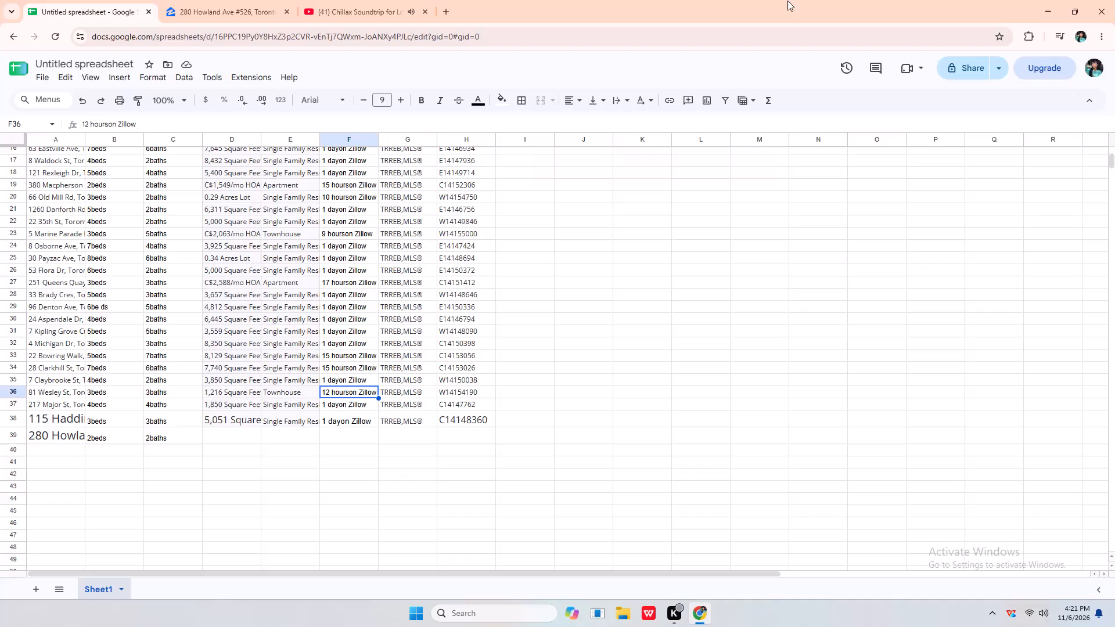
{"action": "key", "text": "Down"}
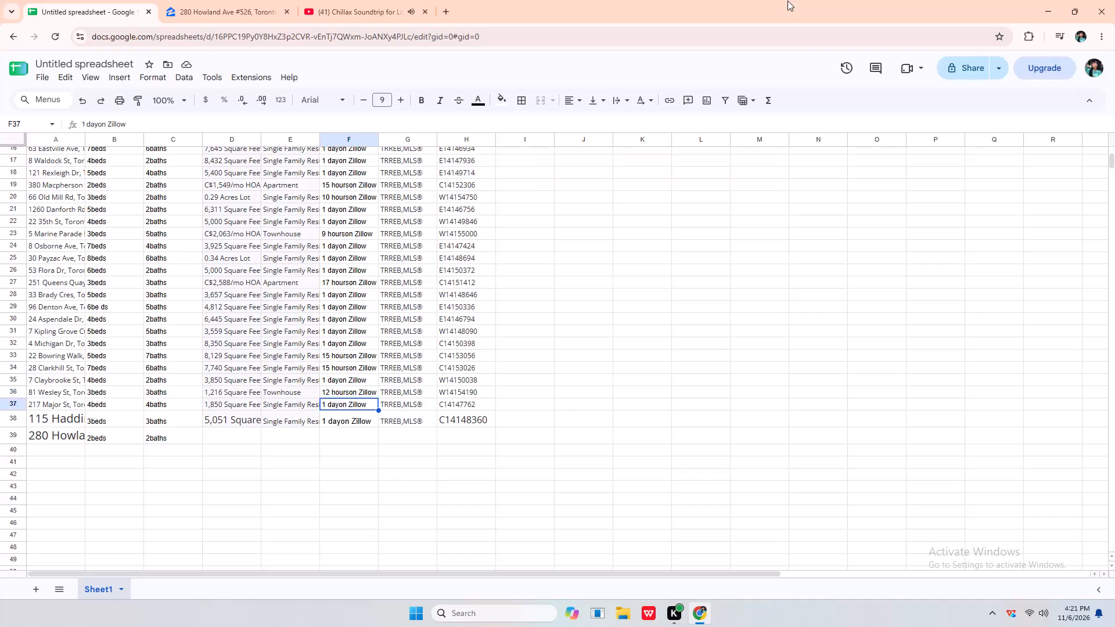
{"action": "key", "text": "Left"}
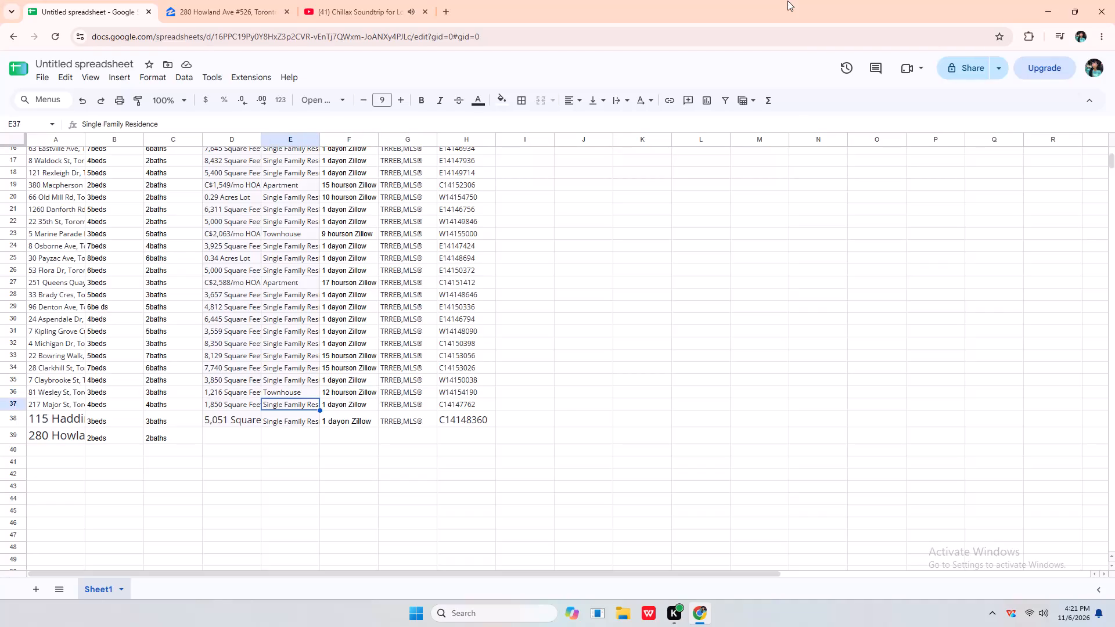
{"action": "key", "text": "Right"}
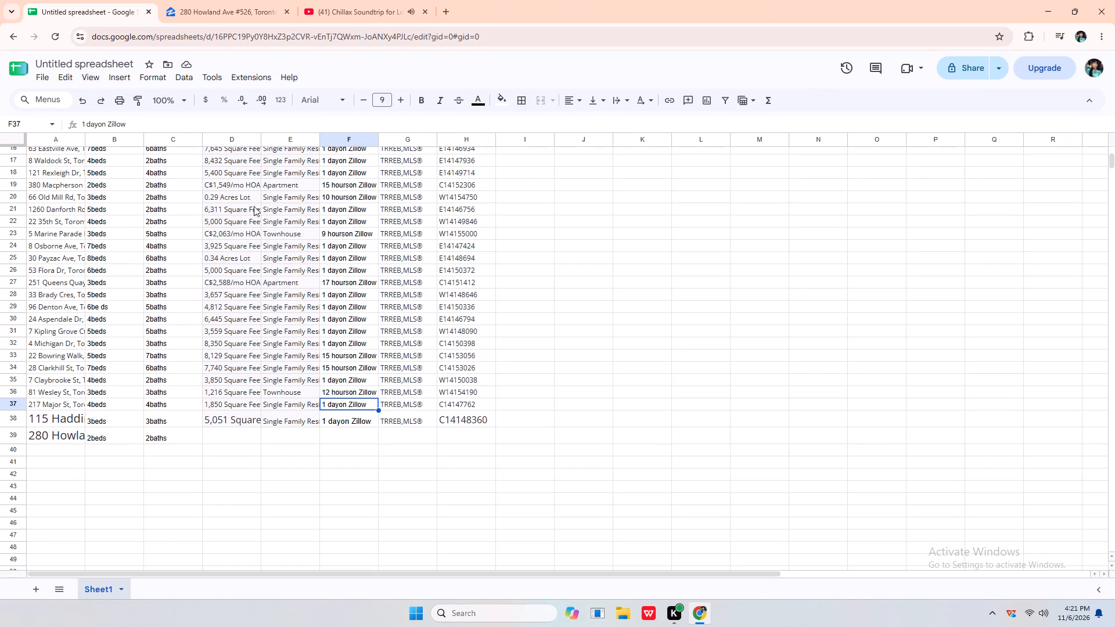
Copy the fee C$878/mo HOA from the open Zillow listing into cell D39 of the spreadsheet.
{"action": "left_click", "coordinate": [182, 6]}
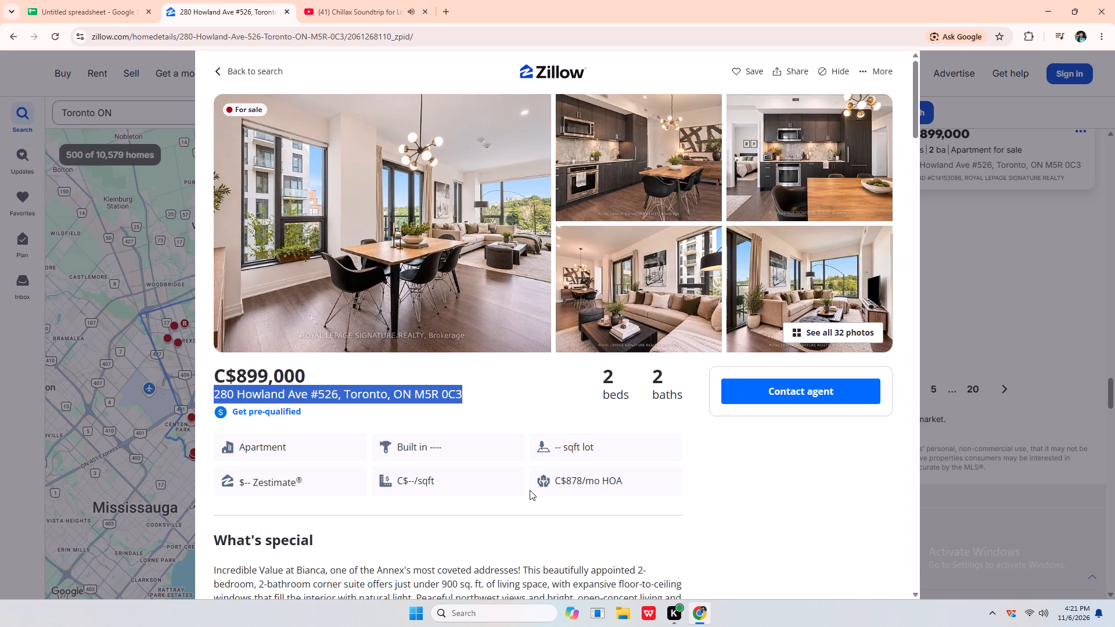
{"action": "left_click_drag", "start_coordinate": [555, 481], "coordinate": [648, 481]}
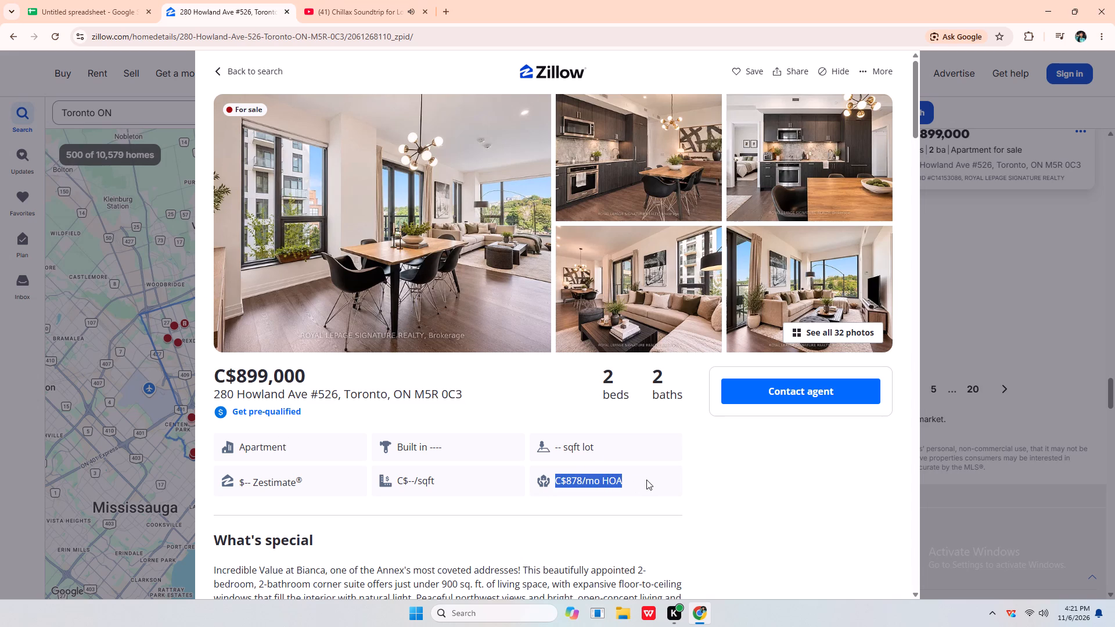
{"action": "key", "text": "ctrl+c"}
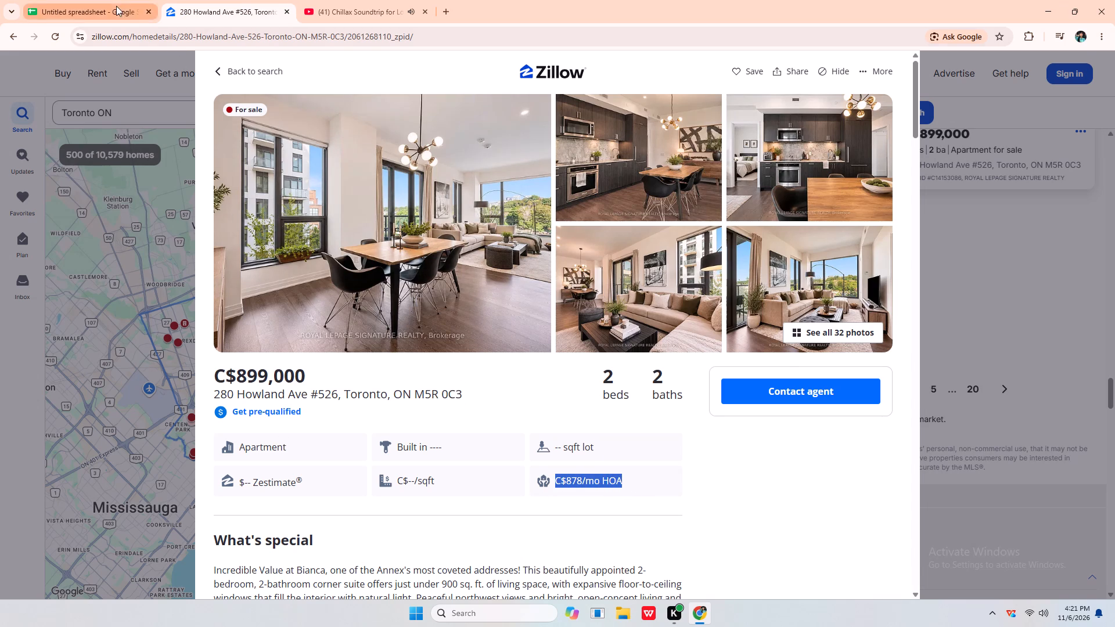
{"action": "left_click", "coordinate": [116, 6]}
{"action": "left_click", "coordinate": [226, 436]}
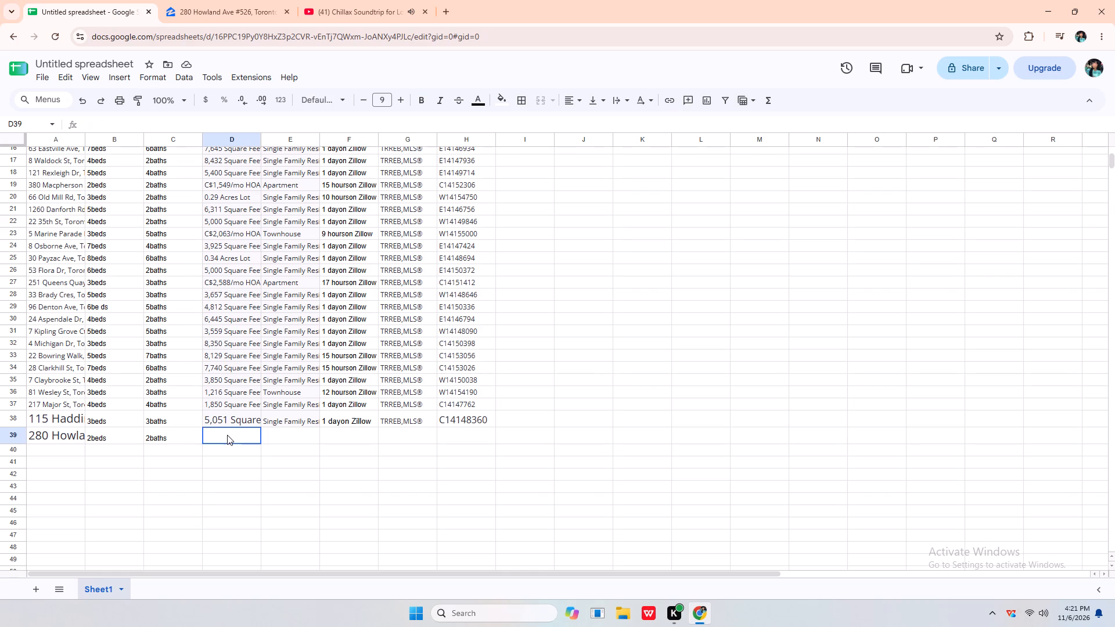
{"action": "key", "text": "ctrl+v"}
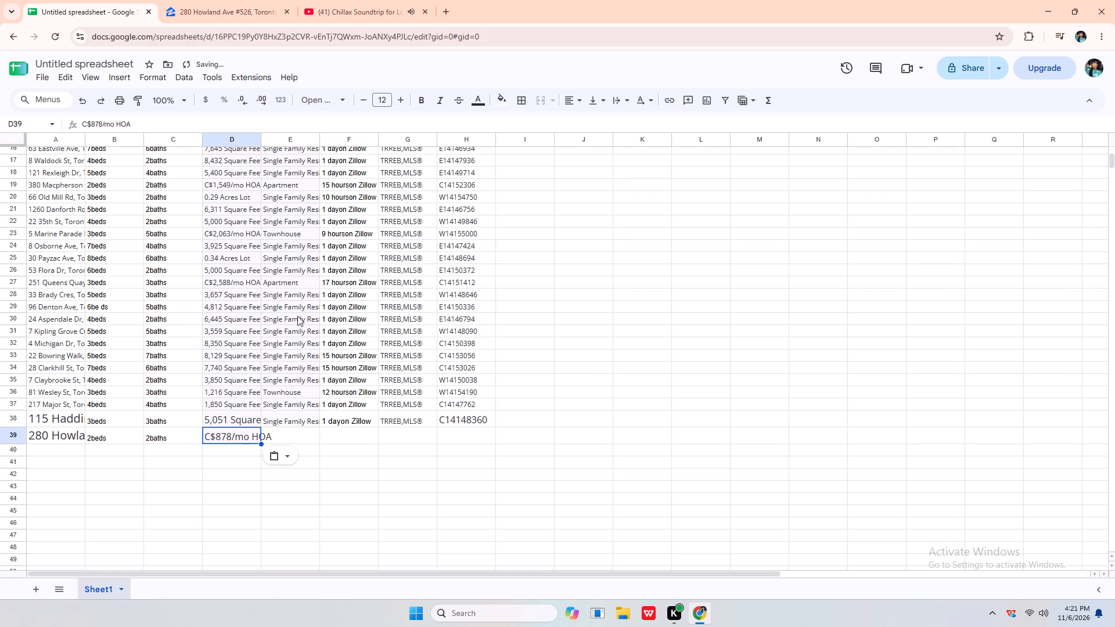
Copy the property type Apartment from cell E27 into cell E39.
{"action": "left_click", "coordinate": [301, 284]}
{"action": "key", "text": "ctrl+c"}
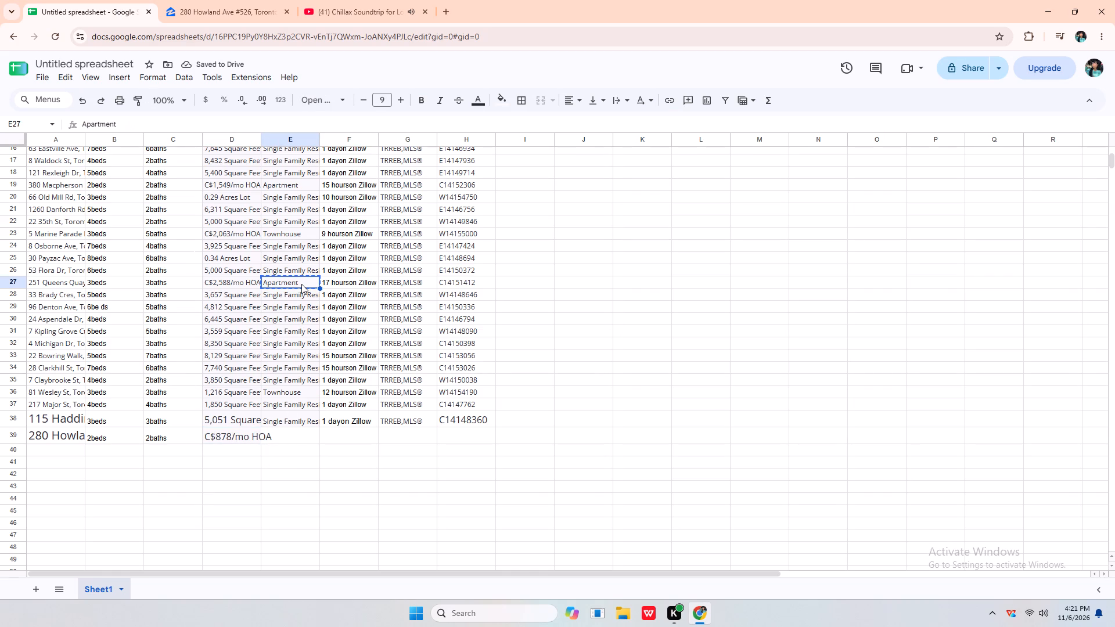
{"action": "left_click", "coordinate": [292, 435]}
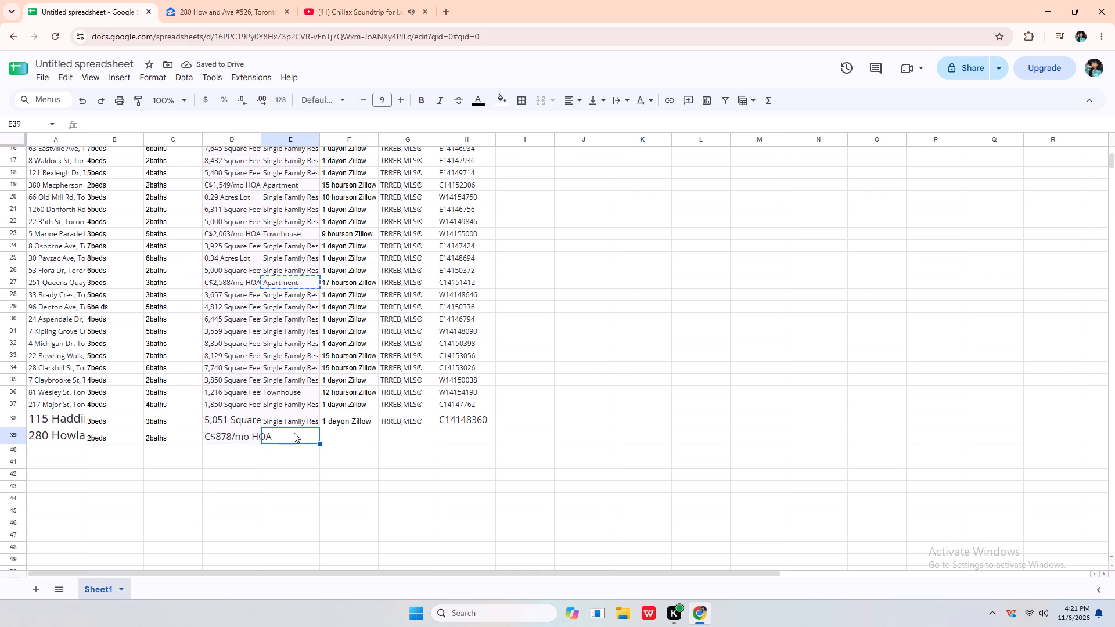
{"action": "key", "text": "ctrl+v"}
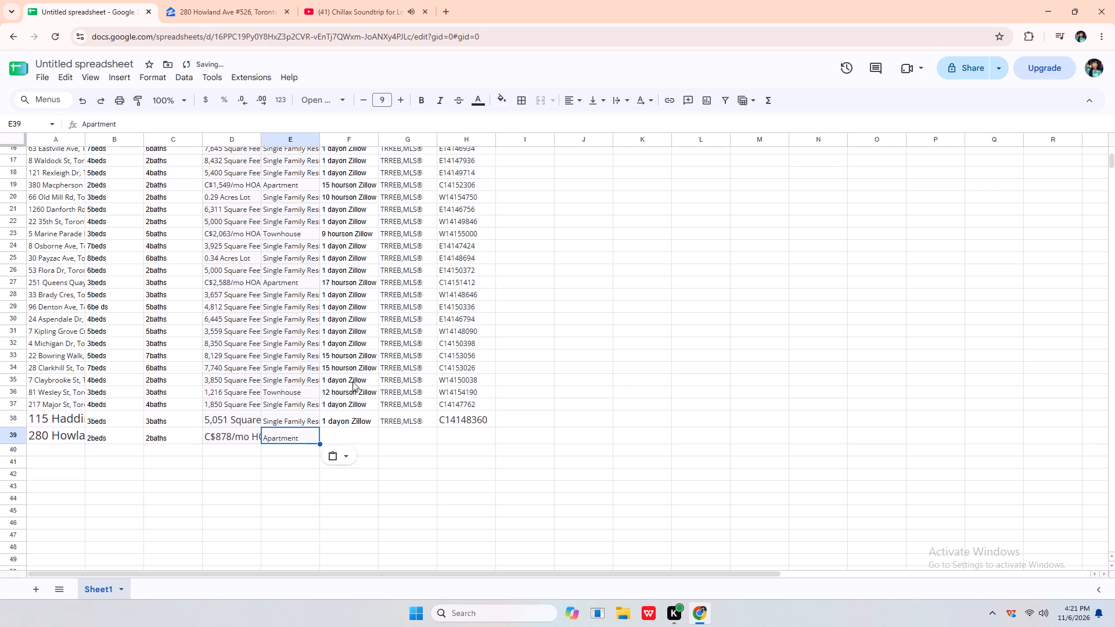
Copy the "15 hours on Zillow" listing time from the Zillow page into cell F39 of the spreadsheet.
{"action": "left_click", "coordinate": [229, 12]}
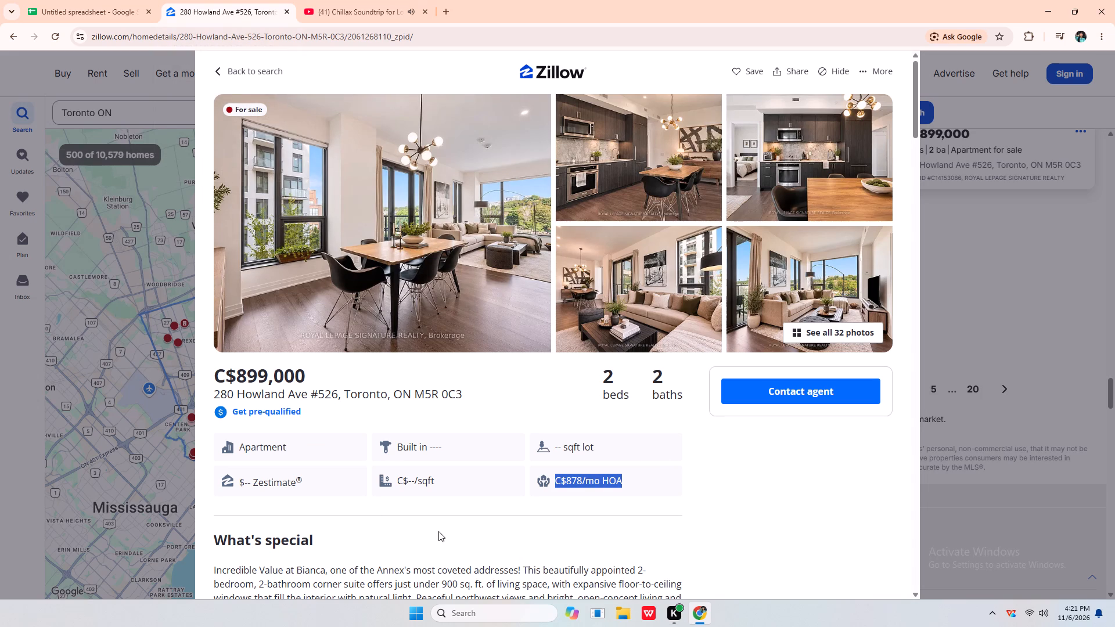
{"action": "scroll", "coordinate": [439, 529], "scroll_direction": "down", "scroll_amount": 5}
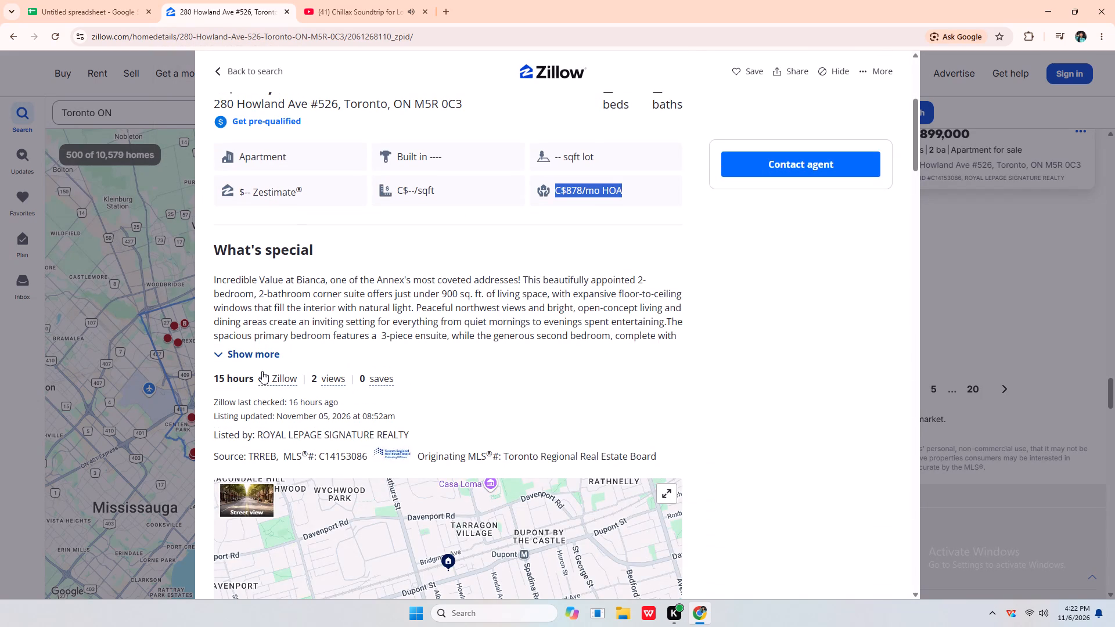
{"action": "left_click_drag", "start_coordinate": [211, 376], "coordinate": [297, 388]}
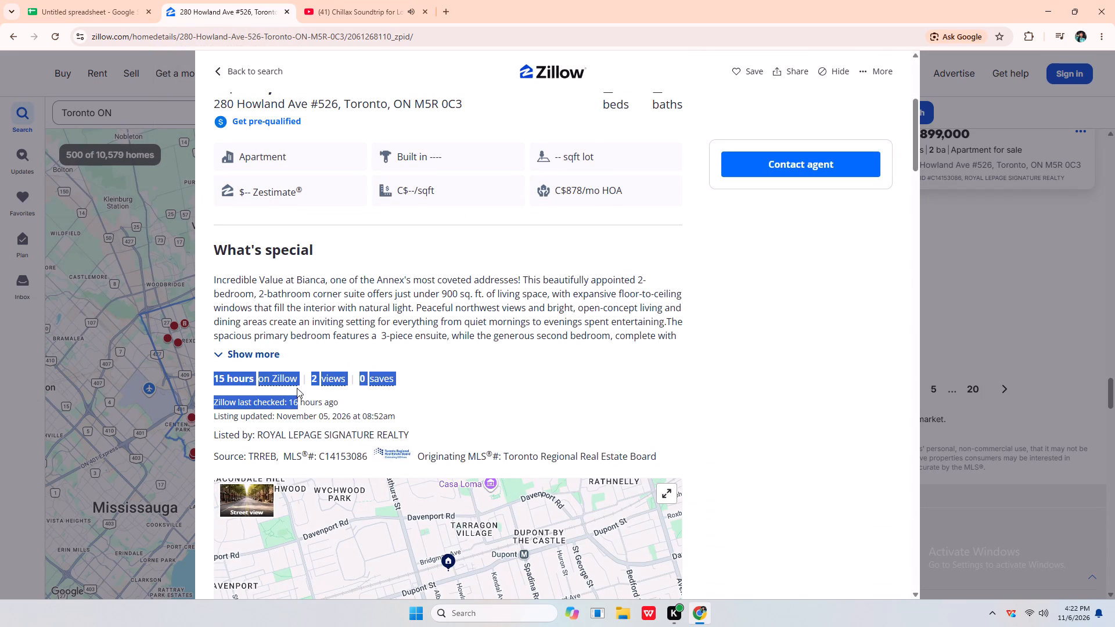
{"action": "left_click_drag", "start_coordinate": [297, 388], "coordinate": [297, 386]}
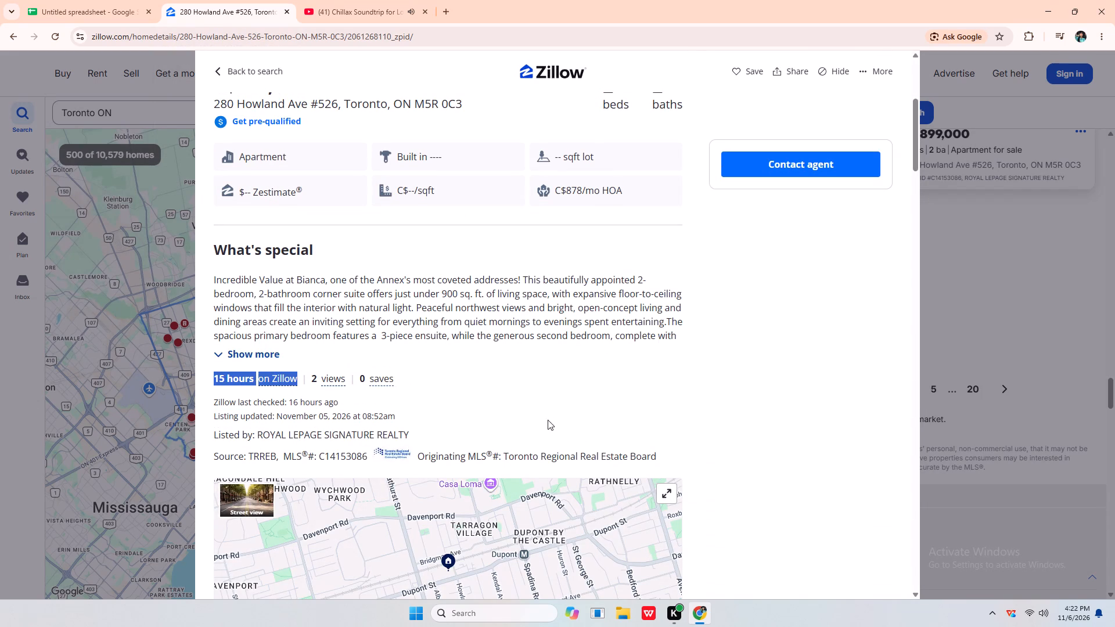
{"action": "key", "text": "ctrl+c"}
{"action": "left_click", "coordinate": [111, 14]}
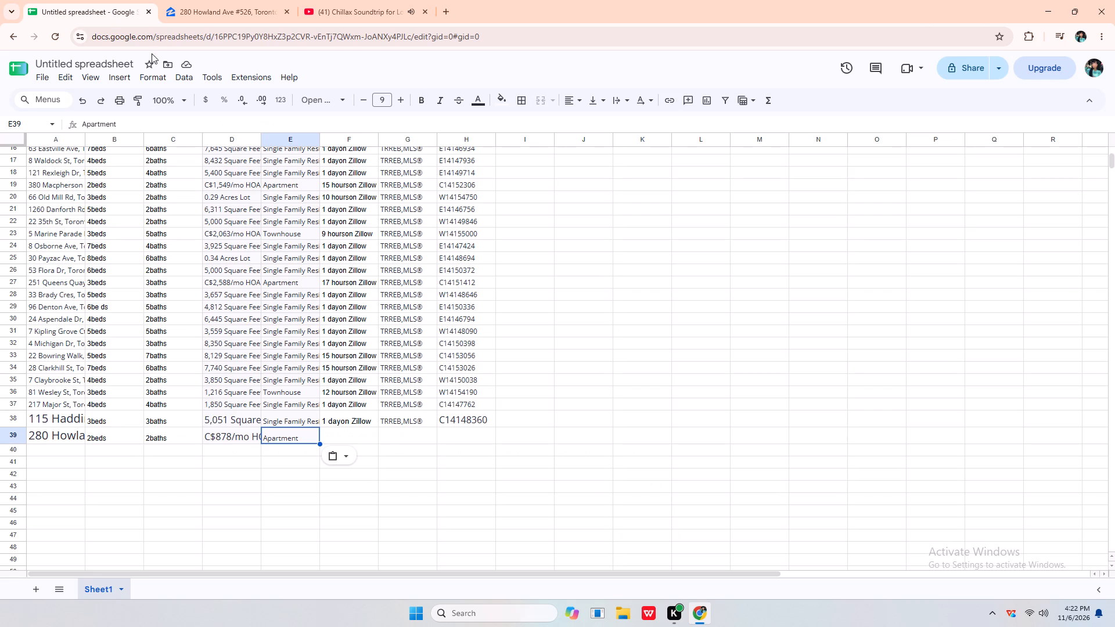
{"action": "left_click", "coordinate": [355, 430]}
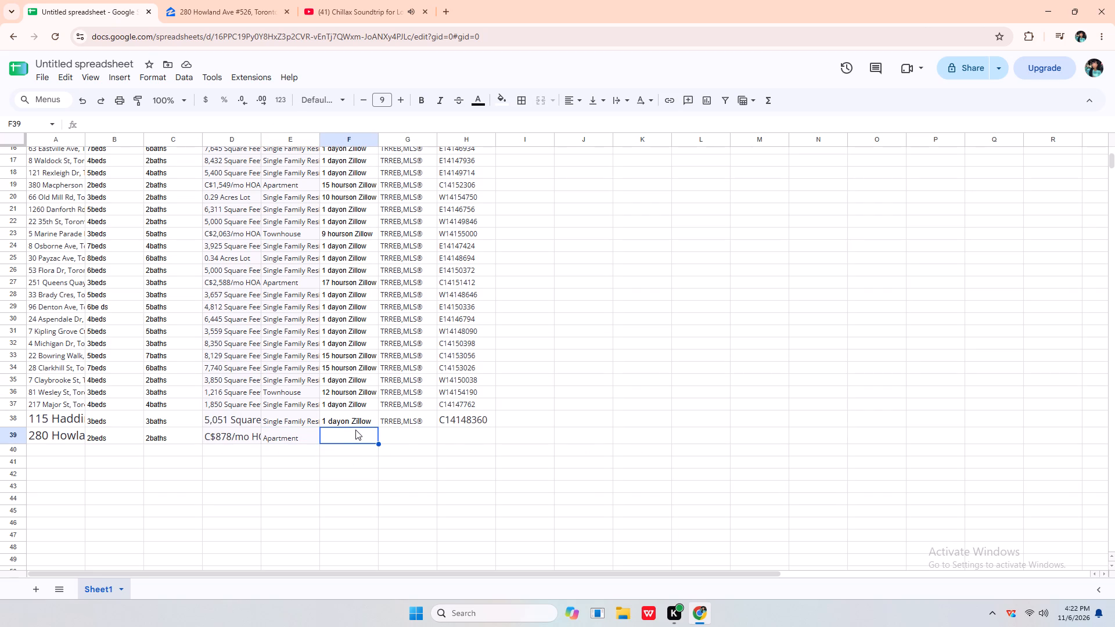
{"action": "key", "text": "ctrl+v"}
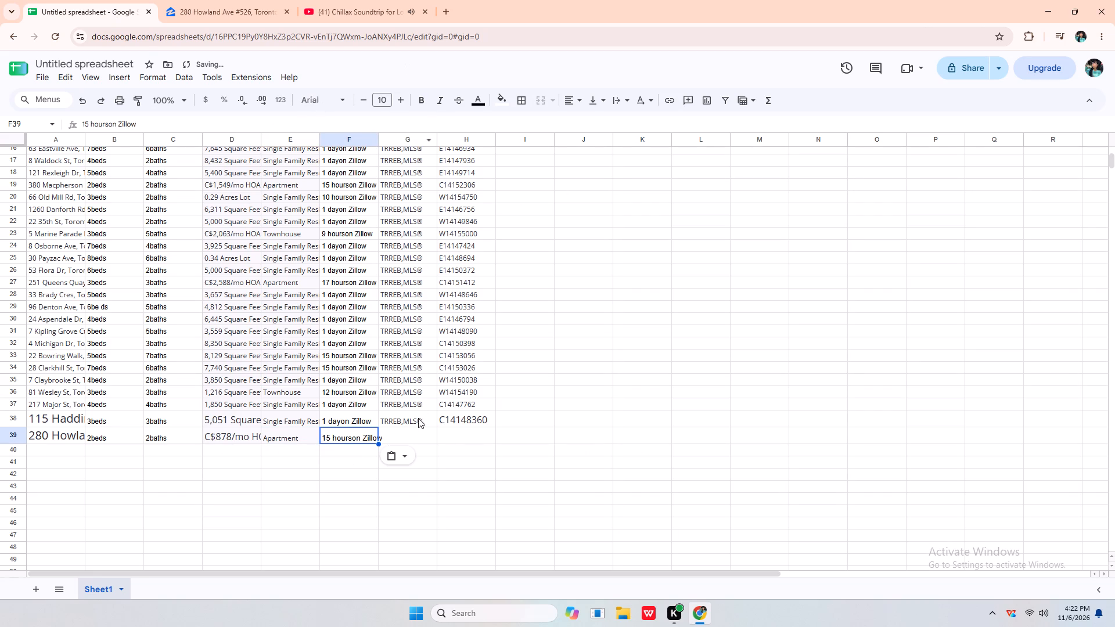
Copy the source TRREB,MLS® from cell G38 into cell G39.
{"action": "left_click", "coordinate": [416, 418]}
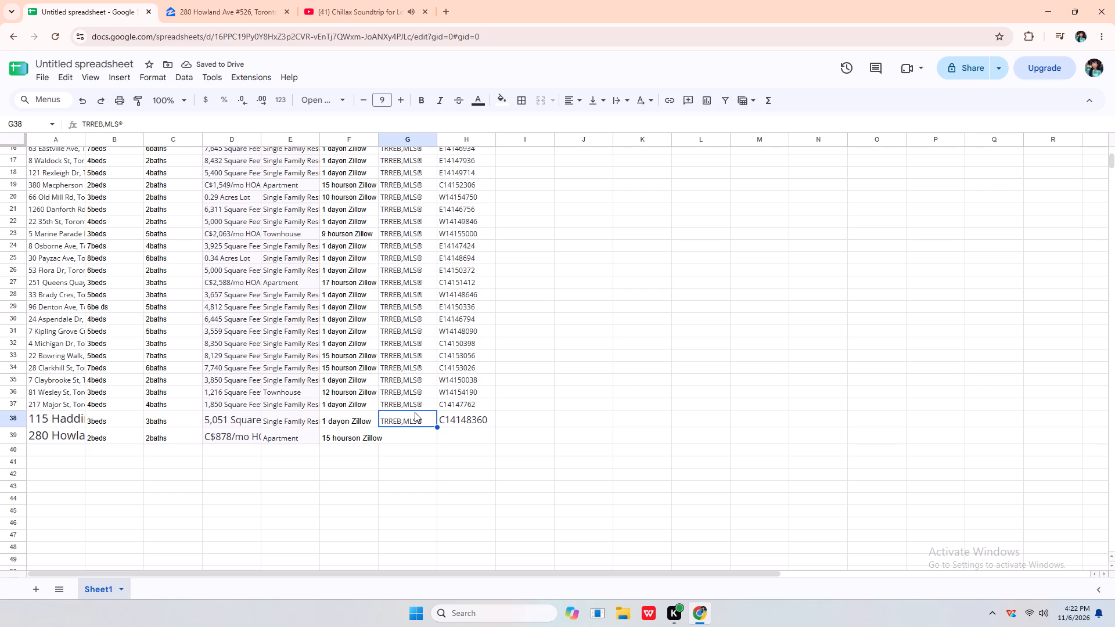
{"action": "key", "text": "ctrl+c"}
{"action": "key", "text": "Down"}
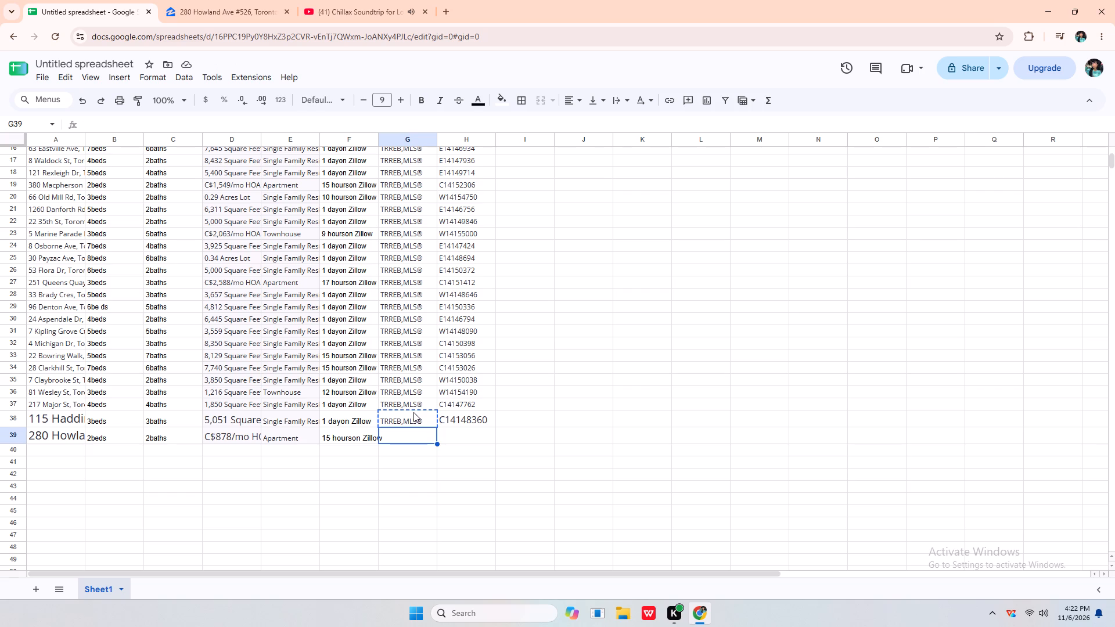
{"action": "key", "text": "ctrl+v"}
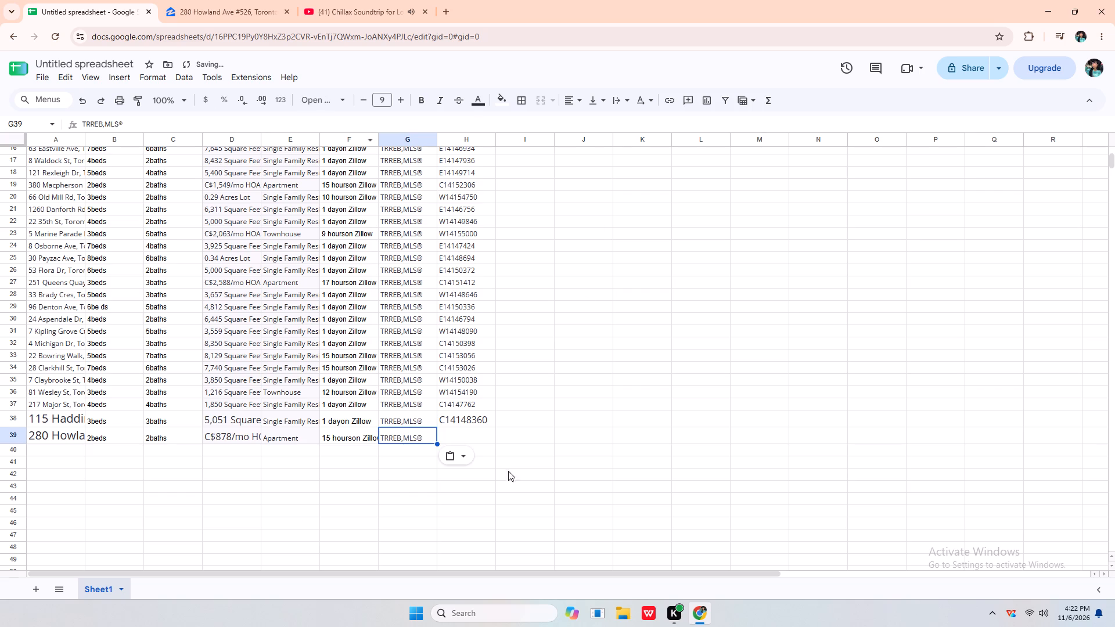
Copy the MLS number C14153086 from the Zillow listing into cell H39 of the spreadsheet.
{"action": "left_click", "coordinate": [246, 10]}
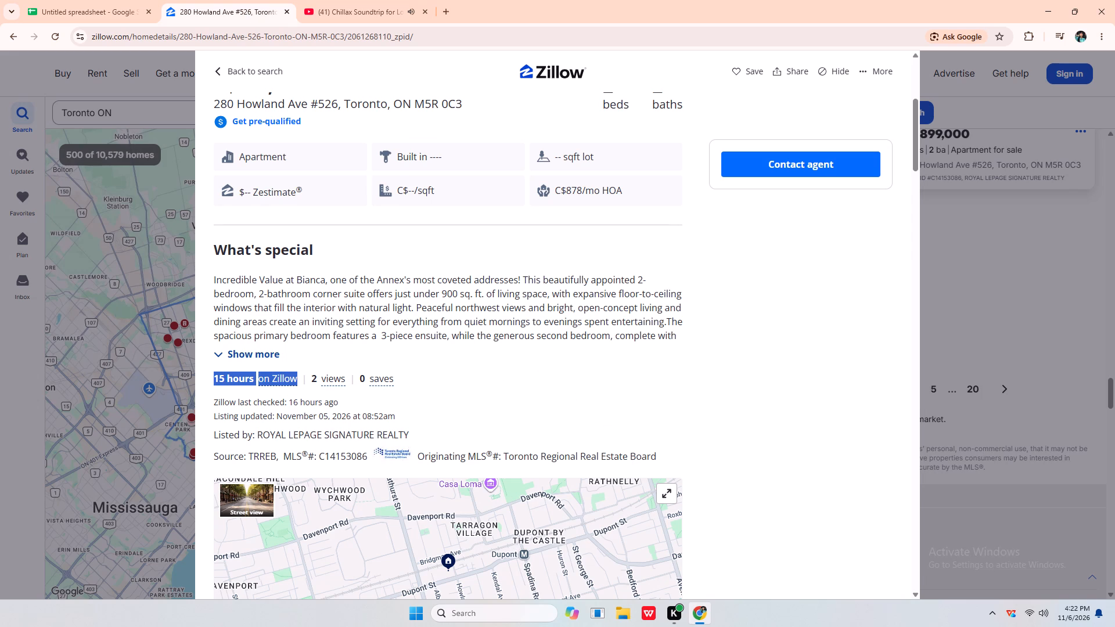
{"action": "left_click_drag", "start_coordinate": [318, 456], "coordinate": [374, 457]}
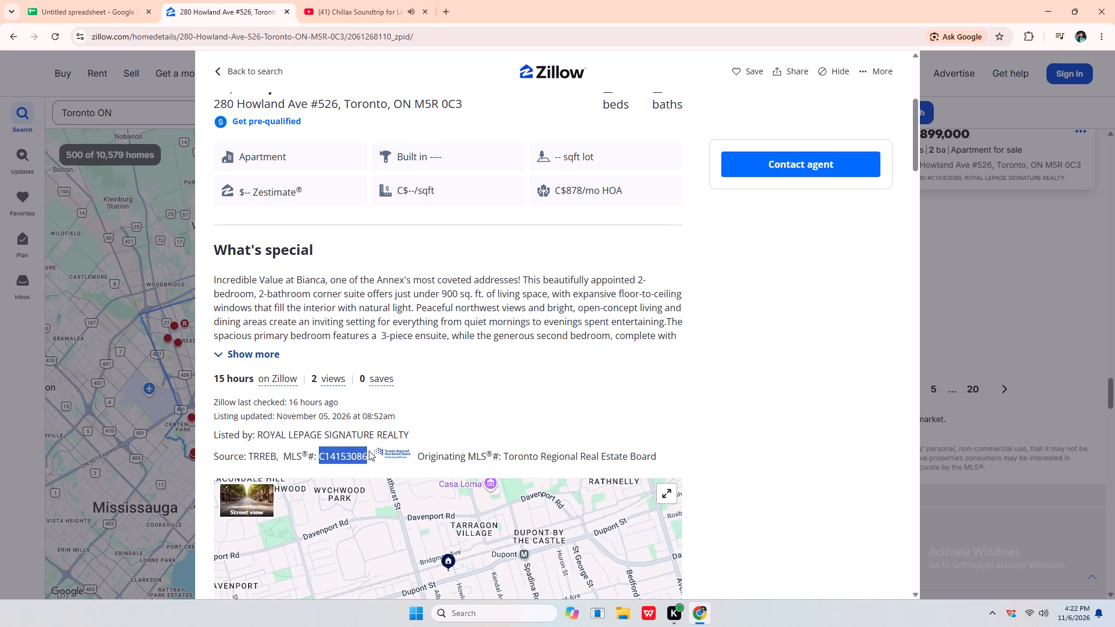
{"action": "key", "text": "ctrl+v"}
{"action": "key", "text": "ctrl+c"}
{"action": "left_click", "coordinate": [109, 8]}
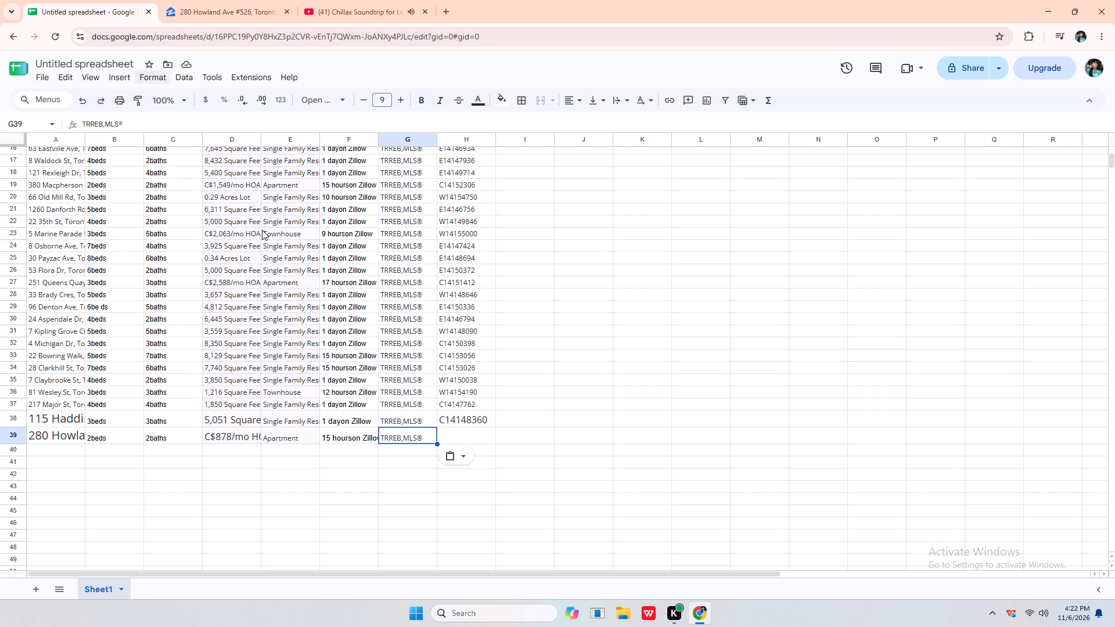
{"action": "left_click", "coordinate": [479, 438]}
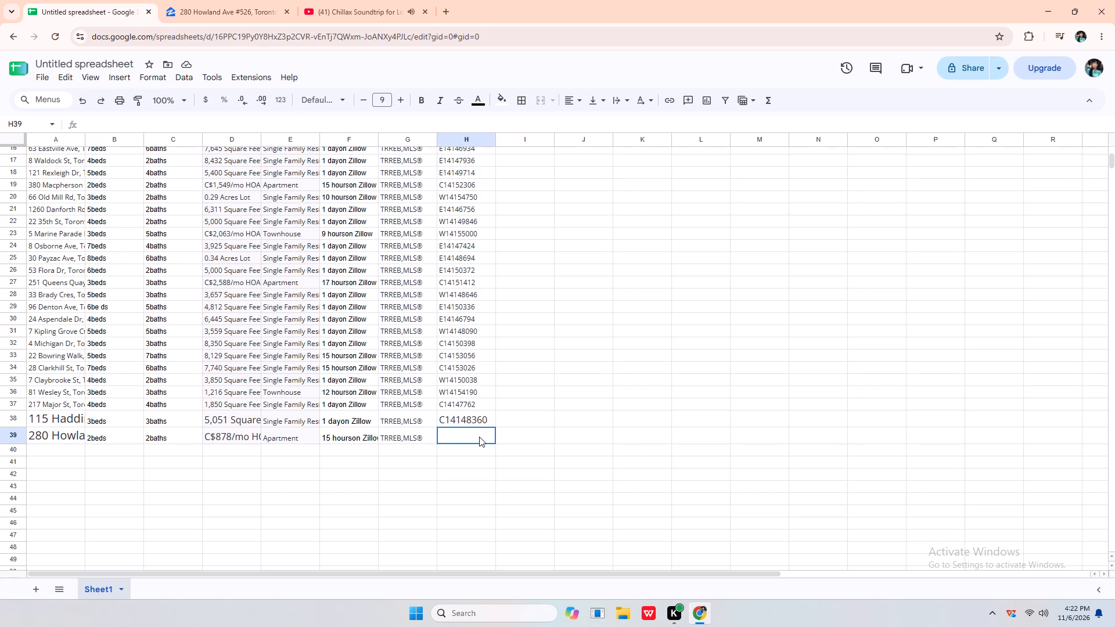
{"action": "key", "text": "ctrl+v"}
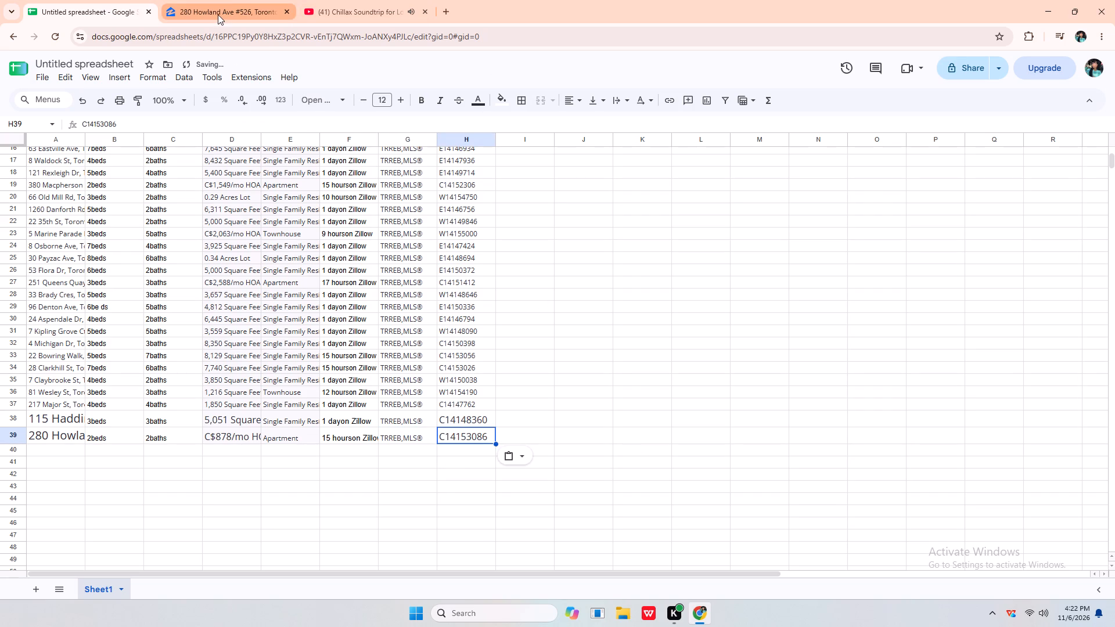
Return to the Zillow search results and open the C$749,900 three-bedroom apartment listing, the last one on page 1.
{"action": "left_click", "coordinate": [219, 13]}
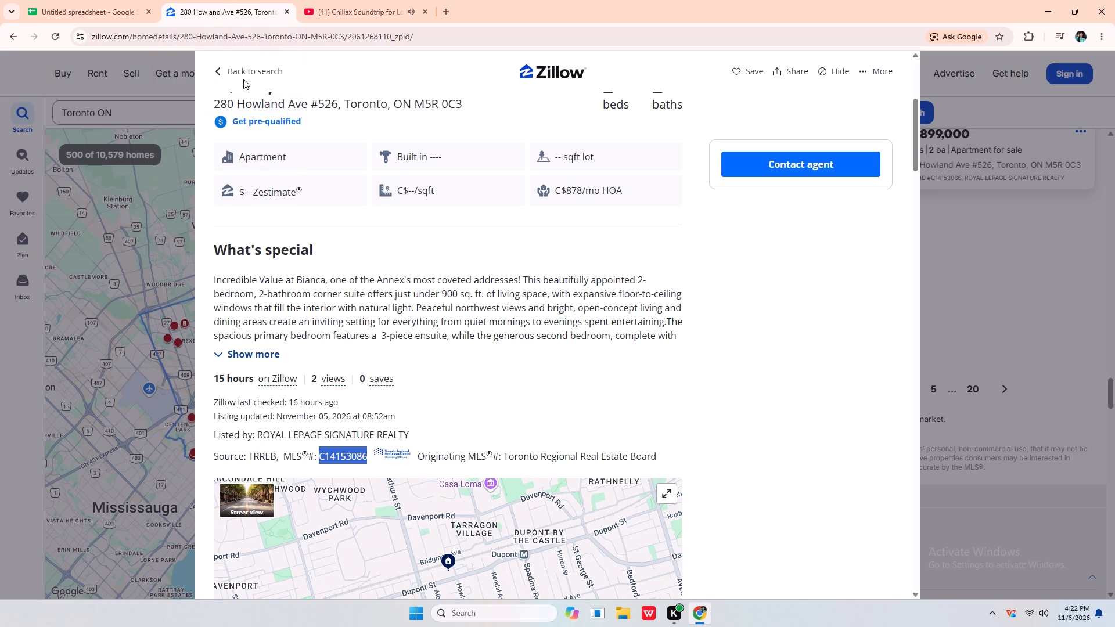
{"action": "left_click", "coordinate": [237, 70]}
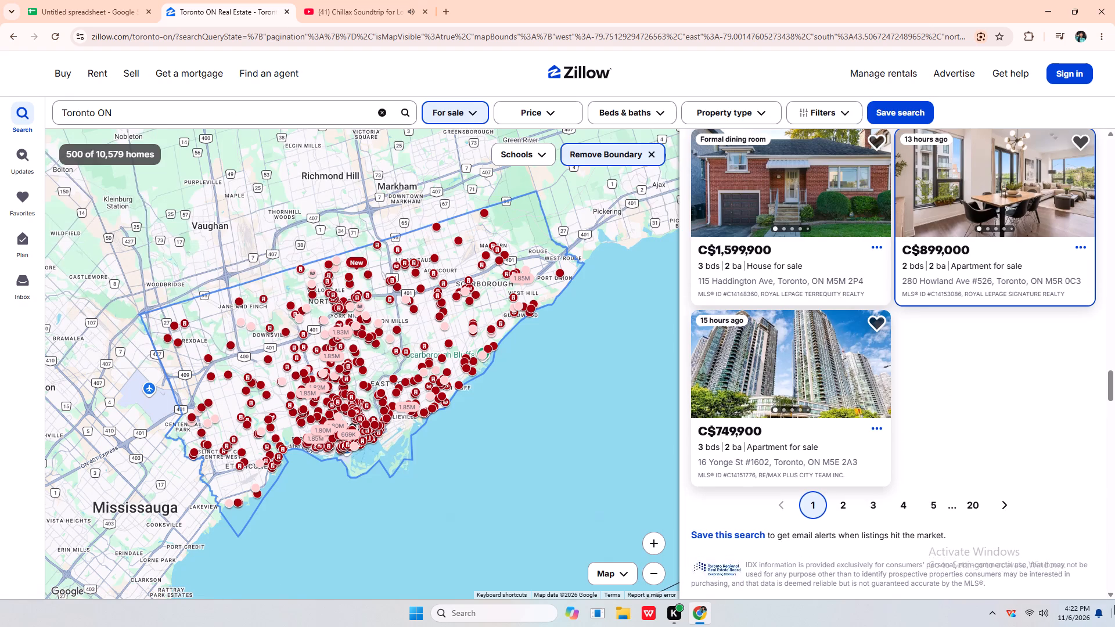
{"action": "scroll", "coordinate": [844, 257], "scroll_direction": "down", "scroll_amount": 1}
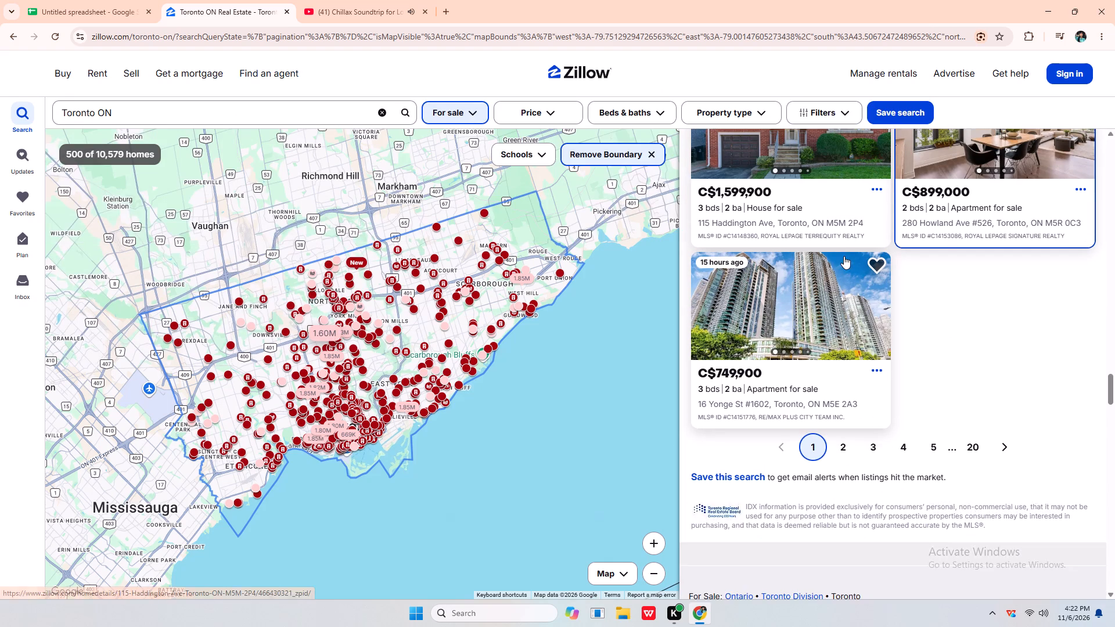
{"action": "scroll", "coordinate": [844, 256], "scroll_direction": "up", "scroll_amount": 1}
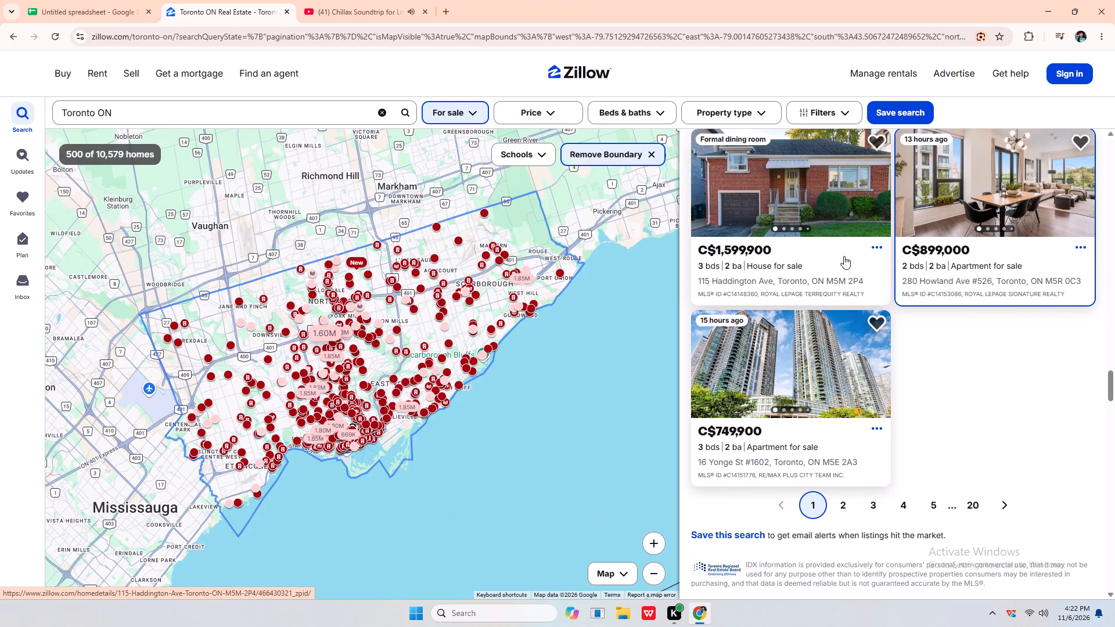
{"action": "left_click", "coordinate": [764, 439]}
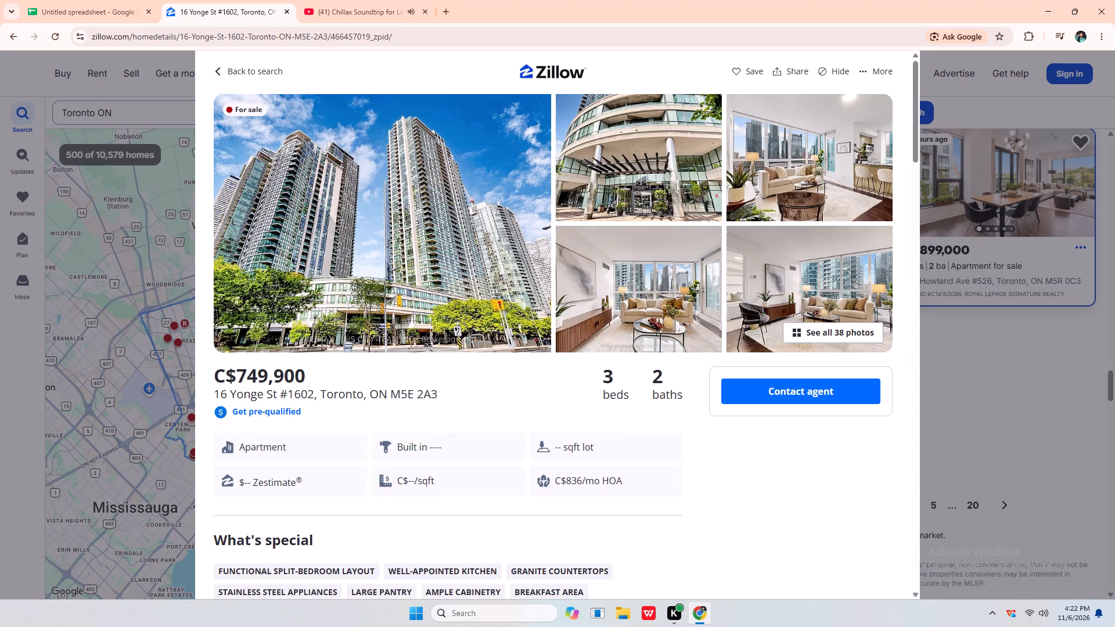
Copy the C$749,900 apartment's full address from the Zillow listing into cell A40 of the spreadsheet.
{"action": "left_click_drag", "start_coordinate": [213, 394], "coordinate": [454, 402]}
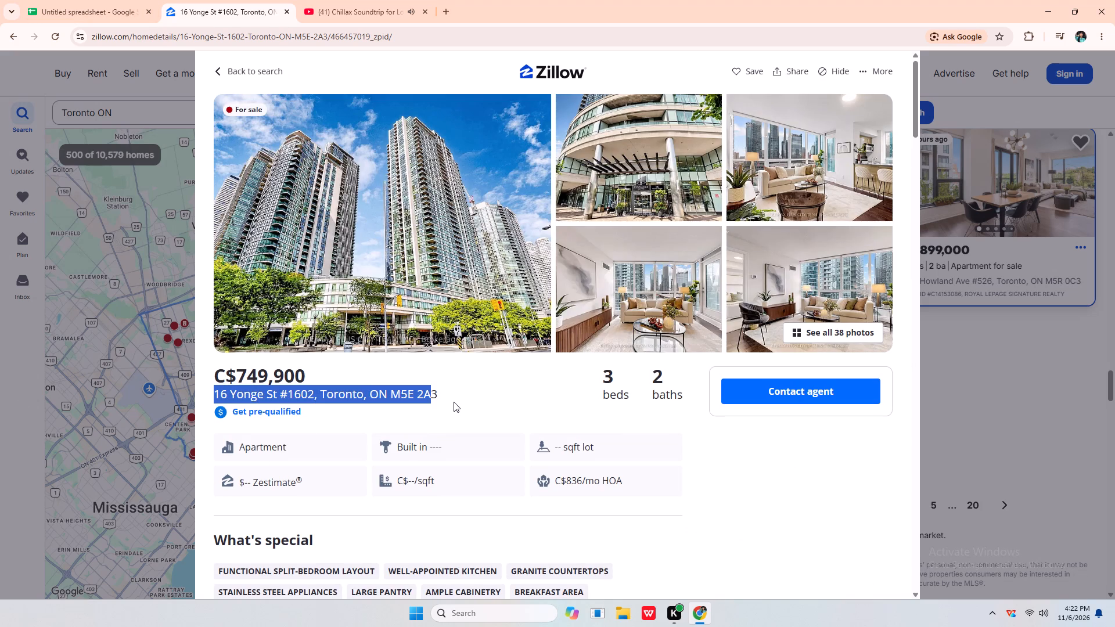
{"action": "left_click_drag", "start_coordinate": [454, 402], "coordinate": [458, 402]}
{"action": "key", "text": "ctrl+c"}
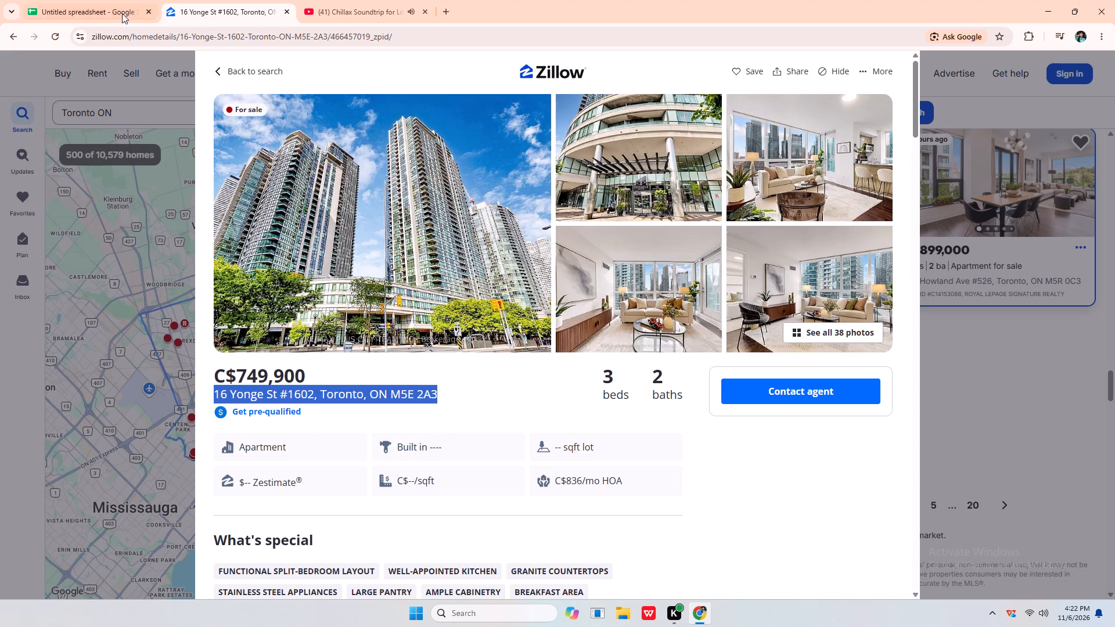
{"action": "left_click", "coordinate": [111, 12]}
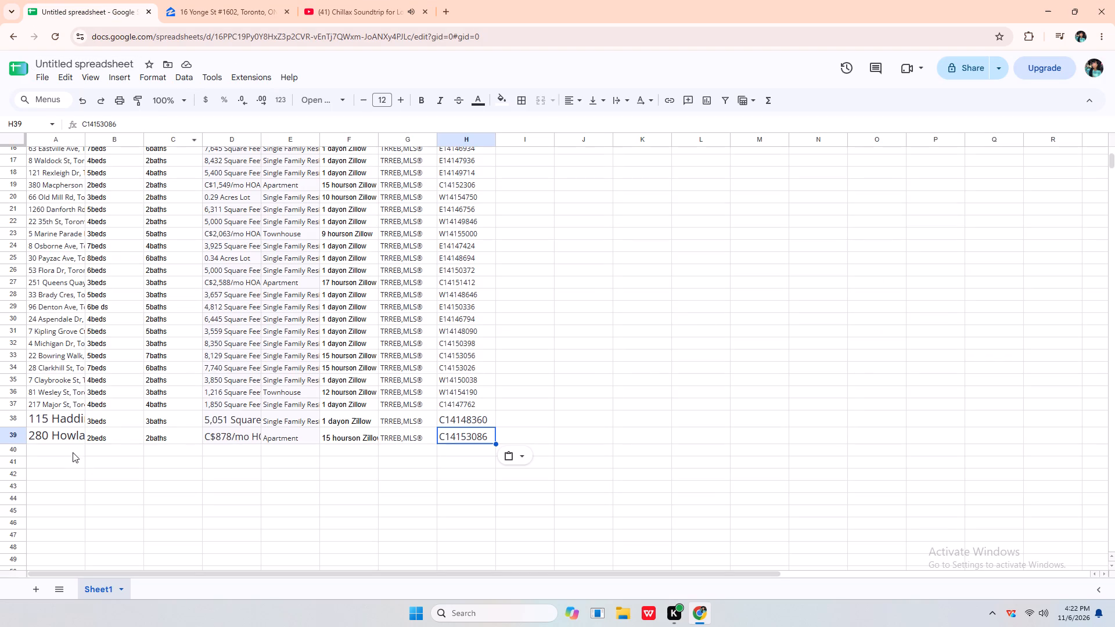
{"action": "left_click", "coordinate": [73, 451]}
{"action": "key", "text": "ctrl+v"}
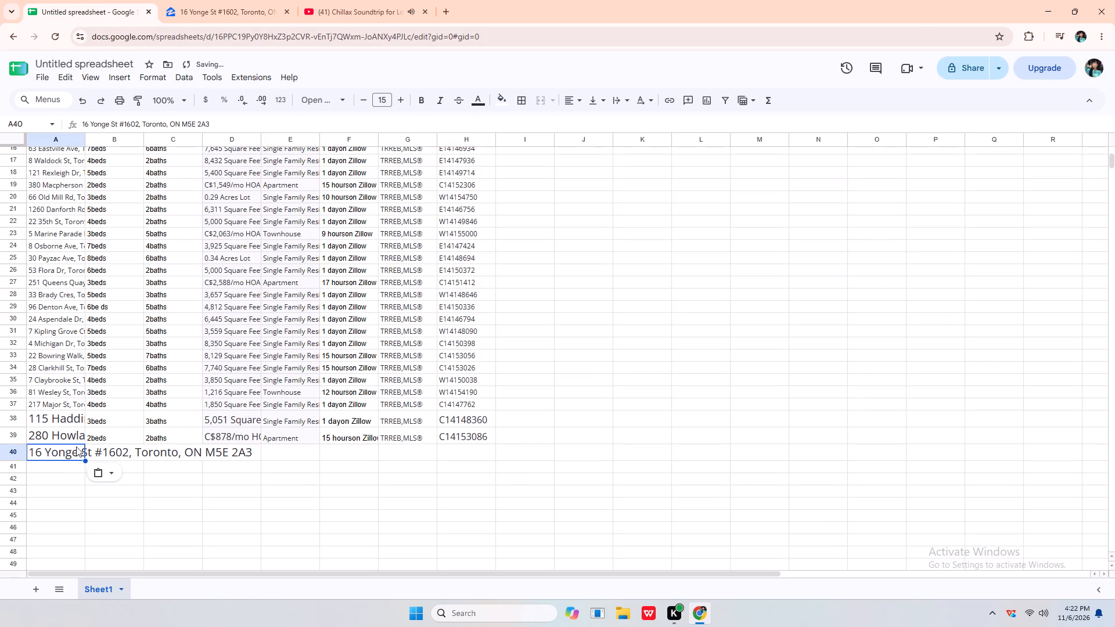
Copy the C$836/mo HOA fee from the Zillow listing into cell D40 of the spreadsheet.
{"action": "left_click", "coordinate": [257, 15]}
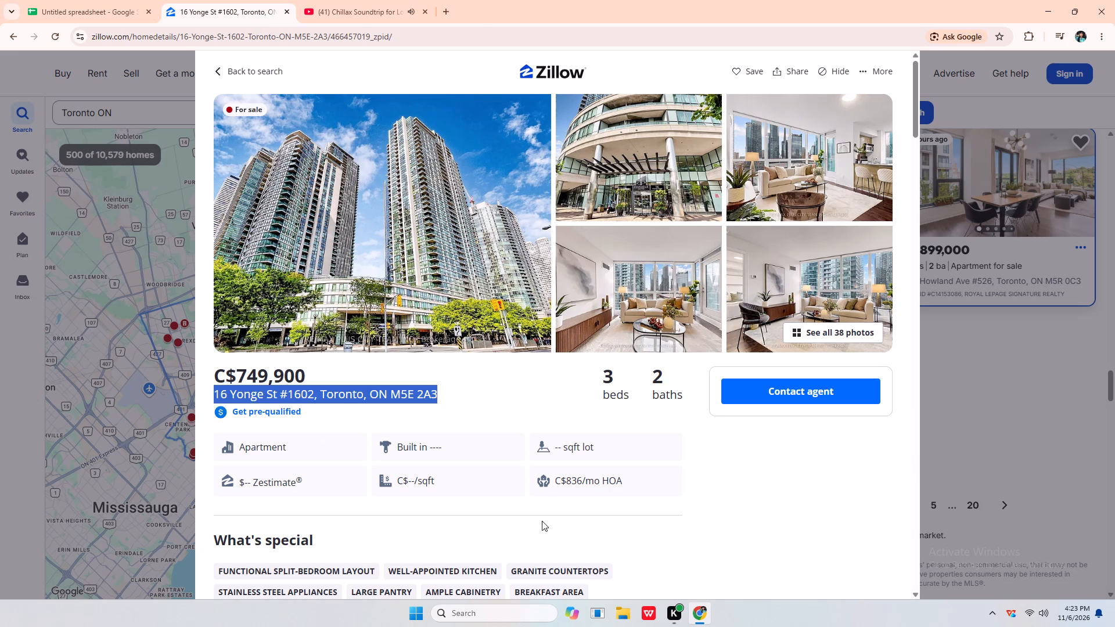
{"action": "left_click_drag", "start_coordinate": [552, 475], "coordinate": [633, 473]}
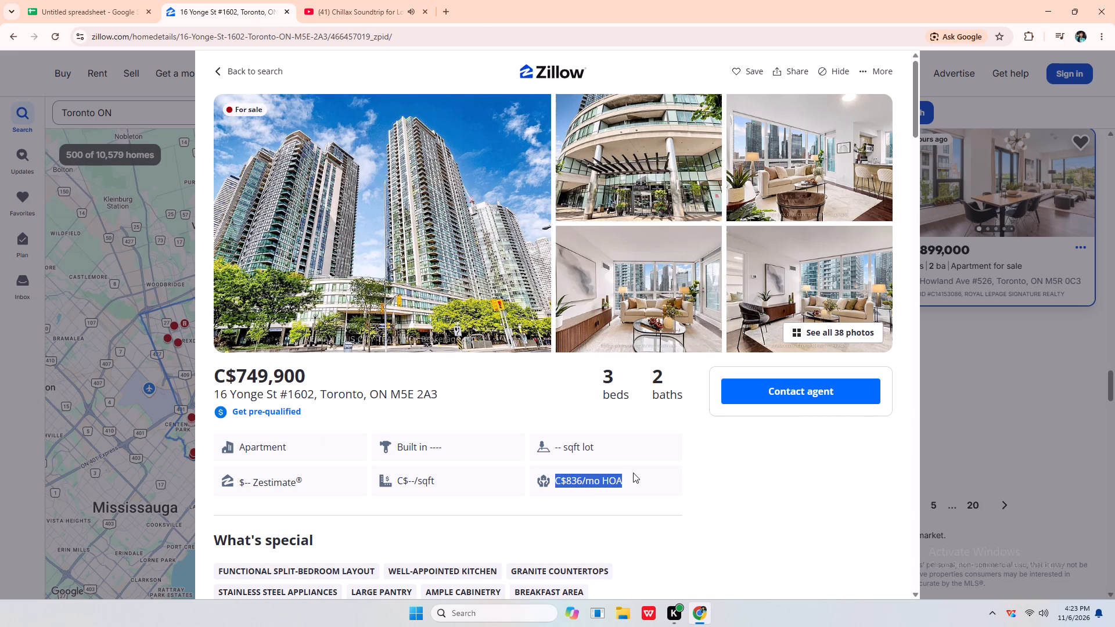
{"action": "key", "text": "ctrl+c"}
{"action": "left_click", "coordinate": [89, 12]}
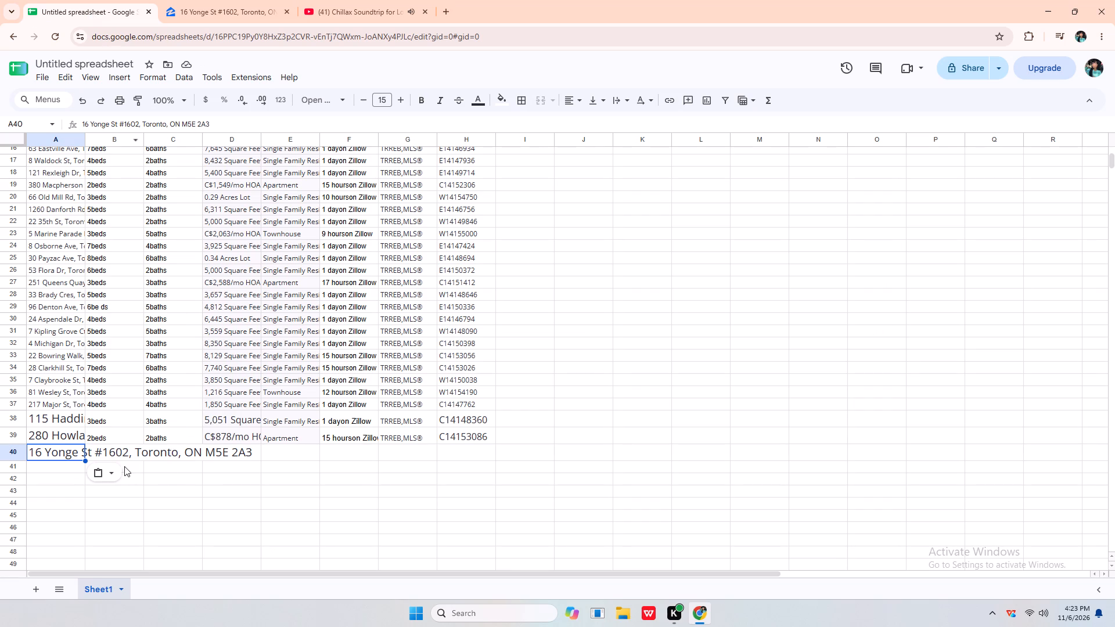
{"action": "left_click", "coordinate": [250, 452]}
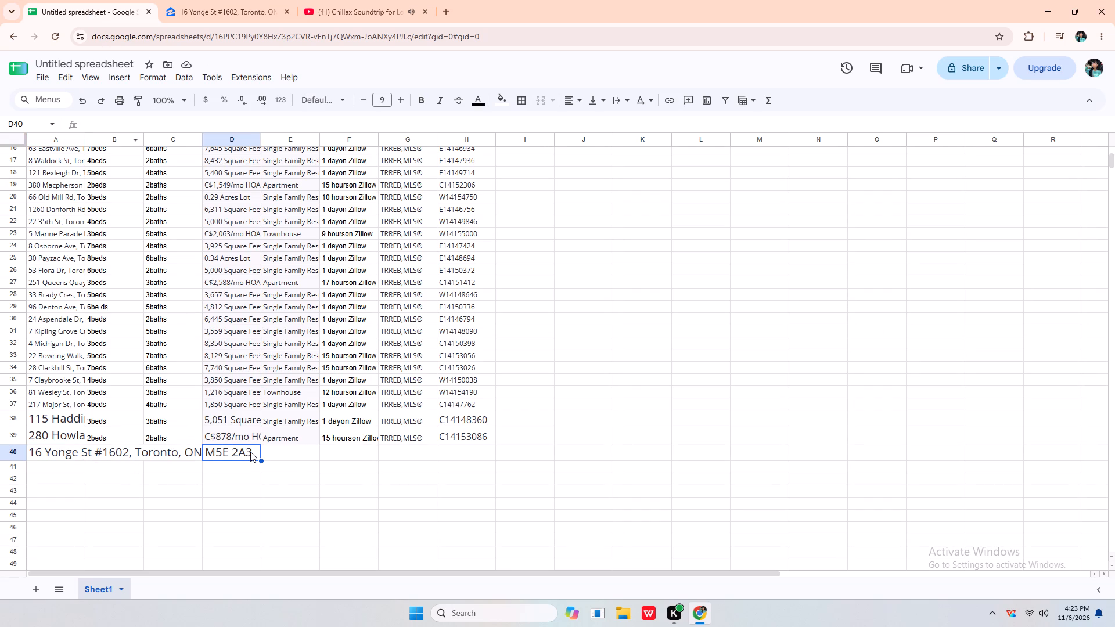
{"action": "key", "text": "ctrl+v"}
Copy the property type Apartment from cell E39 into cell E40.
{"action": "left_click", "coordinate": [286, 438]}
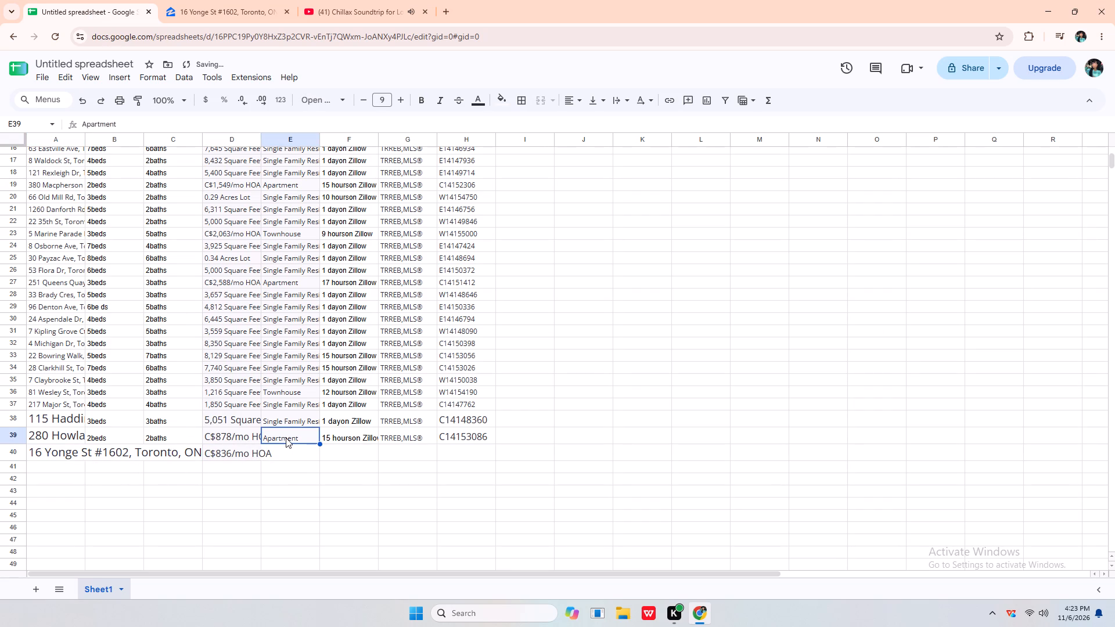
{"action": "key", "text": "ctrl+c"}
{"action": "key", "text": "Down"}
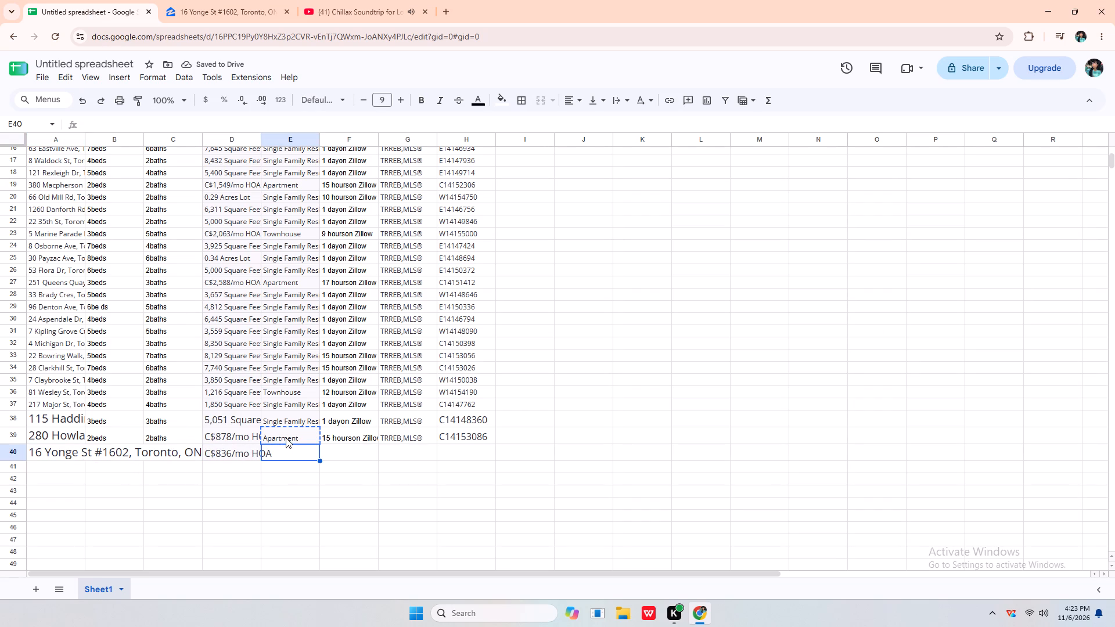
{"action": "key", "text": "ctrl+v"}
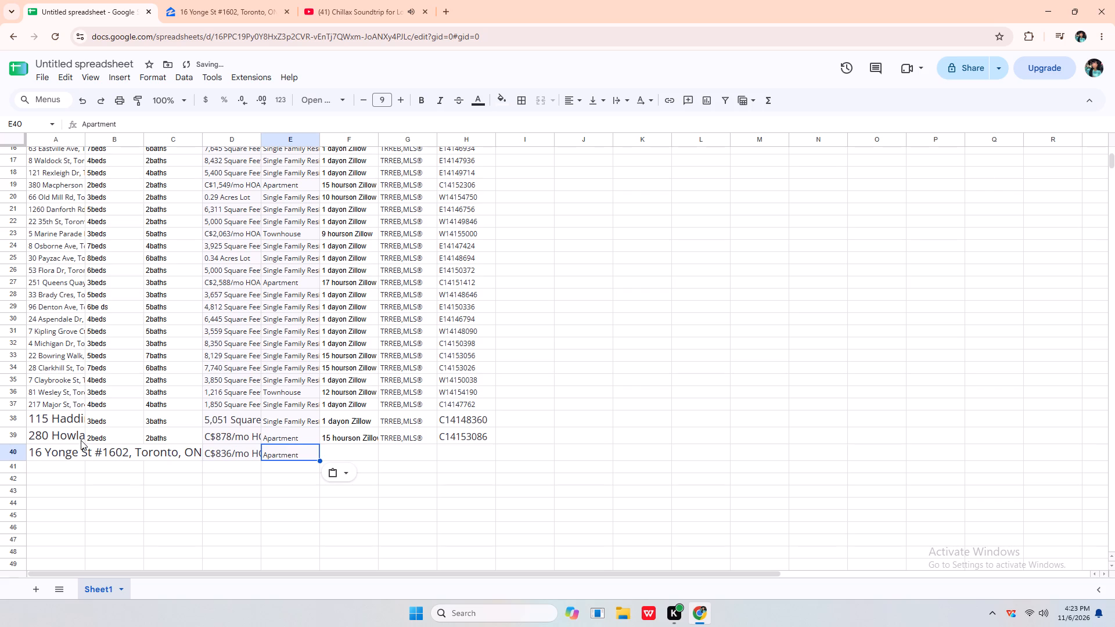
Check the Zillow listing's bed and bath counts and enter 3beds in cell B40 and 2baths in cell C40.
{"action": "left_click", "coordinate": [202, 10]}
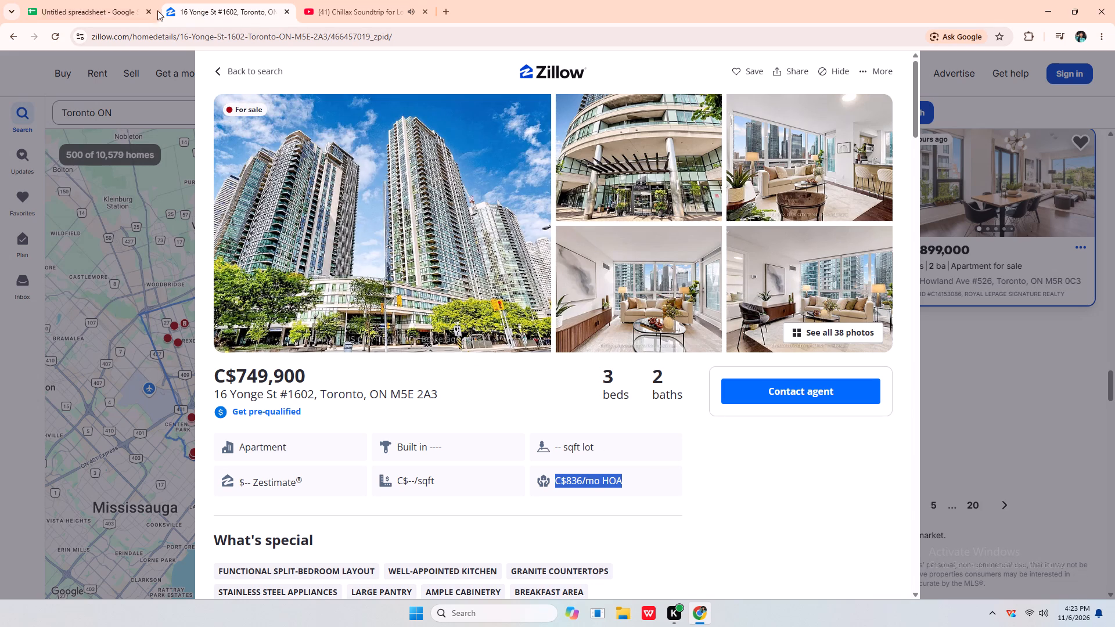
{"action": "left_click", "coordinate": [114, 12]}
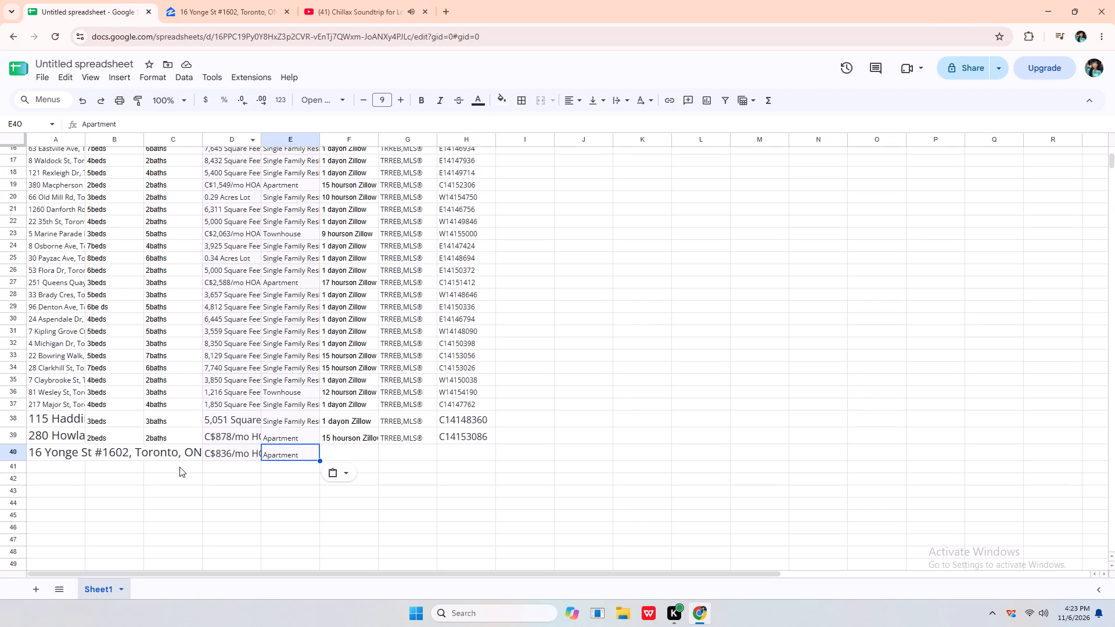
{"action": "key", "text": "Left"}
{"action": "key", "text": "Left"}
{"action": "key", "text": "Left"}
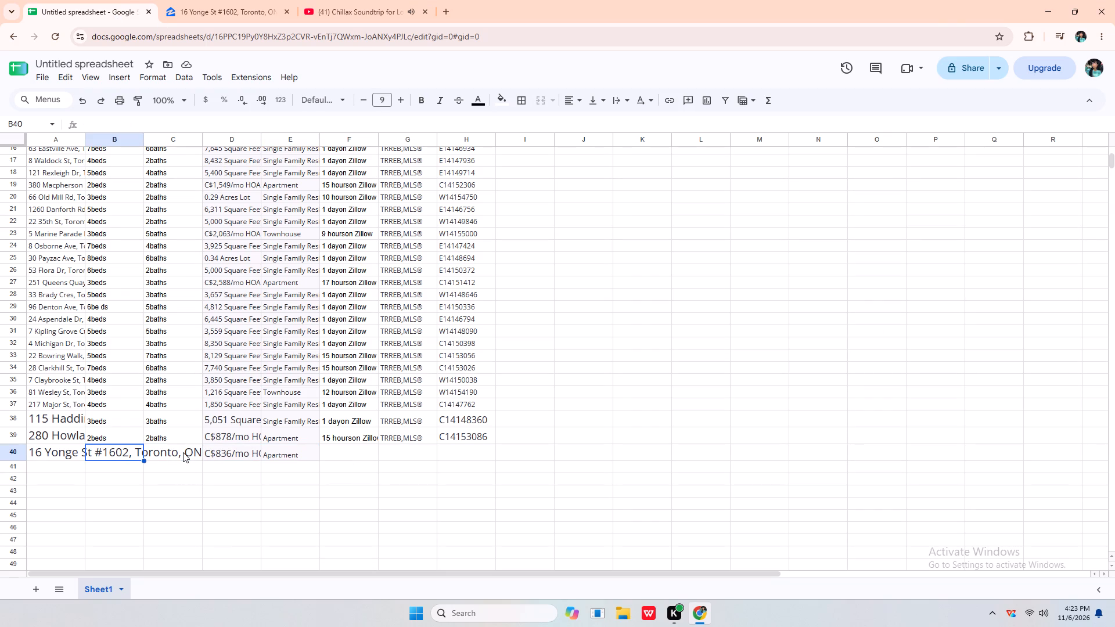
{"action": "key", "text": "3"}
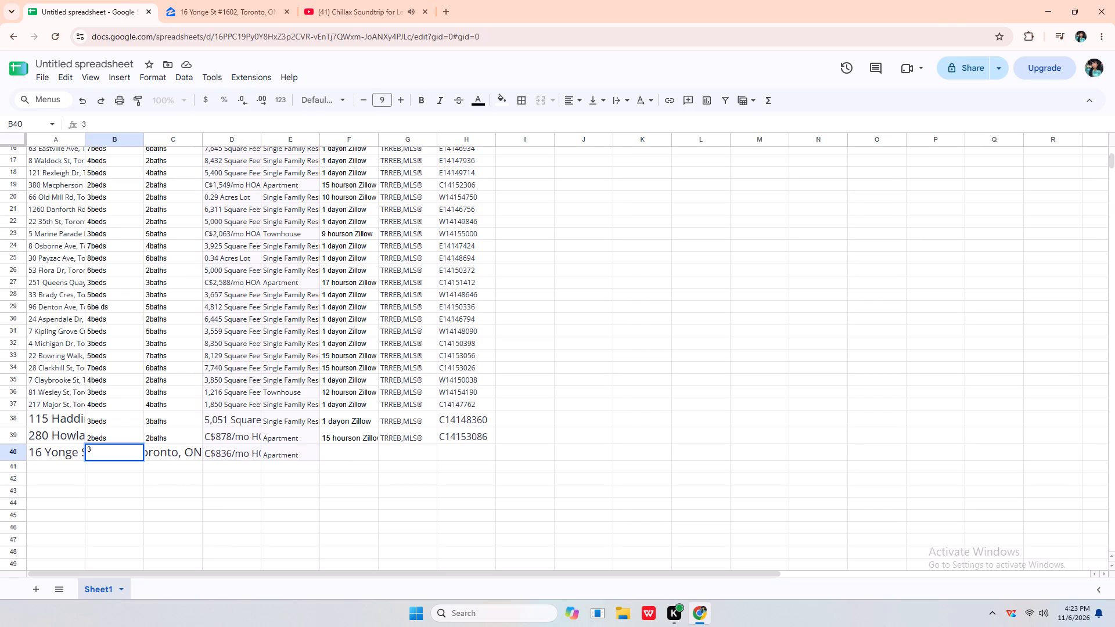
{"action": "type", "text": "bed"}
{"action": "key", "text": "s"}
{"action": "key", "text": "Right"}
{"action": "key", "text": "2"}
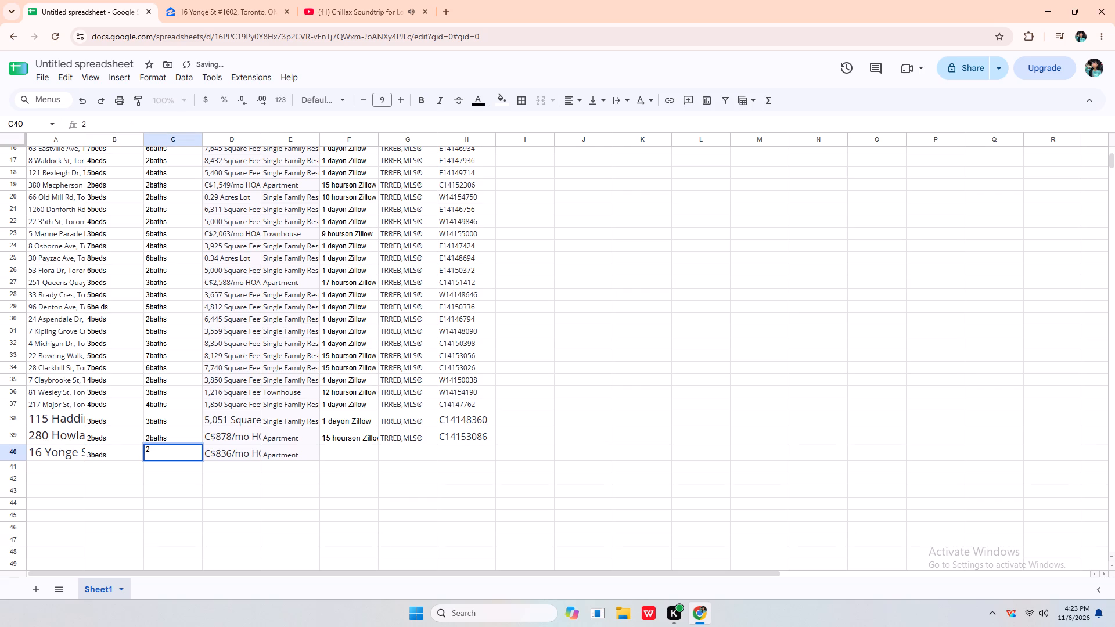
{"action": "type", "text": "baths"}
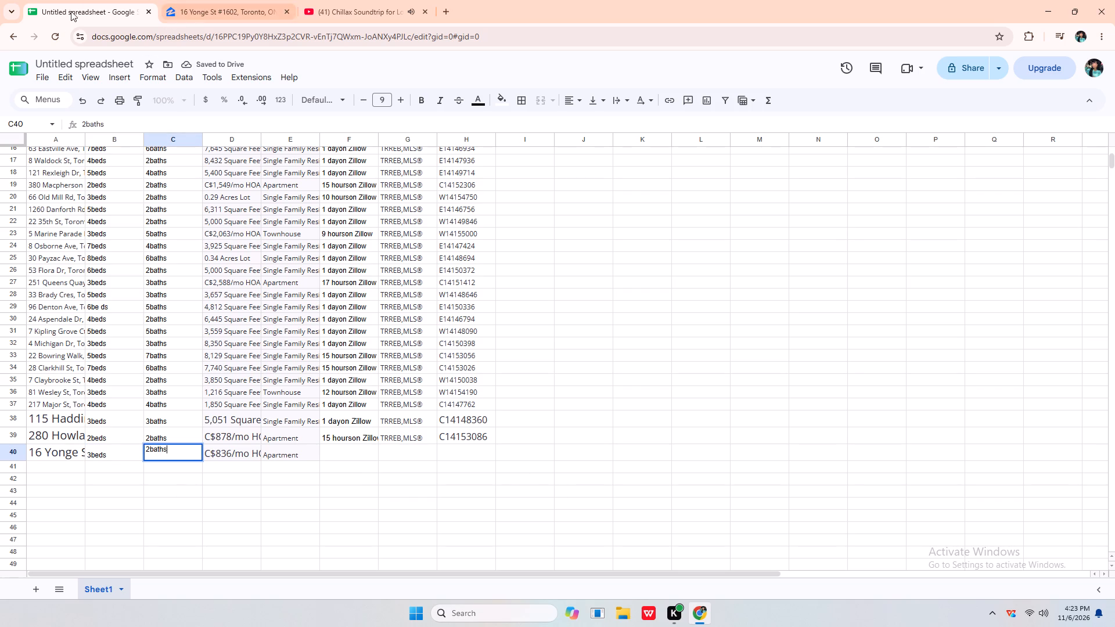
Copy the "17 hours on Zillow" listing time from the Zillow page into cell F40 of the spreadsheet.
{"action": "left_click", "coordinate": [208, 12]}
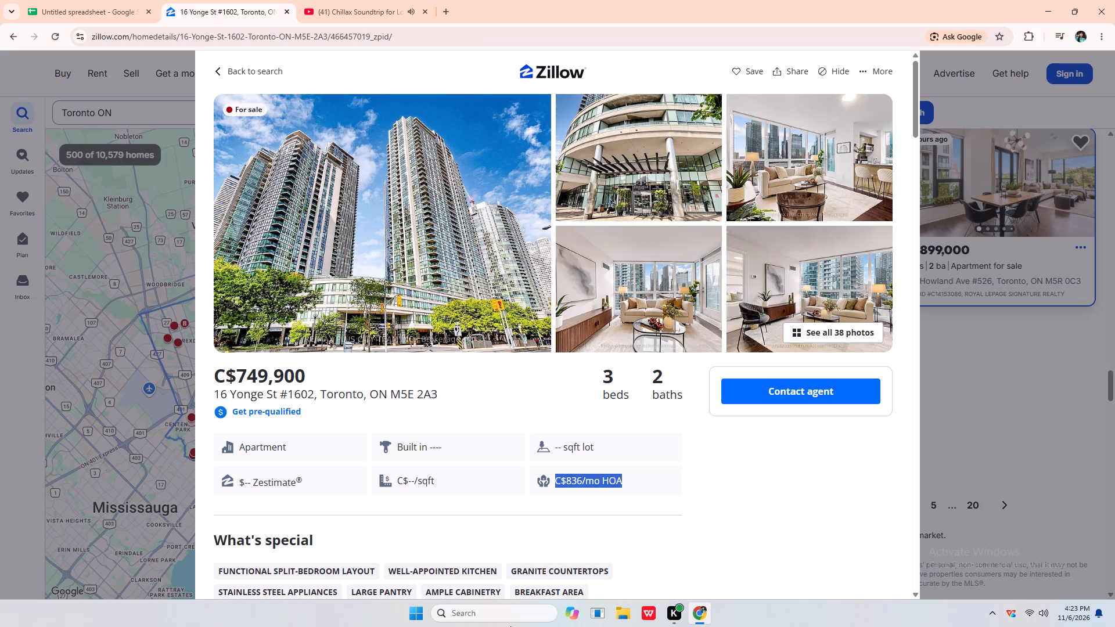
{"action": "scroll", "coordinate": [337, 481], "scroll_direction": "down", "scroll_amount": 7}
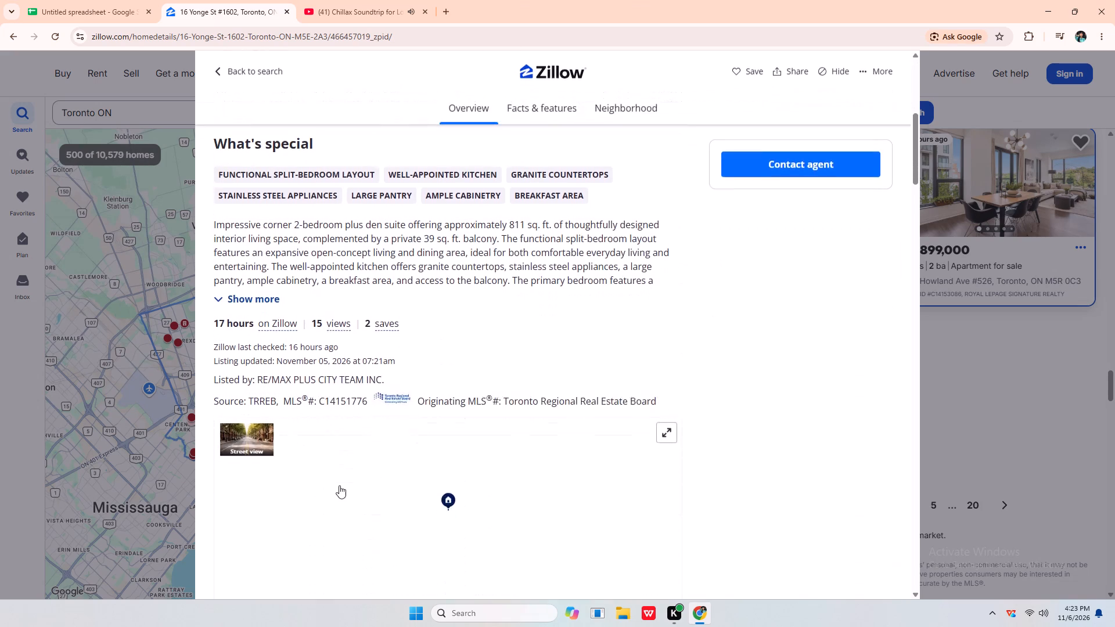
{"action": "left_click_drag", "start_coordinate": [211, 312], "coordinate": [276, 321]}
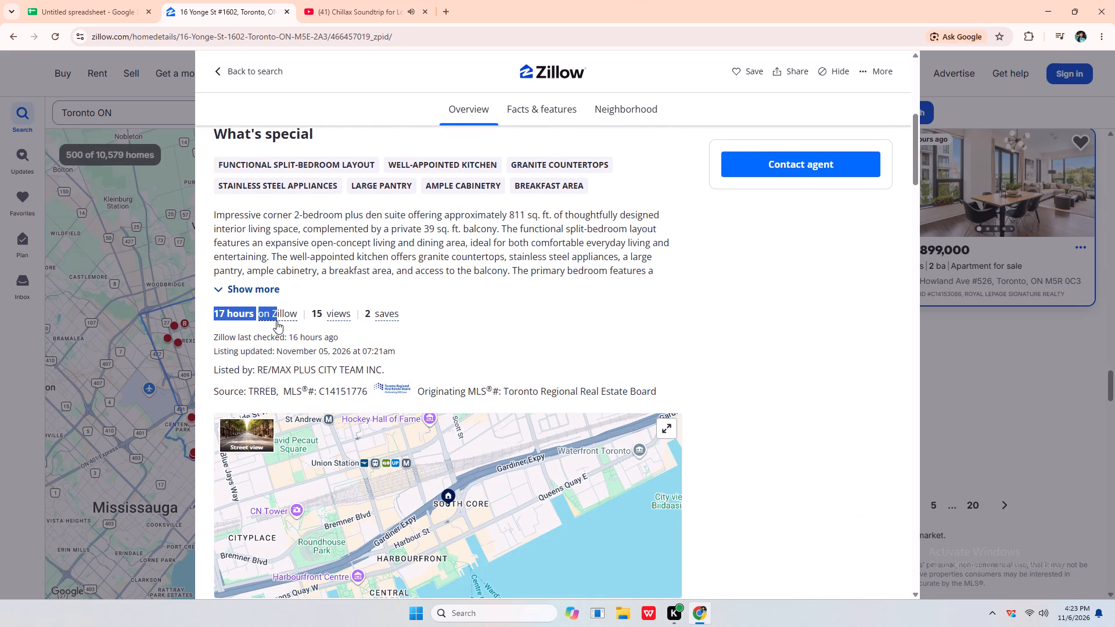
{"action": "left_click_drag", "start_coordinate": [276, 321], "coordinate": [295, 315]}
{"action": "key", "text": "ctrl+c"}
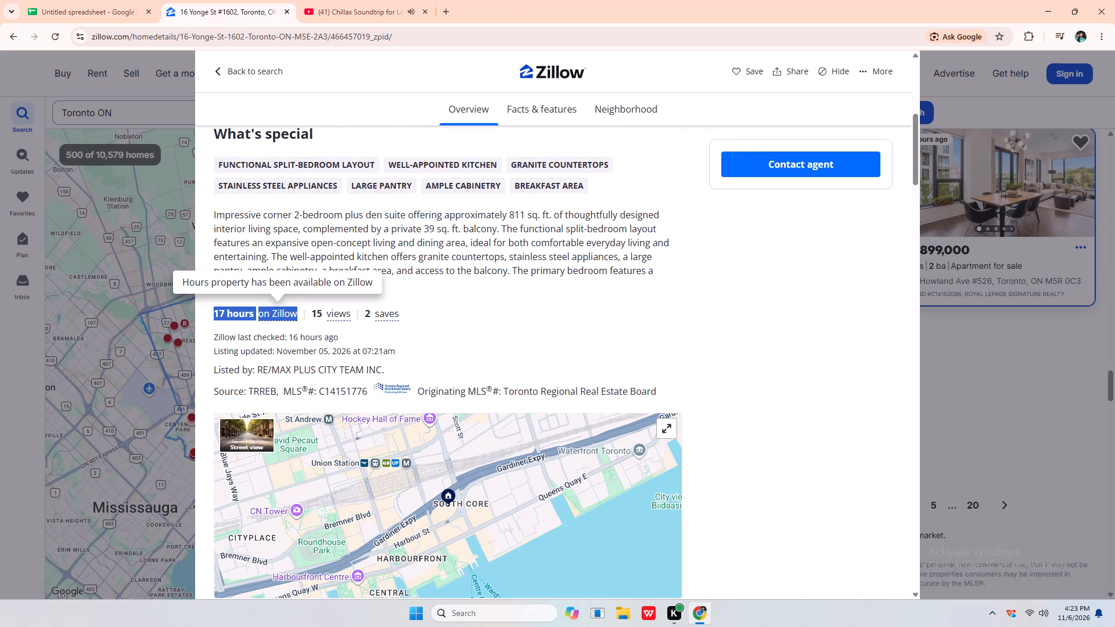
{"action": "left_click", "coordinate": [91, 17]}
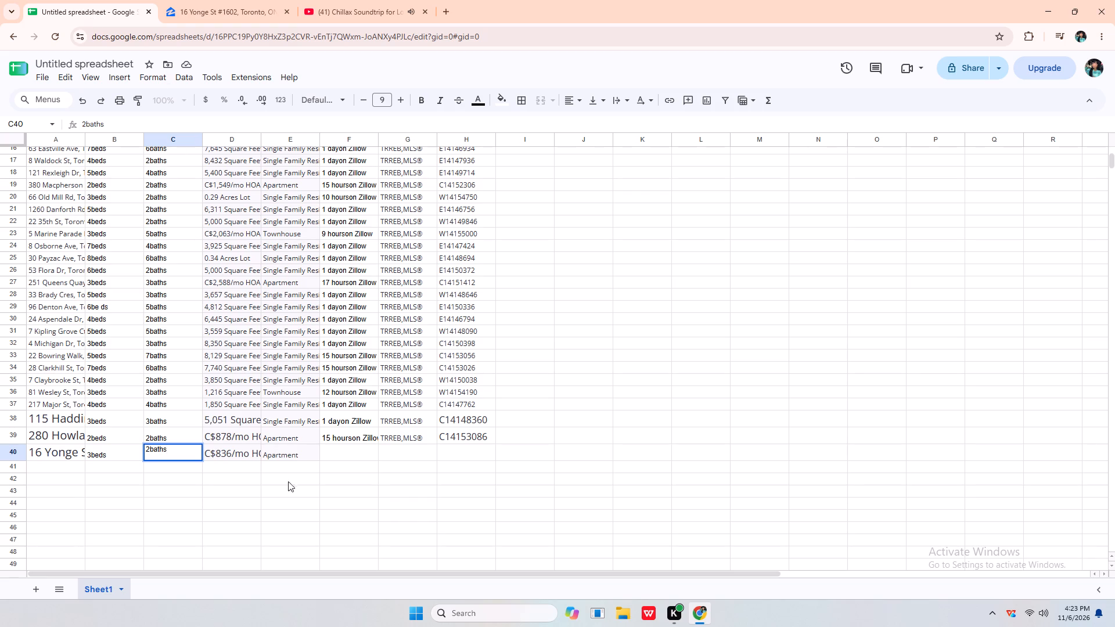
{"action": "left_click", "coordinate": [336, 457]}
{"action": "key", "text": "ctrl+v"}
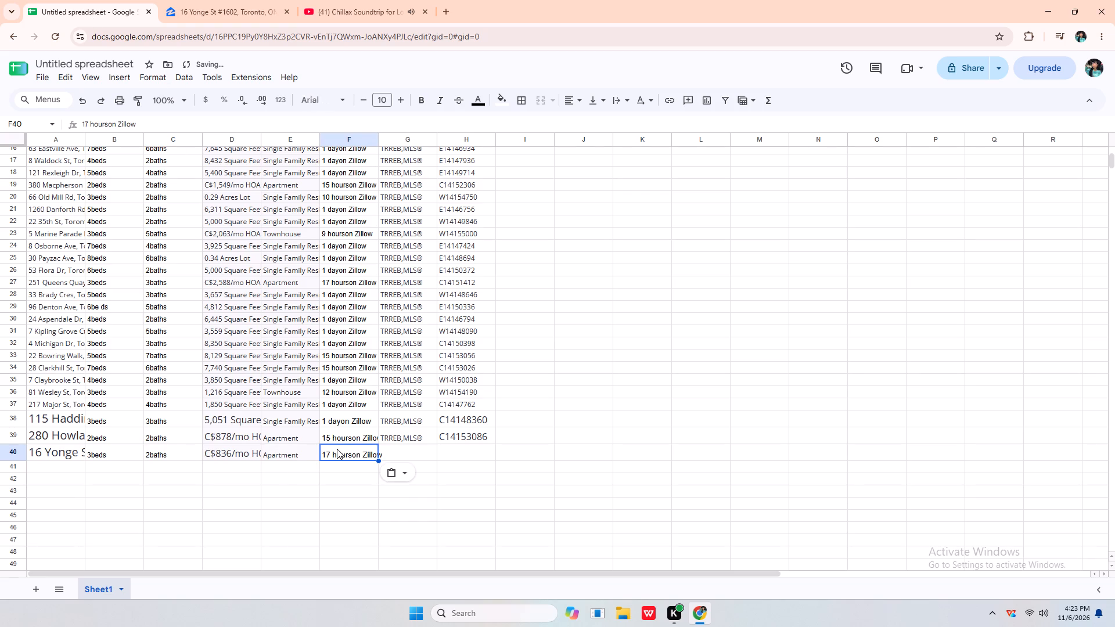
Copy the source TRREB,MLS® from cell G39 into cell G40.
{"action": "left_click", "coordinate": [405, 430]}
{"action": "key", "text": "ctrl+c"}
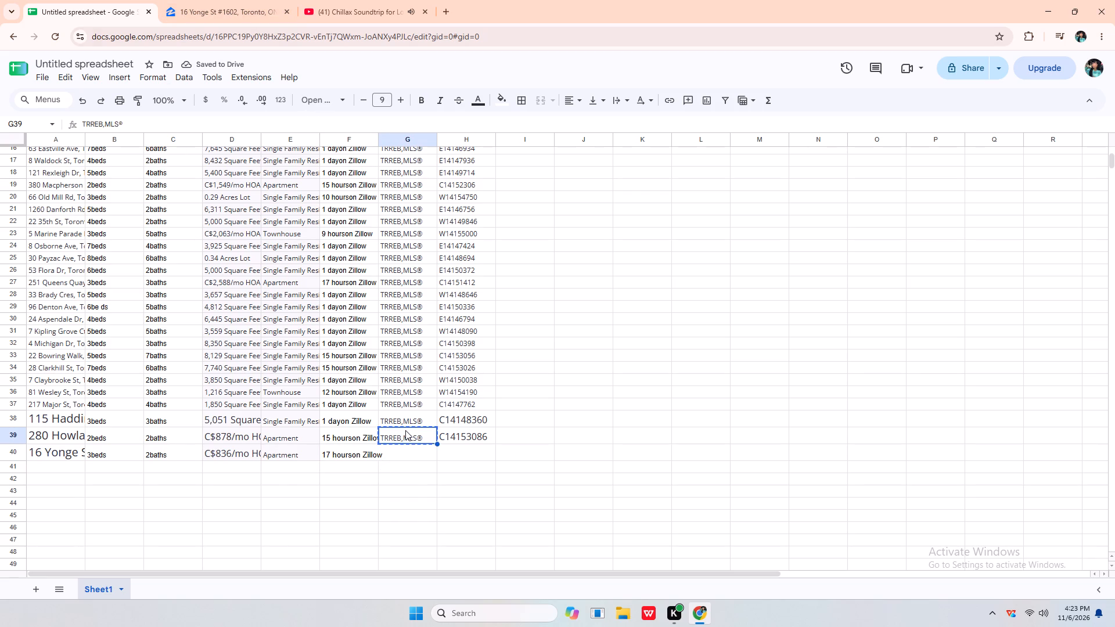
{"action": "key", "text": "Down"}
{"action": "key", "text": "ctrl+v"}
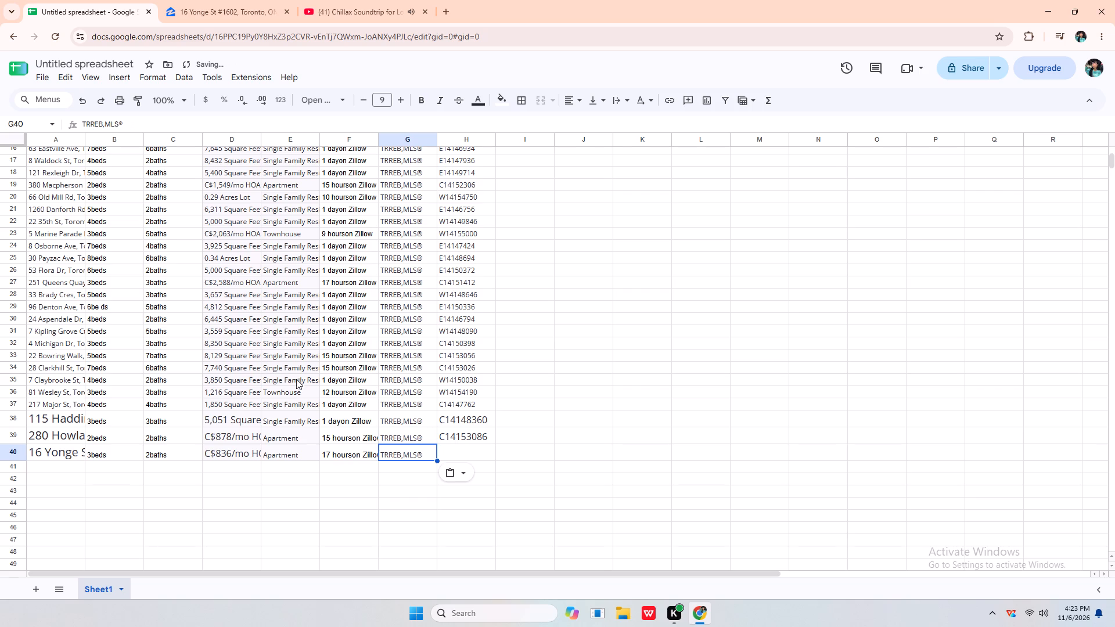
Copy the MLS number C14151776 from the Zillow listing into cell H40 of the spreadsheet.
{"action": "left_click", "coordinate": [253, 15]}
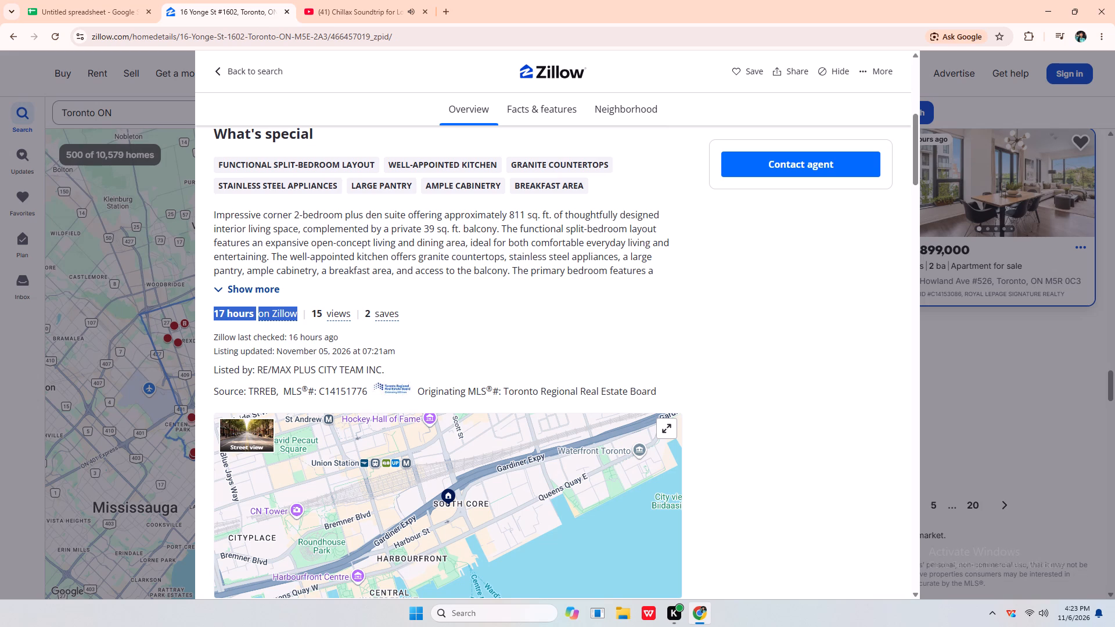
{"action": "left_click_drag", "start_coordinate": [317, 391], "coordinate": [368, 391]}
{"action": "key", "text": "ctrl+c"}
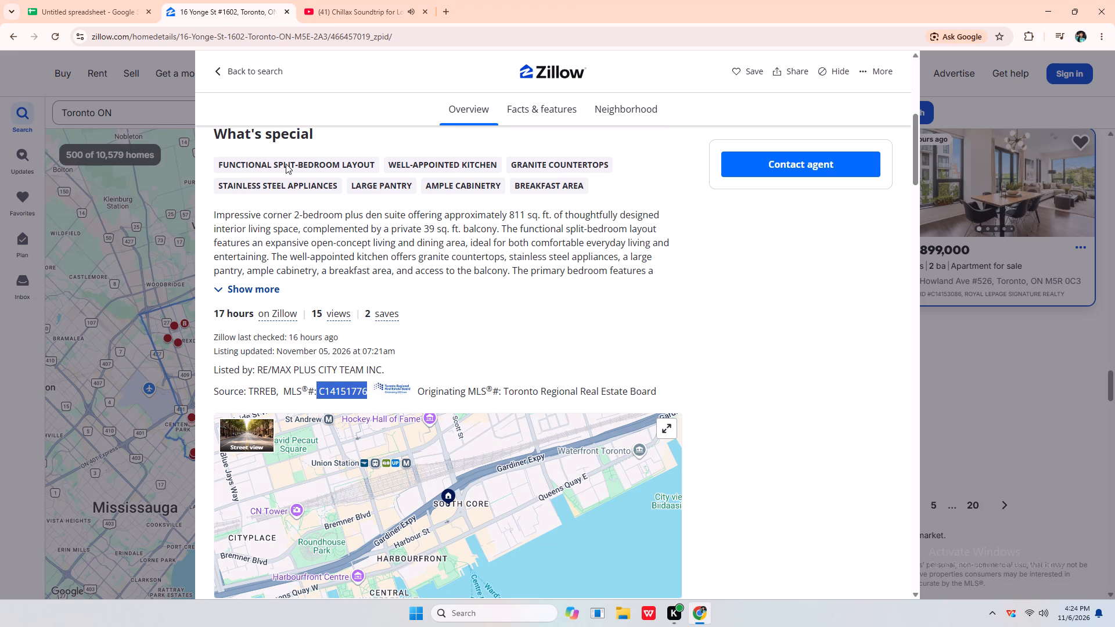
{"action": "left_click", "coordinate": [97, 7]}
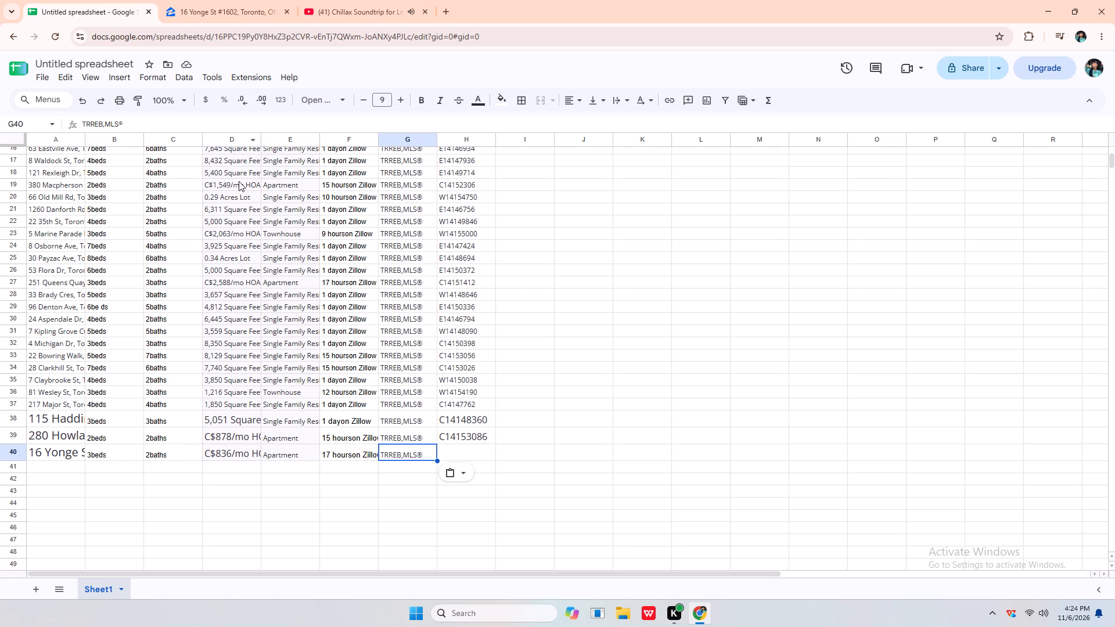
{"action": "key", "text": "Right"}
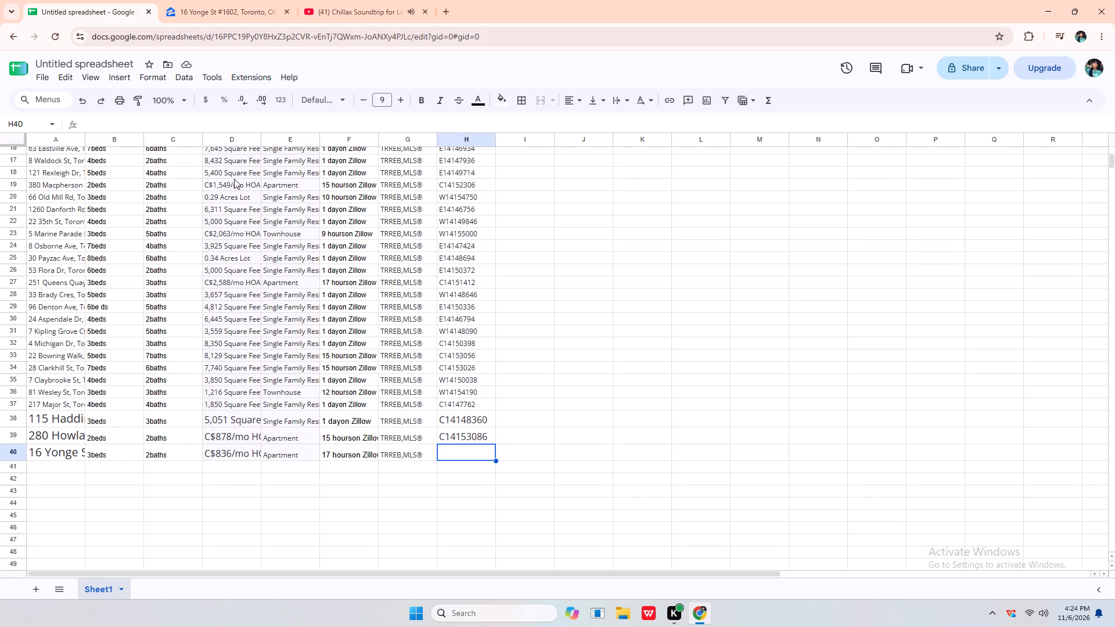
{"action": "key", "text": "ctrl+v"}
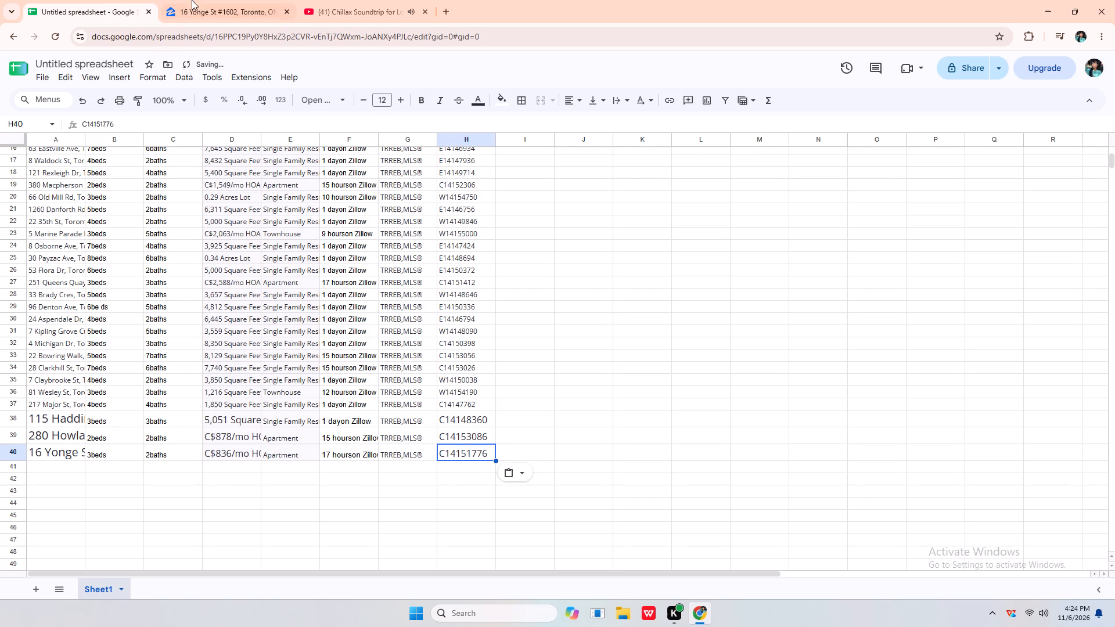
{"action": "left_click", "coordinate": [240, 12]}
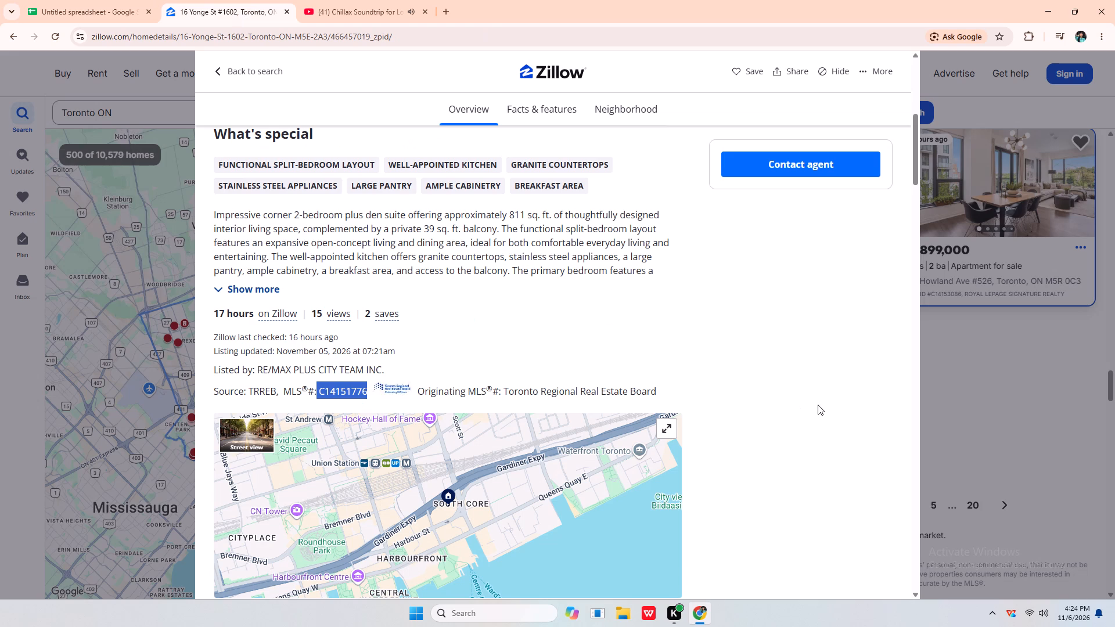
{"action": "left_click", "coordinate": [264, 70]}
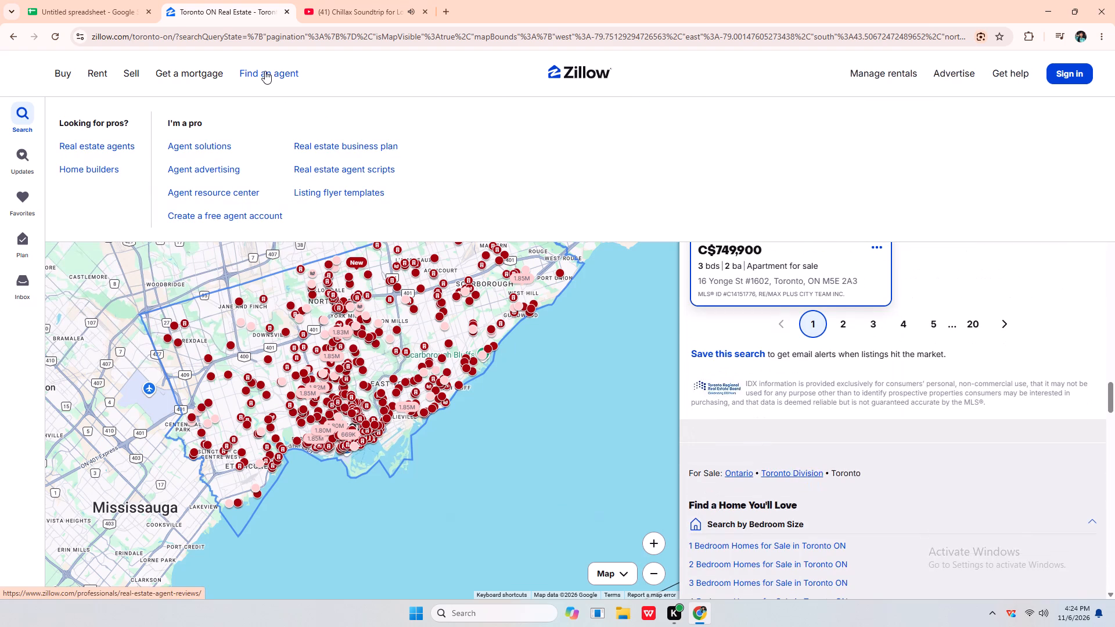
{"action": "scroll", "coordinate": [821, 352], "scroll_direction": "down", "scroll_amount": 1}
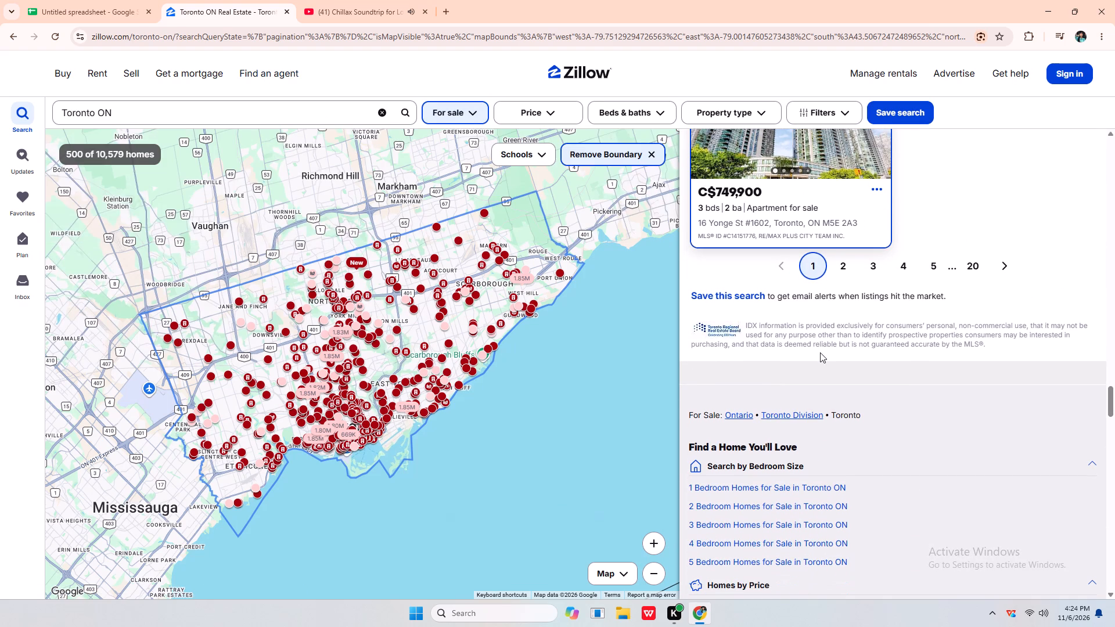
{"action": "scroll", "coordinate": [820, 352], "scroll_direction": "up", "scroll_amount": 1}
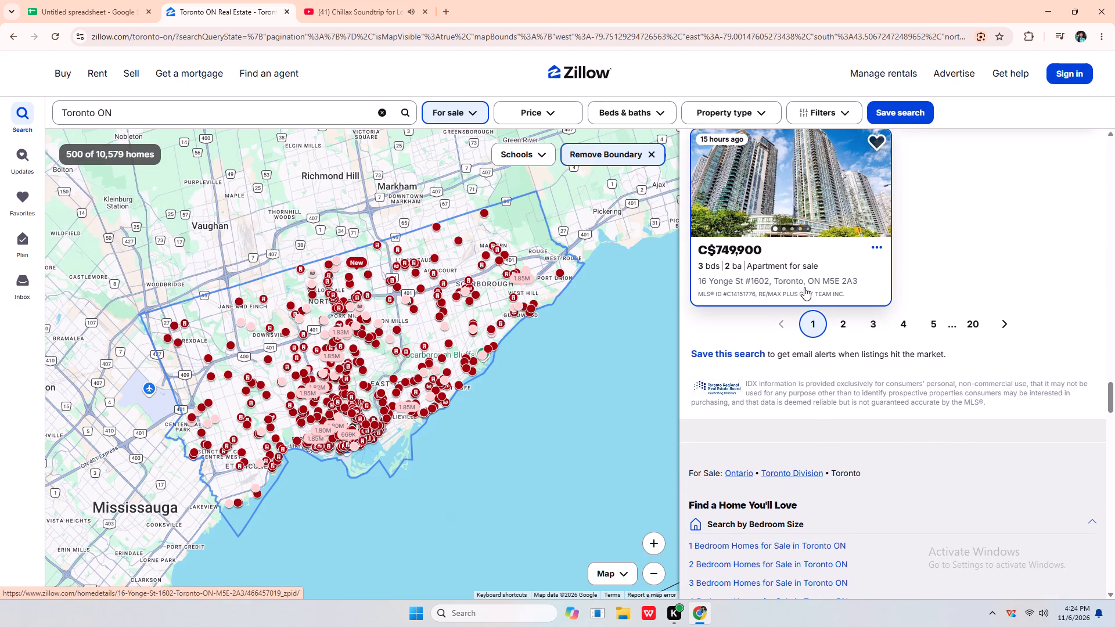
{"action": "scroll", "coordinate": [804, 287], "scroll_direction": "up", "scroll_amount": 3}
{"action": "scroll", "coordinate": [804, 287], "scroll_direction": "down", "scroll_amount": 1}
{"action": "scroll", "coordinate": [804, 287], "scroll_direction": "up", "scroll_amount": 3}
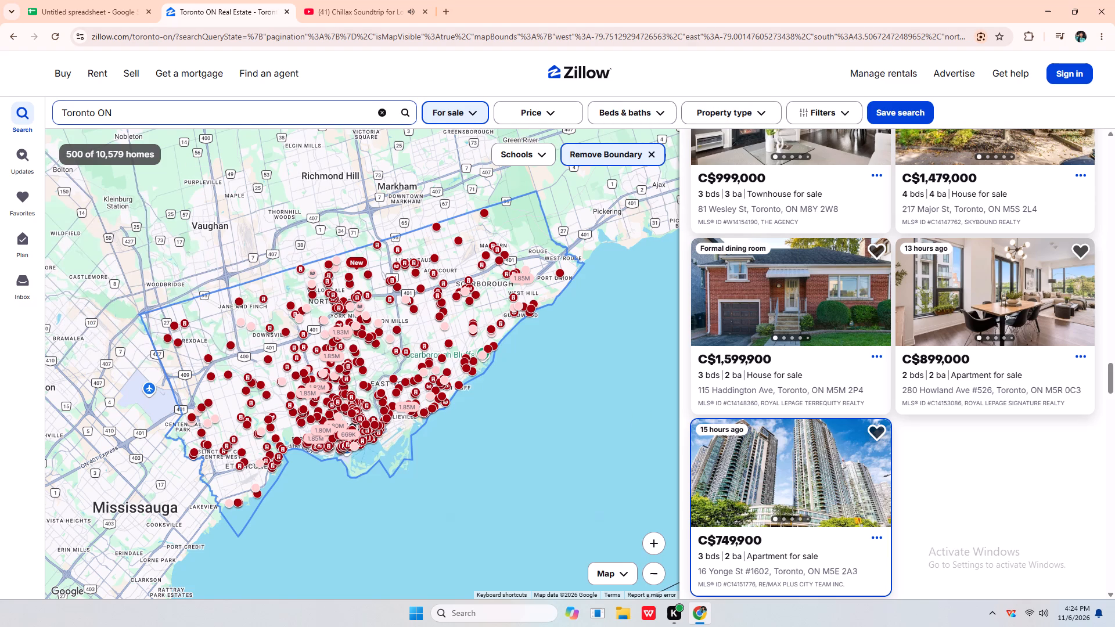
Explore the Zillow map around Toronto at different zoom levels, ending on a wide regional view covering the whole city.
{"action": "scroll", "coordinate": [497, 211], "scroll_direction": "up", "scroll_amount": 1}
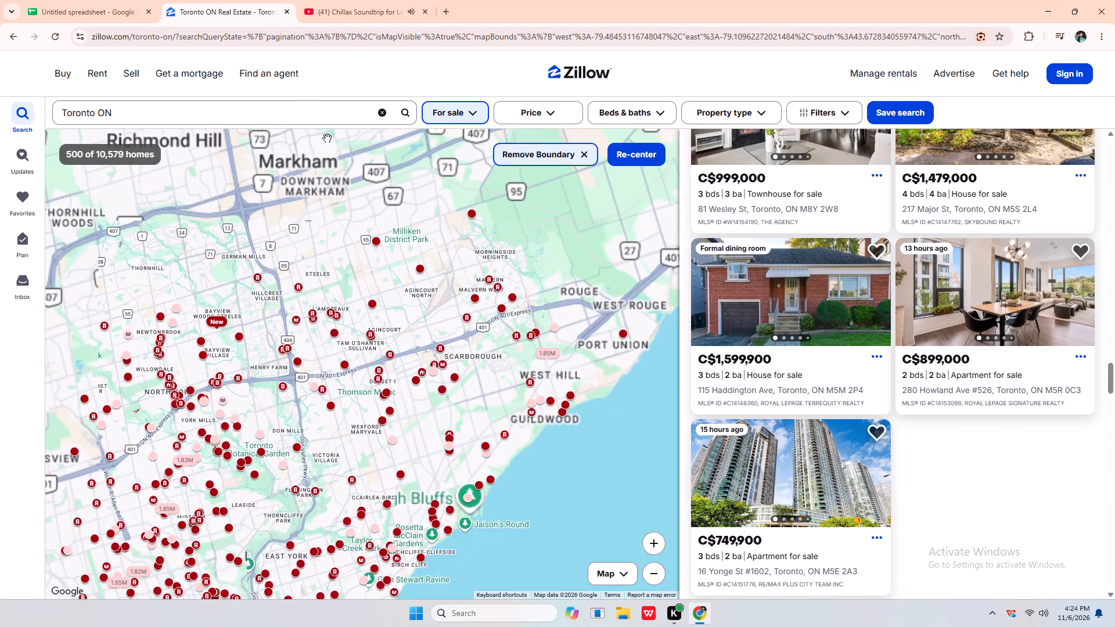
{"action": "scroll", "coordinate": [351, 202], "scroll_direction": "down", "scroll_amount": 2}
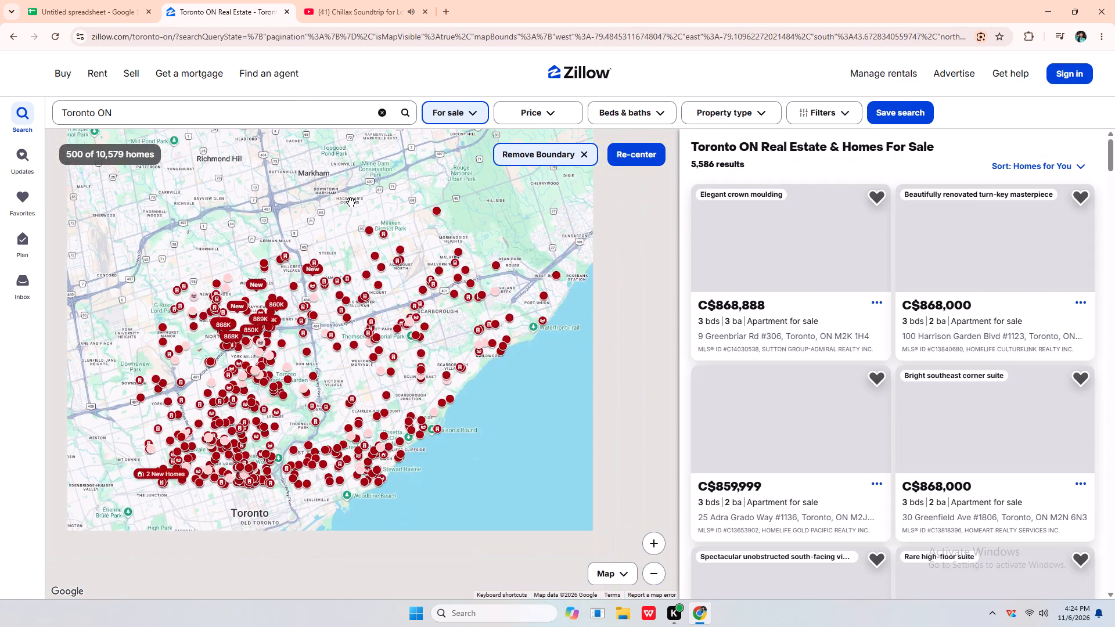
{"action": "scroll", "coordinate": [351, 202], "scroll_direction": "down", "scroll_amount": 1}
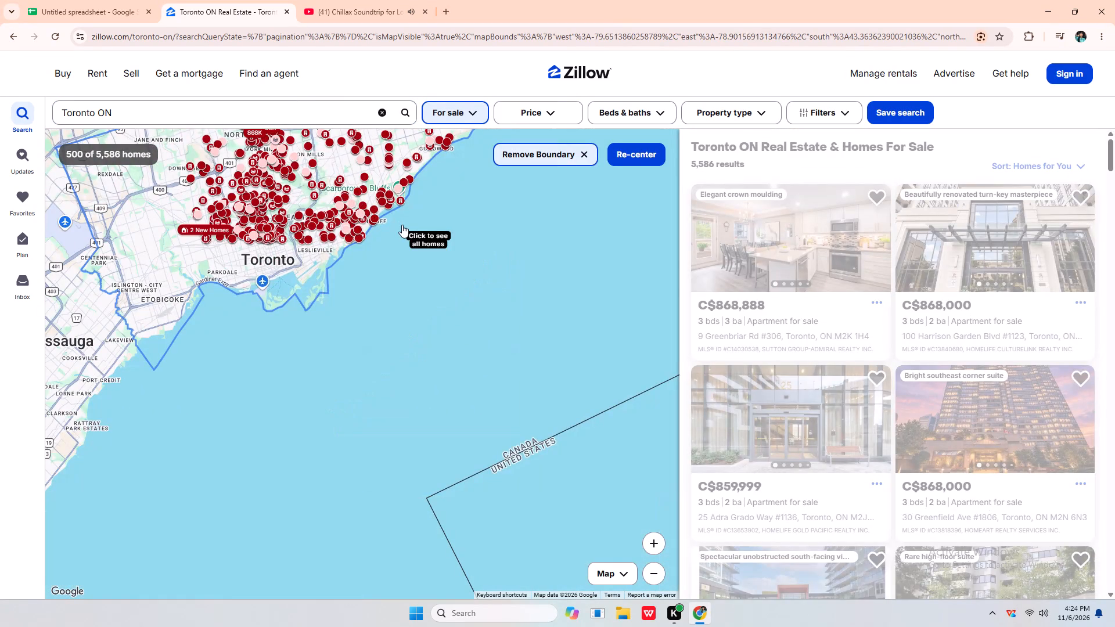
{"action": "scroll", "coordinate": [402, 225], "scroll_direction": "up", "scroll_amount": 1}
{"action": "scroll", "coordinate": [402, 225], "scroll_direction": "down", "scroll_amount": 1}
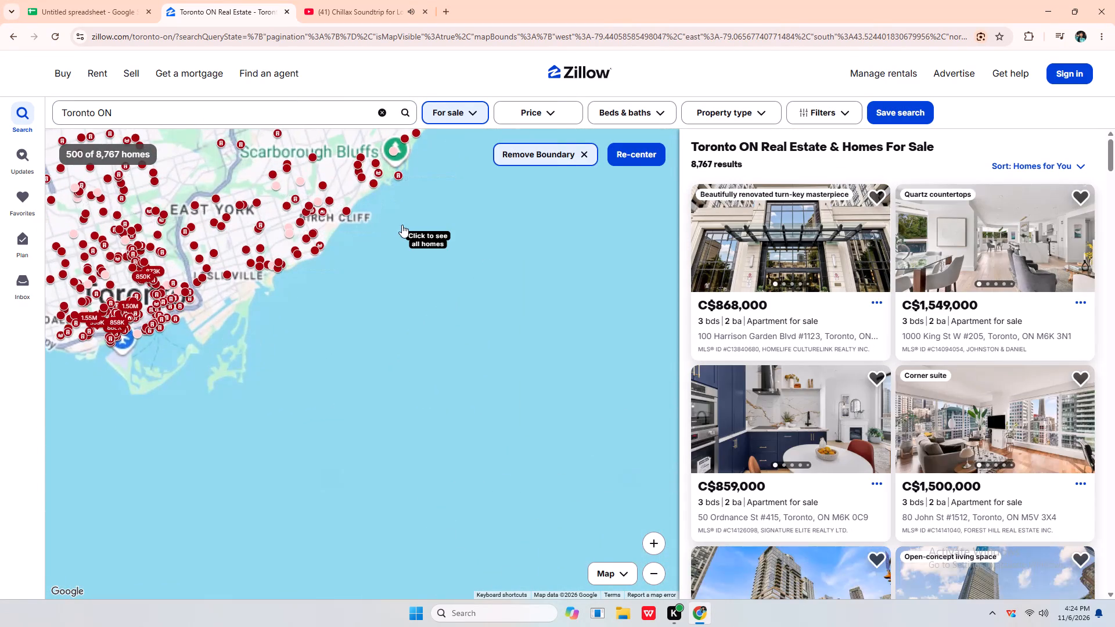
{"action": "scroll", "coordinate": [402, 225], "scroll_direction": "up", "scroll_amount": 1}
{"action": "scroll", "coordinate": [402, 225], "scroll_direction": "down", "scroll_amount": 1}
{"action": "scroll", "coordinate": [402, 225], "scroll_direction": "up", "scroll_amount": 1}
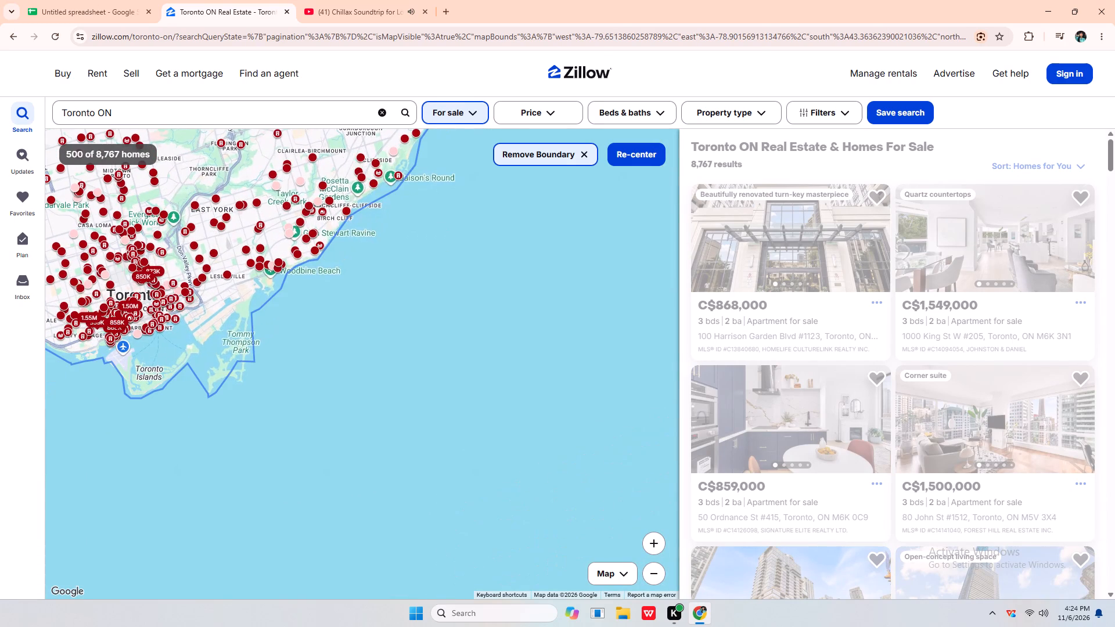
{"action": "scroll", "coordinate": [190, 178], "scroll_direction": "up", "scroll_amount": 2}
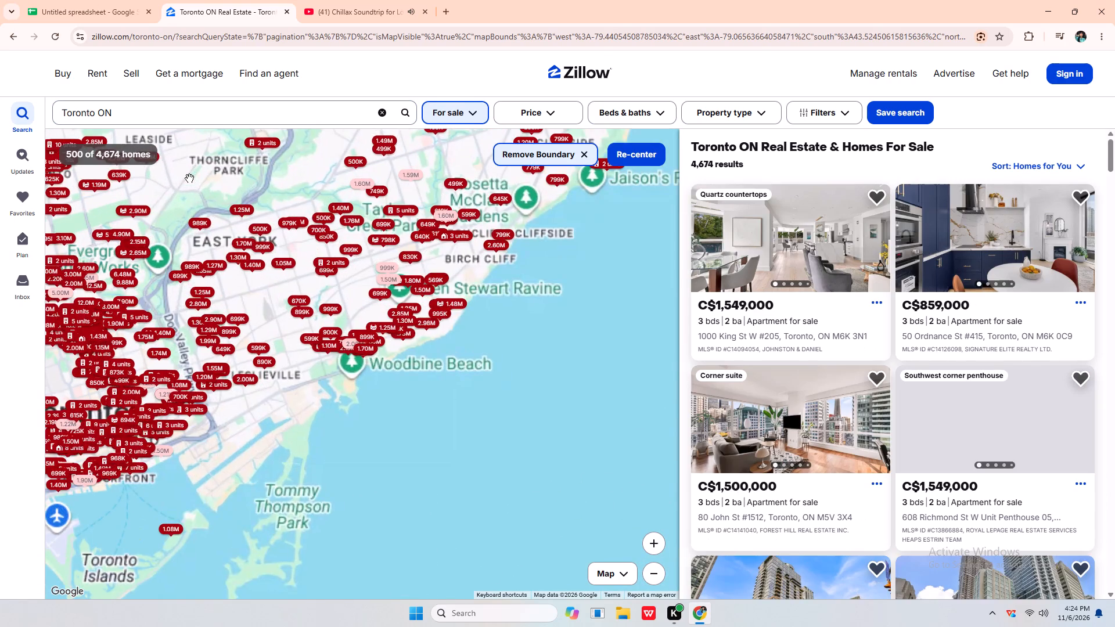
{"action": "scroll", "coordinate": [189, 178], "scroll_direction": "down", "scroll_amount": 5}
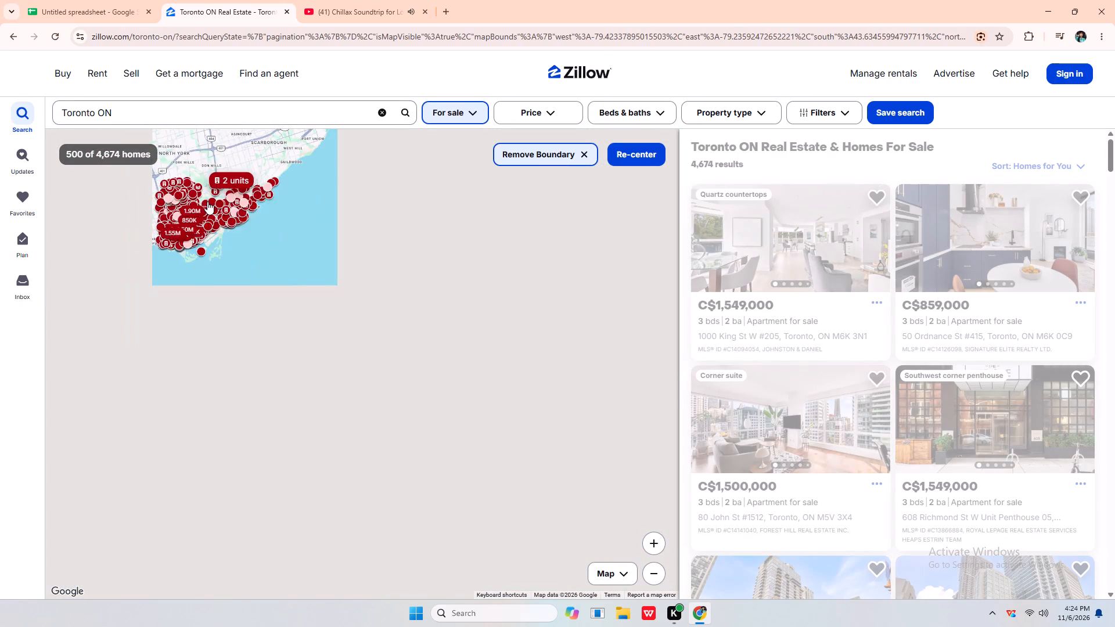
{"action": "scroll", "coordinate": [207, 201], "scroll_direction": "up", "scroll_amount": 1}
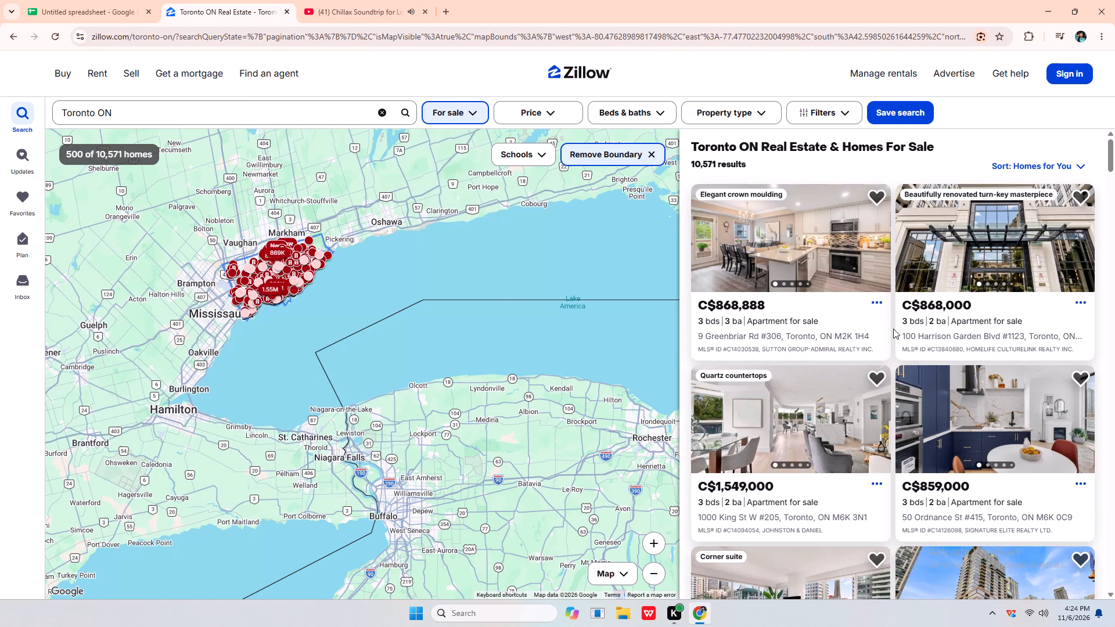
Look through the Toronto for-sale results for listings to add to the table, then return to the first listing.
{"action": "scroll", "coordinate": [899, 328], "scroll_direction": "up", "scroll_amount": 3}
{"action": "scroll", "coordinate": [796, 261], "scroll_direction": "up", "scroll_amount": 3}
{"action": "scroll", "coordinate": [795, 264], "scroll_direction": "down", "scroll_amount": 5}
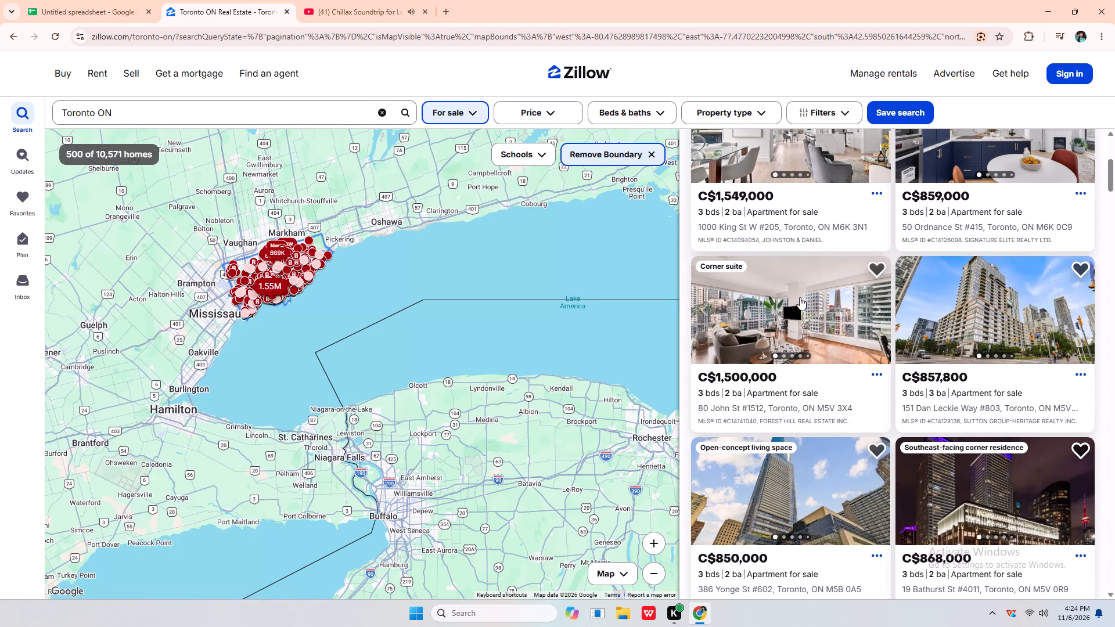
{"action": "scroll", "coordinate": [800, 298], "scroll_direction": "down", "scroll_amount": 5}
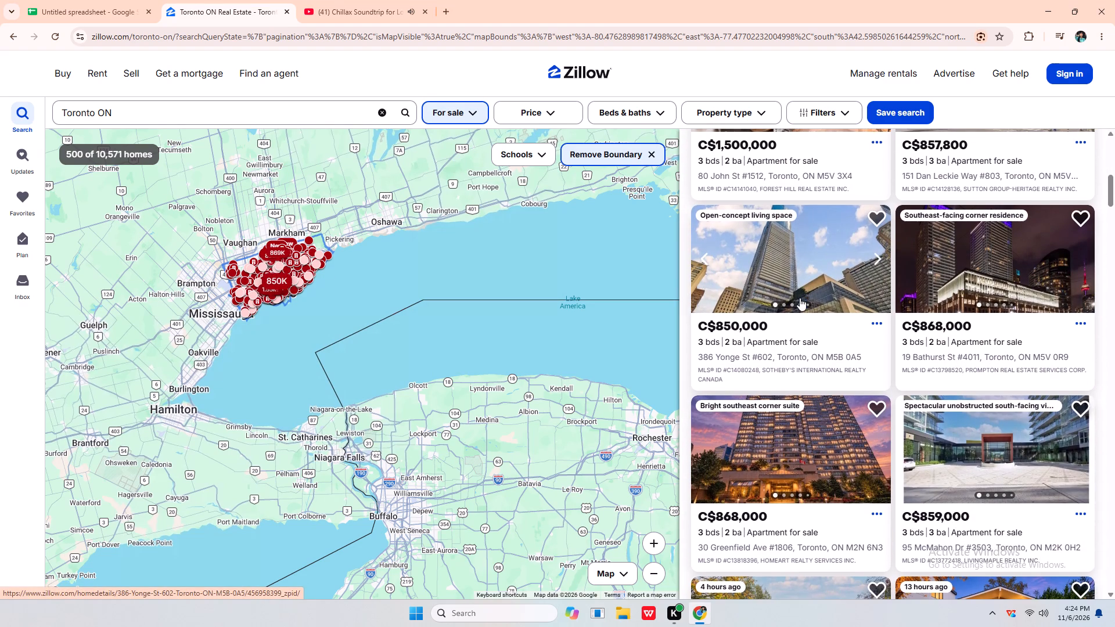
{"action": "scroll", "coordinate": [800, 298], "scroll_direction": "down", "scroll_amount": 1}
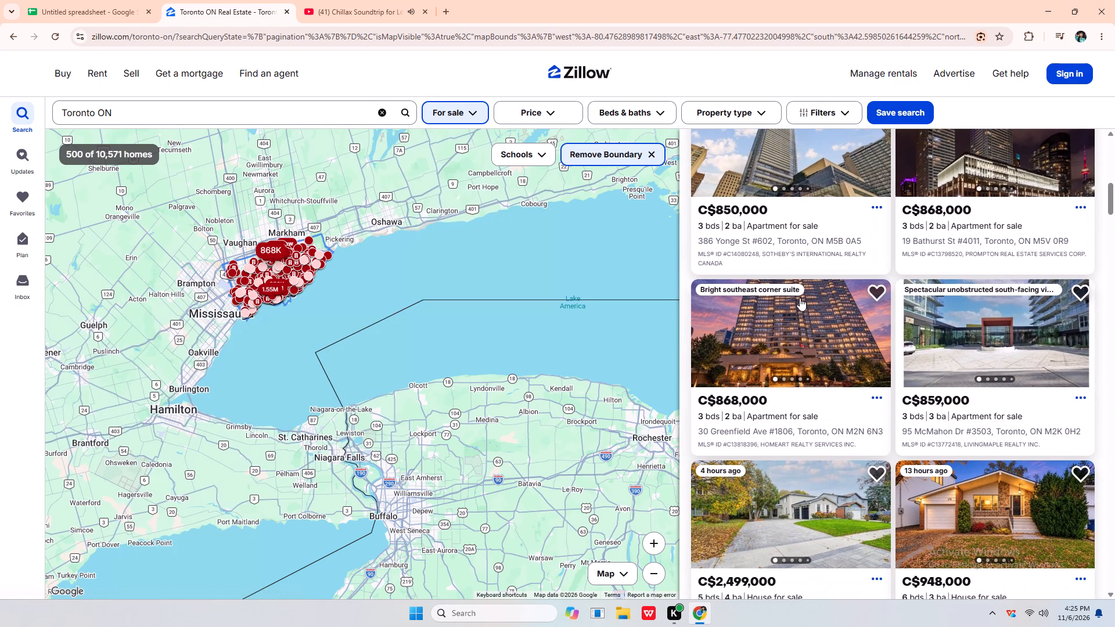
{"action": "scroll", "coordinate": [800, 298], "scroll_direction": "down", "scroll_amount": 3}
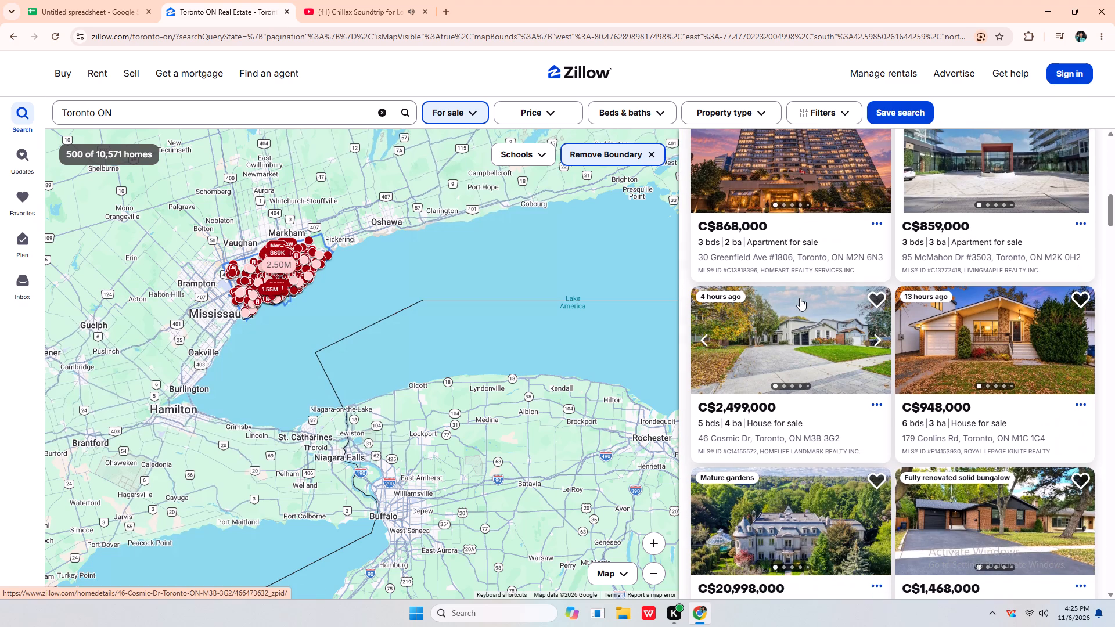
{"action": "scroll", "coordinate": [800, 298], "scroll_direction": "up", "scroll_amount": 3}
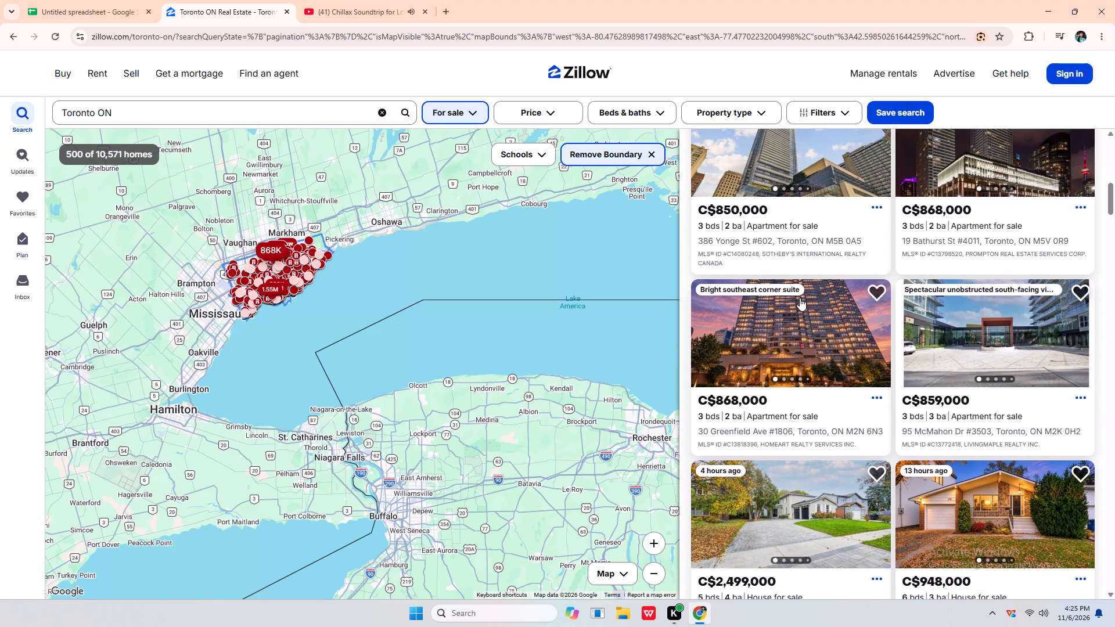
{"action": "scroll", "coordinate": [800, 298], "scroll_direction": "up", "scroll_amount": 1}
{"action": "scroll", "coordinate": [800, 298], "scroll_direction": "down", "scroll_amount": 1}
{"action": "scroll", "coordinate": [800, 298], "scroll_direction": "up", "scroll_amount": 1}
{"action": "scroll", "coordinate": [800, 298], "scroll_direction": "down", "scroll_amount": 1}
{"action": "scroll", "coordinate": [800, 298], "scroll_direction": "up", "scroll_amount": 3}
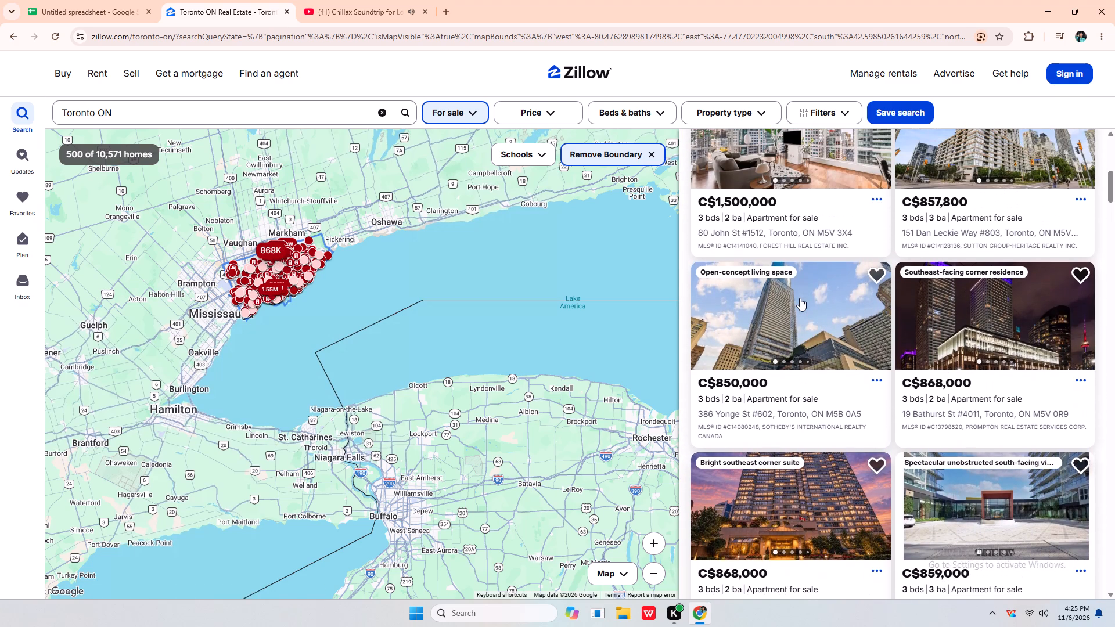
{"action": "scroll", "coordinate": [800, 298], "scroll_direction": "up", "scroll_amount": 1}
{"action": "scroll", "coordinate": [704, 185], "scroll_direction": "up", "scroll_amount": 1}
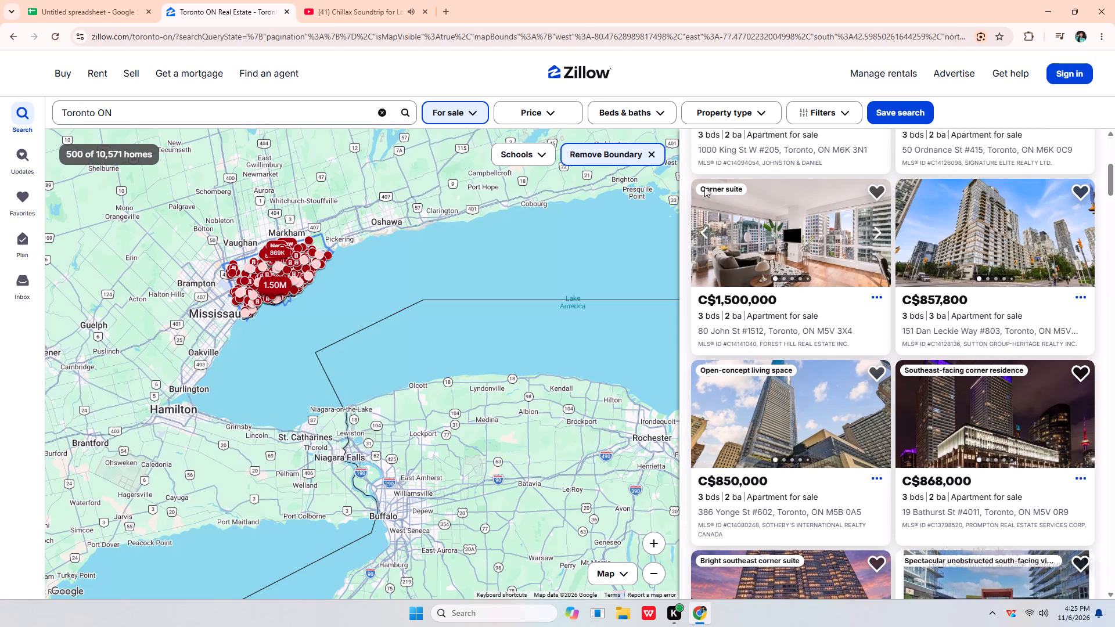
{"action": "scroll", "coordinate": [794, 267], "scroll_direction": "up", "scroll_amount": 4}
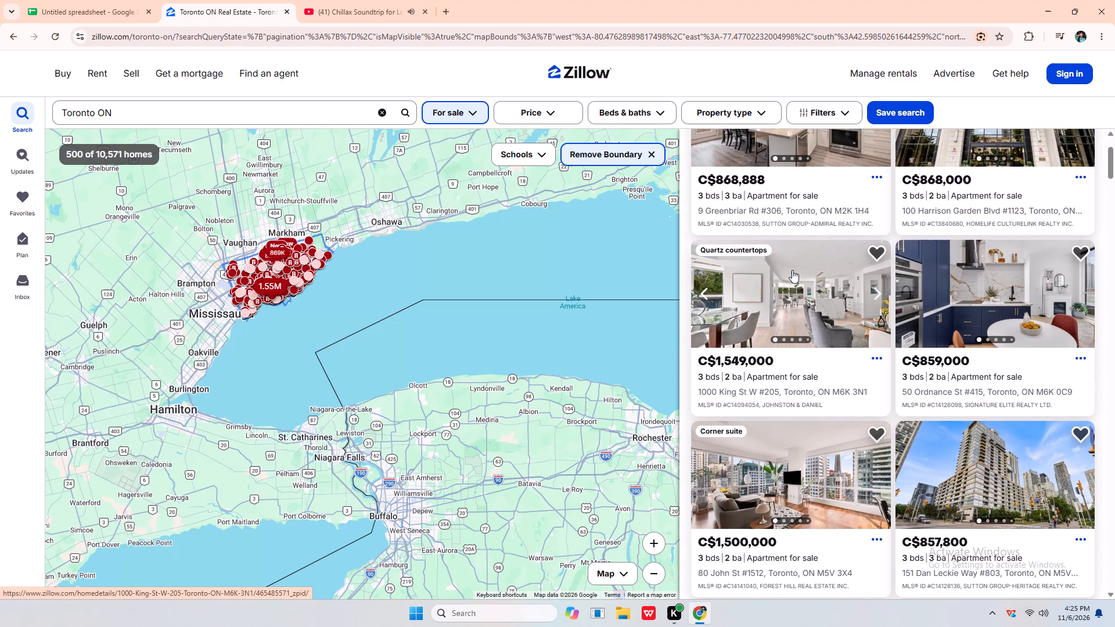
{"action": "scroll", "coordinate": [792, 270], "scroll_direction": "down", "scroll_amount": 1}
{"action": "scroll", "coordinate": [792, 270], "scroll_direction": "up", "scroll_amount": 2}
{"action": "key", "text": "Up"}
{"action": "key", "text": "Up"}
{"action": "key", "text": "Up"}
{"action": "key", "text": "Up"}
{"action": "key", "text": "Up"}
{"action": "key", "text": "Up"}
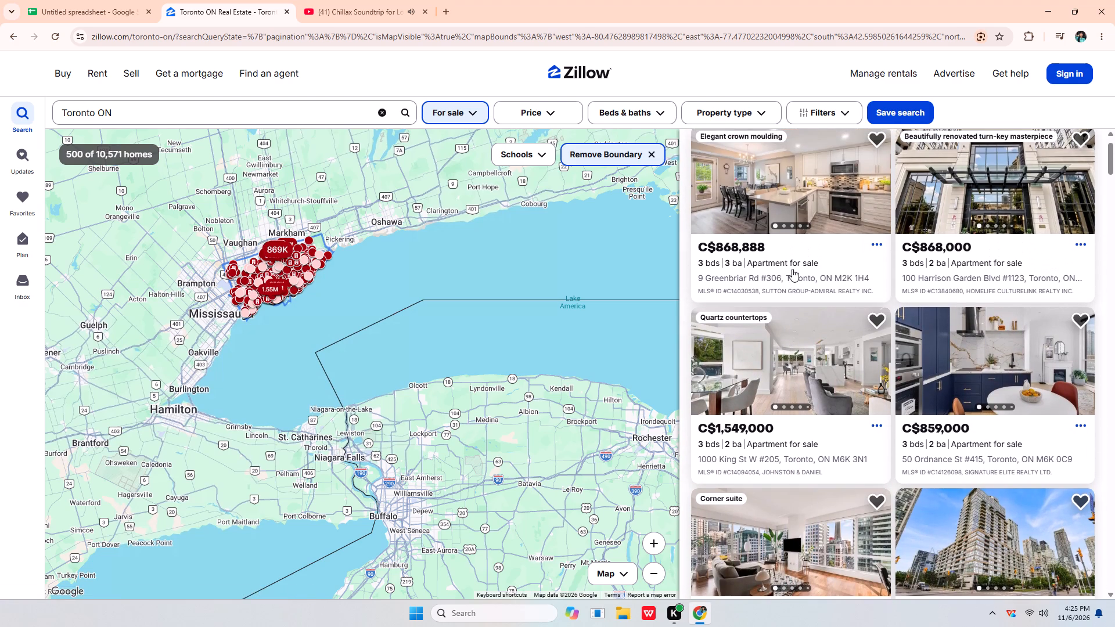
{"action": "key", "text": "Up"}
{"action": "key", "text": "Up"}
{"action": "left_click", "coordinate": [1112, 133]}
{"action": "left_click", "coordinate": [1112, 133]}
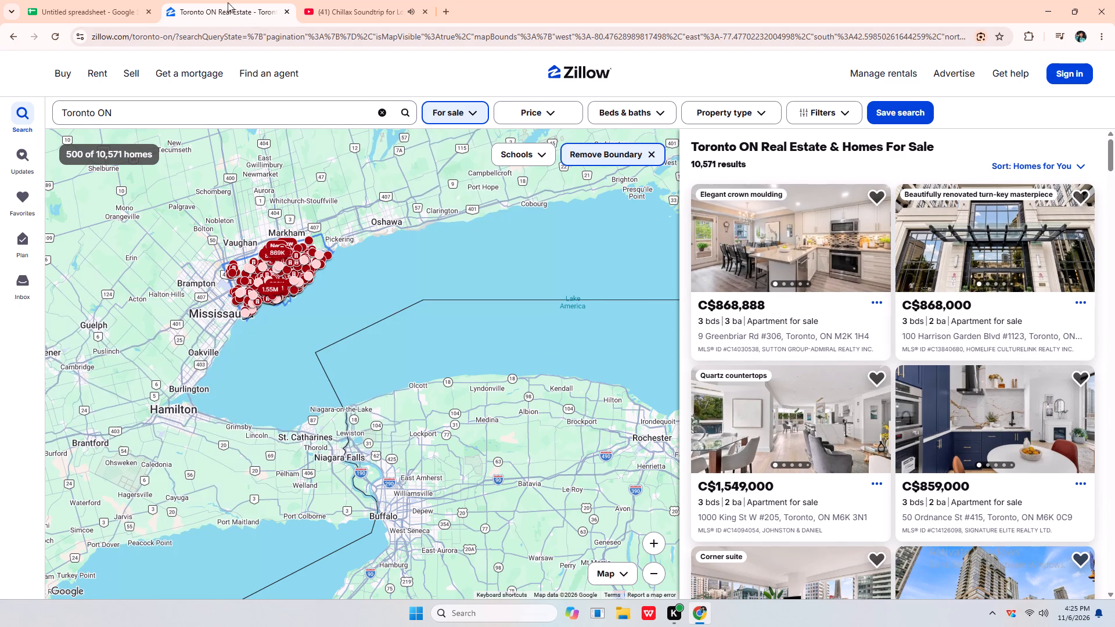
Review the listings already recorded in the Google Sheets table, from the first rows down to row 40.
{"action": "left_click", "coordinate": [68, 10]}
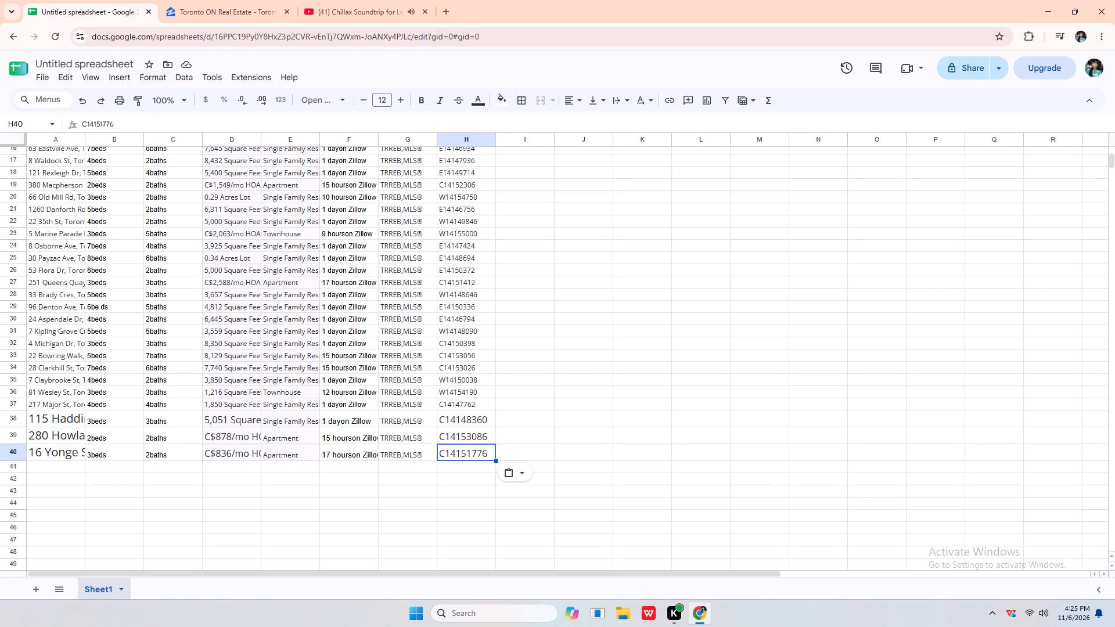
{"action": "scroll", "coordinate": [204, 250], "scroll_direction": "up", "scroll_amount": 3}
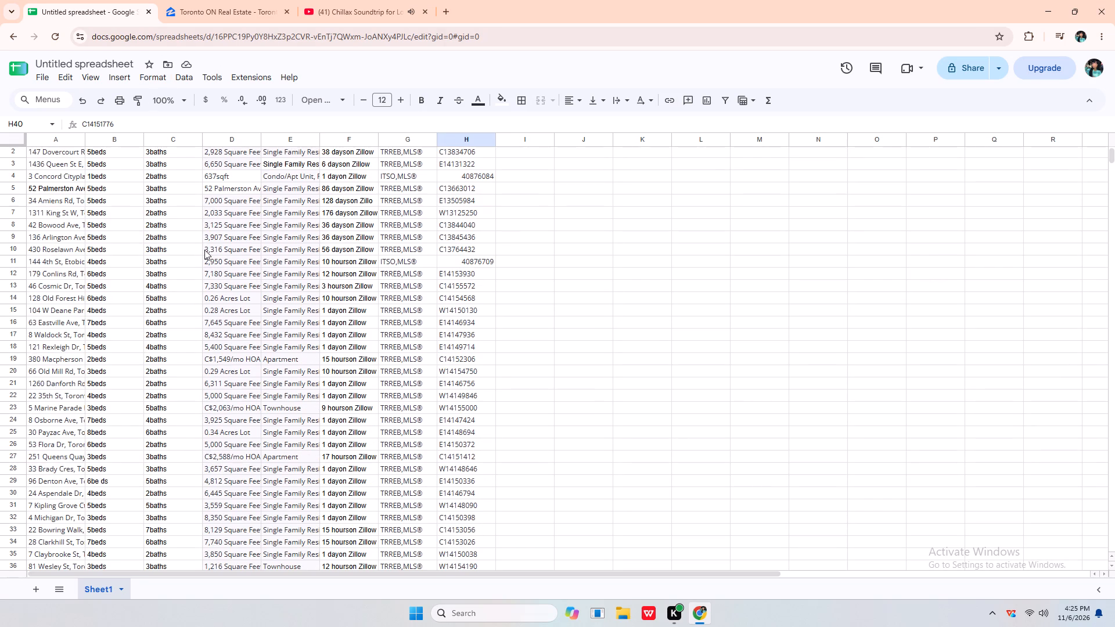
{"action": "scroll", "coordinate": [204, 250], "scroll_direction": "up", "scroll_amount": 1}
{"action": "scroll", "coordinate": [204, 249], "scroll_direction": "down", "scroll_amount": 1}
{"action": "scroll", "coordinate": [204, 249], "scroll_direction": "up", "scroll_amount": 2}
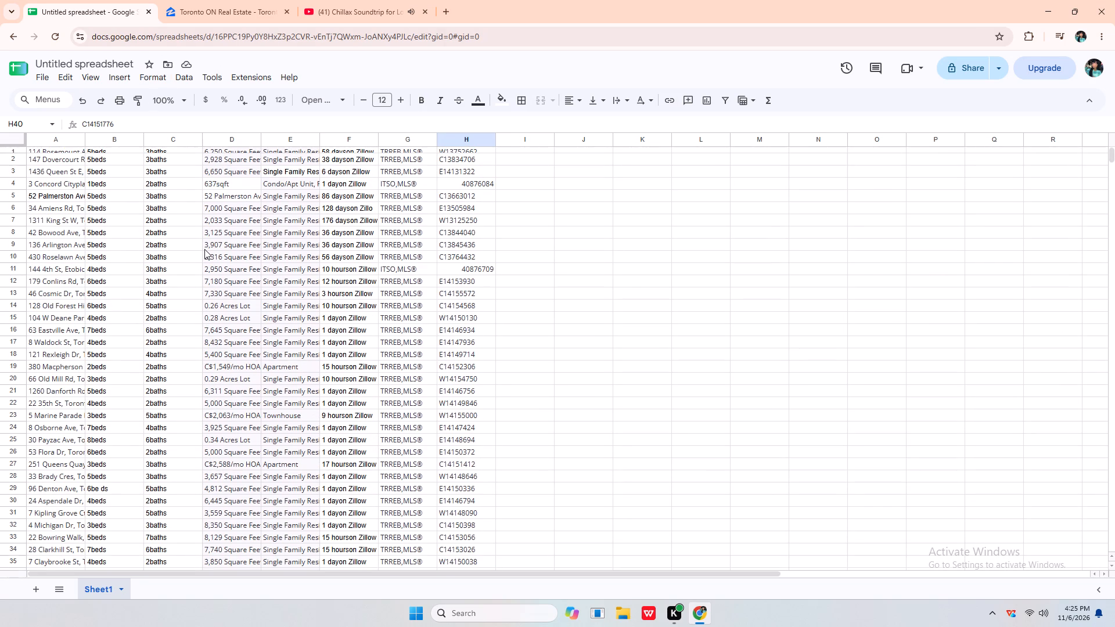
{"action": "scroll", "coordinate": [204, 249], "scroll_direction": "up", "scroll_amount": 4}
{"action": "scroll", "coordinate": [213, 342], "scroll_direction": "down", "scroll_amount": 2}
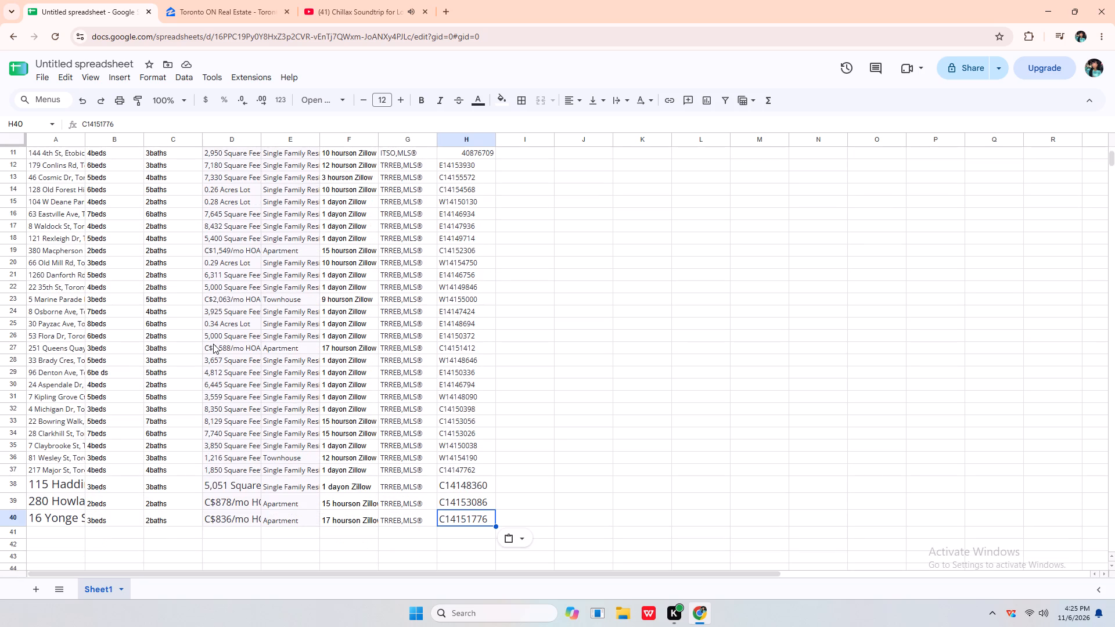
{"action": "scroll", "coordinate": [213, 345], "scroll_direction": "down", "scroll_amount": 1}
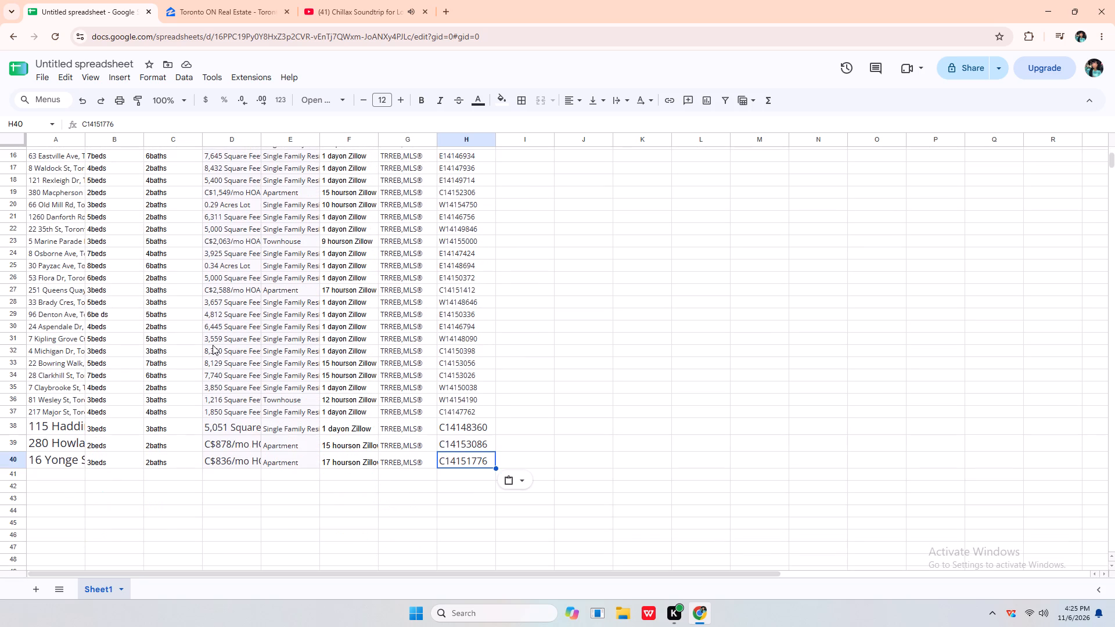
{"action": "left_click", "coordinate": [224, 12]}
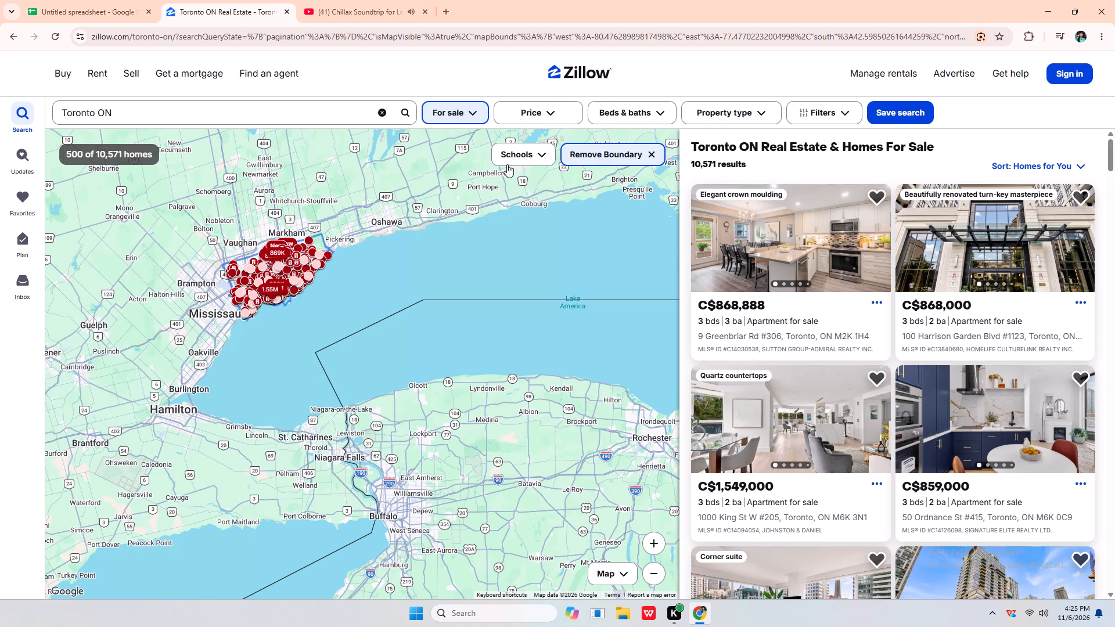
{"action": "left_click", "coordinate": [764, 336]}
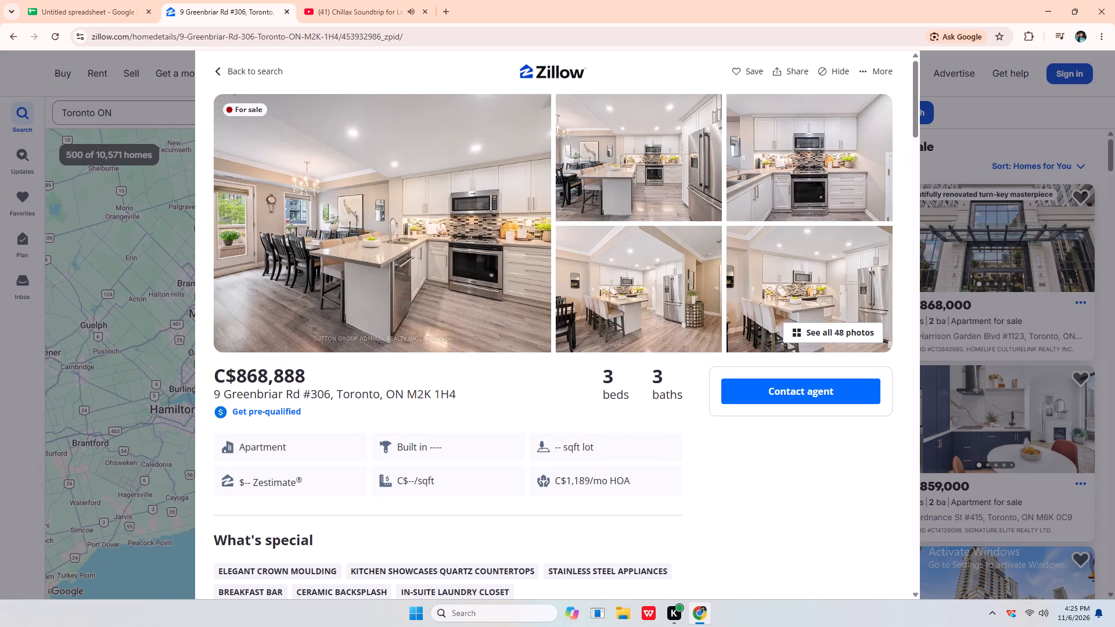
{"action": "left_click_drag", "start_coordinate": [216, 394], "coordinate": [350, 383]}
{"action": "left_click_drag", "start_coordinate": [350, 383], "coordinate": [364, 386]}
{"action": "left_click_drag", "start_coordinate": [212, 395], "coordinate": [276, 393]}
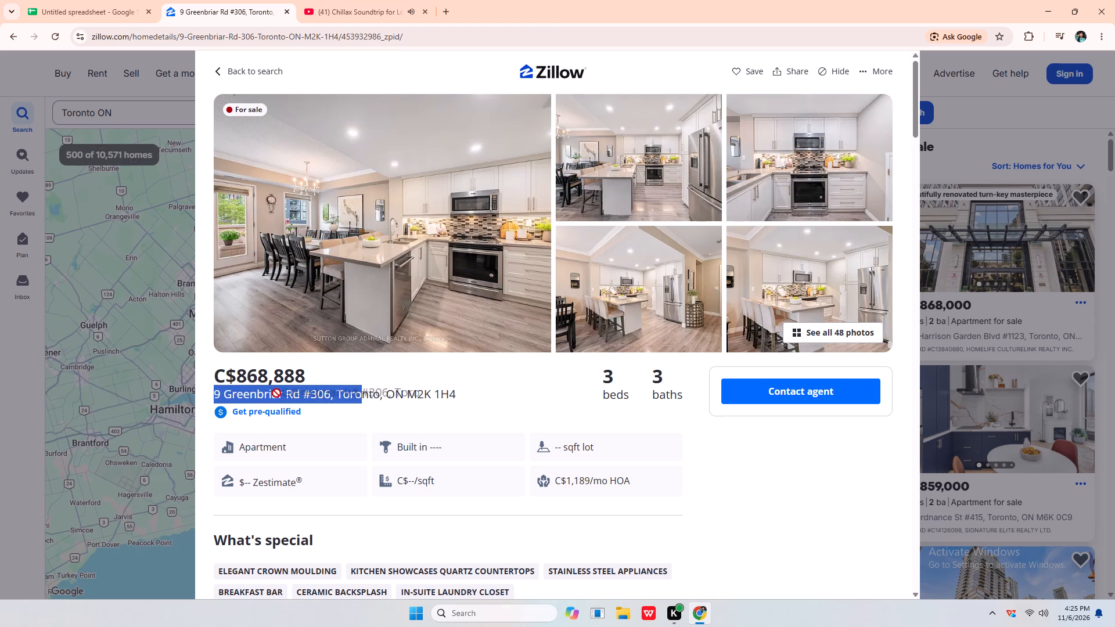
{"action": "left_click_drag", "start_coordinate": [276, 393], "coordinate": [238, 397]}
{"action": "left_click", "coordinate": [369, 363]}
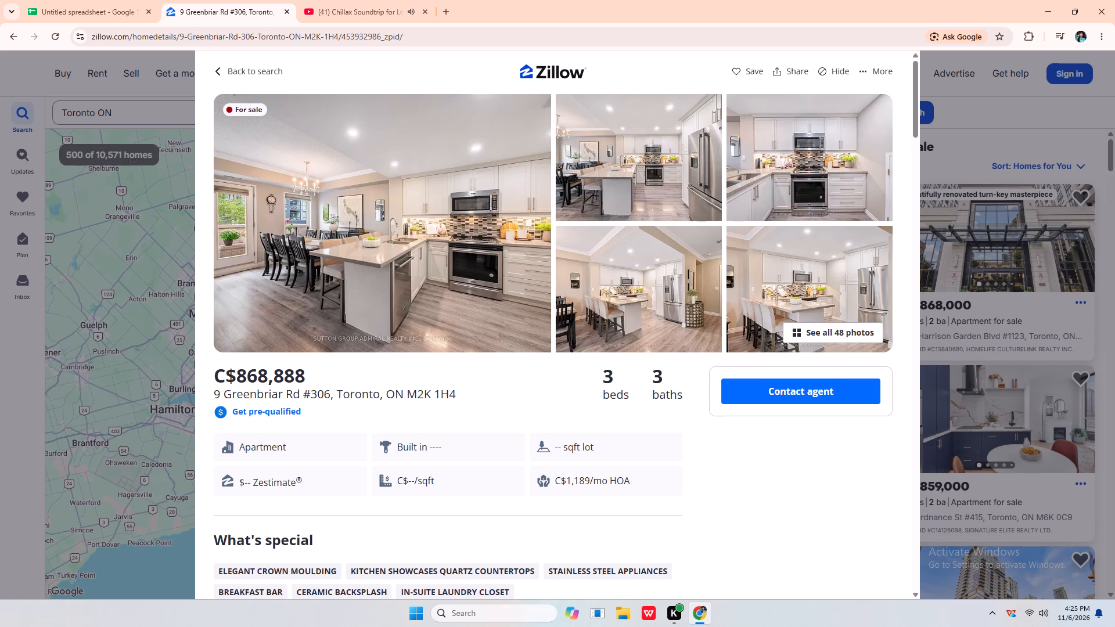
{"action": "left_click_drag", "start_coordinate": [211, 395], "coordinate": [447, 390]}
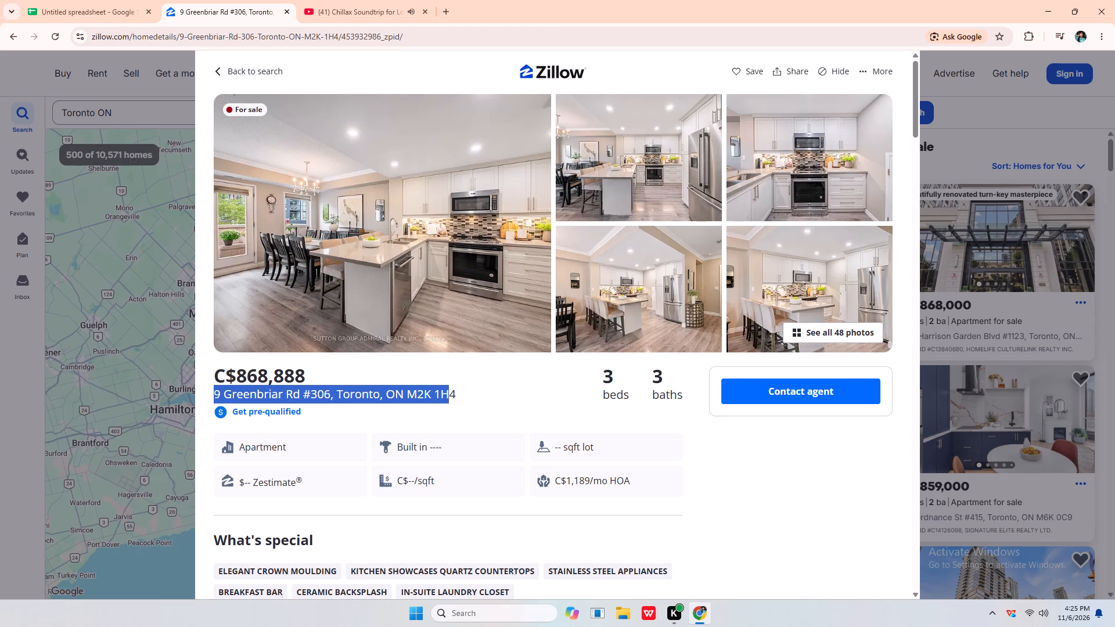
{"action": "left_click_drag", "start_coordinate": [447, 390], "coordinate": [455, 390]}
{"action": "key", "text": "ctrl+c"}
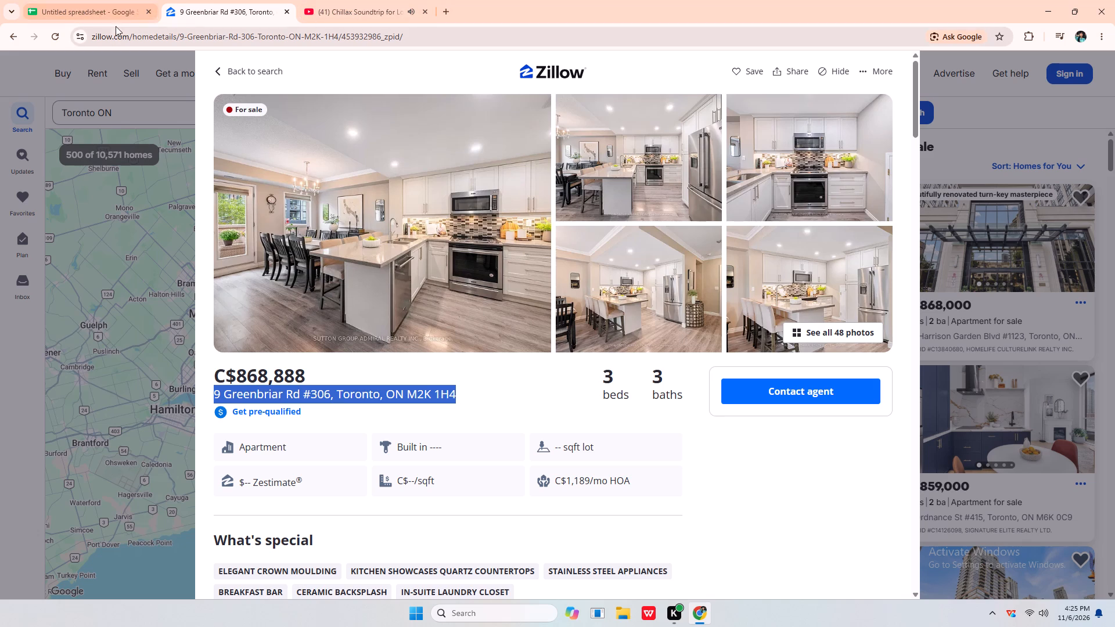
{"action": "left_click", "coordinate": [107, 10]}
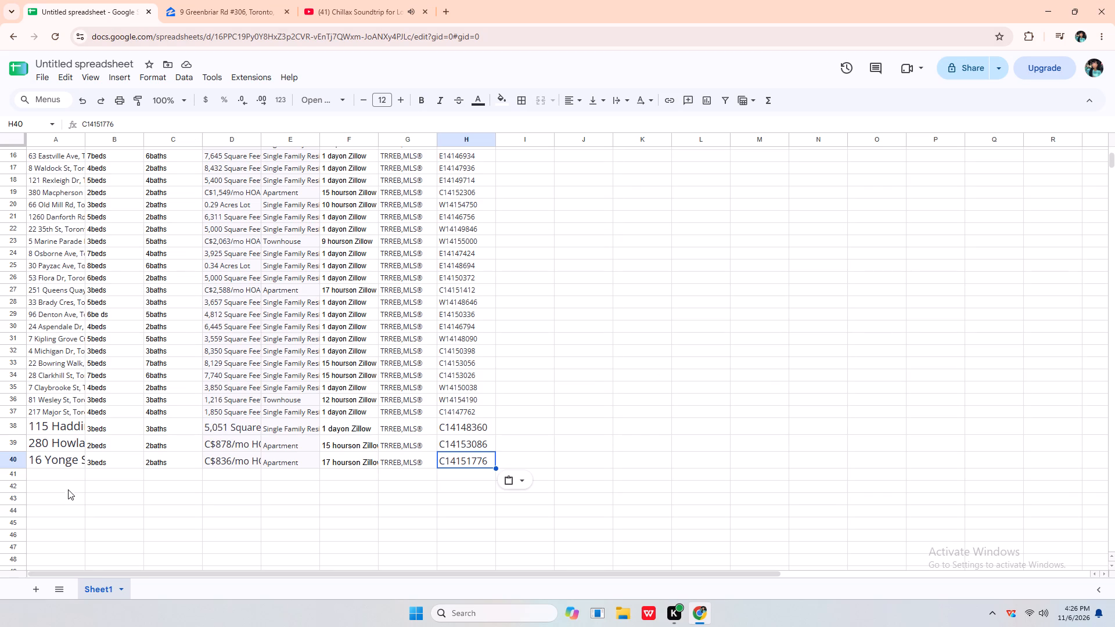
{"action": "left_click", "coordinate": [71, 477]}
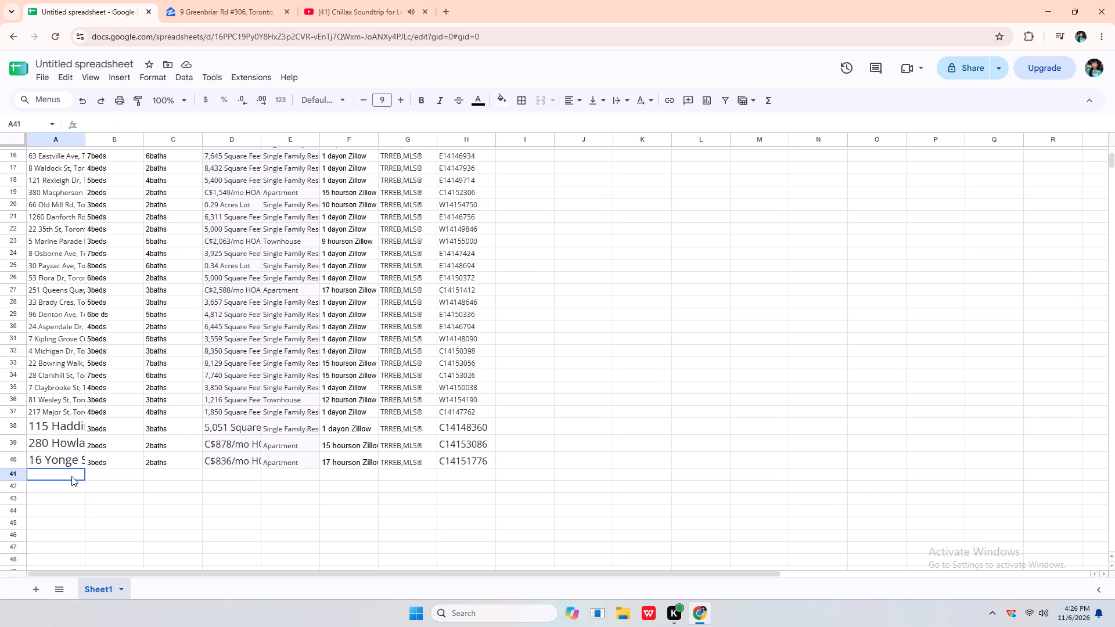
{"action": "key", "text": "ctrl+v"}
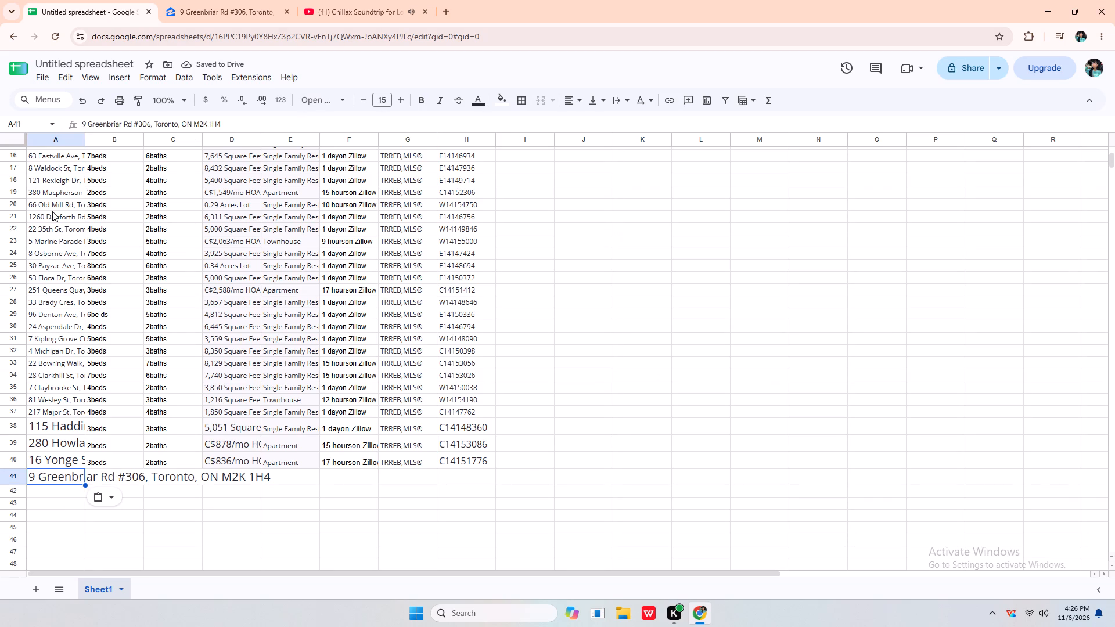
Review the listings already recorded in the table, from the first rows down to the new row 41.
{"action": "scroll", "coordinate": [52, 211], "scroll_direction": "up", "scroll_amount": 1}
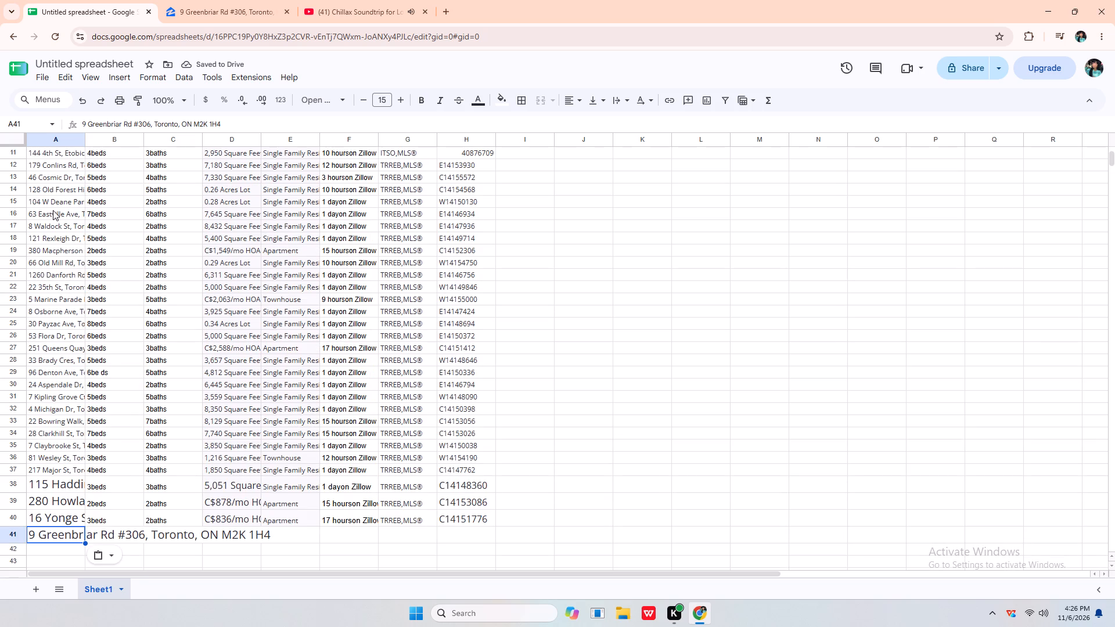
{"action": "scroll", "coordinate": [53, 210], "scroll_direction": "up", "scroll_amount": 4}
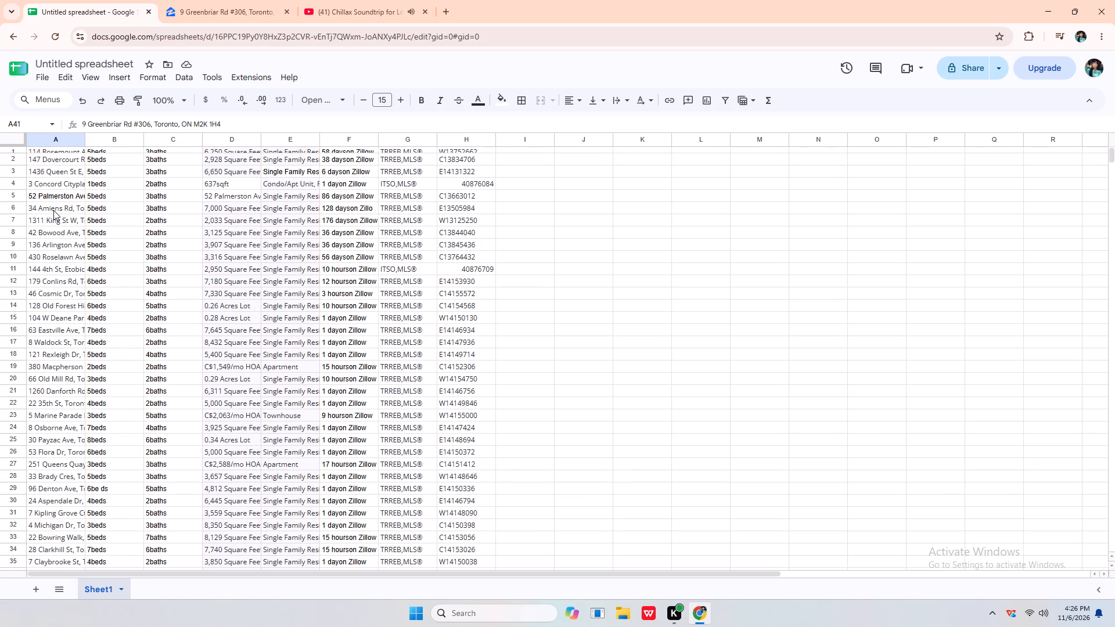
{"action": "scroll", "coordinate": [53, 210], "scroll_direction": "down", "scroll_amount": 2}
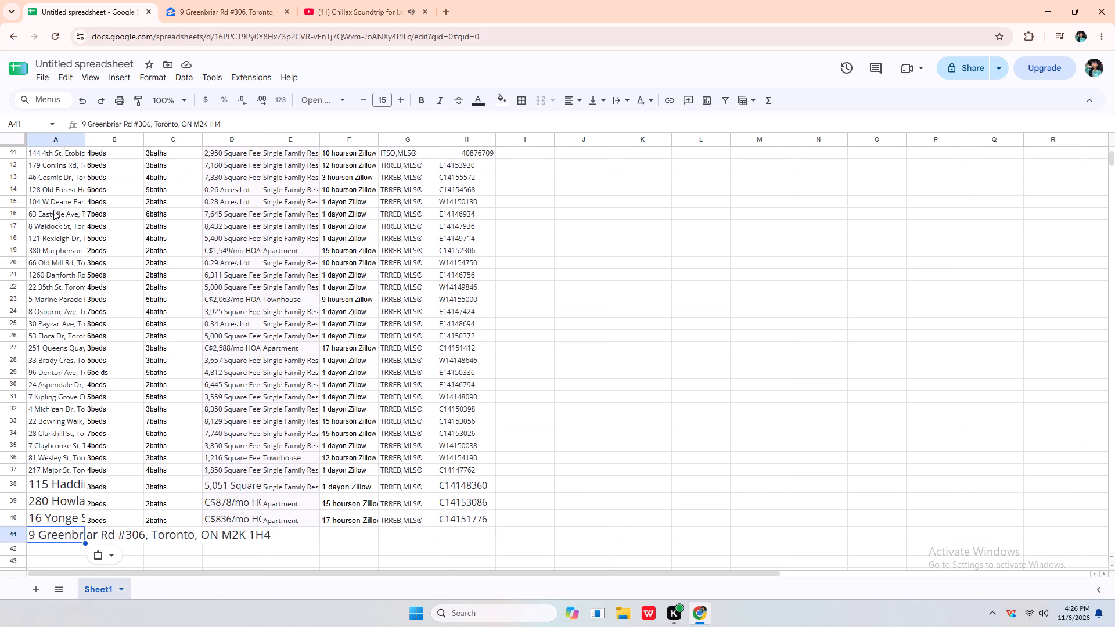
{"action": "scroll", "coordinate": [53, 210], "scroll_direction": "down", "scroll_amount": 2}
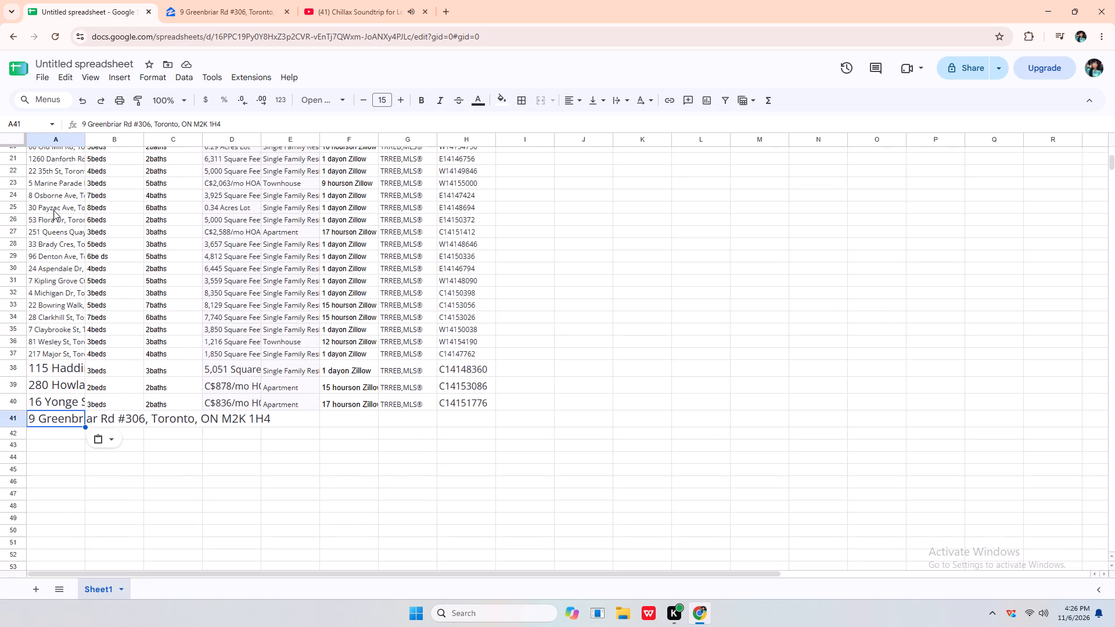
{"action": "scroll", "coordinate": [53, 210], "scroll_direction": "down", "scroll_amount": 1}
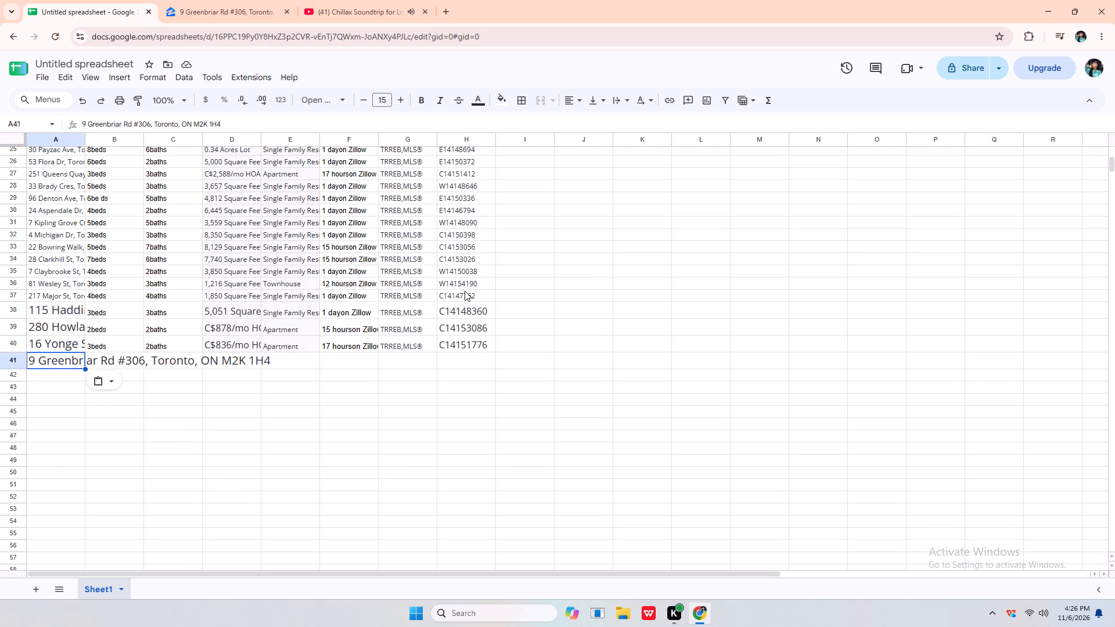
{"action": "key", "text": "Right"}
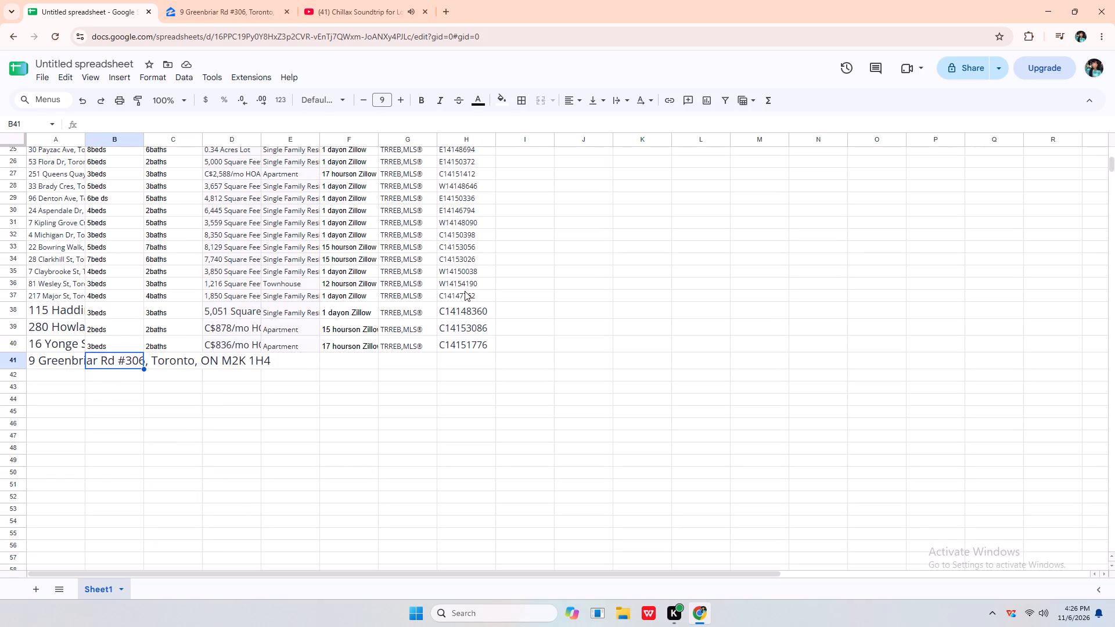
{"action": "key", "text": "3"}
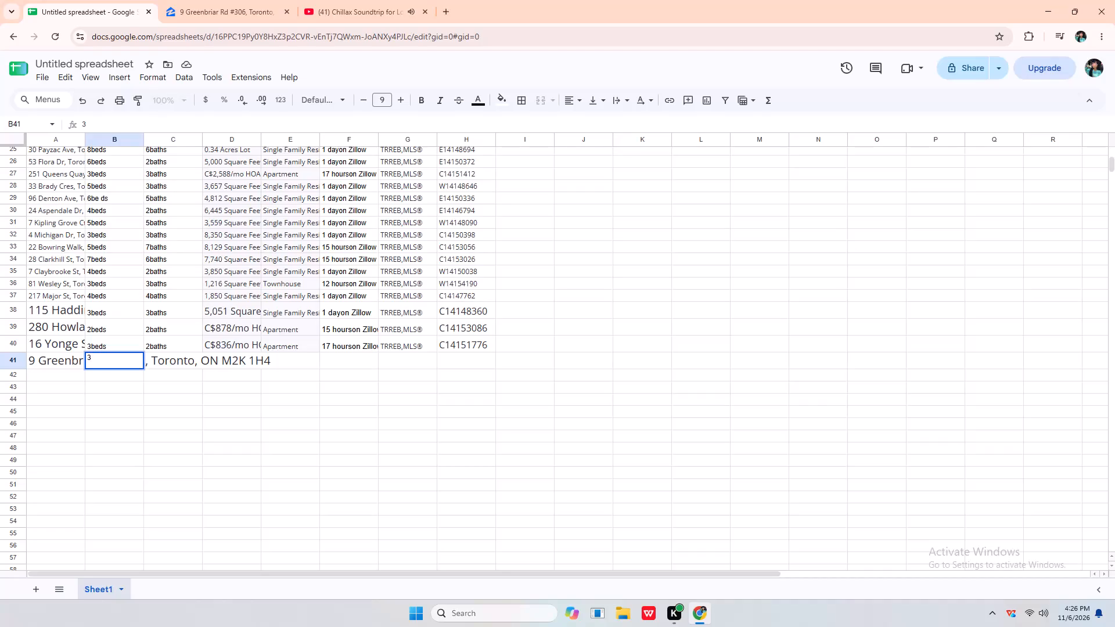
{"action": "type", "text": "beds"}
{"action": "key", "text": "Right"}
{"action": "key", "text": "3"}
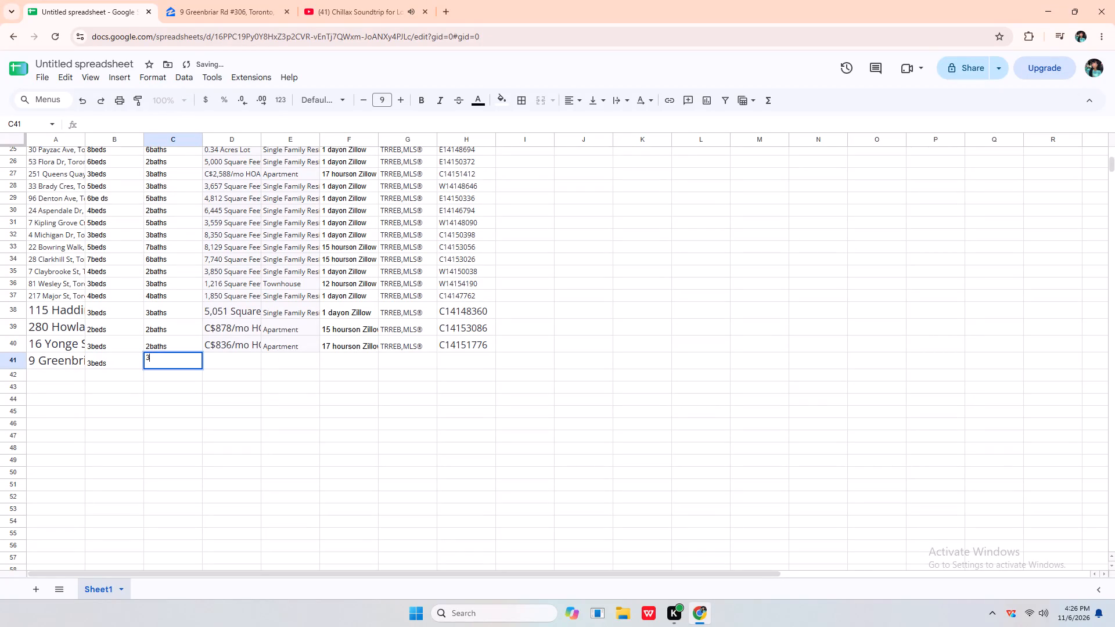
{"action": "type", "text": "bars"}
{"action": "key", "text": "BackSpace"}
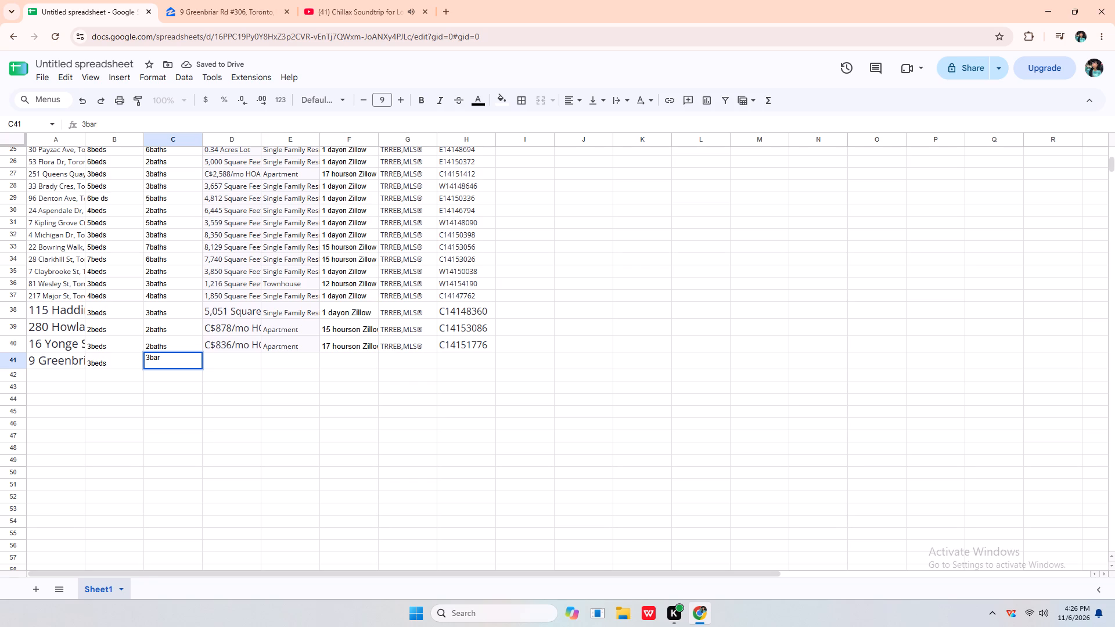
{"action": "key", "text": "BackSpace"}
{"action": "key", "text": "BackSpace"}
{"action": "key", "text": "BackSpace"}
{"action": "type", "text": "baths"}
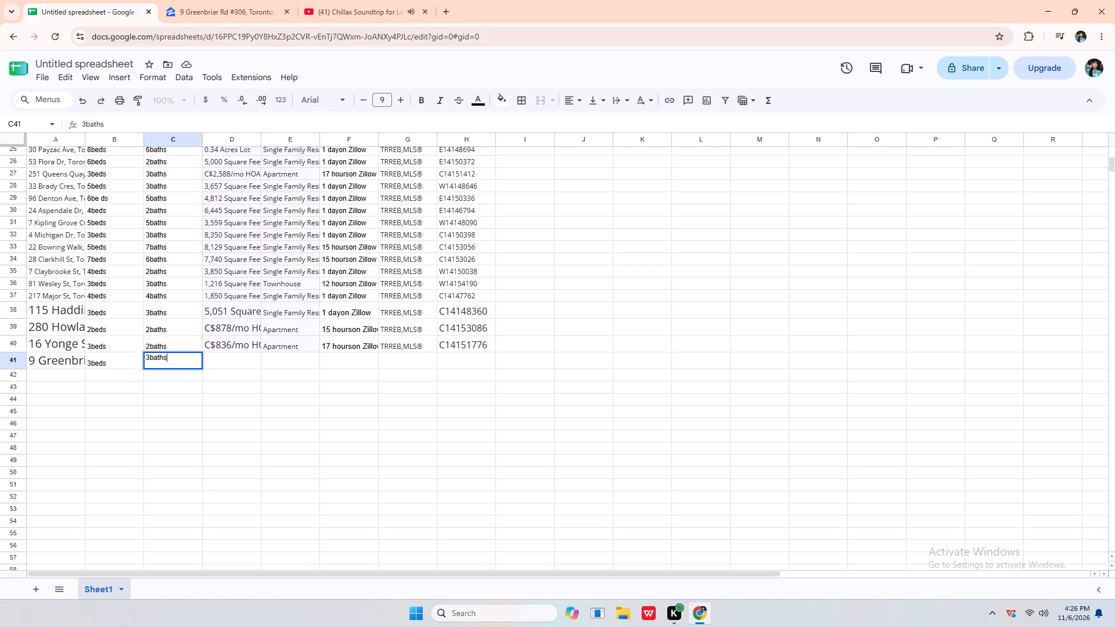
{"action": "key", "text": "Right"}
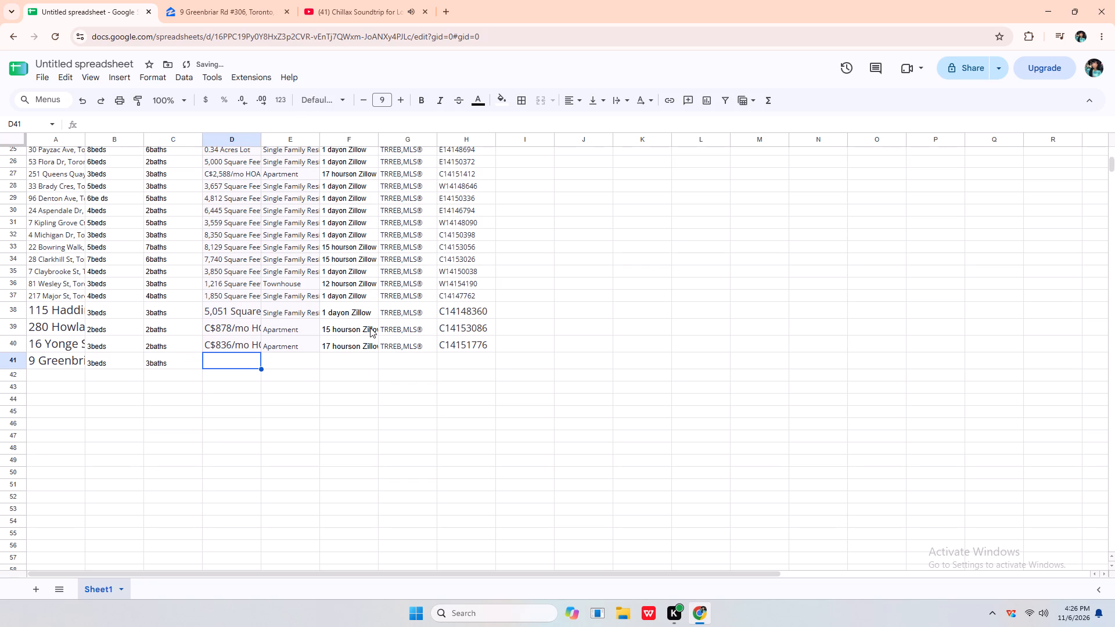
Copy the monthly fee C$1,189/mo HOA from the Zillow listing into cell D41 of the spreadsheet.
{"action": "left_click", "coordinate": [208, 14]}
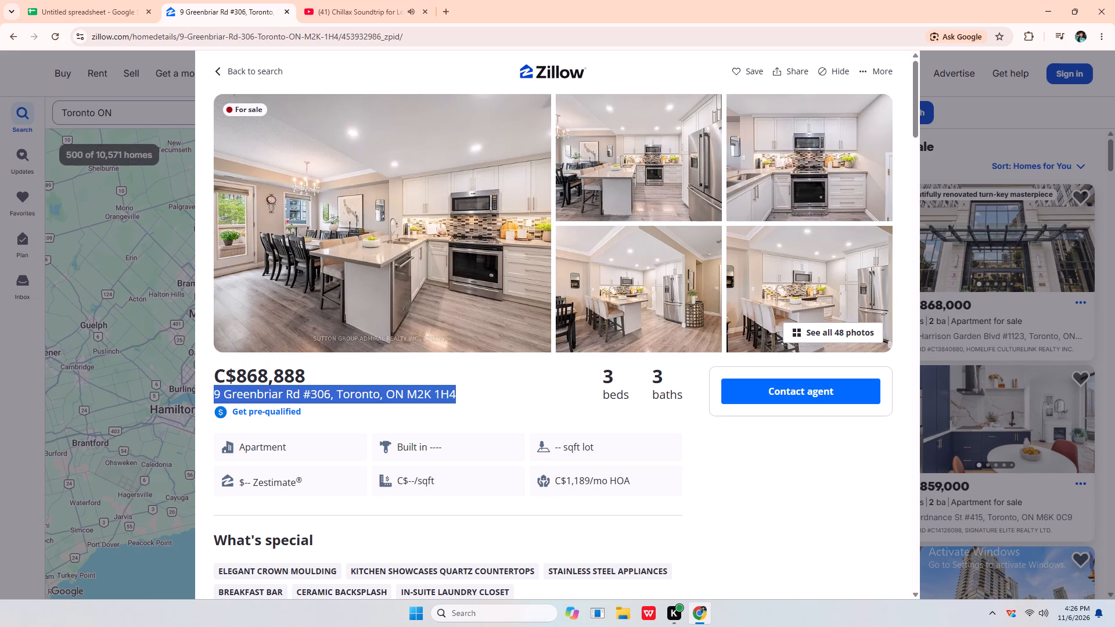
{"action": "left_click_drag", "start_coordinate": [558, 480], "coordinate": [649, 480]}
{"action": "left_click", "coordinate": [828, 499]}
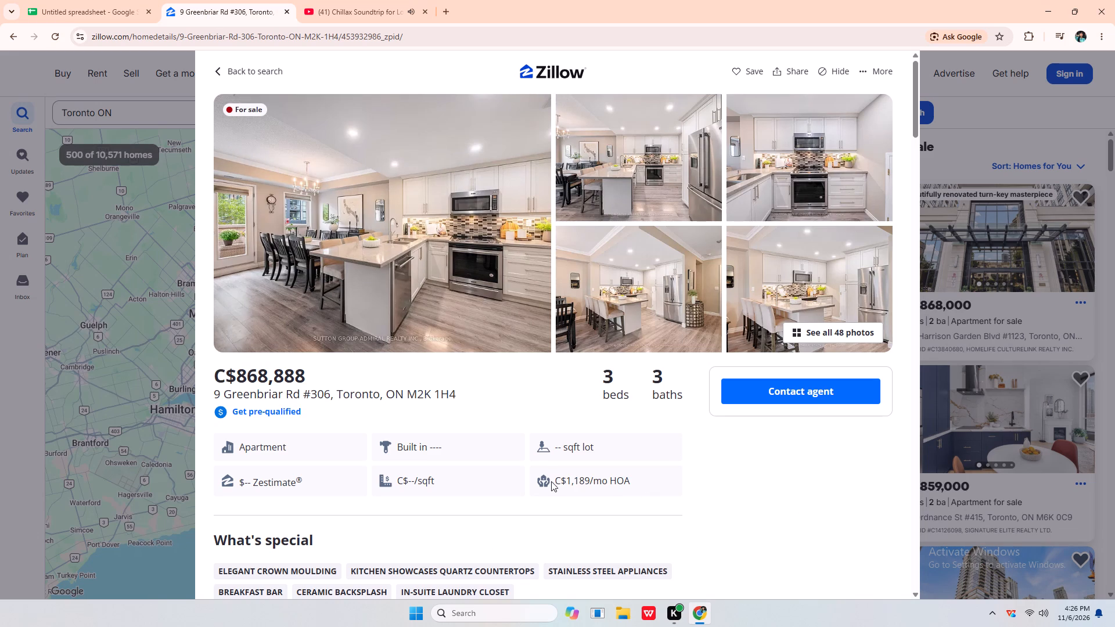
{"action": "left_click_drag", "start_coordinate": [553, 478], "coordinate": [560, 478]}
{"action": "left_click_drag", "start_coordinate": [560, 478], "coordinate": [646, 482]}
{"action": "key", "text": "ctrl+c"}
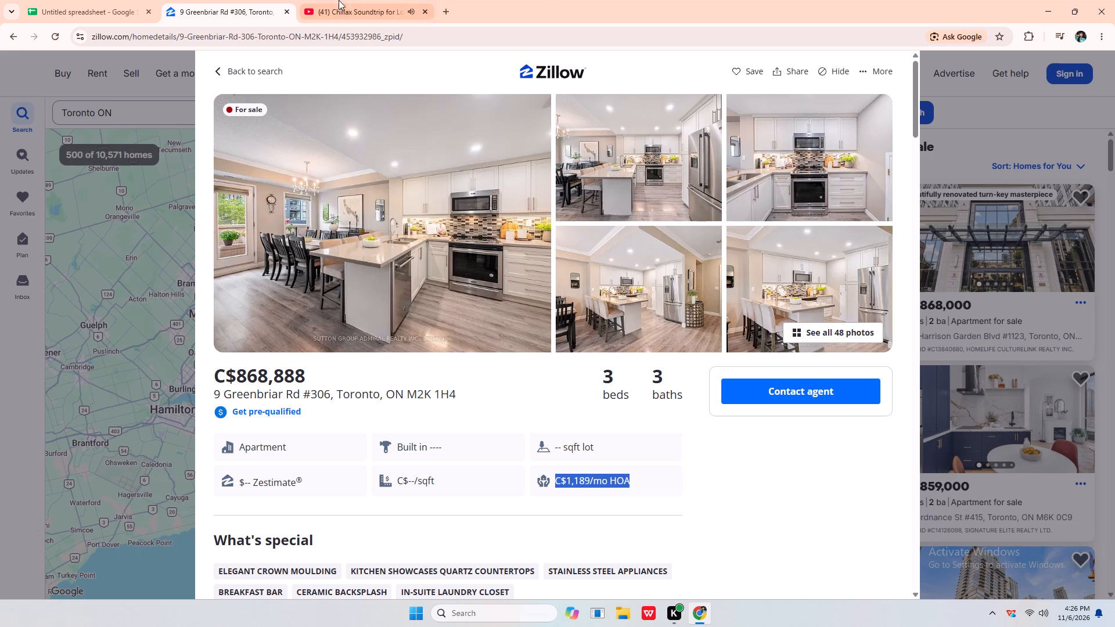
{"action": "left_click", "coordinate": [117, 8]}
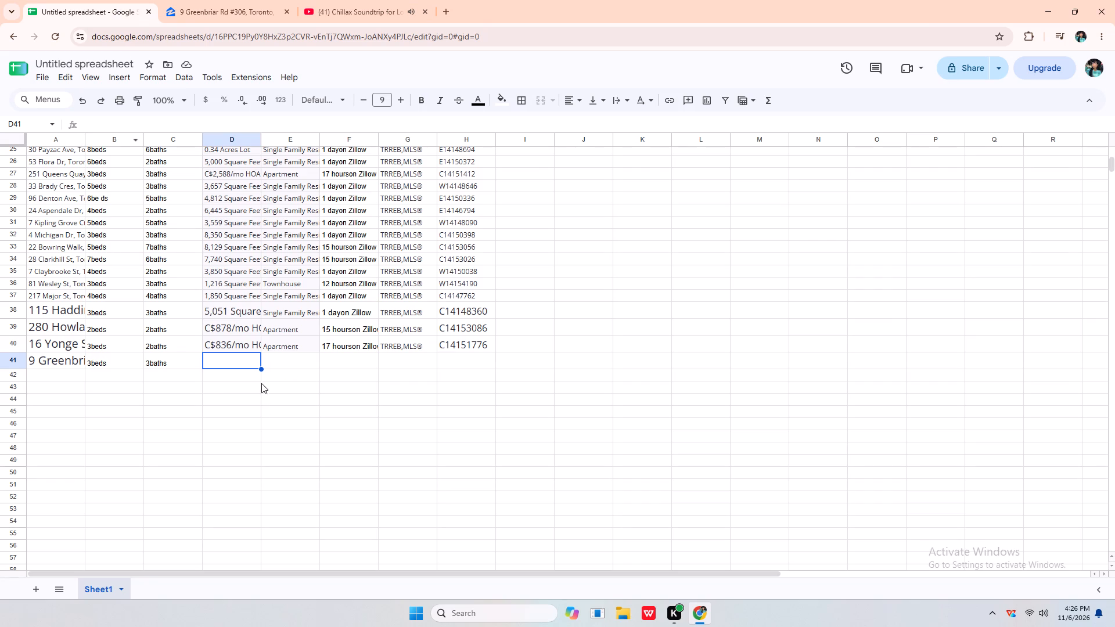
{"action": "key", "text": "ctrl+v"}
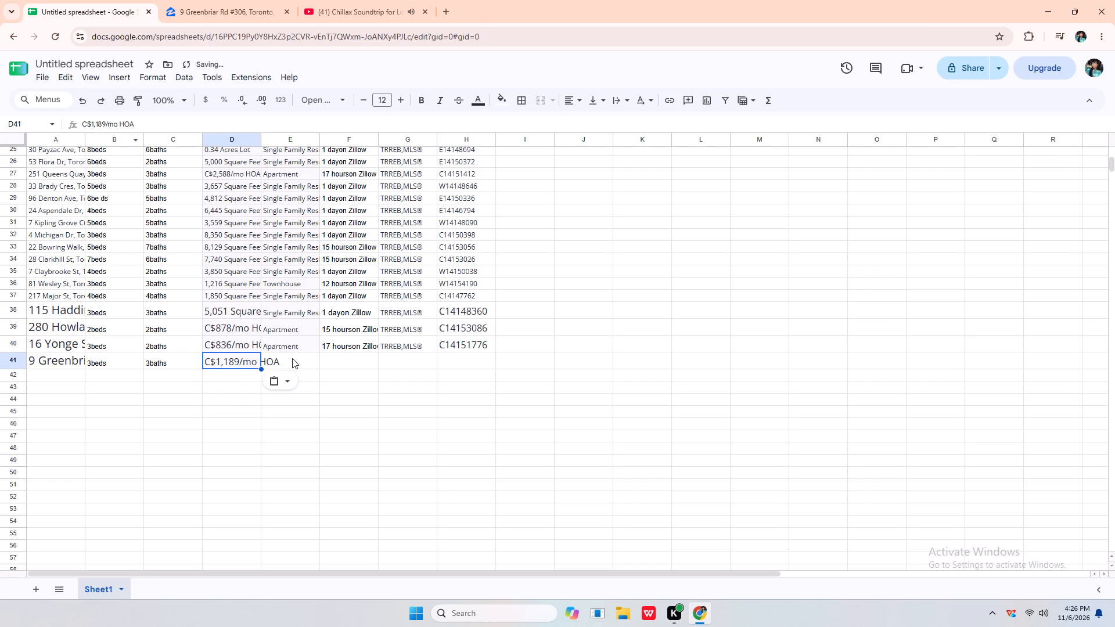
Fill the property type Apartment into E40 and E41, copied from cell E39.
{"action": "left_click", "coordinate": [296, 345]}
{"action": "key", "text": "ctrl+v"}
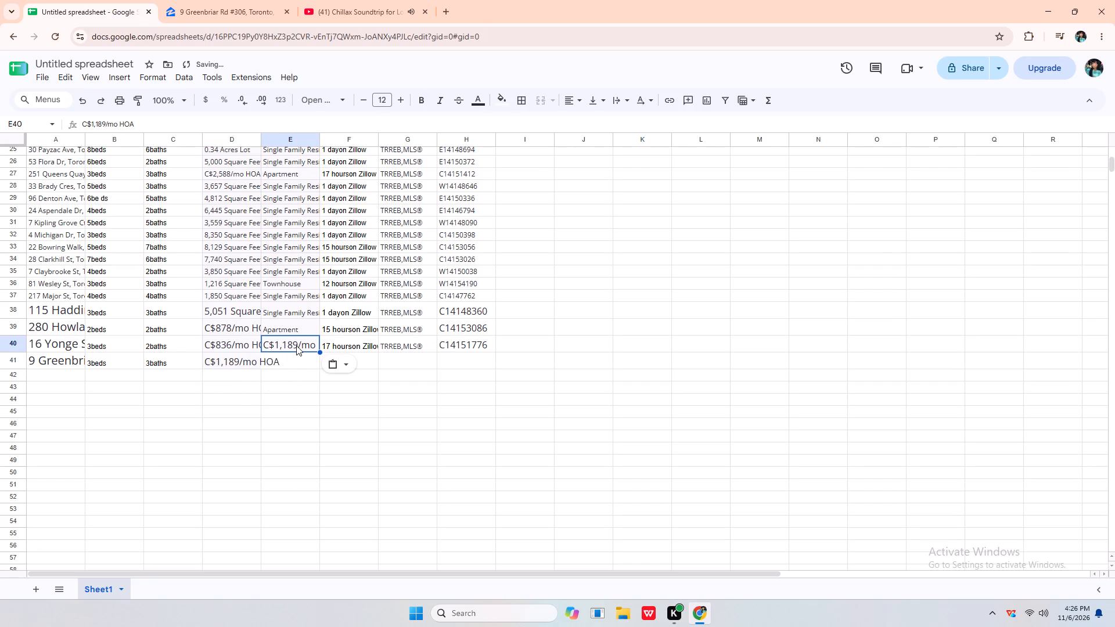
{"action": "key", "text": "BackSpace"}
{"action": "left_click", "coordinate": [290, 333]}
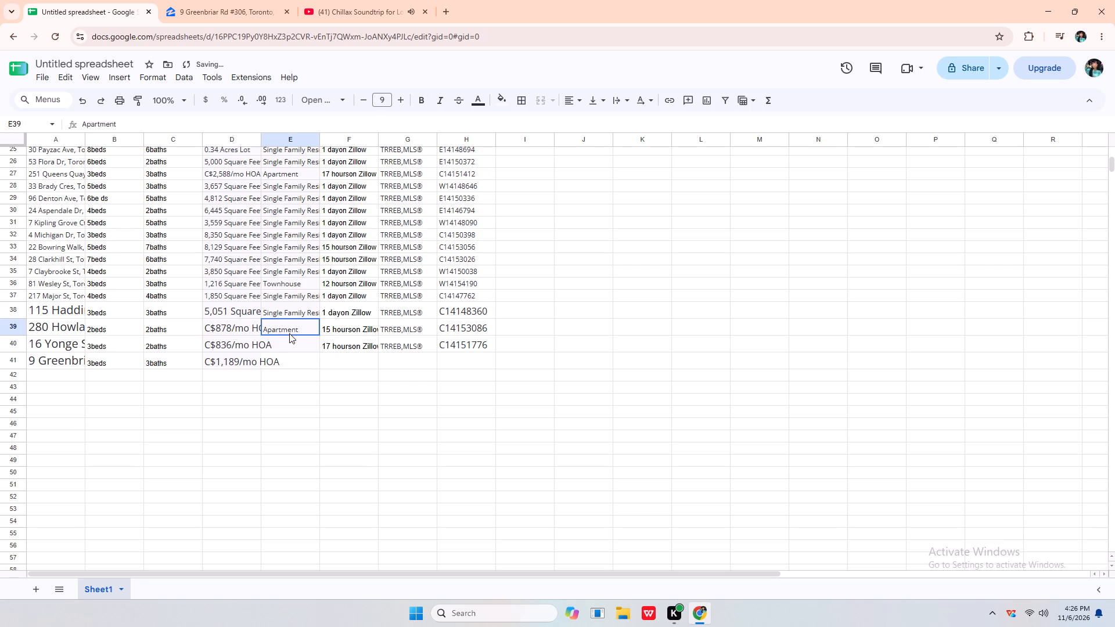
{"action": "key", "text": "ctrl+c"}
{"action": "key", "text": "Down"}
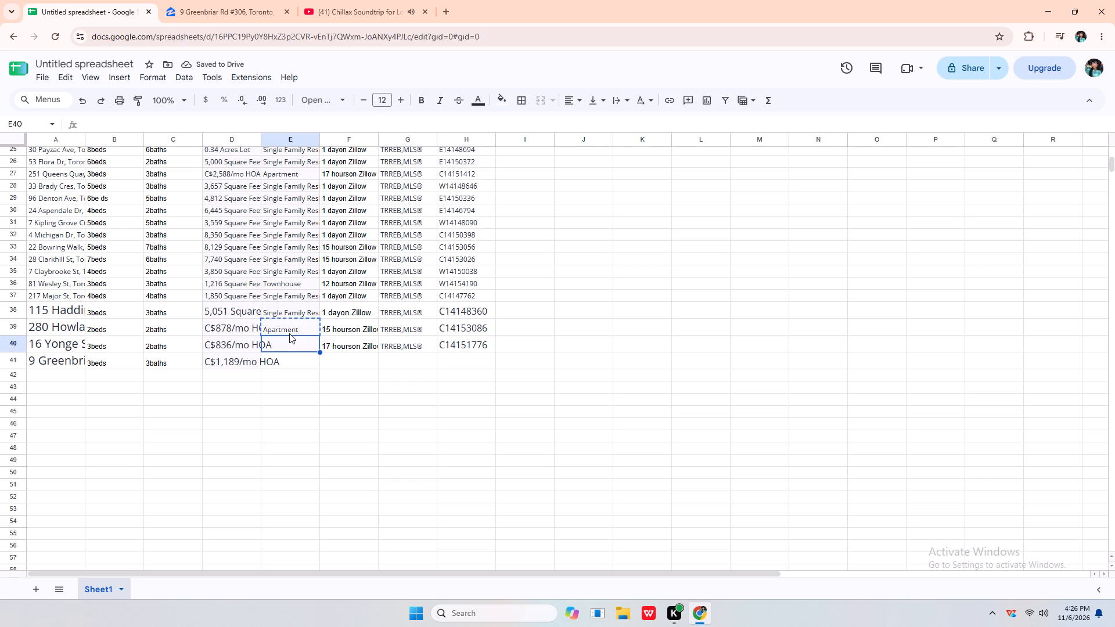
{"action": "key", "text": "ctrl+v"}
{"action": "key", "text": "Down"}
{"action": "key", "text": "ctrl+v"}
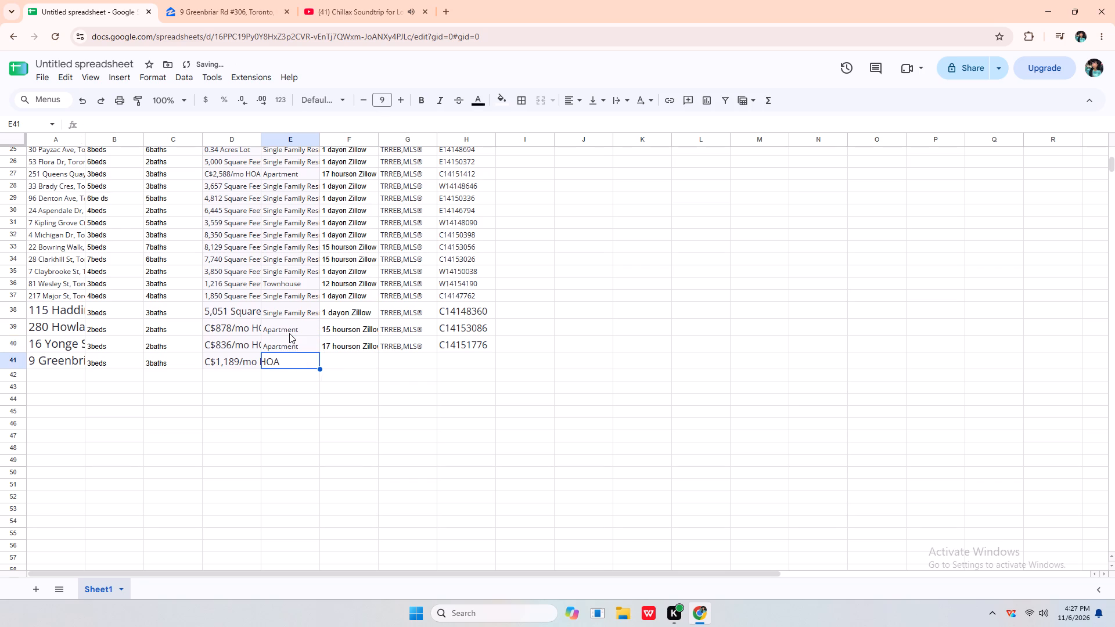
{"action": "left_click", "coordinate": [216, 16]}
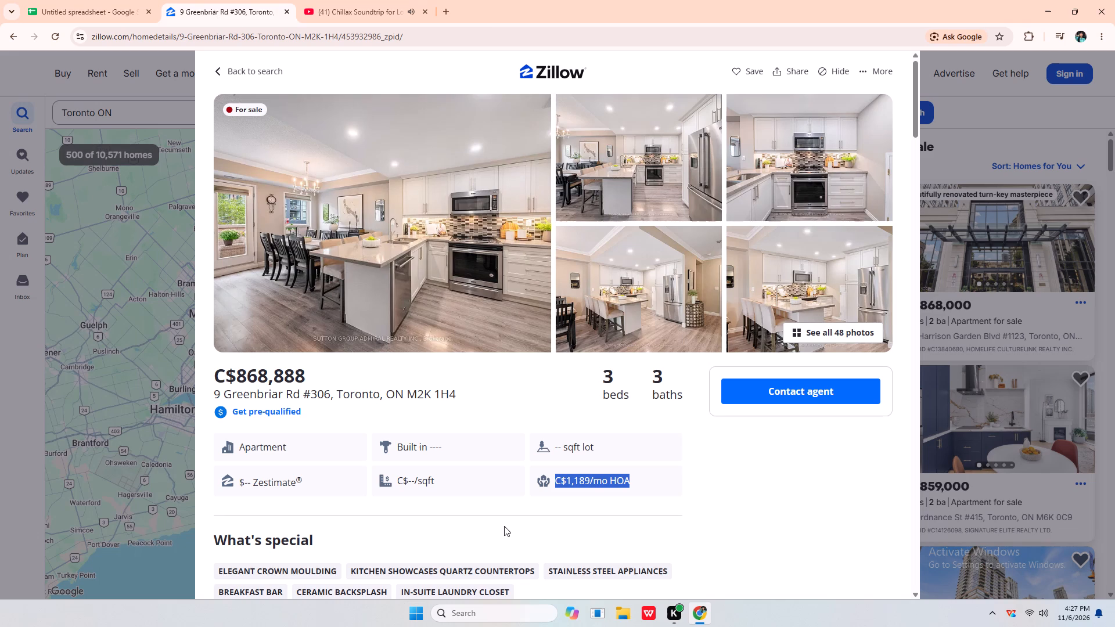
{"action": "scroll", "coordinate": [353, 520], "scroll_direction": "down", "scroll_amount": 4}
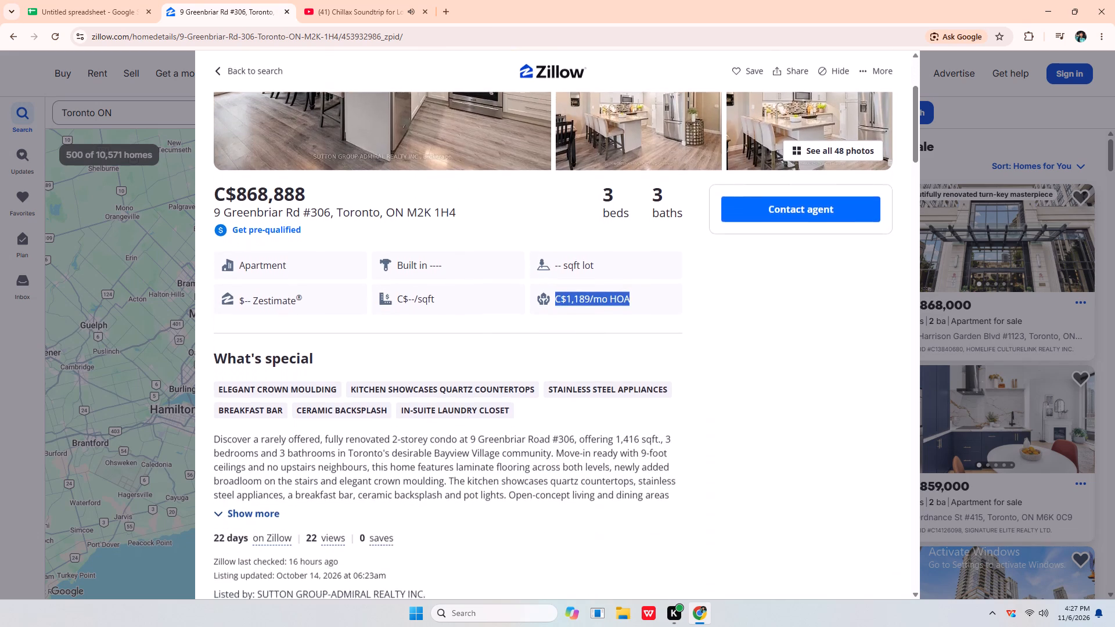
{"action": "scroll", "coordinate": [357, 525], "scroll_direction": "down", "scroll_amount": 1}
{"action": "left_click_drag", "start_coordinate": [208, 427], "coordinate": [248, 433]}
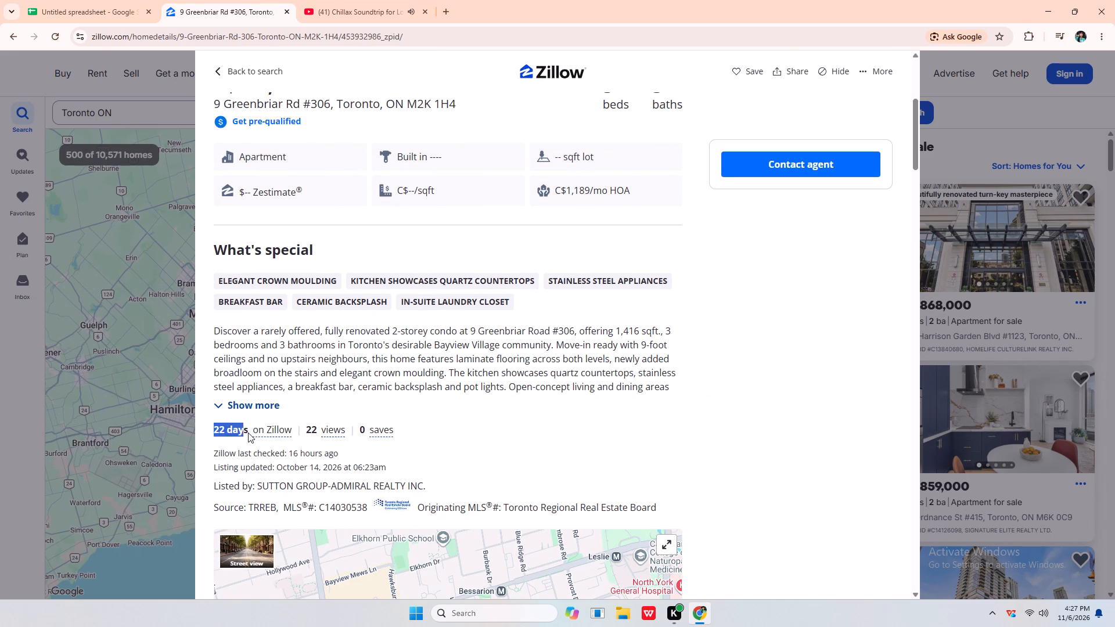
{"action": "left_click_drag", "start_coordinate": [248, 433], "coordinate": [291, 432]}
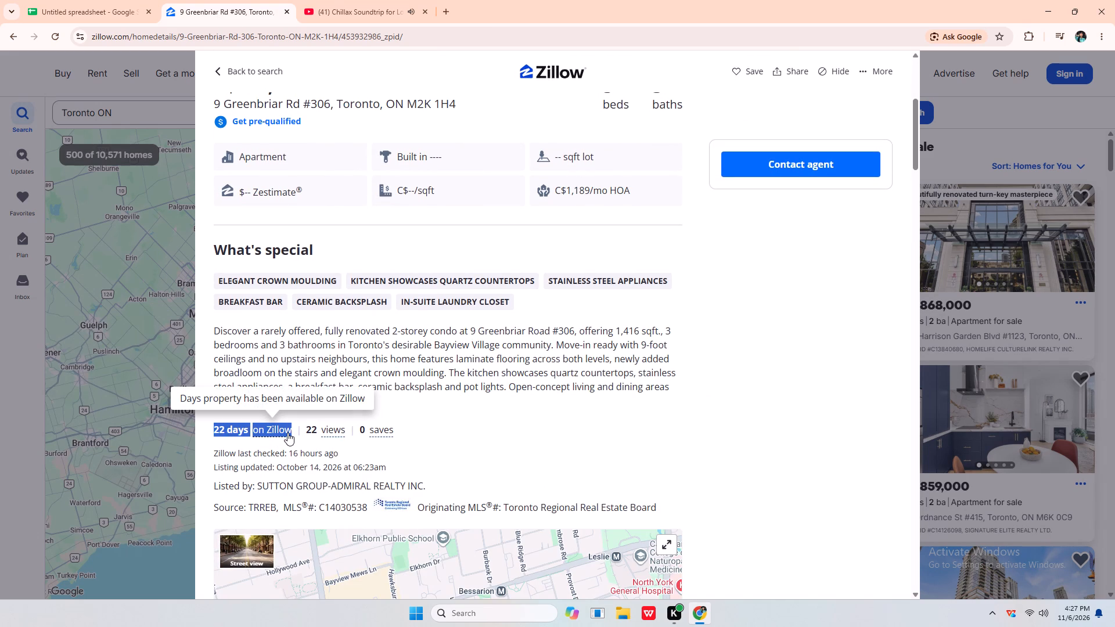
{"action": "key", "text": "ctrl+c"}
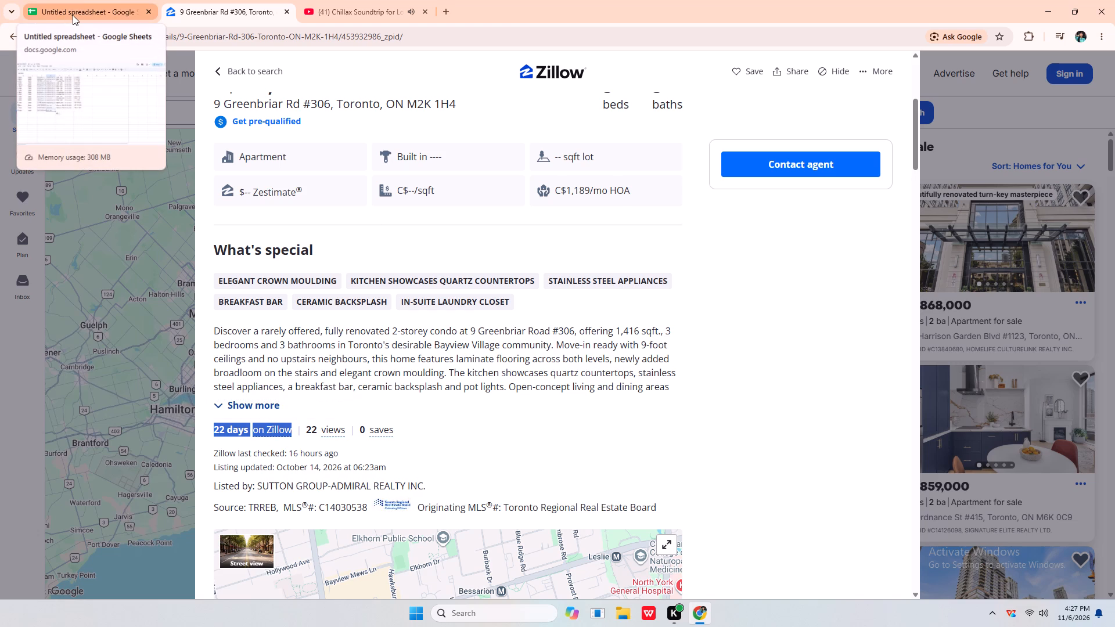
{"action": "left_click", "coordinate": [73, 15]}
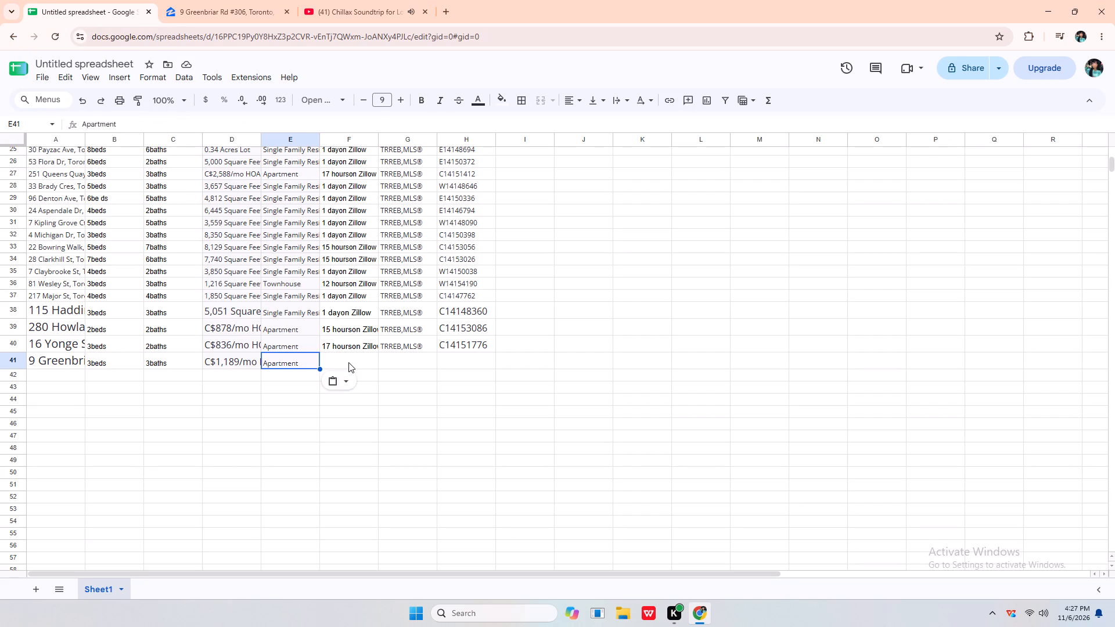
{"action": "left_click", "coordinate": [348, 362]}
{"action": "key", "text": "ctrl+v"}
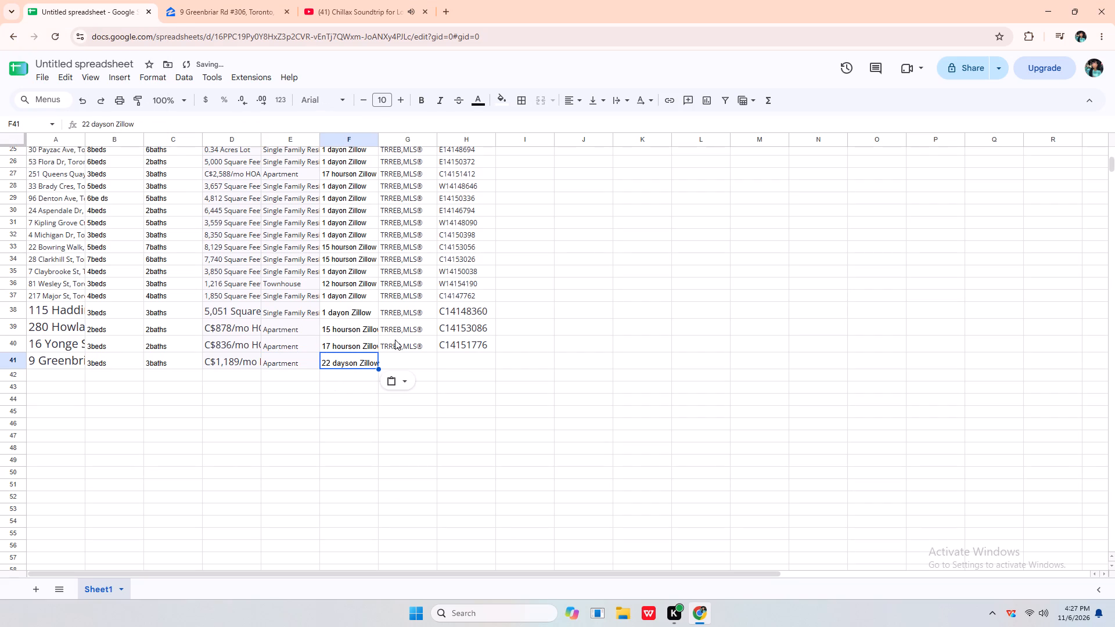
Copy the source label TRREB,MLS® from cell G40 into G41.
{"action": "left_click", "coordinate": [413, 344]}
{"action": "key", "text": "ctrl+c"}
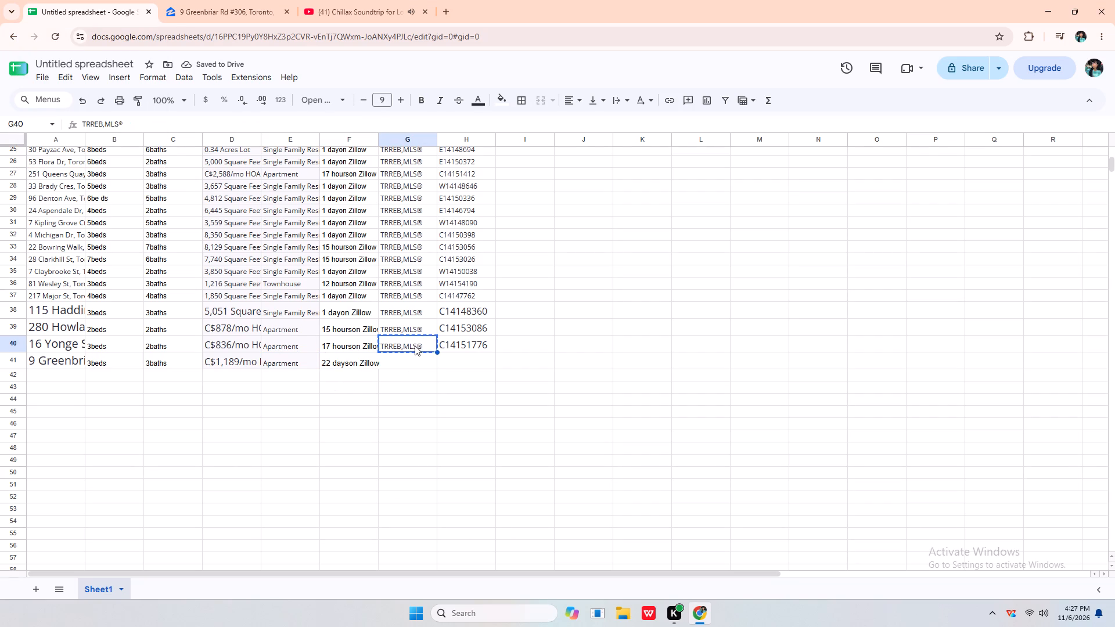
{"action": "key", "text": "Down"}
{"action": "key", "text": "ctrl+v"}
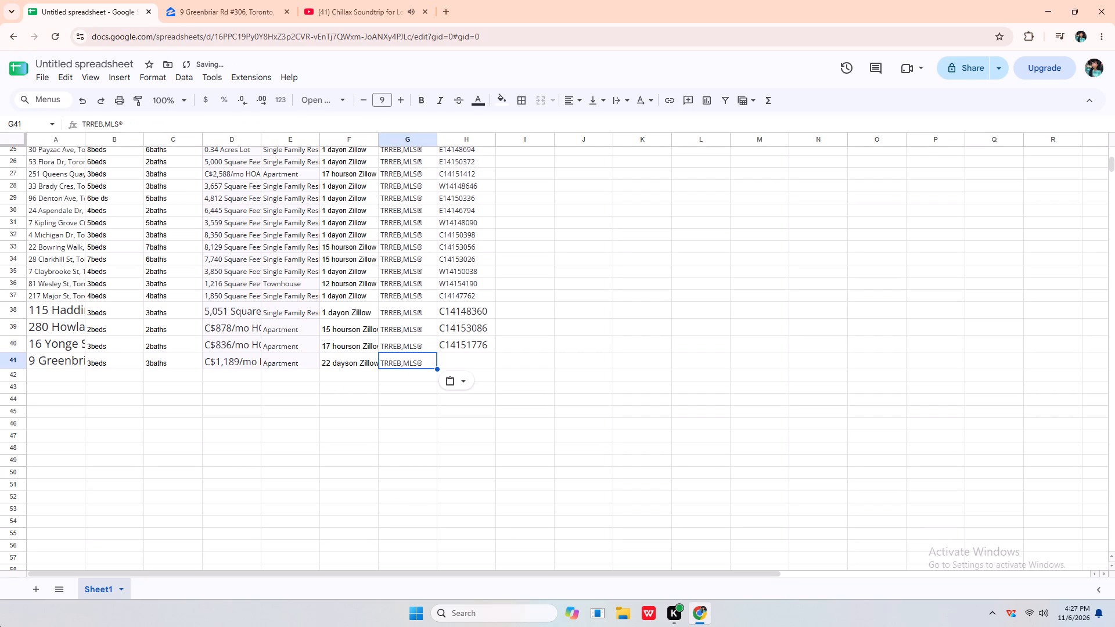
{"action": "left_click", "coordinate": [189, 12]}
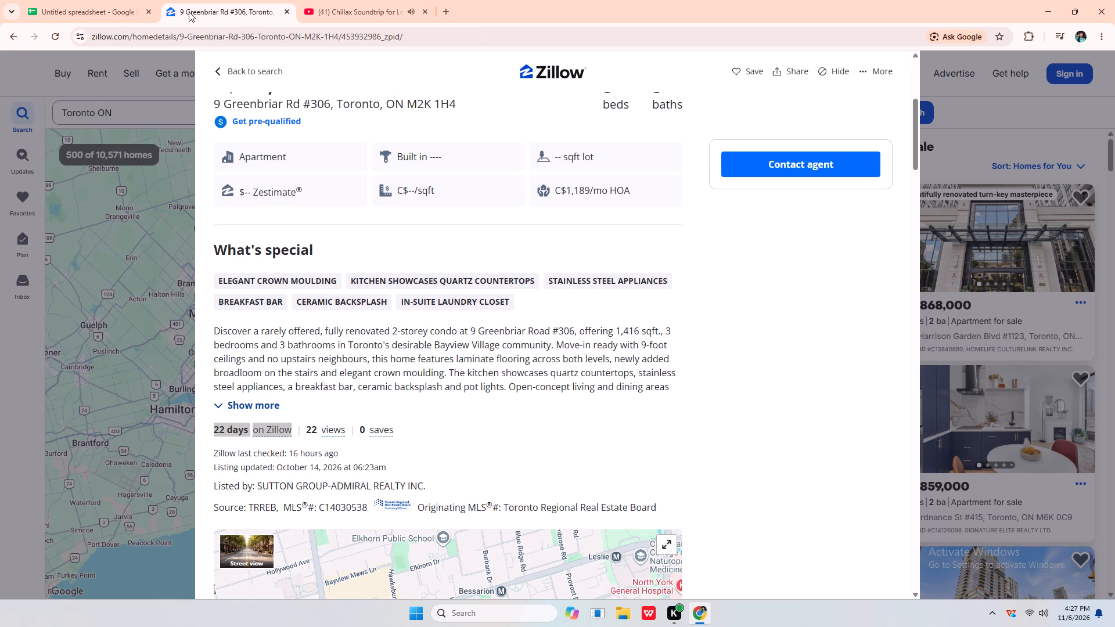
{"action": "scroll", "coordinate": [349, 486], "scroll_direction": "down", "scroll_amount": 1}
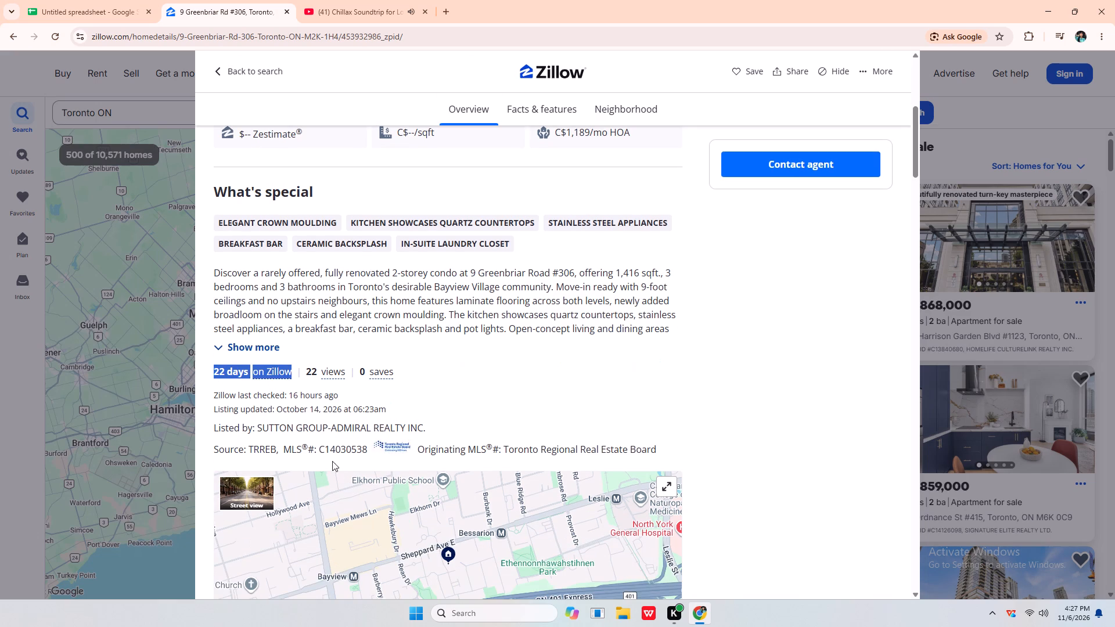
{"action": "left_click_drag", "start_coordinate": [318, 450], "coordinate": [369, 445]}
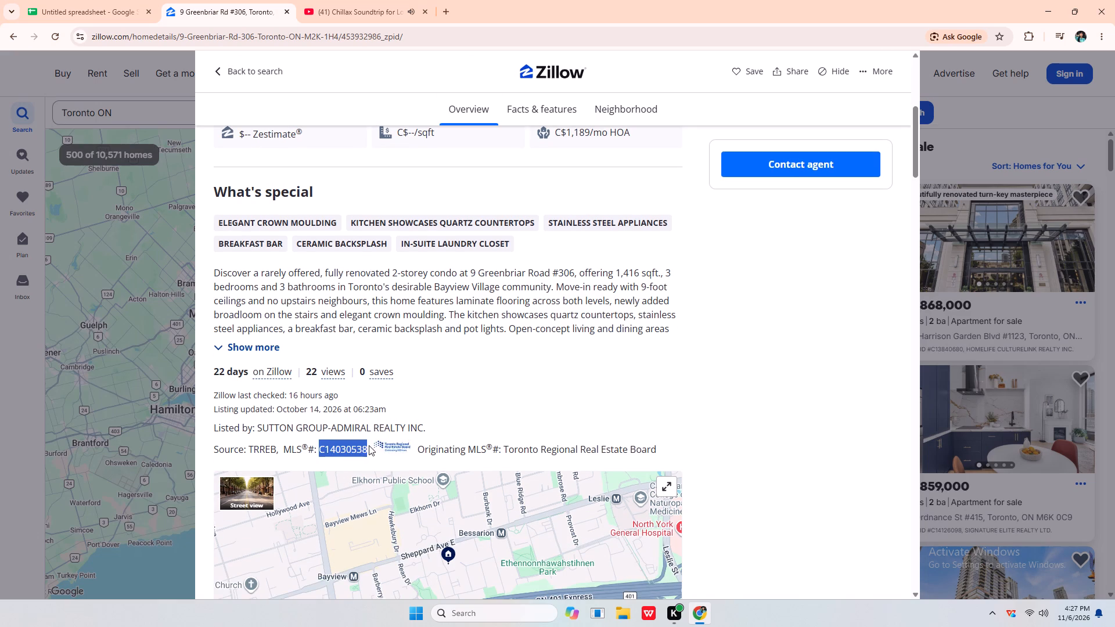
{"action": "left_click_drag", "start_coordinate": [369, 445], "coordinate": [370, 445]}
{"action": "key", "text": "ctrl+c"}
{"action": "left_click", "coordinate": [81, 9]}
{"action": "left_click", "coordinate": [446, 362]}
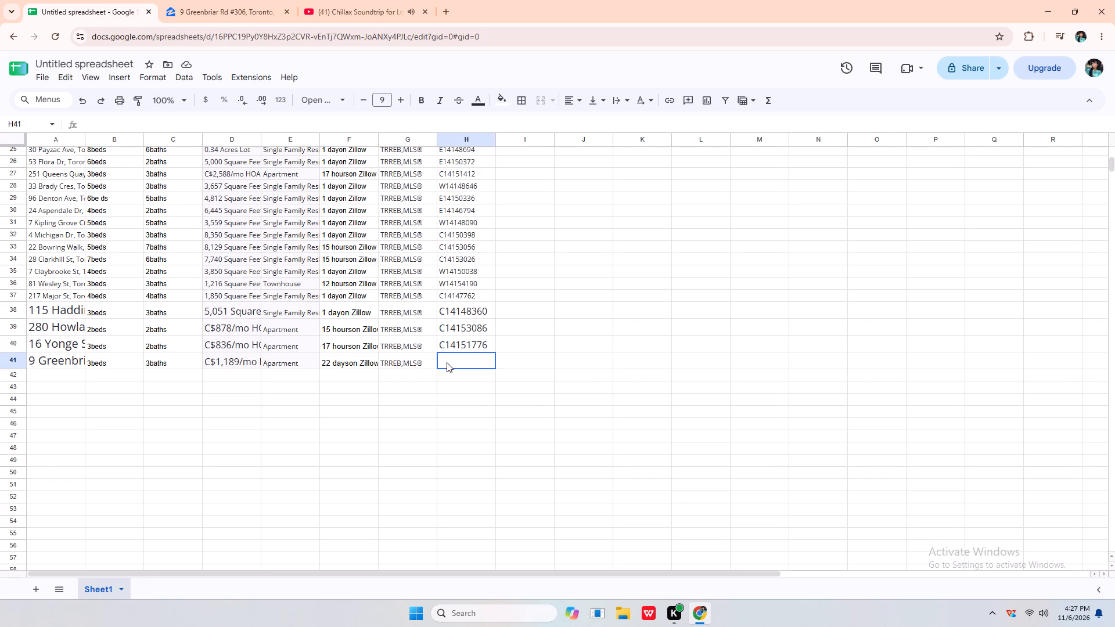
{"action": "key", "text": "ctrl+v"}
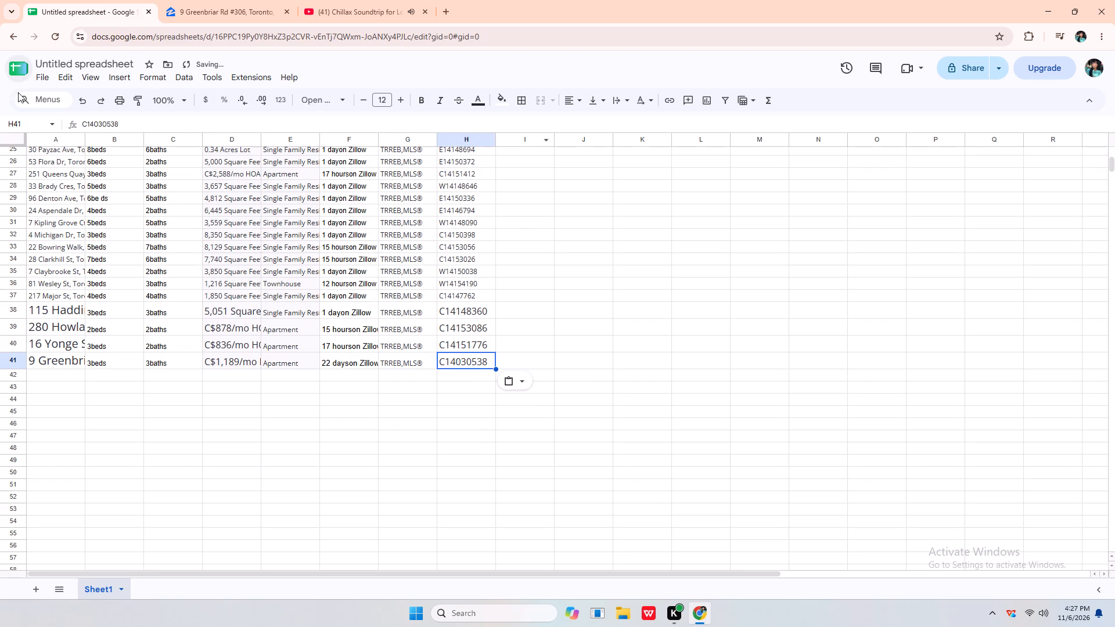
{"action": "key", "text": "Down"}
{"action": "key", "text": "Left"}
{"action": "key", "text": "Left"}
{"action": "key", "text": "Left"}
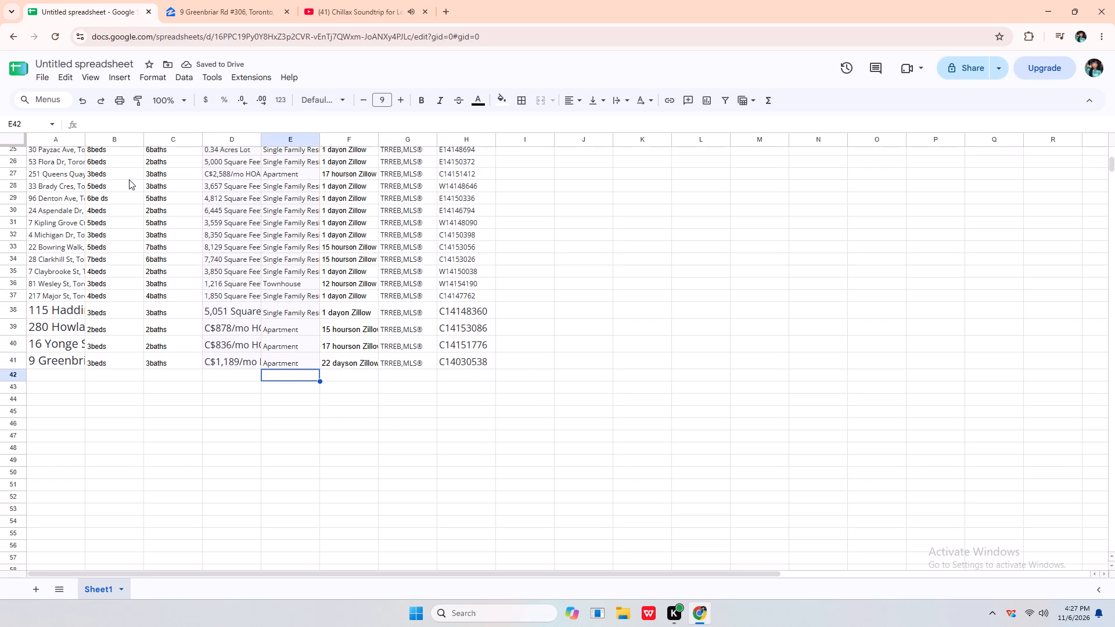
{"action": "key", "text": "Left"}
{"action": "key", "text": "Left"}
{"action": "key", "text": "Left"}
{"action": "key", "text": "Left"}
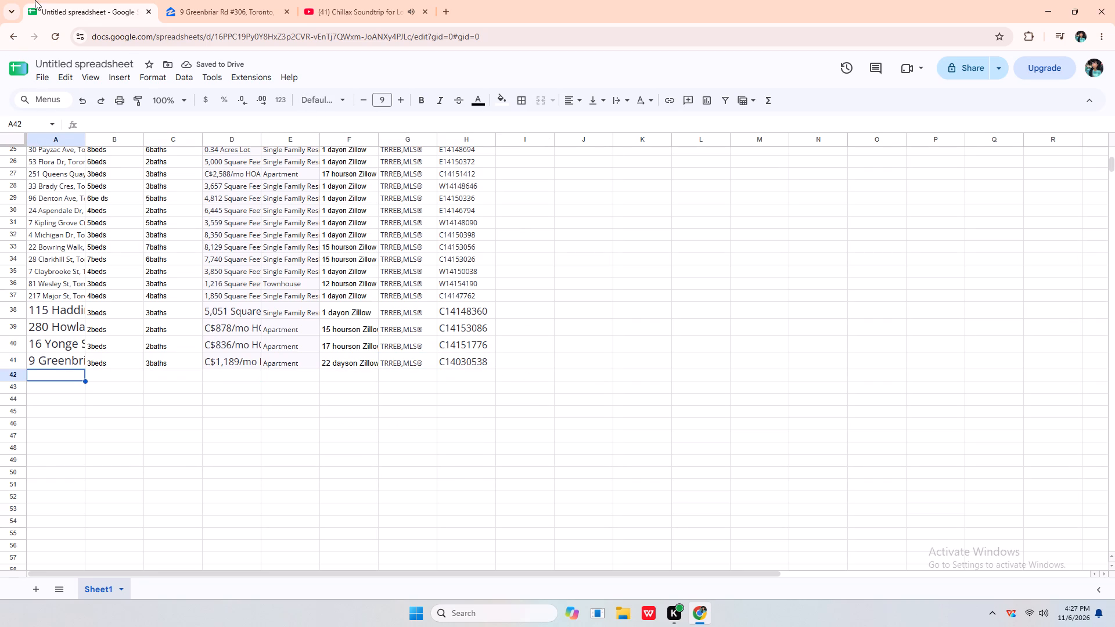
{"action": "left_click", "coordinate": [215, 10]}
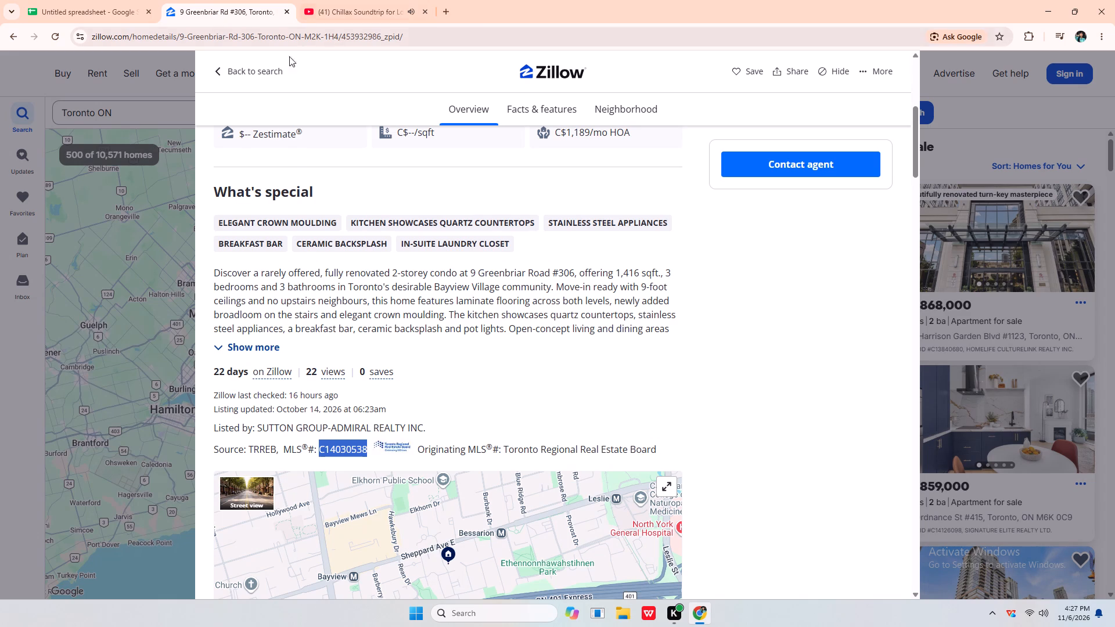
{"action": "left_click", "coordinate": [247, 67]}
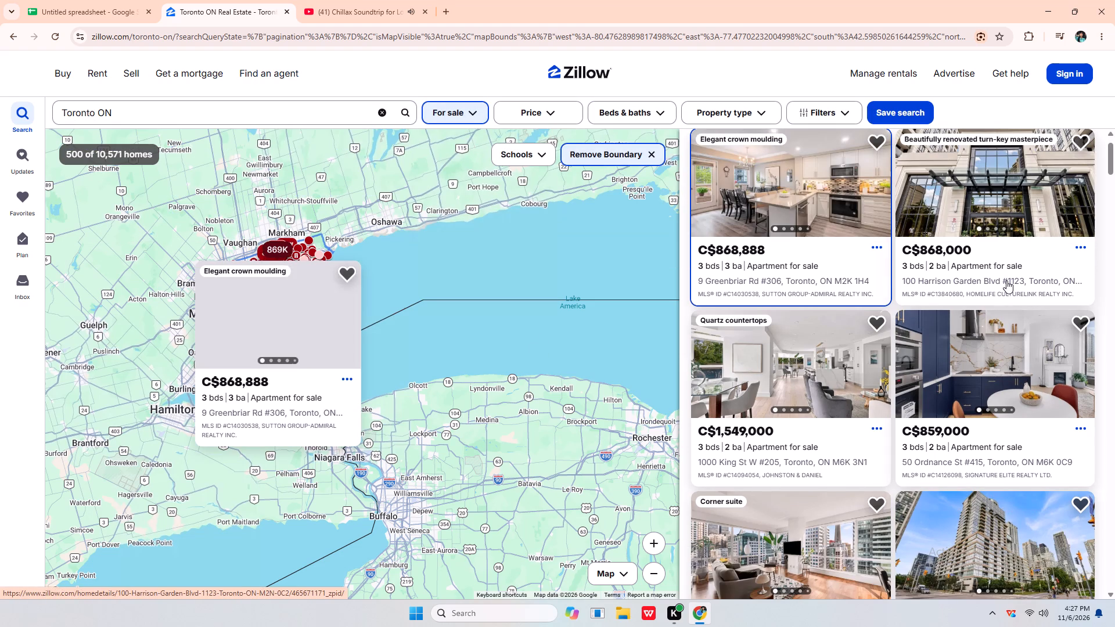
{"action": "left_click", "coordinate": [1006, 280]}
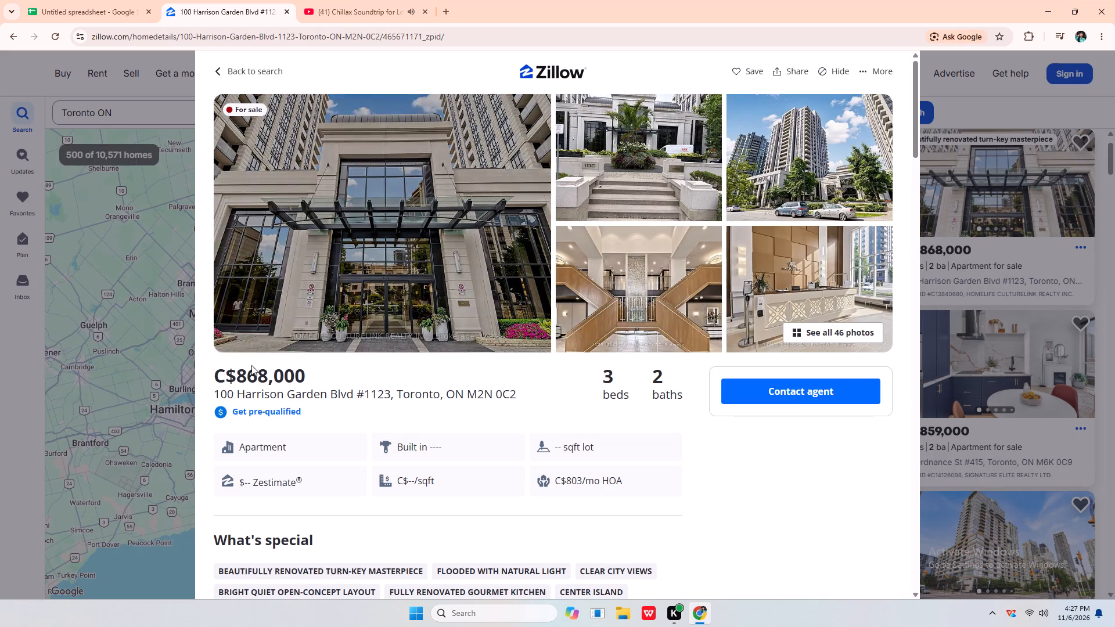
Copy only the full address line of the 100 Harrison Garden Blvd listing and paste it into the spreadsheet at A42.
{"action": "left_click_drag", "start_coordinate": [217, 392], "coordinate": [438, 416]}
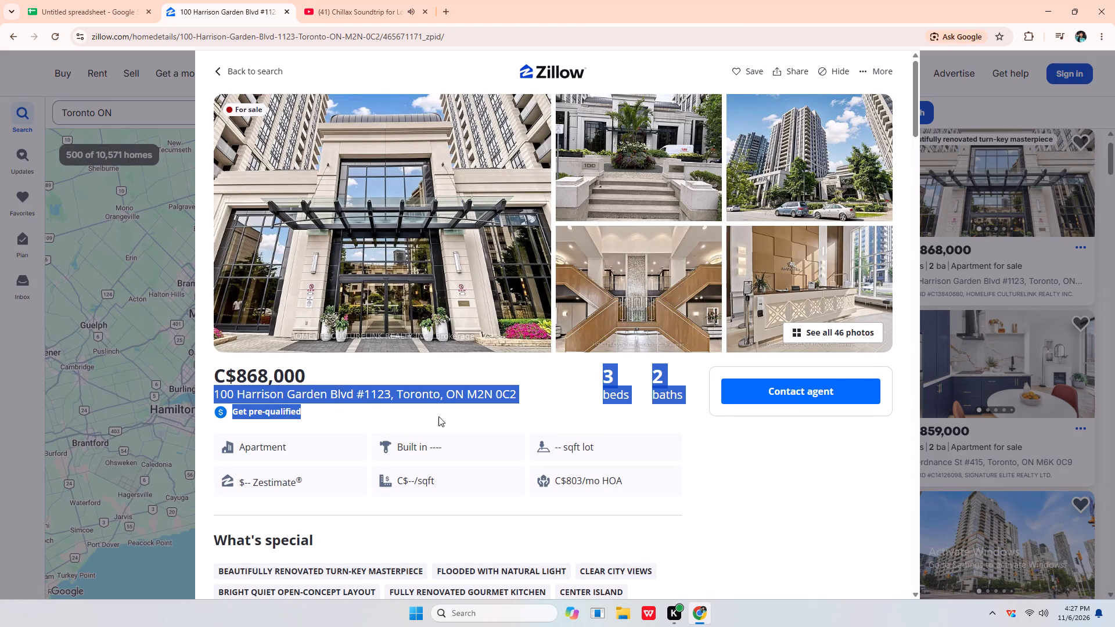
{"action": "left_click_drag", "start_coordinate": [438, 416], "coordinate": [480, 425]}
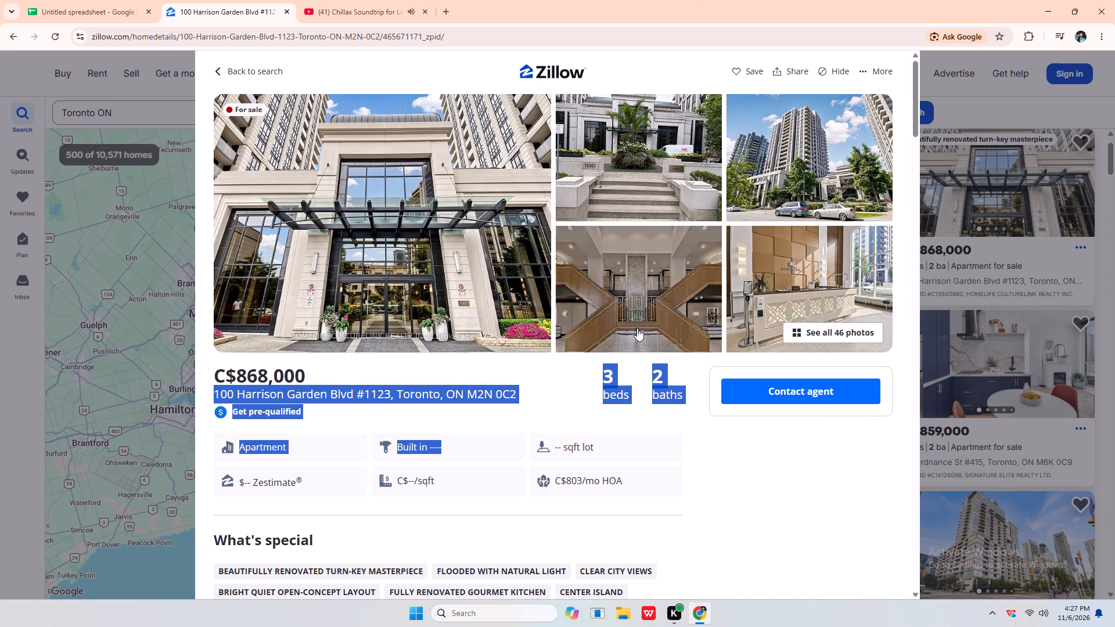
{"action": "left_click", "coordinate": [569, 391]}
{"action": "left_click_drag", "start_coordinate": [516, 388], "coordinate": [384, 387]}
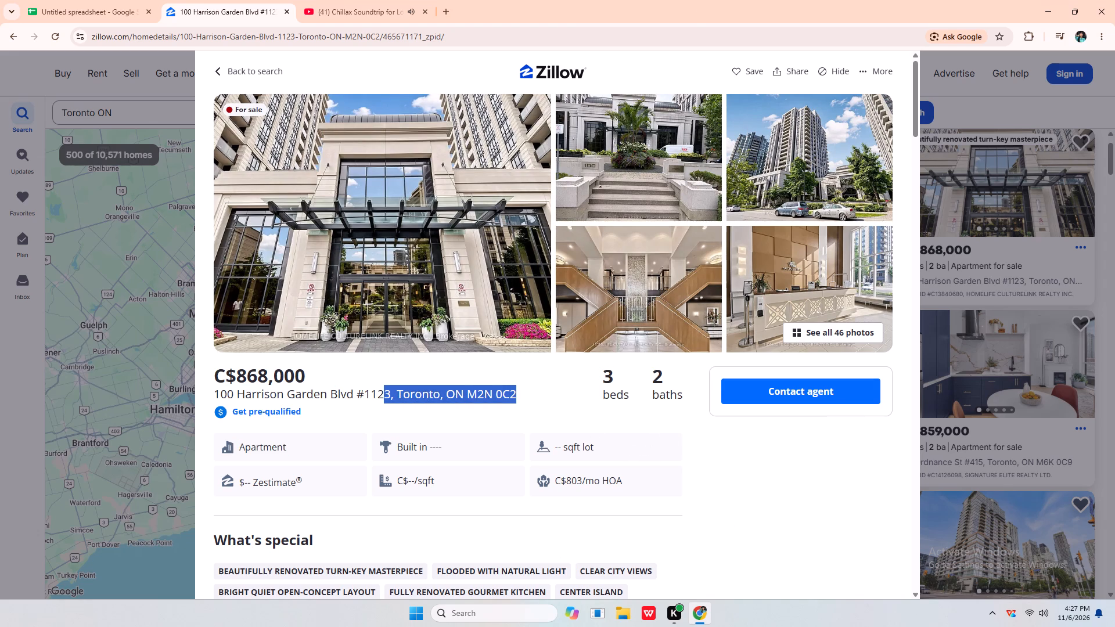
{"action": "left_click_drag", "start_coordinate": [384, 387], "coordinate": [222, 384]}
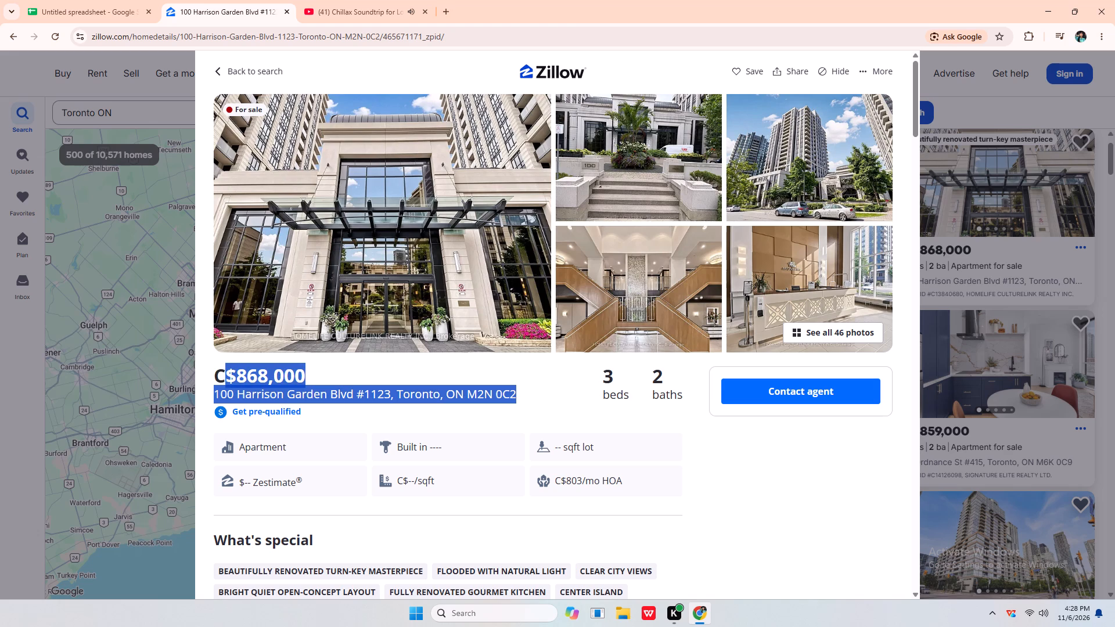
{"action": "left_click_drag", "start_coordinate": [222, 384], "coordinate": [303, 378]}
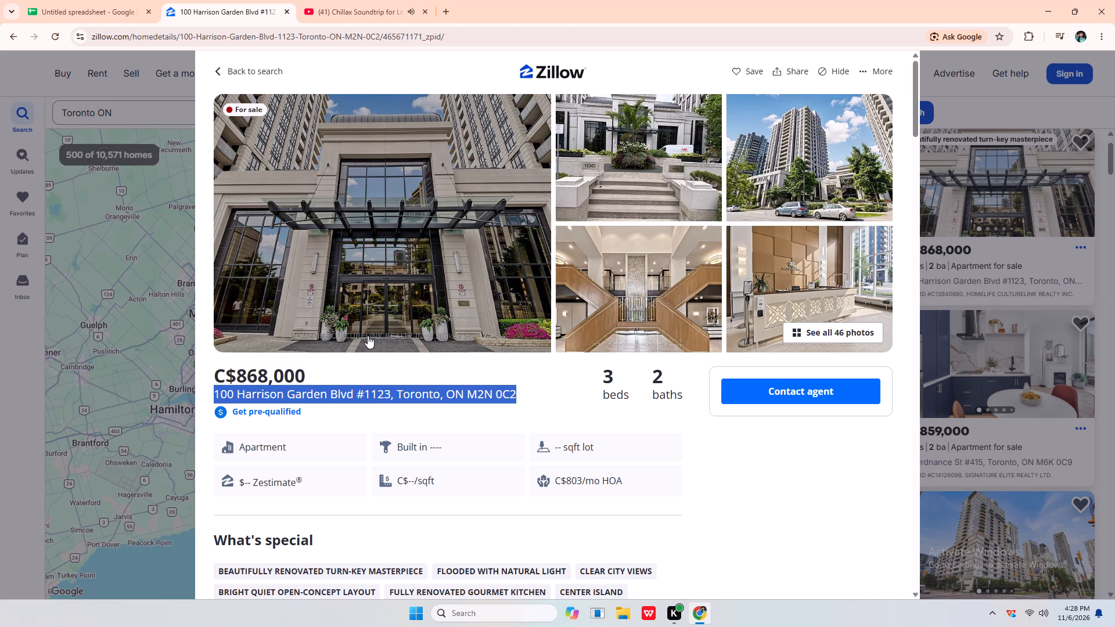
{"action": "key", "text": "ctrl+c"}
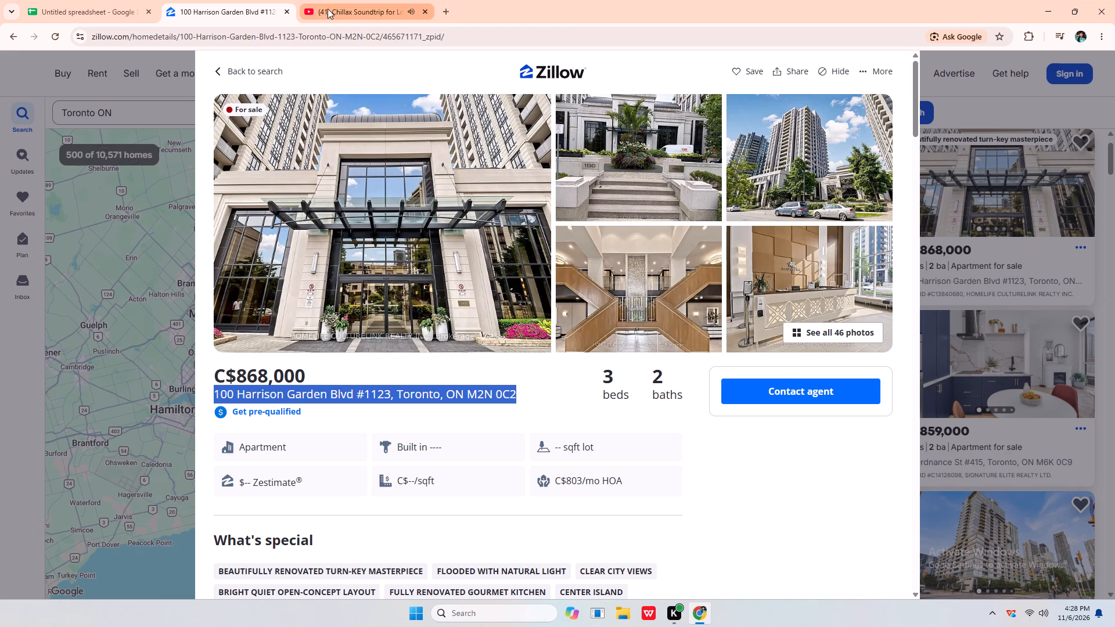
{"action": "left_click", "coordinate": [91, 8]}
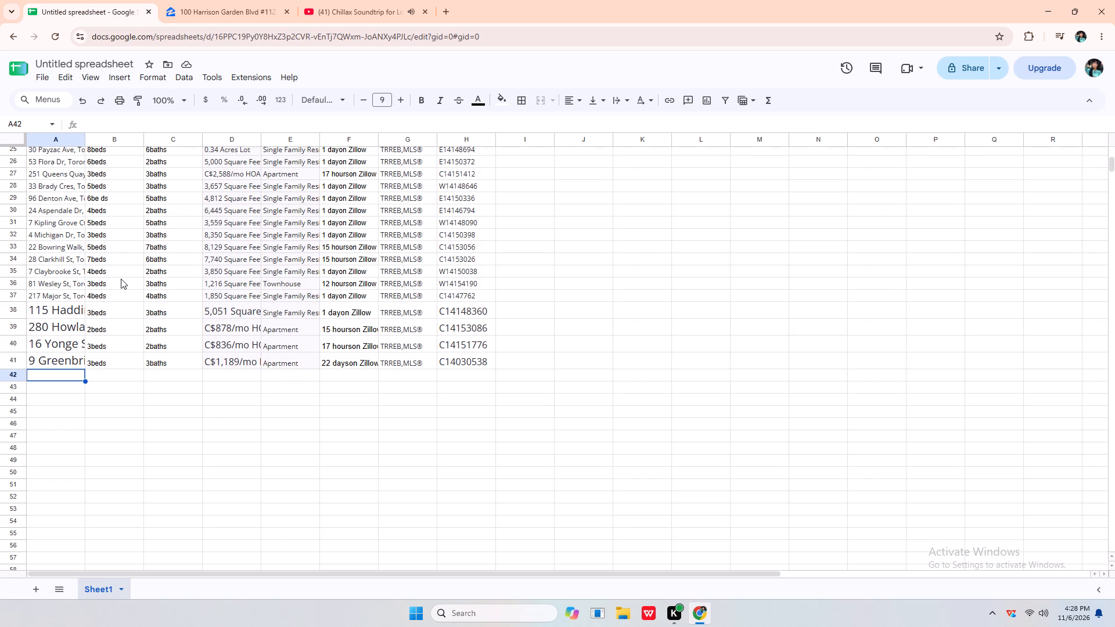
{"action": "key", "text": "ctrl+v"}
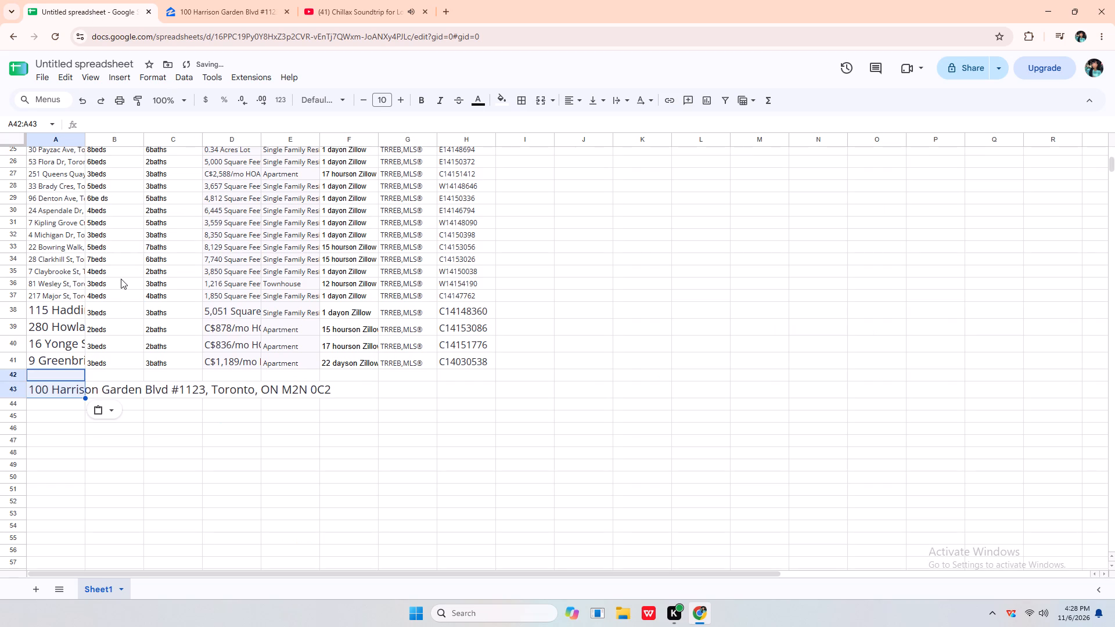
Enter 3beds and 2baths for the 100 Harrison Garden Blvd listing in B43 and C43.
{"action": "key", "text": "Right"}
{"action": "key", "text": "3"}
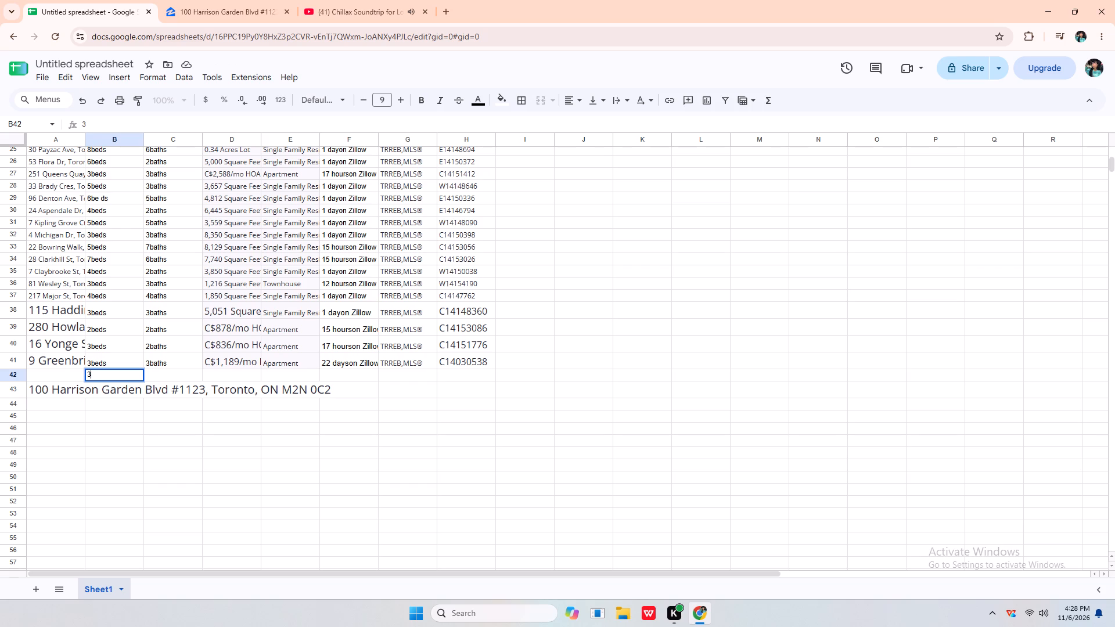
{"action": "key", "text": "BackSpace"}
{"action": "key", "text": "Down"}
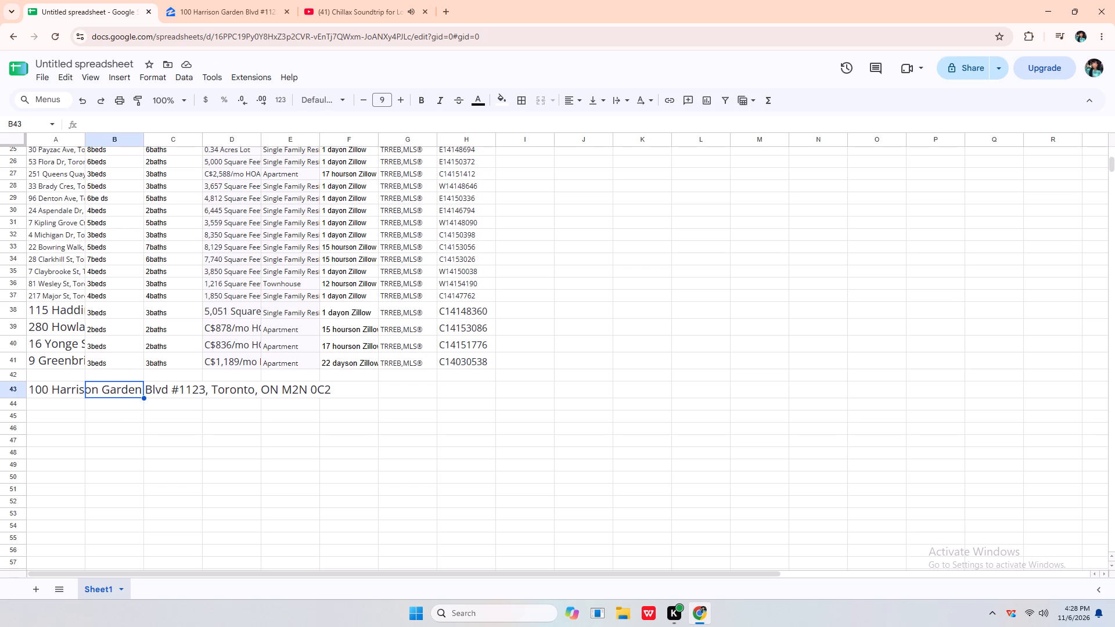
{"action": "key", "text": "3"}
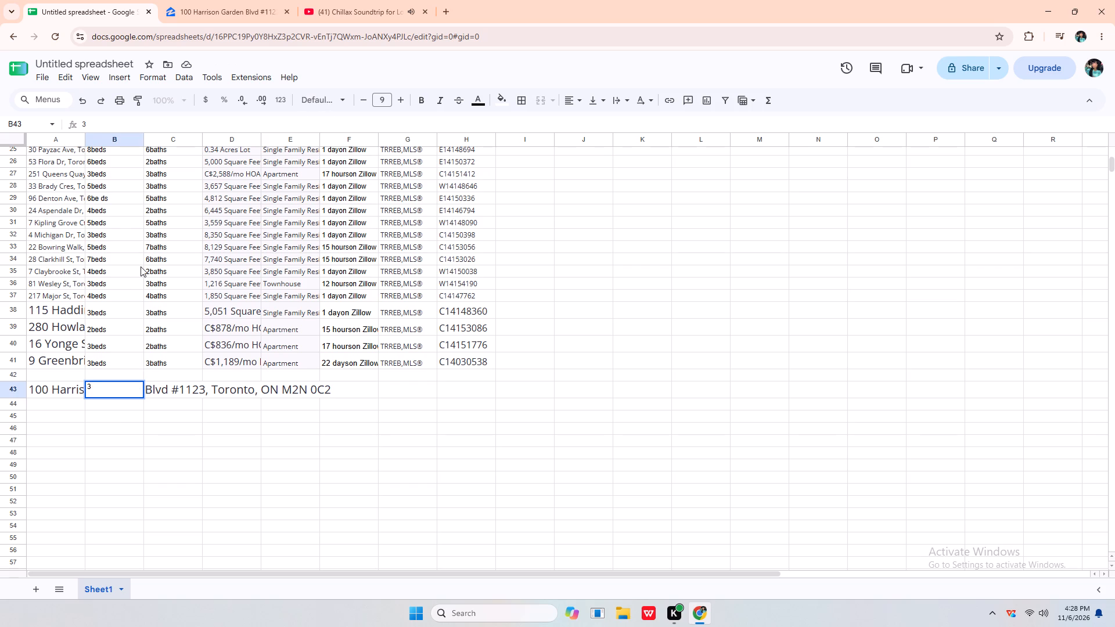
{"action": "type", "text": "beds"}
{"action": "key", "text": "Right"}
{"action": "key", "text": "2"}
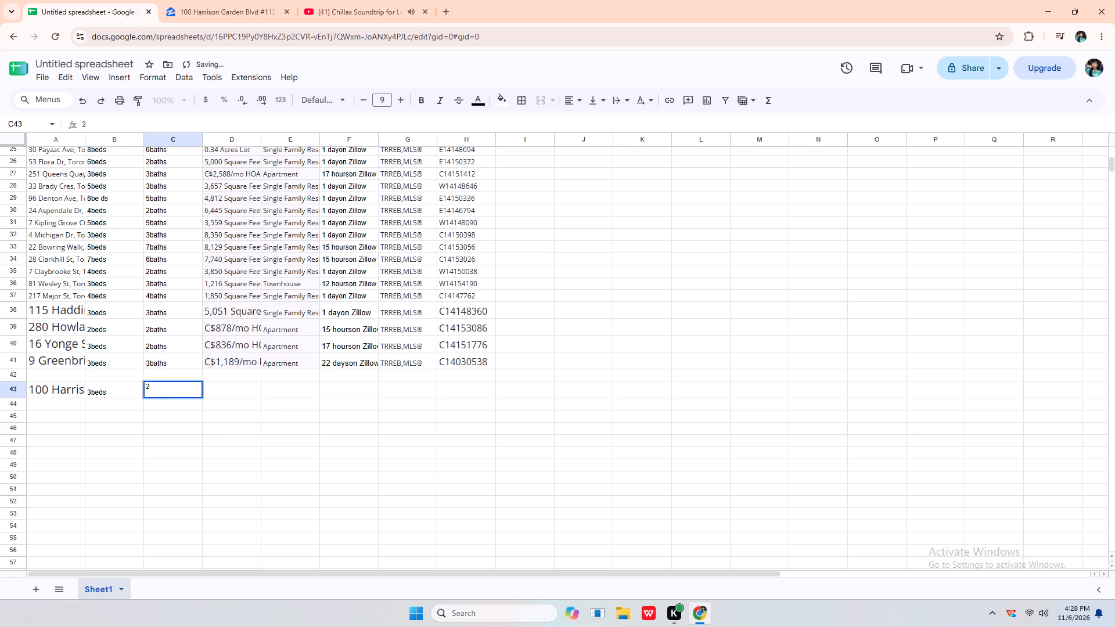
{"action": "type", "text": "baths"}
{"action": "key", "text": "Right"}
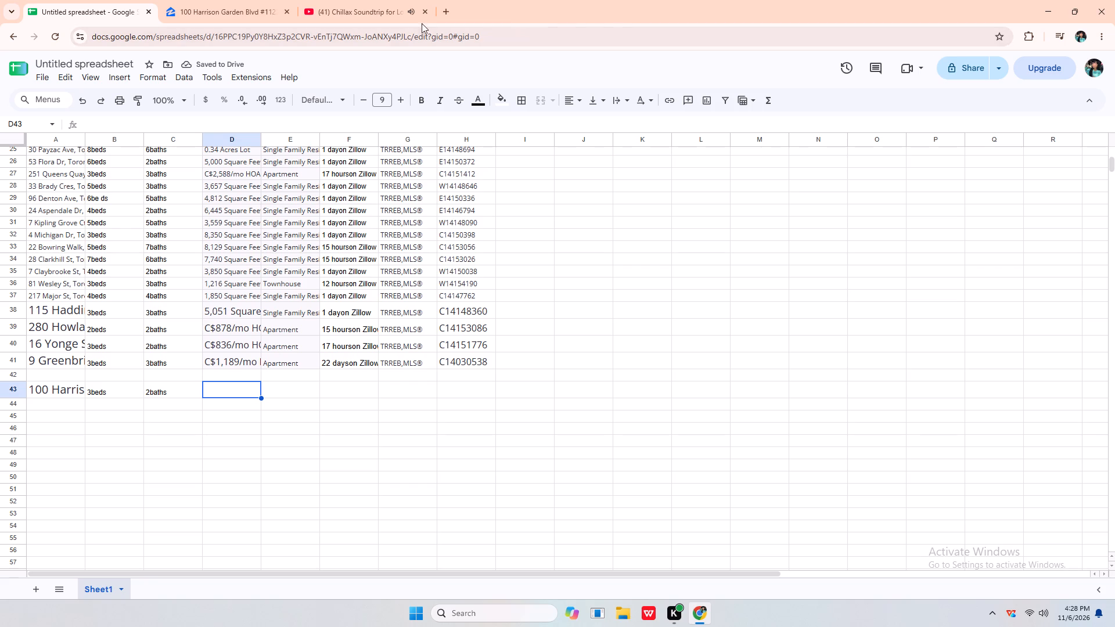
Copy the HOA fee C$803/mo HOA from the 100 Harrison Garden Blvd listing on Zillow into cell D43.
{"action": "left_click", "coordinate": [250, 11]}
{"action": "scroll", "coordinate": [731, 604], "scroll_direction": "down", "scroll_amount": 1}
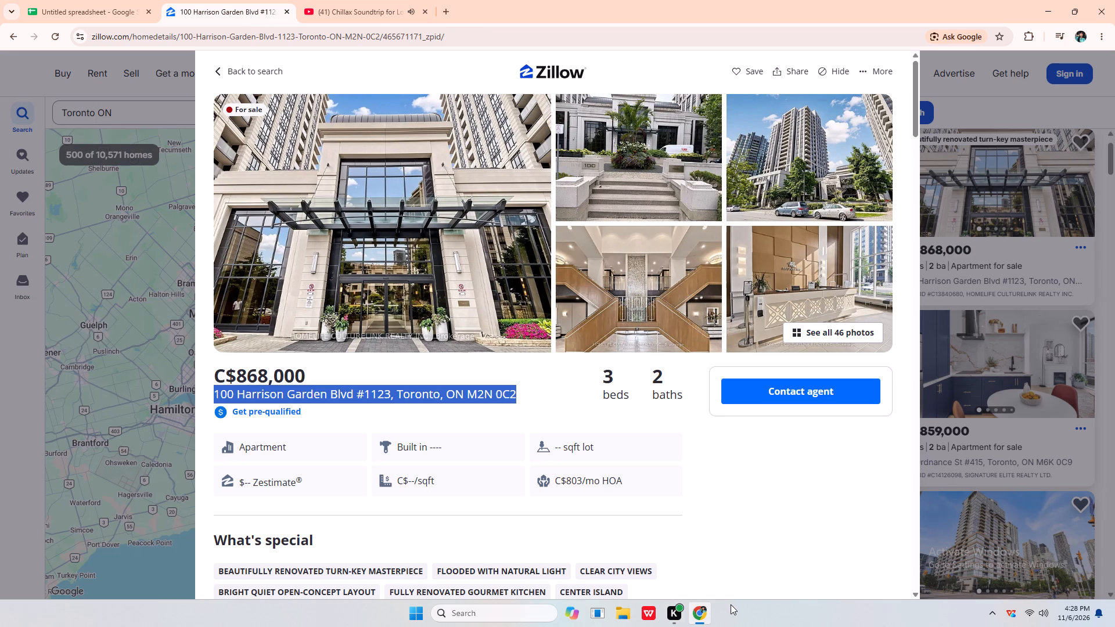
{"action": "scroll", "coordinate": [731, 604], "scroll_direction": "down", "scroll_amount": 1}
{"action": "left_click_drag", "start_coordinate": [553, 480], "coordinate": [659, 481]}
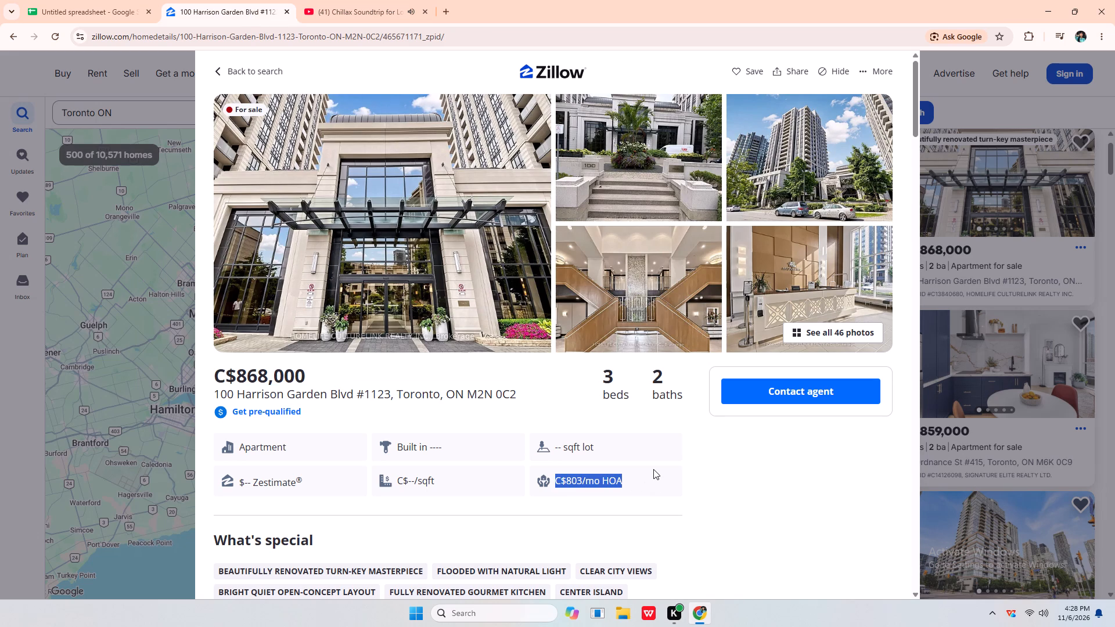
{"action": "key", "text": "ctrl+c"}
{"action": "left_click", "coordinate": [121, 13]}
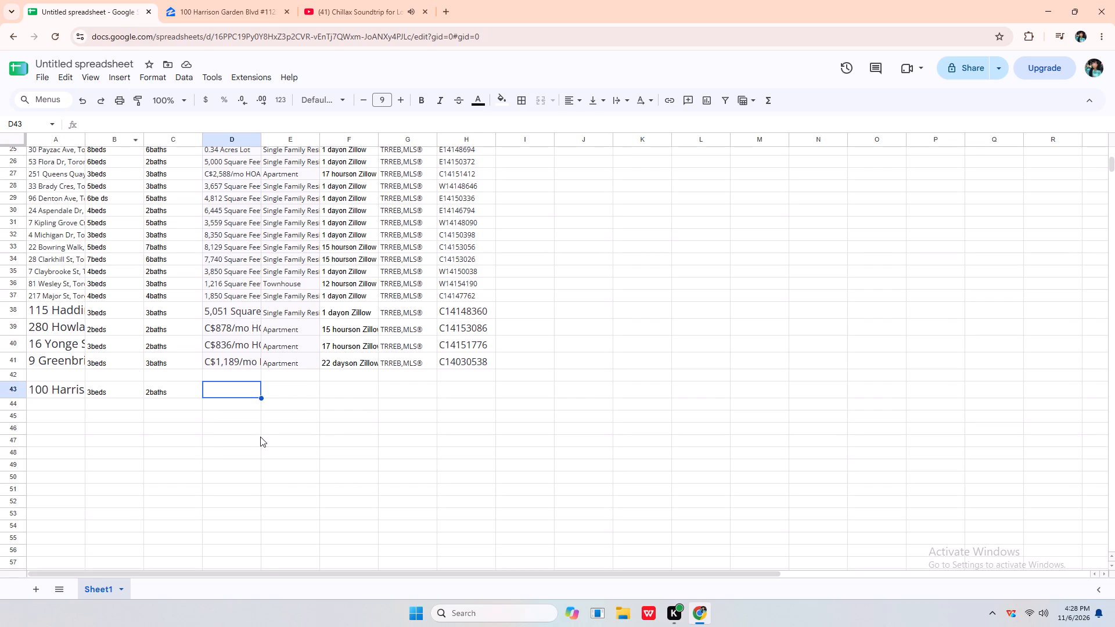
{"action": "key", "text": "ctrl+v"}
Copy the type Apartment from E41 into E43 and clear the misplaced copy from E42.
{"action": "left_click", "coordinate": [295, 361]}
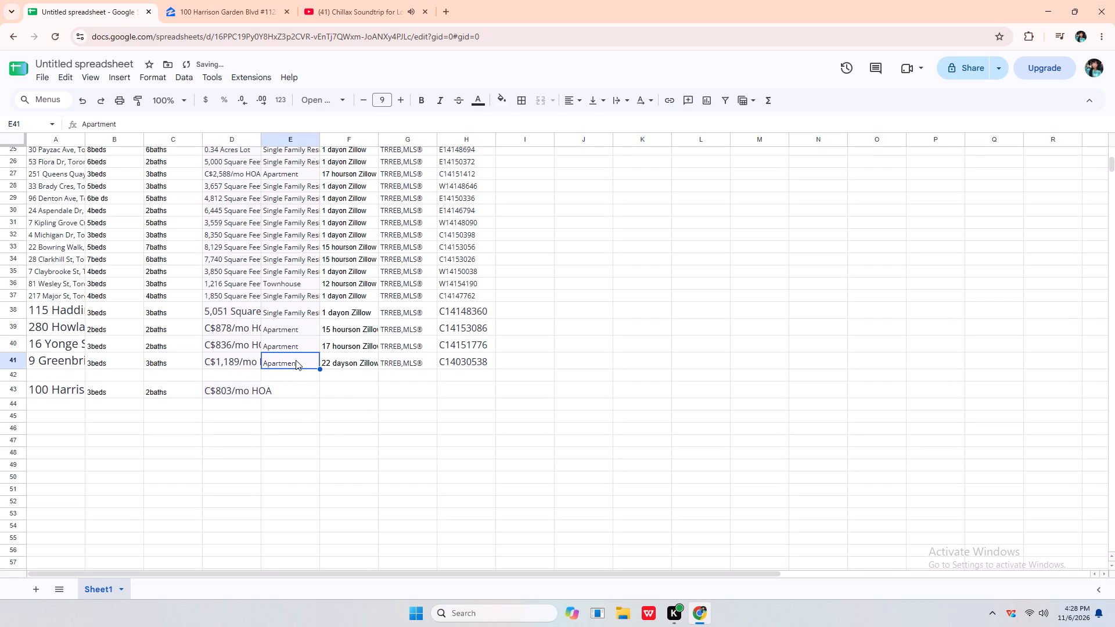
{"action": "key", "text": "ctrl+c"}
{"action": "key", "text": "Down"}
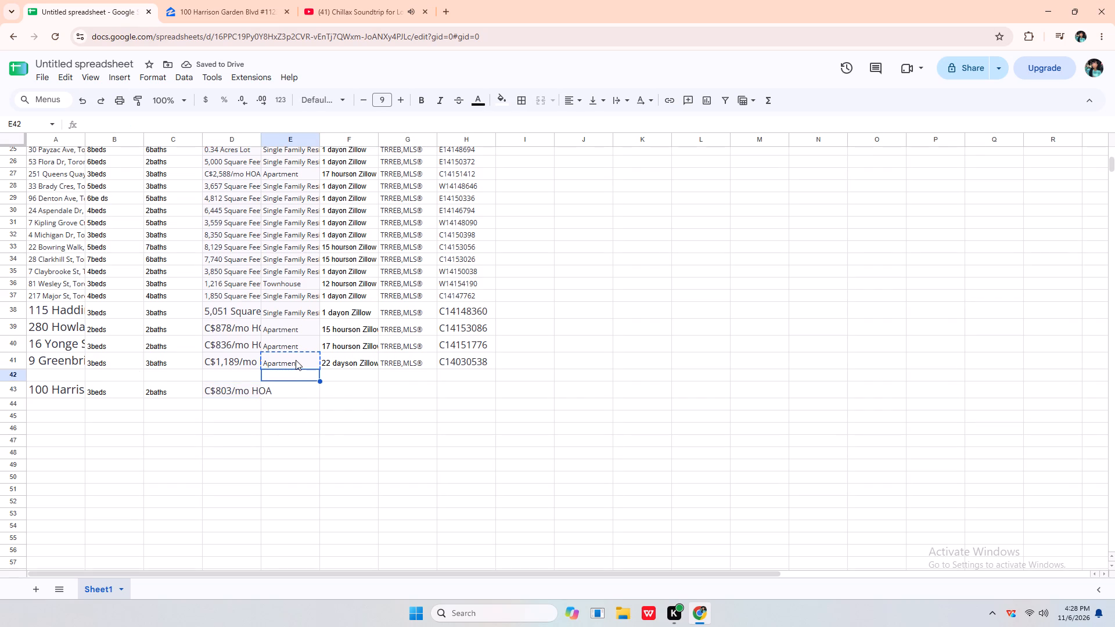
{"action": "key", "text": "ctrl+v"}
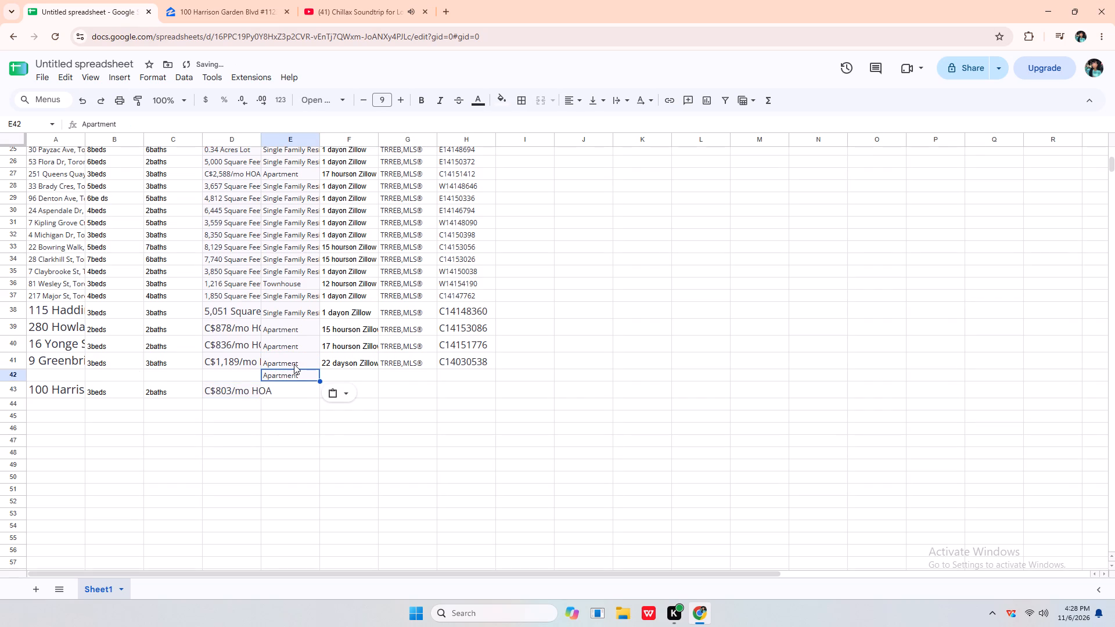
{"action": "left_click", "coordinate": [297, 384]}
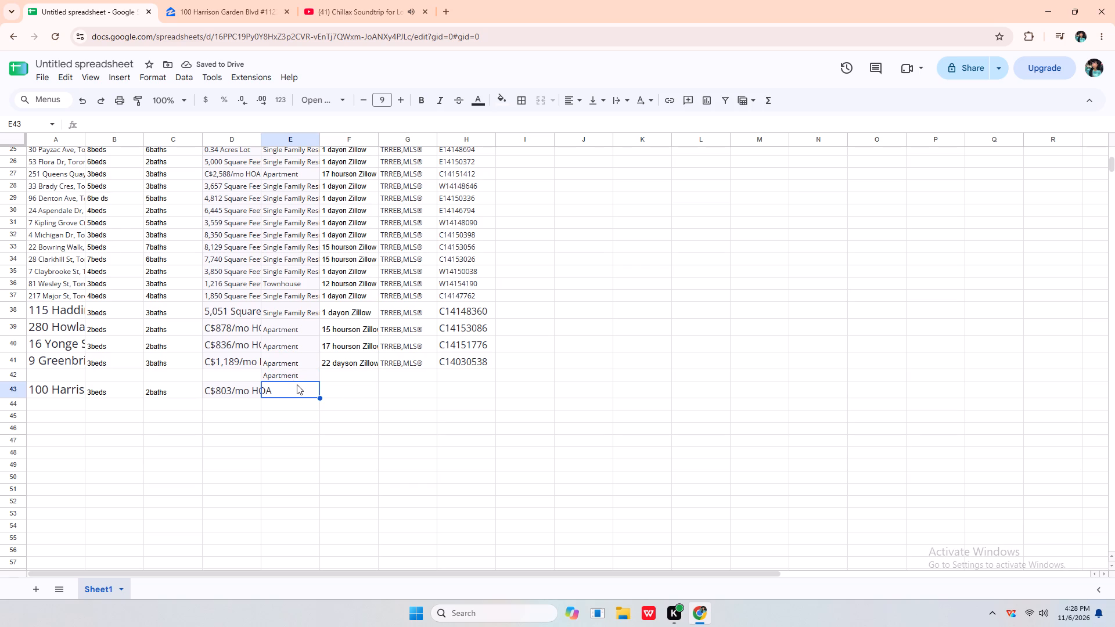
{"action": "key", "text": "ctrl+v"}
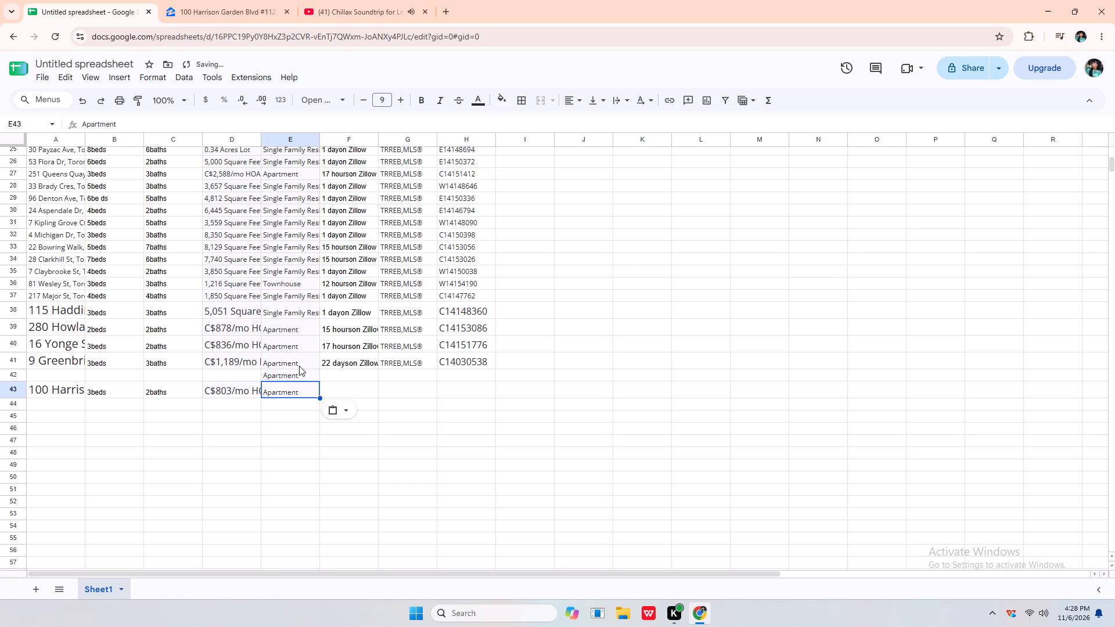
{"action": "left_click", "coordinate": [301, 374]}
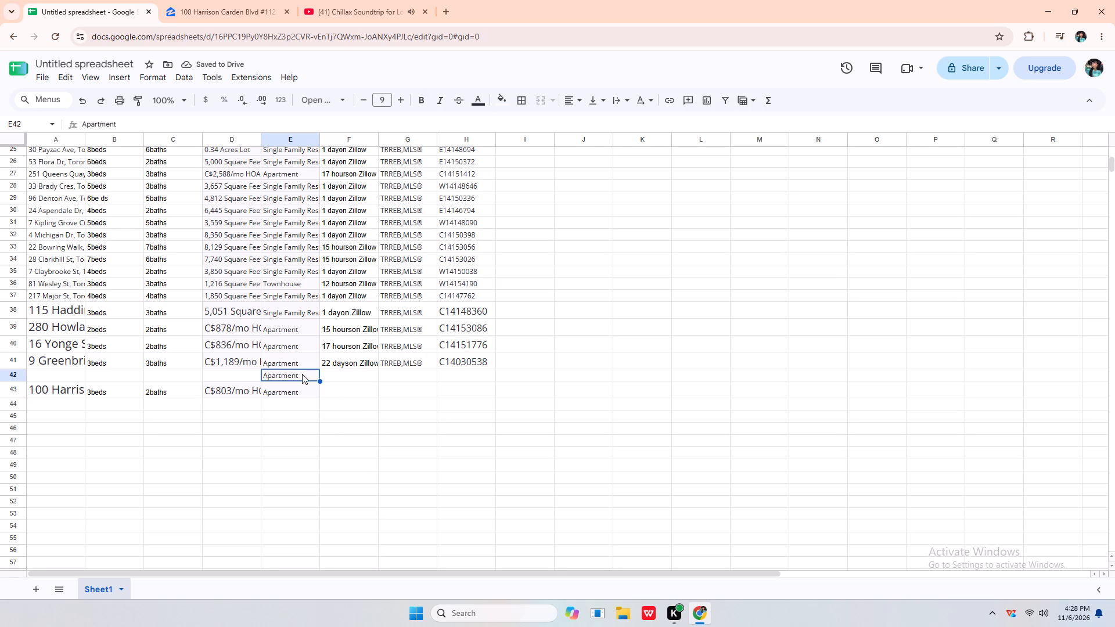
{"action": "key", "text": "BackSpace"}
Copy the 37 days on Zillow listing time from the 100 Harrison Garden Blvd listing into cell F43.
{"action": "left_click", "coordinate": [219, 9]}
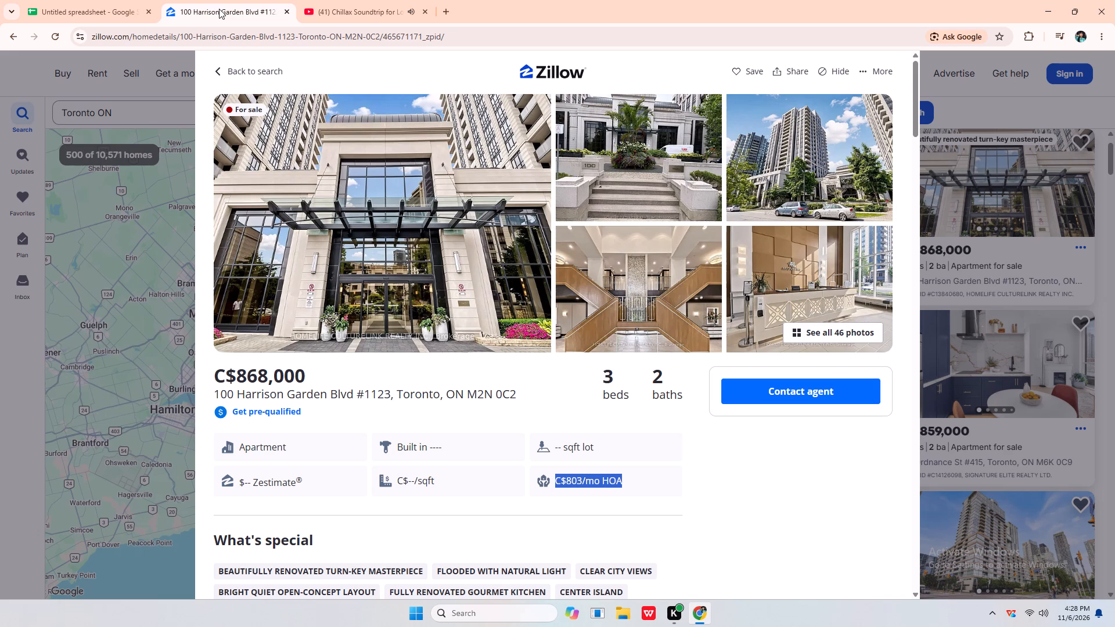
{"action": "scroll", "coordinate": [535, 456], "scroll_direction": "down", "scroll_amount": 5}
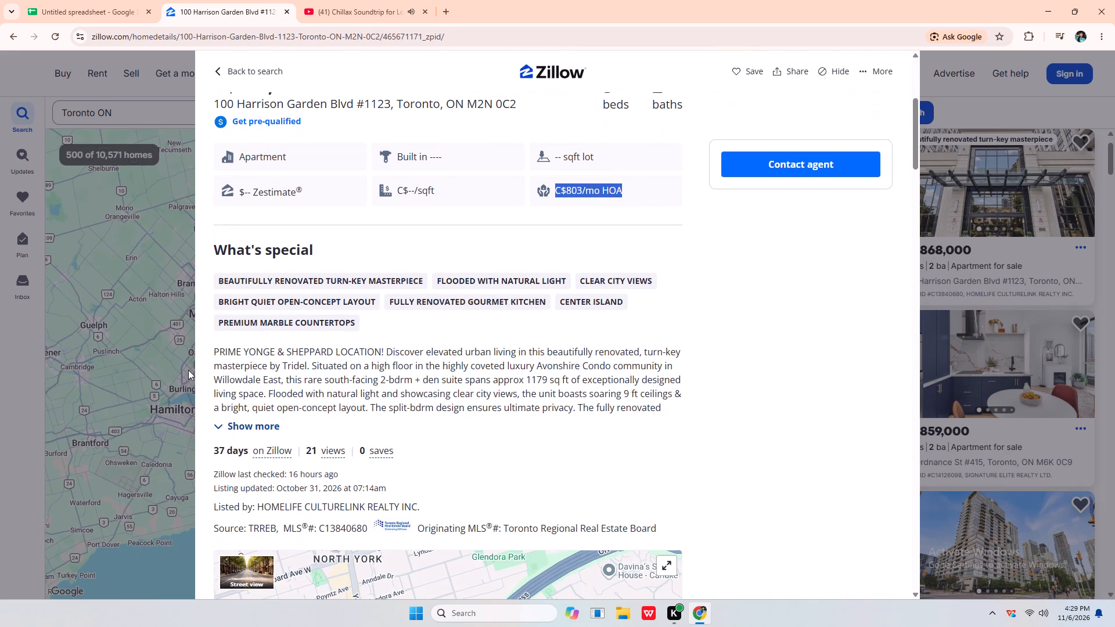
{"action": "left_click_drag", "start_coordinate": [211, 452], "coordinate": [271, 455]}
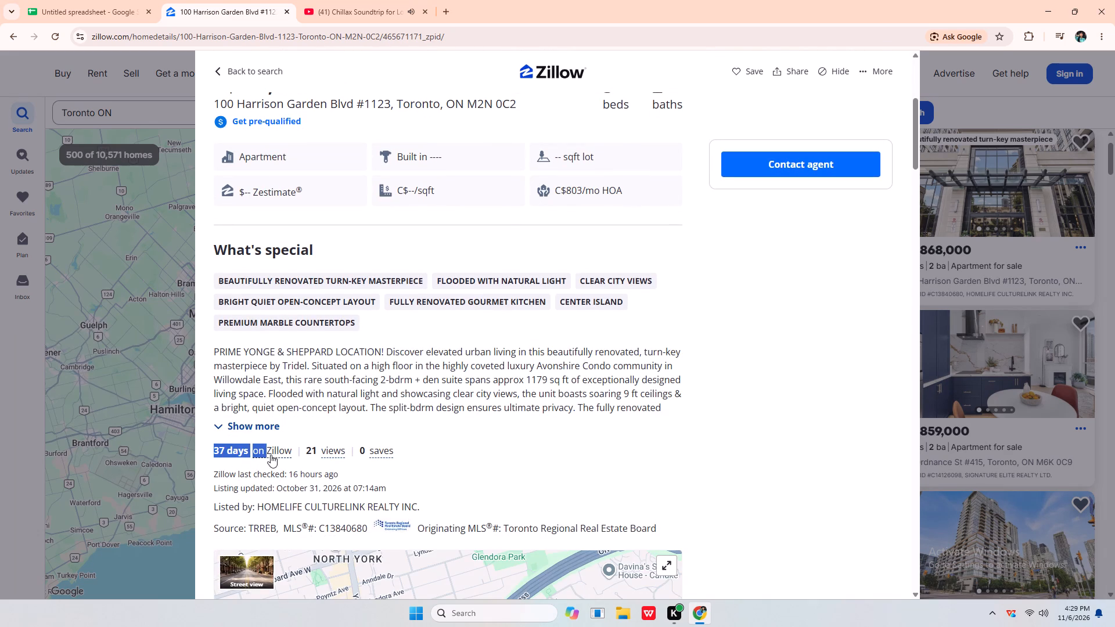
{"action": "left_click_drag", "start_coordinate": [271, 455], "coordinate": [286, 457]}
{"action": "key", "text": "ctrl+c"}
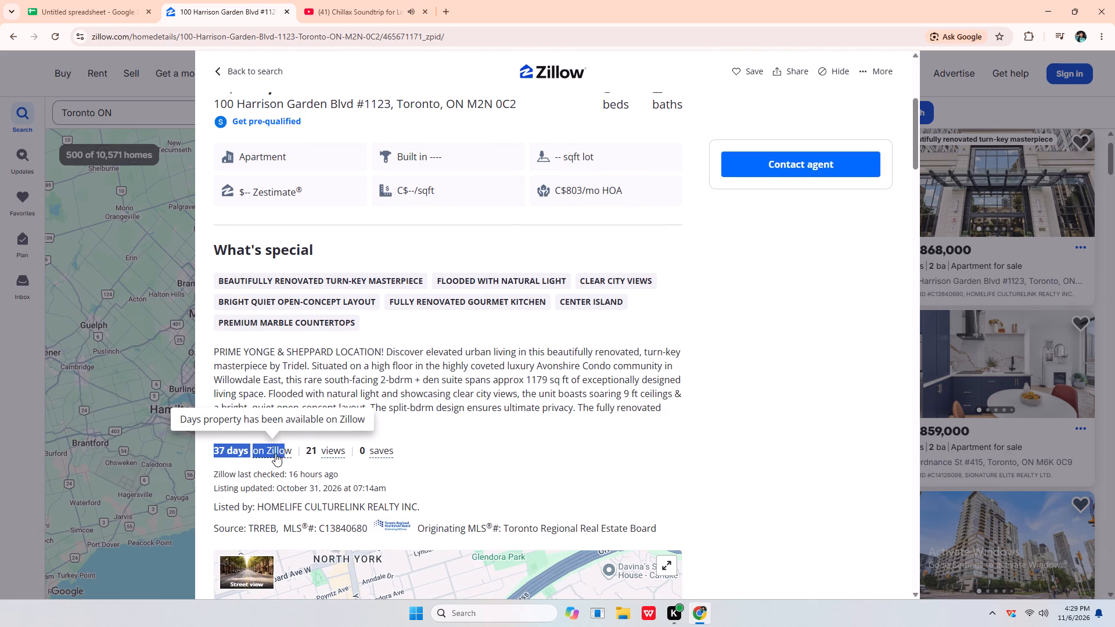
{"action": "left_click", "coordinate": [120, 12]}
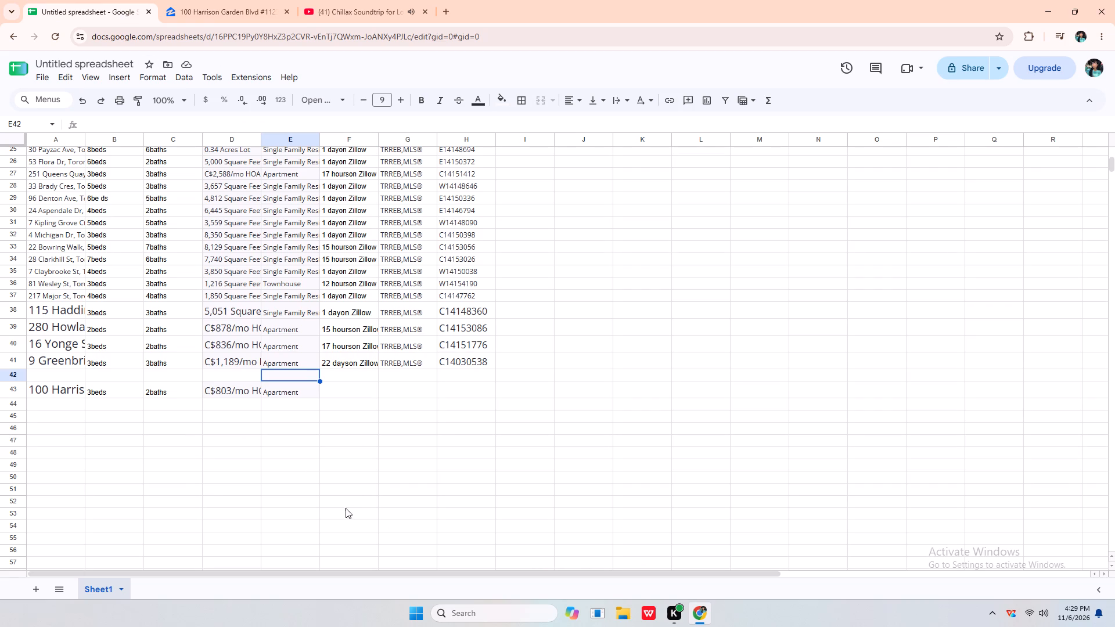
{"action": "left_click", "coordinate": [347, 392]}
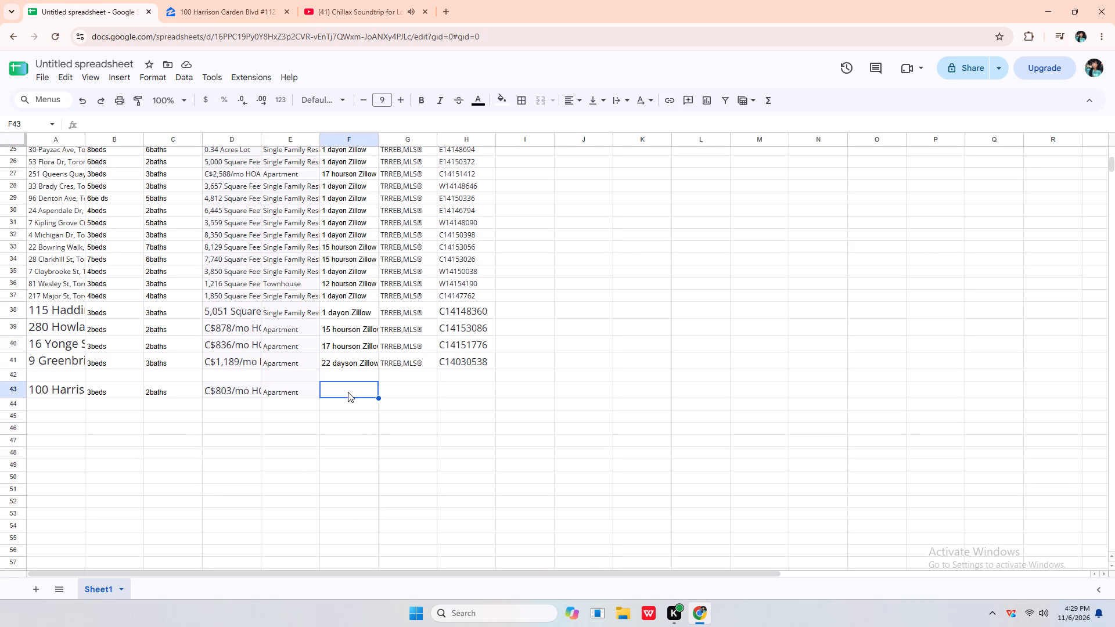
{"action": "key", "text": "ctrl+v"}
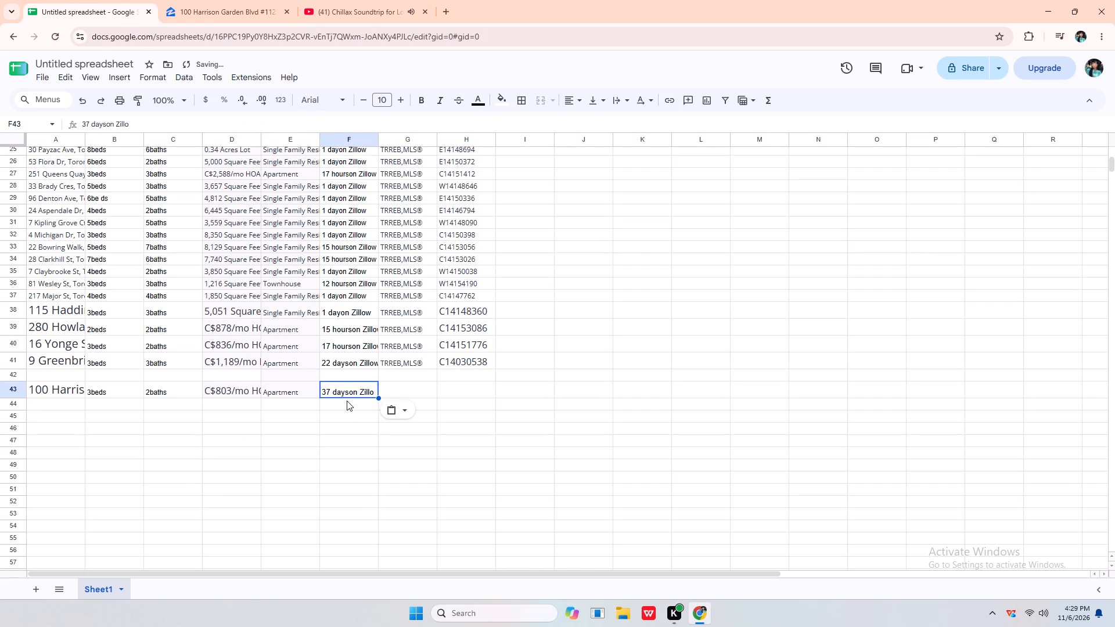
Copy the source label TRREB,MLS® from G41 into G43.
{"action": "key", "text": "Right"}
{"action": "key", "text": "Up"}
{"action": "key", "text": "Up"}
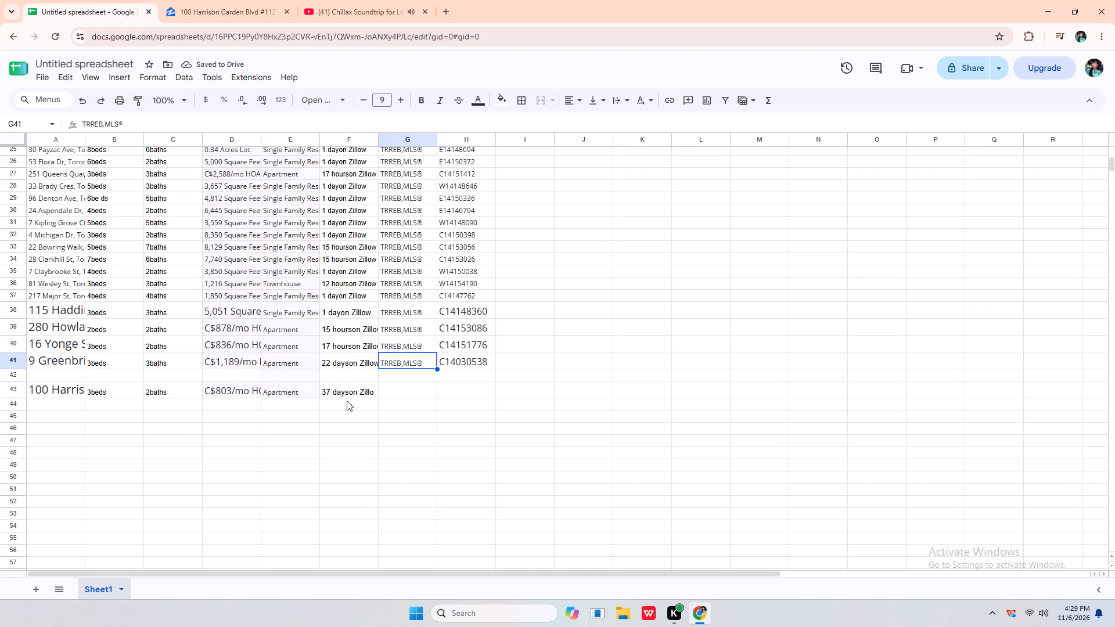
{"action": "key", "text": "ctrl+c"}
{"action": "key", "text": "Down"}
{"action": "key", "text": "Down"}
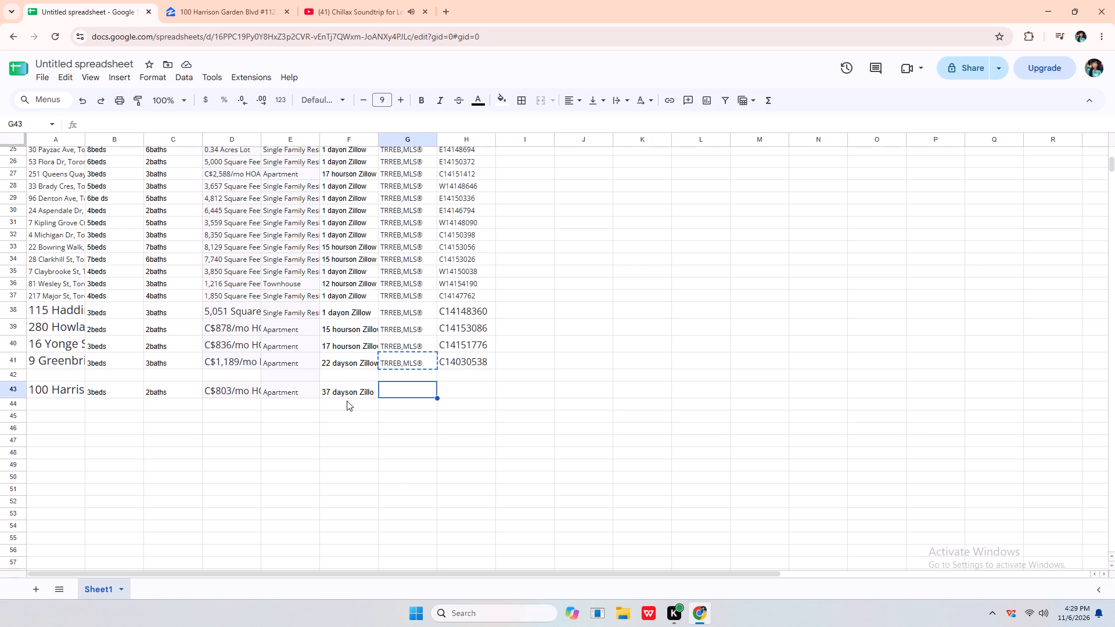
{"action": "key", "text": "ctrl+v"}
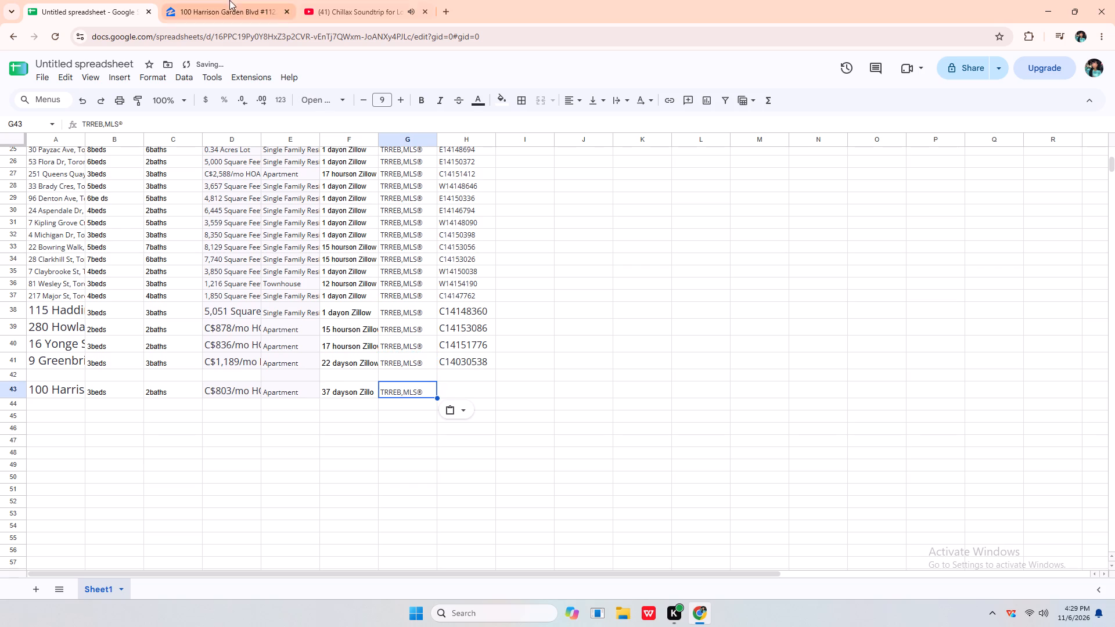
Copy the MLS number C13840680 from the 100 Harrison Garden Blvd listing on Zillow into cell H43.
{"action": "left_click", "coordinate": [245, 9]}
{"action": "scroll", "coordinate": [314, 433], "scroll_direction": "down", "scroll_amount": 3}
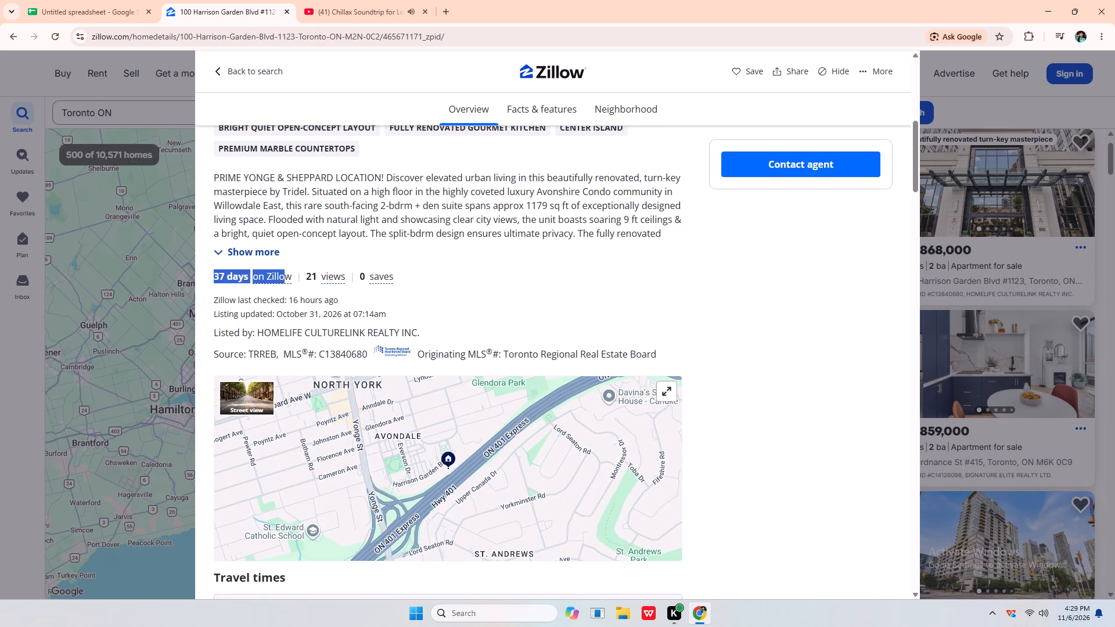
{"action": "left_click_drag", "start_coordinate": [319, 354], "coordinate": [373, 352]}
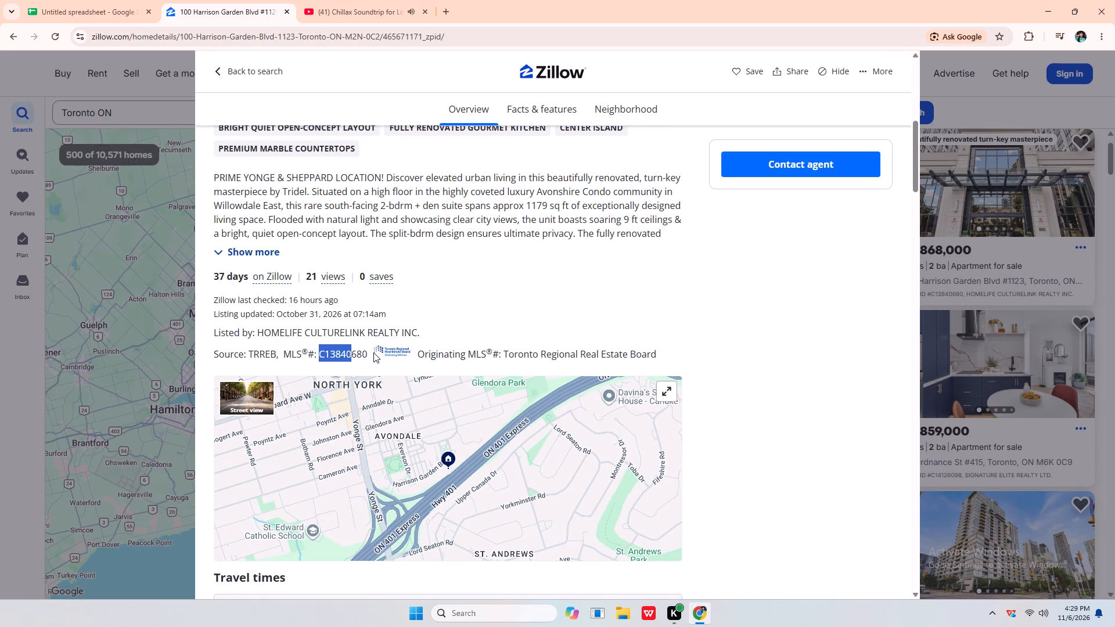
{"action": "key", "text": "ctrl+c"}
{"action": "left_click", "coordinate": [55, 12]}
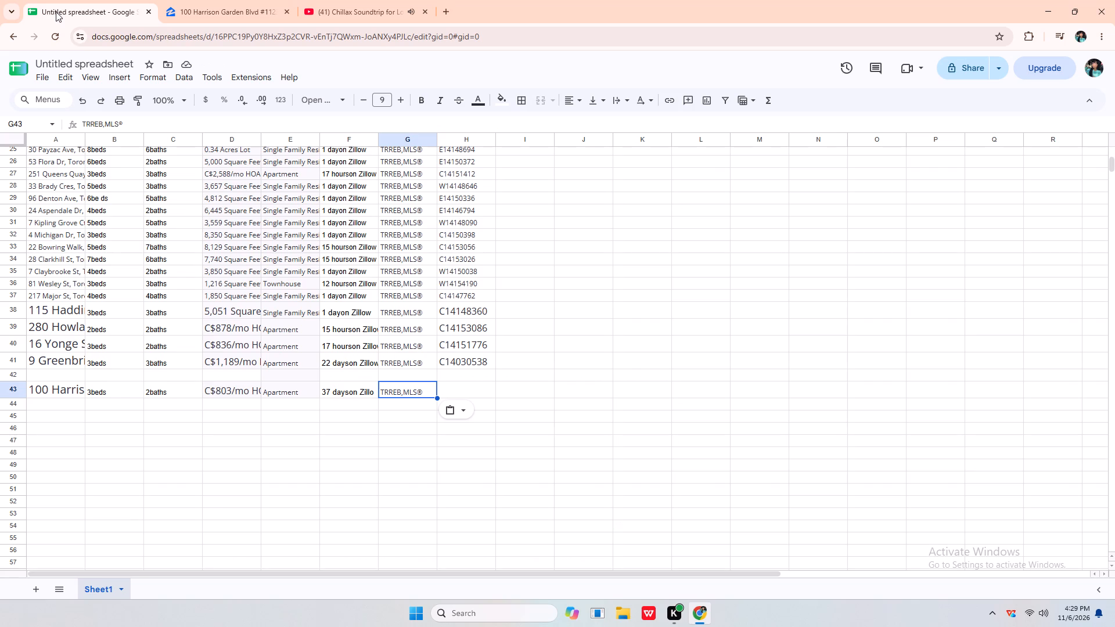
{"action": "left_click", "coordinate": [486, 396]}
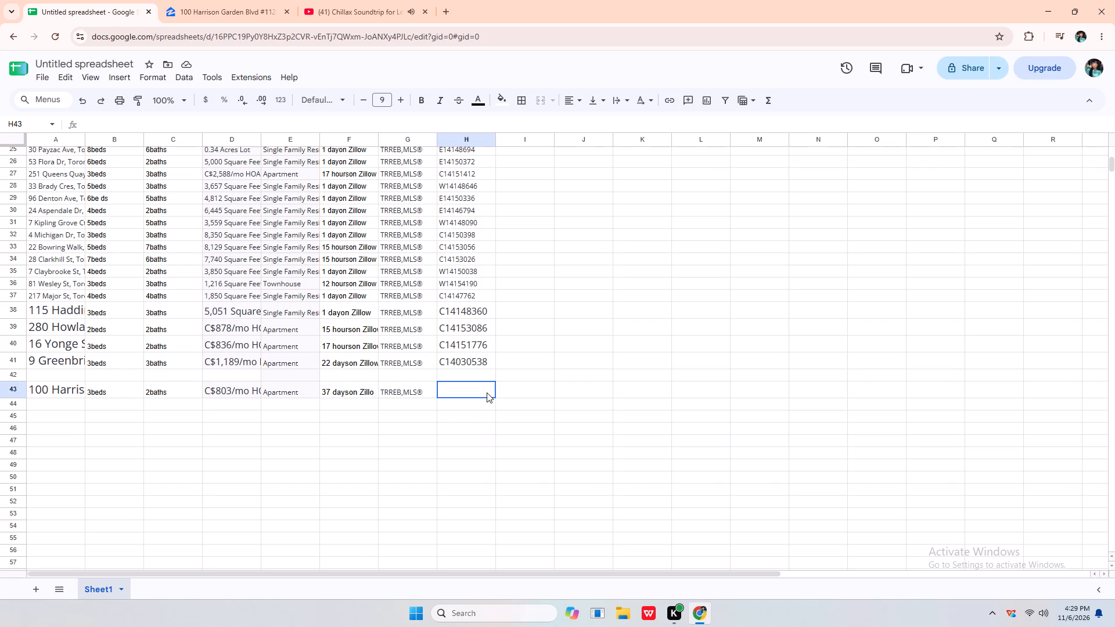
{"action": "key", "text": "ctrl+v"}
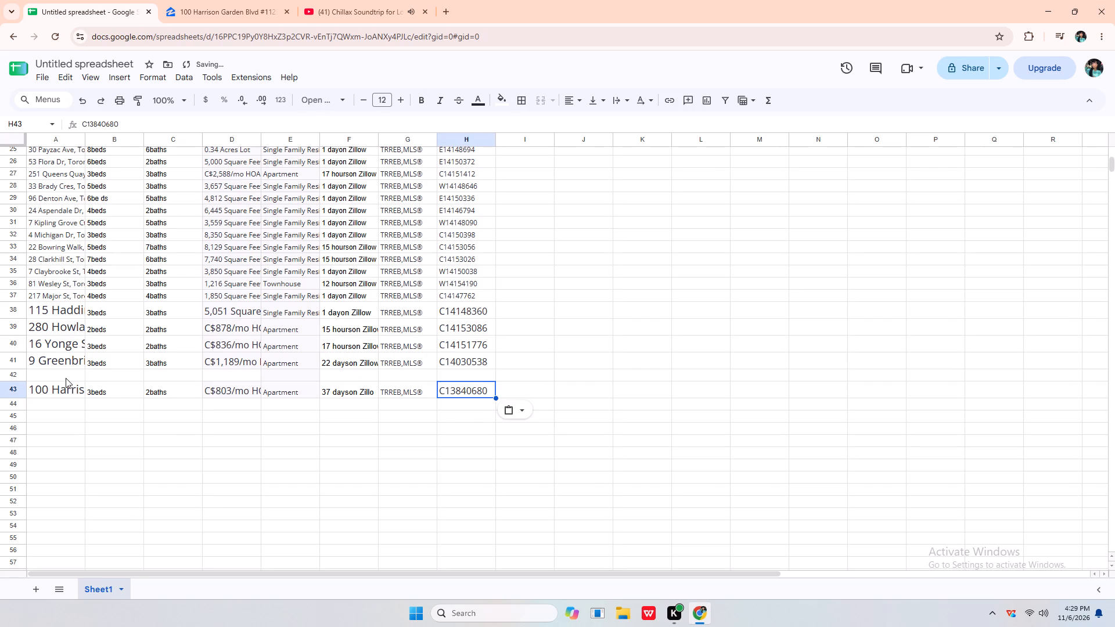
{"action": "left_click", "coordinate": [66, 378]}
{"action": "left_click", "coordinate": [244, 21]}
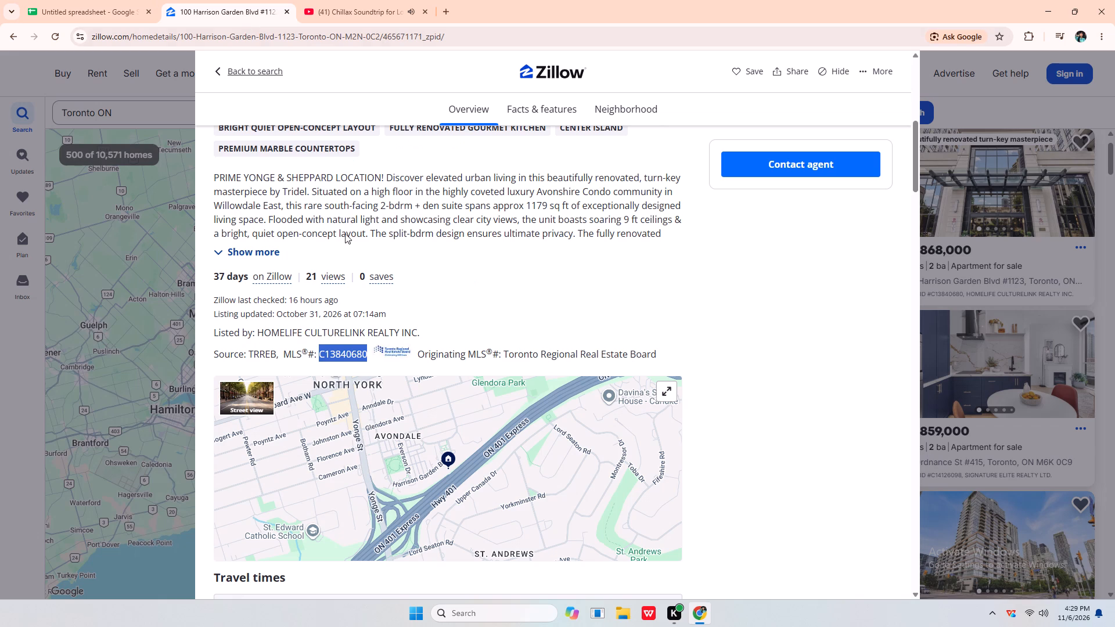
{"action": "left_click", "coordinate": [239, 73]}
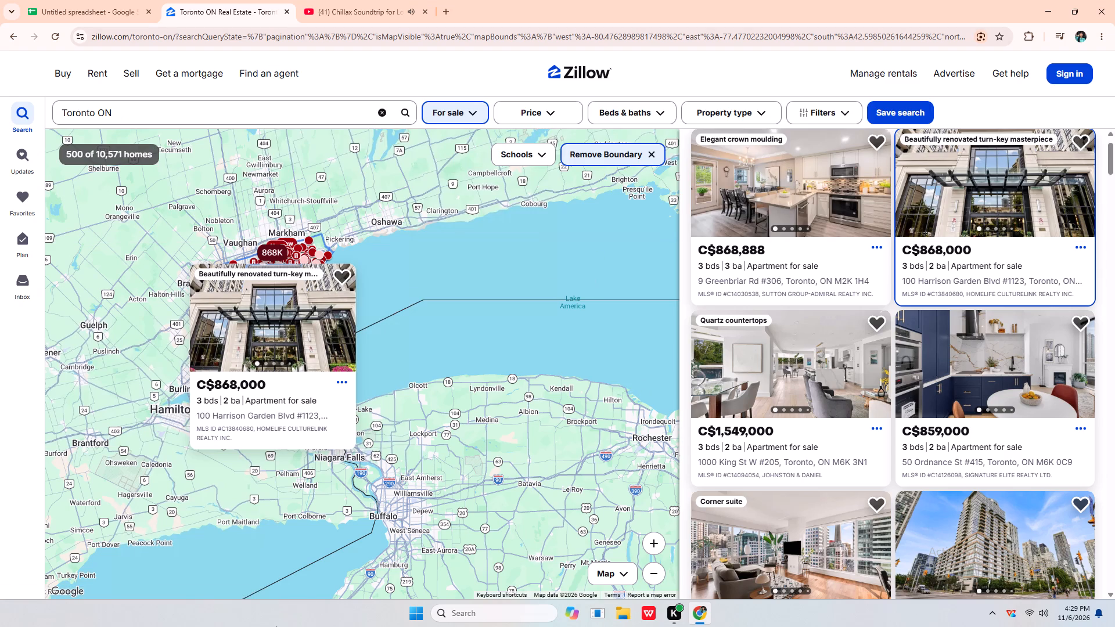
{"action": "left_click", "coordinate": [764, 445]}
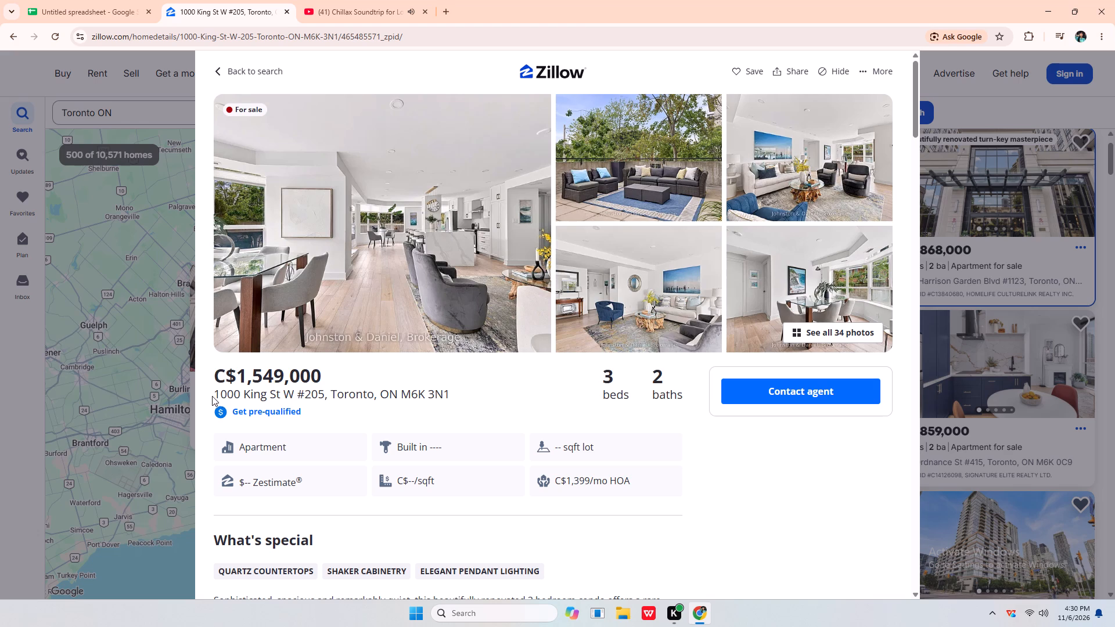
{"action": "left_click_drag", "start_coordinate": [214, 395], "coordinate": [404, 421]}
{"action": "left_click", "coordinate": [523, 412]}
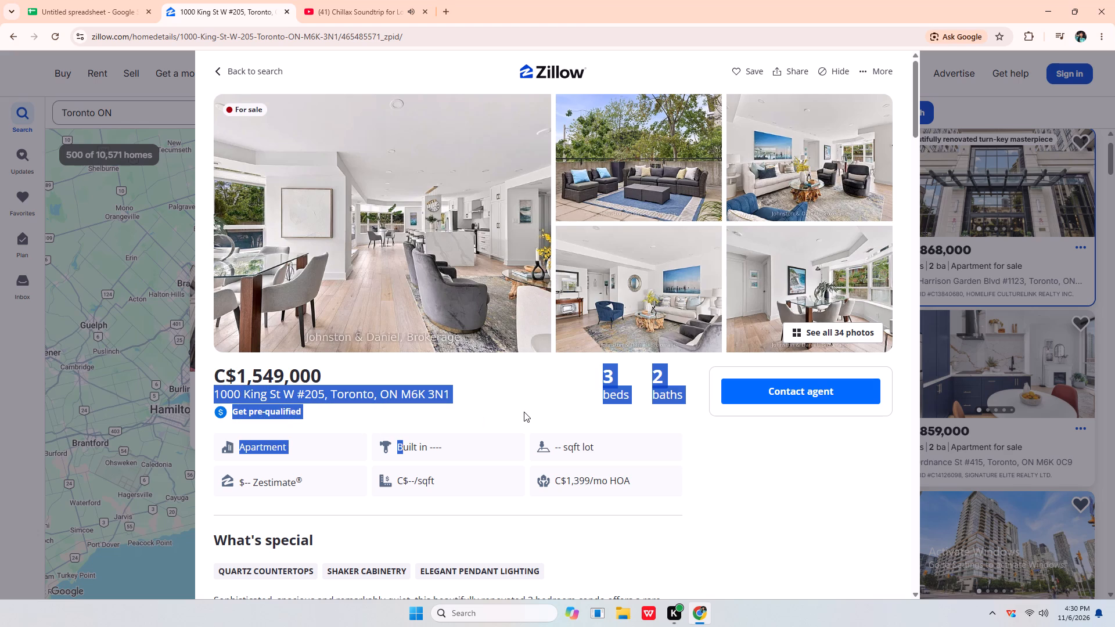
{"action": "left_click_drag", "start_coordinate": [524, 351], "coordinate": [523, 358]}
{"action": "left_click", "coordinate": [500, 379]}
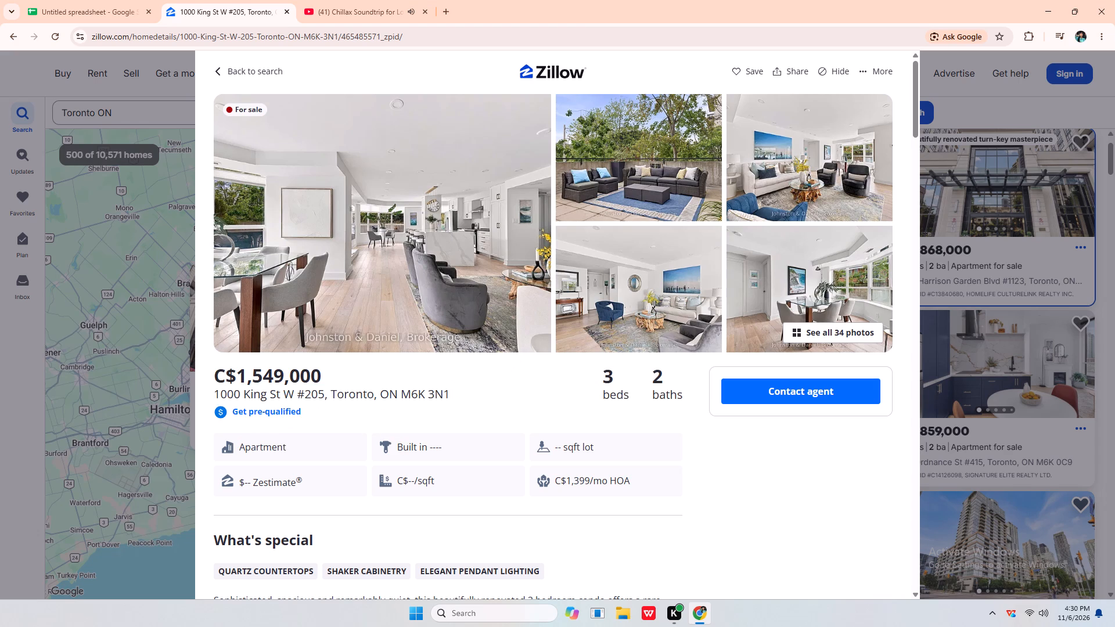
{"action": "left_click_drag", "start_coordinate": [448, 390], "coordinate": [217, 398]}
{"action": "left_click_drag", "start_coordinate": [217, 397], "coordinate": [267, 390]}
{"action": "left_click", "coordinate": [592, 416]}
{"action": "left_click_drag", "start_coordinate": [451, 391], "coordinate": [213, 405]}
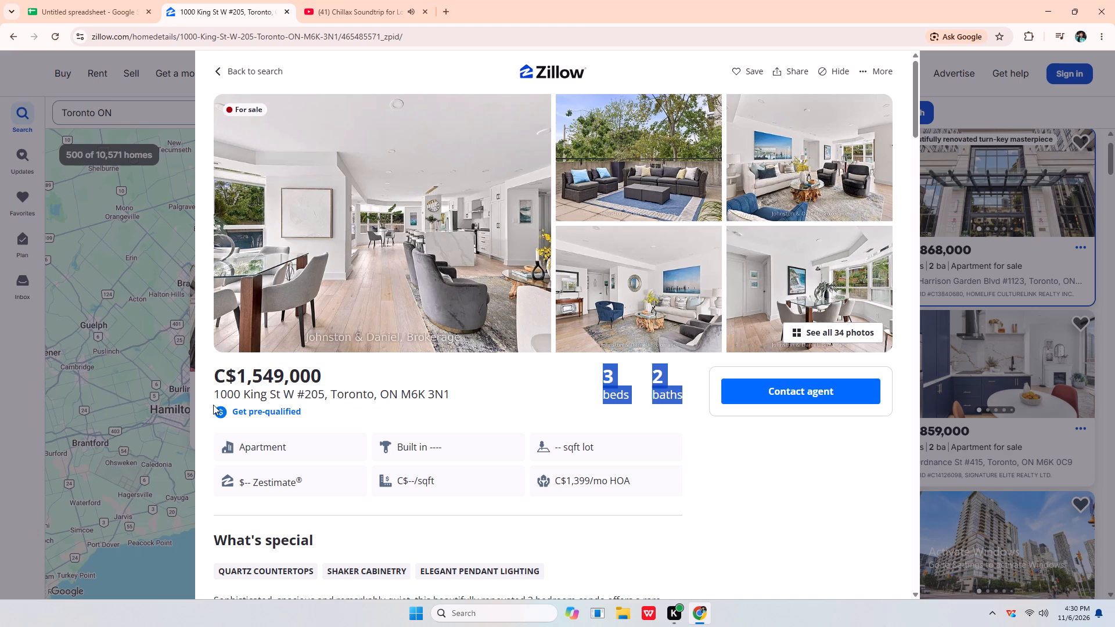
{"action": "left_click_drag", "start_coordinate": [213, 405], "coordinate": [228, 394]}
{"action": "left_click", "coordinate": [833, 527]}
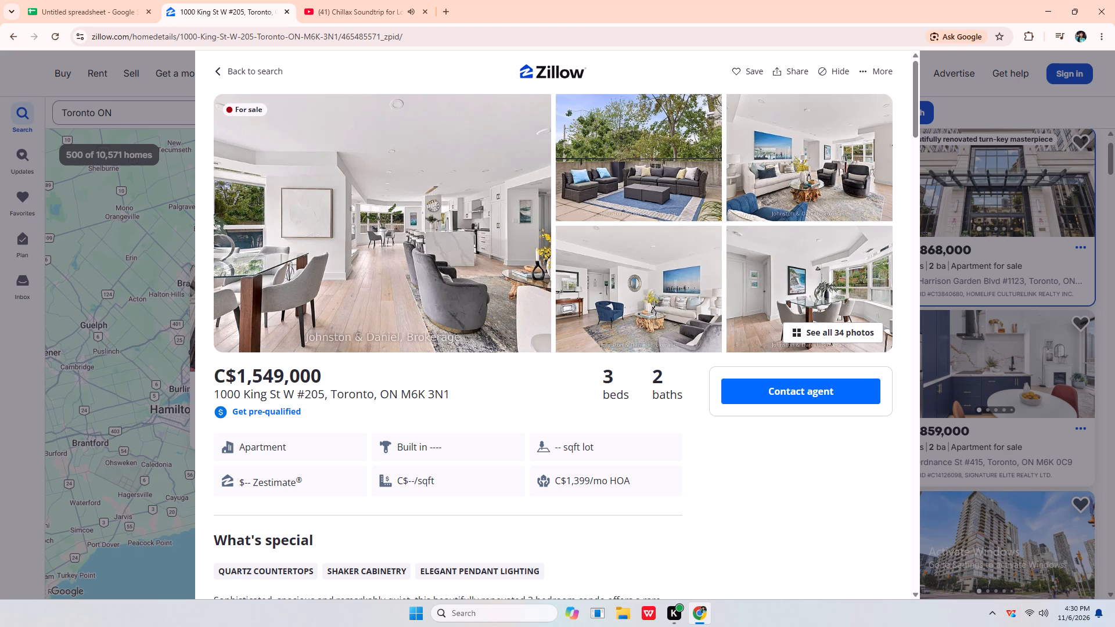
{"action": "left_click_drag", "start_coordinate": [447, 395], "coordinate": [215, 393]}
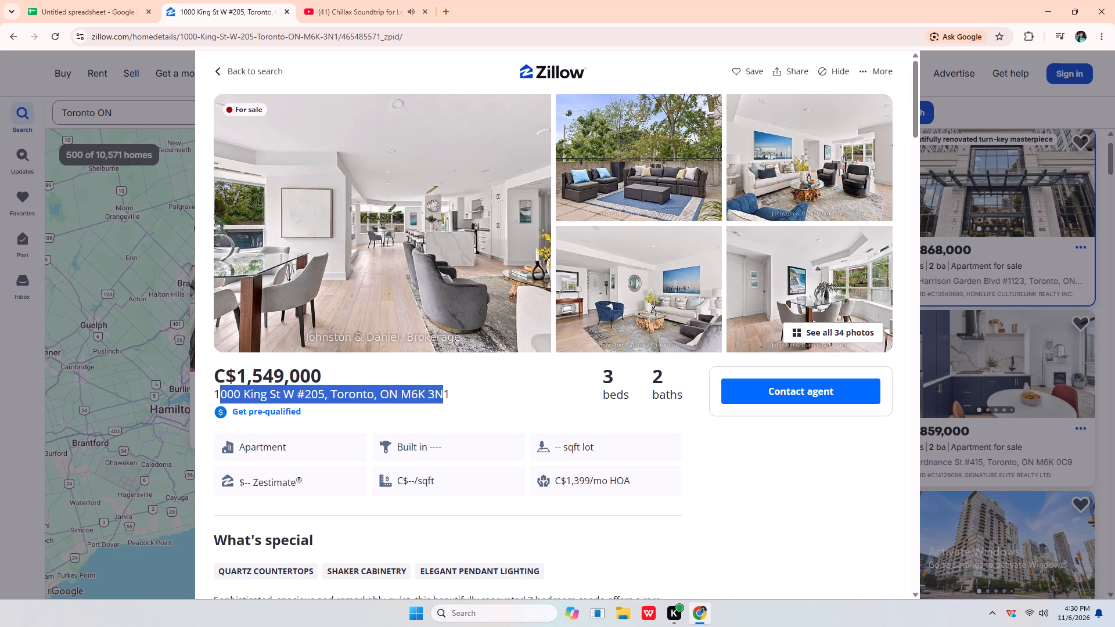
{"action": "left_click_drag", "start_coordinate": [215, 393], "coordinate": [212, 393]}
{"action": "key", "text": "ctrl+c"}
{"action": "left_click", "coordinate": [96, 15]}
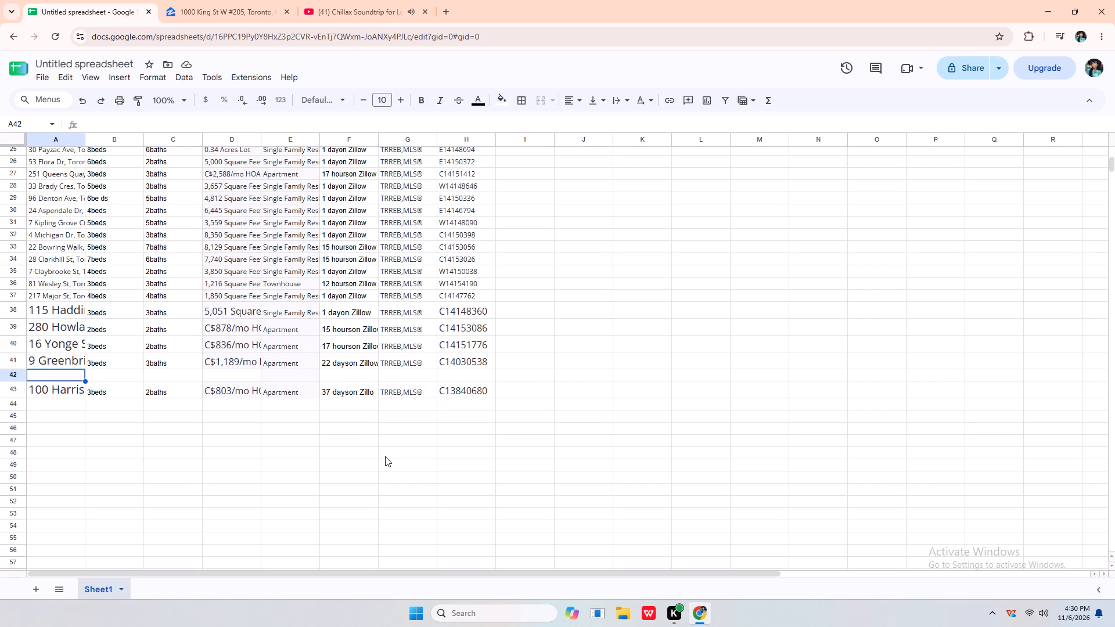
{"action": "key", "text": "ctrl+v"}
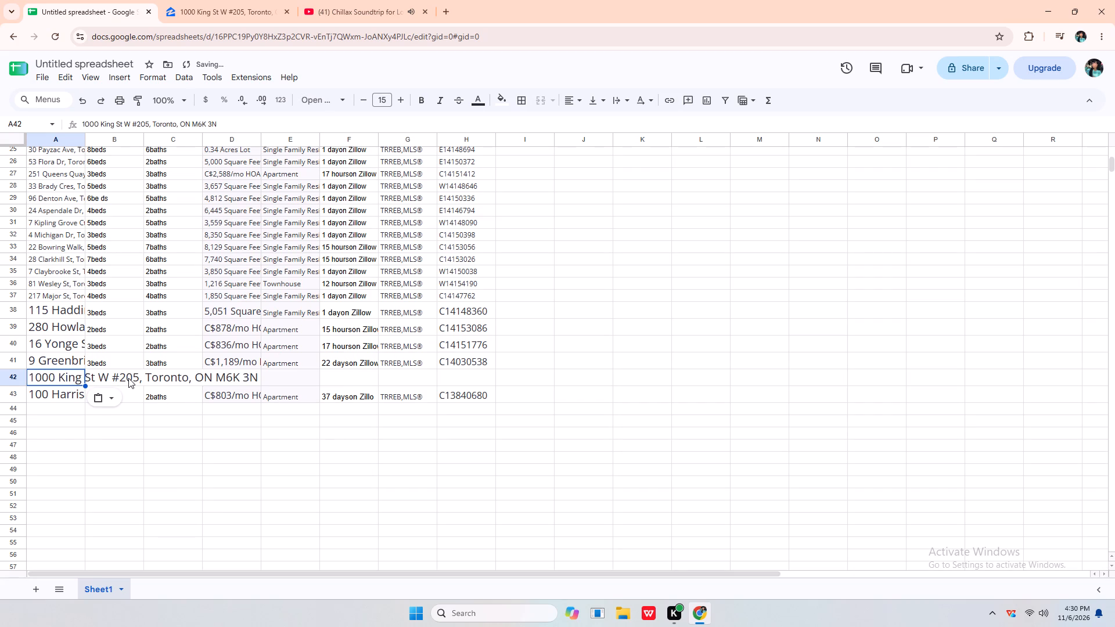
{"action": "left_click", "coordinate": [254, 18]}
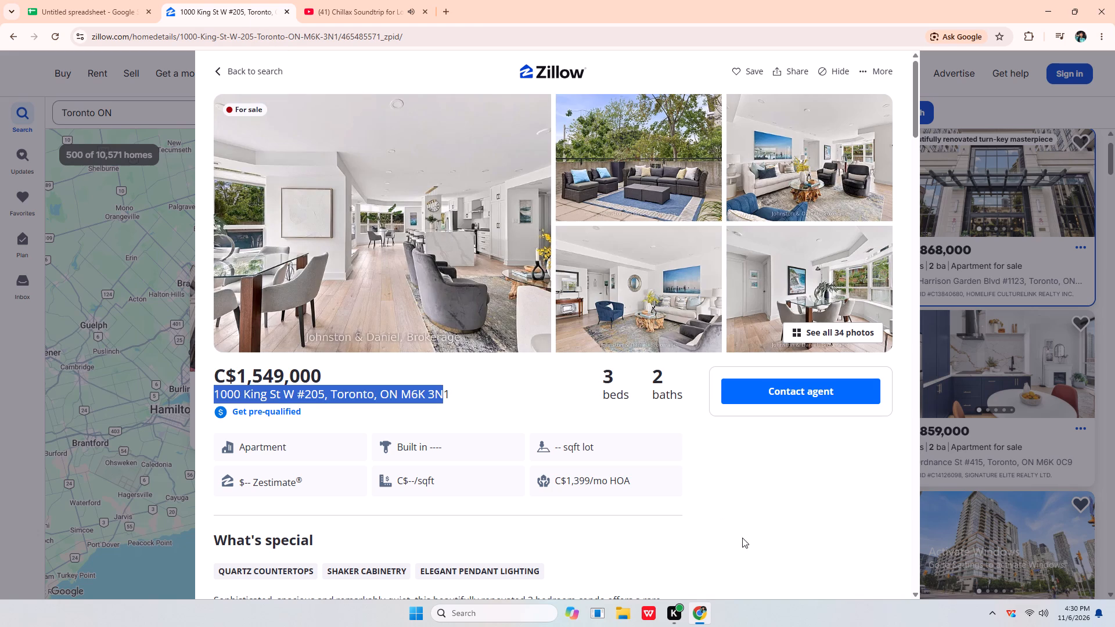
{"action": "left_click_drag", "start_coordinate": [553, 480], "coordinate": [556, 480]}
{"action": "left_click_drag", "start_coordinate": [556, 480], "coordinate": [643, 484]}
{"action": "key", "text": "ctrl+c"}
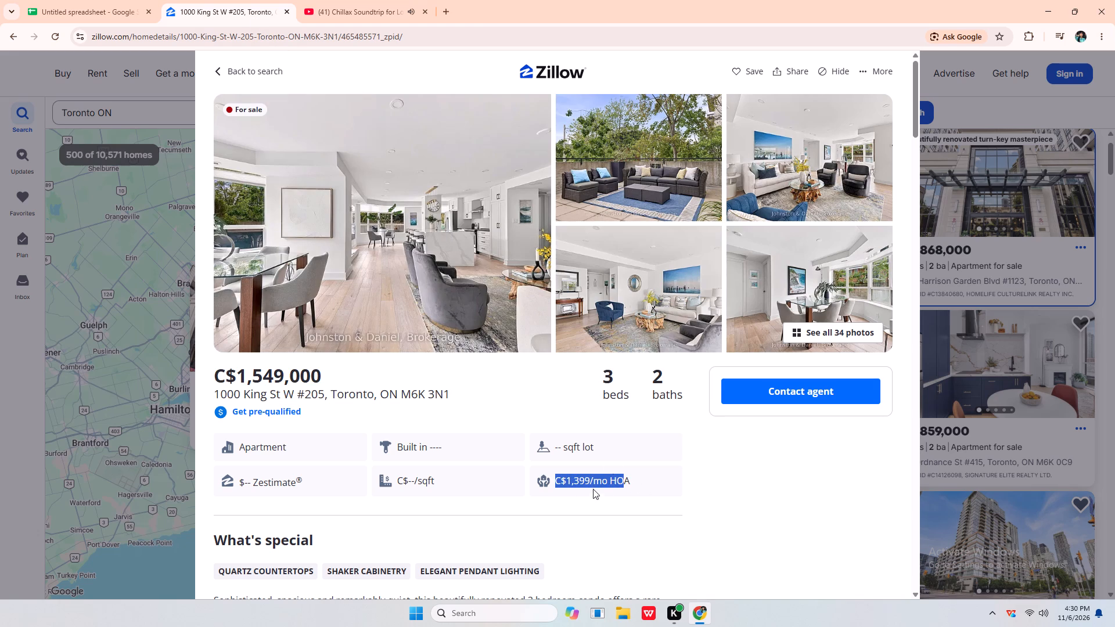
{"action": "left_click", "coordinate": [85, 6]}
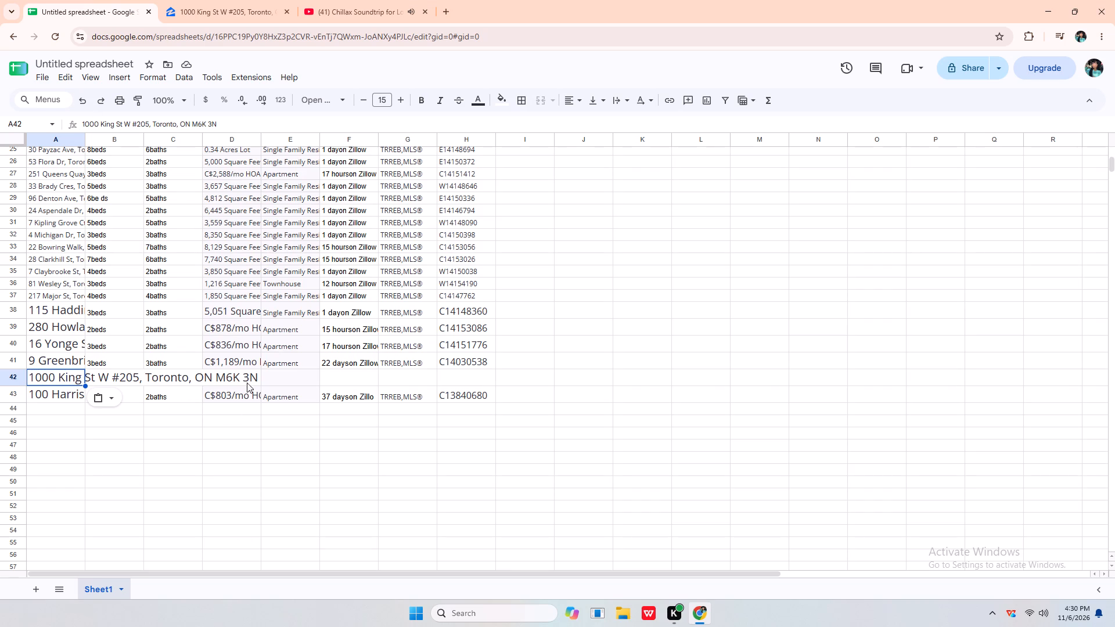
{"action": "left_click", "coordinate": [246, 373]}
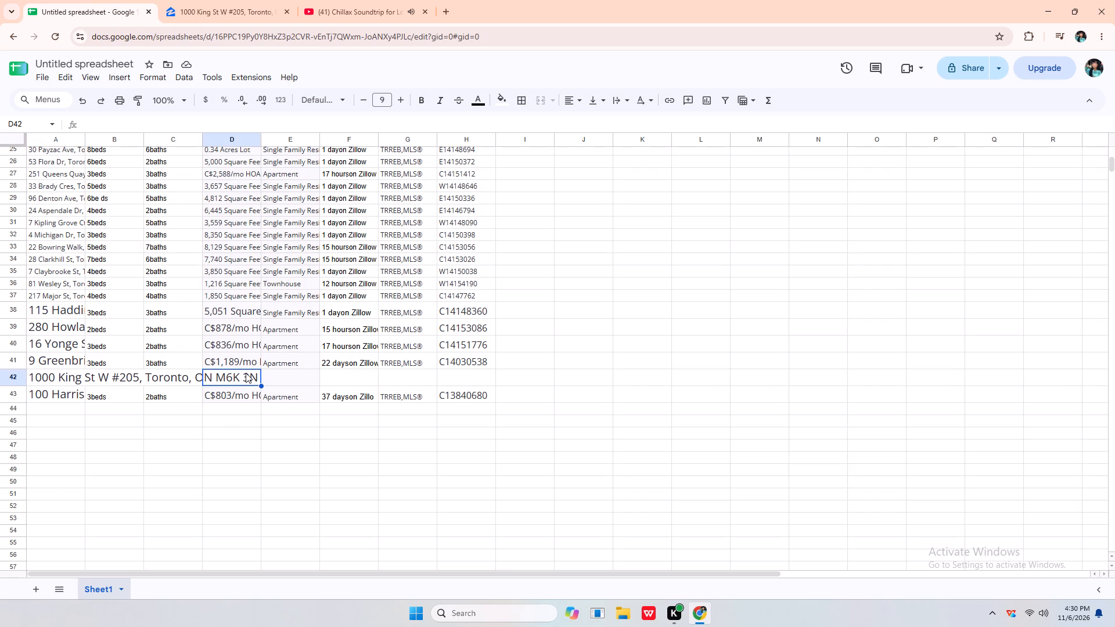
{"action": "key", "text": "ctrl+v"}
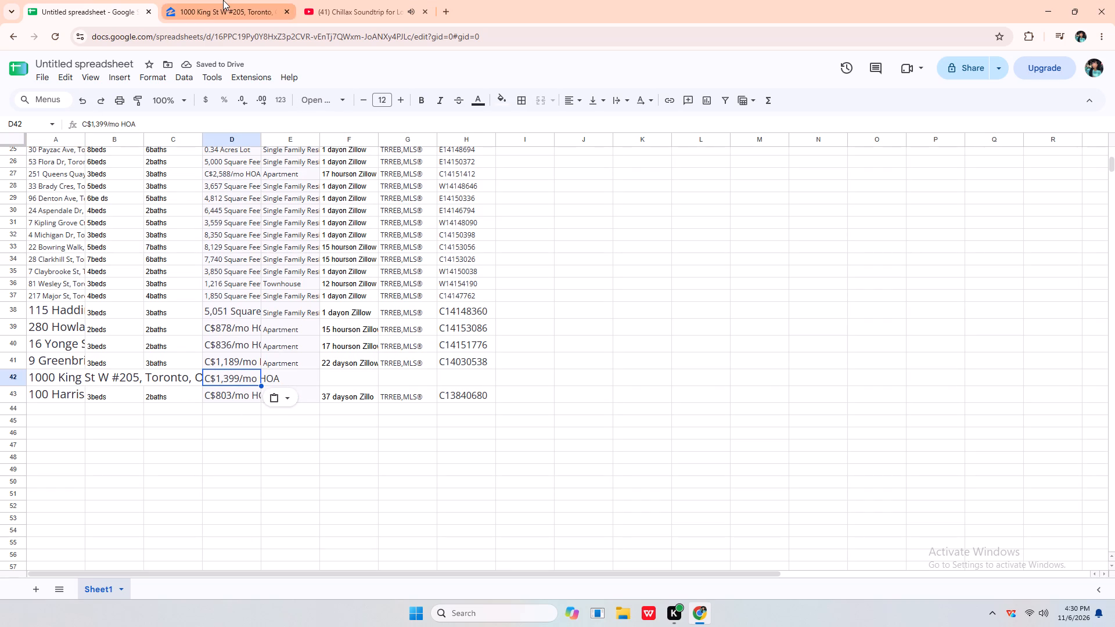
Enter 3beds in cell B42 and 2baths in cell C42 for the 1000 King St W listing.
{"action": "left_click", "coordinate": [124, 373]}
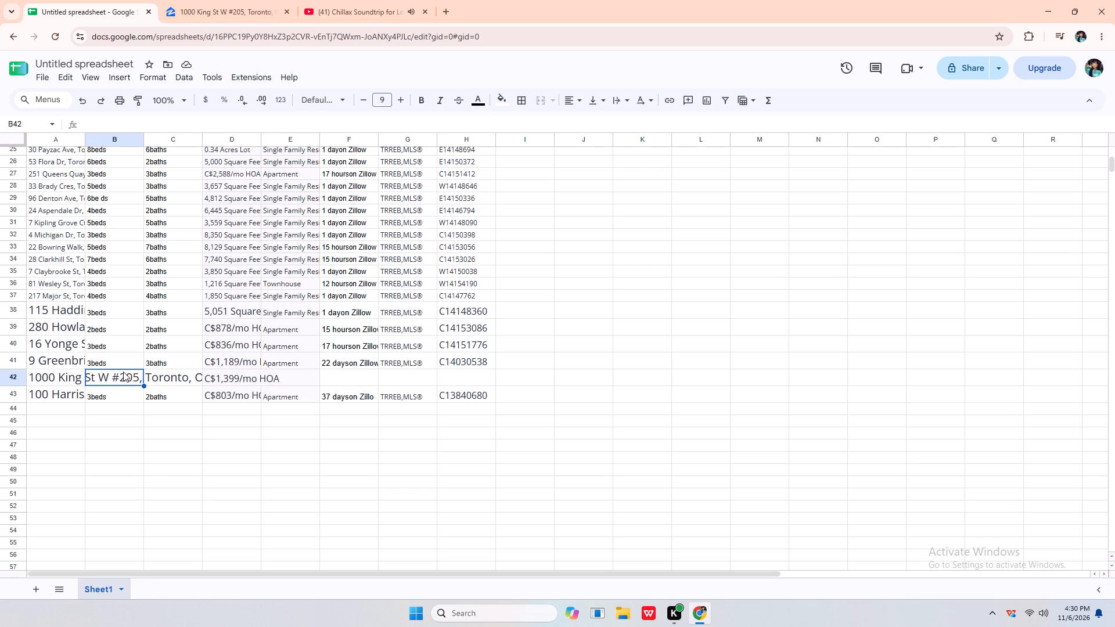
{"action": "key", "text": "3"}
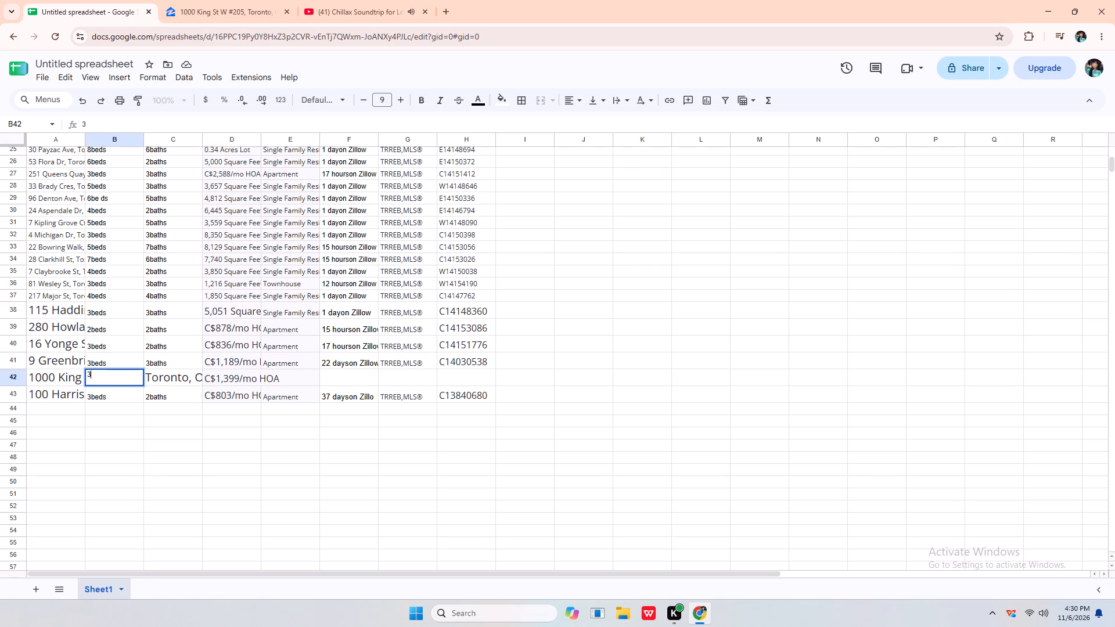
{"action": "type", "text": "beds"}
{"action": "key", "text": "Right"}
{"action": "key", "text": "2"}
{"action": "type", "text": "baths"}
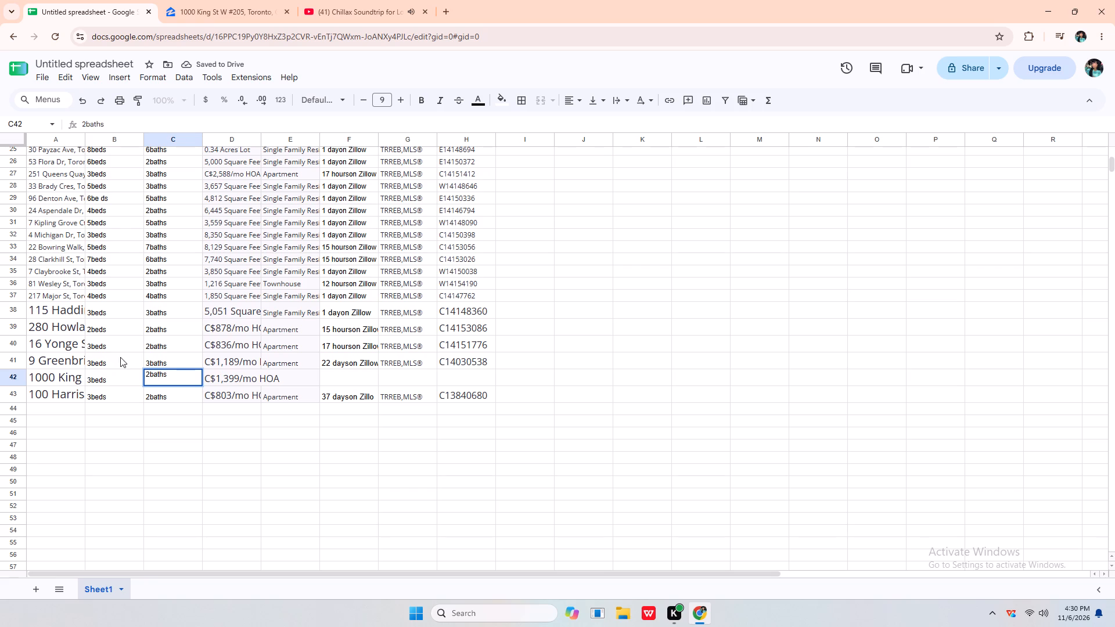
Copy the property type Apartment from E41 into E42.
{"action": "left_click", "coordinate": [293, 363]}
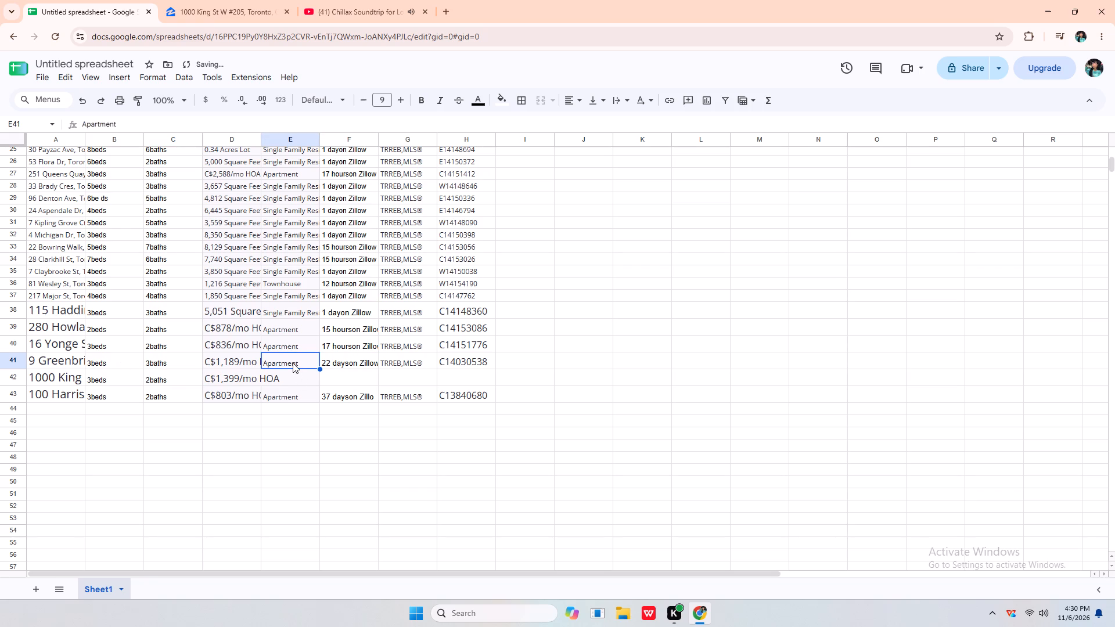
{"action": "key", "text": "ctrl+c"}
{"action": "key", "text": "Down"}
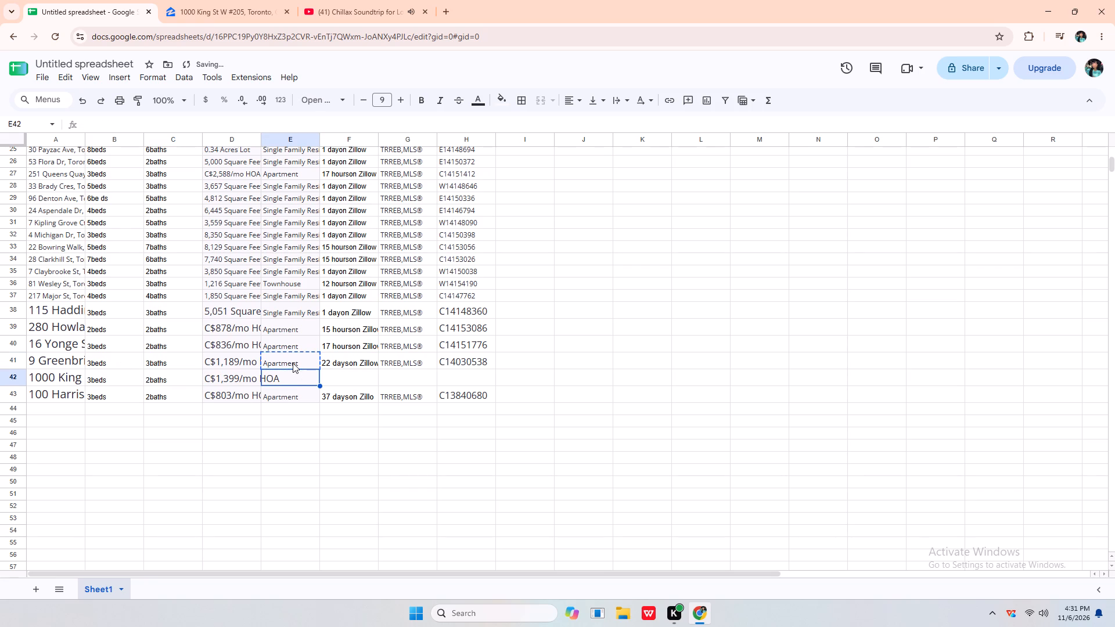
{"action": "key", "text": "ctrl+v"}
Copy the 6 days on Zillow listing time from the 1000 King St W #205 listing into cell F42.
{"action": "left_click", "coordinate": [249, 6]}
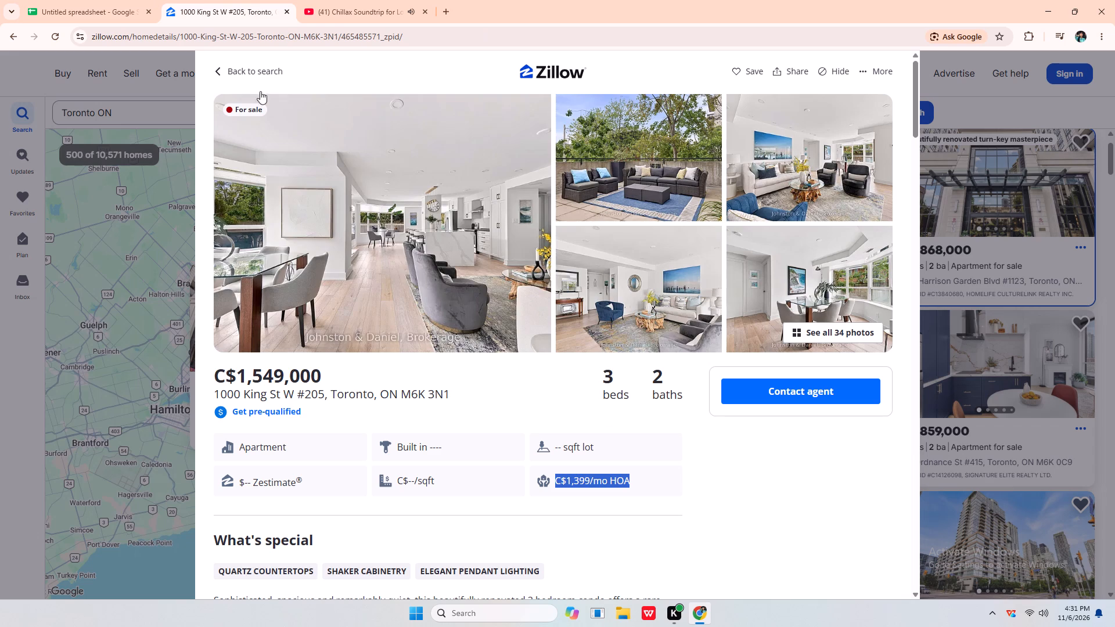
{"action": "scroll", "coordinate": [349, 450], "scroll_direction": "down", "scroll_amount": 6}
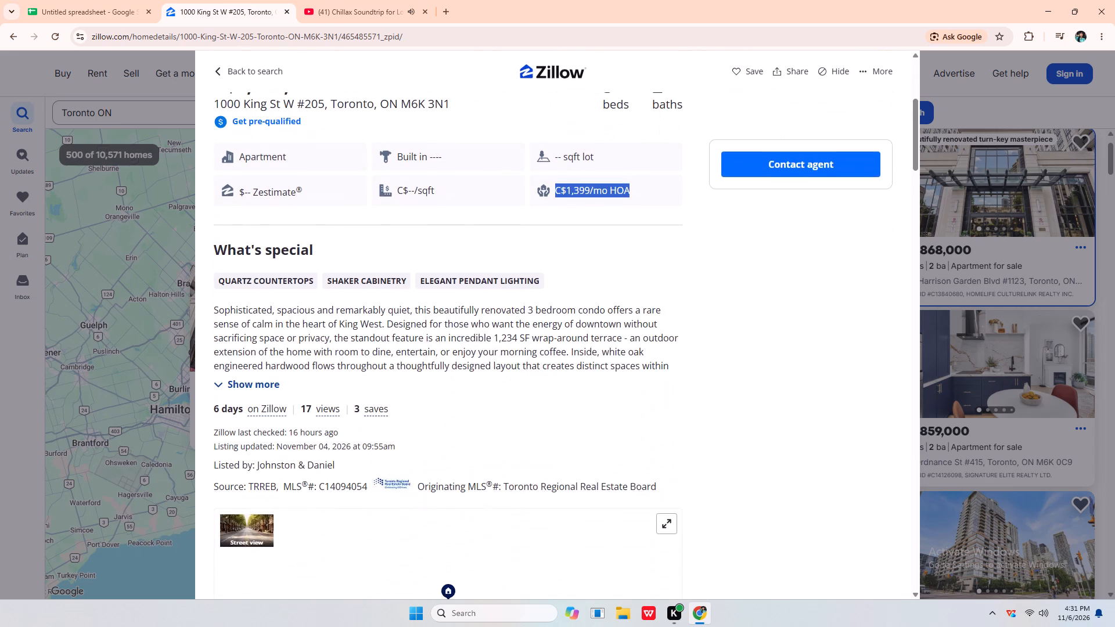
{"action": "scroll", "coordinate": [372, 451], "scroll_direction": "down", "scroll_amount": 1}
{"action": "left_click_drag", "start_coordinate": [213, 293], "coordinate": [254, 286]}
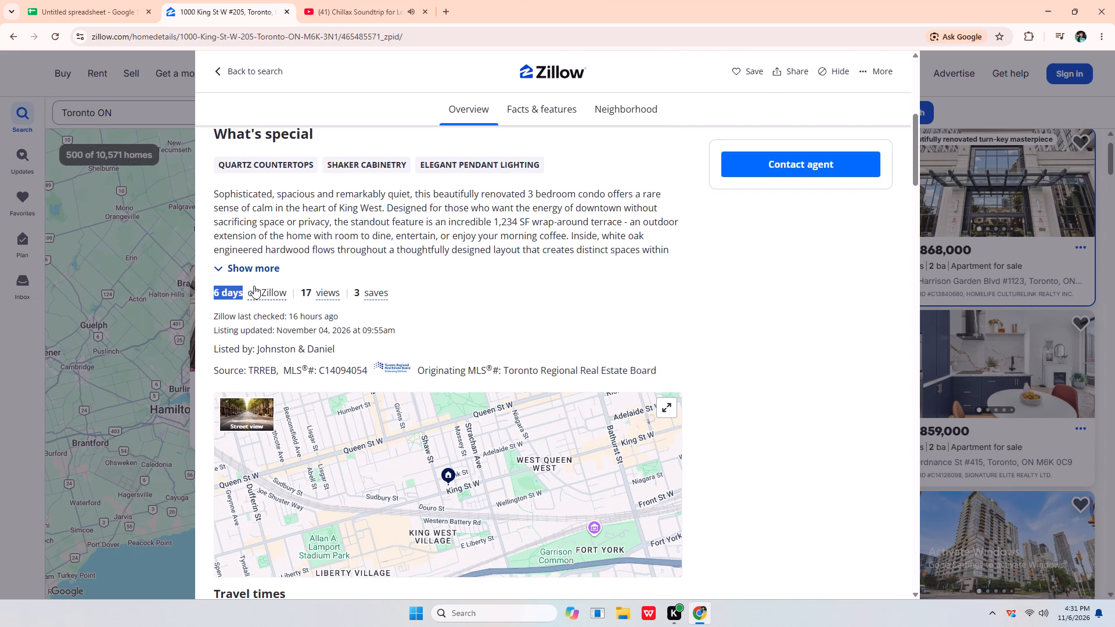
{"action": "left_click_drag", "start_coordinate": [254, 286], "coordinate": [287, 286]}
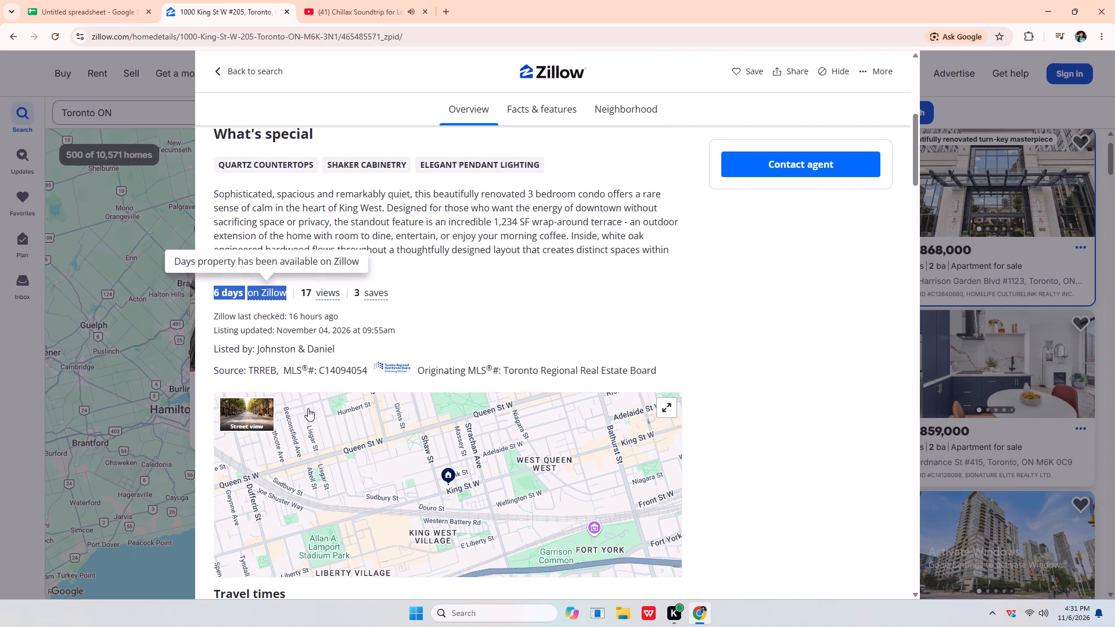
{"action": "key", "text": "ctrl+c"}
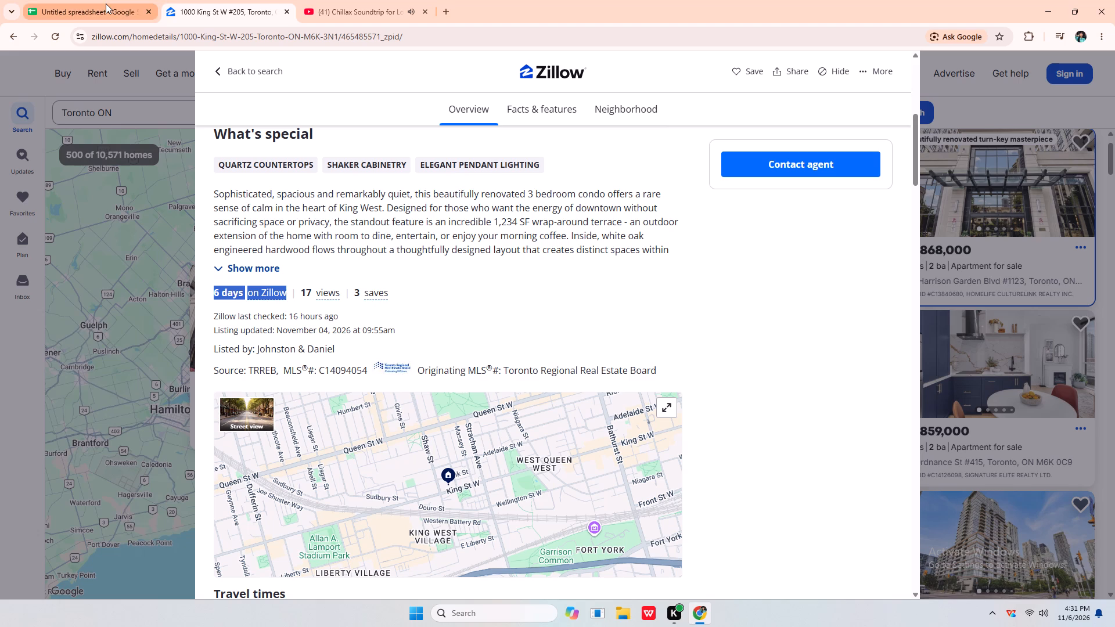
{"action": "left_click", "coordinate": [106, 3]}
{"action": "left_click", "coordinate": [355, 377]}
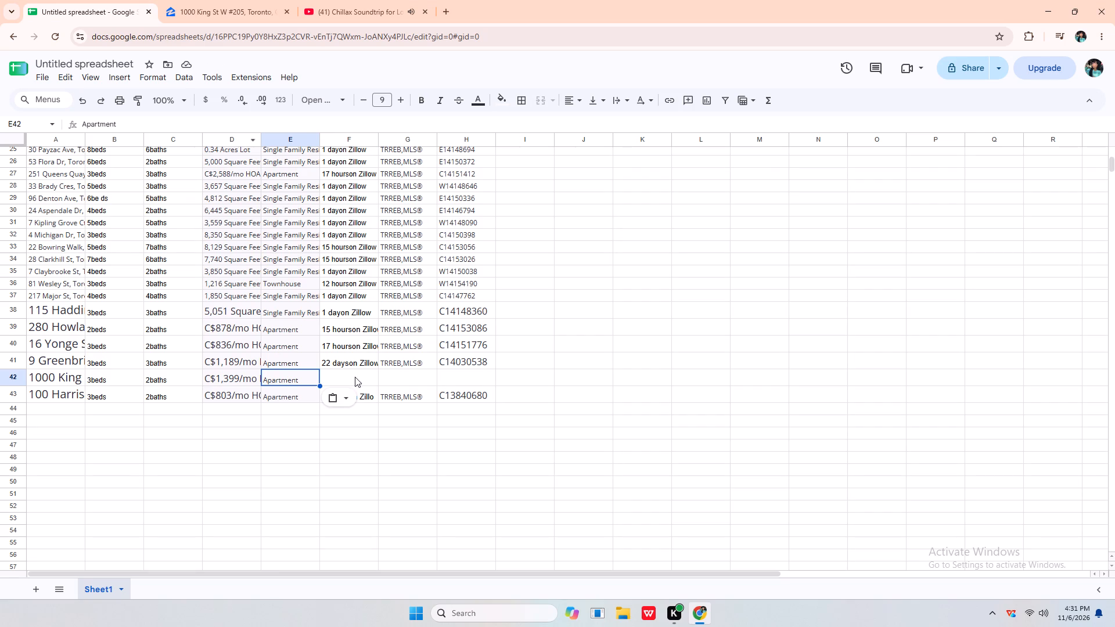
{"action": "key", "text": "ctrl+v"}
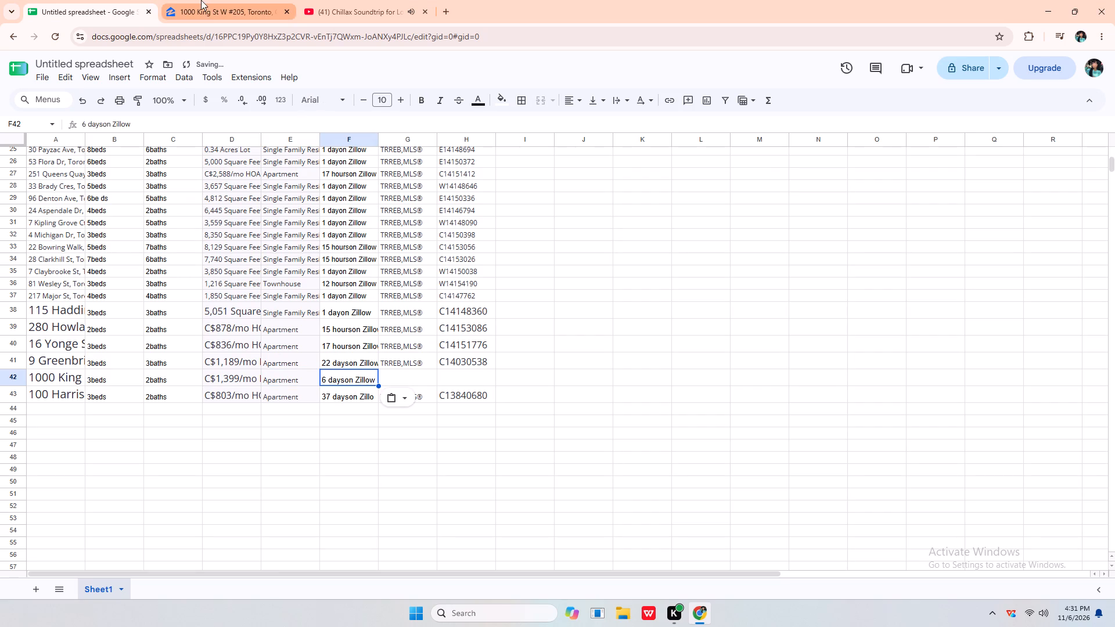
Copy the MLS number C14094054 from the 1000 King St W #205 listing on Zillow into cell H42.
{"action": "left_click", "coordinate": [206, 12]}
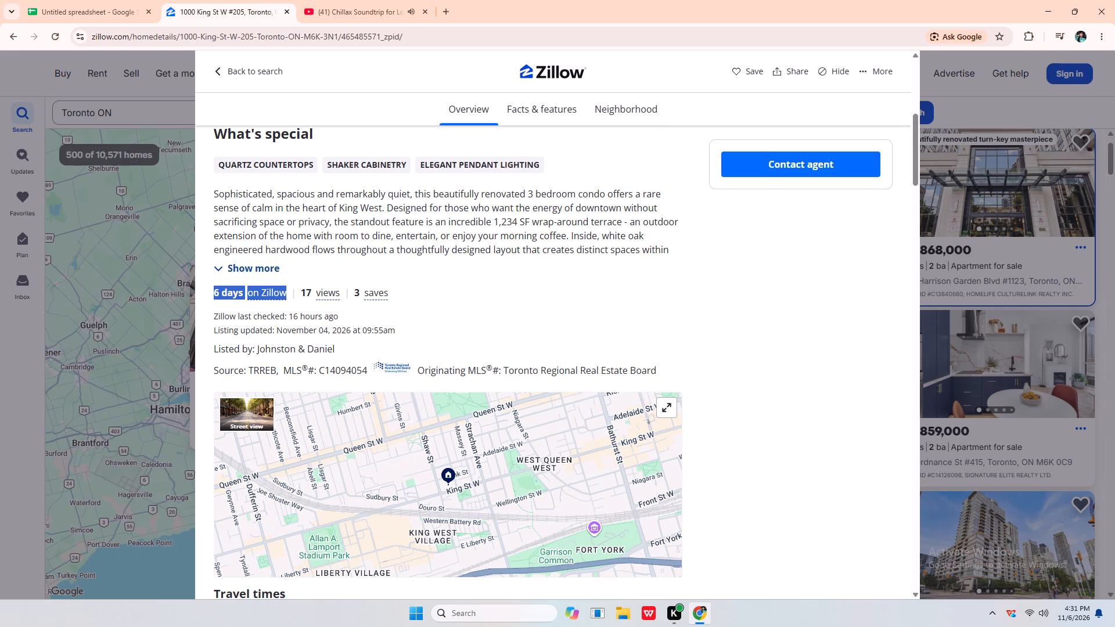
{"action": "left_click_drag", "start_coordinate": [318, 369], "coordinate": [375, 367]}
{"action": "key", "text": "ctrl+c"}
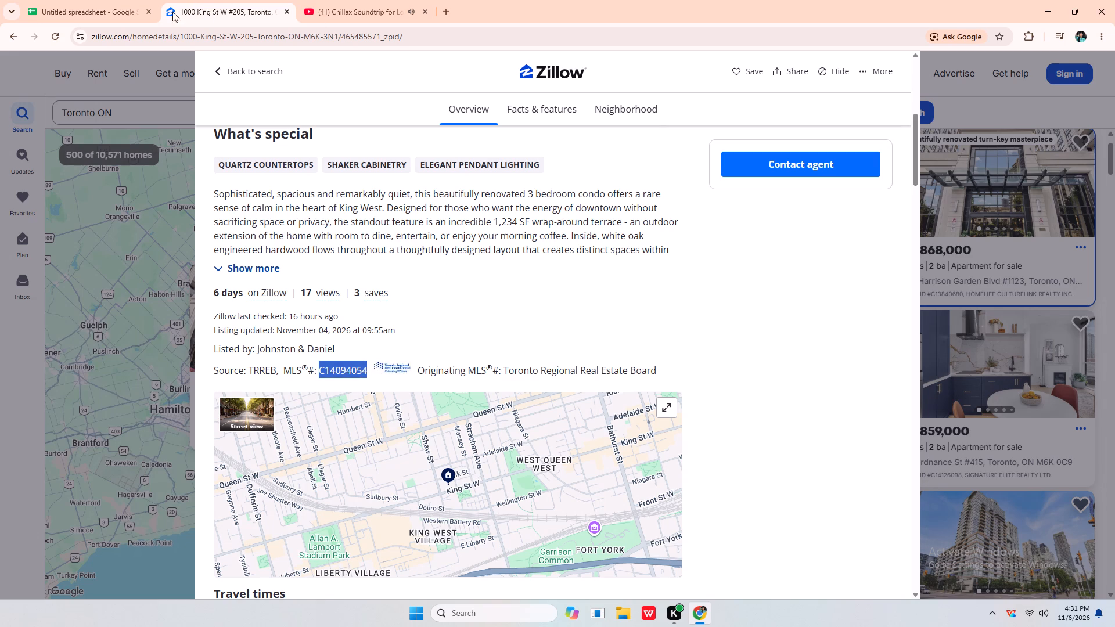
{"action": "left_click", "coordinate": [121, 14]}
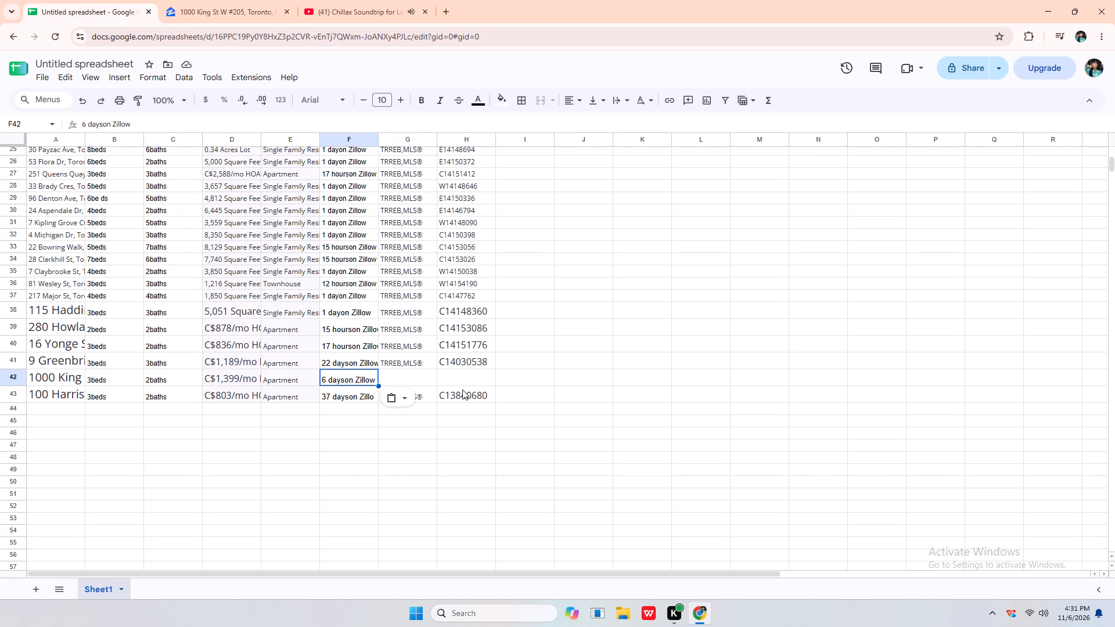
{"action": "left_click", "coordinate": [466, 379]}
{"action": "key", "text": "ctrl+v"}
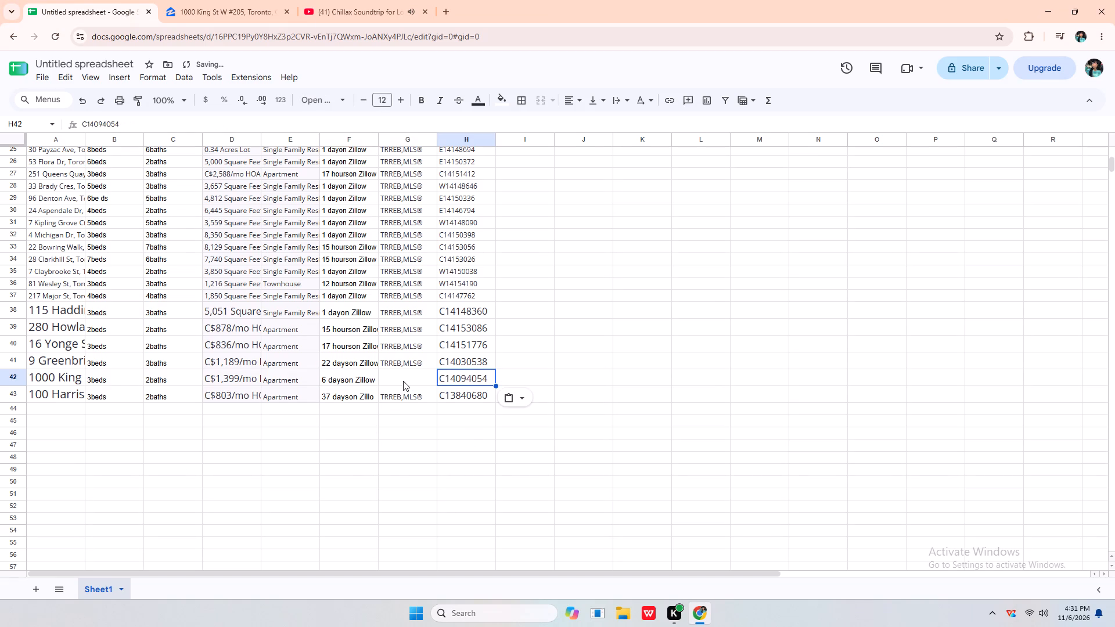
Copy the source label TRREB,MLS® from G41 into G42.
{"action": "left_click", "coordinate": [397, 354]}
{"action": "key", "text": "ctrl+c"}
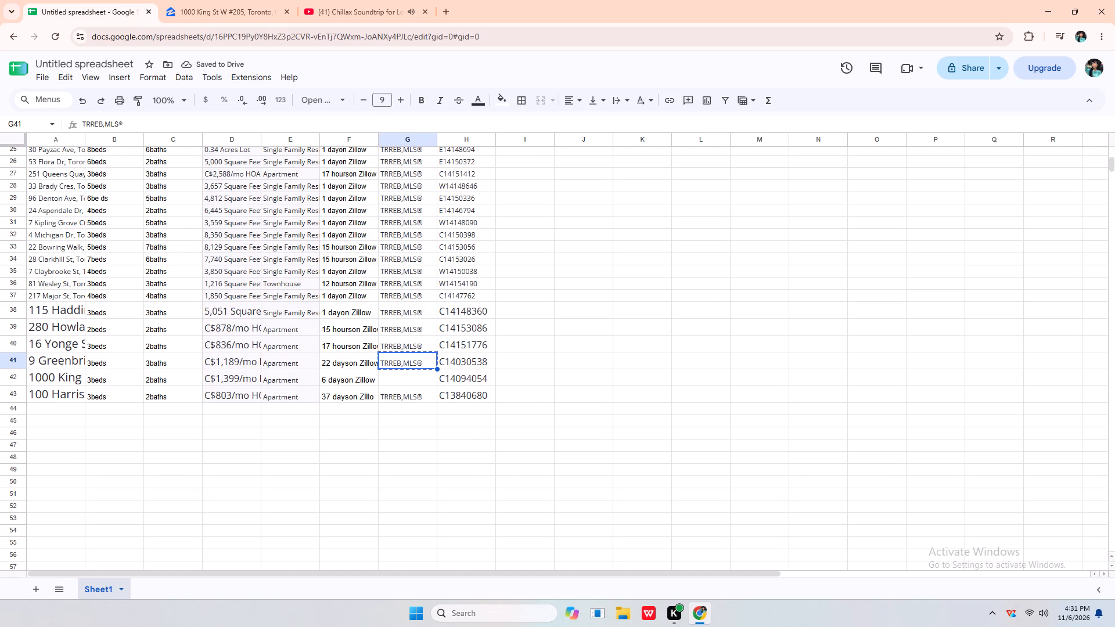
{"action": "key", "text": "Down"}
{"action": "key", "text": "ctrl+v"}
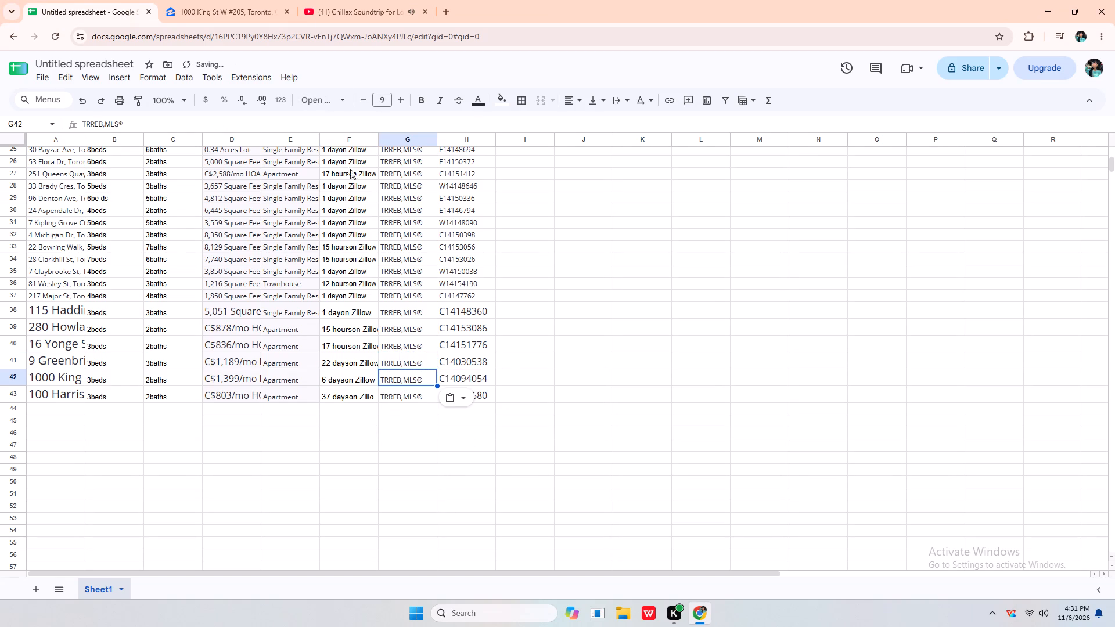
{"action": "left_click", "coordinate": [219, 5]}
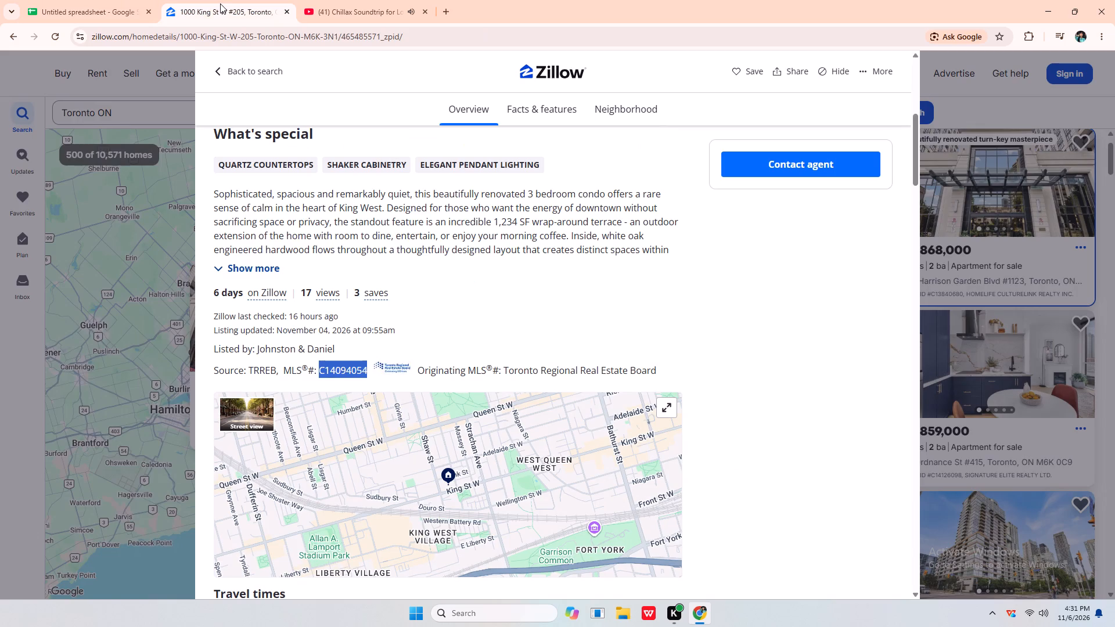
{"action": "left_click", "coordinate": [268, 73]}
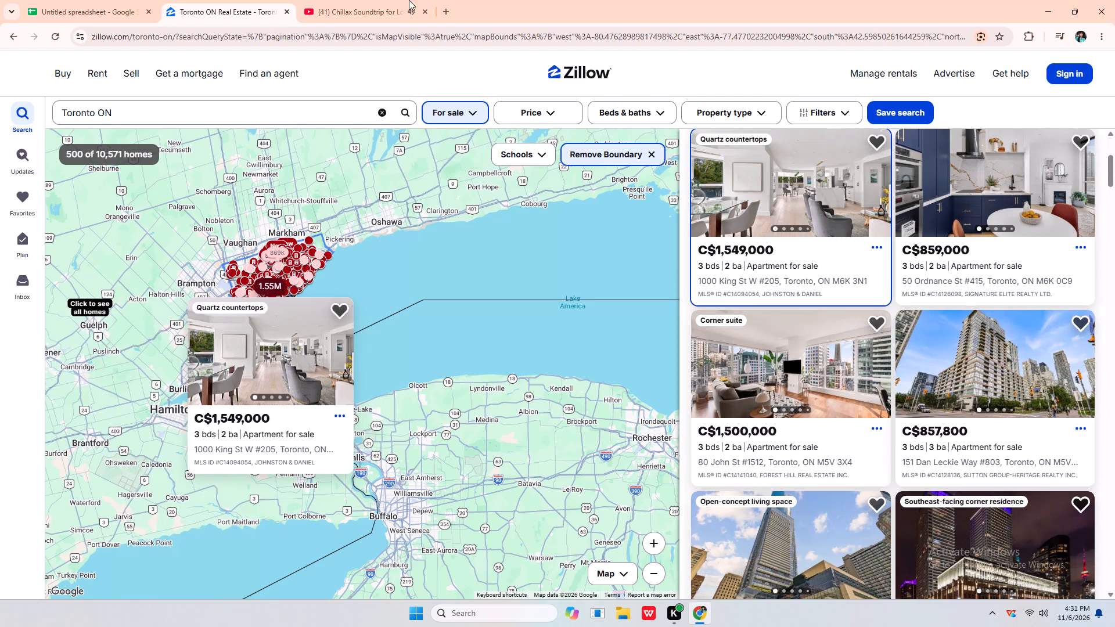
{"action": "left_click", "coordinate": [941, 259]}
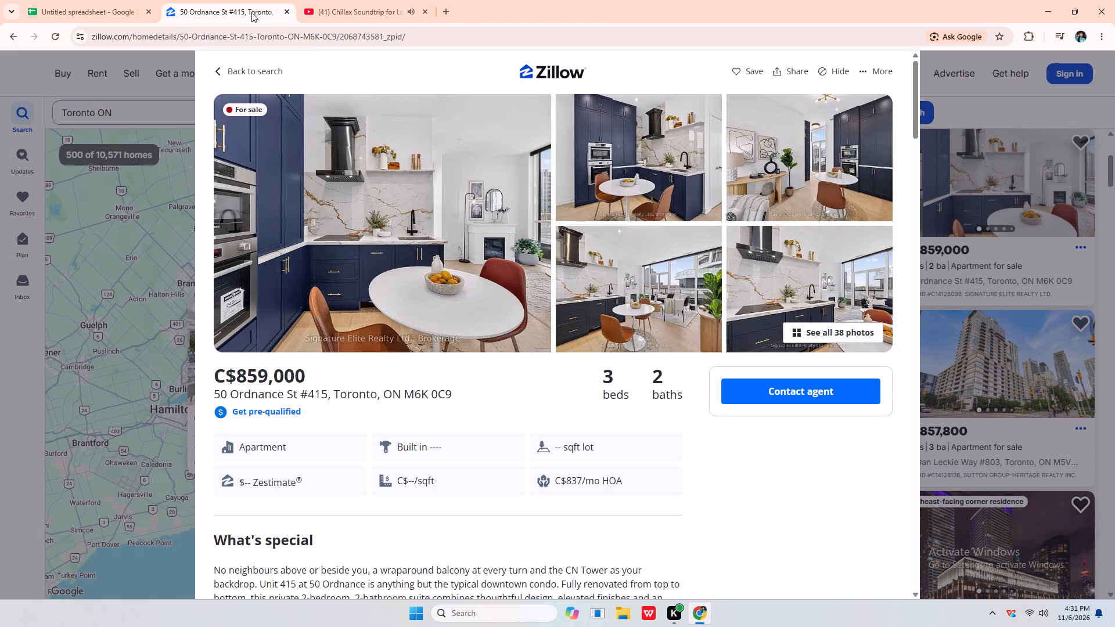
{"action": "left_click", "coordinate": [236, 69]}
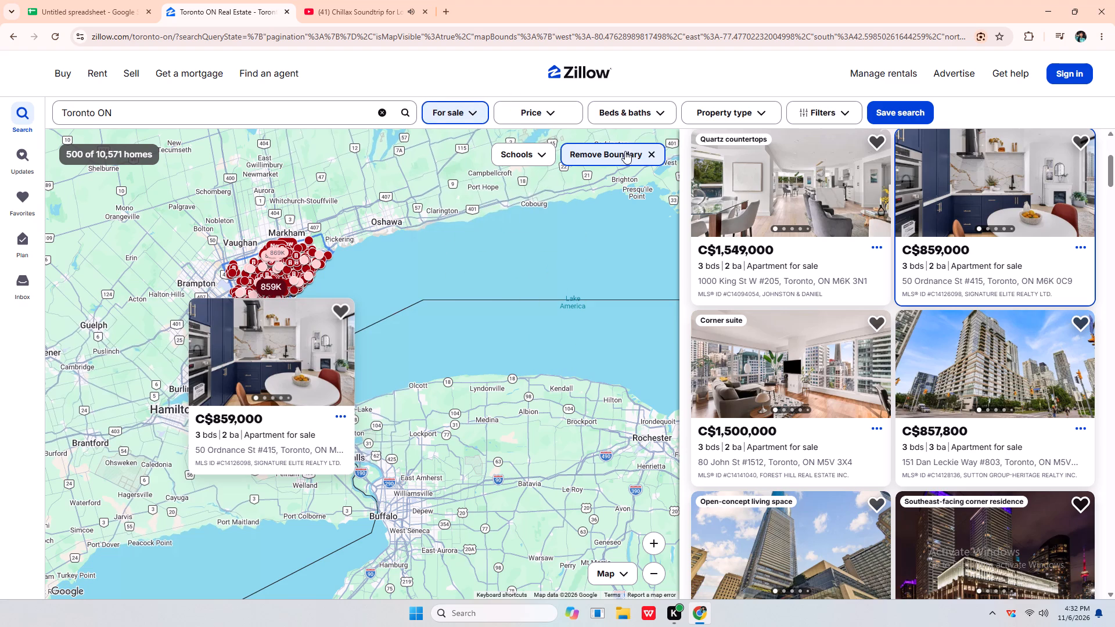
{"action": "left_click", "coordinate": [838, 456]}
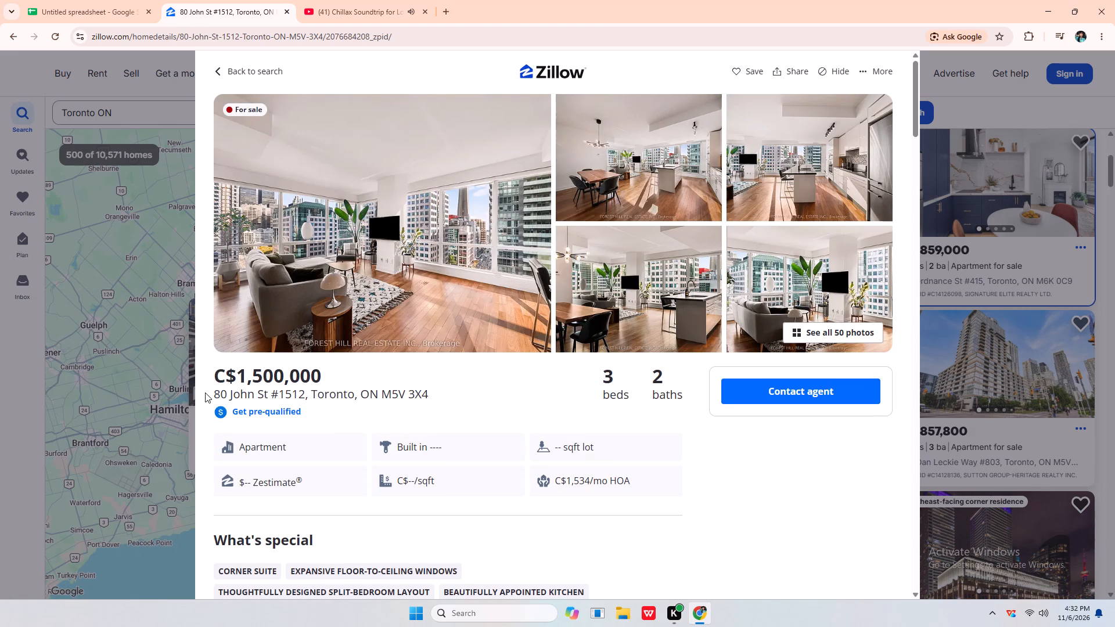
{"action": "left_click_drag", "start_coordinate": [210, 392], "coordinate": [397, 371]}
{"action": "left_click_drag", "start_coordinate": [397, 371], "coordinate": [458, 392]}
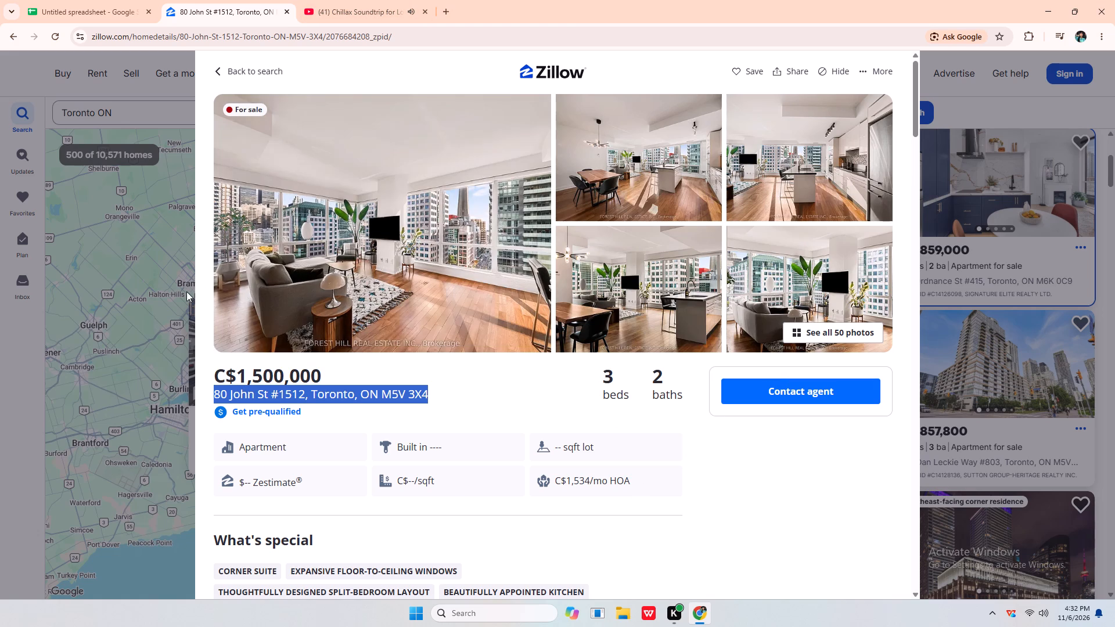
{"action": "left_click", "coordinate": [121, 17]}
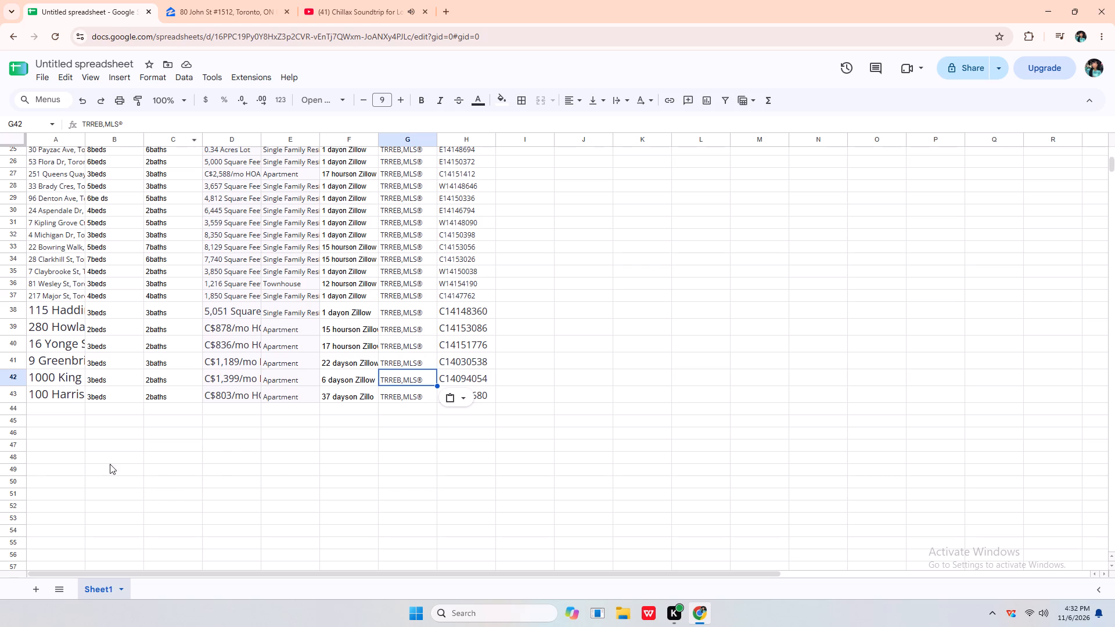
{"action": "left_click", "coordinate": [71, 406]}
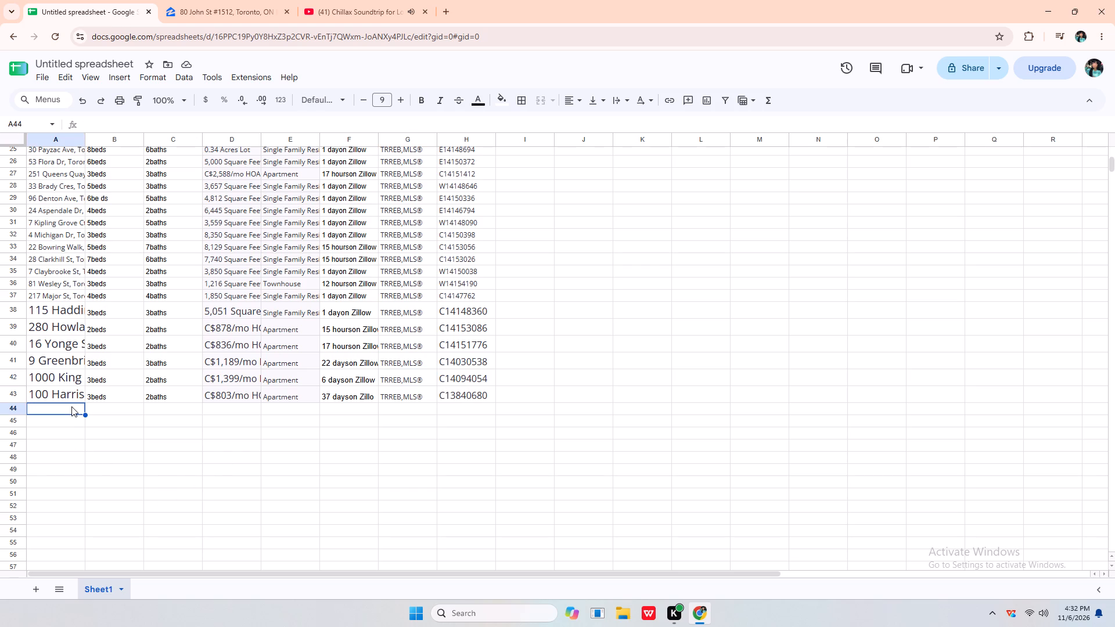
{"action": "left_click", "coordinate": [201, 6]}
{"action": "key", "text": "ctrl+c"}
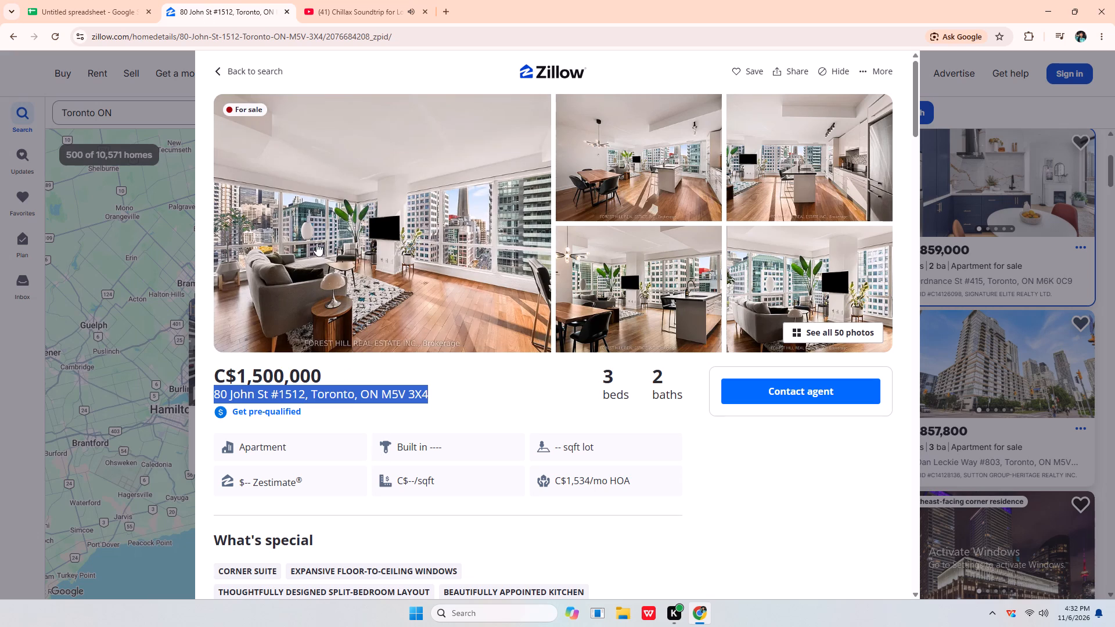
{"action": "left_click", "coordinate": [114, 9]}
{"action": "key", "text": "ctrl+v"}
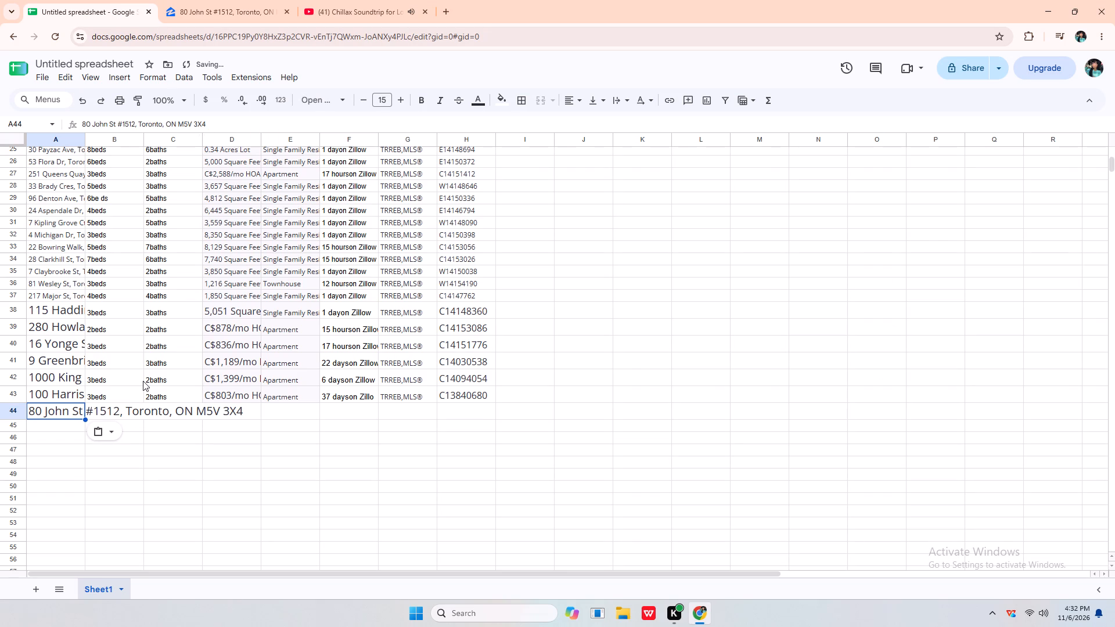
{"action": "key", "text": "Right"}
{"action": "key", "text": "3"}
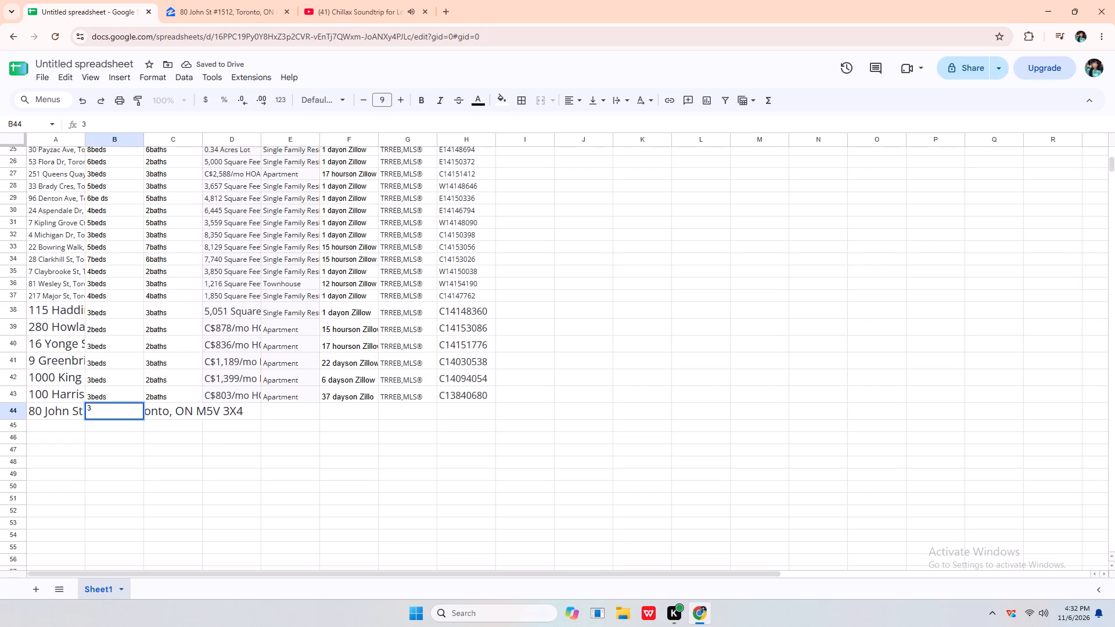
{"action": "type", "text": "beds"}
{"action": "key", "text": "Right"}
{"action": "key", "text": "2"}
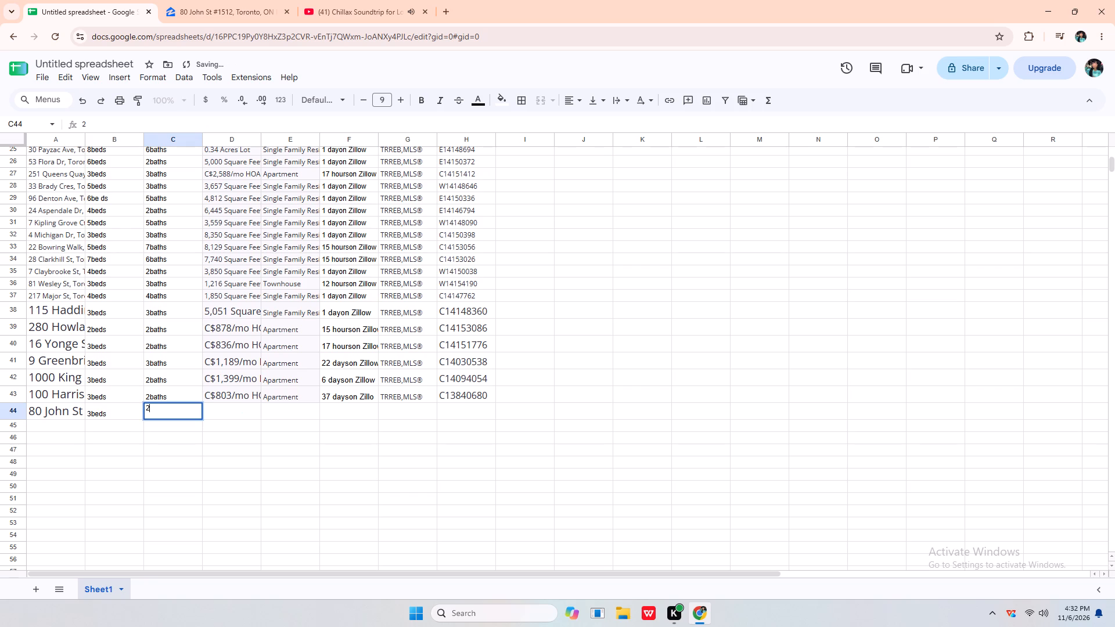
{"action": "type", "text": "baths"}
Copy the C$1,534/mo HOA fee from the 80 John St #1512 listing on Zillow into cell D44.
{"action": "left_click", "coordinate": [228, 9]}
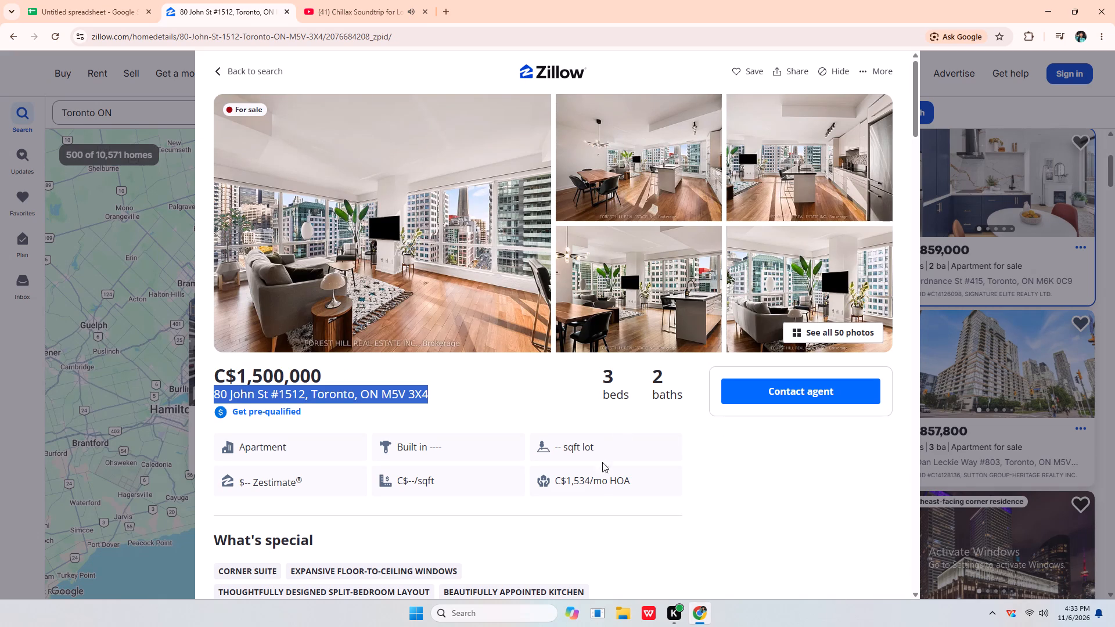
{"action": "left_click_drag", "start_coordinate": [556, 480], "coordinate": [564, 477]}
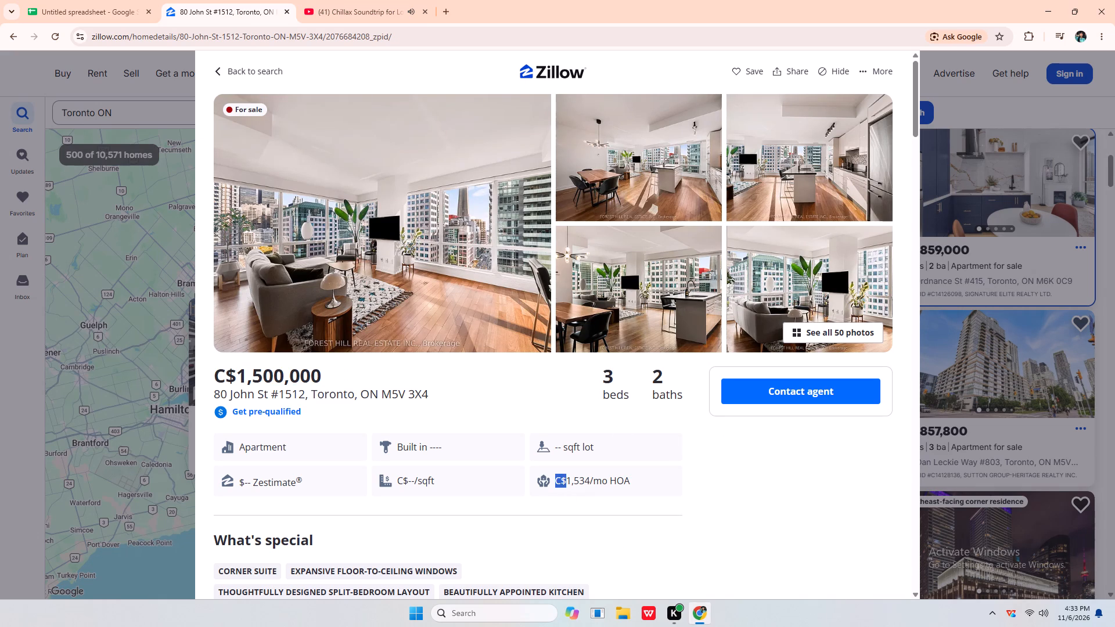
{"action": "left_click_drag", "start_coordinate": [564, 477], "coordinate": [641, 476]}
{"action": "key", "text": "ctrl+c"}
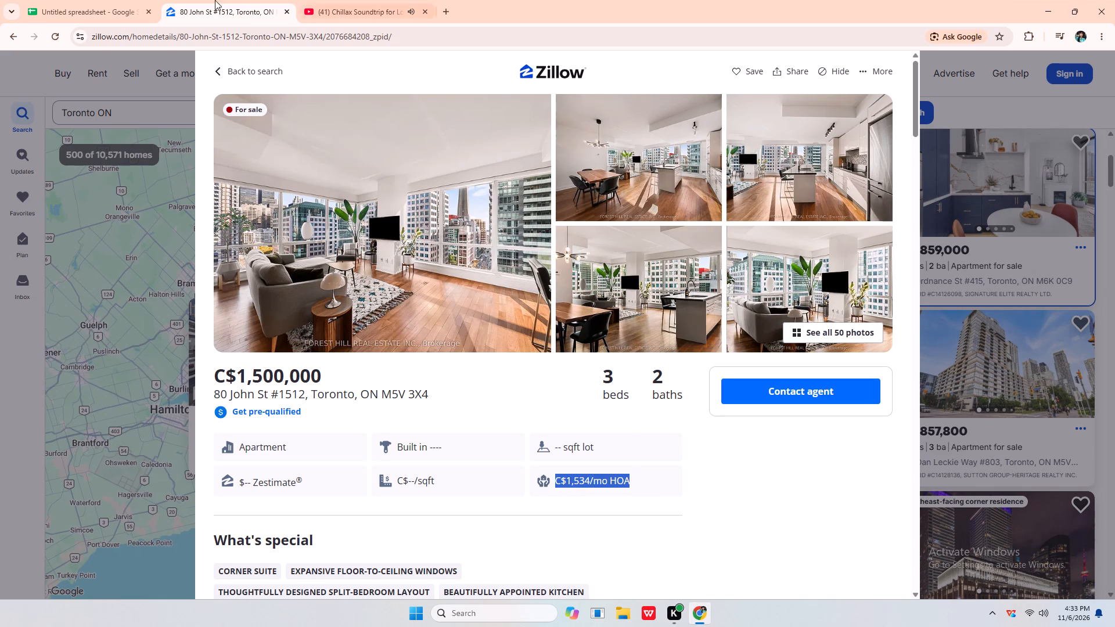
{"action": "left_click", "coordinate": [128, 9]}
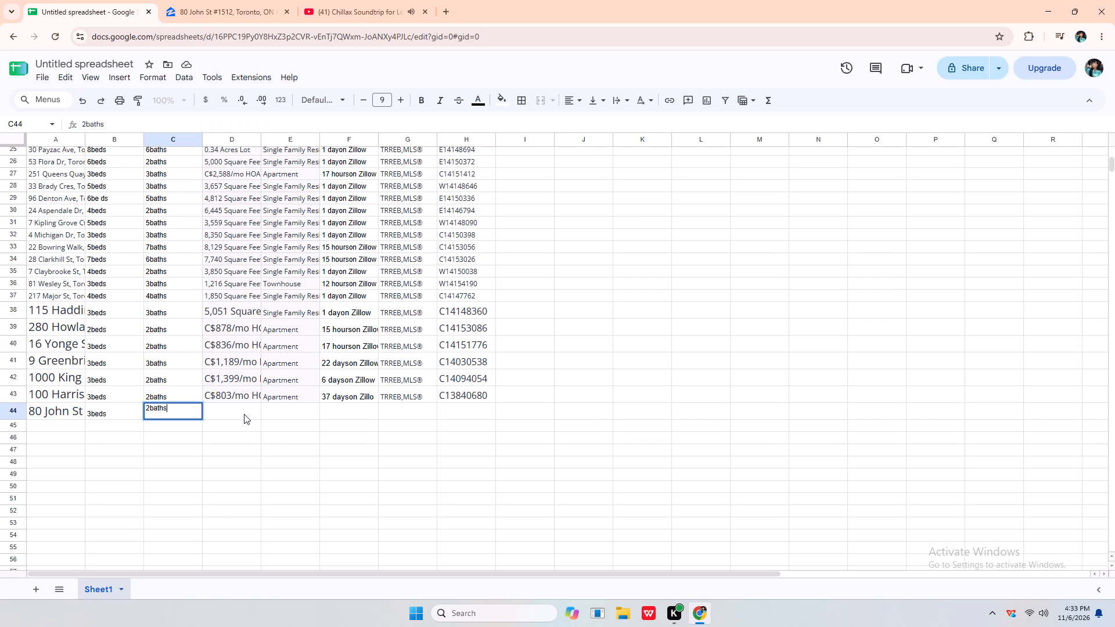
{"action": "left_click", "coordinate": [244, 413]}
{"action": "key", "text": "ctrl+v"}
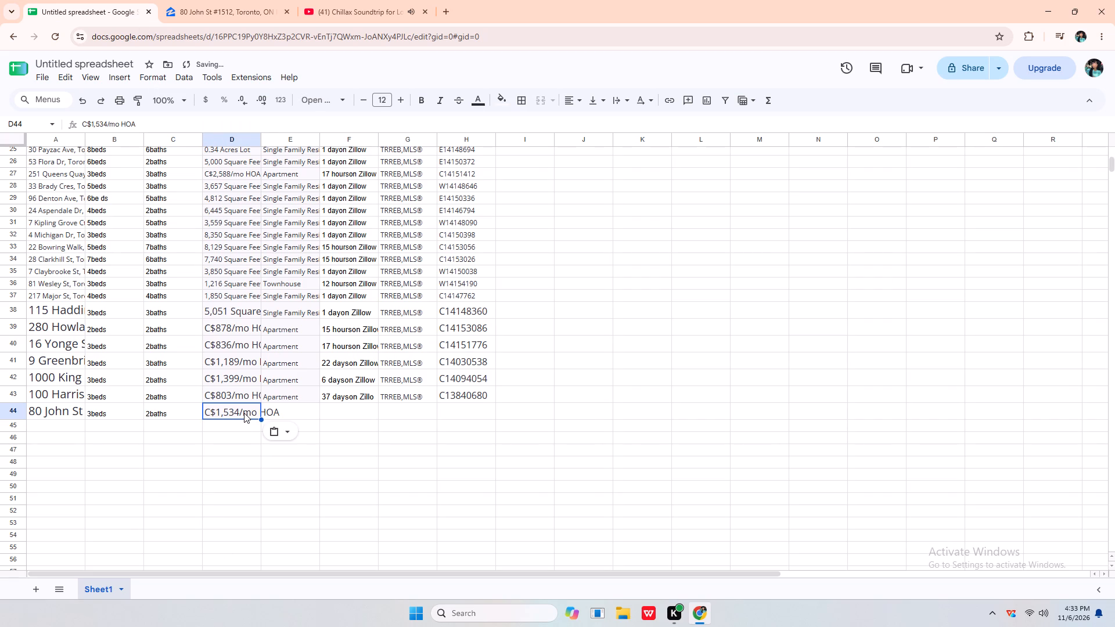
Copy the property type Apartment from E43 into E44.
{"action": "key", "text": "Right"}
{"action": "key", "text": "Up"}
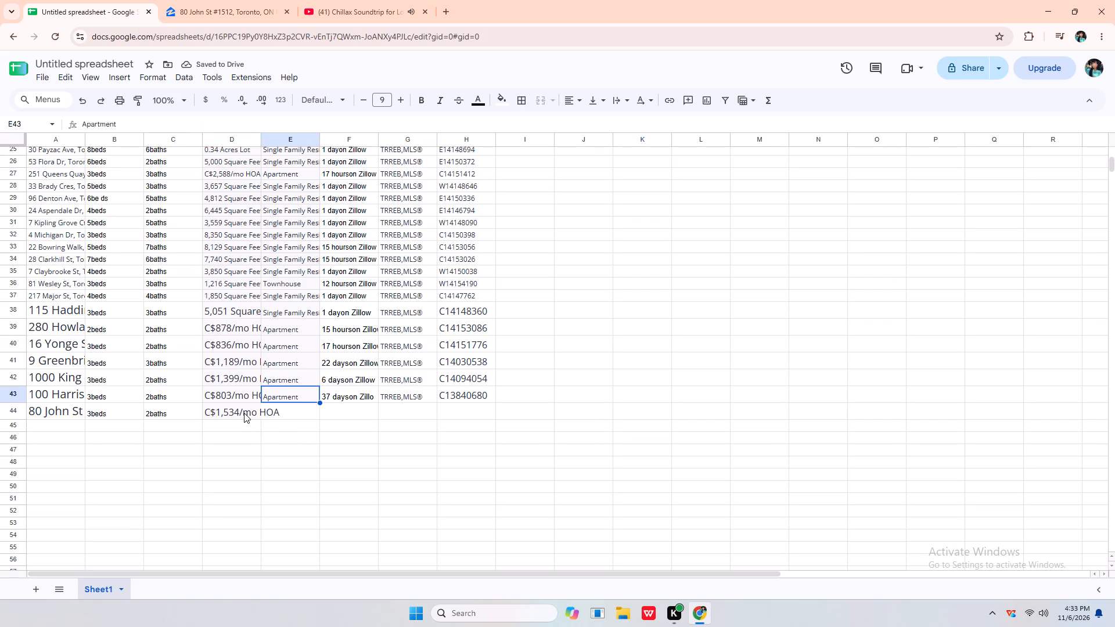
{"action": "key", "text": "ctrl+c"}
{"action": "key", "text": "Down"}
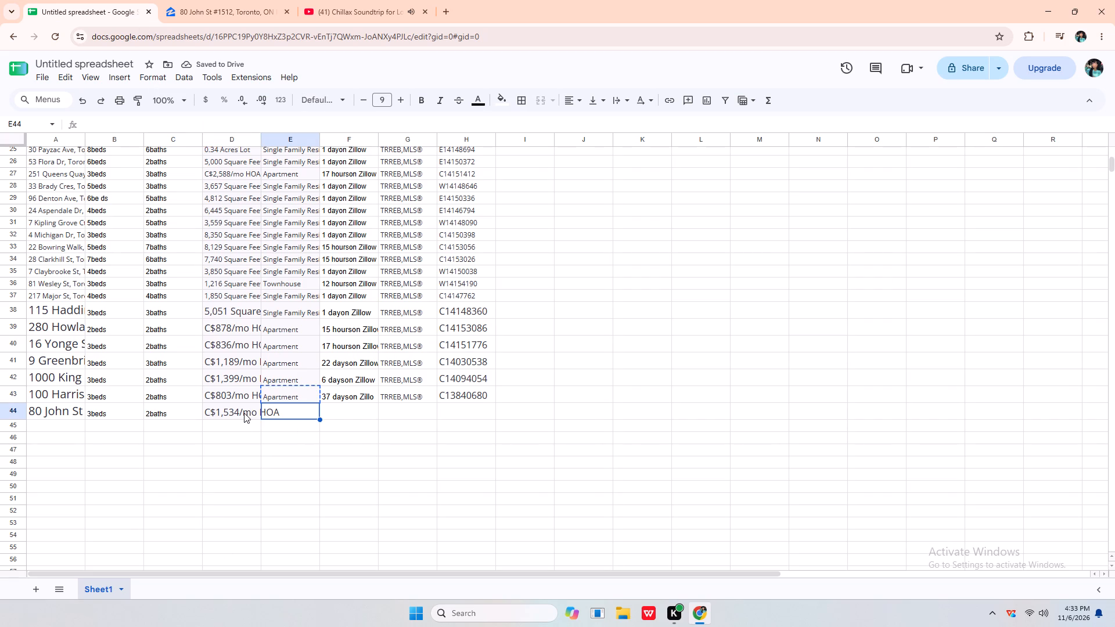
{"action": "key", "text": "ctrl+v"}
Copy the 3 days on Zillow listing time from the 80 John St #1512 listing into cell F44.
{"action": "left_click", "coordinate": [226, 12]}
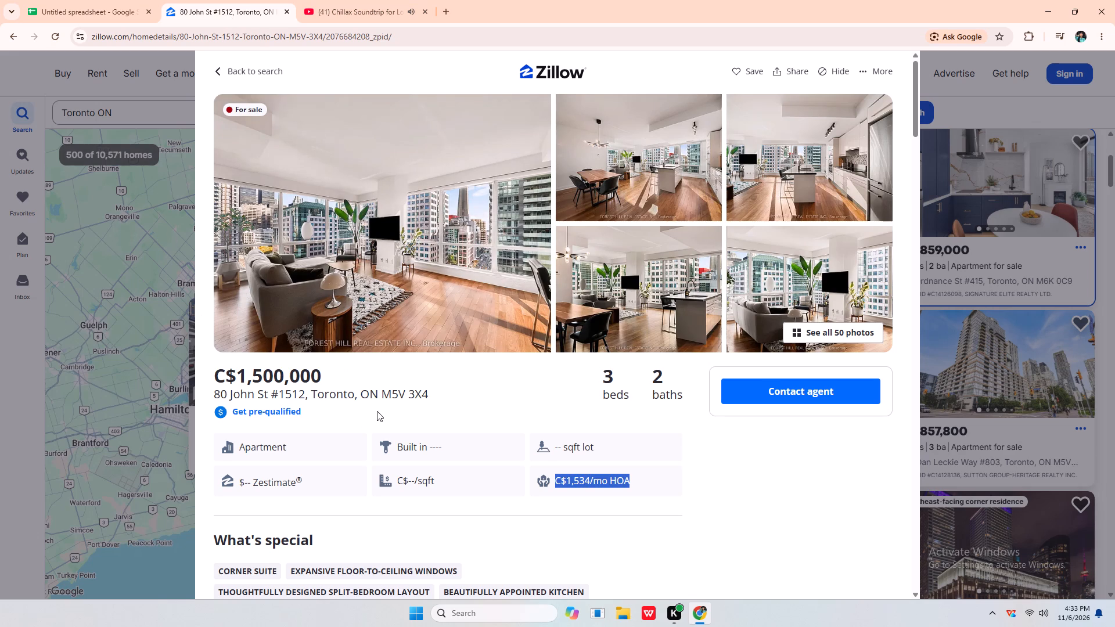
{"action": "scroll", "coordinate": [377, 413], "scroll_direction": "down", "scroll_amount": 4}
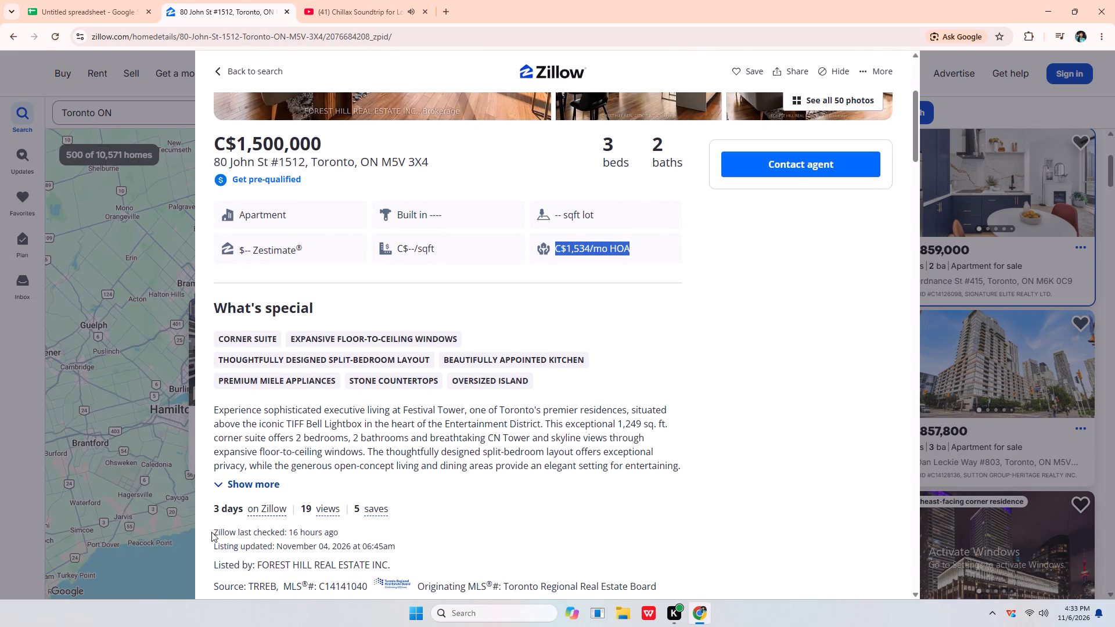
{"action": "left_click_drag", "start_coordinate": [209, 512], "coordinate": [287, 507]}
{"action": "key", "text": "ctrl+c"}
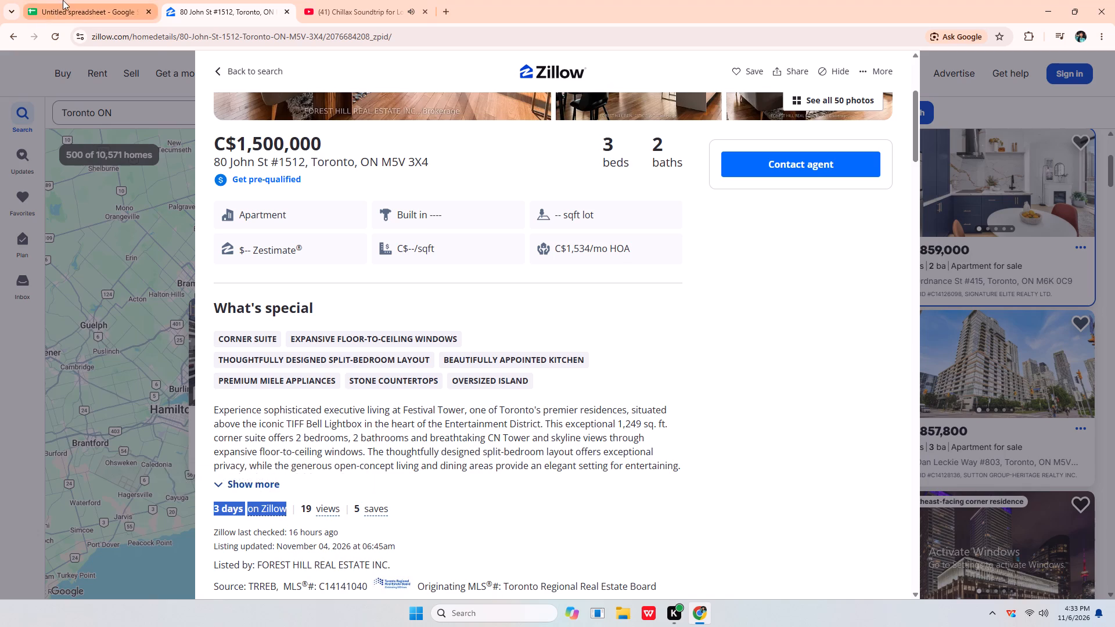
{"action": "left_click", "coordinate": [65, 1]}
{"action": "left_click", "coordinate": [365, 416]}
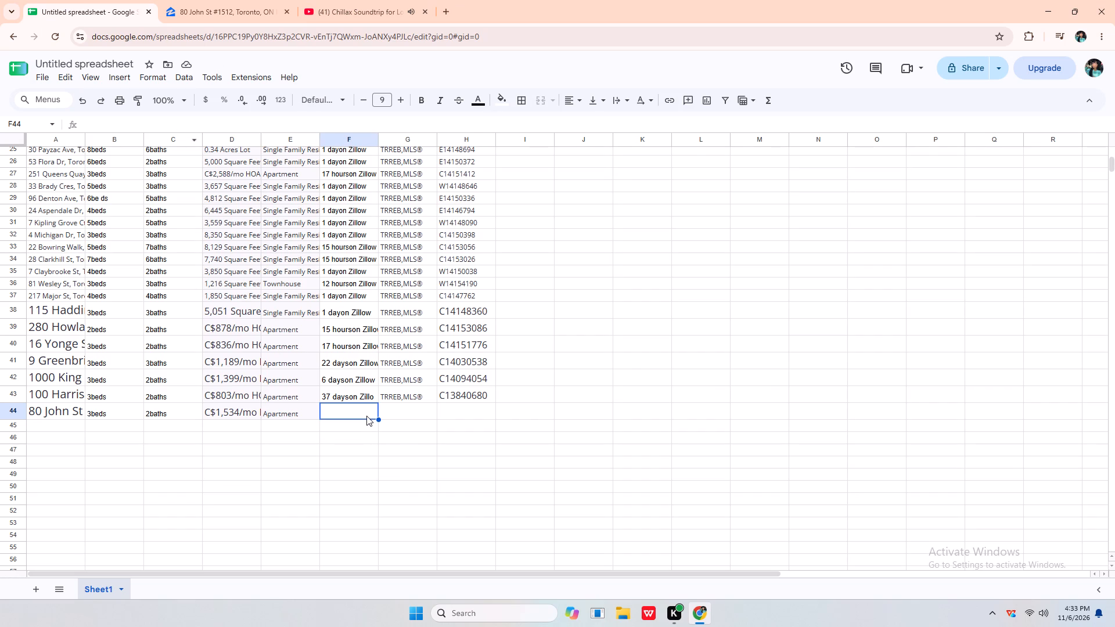
{"action": "key", "text": "ctrl+v"}
Copy the source label TRREB,MLS® from G43 into G44.
{"action": "left_click", "coordinate": [401, 391]}
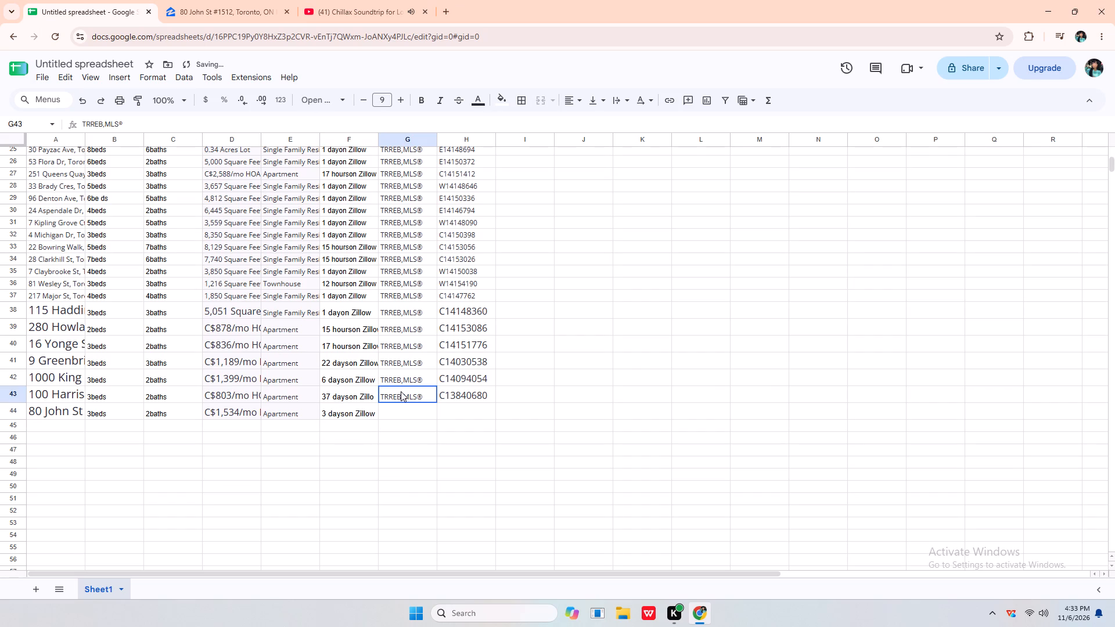
{"action": "key", "text": "ctrl+c"}
{"action": "key", "text": "Down"}
{"action": "key", "text": "ctrl+v"}
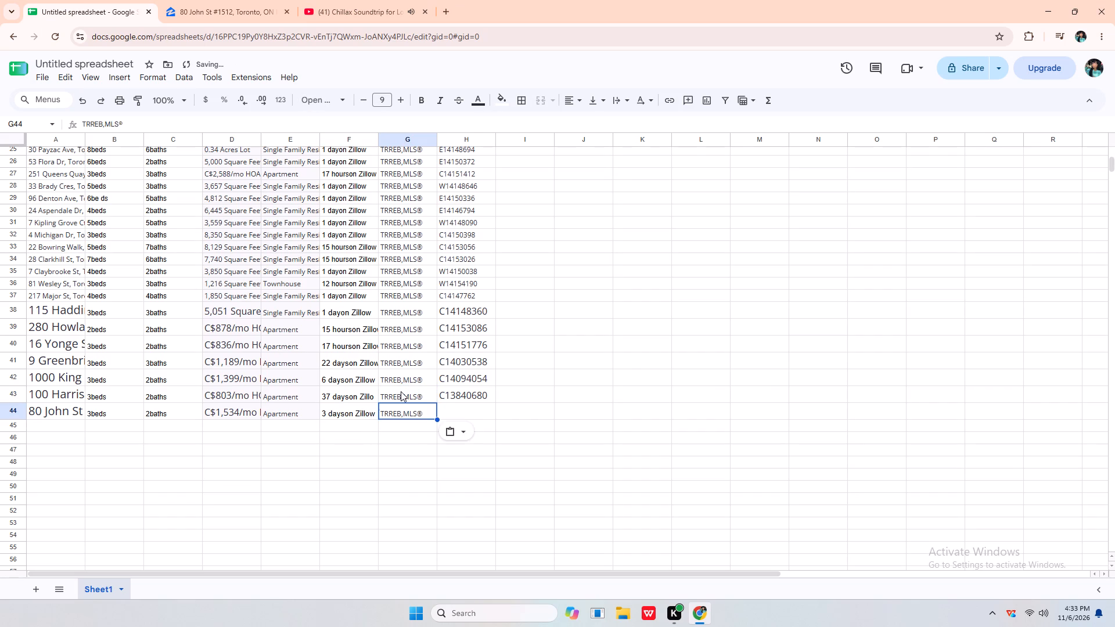
Copy the MLS number C14141040 from the 80 John St #1512 listing on Zillow into cell H44.
{"action": "left_click", "coordinate": [233, 8]}
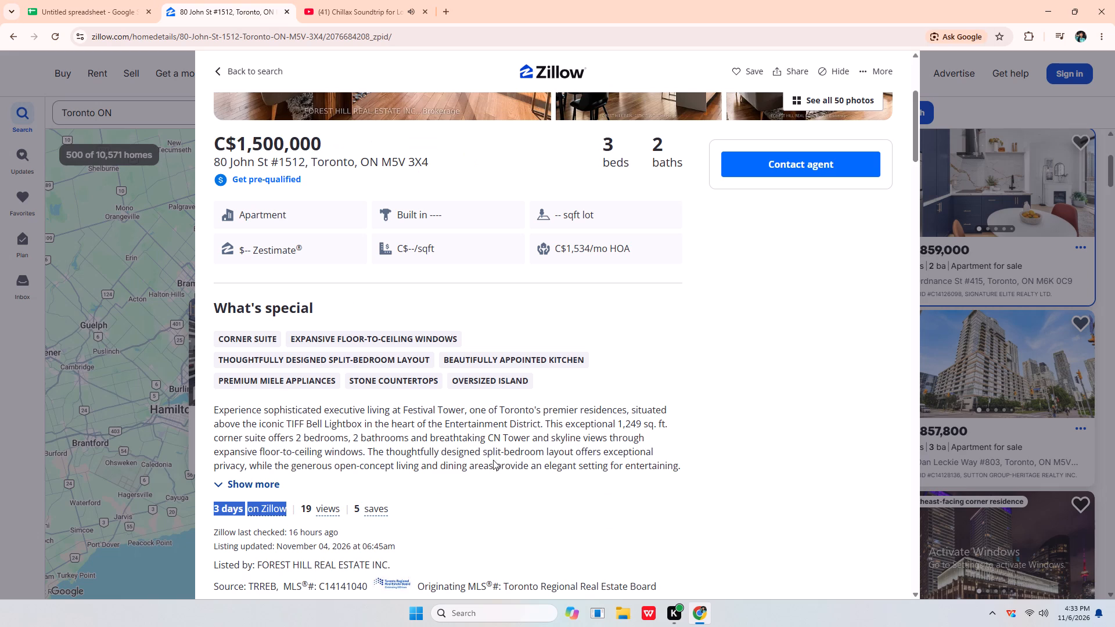
{"action": "scroll", "coordinate": [484, 467], "scroll_direction": "down", "scroll_amount": 6}
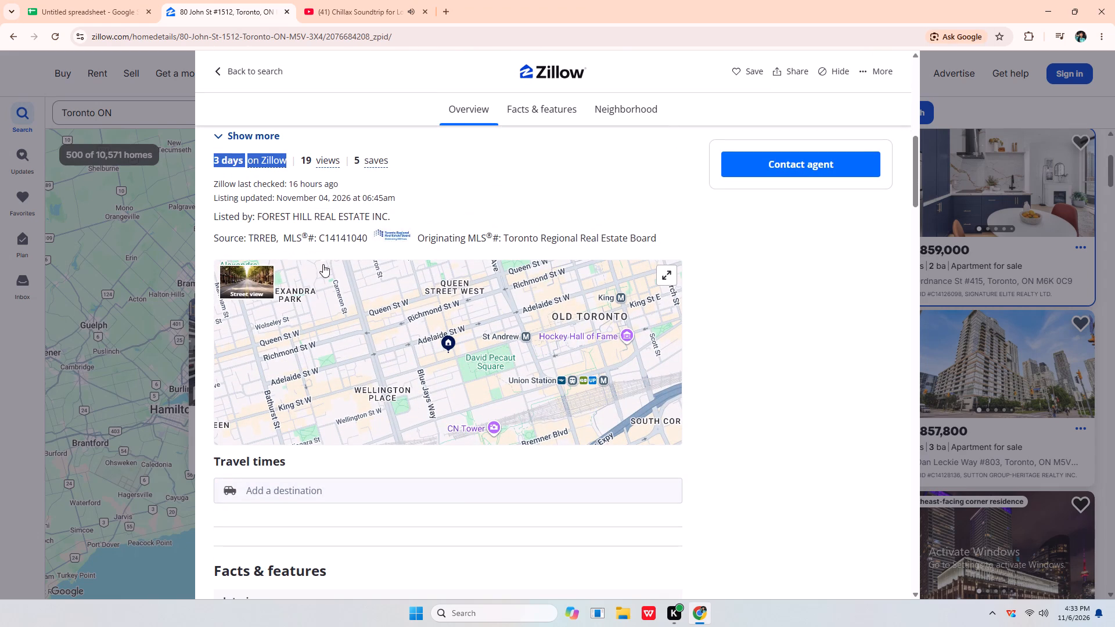
{"action": "left_click_drag", "start_coordinate": [317, 237], "coordinate": [365, 239]}
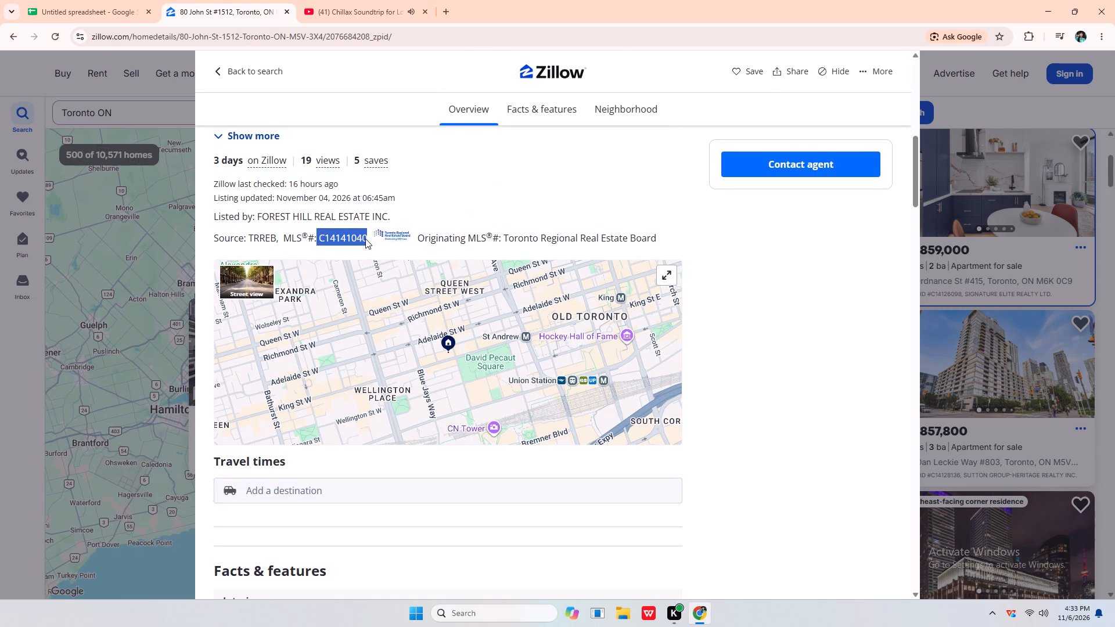
{"action": "left_click_drag", "start_coordinate": [365, 239], "coordinate": [371, 240]}
{"action": "key", "text": "ctrl+c"}
{"action": "left_click", "coordinate": [80, 12]}
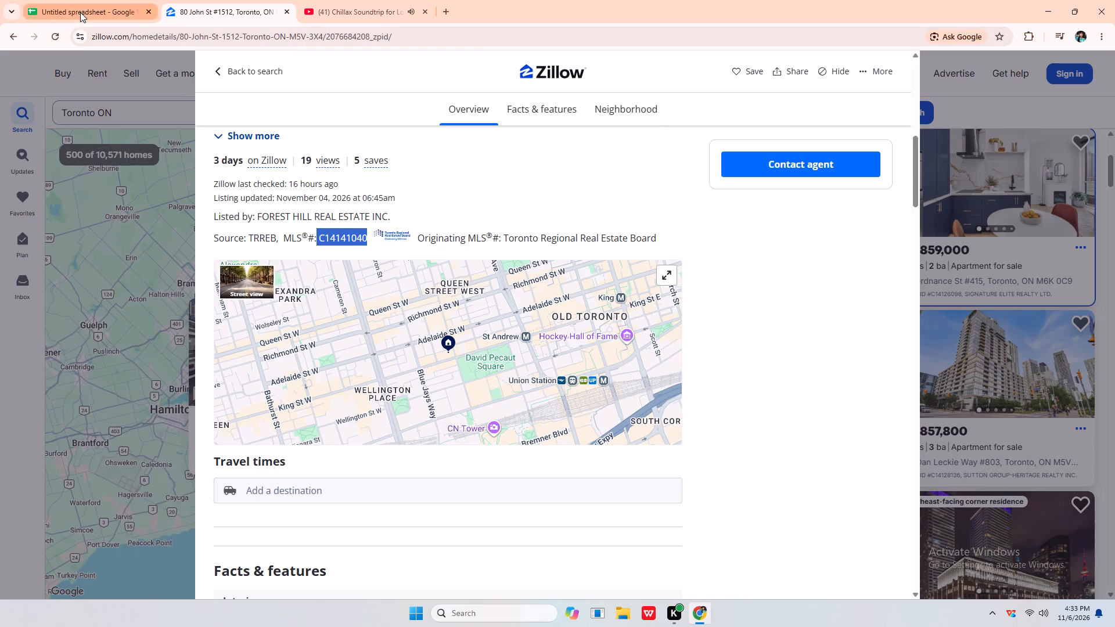
{"action": "left_click", "coordinate": [461, 414]}
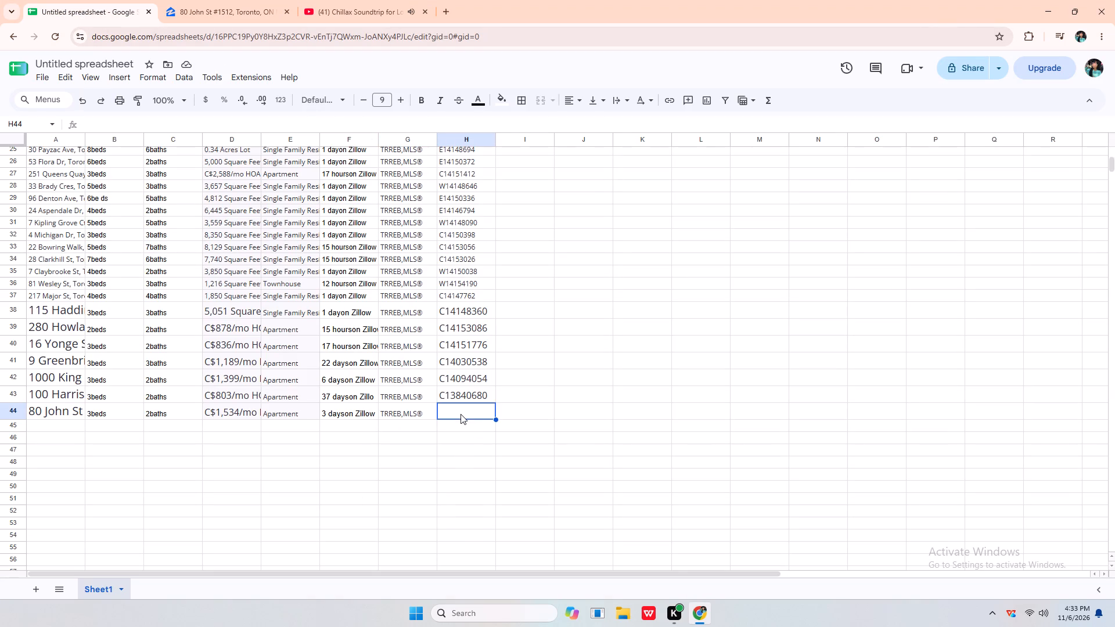
{"action": "key", "text": "ctrl+v"}
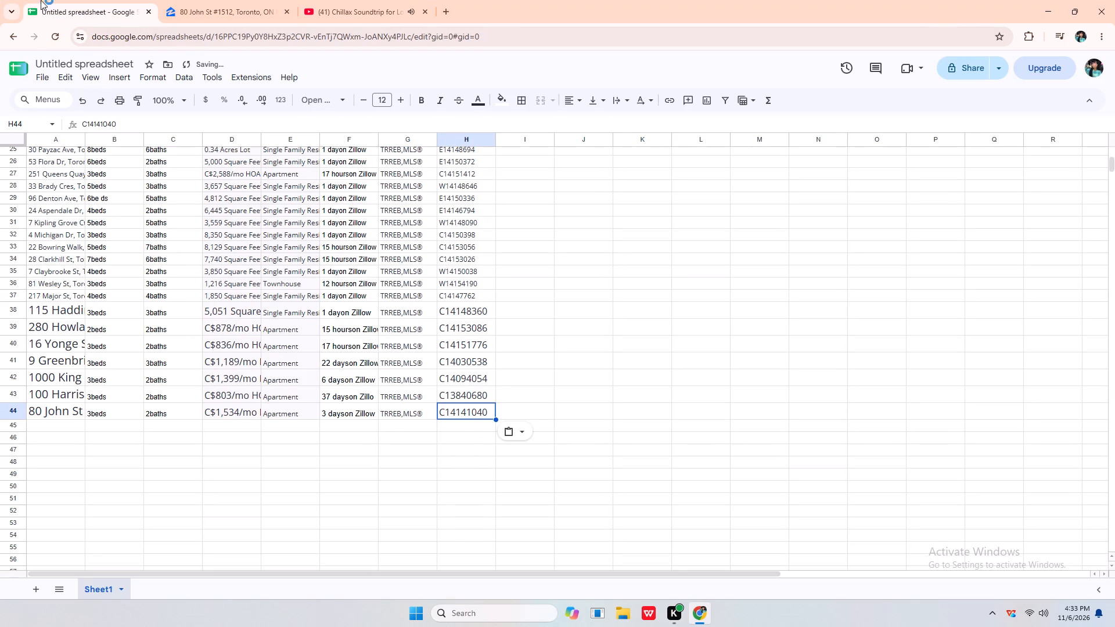
{"action": "left_click", "coordinate": [205, 16]}
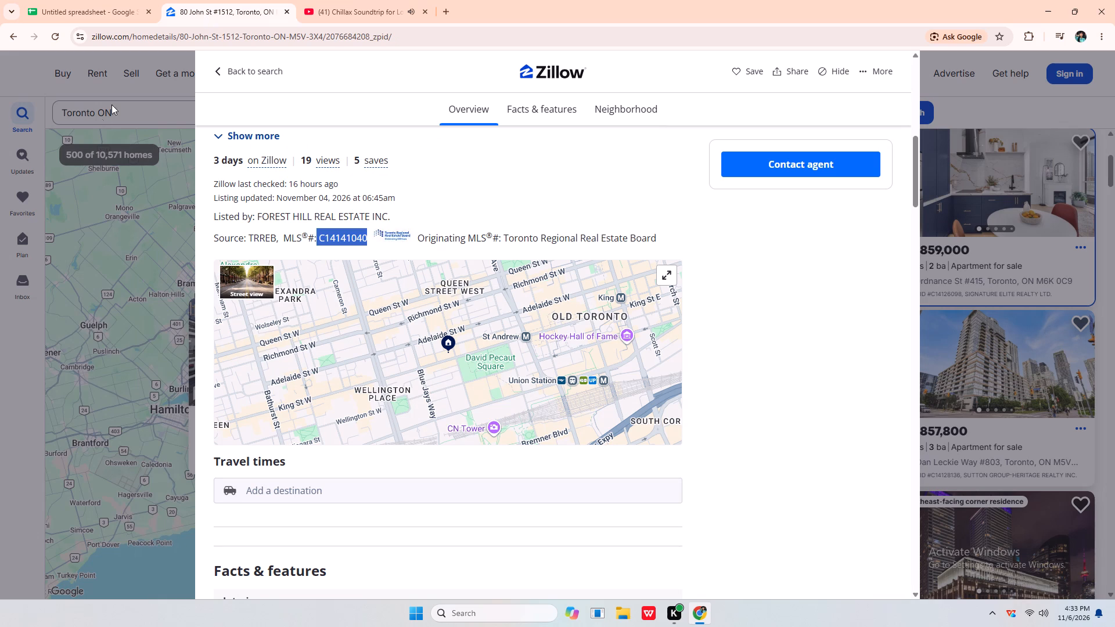
{"action": "left_click", "coordinate": [228, 67]}
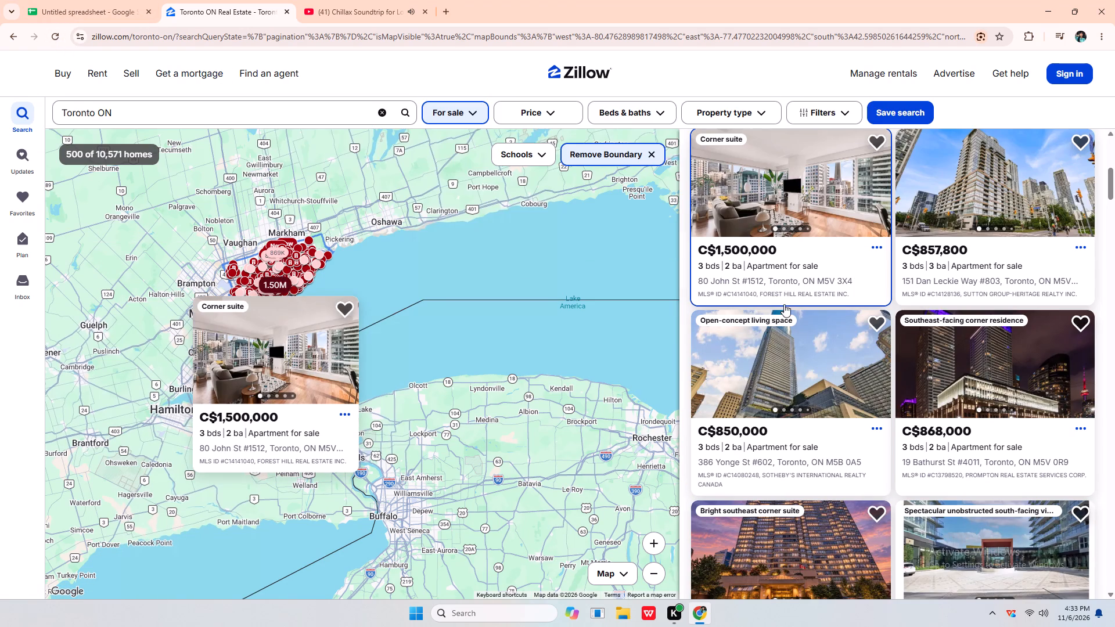
{"action": "left_click", "coordinate": [959, 276]}
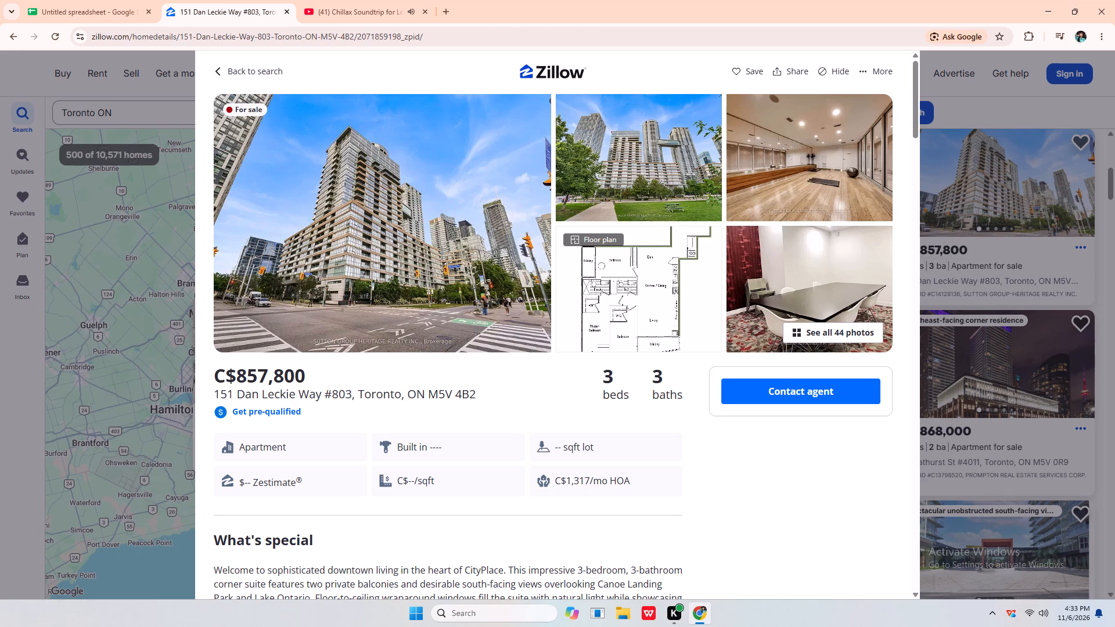
{"action": "left_click_drag", "start_coordinate": [214, 394], "coordinate": [503, 410]}
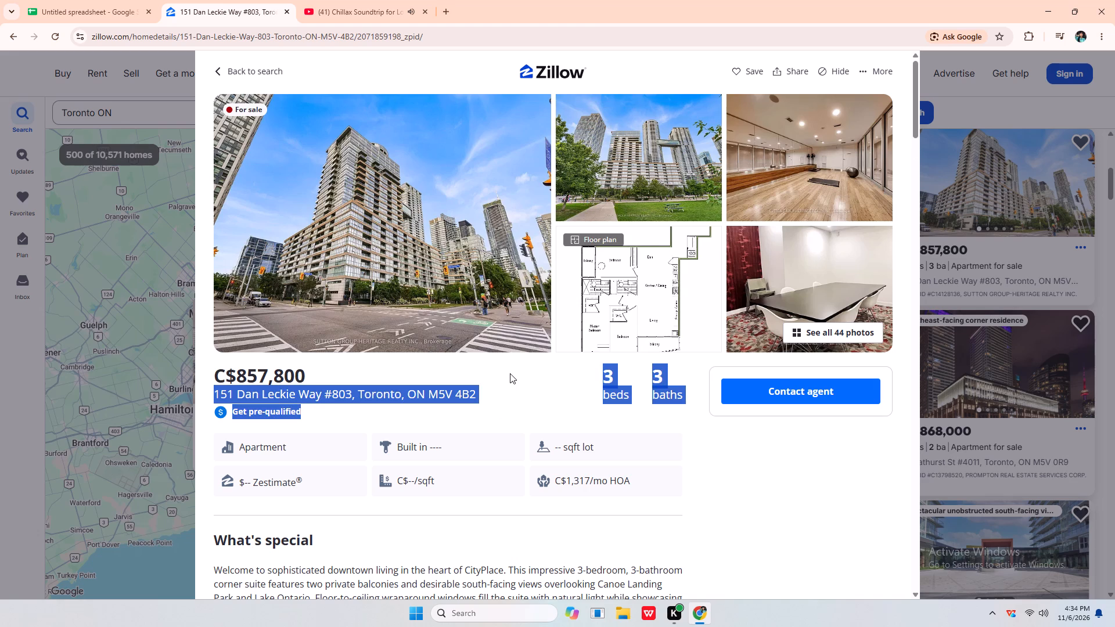
{"action": "left_click", "coordinate": [510, 373]}
{"action": "left_click_drag", "start_coordinate": [213, 394], "coordinate": [226, 391]}
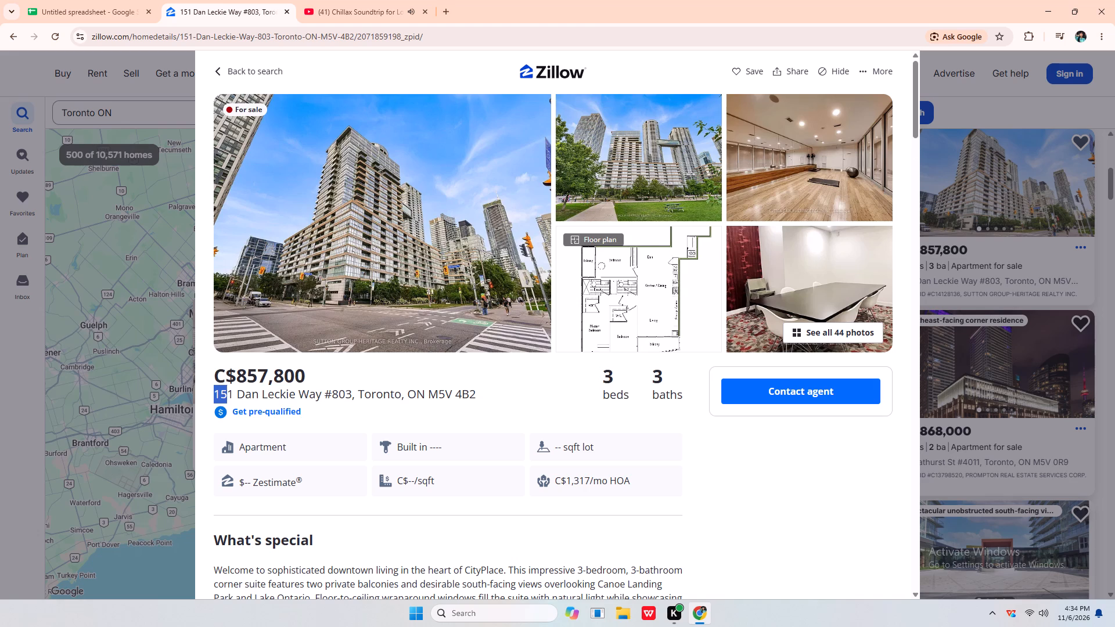
{"action": "left_click_drag", "start_coordinate": [226, 391], "coordinate": [477, 403]}
{"action": "key", "text": "ctrl+c"}
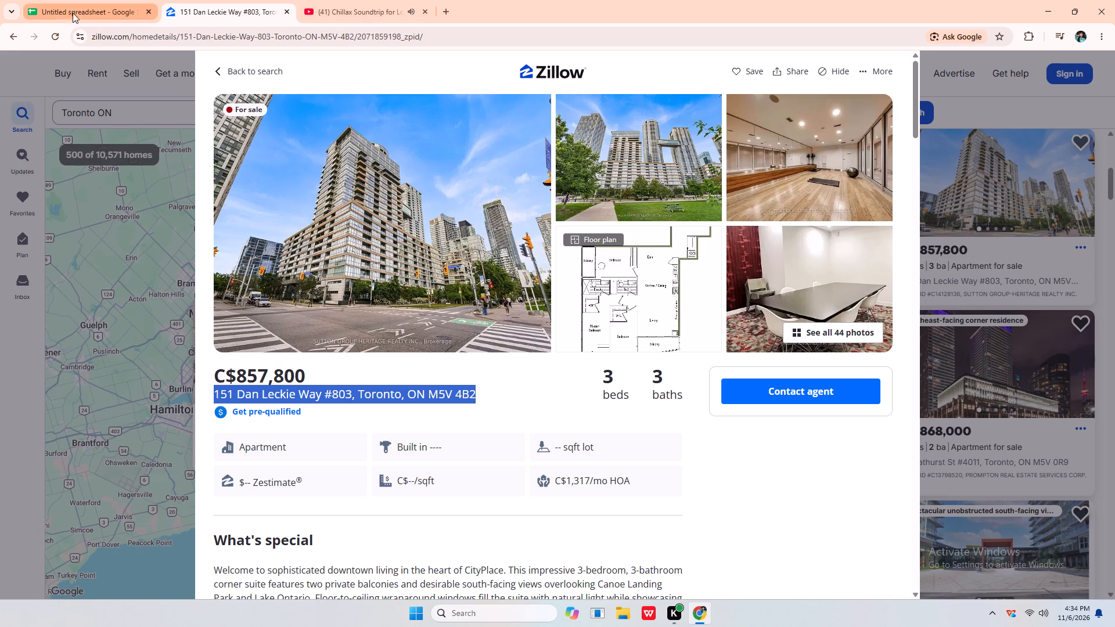
{"action": "left_click", "coordinate": [79, 15]}
{"action": "left_click", "coordinate": [33, 423]}
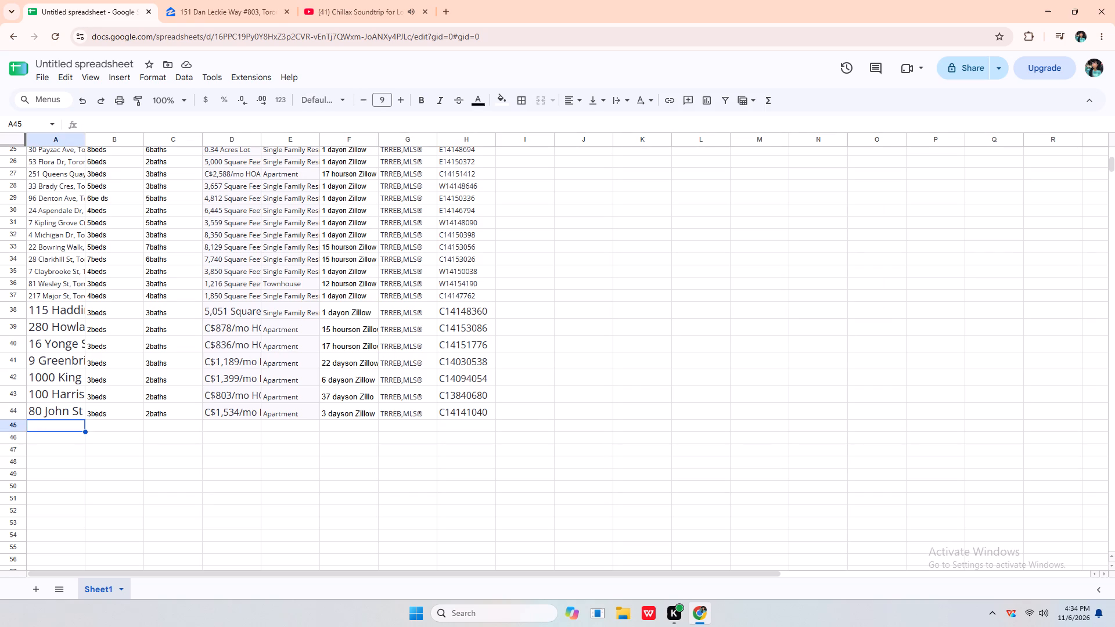
{"action": "key", "text": "ctrl+v"}
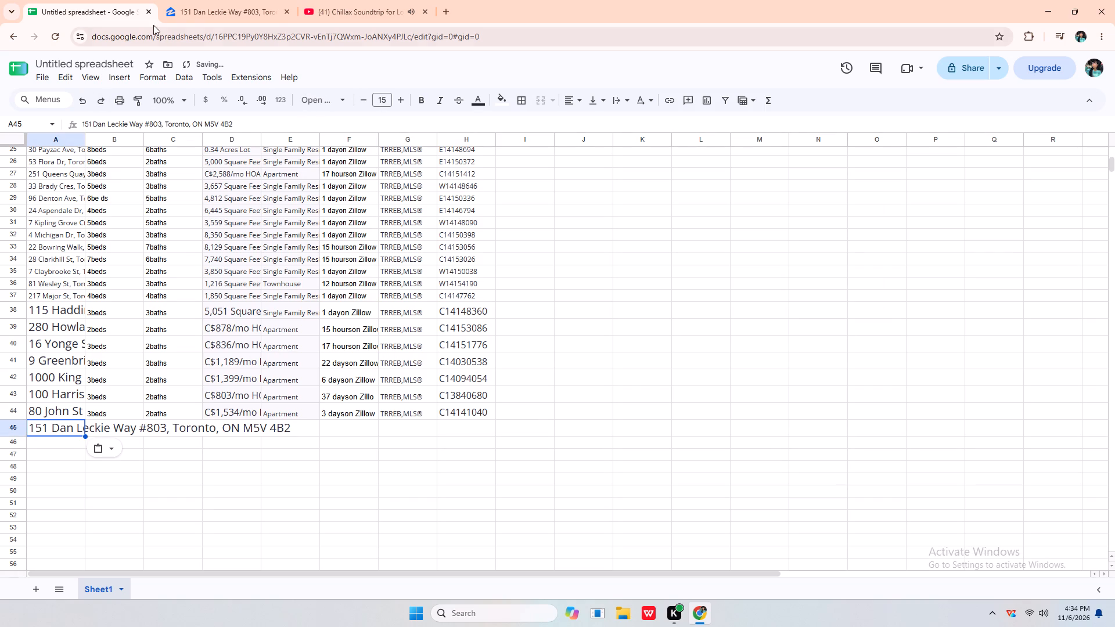
Copy the C$1,317/mo HOA fee from the 151 Dan Leckie Way #803 listing on Zillow into cell D45.
{"action": "left_click", "coordinate": [242, 1]}
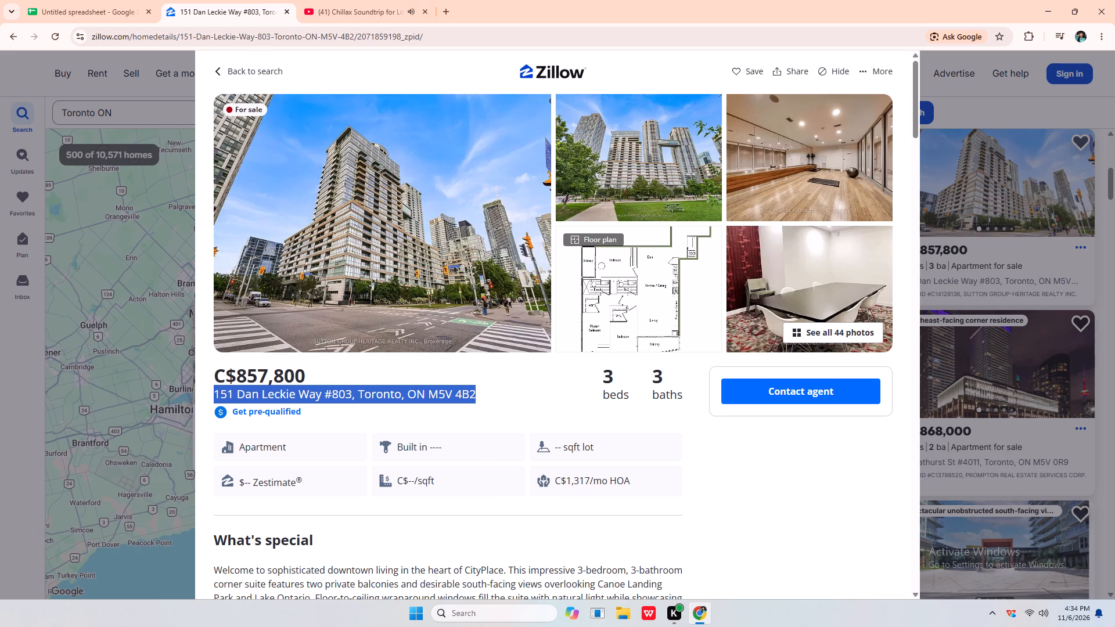
{"action": "left_click_drag", "start_coordinate": [554, 482], "coordinate": [645, 480]}
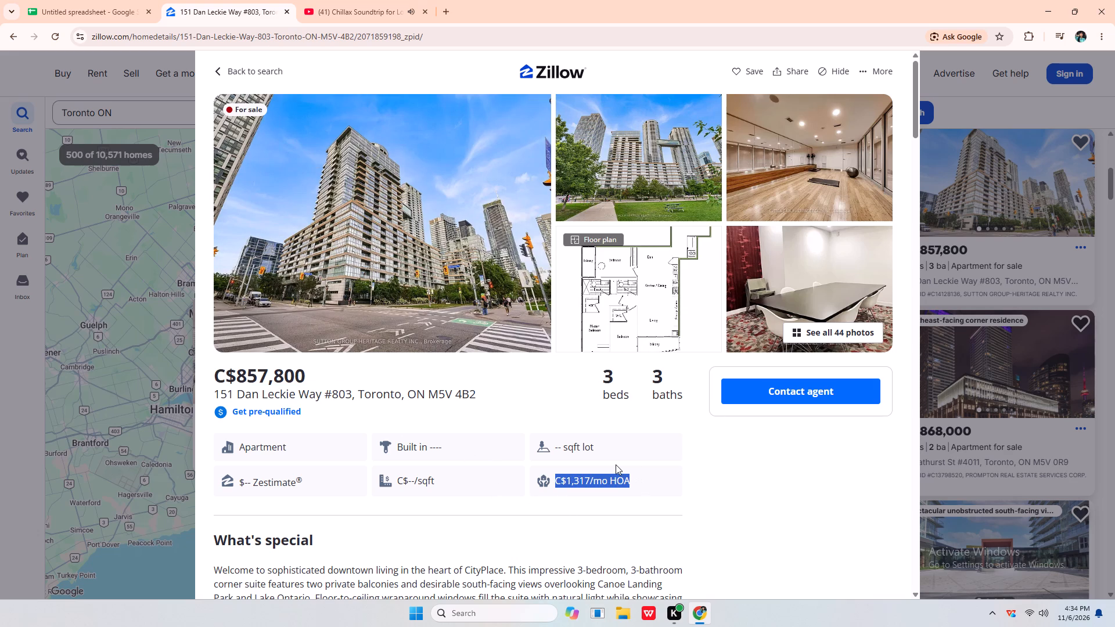
{"action": "key", "text": "ctrl+c"}
{"action": "left_click", "coordinate": [110, 11]}
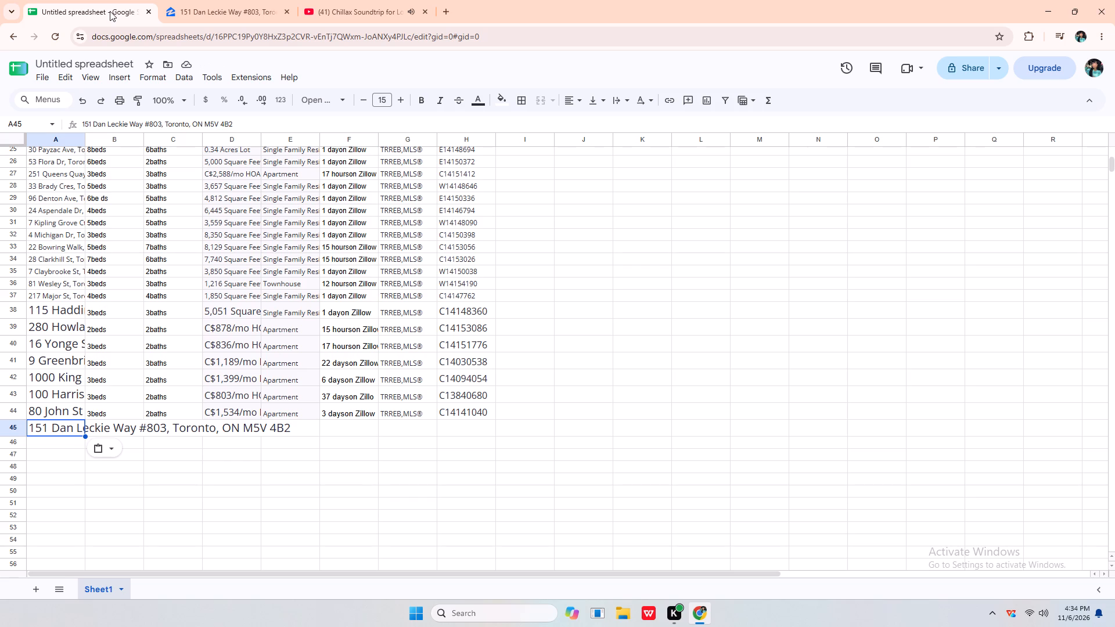
{"action": "left_click", "coordinate": [221, 428]}
{"action": "key", "text": "ctrl+v"}
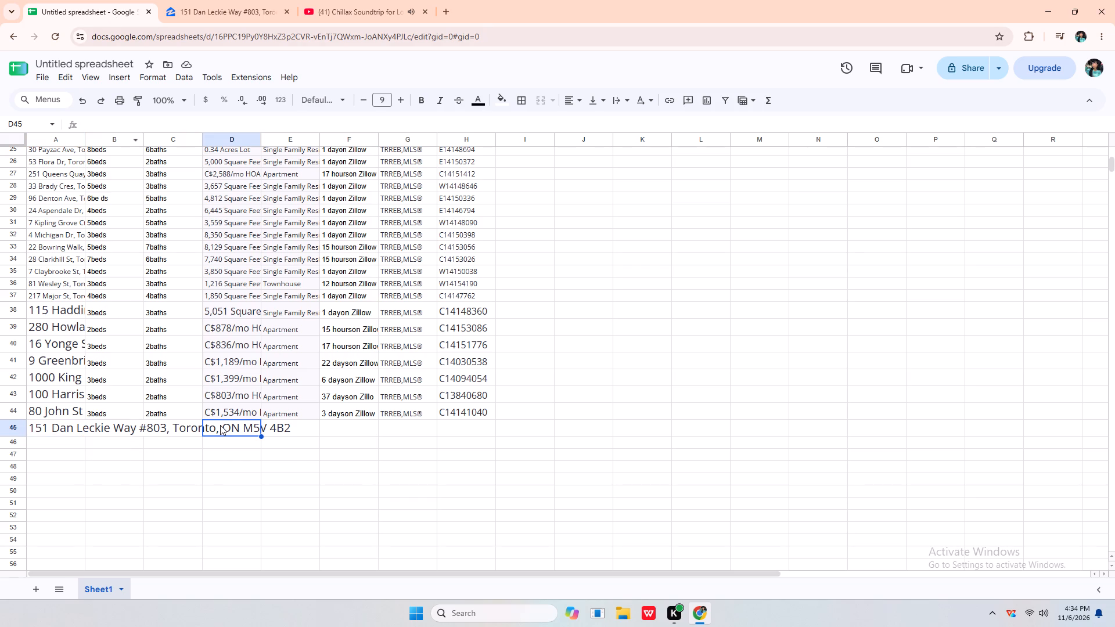
{"action": "key", "text": "Left"}
{"action": "key", "text": "Left"}
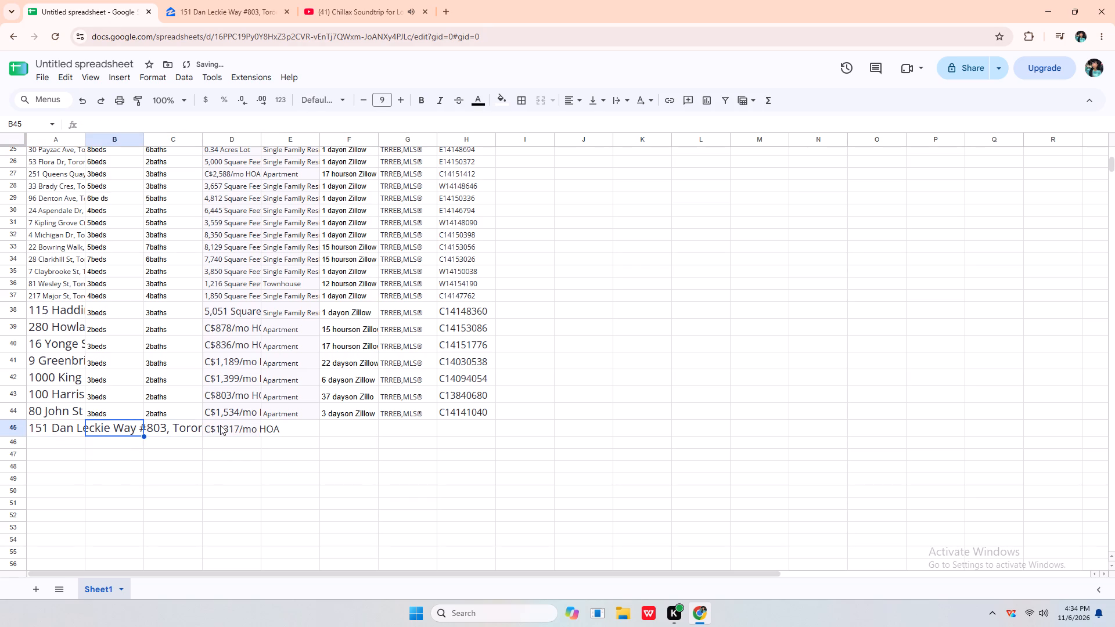
Copy the 7 days on Zillow listing time from the 151 Dan Leckie Way #803 listing into cell F45.
{"action": "left_click", "coordinate": [199, 13]}
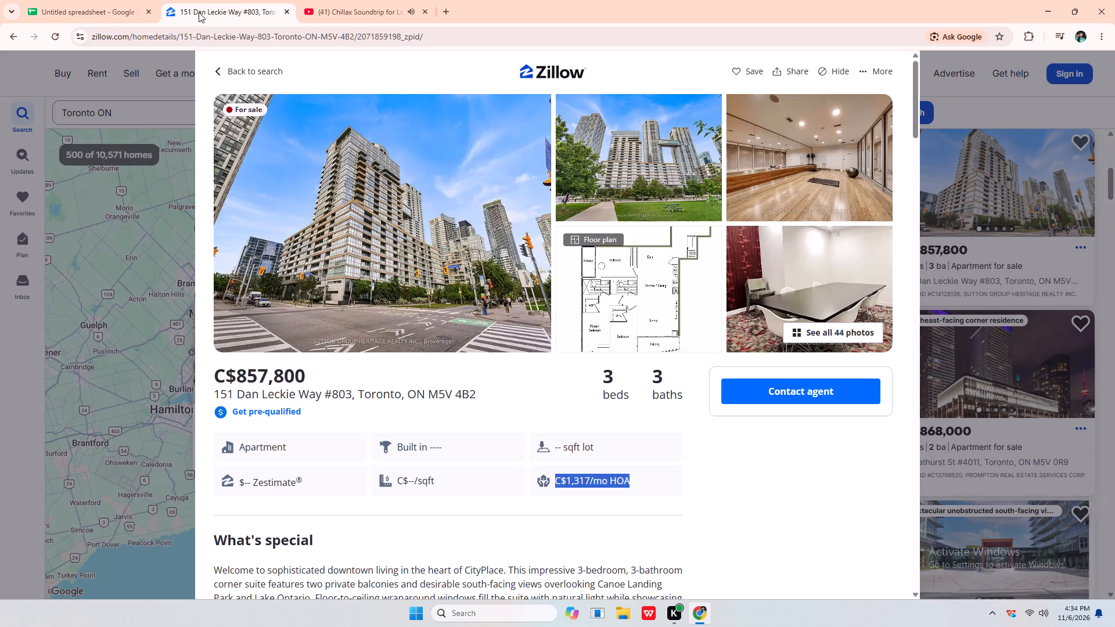
{"action": "scroll", "coordinate": [466, 530], "scroll_direction": "down", "scroll_amount": 4}
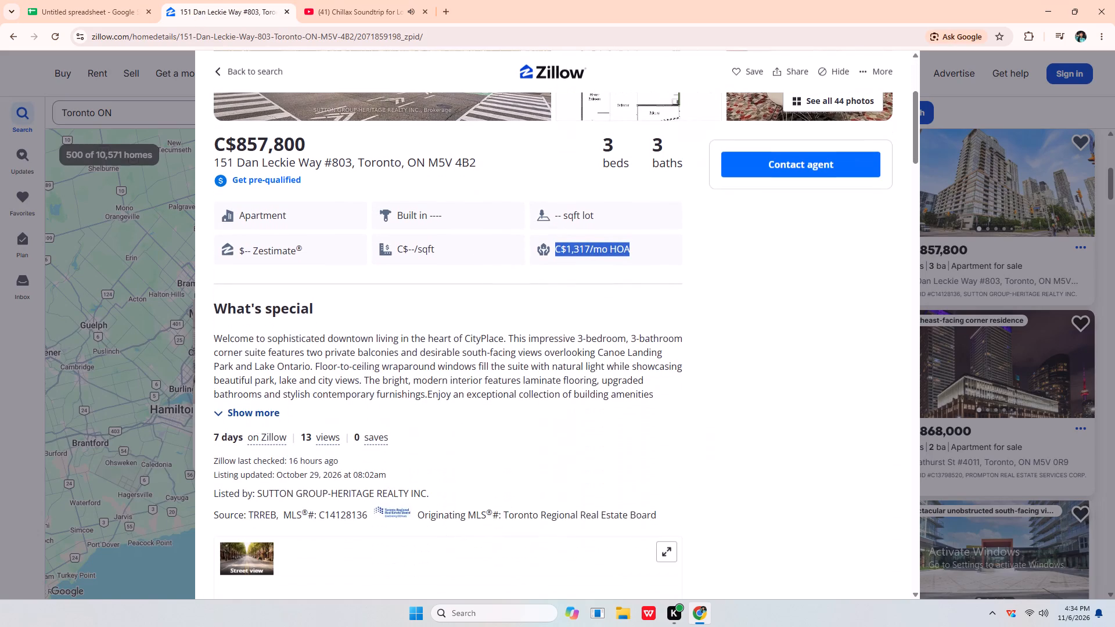
{"action": "left_click_drag", "start_coordinate": [210, 439], "coordinate": [285, 439]}
{"action": "key", "text": "ctrl+c"}
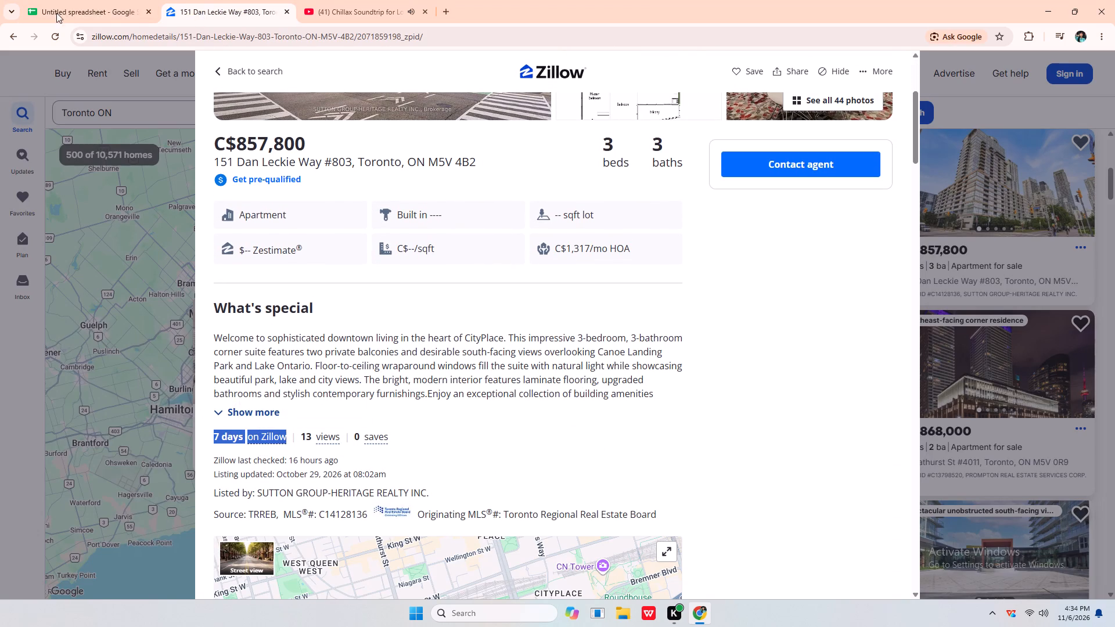
{"action": "left_click", "coordinate": [68, 13]}
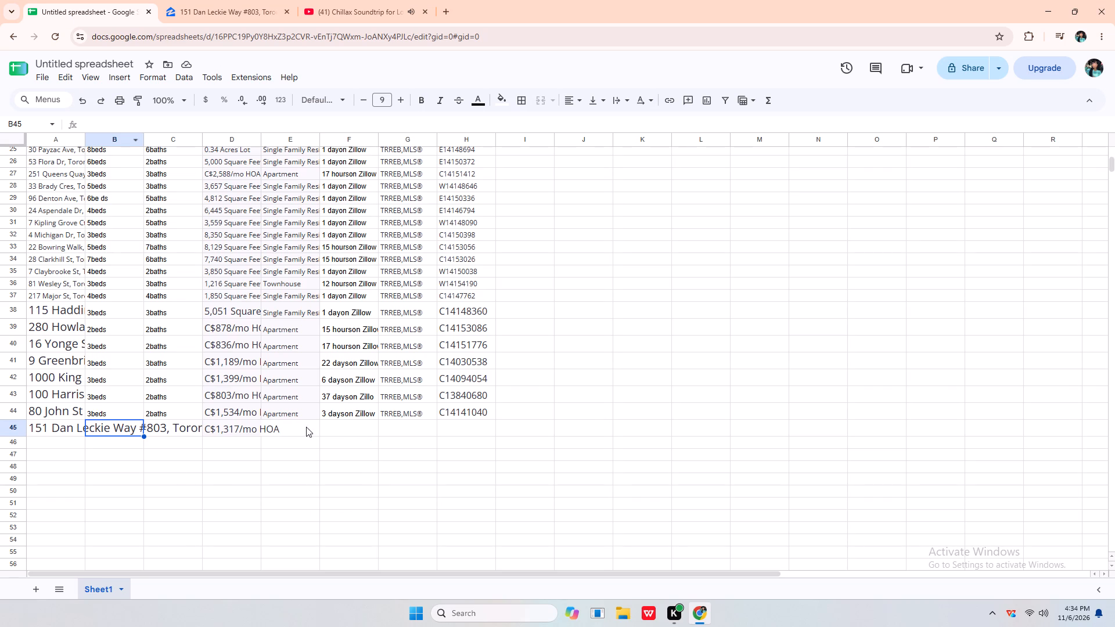
{"action": "left_click", "coordinate": [353, 423]}
{"action": "key", "text": "ctrl+v"}
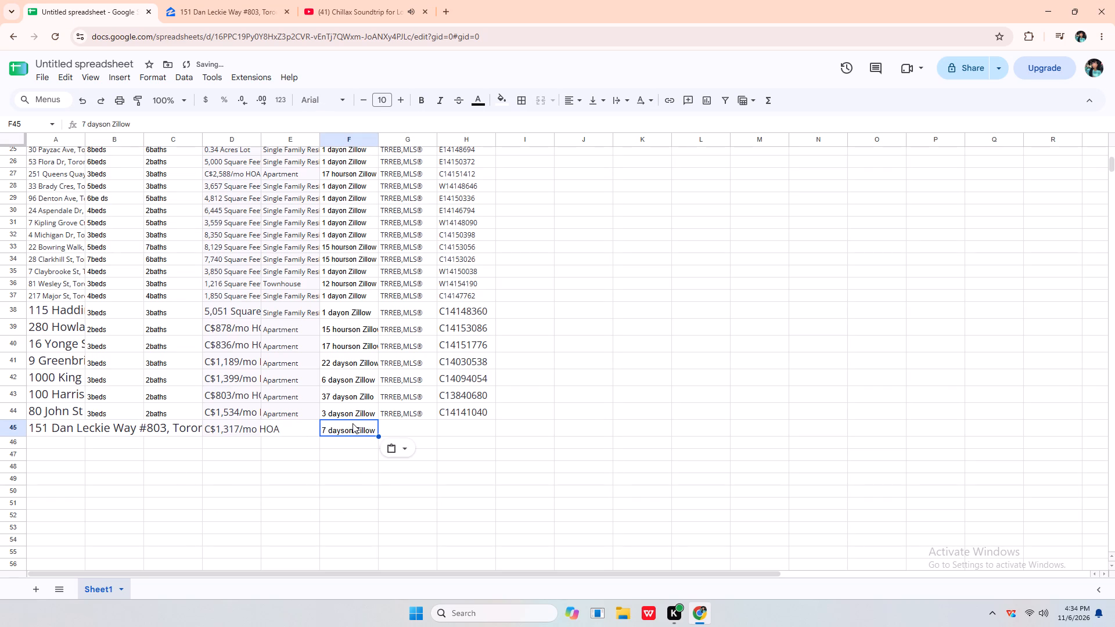
Copy the property type Apartment from E44 into E45.
{"action": "left_click", "coordinate": [297, 429]}
{"action": "key", "text": "Up"}
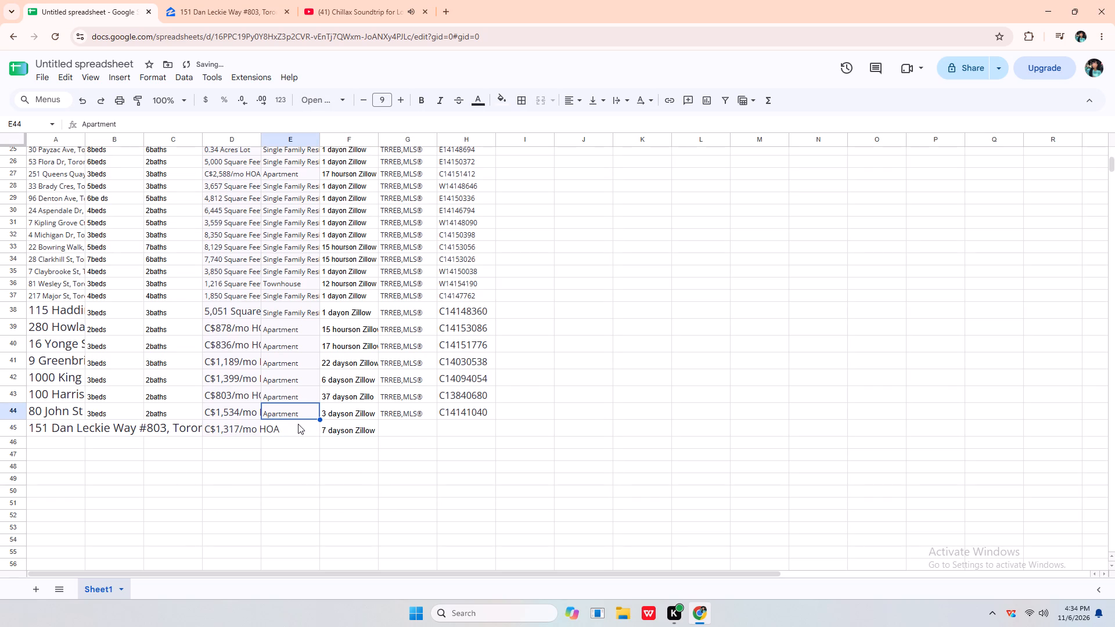
{"action": "key", "text": "ctrl+c"}
{"action": "key", "text": "Down"}
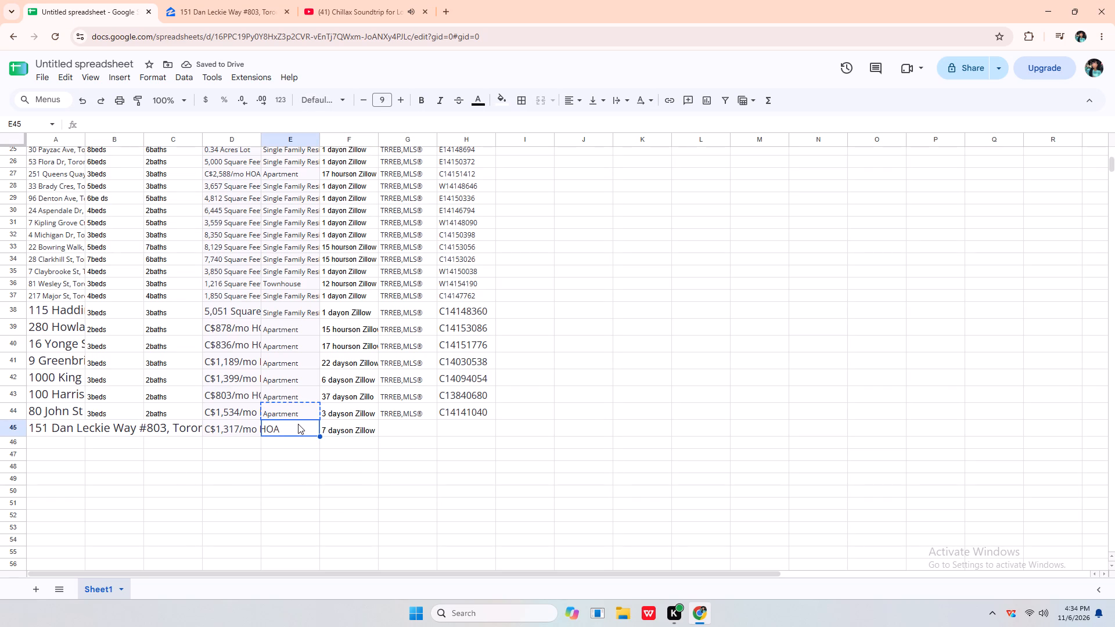
{"action": "key", "text": "ctrl+v"}
{"action": "key", "text": "Left"}
{"action": "key", "text": "Left"}
{"action": "key", "text": "Left"}
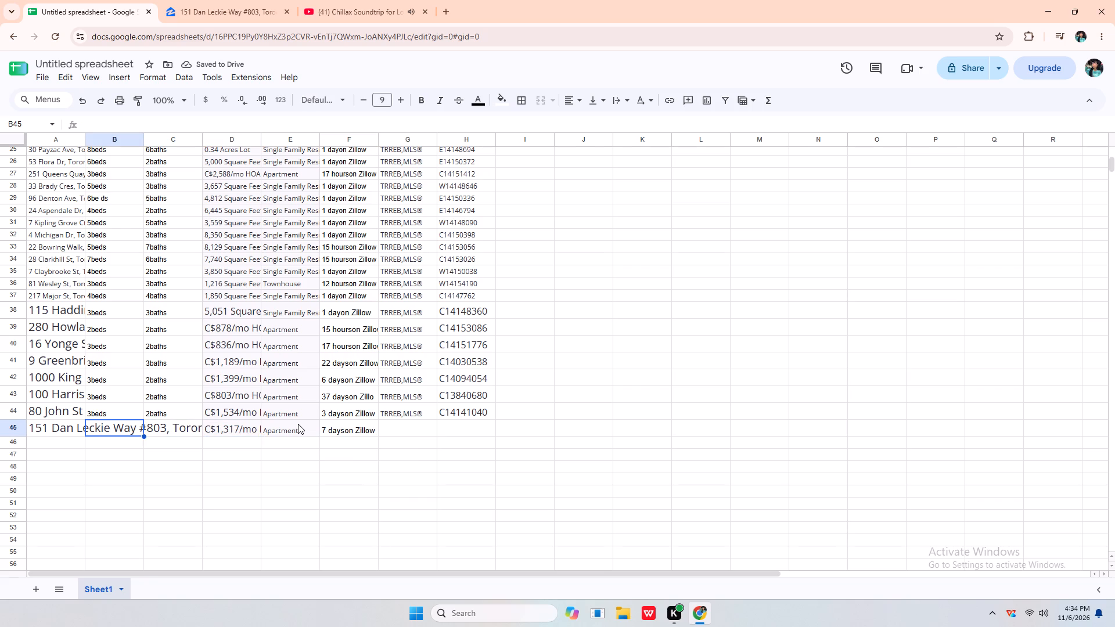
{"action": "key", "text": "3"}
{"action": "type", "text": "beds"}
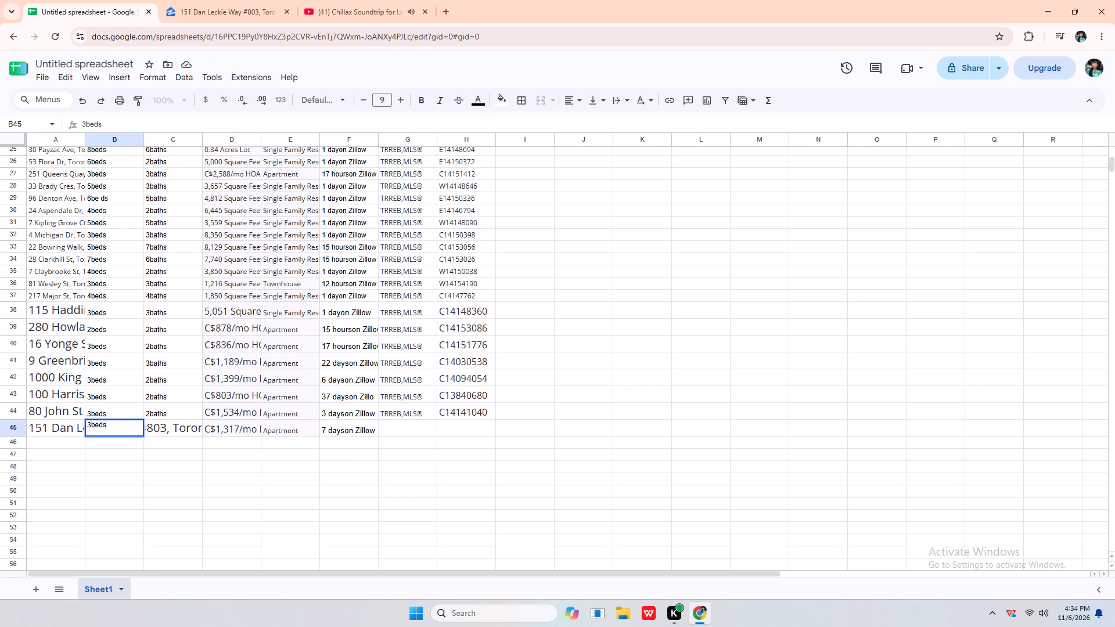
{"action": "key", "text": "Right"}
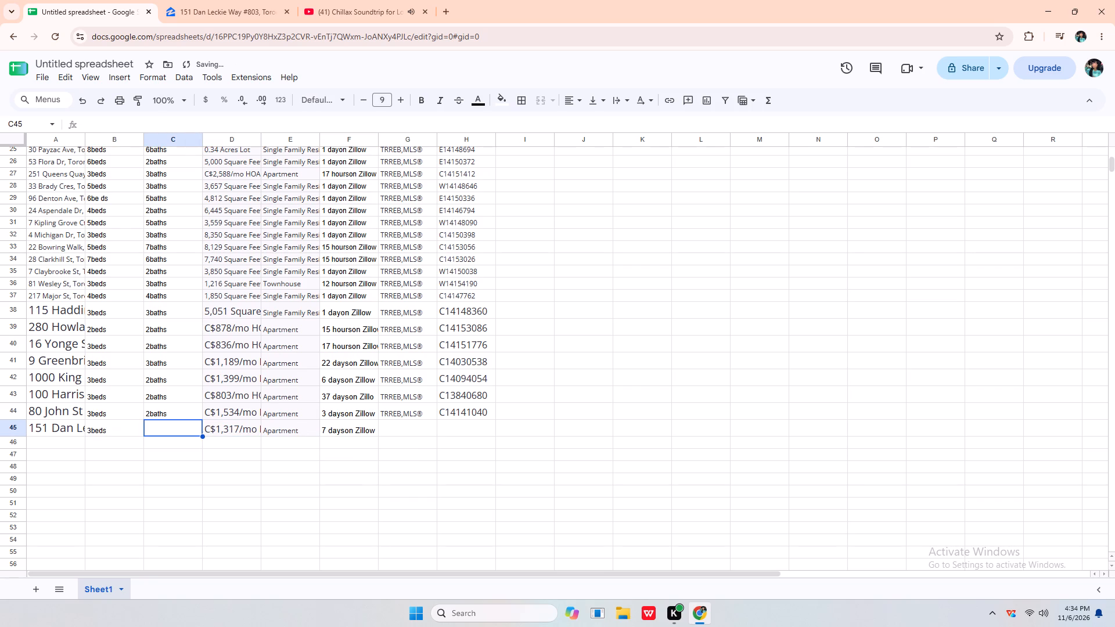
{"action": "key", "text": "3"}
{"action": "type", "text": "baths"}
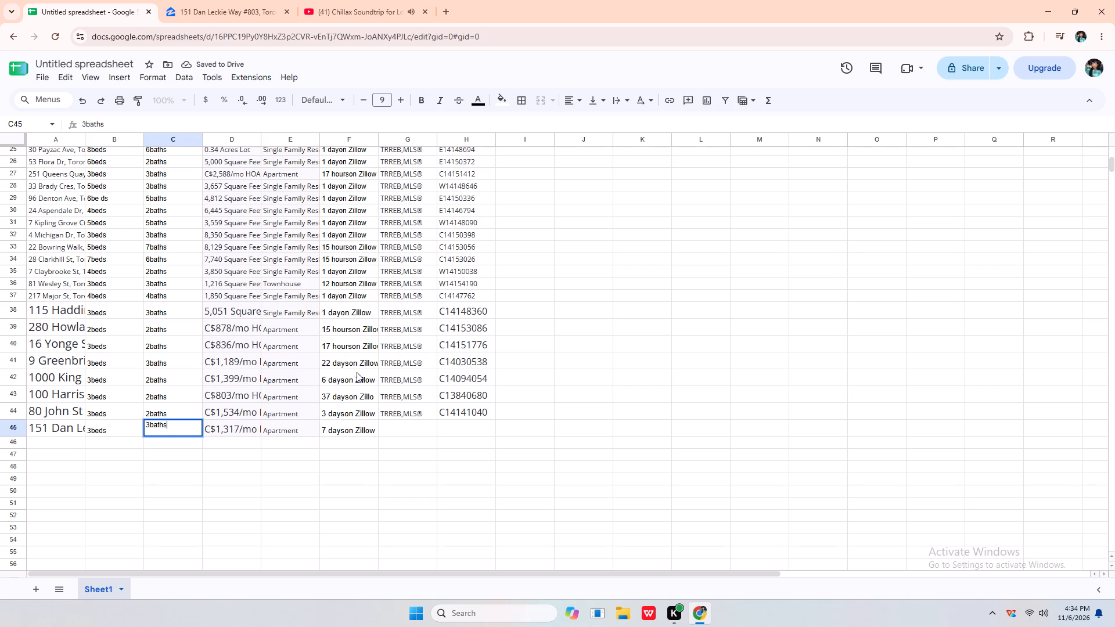
Copy the source label TRREB,MLS® from G44 into G45.
{"action": "left_click", "coordinate": [425, 410]}
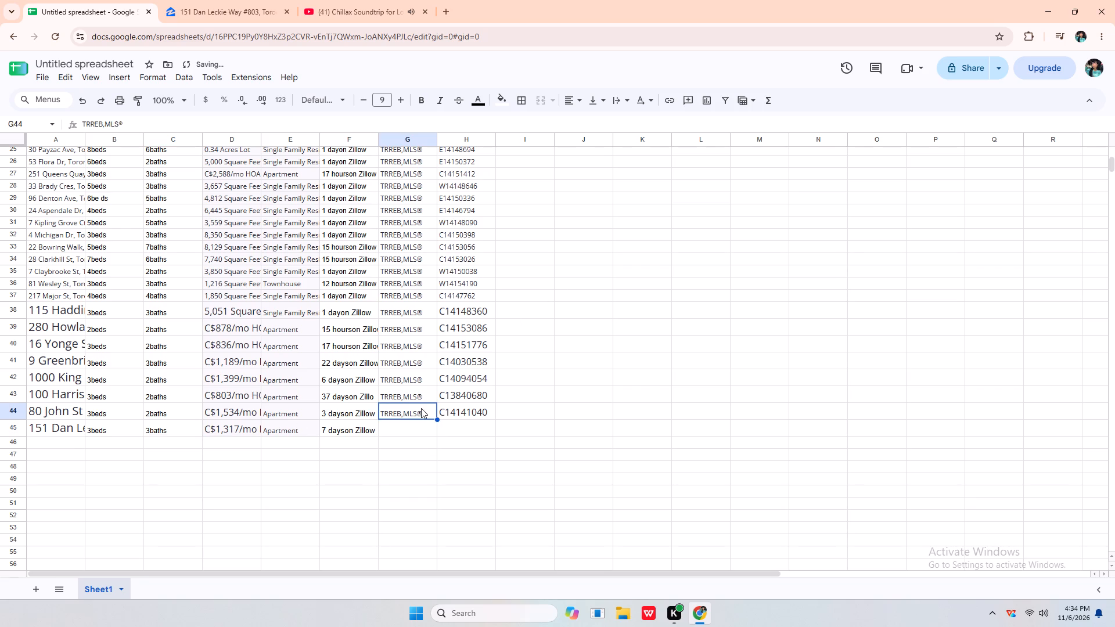
{"action": "key", "text": "ctrl+c"}
{"action": "key", "text": "Down"}
{"action": "key", "text": "ctrl+v"}
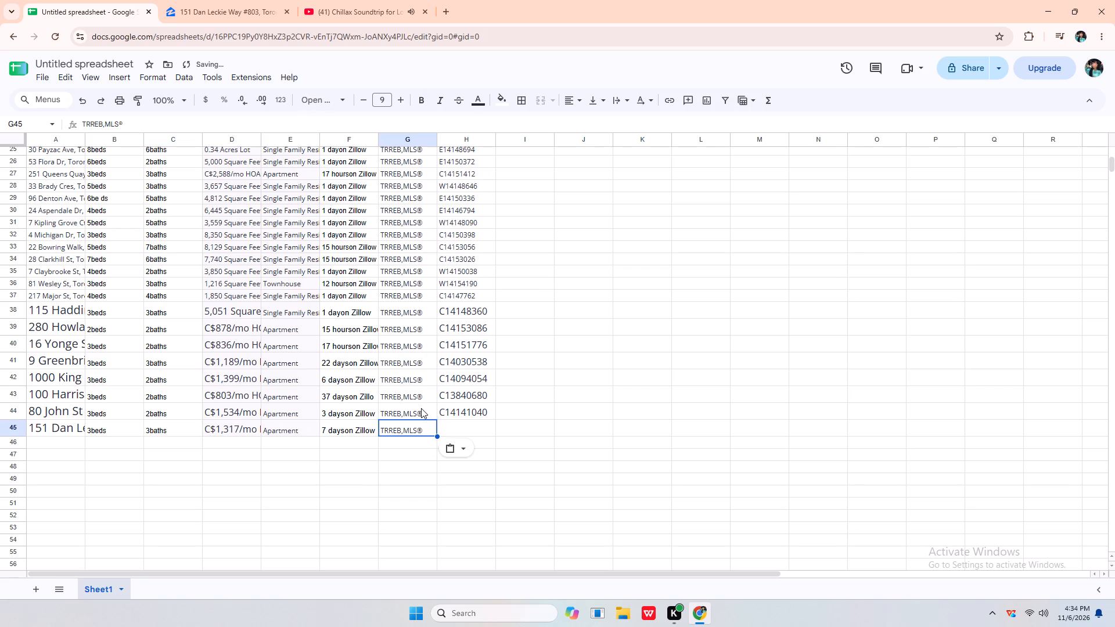
{"action": "left_click", "coordinate": [227, 5]}
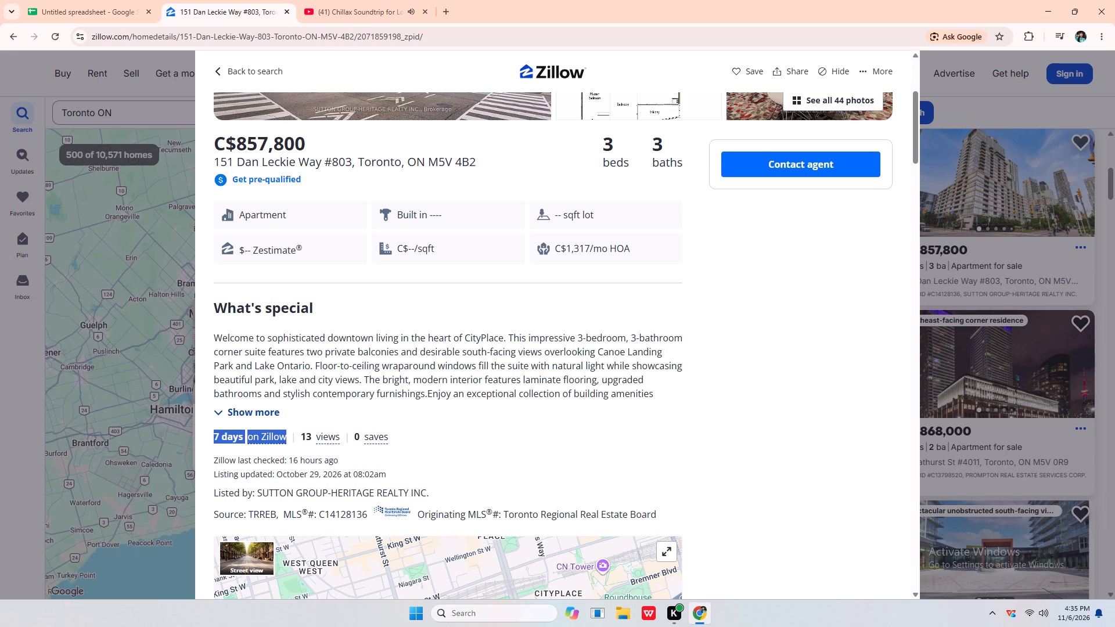
{"action": "left_click_drag", "start_coordinate": [316, 514], "coordinate": [325, 514]}
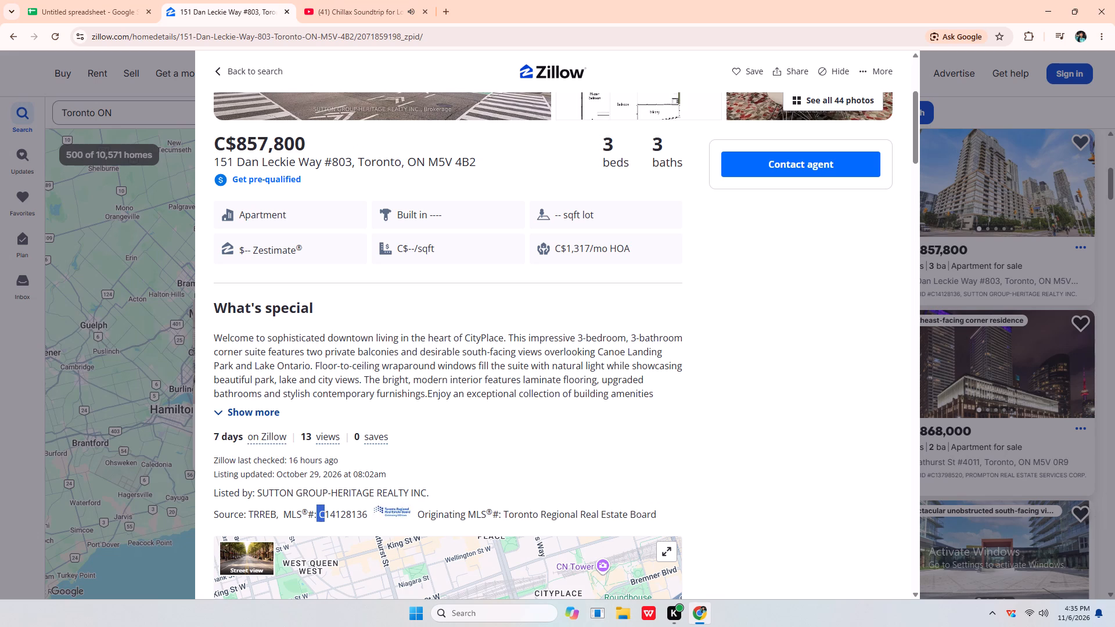
{"action": "left_click_drag", "start_coordinate": [325, 514], "coordinate": [372, 517]}
{"action": "key", "text": "ctrl+v"}
{"action": "key", "text": "ctrl+c"}
{"action": "left_click", "coordinate": [98, 13]}
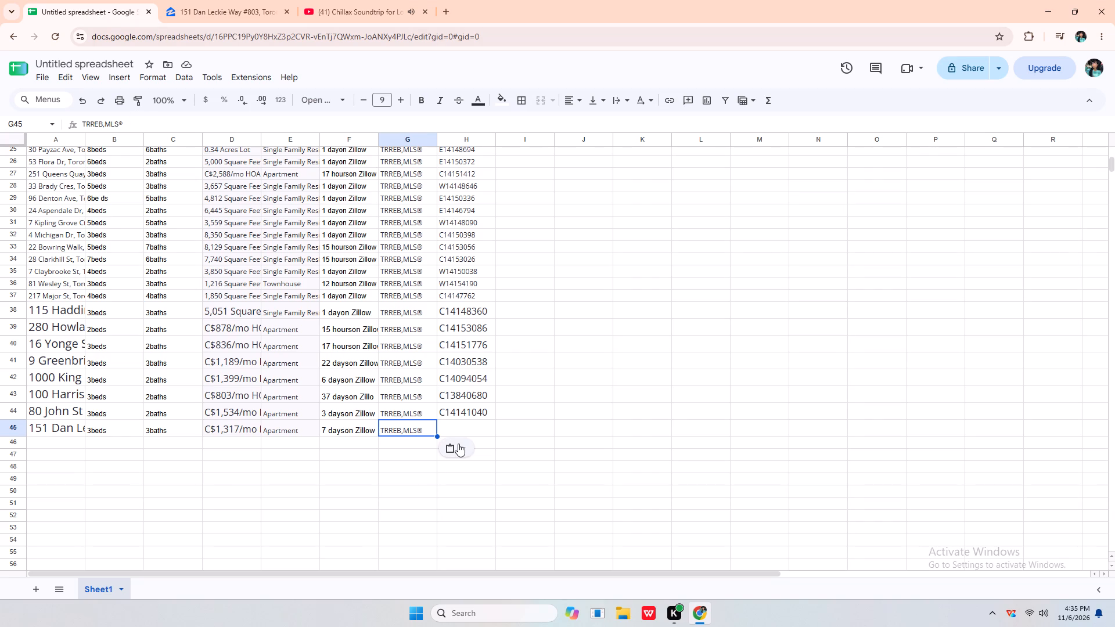
{"action": "key", "text": "Right"}
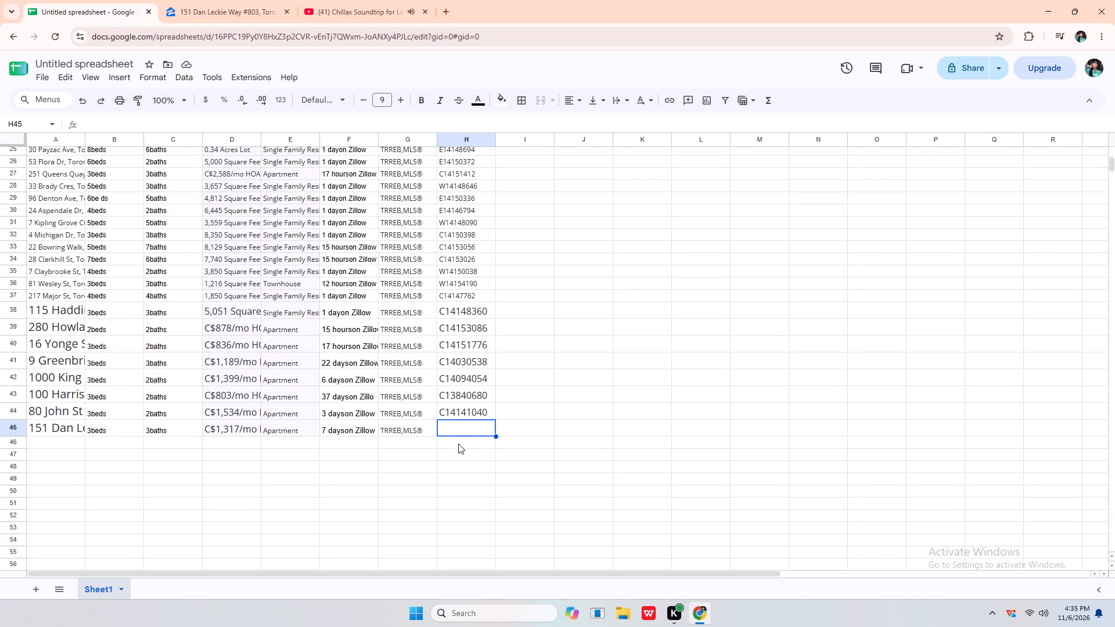
{"action": "key", "text": "ctrl+v"}
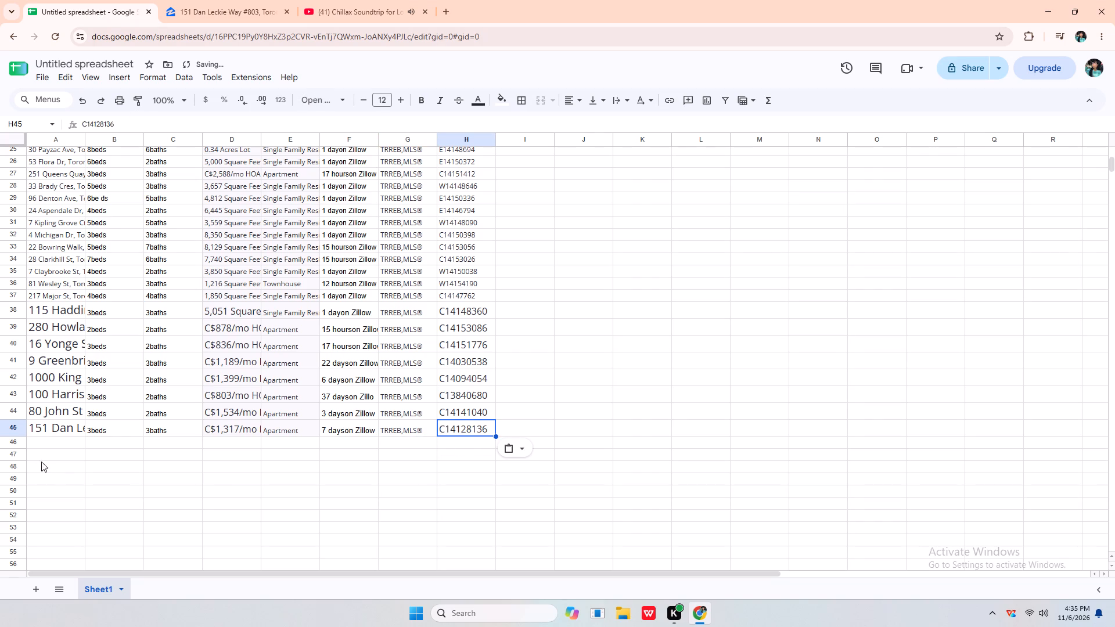
Open the 386 Yonge St #602 listing from the Zillow search results and copy its full address into cell A46.
{"action": "left_click", "coordinate": [44, 443]}
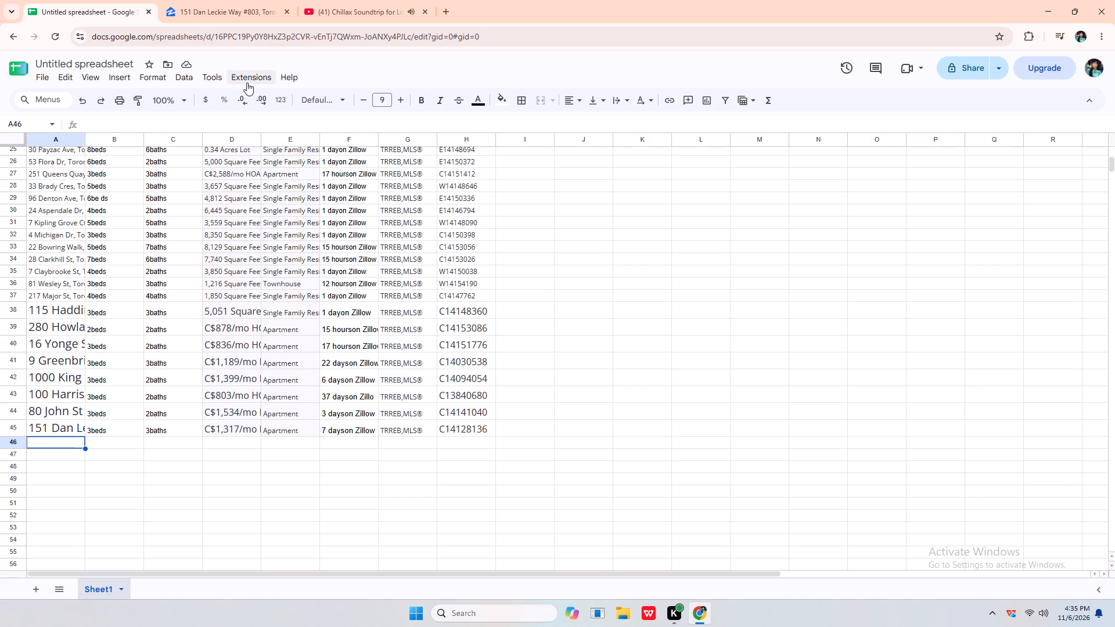
{"action": "left_click", "coordinate": [262, 7]}
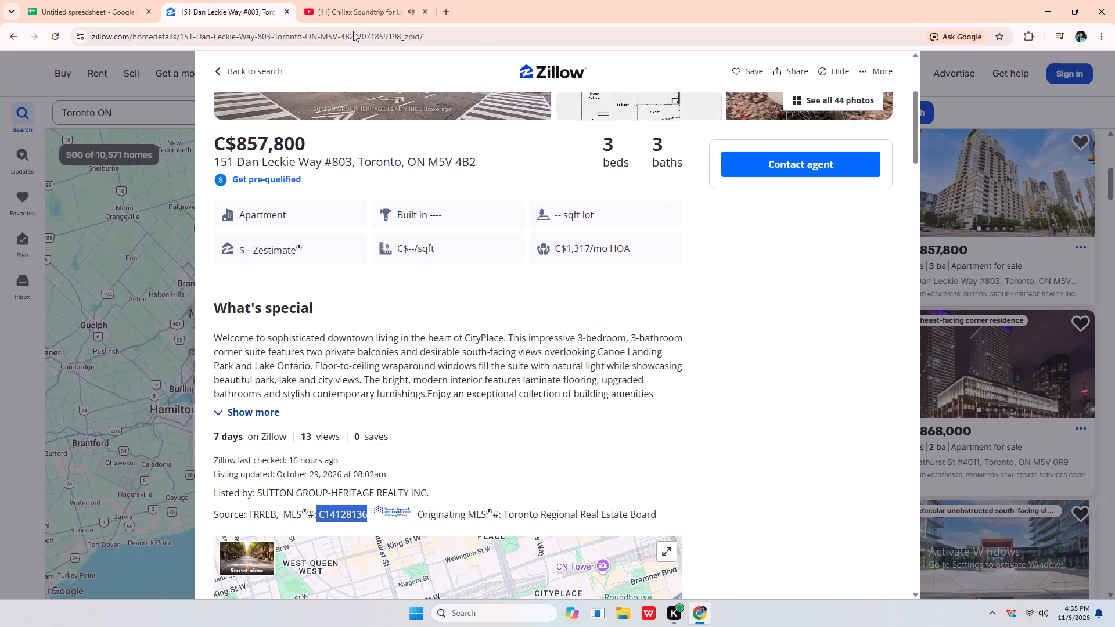
{"action": "left_click", "coordinate": [243, 65]}
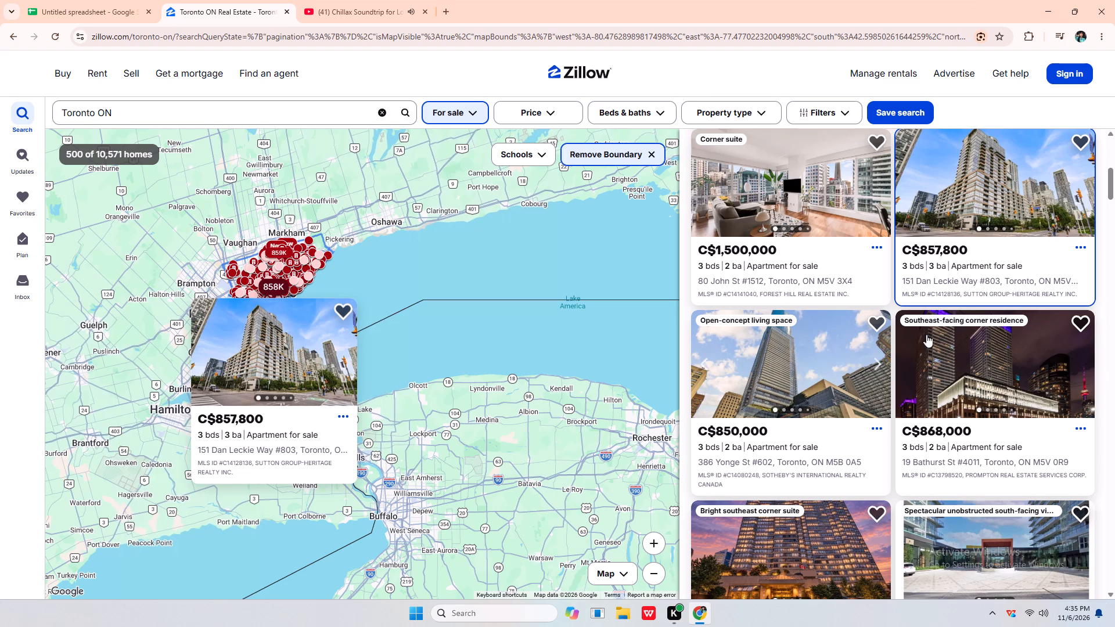
{"action": "left_click", "coordinate": [844, 449]}
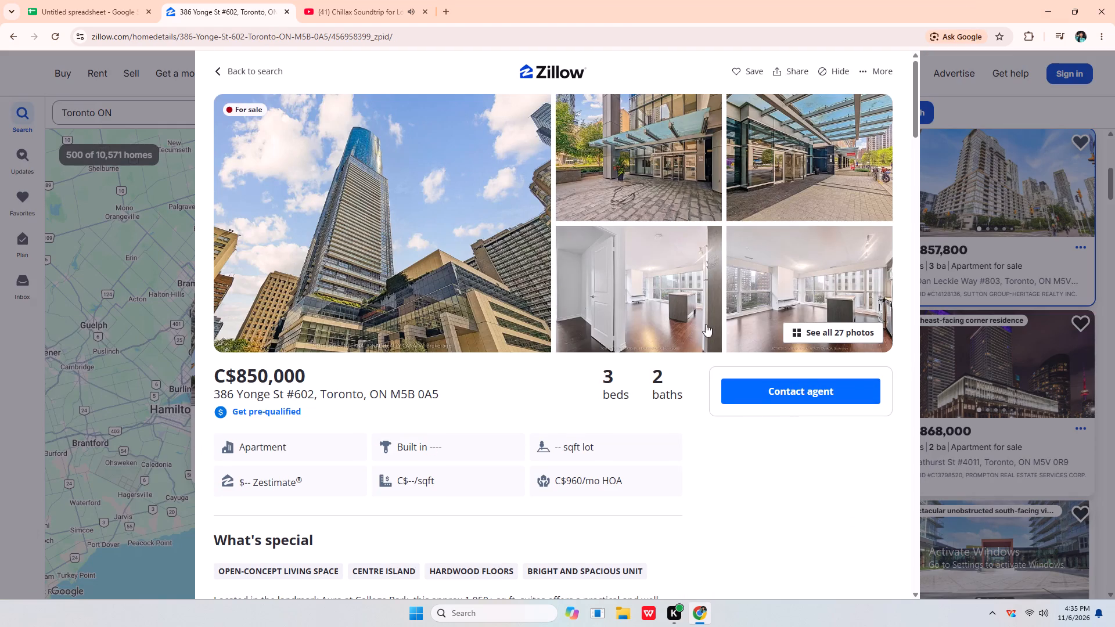
{"action": "left_click_drag", "start_coordinate": [209, 394], "coordinate": [214, 394]}
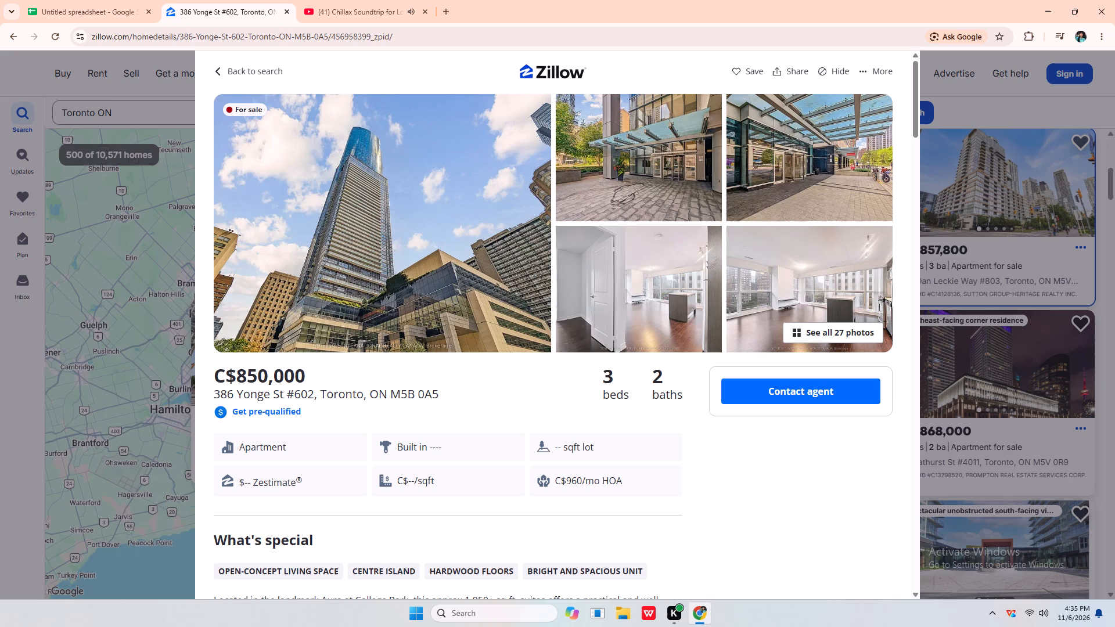
{"action": "left_click_drag", "start_coordinate": [214, 394], "coordinate": [452, 394]}
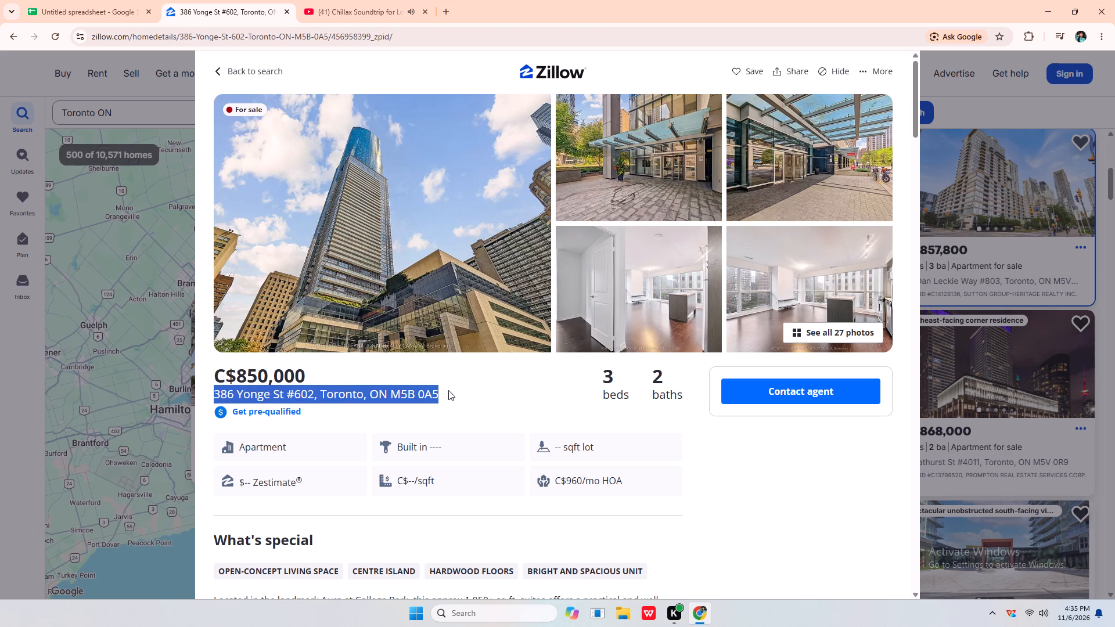
{"action": "key", "text": "ctrl+c"}
{"action": "left_click", "coordinate": [85, 9]}
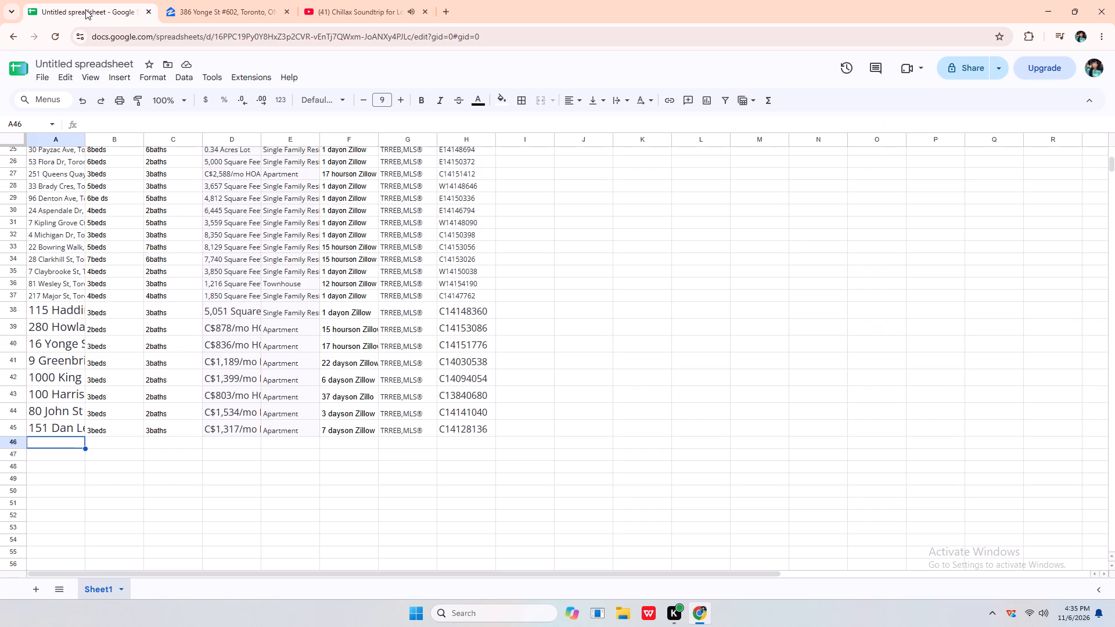
{"action": "key", "text": "ctrl+v"}
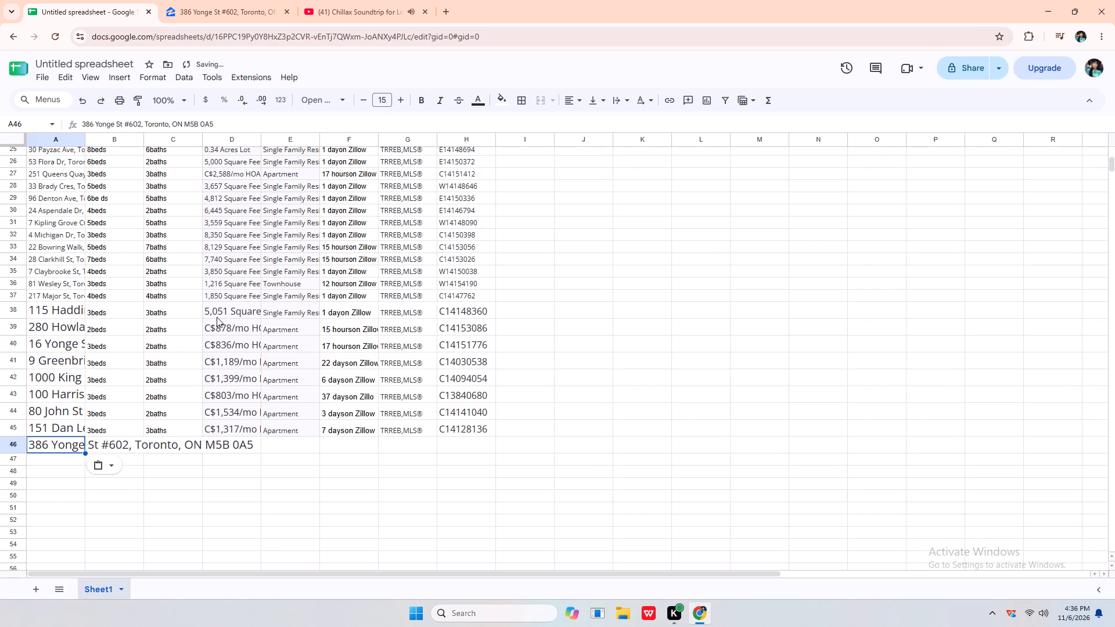
Copy the HOA fee C$960/mo HOA from the 386 Yonge St #602 listing on Zillow into cell D46.
{"action": "left_click", "coordinate": [255, 11]}
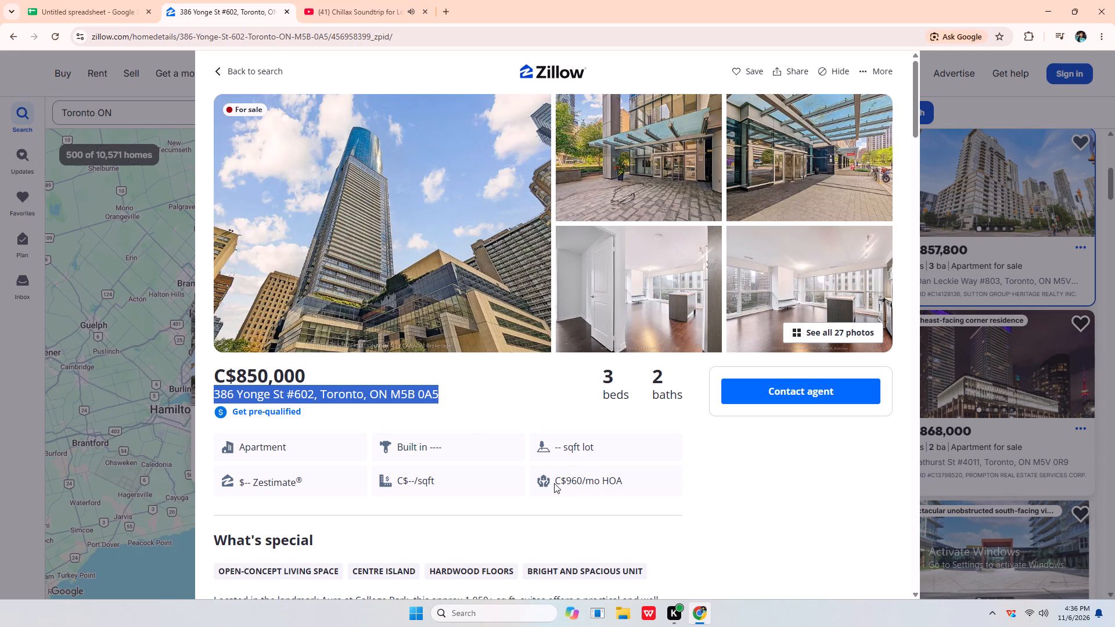
{"action": "left_click_drag", "start_coordinate": [553, 480], "coordinate": [638, 496]}
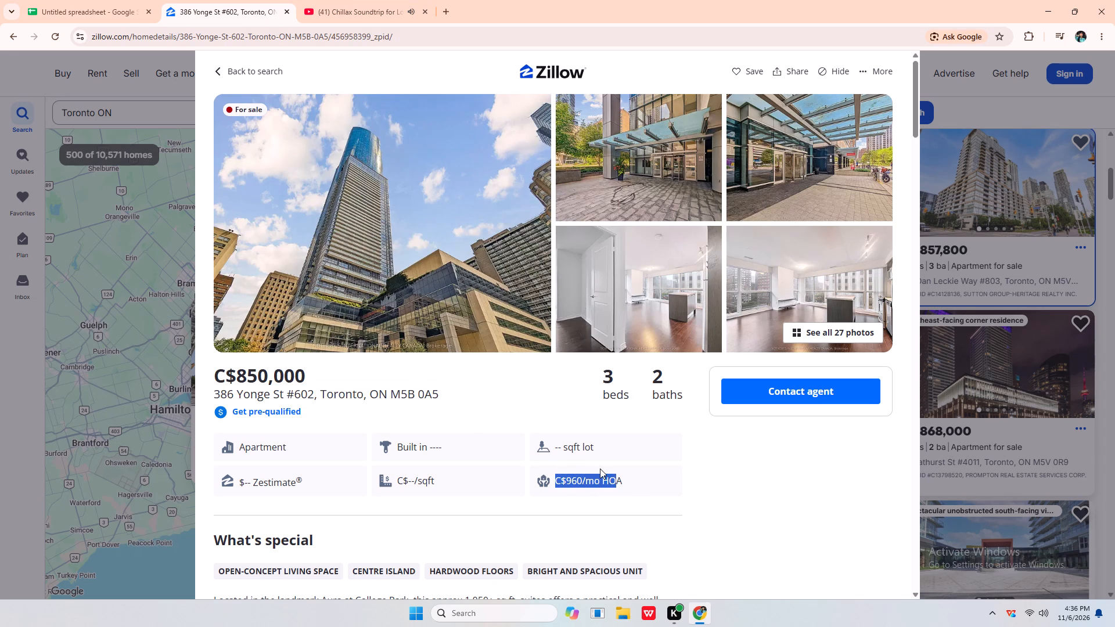
{"action": "key", "text": "ctrl+c"}
{"action": "left_click", "coordinate": [112, 1]}
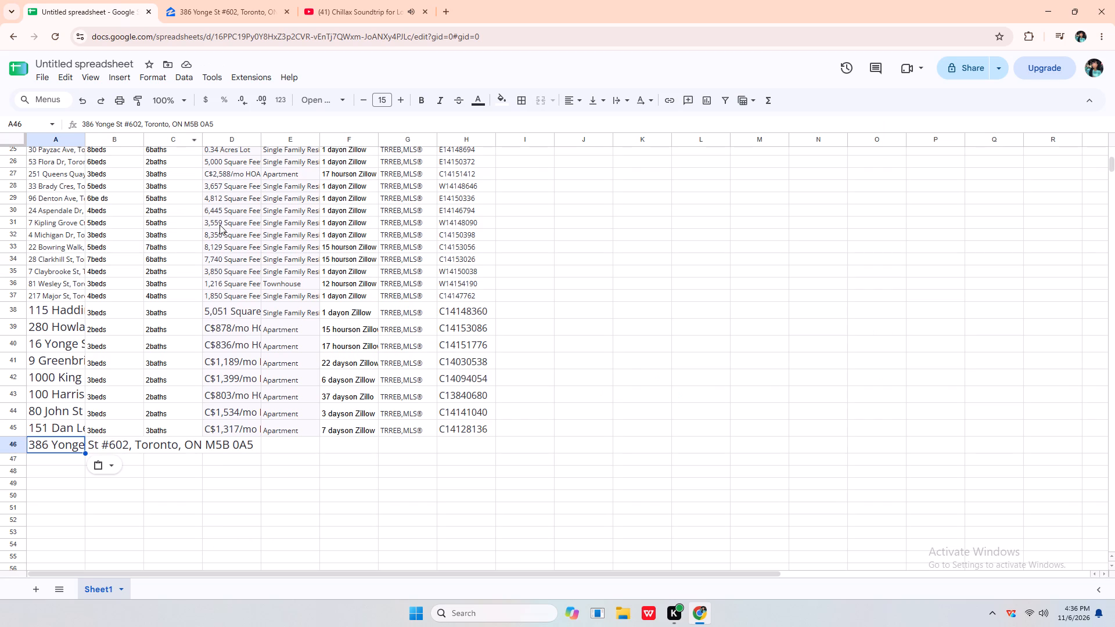
{"action": "left_click", "coordinate": [251, 446]}
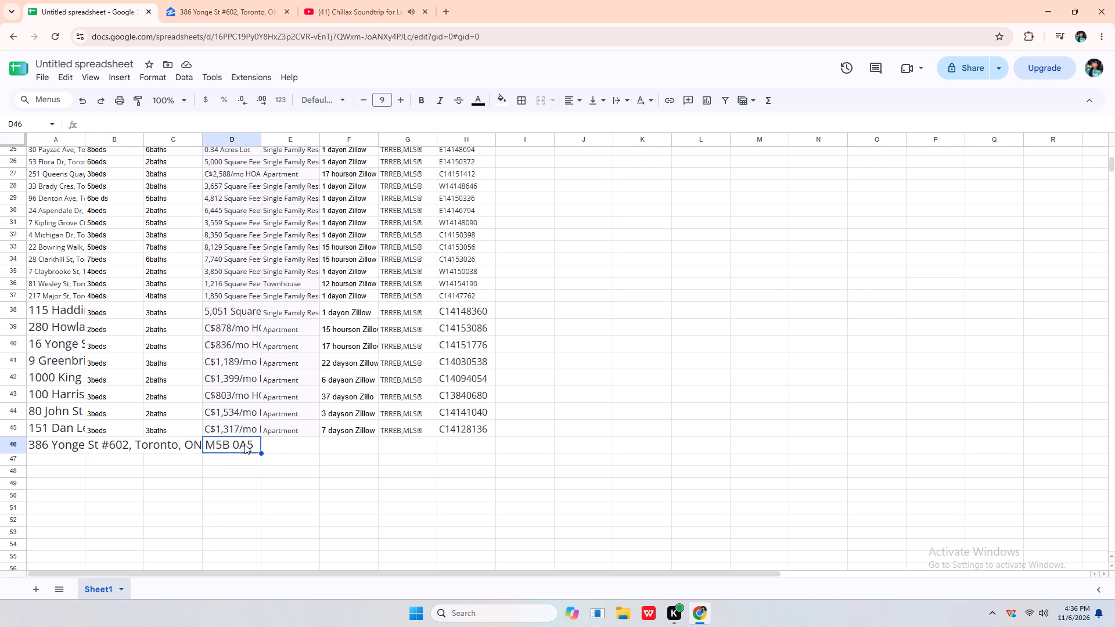
{"action": "key", "text": "ctrl+v"}
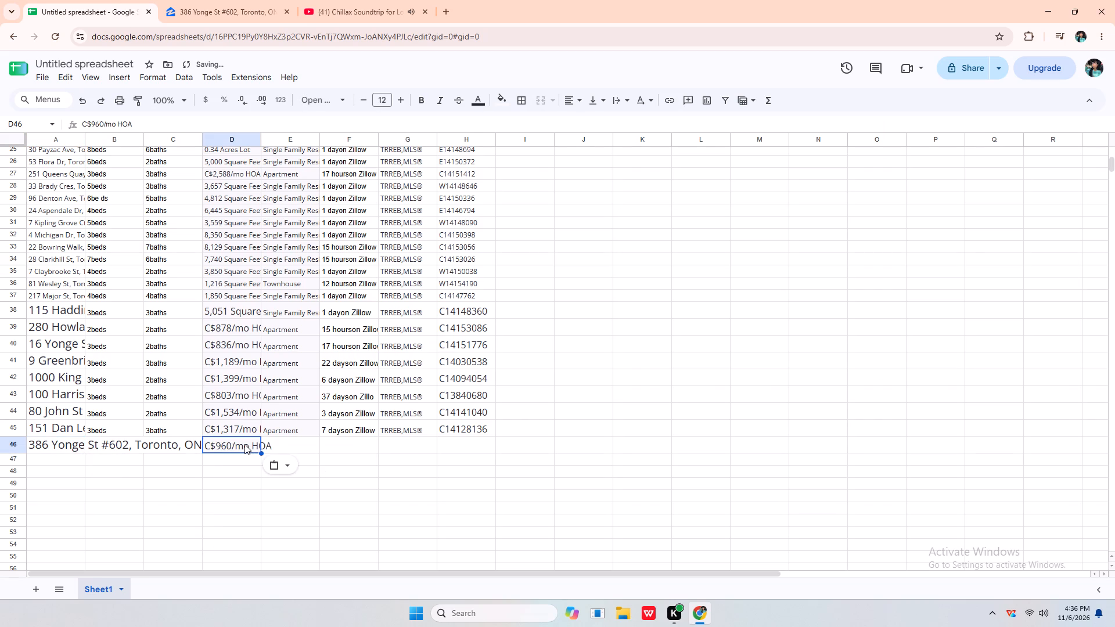
{"action": "key", "text": "Left"}
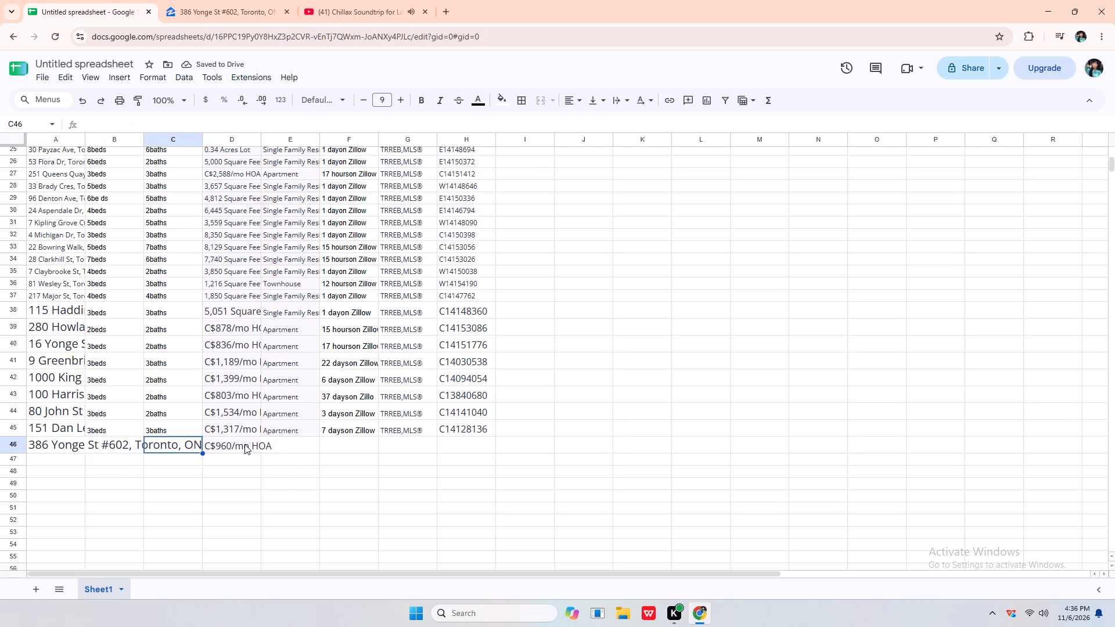
{"action": "key", "text": "Left"}
{"action": "key", "text": "Left"}
{"action": "key", "text": "Right"}
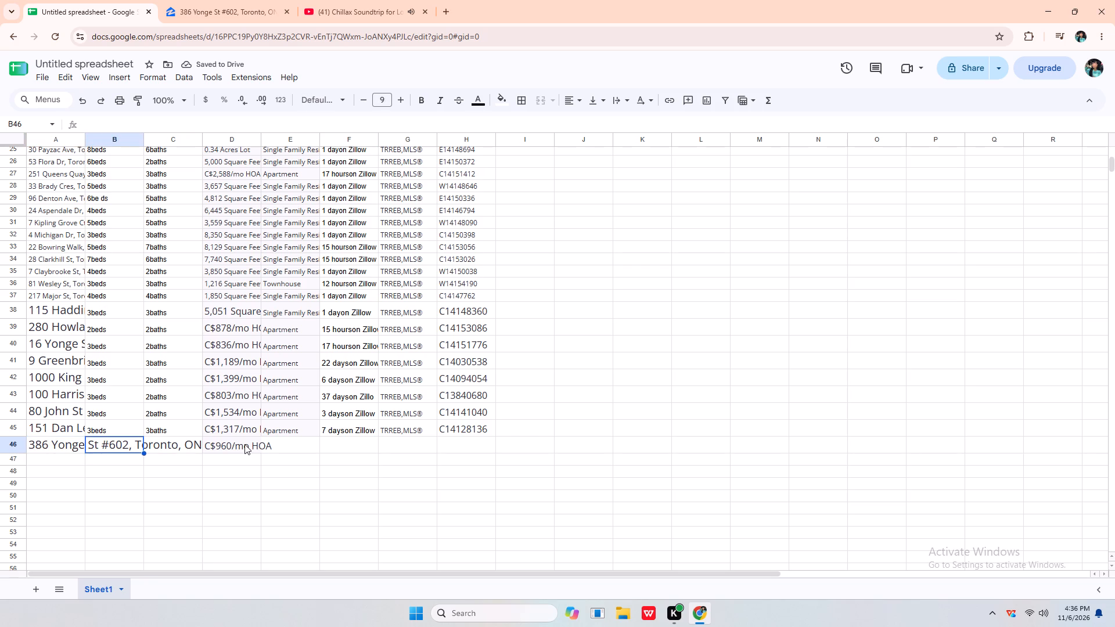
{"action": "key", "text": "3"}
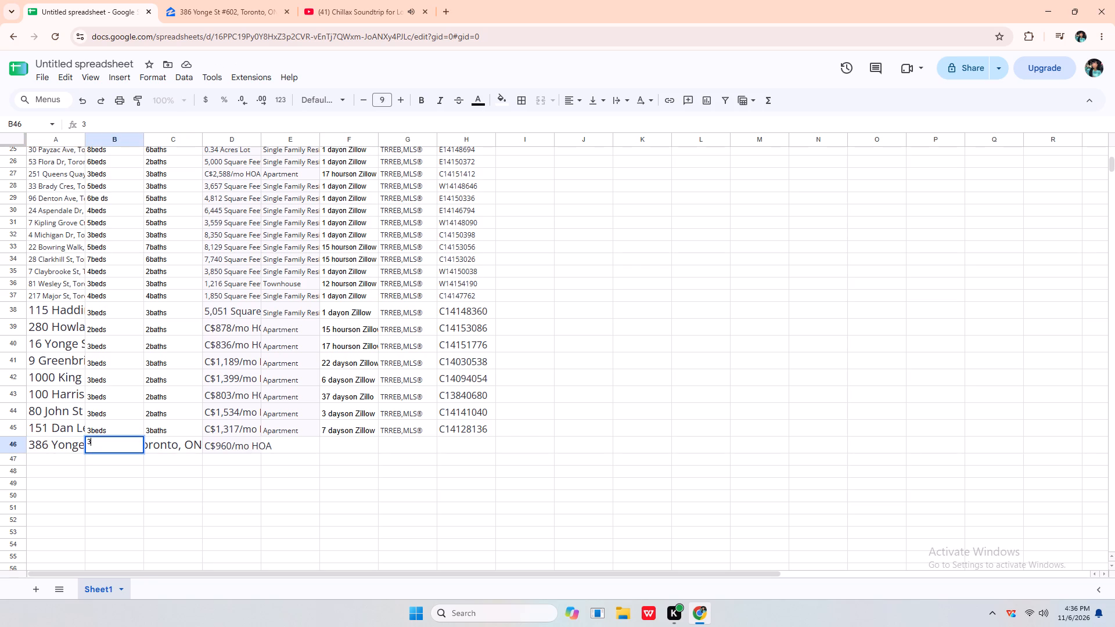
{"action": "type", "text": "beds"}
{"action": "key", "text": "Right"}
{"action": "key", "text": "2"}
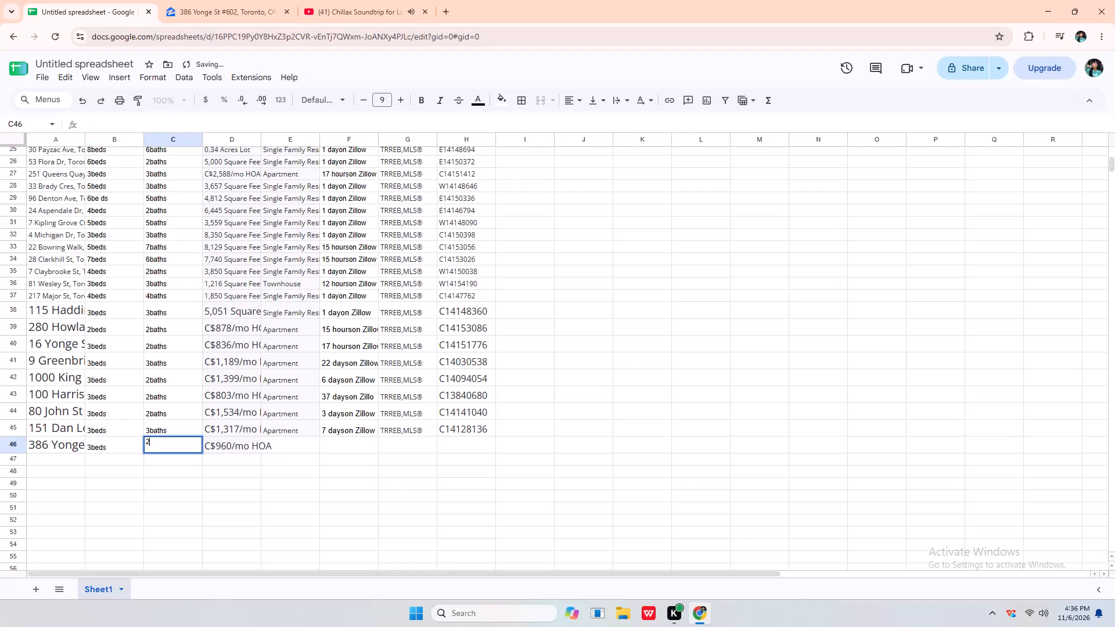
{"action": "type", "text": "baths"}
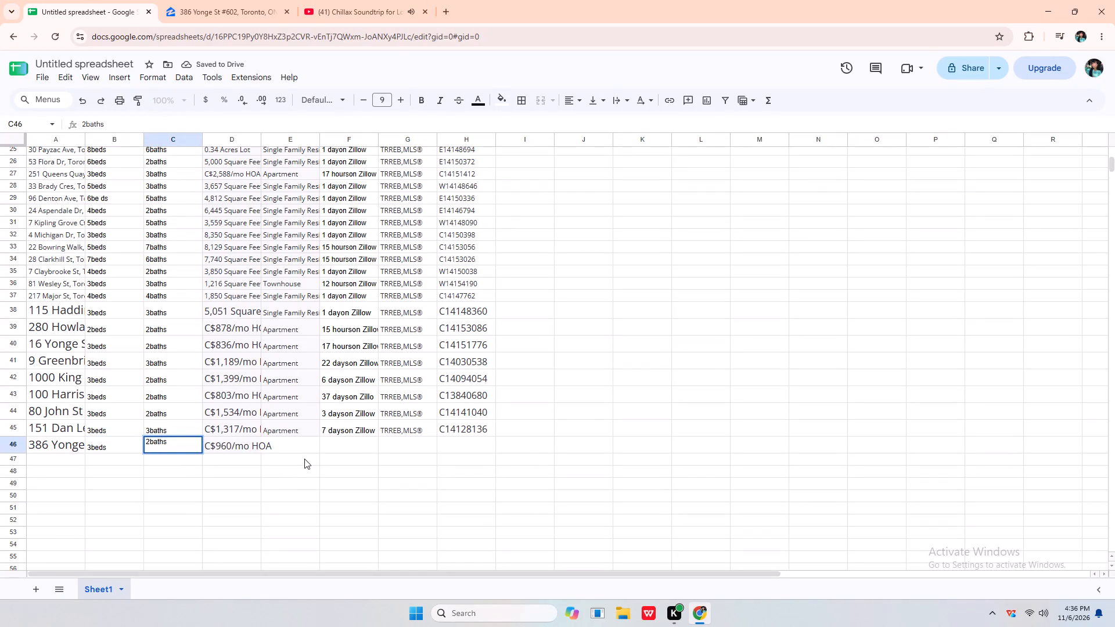
Copy the property type Apartment from E45 into E46.
{"action": "left_click", "coordinate": [289, 432]}
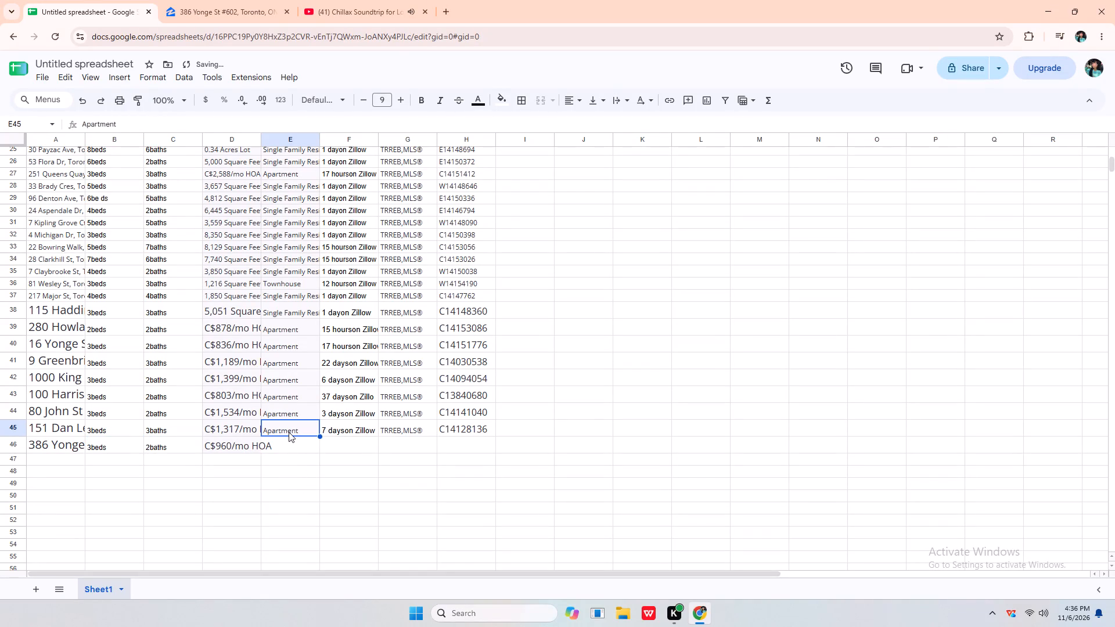
{"action": "key", "text": "ctrl+c"}
{"action": "key", "text": "Down"}
{"action": "key", "text": "ctrl+v"}
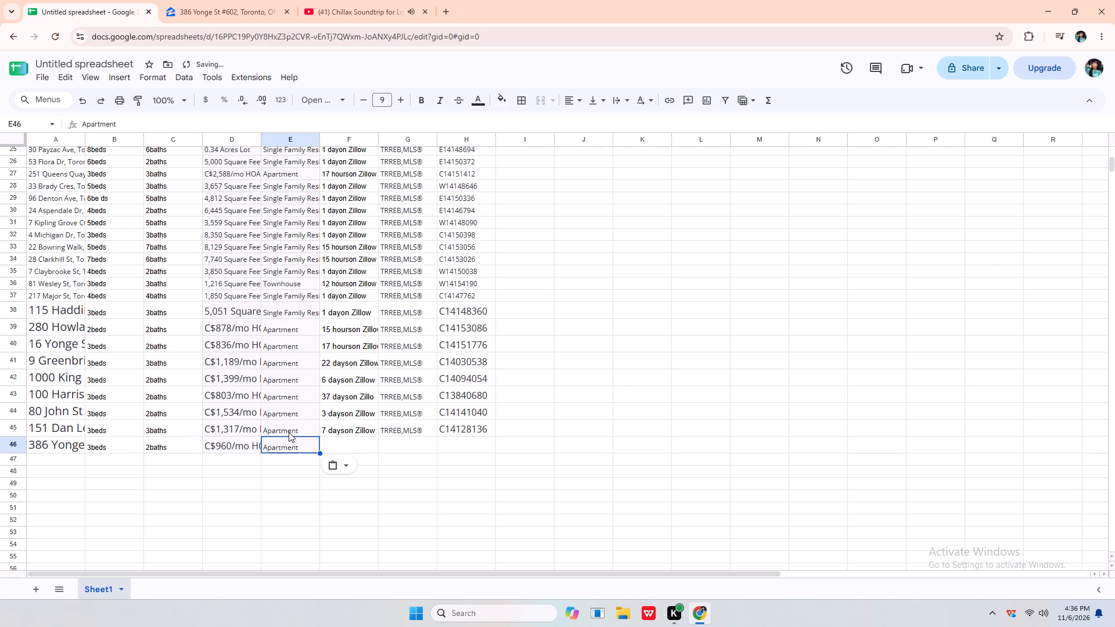
{"action": "left_click", "coordinate": [229, 8]}
{"action": "scroll", "coordinate": [430, 622], "scroll_direction": "down", "scroll_amount": 3}
{"action": "scroll", "coordinate": [411, 528], "scroll_direction": "down", "scroll_amount": 1}
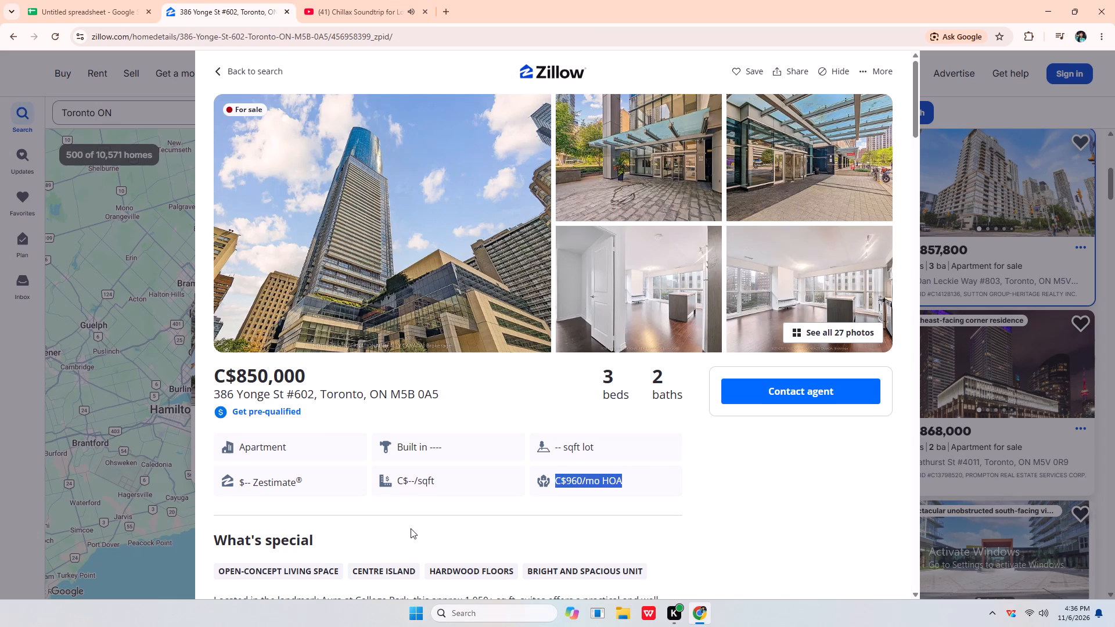
{"action": "scroll", "coordinate": [411, 528], "scroll_direction": "down", "scroll_amount": 3}
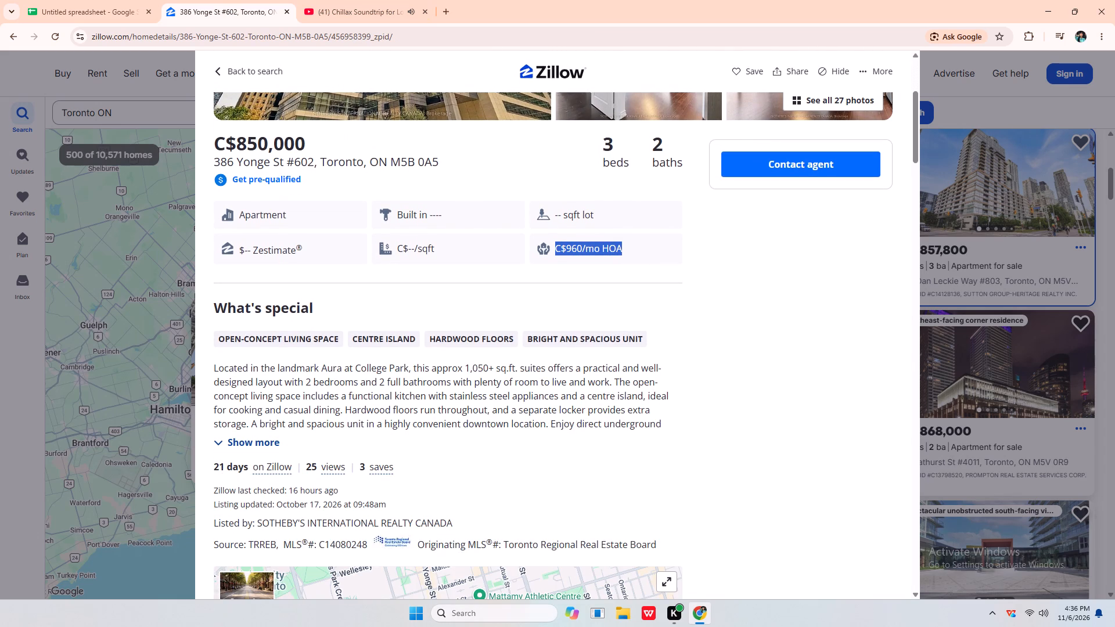
{"action": "left_click_drag", "start_coordinate": [213, 466], "coordinate": [291, 464]}
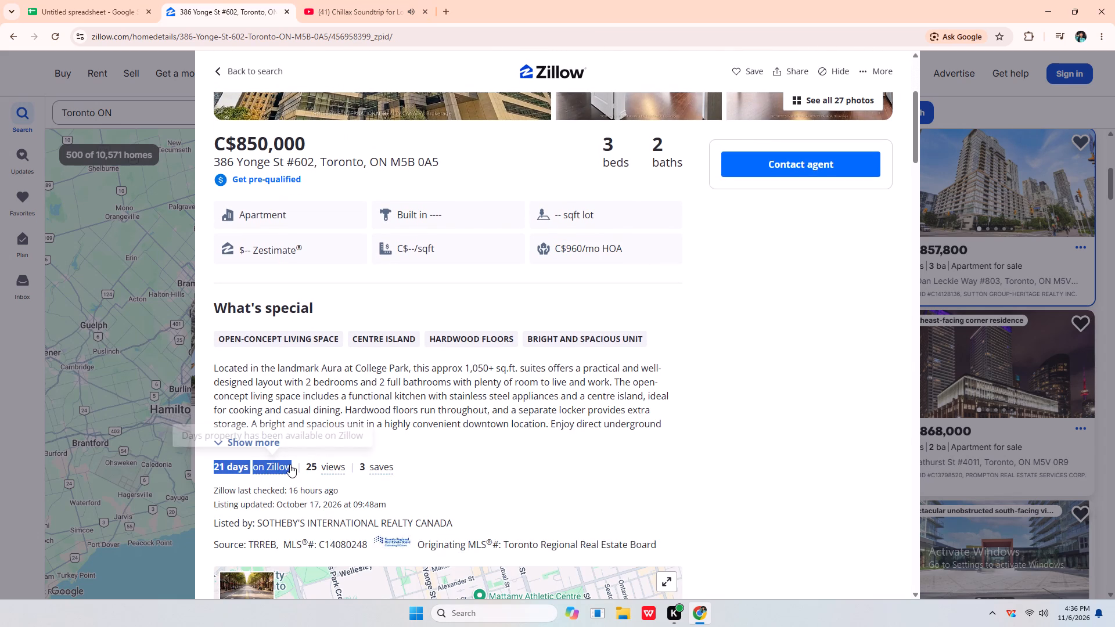
{"action": "key", "text": "ctrl+c"}
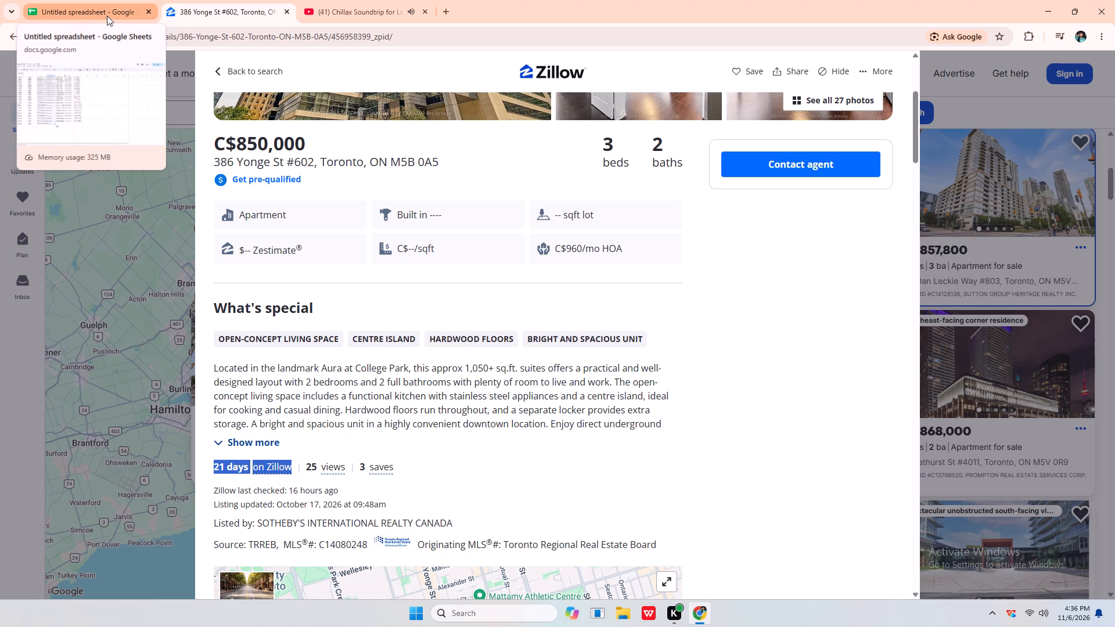
{"action": "left_click", "coordinate": [109, 13]}
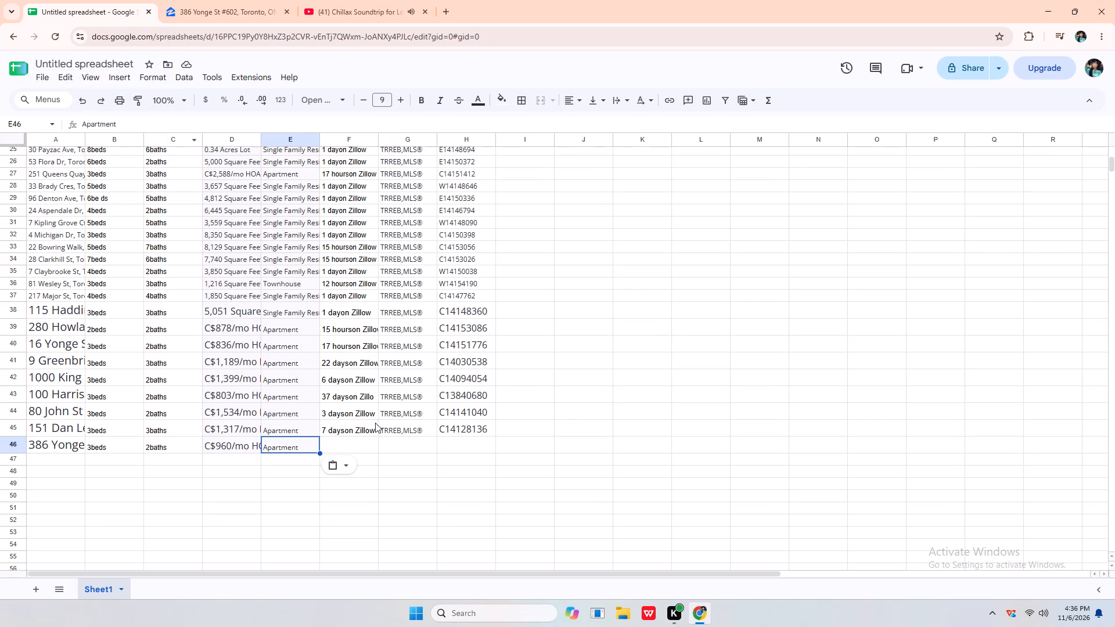
{"action": "left_click", "coordinate": [357, 433]}
{"action": "left_click", "coordinate": [361, 445]}
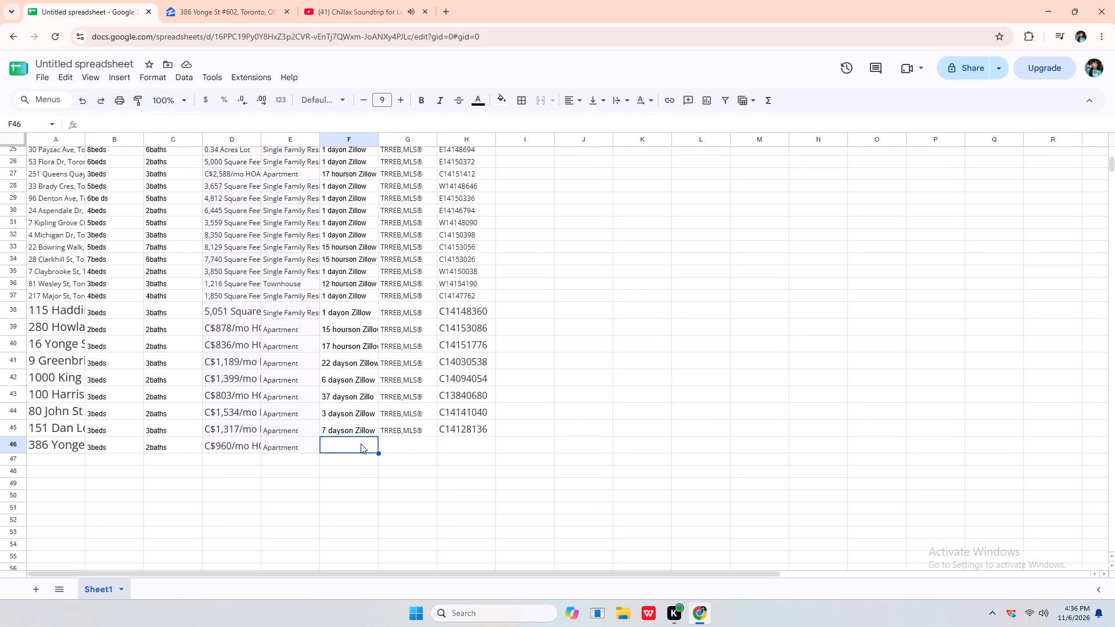
{"action": "key", "text": "ctrl+v"}
Copy the source label TRREB,MLS® from G45 into G46.
{"action": "left_click", "coordinate": [387, 434]}
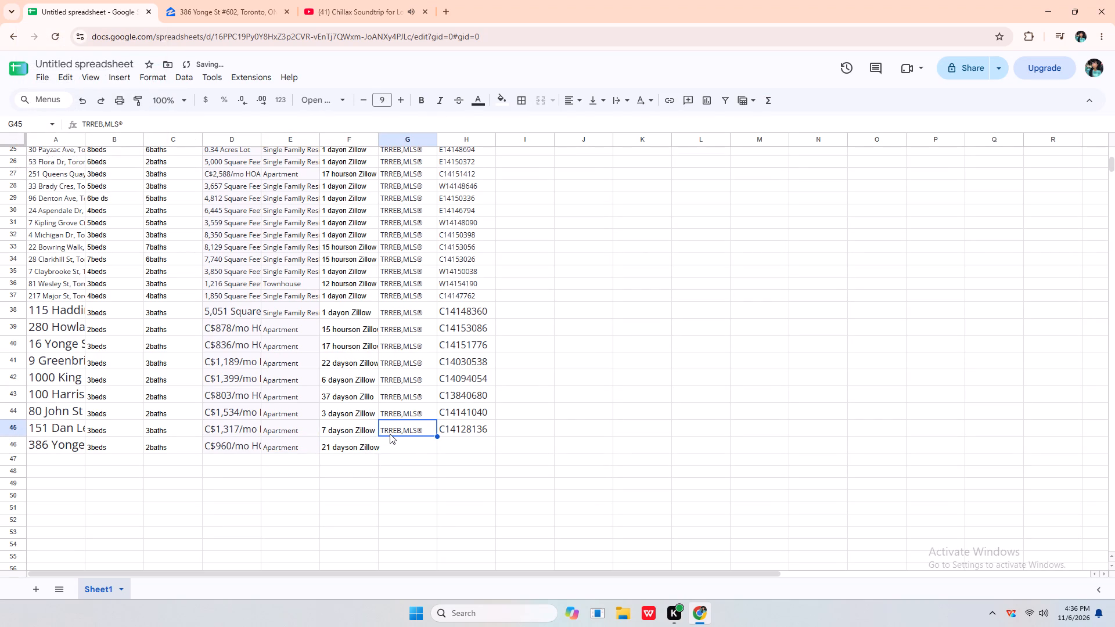
{"action": "key", "text": "ctrl+c"}
{"action": "key", "text": "Down"}
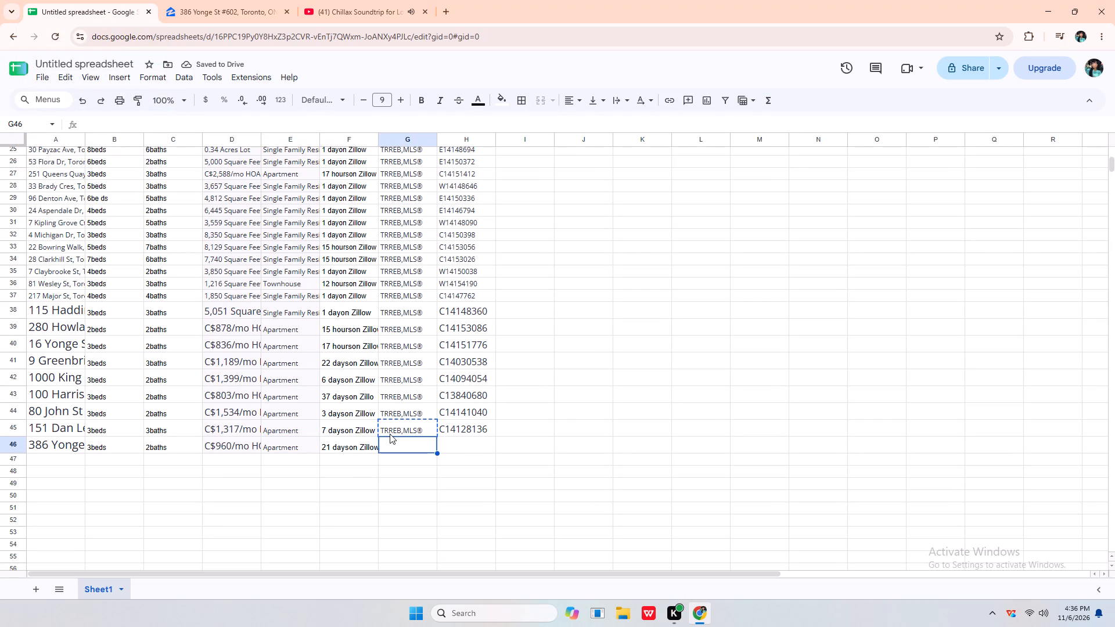
{"action": "key", "text": "ctrl+v"}
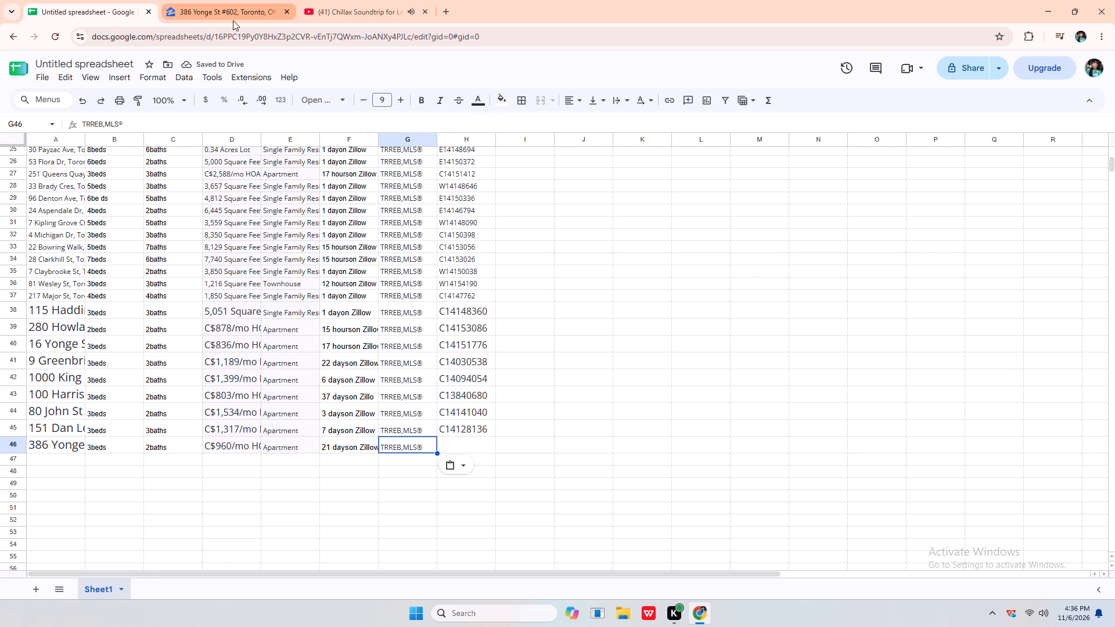
Copy the MLS number C14080248 from the 386 Yonge St #602 listing on Zillow into cell H46.
{"action": "left_click", "coordinate": [235, 19]}
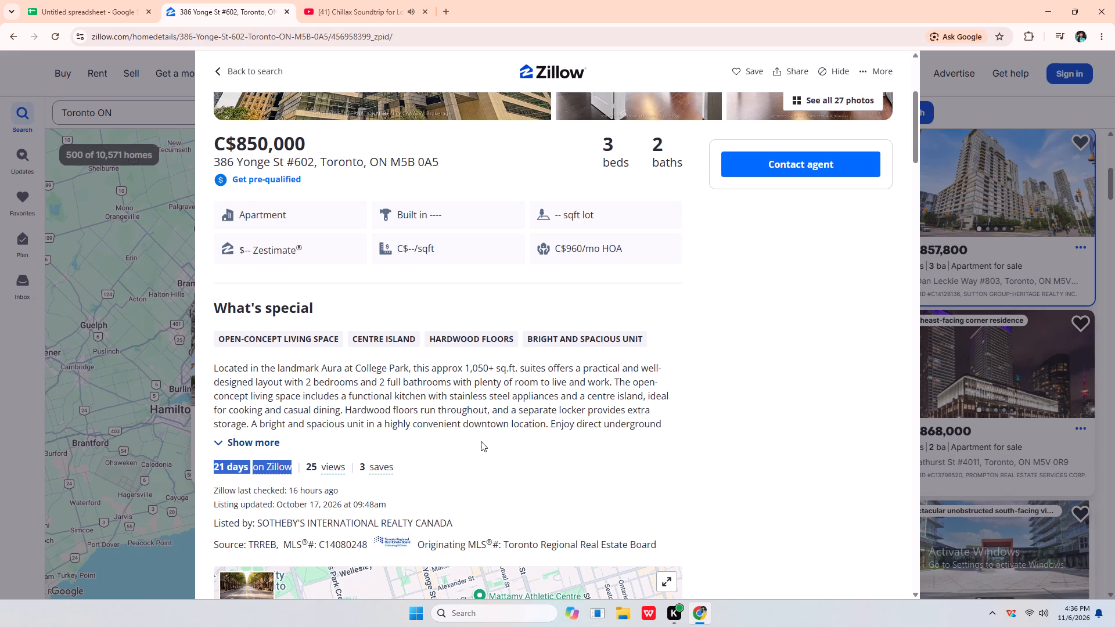
{"action": "scroll", "coordinate": [481, 441], "scroll_direction": "down", "scroll_amount": 3}
{"action": "left_click_drag", "start_coordinate": [319, 367], "coordinate": [379, 368]}
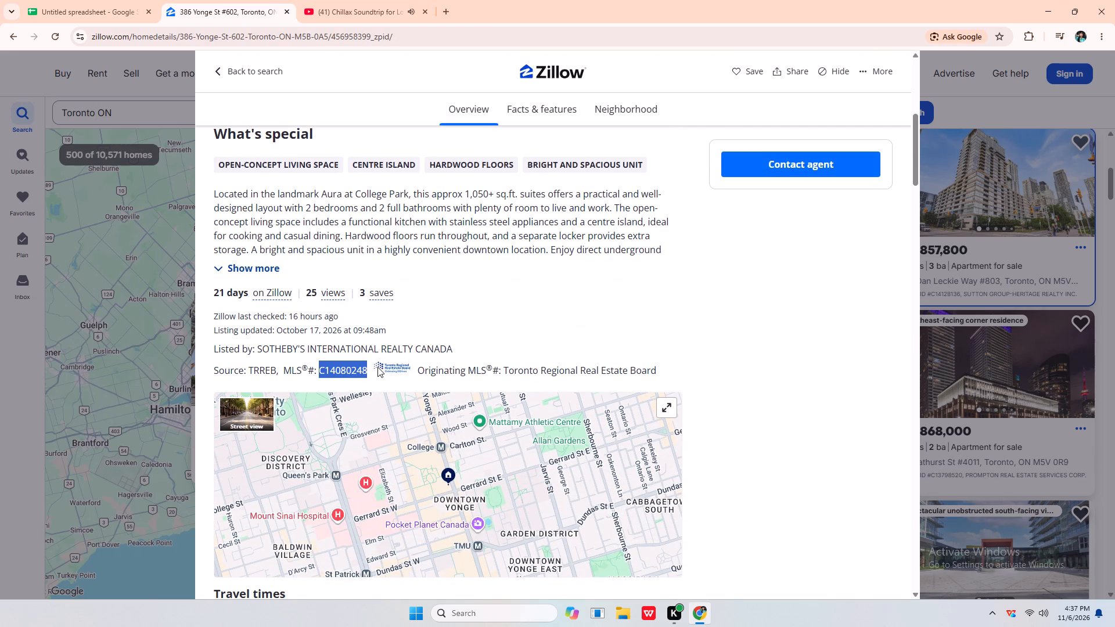
{"action": "key", "text": "ctrl+c"}
{"action": "left_click", "coordinate": [91, 10]}
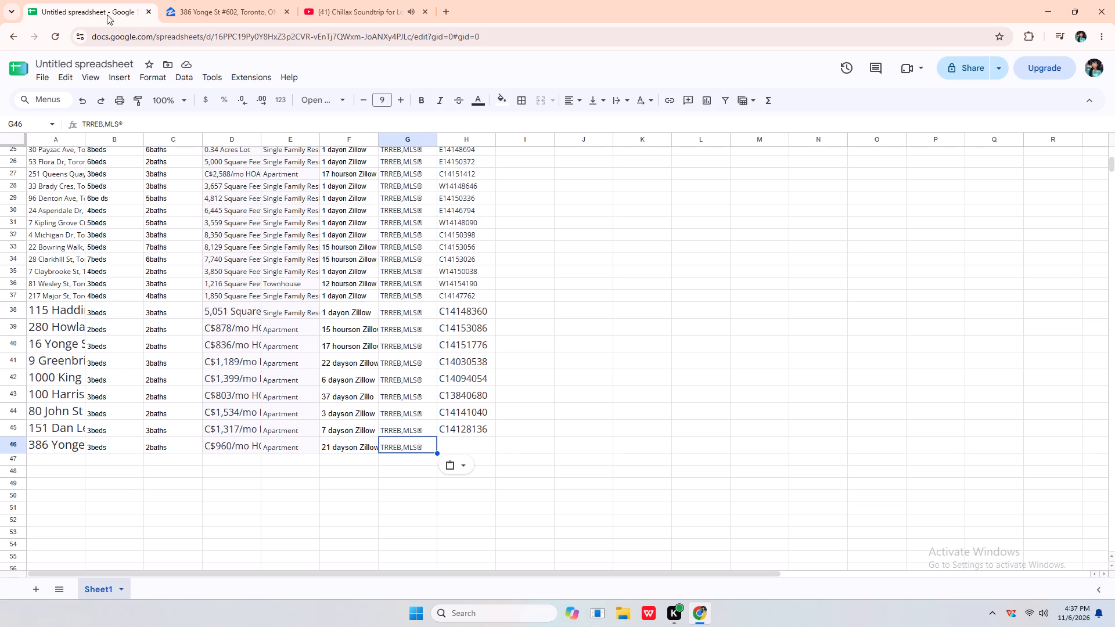
{"action": "left_click", "coordinate": [470, 439]}
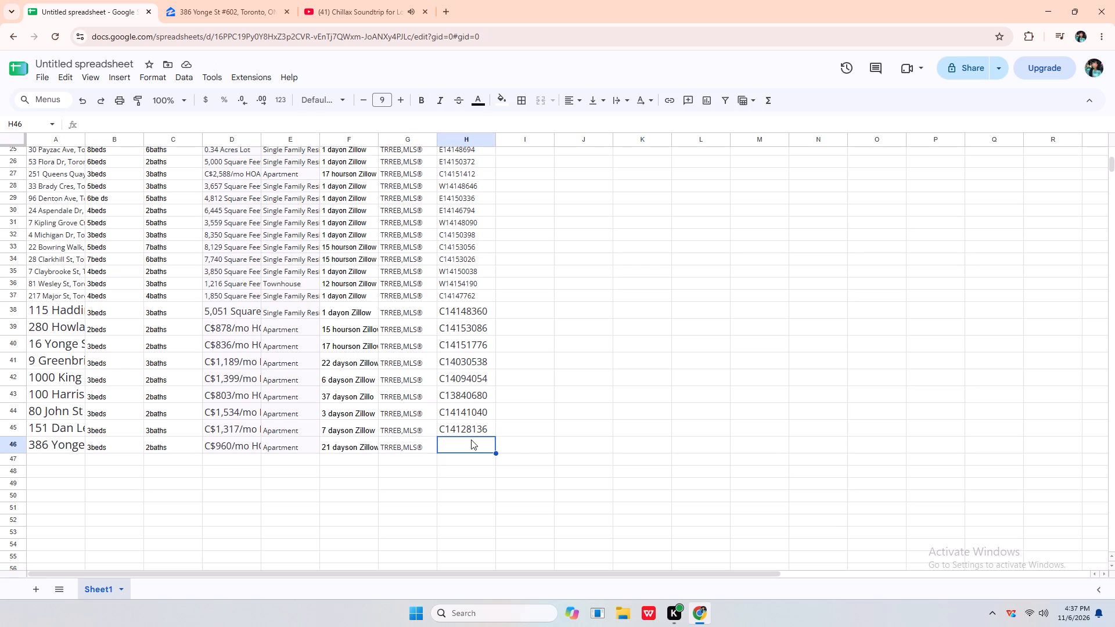
{"action": "key", "text": "ctrl+v"}
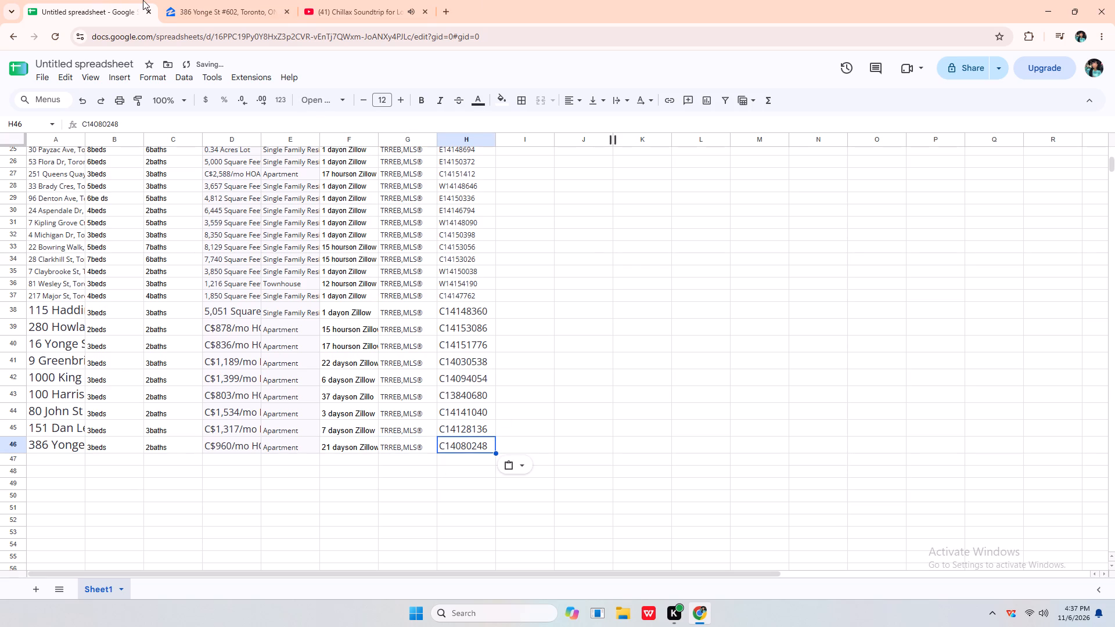
{"action": "left_click", "coordinate": [237, 13]}
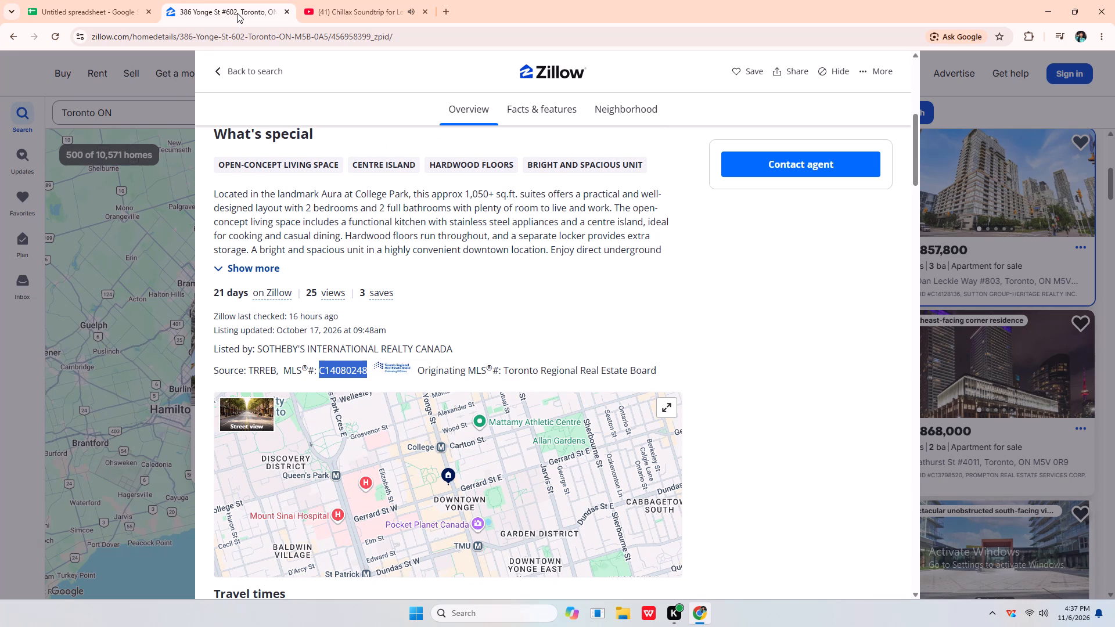
{"action": "left_click", "coordinate": [228, 78]}
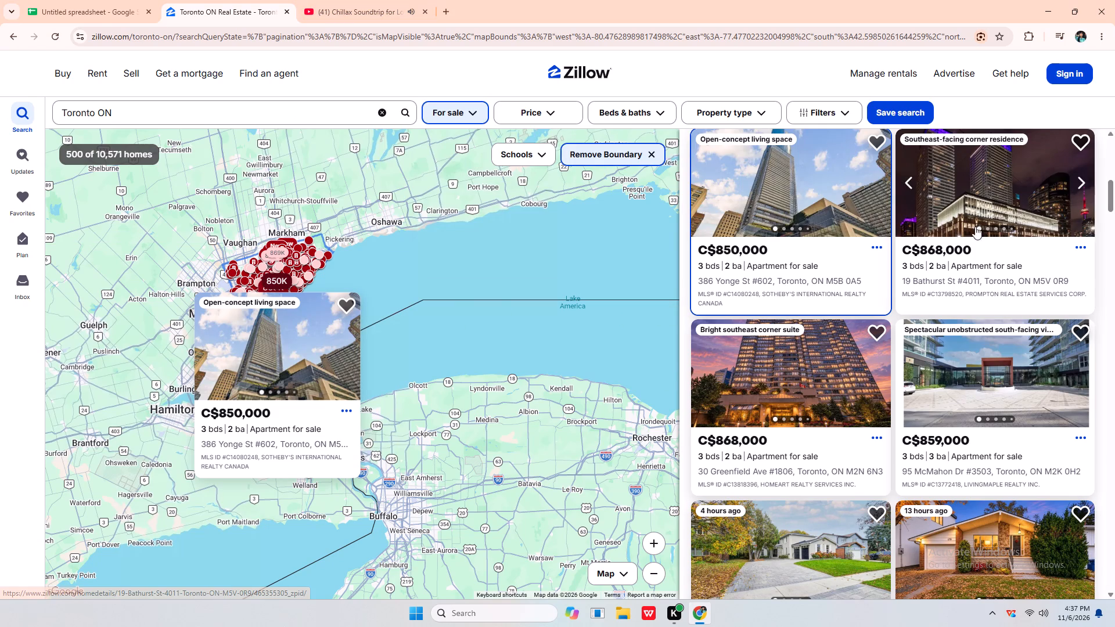
{"action": "left_click", "coordinate": [972, 263]}
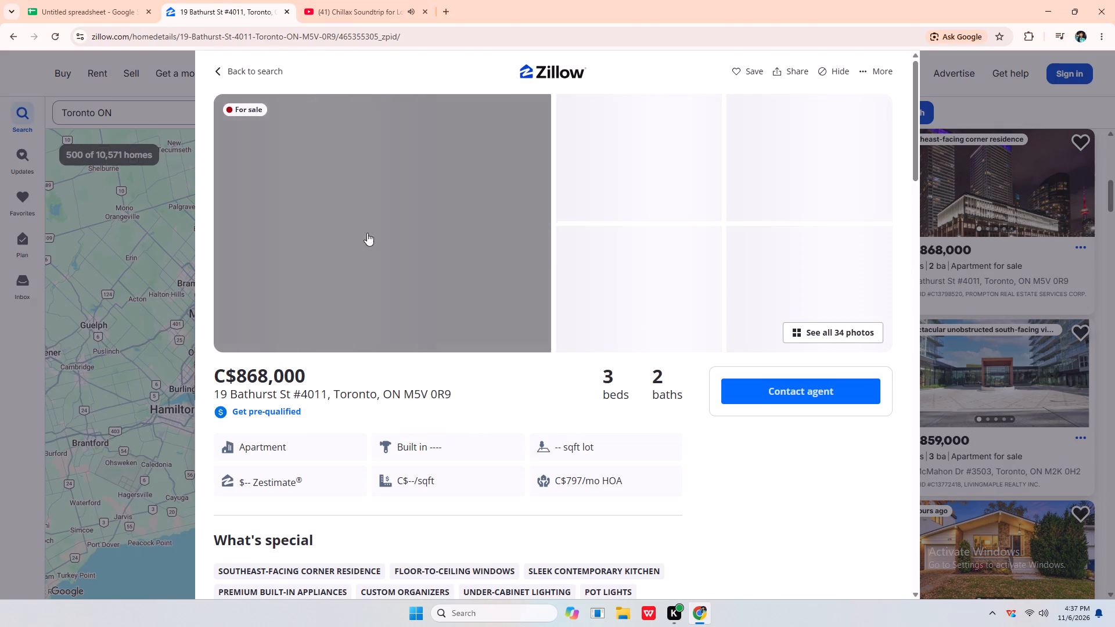
{"action": "left_click_drag", "start_coordinate": [213, 395], "coordinate": [455, 391]}
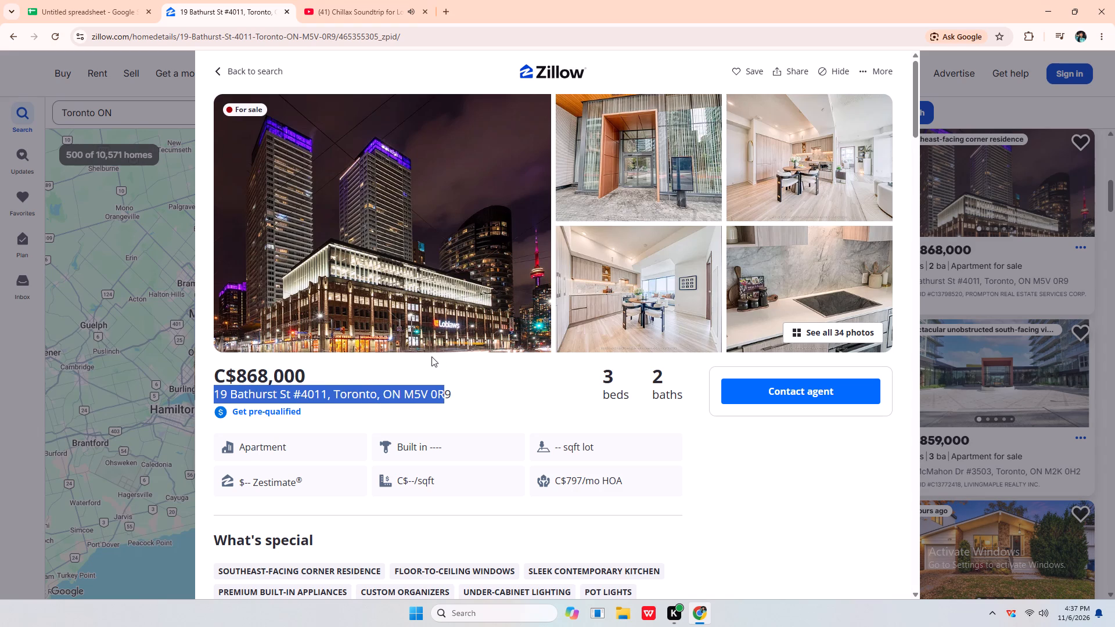
{"action": "key", "text": "ctrl+c"}
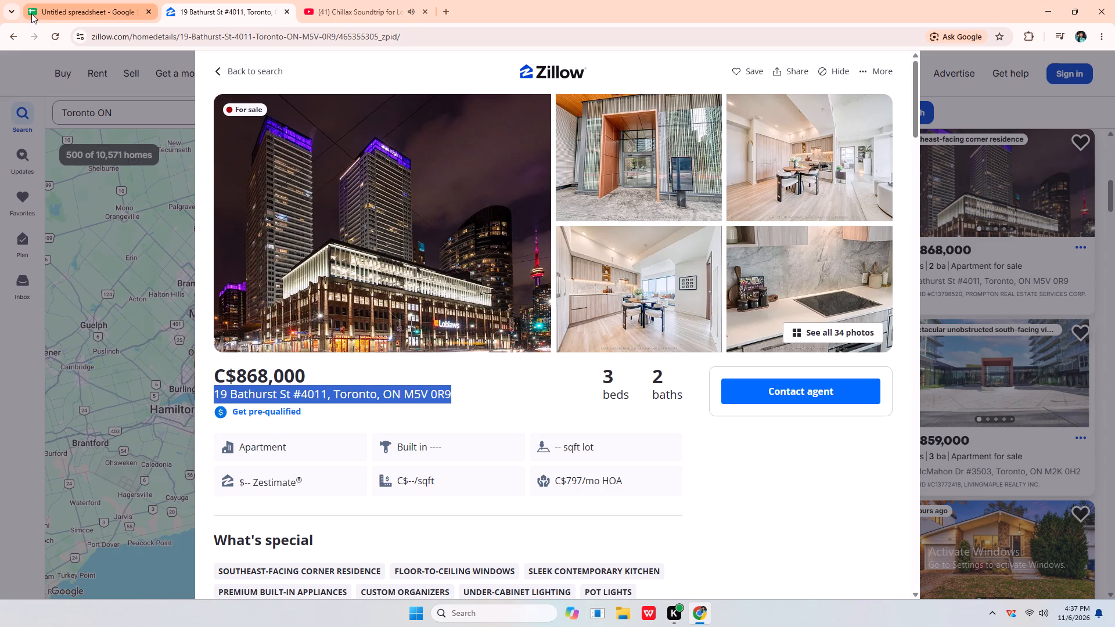
{"action": "left_click", "coordinate": [100, 9]}
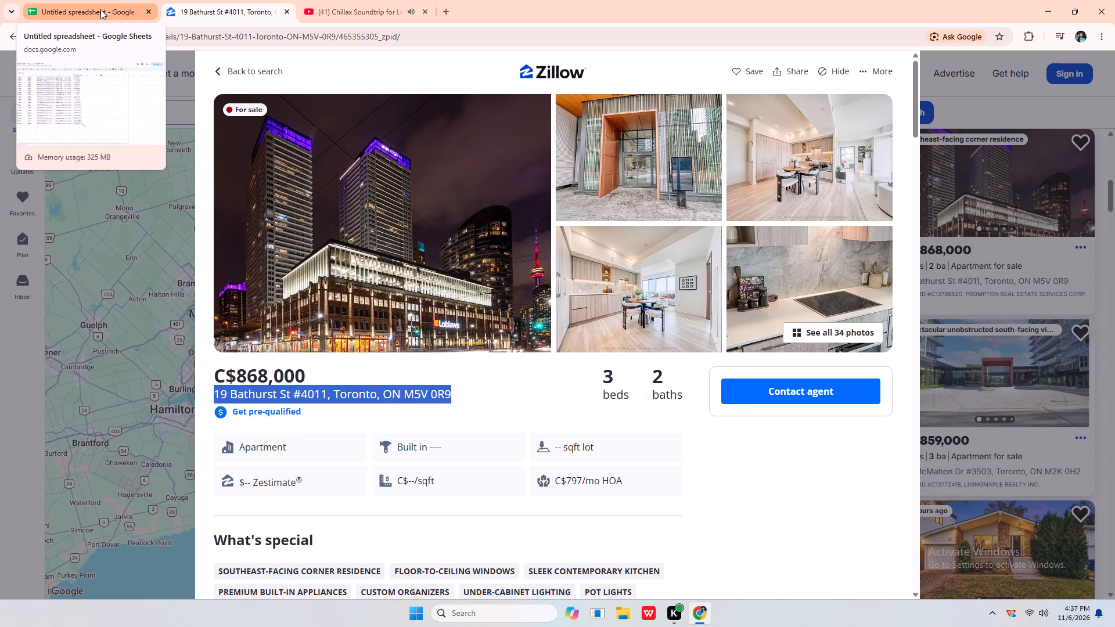
{"action": "left_click", "coordinate": [45, 462]}
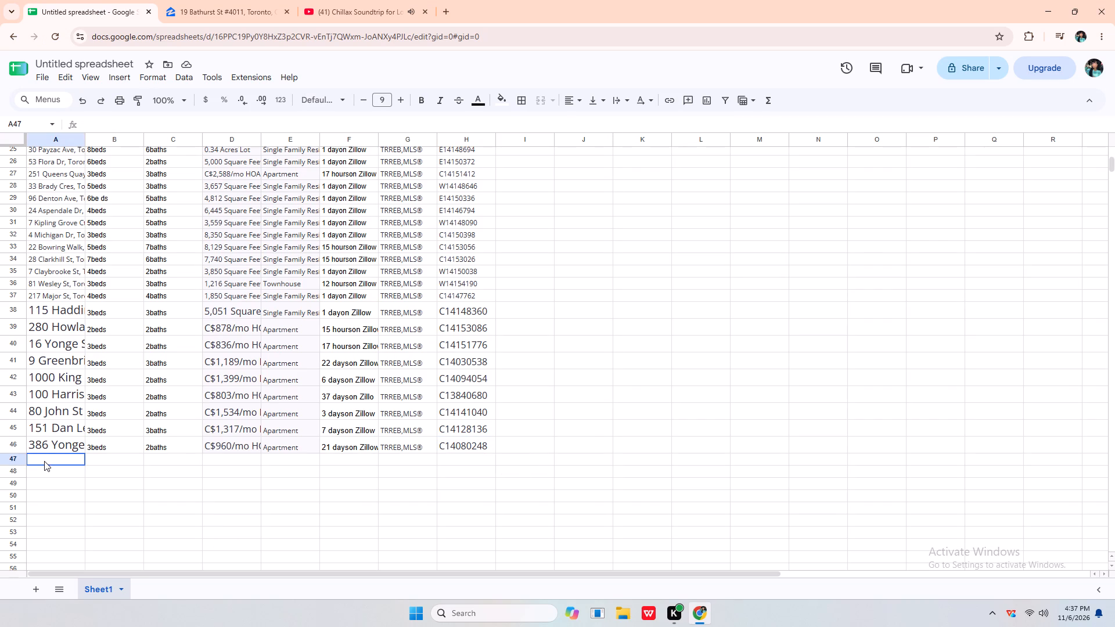
{"action": "key", "text": "ctrl+v"}
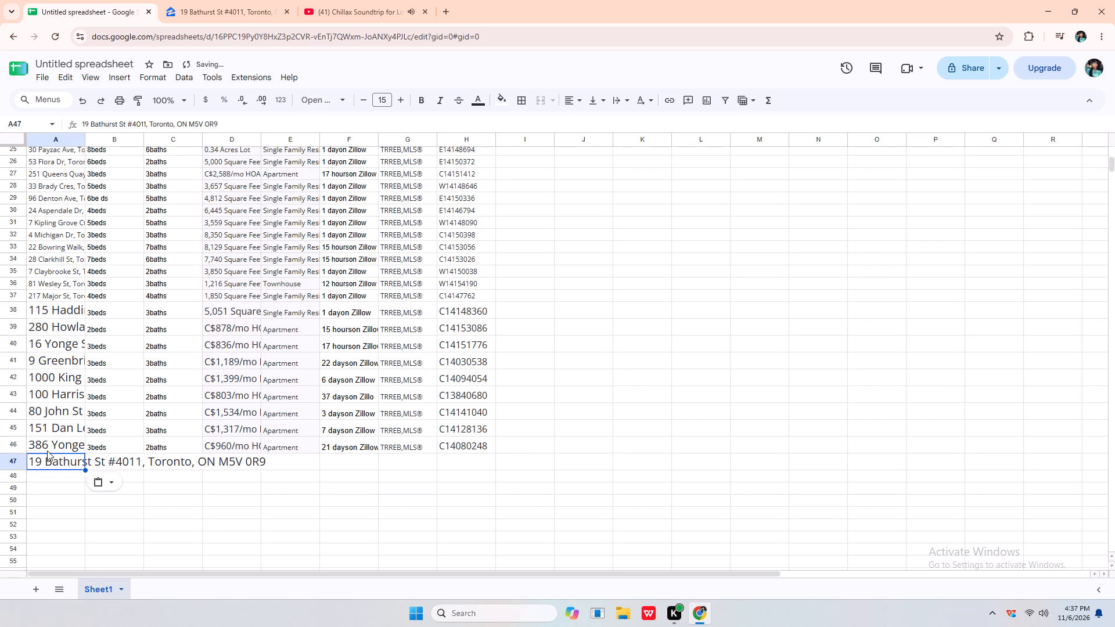
{"action": "key", "text": "Right"}
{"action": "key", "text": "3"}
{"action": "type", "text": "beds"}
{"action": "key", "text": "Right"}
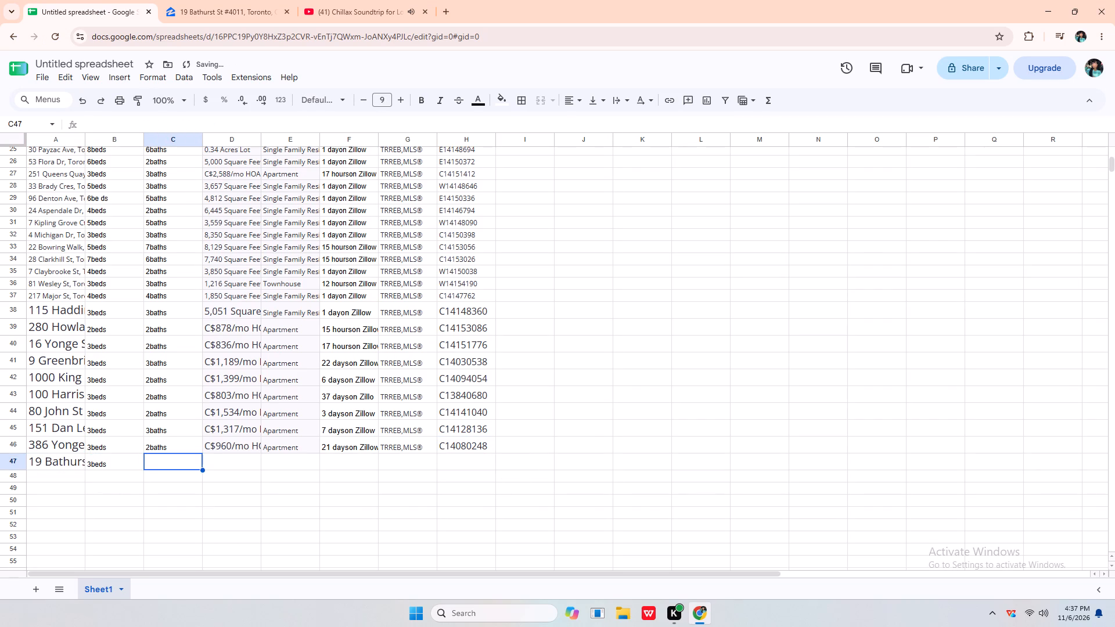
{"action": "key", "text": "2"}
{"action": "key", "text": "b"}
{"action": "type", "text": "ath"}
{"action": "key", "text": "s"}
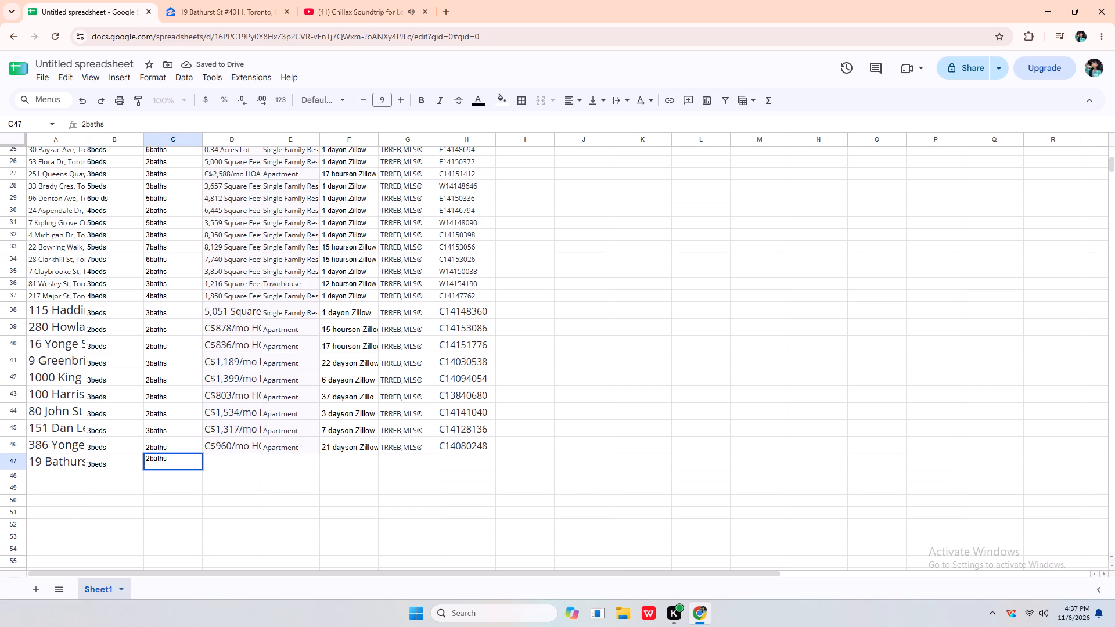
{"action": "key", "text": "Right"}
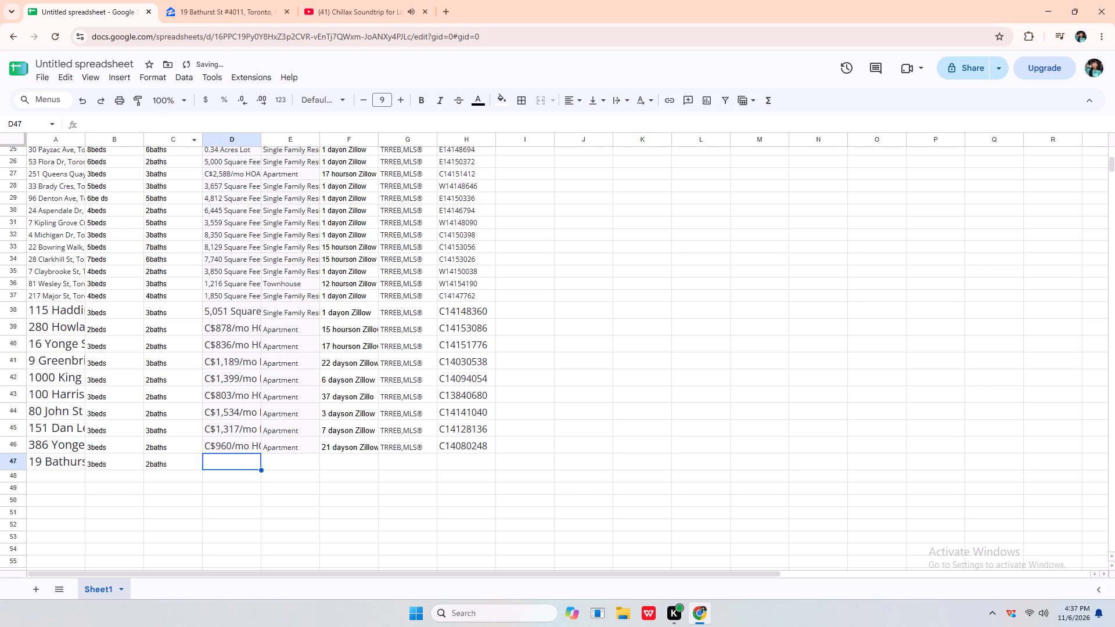
Copy the fee C$797/mo HOA from the 19 Bathurst St #4011 listing on Zillow into cell D47.
{"action": "left_click", "coordinate": [203, 16]}
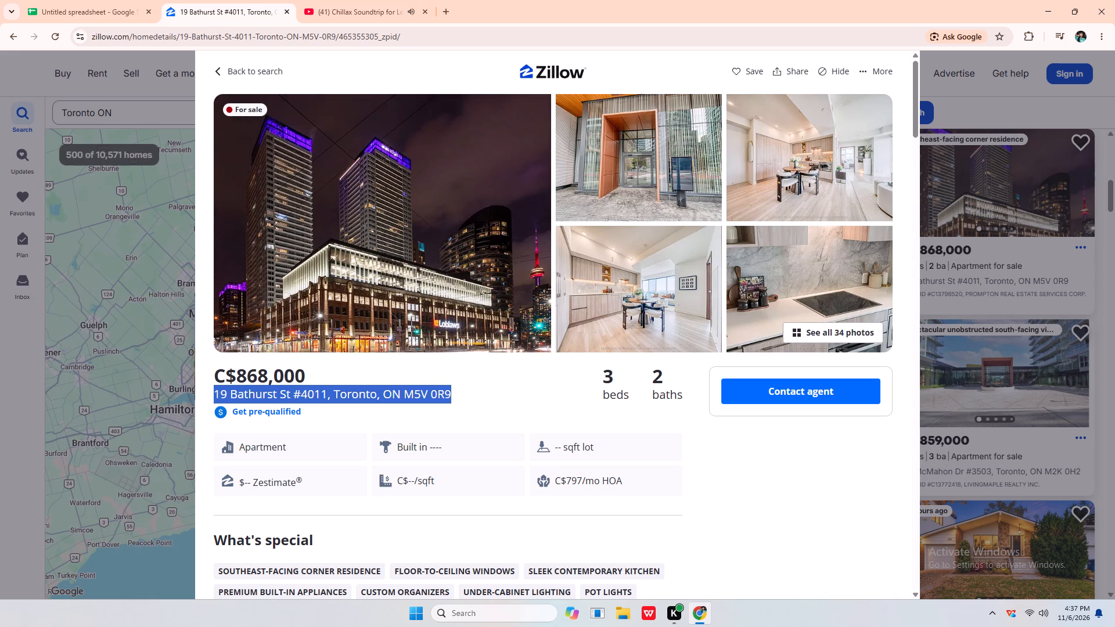
{"action": "left_click_drag", "start_coordinate": [553, 480], "coordinate": [608, 482]}
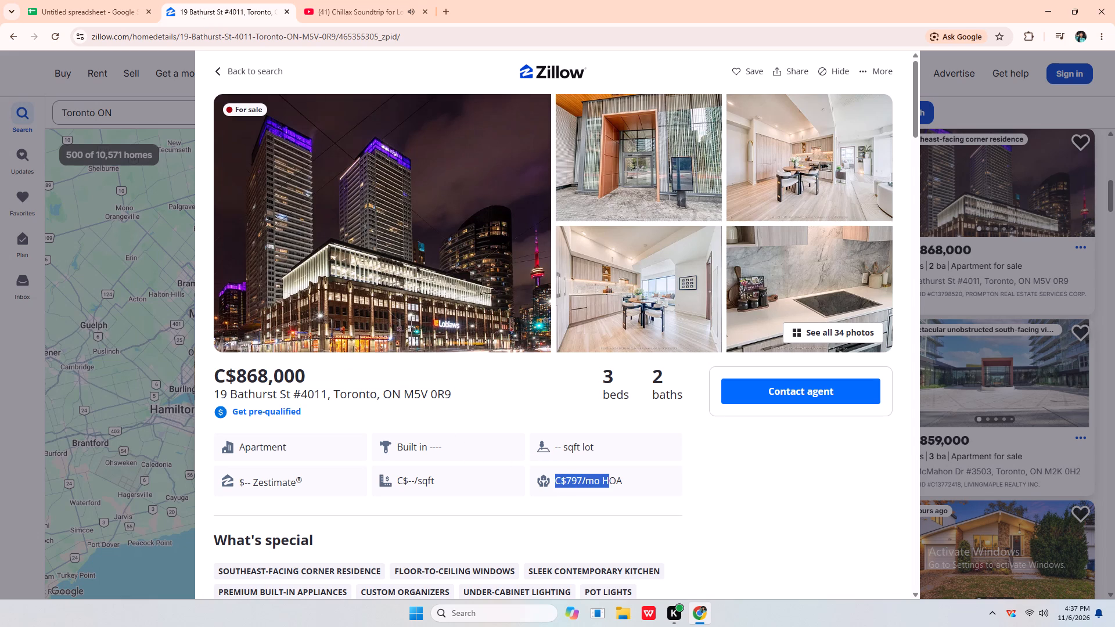
{"action": "left_click_drag", "start_coordinate": [608, 482], "coordinate": [630, 478]}
{"action": "key", "text": "ctrl+c"}
{"action": "left_click", "coordinate": [118, 8]}
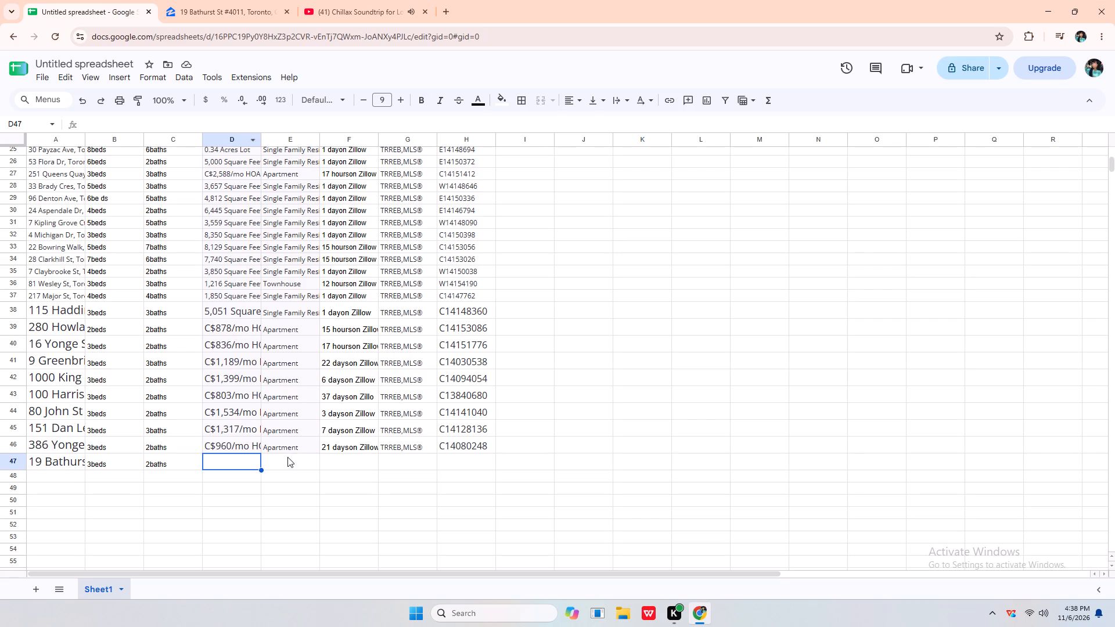
{"action": "key", "text": "ctrl+v"}
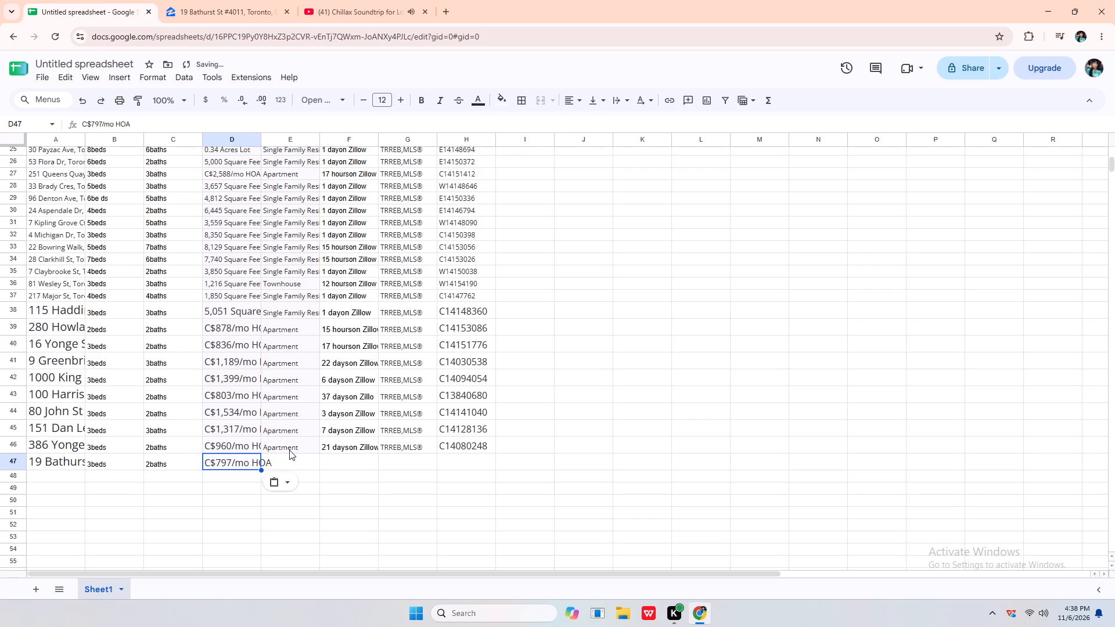
Copy the property type Apartment from E46 into E47.
{"action": "left_click", "coordinate": [300, 445]}
{"action": "key", "text": "ctrl+c"}
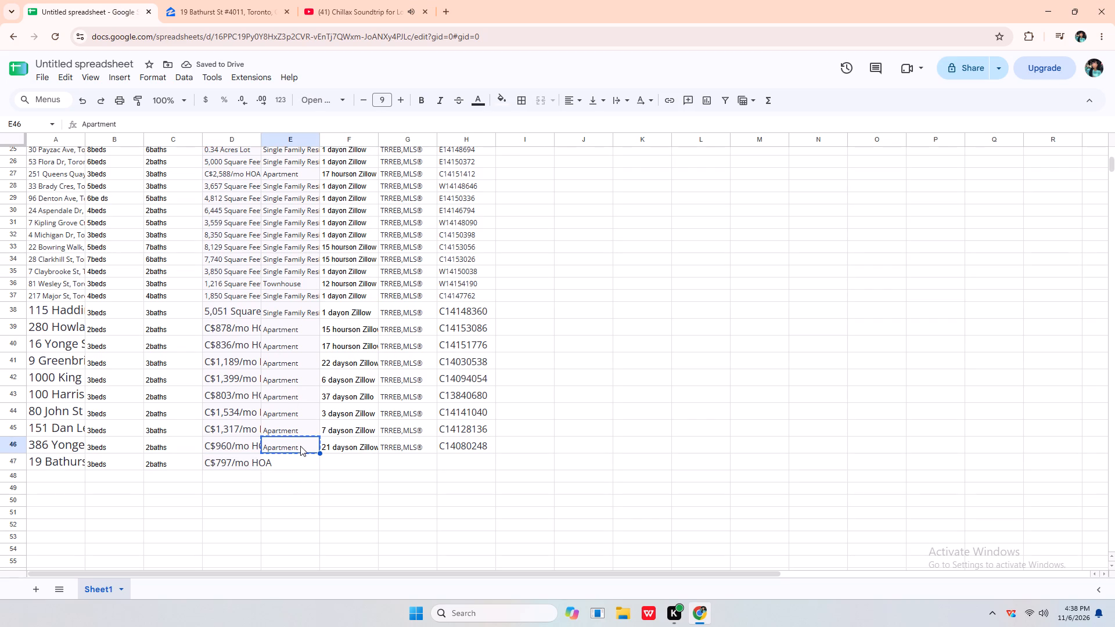
{"action": "key", "text": "Down"}
{"action": "key", "text": "ctrl+v"}
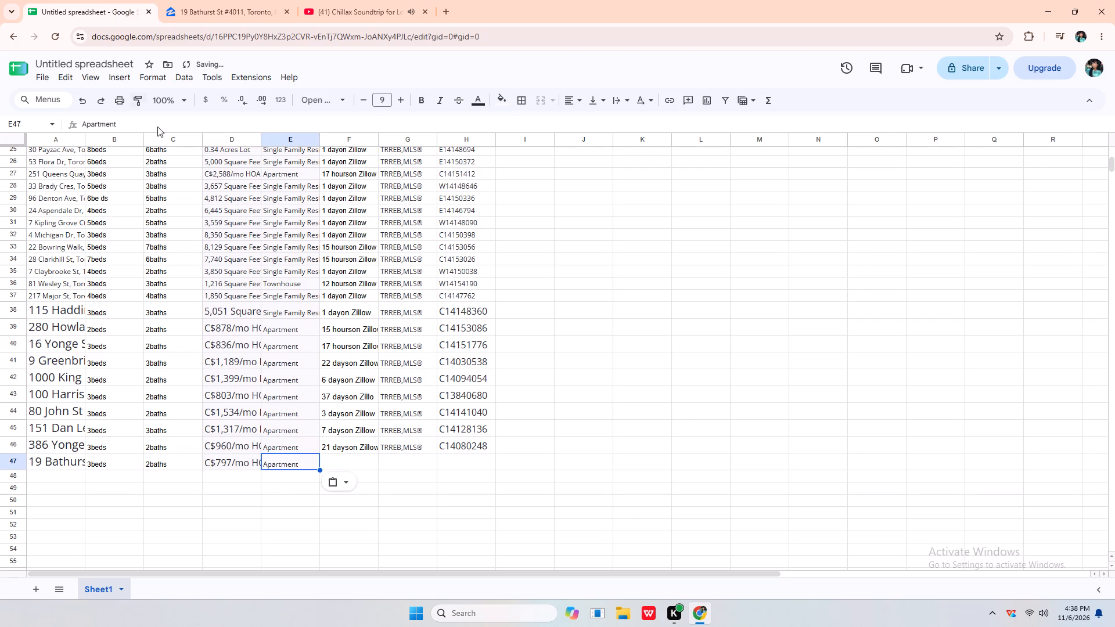
{"action": "left_click", "coordinate": [213, 9]}
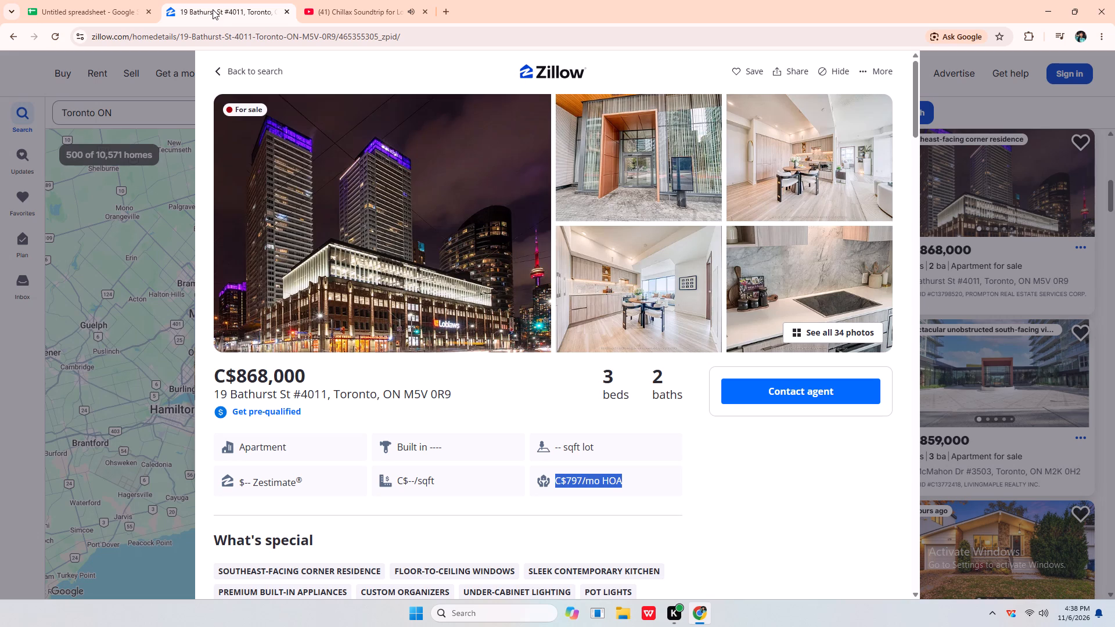
{"action": "scroll", "coordinate": [549, 468], "scroll_direction": "down", "scroll_amount": 5}
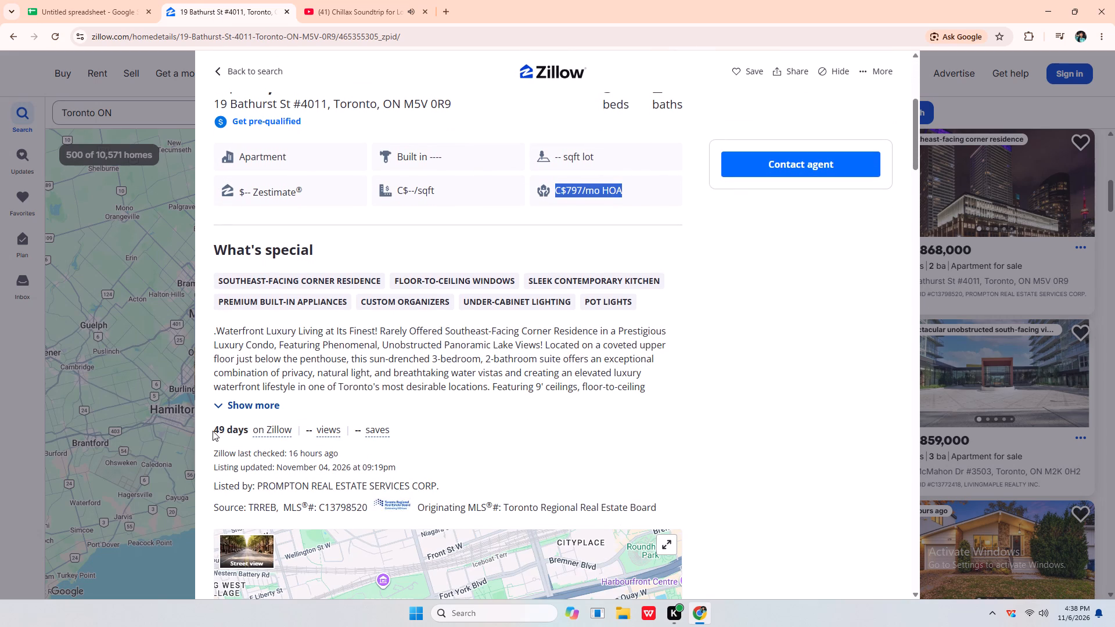
{"action": "left_click_drag", "start_coordinate": [213, 430], "coordinate": [293, 424]}
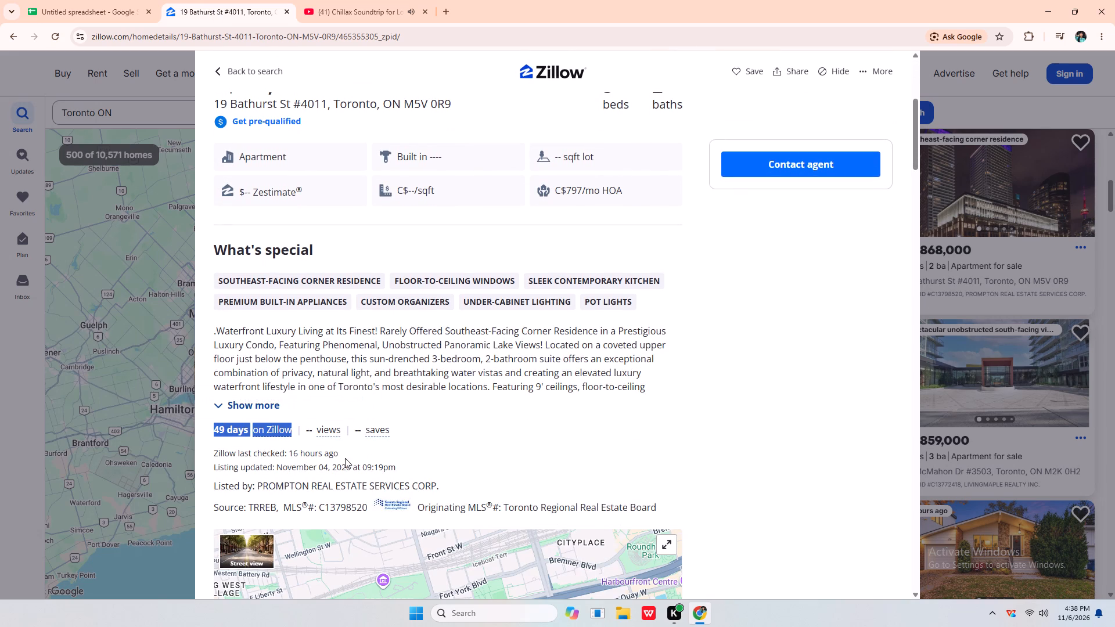
{"action": "key", "text": "ctrl+c"}
{"action": "left_click", "coordinate": [108, 4]}
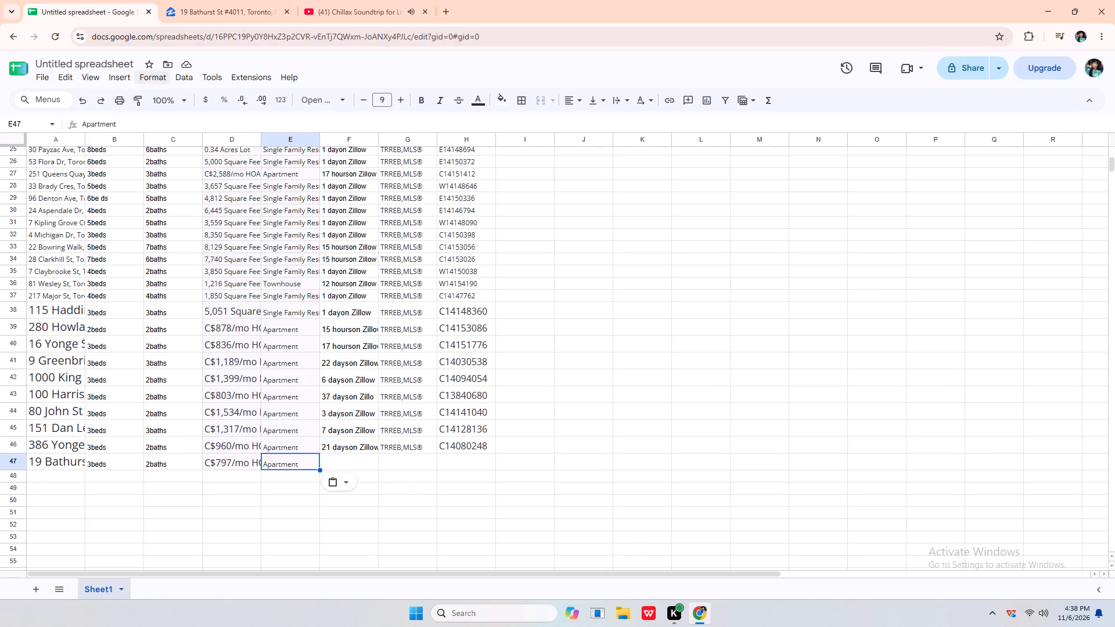
{"action": "left_click", "coordinate": [364, 463]}
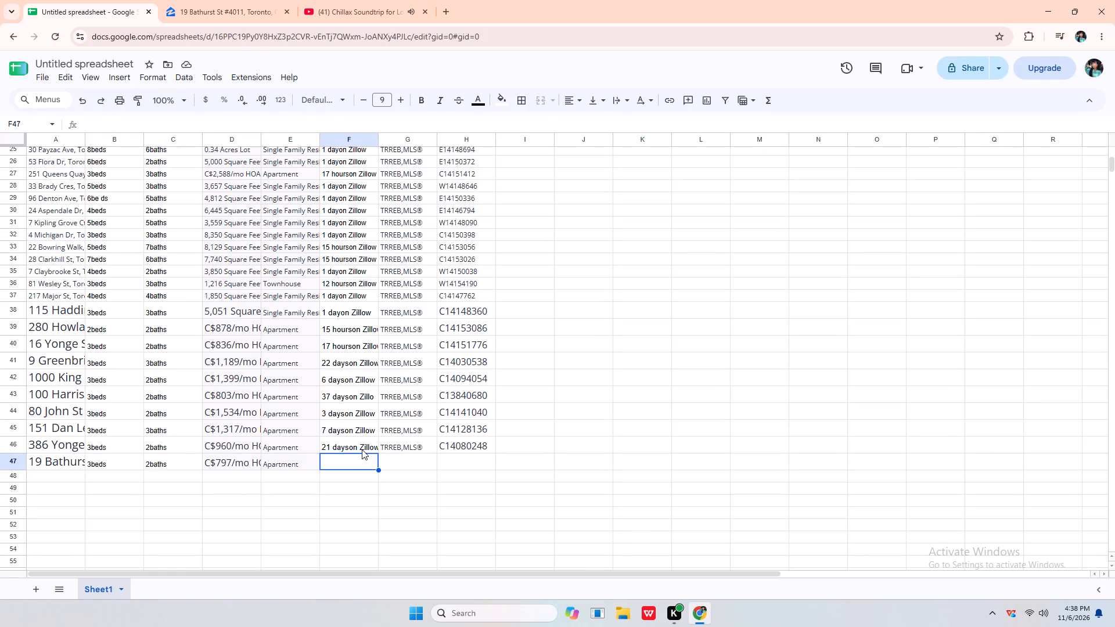
{"action": "key", "text": "ctrl+v"}
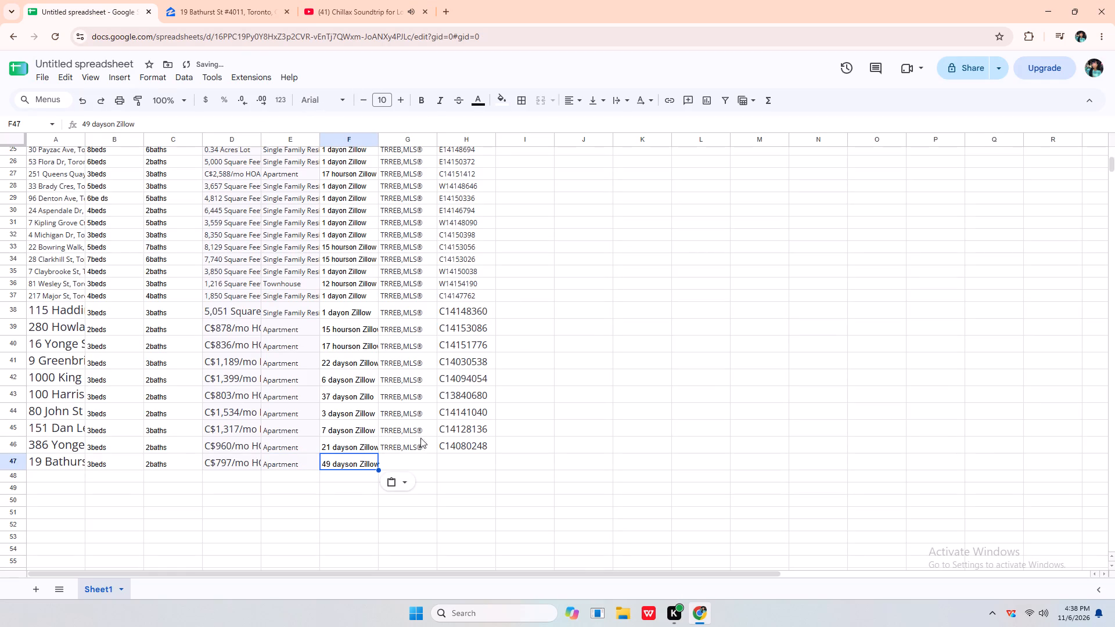
Copy the source label TRREB,MLS® from G46 into G47.
{"action": "left_click", "coordinate": [411, 442]}
{"action": "key", "text": "ctrl+c"}
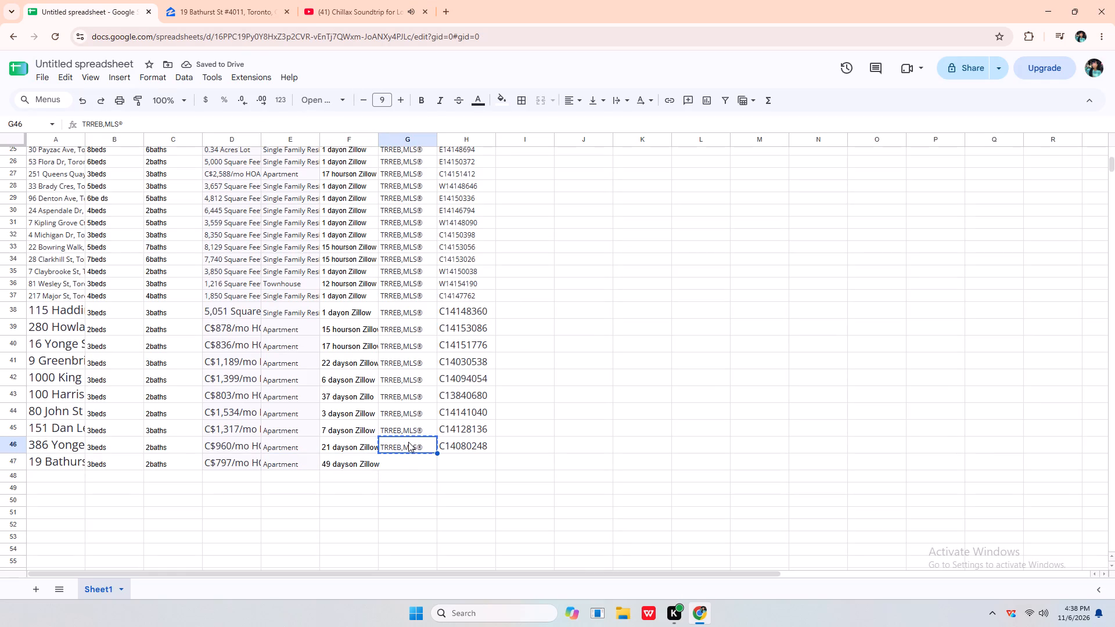
{"action": "key", "text": "Down"}
{"action": "key", "text": "ctrl+v"}
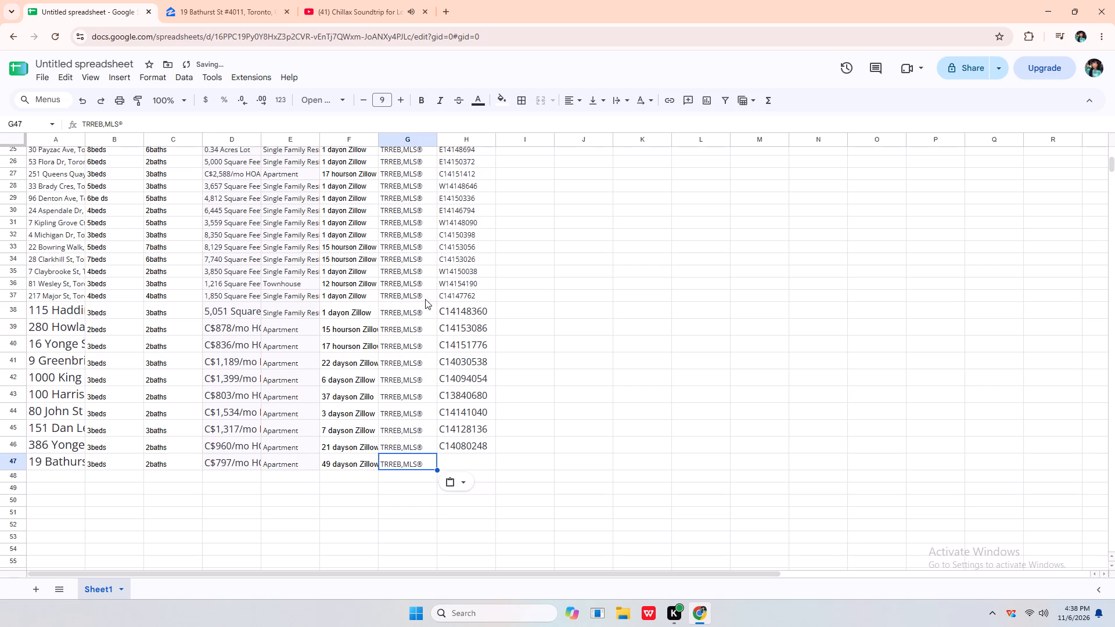
{"action": "left_click", "coordinate": [199, 8]}
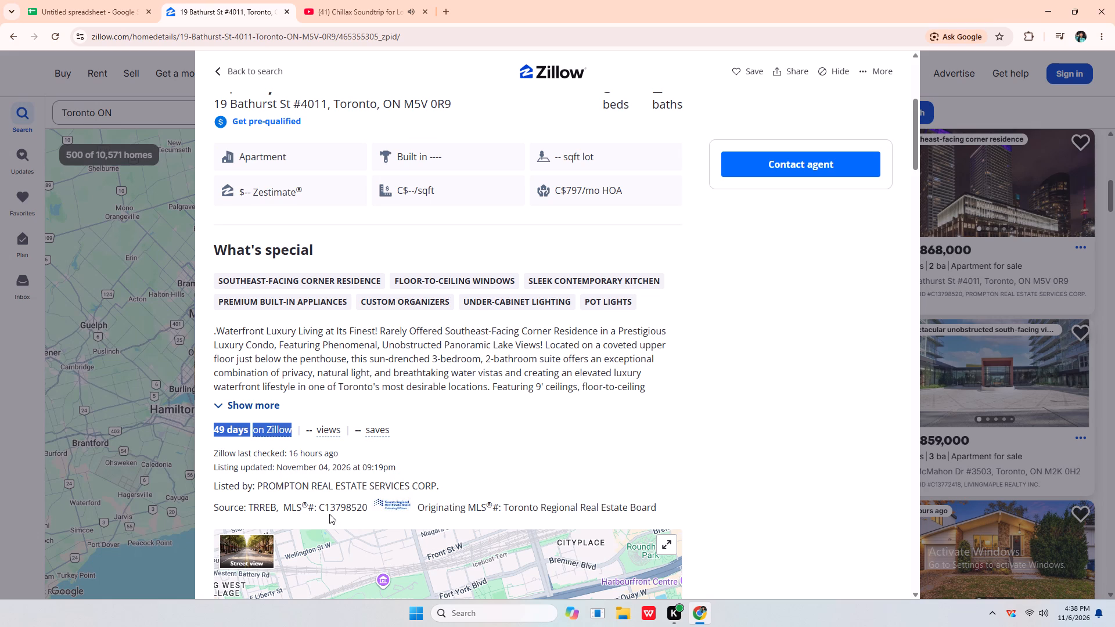
{"action": "left_click_drag", "start_coordinate": [317, 504], "coordinate": [373, 505]}
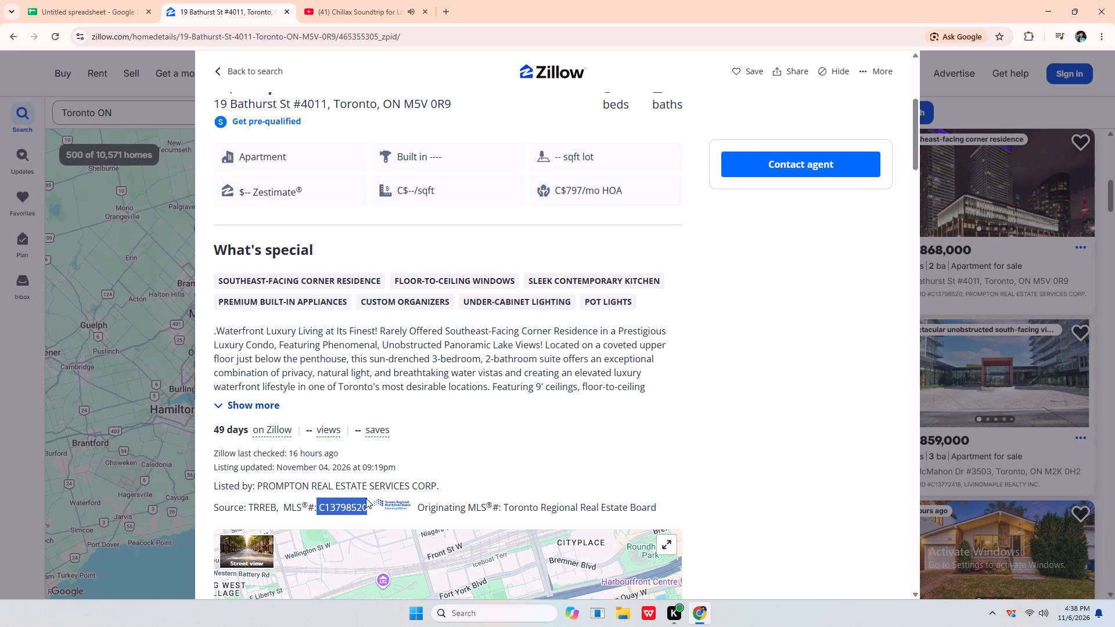
{"action": "key", "text": "ctrl+c"}
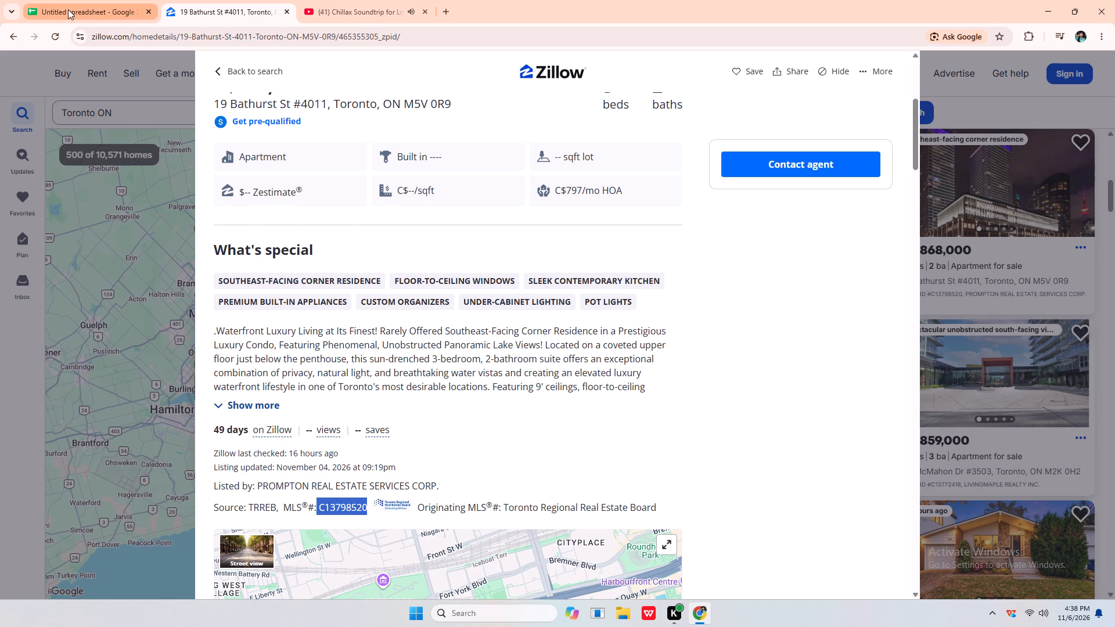
{"action": "left_click", "coordinate": [68, 9]}
{"action": "left_click", "coordinate": [476, 467]}
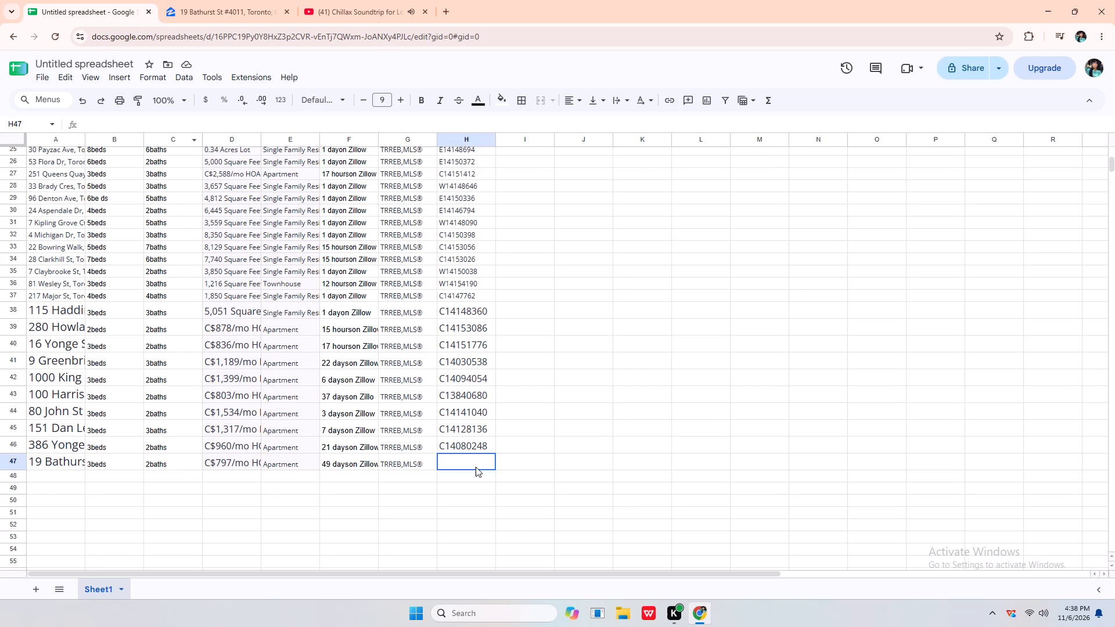
{"action": "key", "text": "ctrl+v"}
{"action": "left_click", "coordinate": [55, 469]}
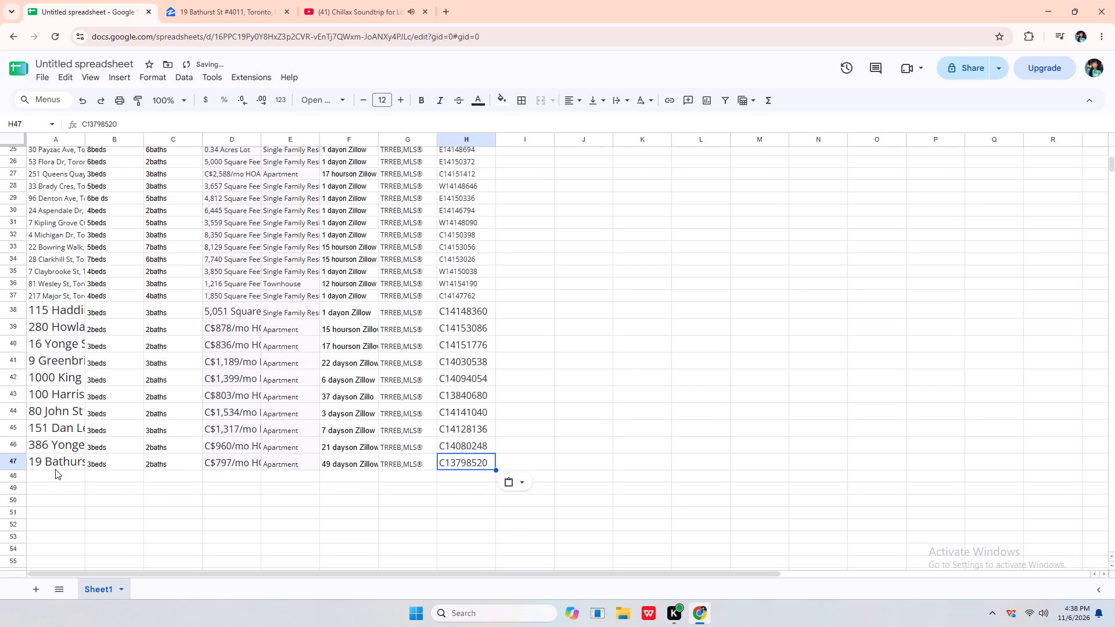
{"action": "left_click", "coordinate": [58, 481]}
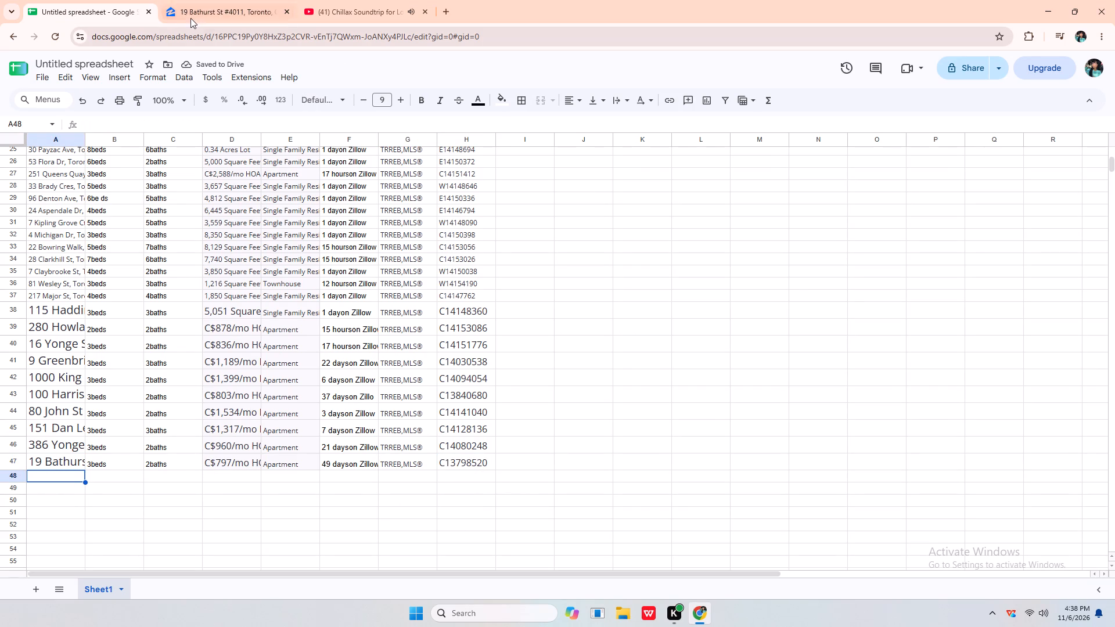
{"action": "left_click", "coordinate": [194, 15]}
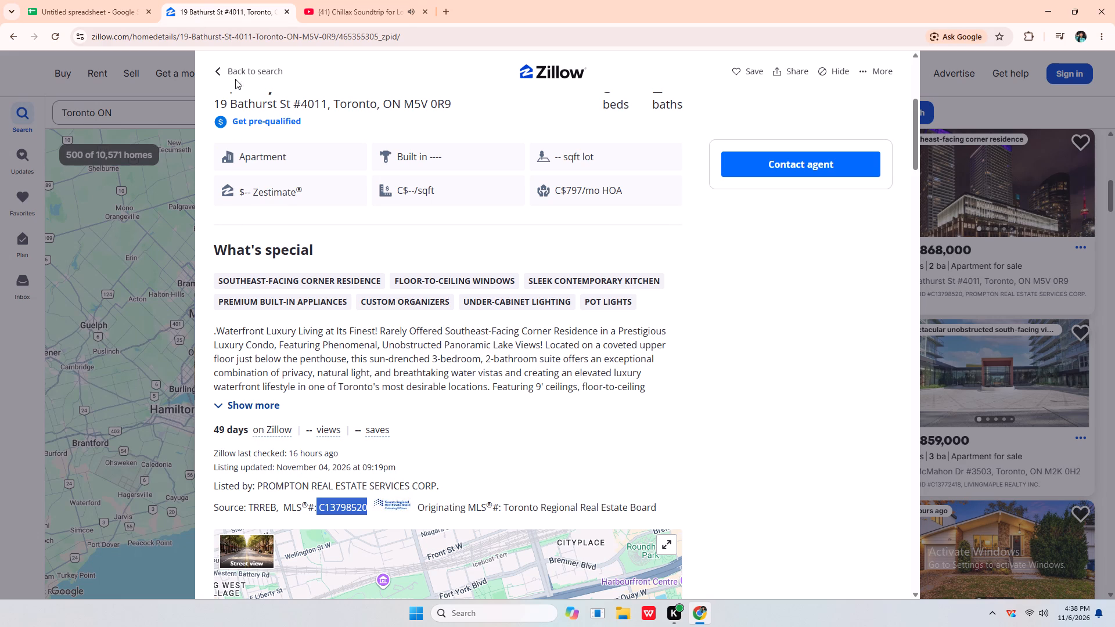
{"action": "left_click", "coordinate": [237, 73]}
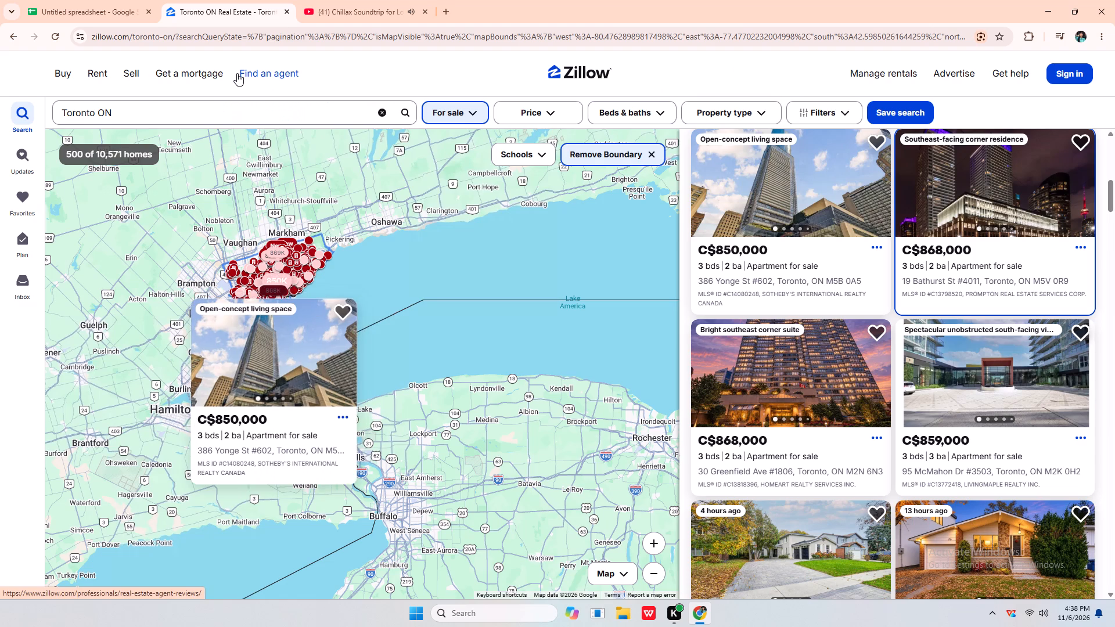
{"action": "left_click", "coordinate": [771, 475]}
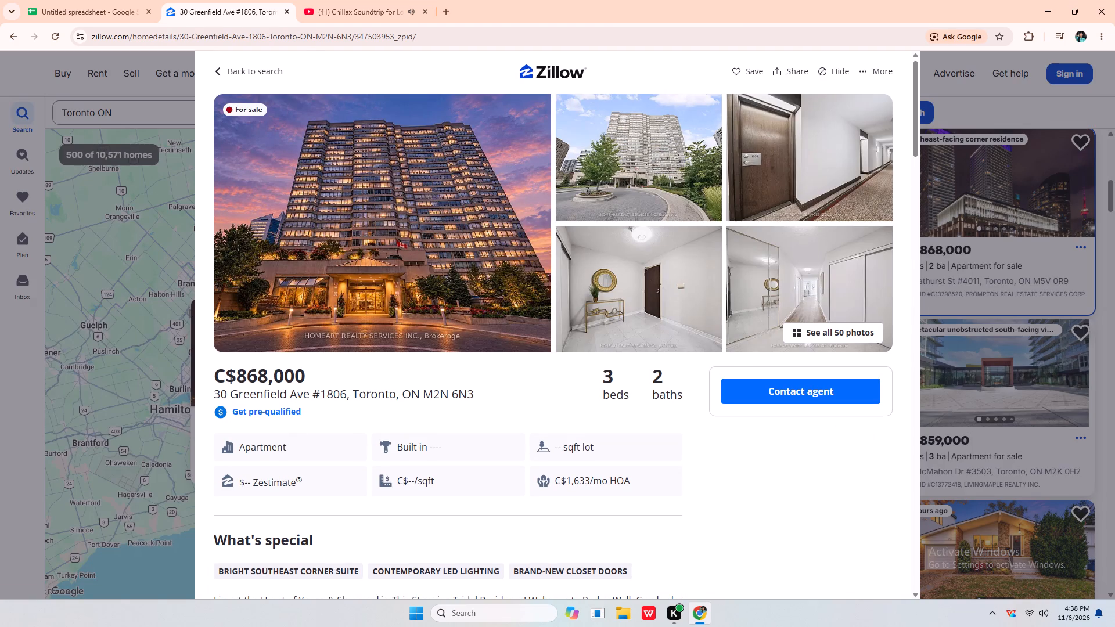
{"action": "left_click_drag", "start_coordinate": [216, 393], "coordinate": [477, 388]}
{"action": "key", "text": "ctrl+c"}
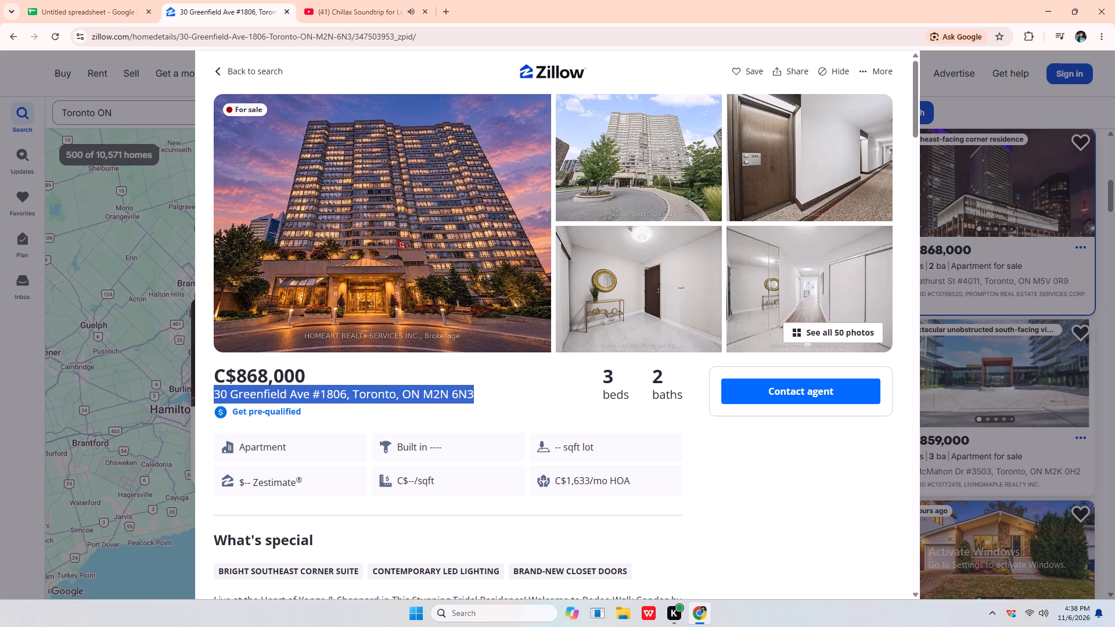
{"action": "left_click", "coordinate": [97, 10]}
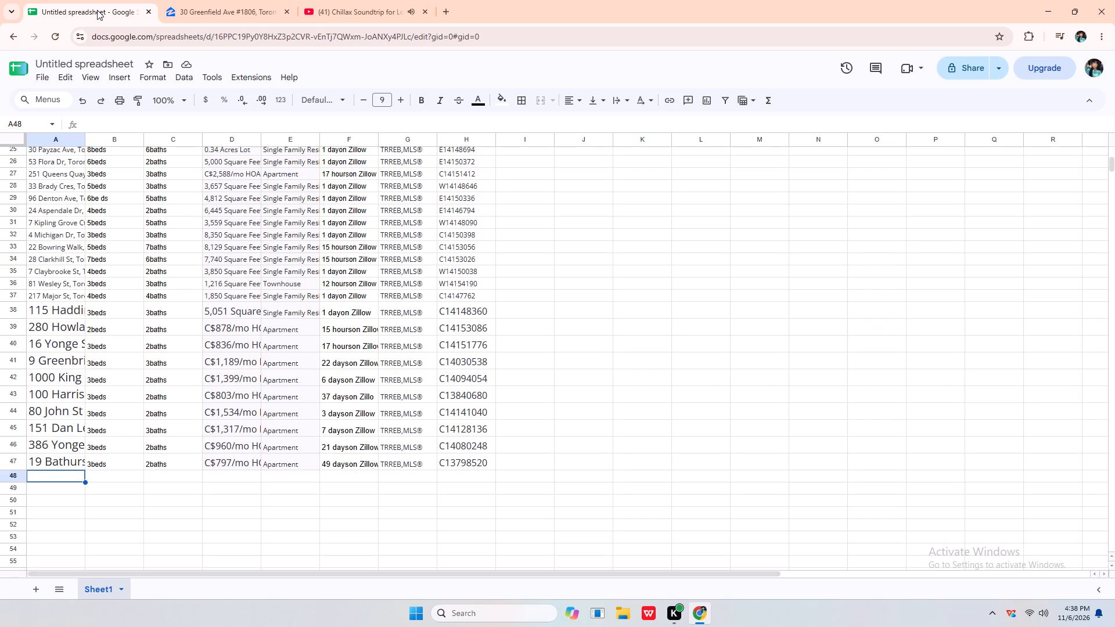
{"action": "key", "text": "ctrl+v"}
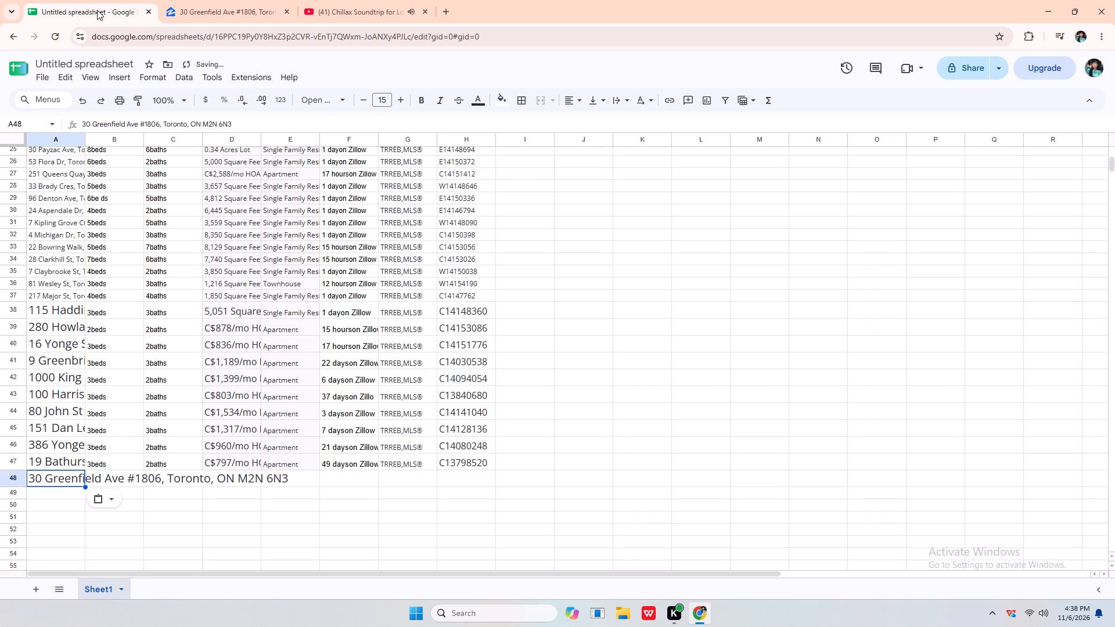
Enter 3beds in cell B48 and 2baths in cell C48.
{"action": "key", "text": "Right"}
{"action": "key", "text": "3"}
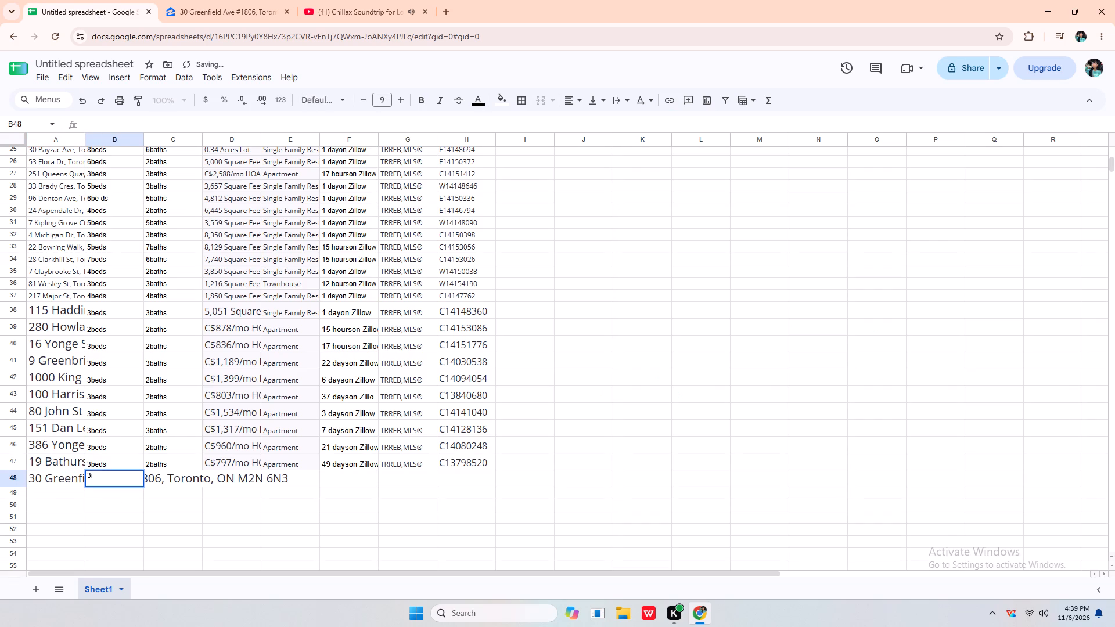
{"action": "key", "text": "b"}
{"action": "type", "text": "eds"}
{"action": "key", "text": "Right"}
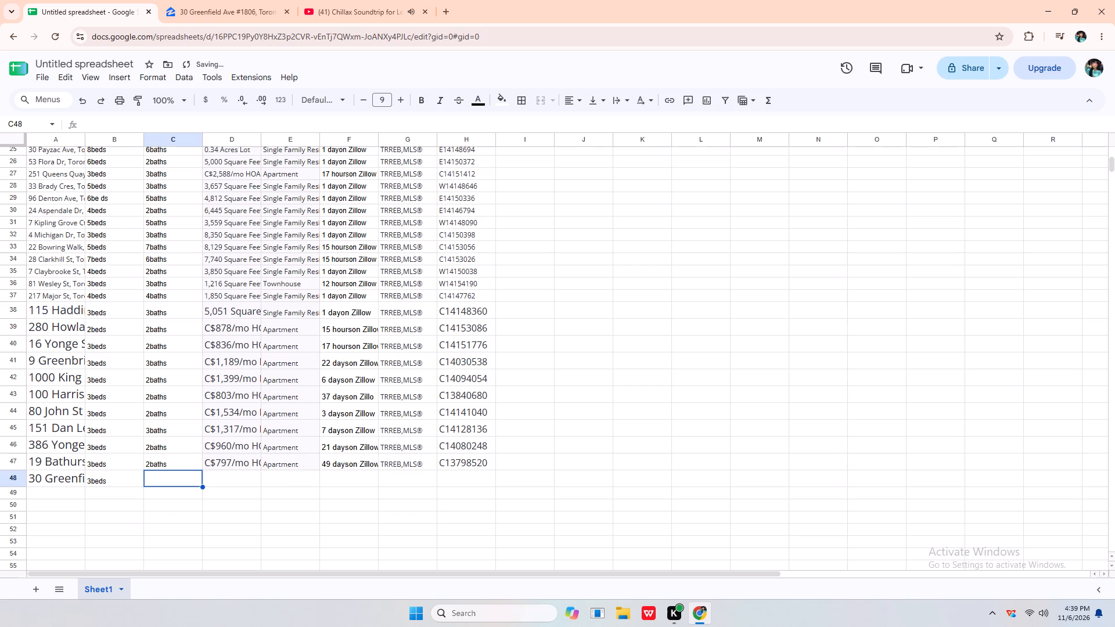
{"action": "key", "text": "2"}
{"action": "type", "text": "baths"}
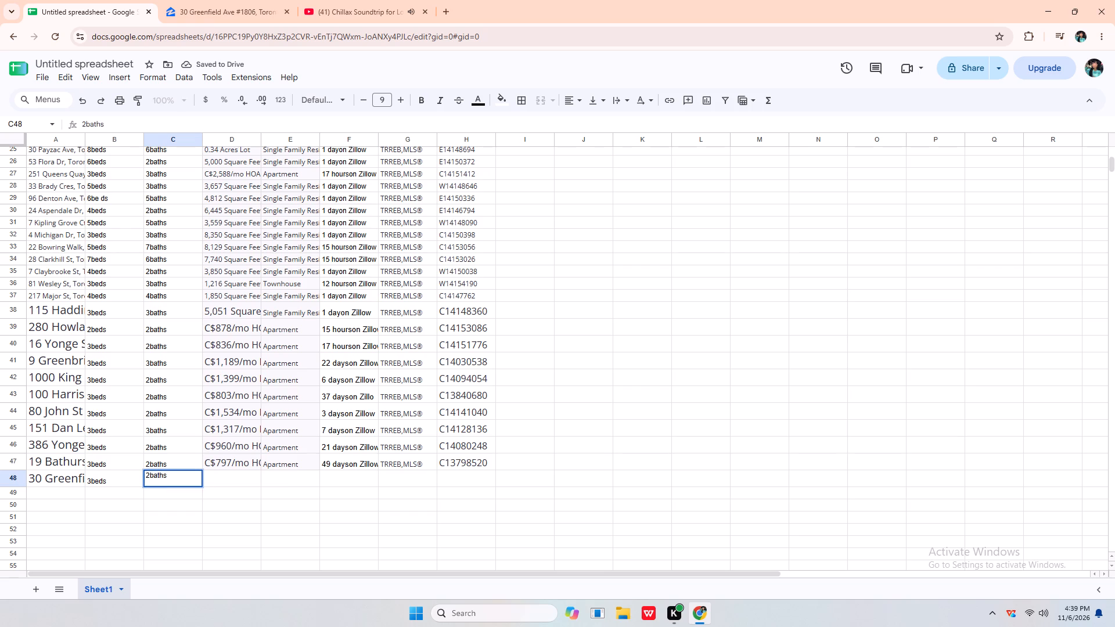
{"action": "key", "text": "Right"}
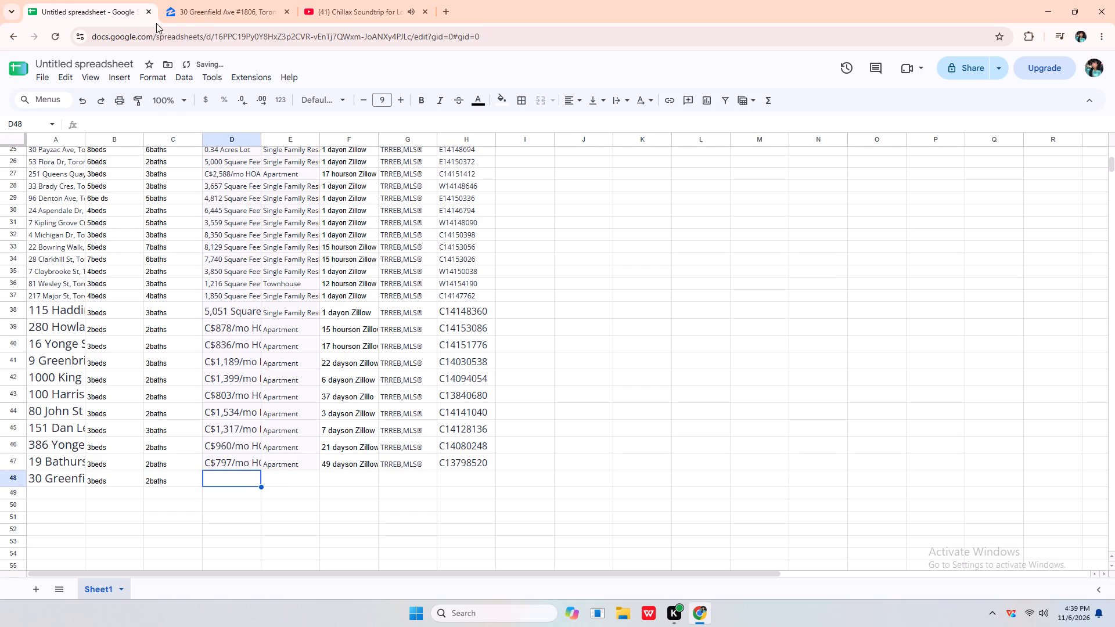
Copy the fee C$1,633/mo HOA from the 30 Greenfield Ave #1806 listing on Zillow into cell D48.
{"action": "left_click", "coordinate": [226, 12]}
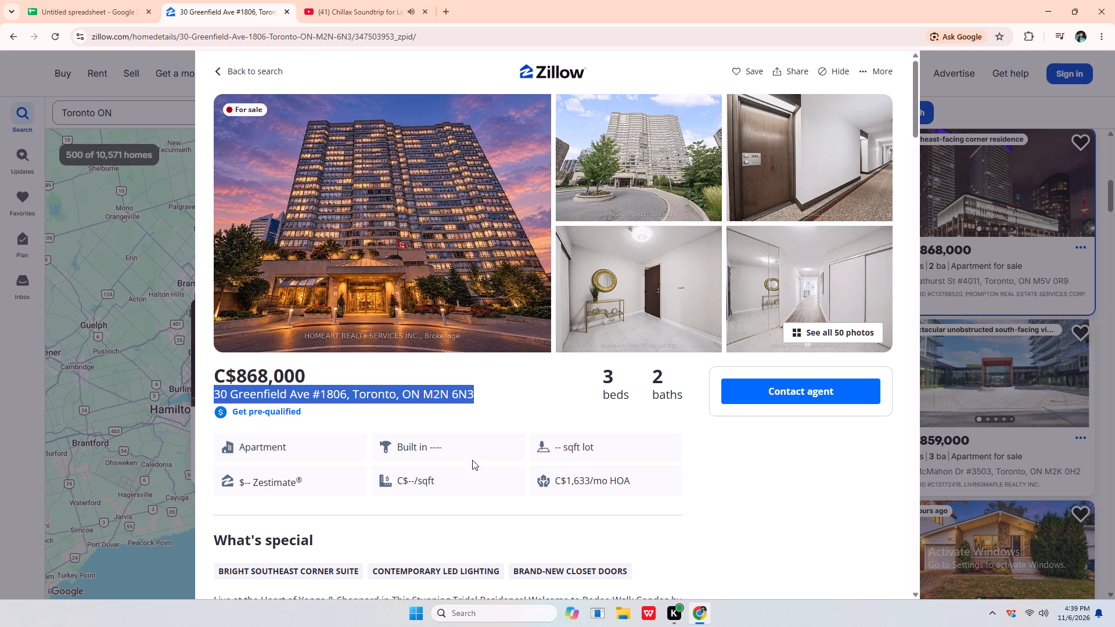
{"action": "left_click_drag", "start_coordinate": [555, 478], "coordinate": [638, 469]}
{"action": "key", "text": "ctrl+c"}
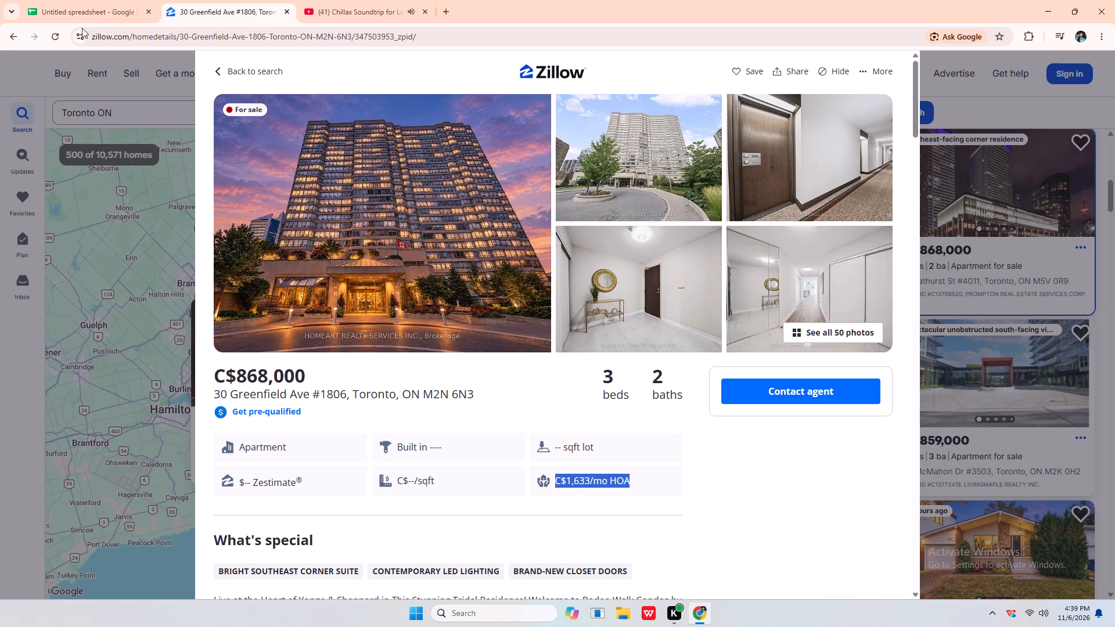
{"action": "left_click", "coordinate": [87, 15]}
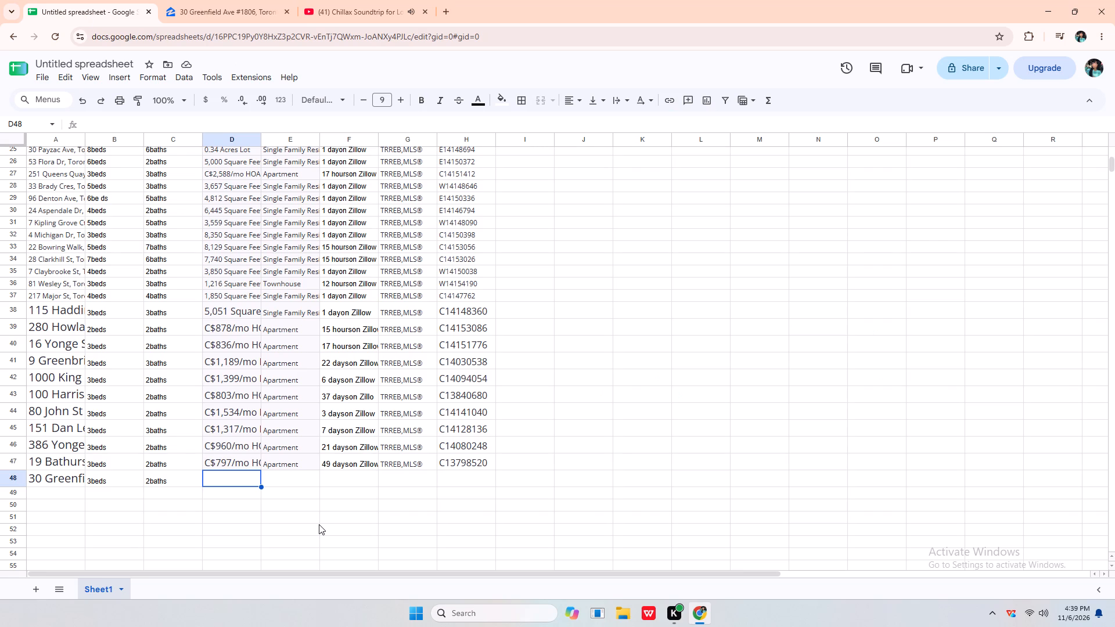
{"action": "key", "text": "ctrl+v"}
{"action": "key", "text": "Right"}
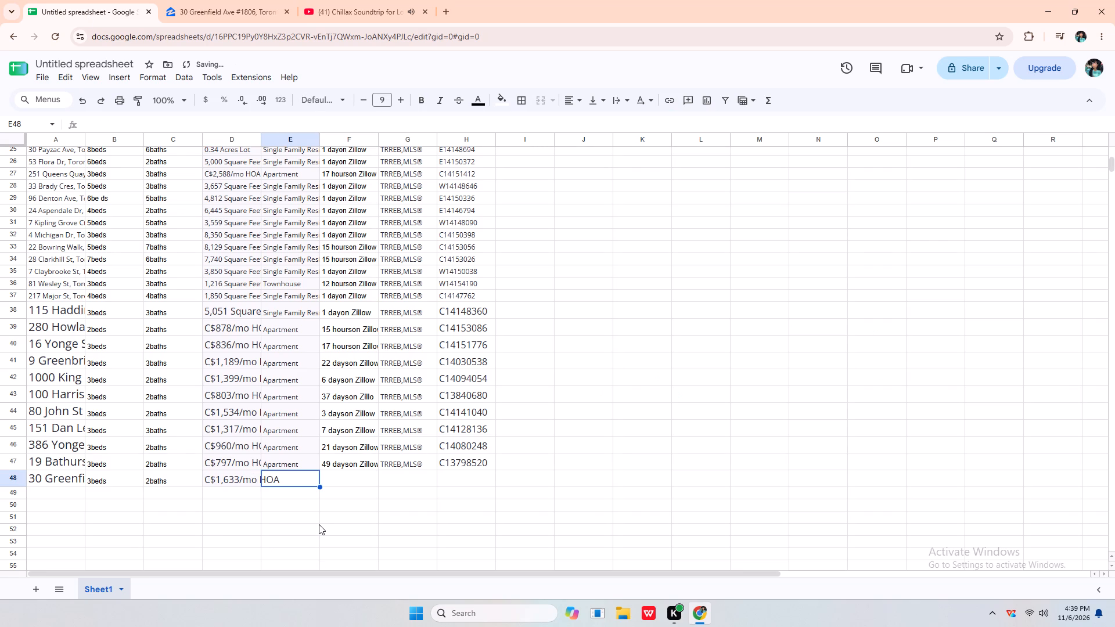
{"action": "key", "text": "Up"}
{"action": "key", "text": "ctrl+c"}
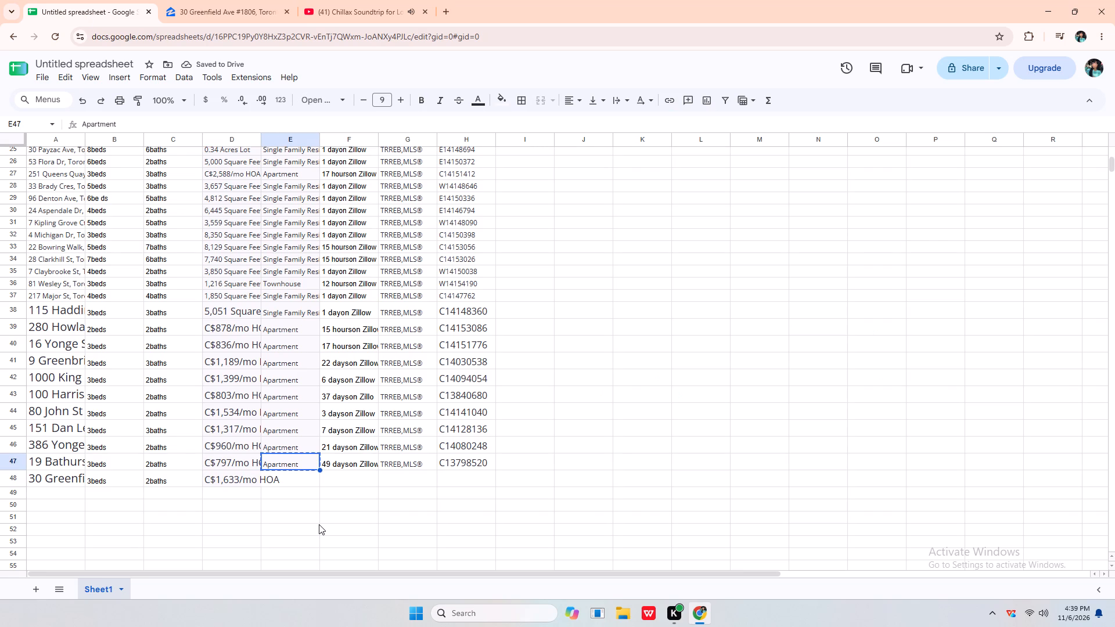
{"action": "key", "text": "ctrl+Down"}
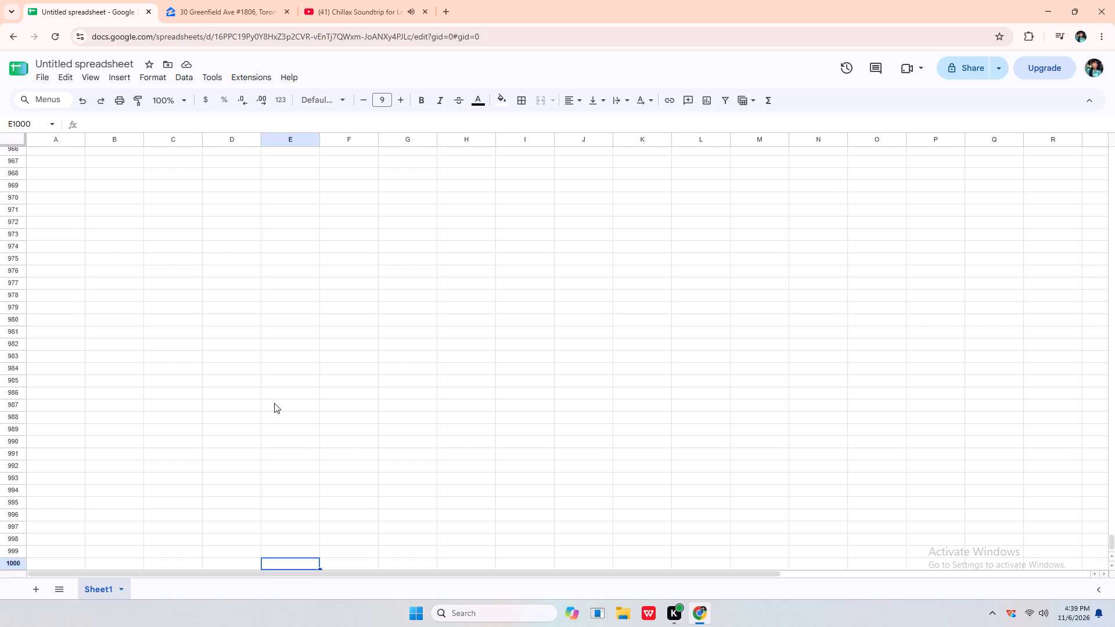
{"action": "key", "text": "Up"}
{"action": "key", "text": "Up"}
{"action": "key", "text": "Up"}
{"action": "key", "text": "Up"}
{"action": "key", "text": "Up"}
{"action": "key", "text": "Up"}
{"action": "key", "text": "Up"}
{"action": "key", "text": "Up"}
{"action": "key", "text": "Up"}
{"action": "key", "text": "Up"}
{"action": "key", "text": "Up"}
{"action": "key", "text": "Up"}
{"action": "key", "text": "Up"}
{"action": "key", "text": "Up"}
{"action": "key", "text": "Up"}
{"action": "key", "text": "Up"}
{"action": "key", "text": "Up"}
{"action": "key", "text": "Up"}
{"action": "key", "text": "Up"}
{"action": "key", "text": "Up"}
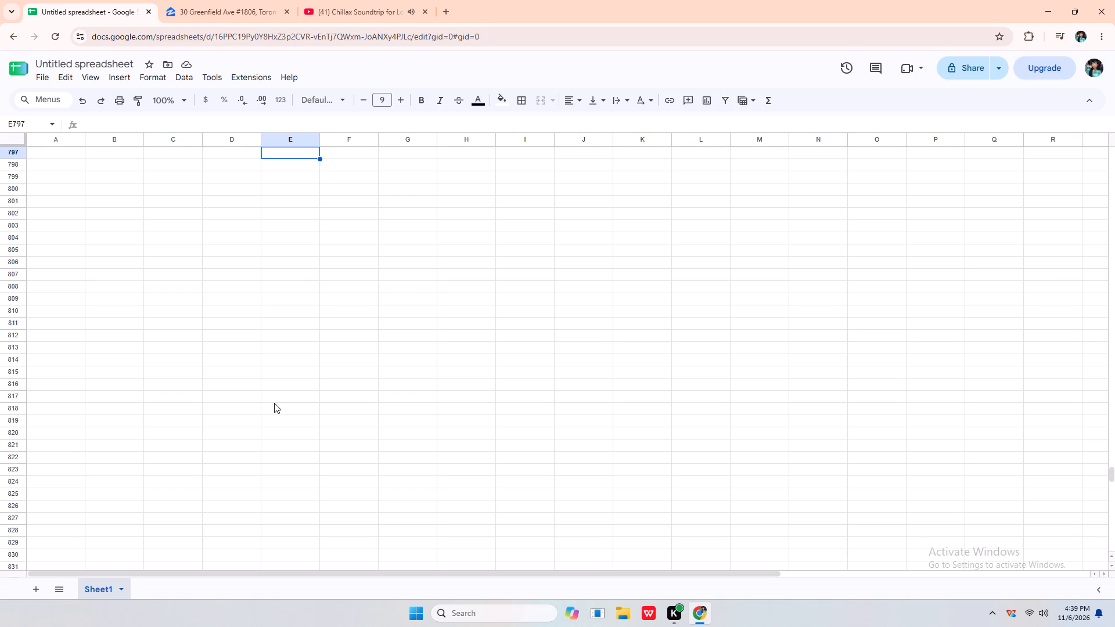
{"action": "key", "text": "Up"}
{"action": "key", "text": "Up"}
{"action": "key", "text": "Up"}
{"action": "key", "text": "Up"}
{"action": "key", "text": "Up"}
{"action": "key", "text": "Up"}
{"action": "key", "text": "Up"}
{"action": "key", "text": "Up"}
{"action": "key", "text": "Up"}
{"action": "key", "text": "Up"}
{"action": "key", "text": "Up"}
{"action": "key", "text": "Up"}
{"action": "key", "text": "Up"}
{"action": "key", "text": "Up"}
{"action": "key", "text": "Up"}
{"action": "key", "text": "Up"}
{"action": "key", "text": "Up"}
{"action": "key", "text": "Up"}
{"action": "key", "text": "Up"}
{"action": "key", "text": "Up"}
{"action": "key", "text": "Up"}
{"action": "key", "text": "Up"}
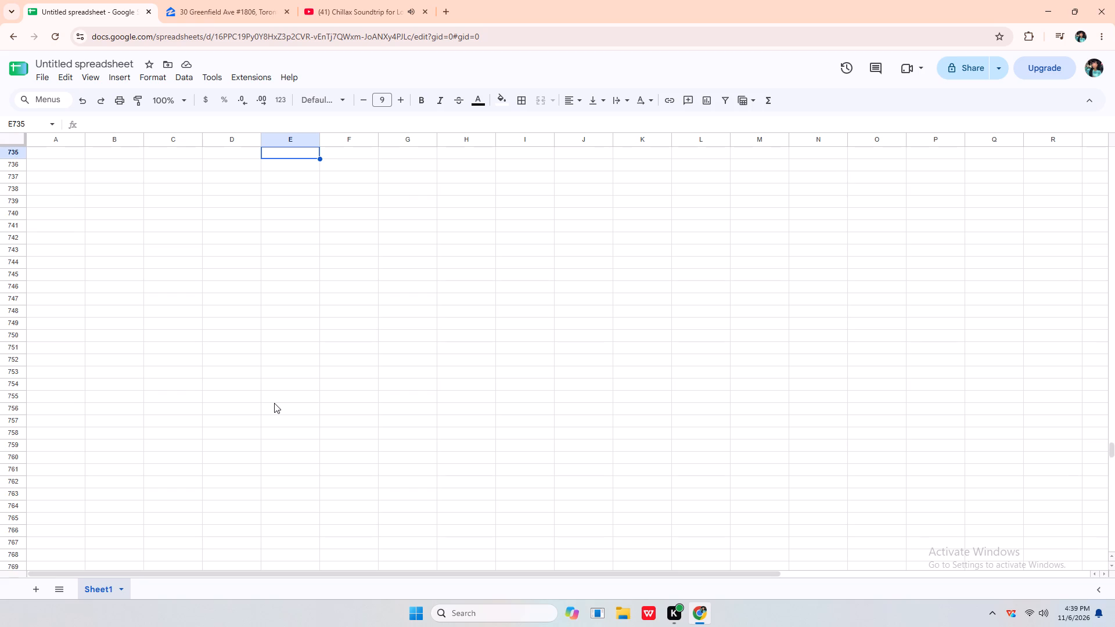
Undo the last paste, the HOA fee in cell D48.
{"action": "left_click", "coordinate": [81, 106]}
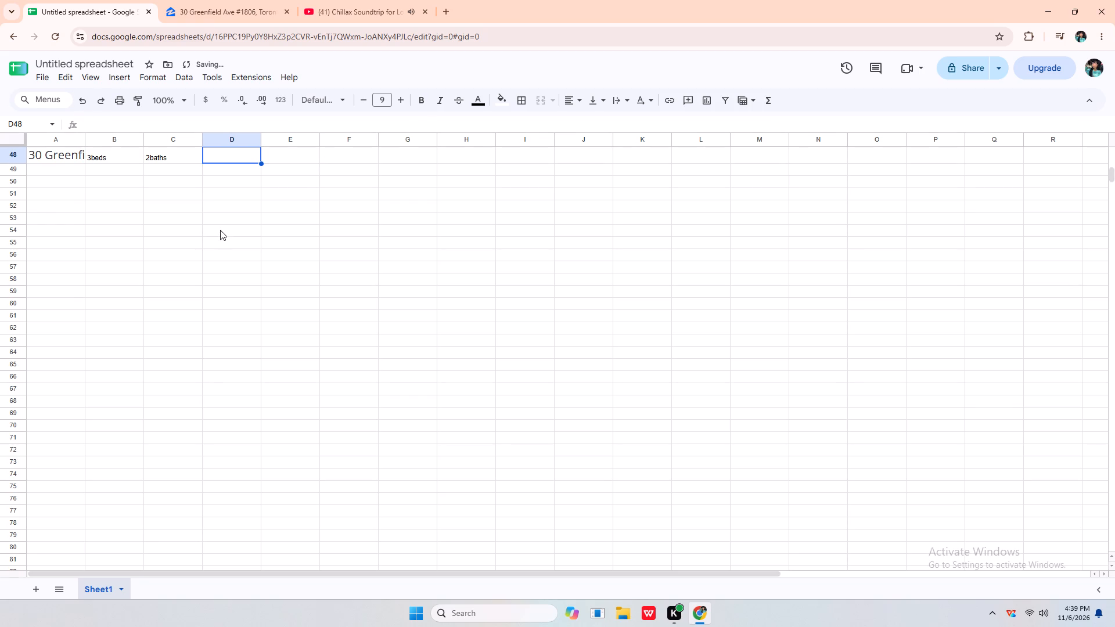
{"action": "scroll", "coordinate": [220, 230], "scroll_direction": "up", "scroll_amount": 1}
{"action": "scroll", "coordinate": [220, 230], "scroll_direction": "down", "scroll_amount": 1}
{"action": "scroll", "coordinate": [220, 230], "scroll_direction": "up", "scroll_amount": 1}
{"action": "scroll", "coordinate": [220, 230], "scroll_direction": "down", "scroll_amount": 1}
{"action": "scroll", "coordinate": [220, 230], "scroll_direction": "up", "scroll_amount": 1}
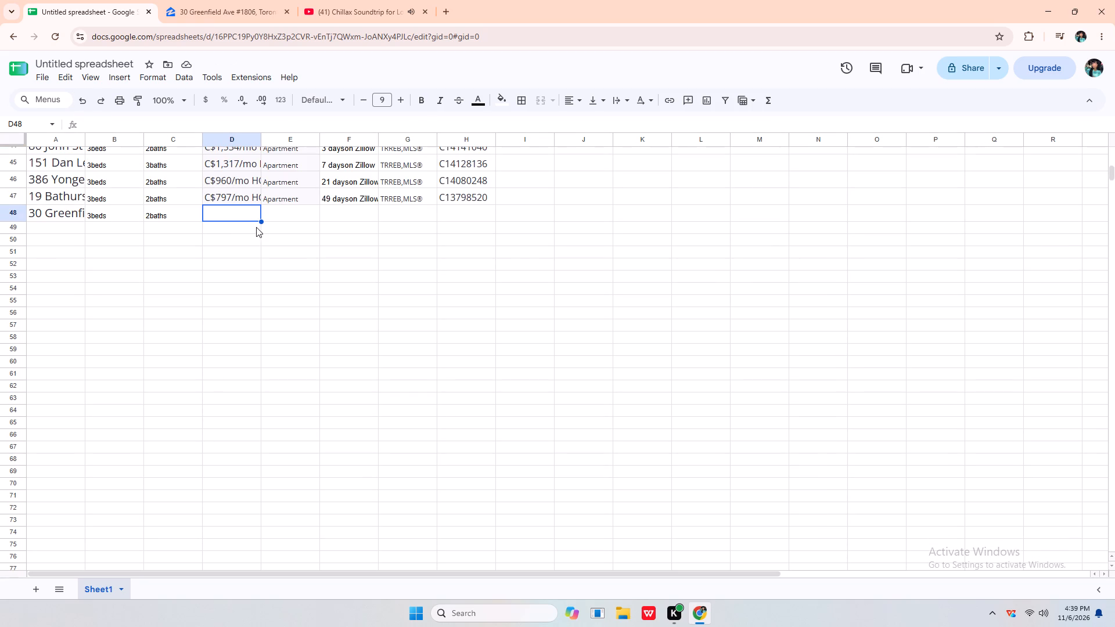
Copy the fee C$1,633/mo HOA from the 30 Greenfield Ave #1806 listing on Zillow into cell D48.
{"action": "left_click", "coordinate": [261, 12]}
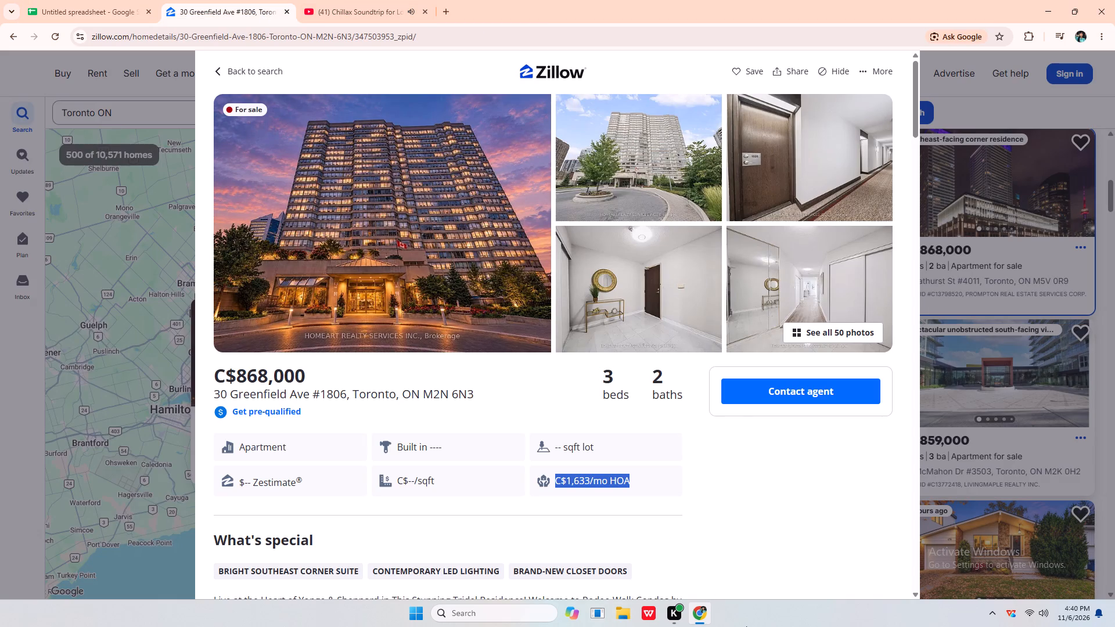
{"action": "key", "text": "ctrl+c"}
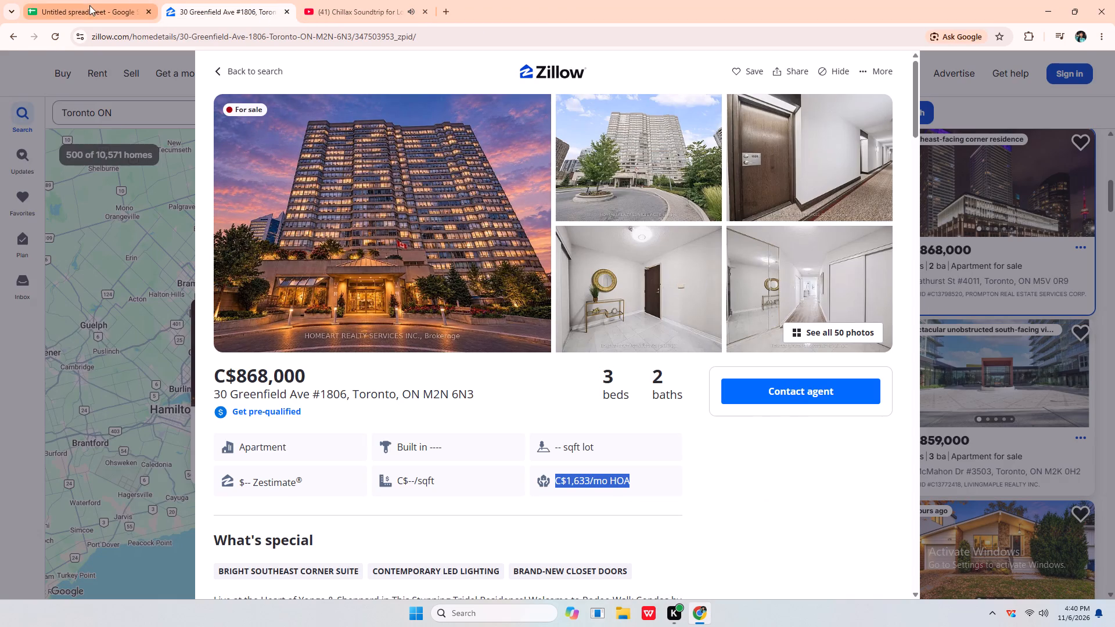
{"action": "left_click", "coordinate": [89, 7]}
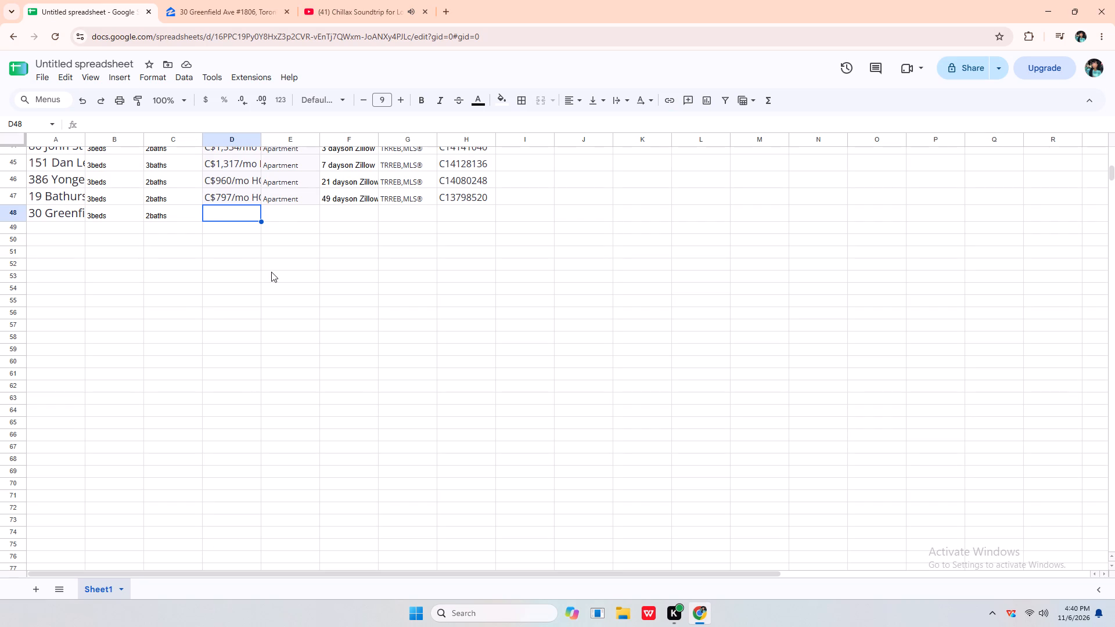
{"action": "key", "text": "ctrl+v"}
Copy the property type Apartment from E47 into E48.
{"action": "left_click", "coordinate": [290, 190]}
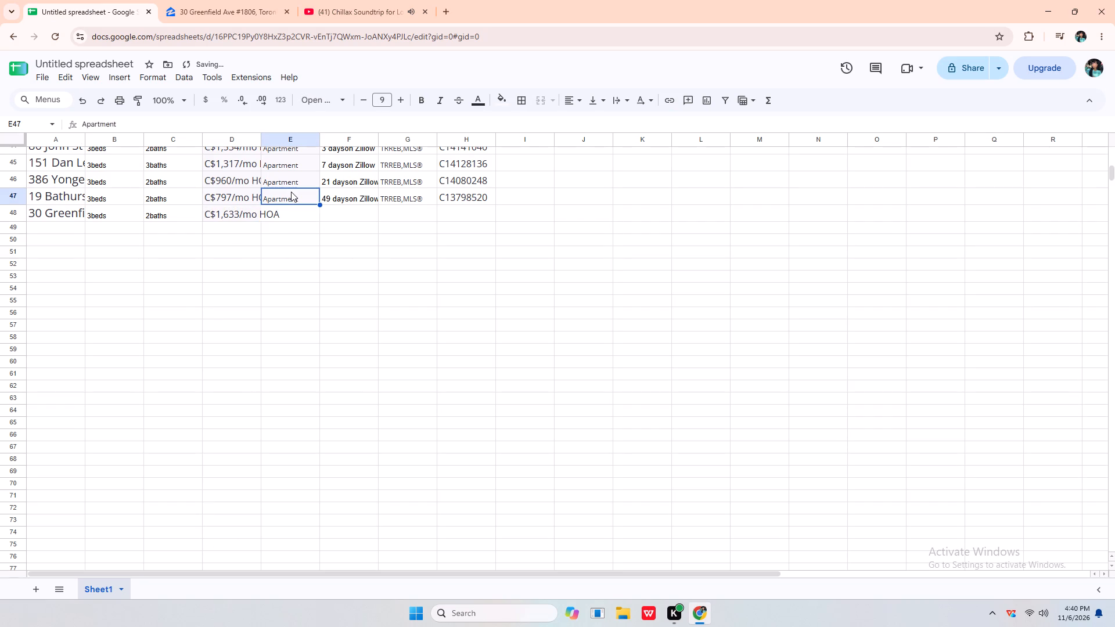
{"action": "key", "text": "ctrl+c"}
{"action": "key", "text": "Down"}
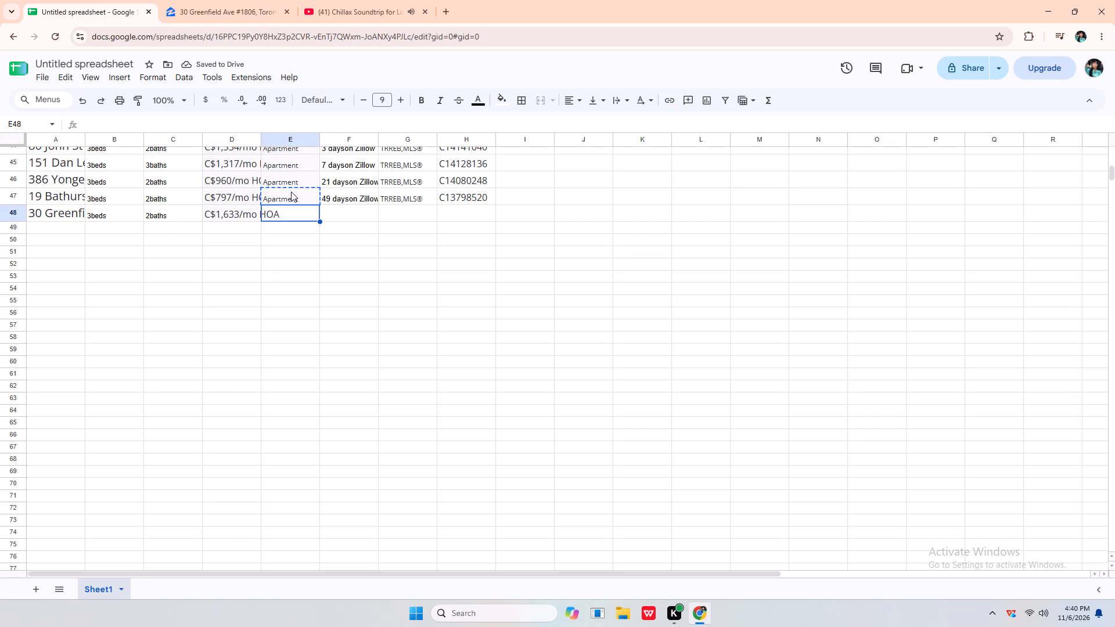
{"action": "key", "text": "ctrl+v"}
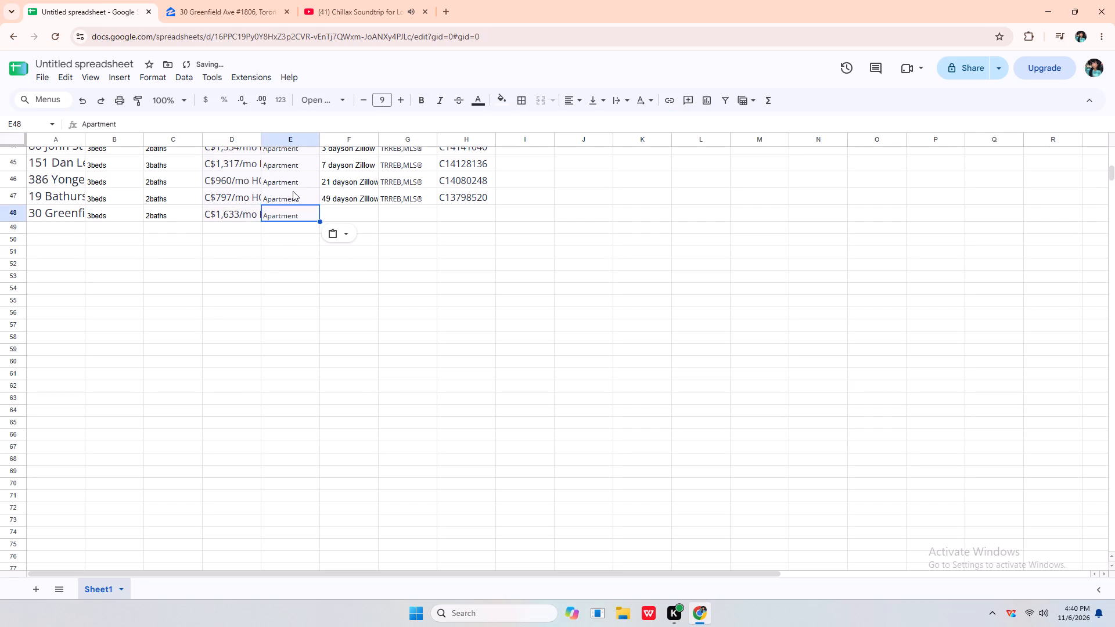
Copy the listing time 43 days on Zillow from the 30 Greenfield Ave #1806 listing on Zillow into cell F48.
{"action": "key", "text": "Right"}
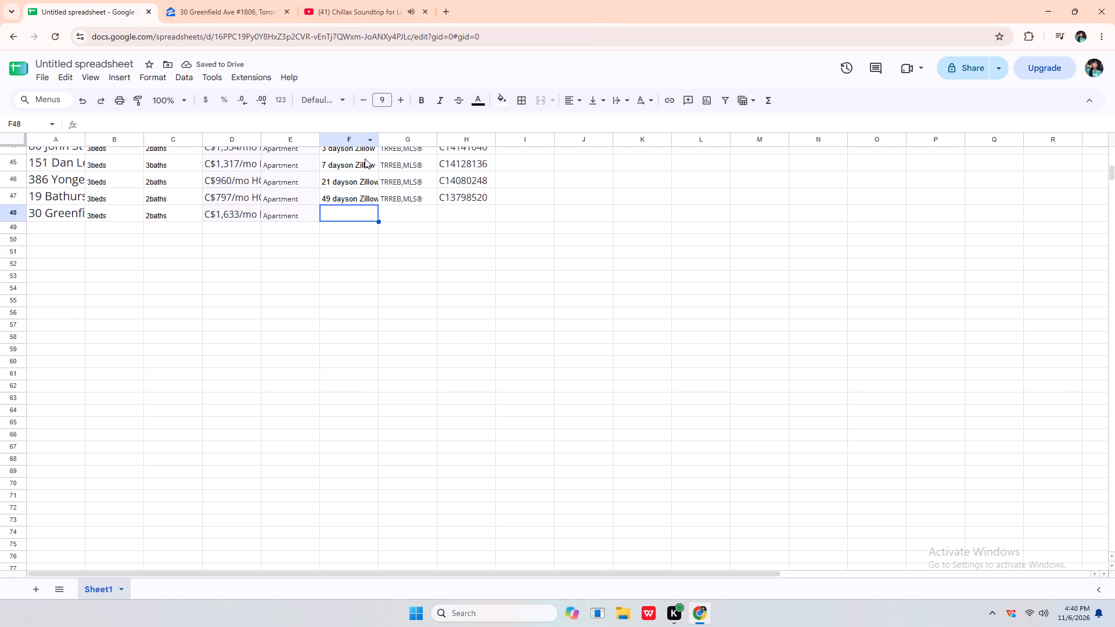
{"action": "key", "text": "Up"}
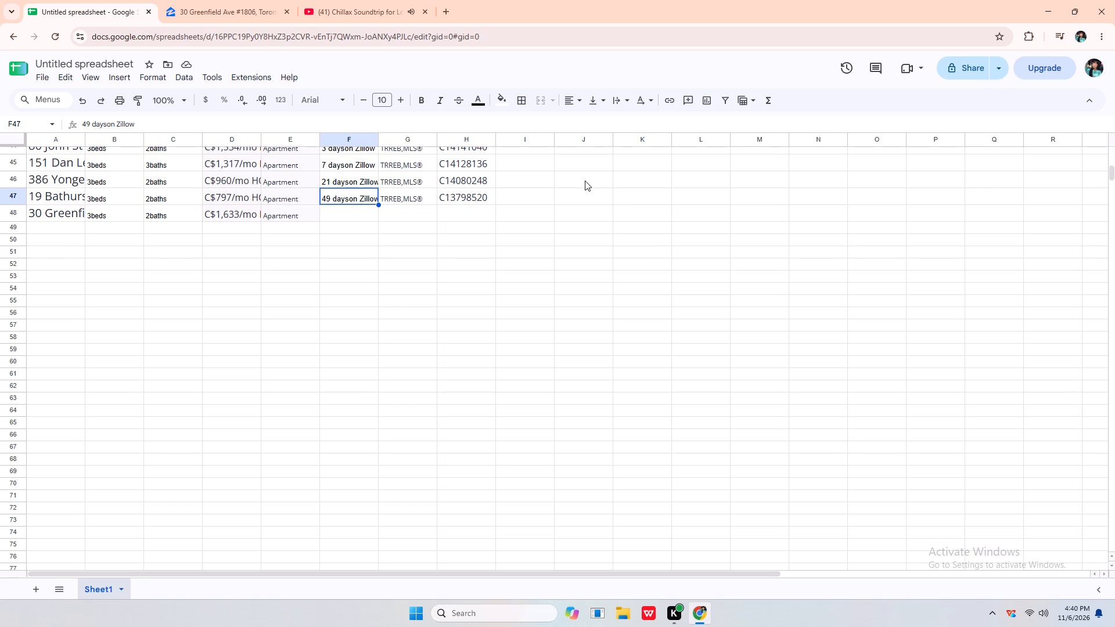
{"action": "scroll", "coordinate": [585, 181], "scroll_direction": "up", "scroll_amount": 3}
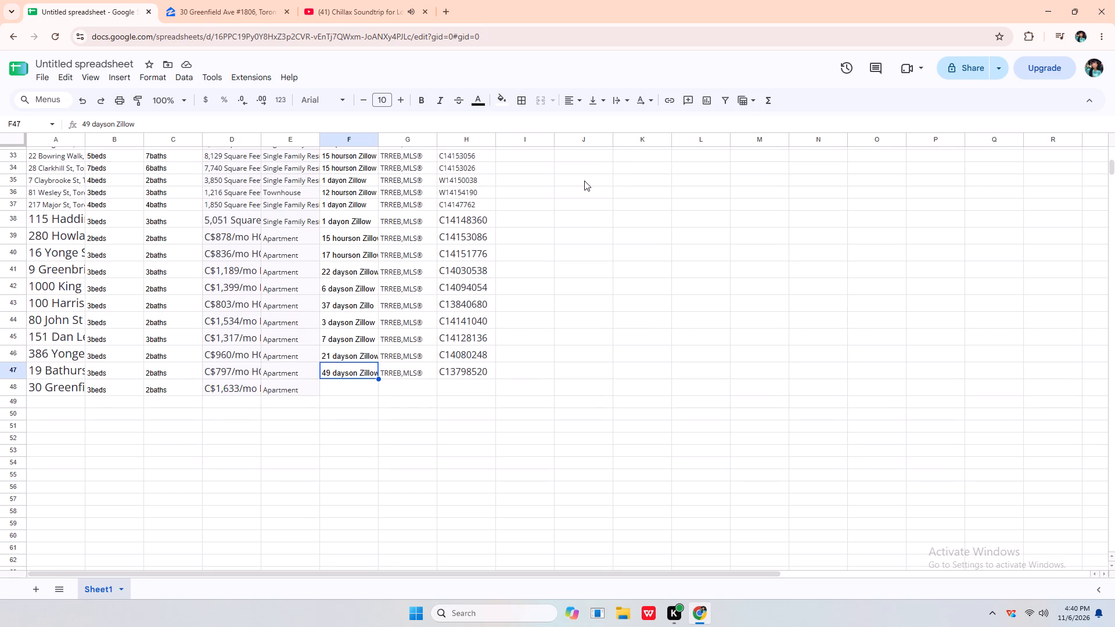
{"action": "left_click", "coordinate": [346, 384]}
{"action": "left_click", "coordinate": [194, 7]}
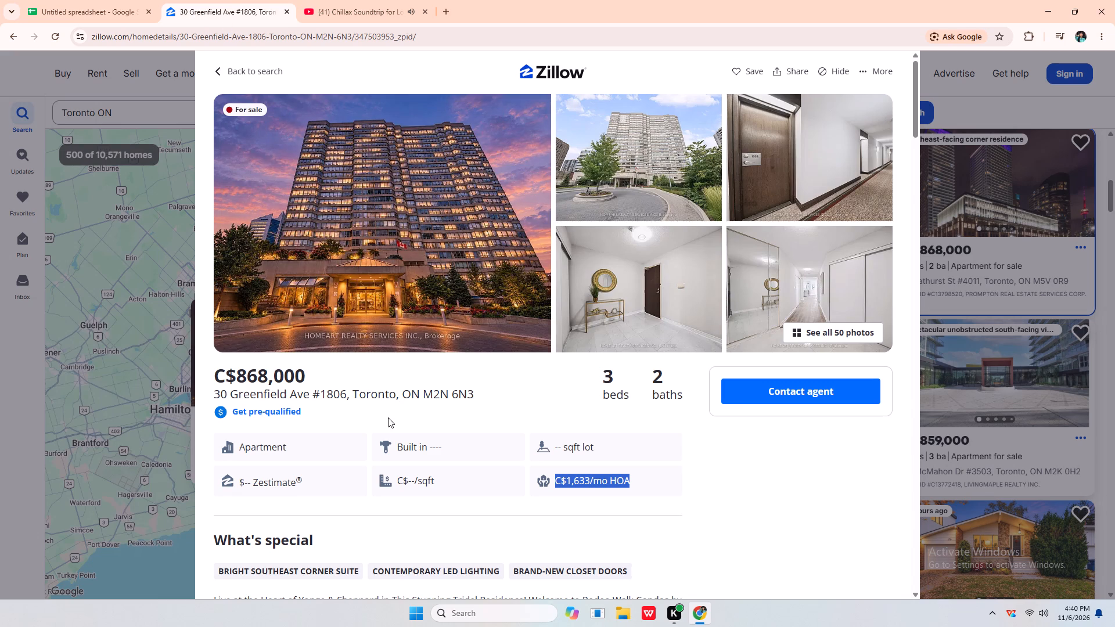
{"action": "scroll", "coordinate": [387, 419], "scroll_direction": "down", "scroll_amount": 7}
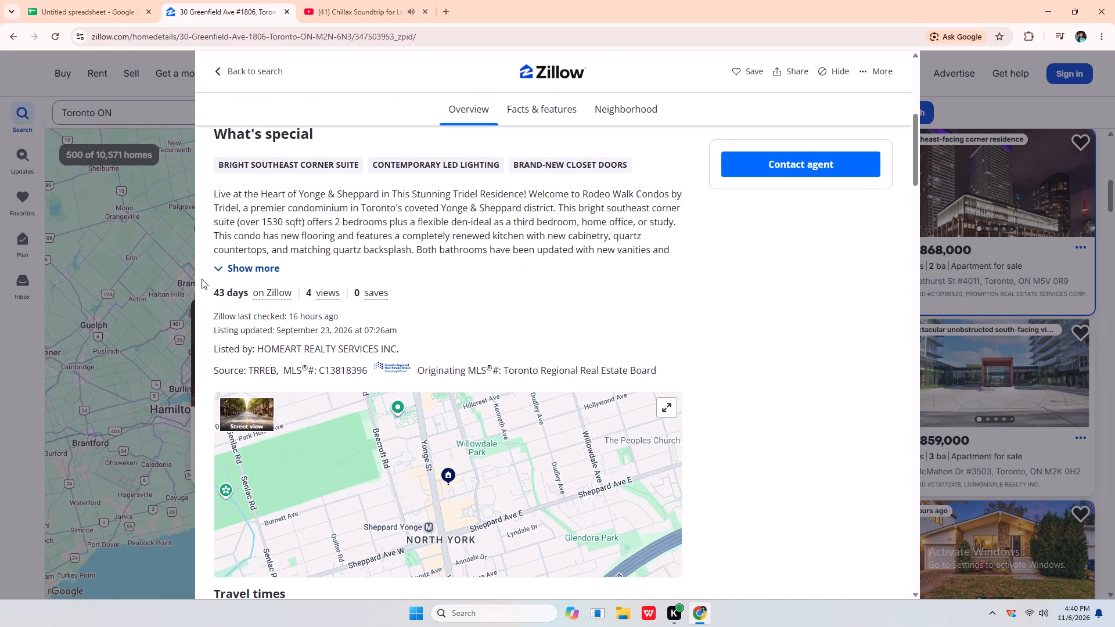
{"action": "left_click_drag", "start_coordinate": [214, 294], "coordinate": [293, 296]}
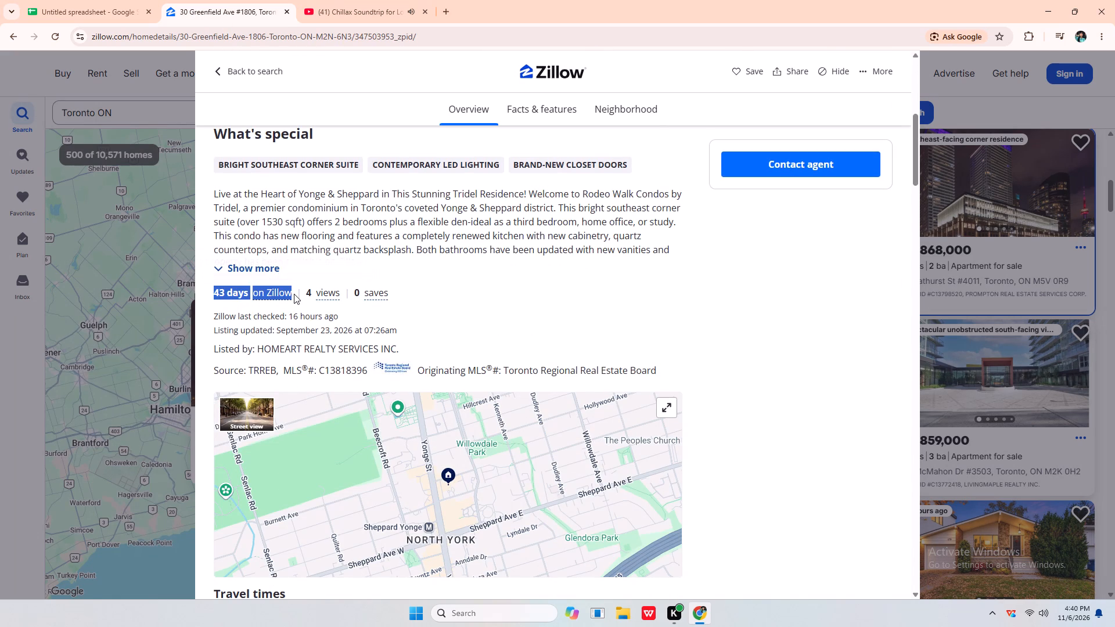
{"action": "key", "text": "ctrl+c"}
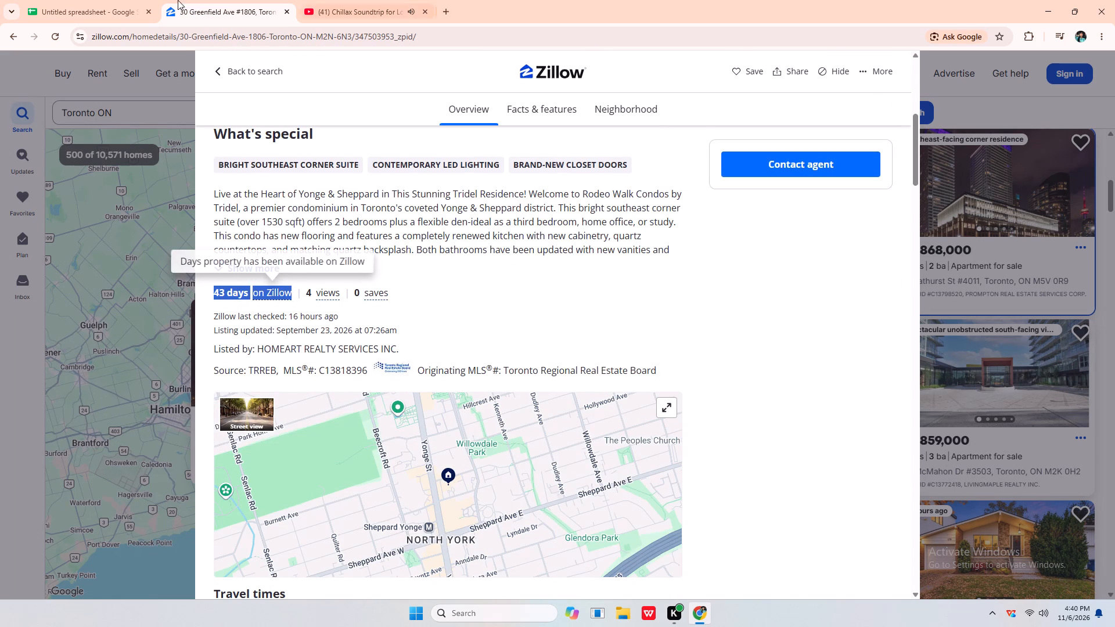
{"action": "left_click", "coordinate": [119, 10]}
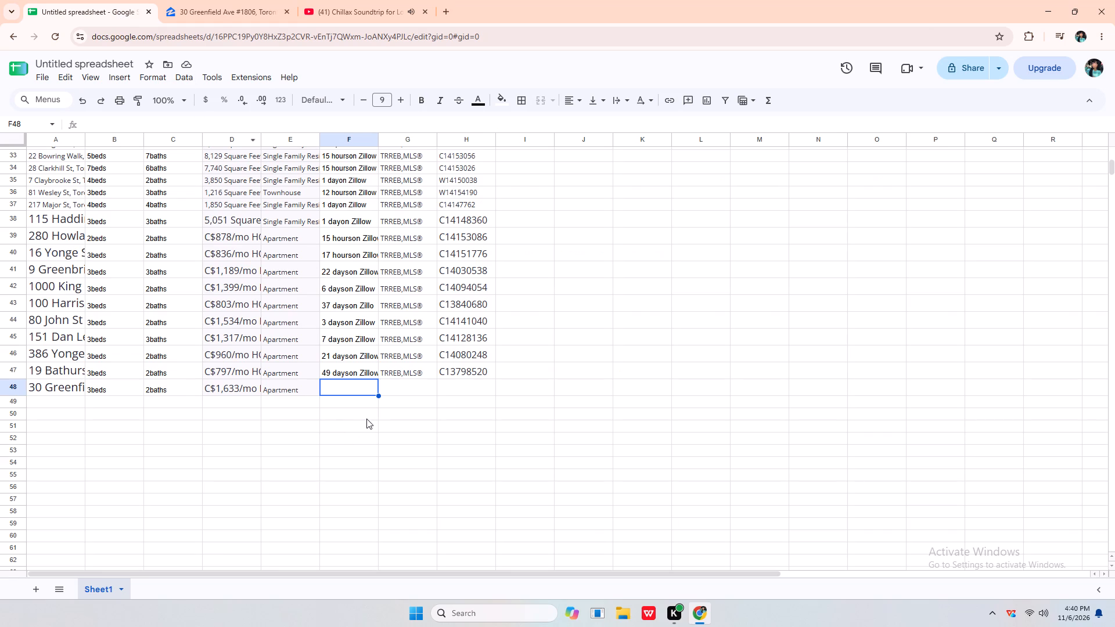
{"action": "key", "text": "ctrl+v"}
Copy the source TRREB,MLS® from G47 into G48.
{"action": "key", "text": "Right"}
{"action": "key", "text": "Up"}
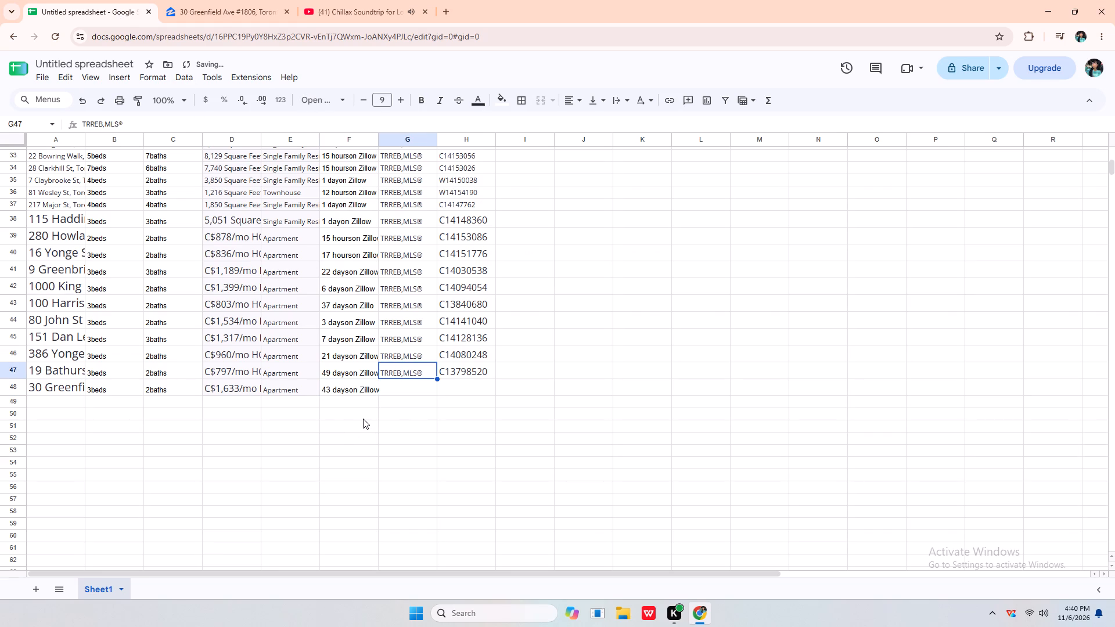
{"action": "key", "text": "ctrl+c"}
{"action": "key", "text": "Down"}
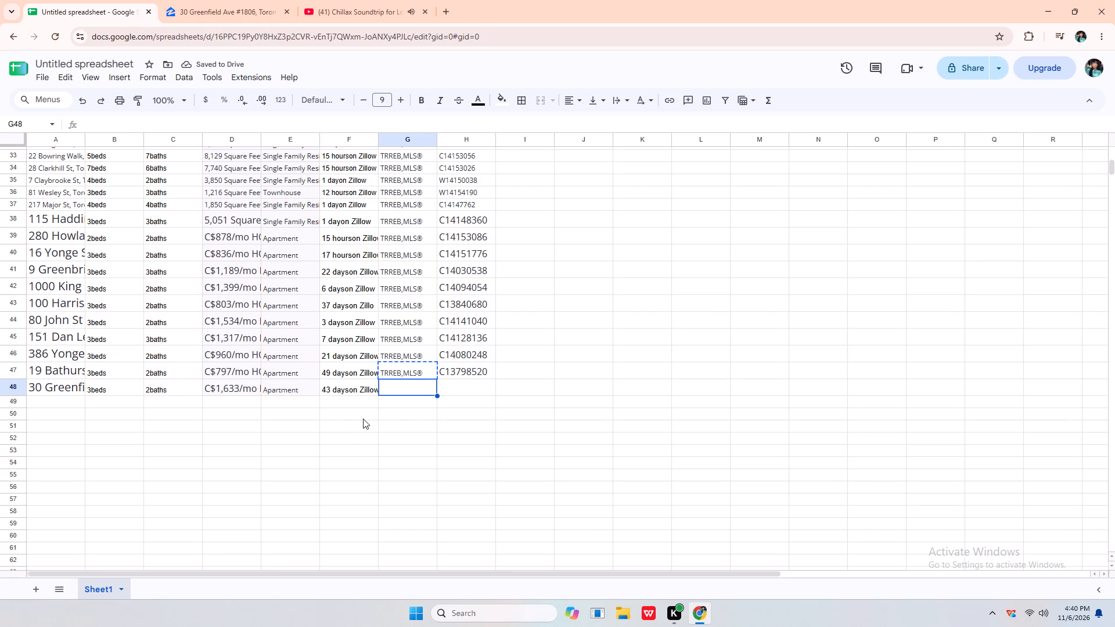
{"action": "key", "text": "ctrl+v"}
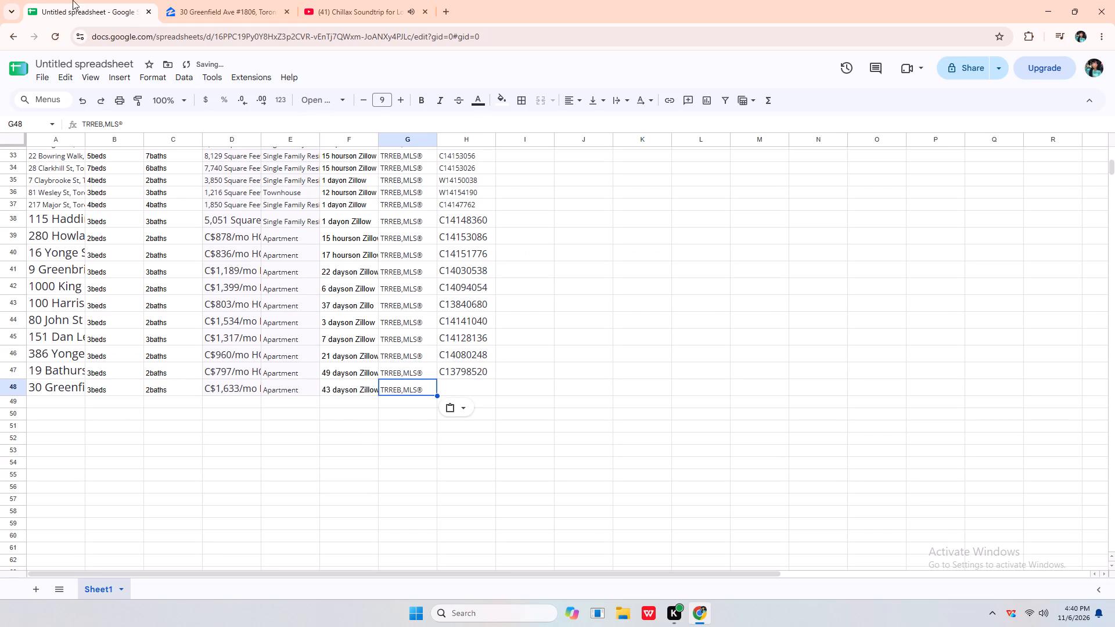
Copy the MLS number C13818396 from the 30 Greenfield Ave #1806 listing on Zillow into cell H48.
{"action": "left_click", "coordinate": [213, 9]}
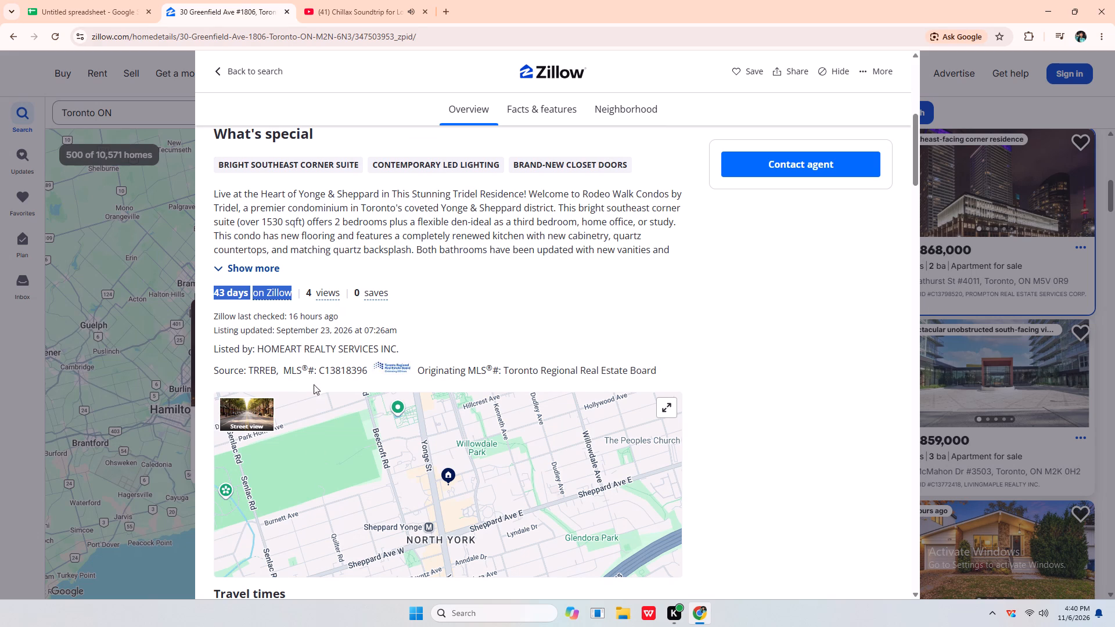
{"action": "left_click_drag", "start_coordinate": [316, 367], "coordinate": [371, 371]}
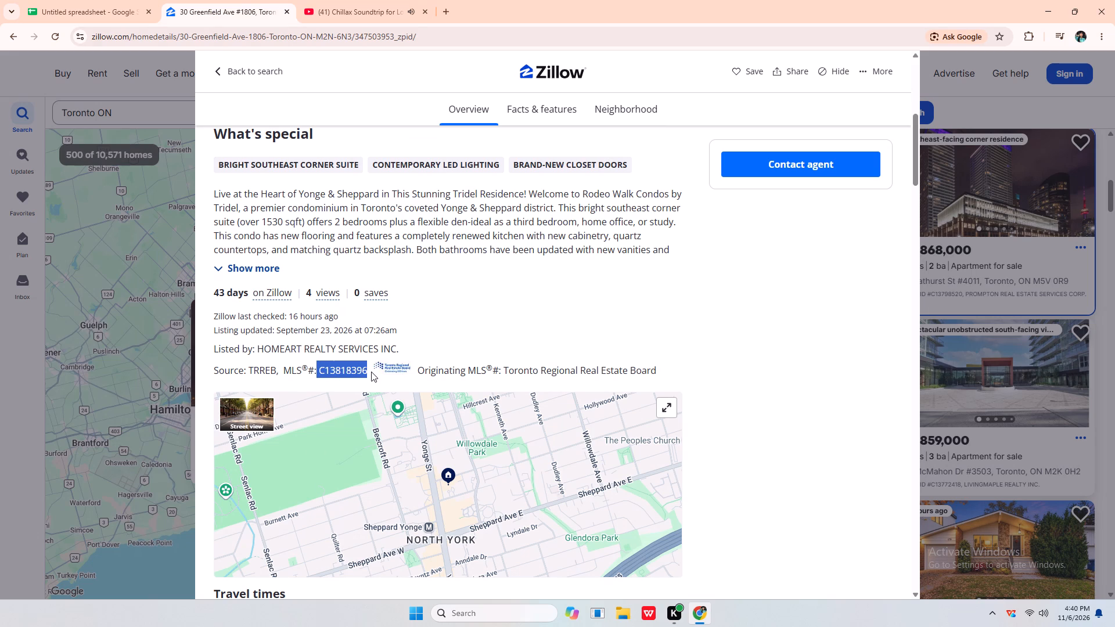
{"action": "key", "text": "ctrl+c"}
{"action": "left_click", "coordinate": [104, 10]}
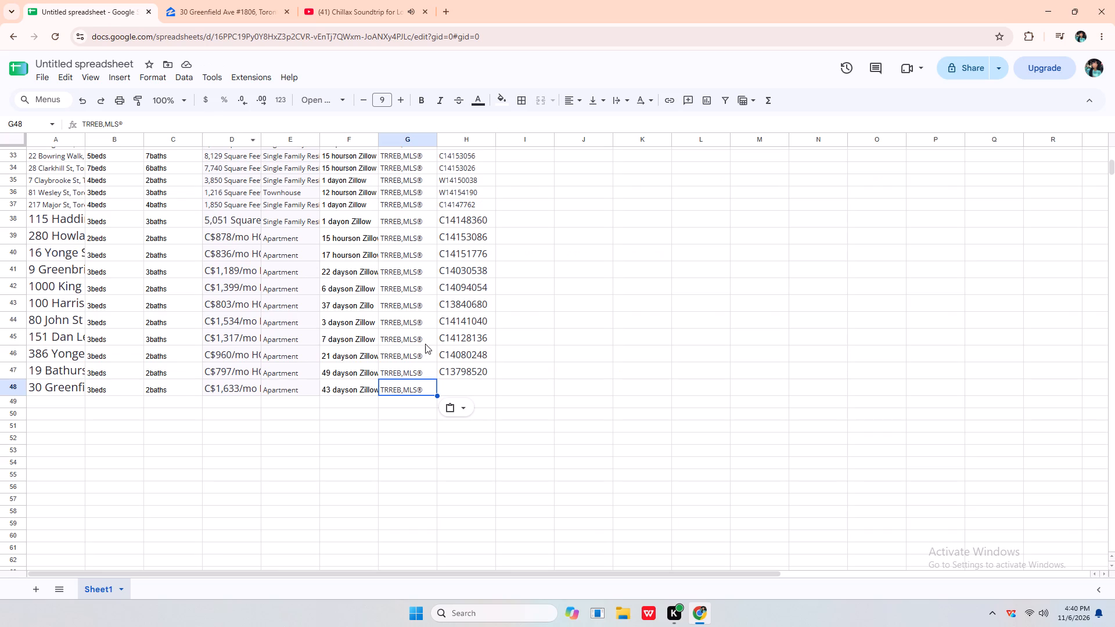
{"action": "key", "text": "Right"}
{"action": "key", "text": "ctrl+v"}
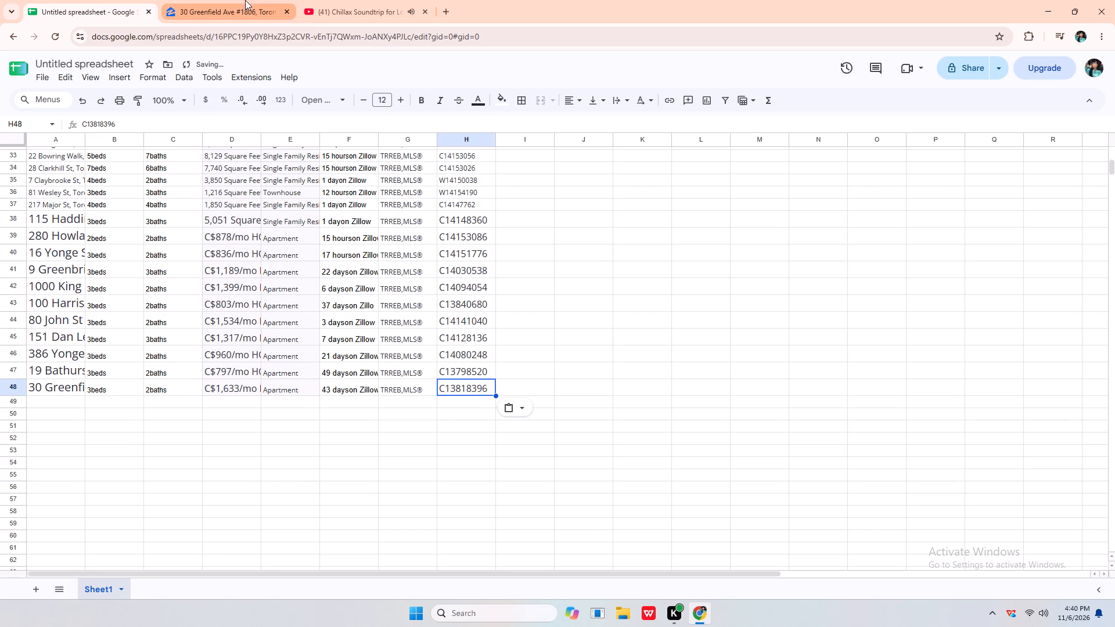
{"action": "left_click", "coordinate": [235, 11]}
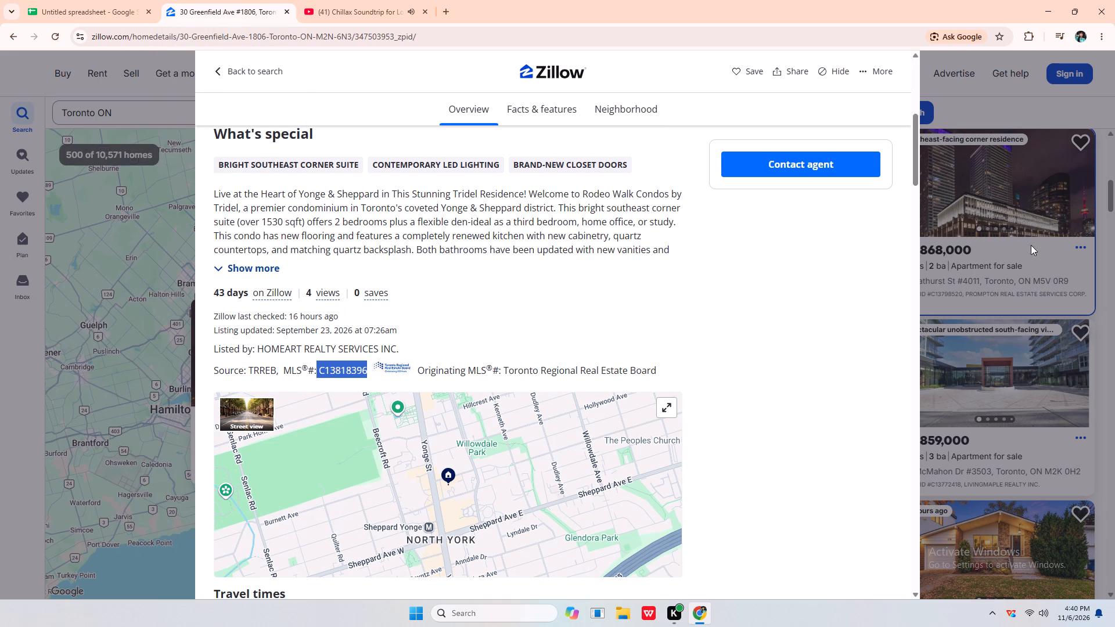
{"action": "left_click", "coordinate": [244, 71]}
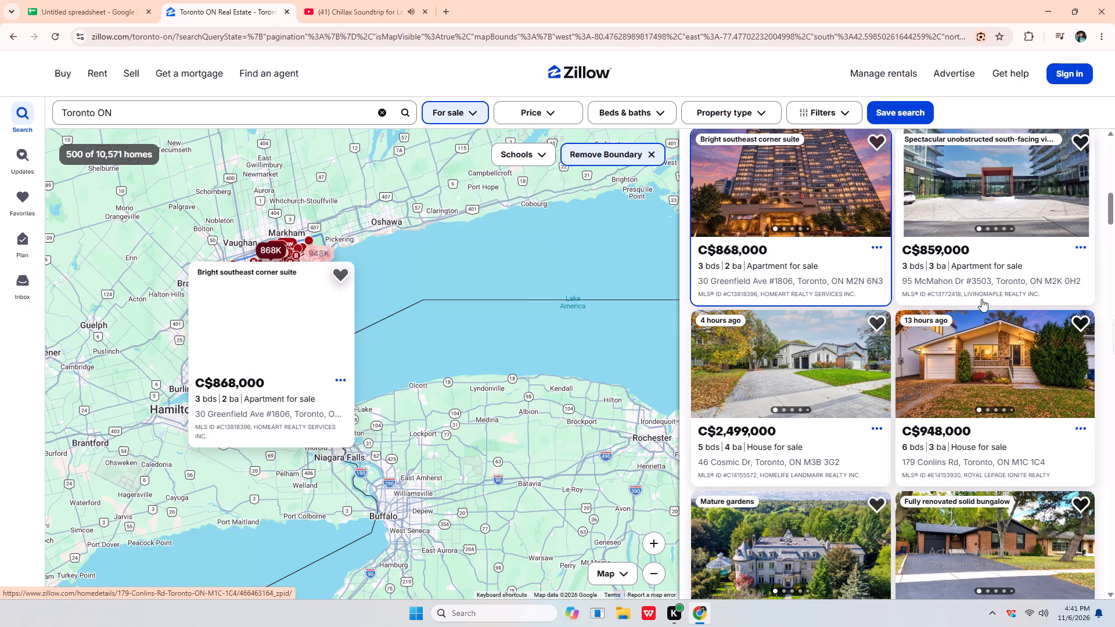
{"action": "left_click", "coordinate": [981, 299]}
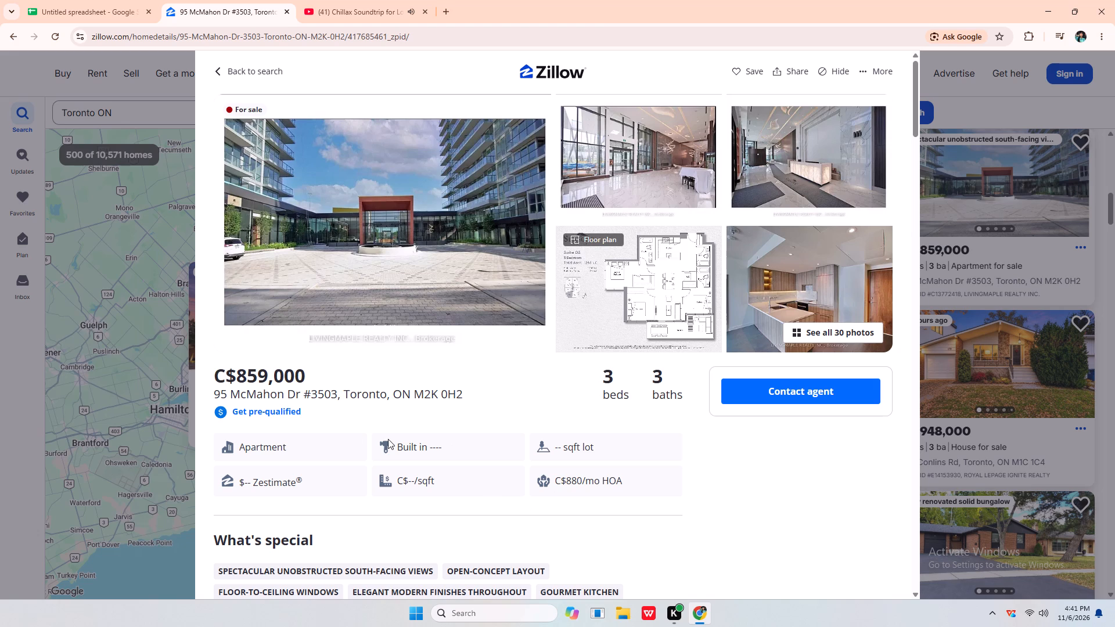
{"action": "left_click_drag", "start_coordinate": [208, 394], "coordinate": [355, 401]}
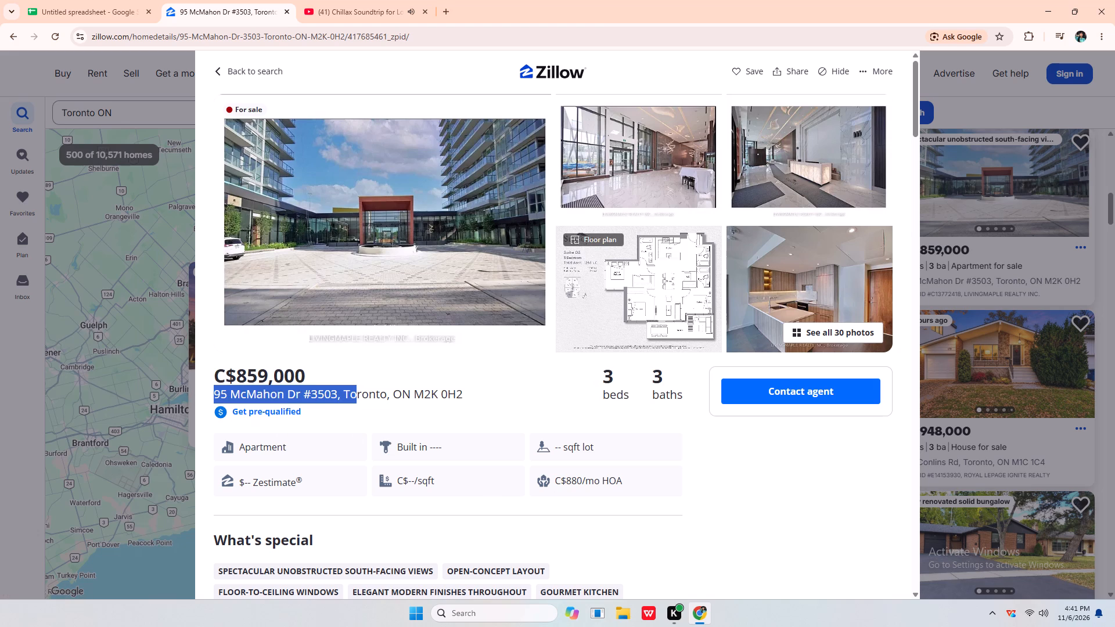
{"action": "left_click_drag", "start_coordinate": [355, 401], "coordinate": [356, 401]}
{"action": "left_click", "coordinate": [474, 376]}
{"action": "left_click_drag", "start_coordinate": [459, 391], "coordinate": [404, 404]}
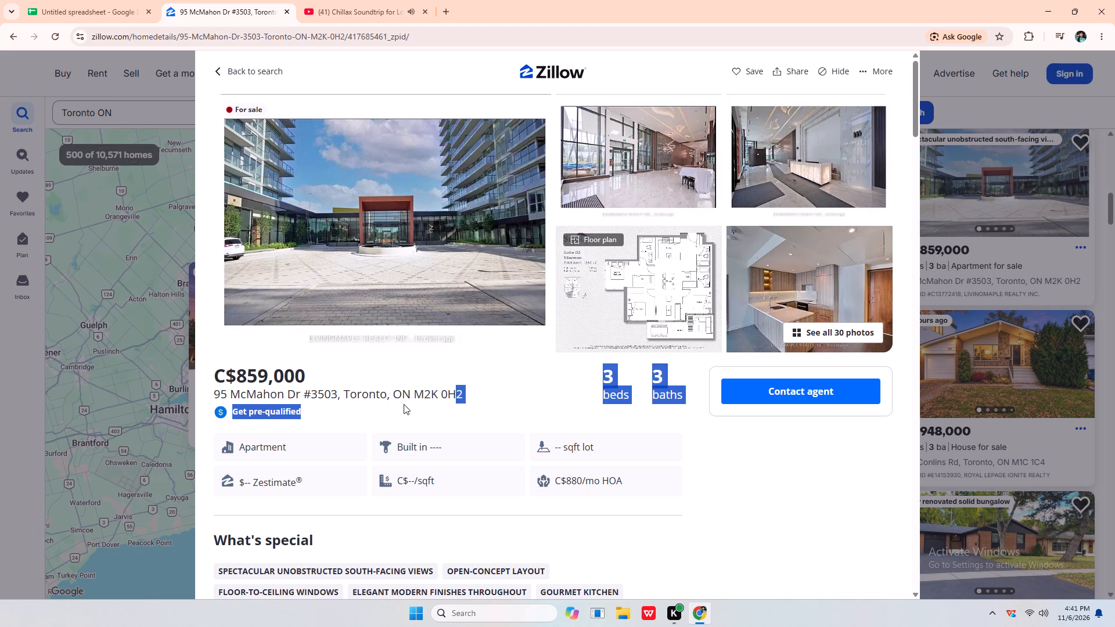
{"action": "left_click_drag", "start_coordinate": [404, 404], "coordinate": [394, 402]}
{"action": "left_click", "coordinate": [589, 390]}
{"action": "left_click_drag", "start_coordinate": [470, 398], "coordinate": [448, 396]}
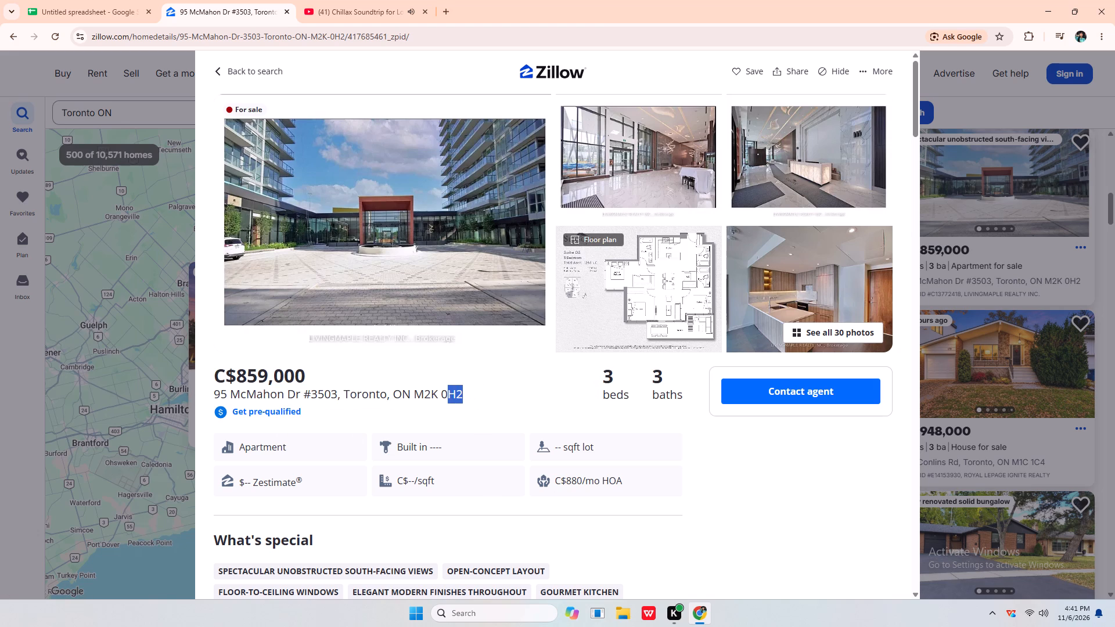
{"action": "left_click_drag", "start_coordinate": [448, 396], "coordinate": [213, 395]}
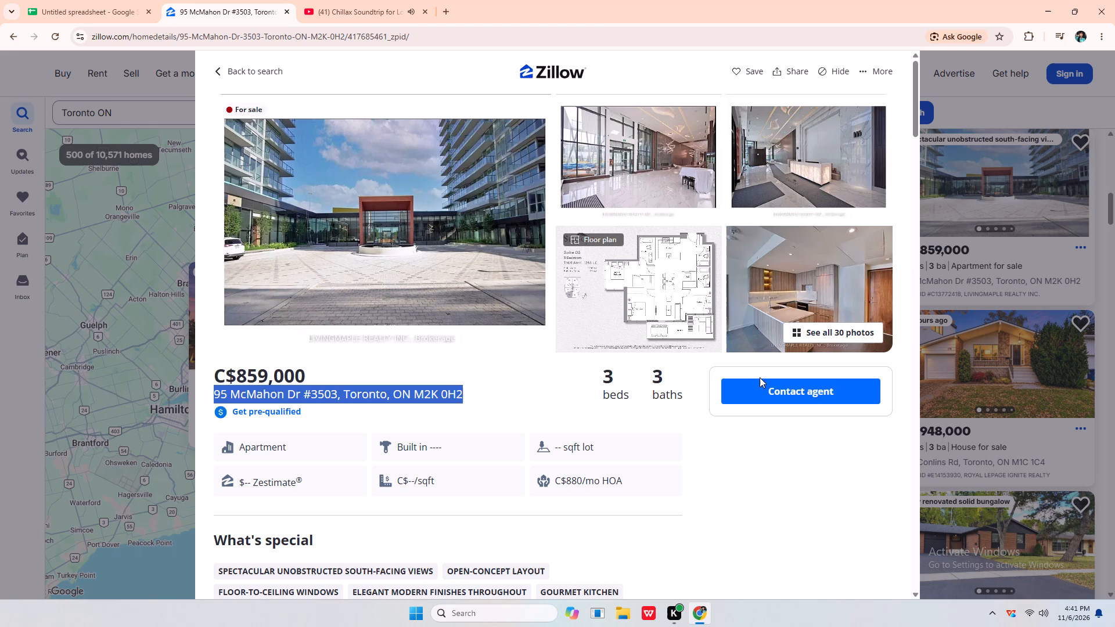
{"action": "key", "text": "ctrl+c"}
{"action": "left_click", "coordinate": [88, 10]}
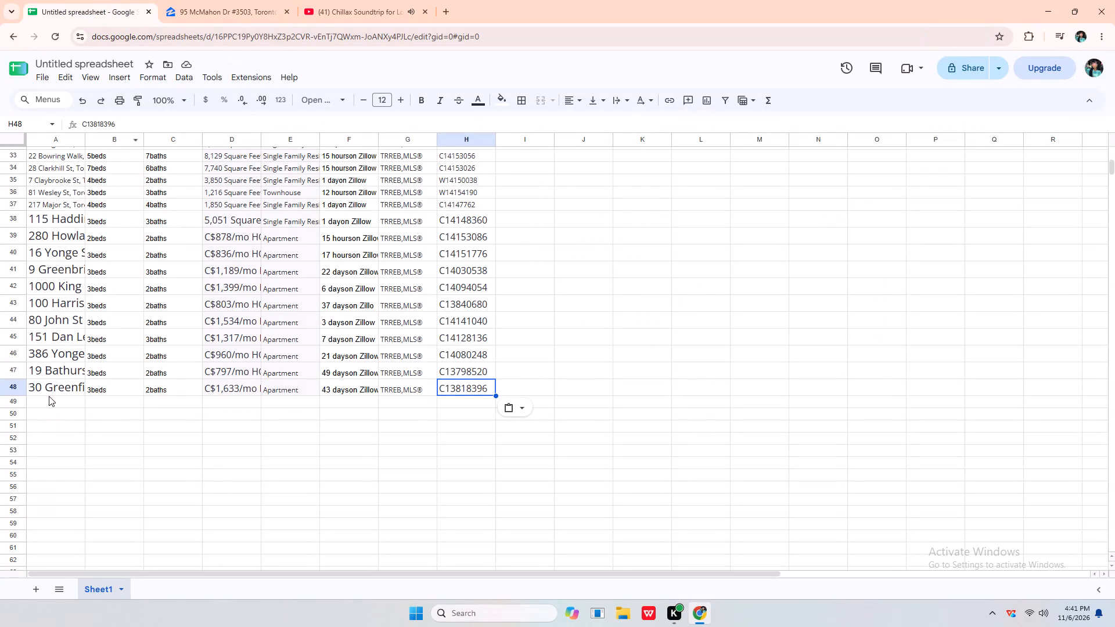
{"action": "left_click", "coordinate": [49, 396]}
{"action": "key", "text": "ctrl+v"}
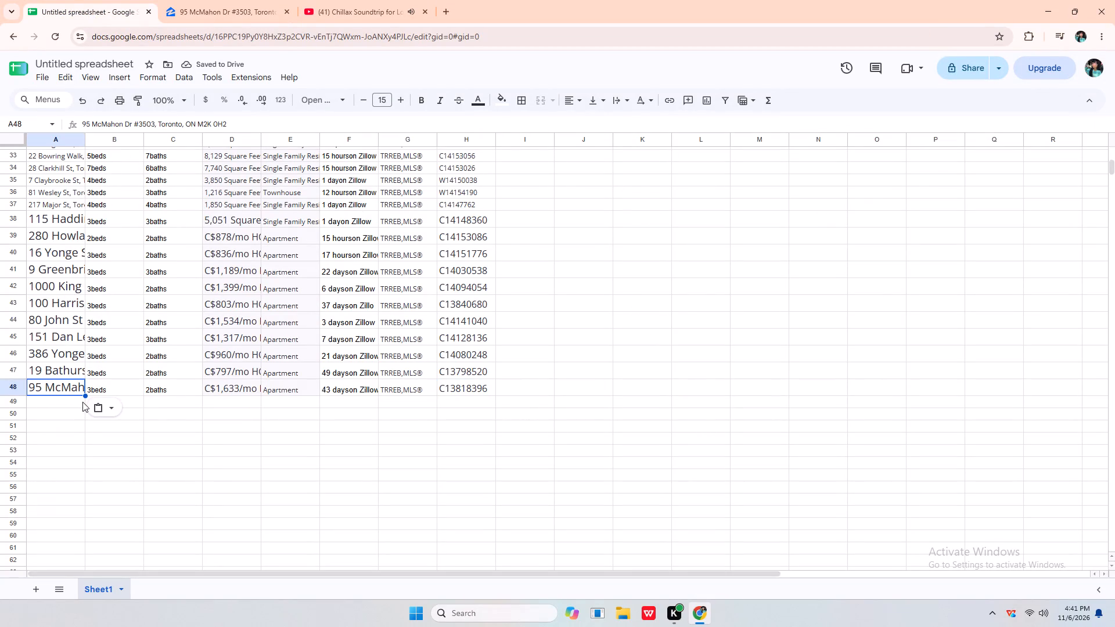
{"action": "key", "text": "BackSpace"}
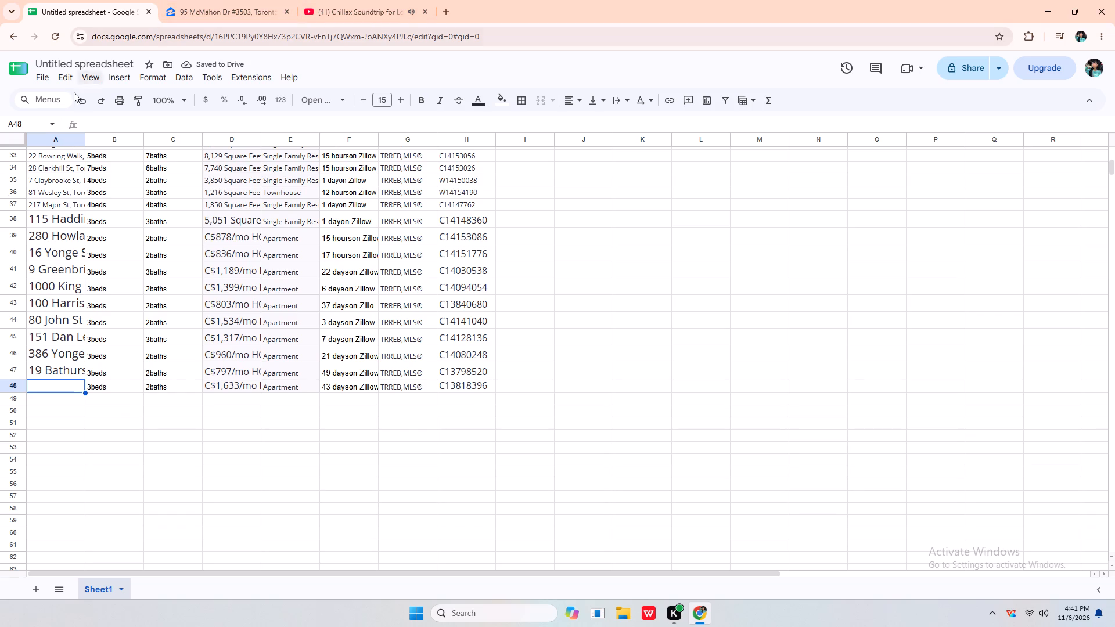
{"action": "left_click", "coordinate": [232, 6]}
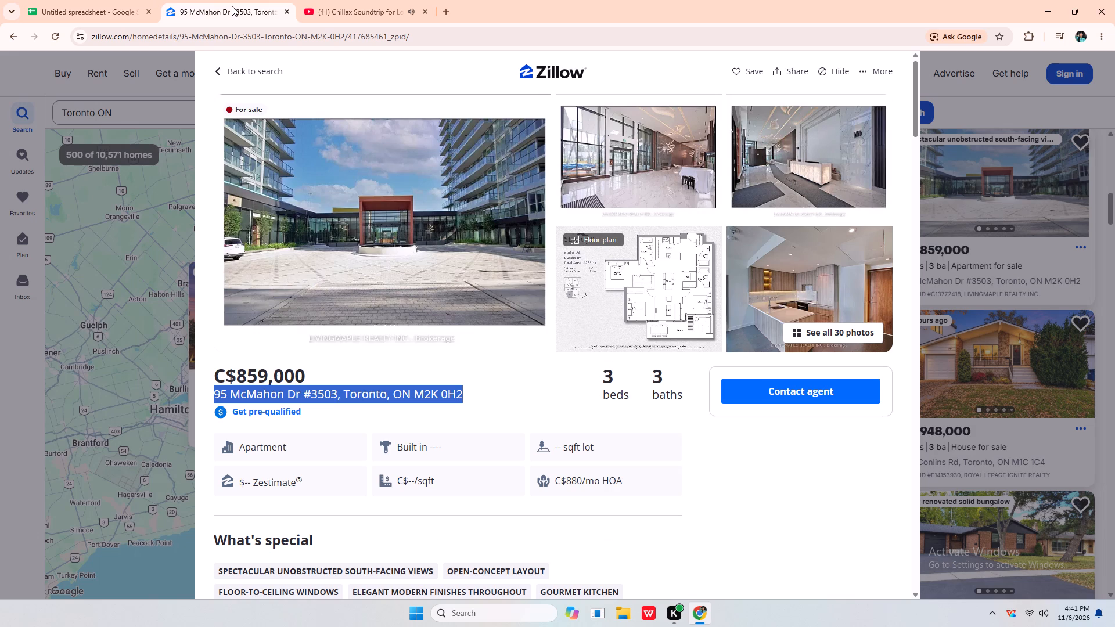
{"action": "left_click", "coordinate": [266, 69]}
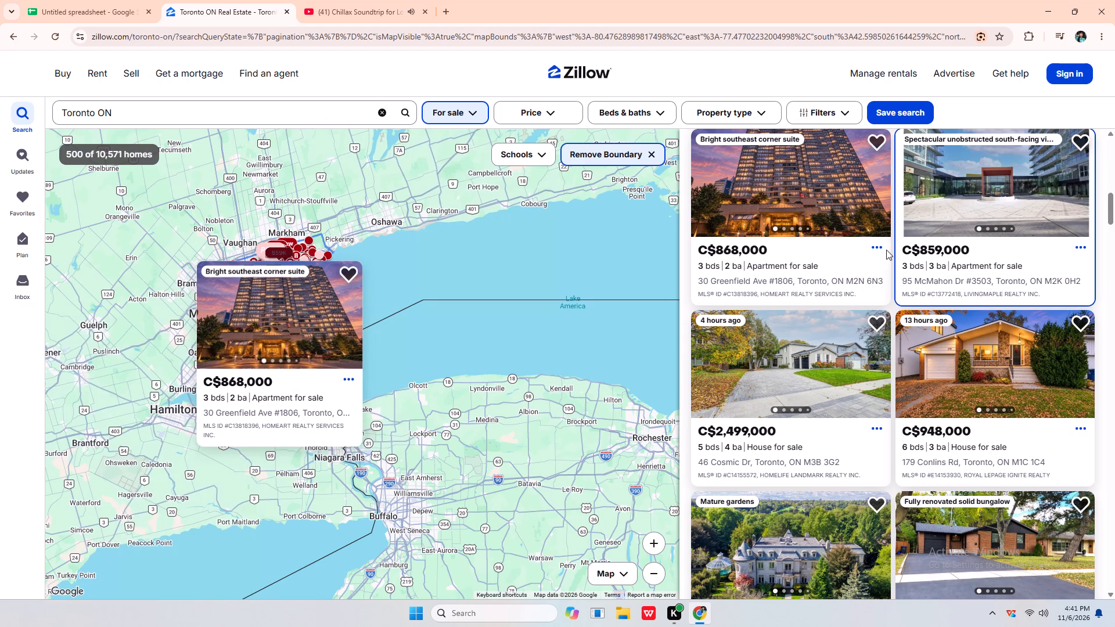
{"action": "left_click", "coordinate": [823, 269]}
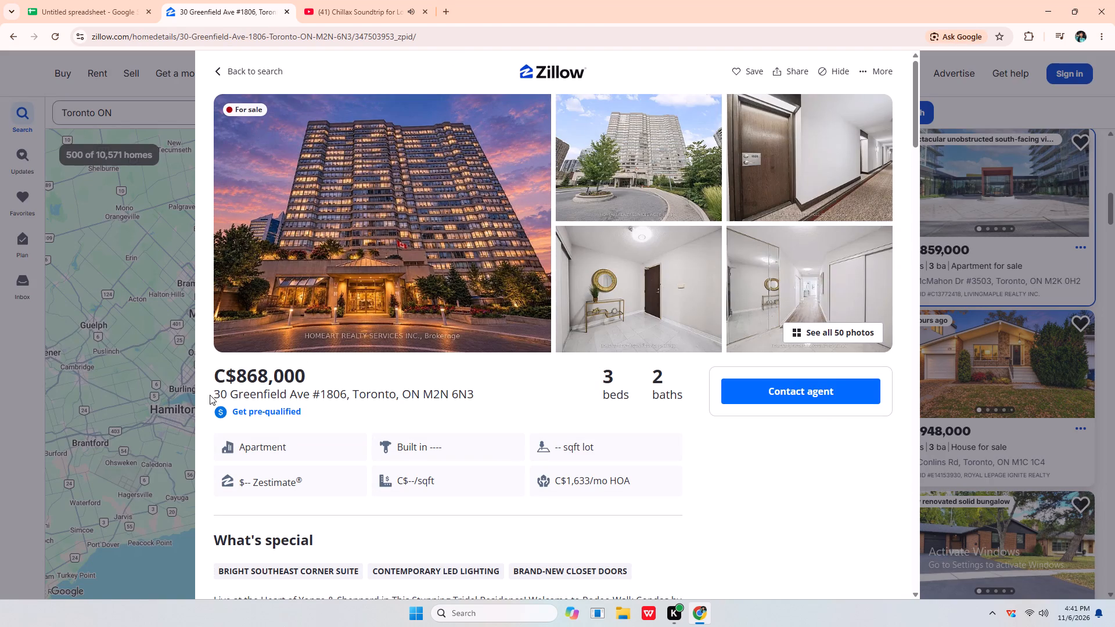
{"action": "left_click_drag", "start_coordinate": [211, 394], "coordinate": [487, 401]}
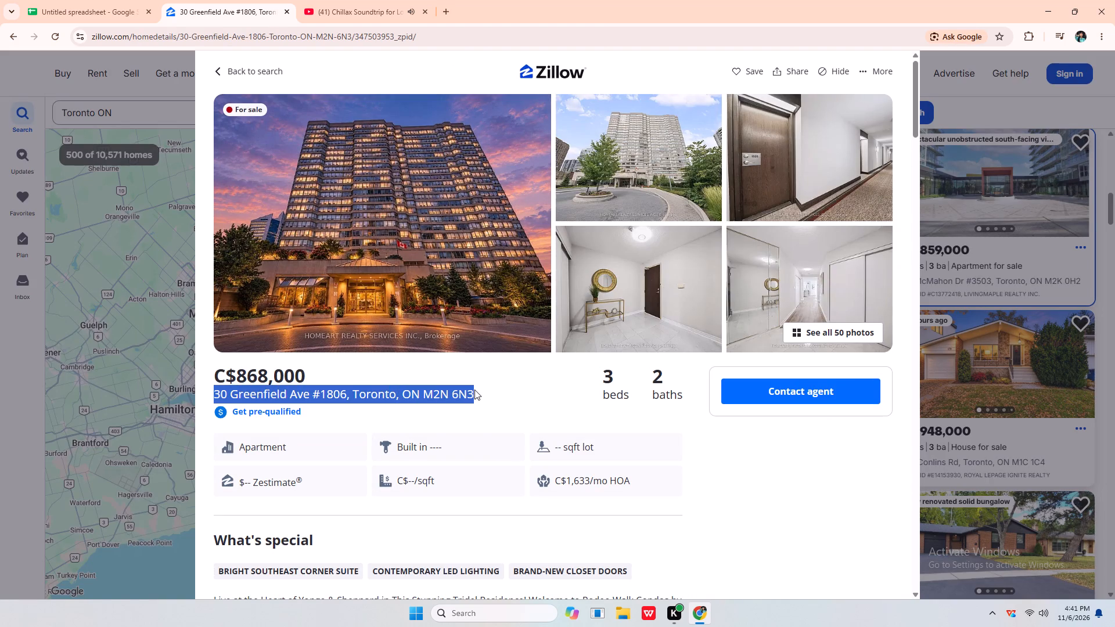
{"action": "key", "text": "ctrl+c"}
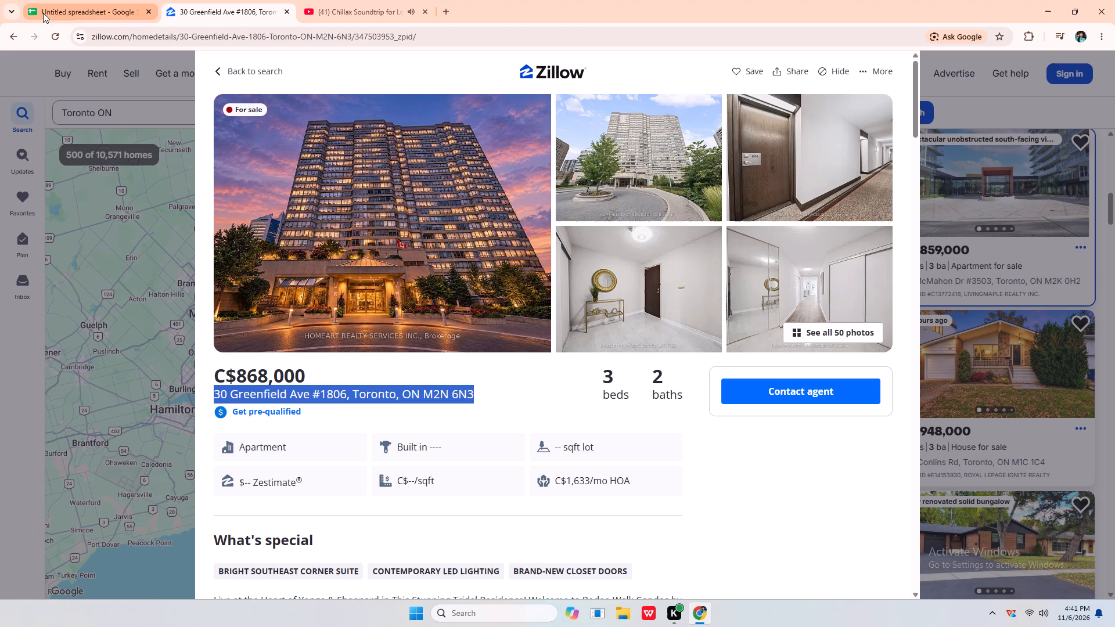
{"action": "left_click", "coordinate": [63, 9]}
{"action": "left_click", "coordinate": [65, 382]}
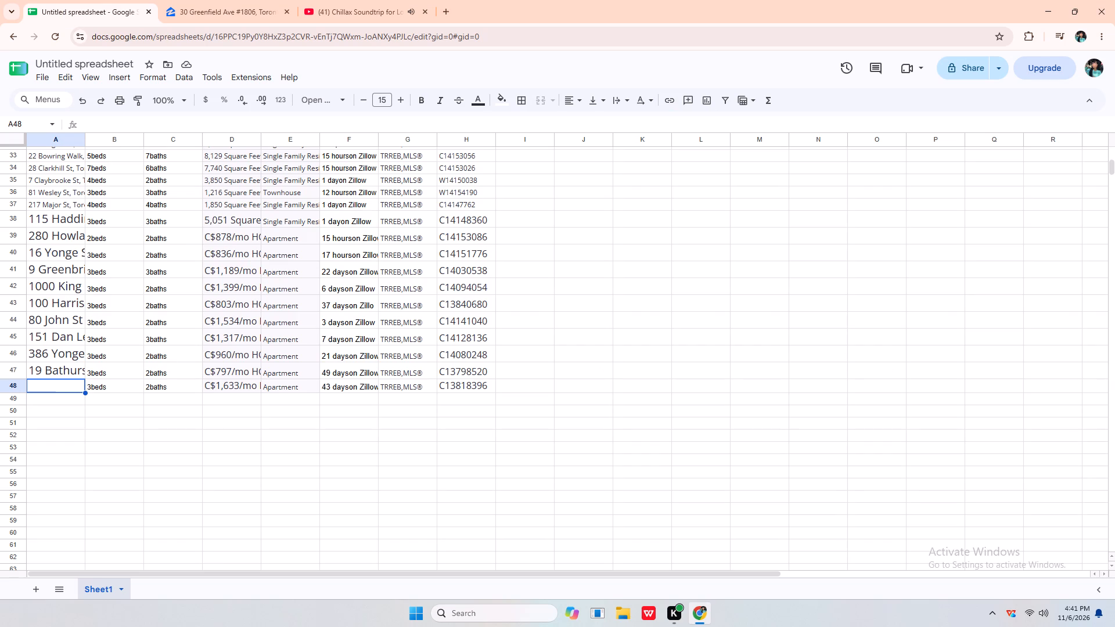
{"action": "key", "text": "ctrl+v"}
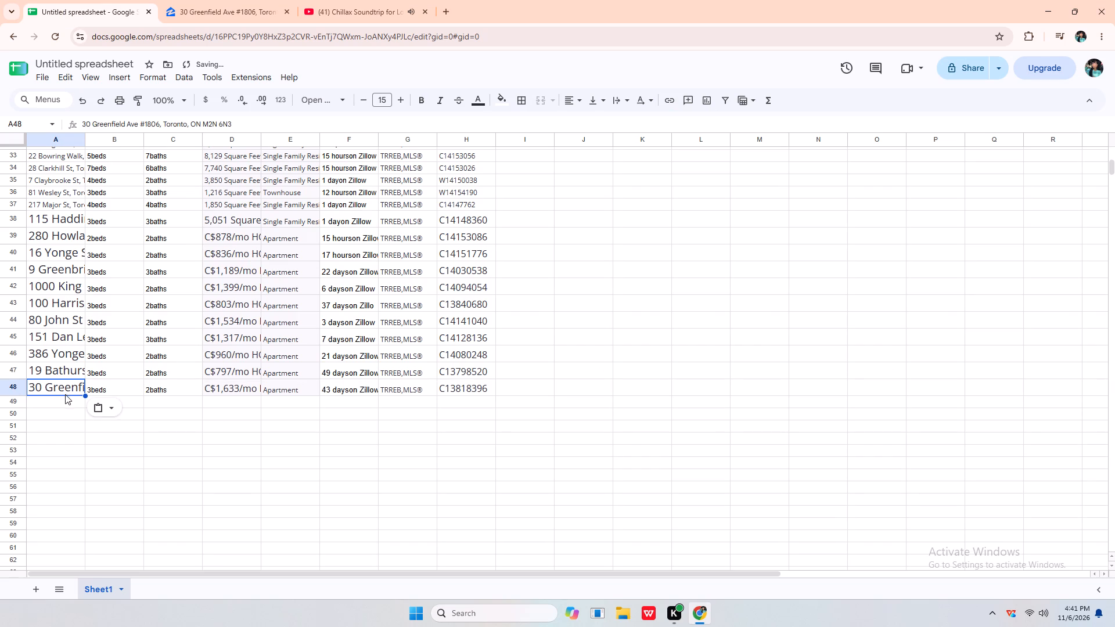
{"action": "left_click", "coordinate": [267, 16]}
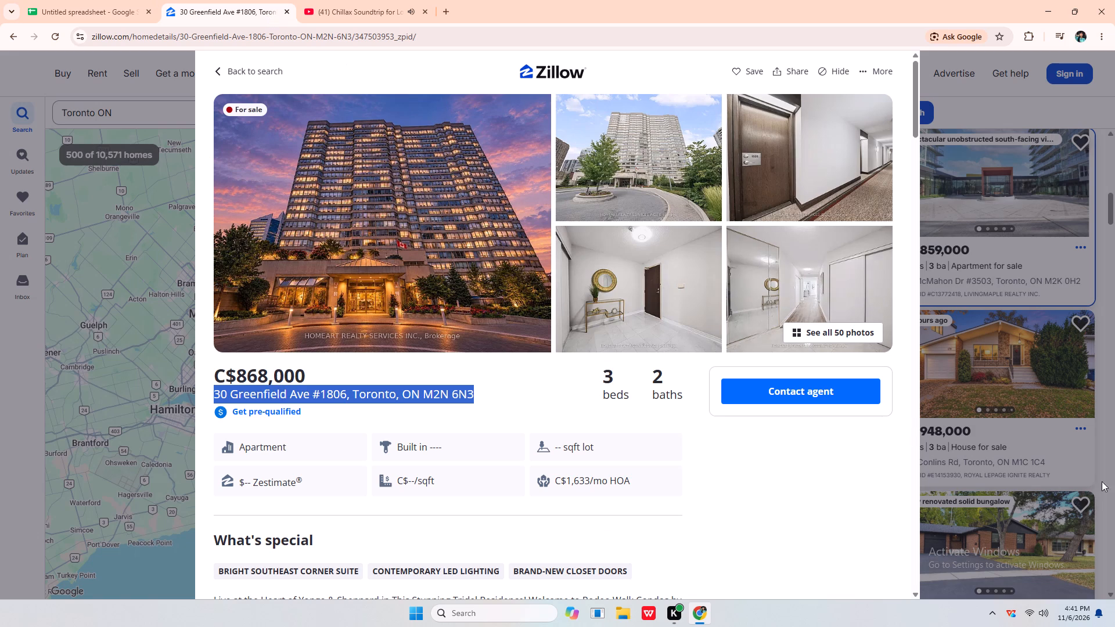
{"action": "left_click", "coordinate": [279, 74]}
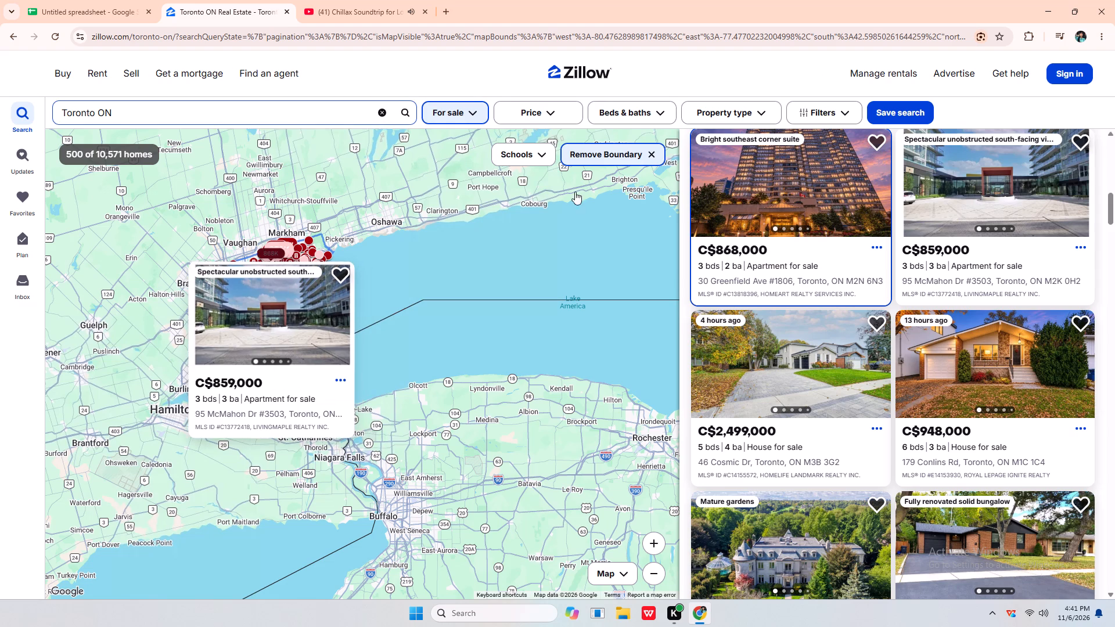
{"action": "left_click", "coordinate": [939, 266]}
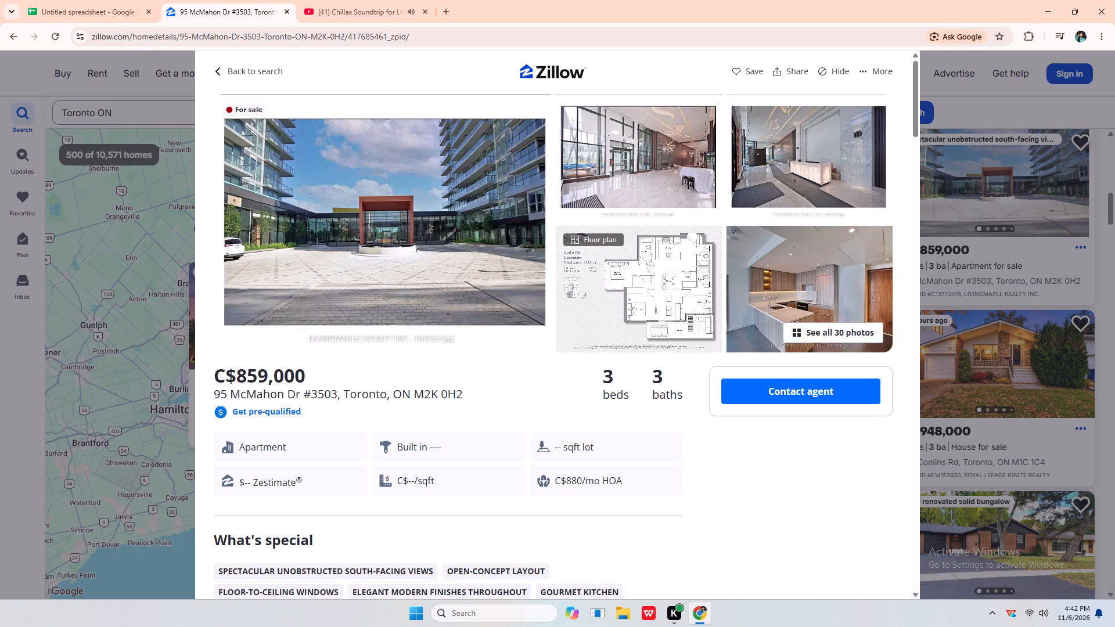
{"action": "left_click_drag", "start_coordinate": [211, 391], "coordinate": [346, 396]}
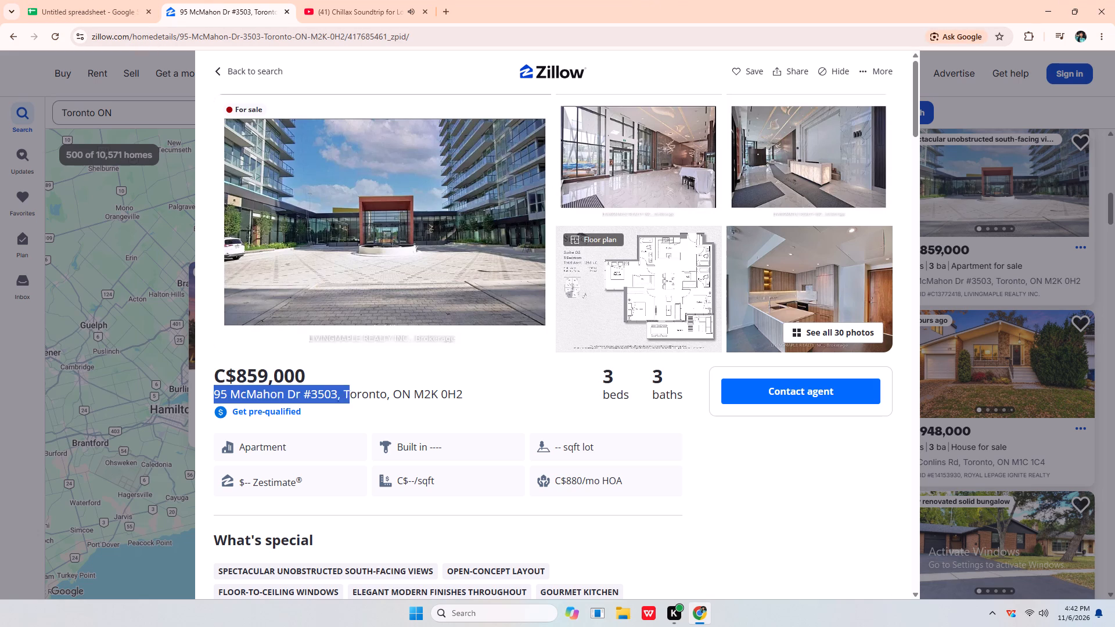
{"action": "left_click_drag", "start_coordinate": [346, 396], "coordinate": [339, 397]}
{"action": "left_click", "coordinate": [422, 360]}
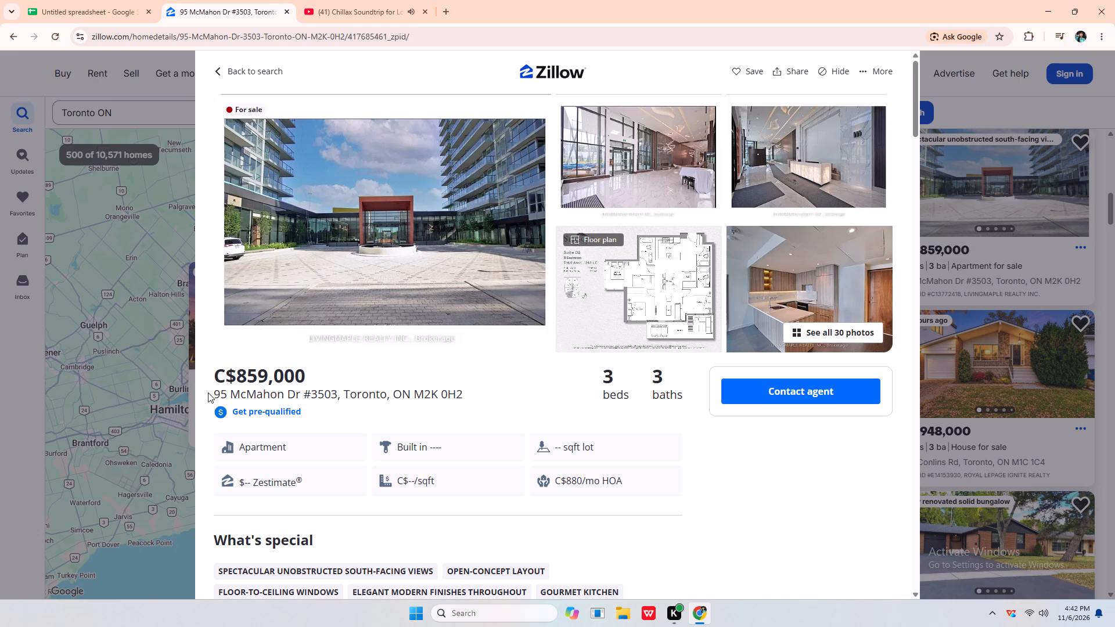
{"action": "left_click_drag", "start_coordinate": [210, 392], "coordinate": [443, 381]}
{"action": "left_click_drag", "start_coordinate": [215, 398], "coordinate": [275, 397]}
{"action": "left_click", "coordinate": [391, 366]}
{"action": "left_click_drag", "start_coordinate": [213, 395], "coordinate": [247, 394]}
{"action": "left_click_drag", "start_coordinate": [463, 392], "coordinate": [317, 404]}
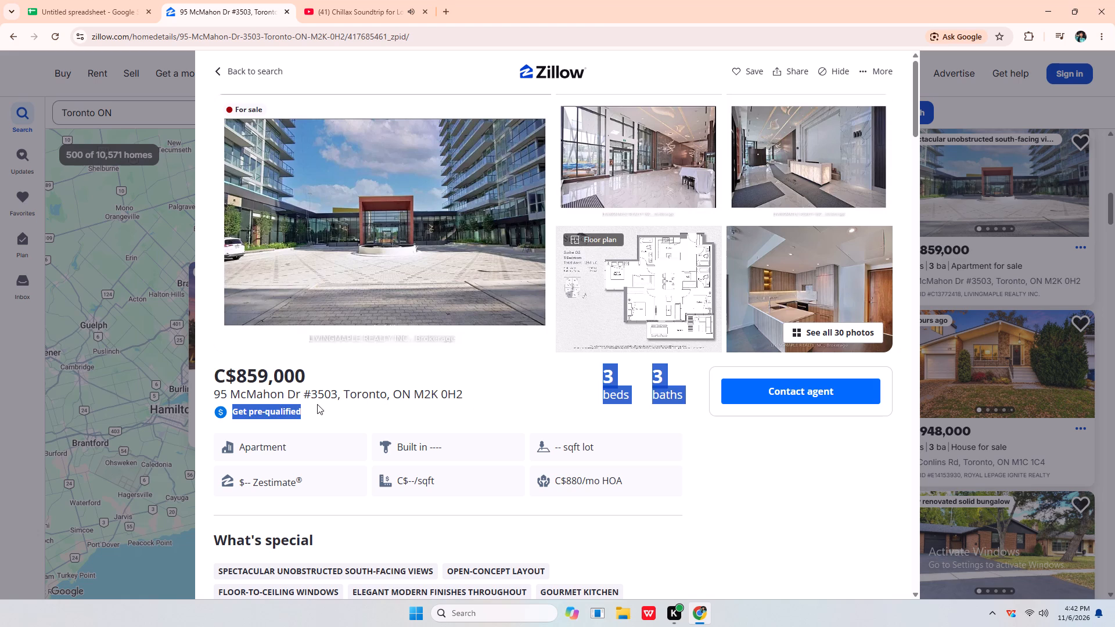
{"action": "left_click_drag", "start_coordinate": [317, 404], "coordinate": [226, 381]}
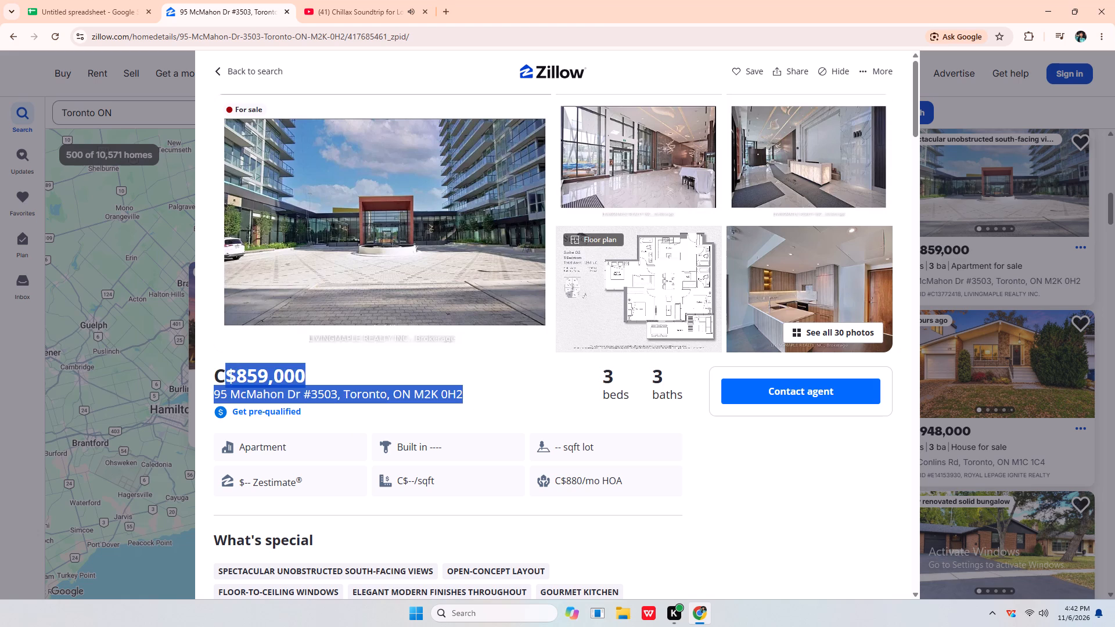
{"action": "left_click_drag", "start_coordinate": [226, 381], "coordinate": [302, 380]}
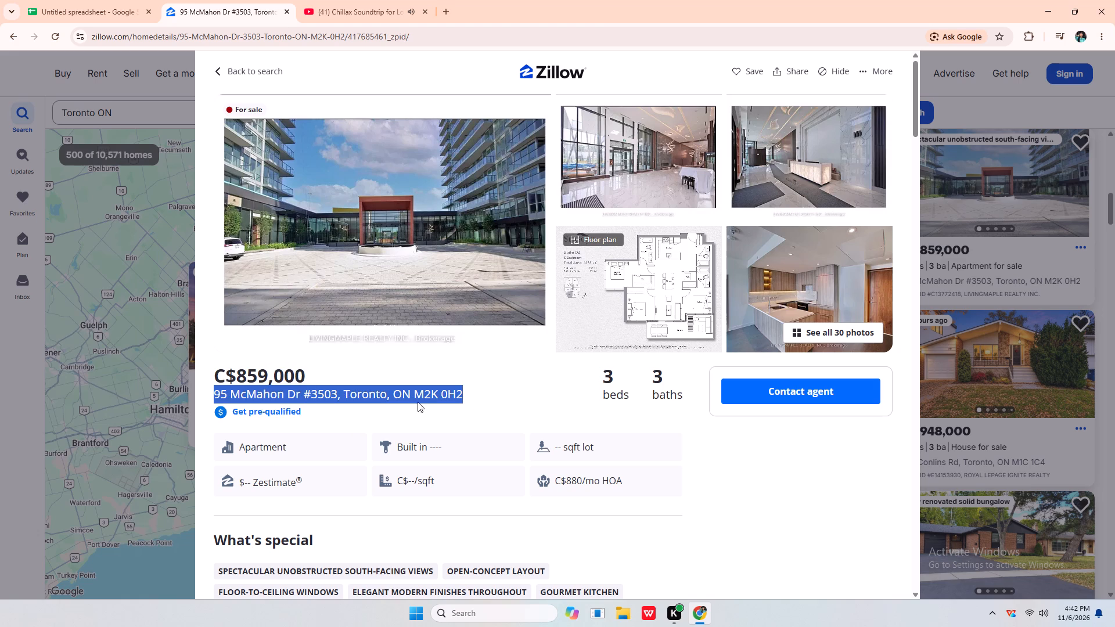
{"action": "key", "text": "ctrl+c"}
{"action": "left_click", "coordinate": [83, 11]}
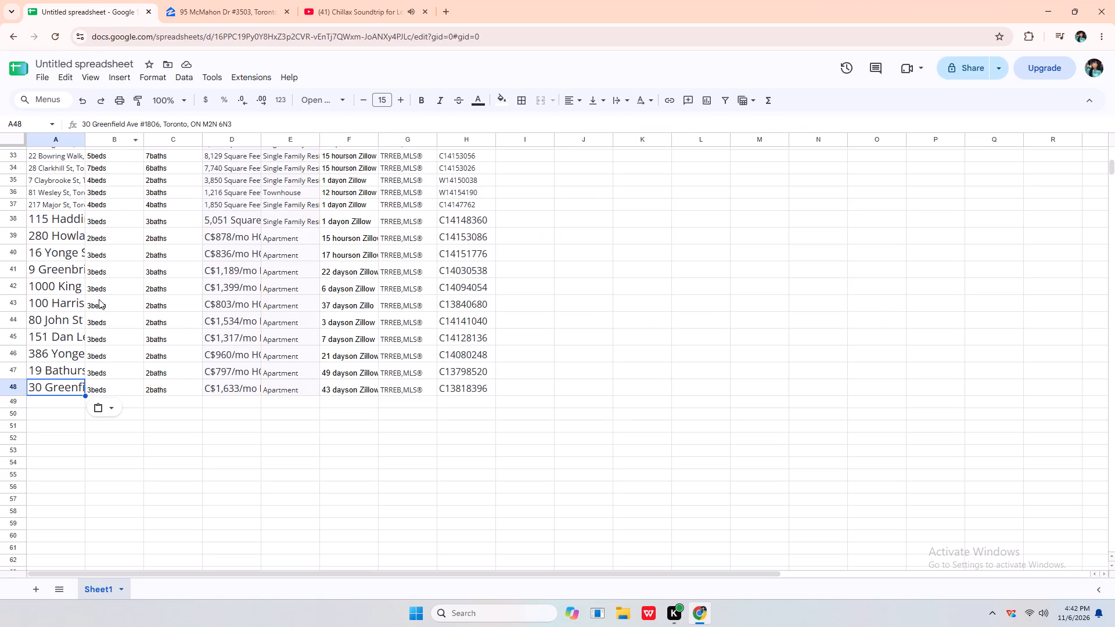
{"action": "left_click", "coordinate": [61, 402]}
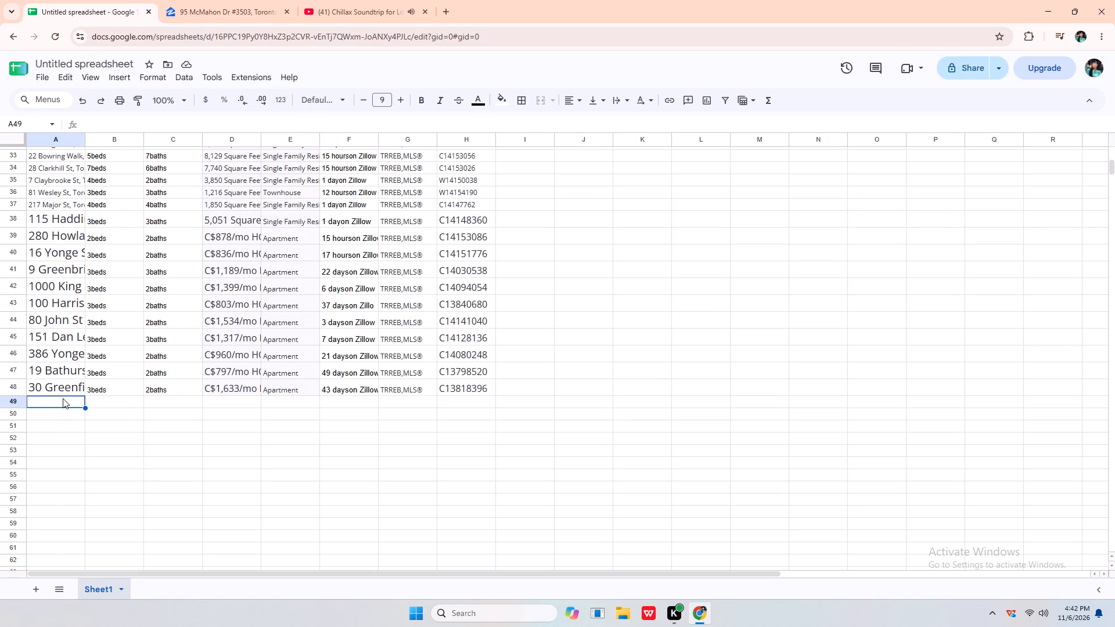
{"action": "key", "text": "ctrl+v"}
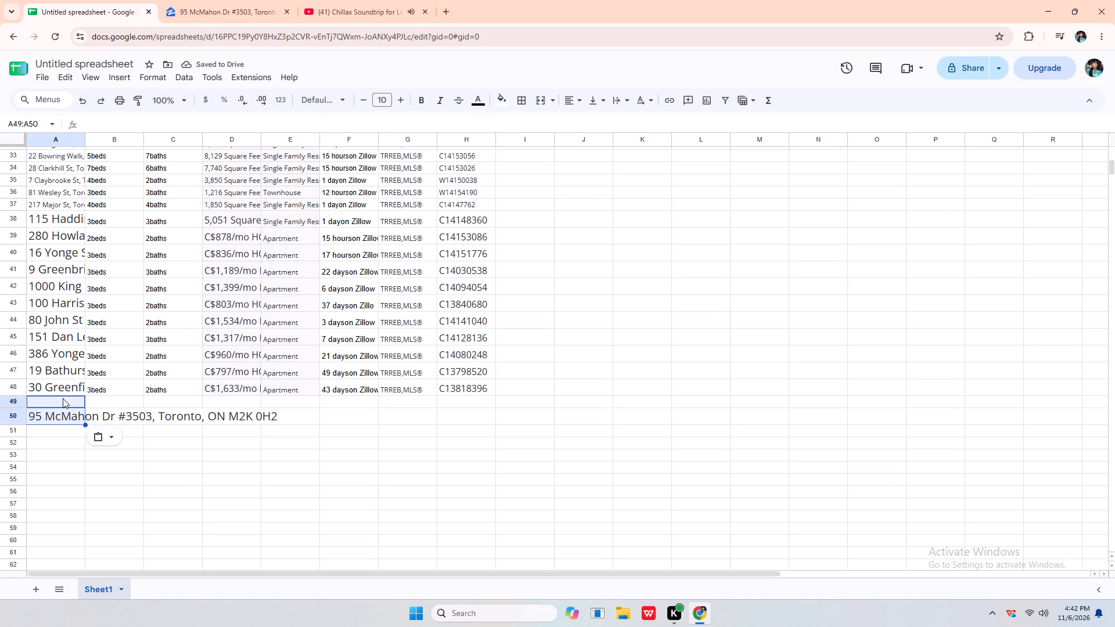
{"action": "key", "text": "Down"}
{"action": "key", "text": "Right"}
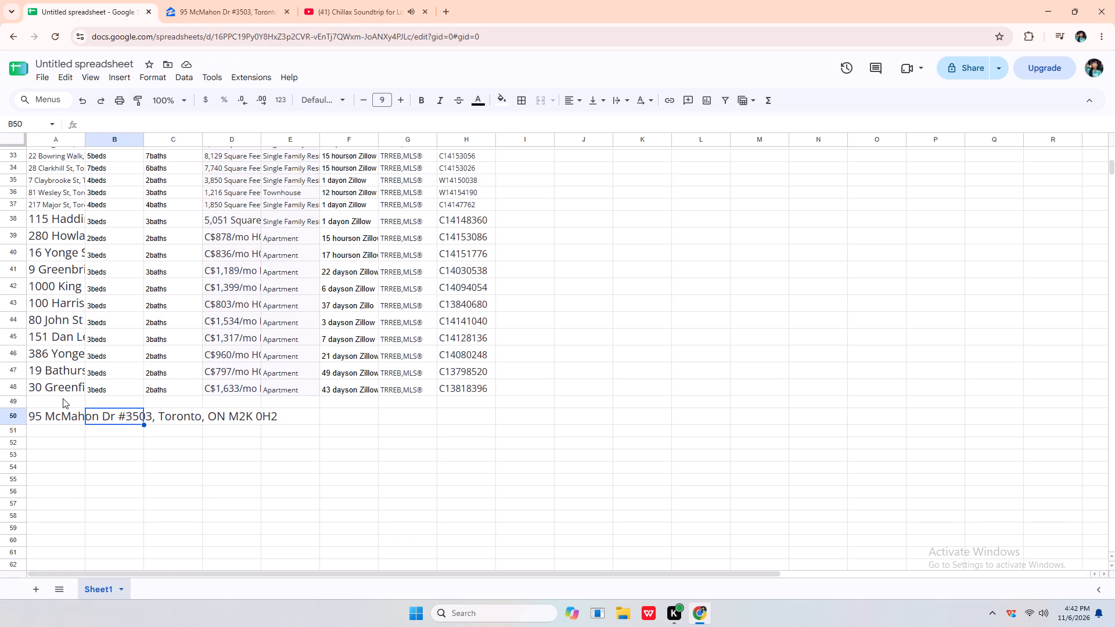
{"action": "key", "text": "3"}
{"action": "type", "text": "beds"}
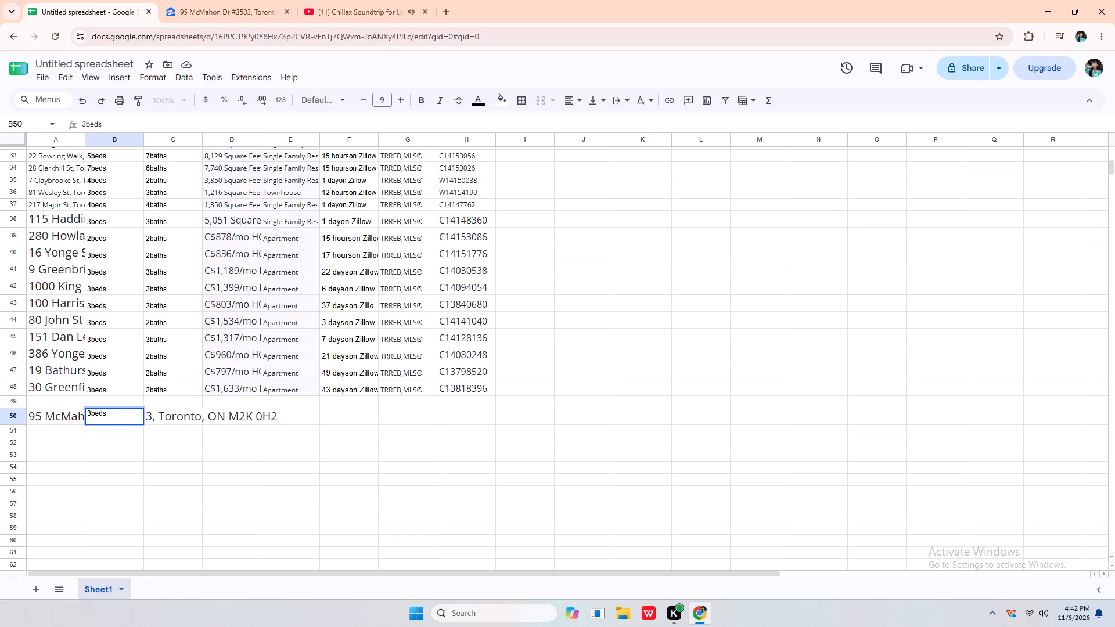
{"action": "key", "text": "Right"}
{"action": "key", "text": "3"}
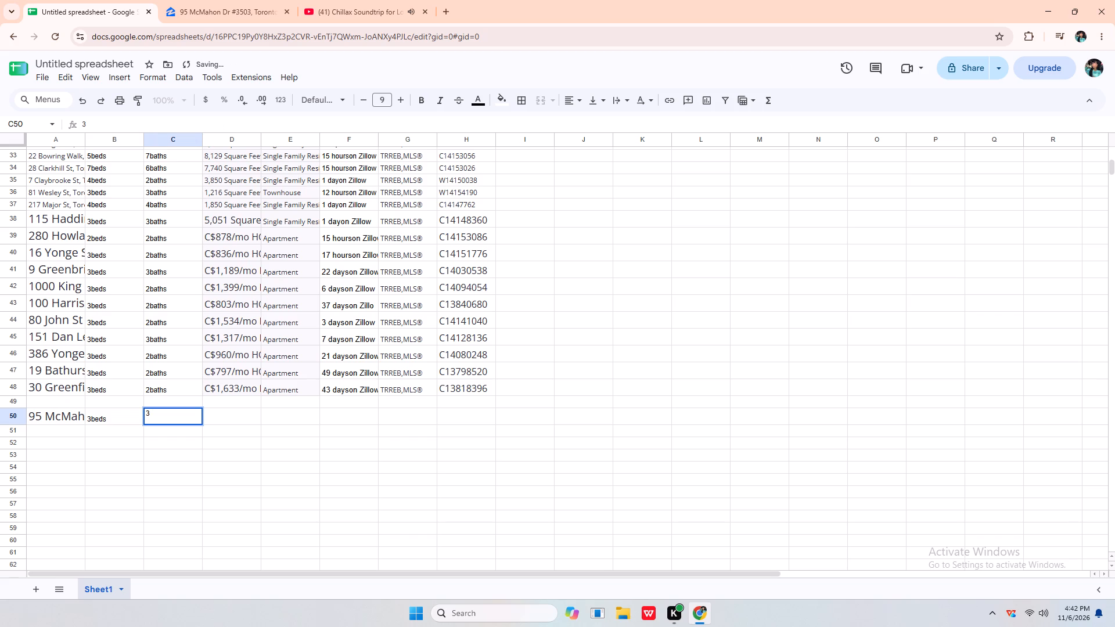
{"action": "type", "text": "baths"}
Copy the fee C$880/mo HOA from the 95 McMahon Dr #3503 listing on Zillow into cell D50.
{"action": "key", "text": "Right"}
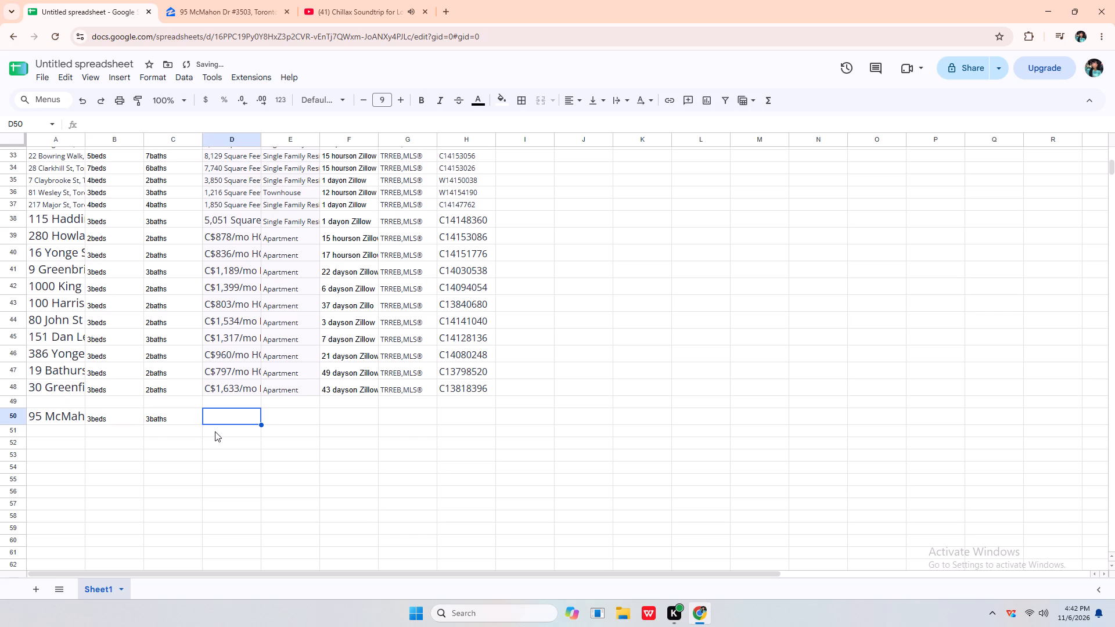
{"action": "left_click", "coordinate": [231, 6]}
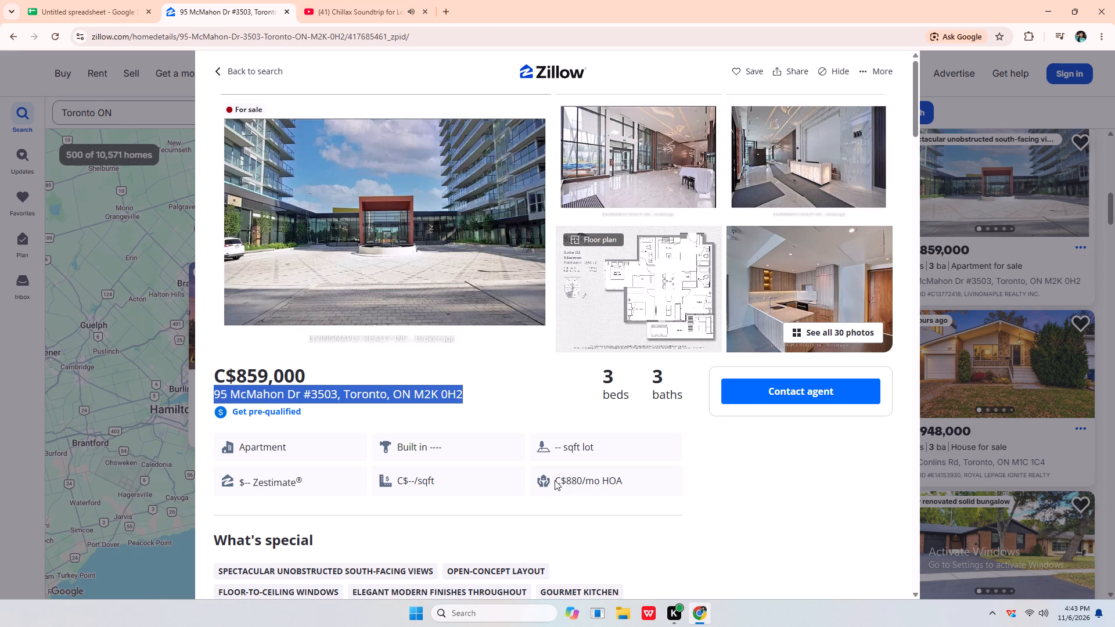
{"action": "left_click_drag", "start_coordinate": [555, 480], "coordinate": [636, 478]}
{"action": "key", "text": "ctrl+c"}
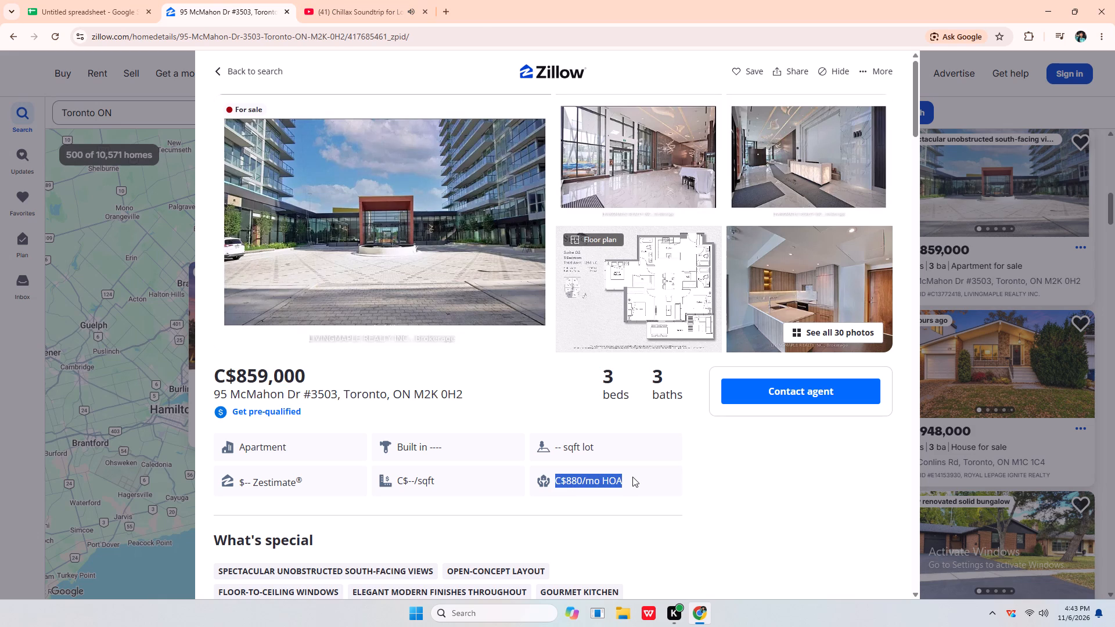
{"action": "left_click", "coordinate": [102, 12]}
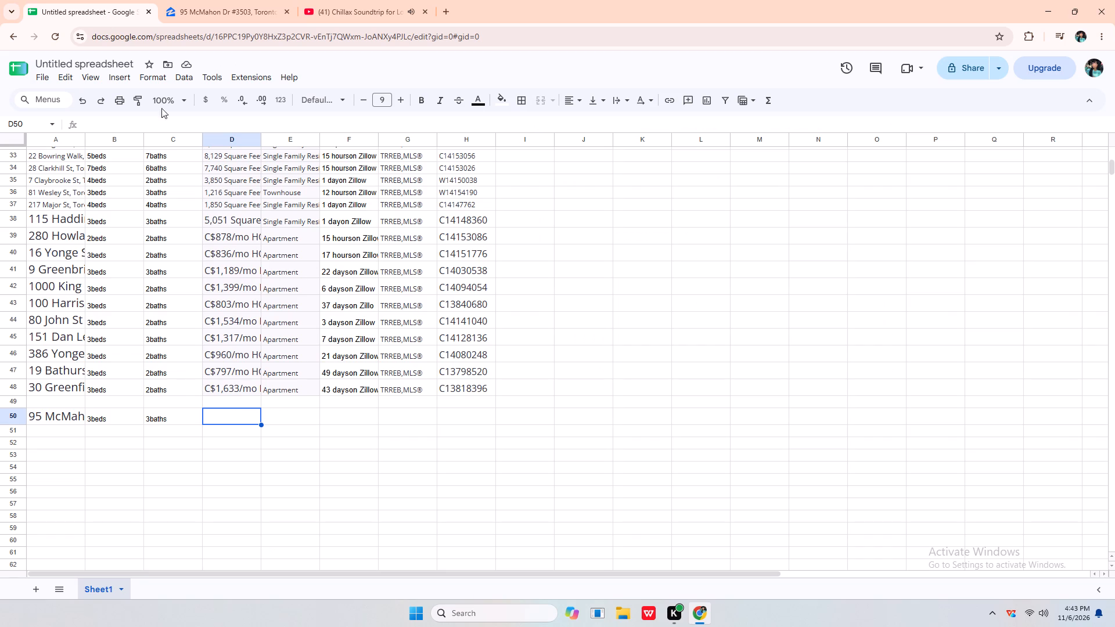
{"action": "key", "text": "ctrl+v"}
Copy the property type Apartment from E48 into E50.
{"action": "key", "text": "Right"}
{"action": "key", "text": "Up"}
{"action": "key", "text": "Up"}
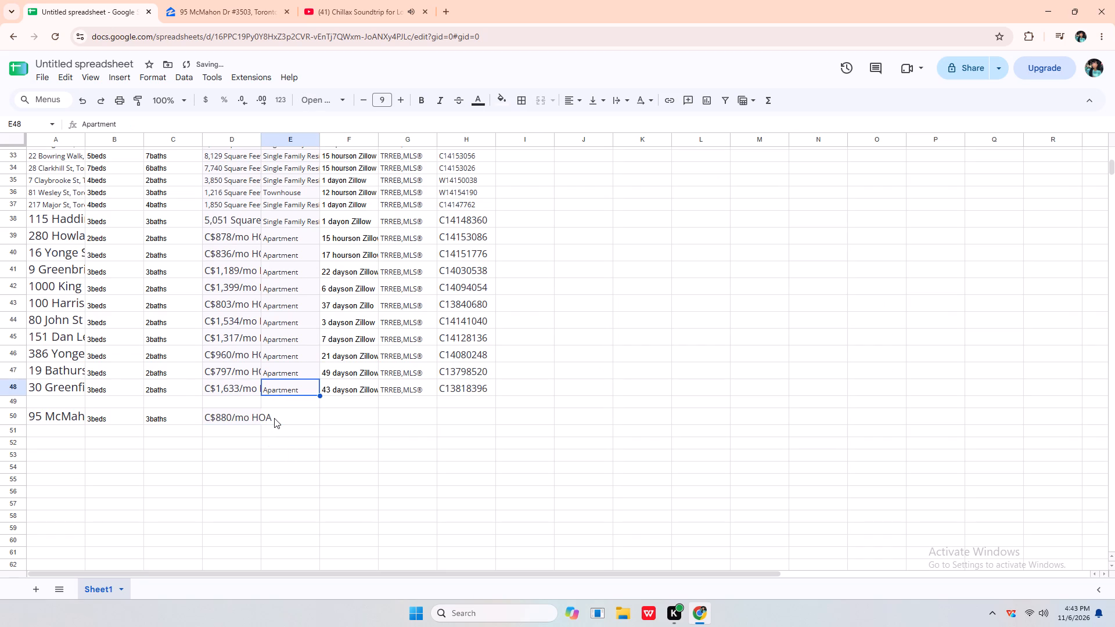
{"action": "key", "text": "ctrl+c"}
{"action": "key", "text": "Down"}
{"action": "key", "text": "Down"}
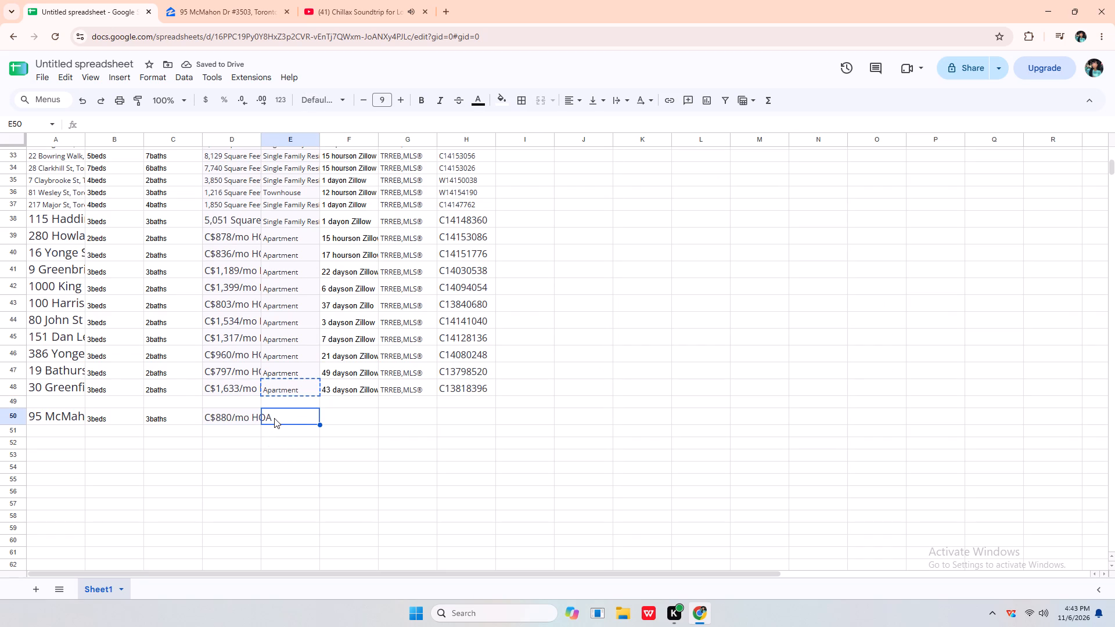
{"action": "key", "text": "ctrl+v"}
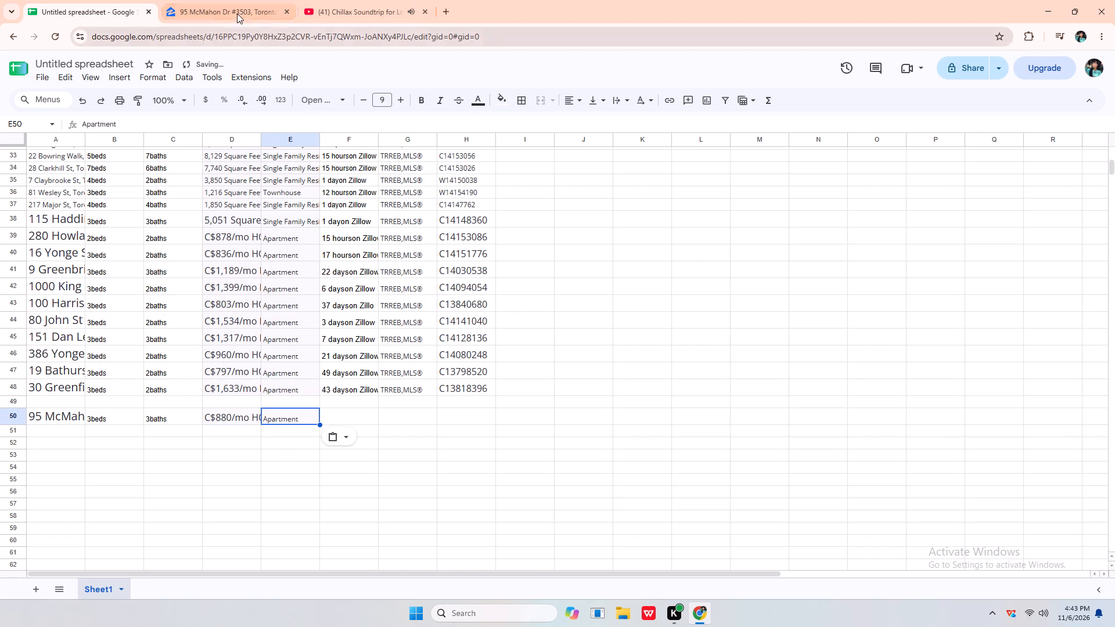
{"action": "left_click", "coordinate": [217, 0]}
{"action": "scroll", "coordinate": [418, 468], "scroll_direction": "down", "scroll_amount": 4}
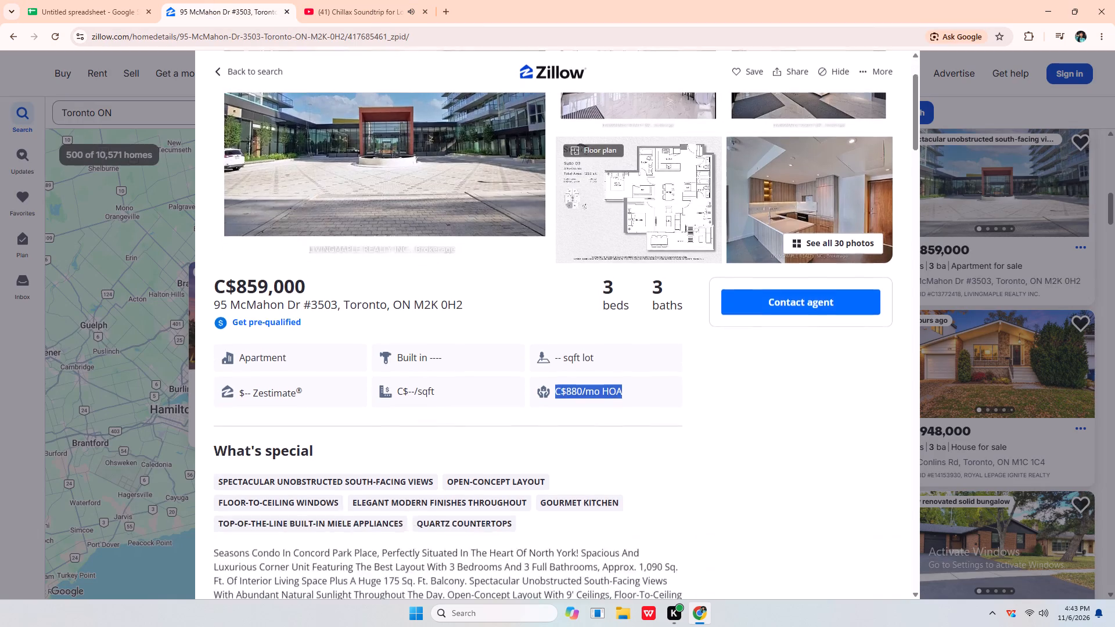
{"action": "scroll", "coordinate": [421, 467], "scroll_direction": "down", "scroll_amount": 3}
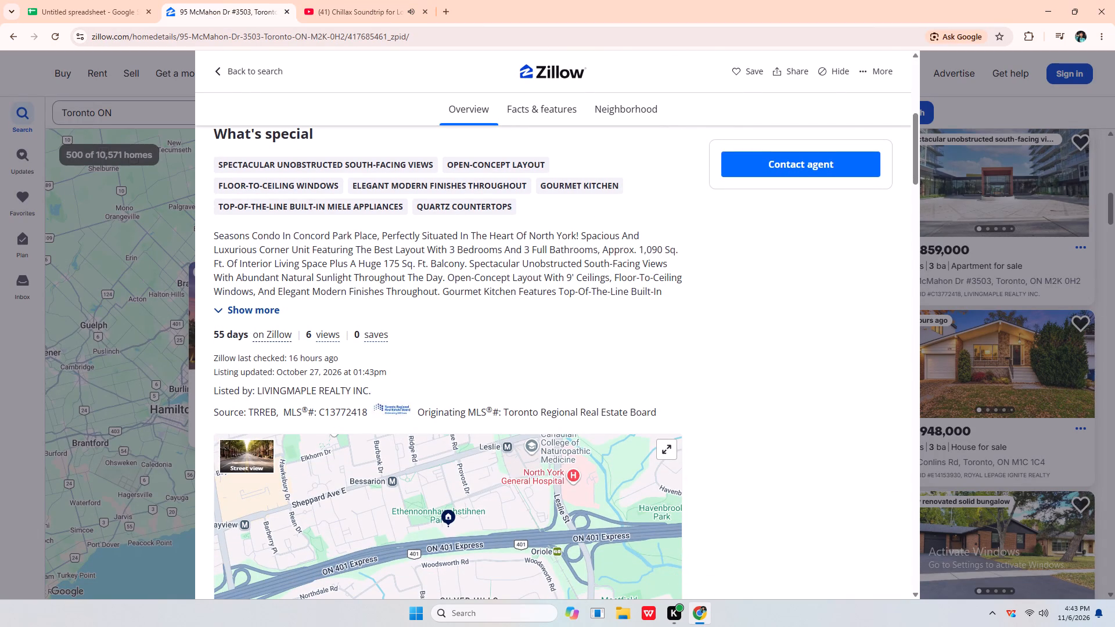
{"action": "left_click_drag", "start_coordinate": [210, 333], "coordinate": [276, 331]}
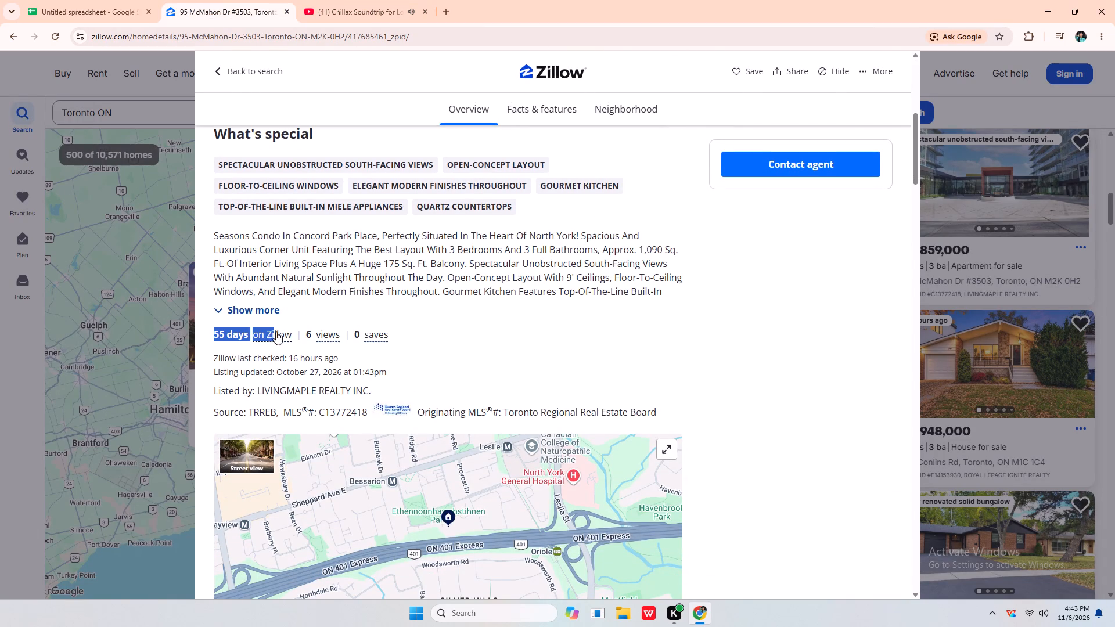
{"action": "left_click_drag", "start_coordinate": [276, 331], "coordinate": [293, 329]}
{"action": "key", "text": "ctrl+c"}
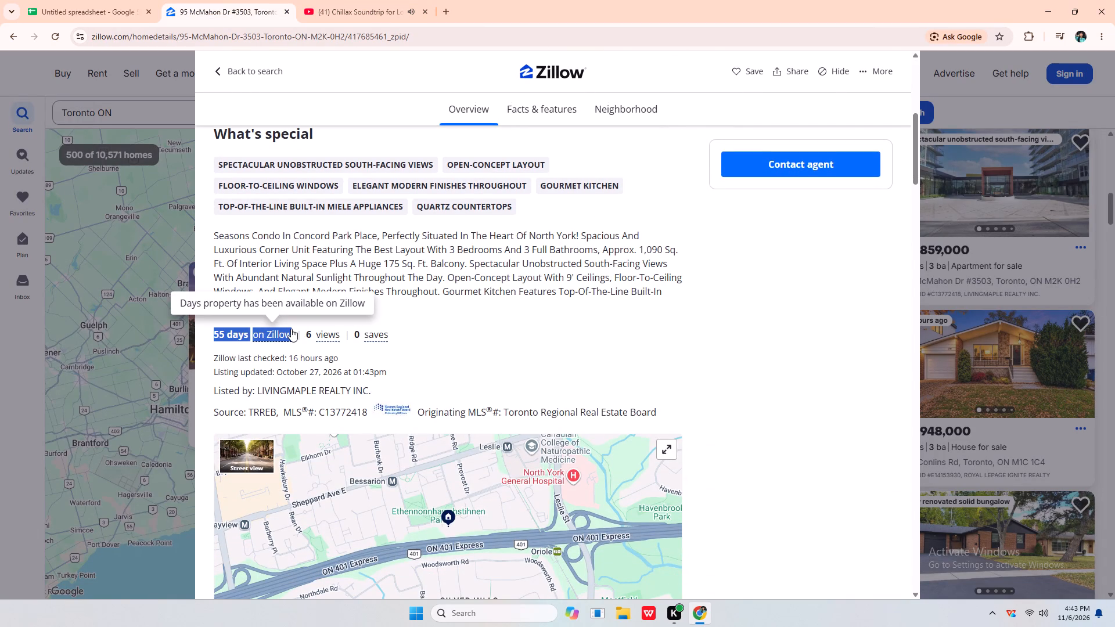
{"action": "left_click", "coordinate": [92, 12]}
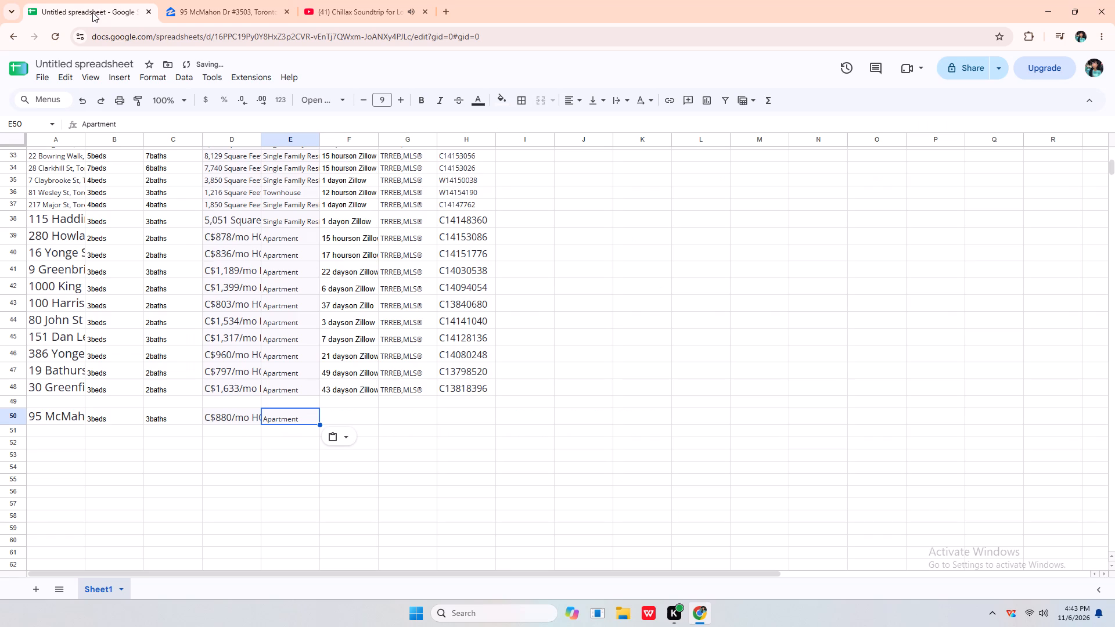
{"action": "left_click", "coordinate": [352, 420]}
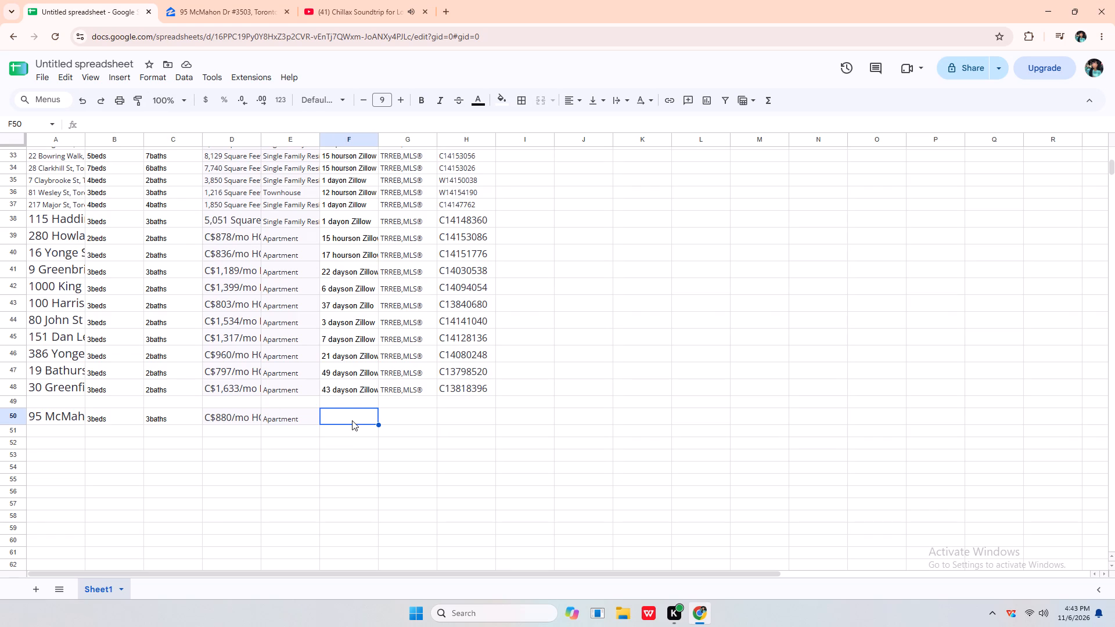
{"action": "key", "text": "ctrl+v"}
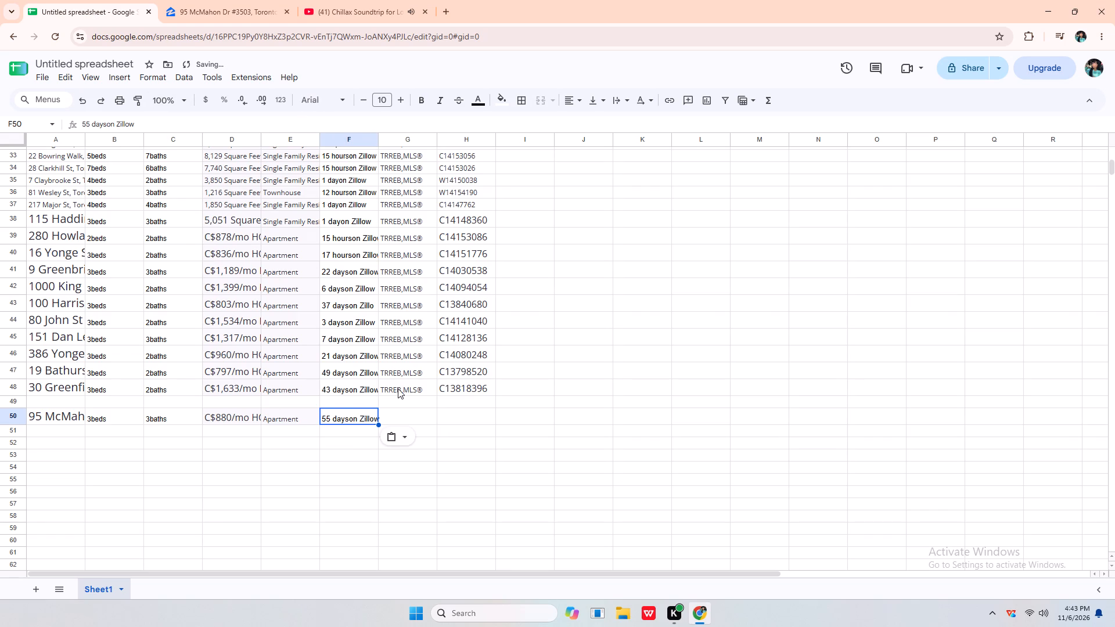
Copy the source TRREB,MLS® from G48 into G50.
{"action": "left_click", "coordinate": [398, 388]}
{"action": "key", "text": "ctrl+c"}
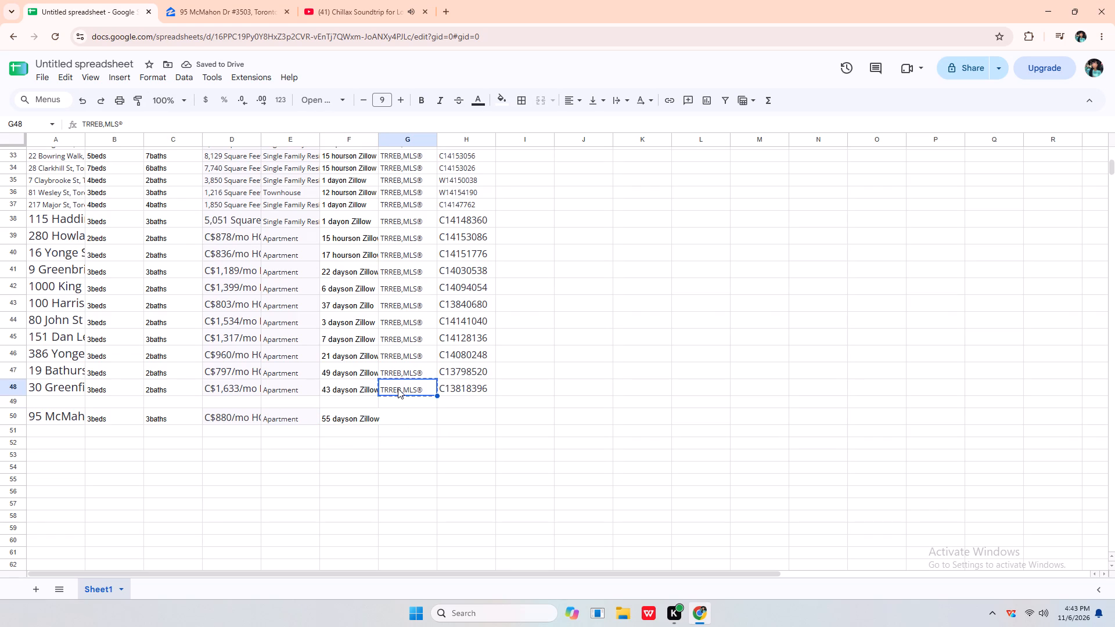
{"action": "key", "text": "Down"}
{"action": "key", "text": "Down"}
{"action": "key", "text": "ctrl+v"}
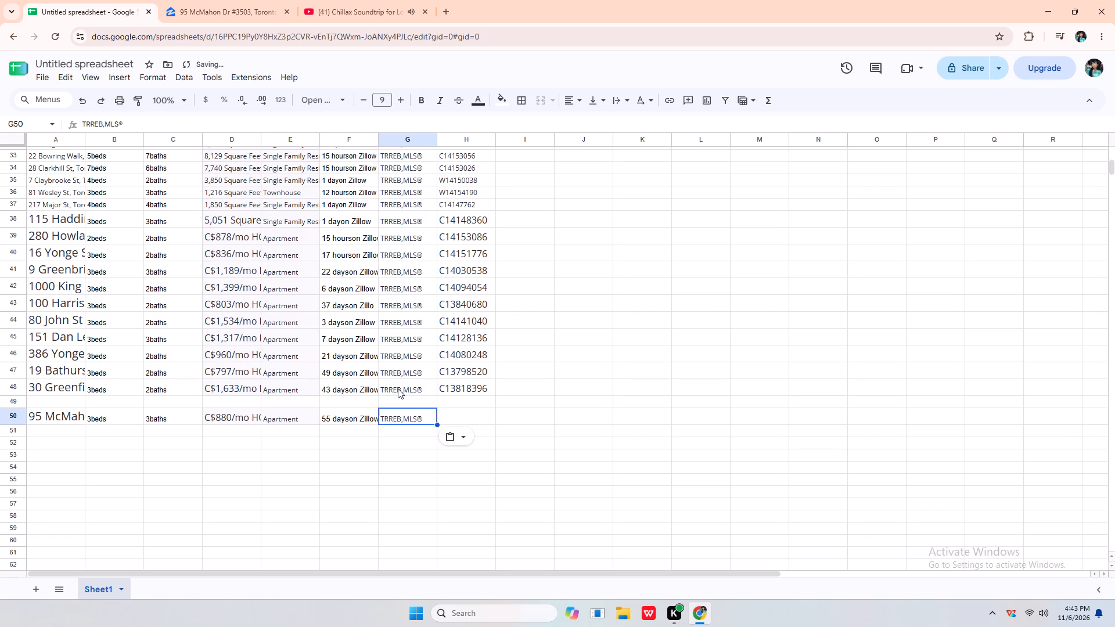
{"action": "left_click", "coordinate": [204, 11]}
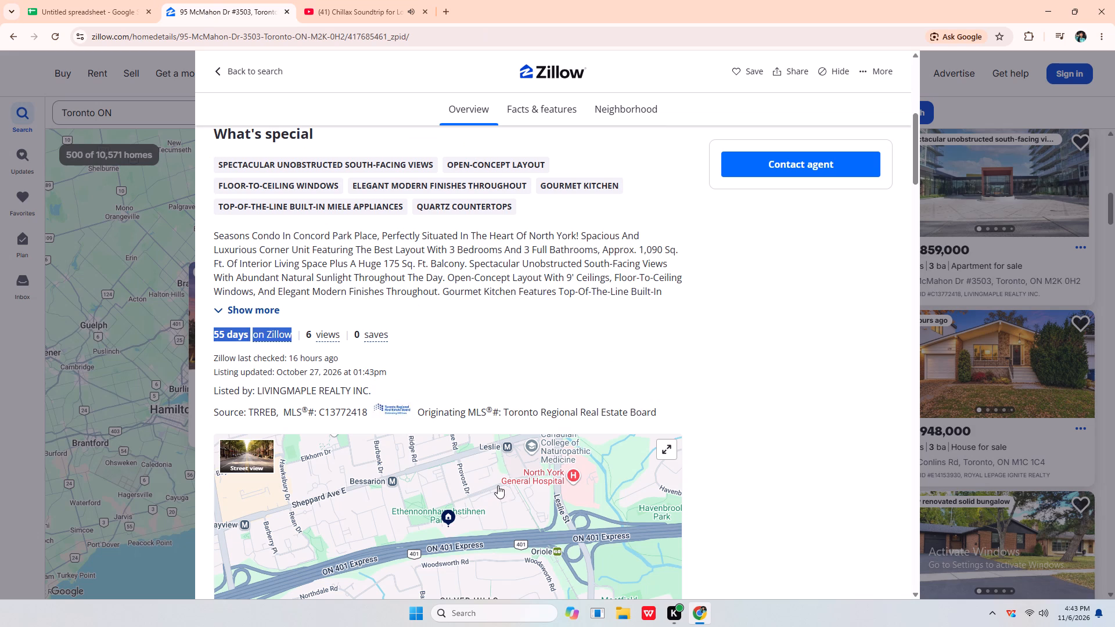
{"action": "left_click_drag", "start_coordinate": [316, 412], "coordinate": [369, 408]}
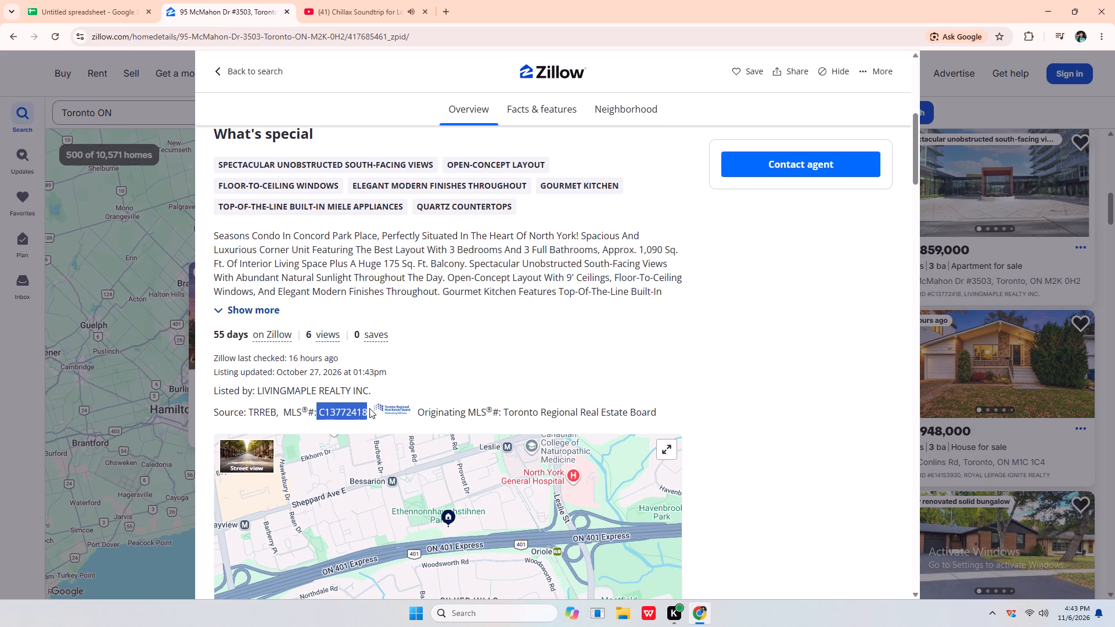
{"action": "left_click_drag", "start_coordinate": [369, 408], "coordinate": [371, 408]}
{"action": "key", "text": "ctrl+c"}
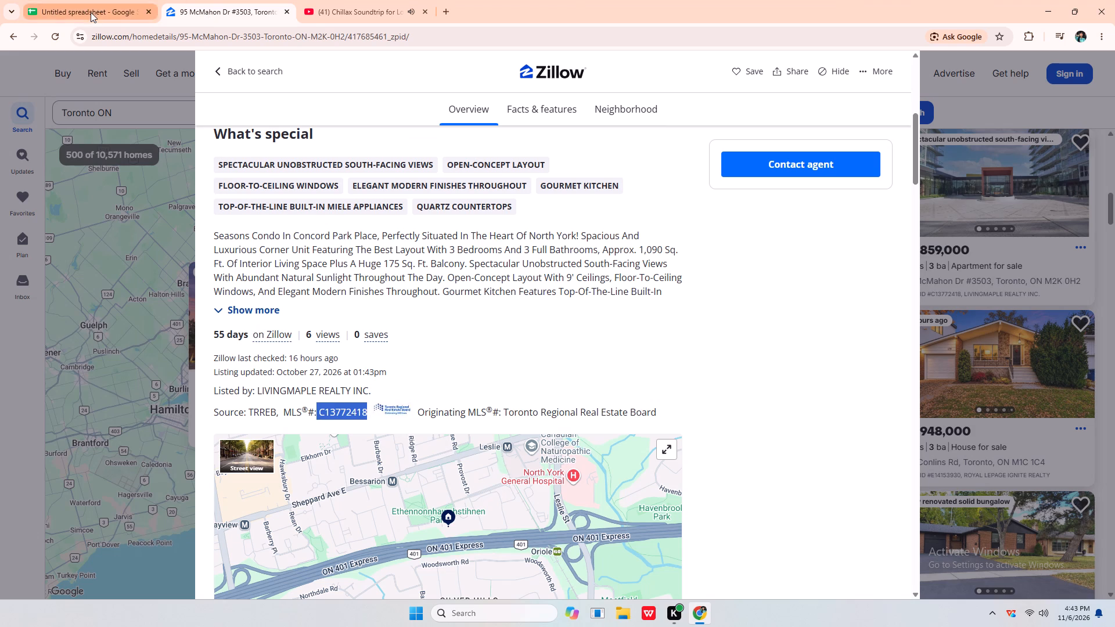
{"action": "left_click", "coordinate": [91, 12]}
{"action": "left_click", "coordinate": [481, 416]}
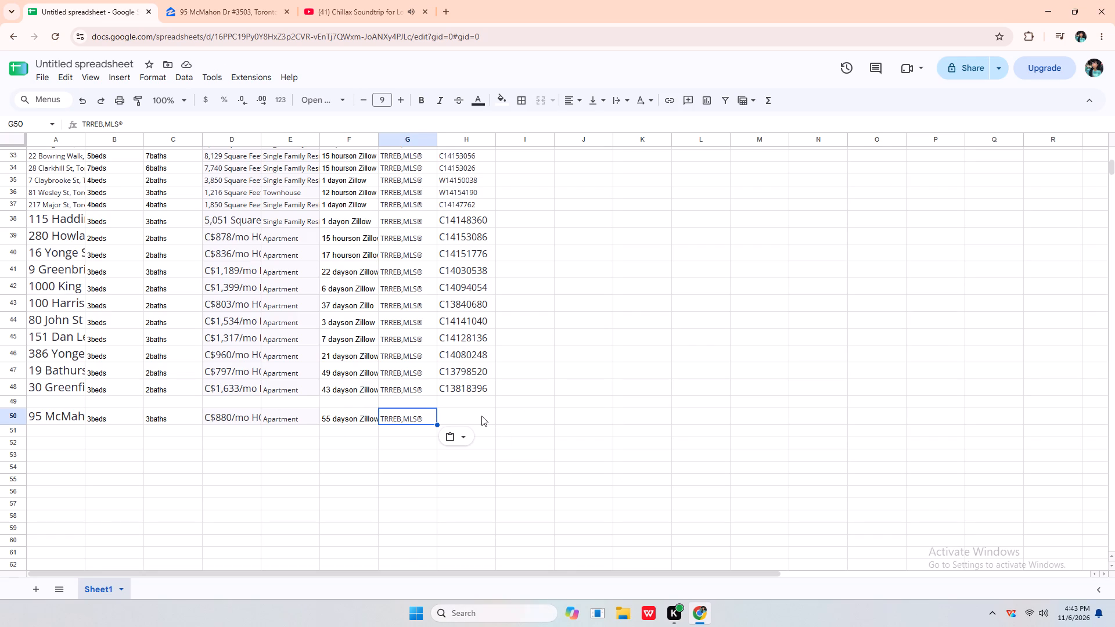
{"action": "key", "text": "ctrl+v"}
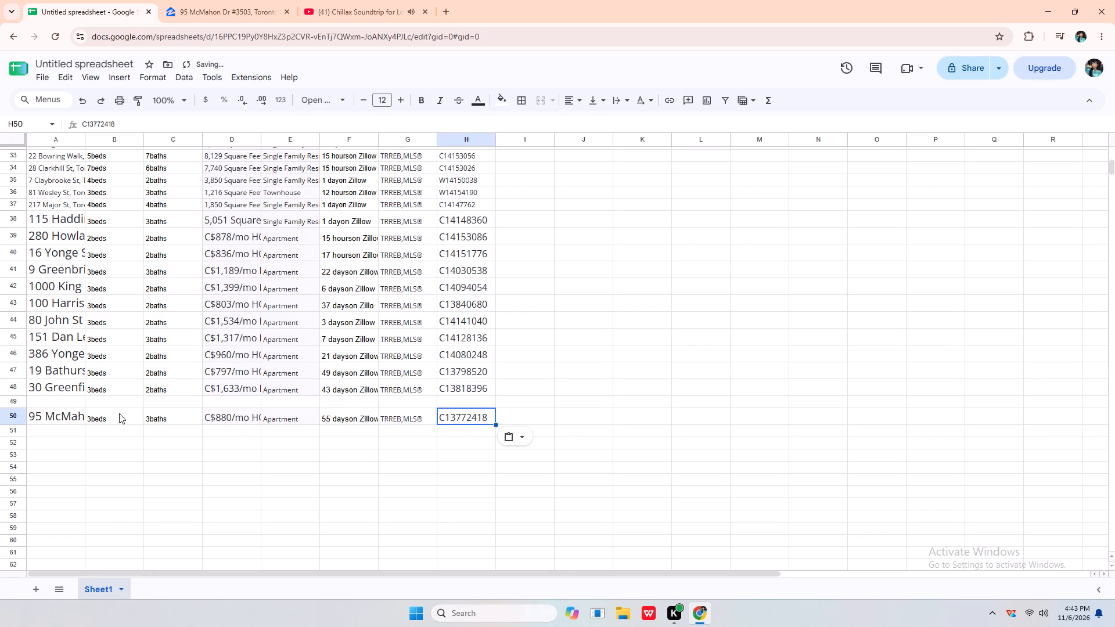
{"action": "left_click", "coordinate": [226, 6]}
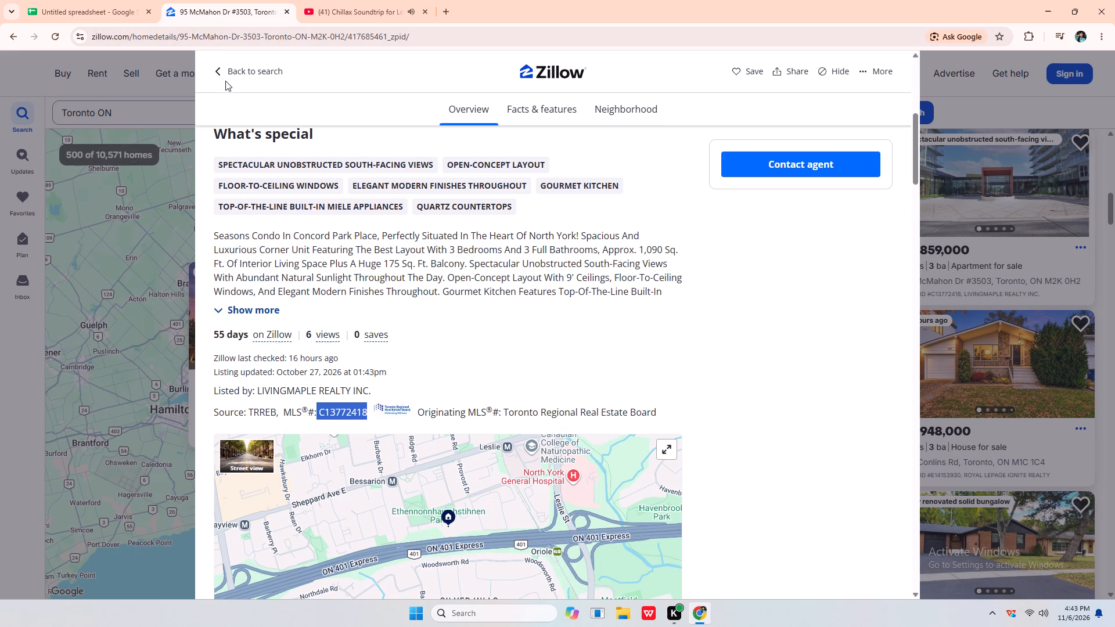
{"action": "left_click", "coordinate": [236, 69]}
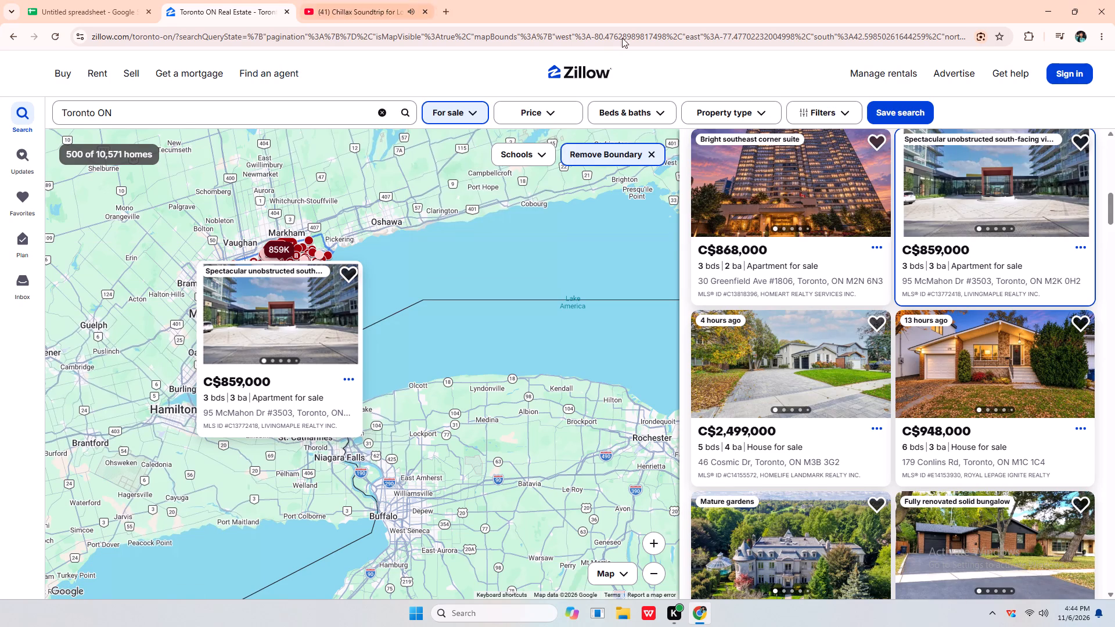
{"action": "left_click", "coordinate": [762, 471]}
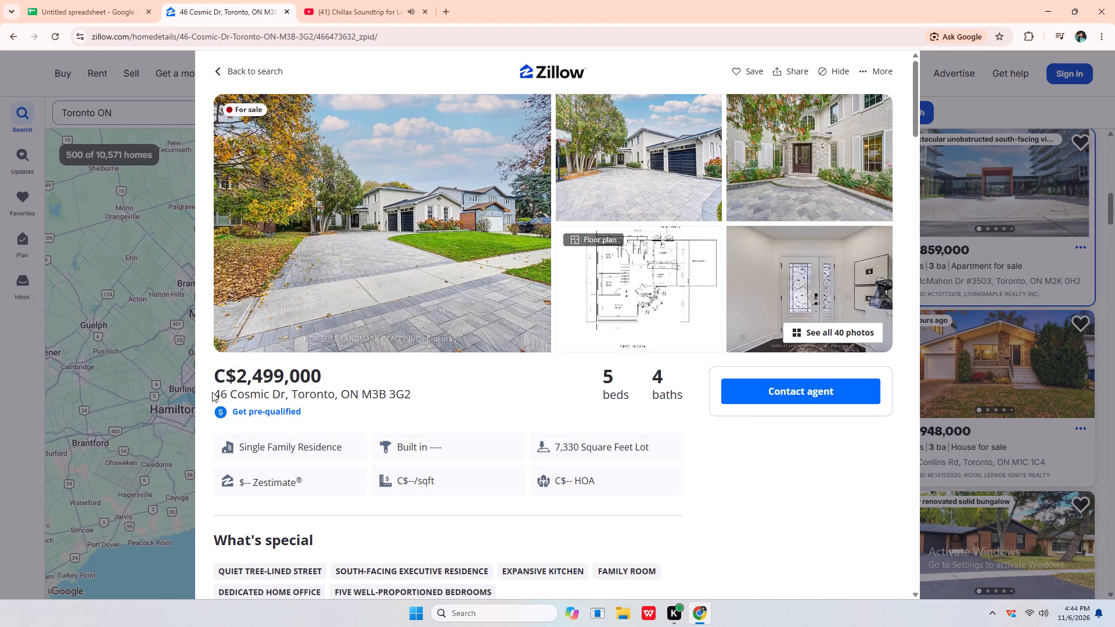
{"action": "left_click_drag", "start_coordinate": [212, 392], "coordinate": [408, 406]}
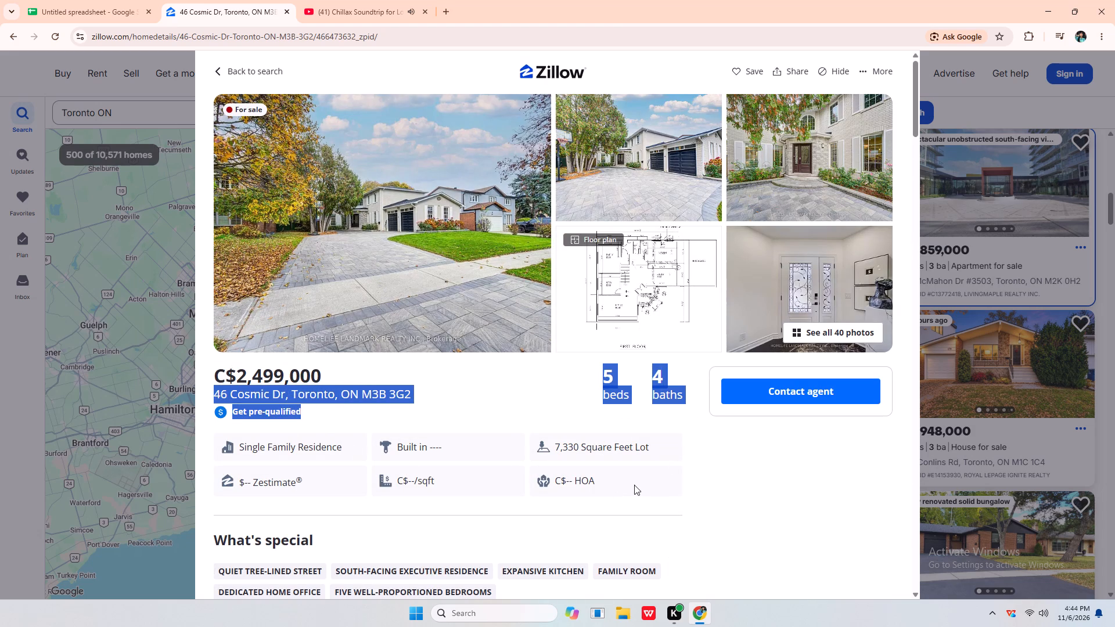
{"action": "left_click", "coordinate": [530, 386]}
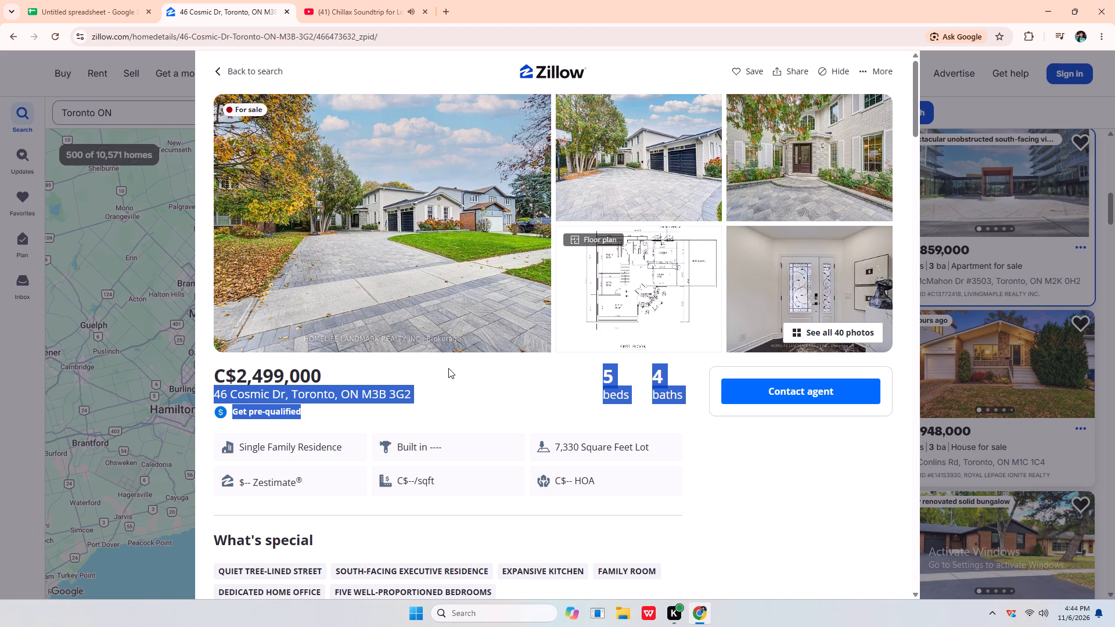
{"action": "left_click", "coordinate": [448, 368]}
{"action": "left_click_drag", "start_coordinate": [208, 392], "coordinate": [242, 392]}
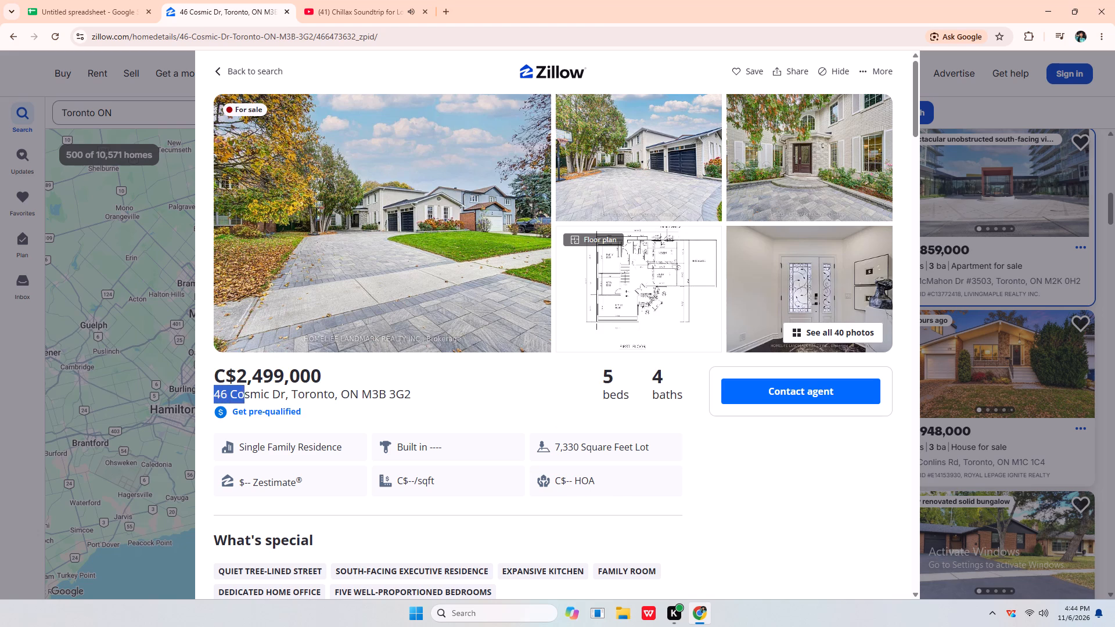
{"action": "left_click_drag", "start_coordinate": [242, 392], "coordinate": [416, 394]}
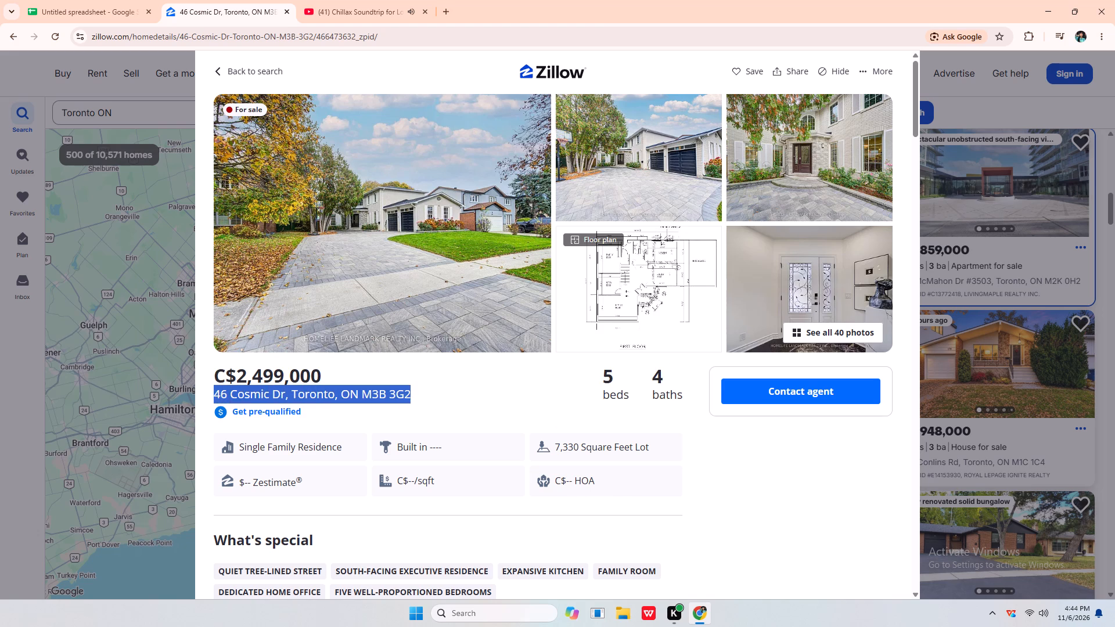
{"action": "key", "text": "ctrl+c"}
{"action": "left_click", "coordinate": [89, 15]}
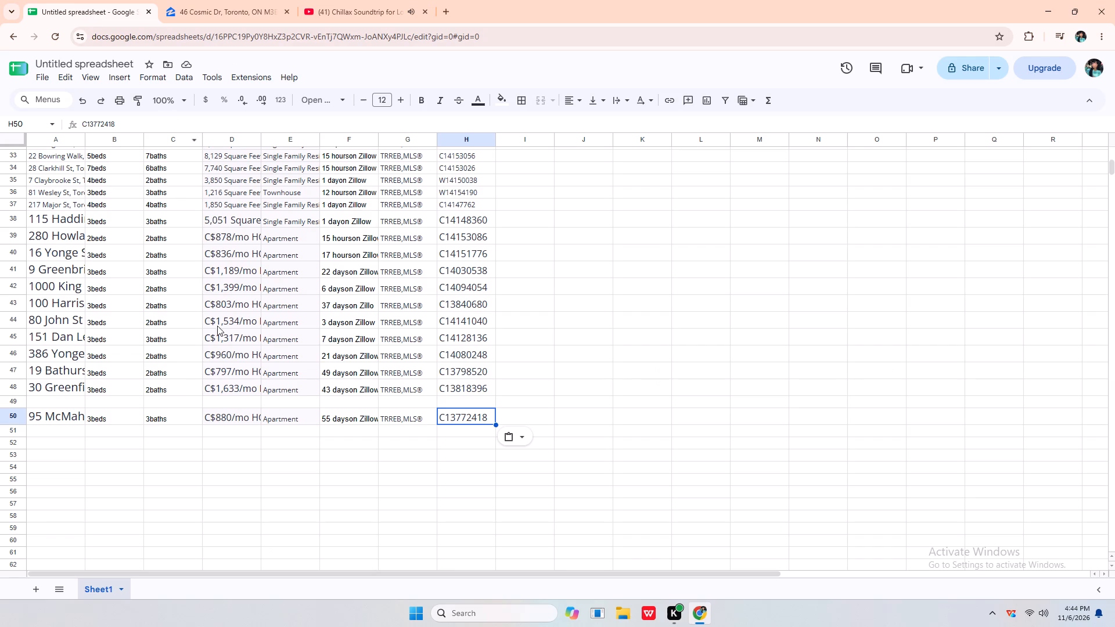
{"action": "left_click", "coordinate": [60, 395]}
{"action": "left_click", "coordinate": [63, 397]}
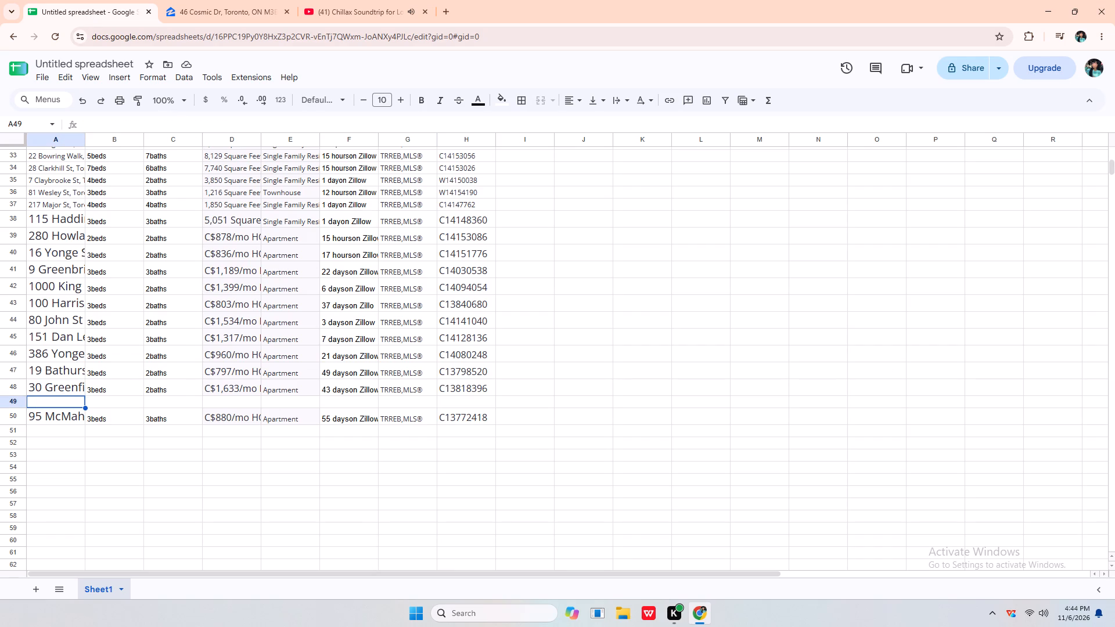
{"action": "key", "text": "ctrl+v"}
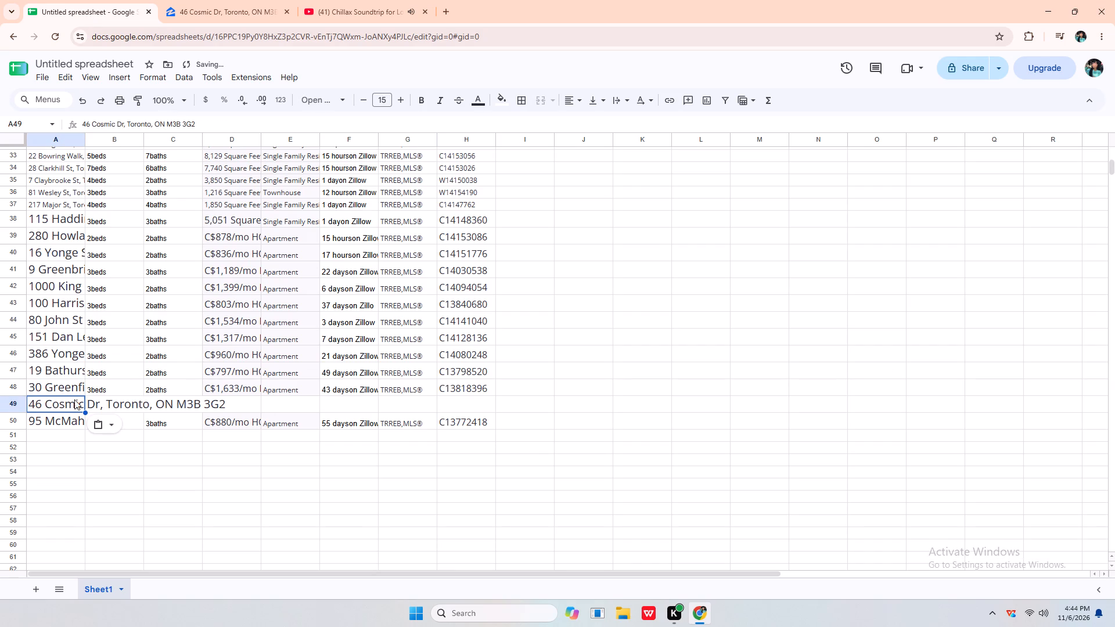
{"action": "left_click", "coordinate": [257, 4]}
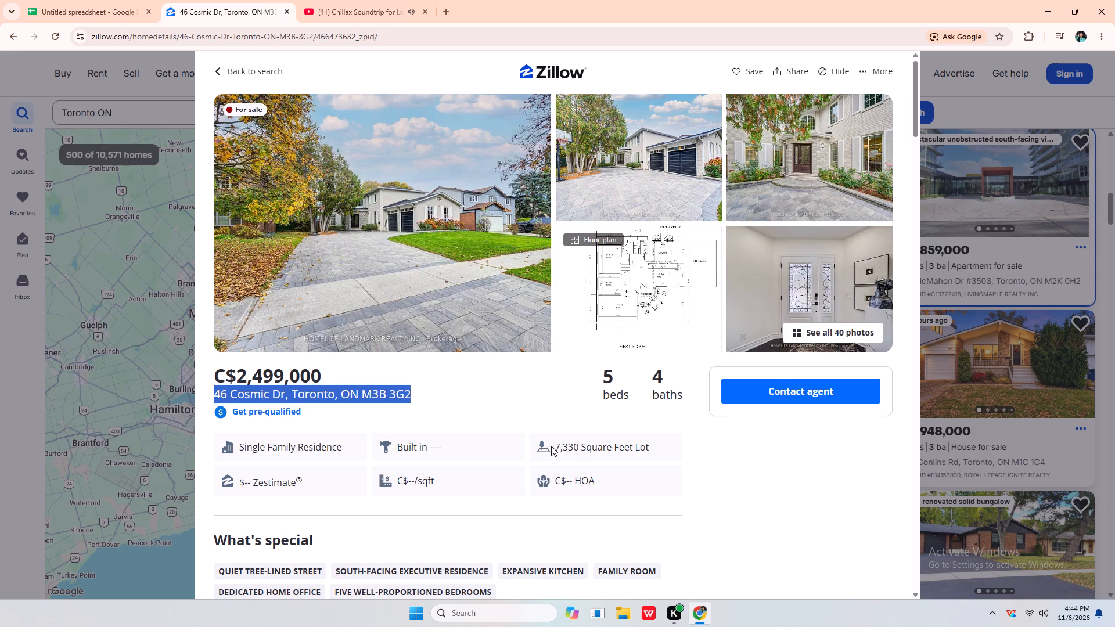
{"action": "left_click_drag", "start_coordinate": [551, 446], "coordinate": [665, 444]}
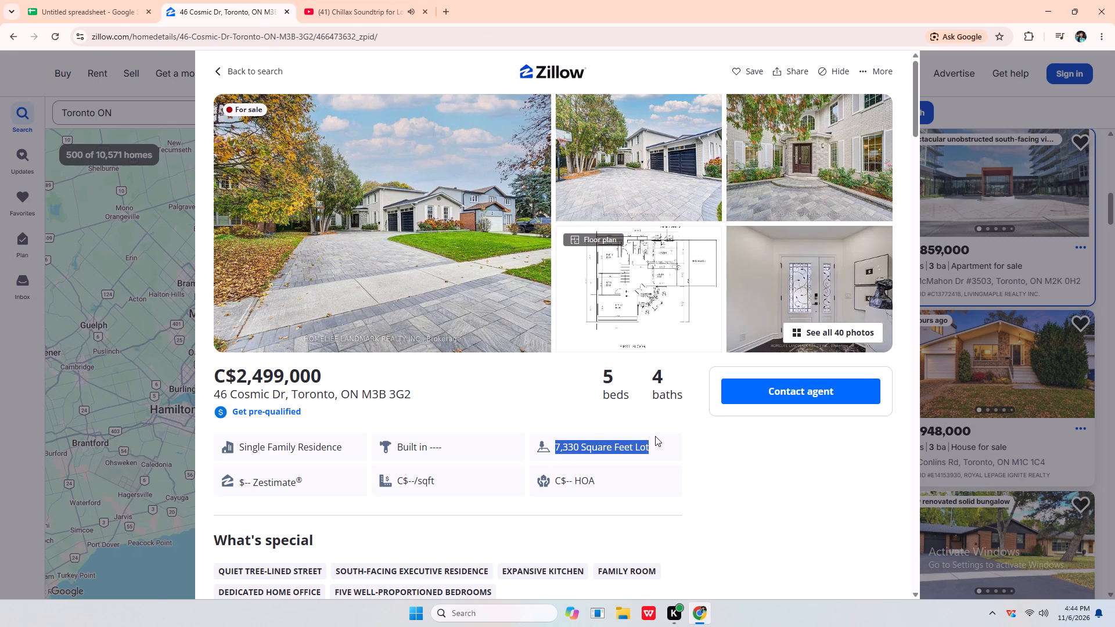
{"action": "key", "text": "ctrl+c"}
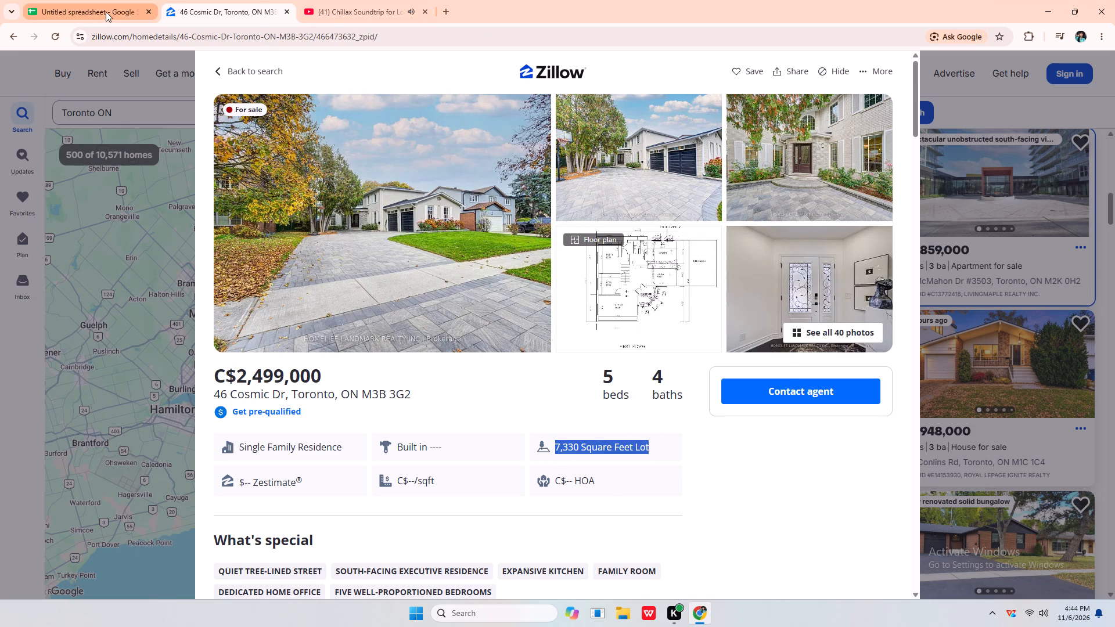
{"action": "left_click", "coordinate": [106, 12]}
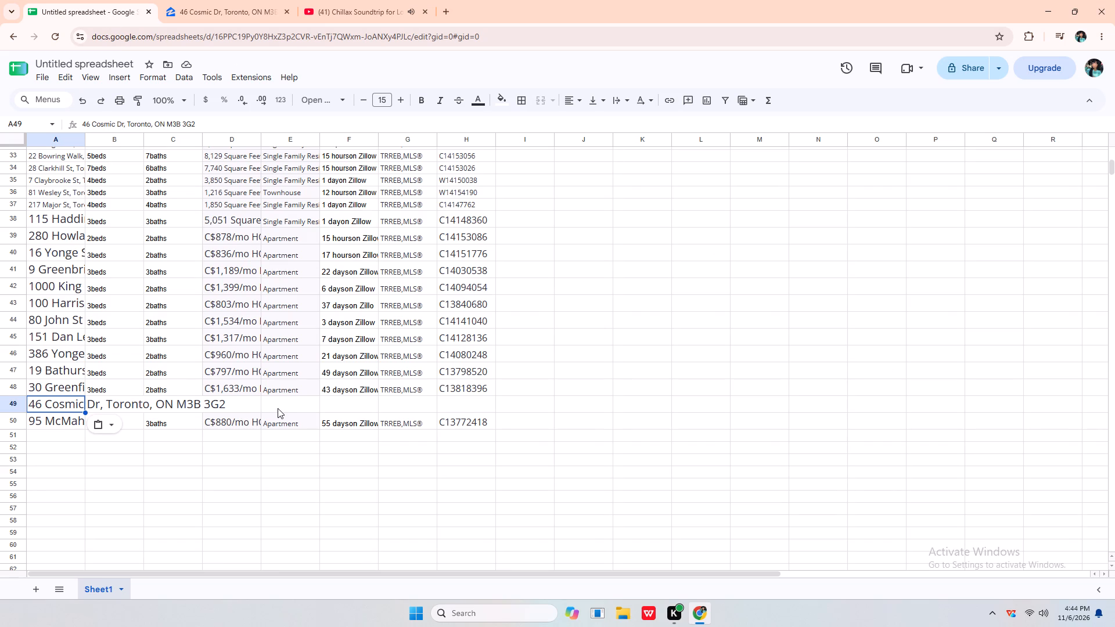
{"action": "left_click", "coordinate": [247, 403]}
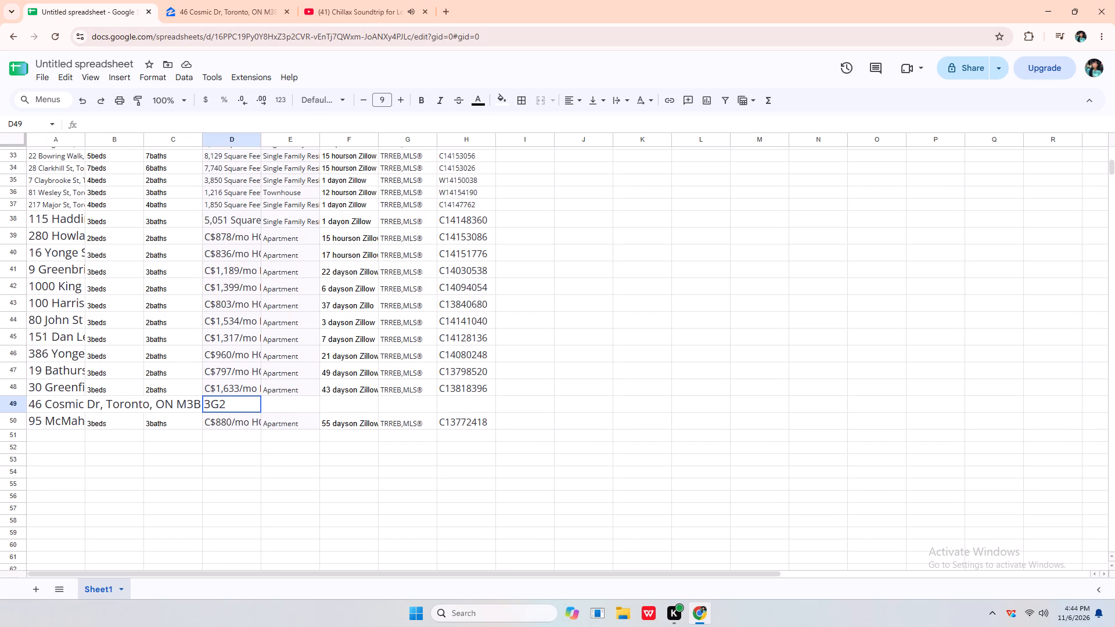
{"action": "key", "text": "ctrl+v"}
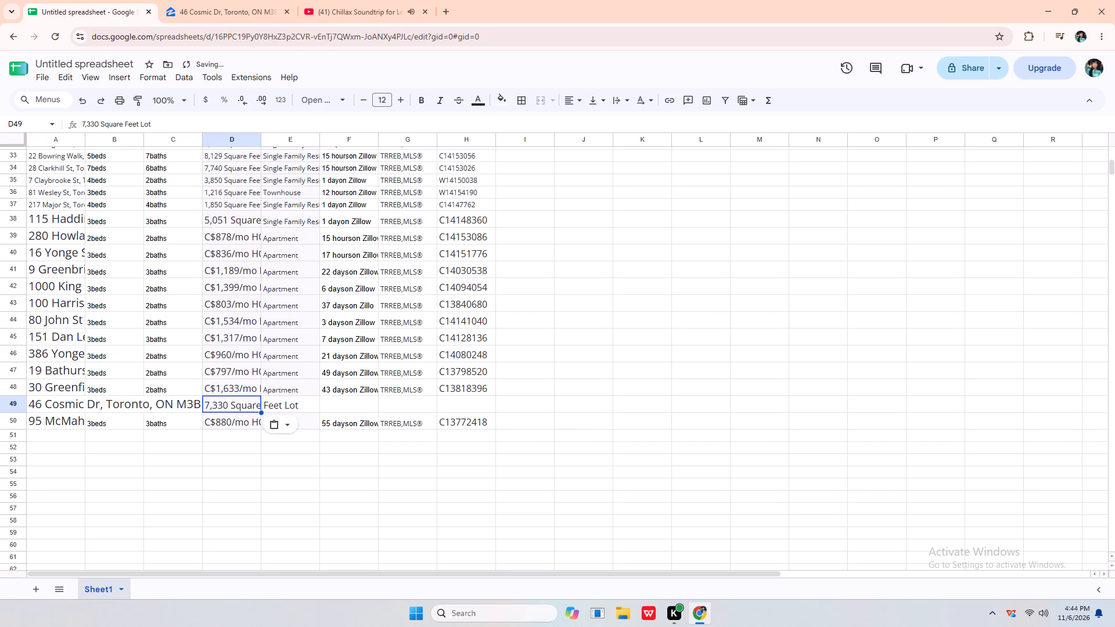
{"action": "key", "text": "Left"}
{"action": "key", "text": "Left"}
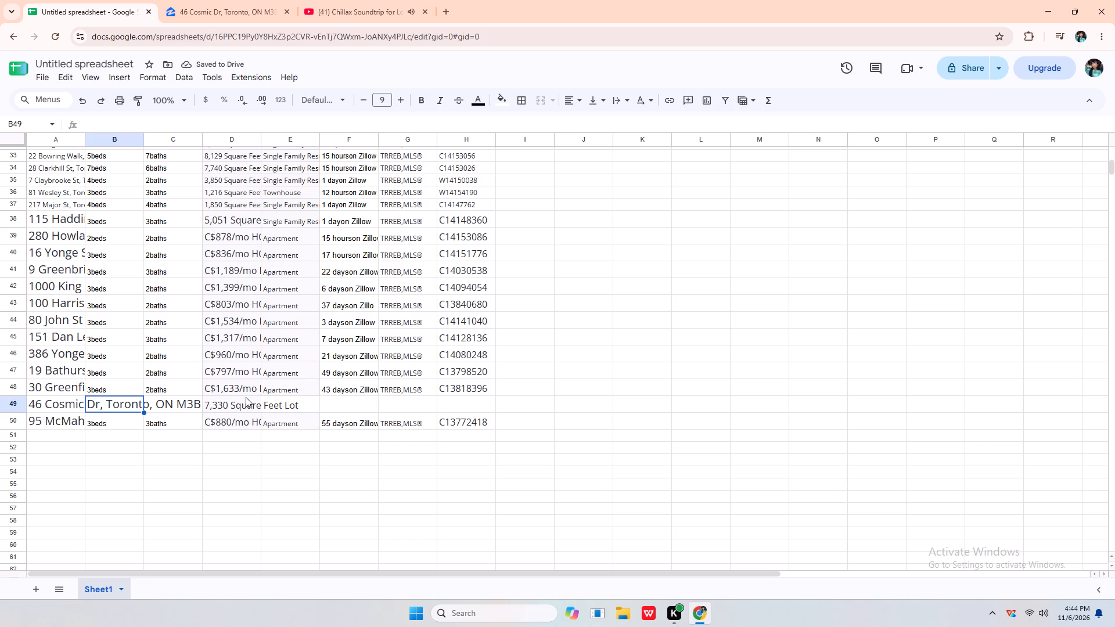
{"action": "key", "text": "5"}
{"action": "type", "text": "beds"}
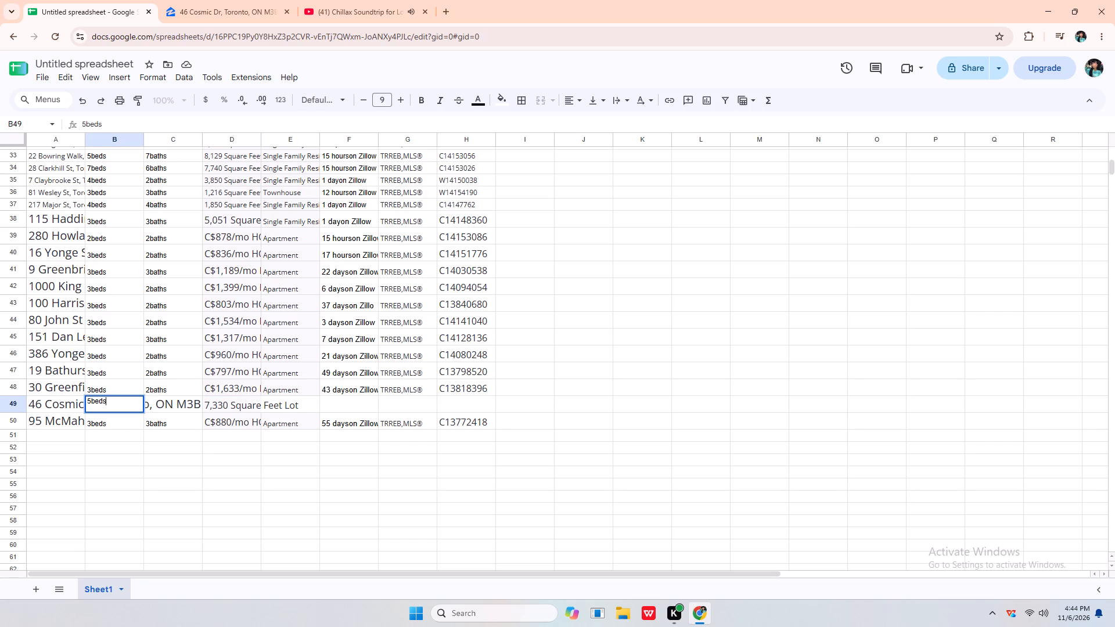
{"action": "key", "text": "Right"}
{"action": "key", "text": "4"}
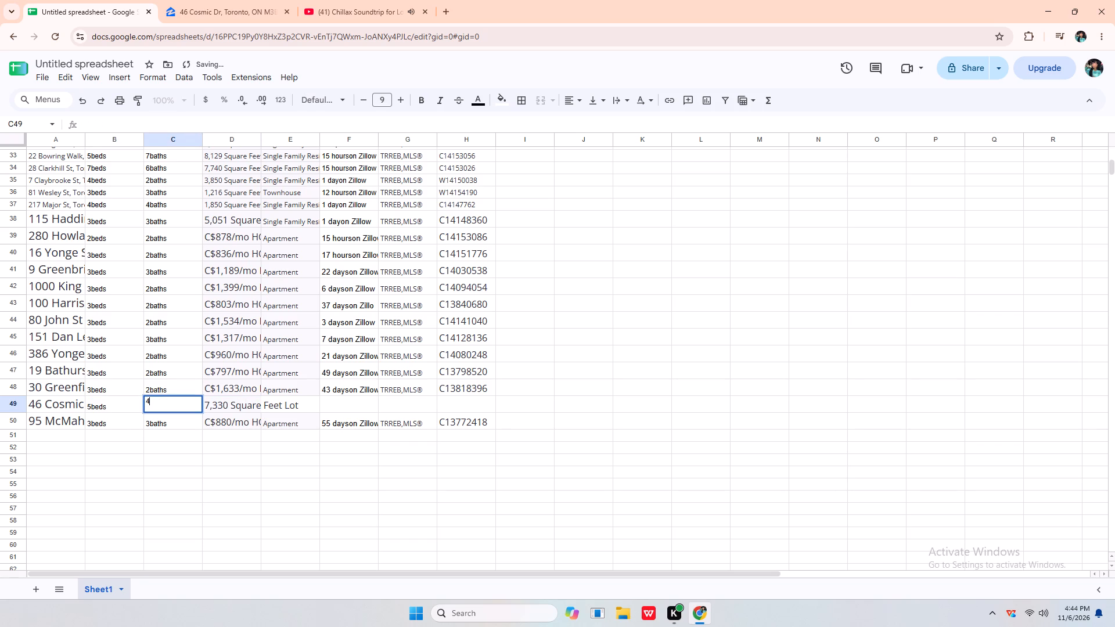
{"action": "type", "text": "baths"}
Copy the listing time, 3 hours on Zillow, from the 46 Cosmic Dr listing into cell F49.
{"action": "left_click", "coordinate": [351, 401]}
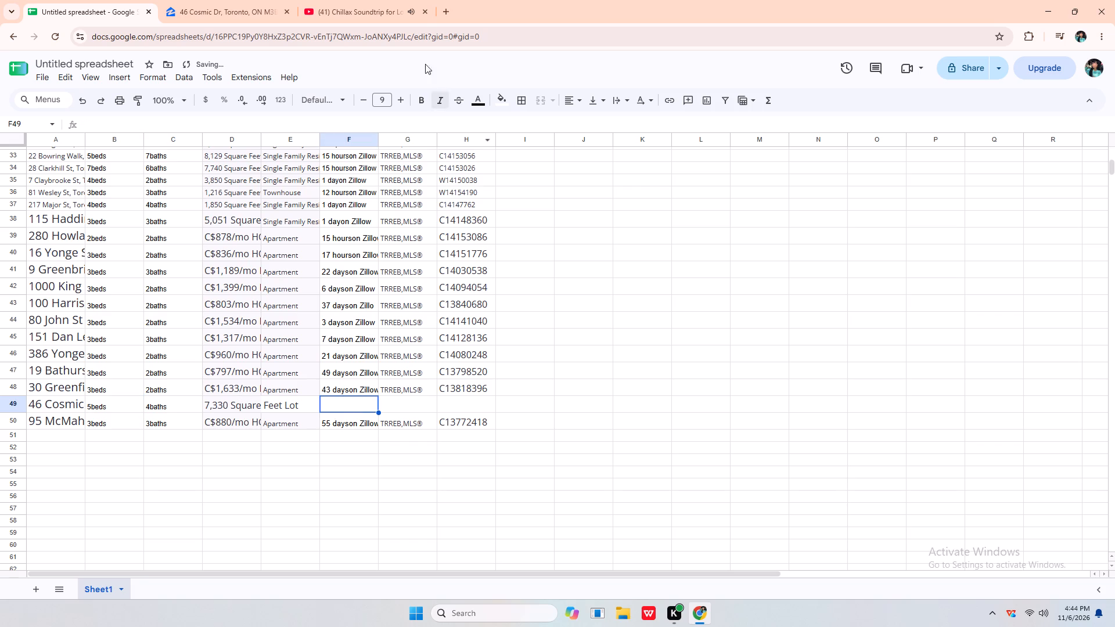
{"action": "left_click", "coordinate": [350, 8]}
{"action": "left_click", "coordinate": [243, 9]}
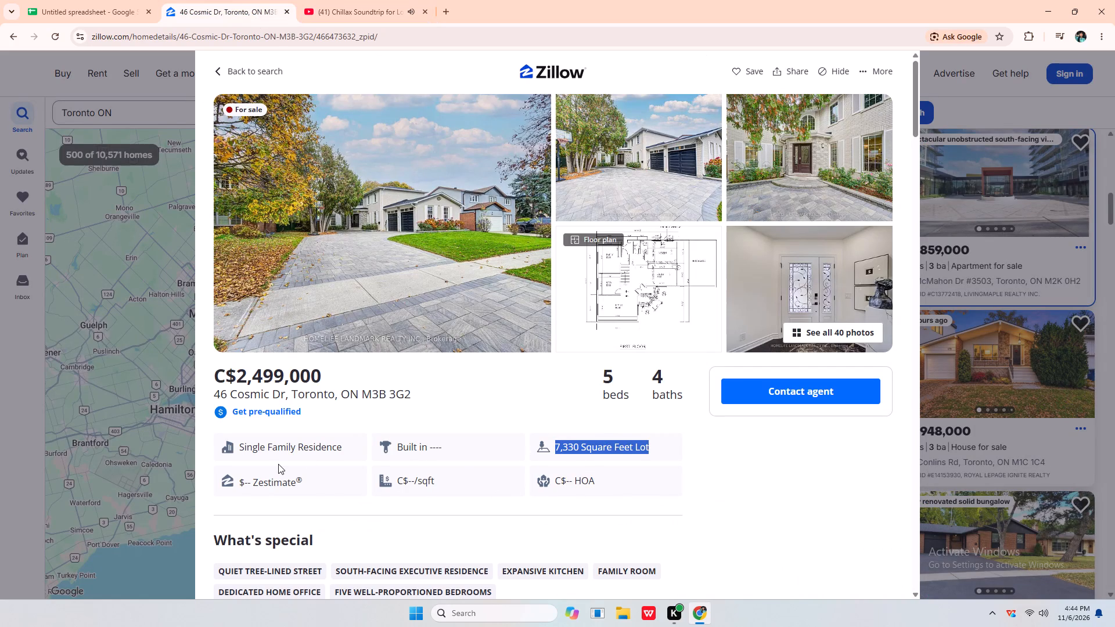
{"action": "scroll", "coordinate": [278, 464], "scroll_direction": "down", "scroll_amount": 1}
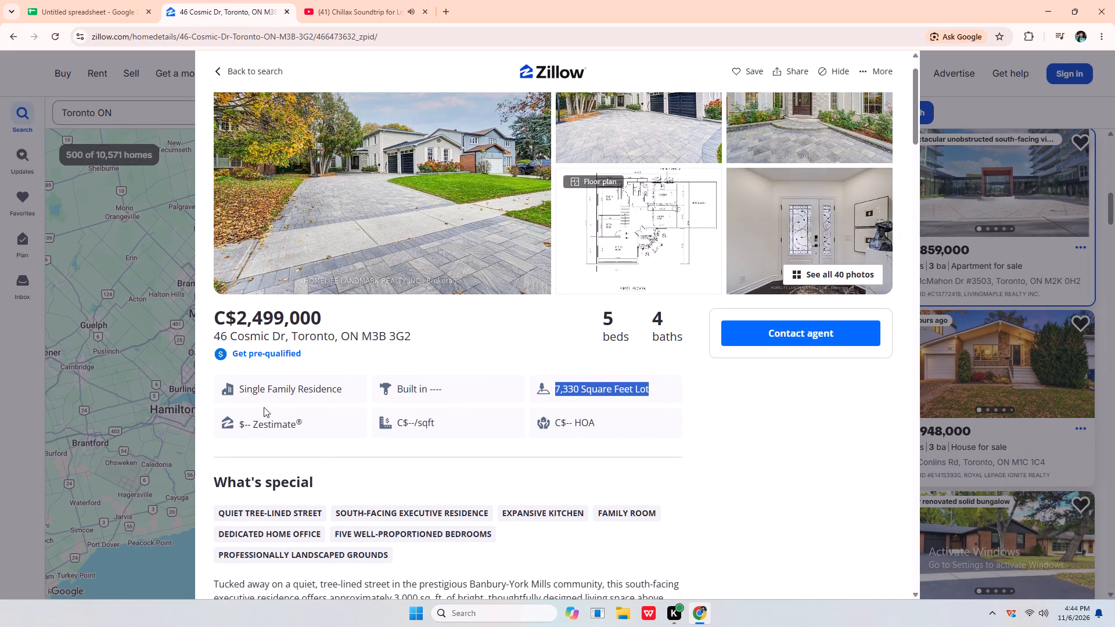
{"action": "scroll", "coordinate": [354, 461], "scroll_direction": "down", "scroll_amount": 3}
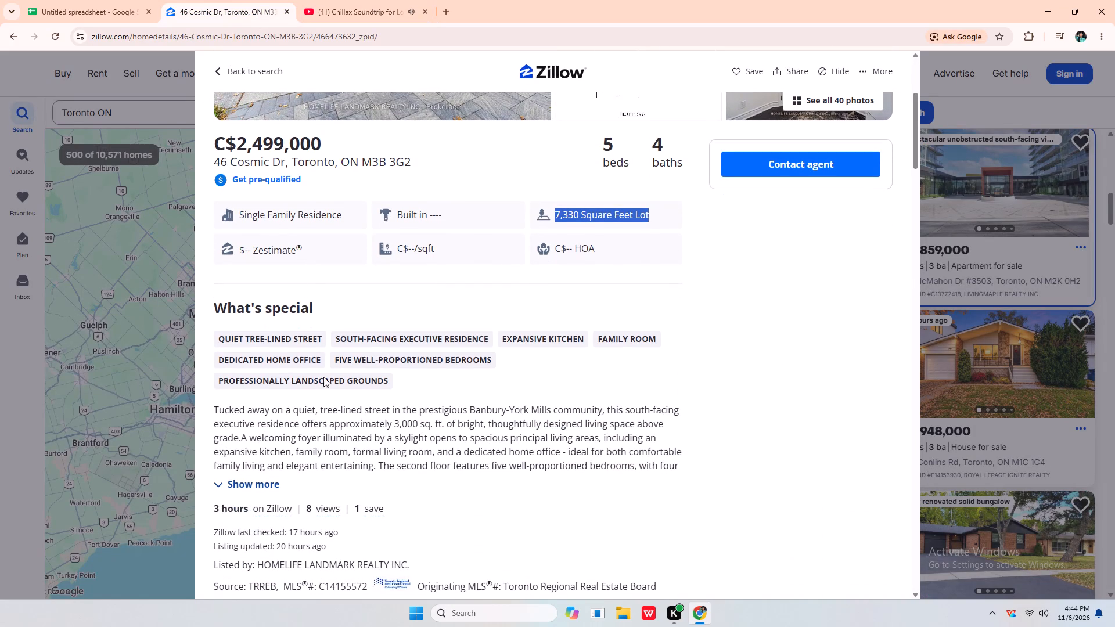
{"action": "scroll", "coordinate": [282, 492], "scroll_direction": "down", "scroll_amount": 1}
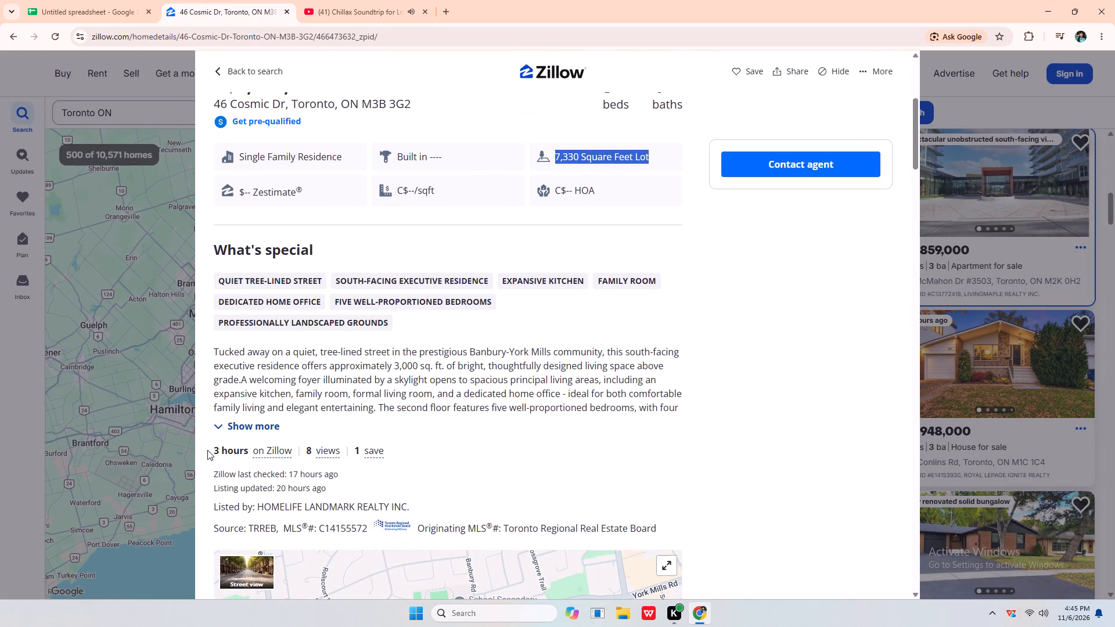
{"action": "left_click_drag", "start_coordinate": [207, 450], "coordinate": [289, 448]}
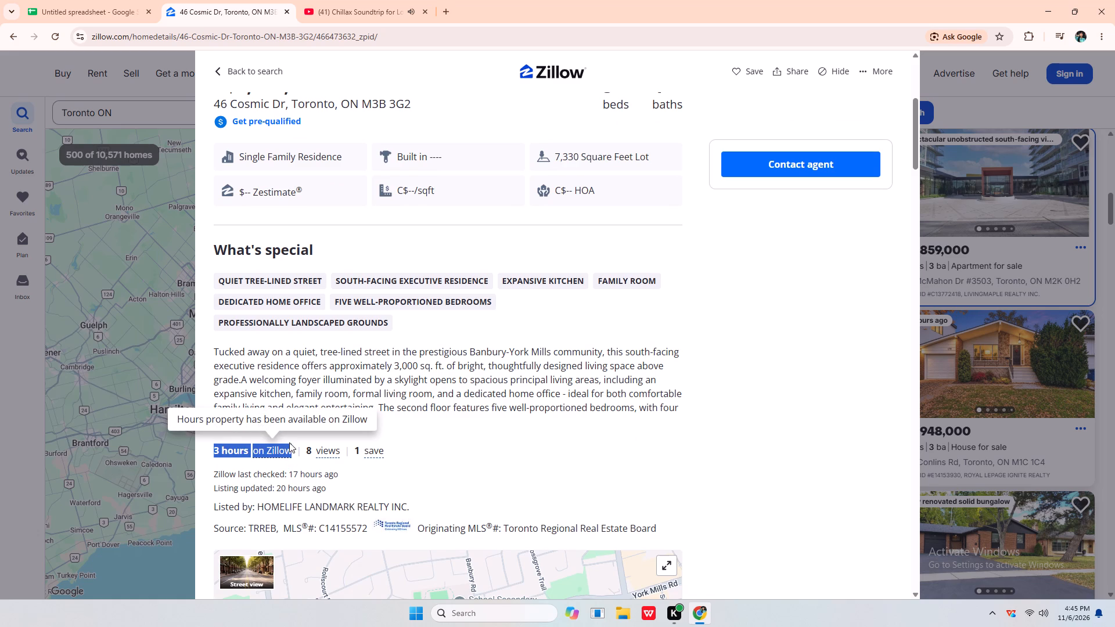
{"action": "key", "text": "ctrl+c"}
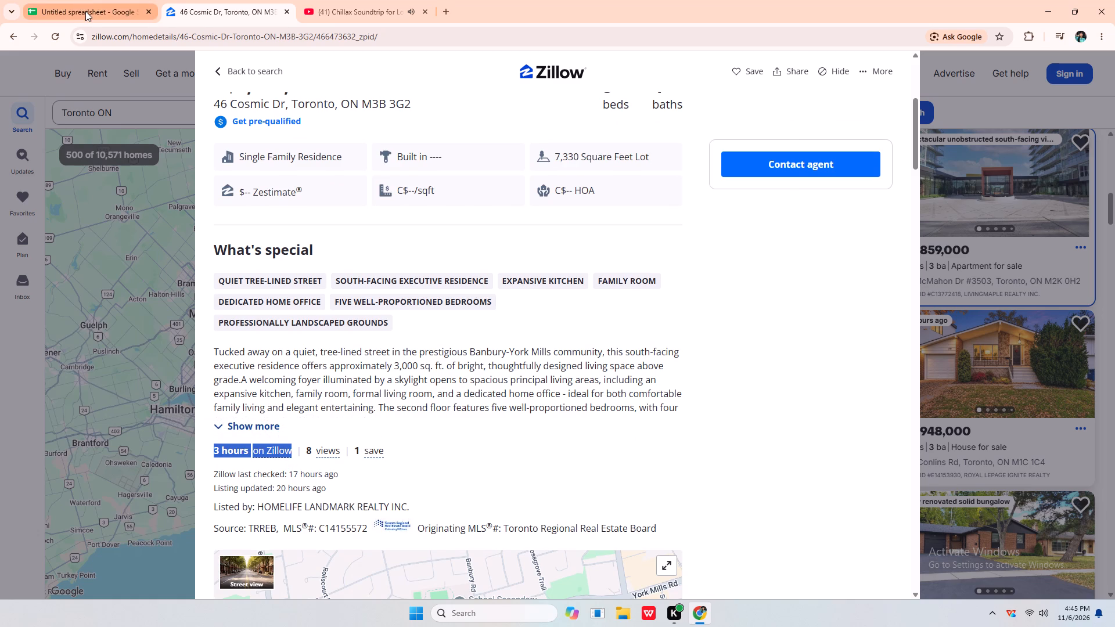
{"action": "left_click", "coordinate": [86, 10]}
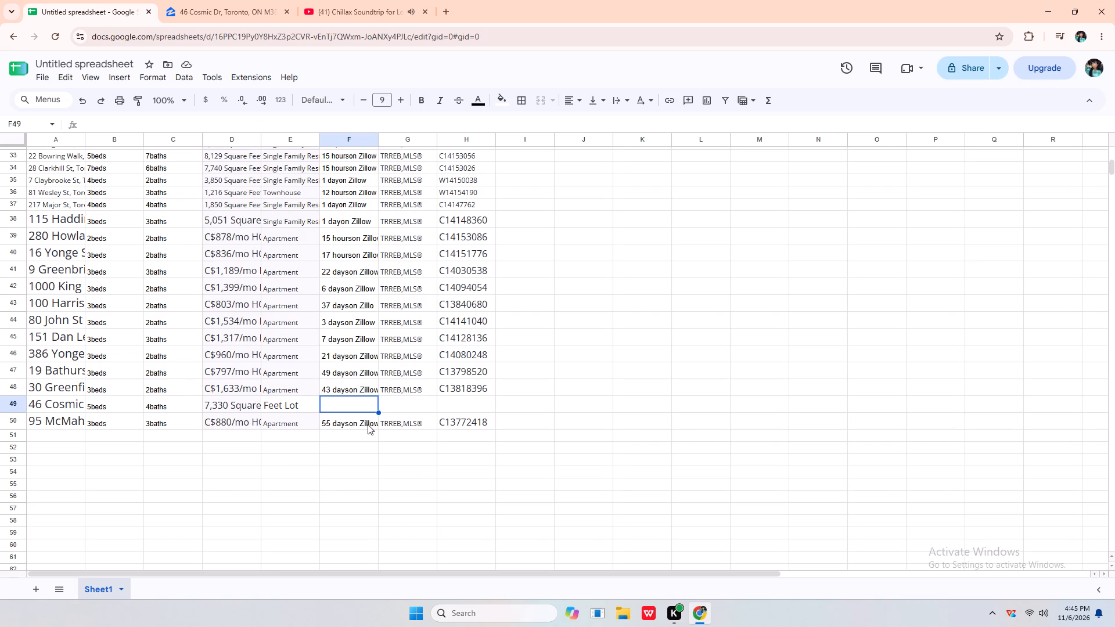
{"action": "key", "text": "ctrl+v"}
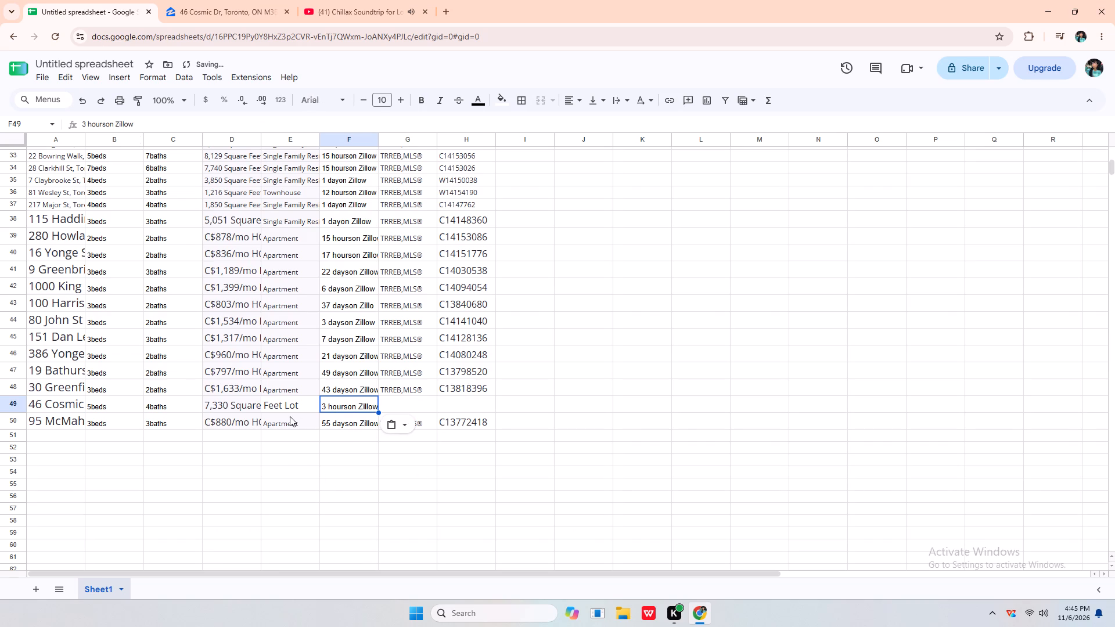
Copy the property type Single Family Residence from E35 into E49.
{"action": "left_click", "coordinate": [292, 405]}
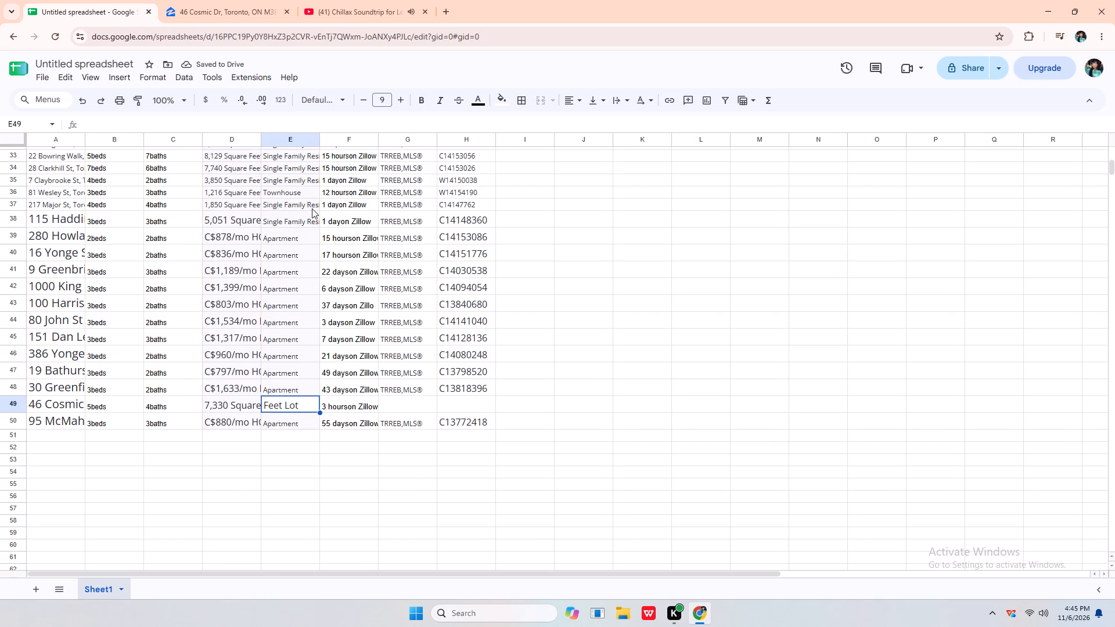
{"action": "left_click", "coordinate": [301, 179]}
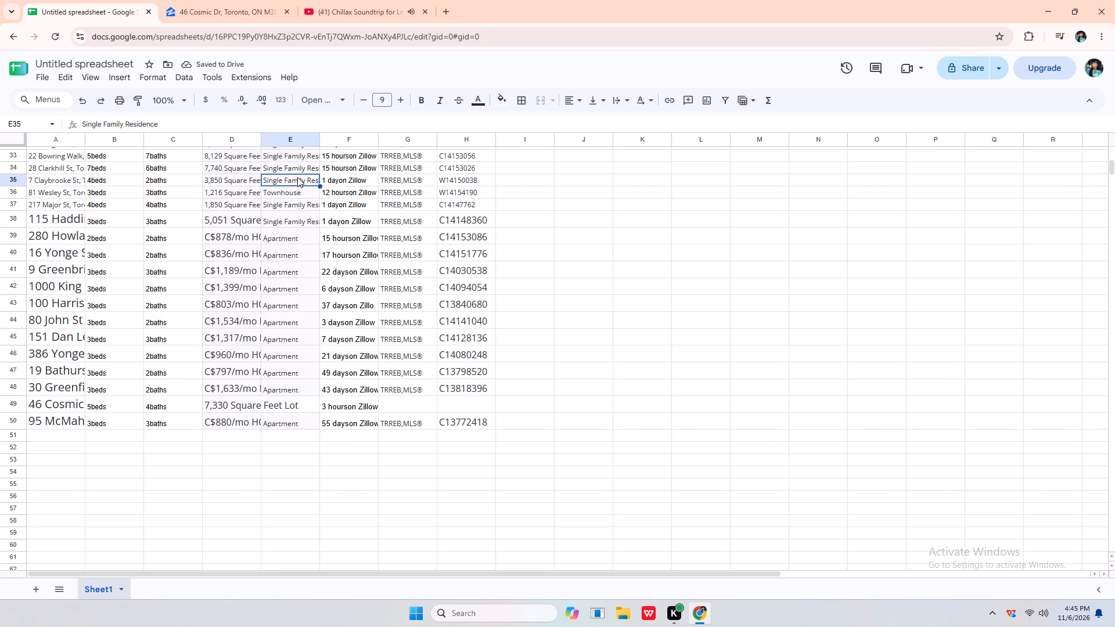
{"action": "key", "text": "ctrl+c"}
{"action": "left_click", "coordinate": [297, 405]}
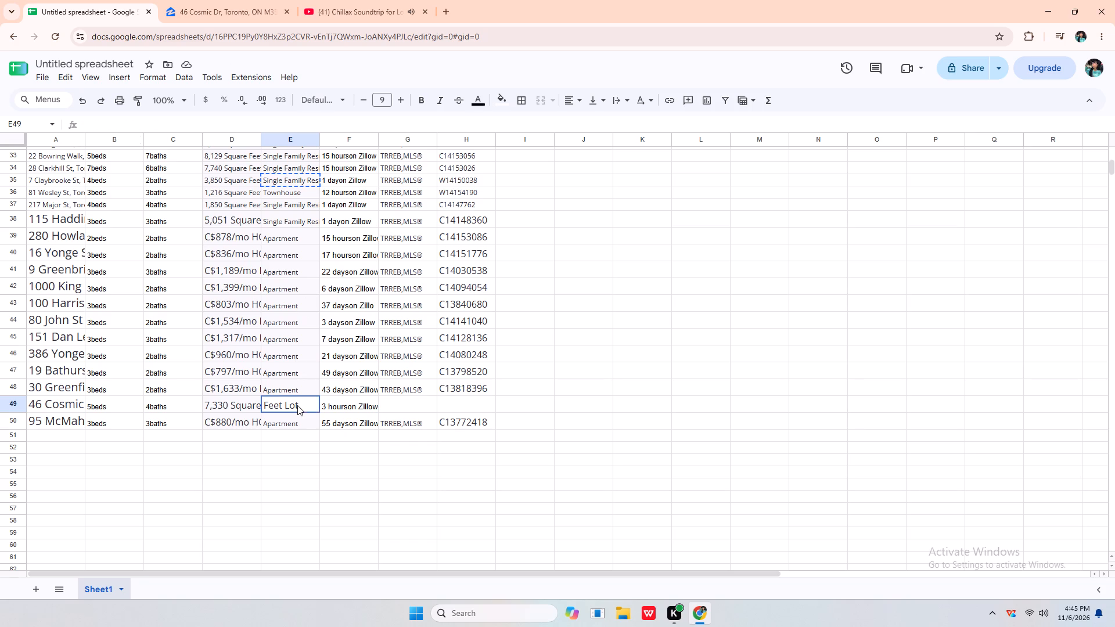
{"action": "key", "text": "ctrl+v"}
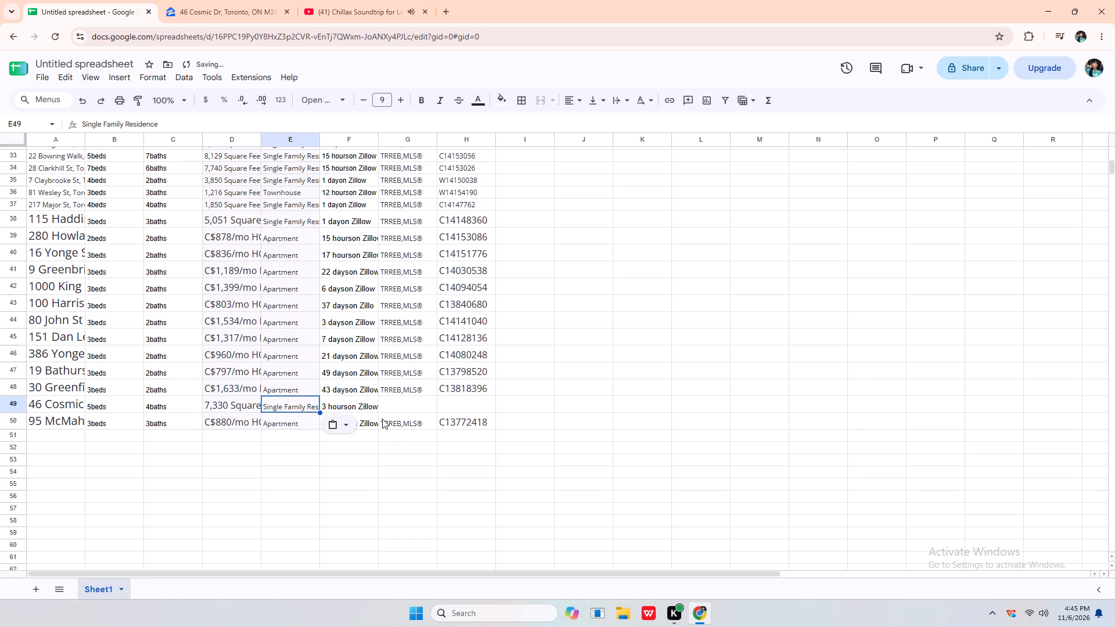
Copy the source TRREB,MLS® from G48 into G49.
{"action": "left_click", "coordinate": [412, 390]}
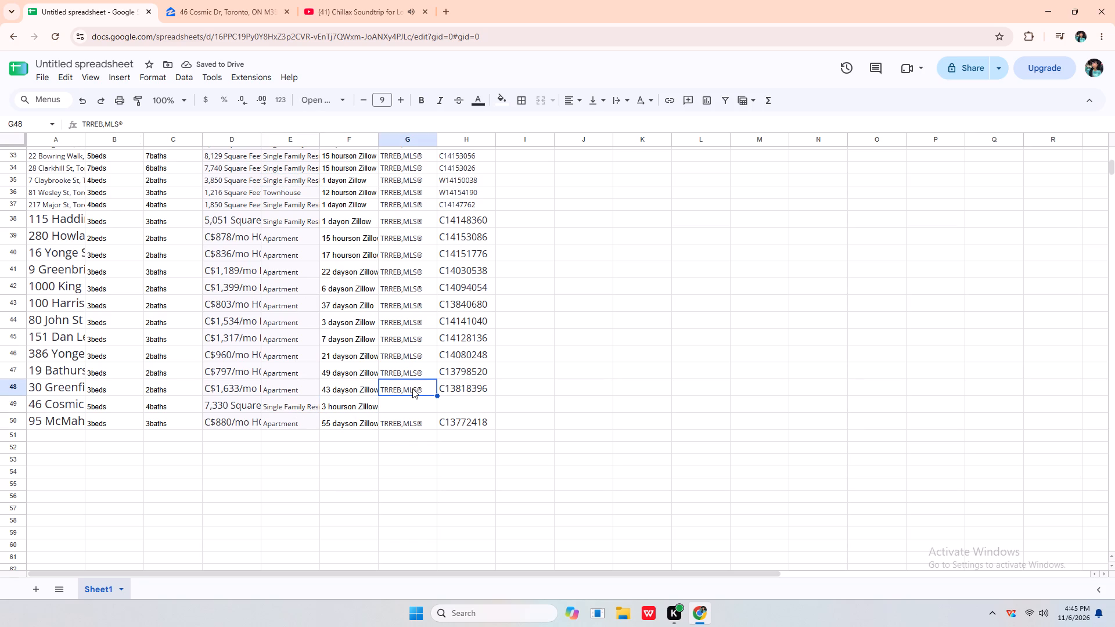
{"action": "key", "text": "ctrl+c"}
{"action": "left_click", "coordinate": [408, 399]}
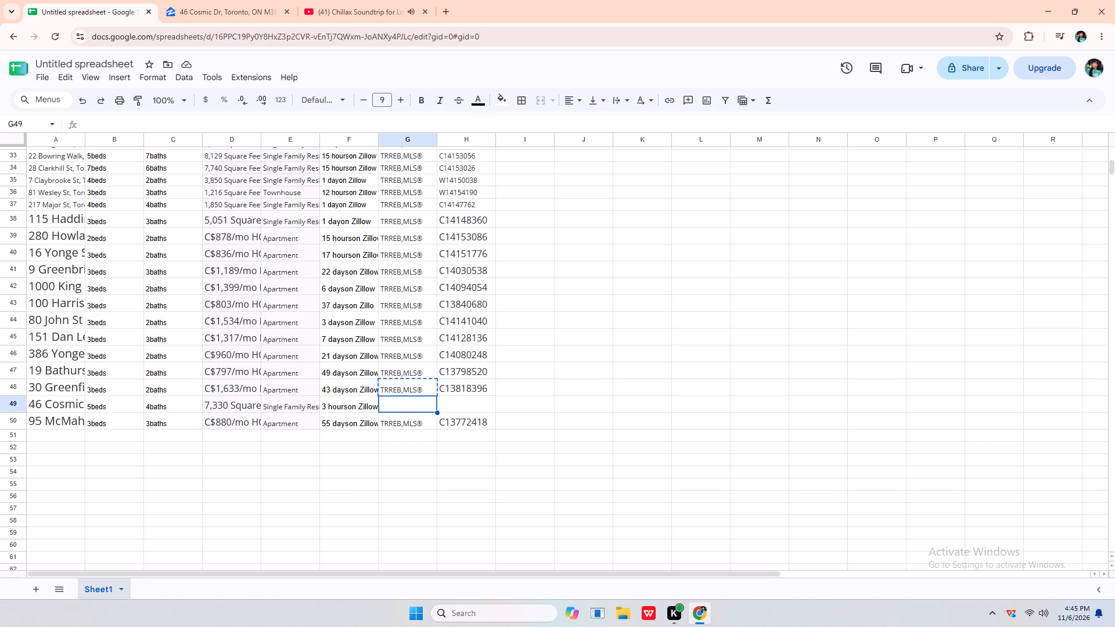
{"action": "key", "text": "ctrl+v"}
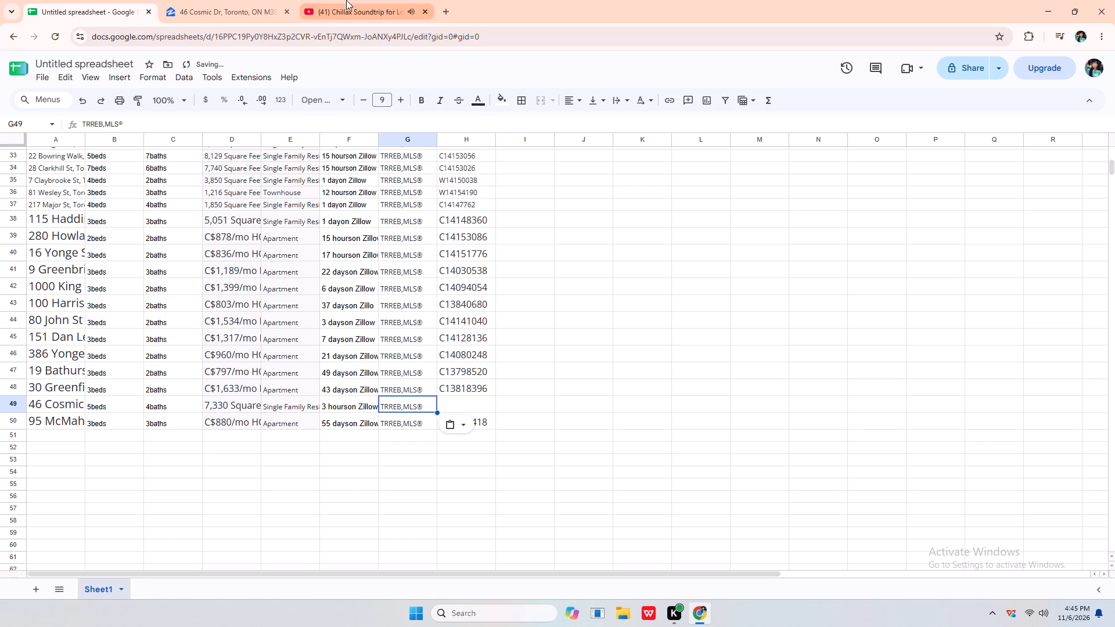
Copy the MLS number C14155572 from the 46 Cosmic Dr listing into cell H49.
{"action": "left_click", "coordinate": [232, 12]}
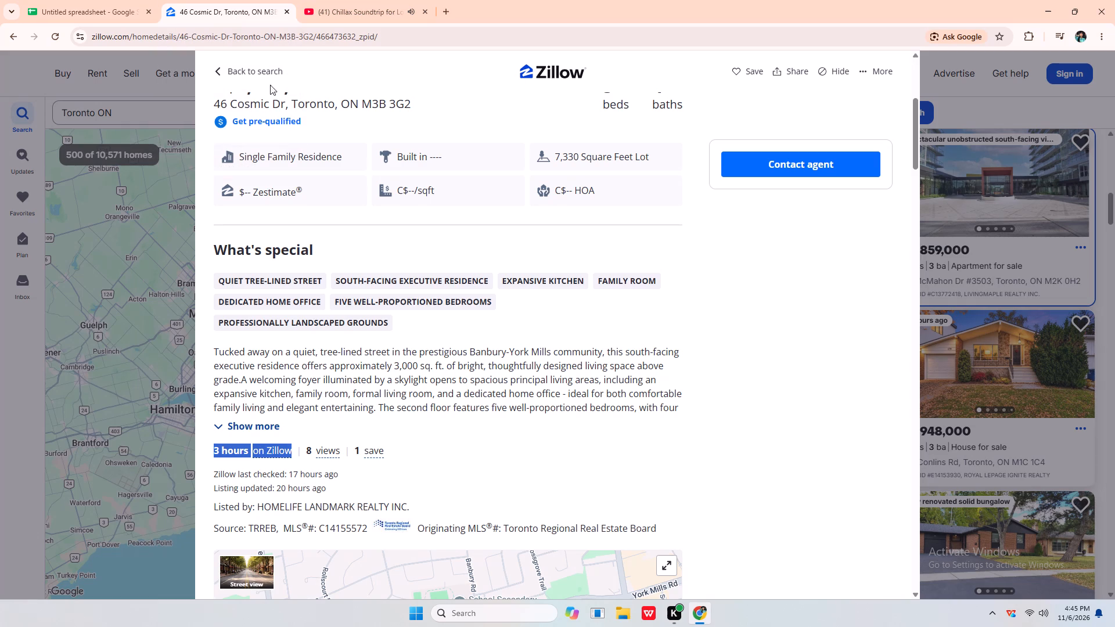
{"action": "scroll", "coordinate": [427, 447], "scroll_direction": "down", "scroll_amount": 2}
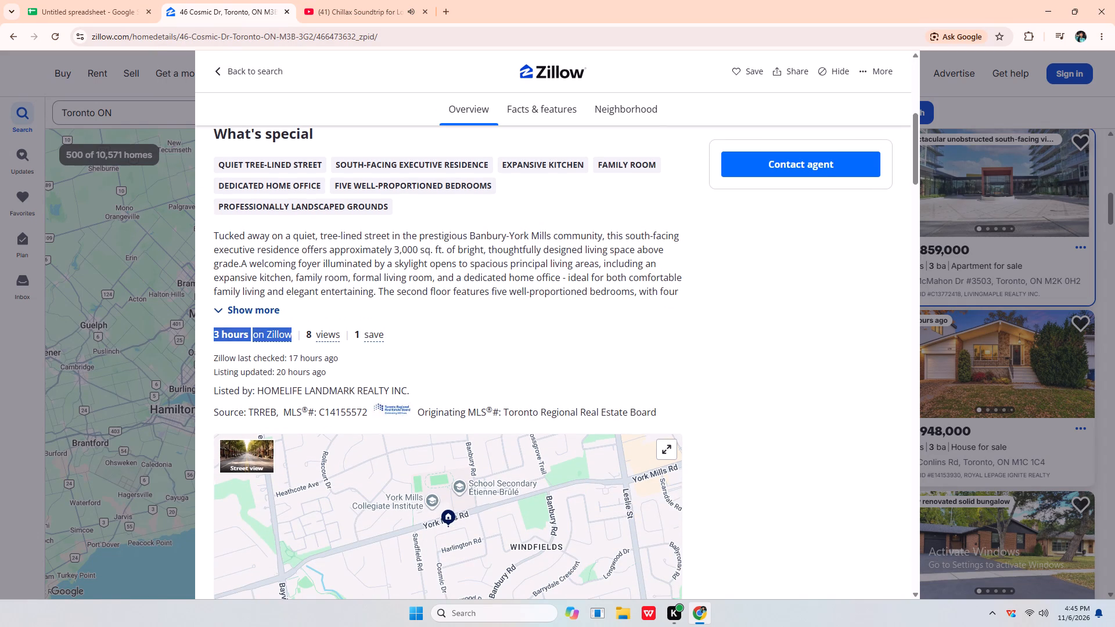
{"action": "left_click_drag", "start_coordinate": [318, 409], "coordinate": [371, 414]}
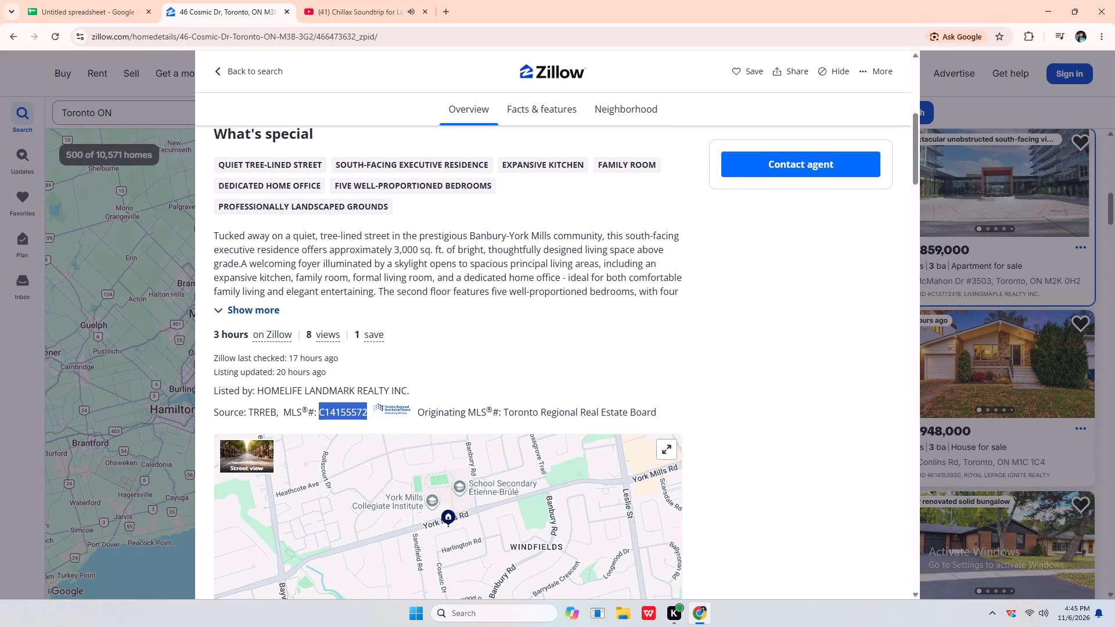
{"action": "key", "text": "ctrl+c"}
{"action": "left_click", "coordinate": [92, 10]}
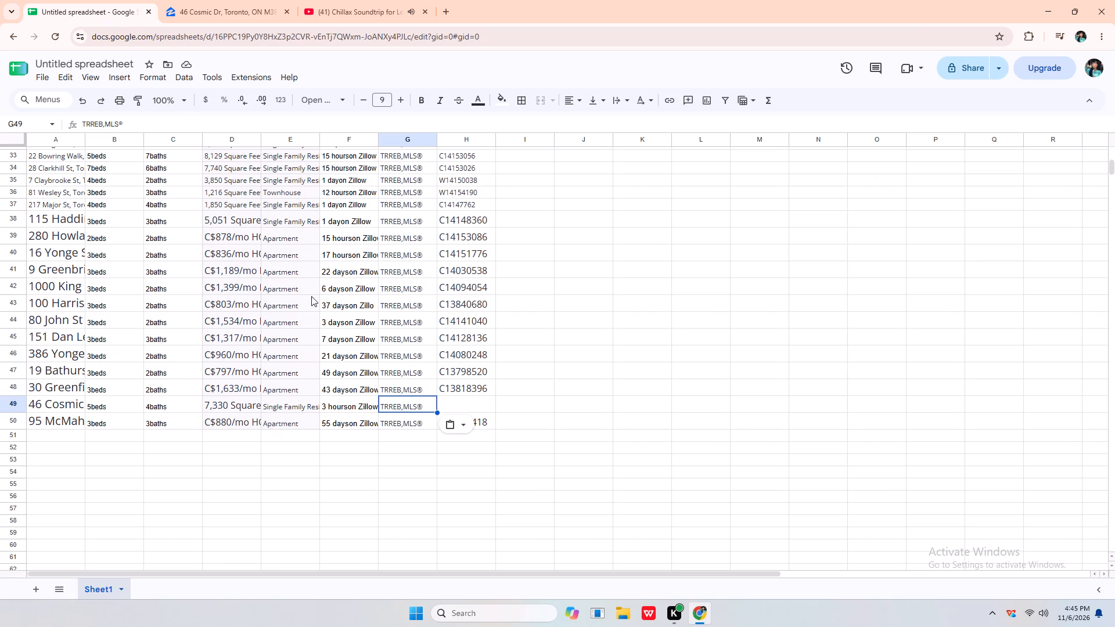
{"action": "left_click", "coordinate": [458, 400]}
{"action": "key", "text": "ctrl+v"}
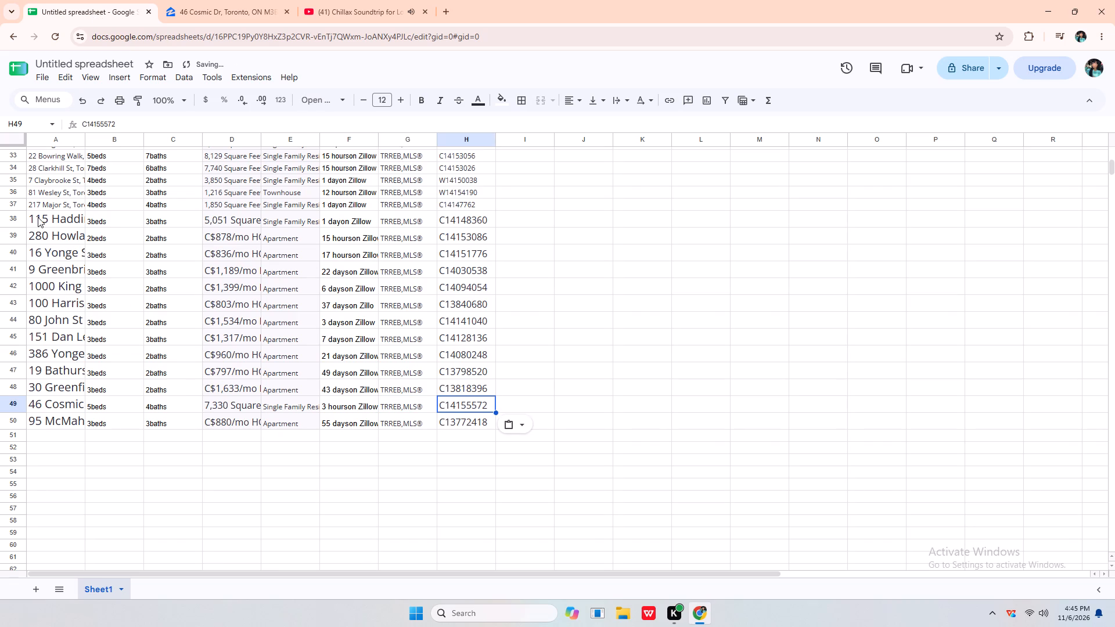
Set the font size of rows 38 to 50 to 9.
{"action": "left_click_drag", "start_coordinate": [21, 218], "coordinate": [70, 219]}
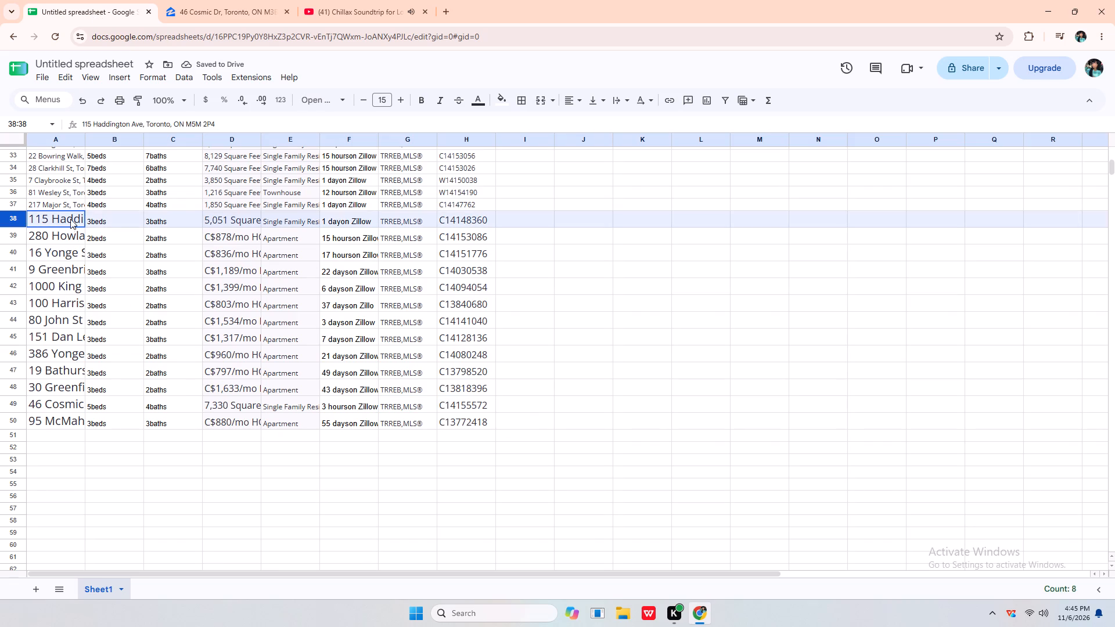
{"action": "left_click_drag", "start_coordinate": [70, 219], "coordinate": [295, 279]}
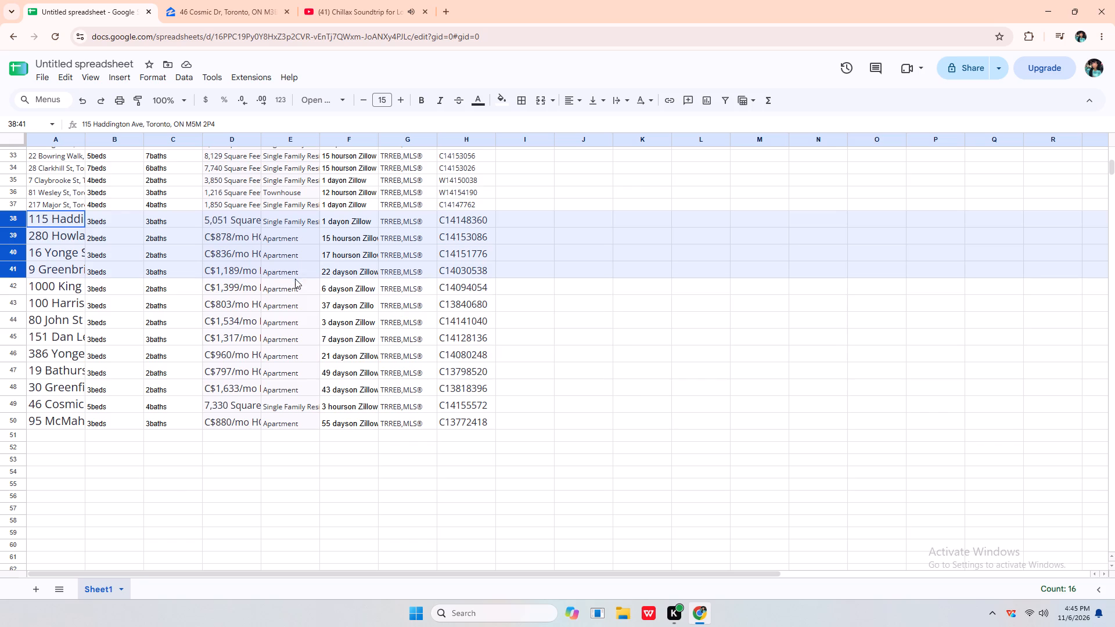
{"action": "left_click_drag", "start_coordinate": [295, 279], "coordinate": [322, 419]}
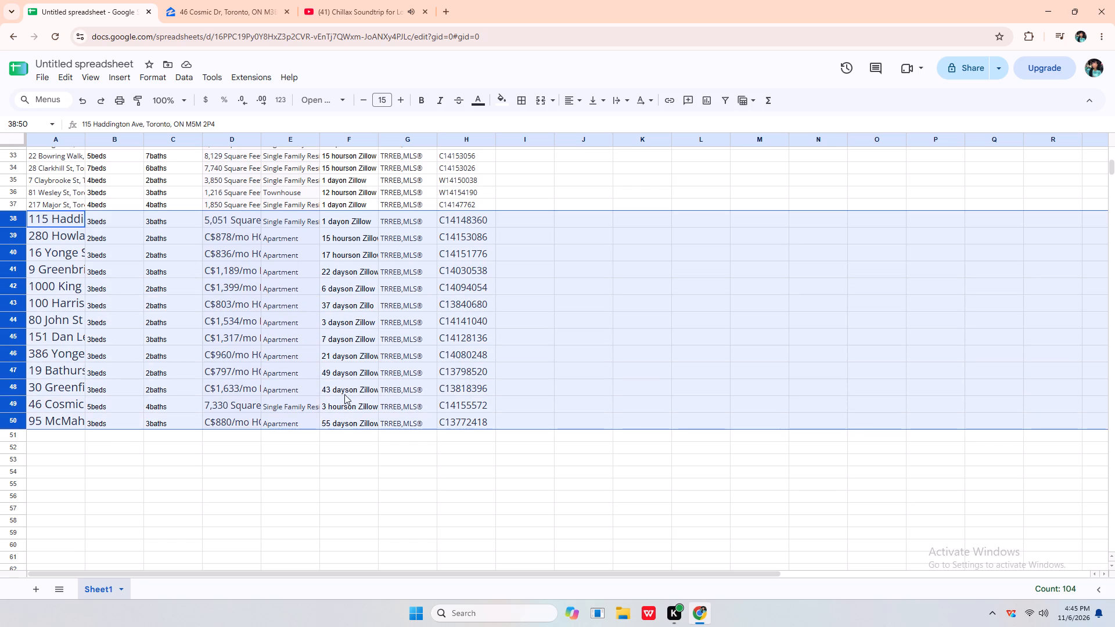
{"action": "triple_click", "coordinate": [362, 98]}
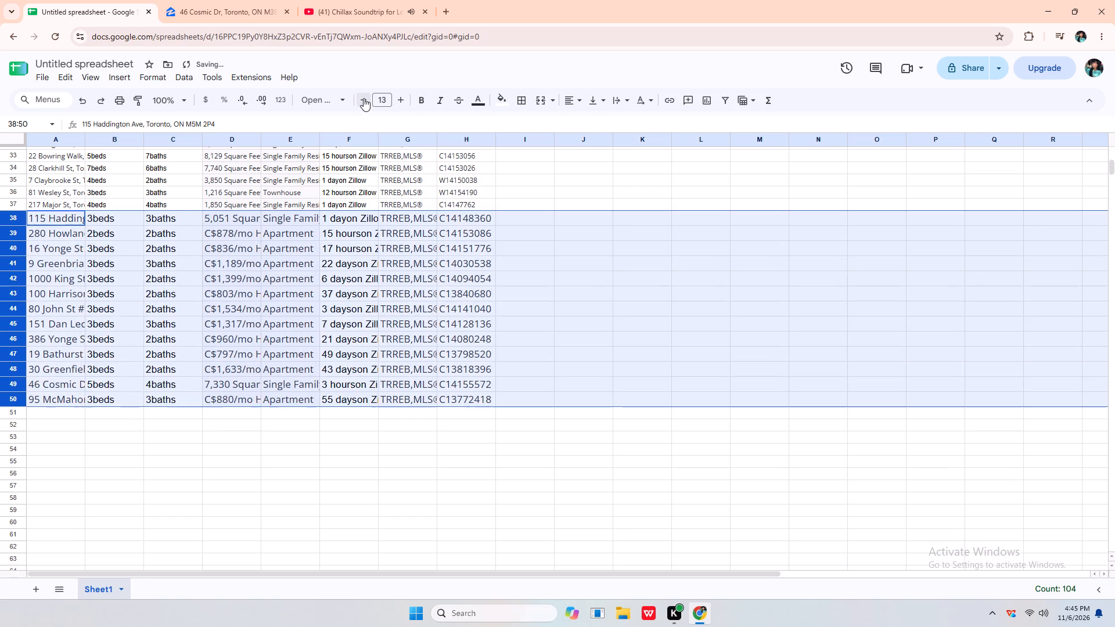
{"action": "left_click", "coordinate": [364, 99]}
{"action": "double_click", "coordinate": [364, 99]}
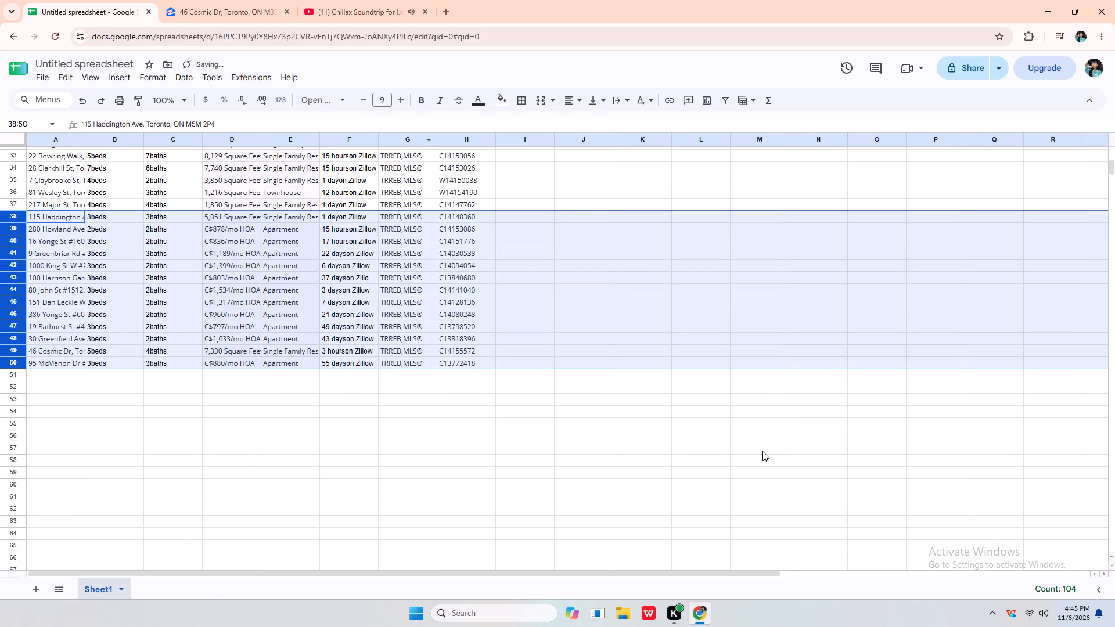
{"action": "left_click", "coordinate": [828, 460]}
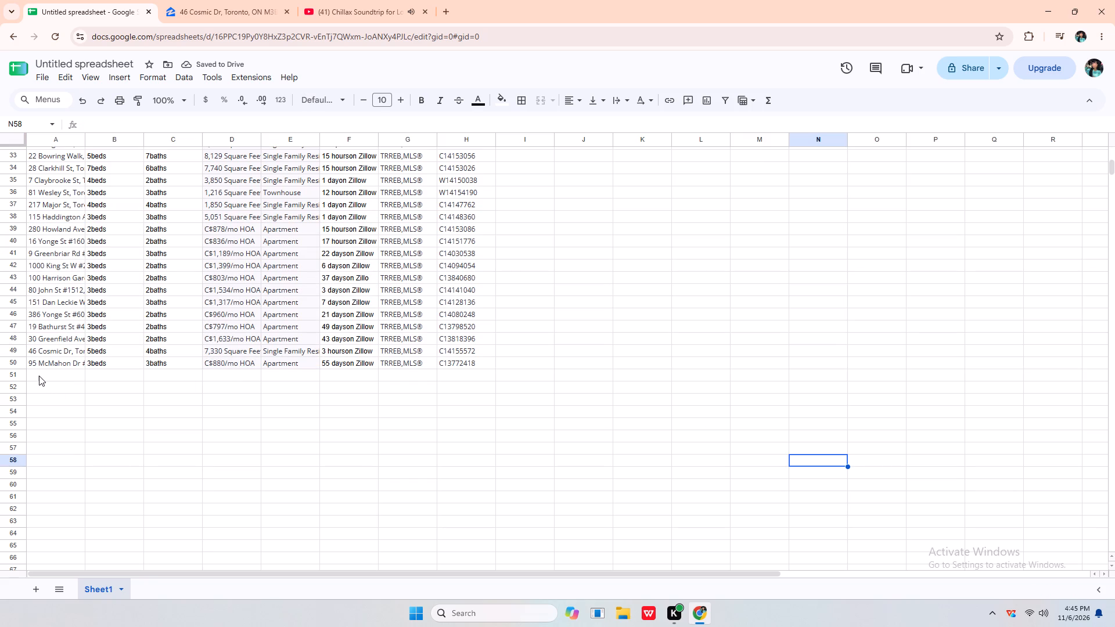
{"action": "left_click", "coordinate": [39, 375]}
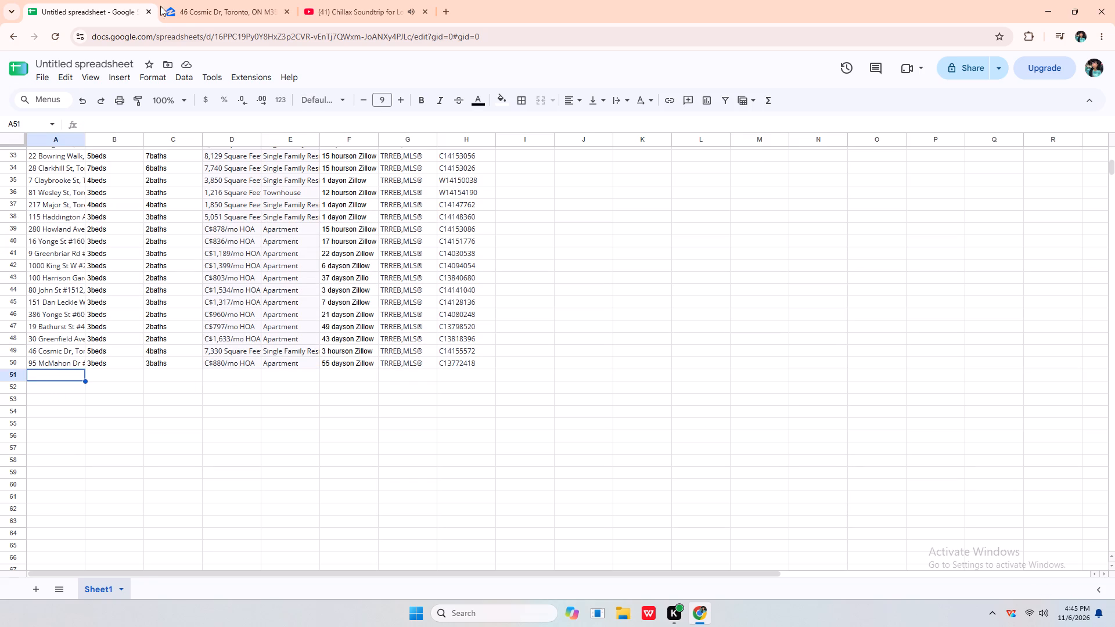
{"action": "left_click", "coordinate": [229, 8]}
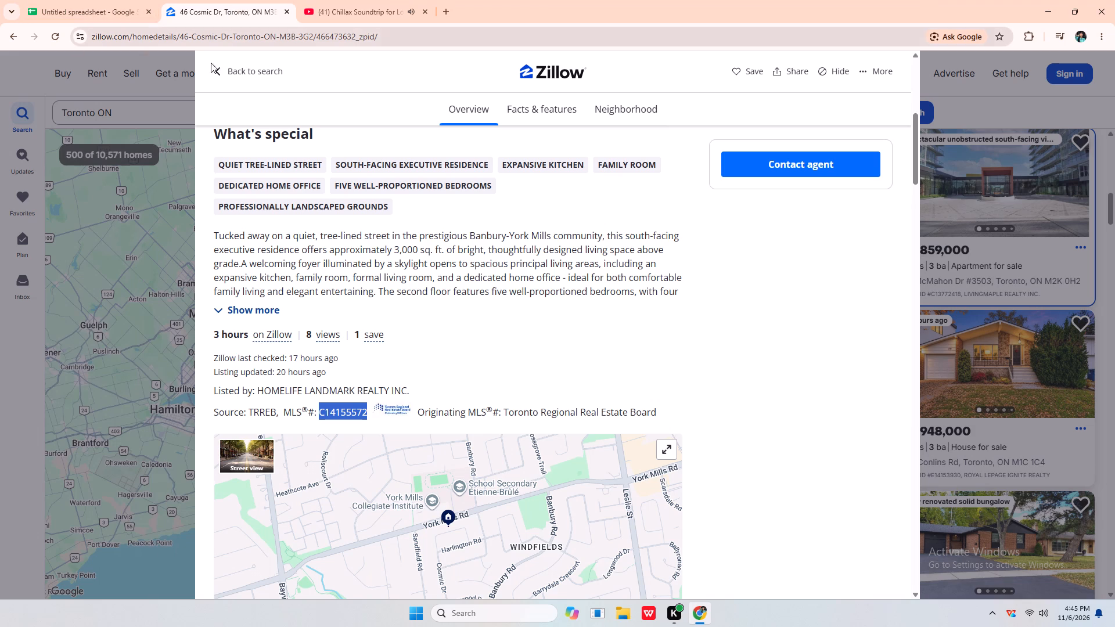
{"action": "left_click", "coordinate": [241, 70]}
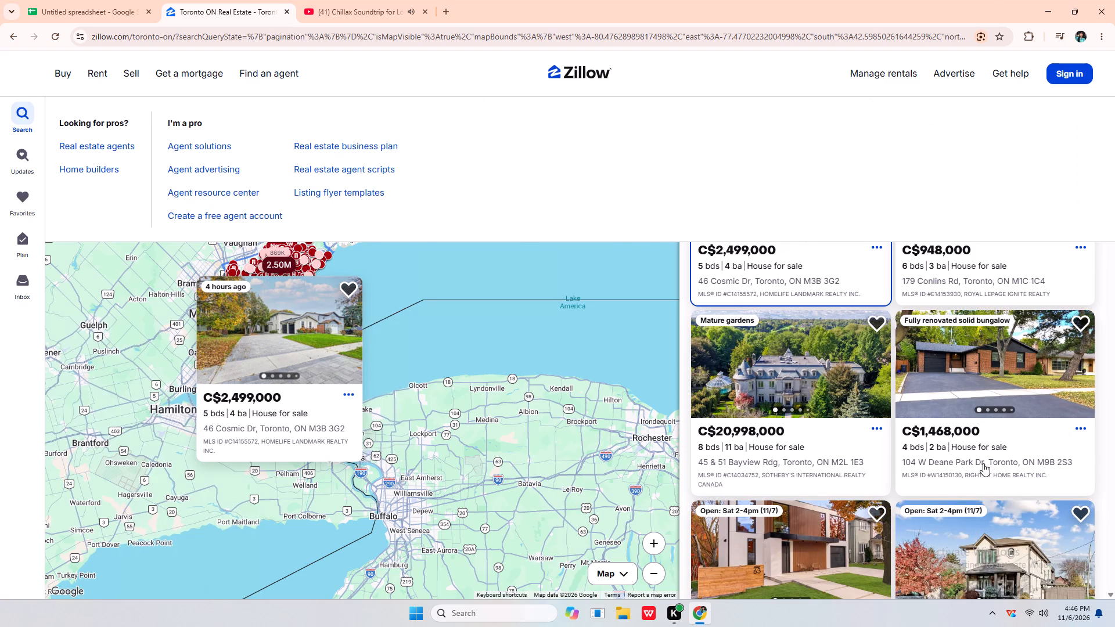
{"action": "left_click", "coordinate": [972, 266]}
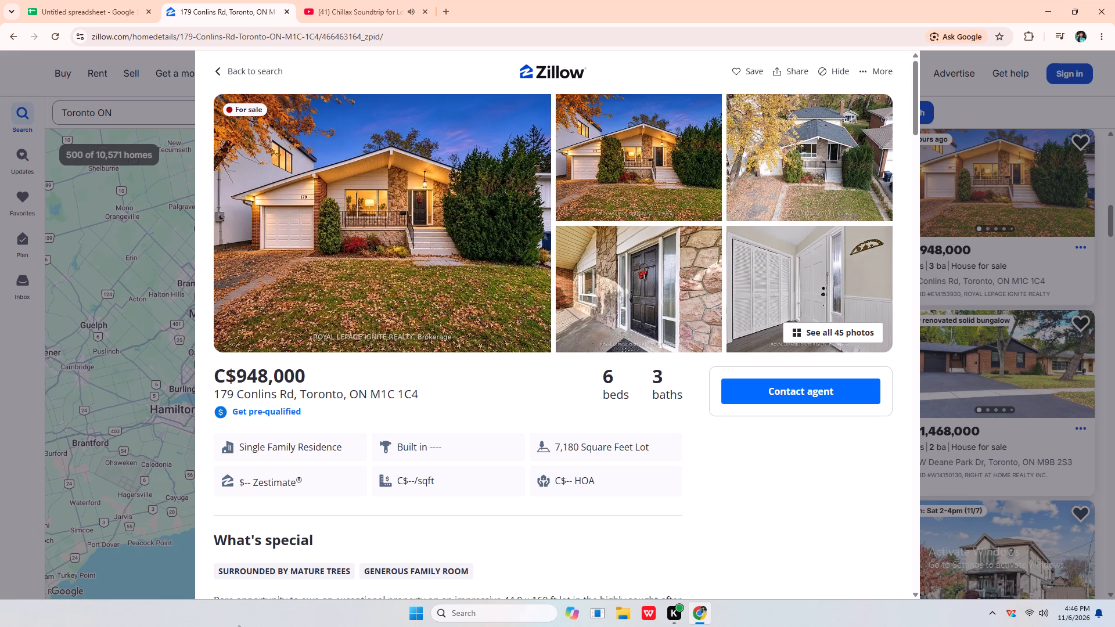
{"action": "left_click_drag", "start_coordinate": [213, 394], "coordinate": [214, 394]}
{"action": "left_click_drag", "start_coordinate": [214, 394], "coordinate": [443, 409]}
{"action": "left_click", "coordinate": [474, 384]}
{"action": "left_click_drag", "start_coordinate": [213, 390], "coordinate": [368, 399]}
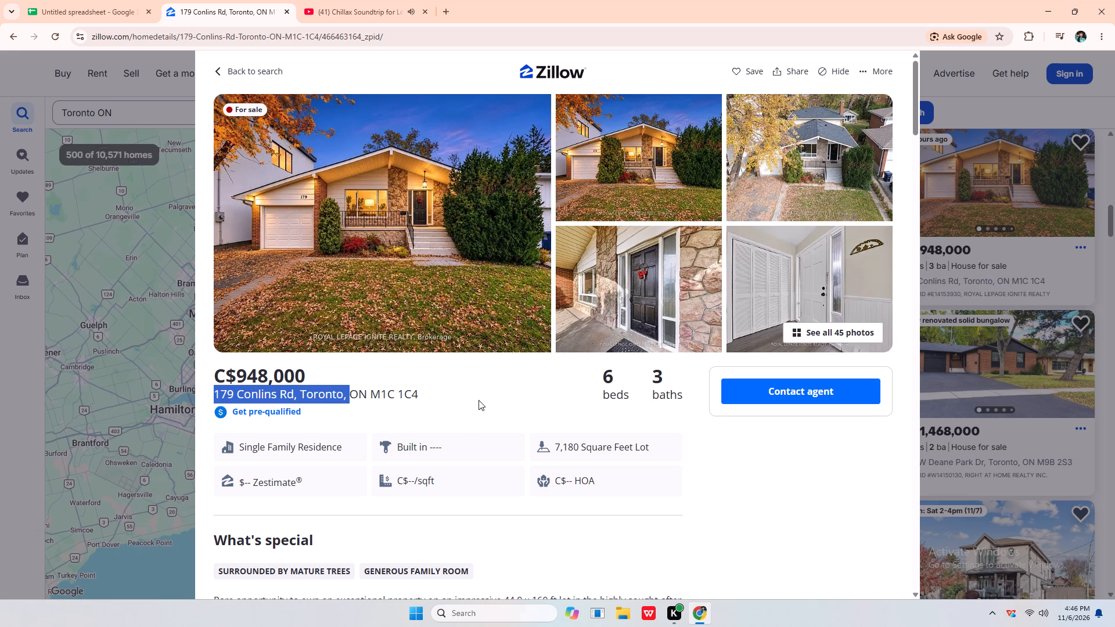
{"action": "left_click", "coordinate": [481, 390]}
{"action": "left_click_drag", "start_coordinate": [420, 398], "coordinate": [283, 376]}
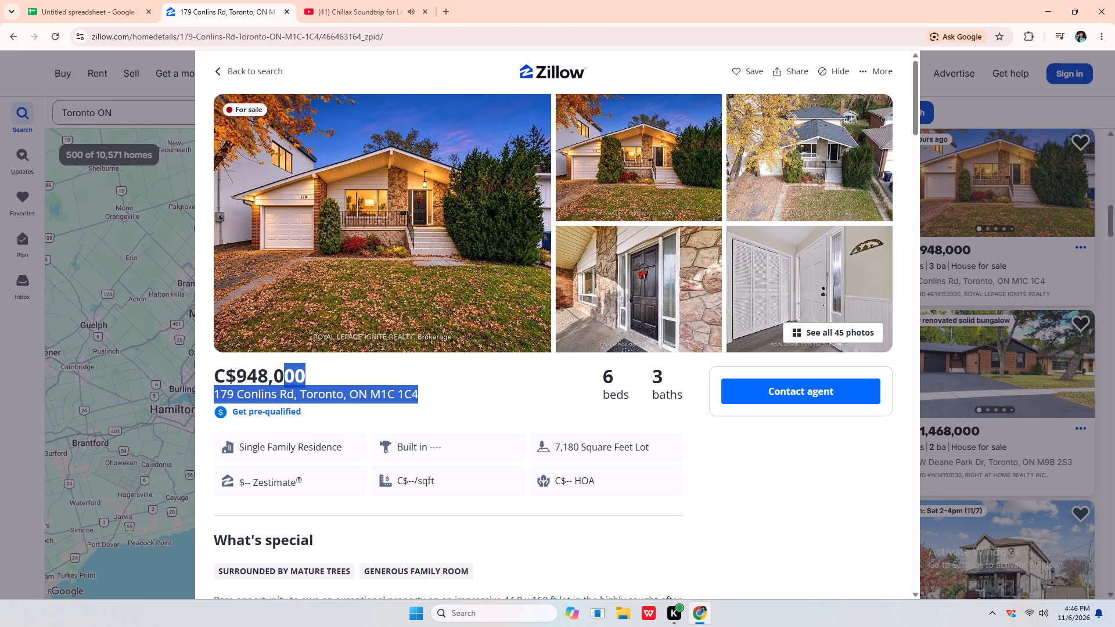
{"action": "left_click_drag", "start_coordinate": [283, 376], "coordinate": [303, 381]}
{"action": "key", "text": "ctrl+c"}
{"action": "left_click", "coordinate": [95, 9]}
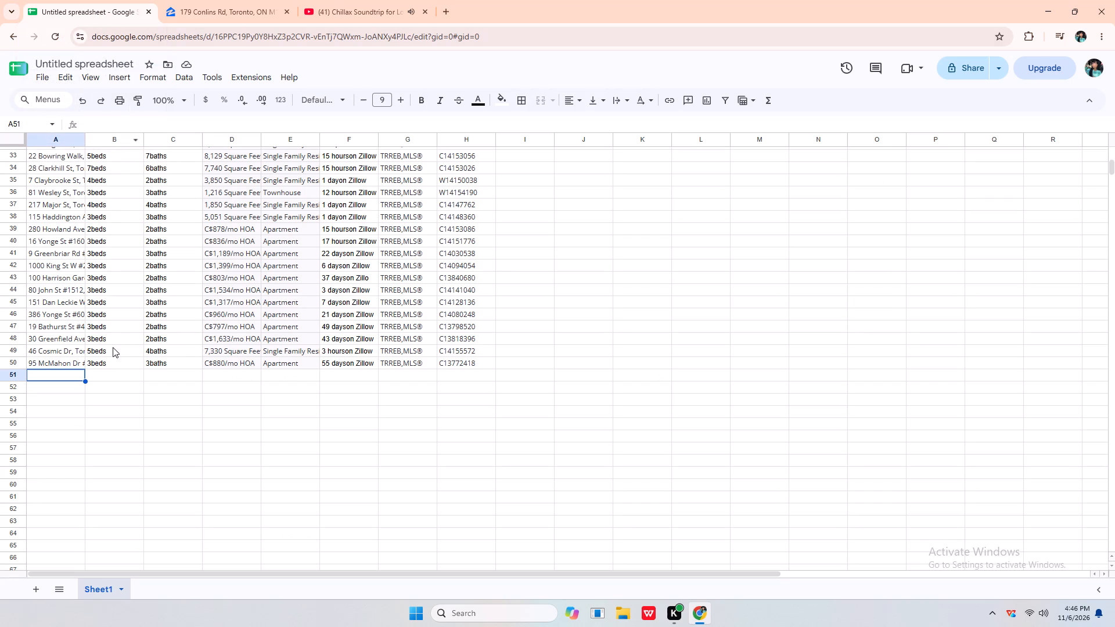
{"action": "key", "text": "ctrl+v"}
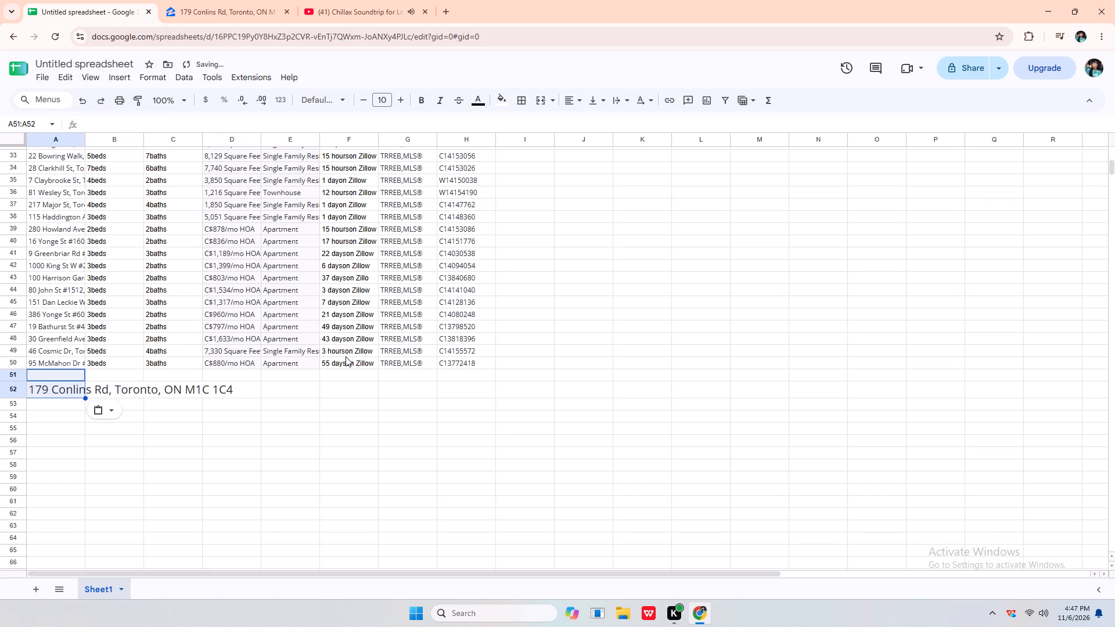
{"action": "key", "text": "Down"}
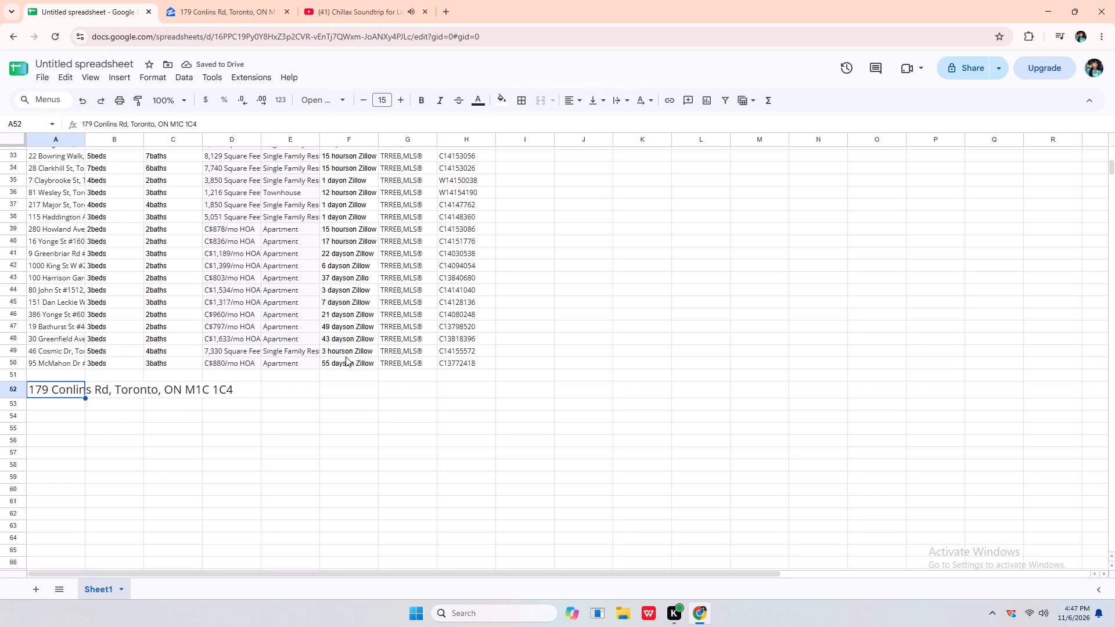
{"action": "key", "text": "Right"}
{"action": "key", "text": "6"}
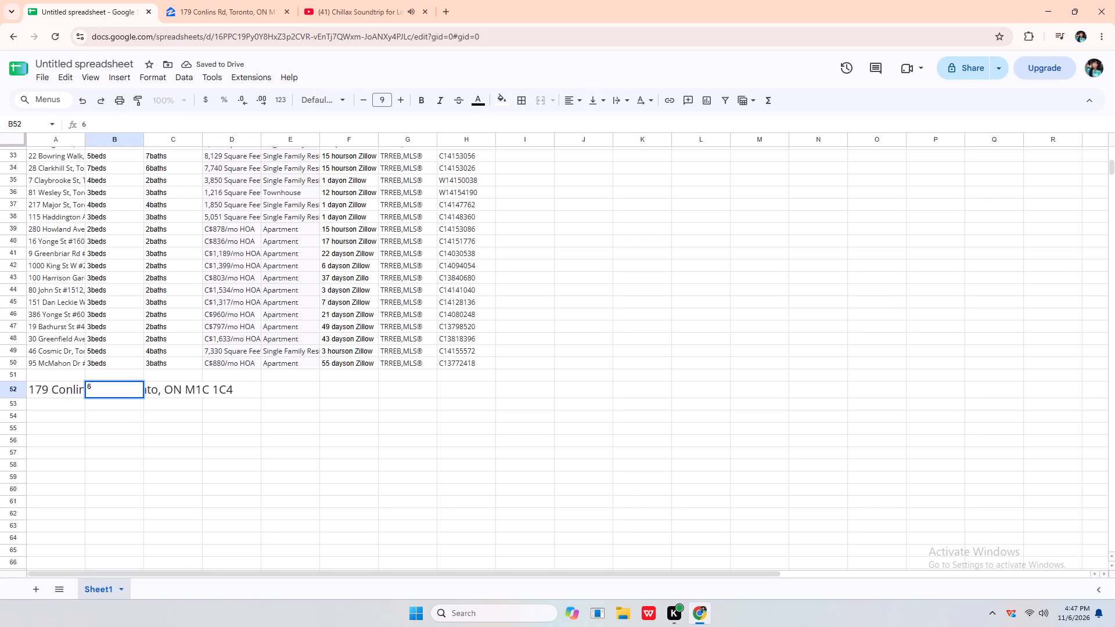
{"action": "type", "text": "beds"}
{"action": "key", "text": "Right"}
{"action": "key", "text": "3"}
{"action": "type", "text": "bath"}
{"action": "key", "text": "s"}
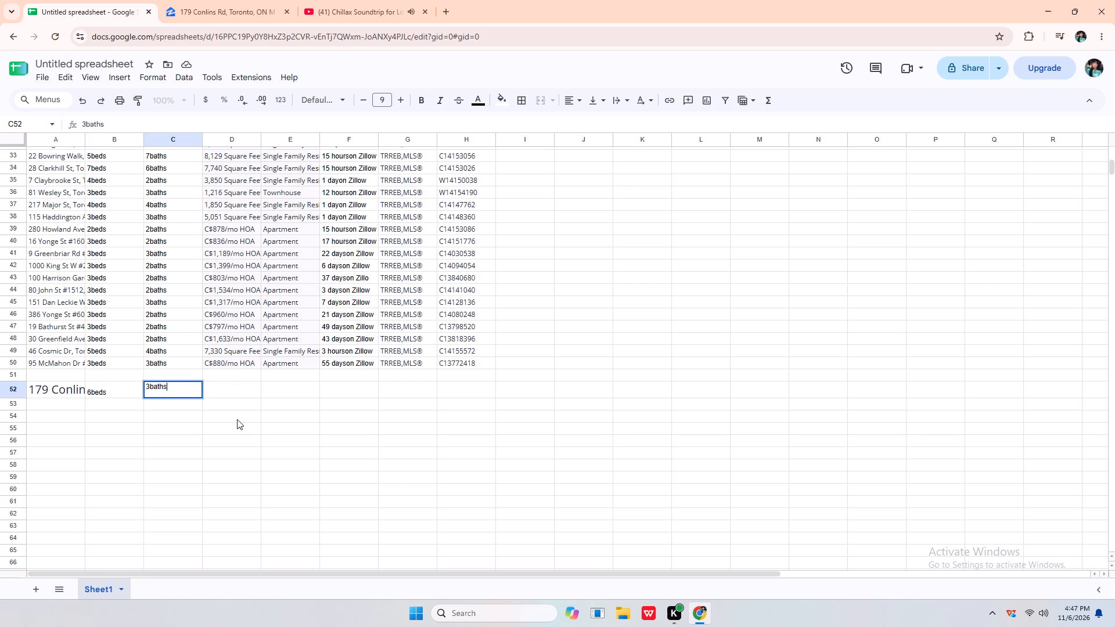
{"action": "left_click", "coordinate": [236, 388]}
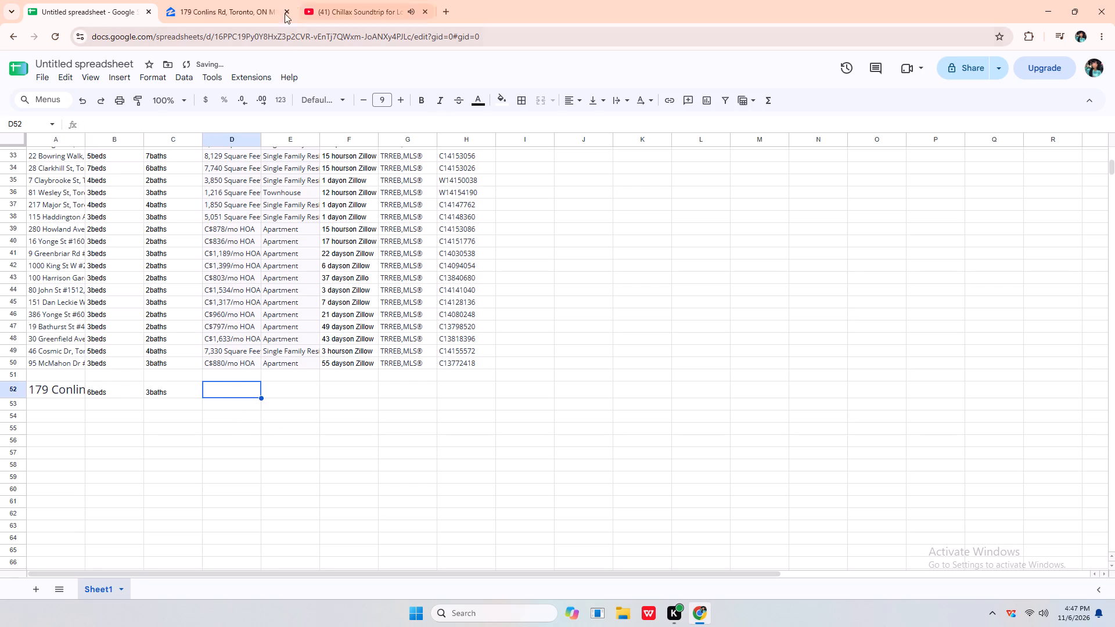
{"action": "left_click", "coordinate": [228, 5]}
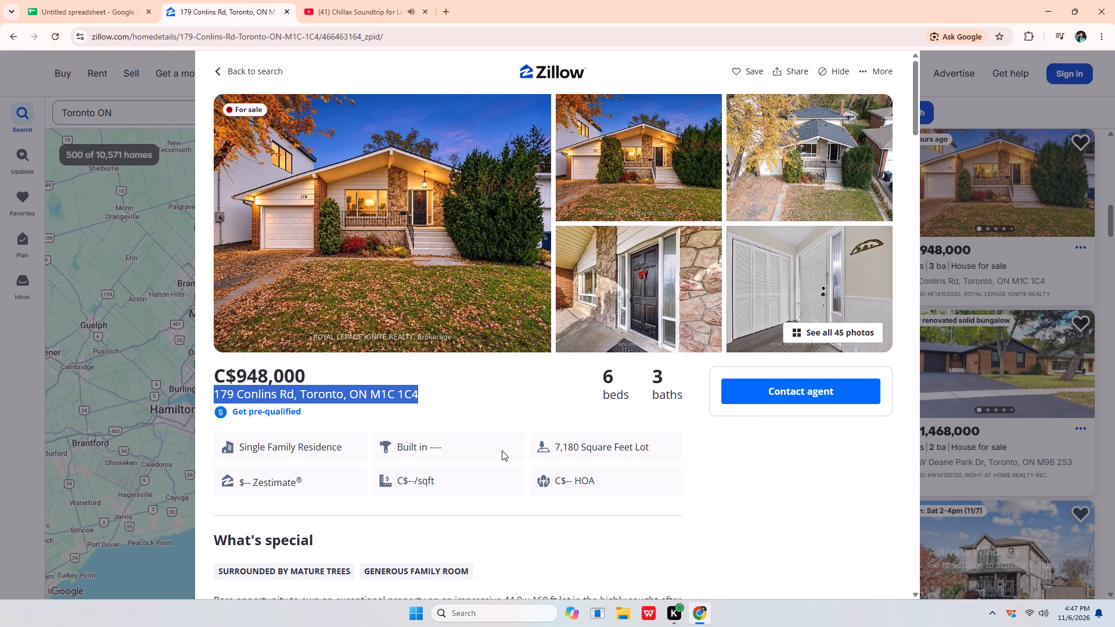
{"action": "left_click_drag", "start_coordinate": [552, 443], "coordinate": [658, 450]}
{"action": "key", "text": "ctrl+c"}
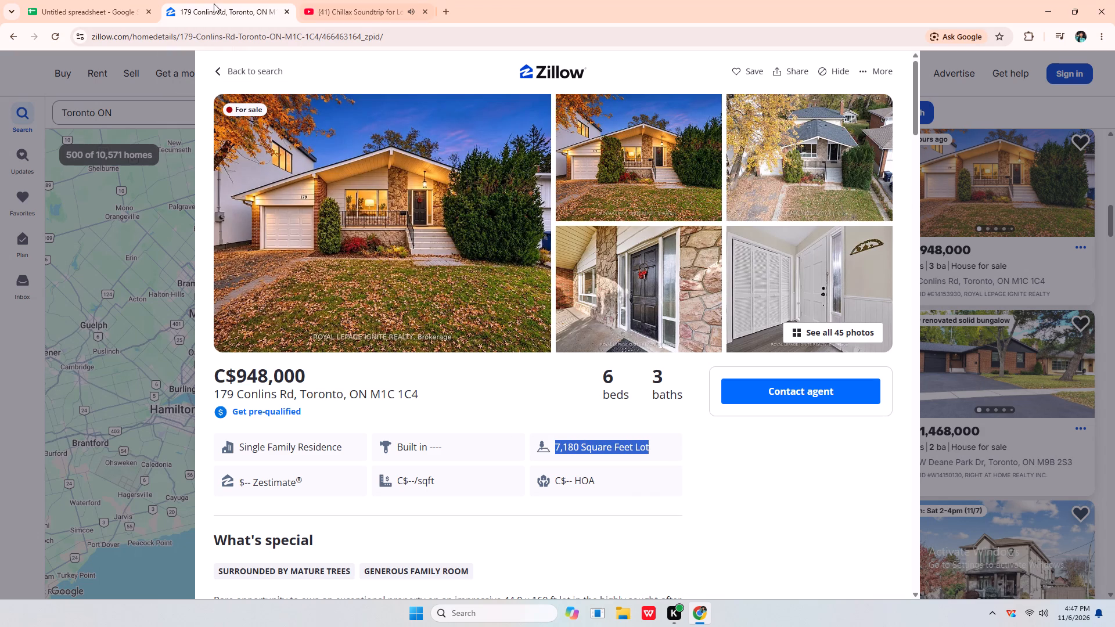
{"action": "left_click", "coordinate": [109, 10]}
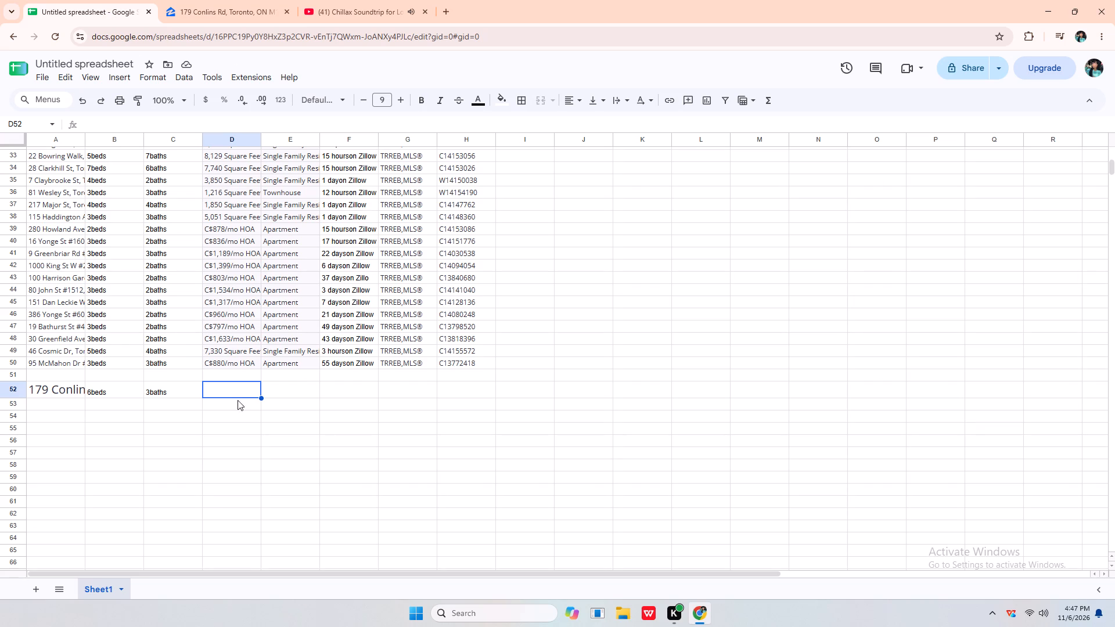
{"action": "key", "text": "ctrl+v"}
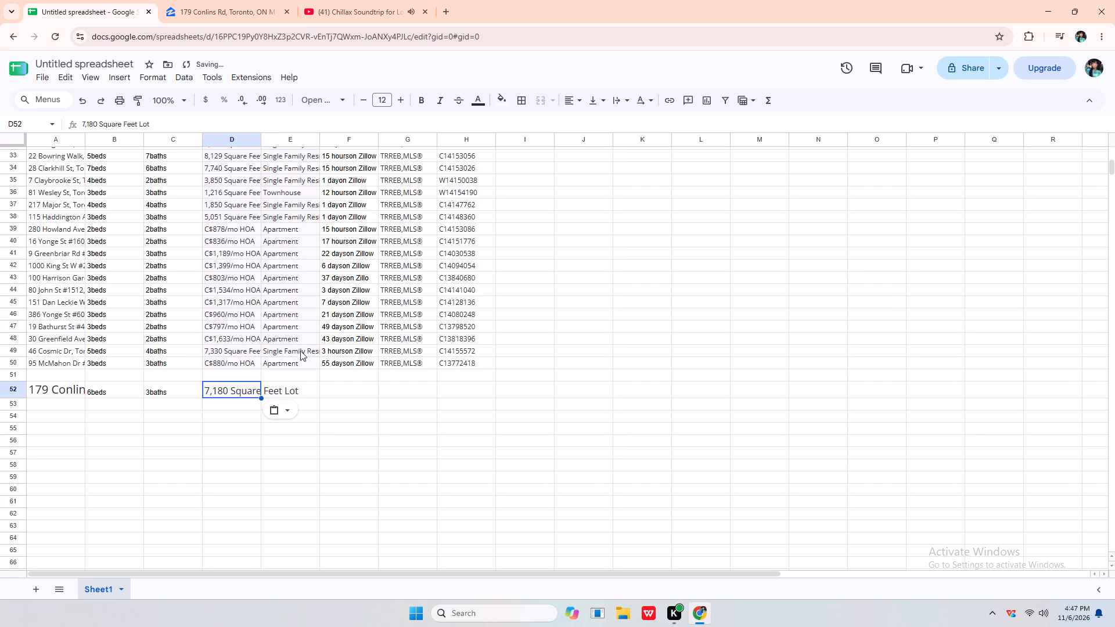
Copy the property type Single Family Residence from E49 into E52.
{"action": "left_click", "coordinate": [301, 347]}
{"action": "key", "text": "ctrl+c"}
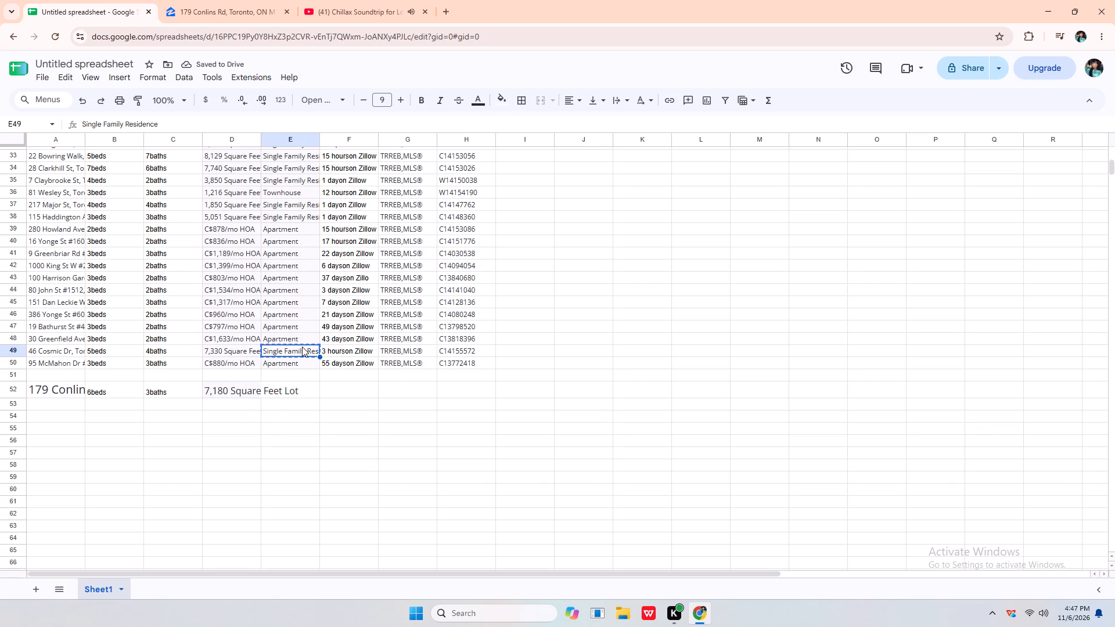
{"action": "key", "text": "Down"}
{"action": "key", "text": "Down"}
{"action": "key", "text": "Down"}
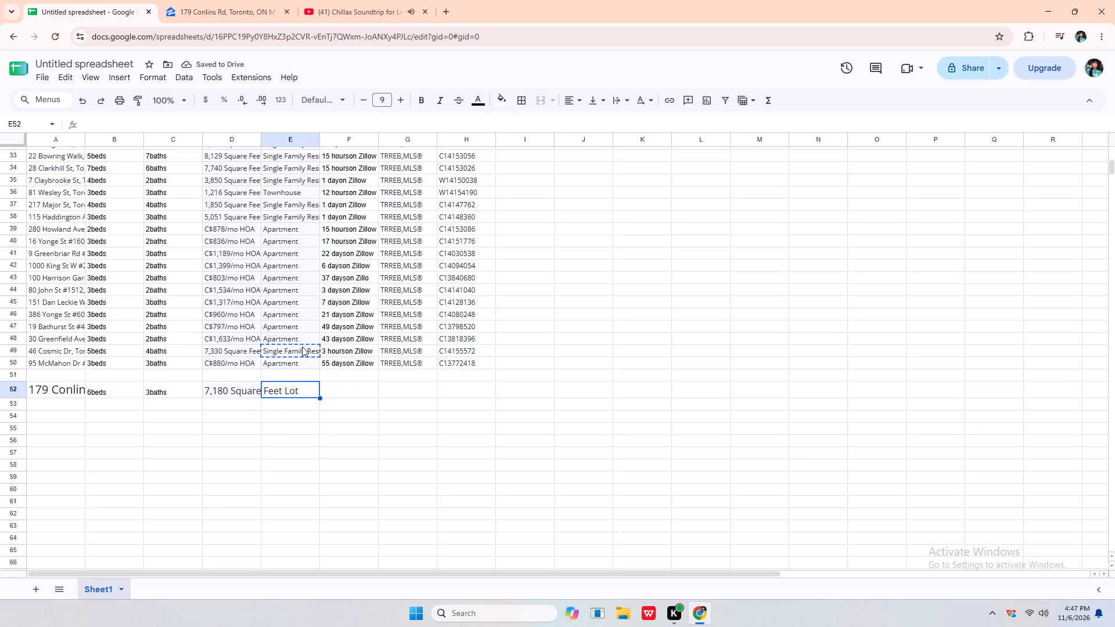
{"action": "key", "text": "ctrl+v"}
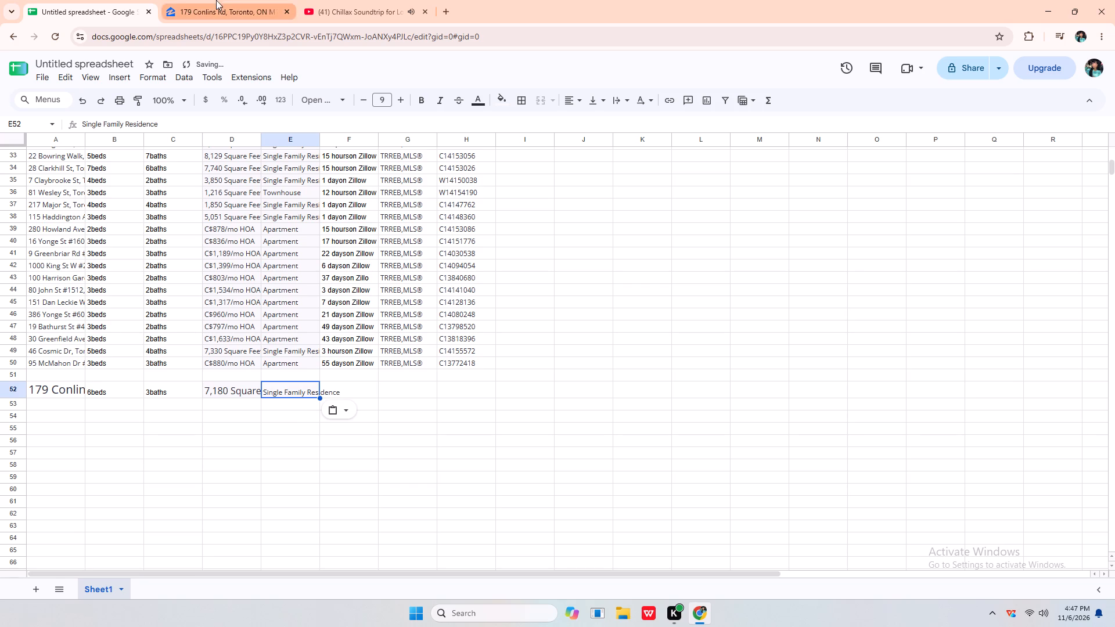
{"action": "left_click", "coordinate": [221, 10]}
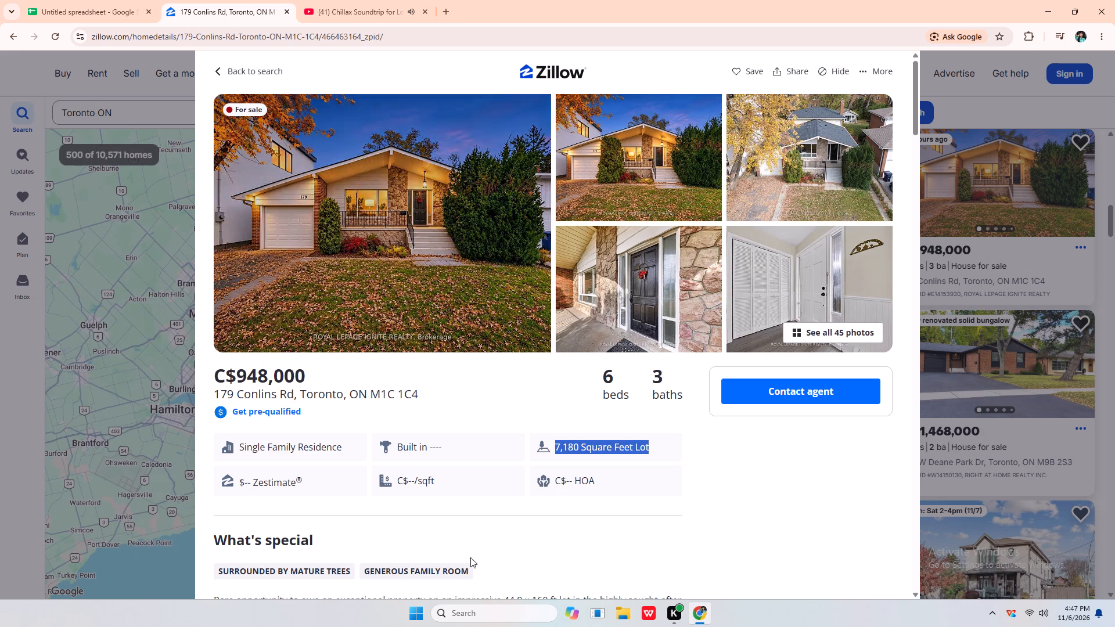
{"action": "scroll", "coordinate": [552, 532], "scroll_direction": "down", "scroll_amount": 6}
{"action": "left_click_drag", "start_coordinate": [214, 353], "coordinate": [273, 358]}
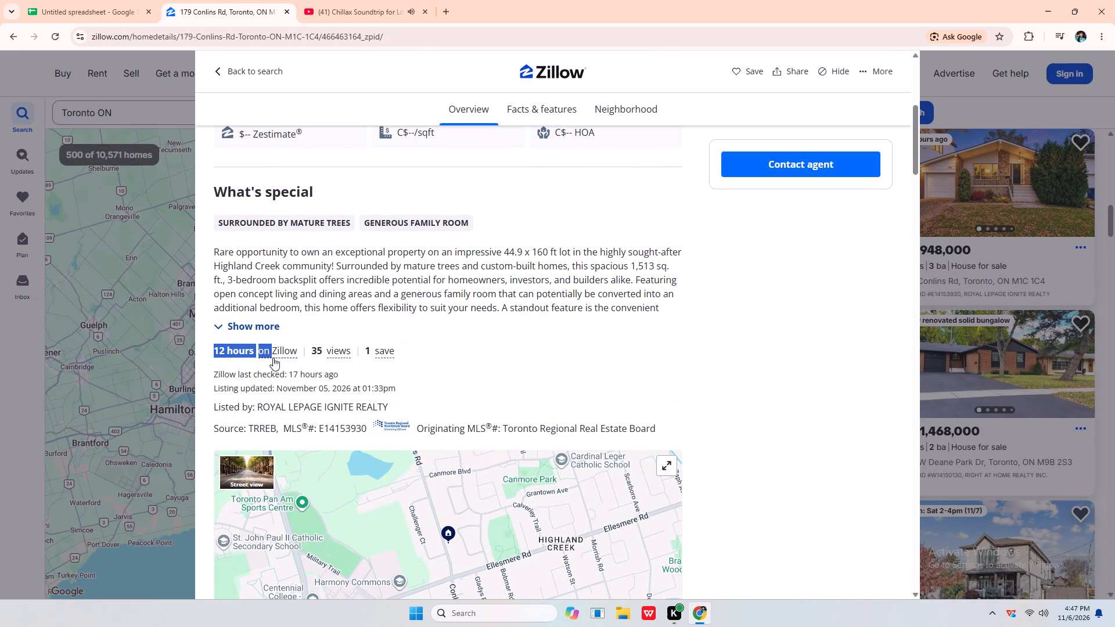
{"action": "left_click_drag", "start_coordinate": [273, 358], "coordinate": [458, 389]}
{"action": "left_click", "coordinate": [550, 378]}
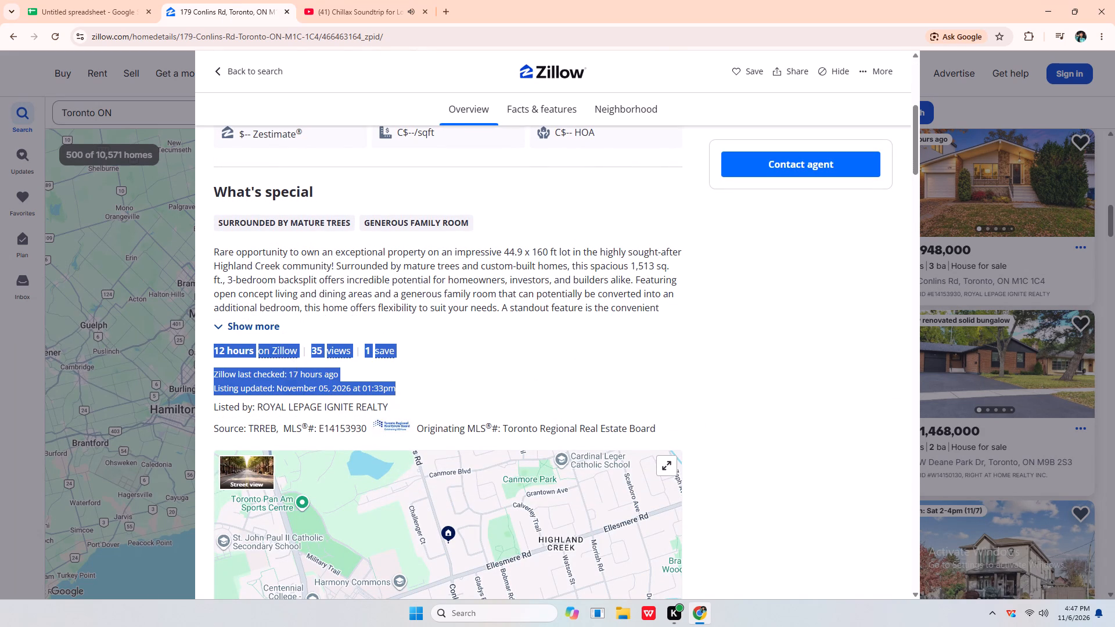
{"action": "left_click", "coordinate": [552, 345]}
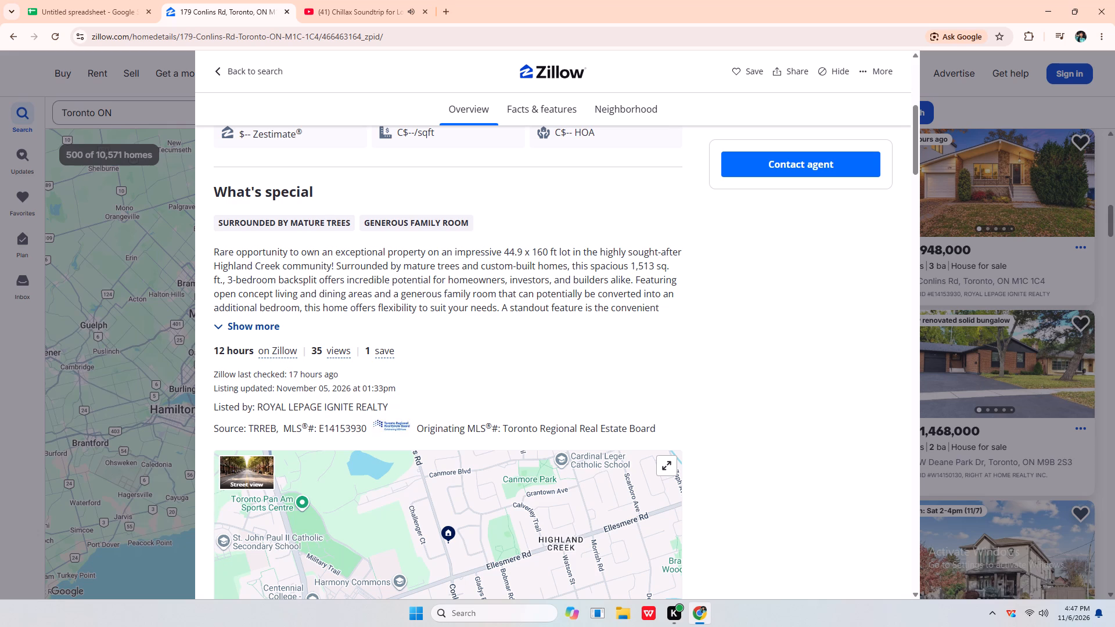
{"action": "left_click_drag", "start_coordinate": [213, 350], "coordinate": [297, 349]}
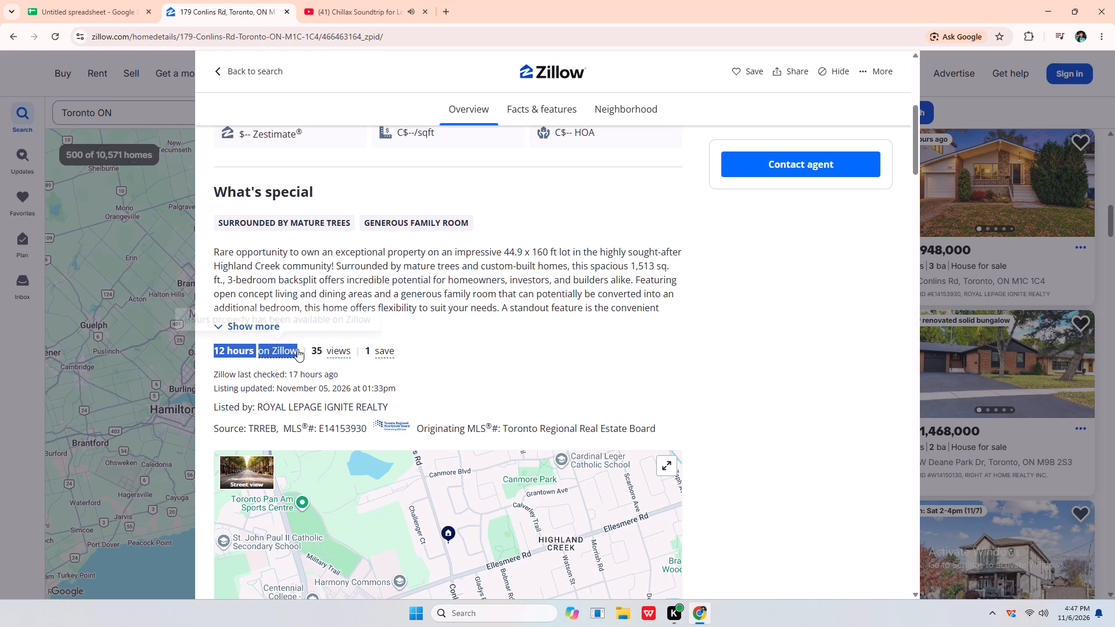
{"action": "left_click_drag", "start_coordinate": [297, 349], "coordinate": [300, 349]}
{"action": "key", "text": "ctrl+c"}
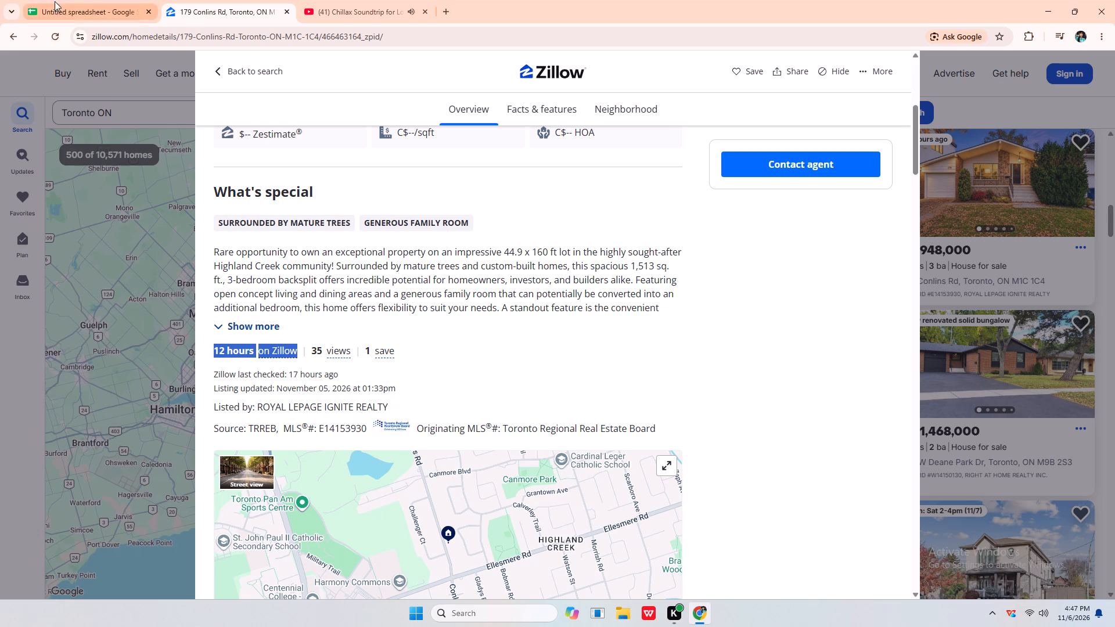
{"action": "left_click", "coordinate": [84, 11]}
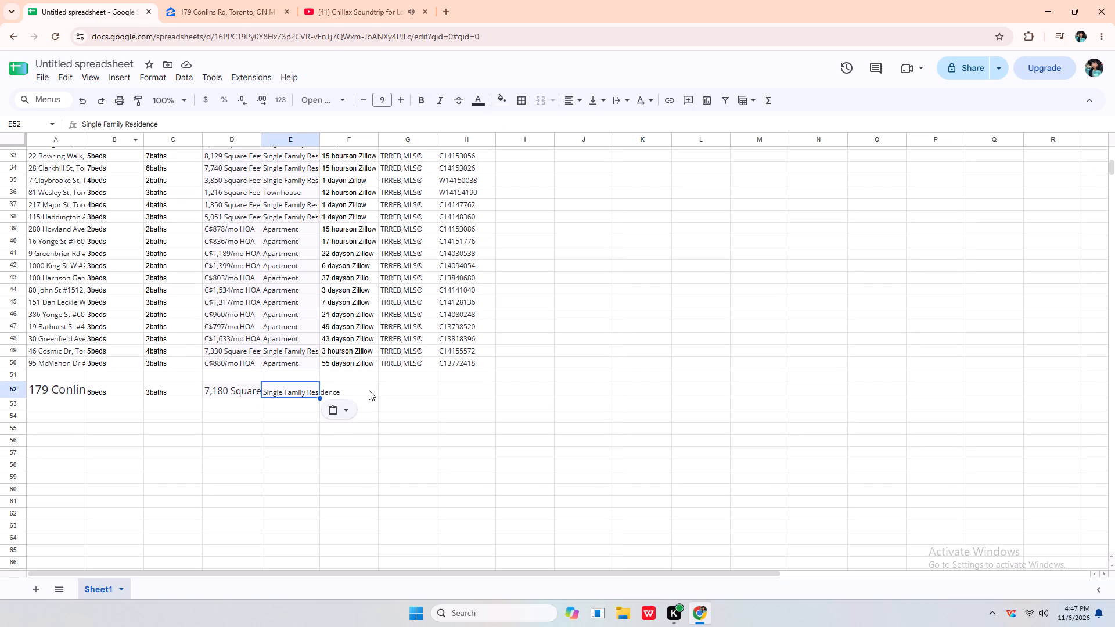
{"action": "left_click", "coordinate": [367, 390]}
{"action": "key", "text": "ctrl+v"}
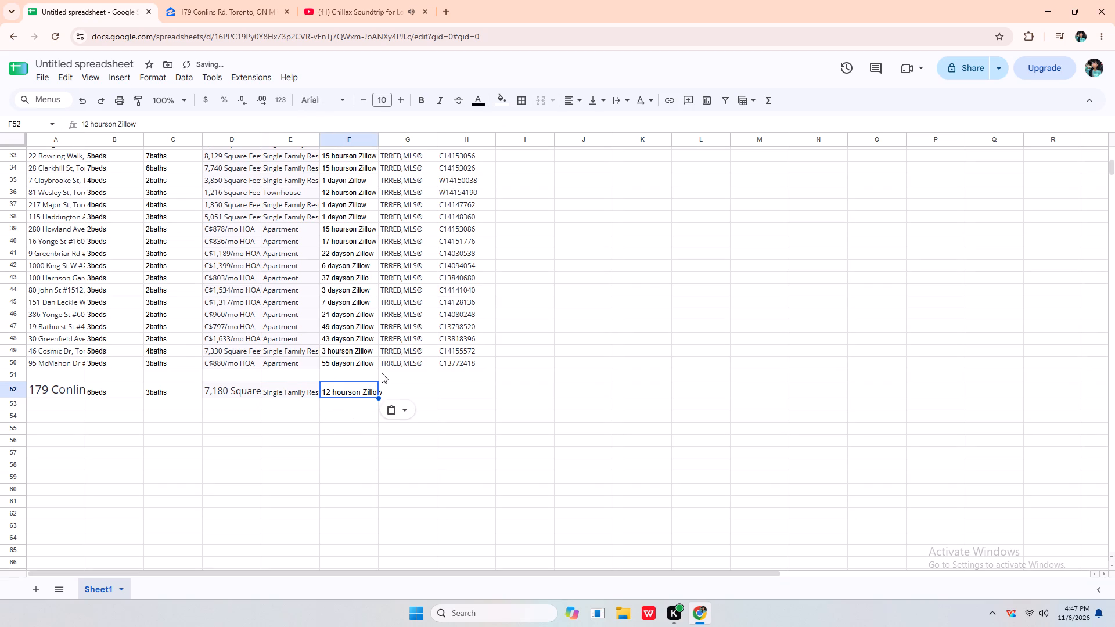
Copy the source TRREB,MLS® from G50 into cells G51 and G52.
{"action": "left_click", "coordinate": [400, 365]}
{"action": "key", "text": "ctrl+c"}
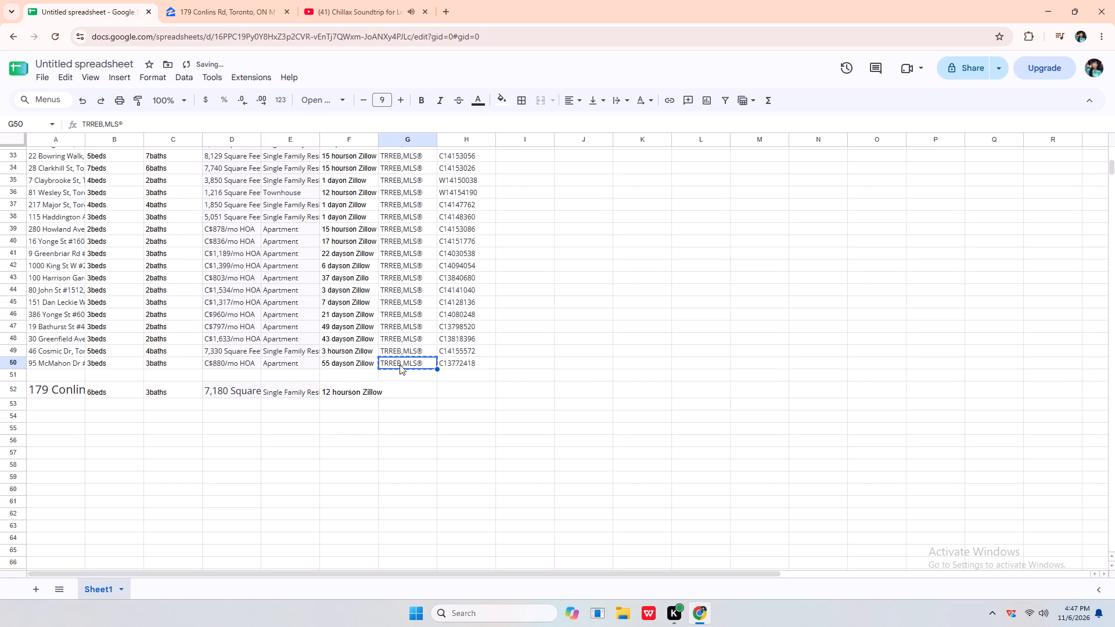
{"action": "key", "text": "Down"}
{"action": "key", "text": "ctrl+v"}
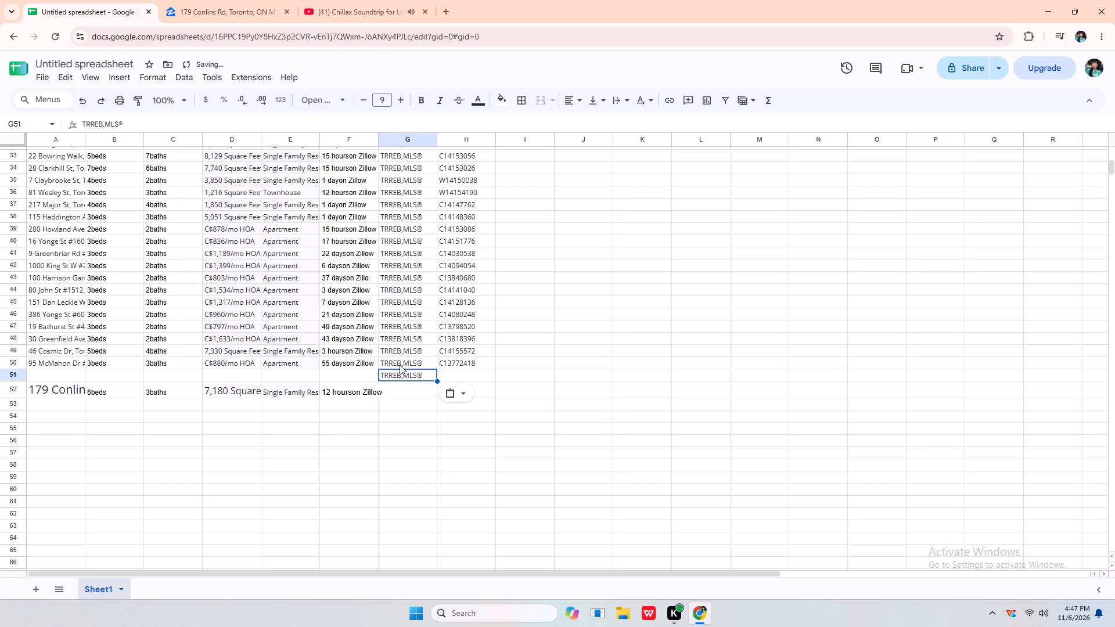
{"action": "key", "text": "Down"}
{"action": "key", "text": "ctrl+v"}
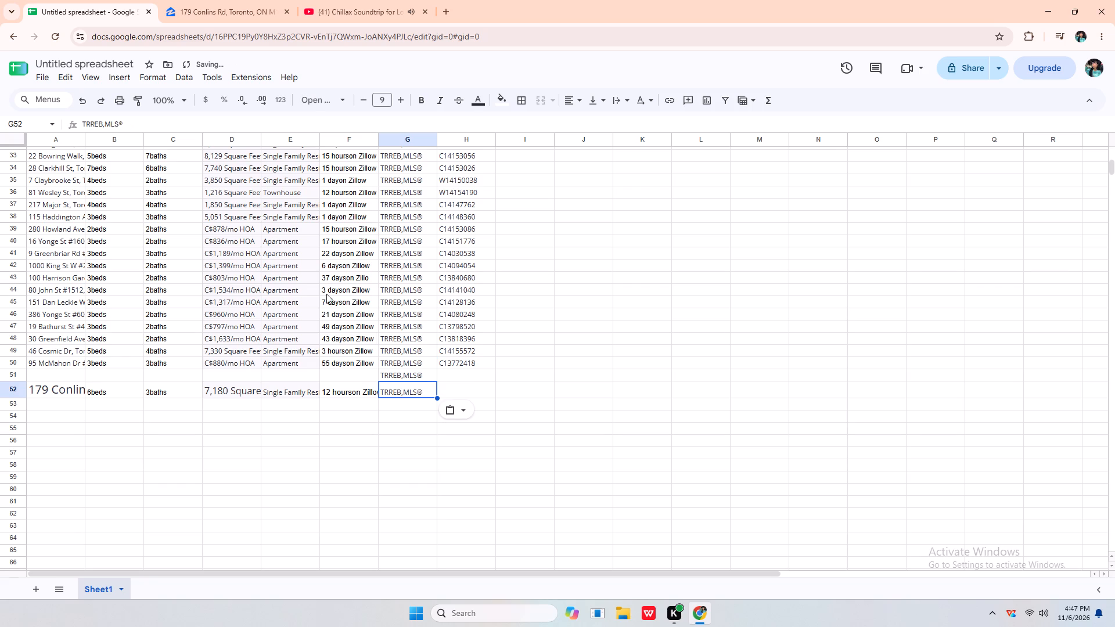
Copy the MLS number E14153930 from the 179 Conlins Rd listing into cell H52.
{"action": "left_click", "coordinate": [244, 15]}
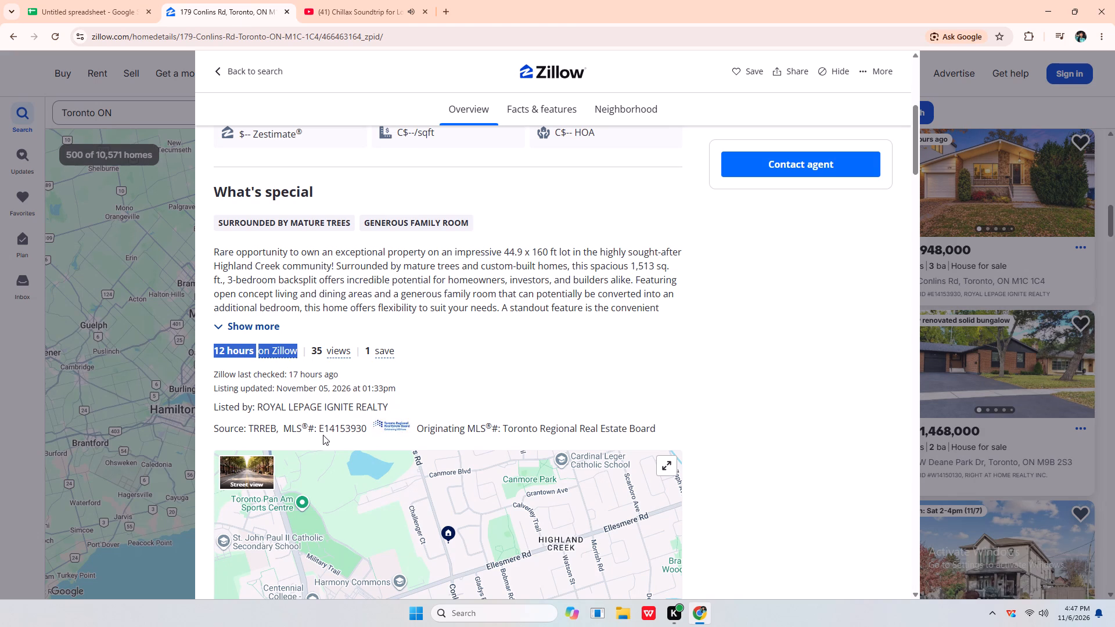
{"action": "left_click_drag", "start_coordinate": [316, 428], "coordinate": [366, 428]}
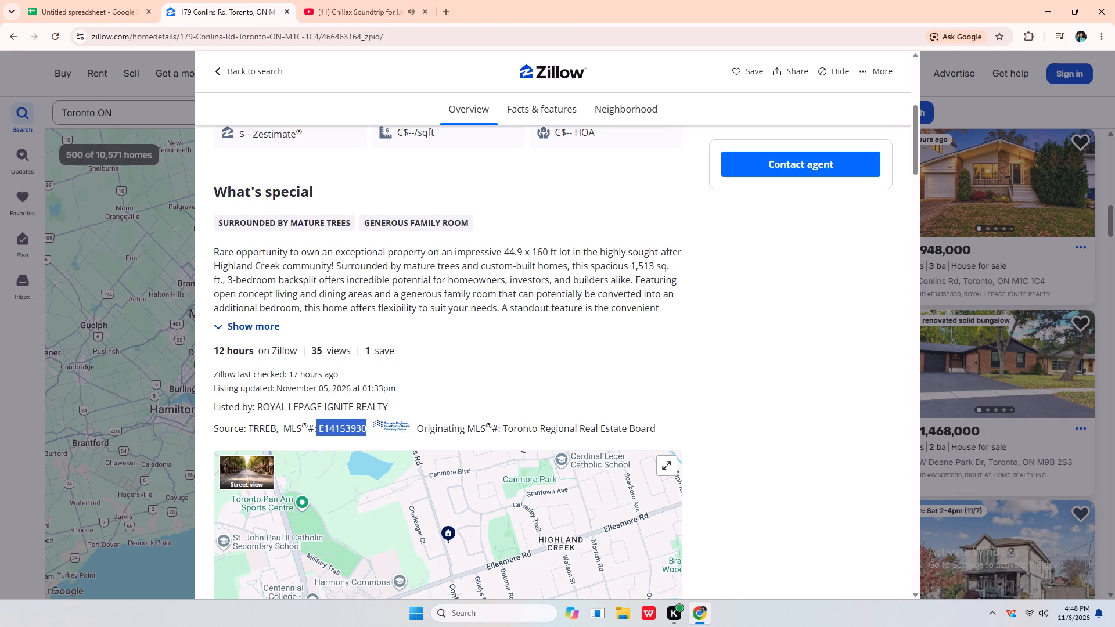
{"action": "left_click_drag", "start_coordinate": [366, 428], "coordinate": [368, 428]}
{"action": "key", "text": "ctrl+c"}
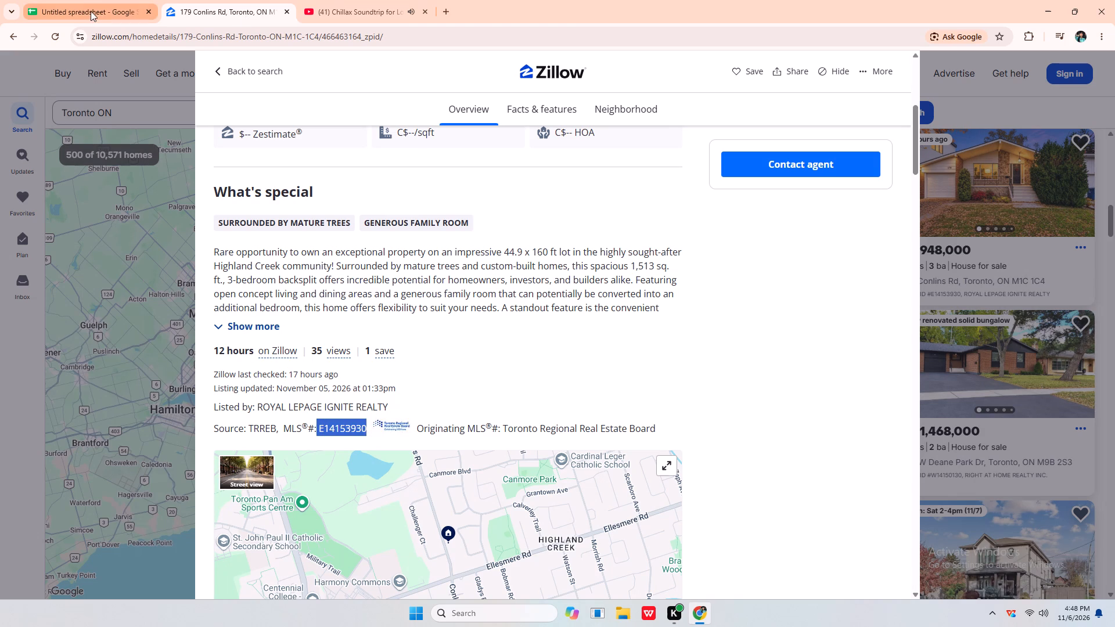
{"action": "left_click", "coordinate": [93, 11]}
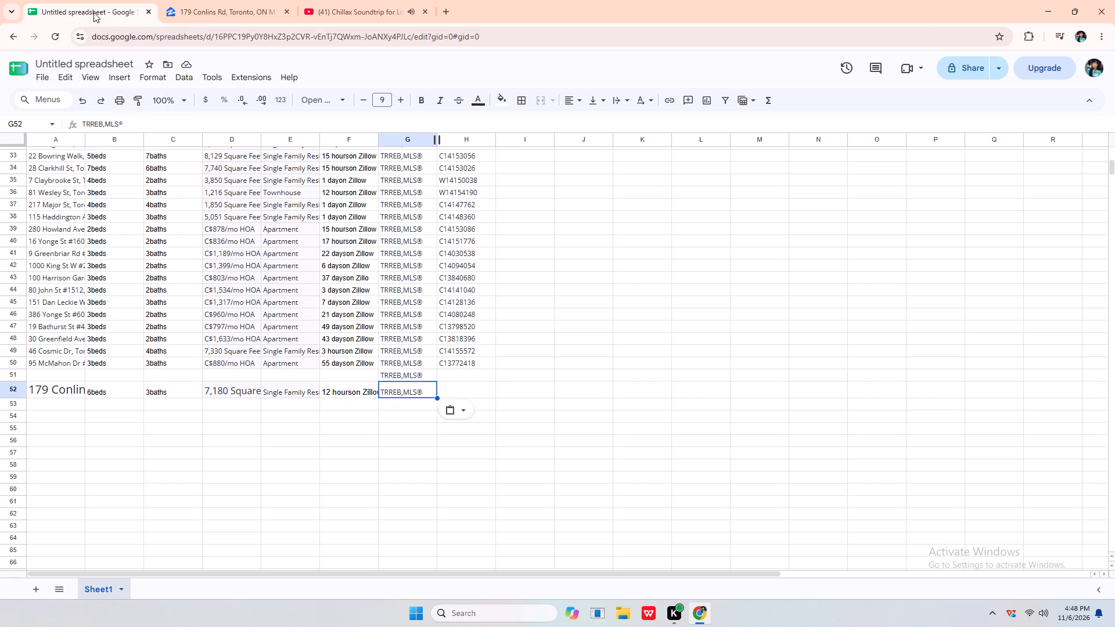
{"action": "left_click", "coordinate": [458, 392]}
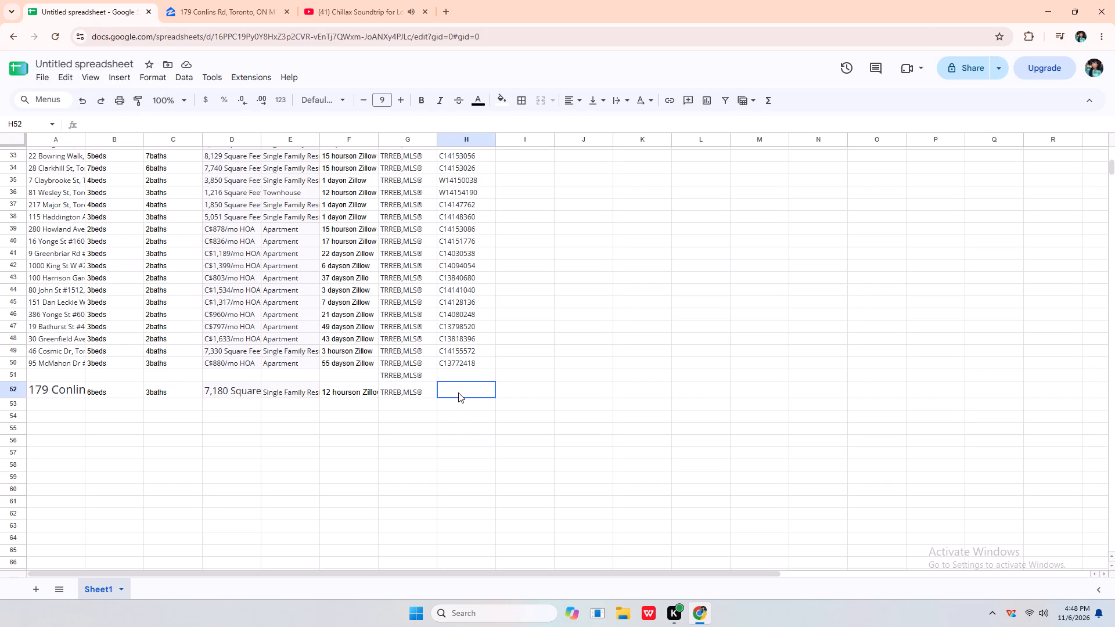
{"action": "key", "text": "ctrl+v"}
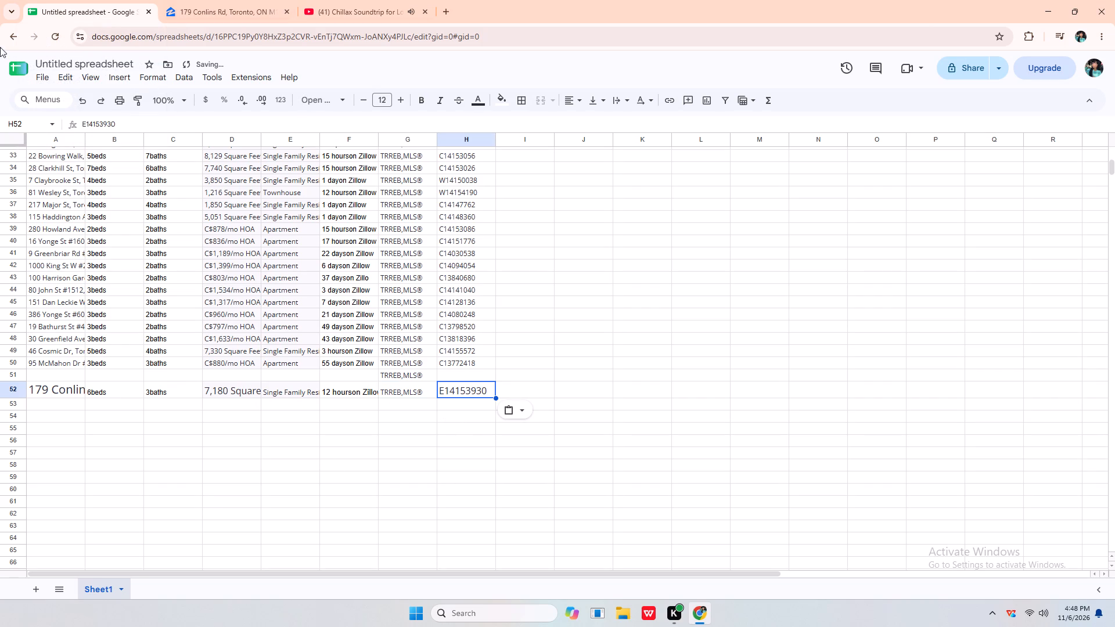
{"action": "left_click", "coordinate": [215, 2]}
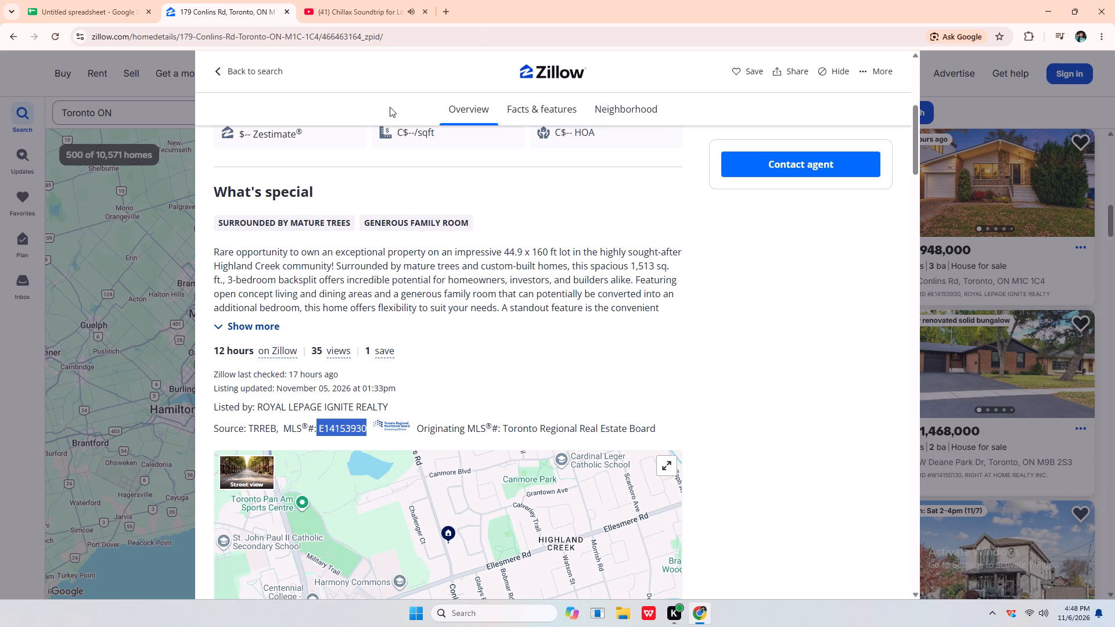
{"action": "left_click", "coordinate": [237, 68]}
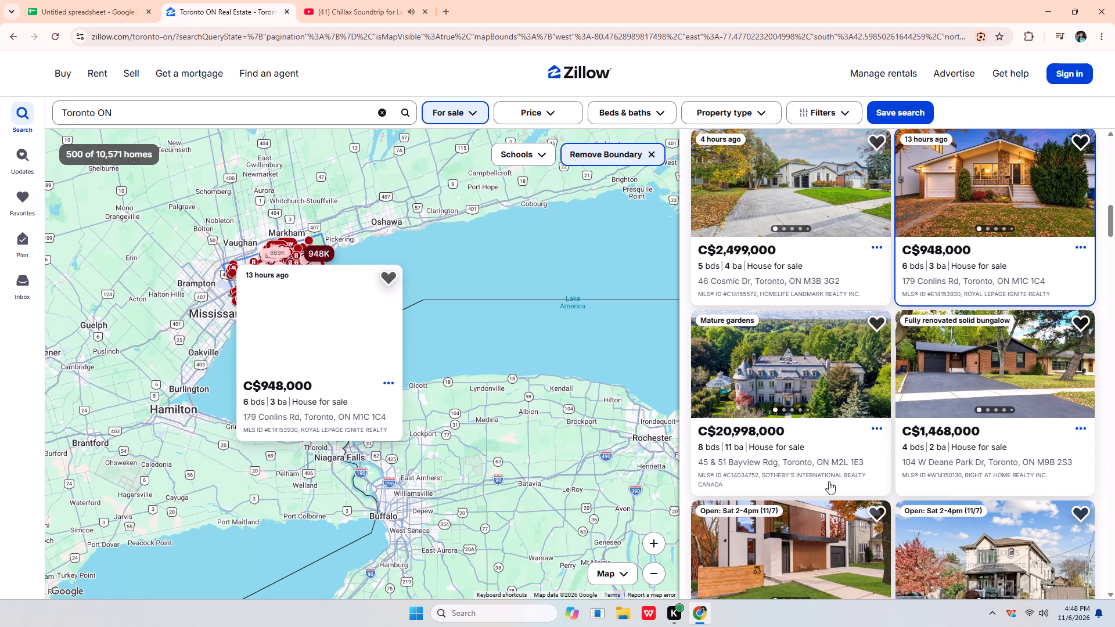
{"action": "left_click", "coordinate": [798, 452]}
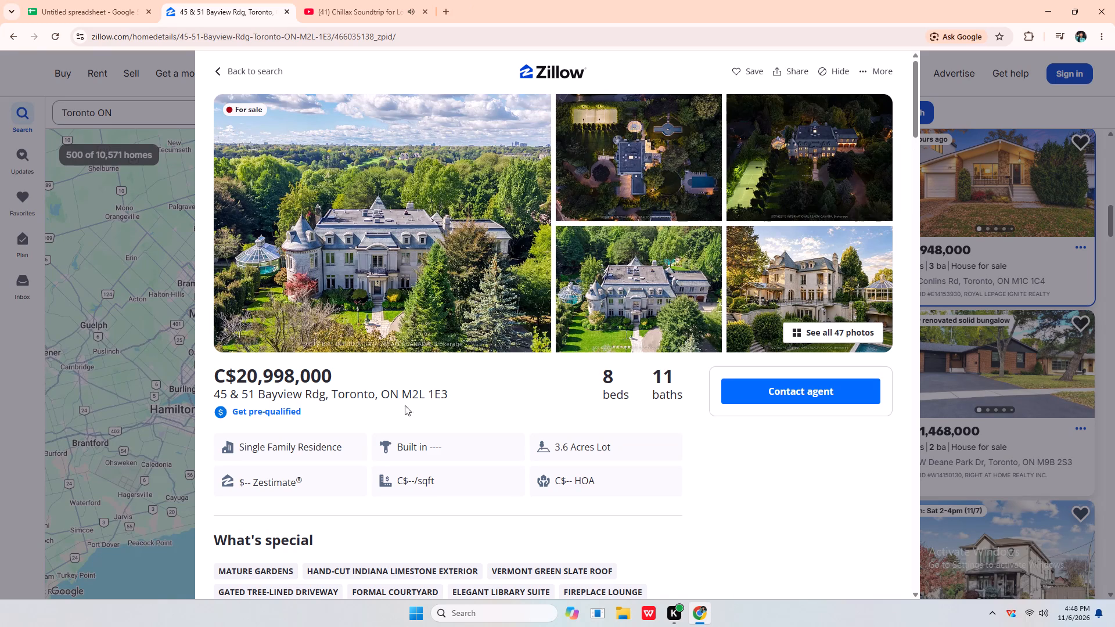
{"action": "left_click_drag", "start_coordinate": [210, 390], "coordinate": [379, 398]}
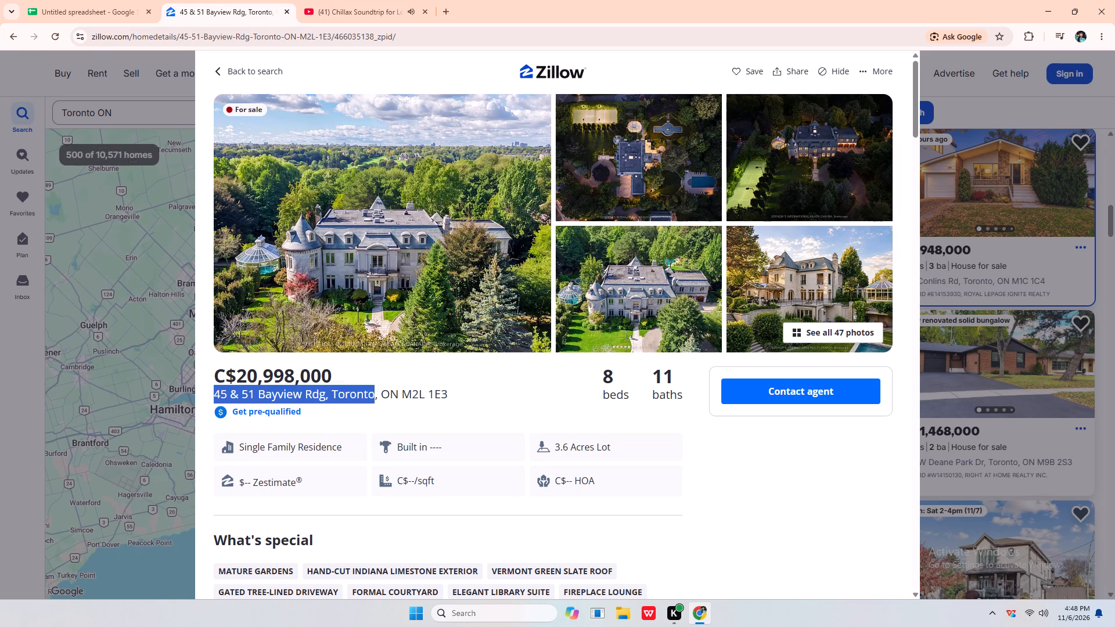
{"action": "left_click_drag", "start_coordinate": [379, 398], "coordinate": [467, 410]}
{"action": "left_click", "coordinate": [540, 367]}
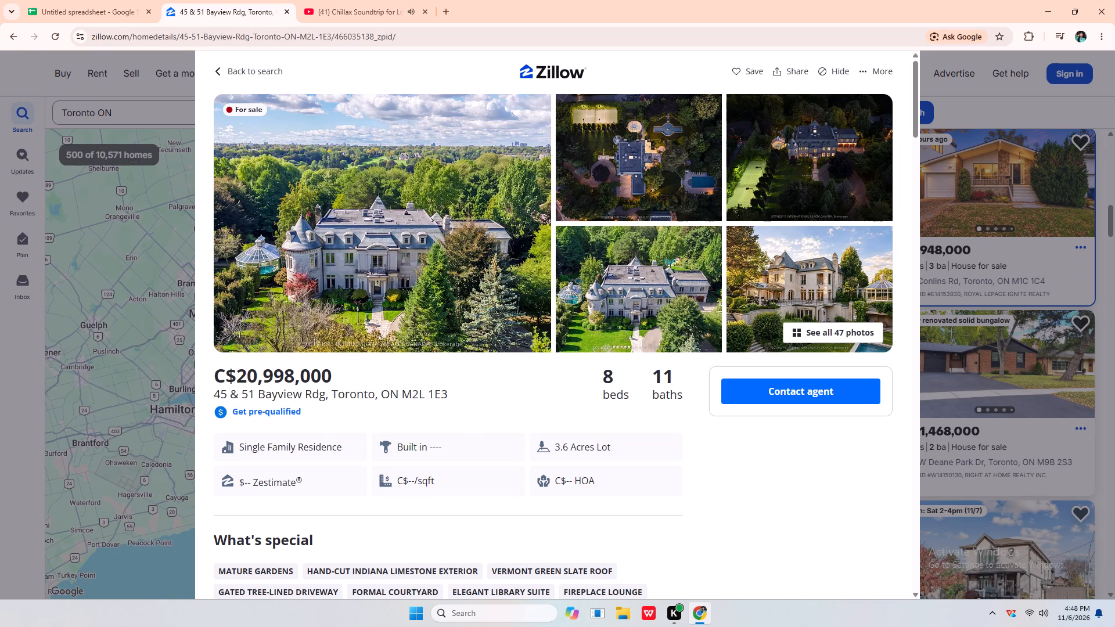
{"action": "left_click_drag", "start_coordinate": [211, 395], "coordinate": [481, 390]}
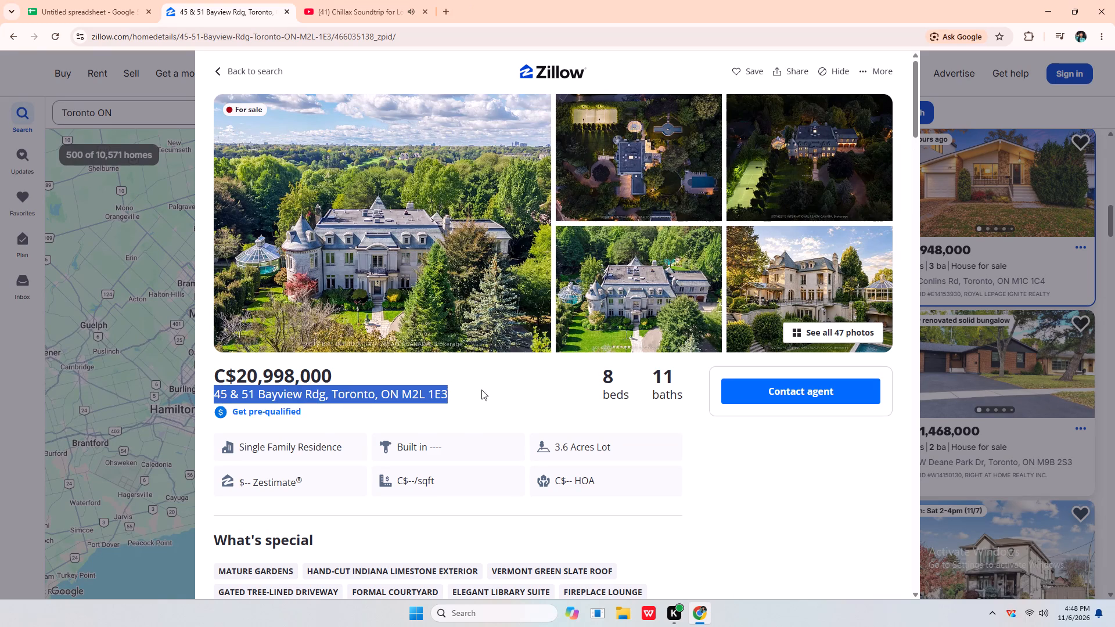
{"action": "left_click_drag", "start_coordinate": [481, 390], "coordinate": [485, 389]}
{"action": "left_click", "coordinate": [488, 388]}
{"action": "left_click", "coordinate": [493, 388]}
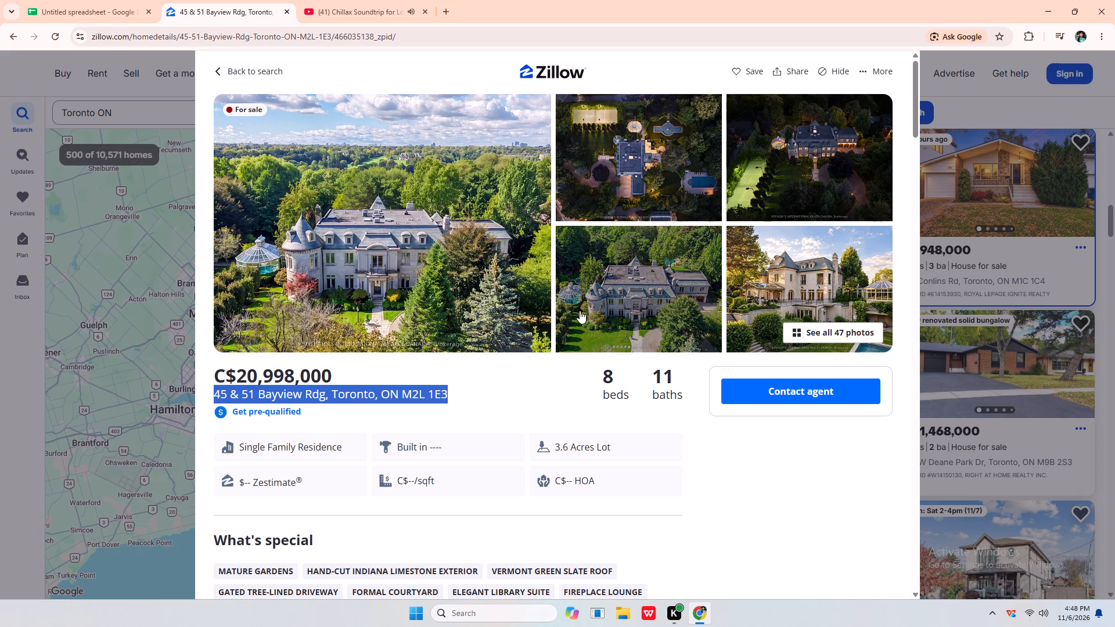
{"action": "key", "text": "ctrl+c"}
{"action": "left_click", "coordinate": [60, 9]}
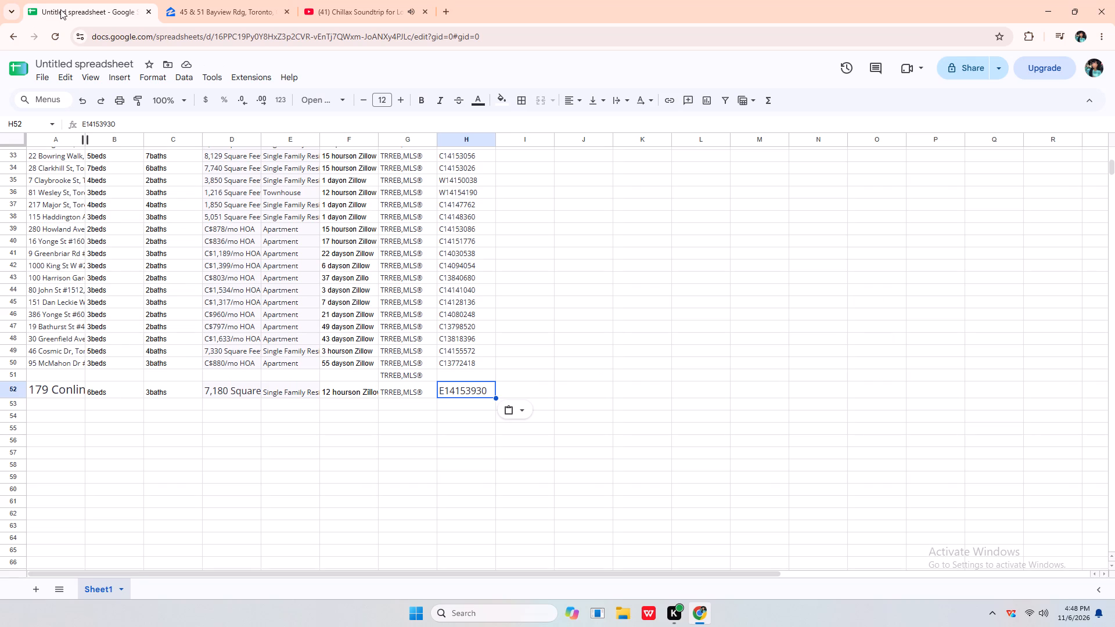
{"action": "left_click", "coordinate": [70, 377]}
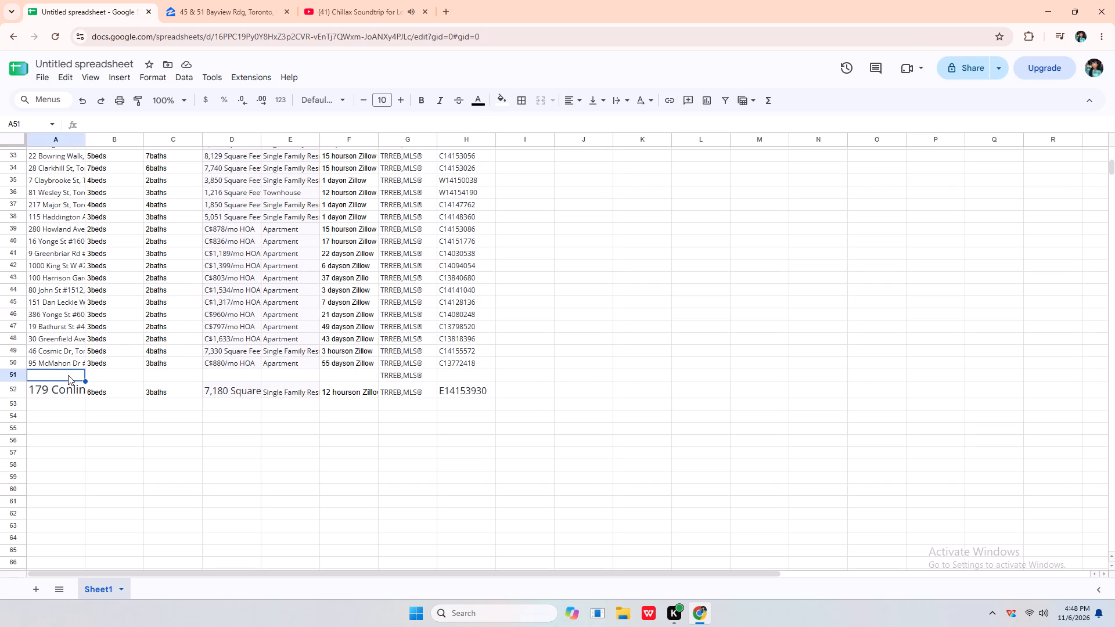
{"action": "key", "text": "ctrl+v"}
Enter 8beds in cell B51 and 11baths in cell C51 for the 45 & 51 Bayview Rdg row.
{"action": "key", "text": "Right"}
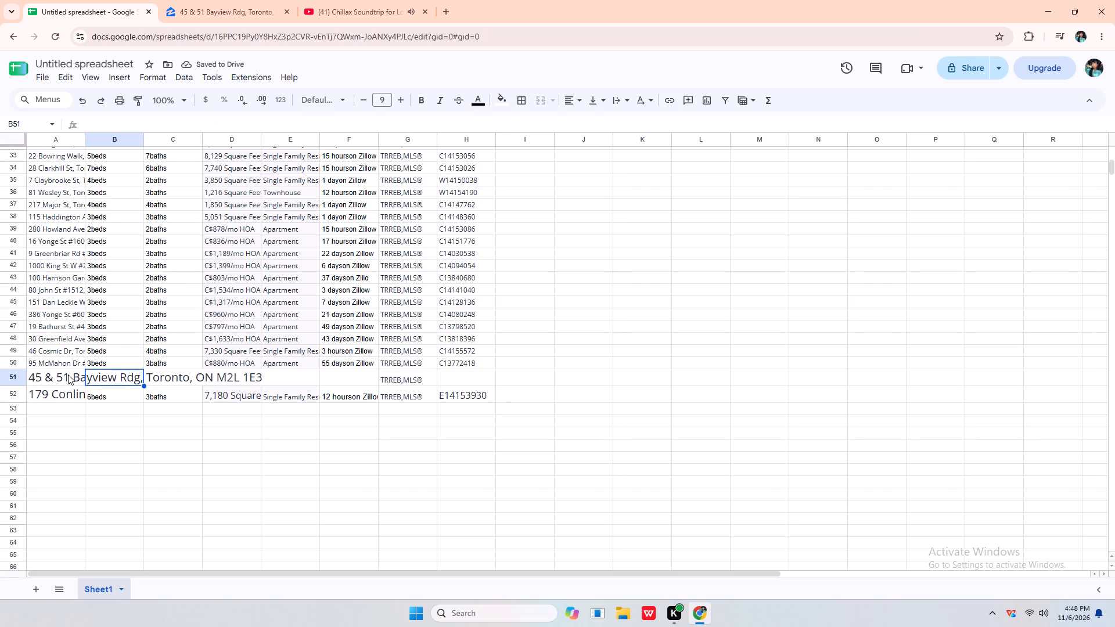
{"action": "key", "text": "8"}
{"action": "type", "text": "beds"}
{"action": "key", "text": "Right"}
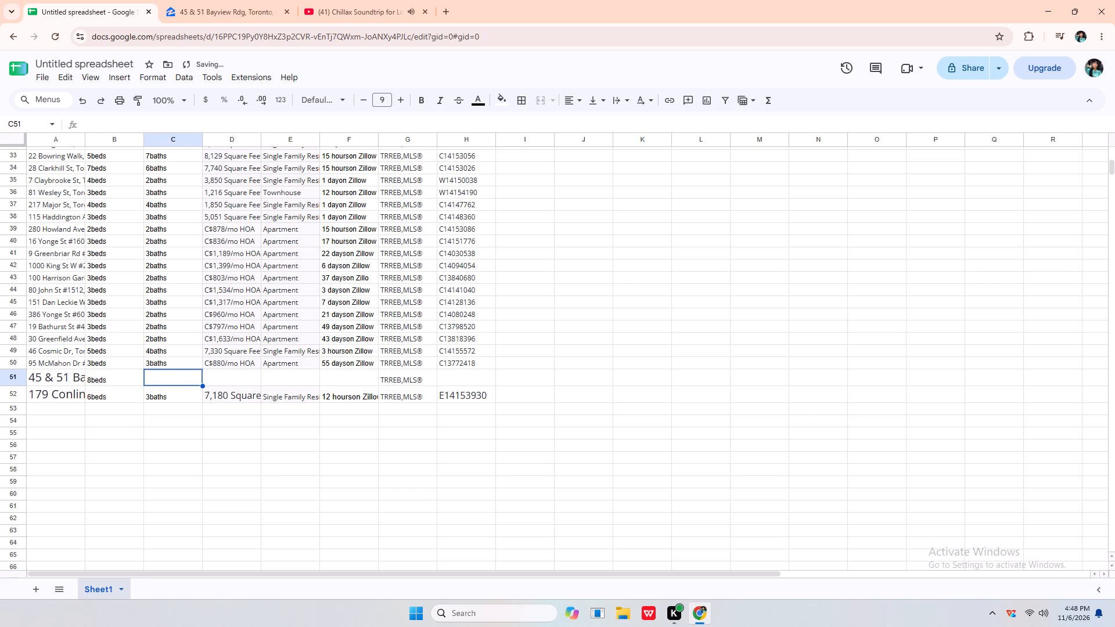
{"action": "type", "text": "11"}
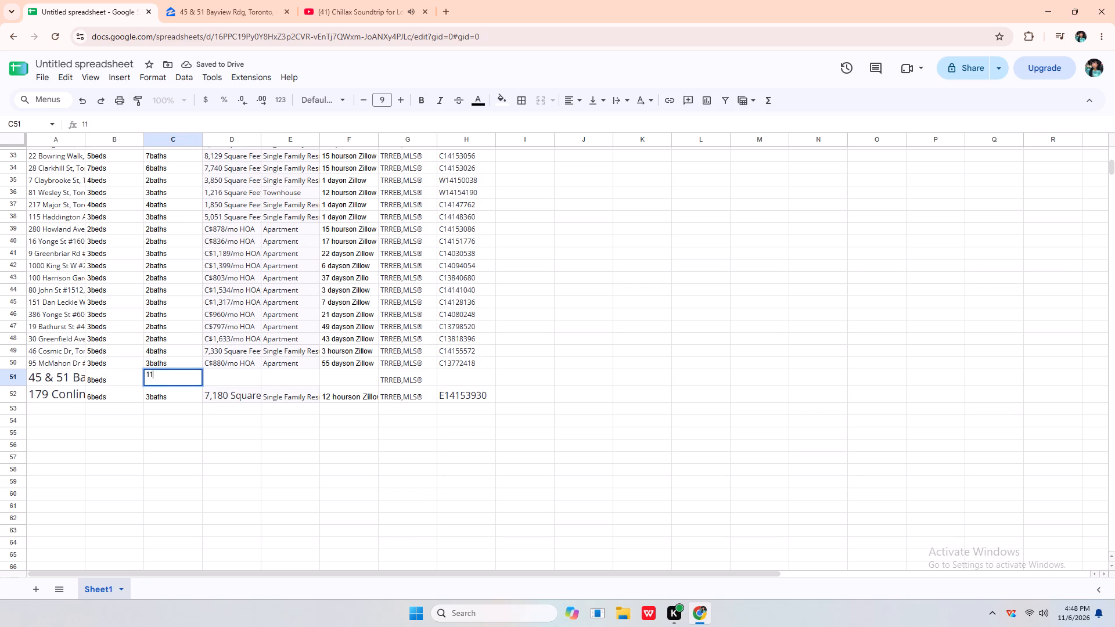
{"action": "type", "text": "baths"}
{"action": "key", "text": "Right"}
{"action": "left_click", "coordinate": [208, 12]}
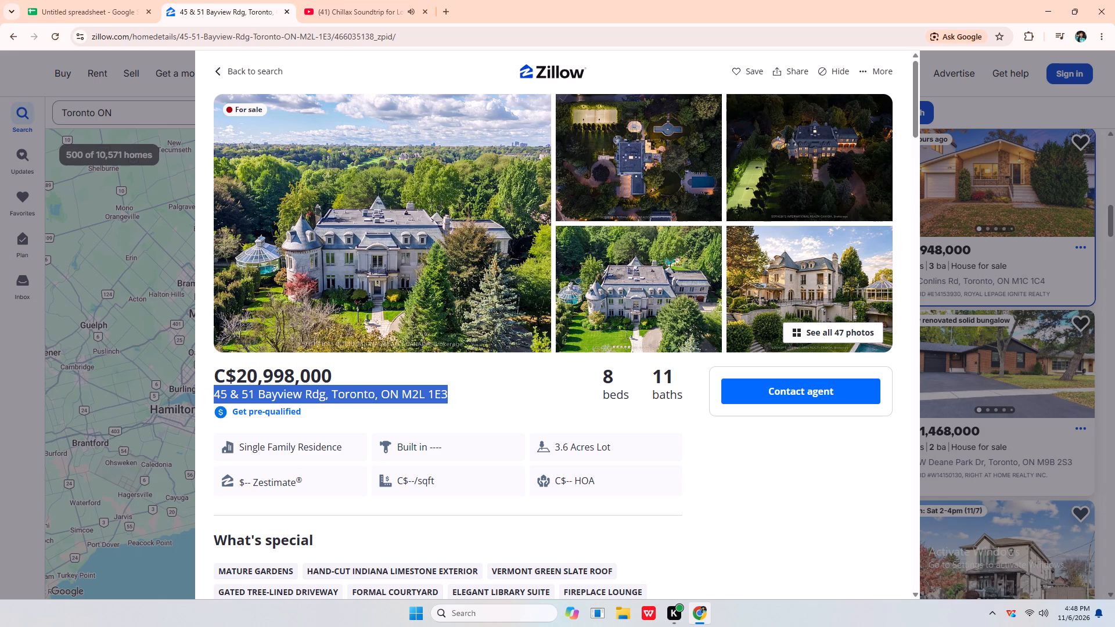
{"action": "left_click_drag", "start_coordinate": [554, 445], "coordinate": [621, 451]}
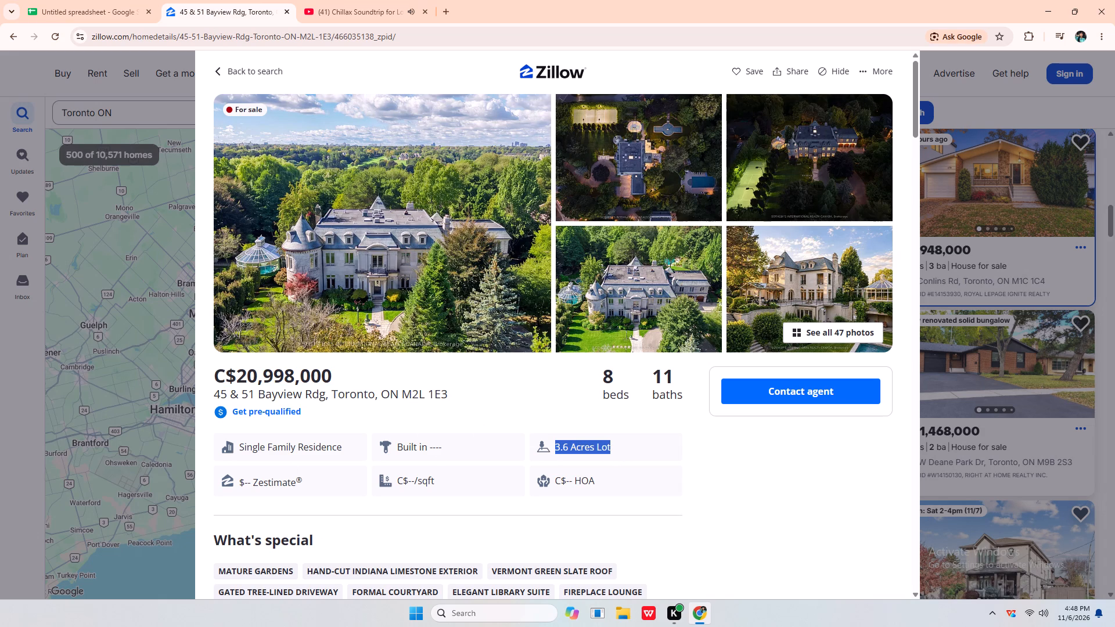
{"action": "key", "text": "ctrl+c"}
{"action": "left_click", "coordinate": [91, 3]}
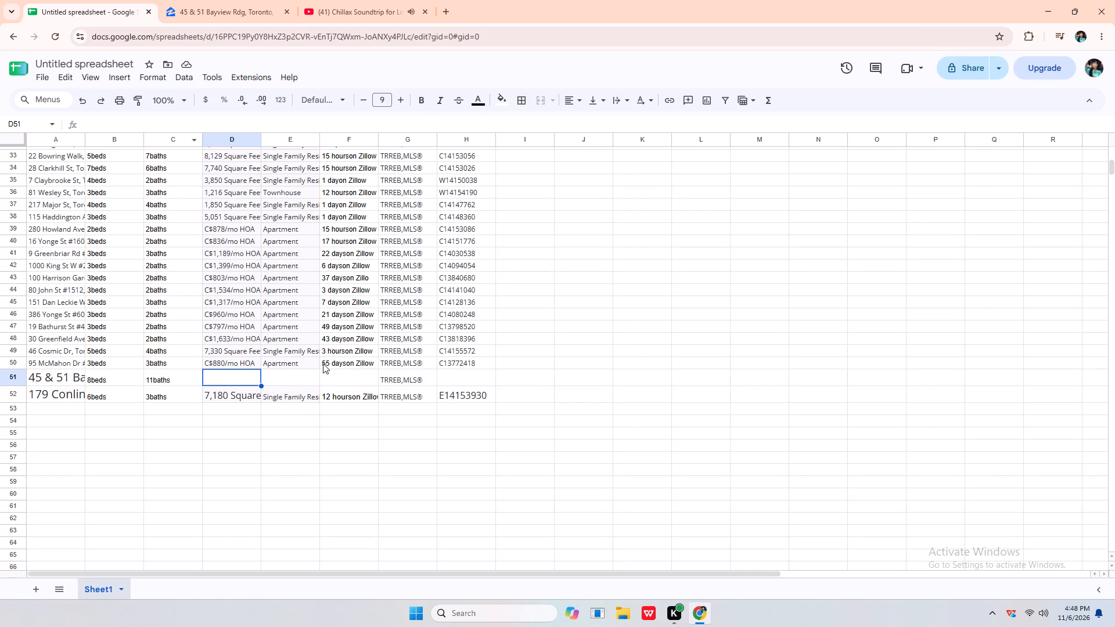
{"action": "key", "text": "ctrl+v"}
Copy the property type Single Family Residence from E49 into E51.
{"action": "left_click", "coordinate": [311, 348]}
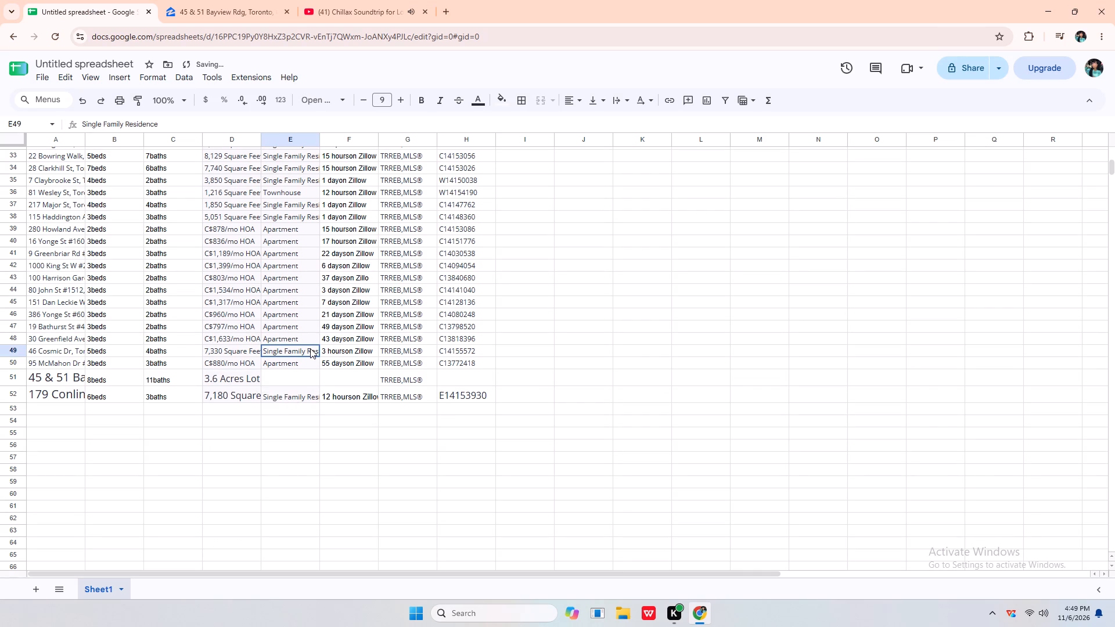
{"action": "key", "text": "ctrl+c"}
{"action": "key", "text": "Down"}
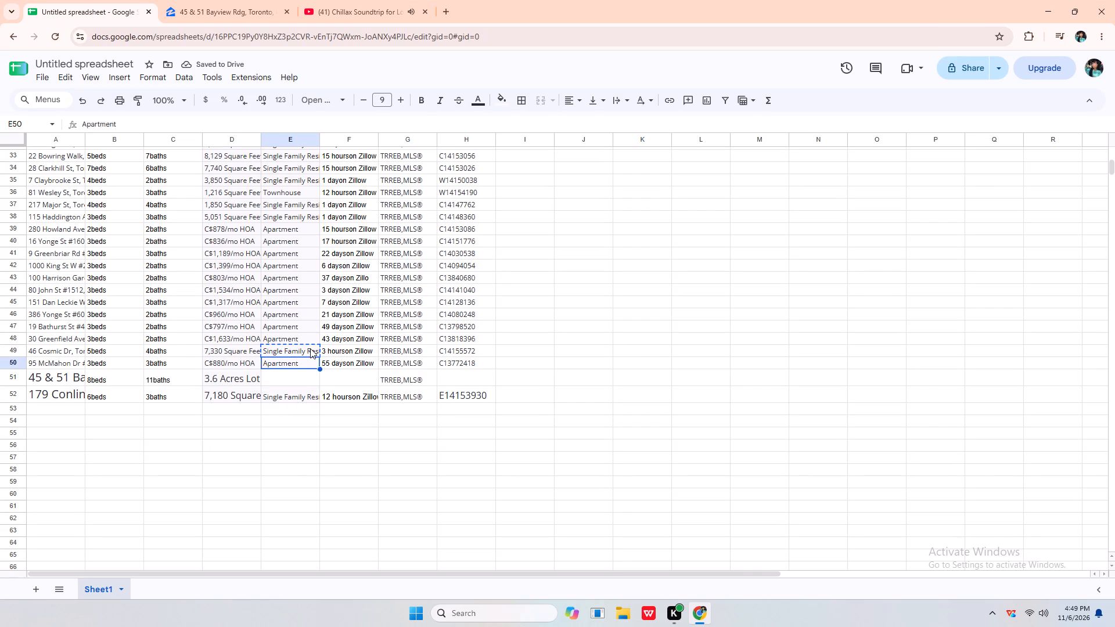
{"action": "key", "text": "Down"}
{"action": "key", "text": "ctrl+v"}
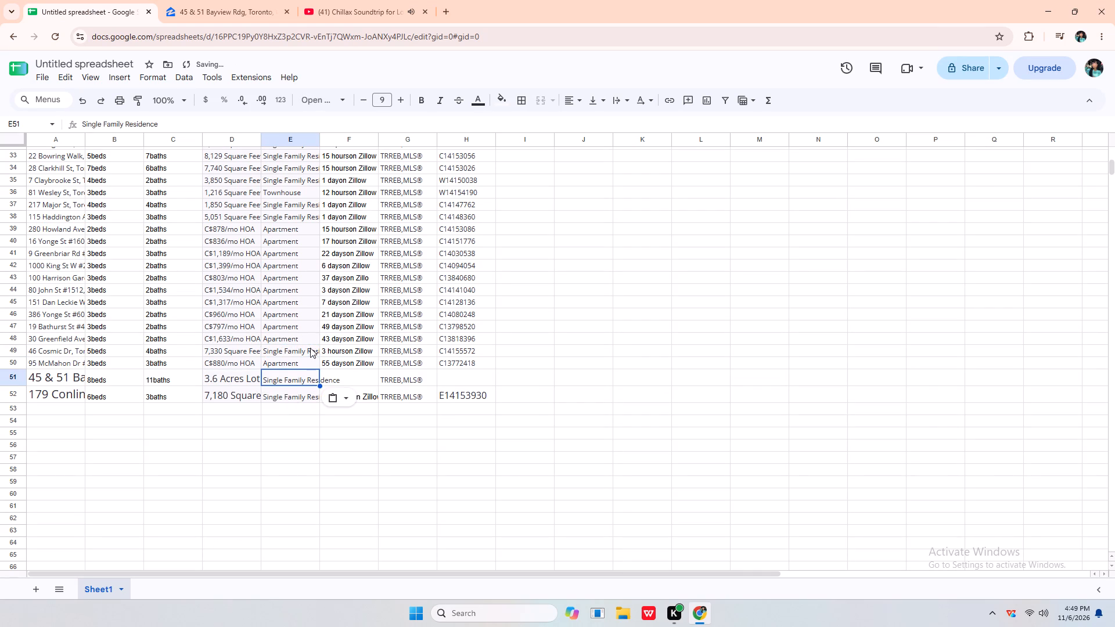
Select the listing time, 22 days on Zillow, in the 45 & 51 Bayview Rdg listing for copying to the sheet.
{"action": "left_click", "coordinate": [242, 13]}
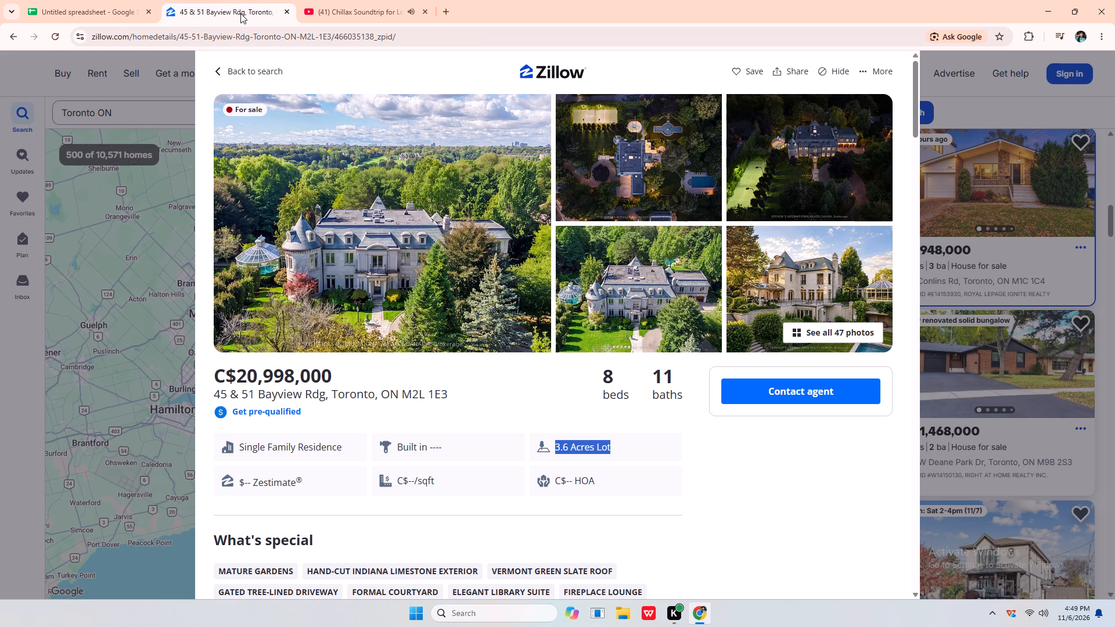
{"action": "scroll", "coordinate": [506, 495], "scroll_direction": "down", "scroll_amount": 3}
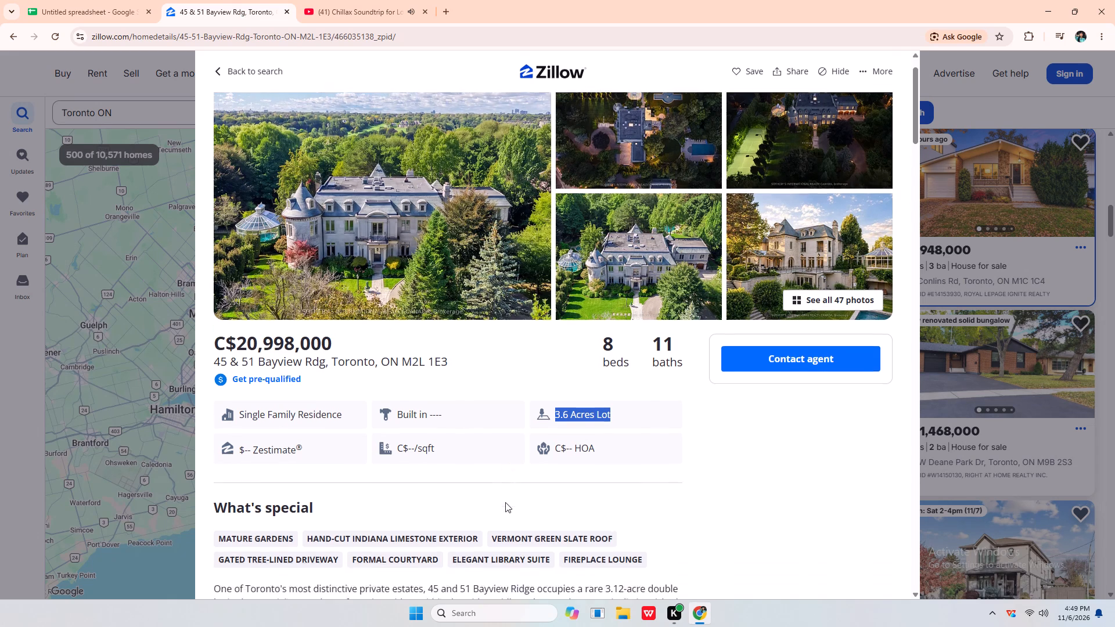
{"action": "scroll", "coordinate": [505, 502], "scroll_direction": "down", "scroll_amount": 4}
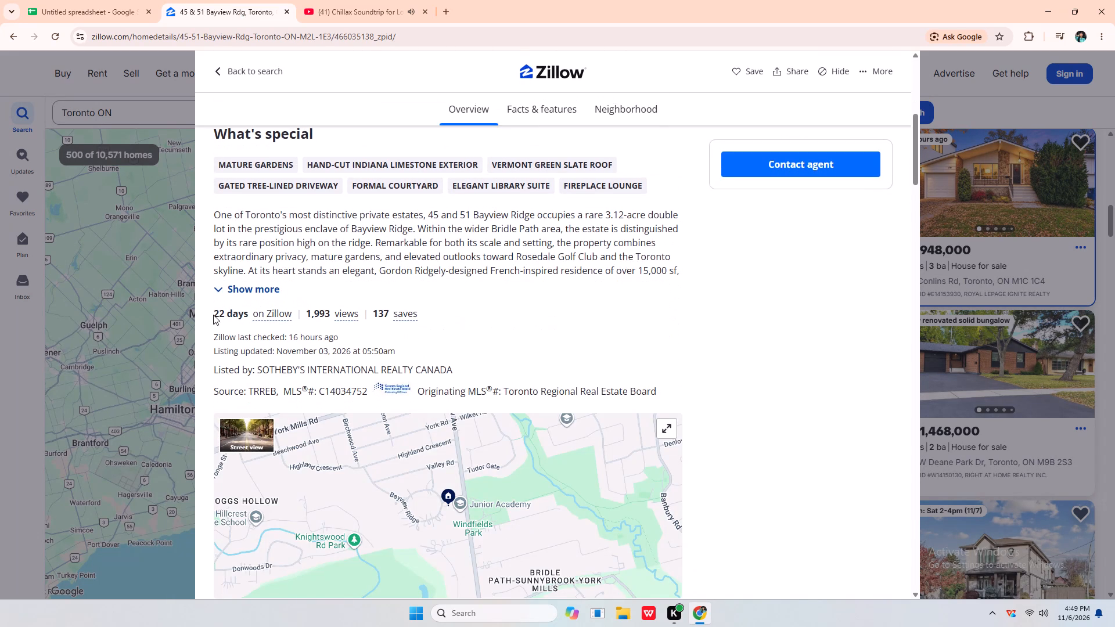
{"action": "left_click_drag", "start_coordinate": [210, 312], "coordinate": [290, 308]}
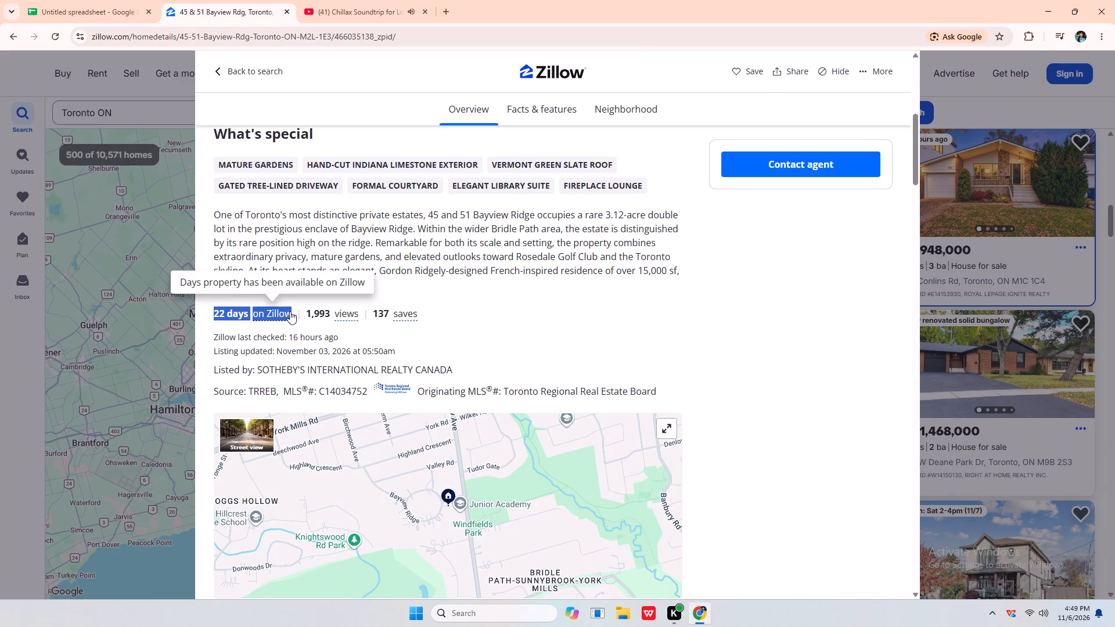
Copy the selected listing time, 22 days on Zillow, into cell F51 of the spreadsheet.
{"action": "key", "text": "ctrl+c"}
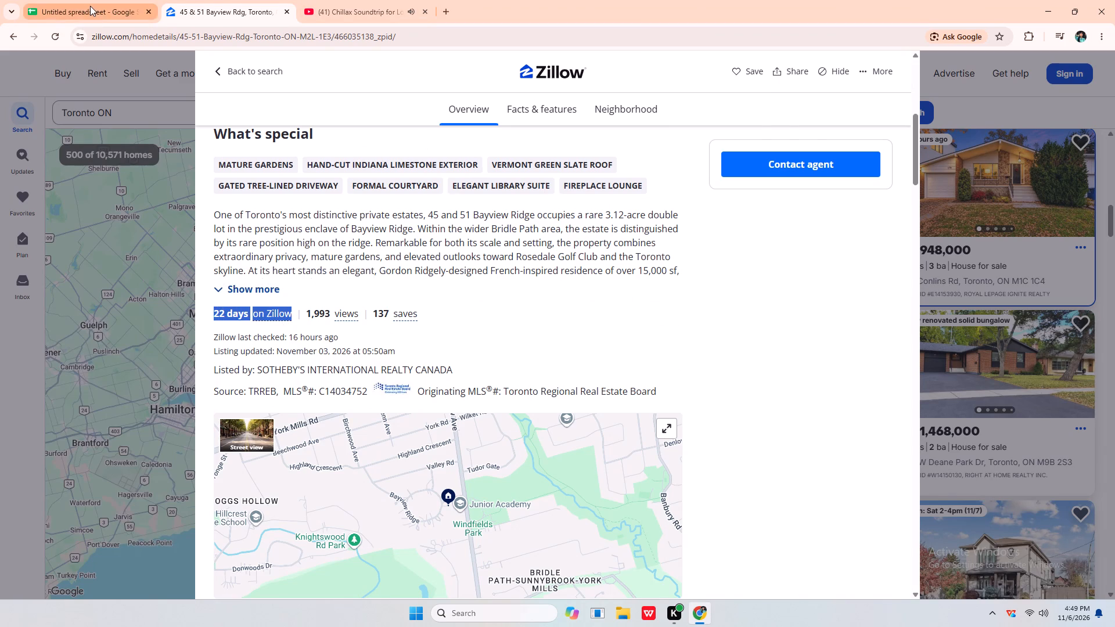
{"action": "left_click", "coordinate": [90, 6]}
{"action": "left_click", "coordinate": [358, 380]}
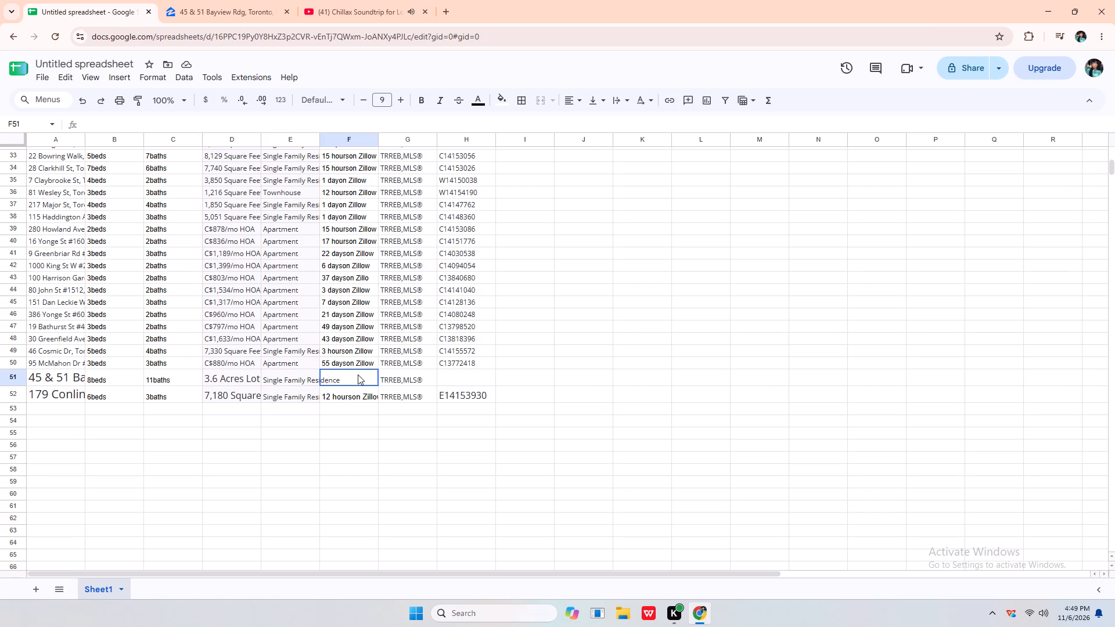
{"action": "key", "text": "ctrl+v"}
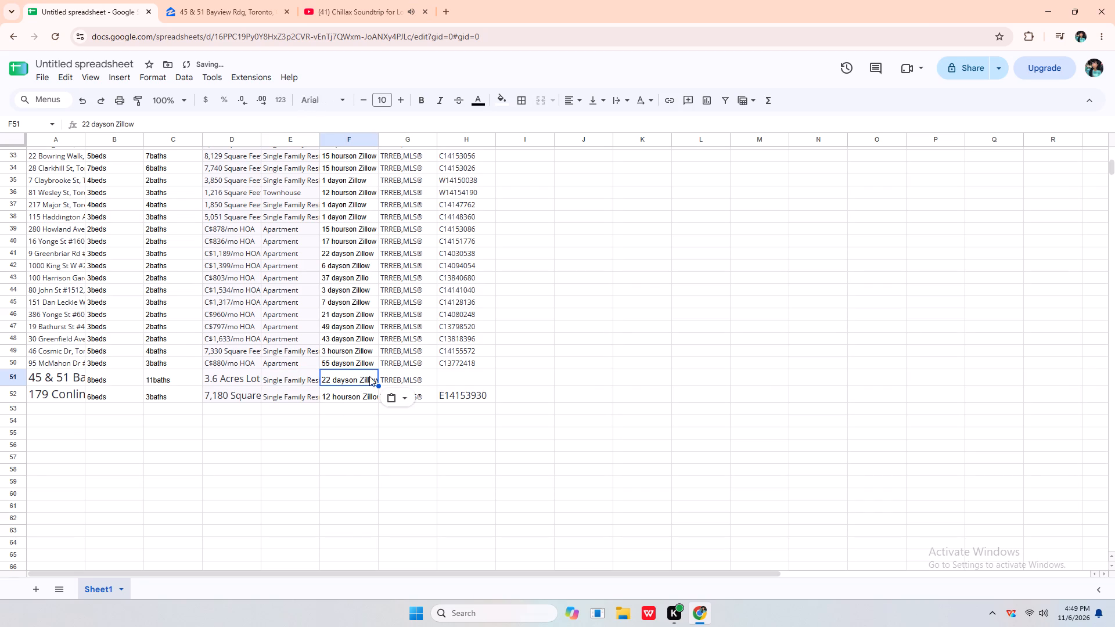
{"action": "left_click", "coordinate": [217, 11]}
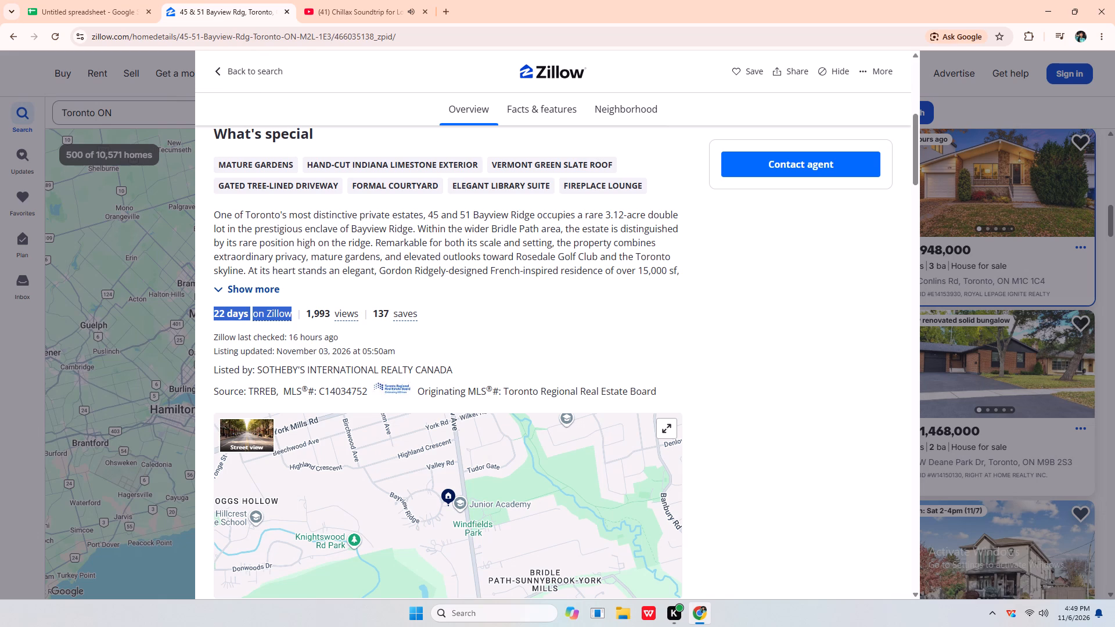
{"action": "left_click_drag", "start_coordinate": [319, 391], "coordinate": [373, 387]}
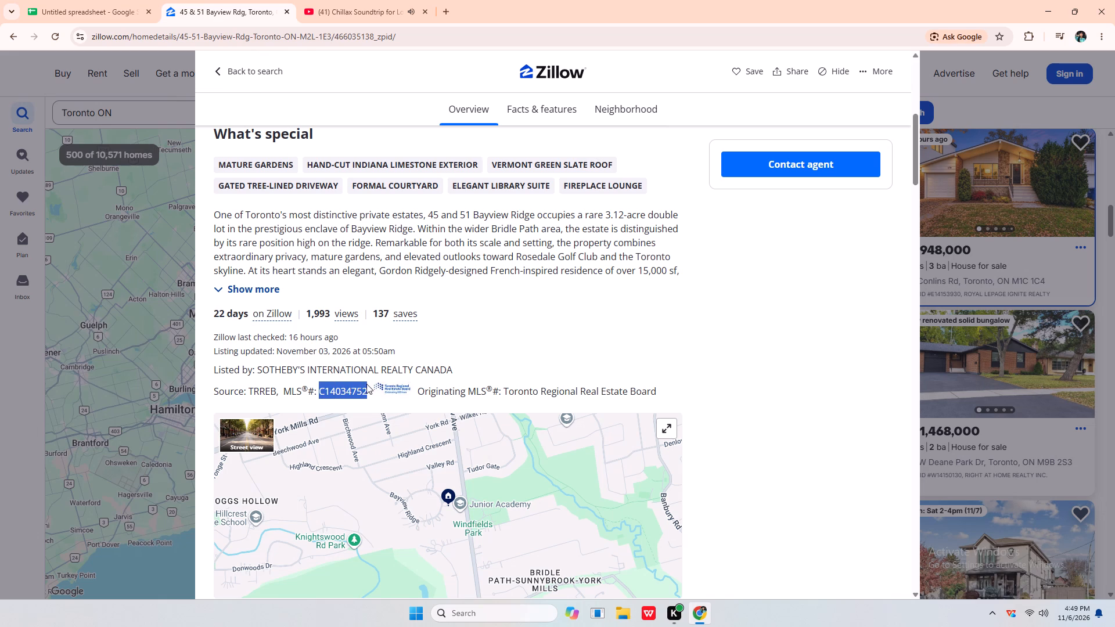
{"action": "key", "text": "ctrl+c"}
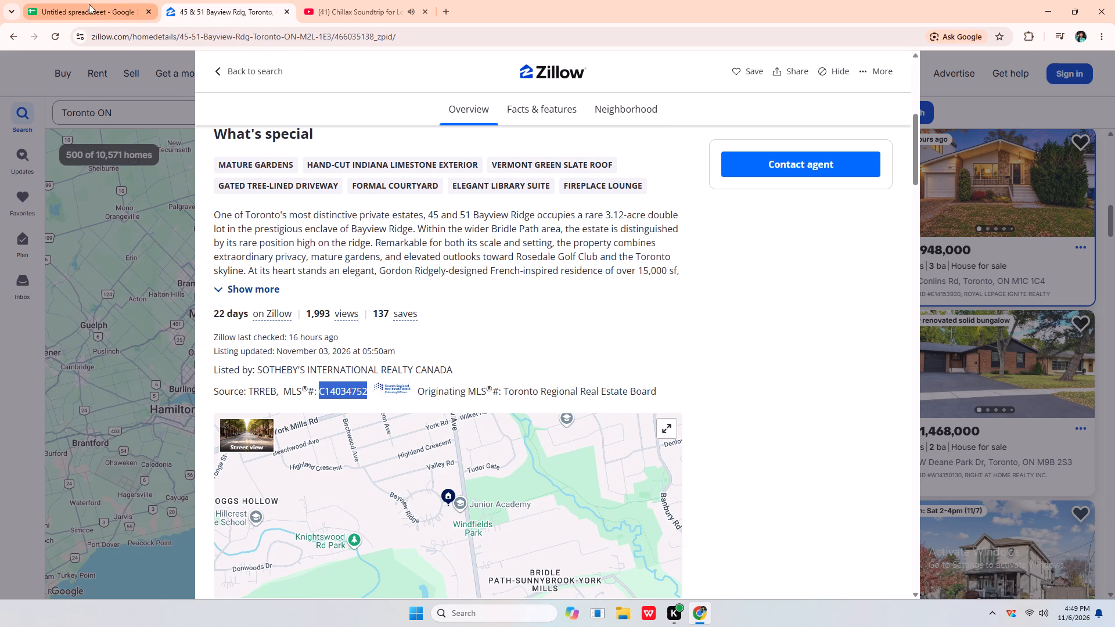
{"action": "left_click", "coordinate": [82, 10]}
{"action": "left_click", "coordinate": [458, 371]}
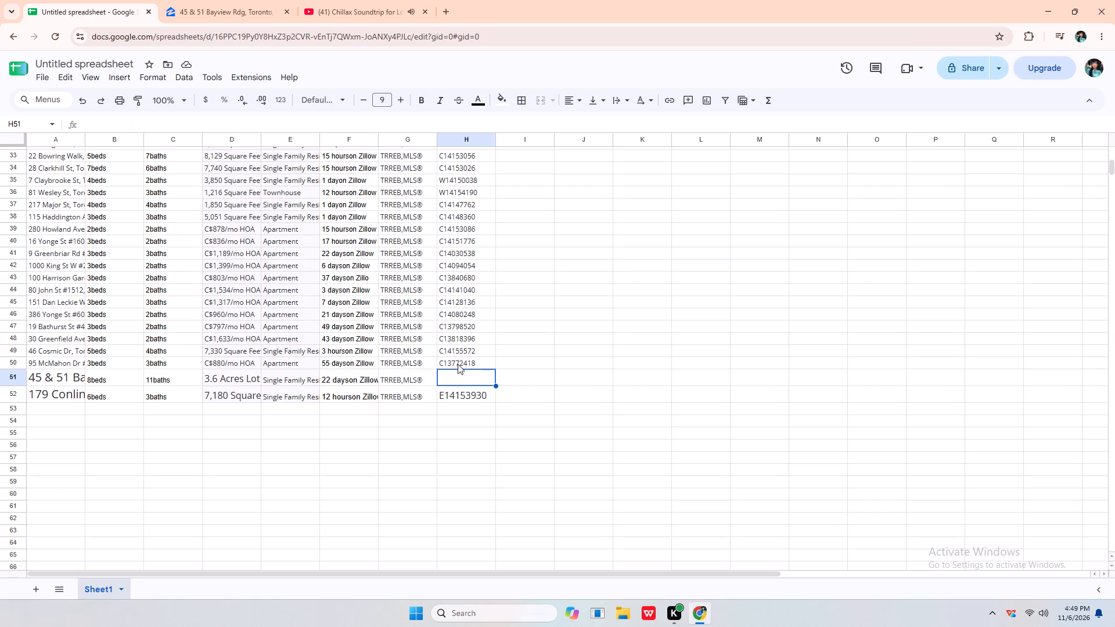
{"action": "key", "text": "ctrl+v"}
Return to the Toronto search results on Zillow and open the 104 W Deane Park Dr listing.
{"action": "left_click", "coordinate": [192, 11]}
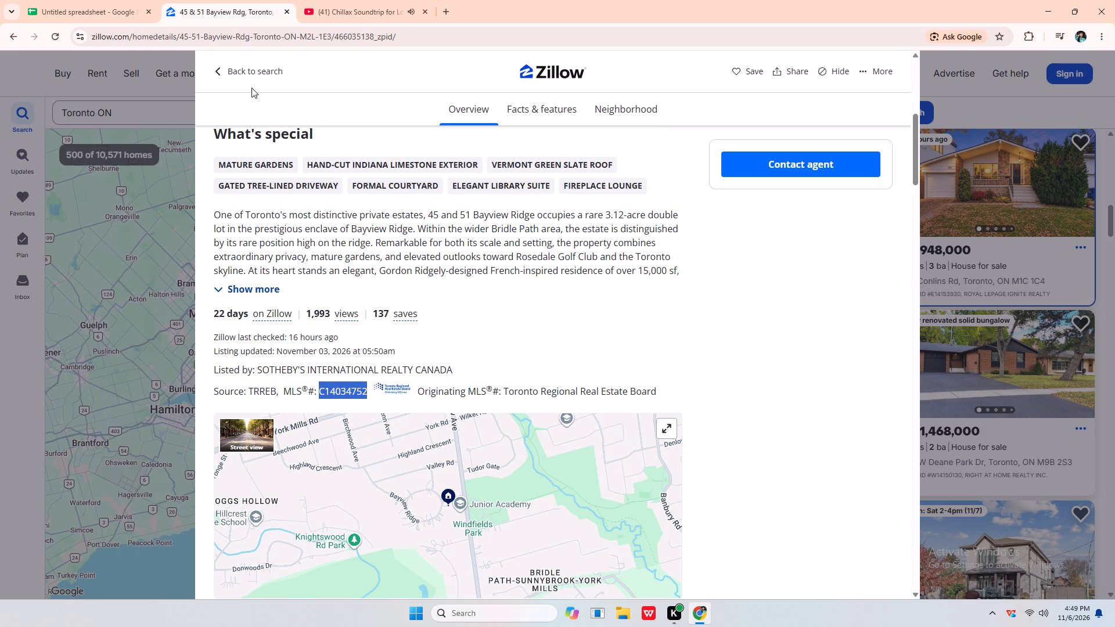
{"action": "left_click", "coordinate": [249, 71]}
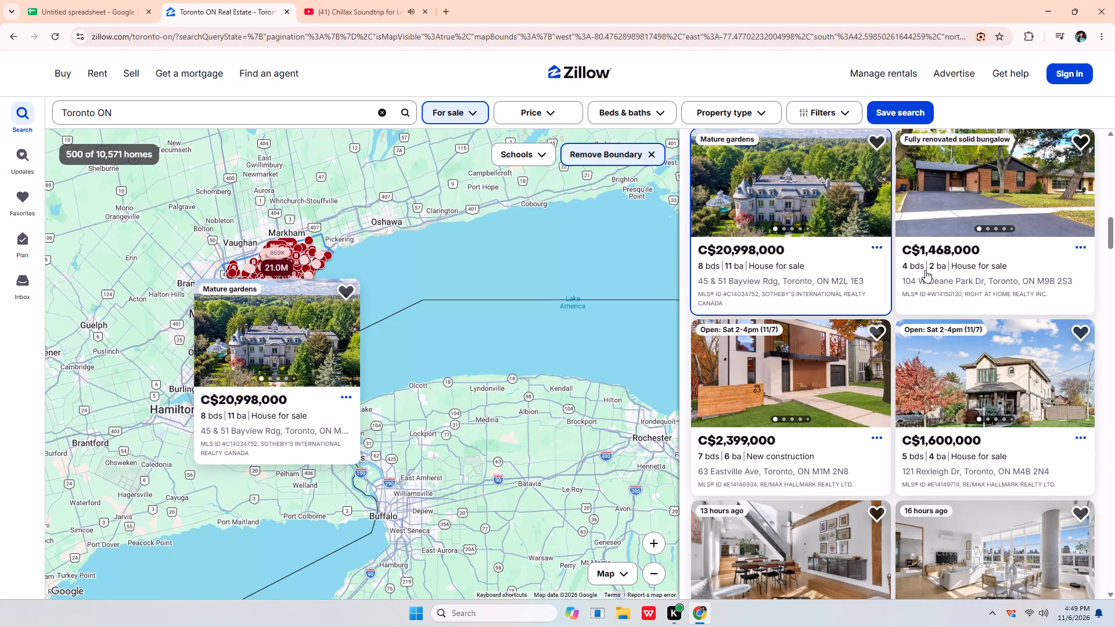
{"action": "left_click", "coordinate": [926, 271]}
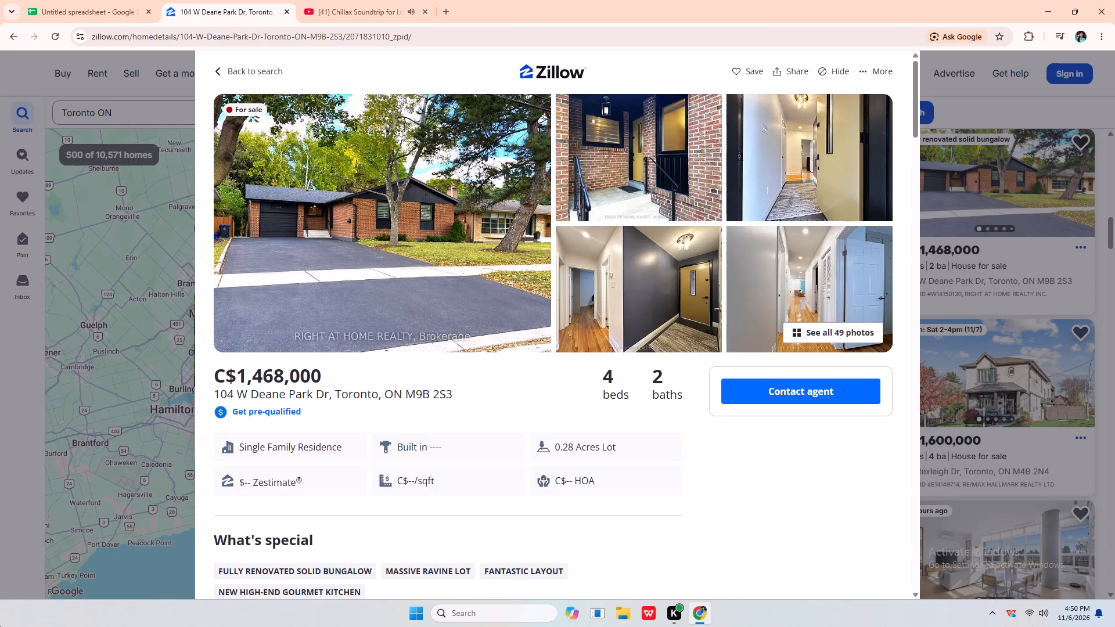
{"action": "left_click", "coordinate": [446, 301]}
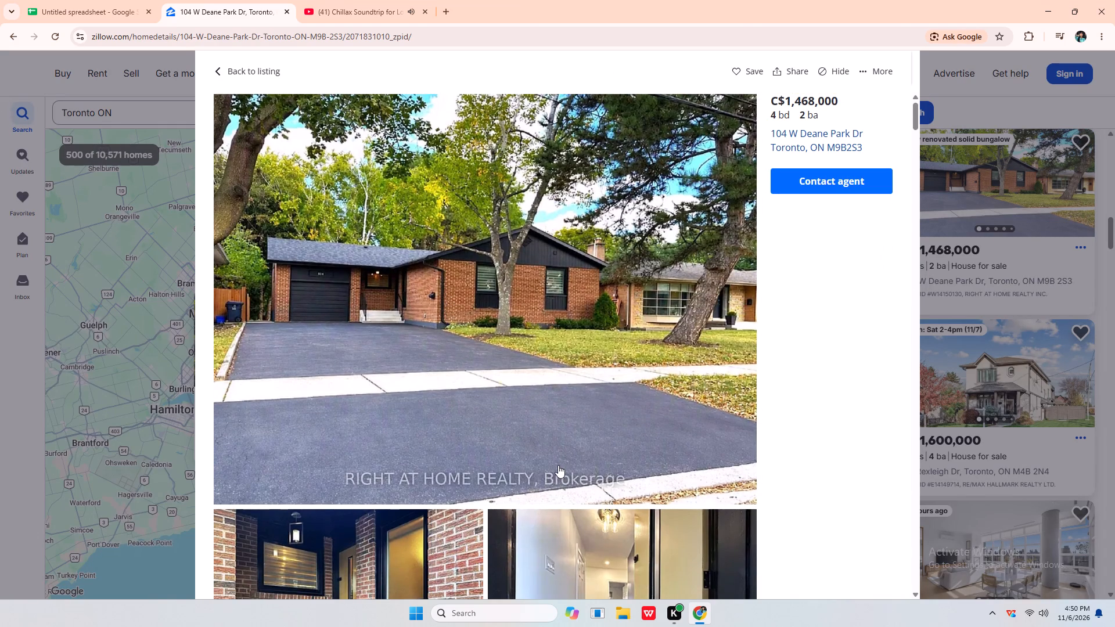
{"action": "scroll", "coordinate": [558, 462], "scroll_direction": "down", "scroll_amount": 2}
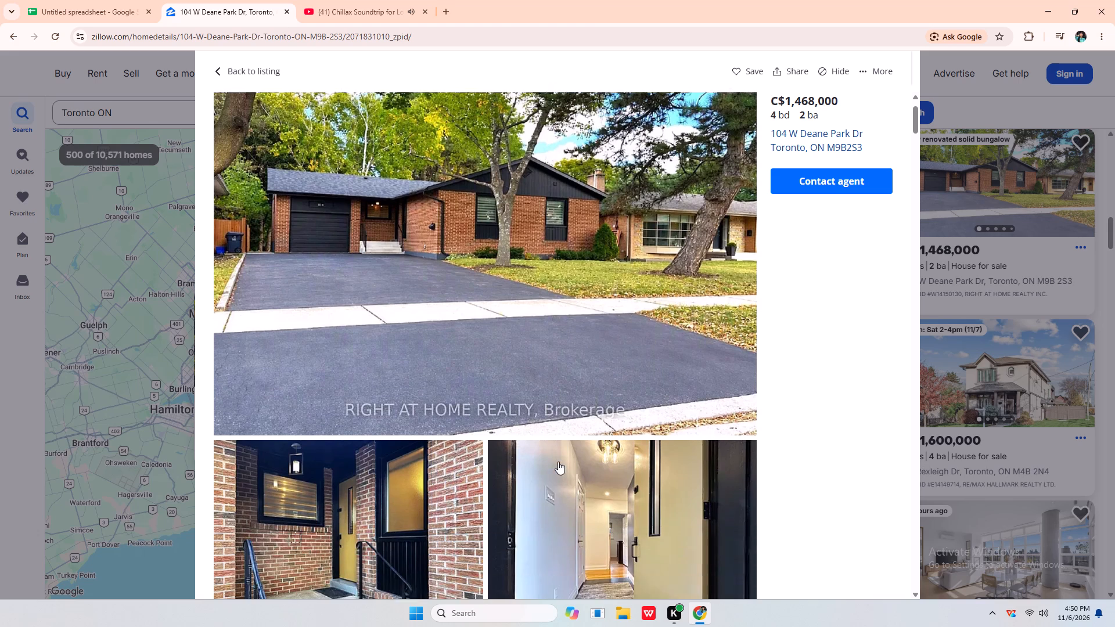
{"action": "scroll", "coordinate": [558, 462], "scroll_direction": "down", "scroll_amount": 5}
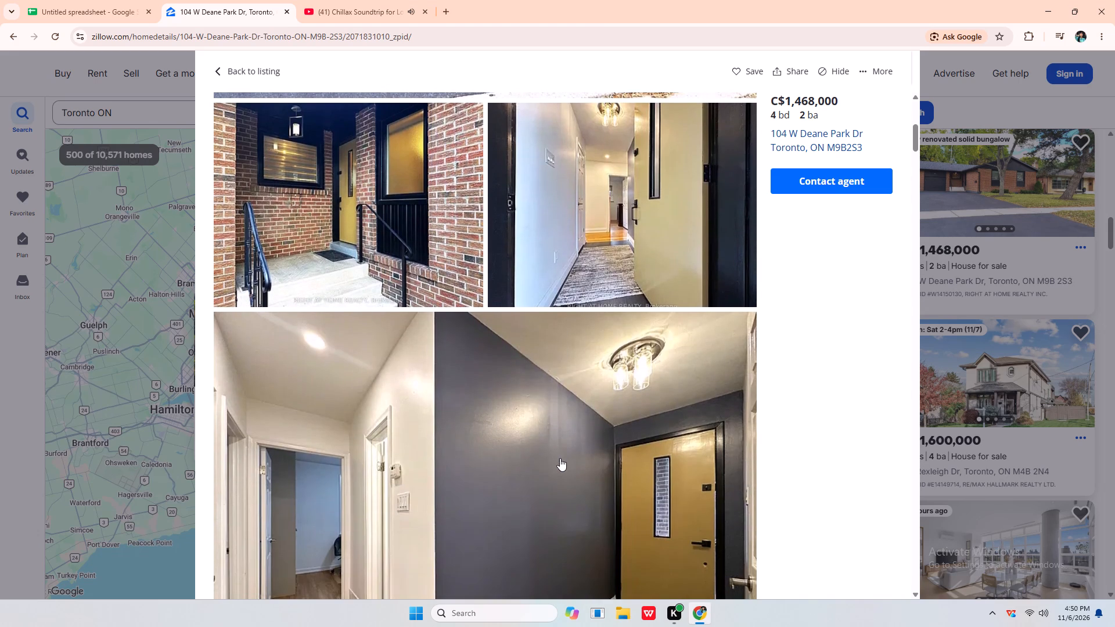
{"action": "scroll", "coordinate": [560, 458], "scroll_direction": "down", "scroll_amount": 9}
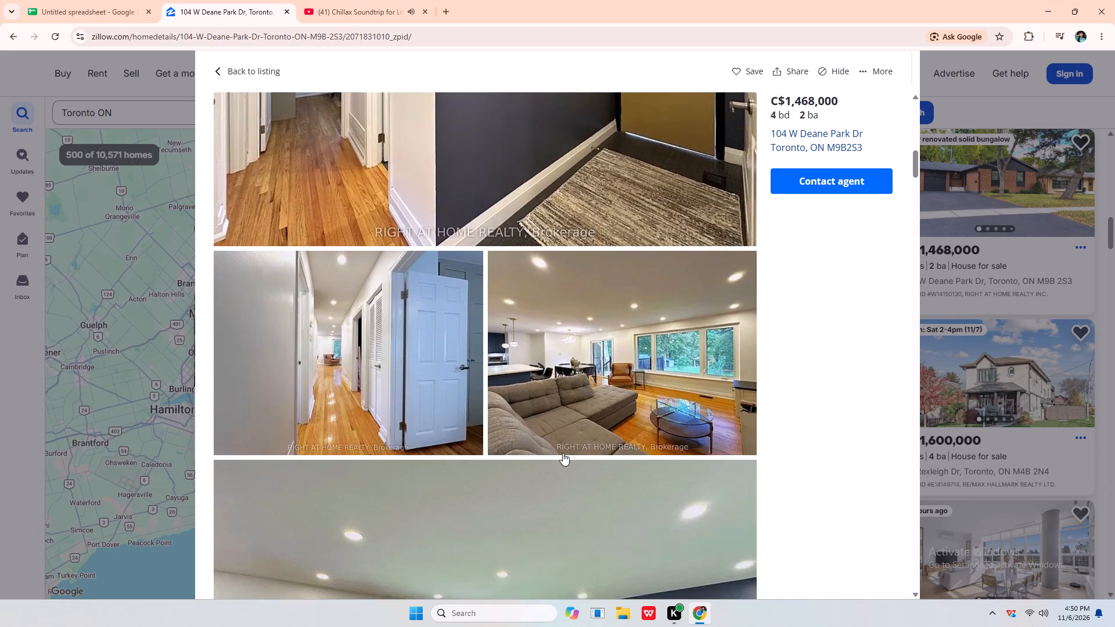
{"action": "scroll", "coordinate": [563, 453], "scroll_direction": "down", "scroll_amount": 5}
{"action": "scroll", "coordinate": [566, 451], "scroll_direction": "up", "scroll_amount": 1}
{"action": "scroll", "coordinate": [566, 451], "scroll_direction": "down", "scroll_amount": 3}
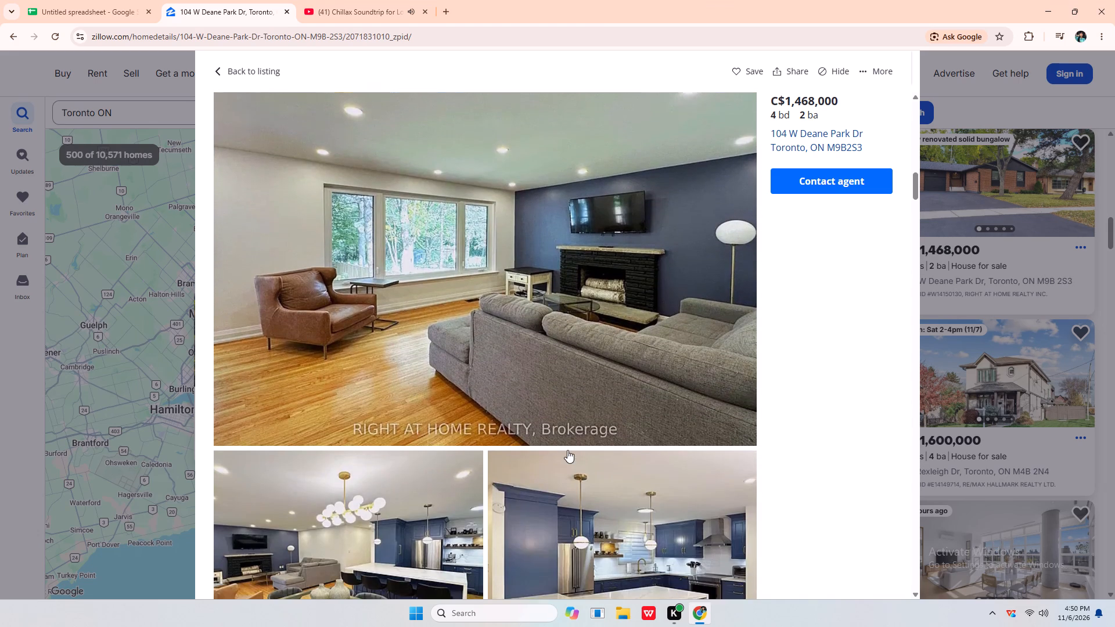
{"action": "scroll", "coordinate": [568, 450], "scroll_direction": "down", "scroll_amount": 1}
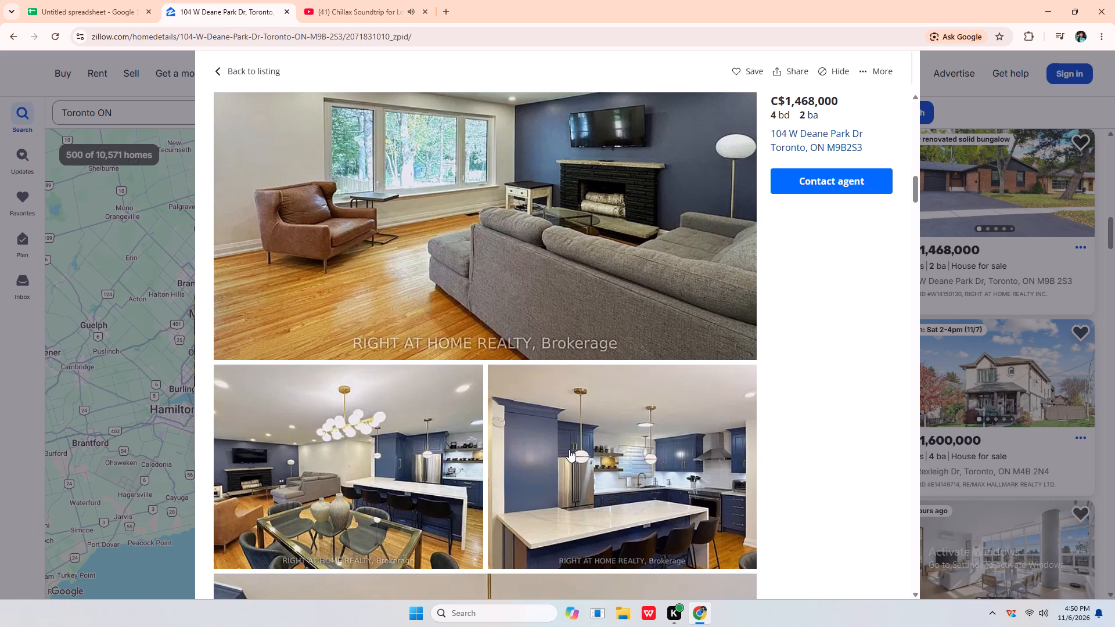
{"action": "scroll", "coordinate": [569, 449], "scroll_direction": "down", "scroll_amount": 3}
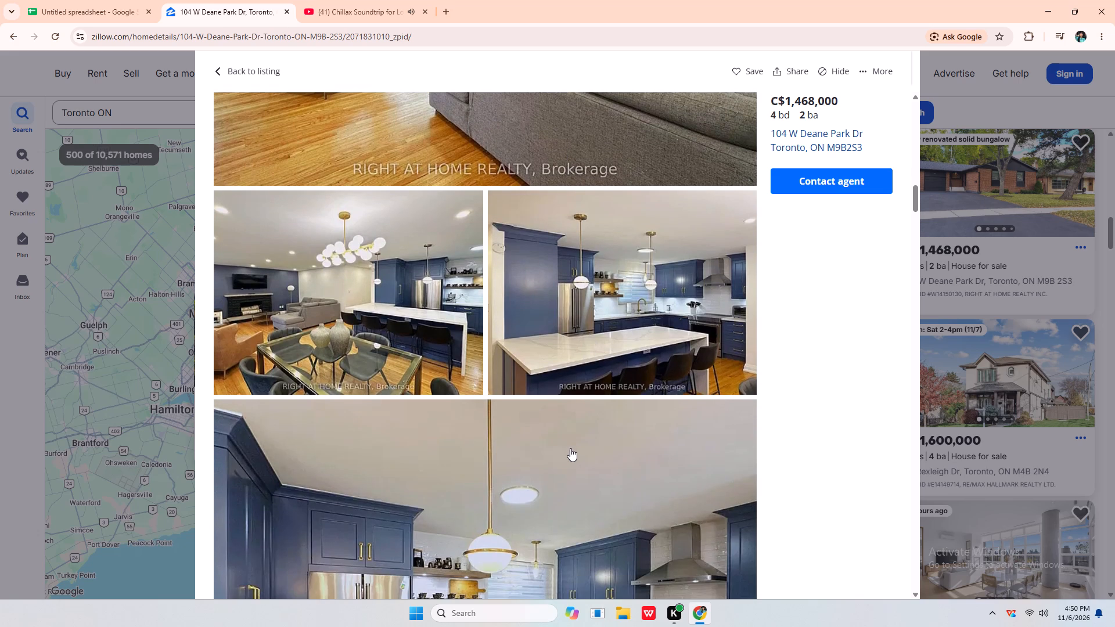
{"action": "scroll", "coordinate": [570, 448], "scroll_direction": "down", "scroll_amount": 5}
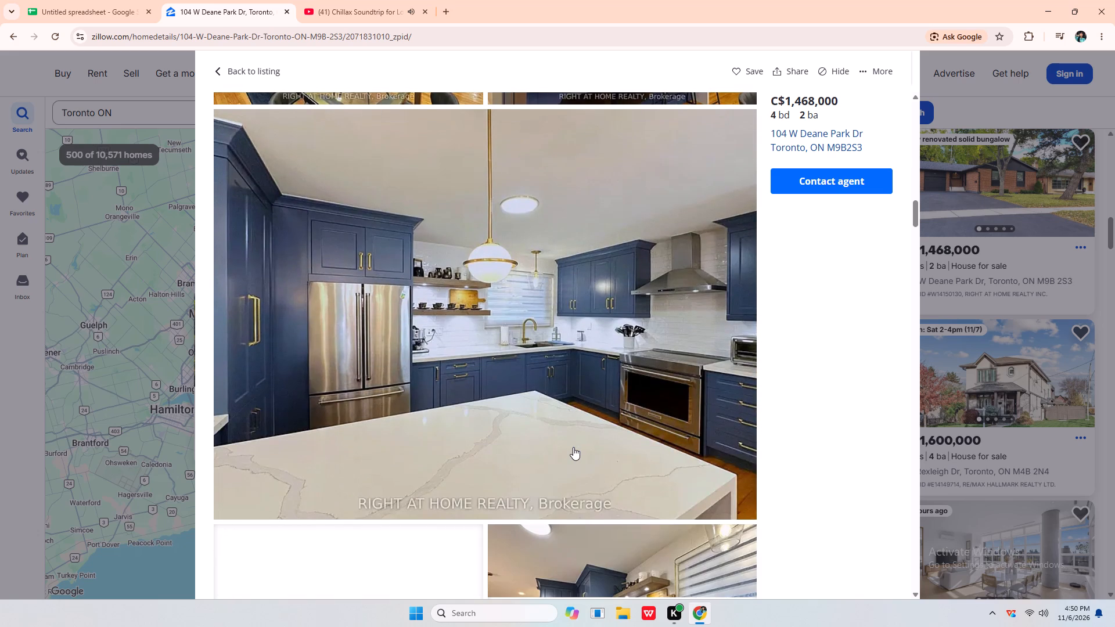
{"action": "scroll", "coordinate": [573, 447], "scroll_direction": "down", "scroll_amount": 4}
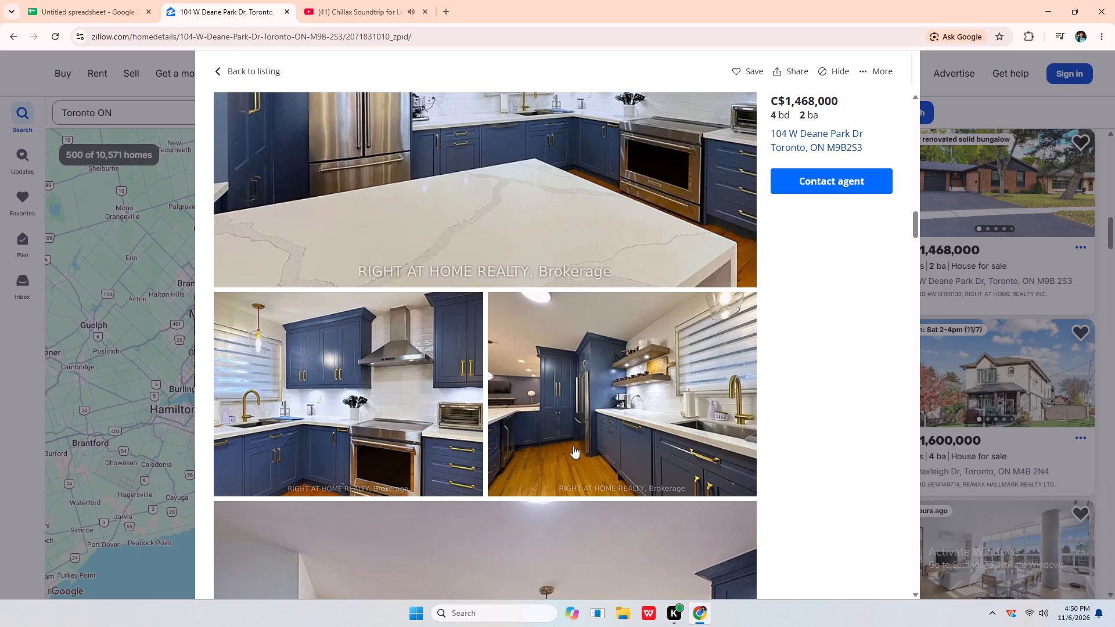
{"action": "scroll", "coordinate": [573, 446], "scroll_direction": "down", "scroll_amount": 5}
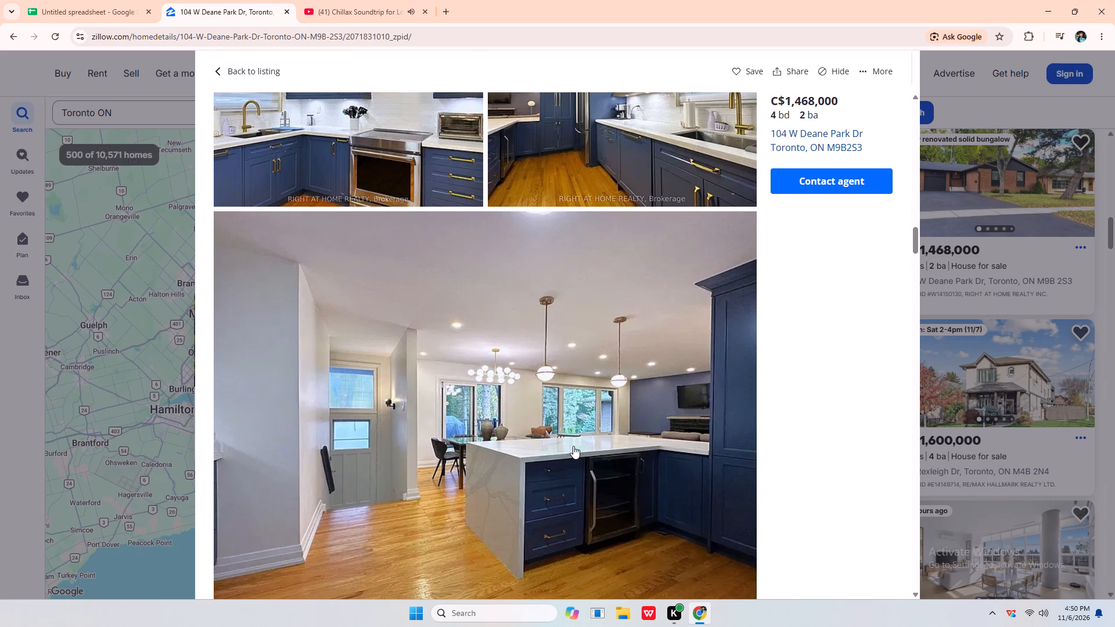
{"action": "scroll", "coordinate": [573, 446], "scroll_direction": "down", "scroll_amount": 3}
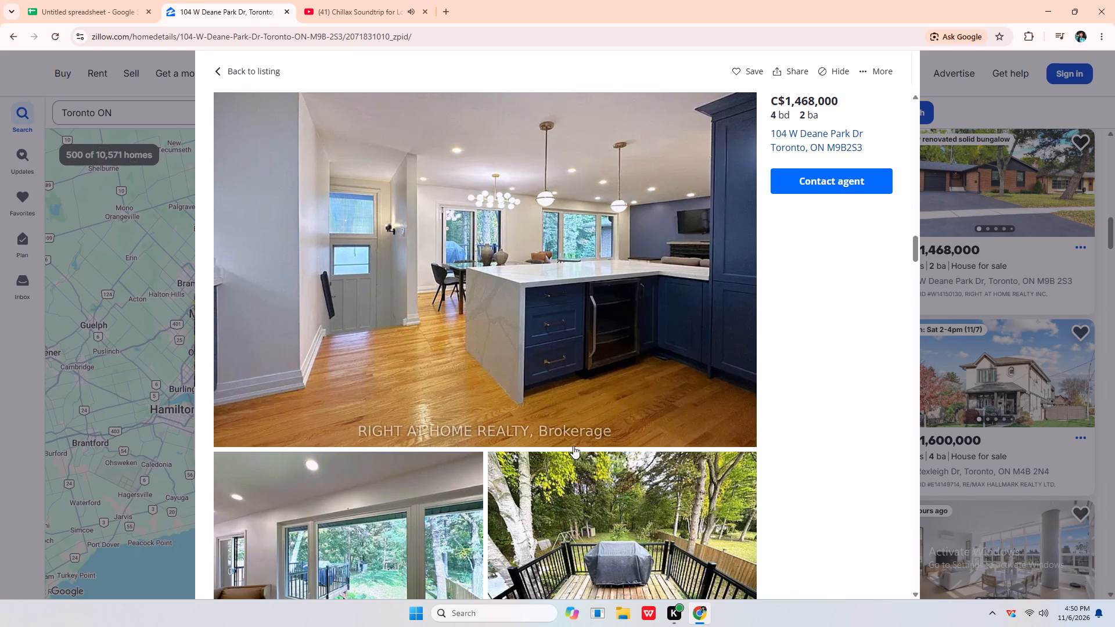
{"action": "scroll", "coordinate": [573, 446], "scroll_direction": "down", "scroll_amount": 6}
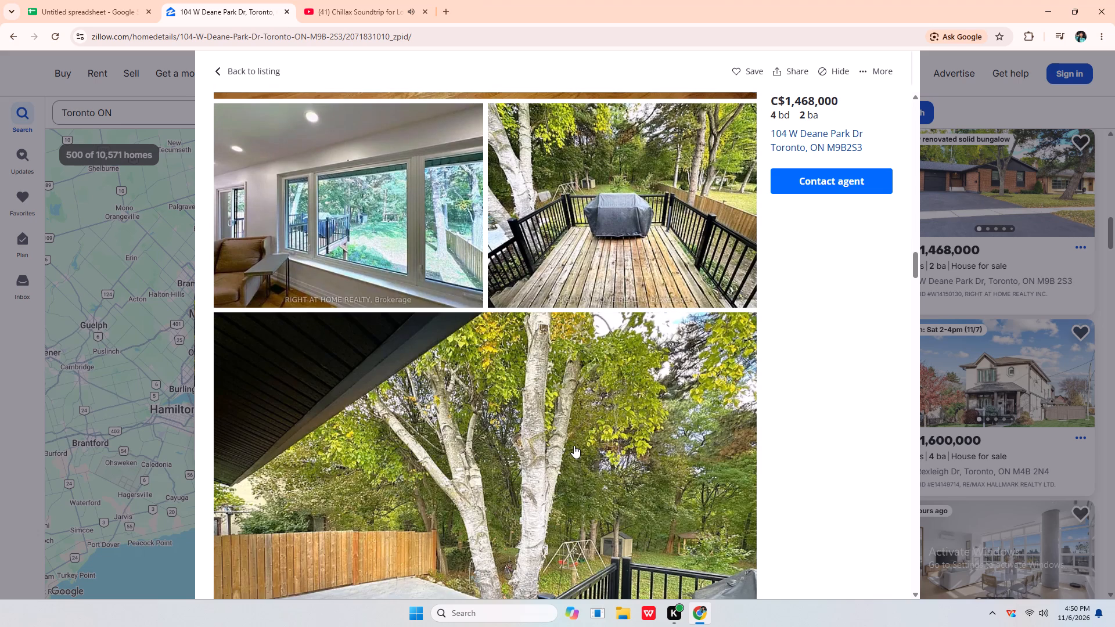
{"action": "scroll", "coordinate": [574, 445], "scroll_direction": "down", "scroll_amount": 4}
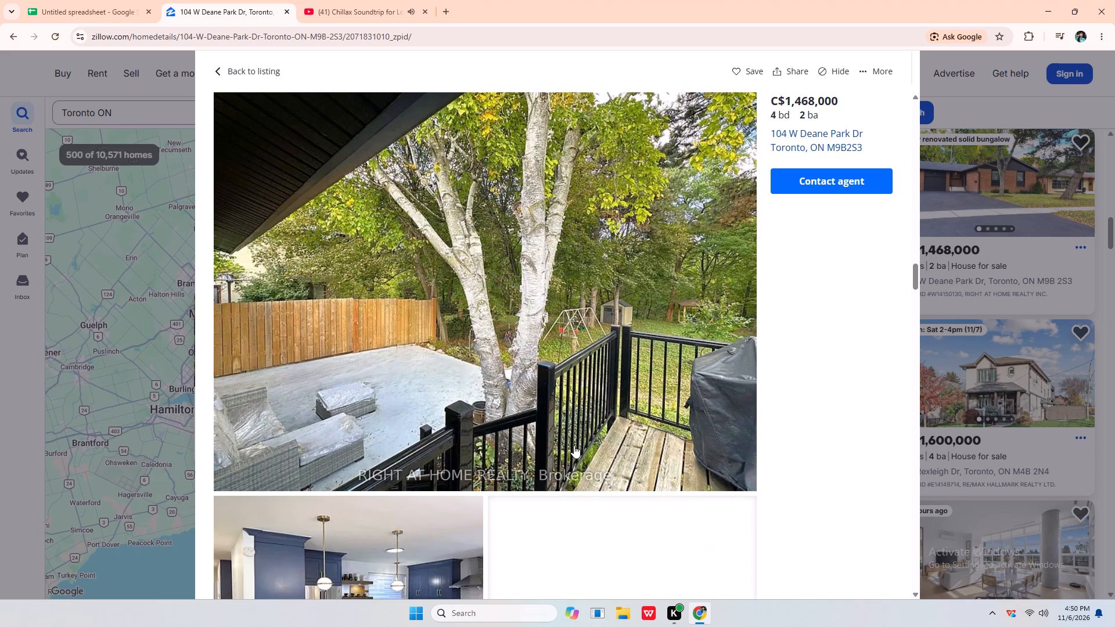
{"action": "scroll", "coordinate": [576, 443], "scroll_direction": "down", "scroll_amount": 4}
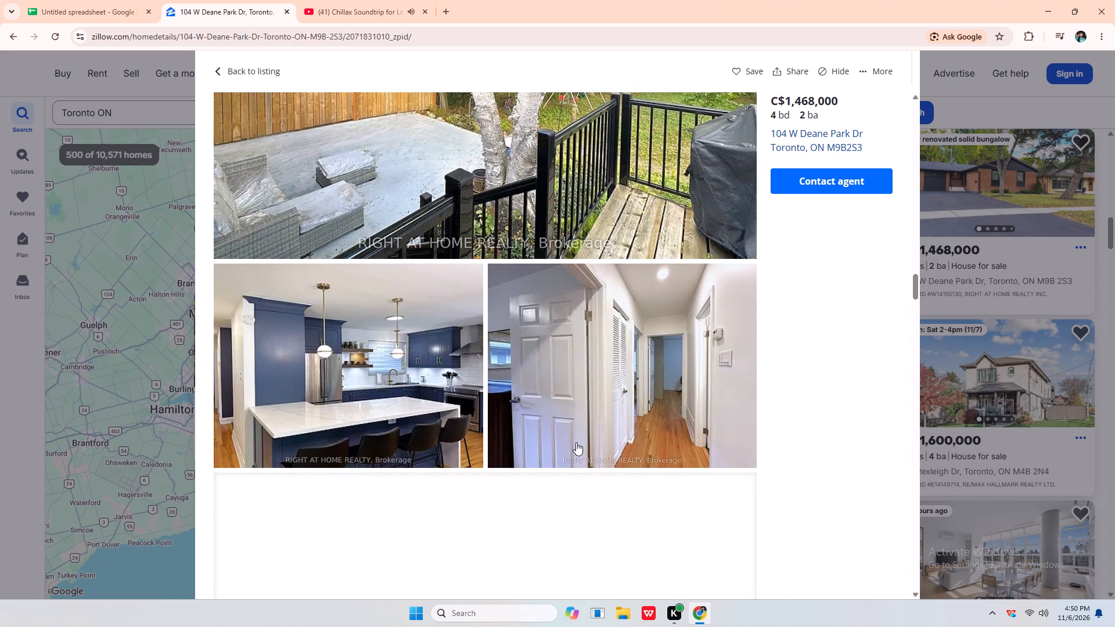
{"action": "scroll", "coordinate": [576, 442], "scroll_direction": "down", "scroll_amount": 5}
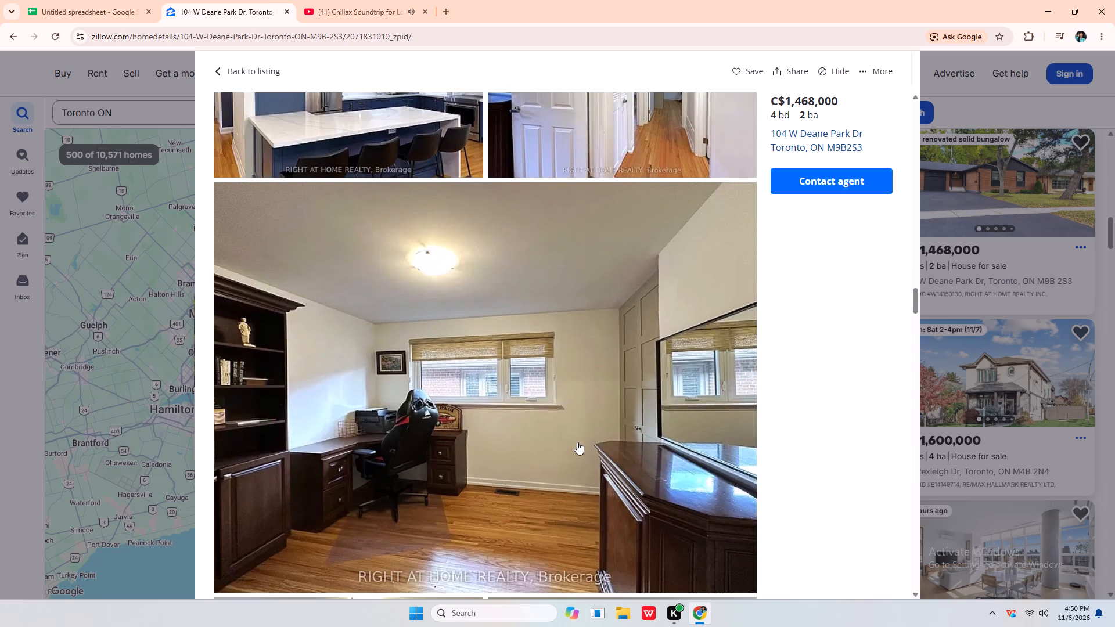
{"action": "scroll", "coordinate": [577, 442], "scroll_direction": "down", "scroll_amount": 7}
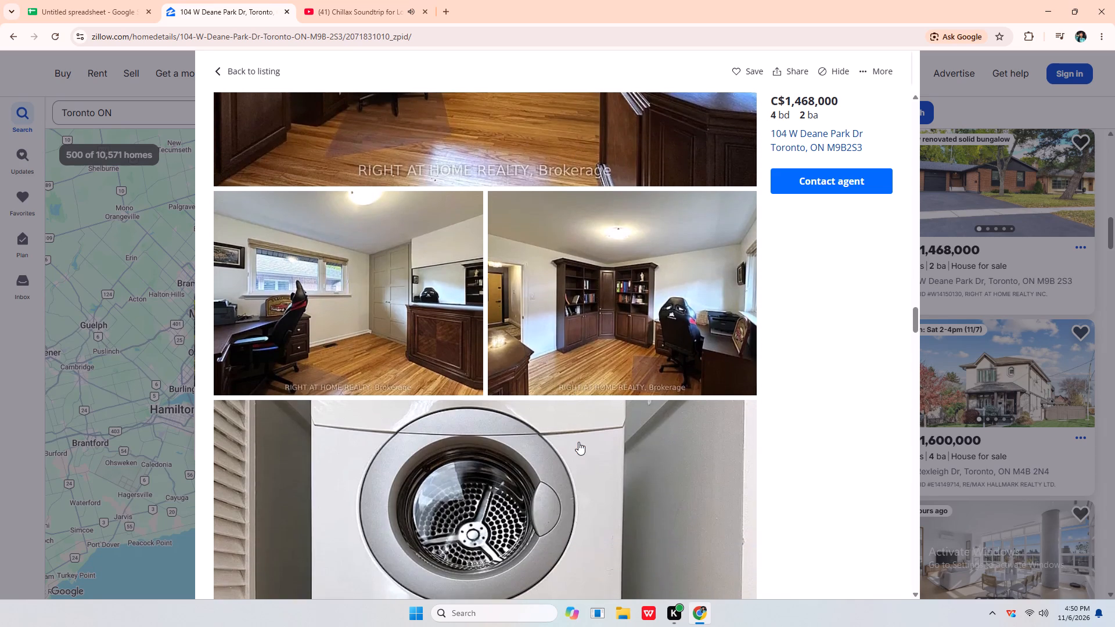
{"action": "scroll", "coordinate": [578, 442], "scroll_direction": "down", "scroll_amount": 6}
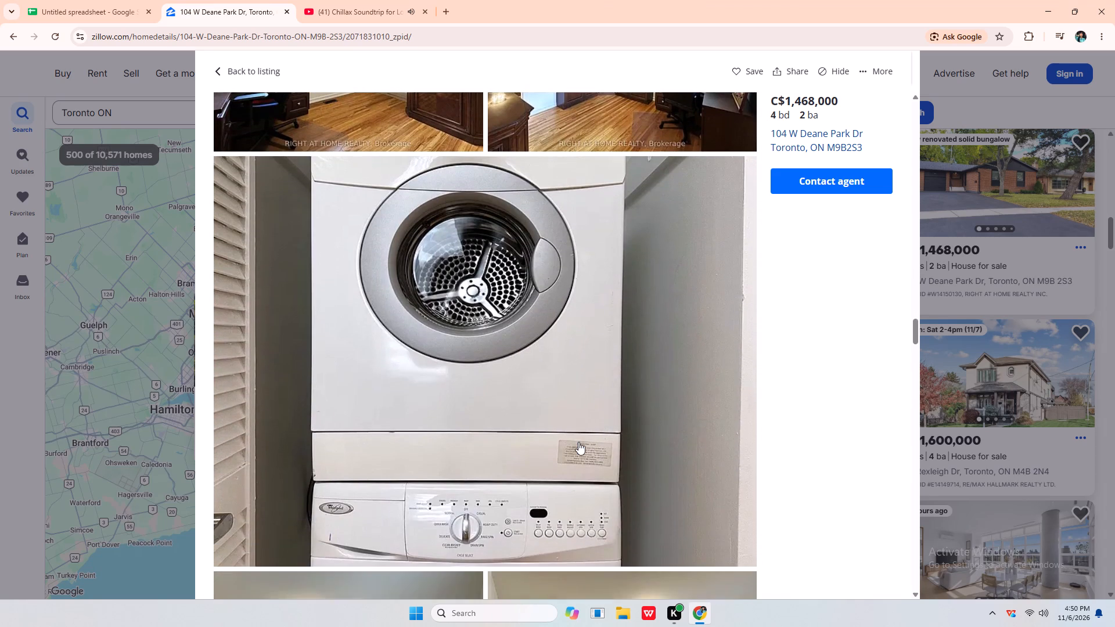
{"action": "scroll", "coordinate": [578, 442], "scroll_direction": "down", "scroll_amount": 5}
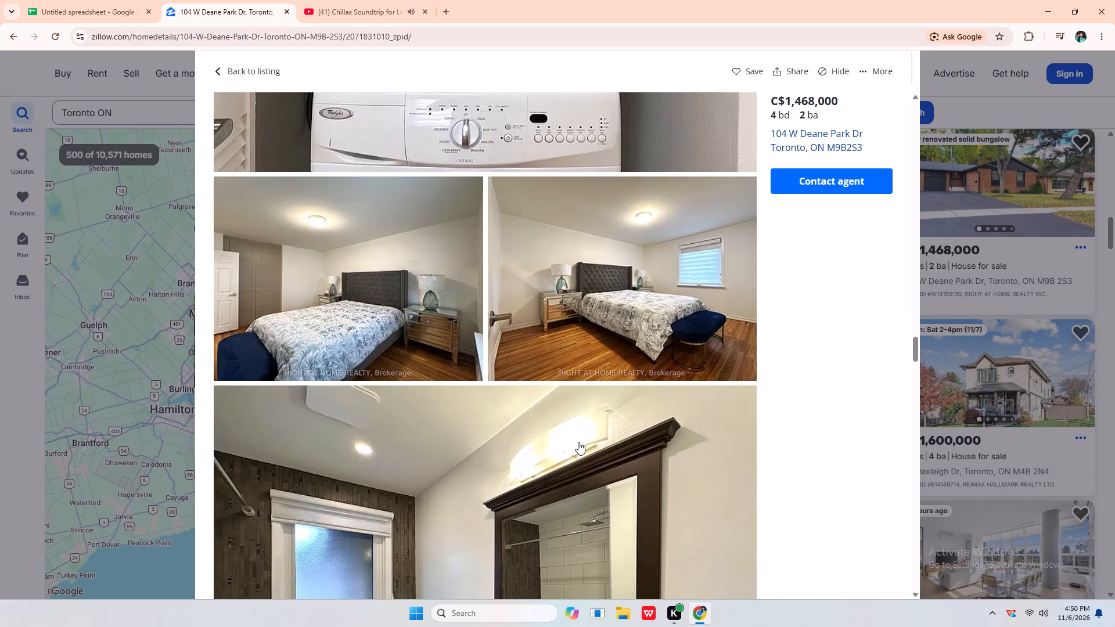
{"action": "scroll", "coordinate": [578, 442], "scroll_direction": "down", "scroll_amount": 7}
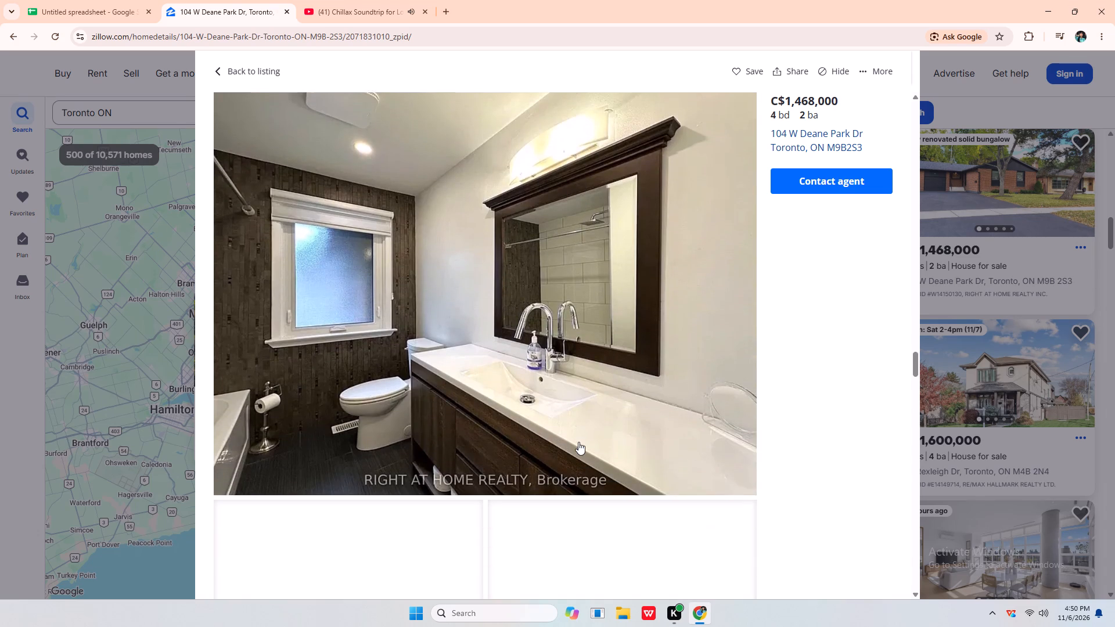
{"action": "scroll", "coordinate": [578, 442], "scroll_direction": "down", "scroll_amount": 13}
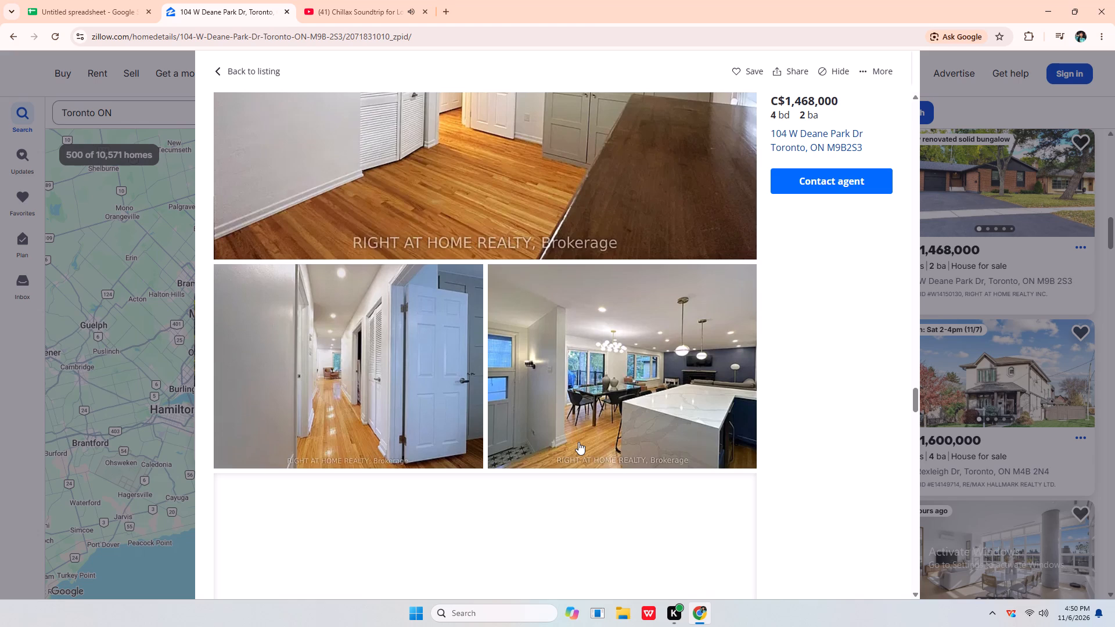
{"action": "scroll", "coordinate": [578, 442], "scroll_direction": "down", "scroll_amount": 4}
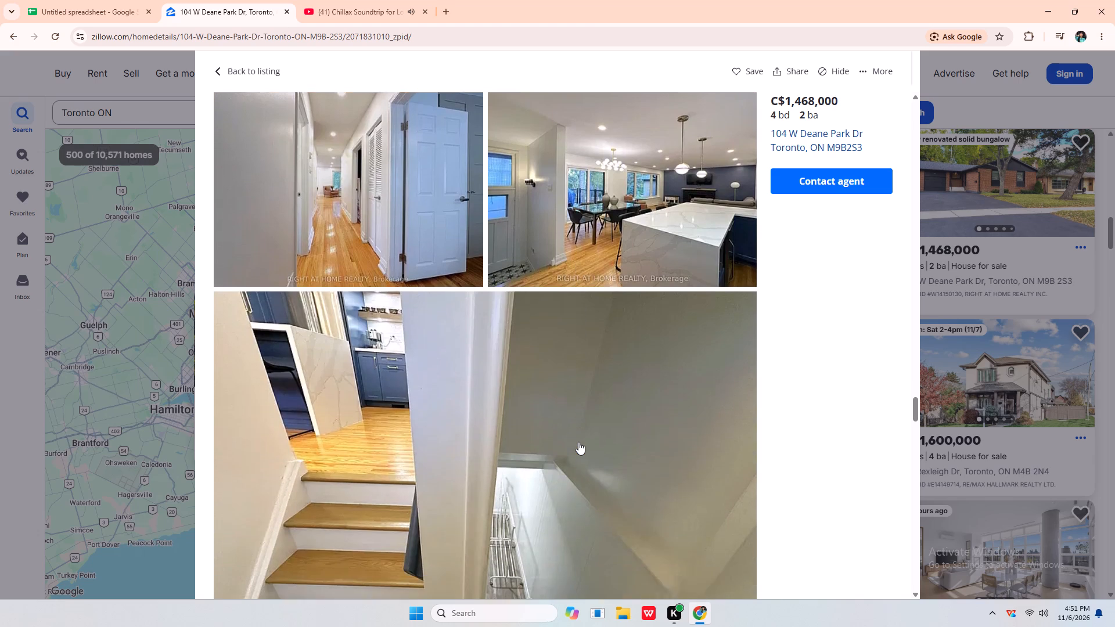
{"action": "scroll", "coordinate": [578, 442], "scroll_direction": "down", "scroll_amount": 1}
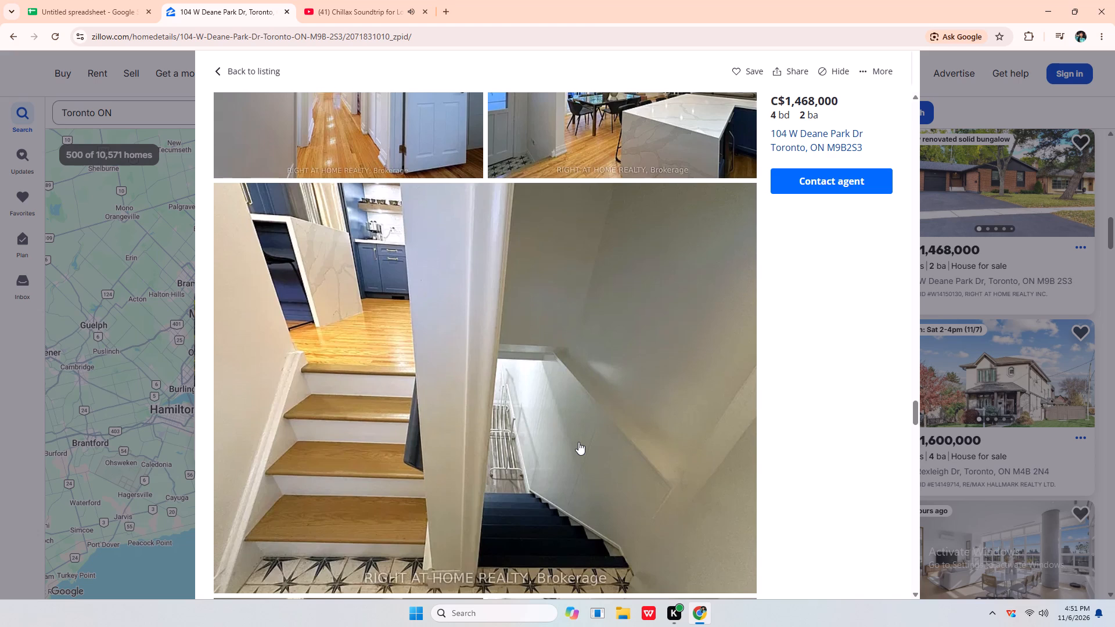
{"action": "scroll", "coordinate": [578, 442], "scroll_direction": "down", "scroll_amount": 3}
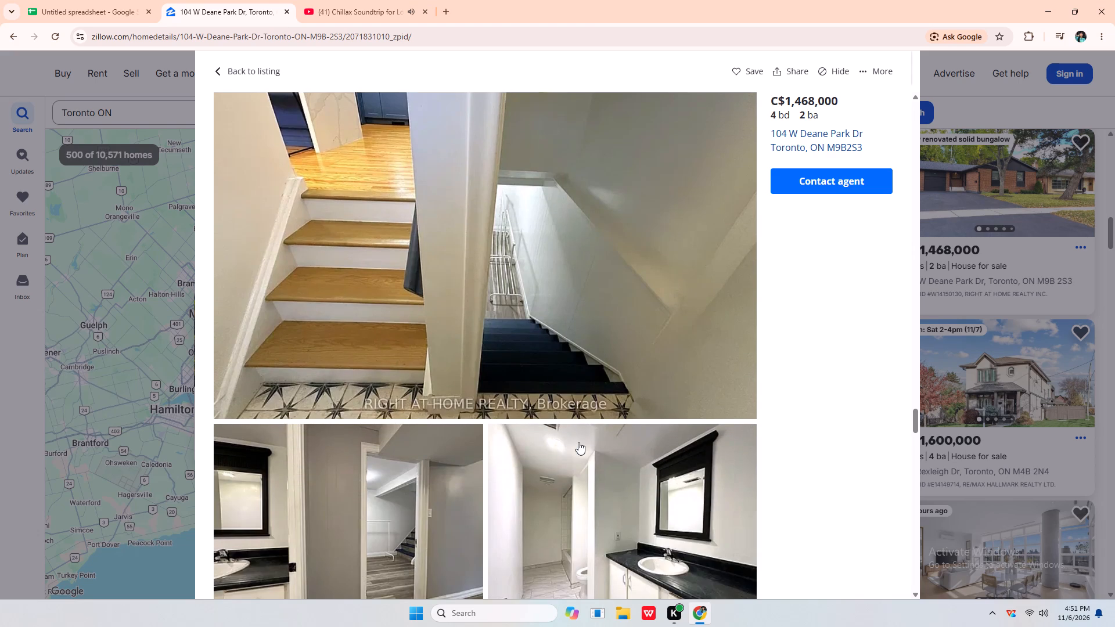
{"action": "scroll", "coordinate": [578, 442], "scroll_direction": "down", "scroll_amount": 6}
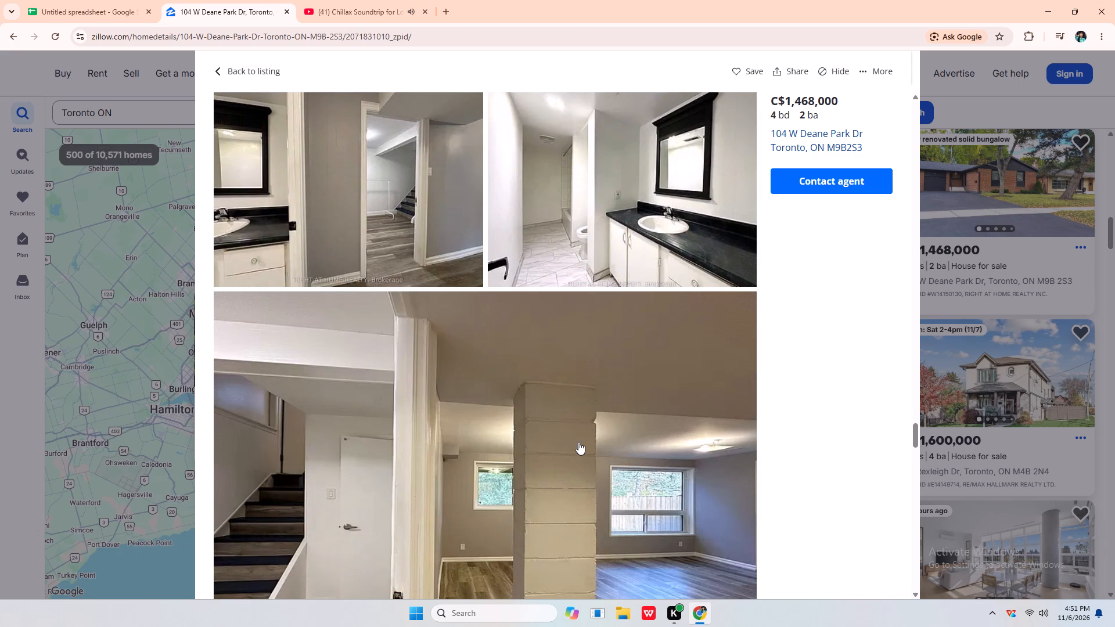
{"action": "scroll", "coordinate": [578, 442], "scroll_direction": "down", "scroll_amount": 5}
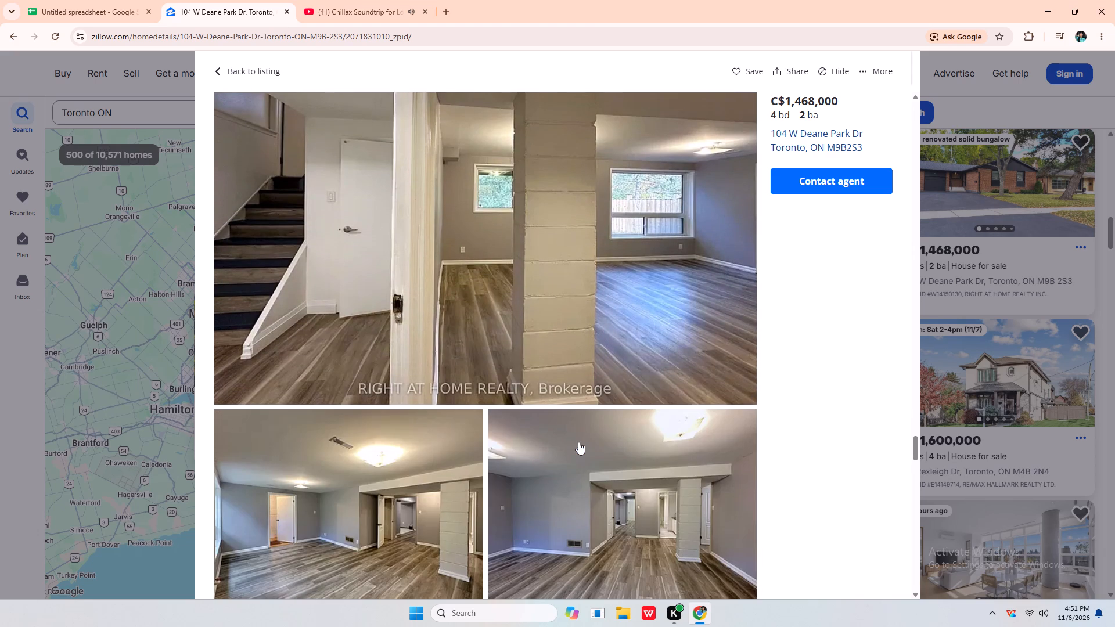
{"action": "scroll", "coordinate": [578, 442], "scroll_direction": "down", "scroll_amount": 5}
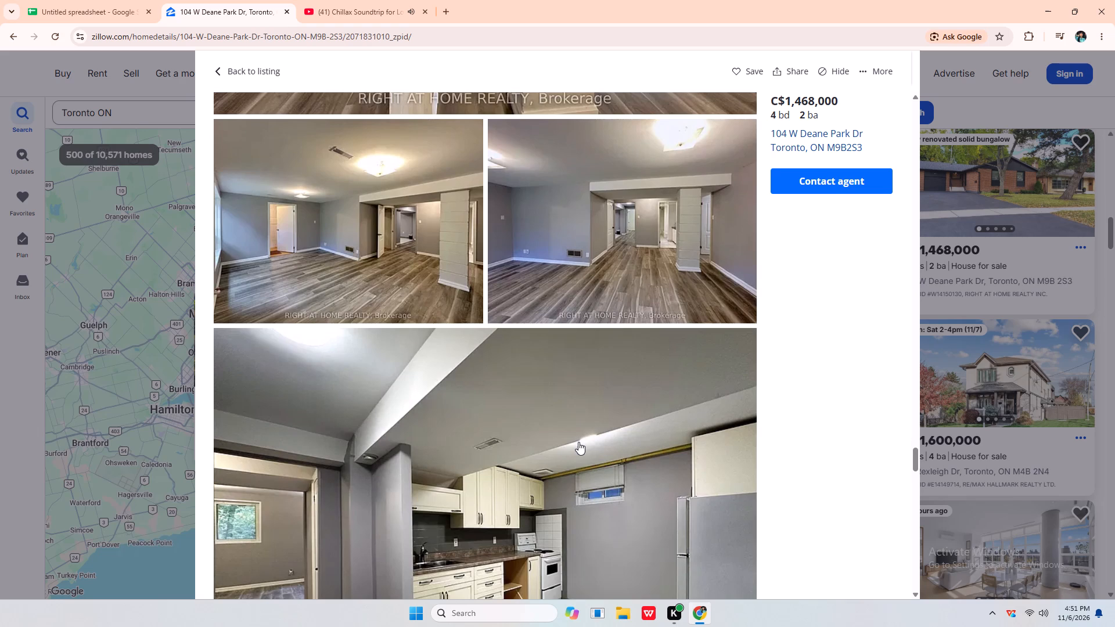
{"action": "scroll", "coordinate": [578, 442], "scroll_direction": "down", "scroll_amount": 8}
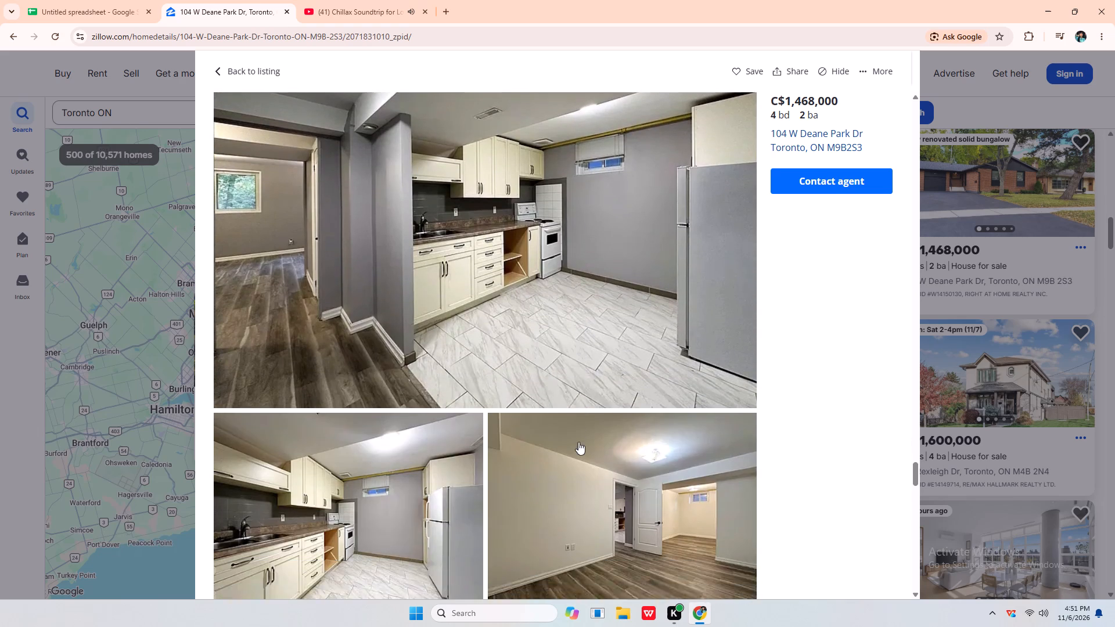
{"action": "scroll", "coordinate": [578, 442], "scroll_direction": "down", "scroll_amount": 6}
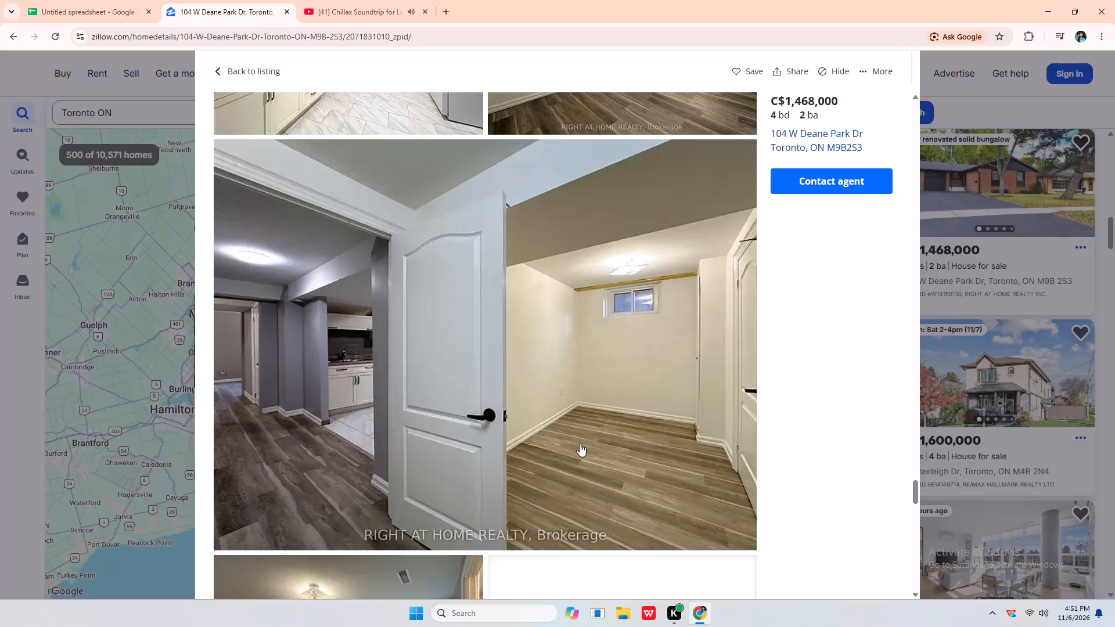
{"action": "scroll", "coordinate": [580, 444], "scroll_direction": "down", "scroll_amount": 5}
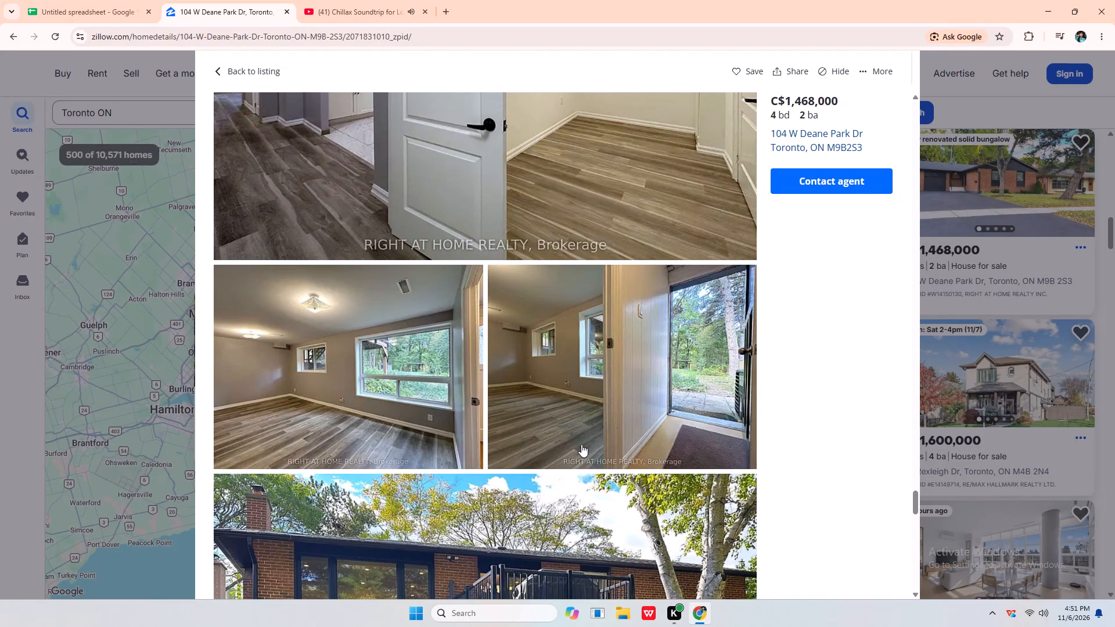
{"action": "scroll", "coordinate": [581, 444], "scroll_direction": "down", "scroll_amount": 5}
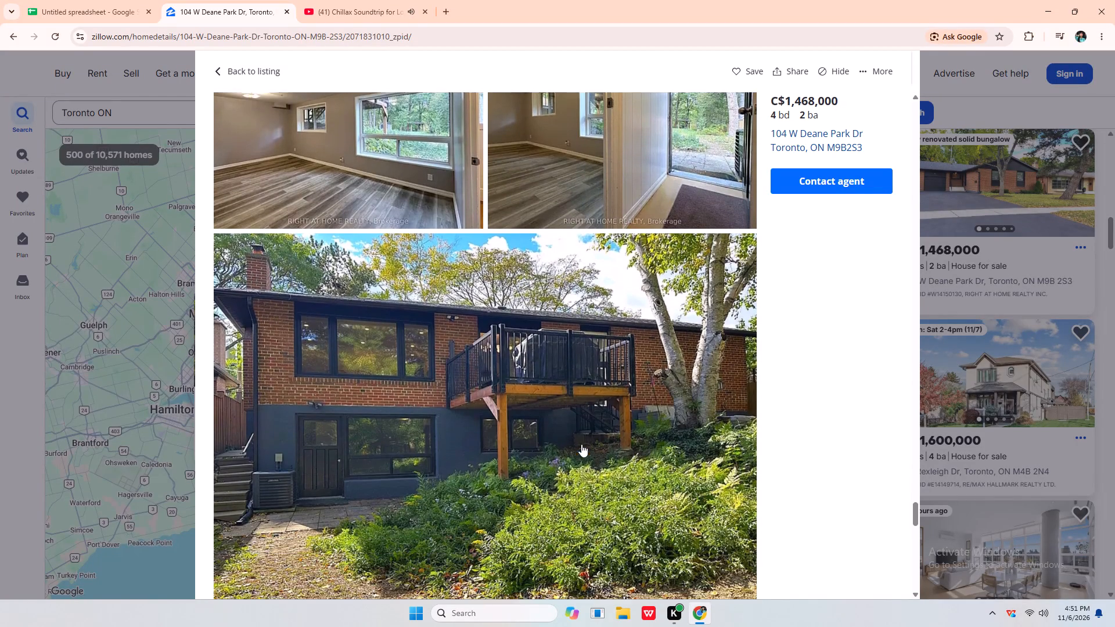
{"action": "scroll", "coordinate": [581, 444], "scroll_direction": "down", "scroll_amount": 2}
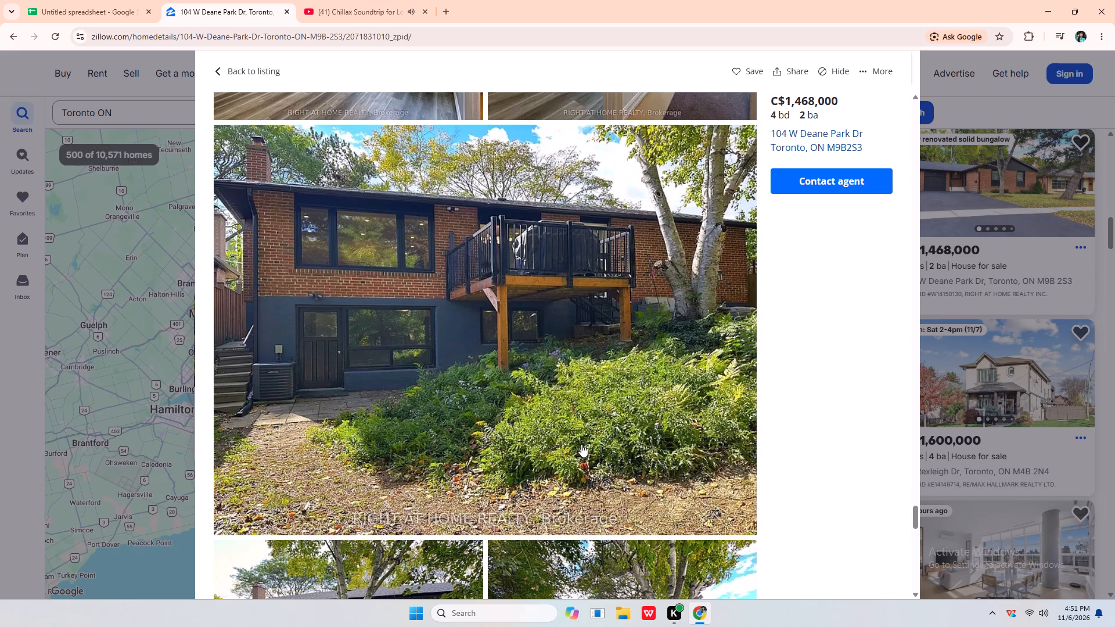
{"action": "scroll", "coordinate": [581, 444], "scroll_direction": "down", "scroll_amount": 4}
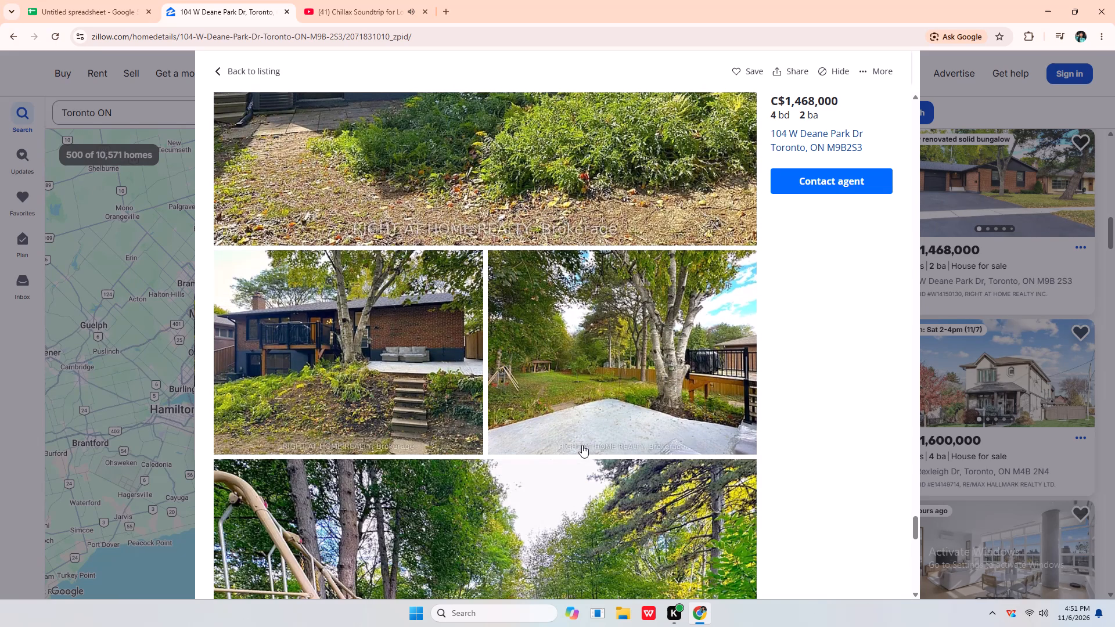
{"action": "scroll", "coordinate": [582, 445], "scroll_direction": "down", "scroll_amount": 6}
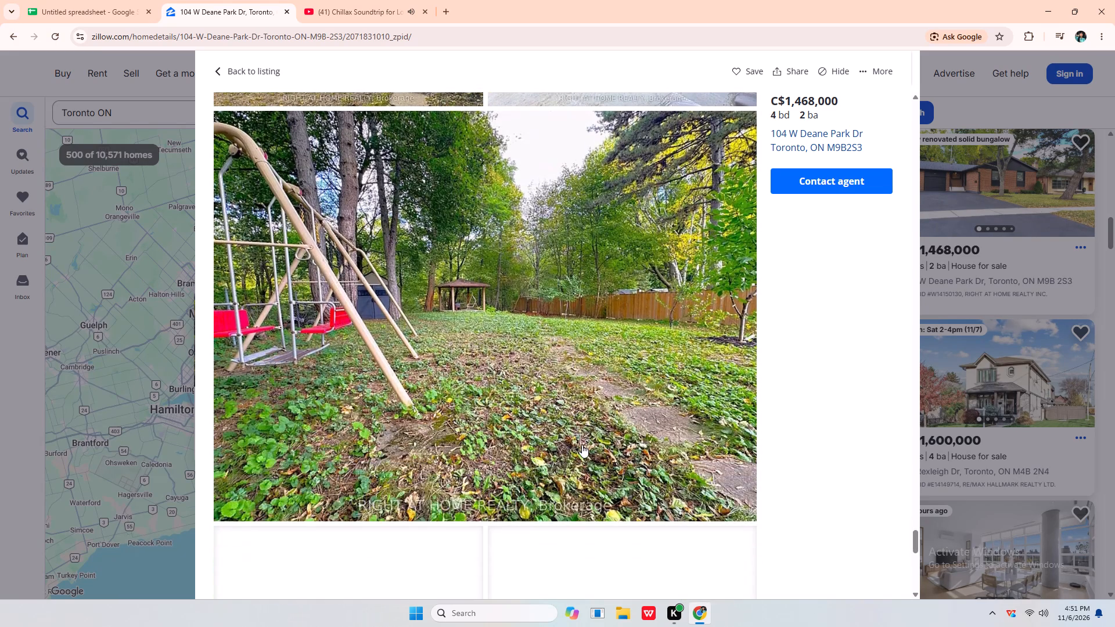
{"action": "scroll", "coordinate": [582, 445], "scroll_direction": "down", "scroll_amount": 7}
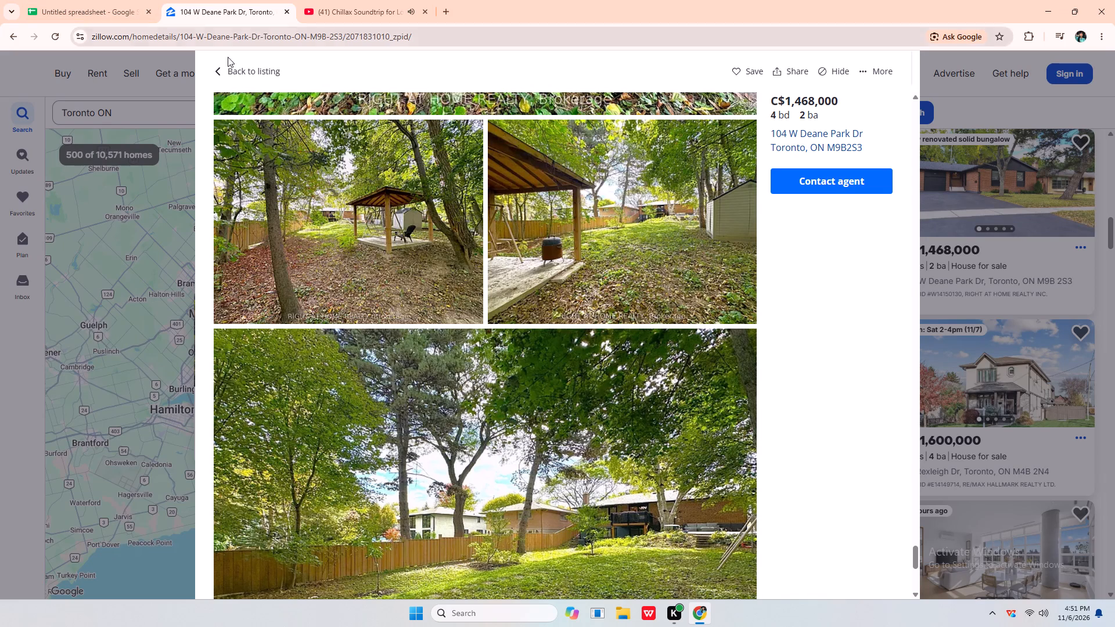
{"action": "left_click", "coordinate": [243, 72]}
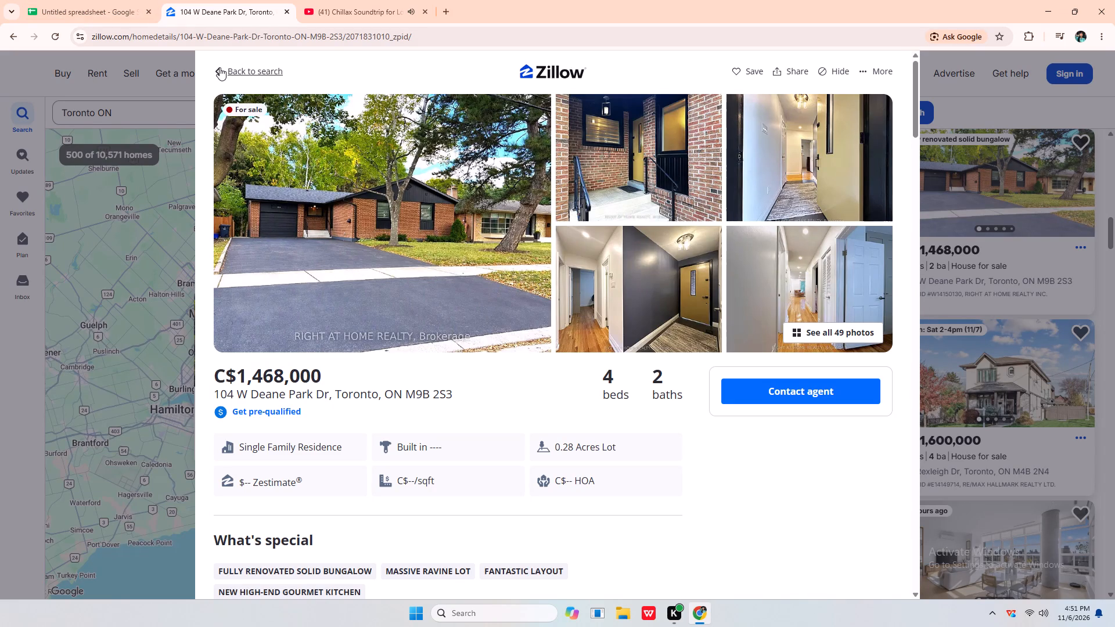
{"action": "left_click", "coordinate": [220, 67]}
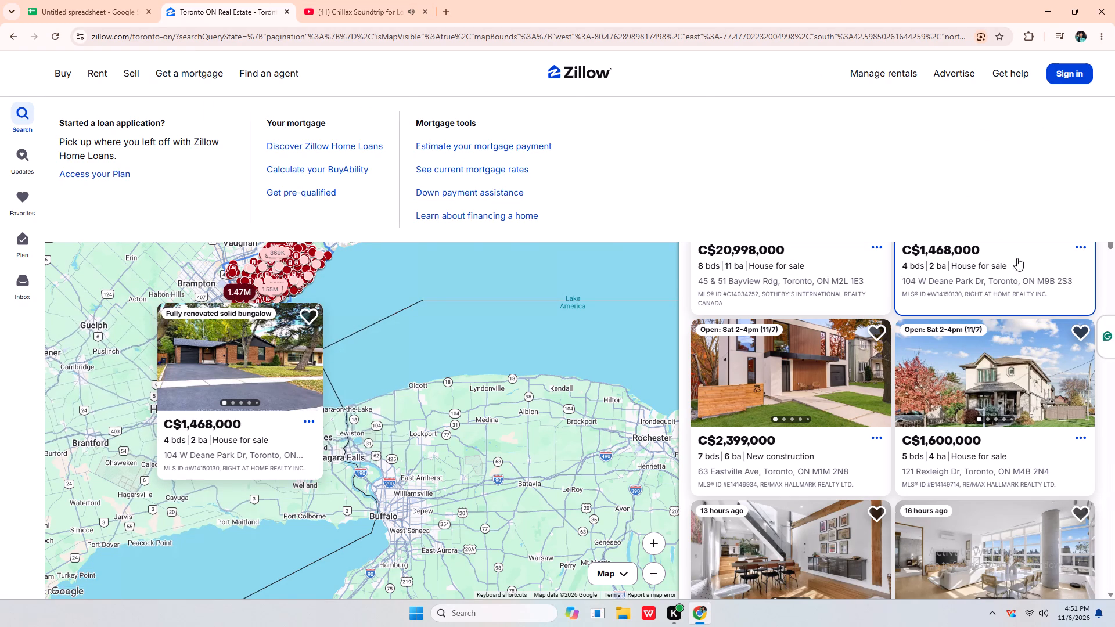
{"action": "left_click", "coordinate": [992, 279]}
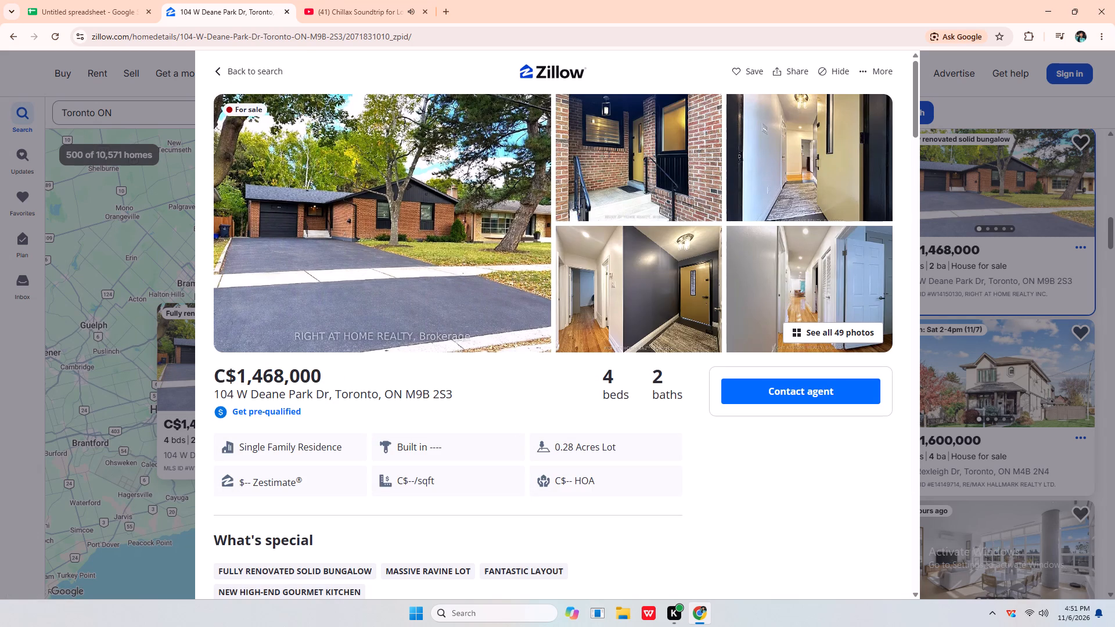
{"action": "left_click_drag", "start_coordinate": [213, 391], "coordinate": [469, 388]}
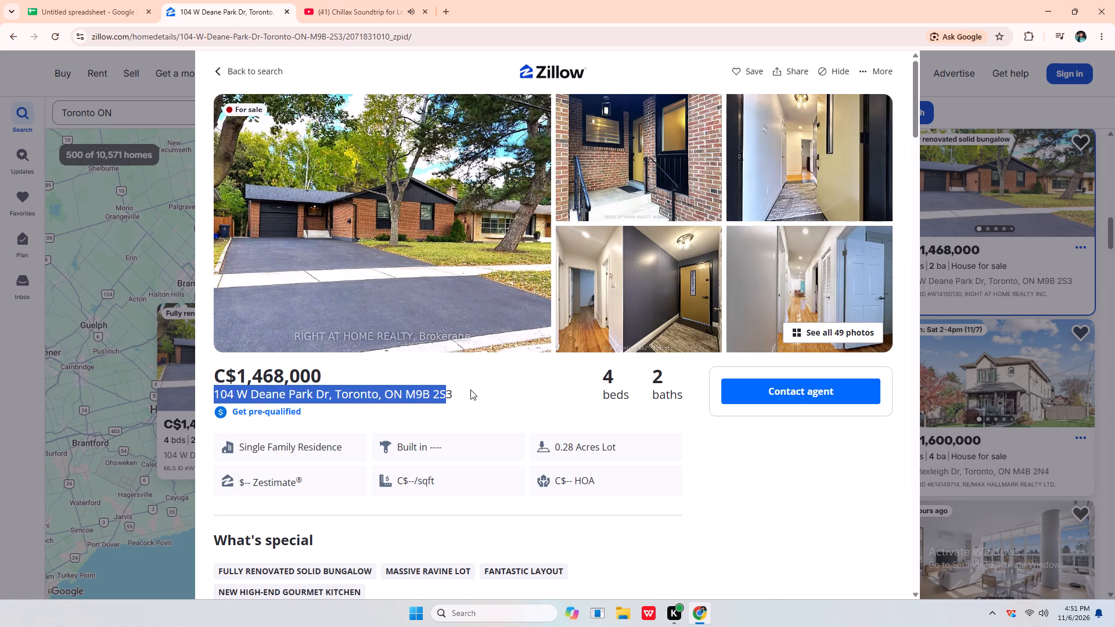
{"action": "key", "text": "ctrl+c"}
{"action": "left_click", "coordinate": [128, 10]}
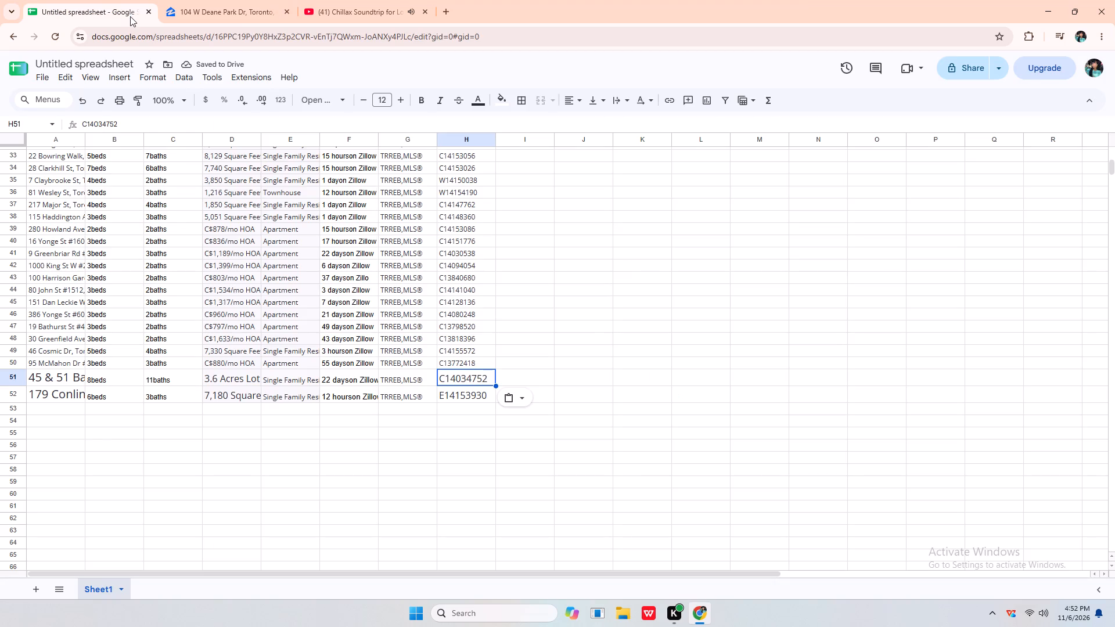
{"action": "left_click", "coordinate": [60, 406]}
{"action": "key", "text": "ctrl+v"}
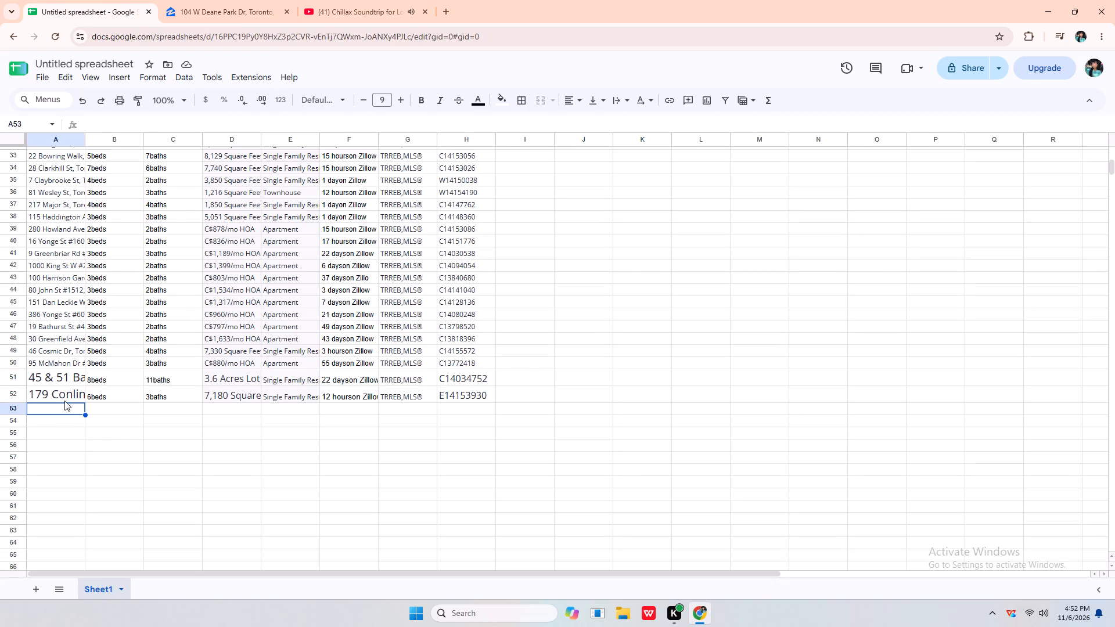
{"action": "key", "text": "Right"}
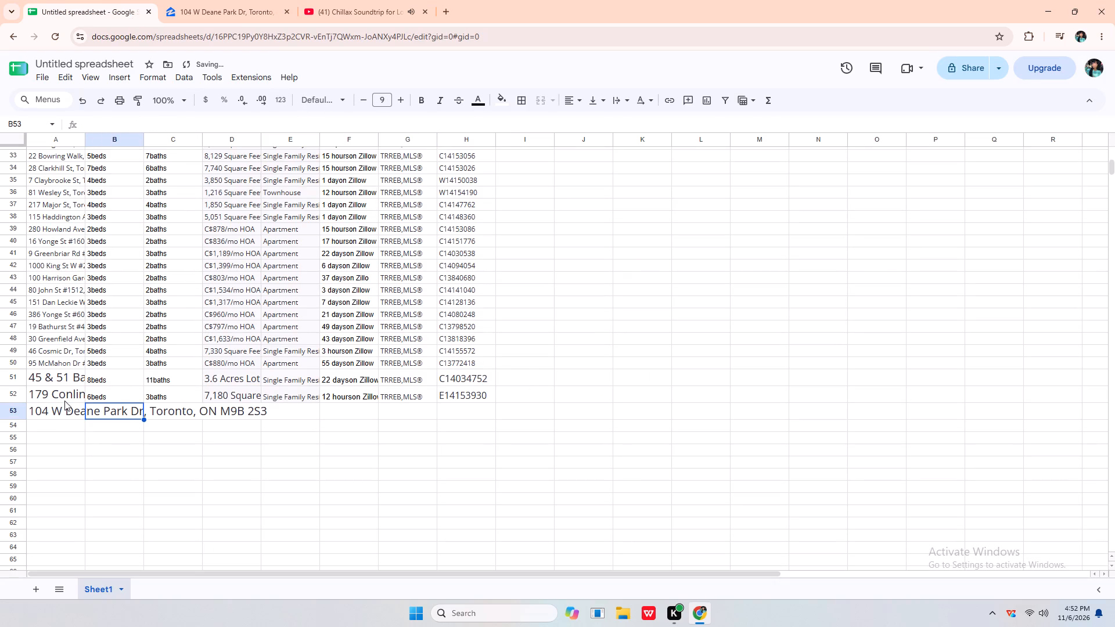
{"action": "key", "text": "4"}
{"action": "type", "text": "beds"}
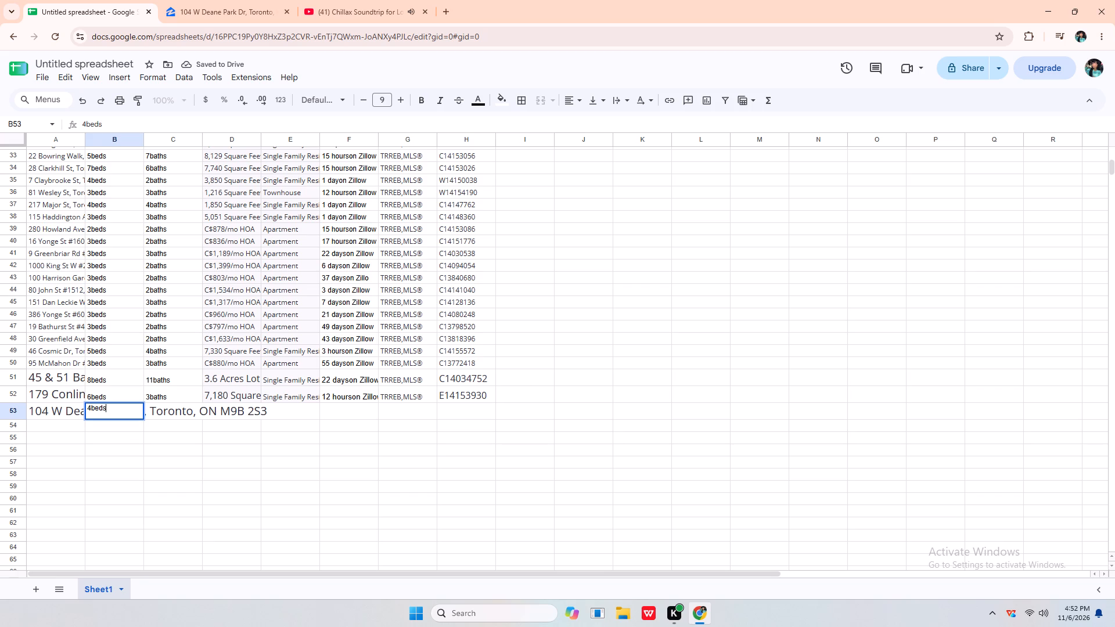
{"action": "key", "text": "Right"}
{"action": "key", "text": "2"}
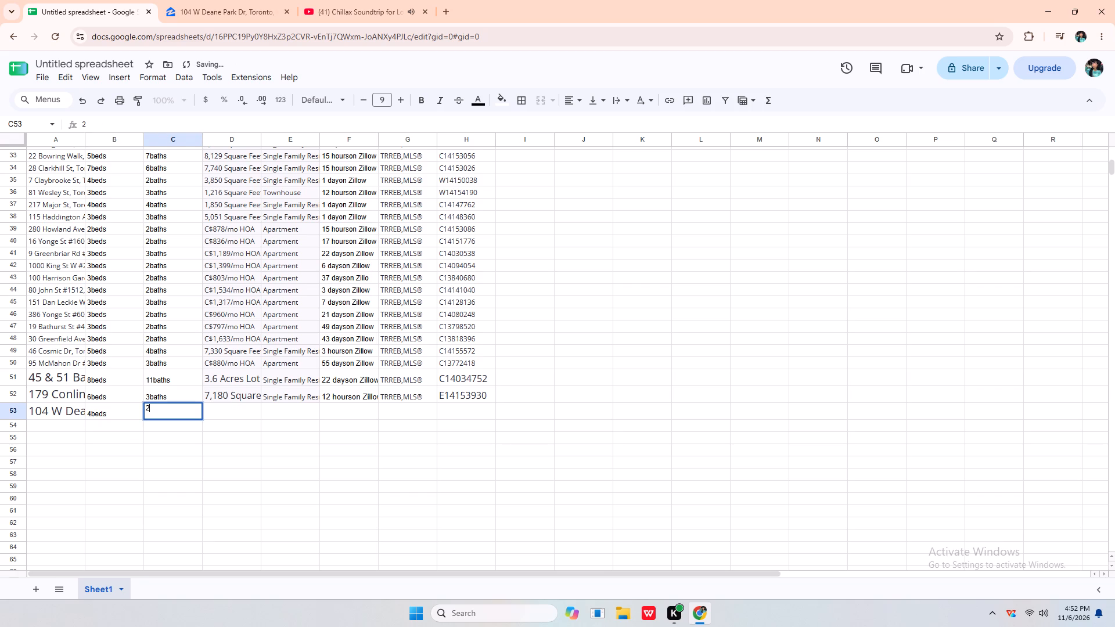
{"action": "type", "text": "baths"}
{"action": "left_click", "coordinate": [217, 16]}
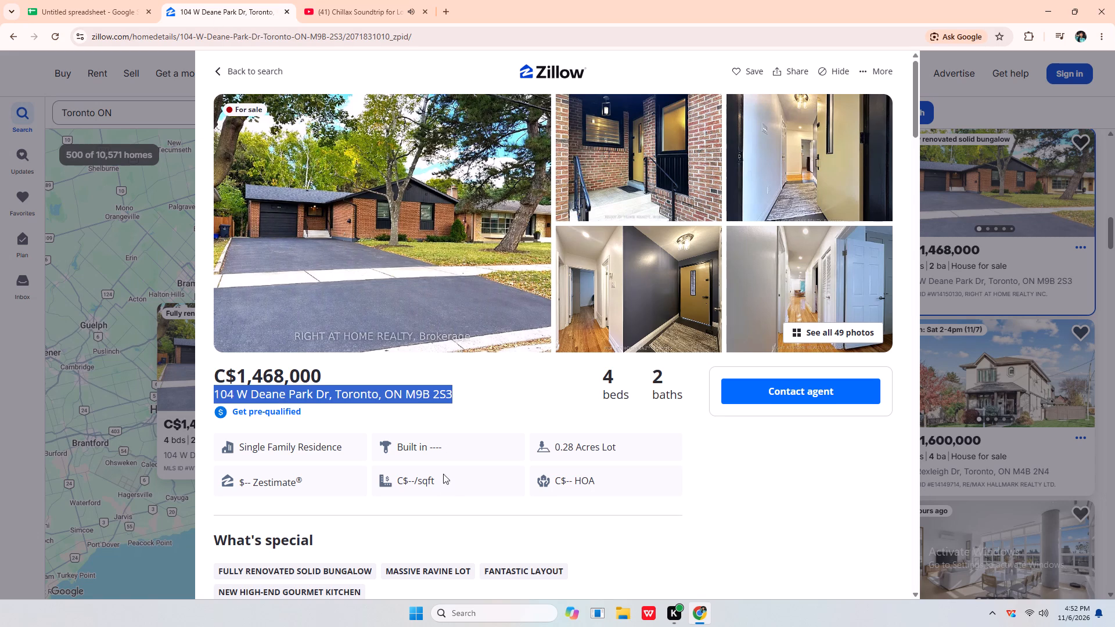
{"action": "scroll", "coordinate": [449, 492], "scroll_direction": "down", "scroll_amount": 1}
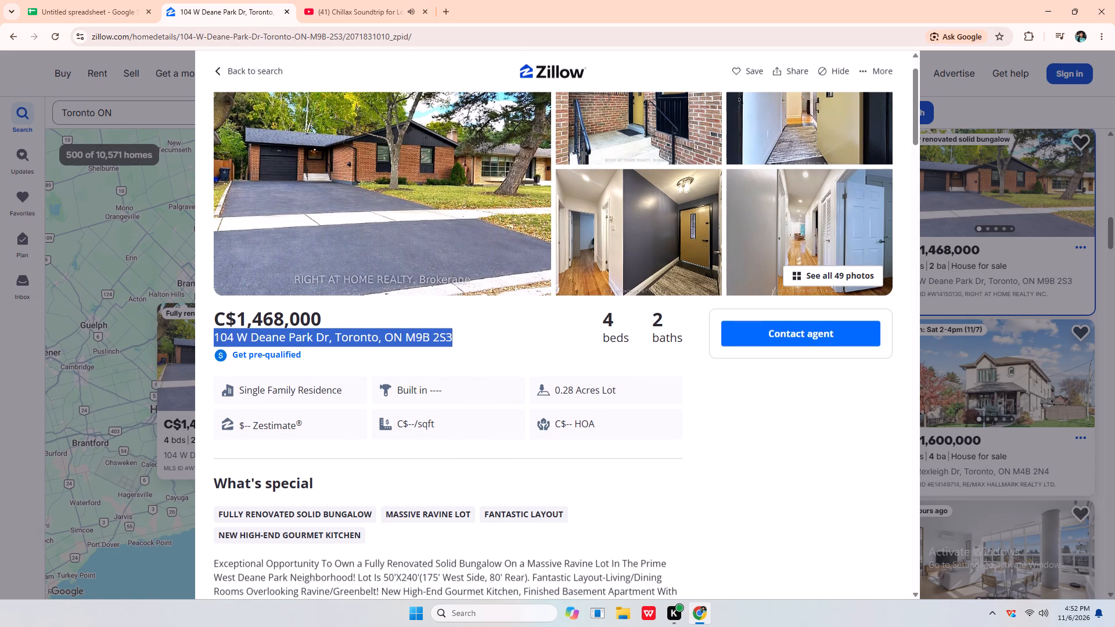
{"action": "left_click_drag", "start_coordinate": [556, 389], "coordinate": [636, 383]}
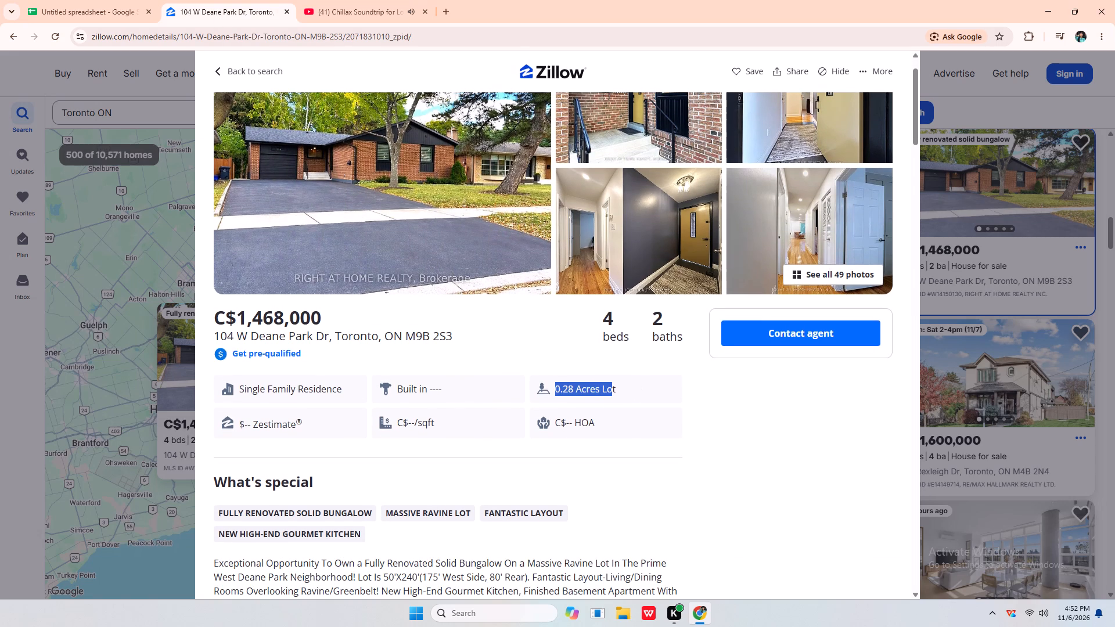
{"action": "key", "text": "ctrl+c"}
{"action": "left_click", "coordinate": [78, 5]}
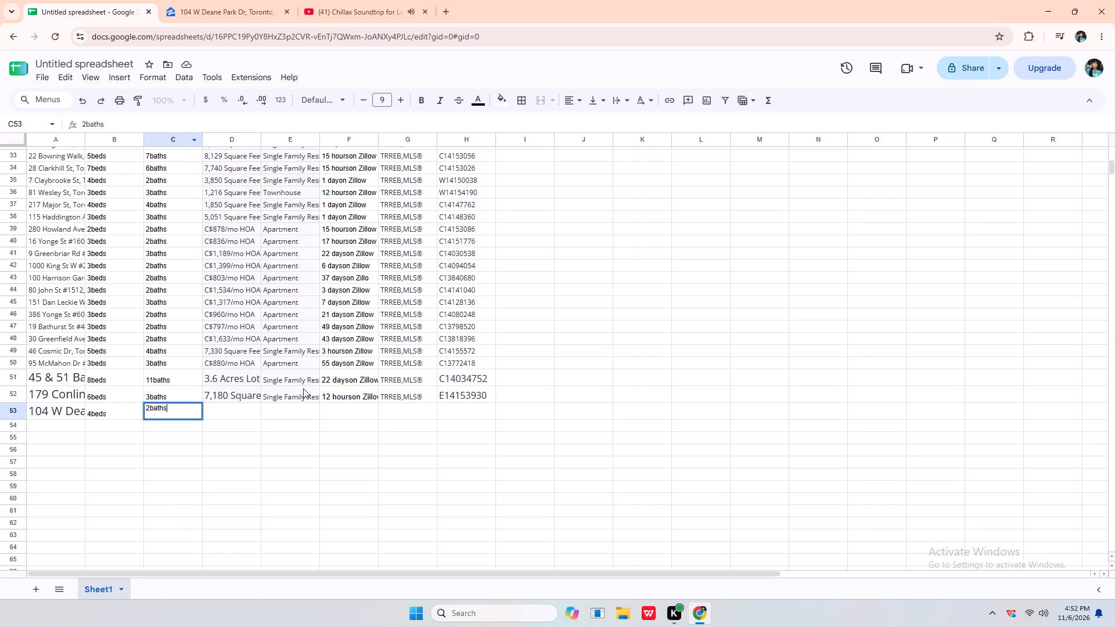
{"action": "left_click", "coordinate": [241, 412]}
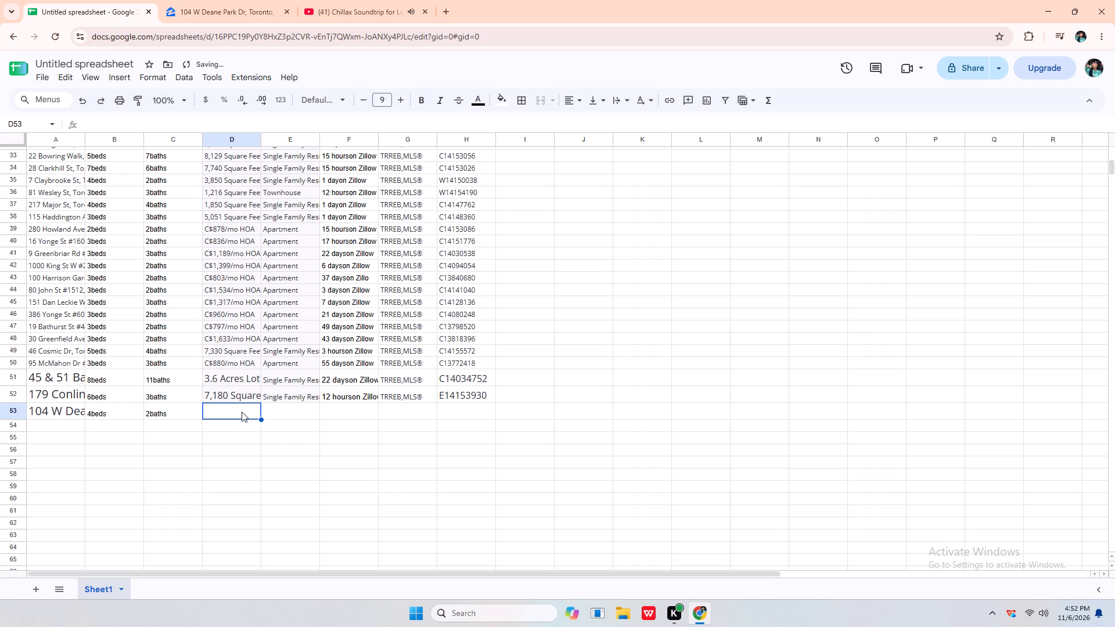
{"action": "key", "text": "ctrl+v"}
Copy the property type Single Family Residence from cell E52 into cell E53.
{"action": "left_click", "coordinate": [298, 399]}
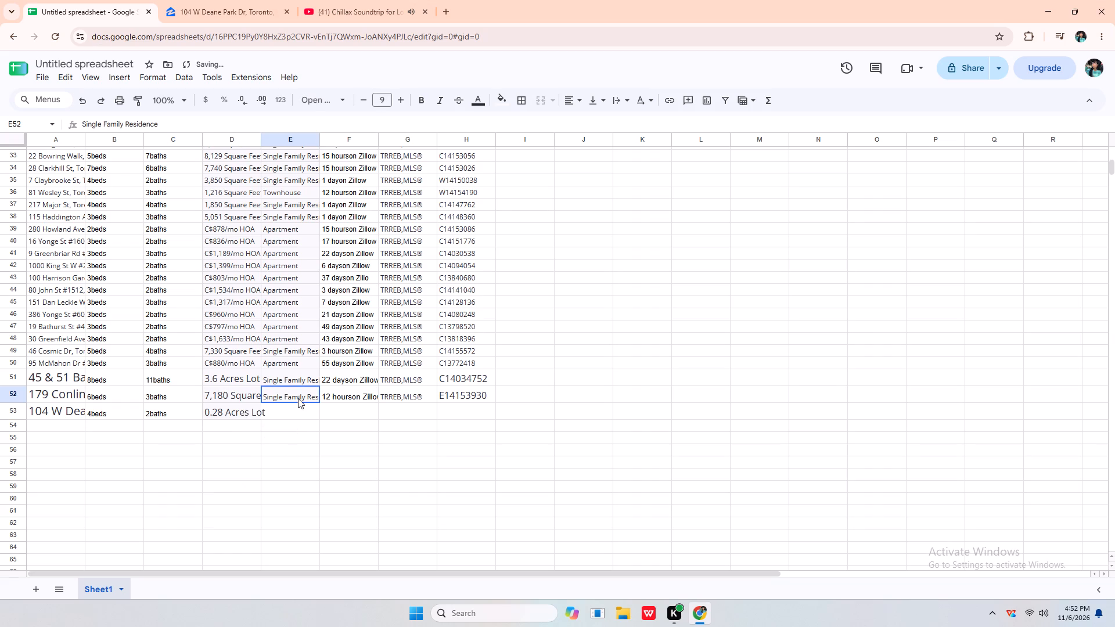
{"action": "key", "text": "ctrl+c"}
{"action": "key", "text": "Down"}
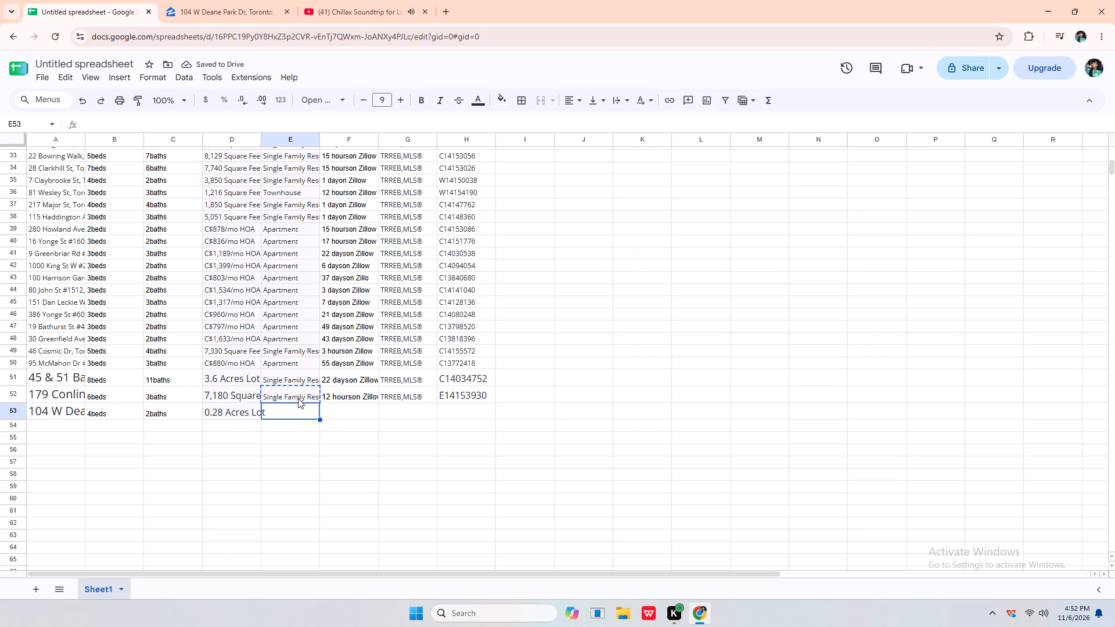
{"action": "key", "text": "ctrl+v"}
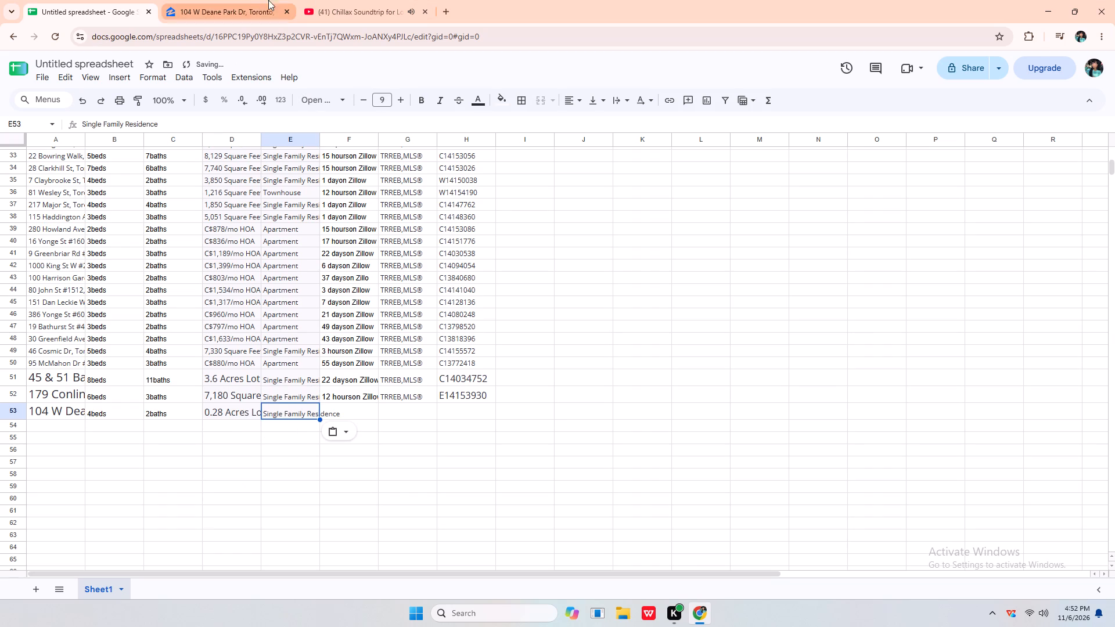
{"action": "left_click", "coordinate": [239, 10]}
{"action": "scroll", "coordinate": [396, 507], "scroll_direction": "down", "scroll_amount": 3}
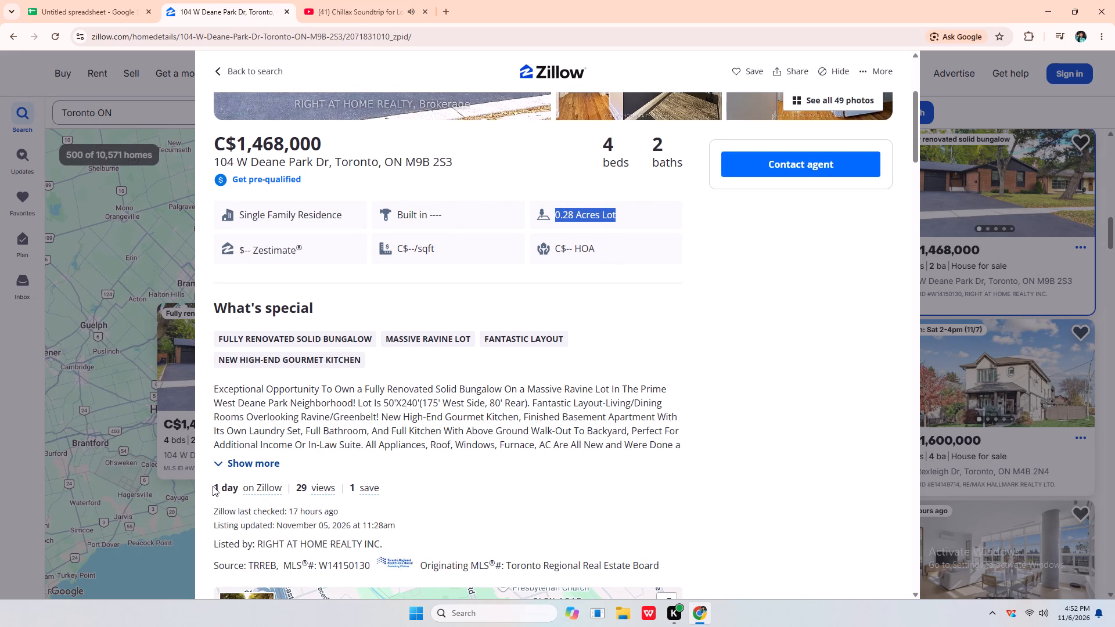
{"action": "left_click_drag", "start_coordinate": [213, 486], "coordinate": [282, 498]}
{"action": "left_click", "coordinate": [296, 470]}
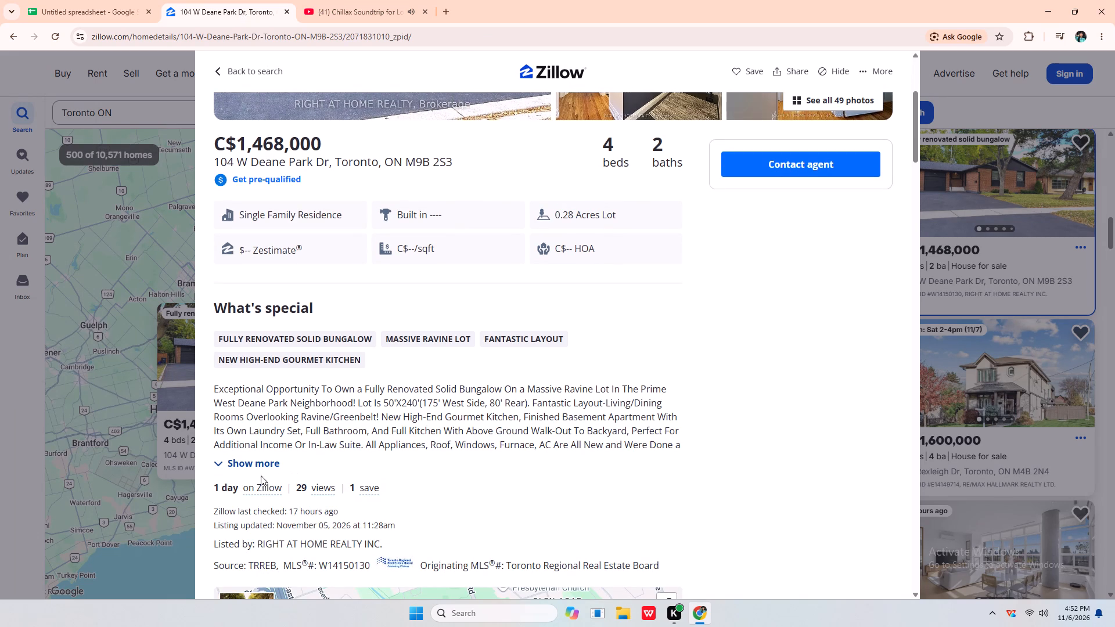
{"action": "left_click_drag", "start_coordinate": [213, 488], "coordinate": [284, 495]}
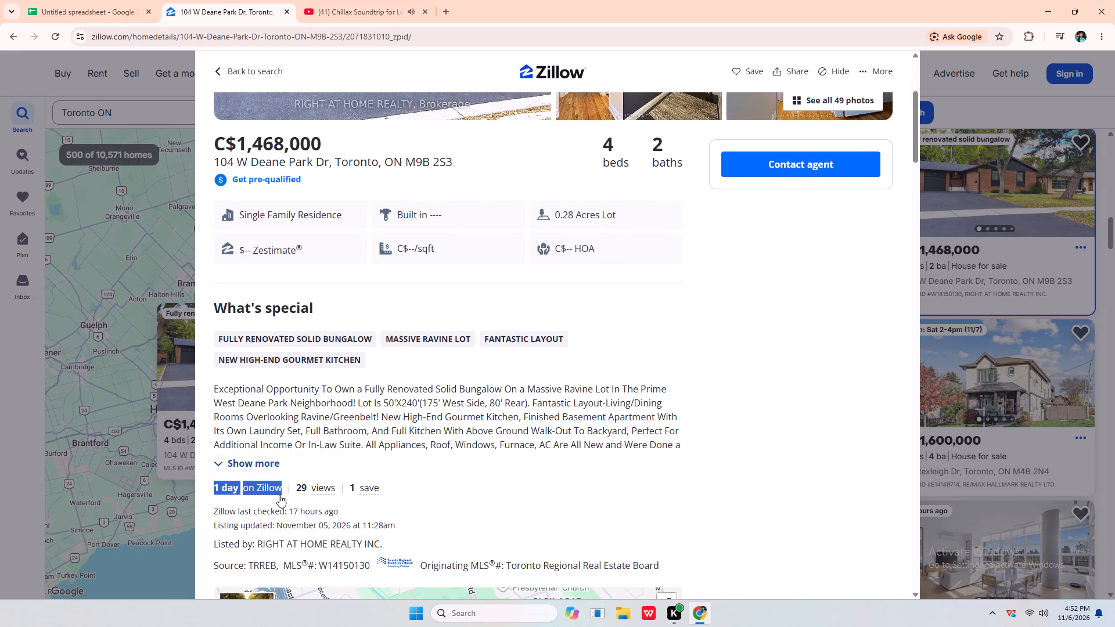
{"action": "key", "text": "ctrl+c"}
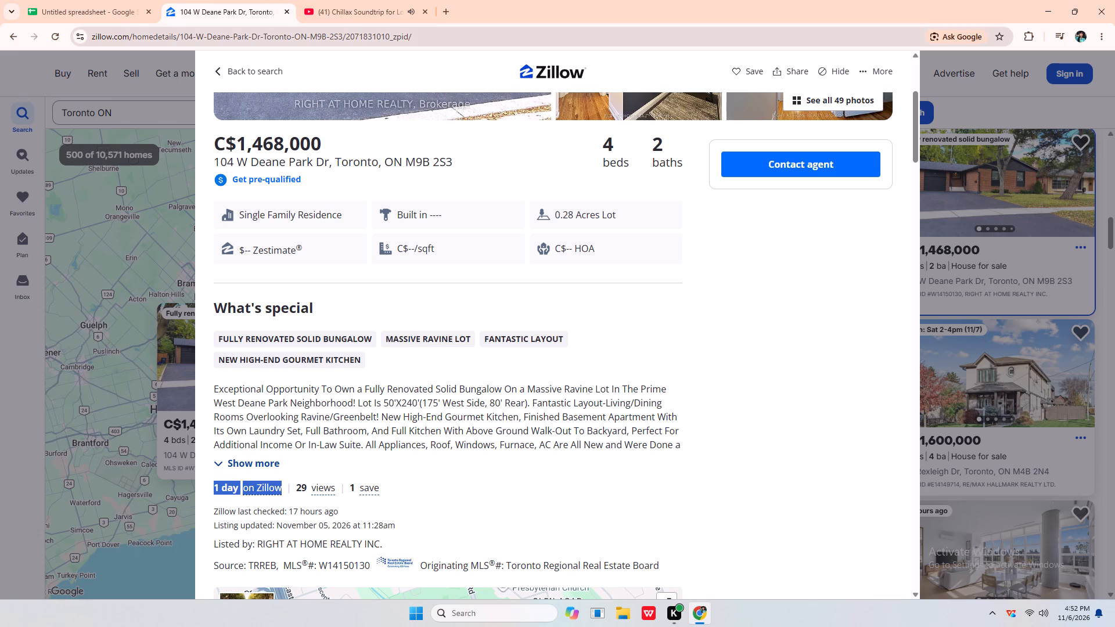
{"action": "left_click", "coordinate": [107, 8]}
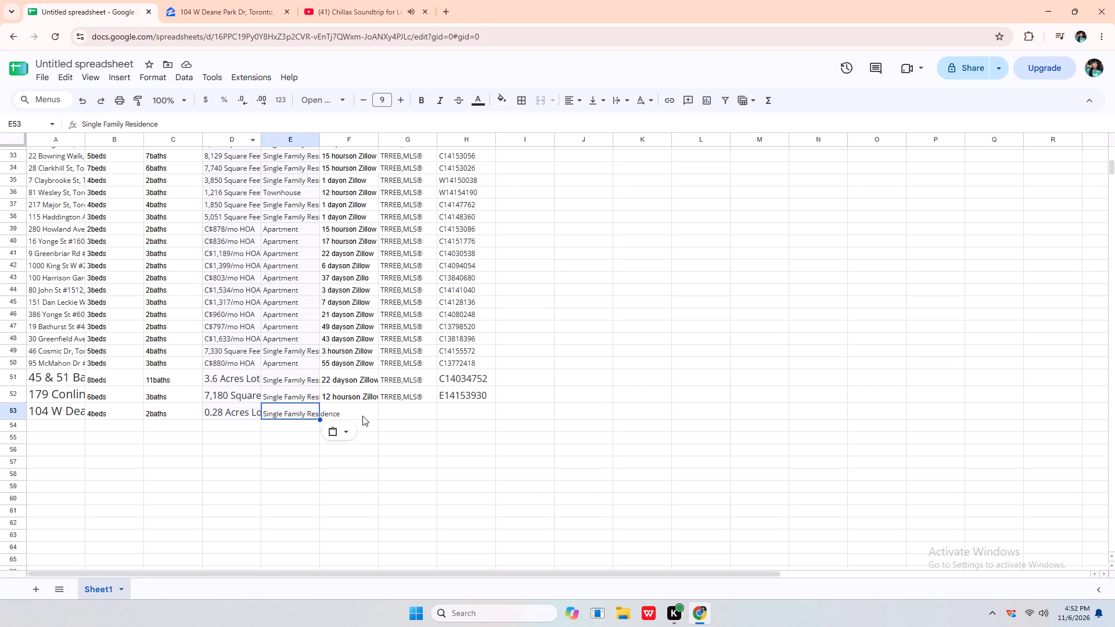
{"action": "left_click", "coordinate": [362, 413]}
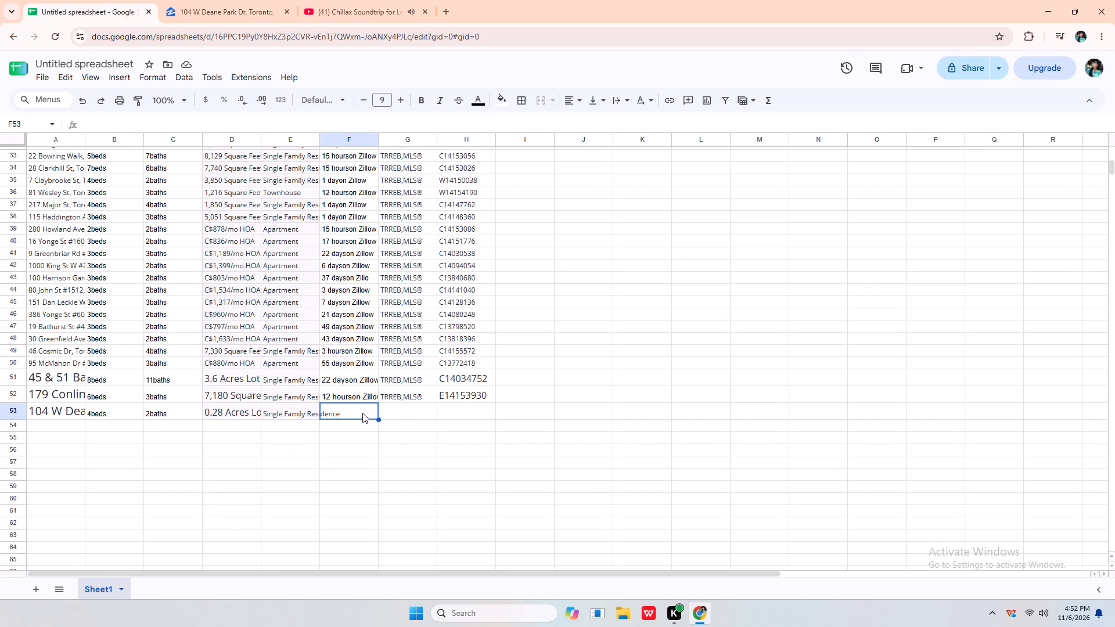
{"action": "key", "text": "ctrl+v"}
Copy the source TRREB,MLS® from cell G52 into cell G53.
{"action": "left_click", "coordinate": [399, 396]}
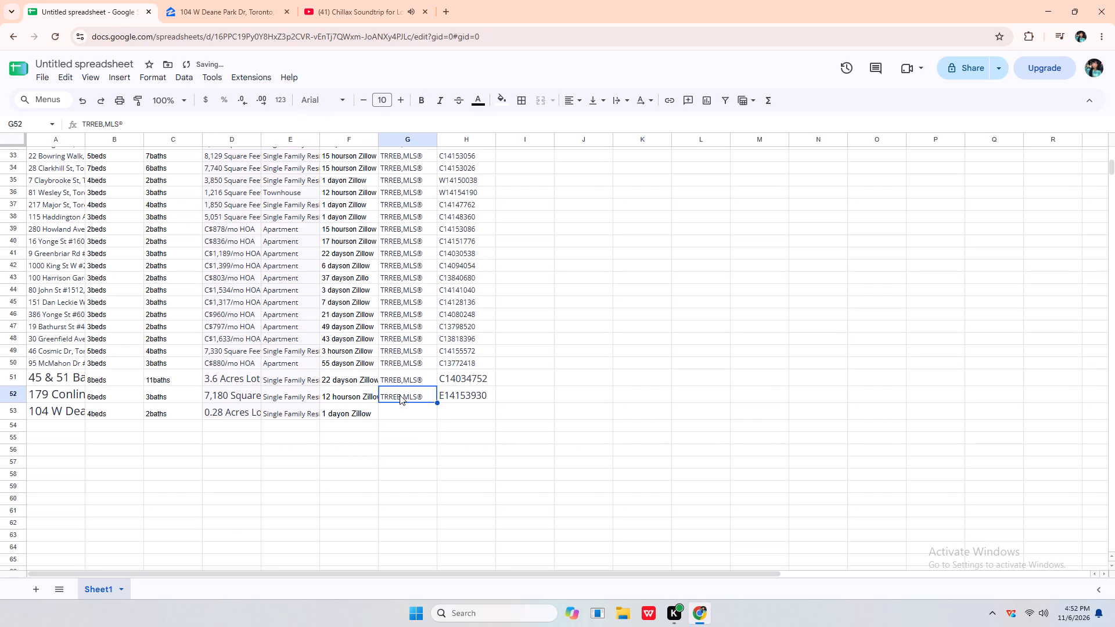
{"action": "key", "text": "ctrl+c"}
{"action": "key", "text": "Down"}
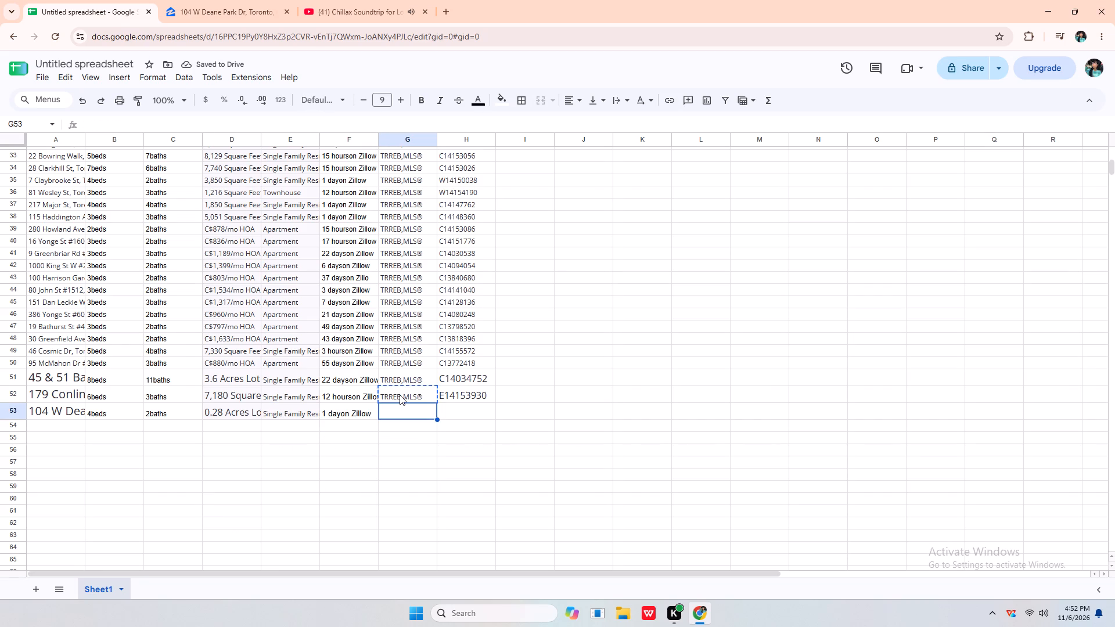
{"action": "key", "text": "ctrl+v"}
{"action": "left_click", "coordinate": [195, 8]}
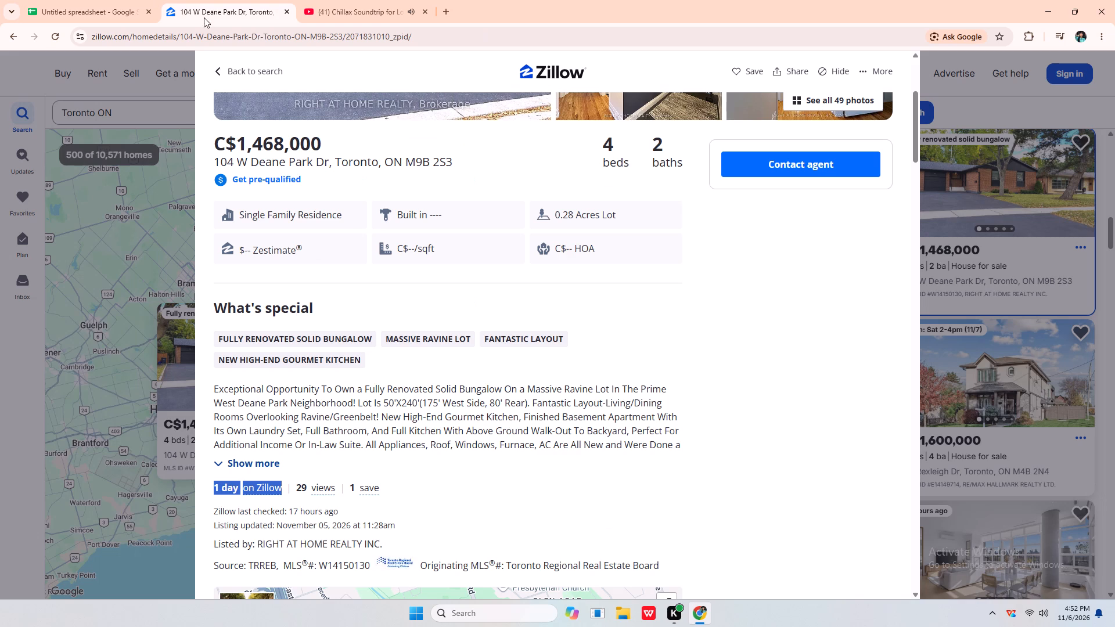
{"action": "scroll", "coordinate": [541, 503], "scroll_direction": "down", "scroll_amount": 4}
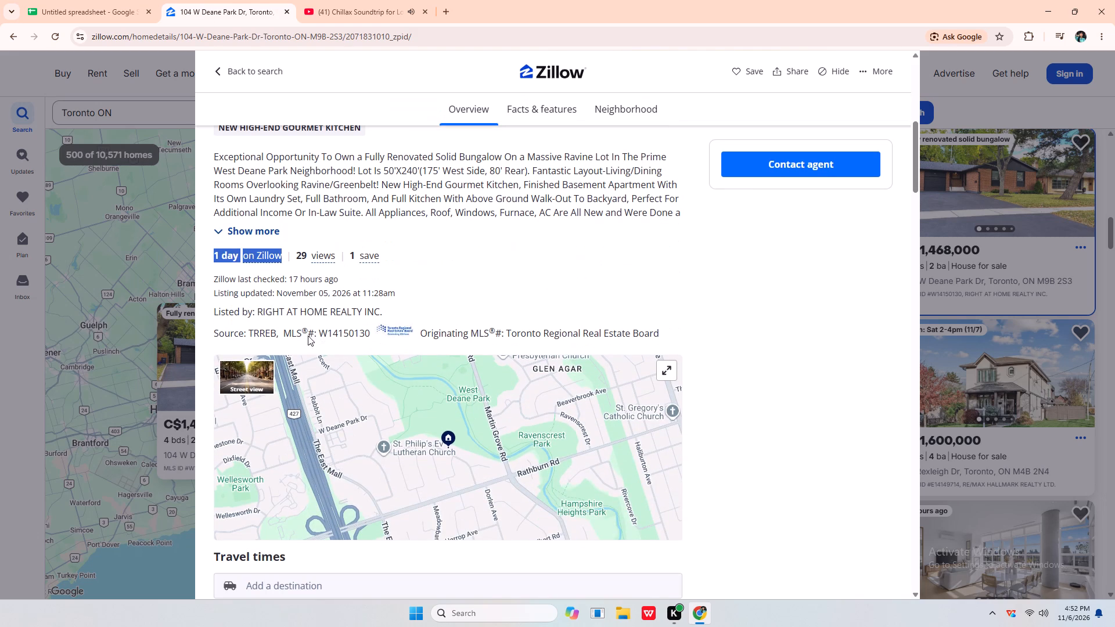
{"action": "left_click_drag", "start_coordinate": [318, 329], "coordinate": [369, 330]}
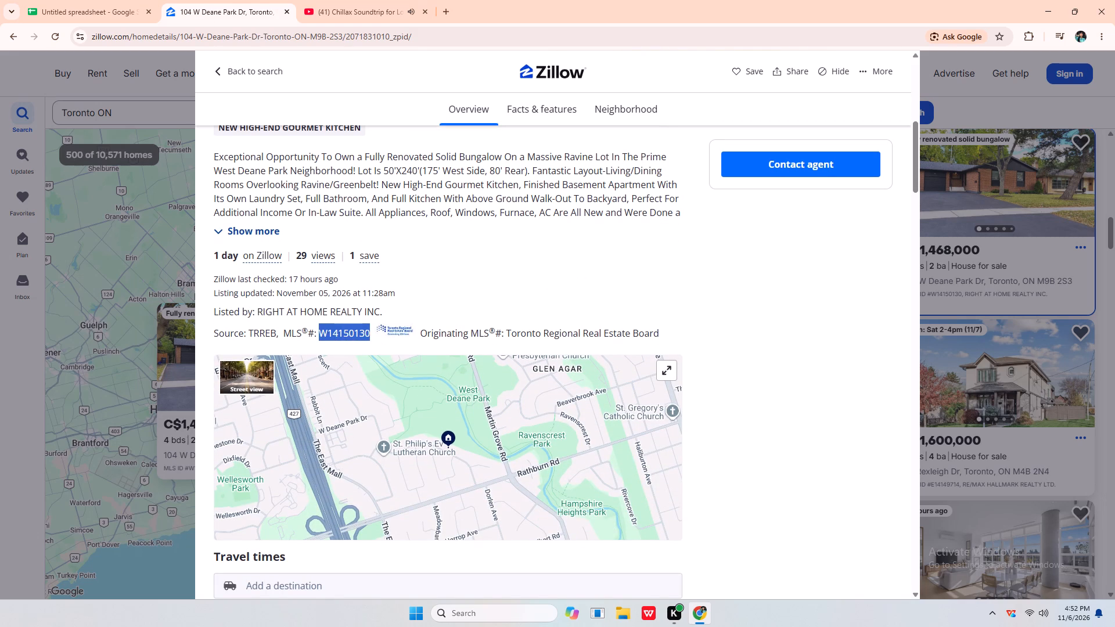
{"action": "key", "text": "ctrl+c"}
{"action": "left_click", "coordinate": [114, 13]}
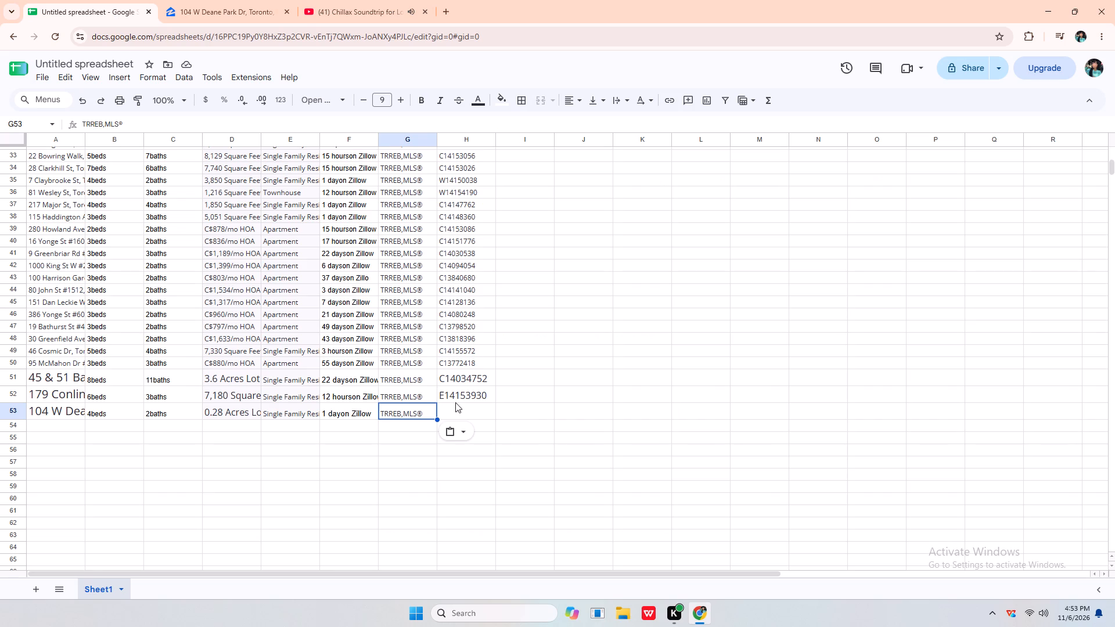
{"action": "left_click", "coordinate": [482, 408]}
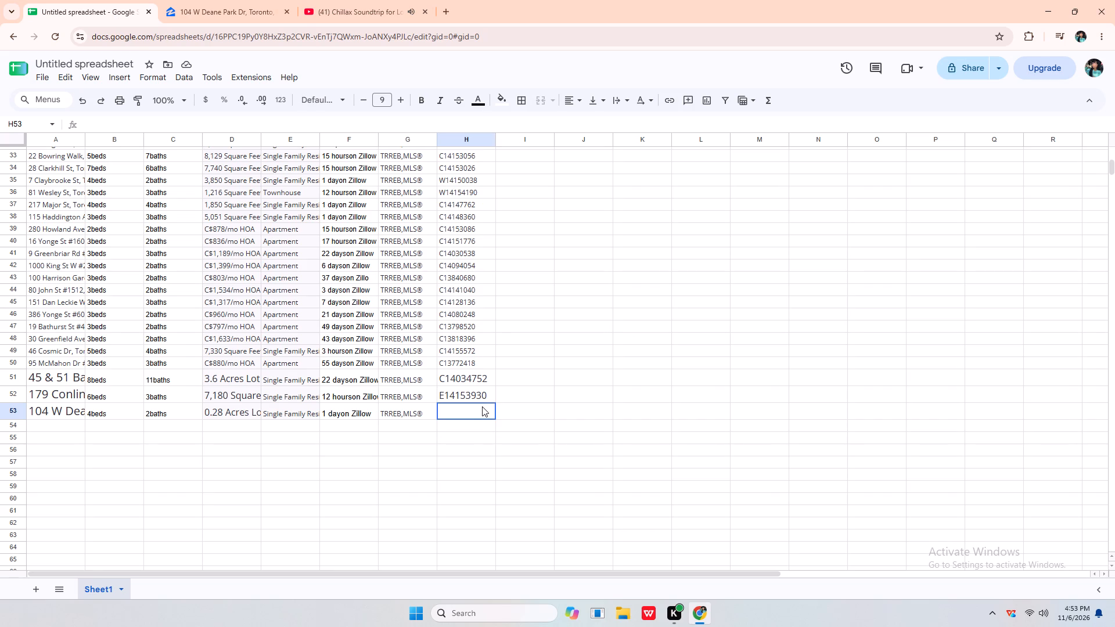
{"action": "key", "text": "ctrl+v"}
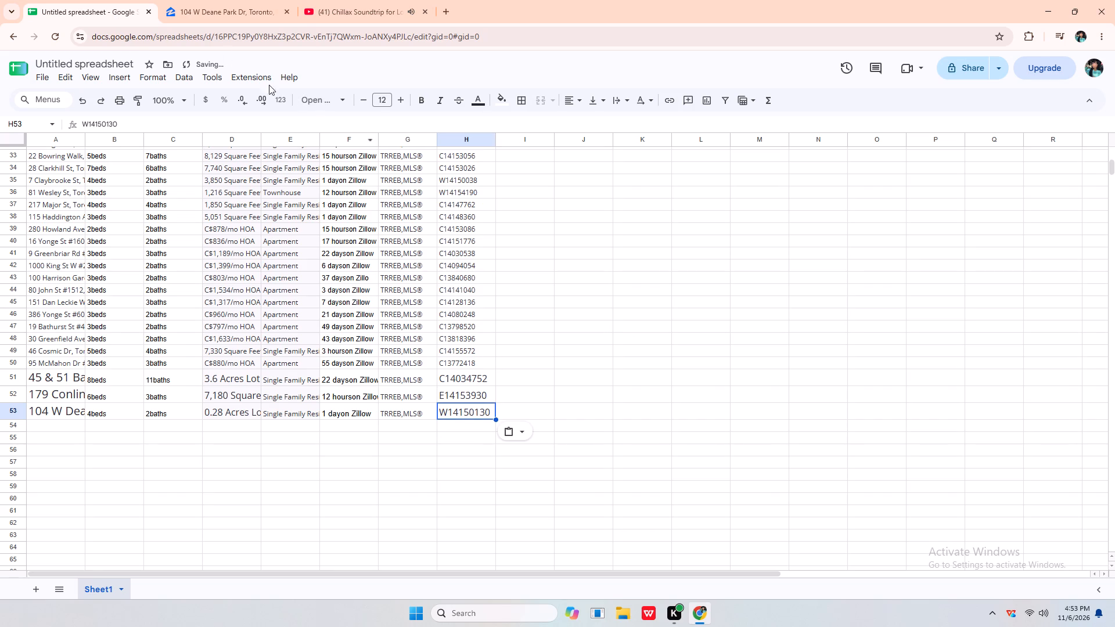
Return to the Toronto search results on Zillow and open the 63 Eastville Ave listing.
{"action": "left_click", "coordinate": [217, 0]}
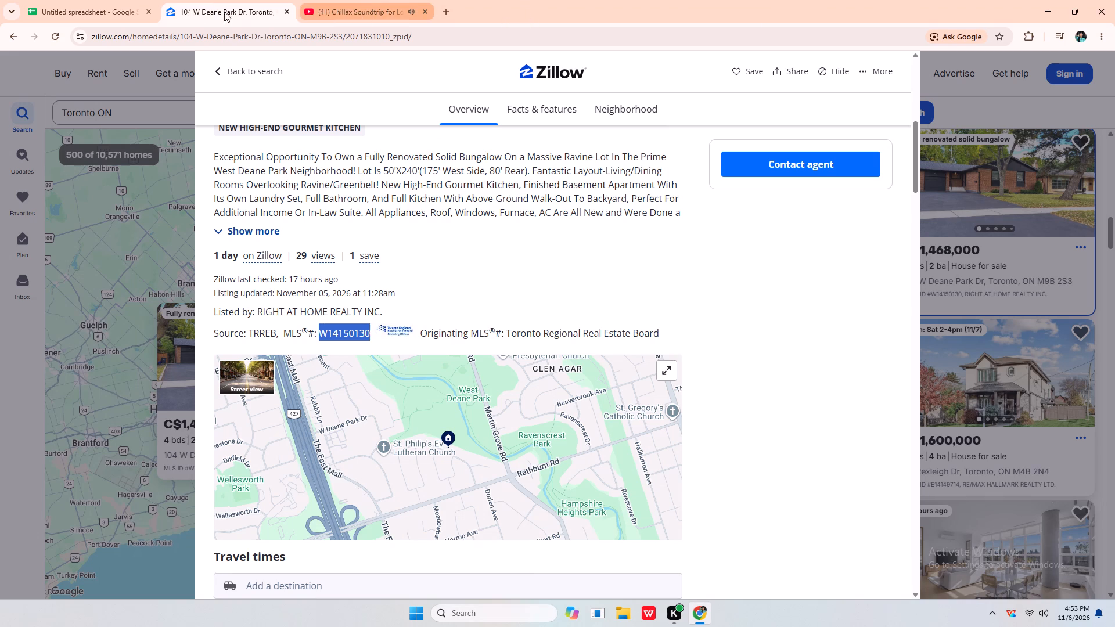
{"action": "left_click", "coordinate": [105, 10]}
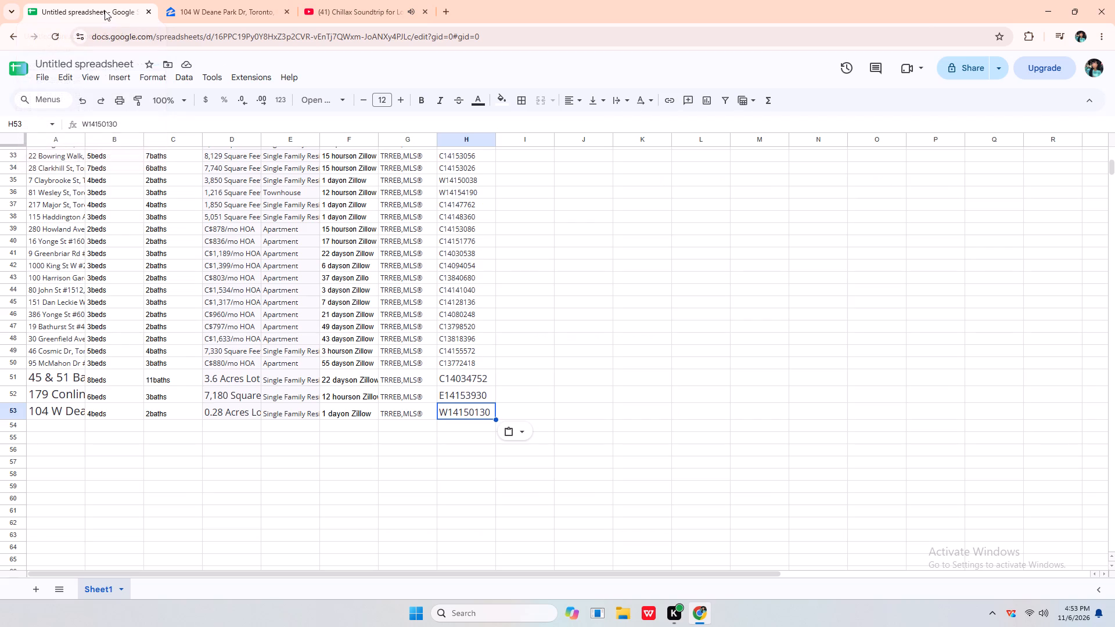
{"action": "left_click", "coordinate": [249, 16]}
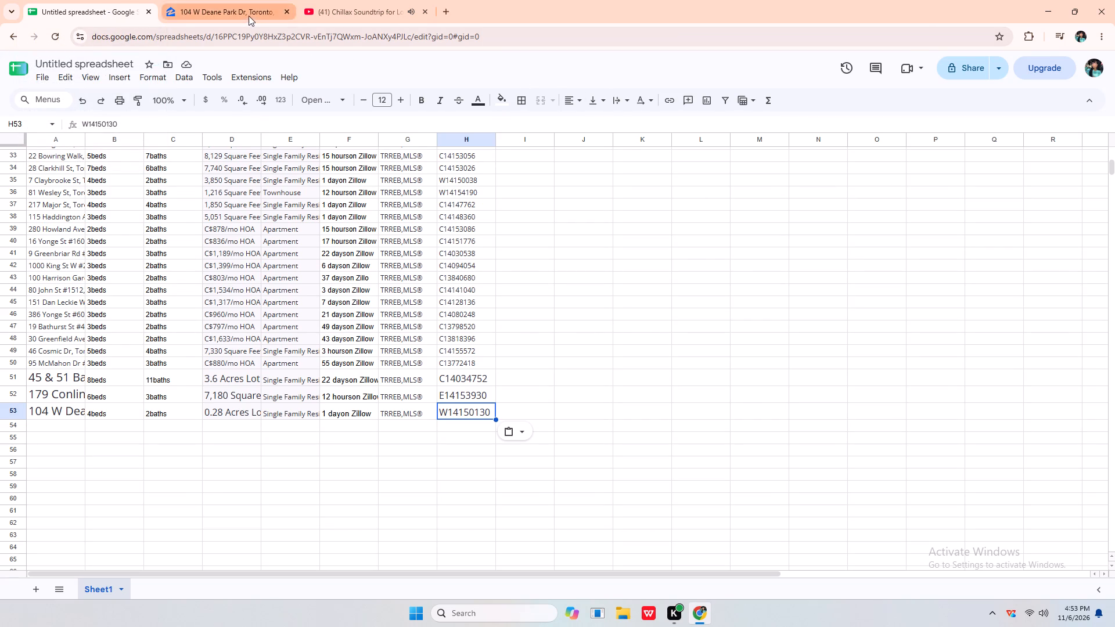
{"action": "left_click", "coordinate": [228, 68]}
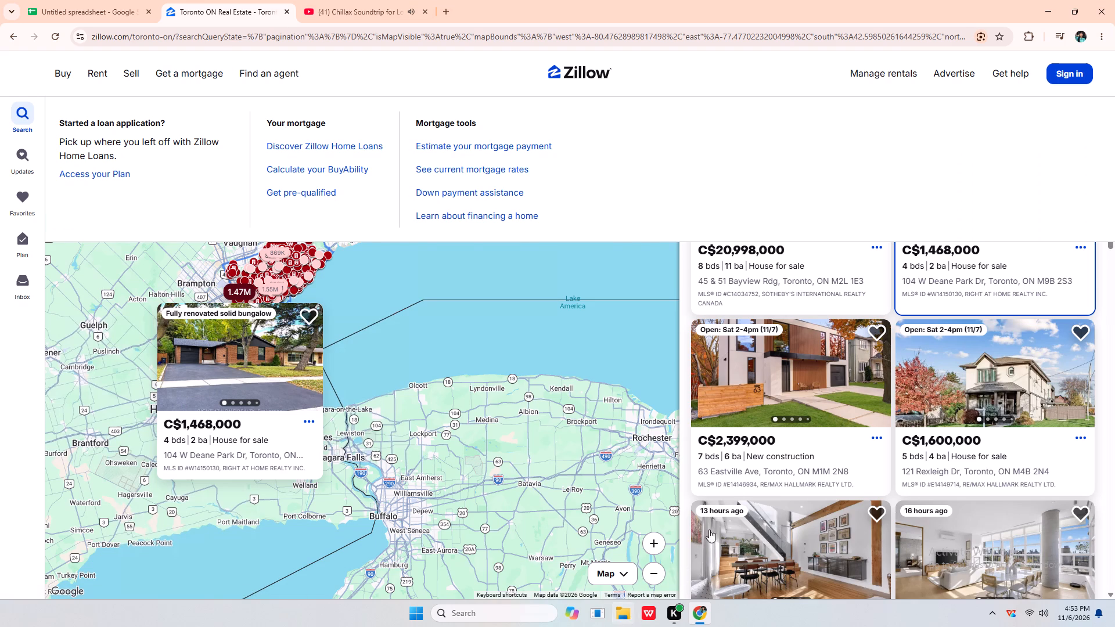
{"action": "left_click", "coordinate": [815, 475]}
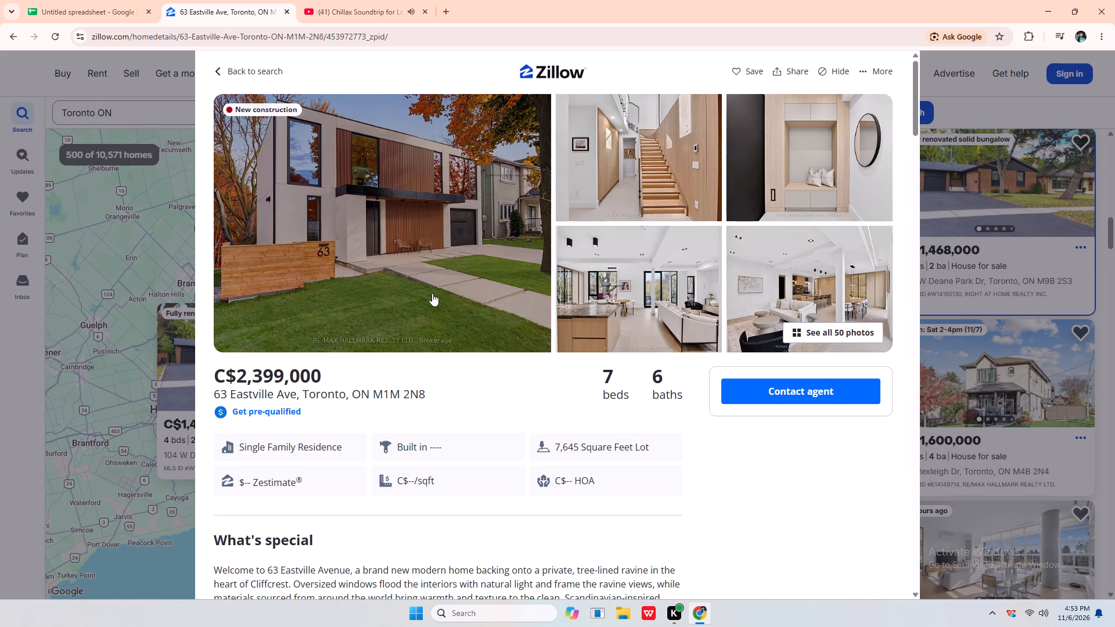
{"action": "left_click", "coordinate": [432, 293]}
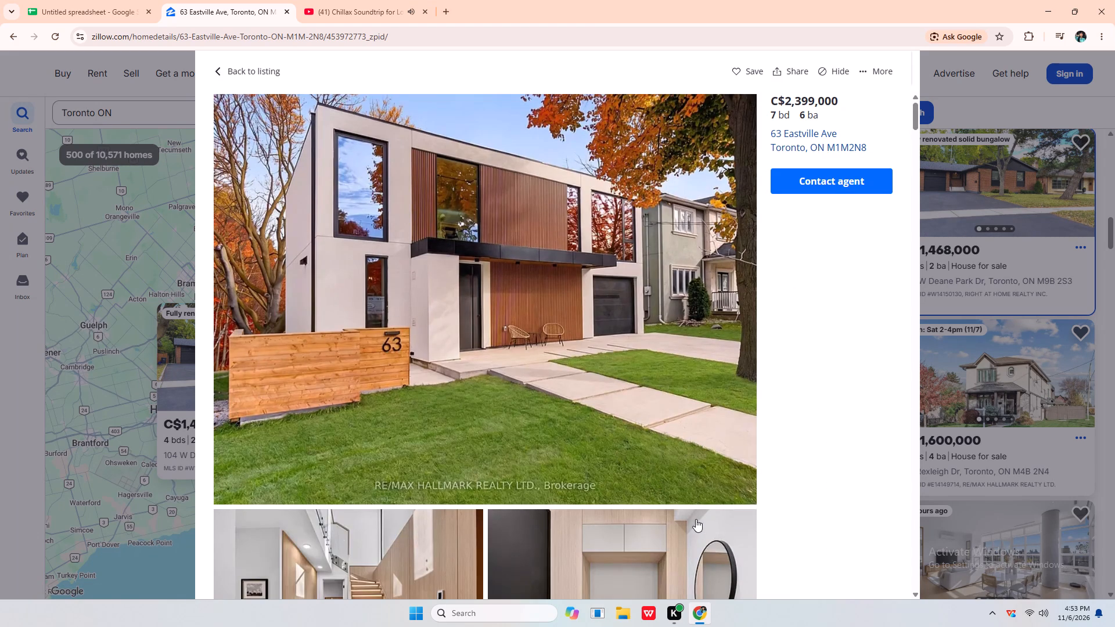
{"action": "scroll", "coordinate": [696, 518], "scroll_direction": "down", "scroll_amount": 6}
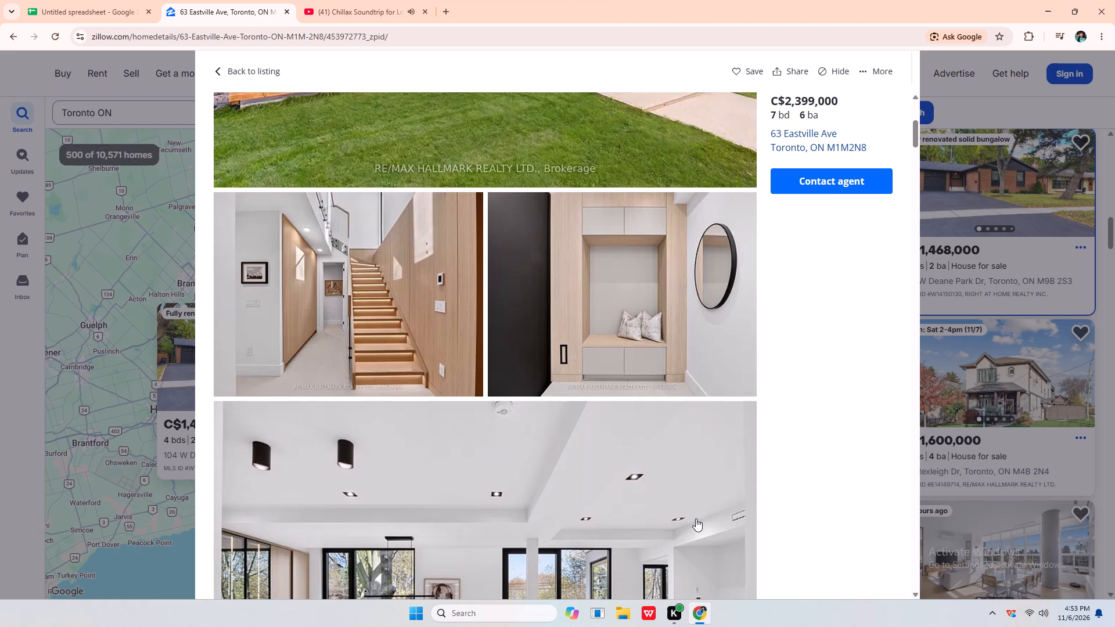
{"action": "scroll", "coordinate": [696, 518], "scroll_direction": "down", "scroll_amount": 5}
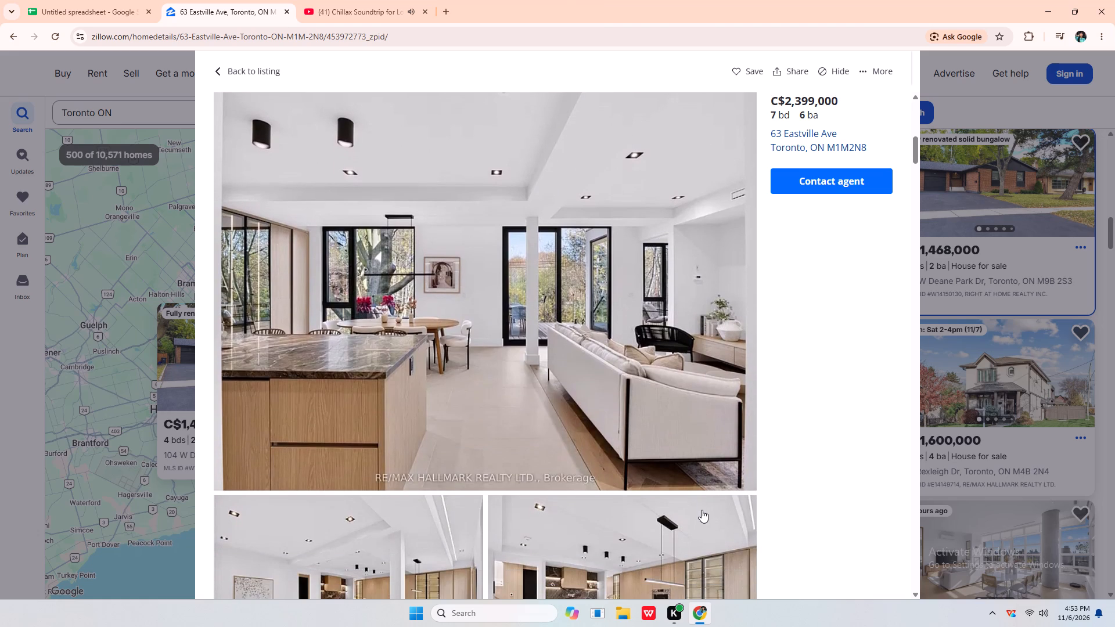
{"action": "scroll", "coordinate": [616, 199], "scroll_direction": "down", "scroll_amount": 4}
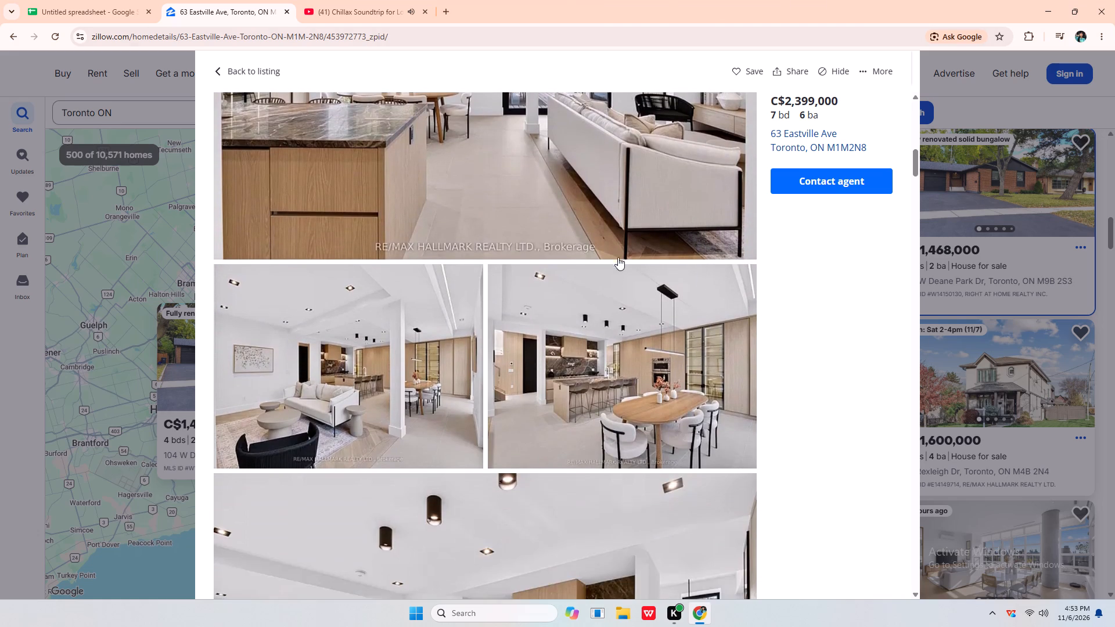
{"action": "scroll", "coordinate": [620, 264], "scroll_direction": "down", "scroll_amount": 7}
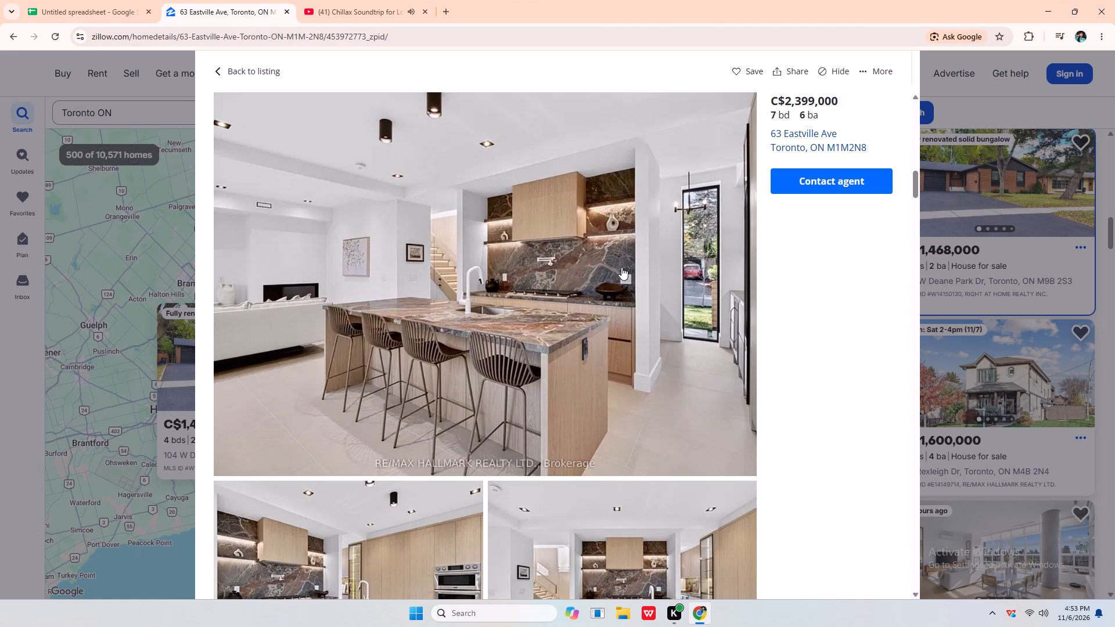
{"action": "scroll", "coordinate": [622, 268], "scroll_direction": "down", "scroll_amount": 7}
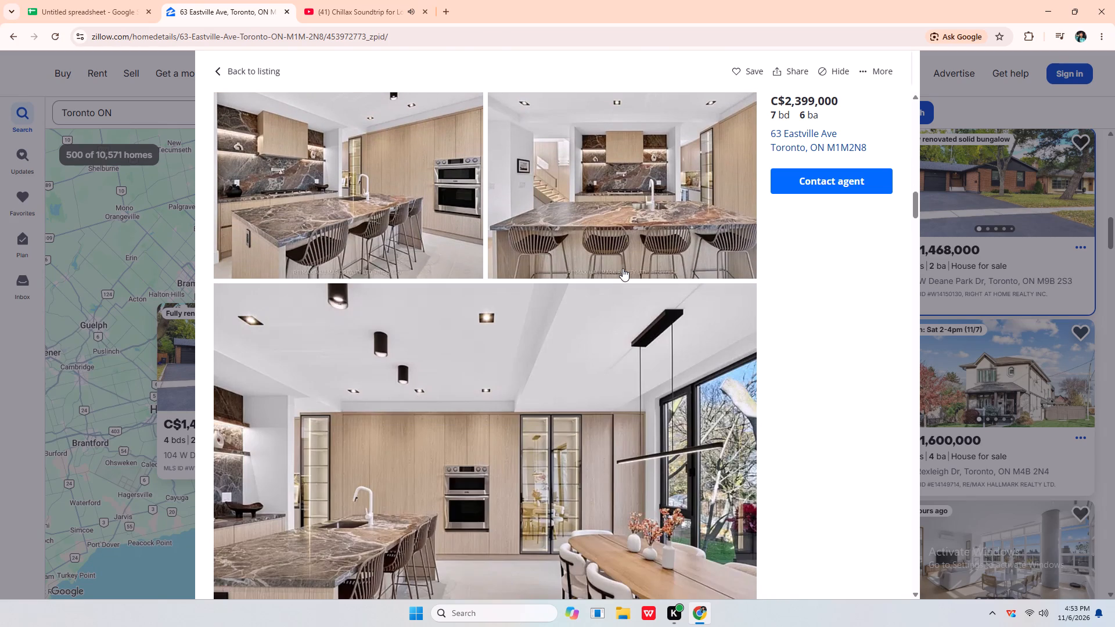
{"action": "scroll", "coordinate": [638, 253], "scroll_direction": "down", "scroll_amount": 3}
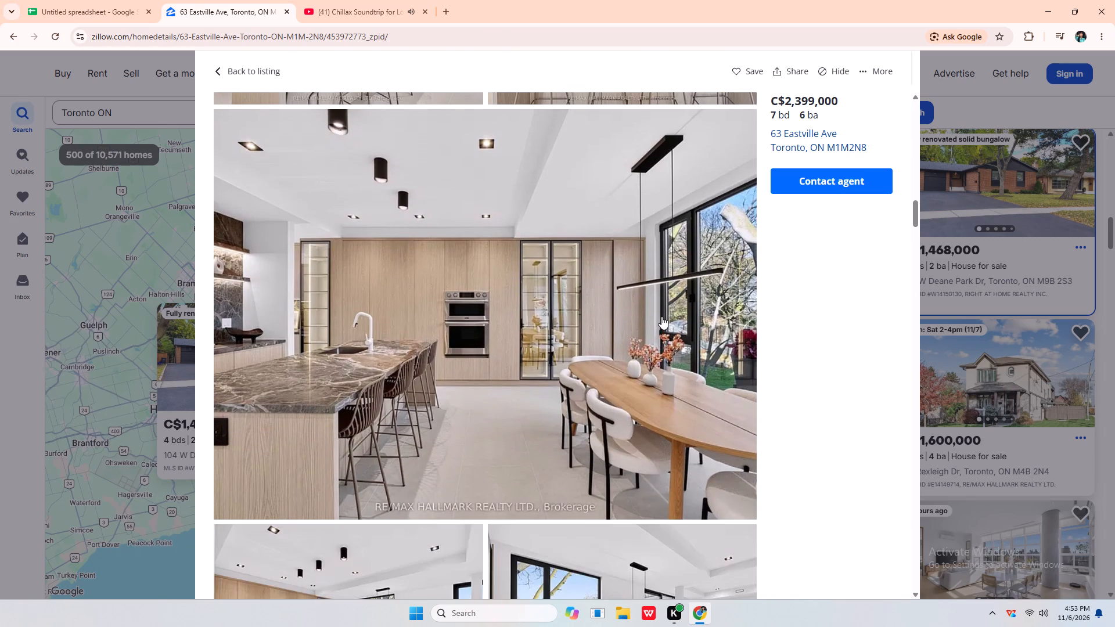
{"action": "scroll", "coordinate": [675, 410], "scroll_direction": "down", "scroll_amount": 4}
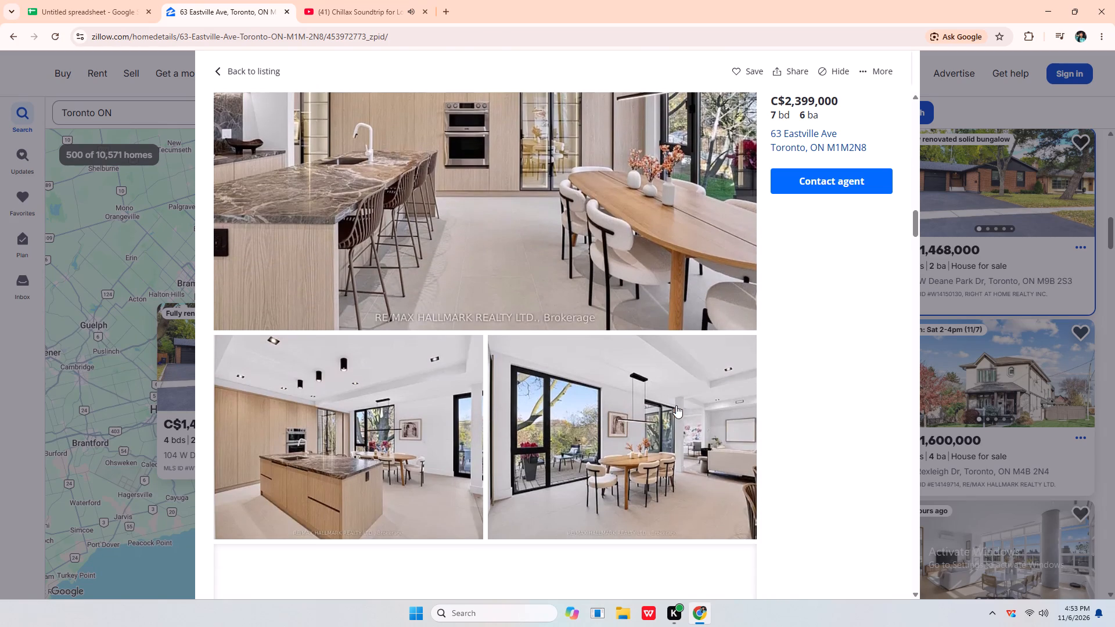
{"action": "scroll", "coordinate": [676, 405], "scroll_direction": "down", "scroll_amount": 1}
{"action": "scroll", "coordinate": [681, 495], "scroll_direction": "down", "scroll_amount": 2}
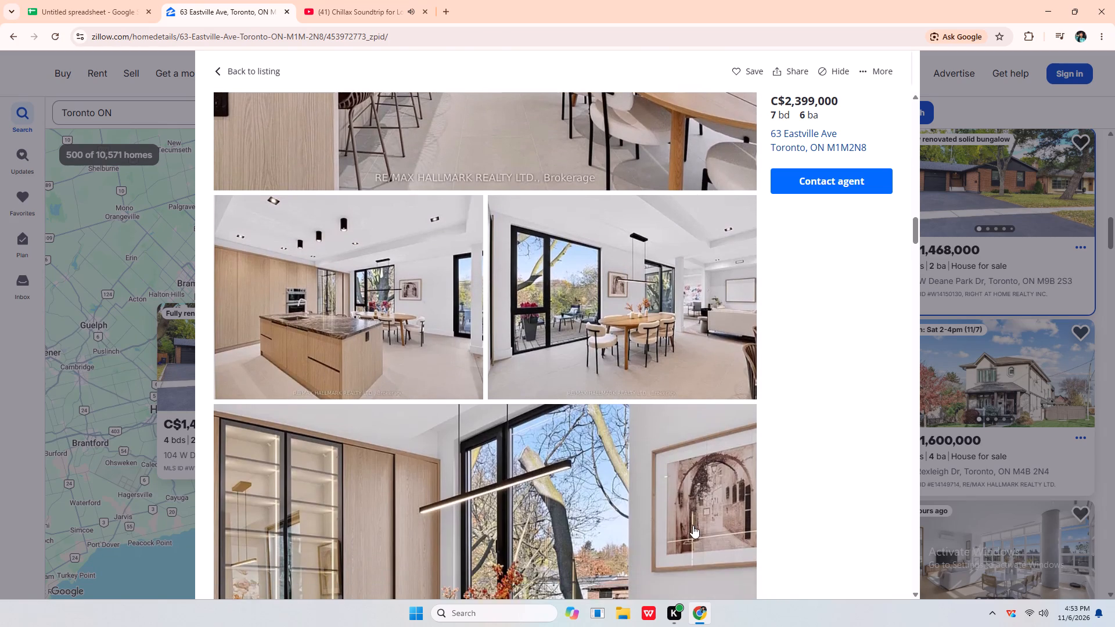
{"action": "scroll", "coordinate": [693, 525], "scroll_direction": "down", "scroll_amount": 3}
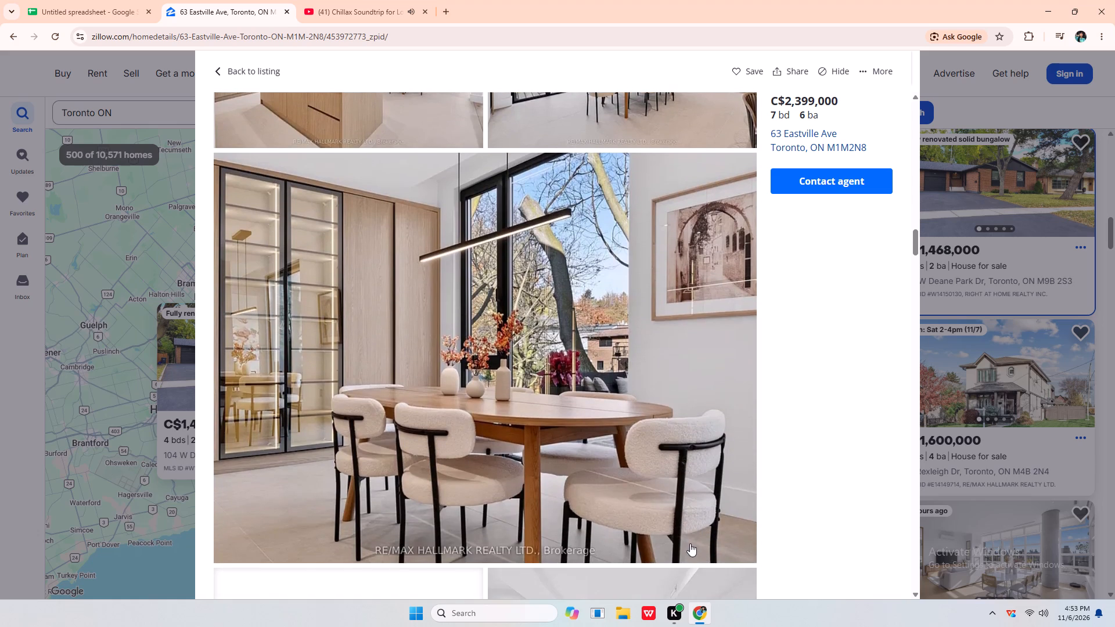
{"action": "scroll", "coordinate": [693, 530], "scroll_direction": "down", "scroll_amount": 4}
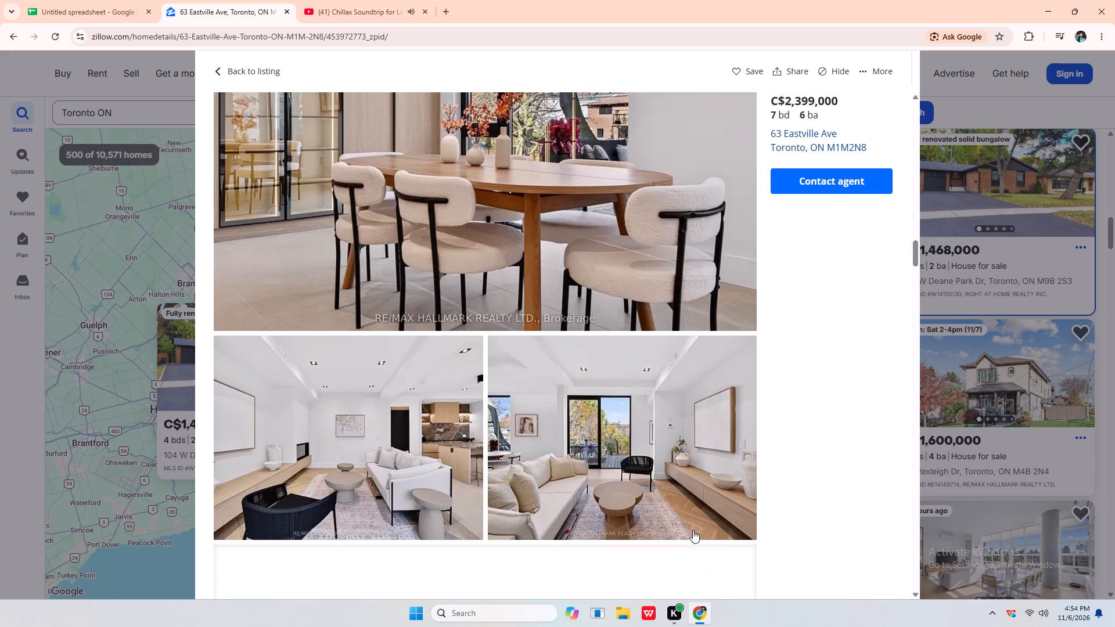
{"action": "scroll", "coordinate": [693, 530], "scroll_direction": "down", "scroll_amount": 7}
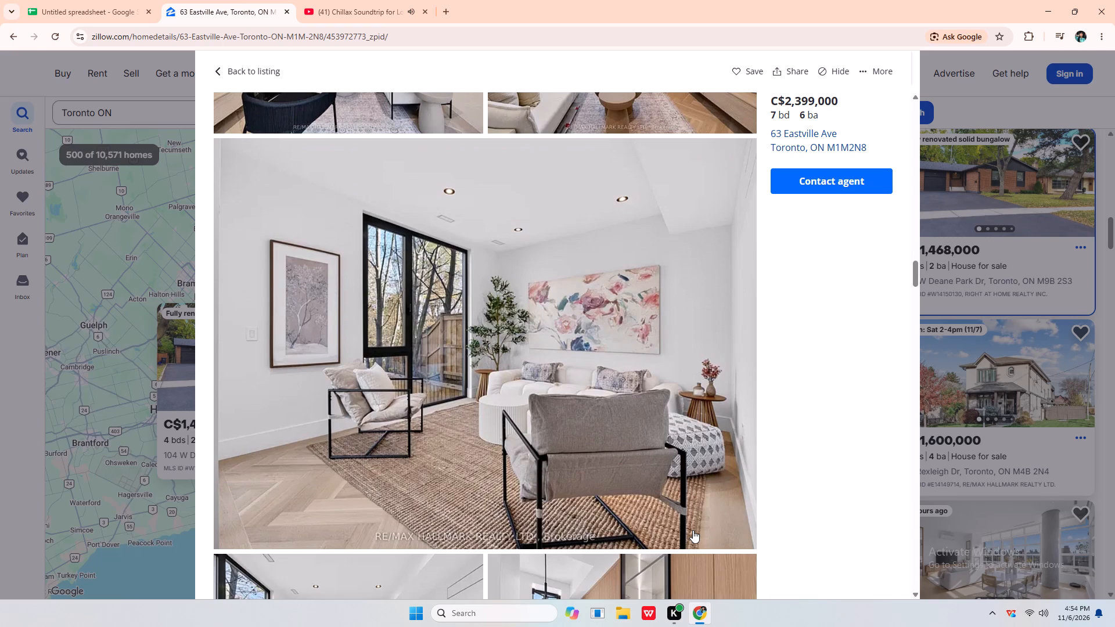
{"action": "scroll", "coordinate": [693, 530], "scroll_direction": "down", "scroll_amount": 12}
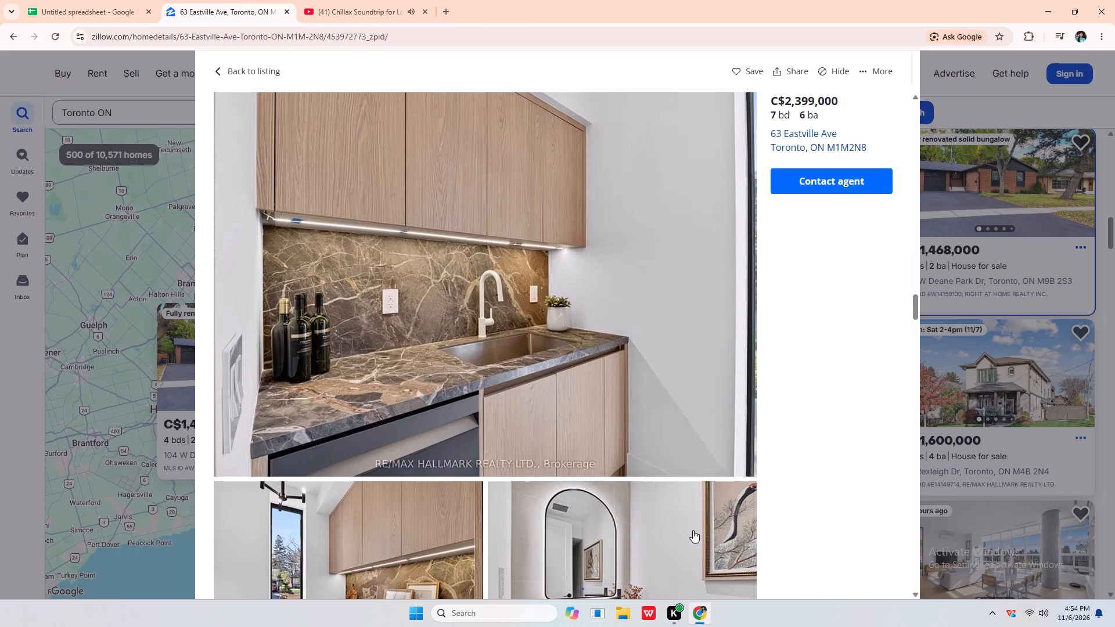
{"action": "scroll", "coordinate": [693, 530], "scroll_direction": "down", "scroll_amount": 2}
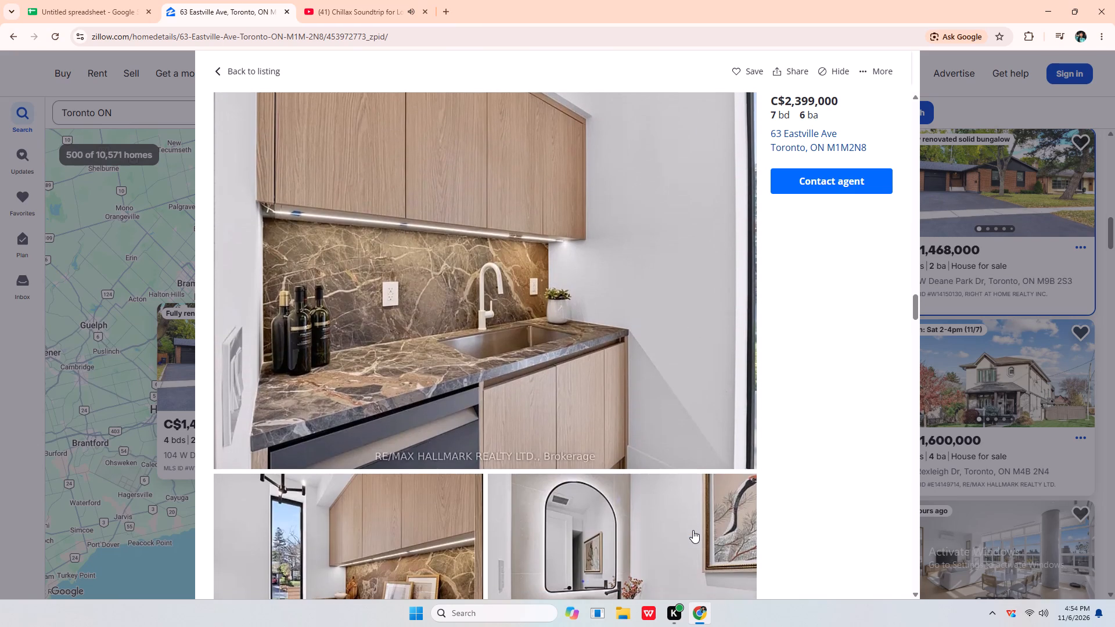
{"action": "scroll", "coordinate": [693, 530], "scroll_direction": "down", "scroll_amount": 6}
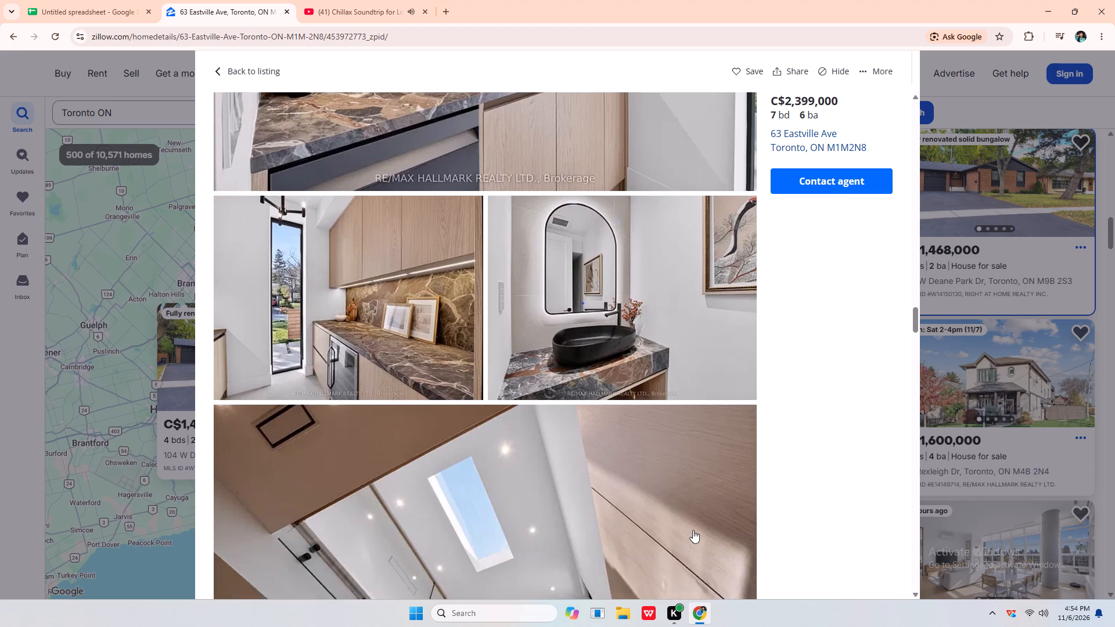
{"action": "scroll", "coordinate": [693, 530], "scroll_direction": "down", "scroll_amount": 4}
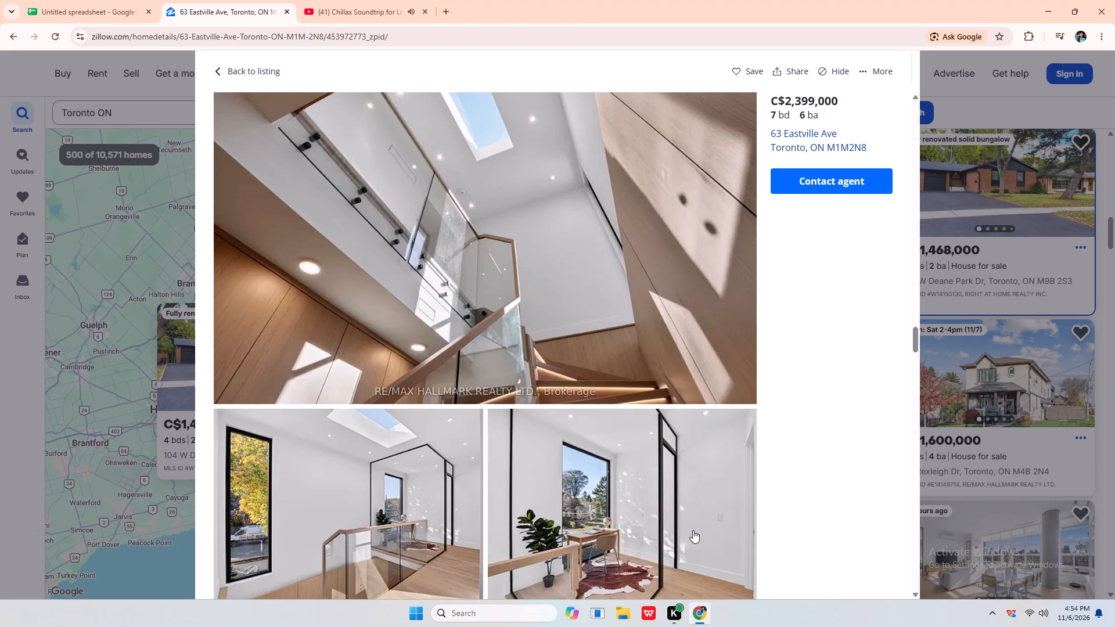
{"action": "scroll", "coordinate": [693, 530], "scroll_direction": "down", "scroll_amount": 1}
{"action": "scroll", "coordinate": [693, 530], "scroll_direction": "up", "scroll_amount": 1}
{"action": "scroll", "coordinate": [693, 530], "scroll_direction": "down", "scroll_amount": 6}
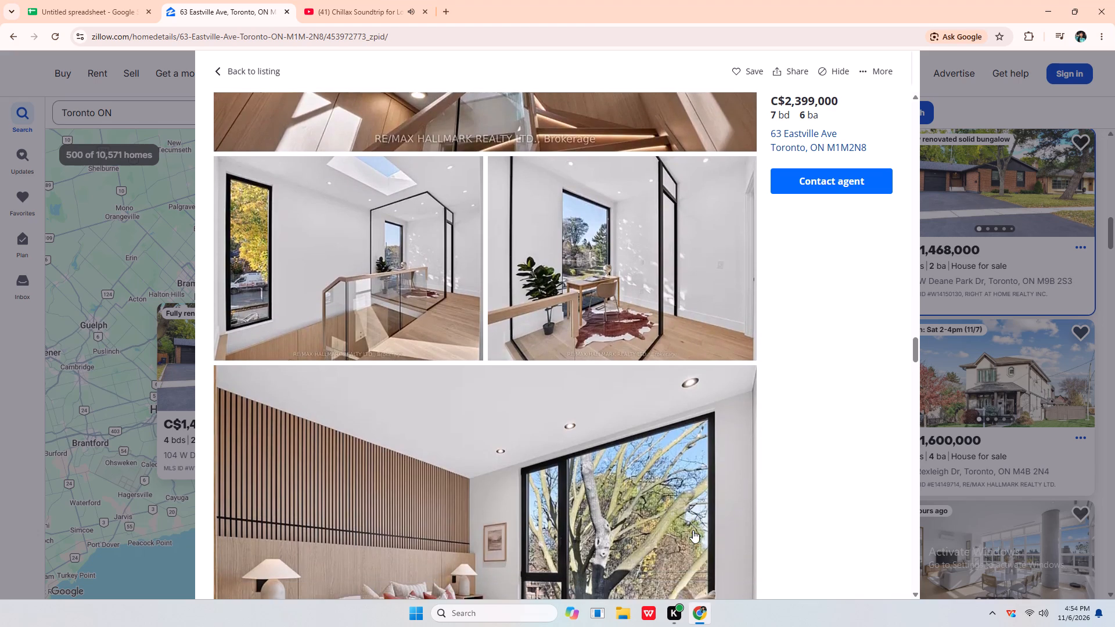
{"action": "scroll", "coordinate": [693, 530], "scroll_direction": "down", "scroll_amount": 2}
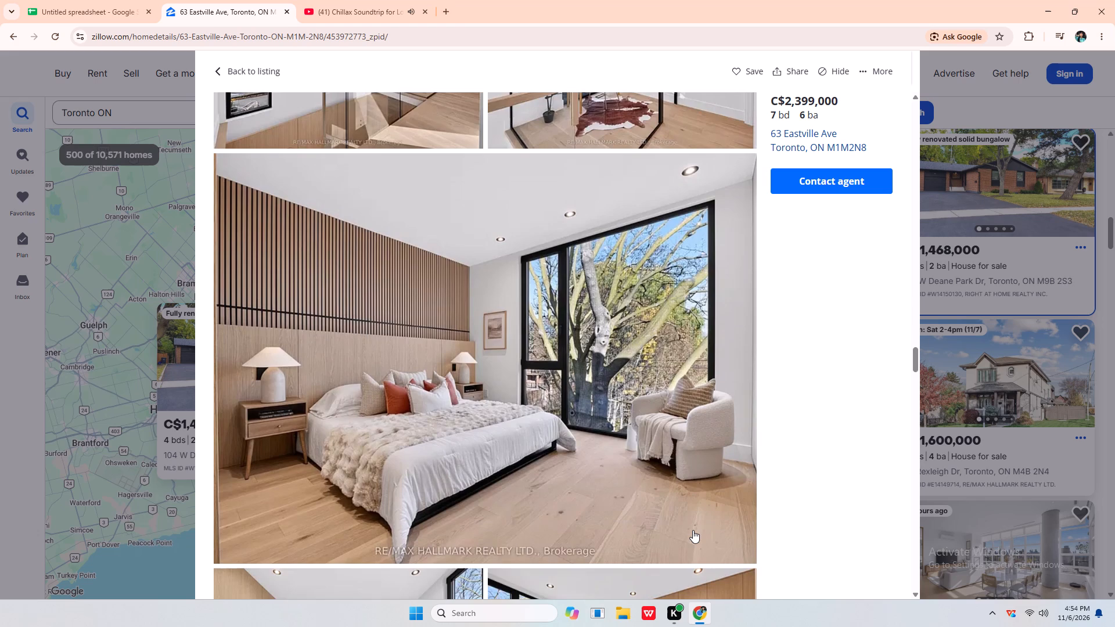
{"action": "scroll", "coordinate": [693, 530], "scroll_direction": "down", "scroll_amount": 3}
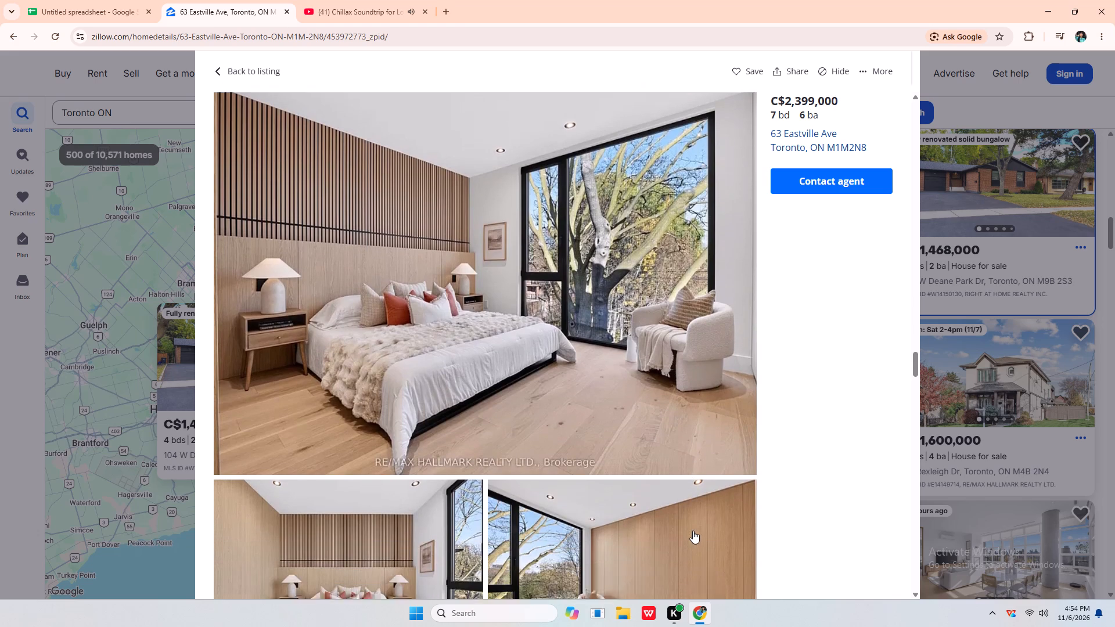
{"action": "scroll", "coordinate": [693, 531], "scroll_direction": "down", "scroll_amount": 3}
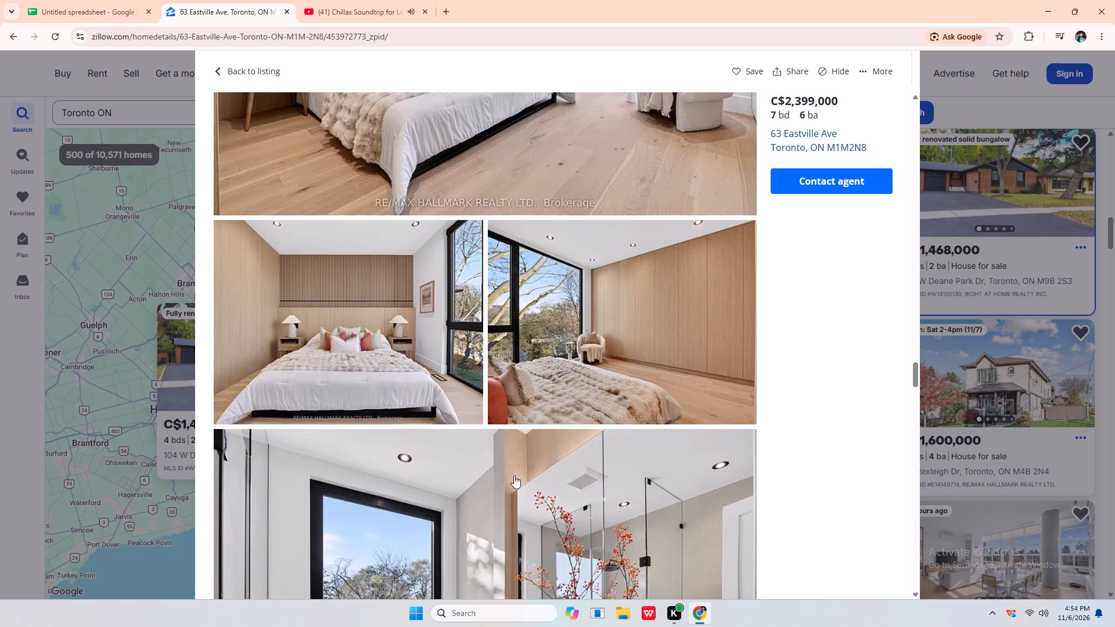
{"action": "scroll", "coordinate": [569, 271], "scroll_direction": "up", "scroll_amount": 3}
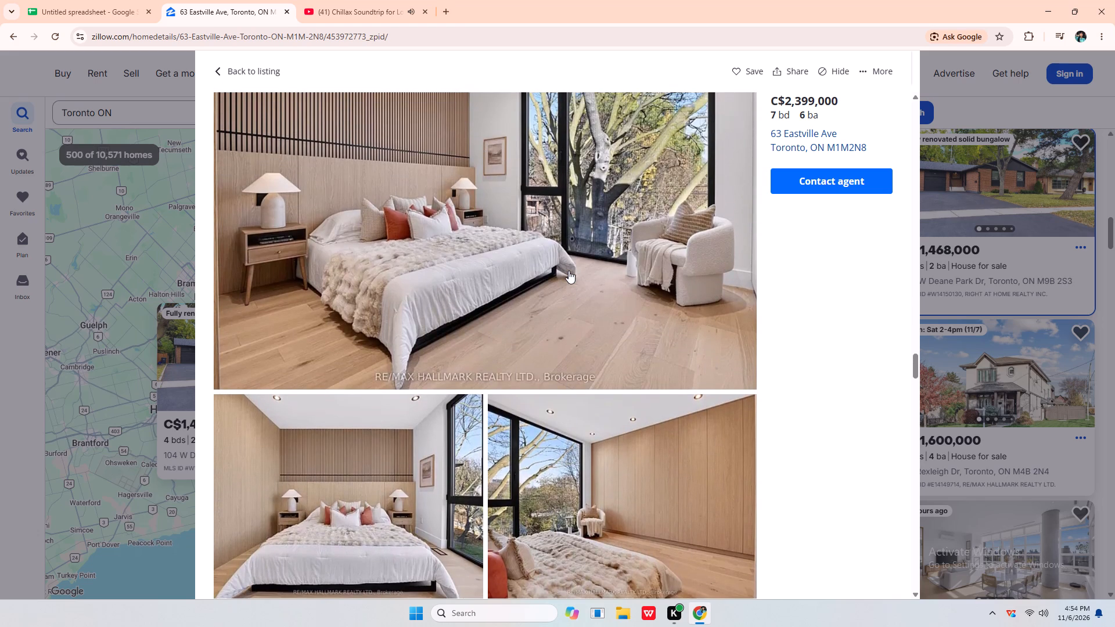
{"action": "scroll", "coordinate": [569, 271], "scroll_direction": "down", "scroll_amount": 6}
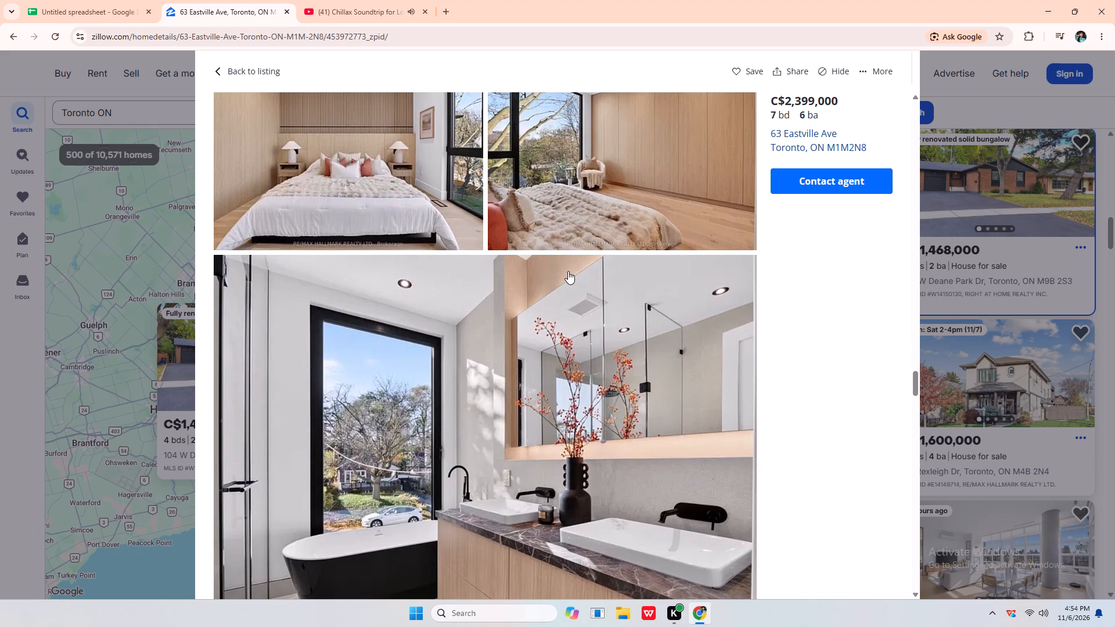
{"action": "scroll", "coordinate": [568, 271], "scroll_direction": "down", "scroll_amount": 2}
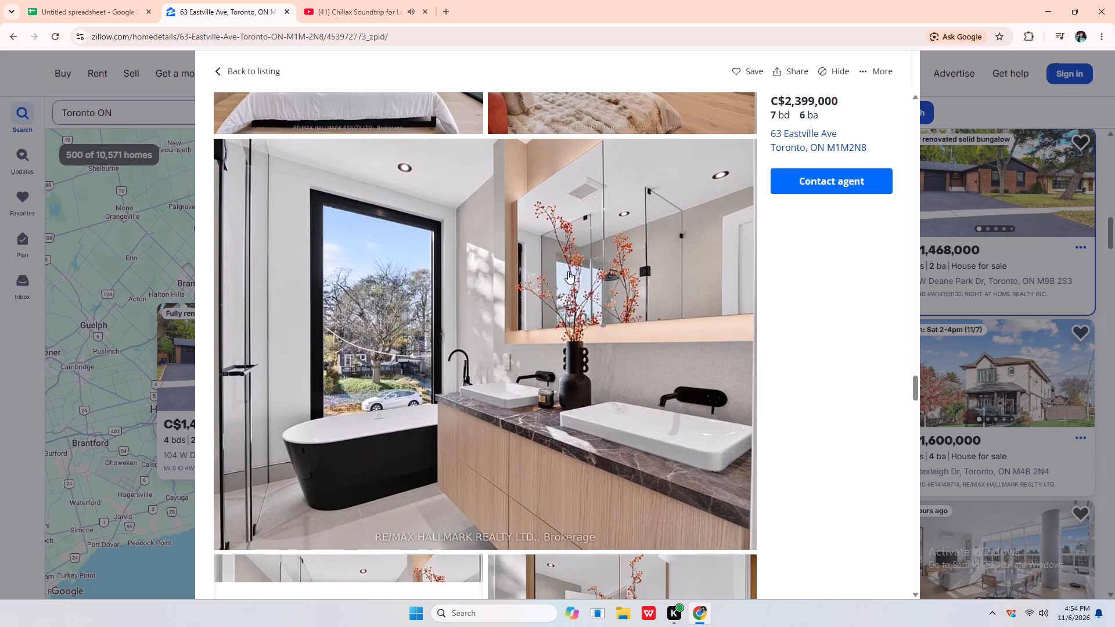
{"action": "scroll", "coordinate": [568, 272], "scroll_direction": "down", "scroll_amount": 6}
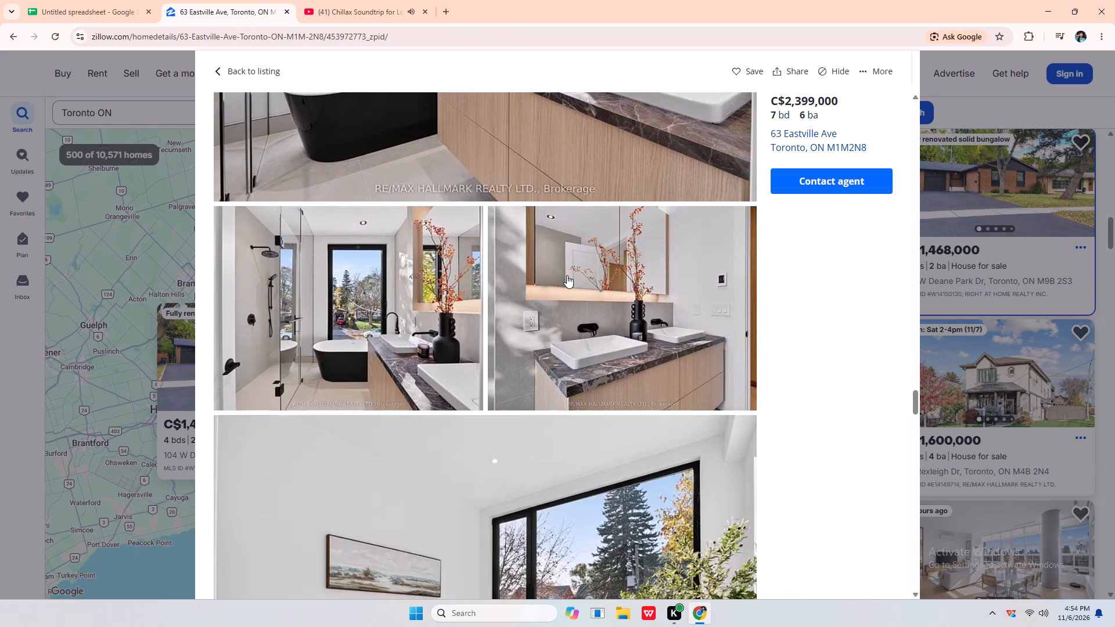
{"action": "scroll", "coordinate": [567, 275], "scroll_direction": "down", "scroll_amount": 4}
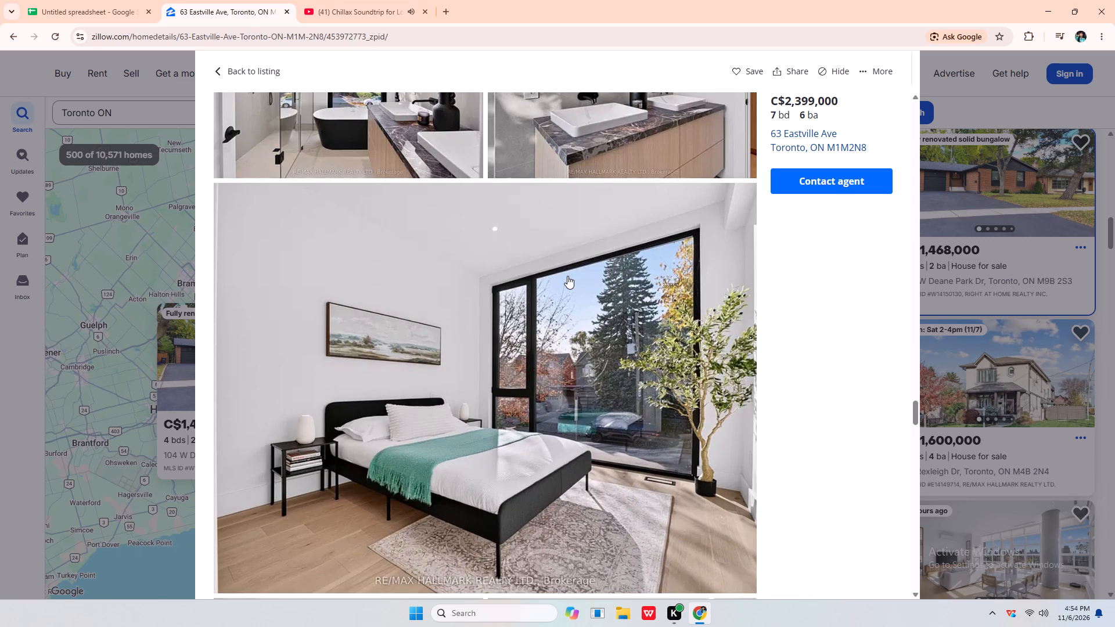
{"action": "scroll", "coordinate": [567, 276], "scroll_direction": "down", "scroll_amount": 5}
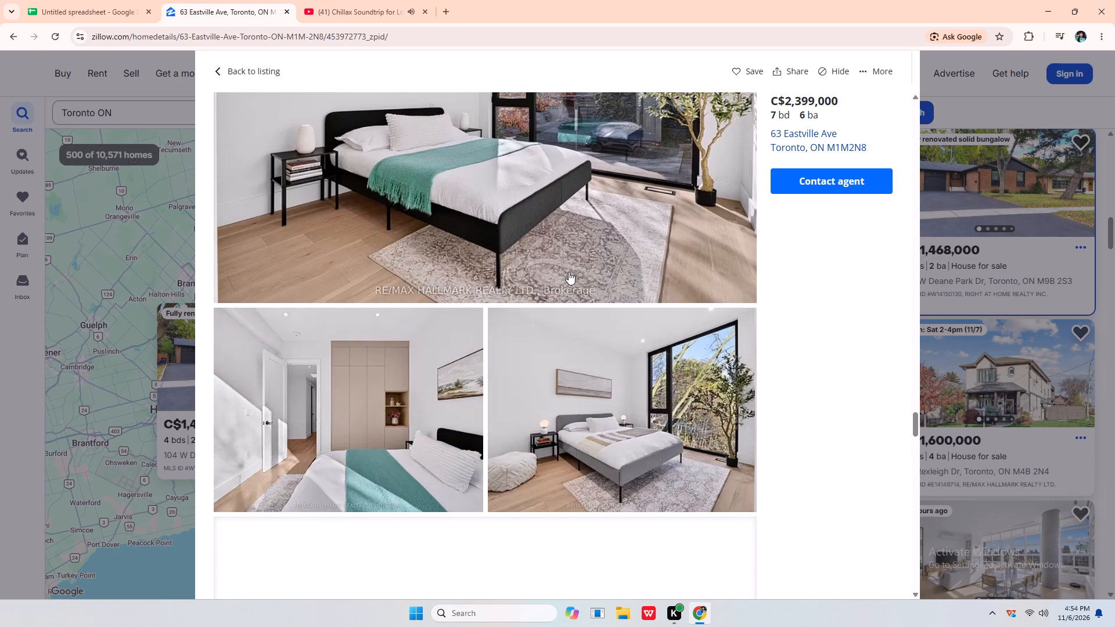
{"action": "scroll", "coordinate": [569, 272], "scroll_direction": "down", "scroll_amount": 5}
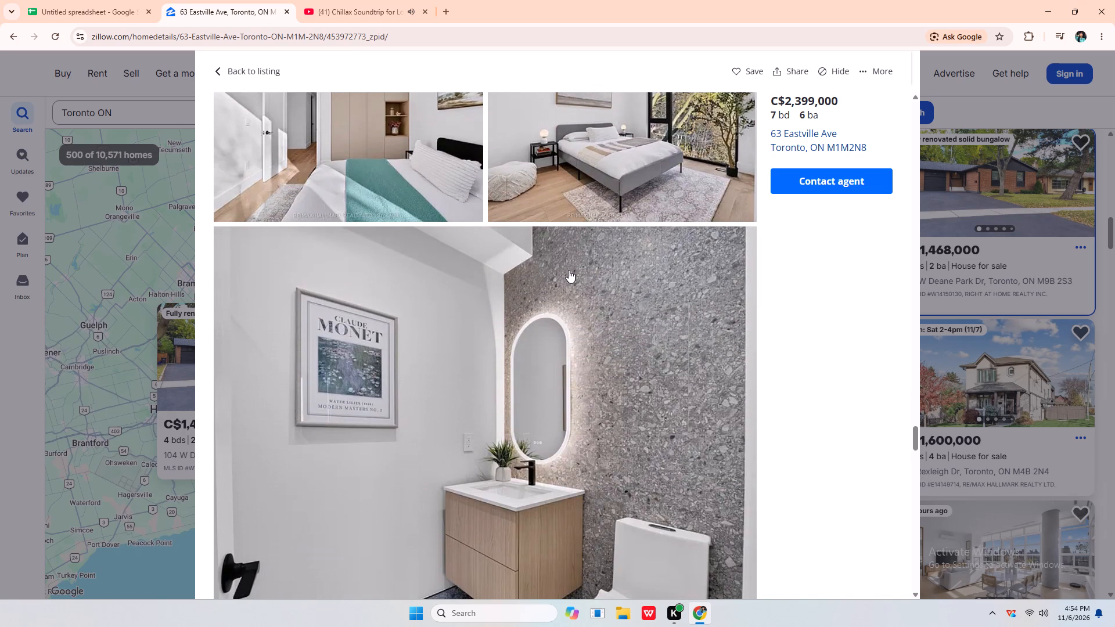
{"action": "scroll", "coordinate": [569, 270], "scroll_direction": "down", "scroll_amount": 6}
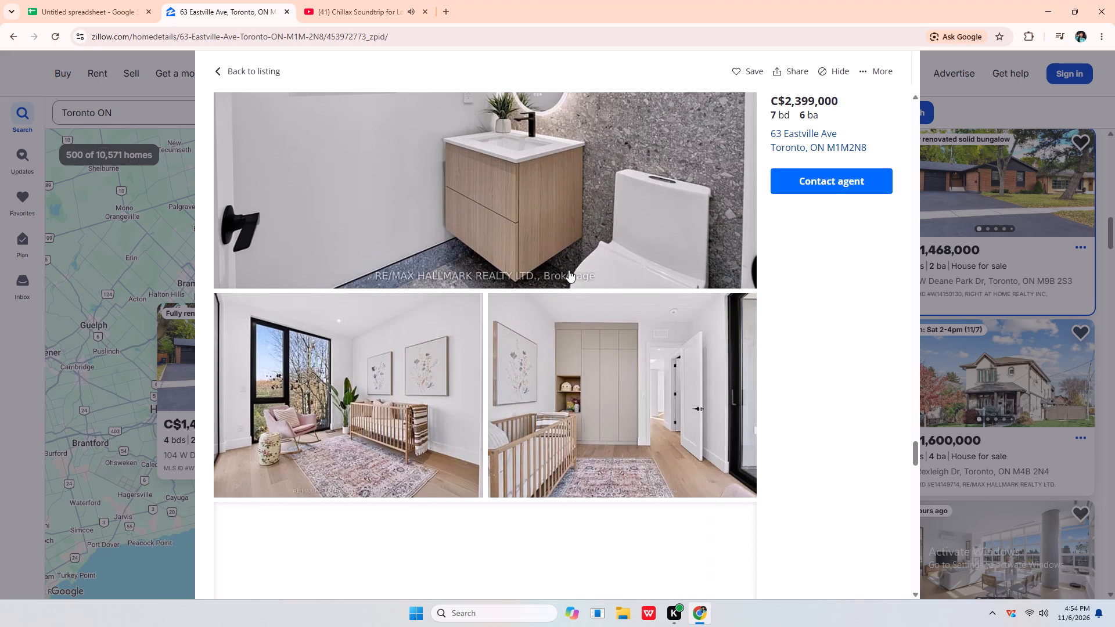
{"action": "scroll", "coordinate": [569, 270], "scroll_direction": "down", "scroll_amount": 1}
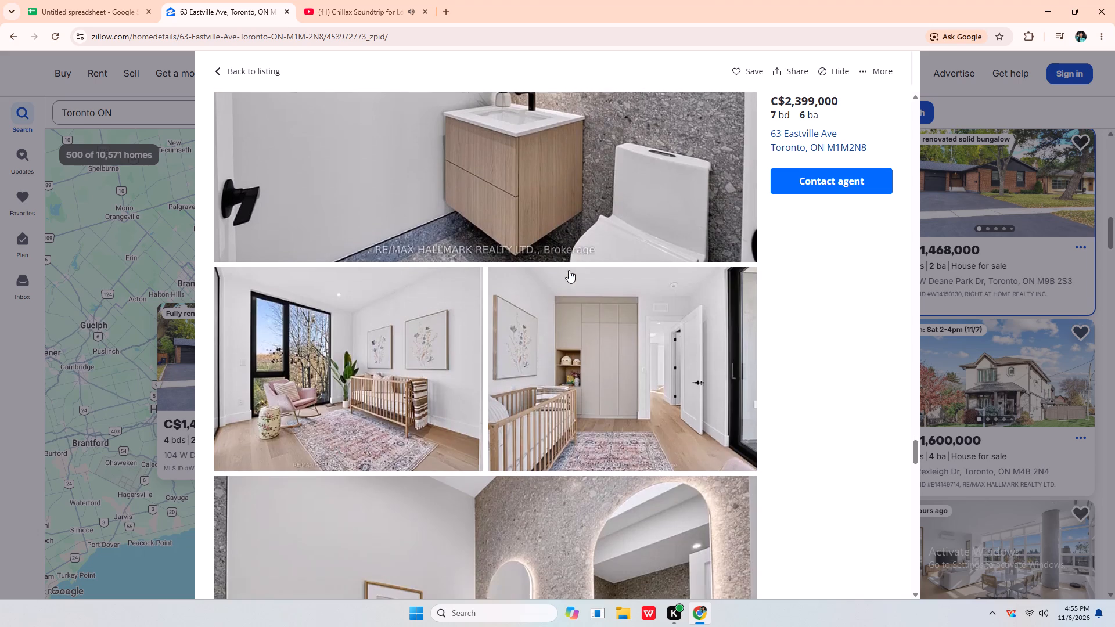
{"action": "scroll", "coordinate": [569, 270], "scroll_direction": "down", "scroll_amount": 6}
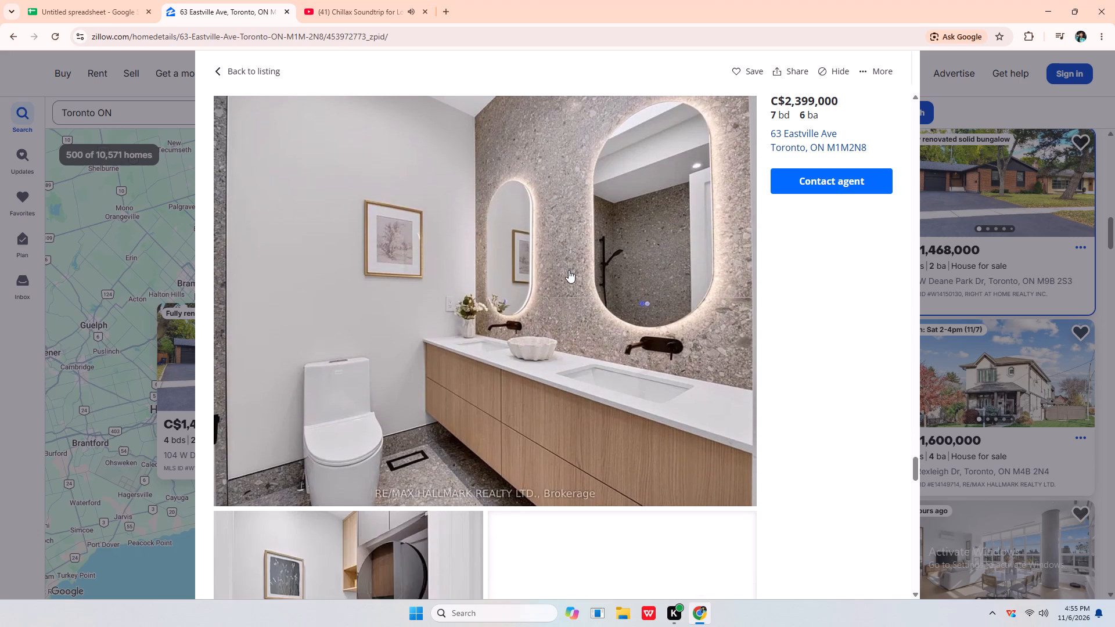
{"action": "scroll", "coordinate": [569, 270], "scroll_direction": "down", "scroll_amount": 6}
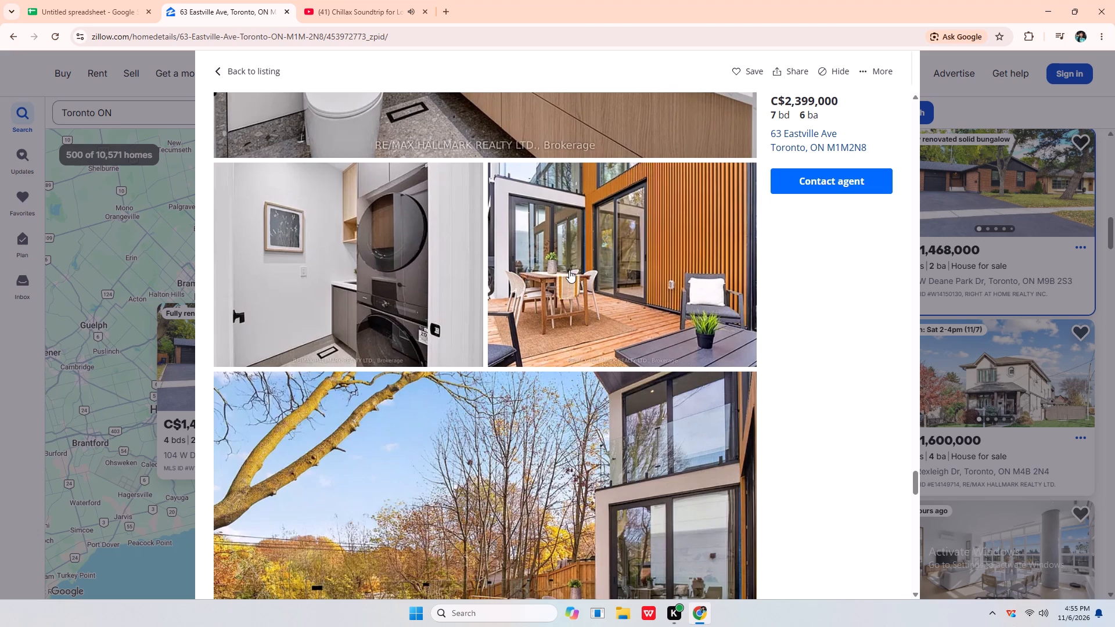
{"action": "scroll", "coordinate": [570, 269], "scroll_direction": "down", "scroll_amount": 7}
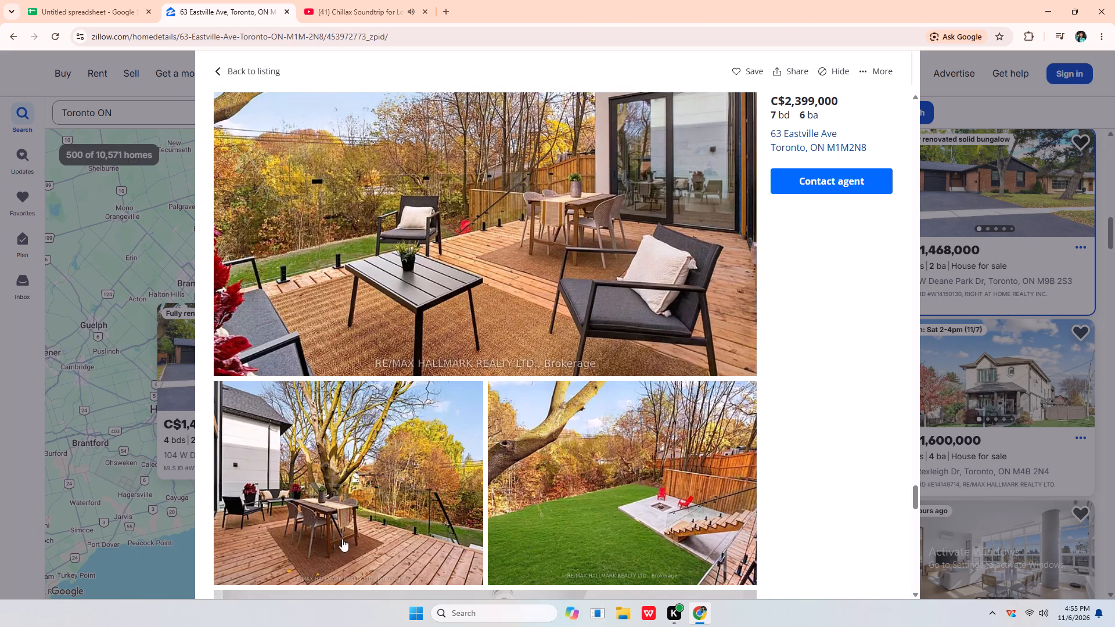
{"action": "scroll", "coordinate": [387, 476], "scroll_direction": "down", "scroll_amount": 5}
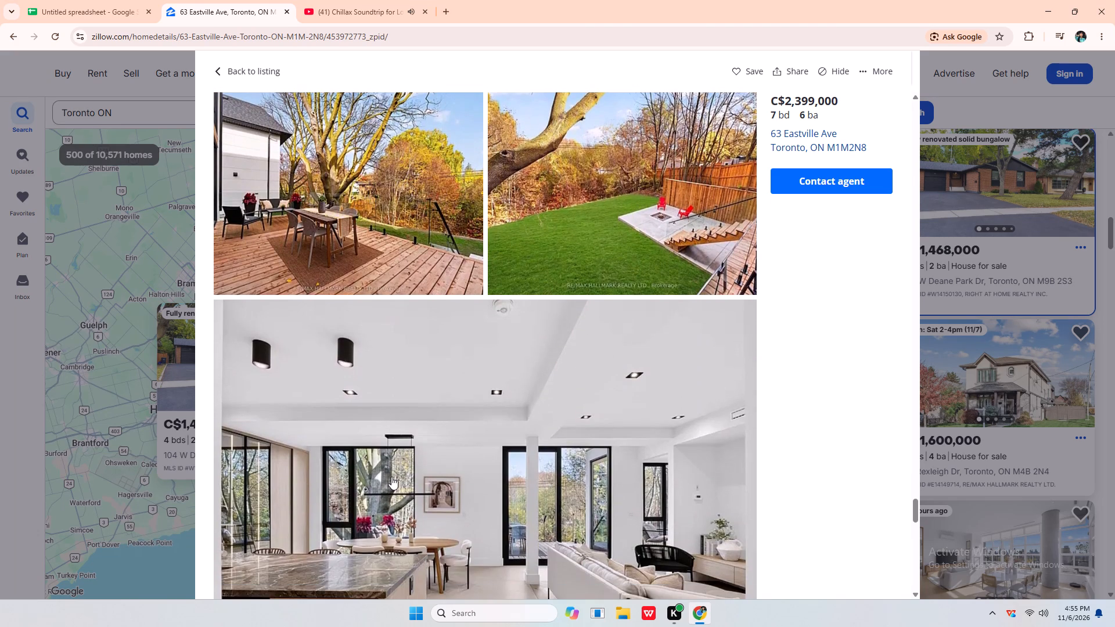
{"action": "scroll", "coordinate": [391, 477], "scroll_direction": "down", "scroll_amount": 9}
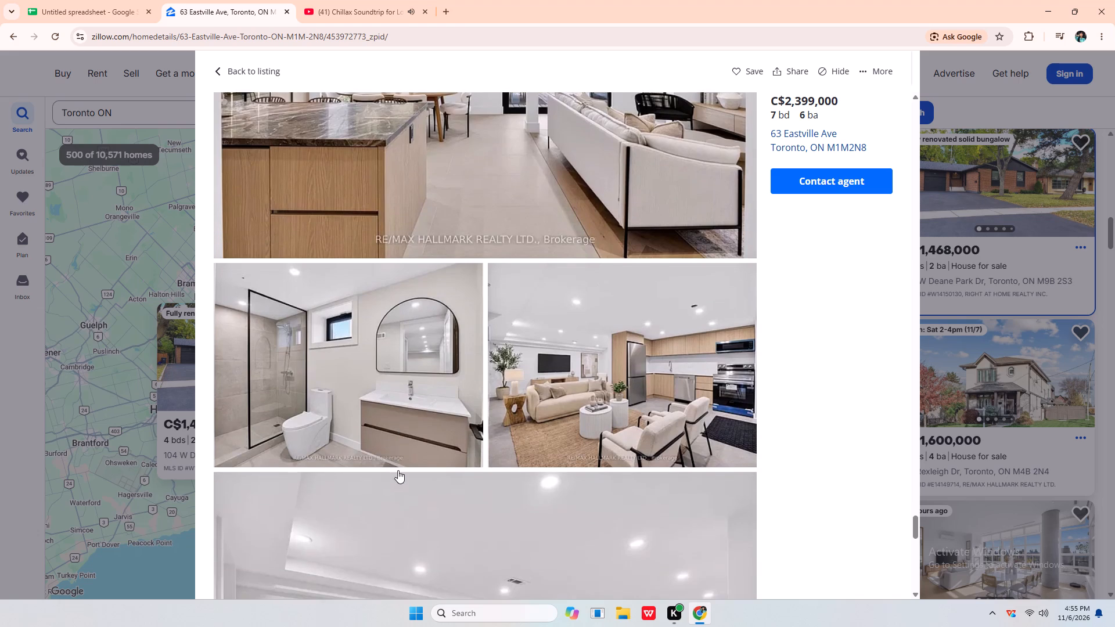
{"action": "left_click", "coordinate": [240, 66]}
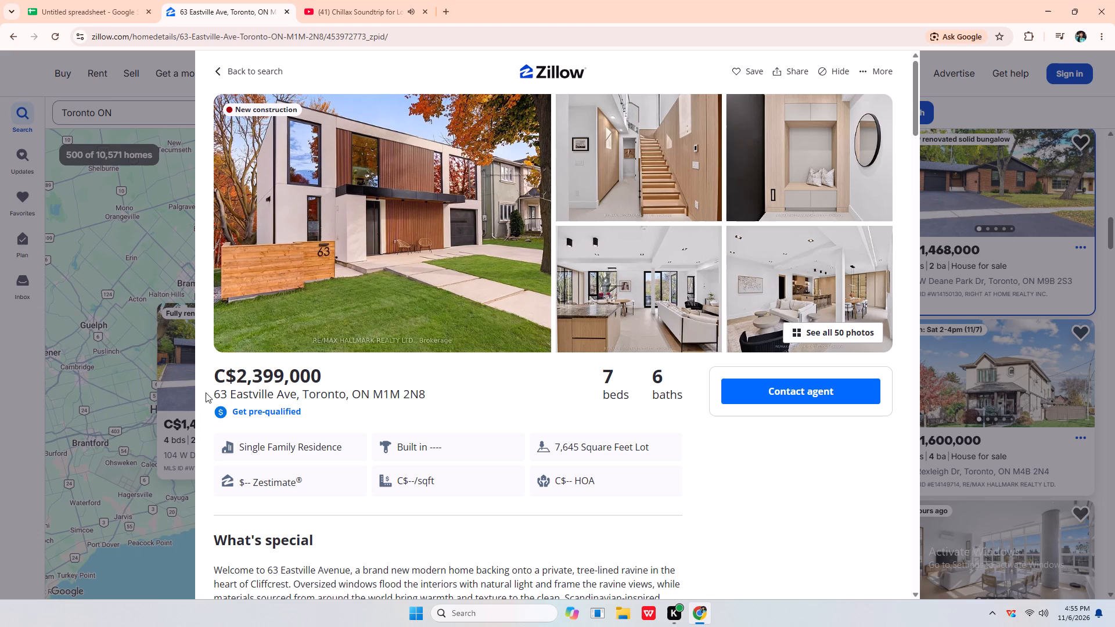
{"action": "left_click_drag", "start_coordinate": [212, 389], "coordinate": [257, 390]}
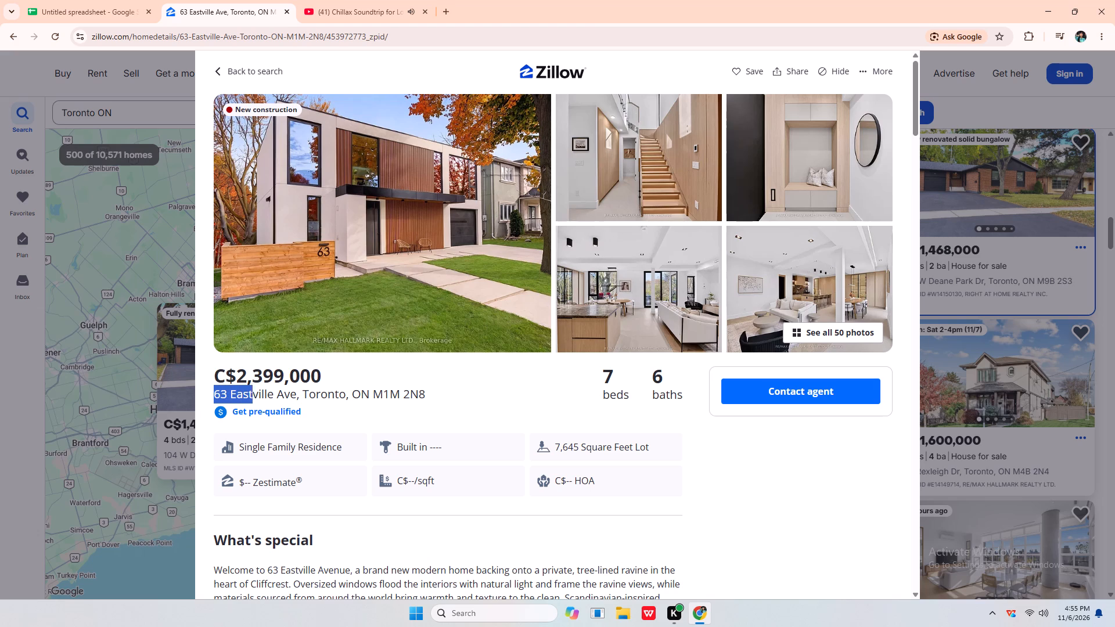
{"action": "left_click_drag", "start_coordinate": [257, 390], "coordinate": [431, 388]}
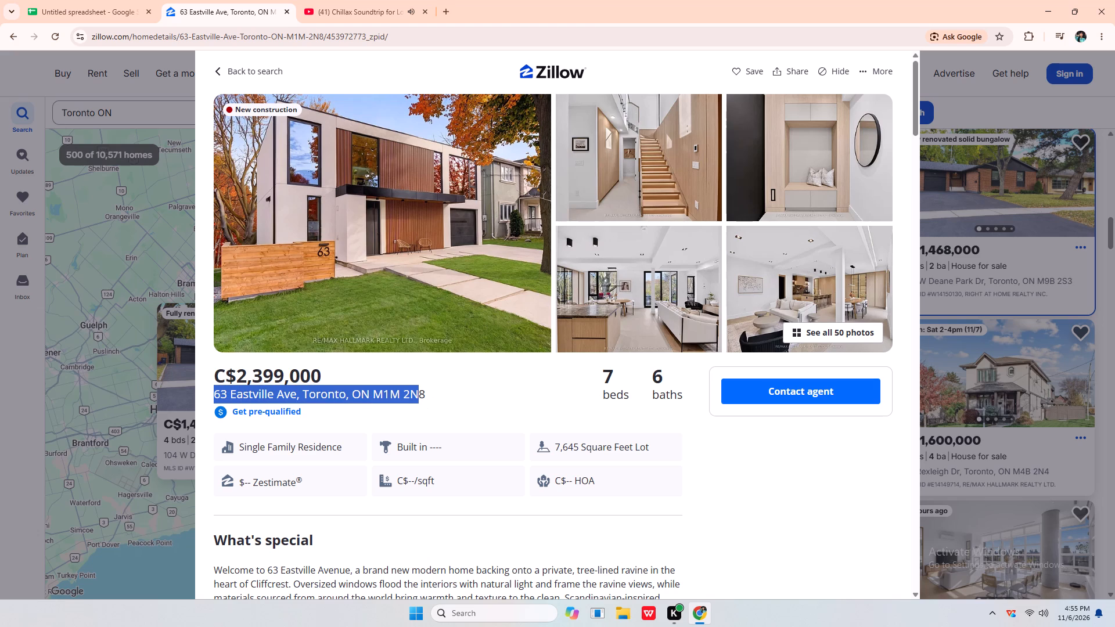
{"action": "key", "text": "ctrl+c"}
{"action": "left_click", "coordinate": [73, 5]}
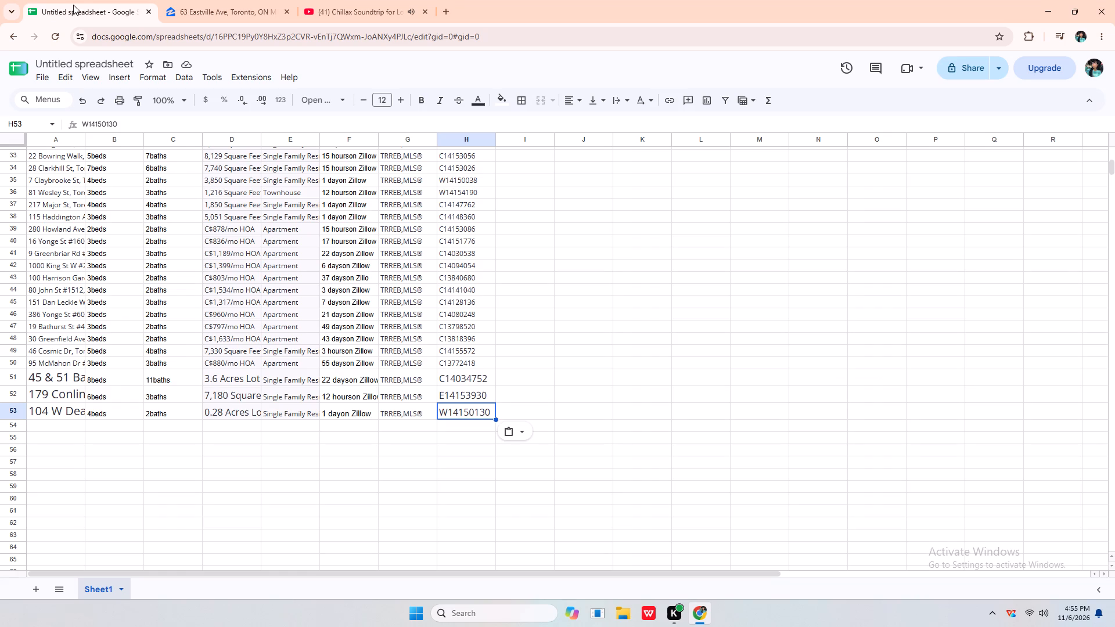
{"action": "left_click", "coordinate": [47, 424]}
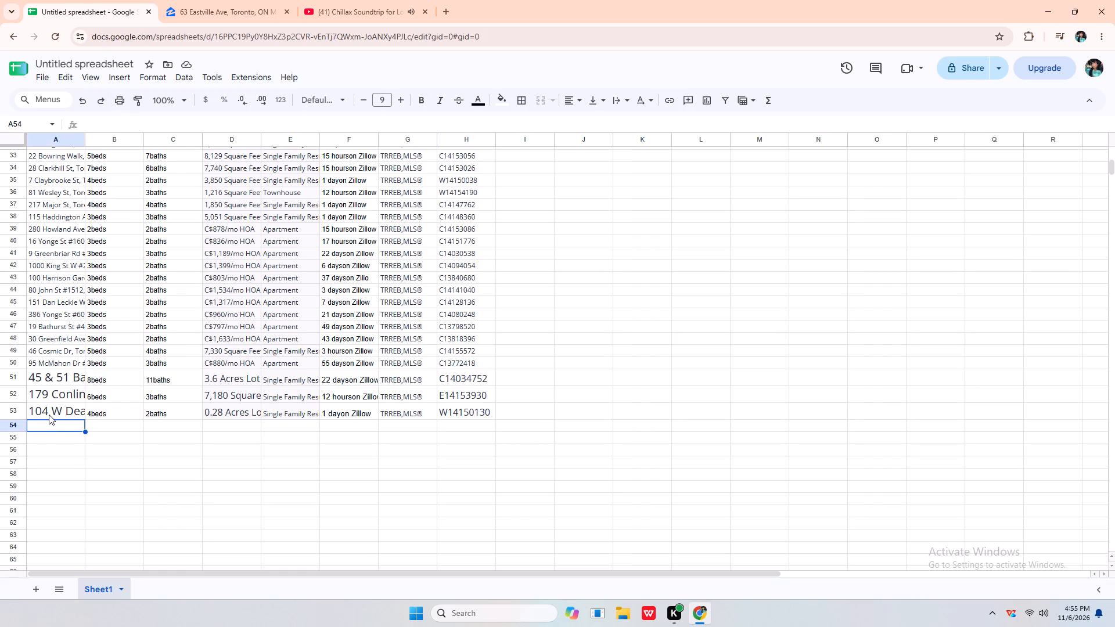
{"action": "key", "text": "ctrl+v"}
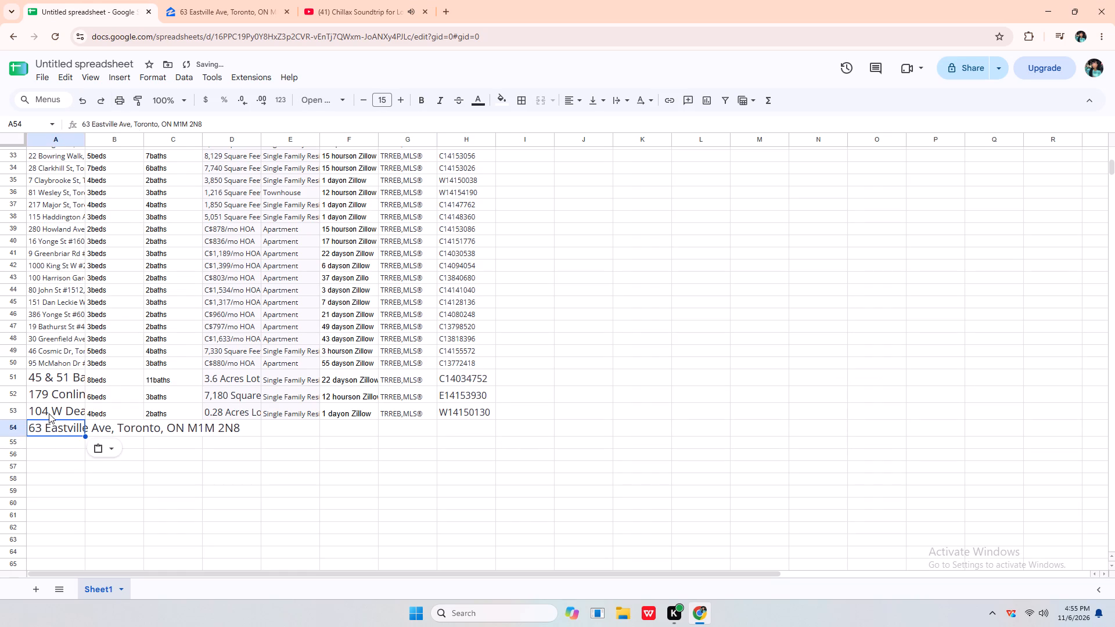
{"action": "left_click", "coordinate": [195, 12]}
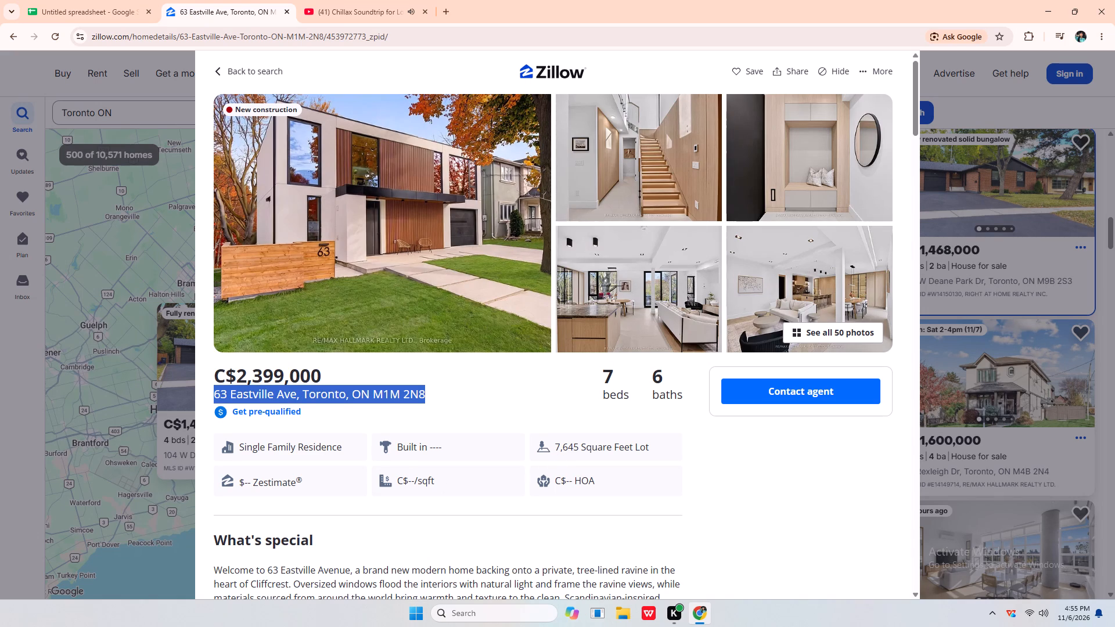
{"action": "left_click_drag", "start_coordinate": [555, 445], "coordinate": [653, 444]}
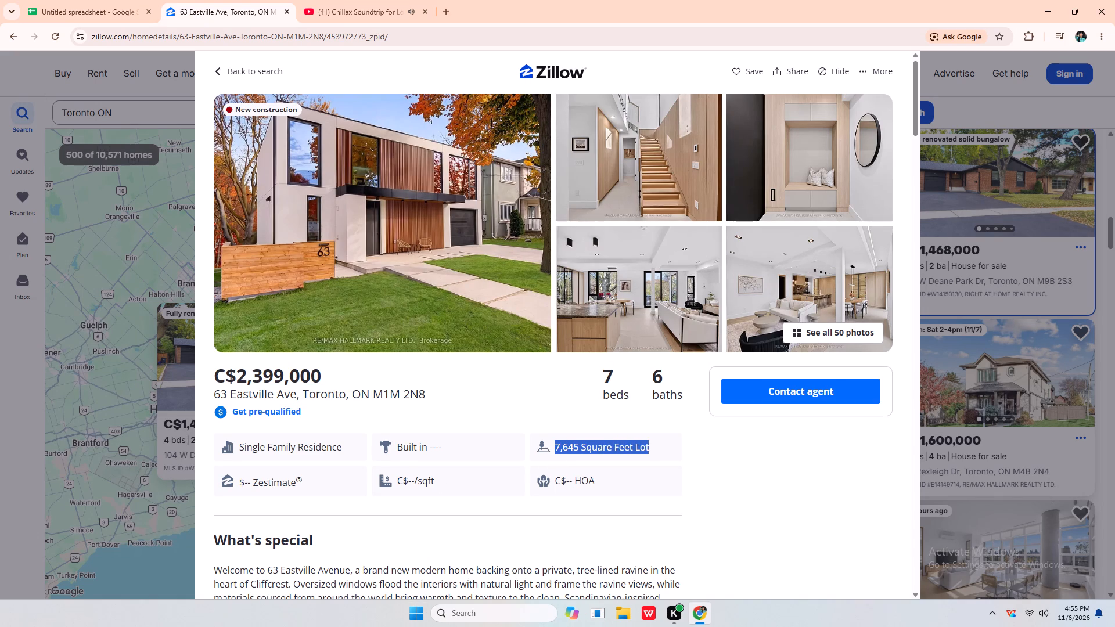
{"action": "key", "text": "ctrl+c"}
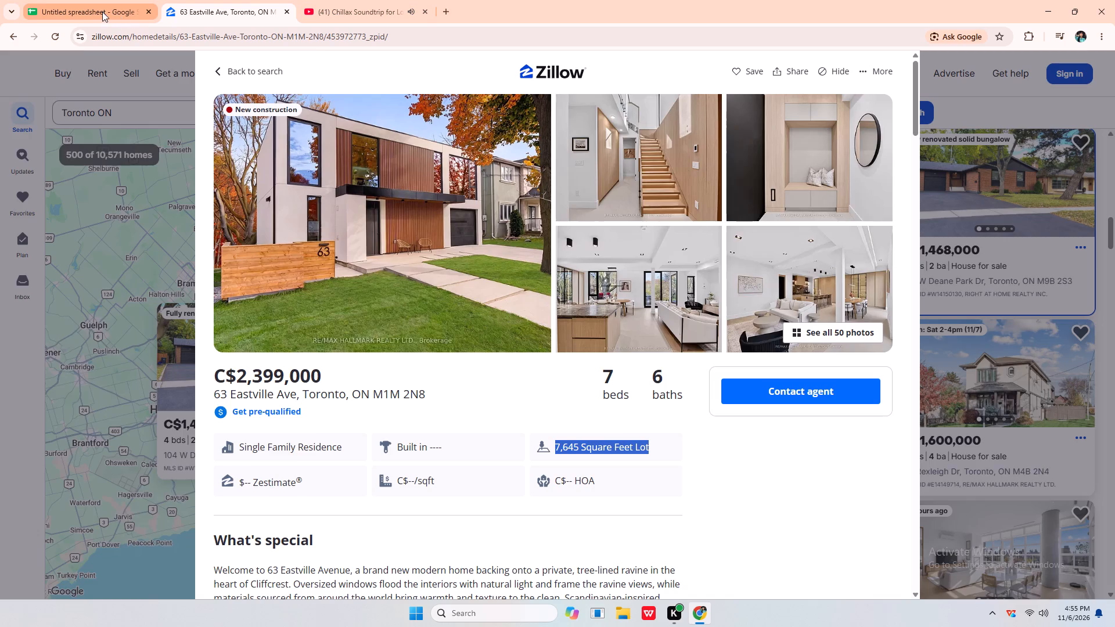
{"action": "left_click", "coordinate": [101, 12]}
{"action": "left_click", "coordinate": [246, 428]}
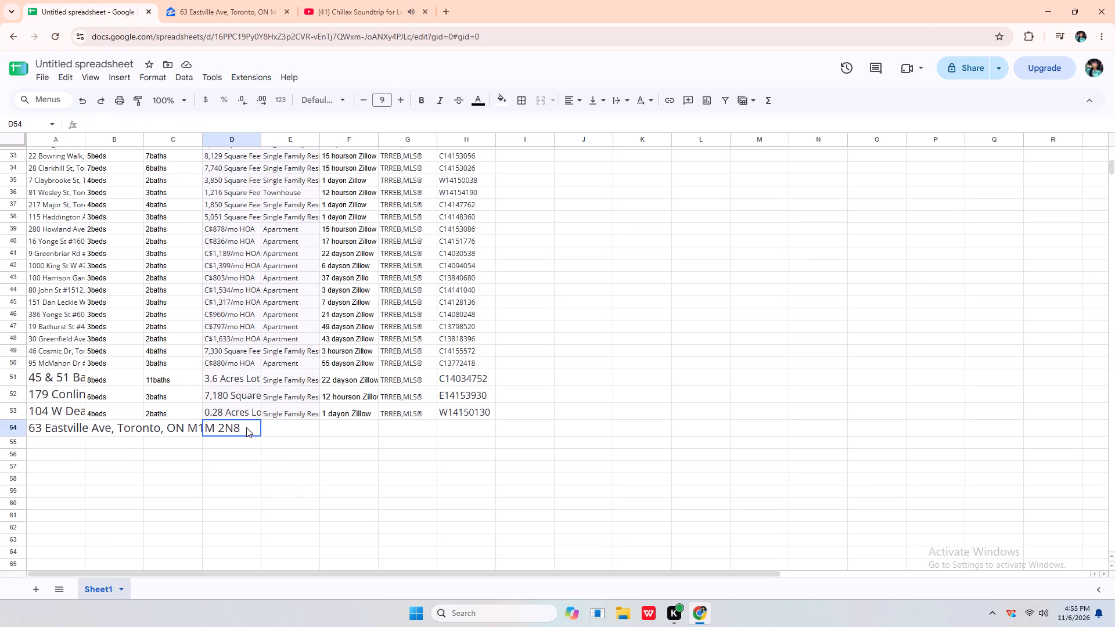
{"action": "key", "text": "ctrl+v"}
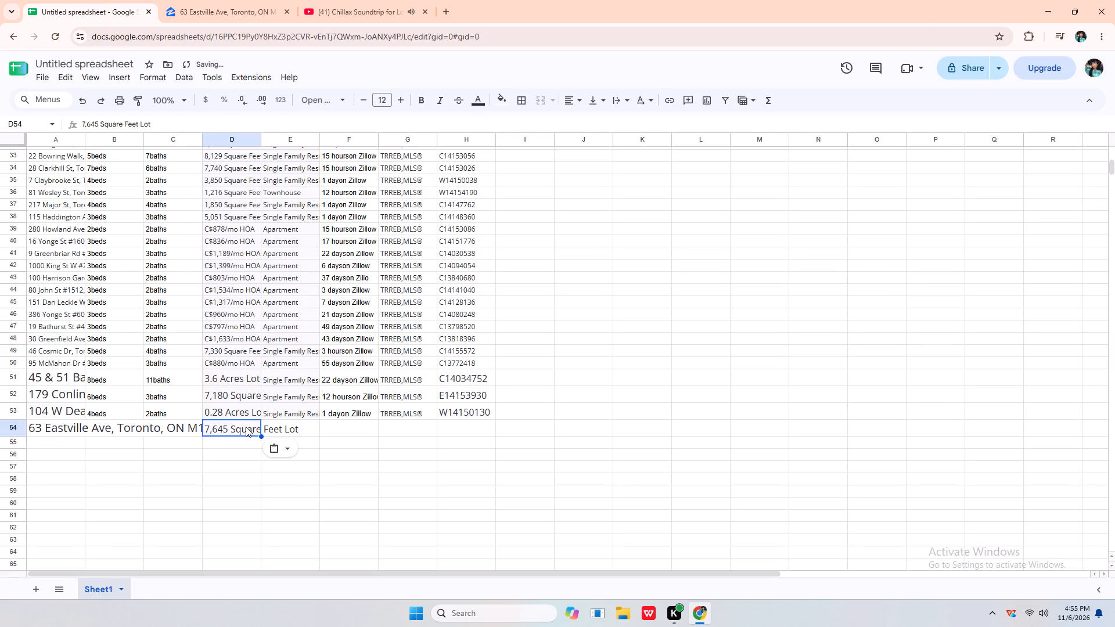
{"action": "key", "text": "Left"}
{"action": "key", "text": "Left"}
{"action": "key", "text": "Left"}
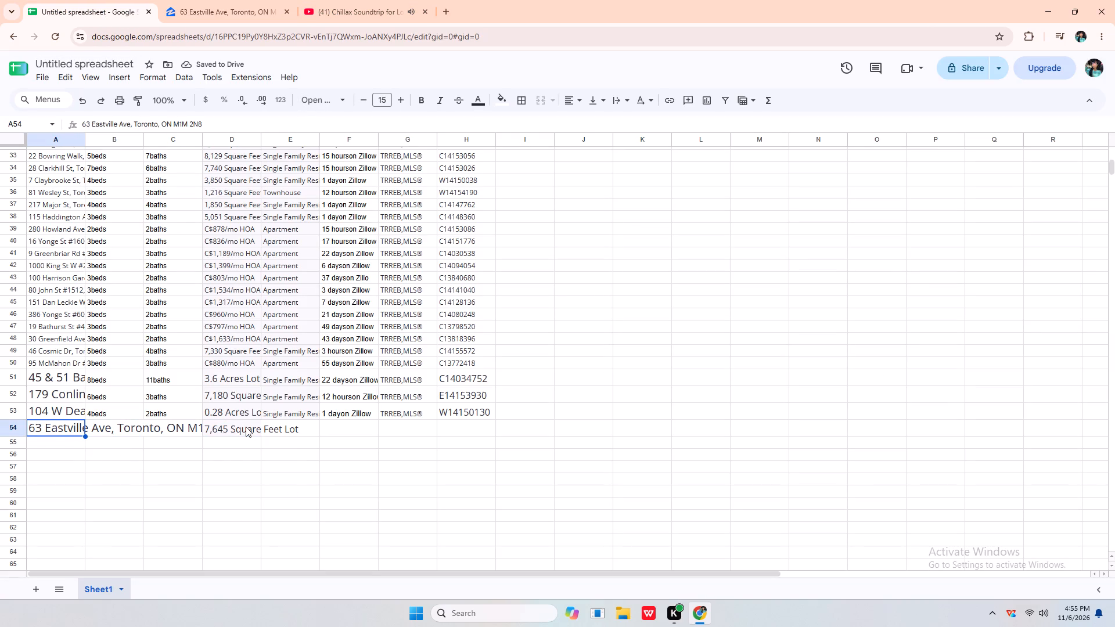
{"action": "key", "text": "Right"}
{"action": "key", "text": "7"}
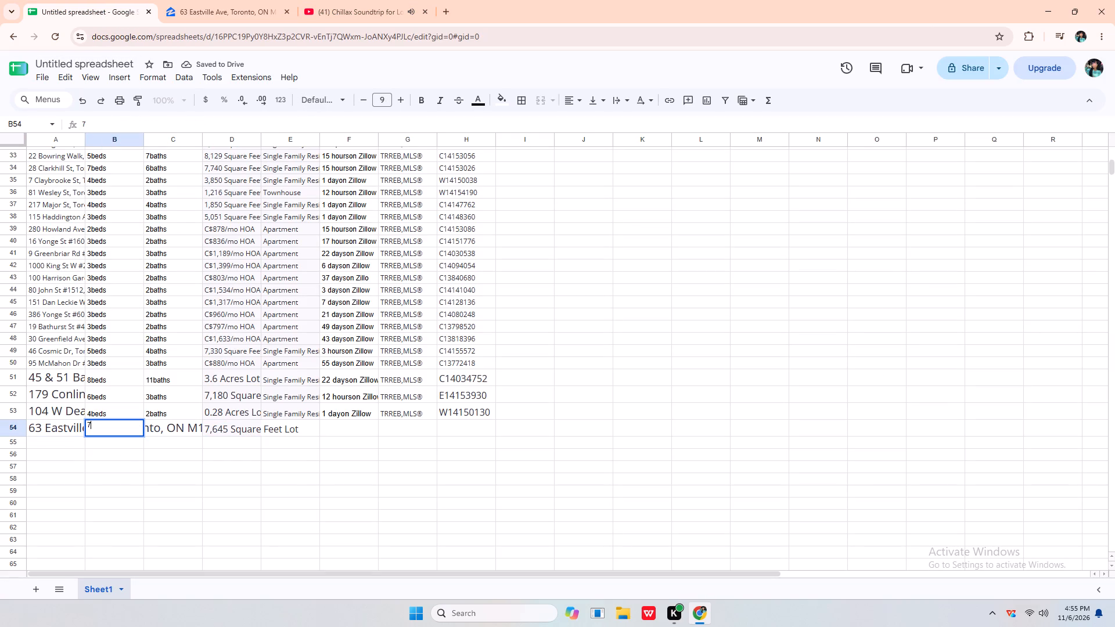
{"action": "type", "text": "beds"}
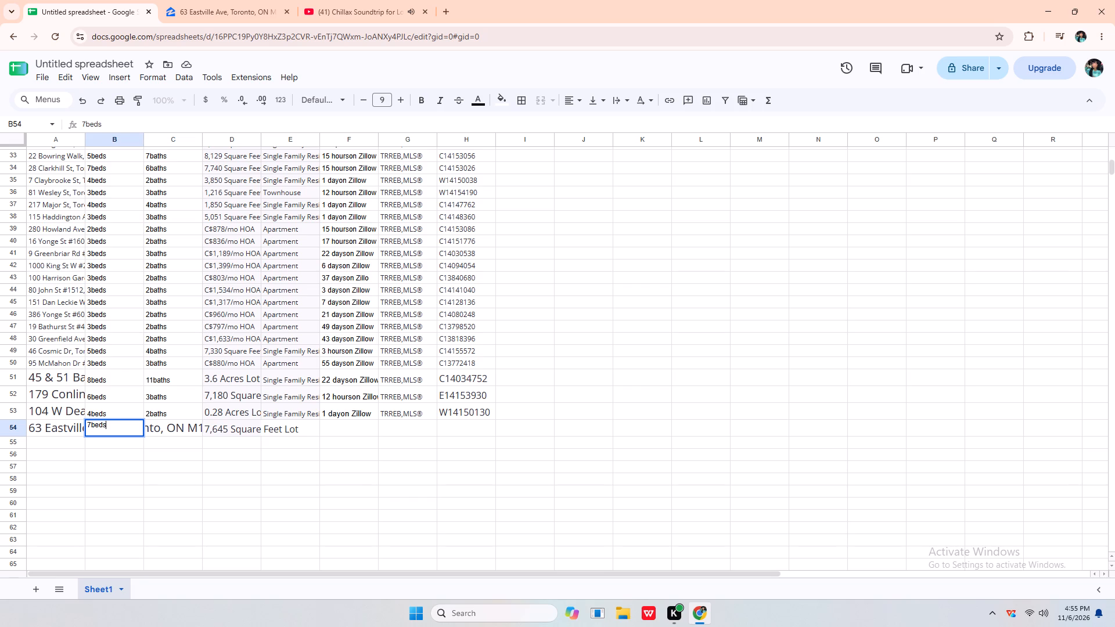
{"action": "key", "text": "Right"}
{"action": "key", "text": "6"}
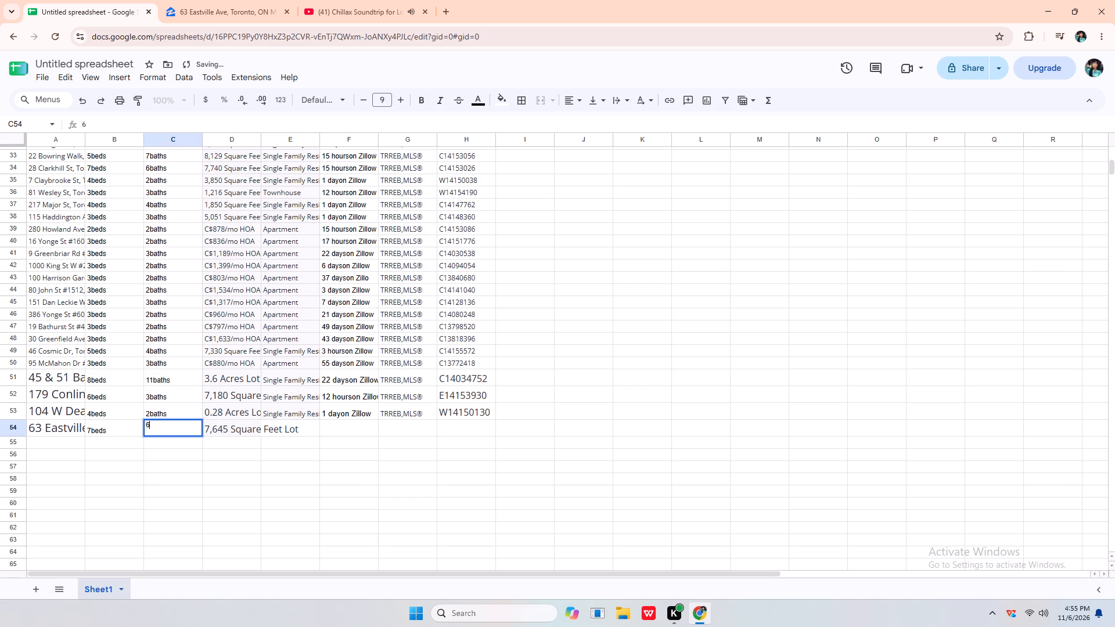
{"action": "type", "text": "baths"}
Copy the listing time 1 day on Zillow from the 63 Eastville Ave listing and return to the spreadsheet.
{"action": "left_click", "coordinate": [216, 1]}
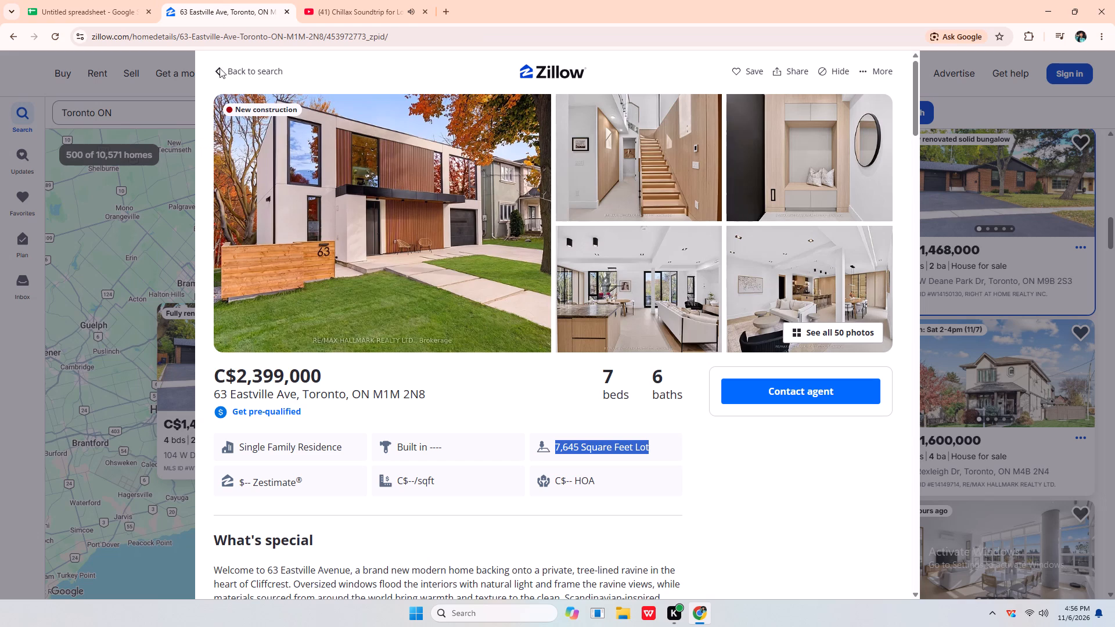
{"action": "scroll", "coordinate": [413, 465], "scroll_direction": "down", "scroll_amount": 5}
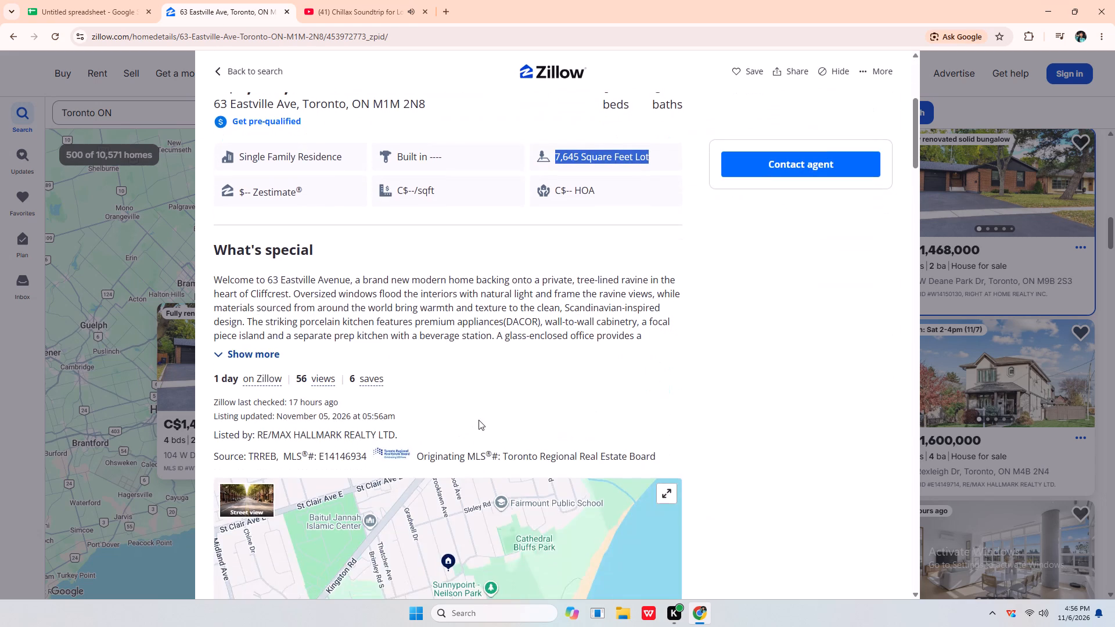
{"action": "scroll", "coordinate": [479, 419], "scroll_direction": "down", "scroll_amount": 4}
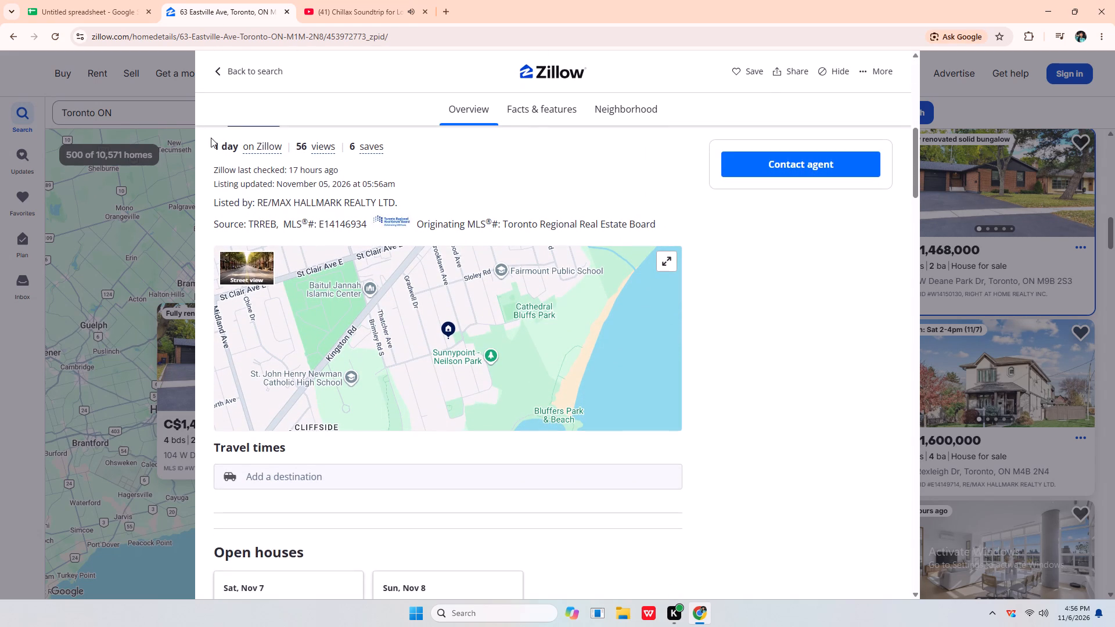
{"action": "left_click_drag", "start_coordinate": [209, 142], "coordinate": [286, 145]}
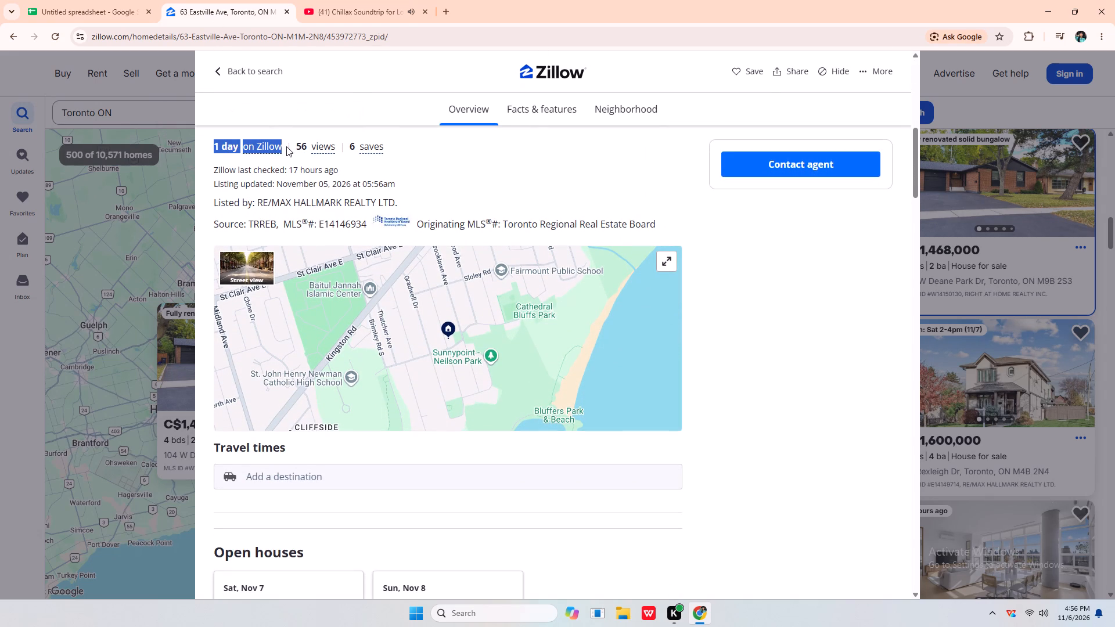
{"action": "key", "text": "ctrl+c"}
{"action": "left_click", "coordinate": [116, 10]}
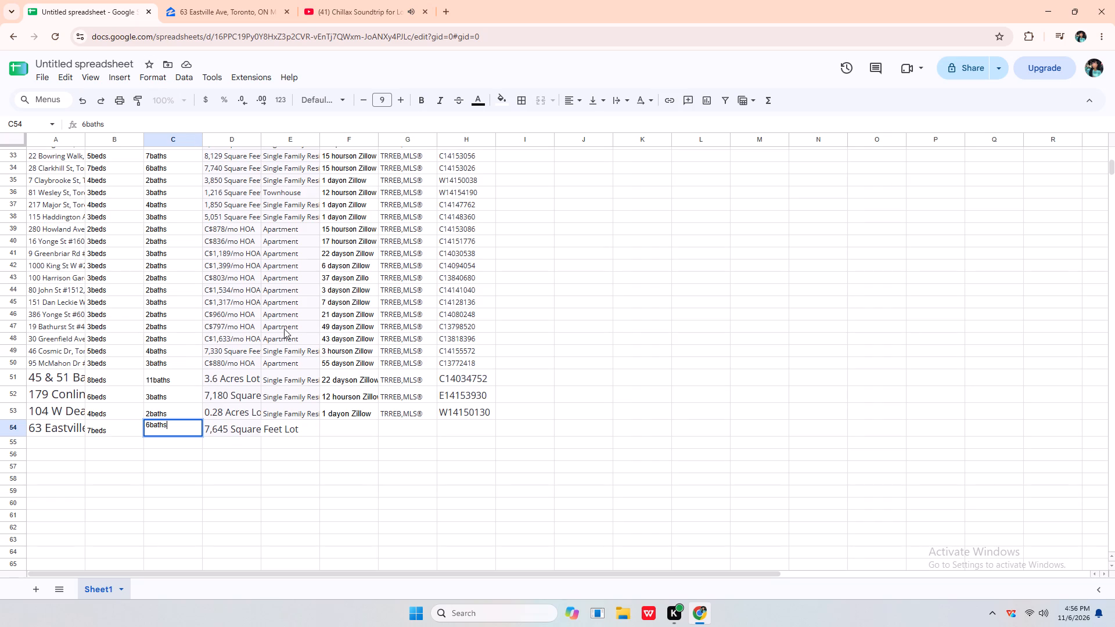
Copy the home type Single Family Residence from cell E53 into cell E54.
{"action": "left_click", "coordinate": [304, 415]}
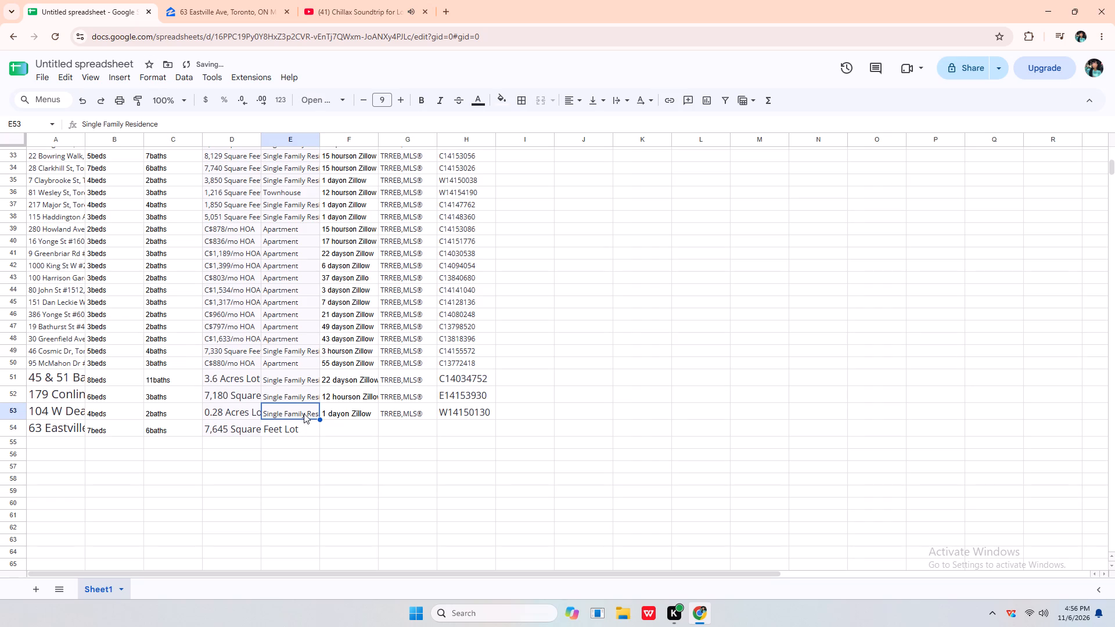
{"action": "key", "text": "ctrl+c"}
{"action": "key", "text": "Down"}
{"action": "key", "text": "ctrl+v"}
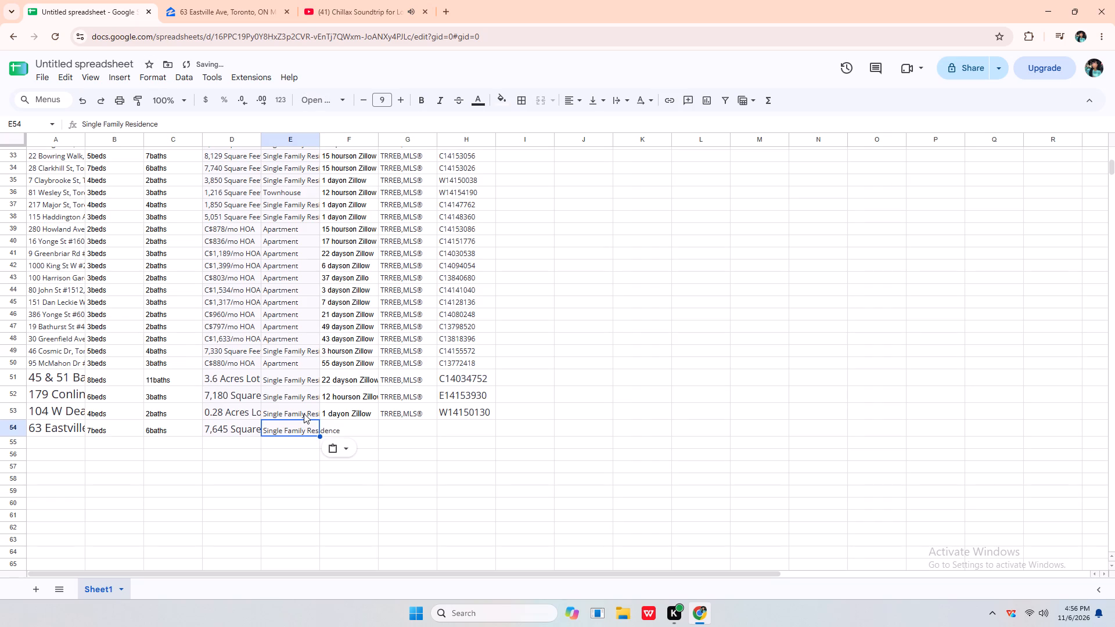
{"action": "key", "text": "Right"}
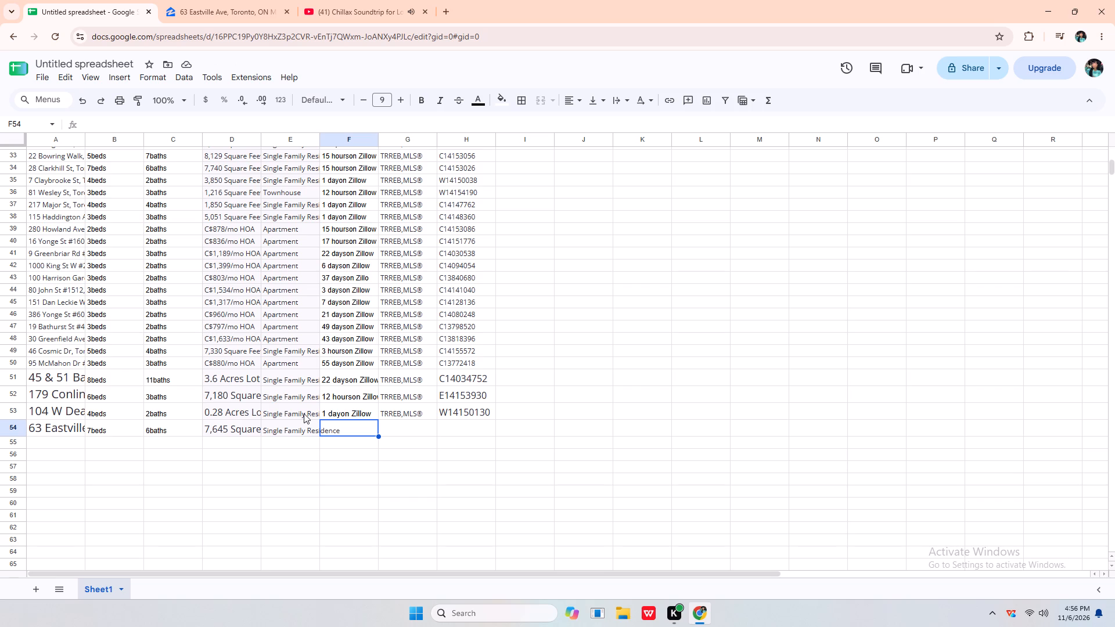
{"action": "left_click", "coordinate": [185, 7]}
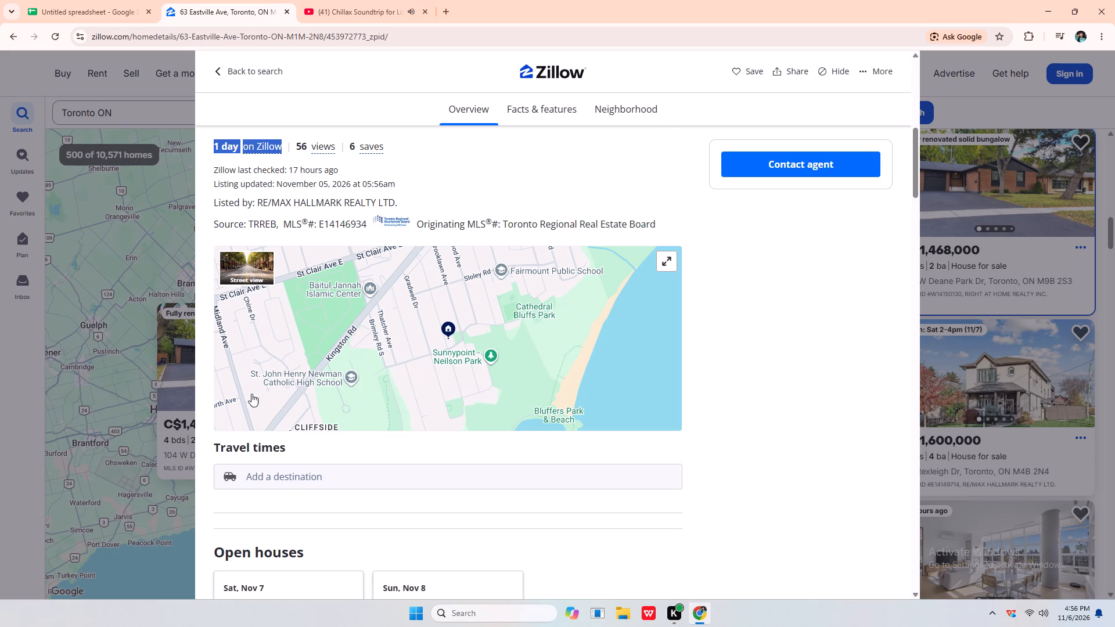
{"action": "key", "text": "ctrl+c"}
{"action": "left_click", "coordinate": [117, 8]}
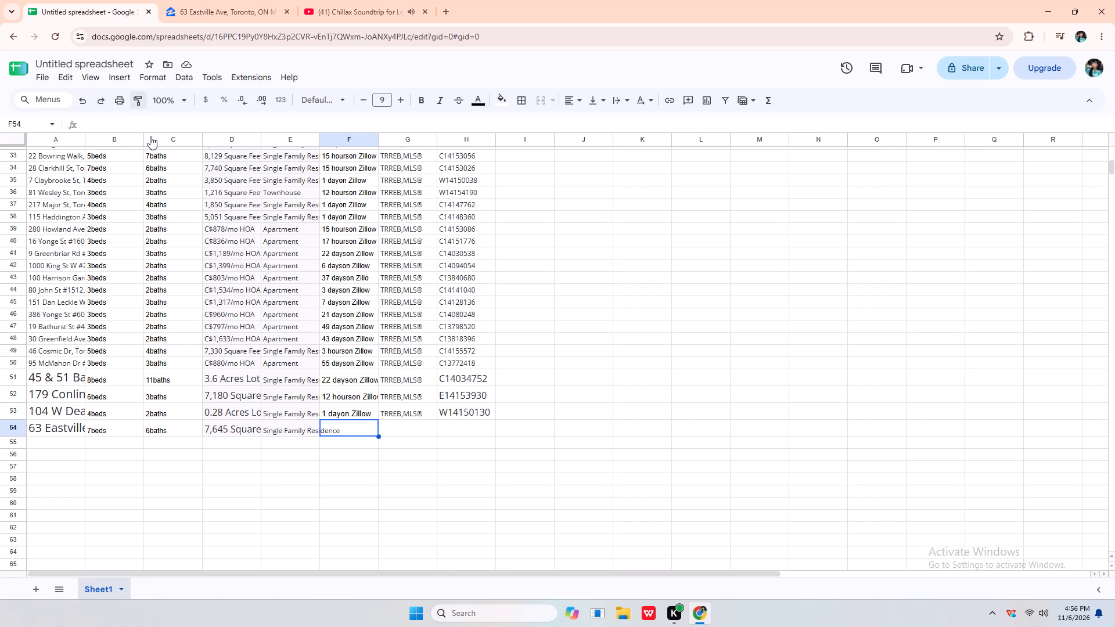
{"action": "key", "text": "ctrl+v"}
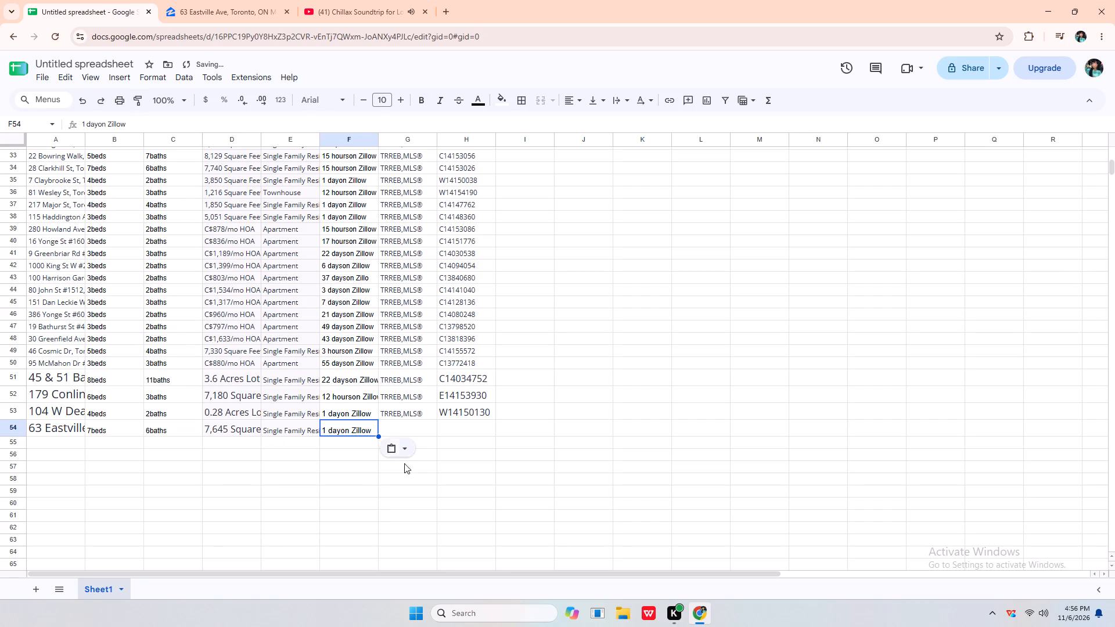
Copy the source TRREB,MLS® from cell G53 into cell G54.
{"action": "left_click", "coordinate": [419, 413]}
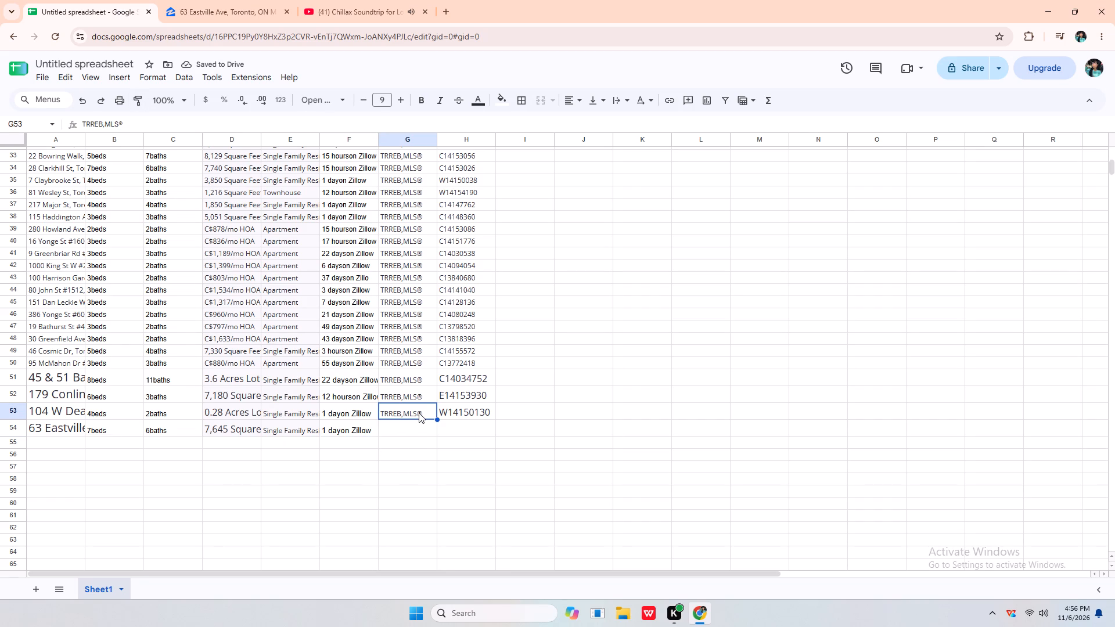
{"action": "key", "text": "ctrl+c"}
{"action": "key", "text": "Down"}
{"action": "key", "text": "ctrl+v"}
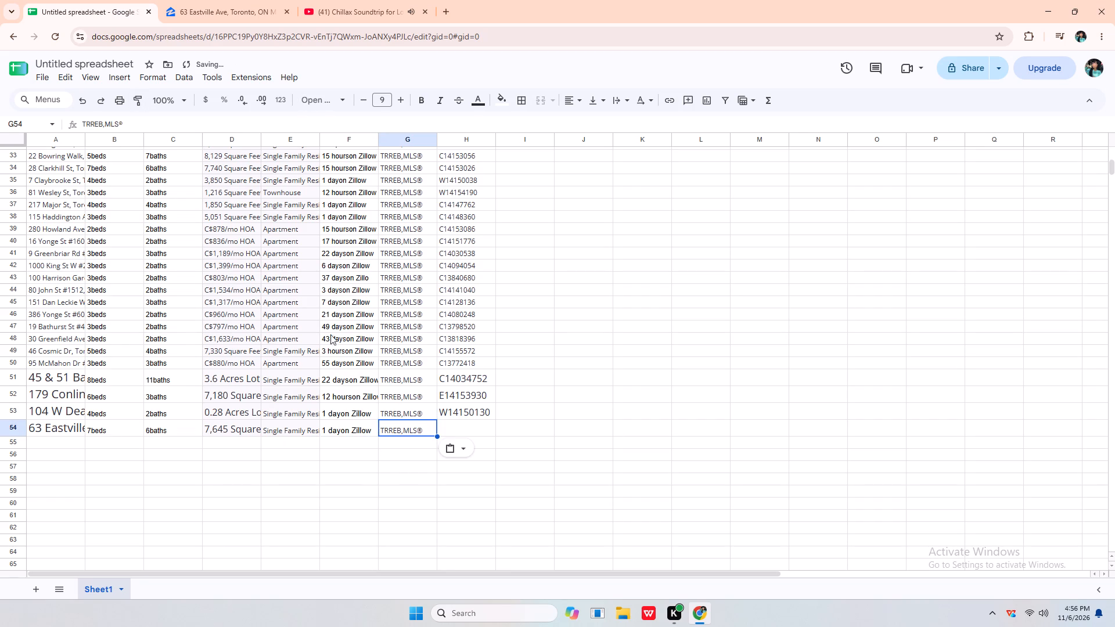
Copy the MLS number E14146934 from the 63 Eastville Ave listing on Zillow into cell H54.
{"action": "left_click", "coordinate": [237, 17]}
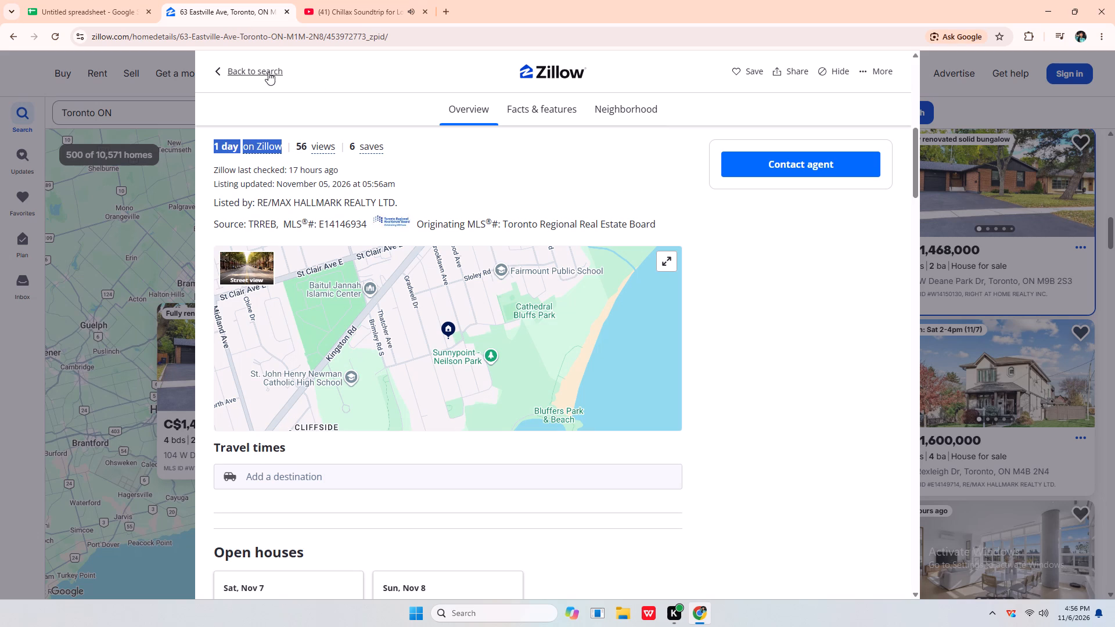
{"action": "left_click_drag", "start_coordinate": [318, 223], "coordinate": [323, 222]}
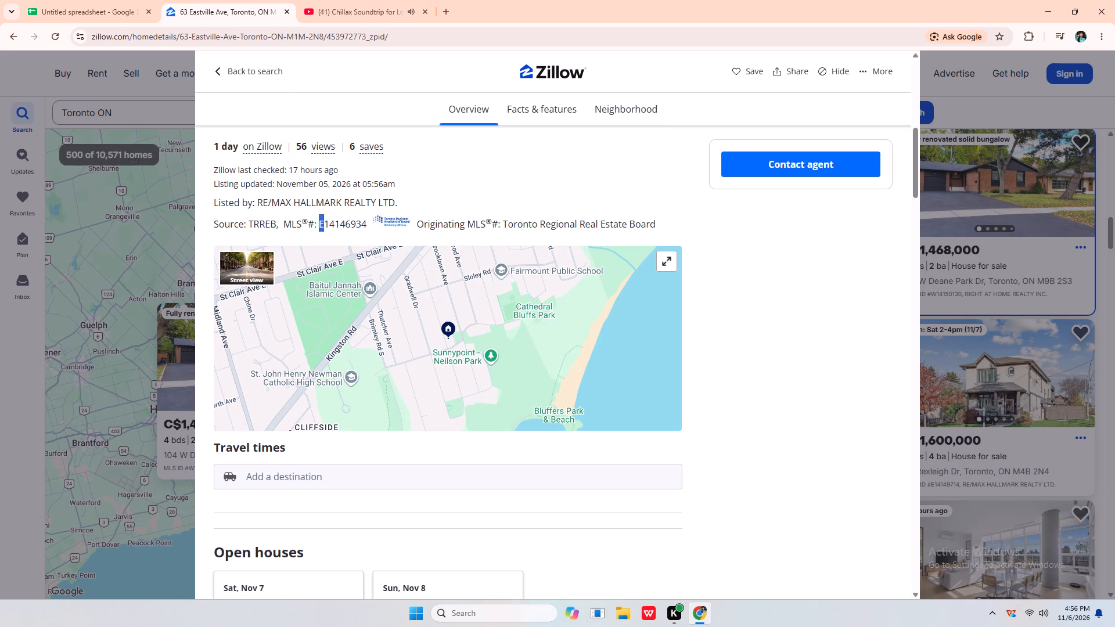
{"action": "left_click_drag", "start_coordinate": [323, 222], "coordinate": [370, 227]}
{"action": "key", "text": "ctrl+c"}
{"action": "left_click", "coordinate": [63, 12]}
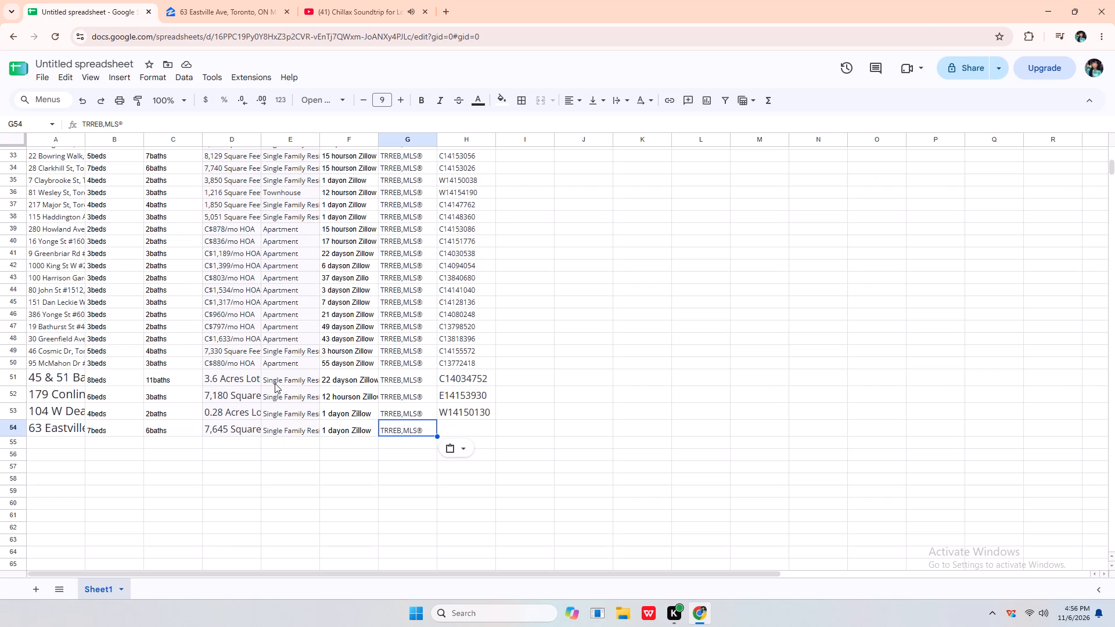
{"action": "key", "text": "Right"}
{"action": "key", "text": "ctrl+v"}
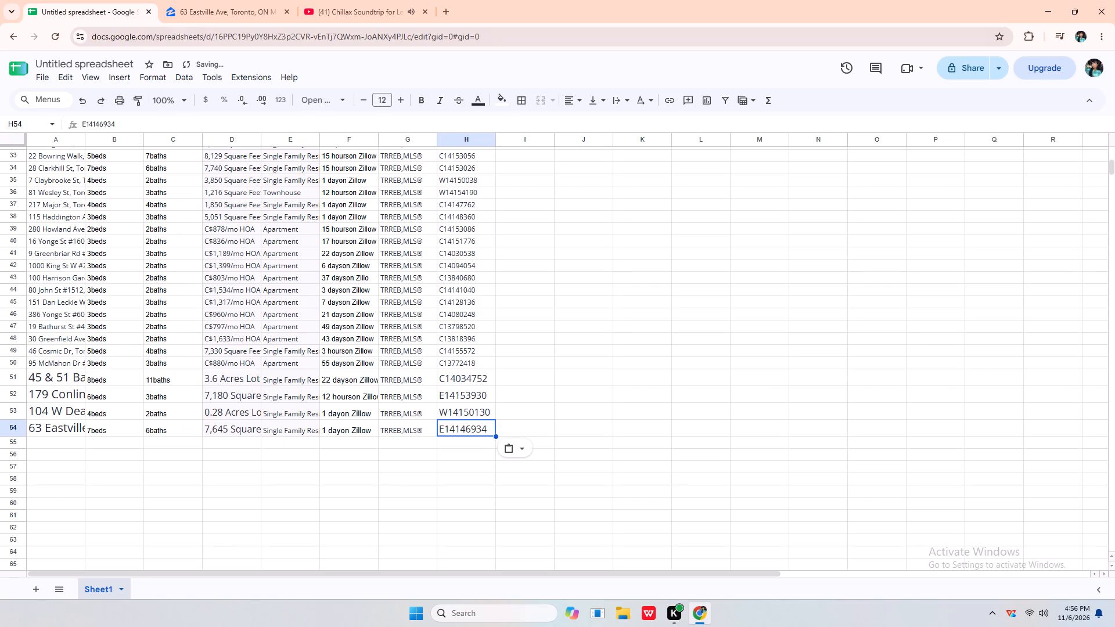
{"action": "left_click", "coordinate": [200, 5]}
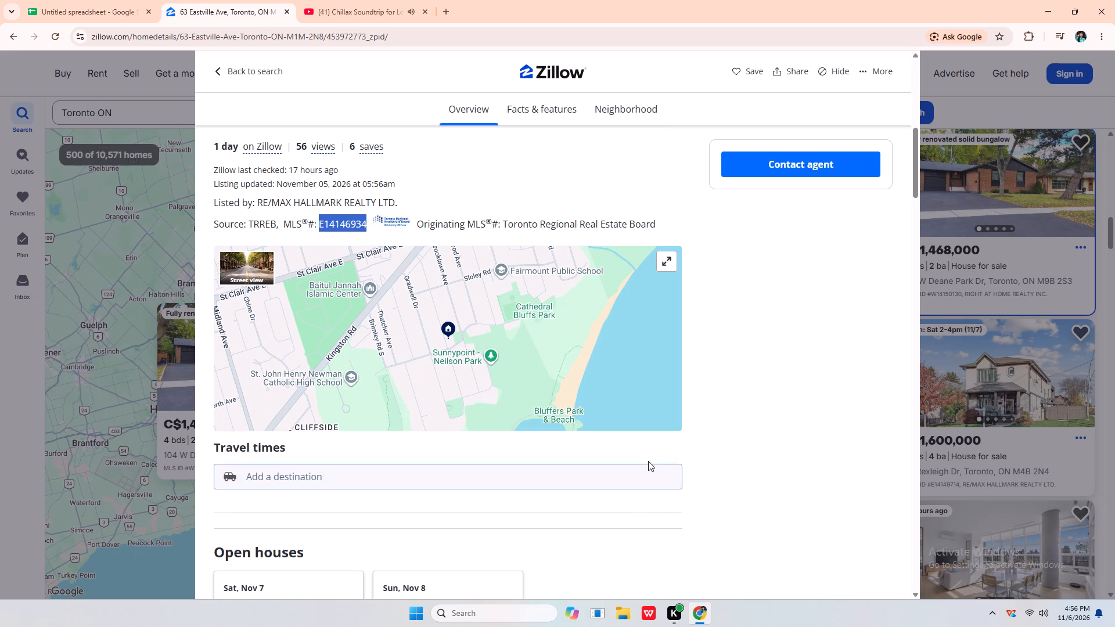
{"action": "left_click", "coordinate": [254, 69]}
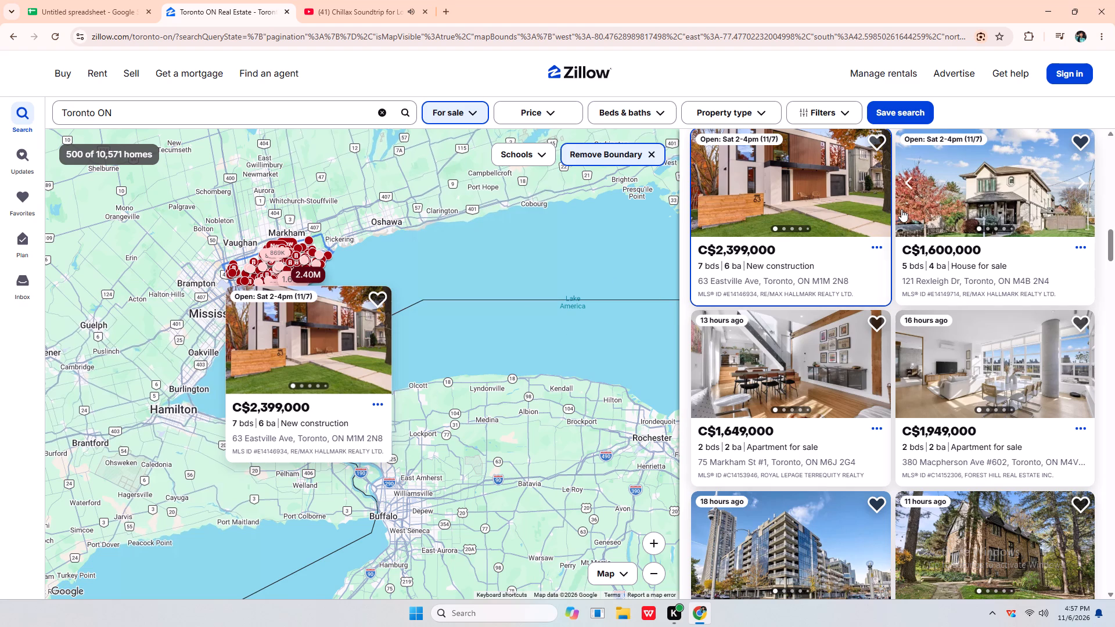
{"action": "left_click", "coordinate": [1041, 272]}
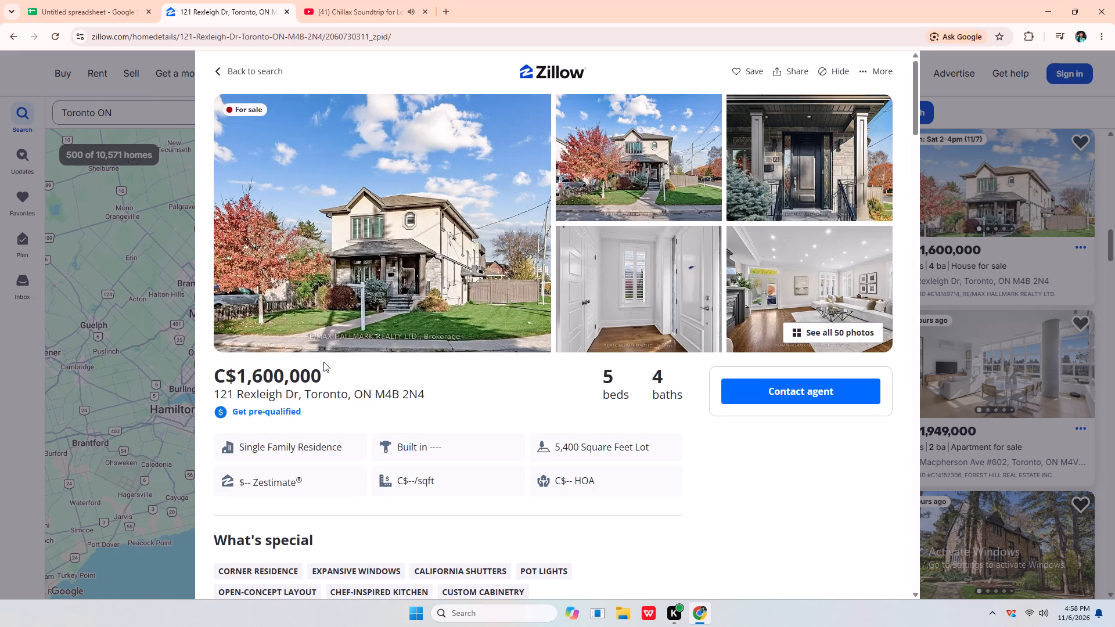
{"action": "left_click_drag", "start_coordinate": [213, 394], "coordinate": [217, 394]}
{"action": "left_click_drag", "start_coordinate": [217, 394], "coordinate": [441, 401]}
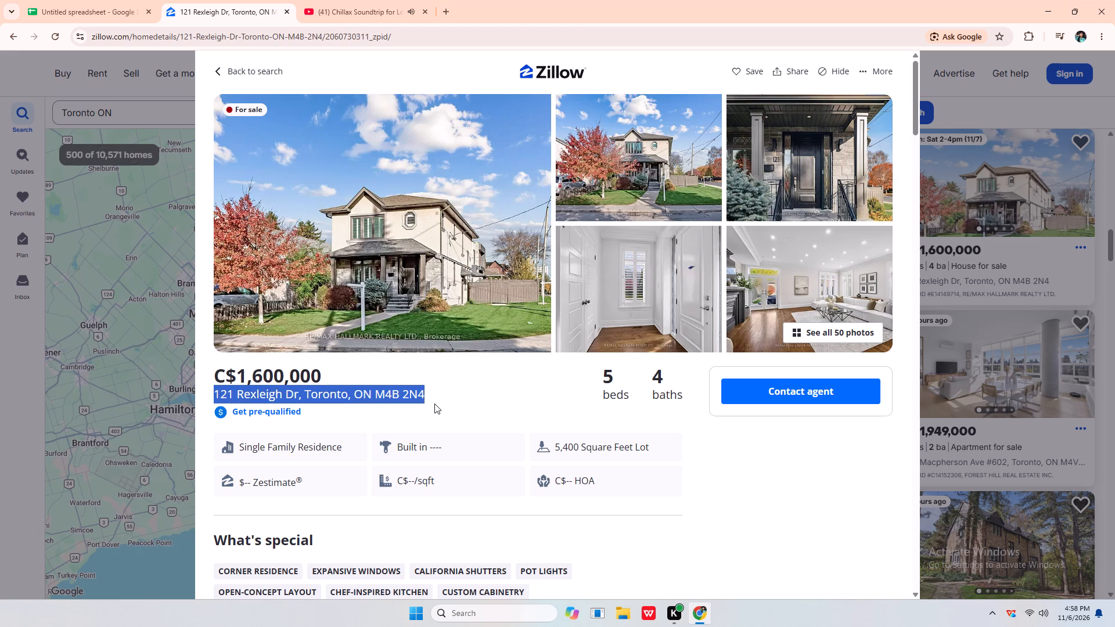
{"action": "key", "text": "ctrl+c"}
{"action": "left_click", "coordinate": [80, 9]}
{"action": "left_click", "coordinate": [57, 442]}
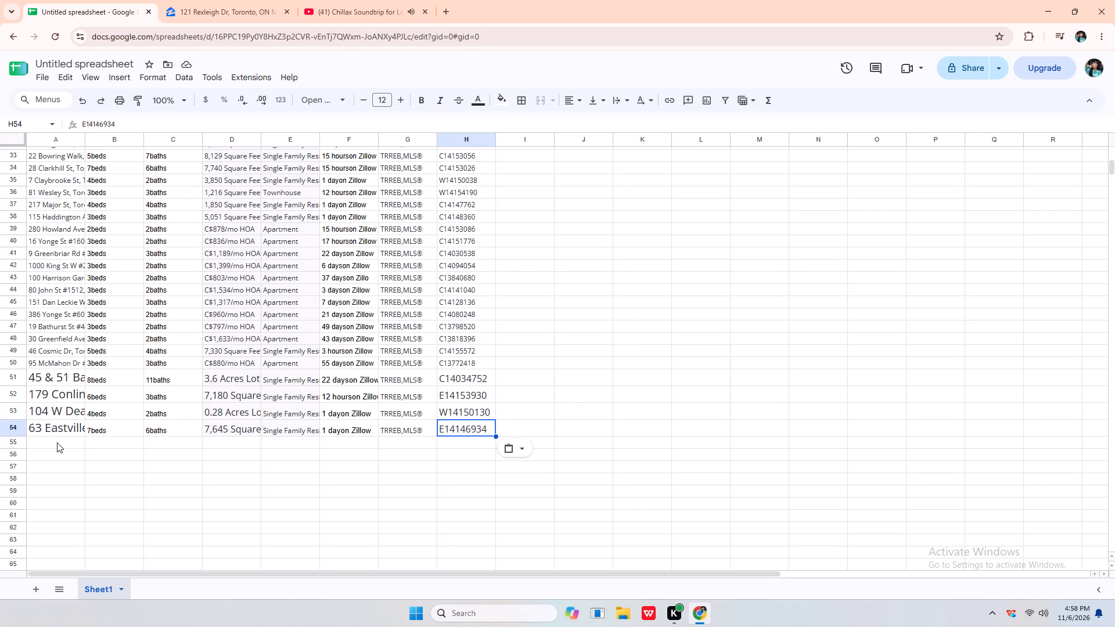
{"action": "key", "text": "ctrl+v"}
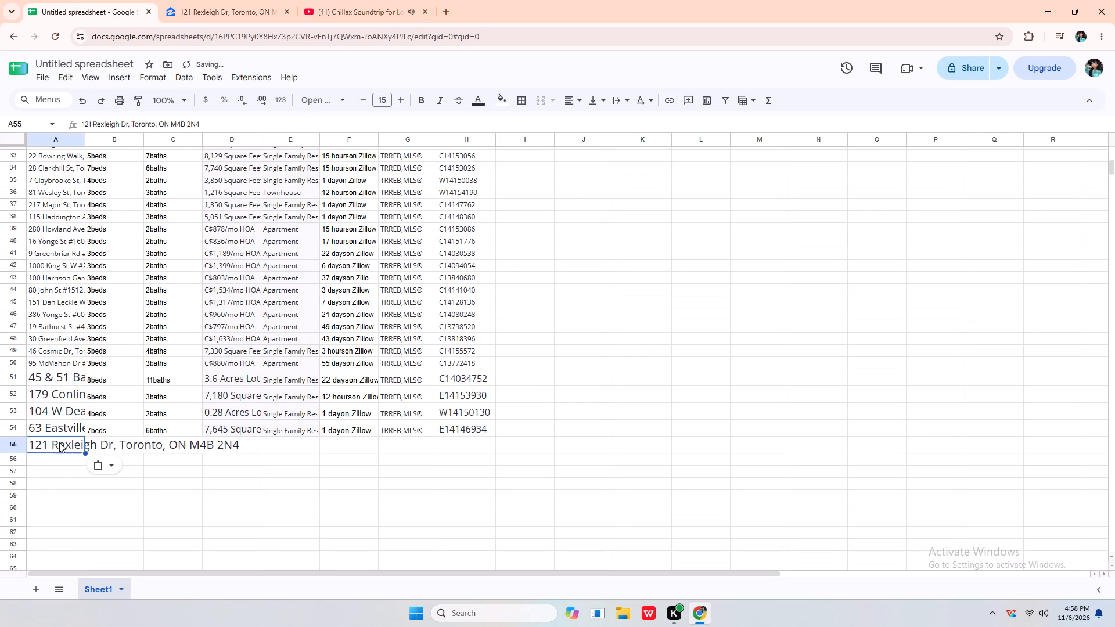
{"action": "key", "text": "Right"}
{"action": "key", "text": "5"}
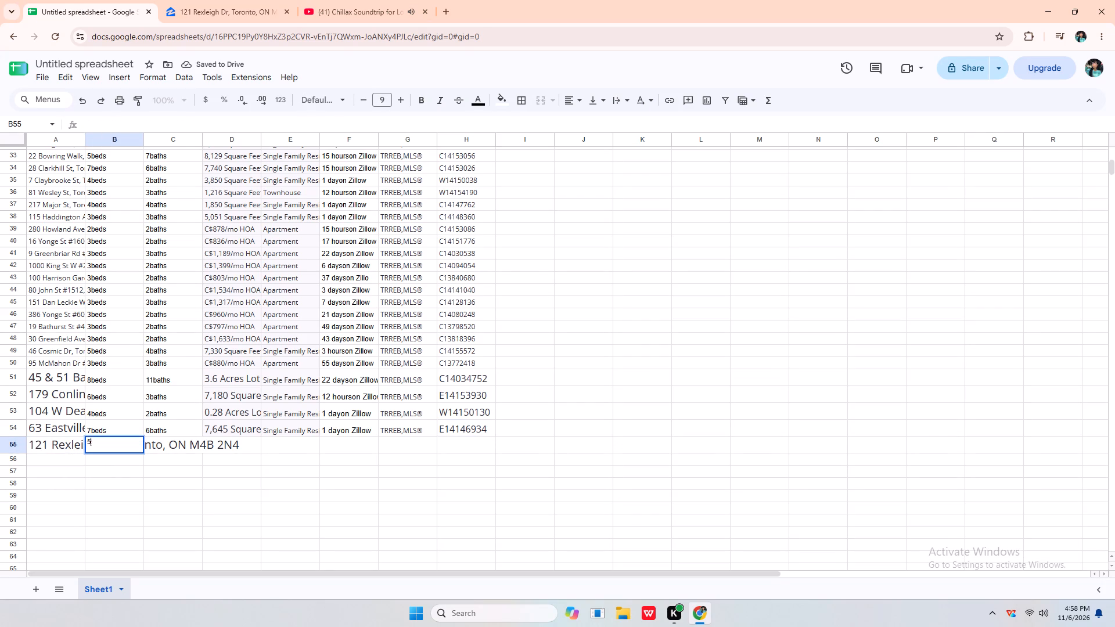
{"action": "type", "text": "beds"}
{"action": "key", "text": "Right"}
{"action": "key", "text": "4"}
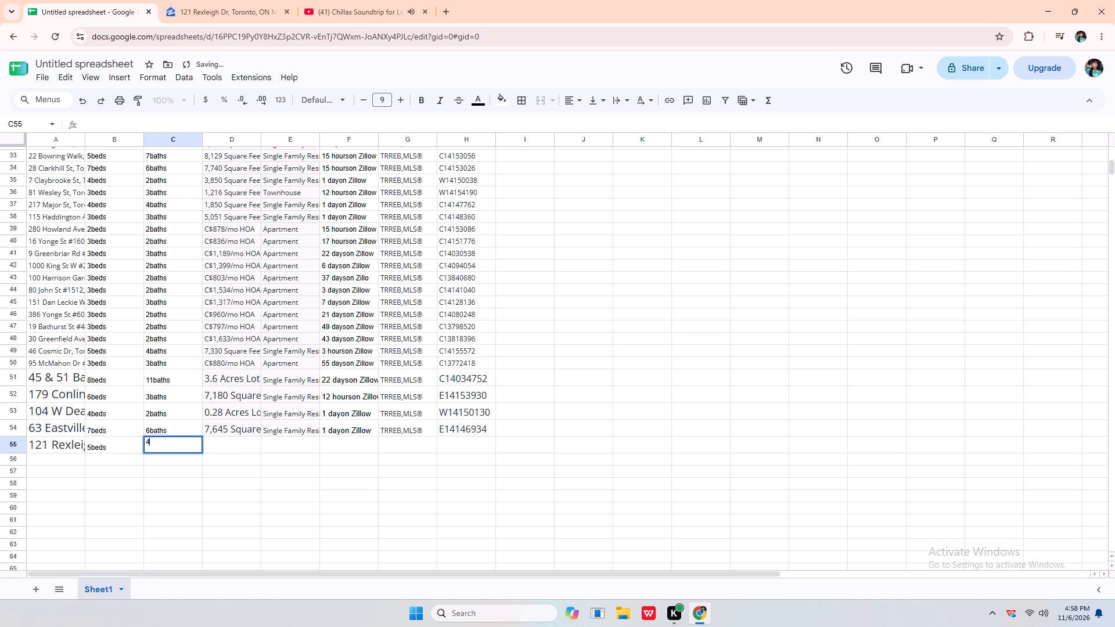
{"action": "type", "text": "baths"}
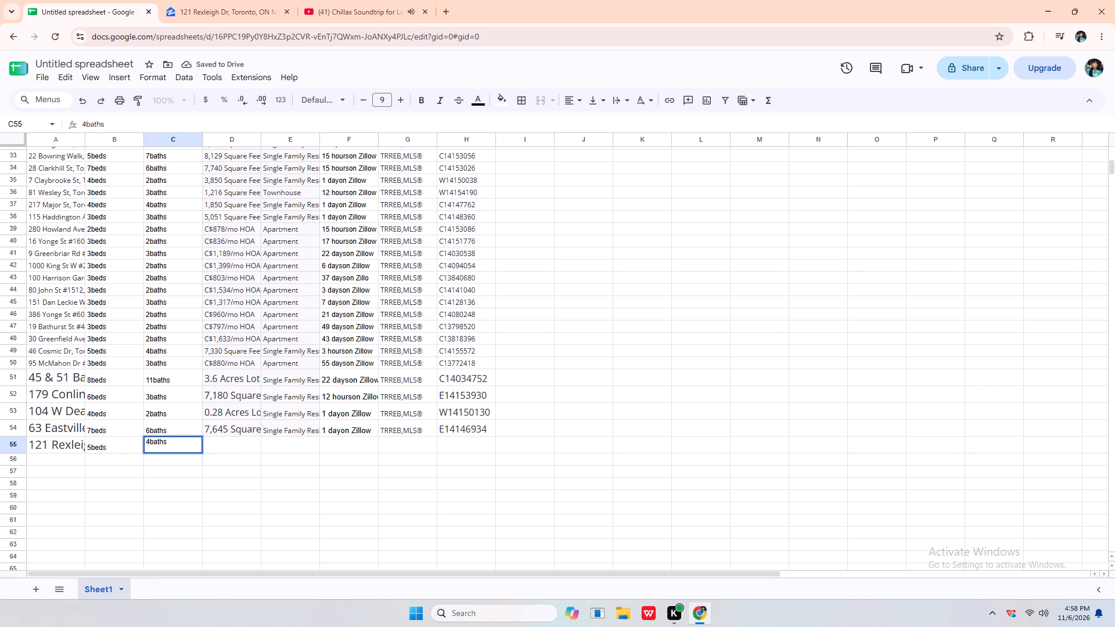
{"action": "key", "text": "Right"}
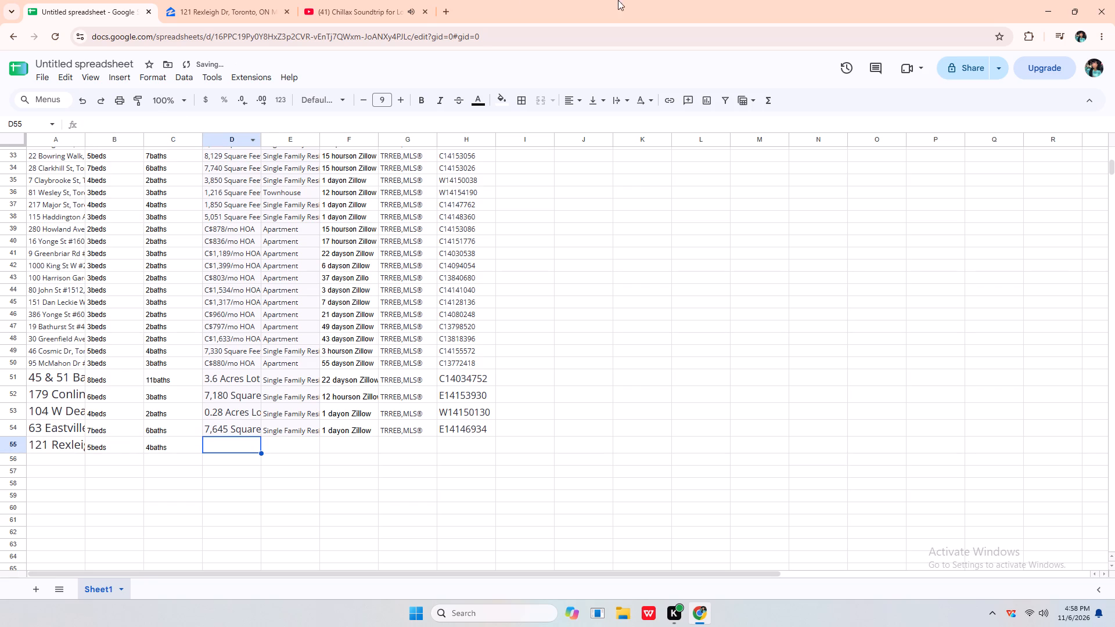
{"action": "left_click", "coordinate": [245, 9]}
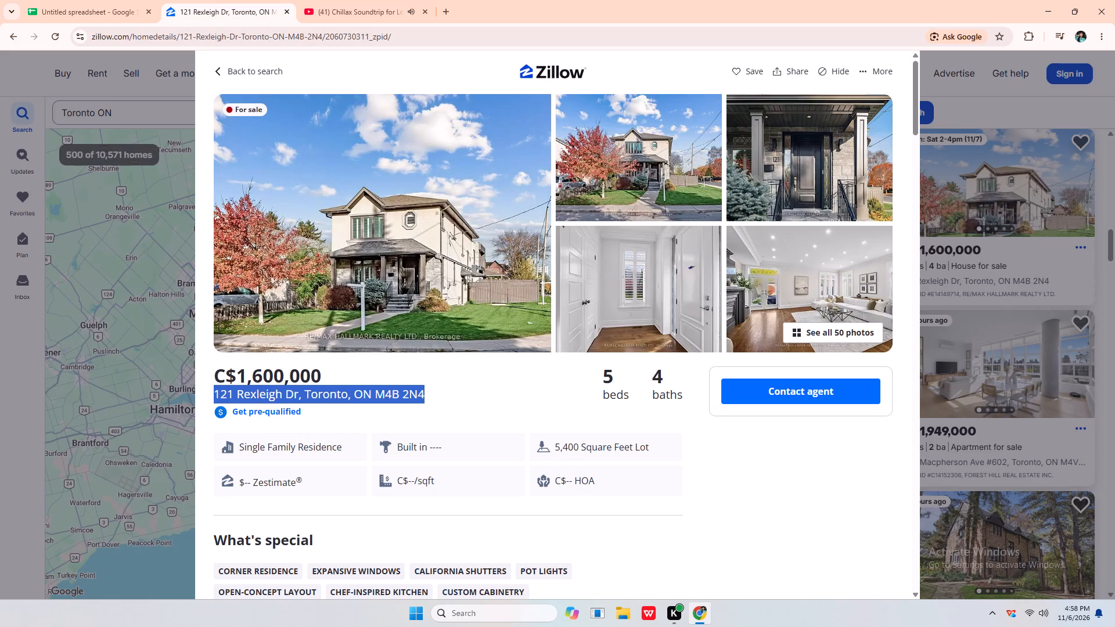
{"action": "left_click_drag", "start_coordinate": [556, 448], "coordinate": [660, 453]}
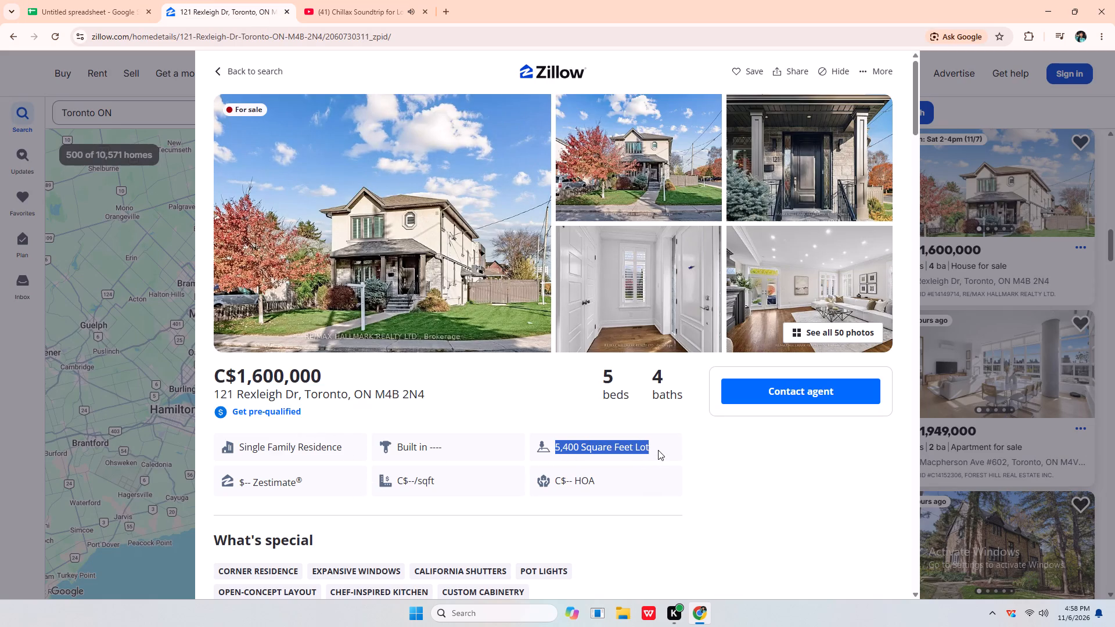
{"action": "key", "text": "ctrl+c"}
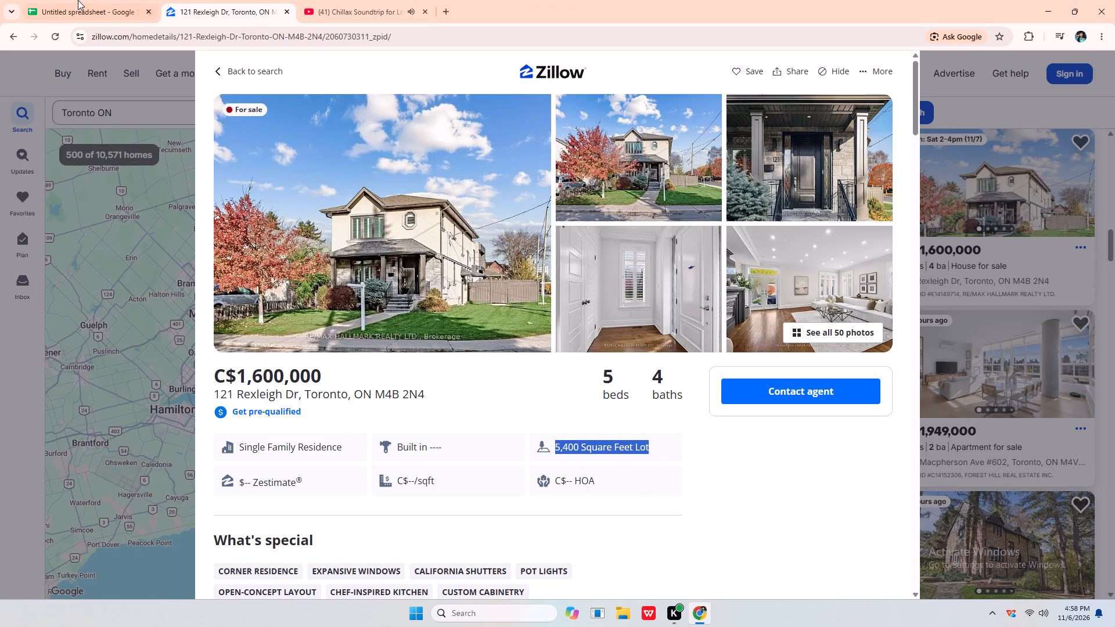
{"action": "left_click", "coordinate": [76, 13]}
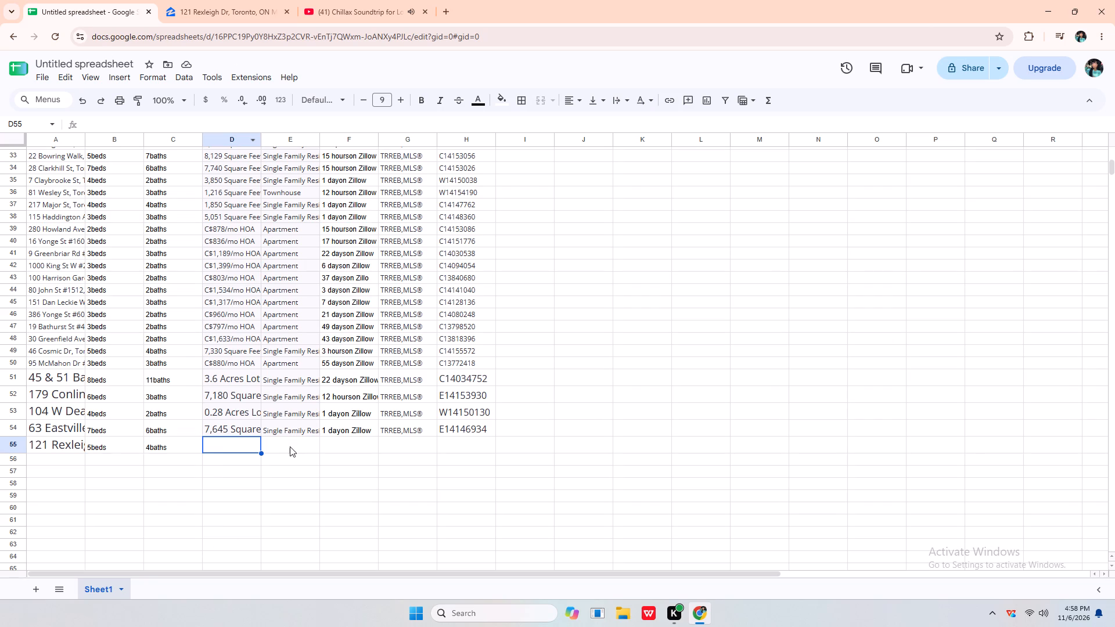
{"action": "key", "text": "ctrl+v"}
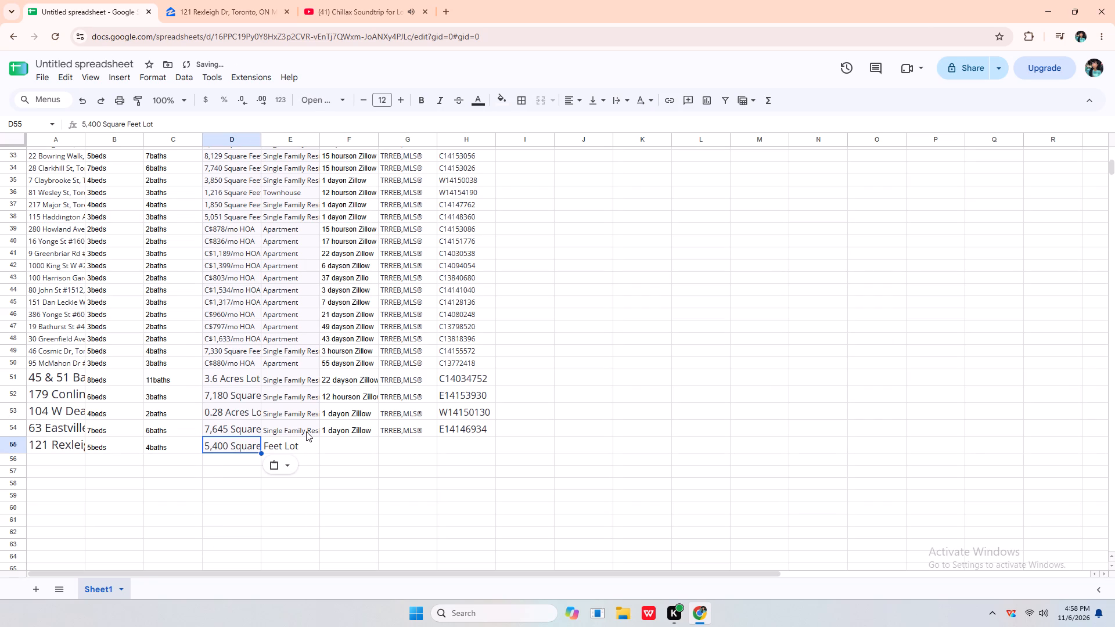
Copy the home type Single Family Residence from cell E54 into cell E55.
{"action": "left_click", "coordinate": [306, 431]}
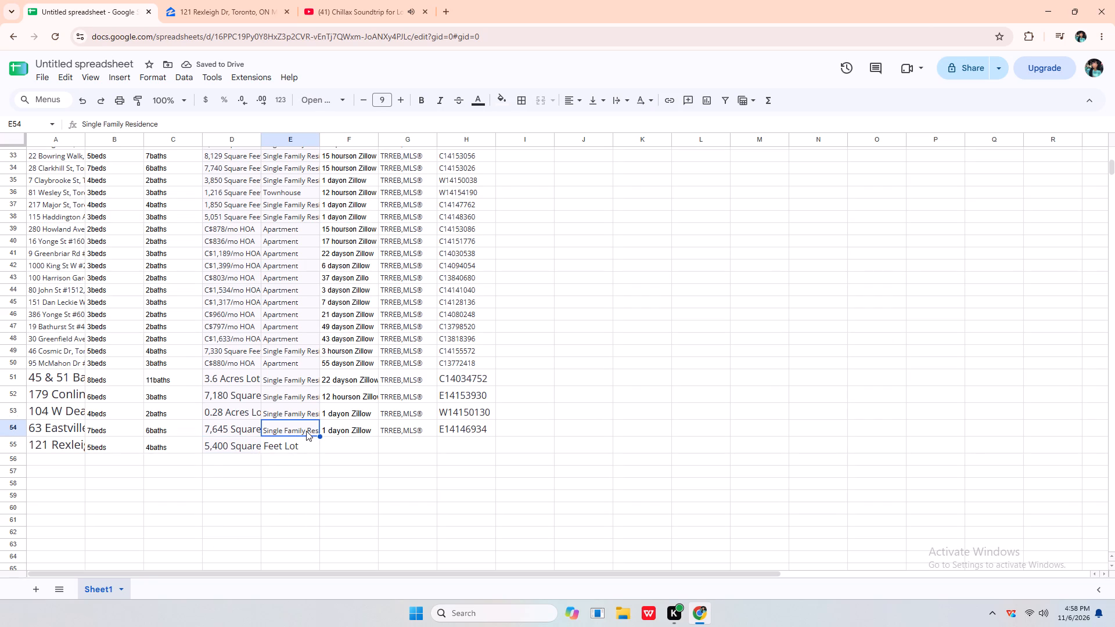
{"action": "key", "text": "ctrl+c"}
{"action": "key", "text": "Down"}
{"action": "key", "text": "ctrl+v"}
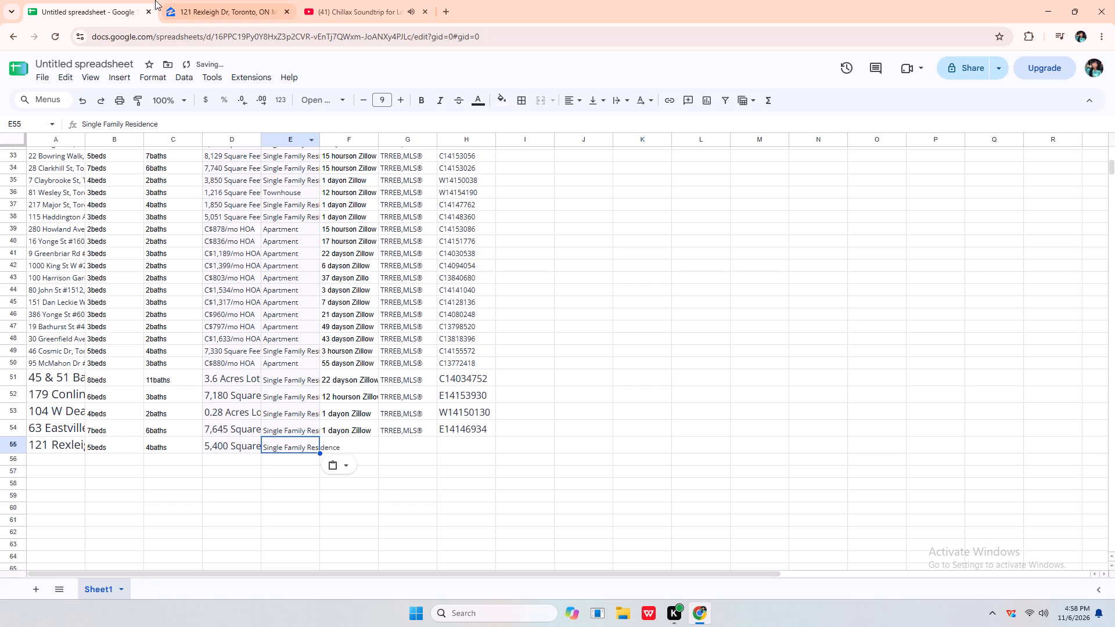
{"action": "left_click", "coordinate": [196, 15]}
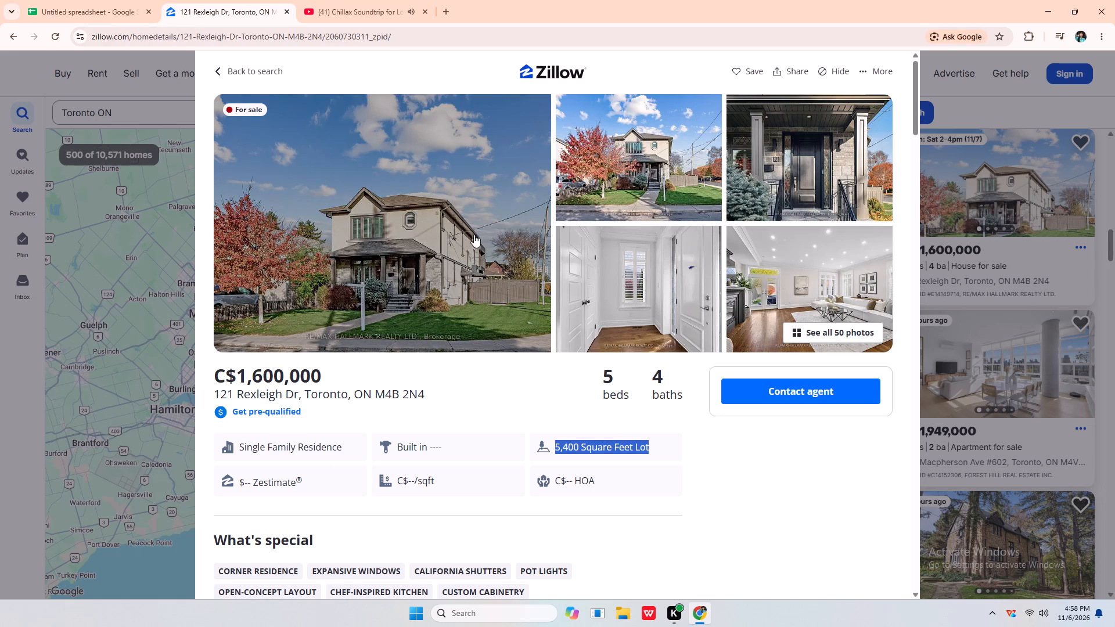
{"action": "left_click", "coordinate": [501, 301]}
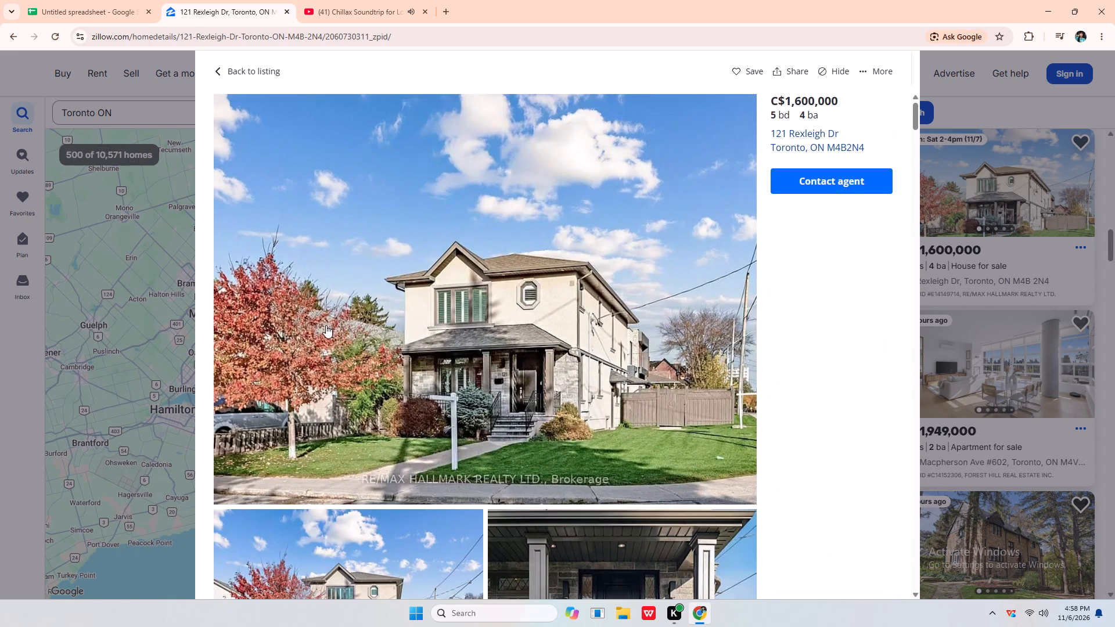
{"action": "scroll", "coordinate": [598, 473], "scroll_direction": "down", "scroll_amount": 6}
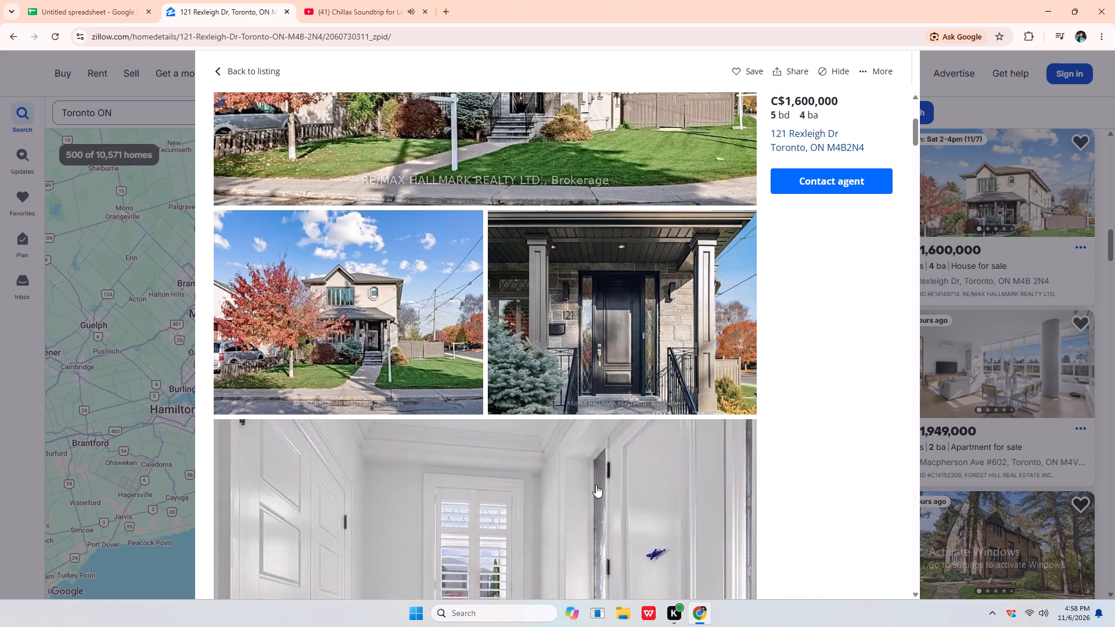
{"action": "scroll", "coordinate": [596, 485], "scroll_direction": "down", "scroll_amount": 7}
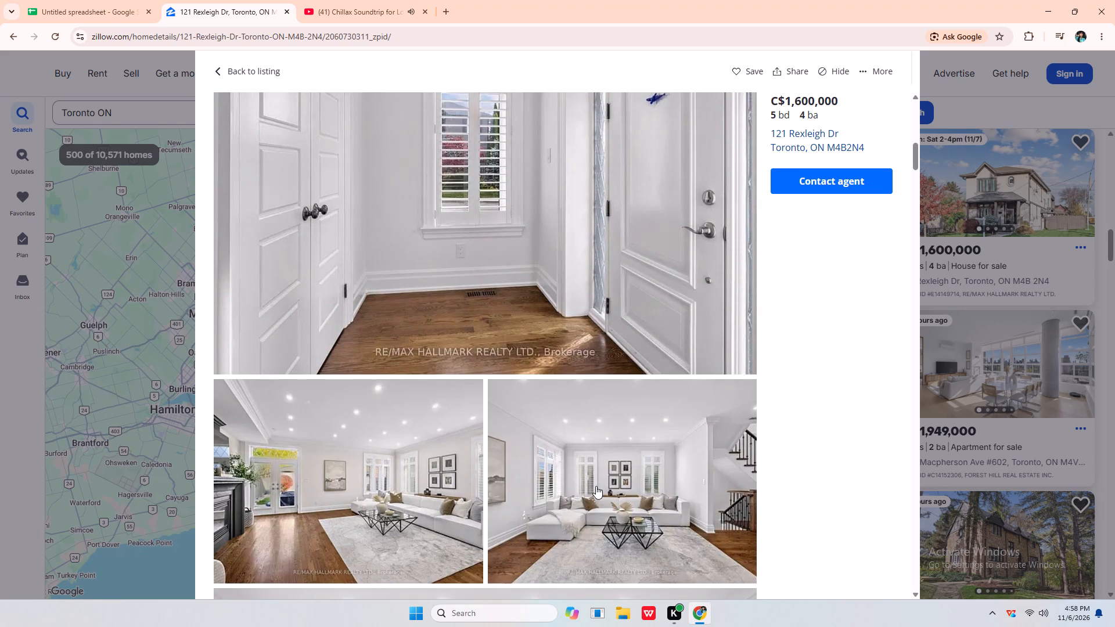
{"action": "scroll", "coordinate": [596, 485], "scroll_direction": "down", "scroll_amount": 5}
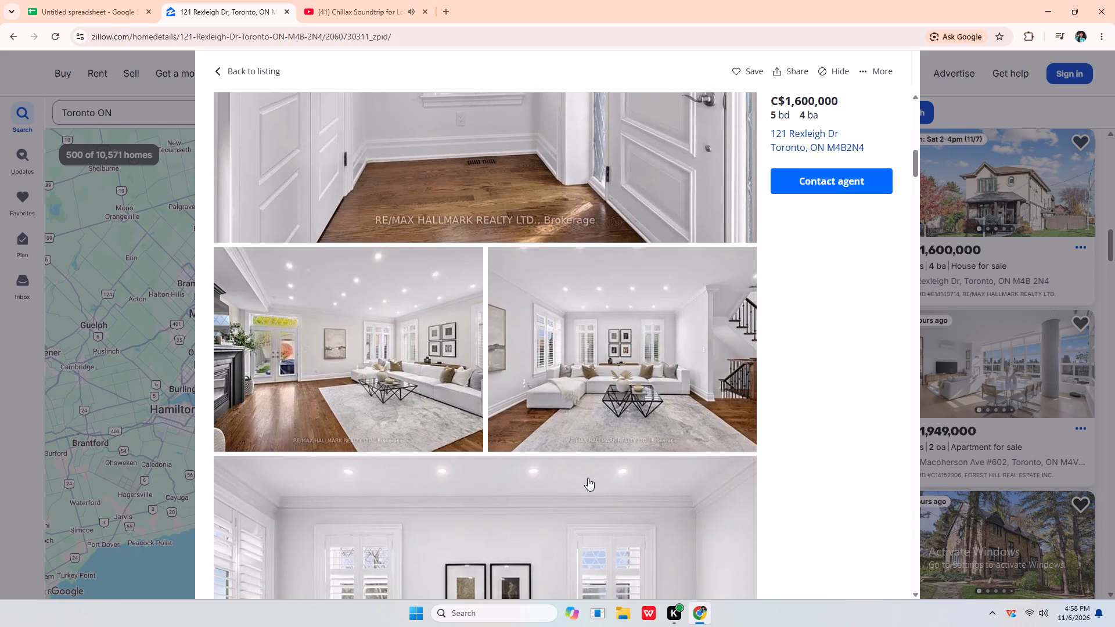
{"action": "scroll", "coordinate": [588, 478], "scroll_direction": "down", "scroll_amount": 7}
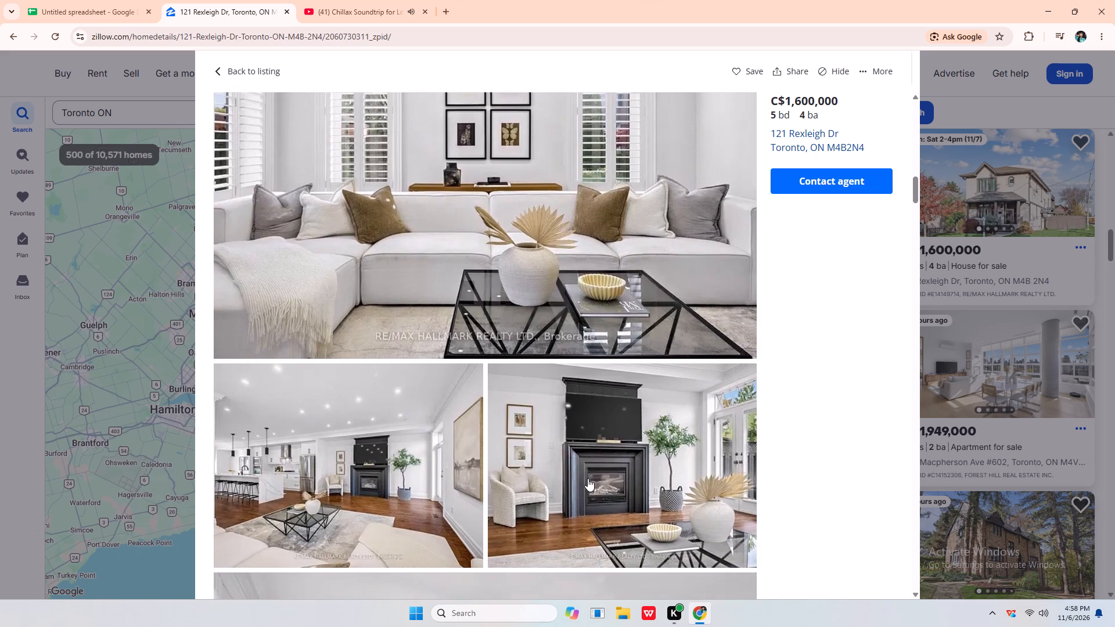
{"action": "scroll", "coordinate": [588, 478], "scroll_direction": "down", "scroll_amount": 7}
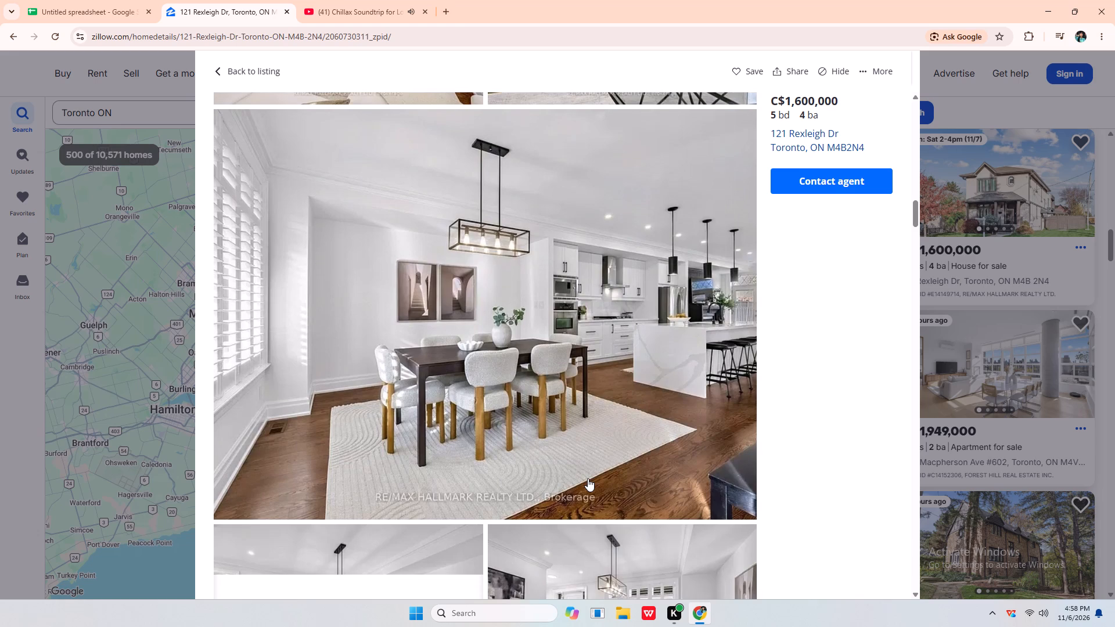
{"action": "scroll", "coordinate": [588, 478], "scroll_direction": "down", "scroll_amount": 8}
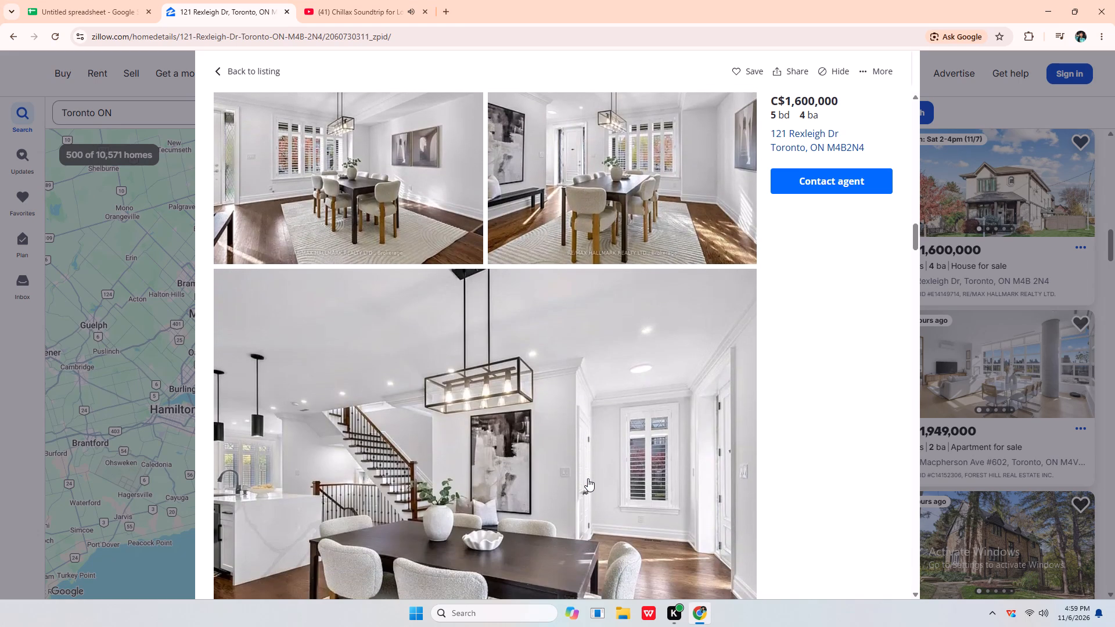
{"action": "scroll", "coordinate": [588, 478], "scroll_direction": "down", "scroll_amount": 6}
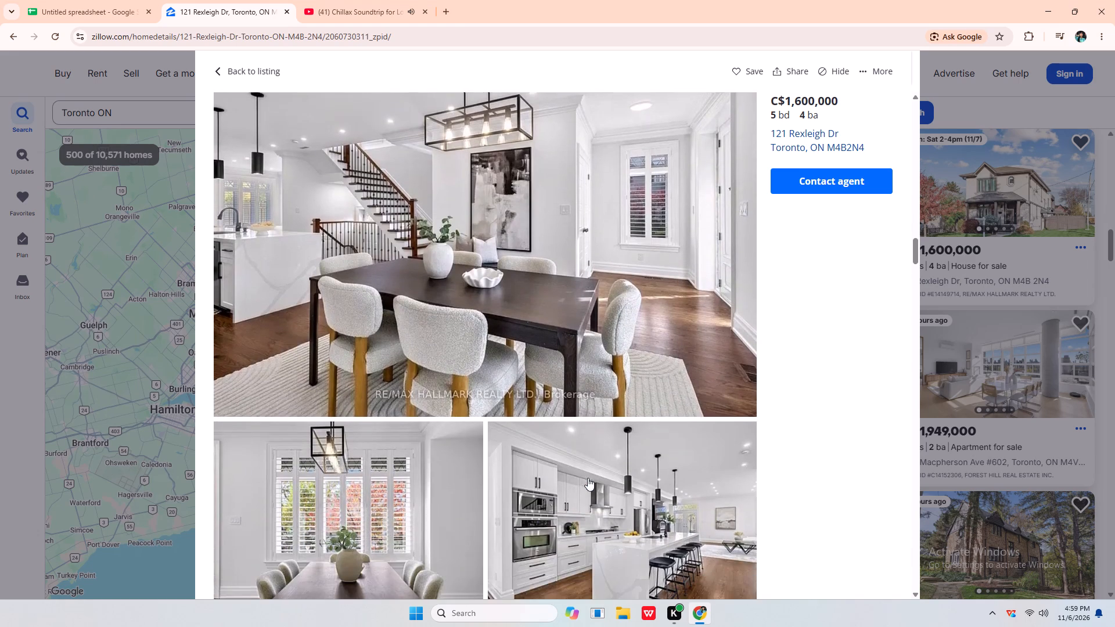
{"action": "scroll", "coordinate": [588, 478], "scroll_direction": "down", "scroll_amount": 9}
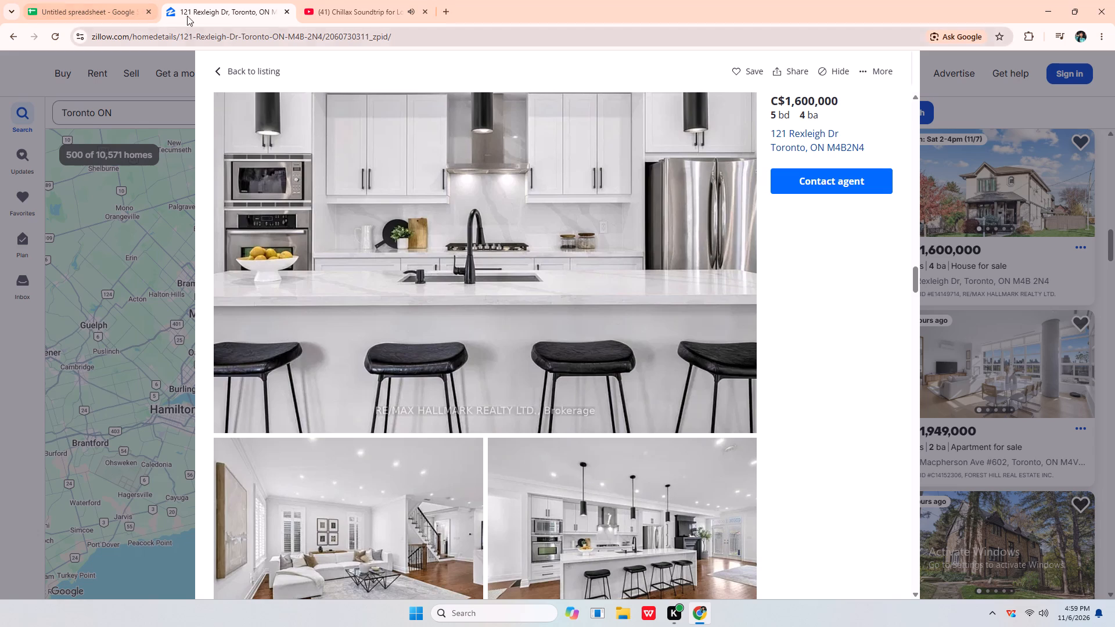
{"action": "scroll", "coordinate": [513, 413], "scroll_direction": "down", "scroll_amount": 7}
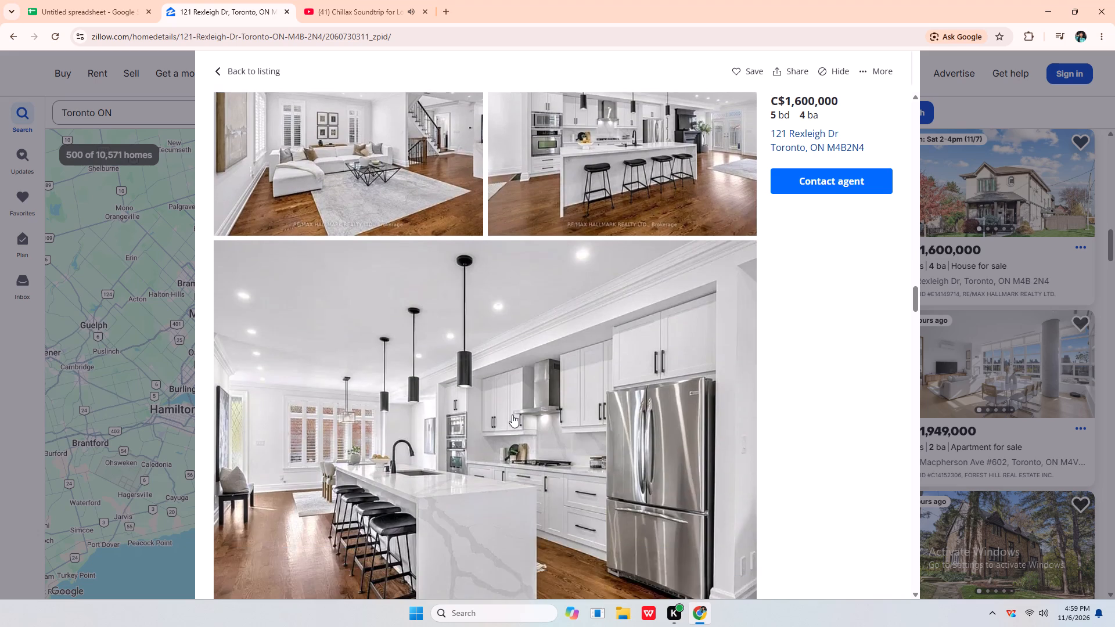
{"action": "scroll", "coordinate": [512, 414], "scroll_direction": "up", "scroll_amount": 2}
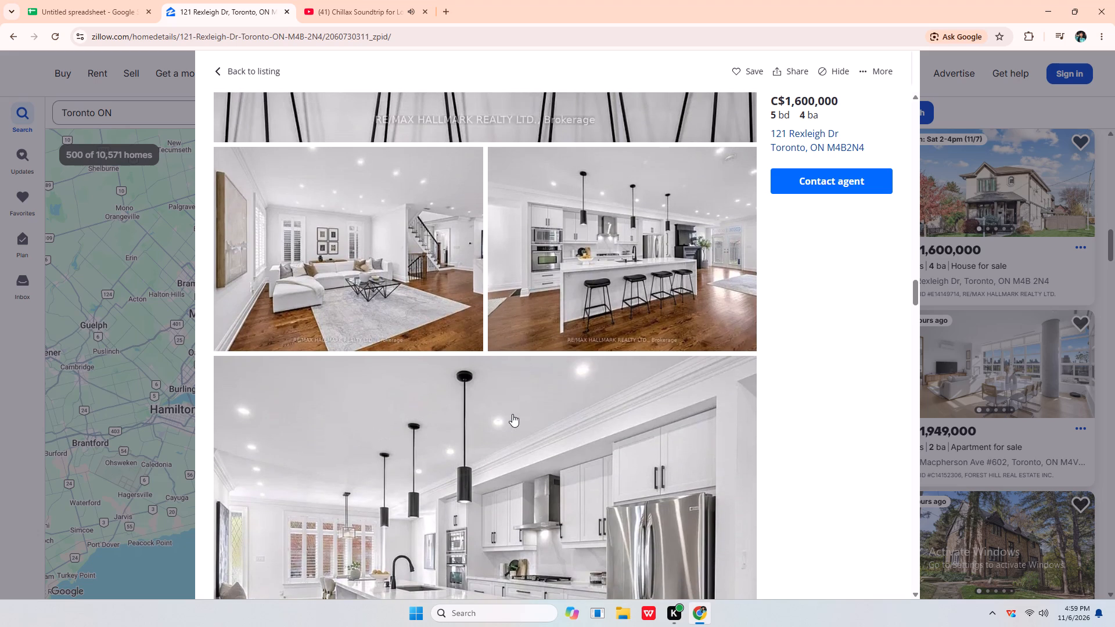
{"action": "scroll", "coordinate": [512, 414], "scroll_direction": "down", "scroll_amount": 4}
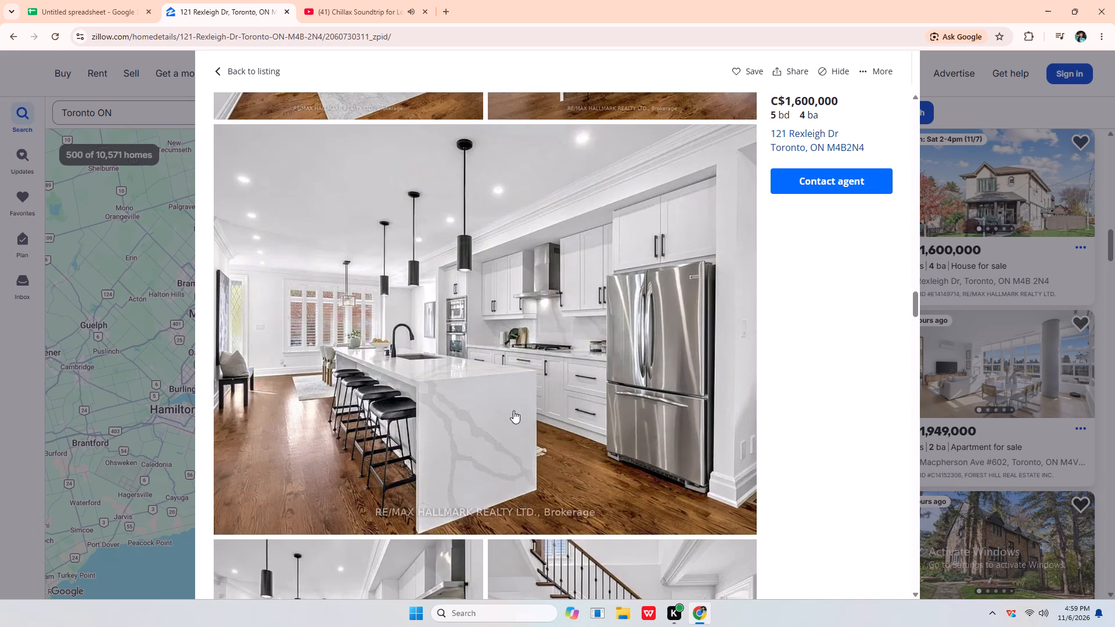
{"action": "scroll", "coordinate": [513, 410], "scroll_direction": "down", "scroll_amount": 5}
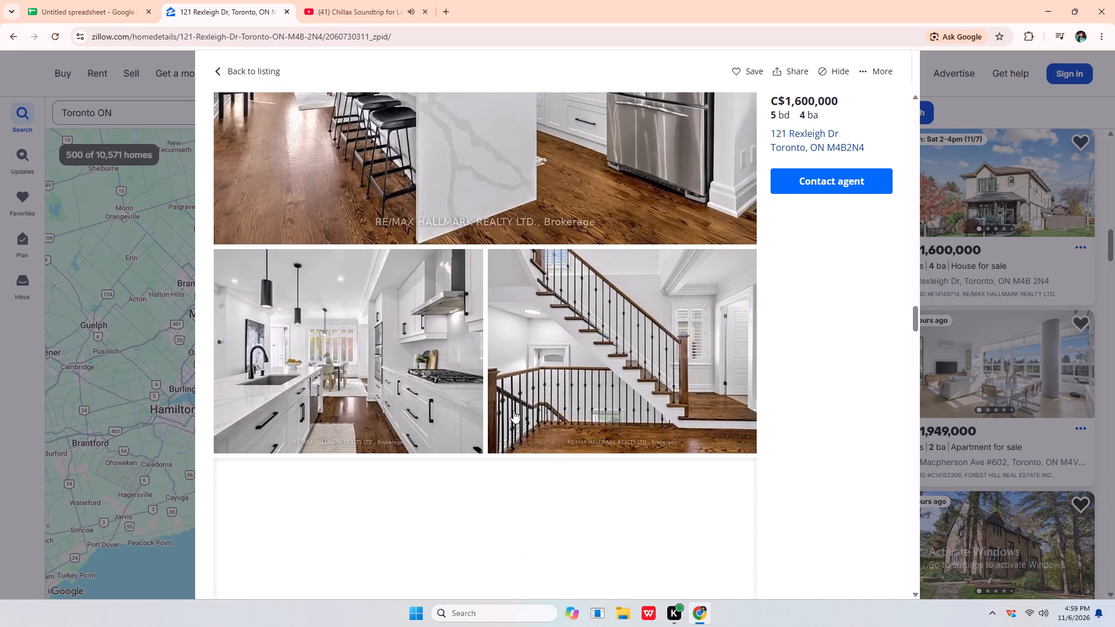
{"action": "scroll", "coordinate": [513, 410], "scroll_direction": "down", "scroll_amount": 13}
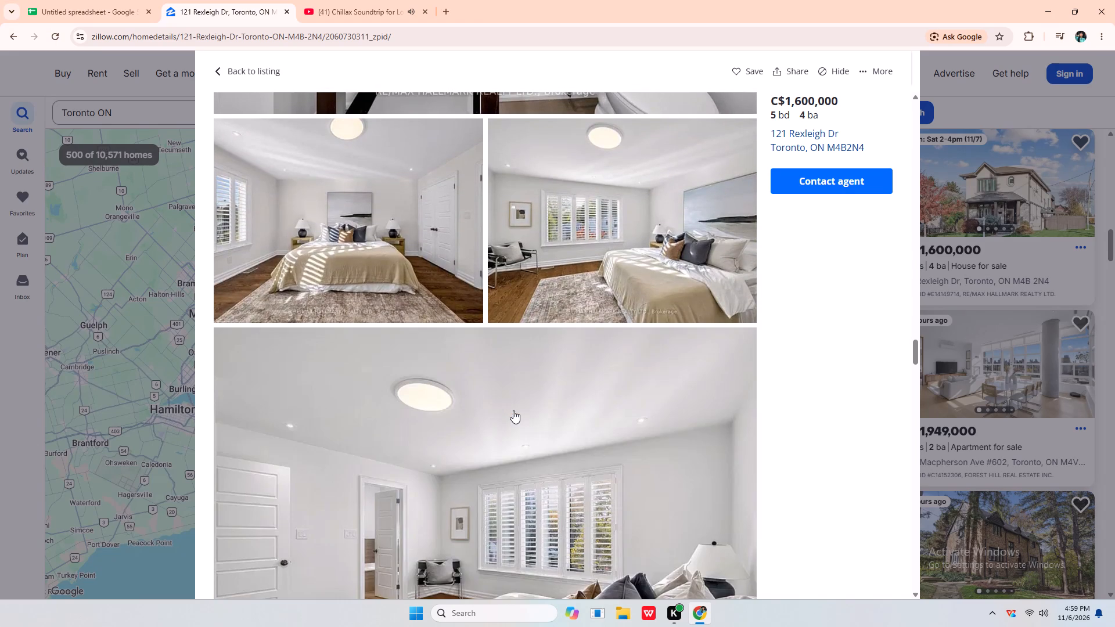
{"action": "scroll", "coordinate": [513, 410], "scroll_direction": "down", "scroll_amount": 6}
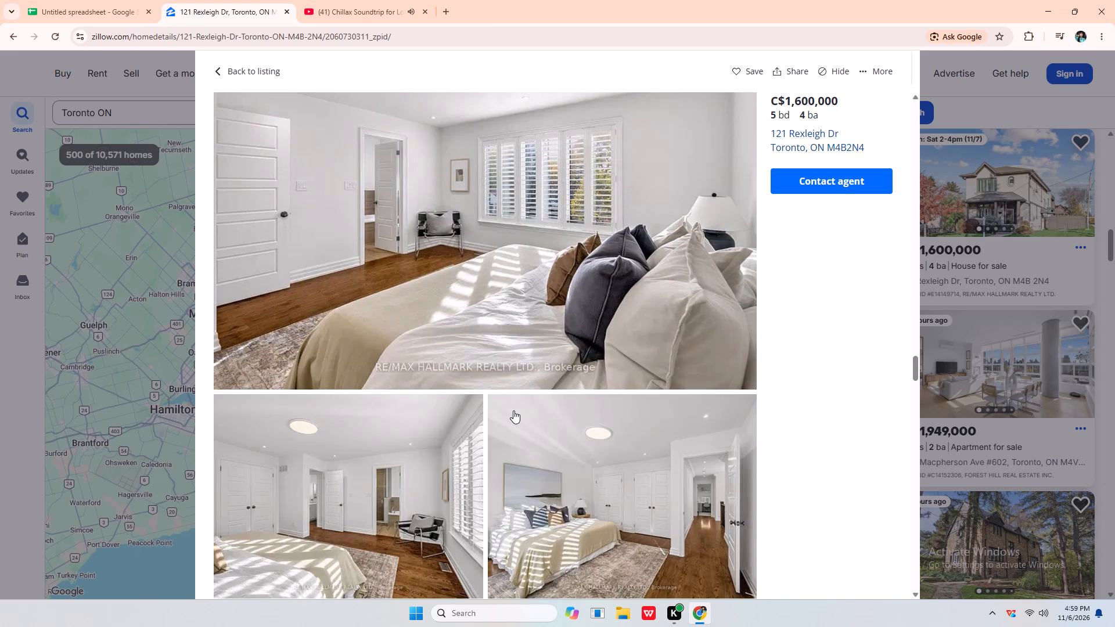
{"action": "scroll", "coordinate": [513, 410], "scroll_direction": "down", "scroll_amount": 5}
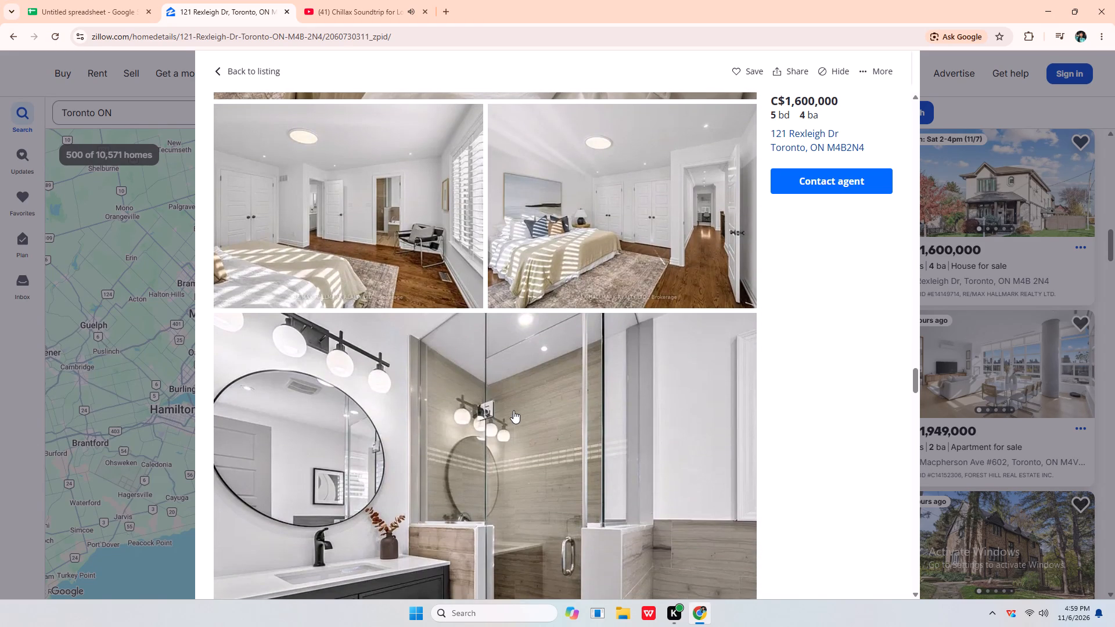
{"action": "scroll", "coordinate": [513, 410], "scroll_direction": "down", "scroll_amount": 5}
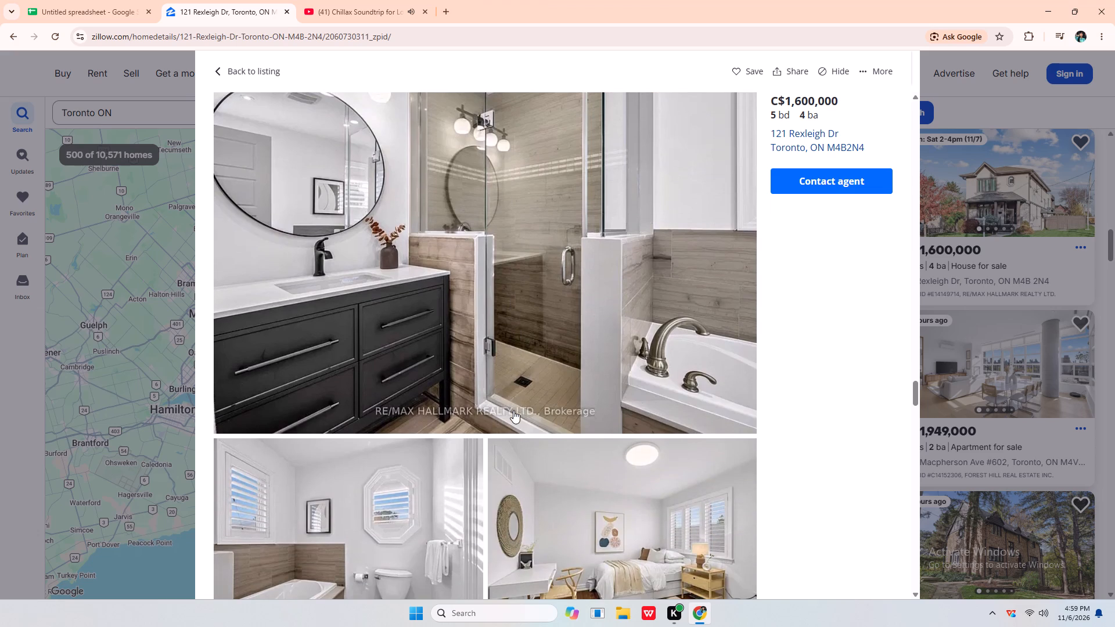
{"action": "scroll", "coordinate": [513, 410], "scroll_direction": "down", "scroll_amount": 4}
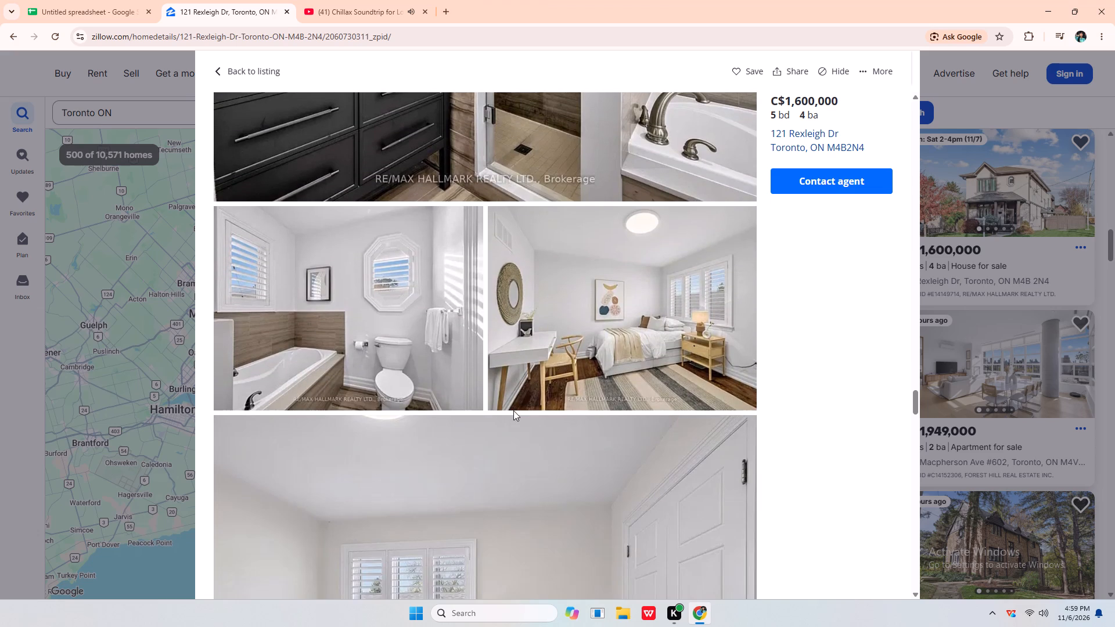
{"action": "scroll", "coordinate": [513, 410], "scroll_direction": "down", "scroll_amount": 7}
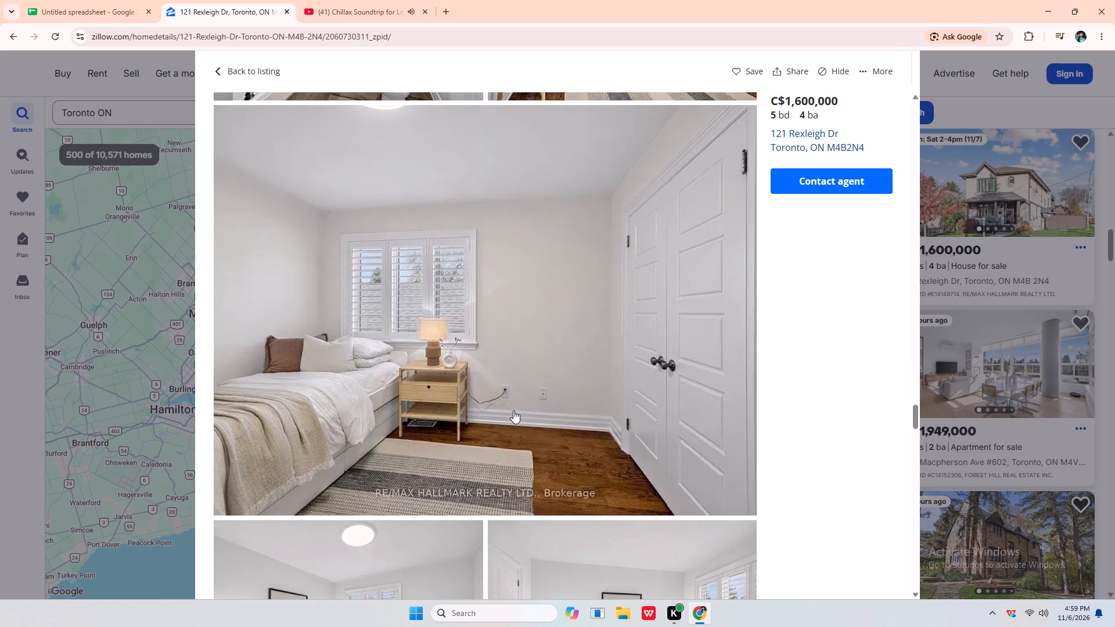
{"action": "scroll", "coordinate": [513, 410], "scroll_direction": "down", "scroll_amount": 5}
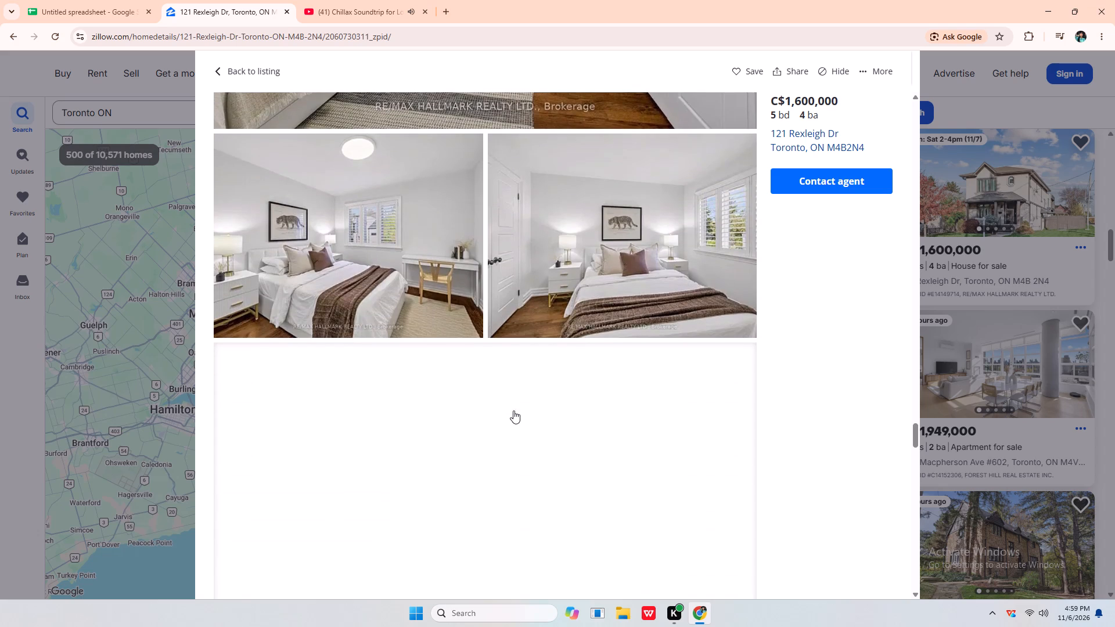
{"action": "scroll", "coordinate": [513, 410], "scroll_direction": "down", "scroll_amount": 6}
{"action": "scroll", "coordinate": [514, 410], "scroll_direction": "up", "scroll_amount": 4}
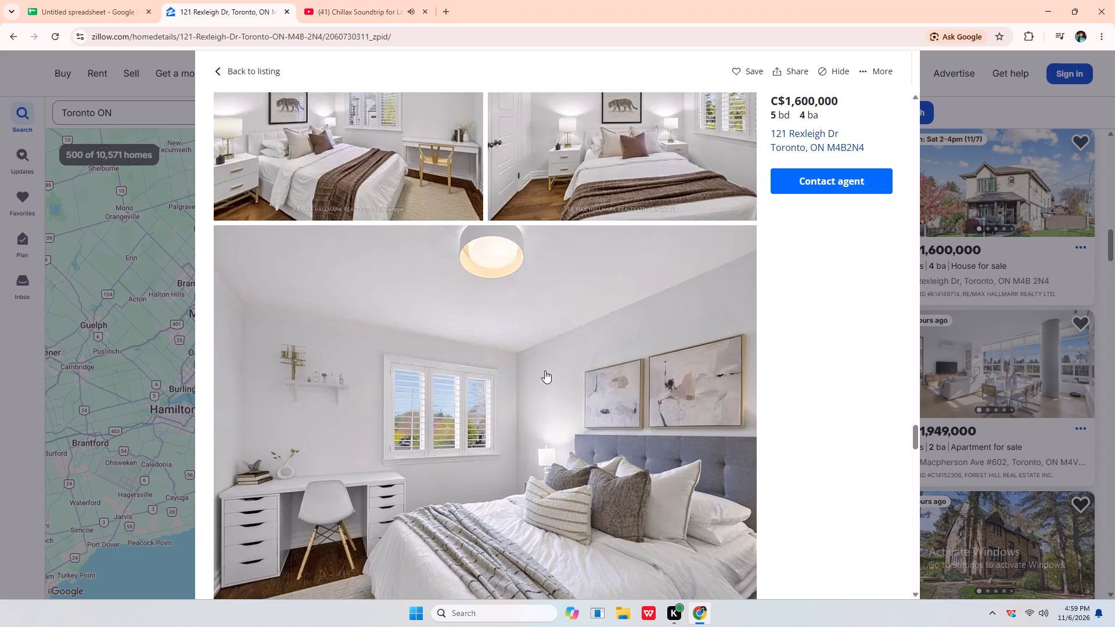
{"action": "left_click", "coordinate": [255, 71]}
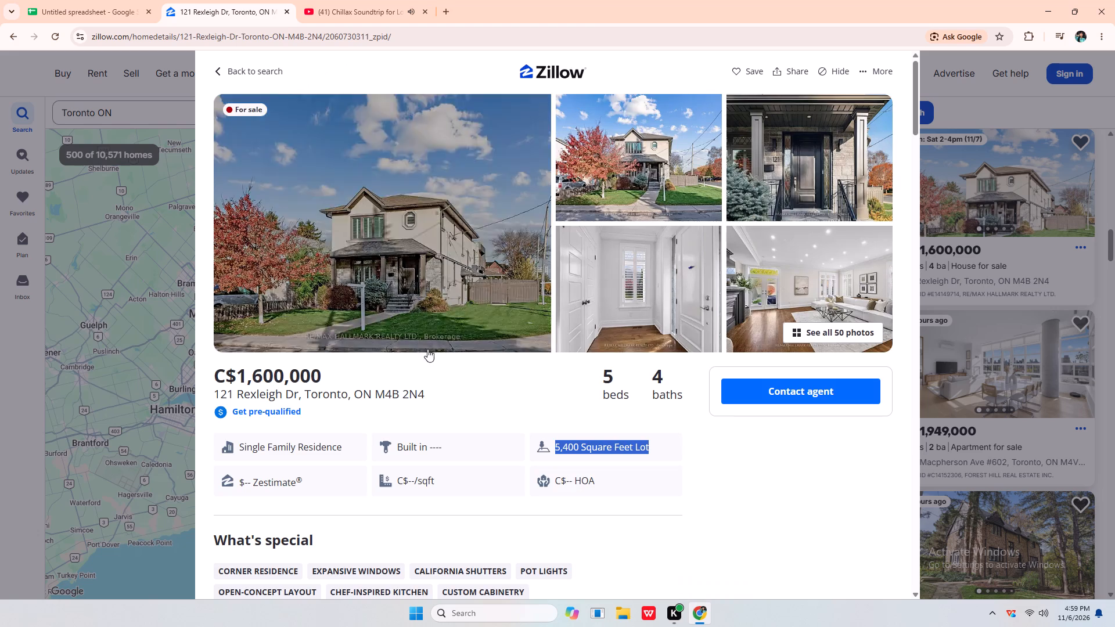
{"action": "scroll", "coordinate": [505, 487], "scroll_direction": "down", "scroll_amount": 6}
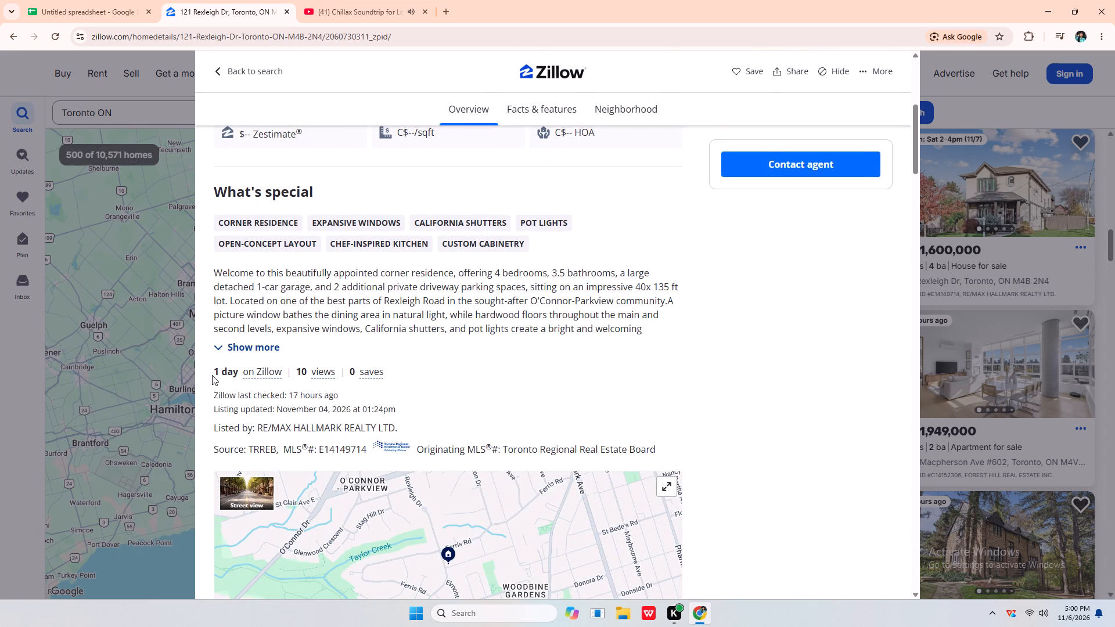
{"action": "left_click_drag", "start_coordinate": [211, 375], "coordinate": [286, 373]}
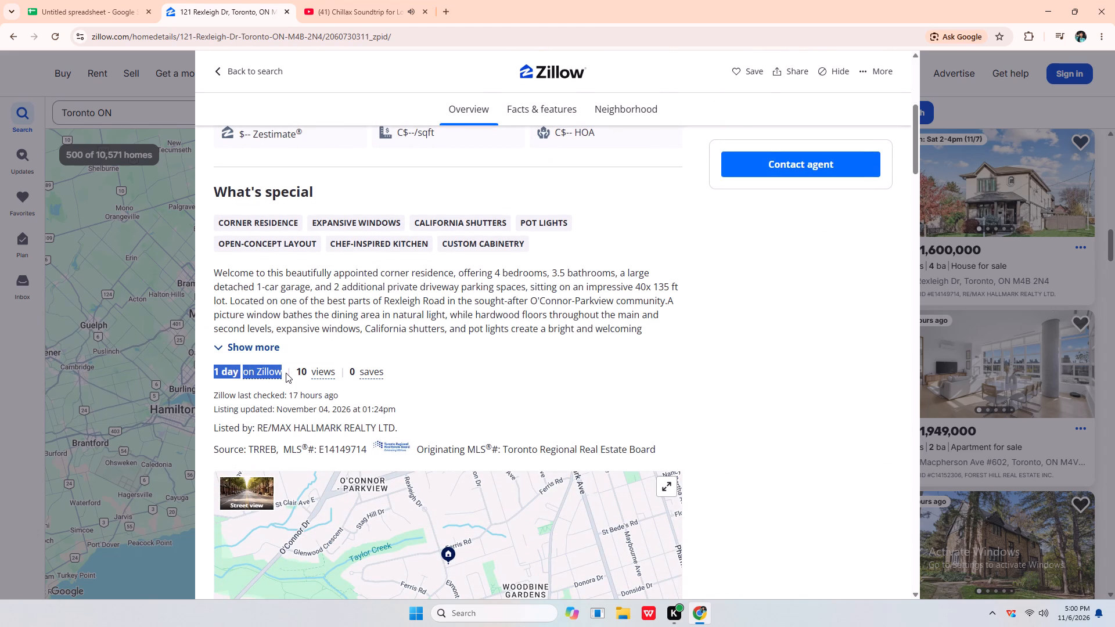
{"action": "key", "text": "ctrl+c"}
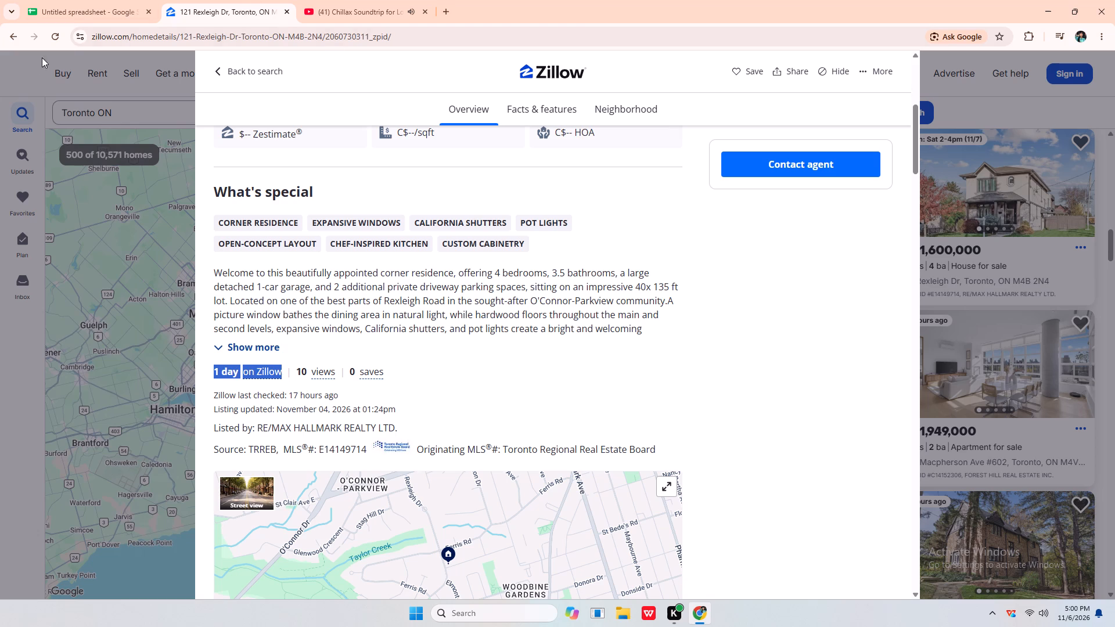
{"action": "left_click", "coordinate": [84, 6]}
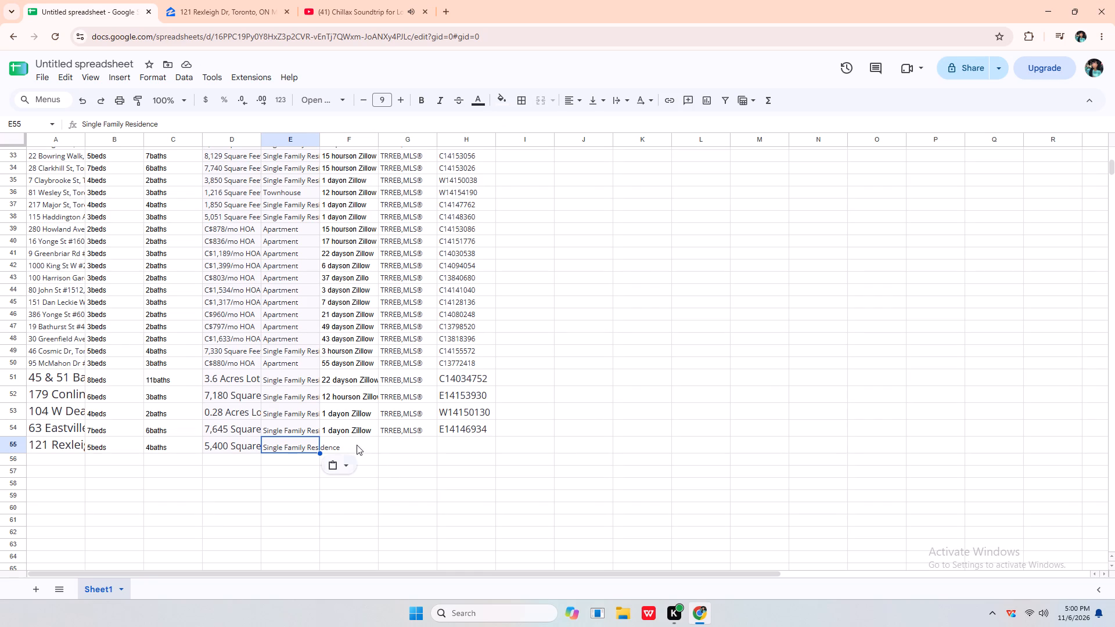
{"action": "left_click", "coordinate": [357, 445]}
{"action": "key", "text": "ctrl+v"}
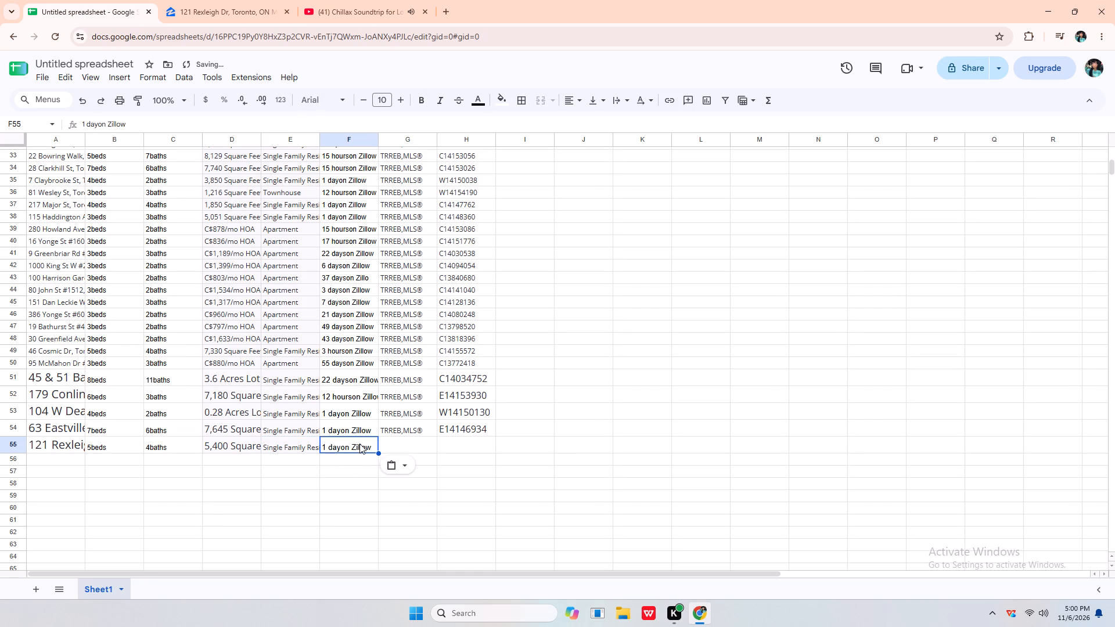
Copy the source TRREB,MLS® from cell G54 into cell G55.
{"action": "left_click", "coordinate": [408, 428]}
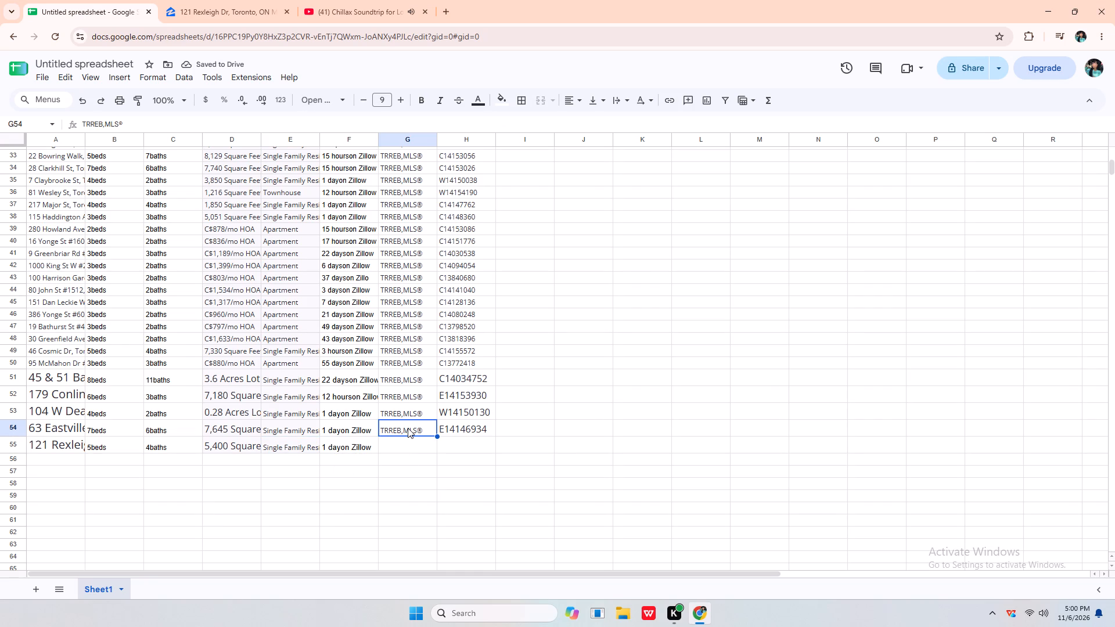
{"action": "key", "text": "ctrl+c"}
{"action": "key", "text": "Down"}
{"action": "key", "text": "ctrl+v"}
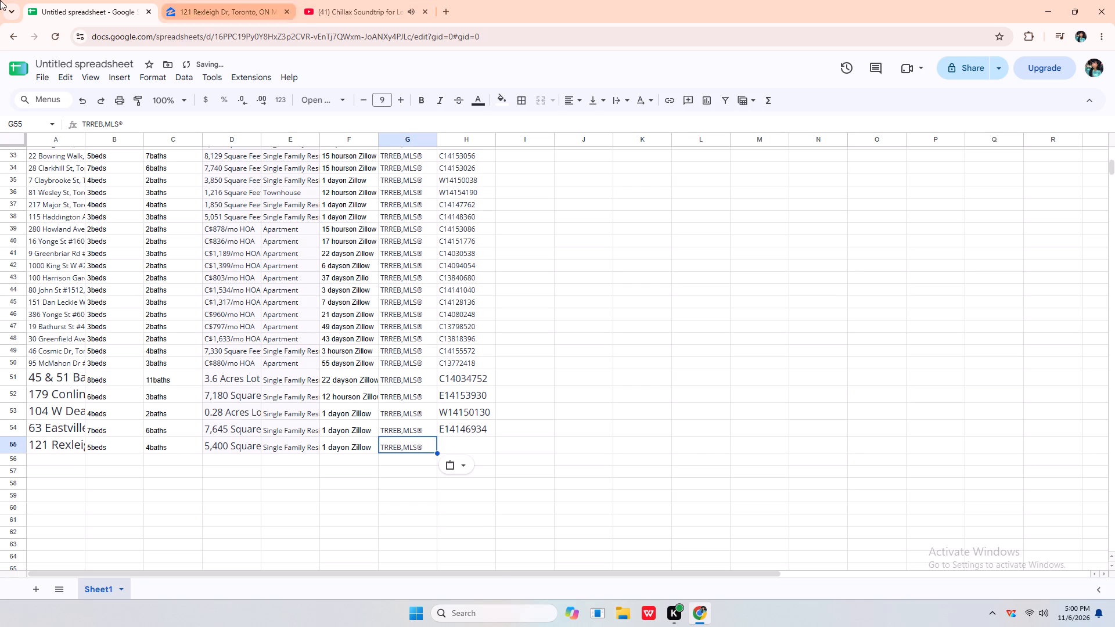
{"action": "left_click", "coordinate": [197, 6]}
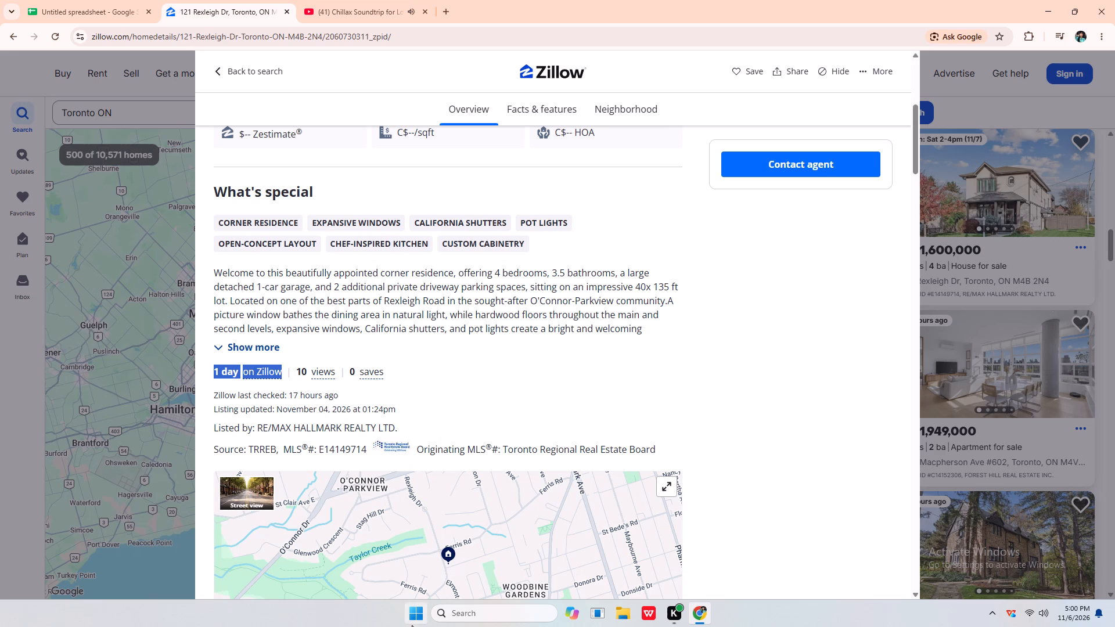
{"action": "left_click_drag", "start_coordinate": [319, 450], "coordinate": [370, 450]}
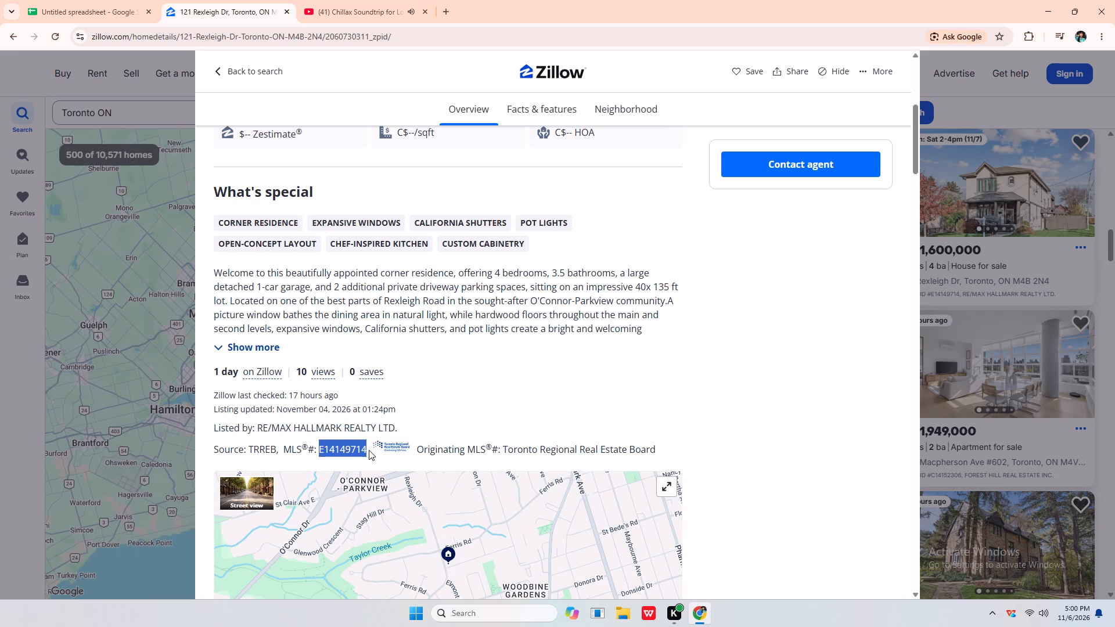
{"action": "key", "text": "ctrl+c"}
{"action": "left_click", "coordinate": [99, 15]}
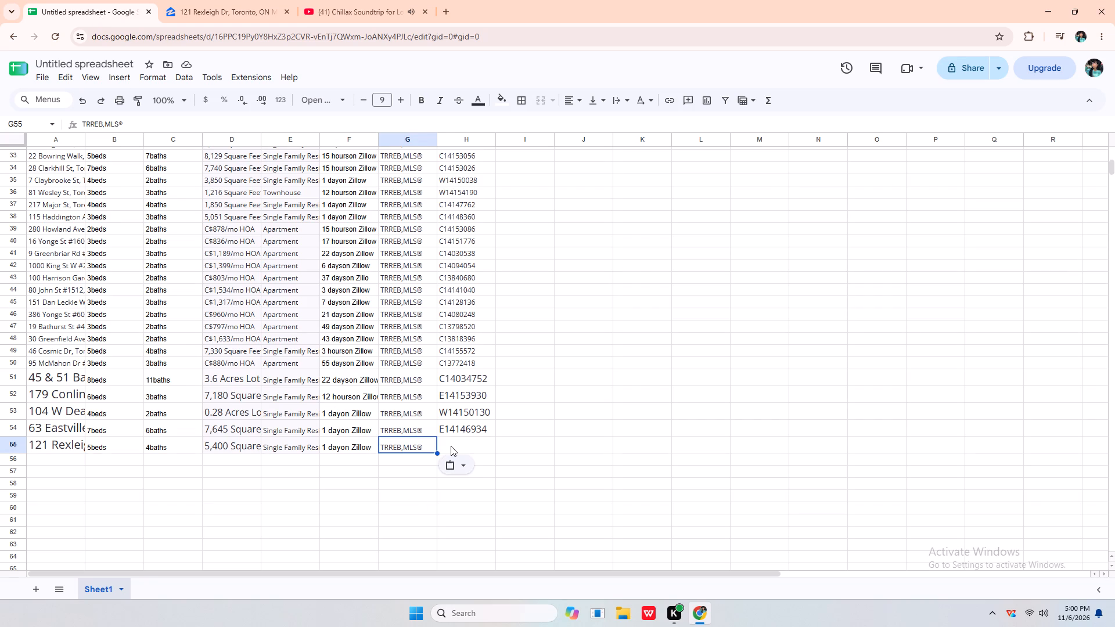
{"action": "left_click", "coordinate": [452, 445]}
{"action": "key", "text": "ctrl+v"}
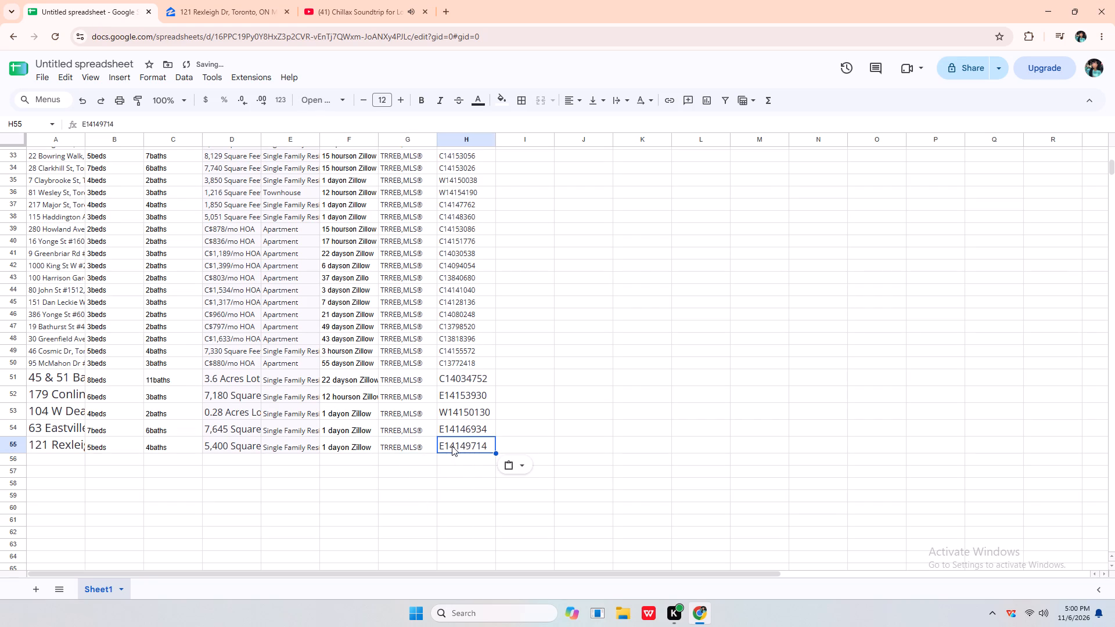
{"action": "left_click", "coordinate": [48, 456]}
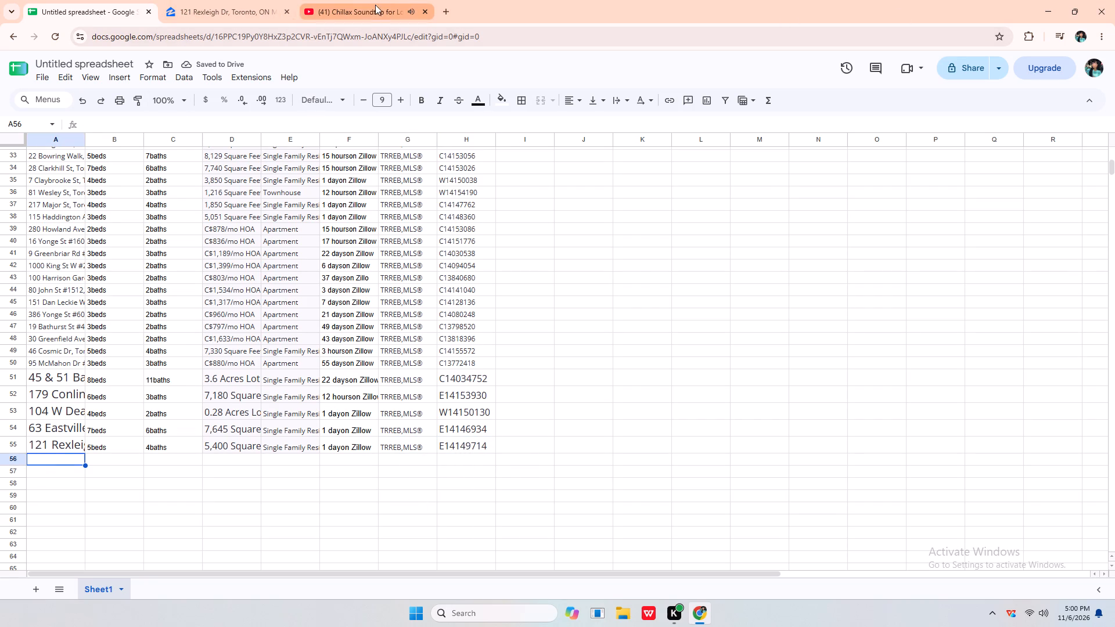
{"action": "left_click", "coordinate": [232, 12]}
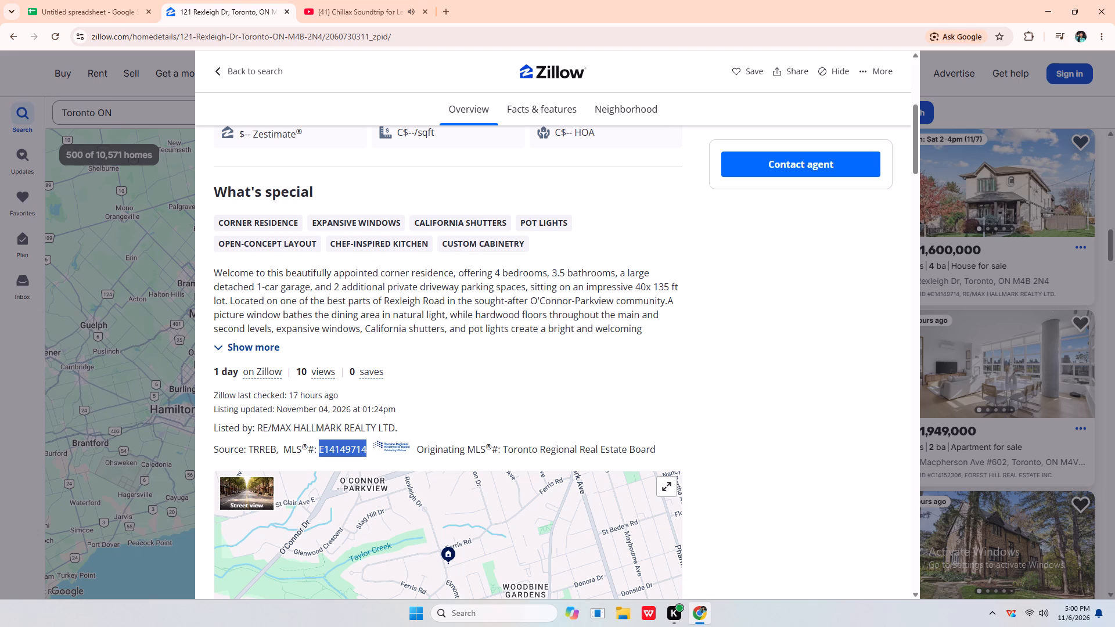
{"action": "left_click", "coordinate": [235, 67]}
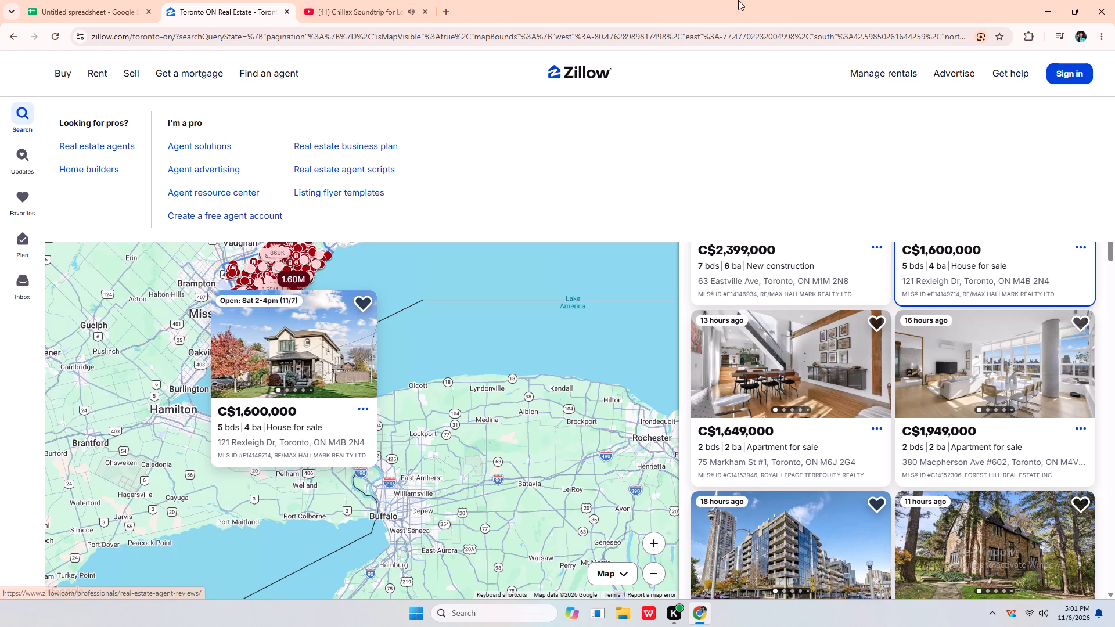
{"action": "left_click", "coordinate": [783, 437]}
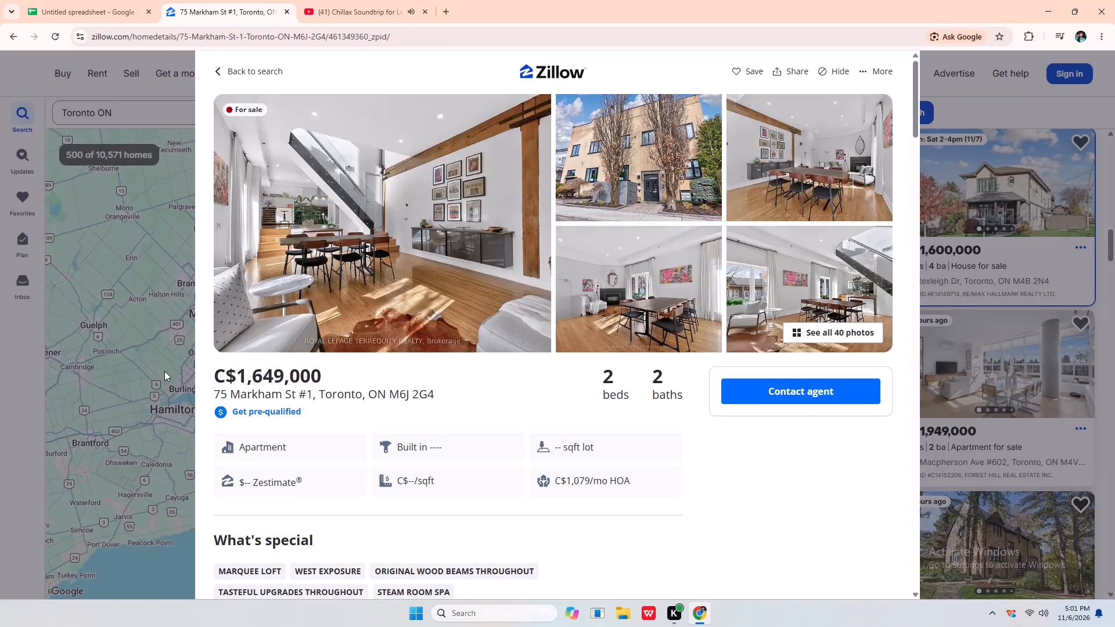
{"action": "left_click_drag", "start_coordinate": [215, 395], "coordinate": [344, 389]}
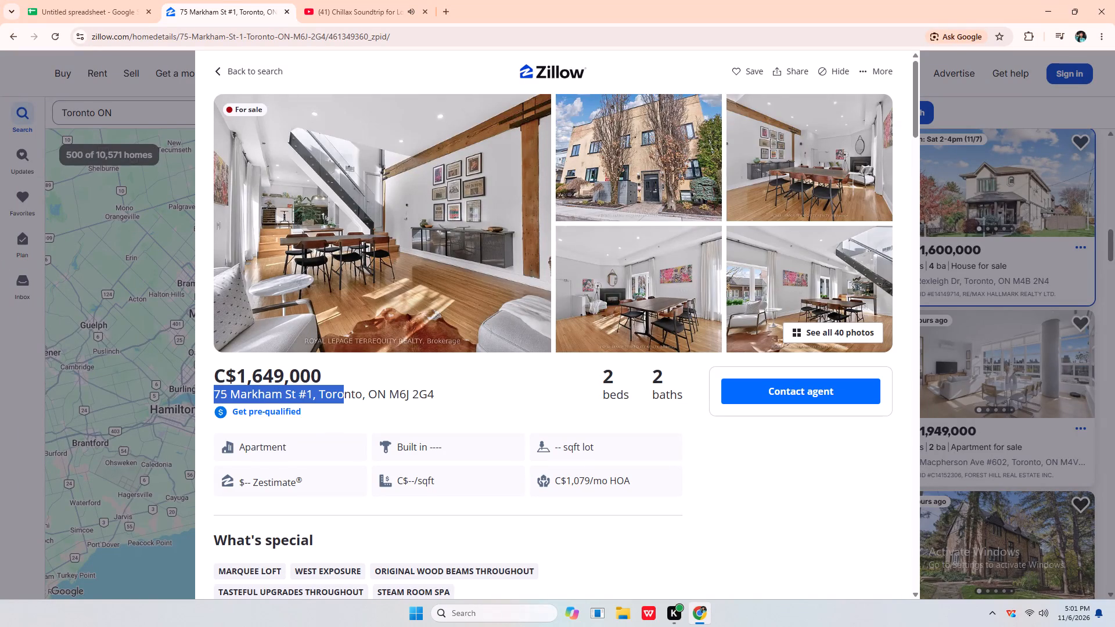
{"action": "left_click_drag", "start_coordinate": [344, 389], "coordinate": [454, 393]}
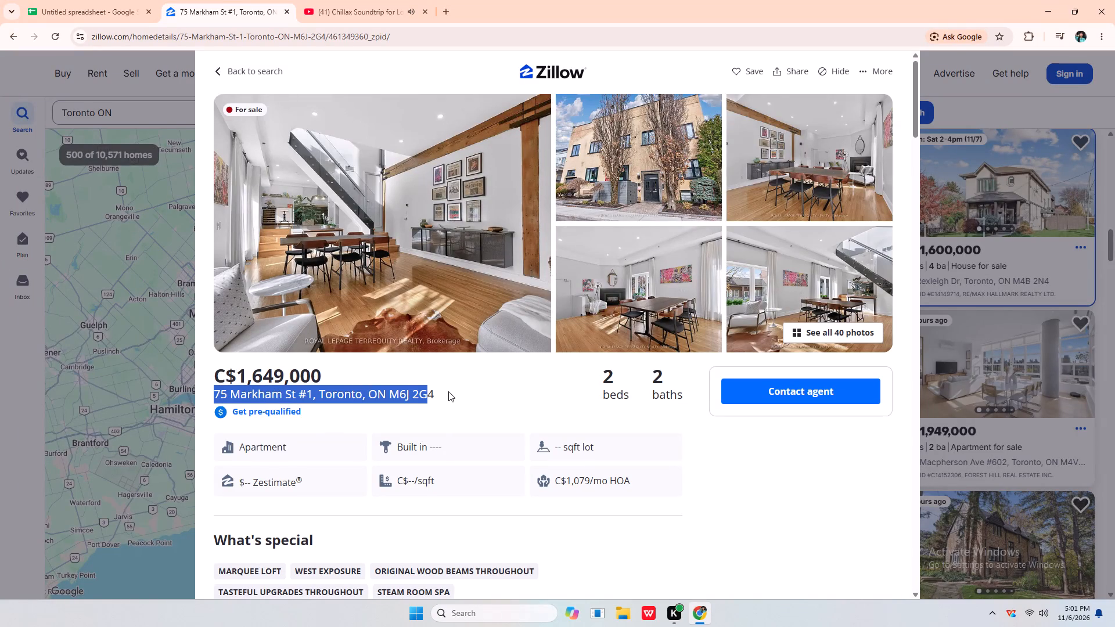
{"action": "key", "text": "ctrl+c"}
{"action": "left_click", "coordinate": [89, 19]}
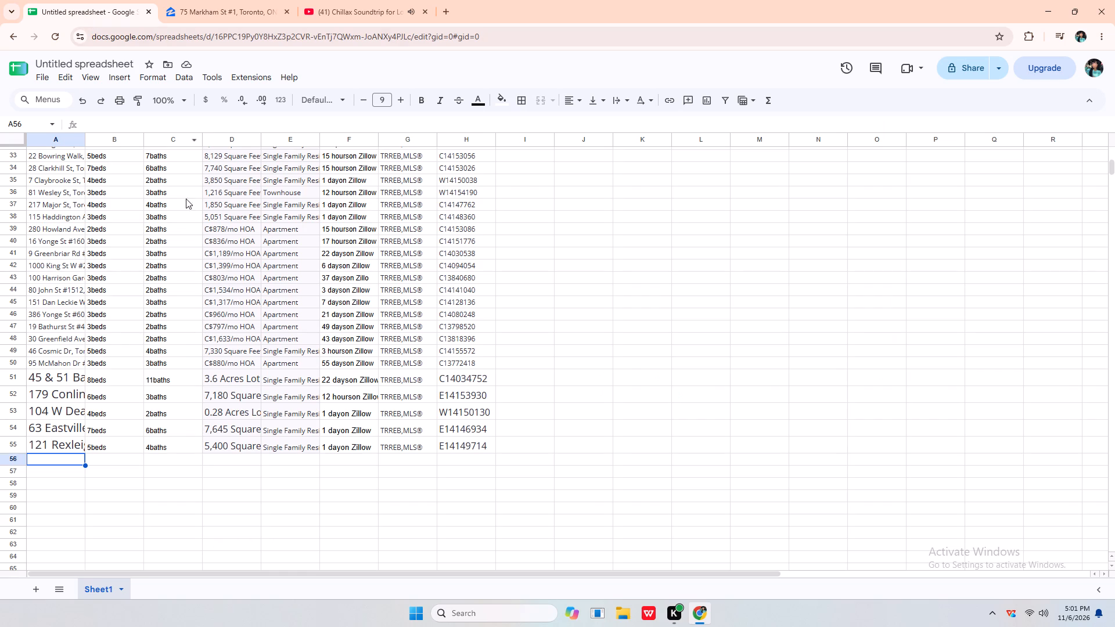
{"action": "key", "text": "ctrl+v"}
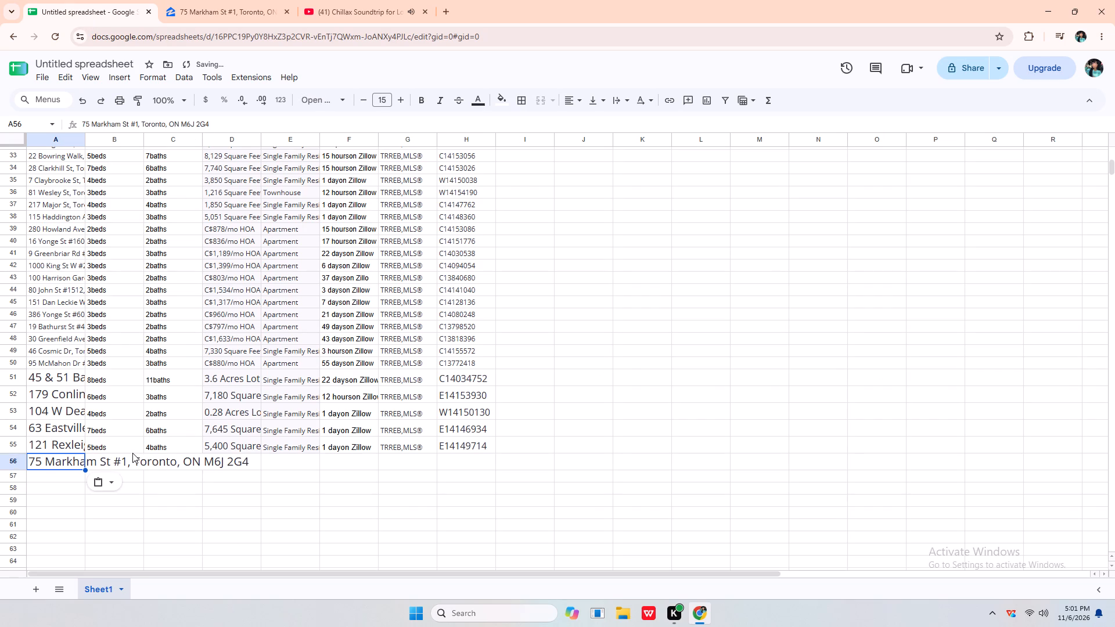
Copy the HOA fee, C$1,079/mo HOA, from the 75 Markham St #1 listing into cell D56 of the spreadsheet.
{"action": "left_click", "coordinate": [236, 6]}
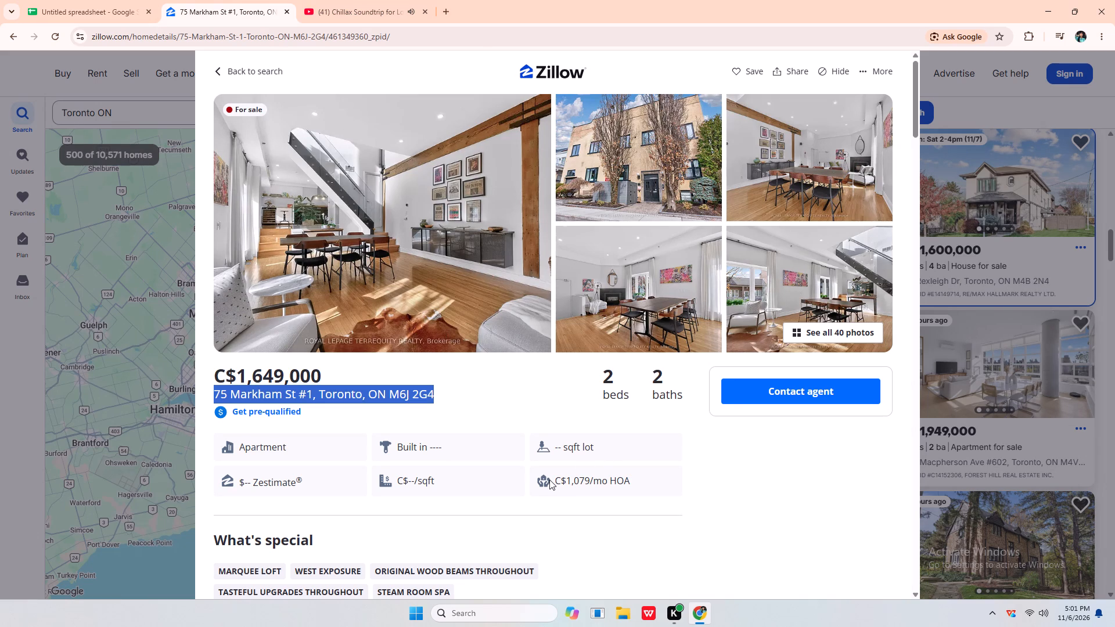
{"action": "left_click_drag", "start_coordinate": [555, 479], "coordinate": [659, 473]}
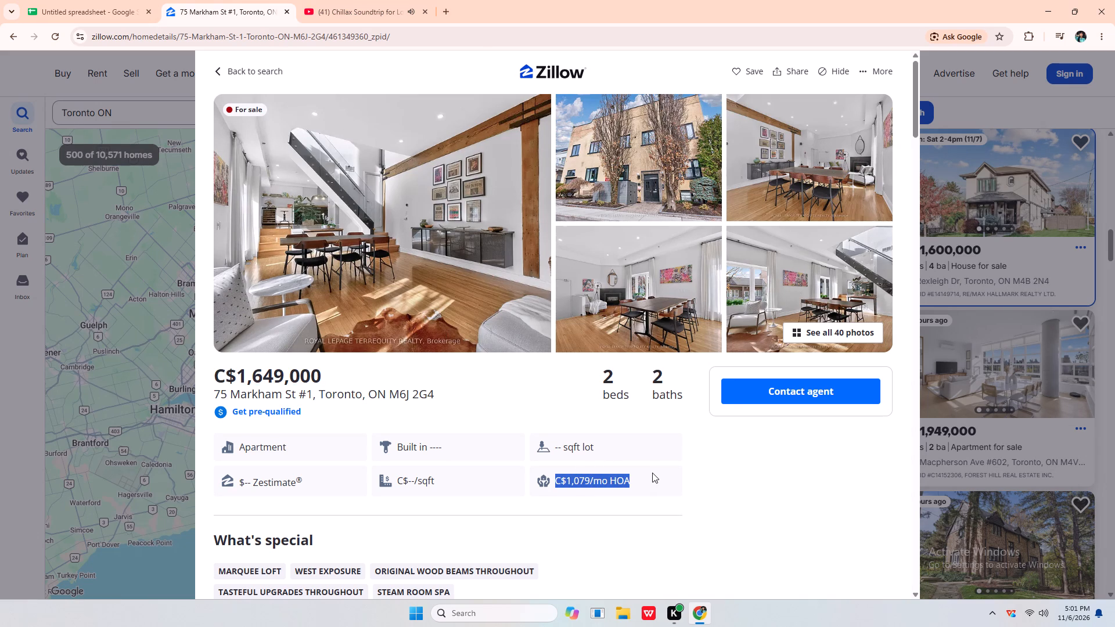
{"action": "key", "text": "ctrl+c"}
{"action": "left_click", "coordinate": [100, 6]}
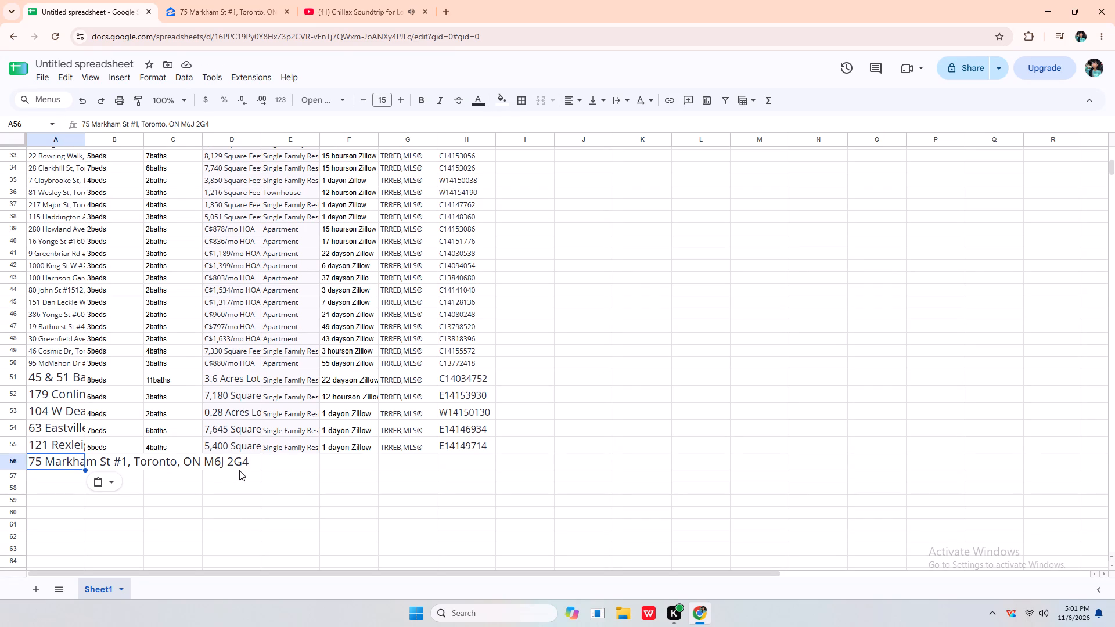
{"action": "left_click", "coordinate": [241, 464]}
{"action": "key", "text": "ctrl+v"}
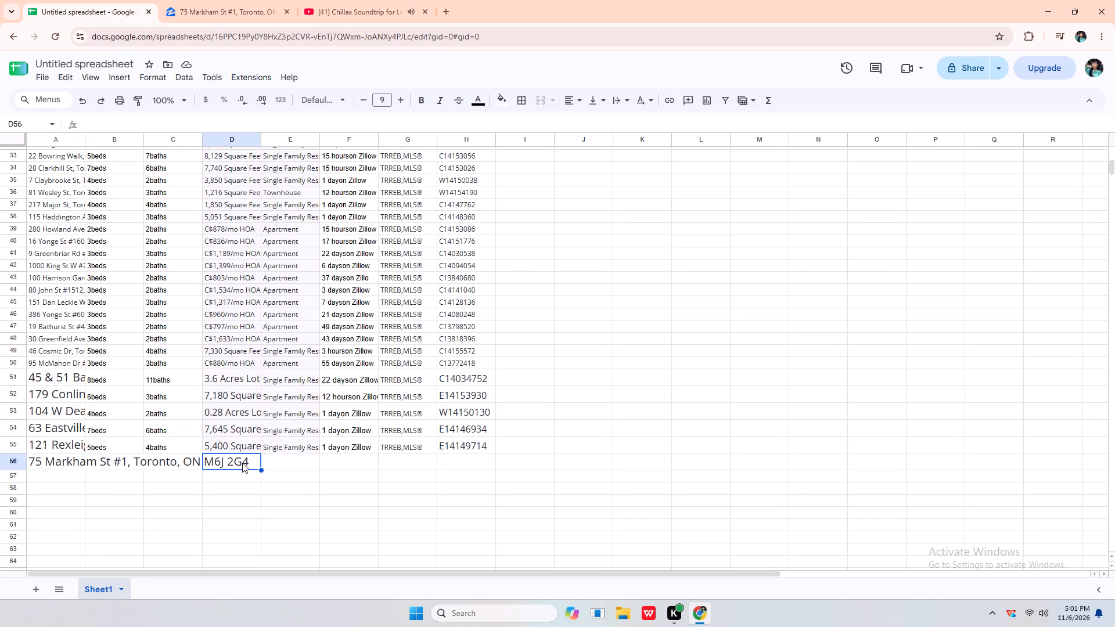
{"action": "key", "text": "Left"}
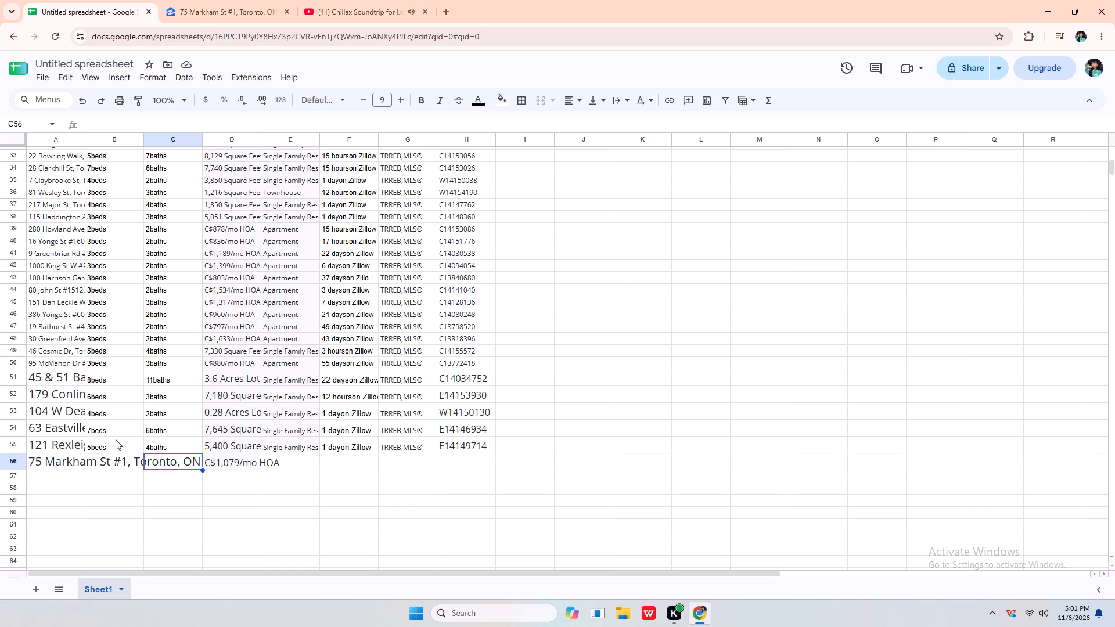
{"action": "key", "text": "Left"}
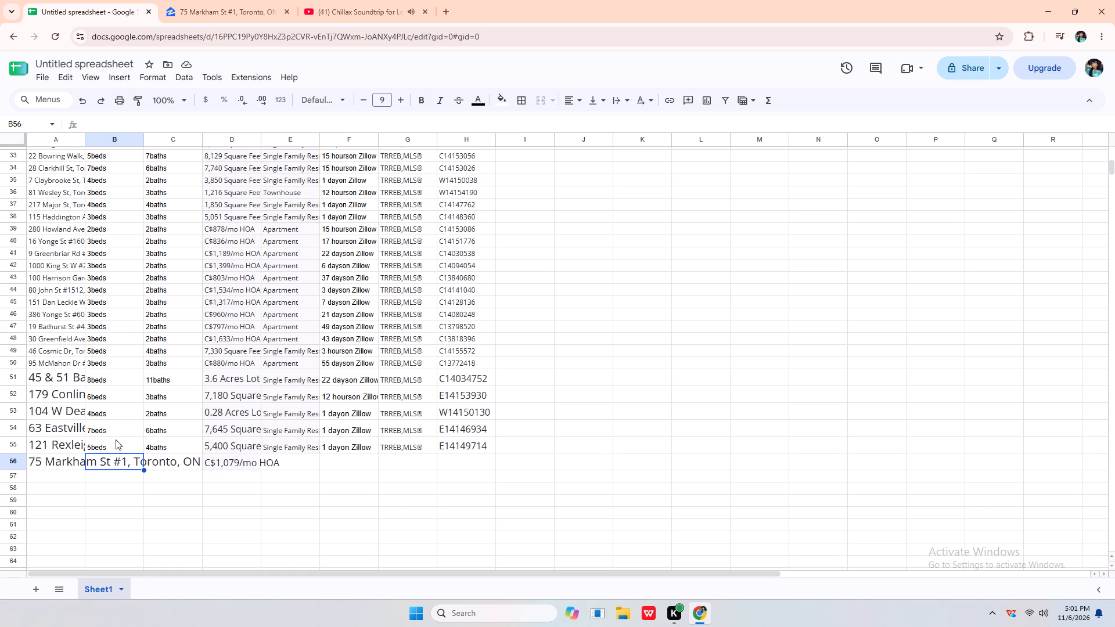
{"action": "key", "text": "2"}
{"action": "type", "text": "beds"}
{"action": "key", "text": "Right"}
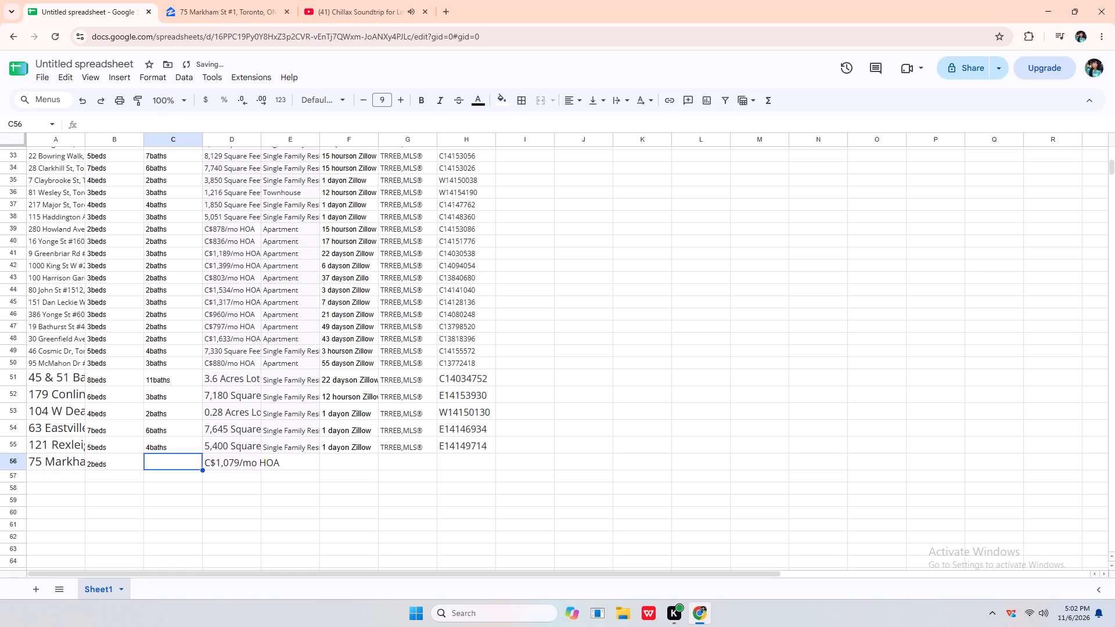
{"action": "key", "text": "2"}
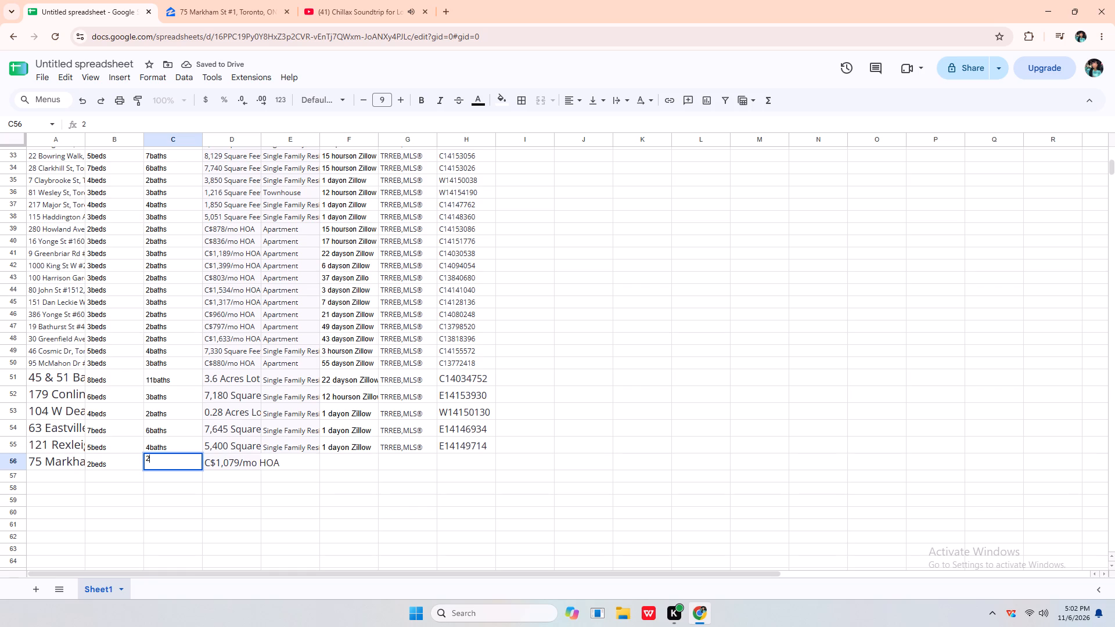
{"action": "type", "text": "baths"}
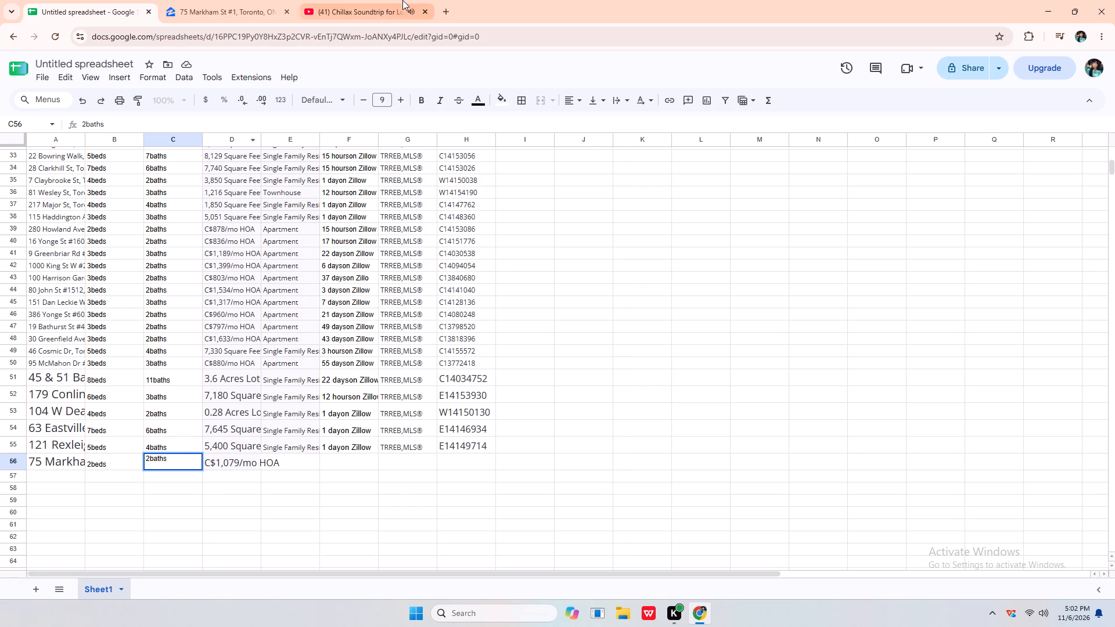
Copy the listing time, 13 hours on Zillow, from the 75 Markham St #1 listing into cell F56 of the spreadsheet.
{"action": "left_click", "coordinate": [215, 5]}
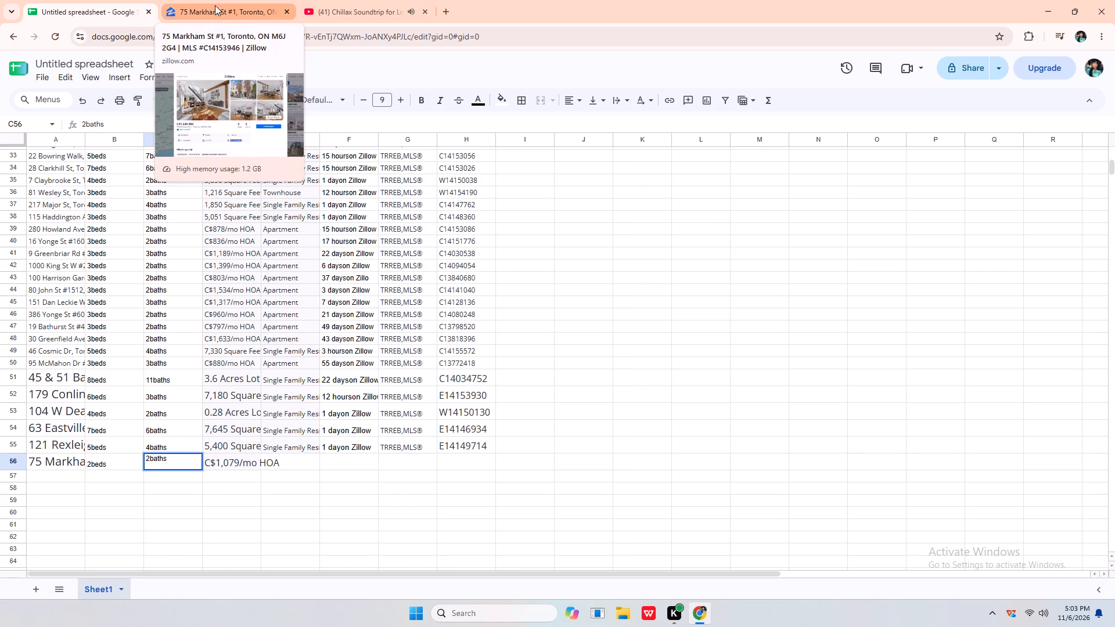
{"action": "scroll", "coordinate": [530, 513], "scroll_direction": "down", "scroll_amount": 5}
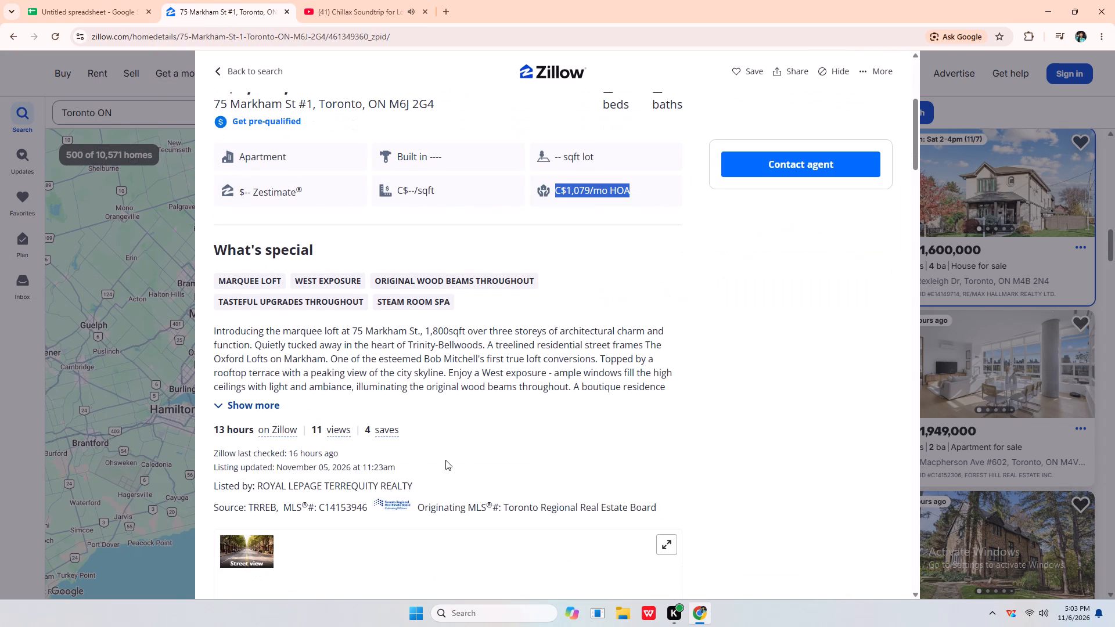
{"action": "left_click_drag", "start_coordinate": [213, 429], "coordinate": [297, 430]}
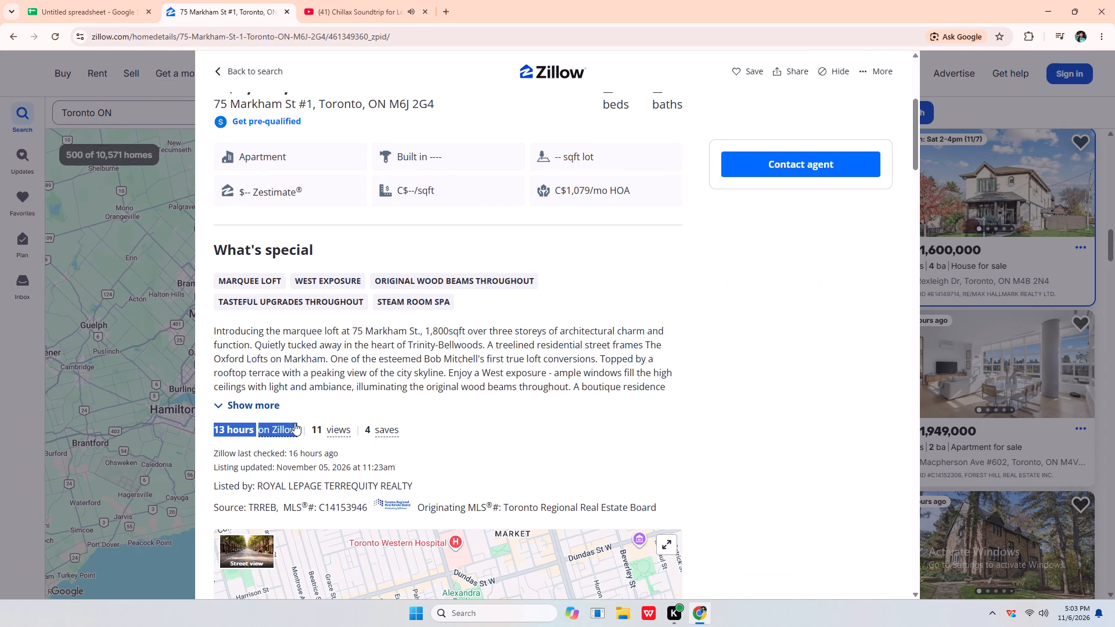
{"action": "key", "text": "ctrl+c"}
{"action": "left_click", "coordinate": [74, 13]}
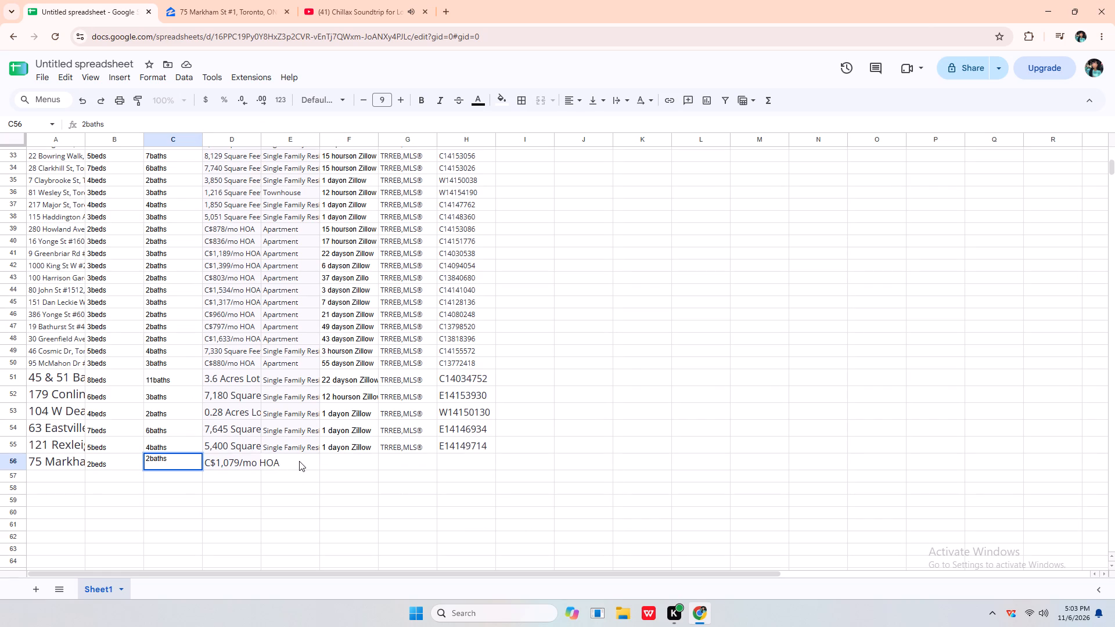
{"action": "left_click", "coordinate": [332, 464]}
{"action": "key", "text": "ctrl+v"}
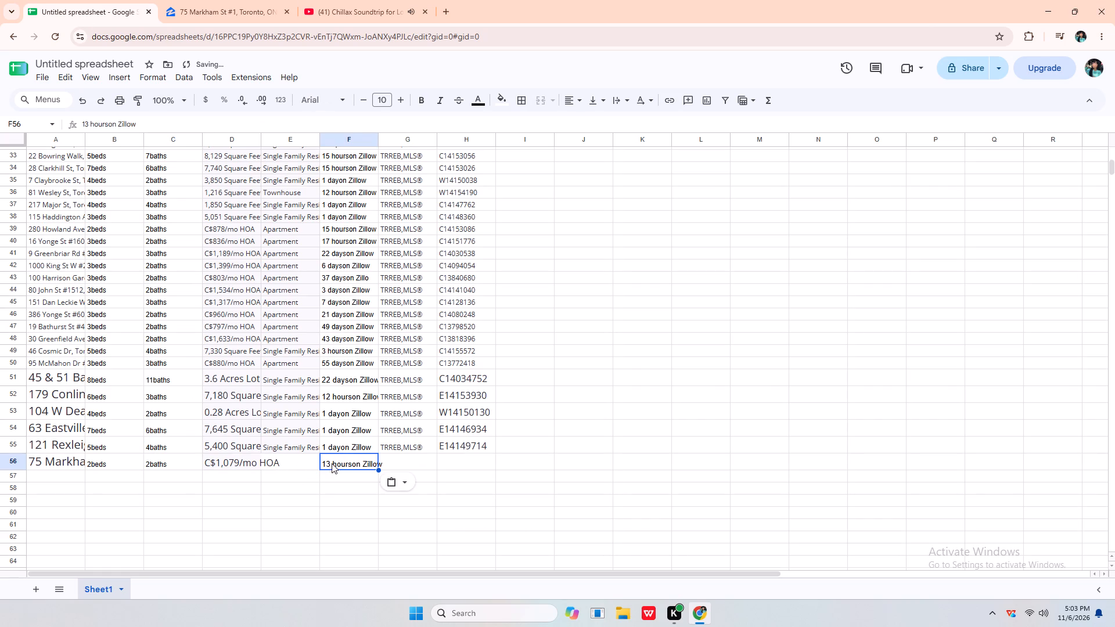
Copy the home type Apartment from cell E50 into cell E56.
{"action": "left_click", "coordinate": [302, 362]}
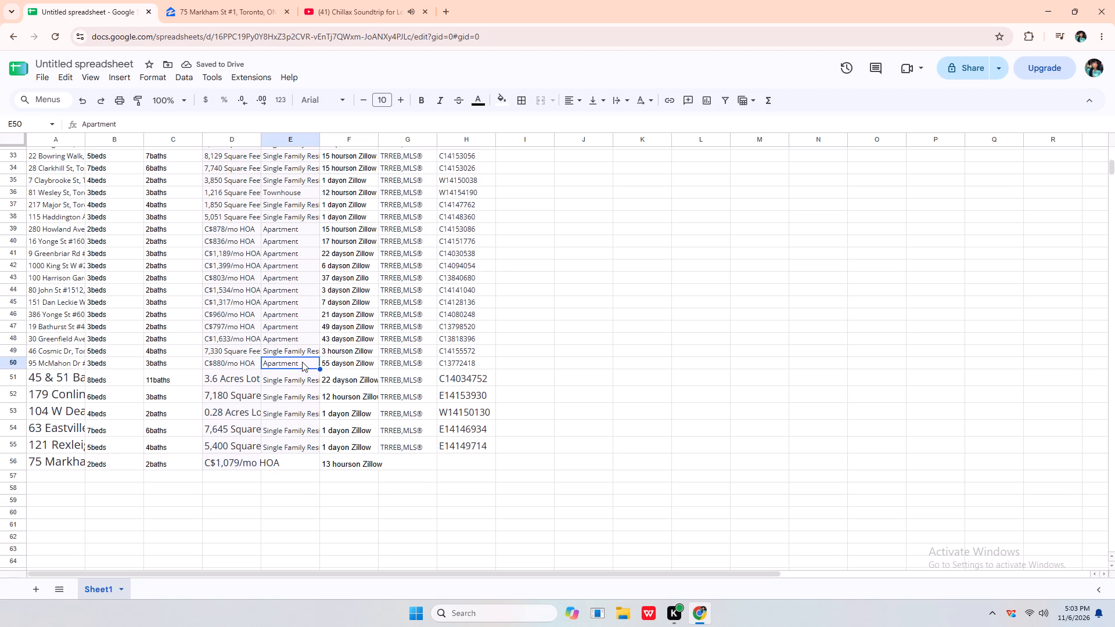
{"action": "key", "text": "ctrl+c"}
{"action": "key", "text": "Down"}
{"action": "key", "text": "Down"}
{"action": "key", "text": "Down"}
{"action": "key", "text": "Down"}
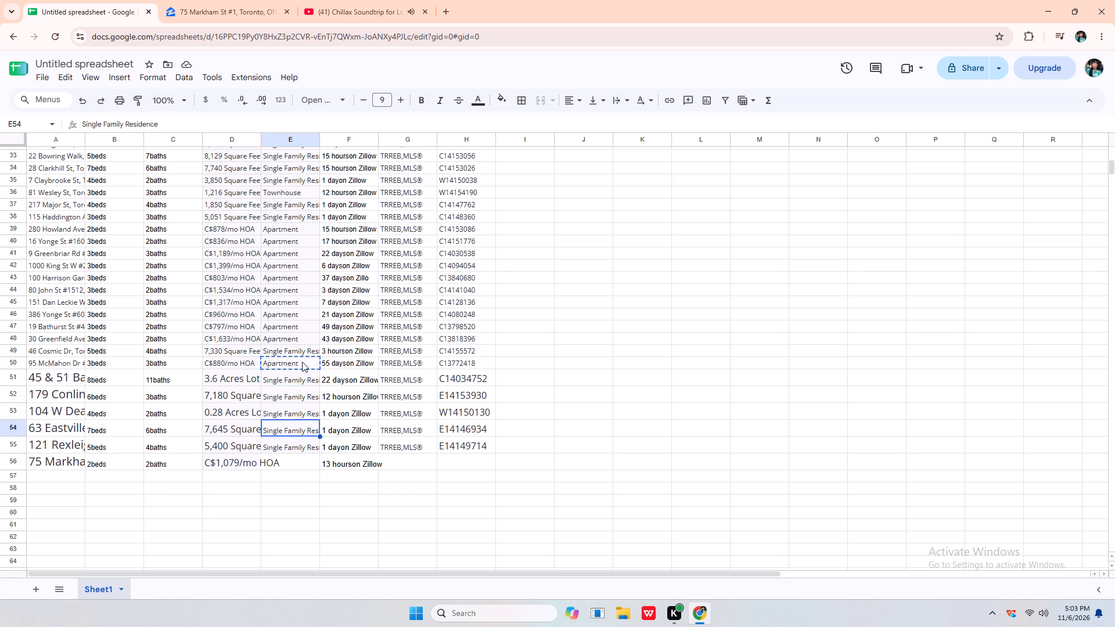
{"action": "key", "text": "Down"}
{"action": "key", "text": "Down"}
{"action": "key", "text": "ctrl+v"}
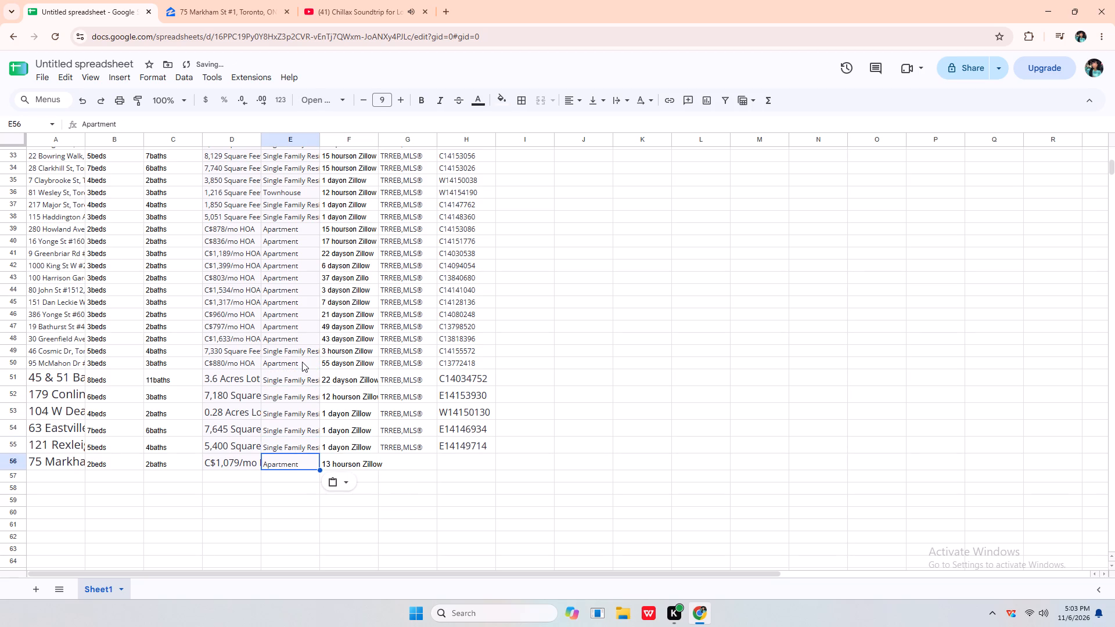
Copy the MLS number C14153946 from the 75 Markham St #1 listing into cell H56 of the spreadsheet.
{"action": "left_click", "coordinate": [210, 9]}
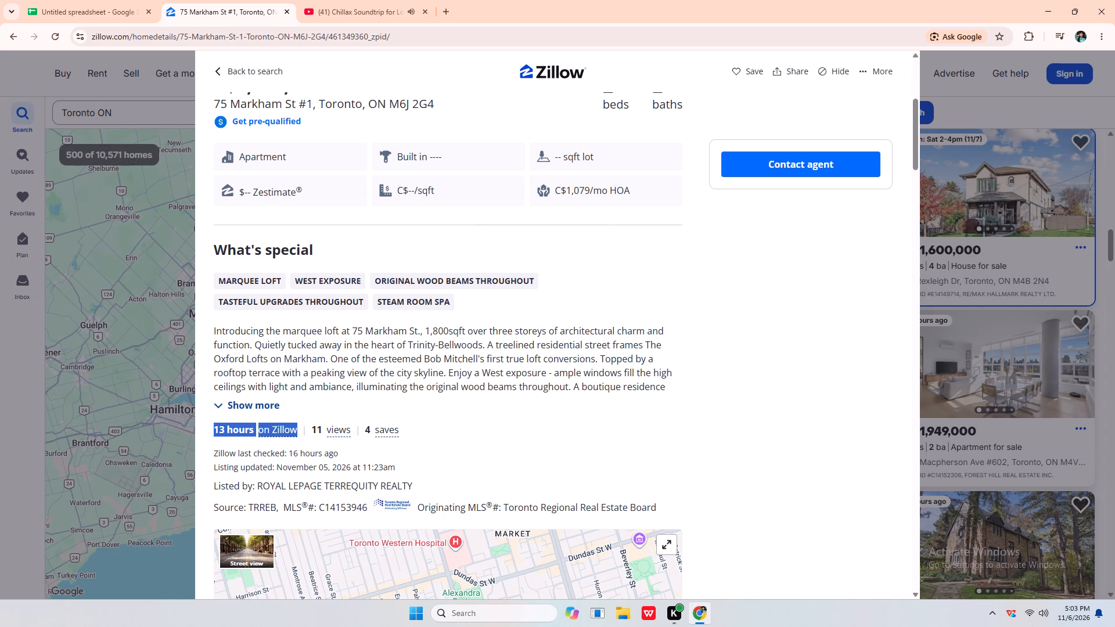
{"action": "left_click_drag", "start_coordinate": [318, 506], "coordinate": [370, 510]}
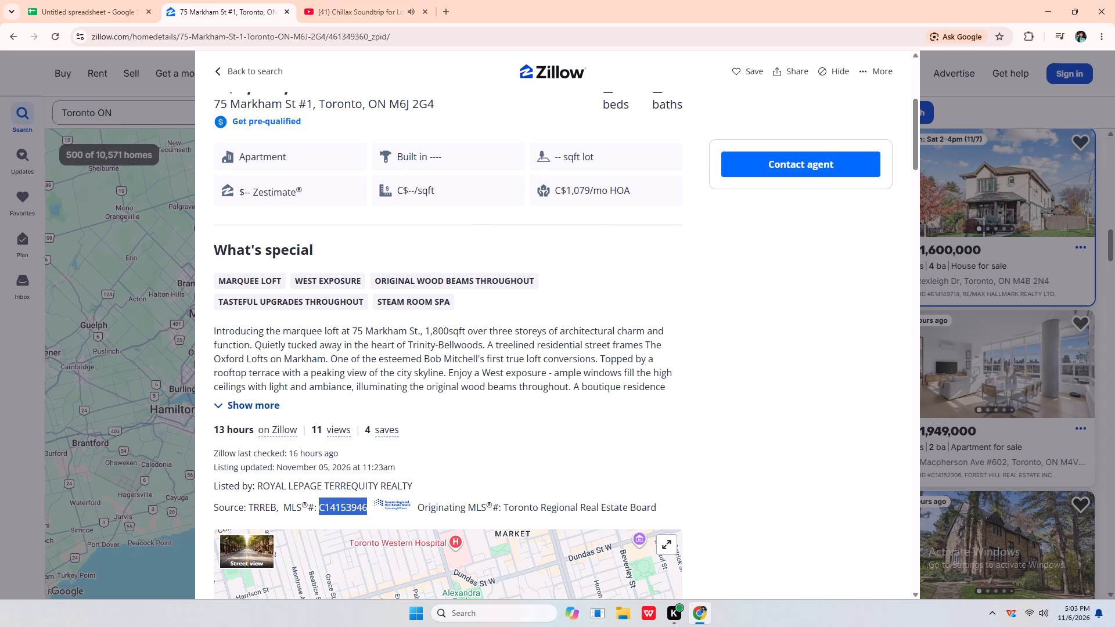
{"action": "key", "text": "ctrl+c"}
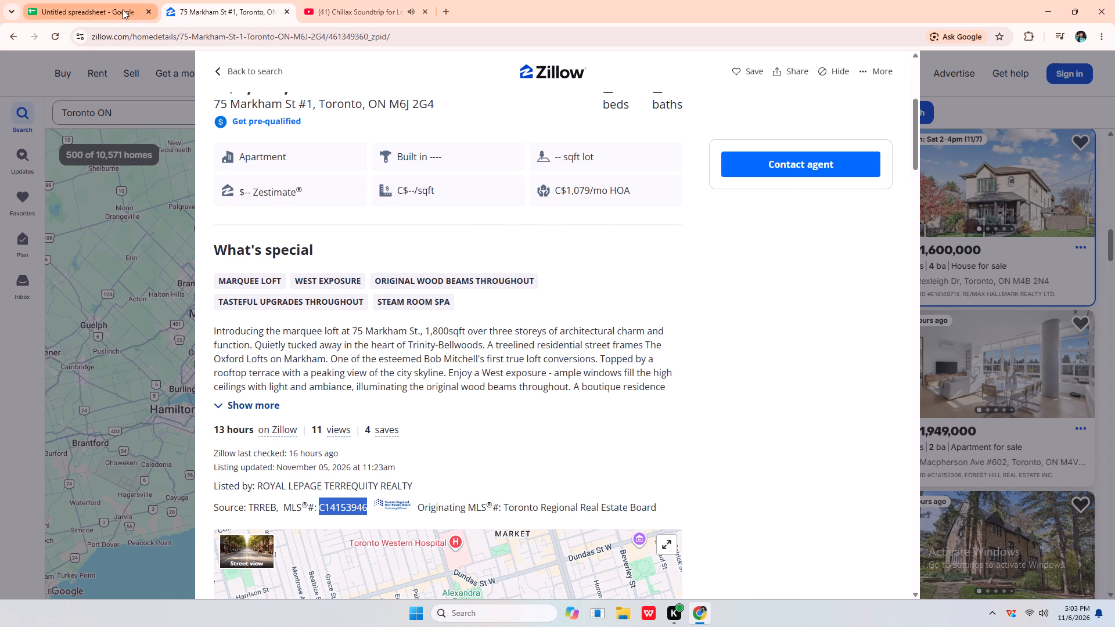
{"action": "left_click", "coordinate": [123, 9]}
{"action": "left_click", "coordinate": [462, 465]}
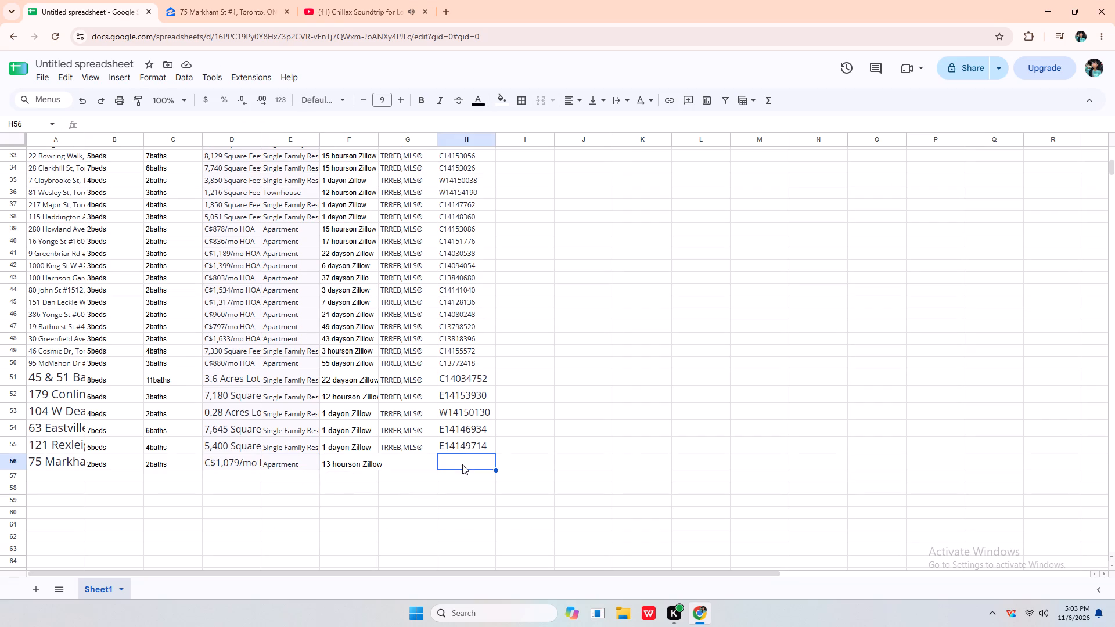
{"action": "key", "text": "ctrl+v"}
Copy the source entry TRREB,MLS® from cell G55 into cell G56.
{"action": "left_click", "coordinate": [429, 445]}
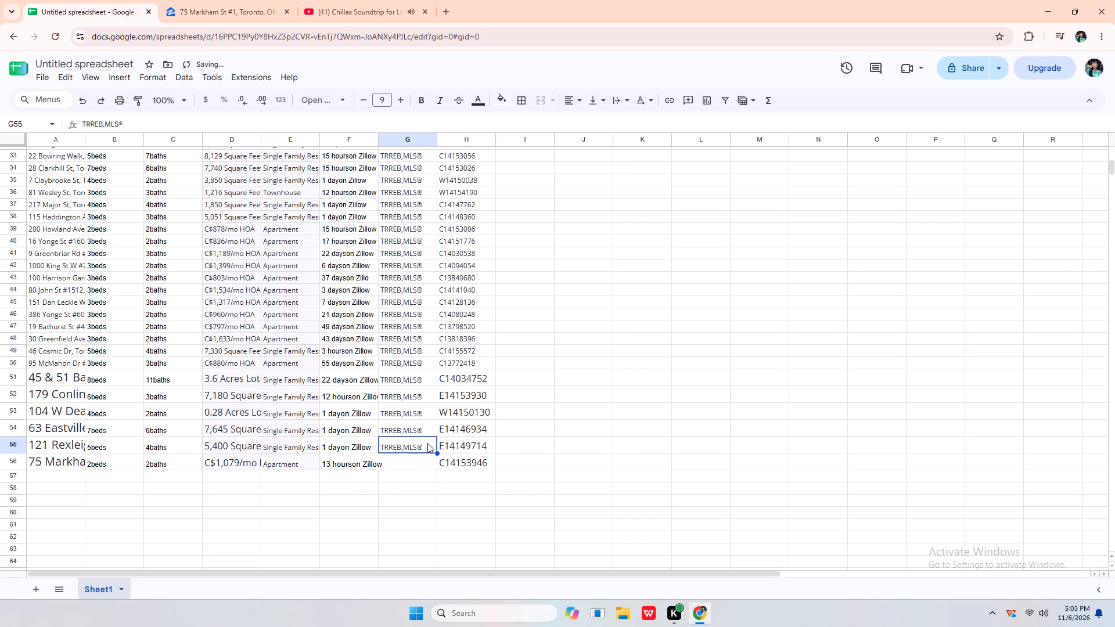
{"action": "key", "text": "ctrl+c"}
{"action": "key", "text": "Down"}
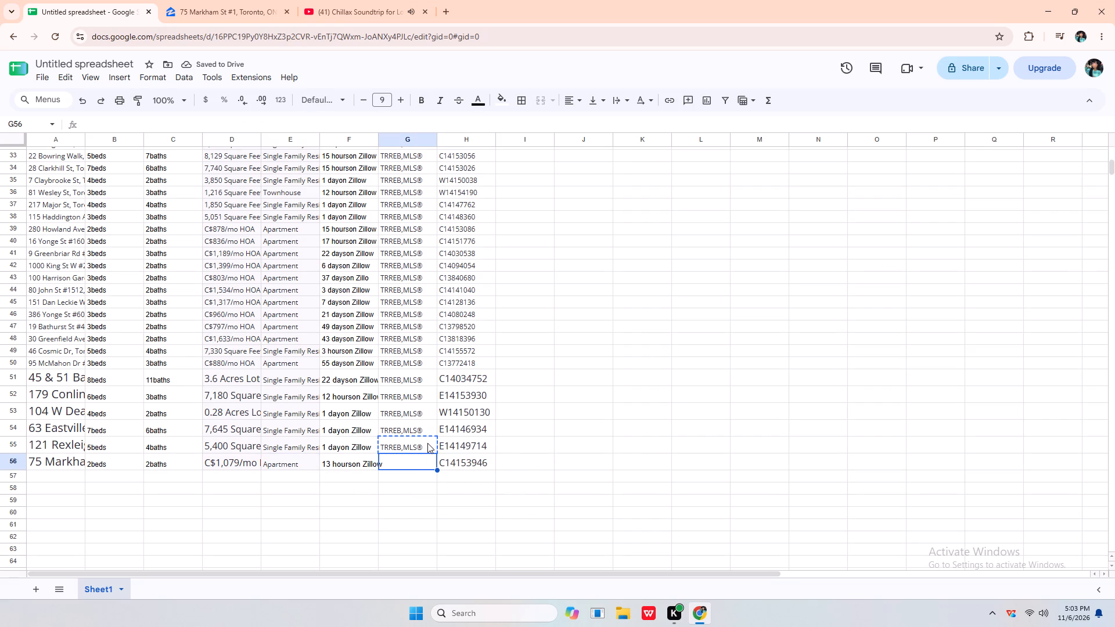
{"action": "key", "text": "ctrl+v"}
Return to the Zillow search results and open the 380 Macpherson Ave #602 apartment listing.
{"action": "left_click", "coordinate": [236, 13]}
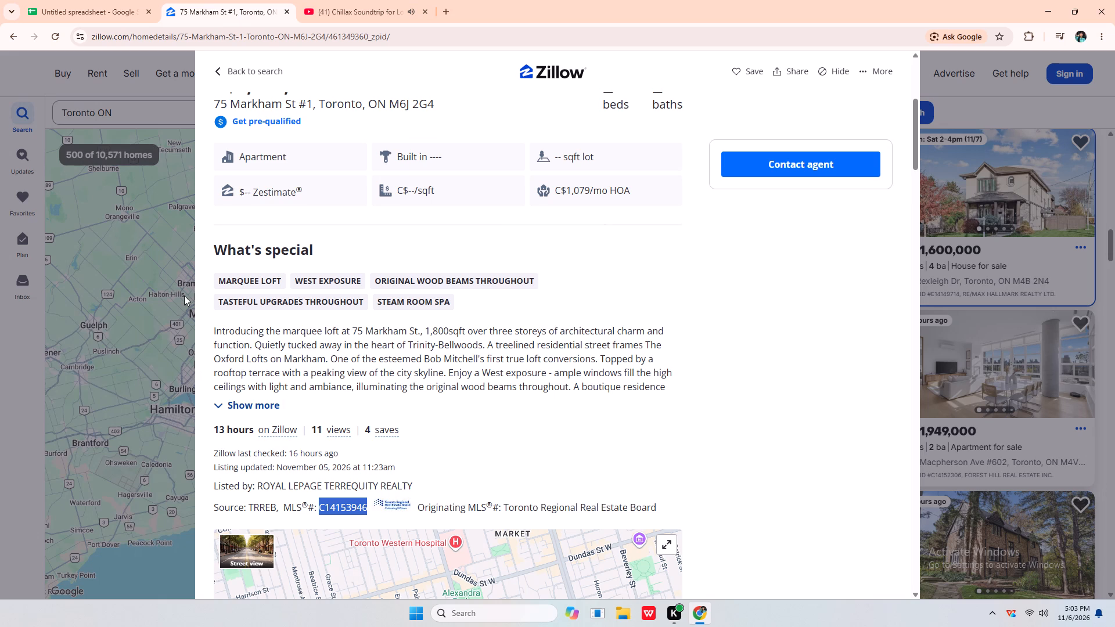
{"action": "scroll", "coordinate": [487, 516], "scroll_direction": "down", "scroll_amount": 4}
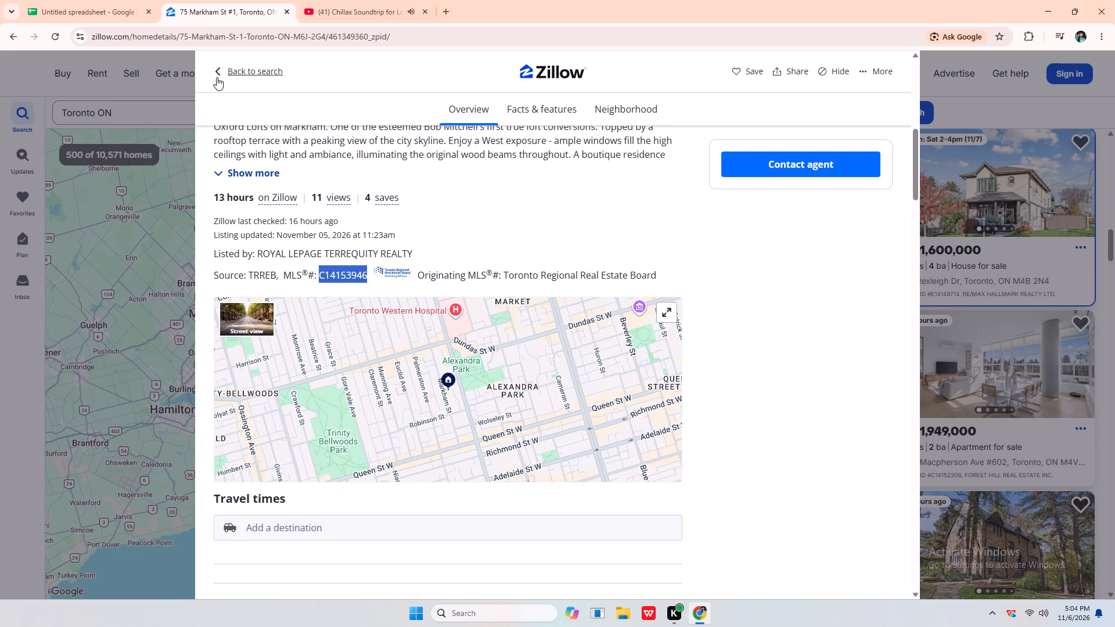
{"action": "left_click", "coordinate": [243, 68]}
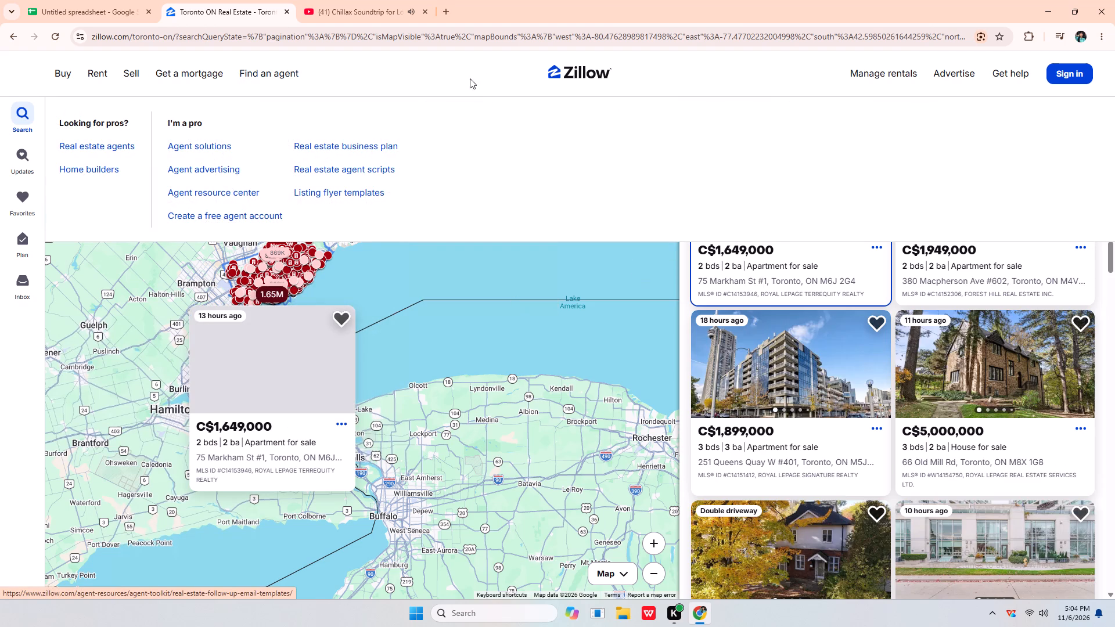
{"action": "left_click", "coordinate": [983, 288]}
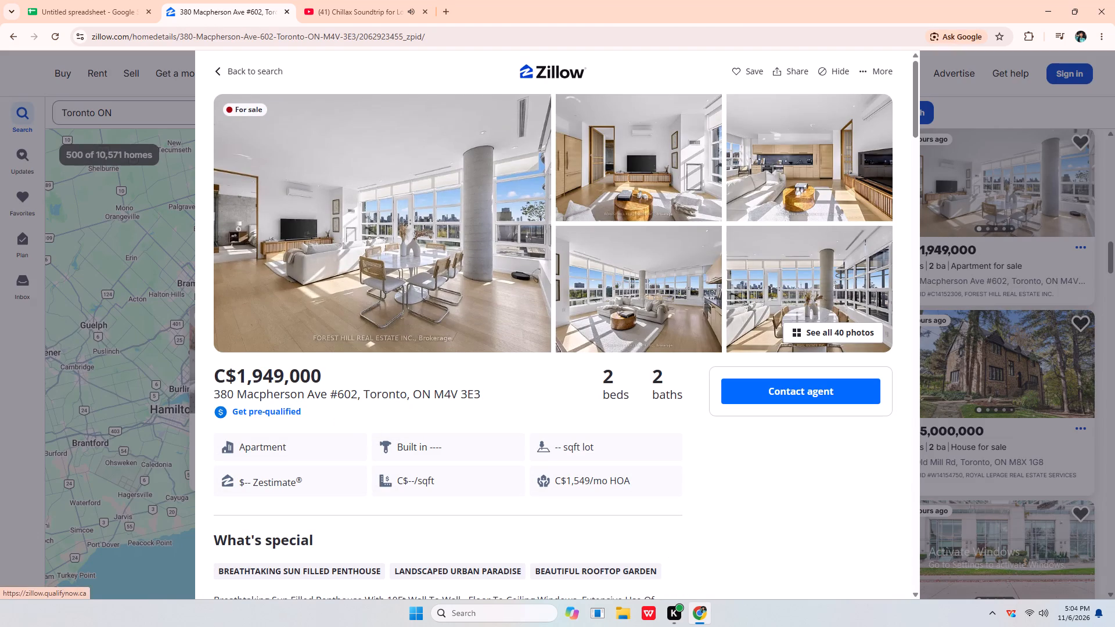
{"action": "left_click_drag", "start_coordinate": [211, 393], "coordinate": [310, 395]}
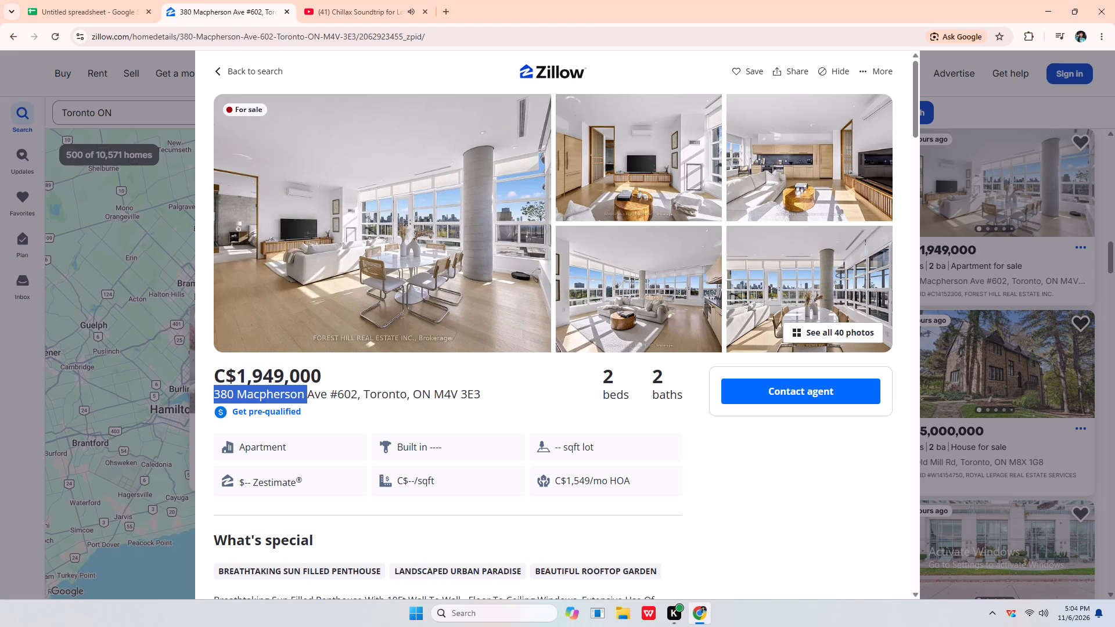
{"action": "left_click_drag", "start_coordinate": [310, 395], "coordinate": [477, 395]}
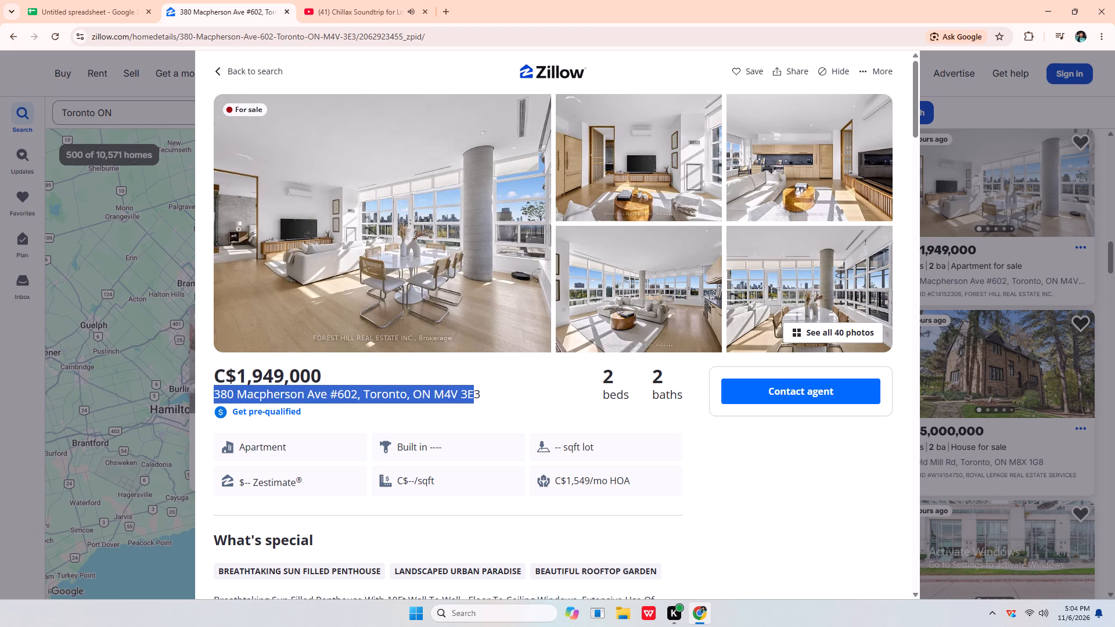
{"action": "left_click", "coordinate": [543, 376]}
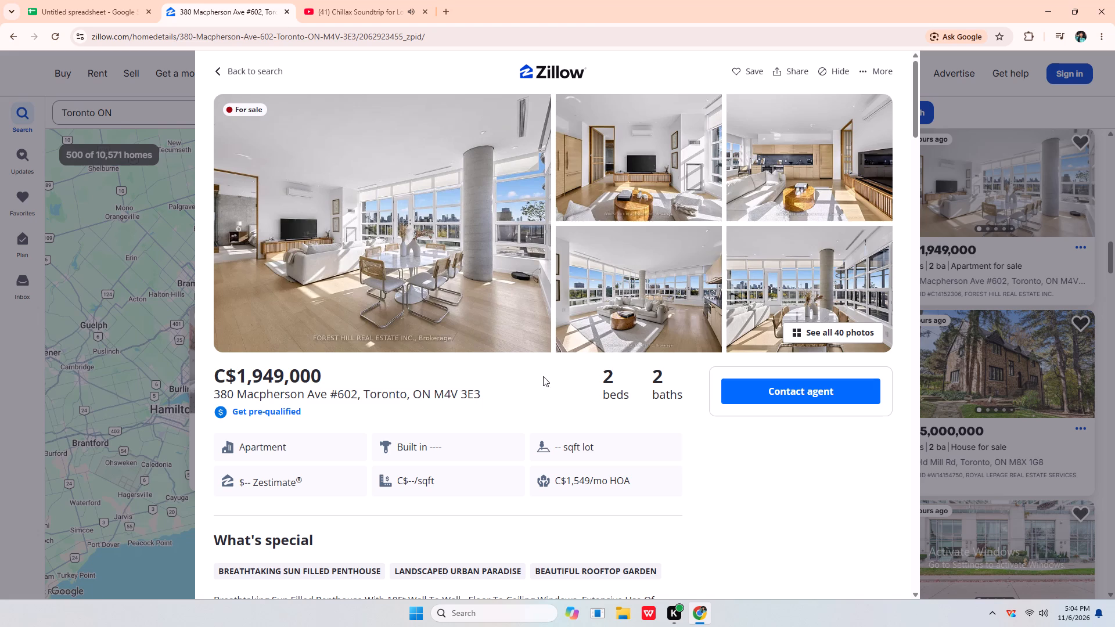
{"action": "left_click_drag", "start_coordinate": [210, 391], "coordinate": [273, 397]}
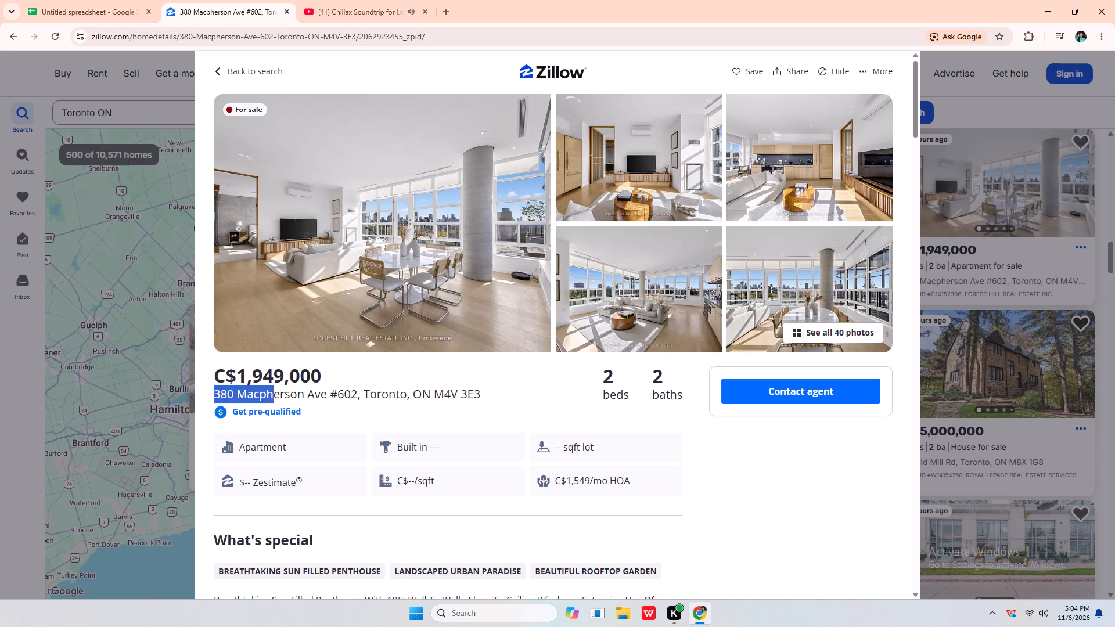
{"action": "left_click_drag", "start_coordinate": [273, 397], "coordinate": [437, 417]}
{"action": "left_click", "coordinate": [526, 372]}
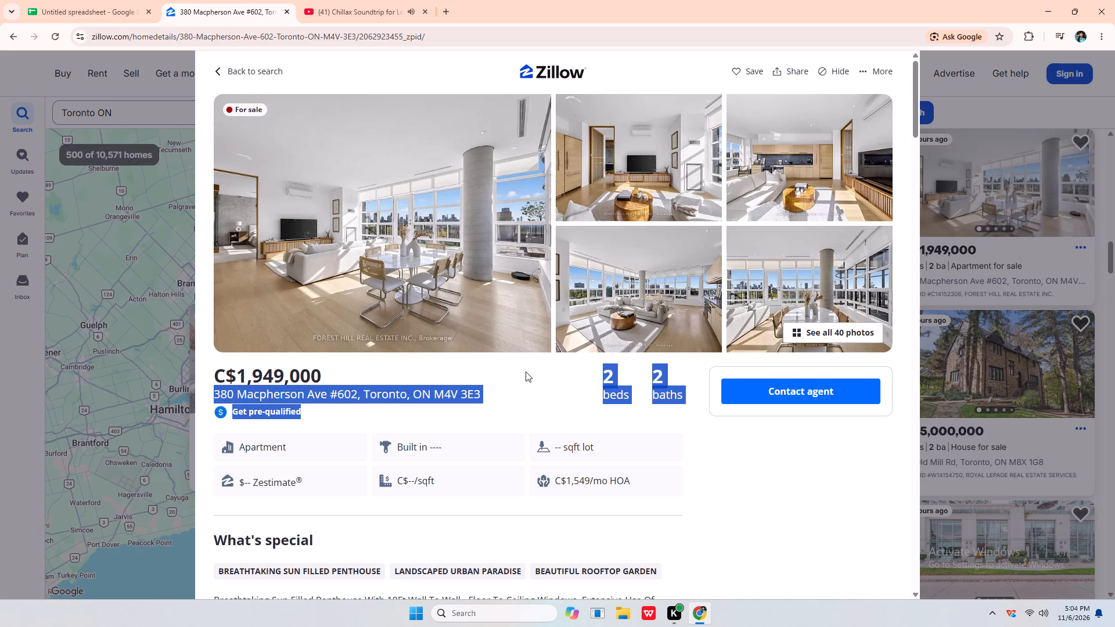
{"action": "left_click_drag", "start_coordinate": [483, 398], "coordinate": [299, 391]}
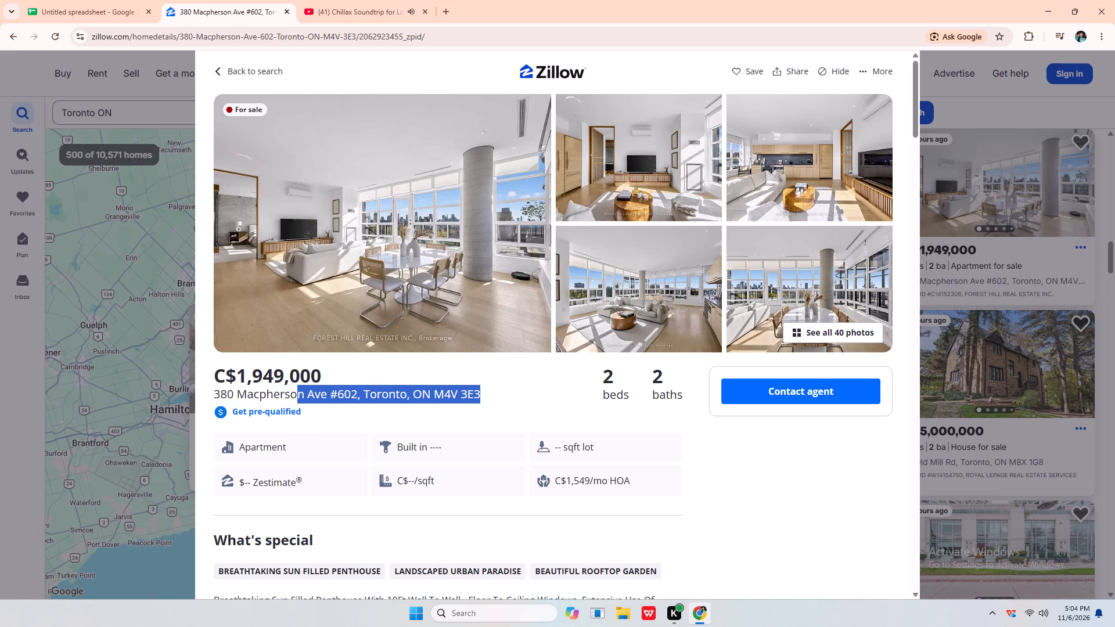
{"action": "left_click_drag", "start_coordinate": [299, 391], "coordinate": [276, 383]}
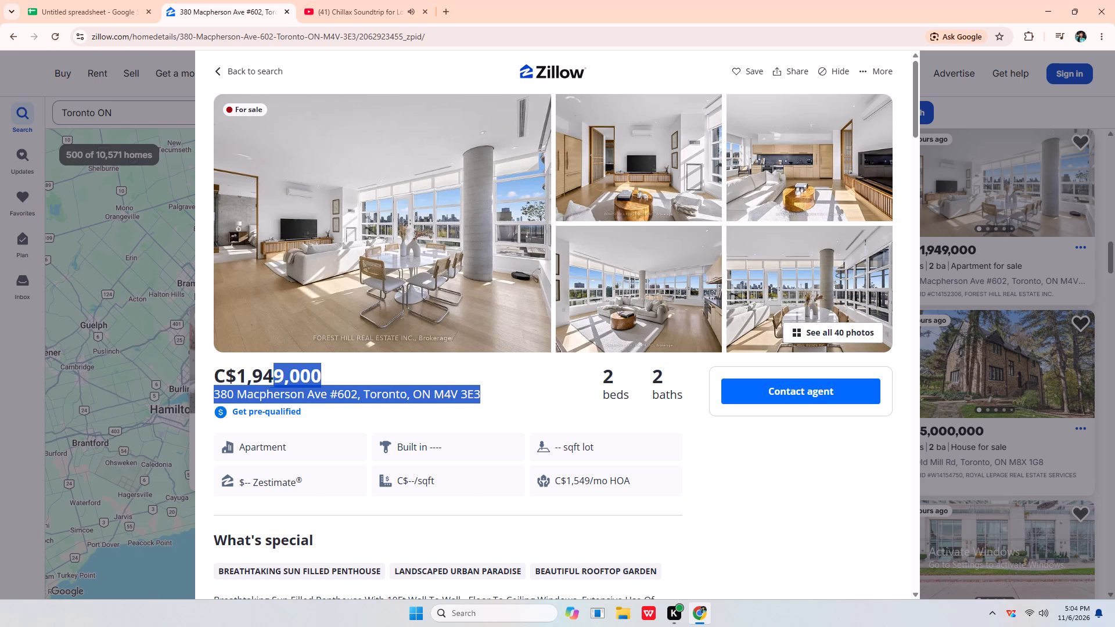
{"action": "left_click_drag", "start_coordinate": [276, 383], "coordinate": [316, 383]}
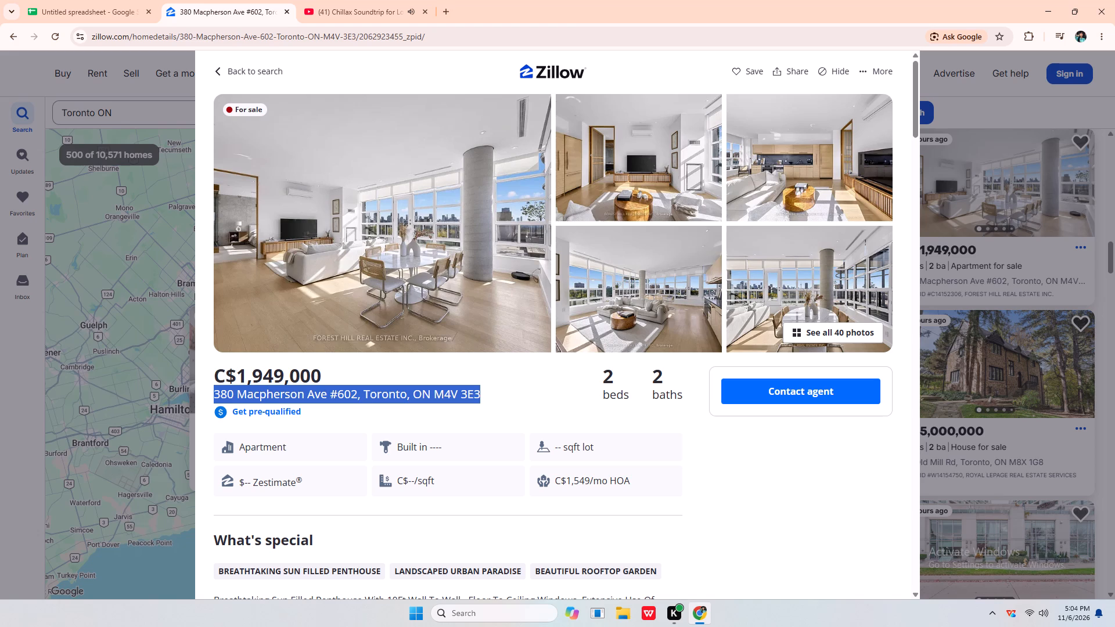
{"action": "key", "text": "ctrl+c"}
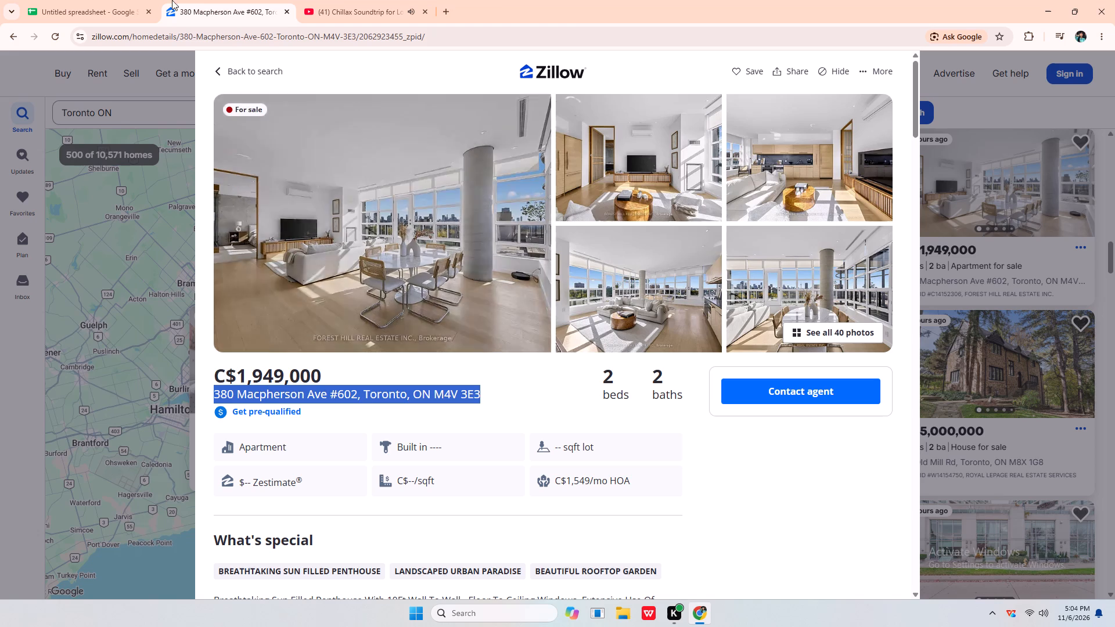
{"action": "left_click", "coordinate": [97, 10]}
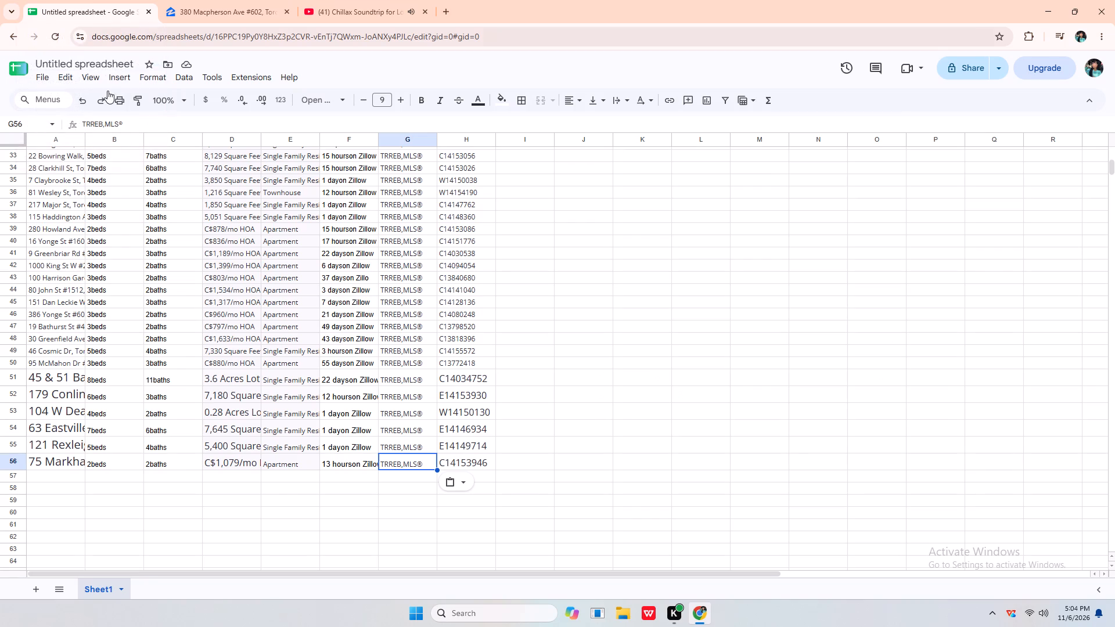
{"action": "left_click", "coordinate": [39, 477]}
{"action": "key", "text": "ctrl+v"}
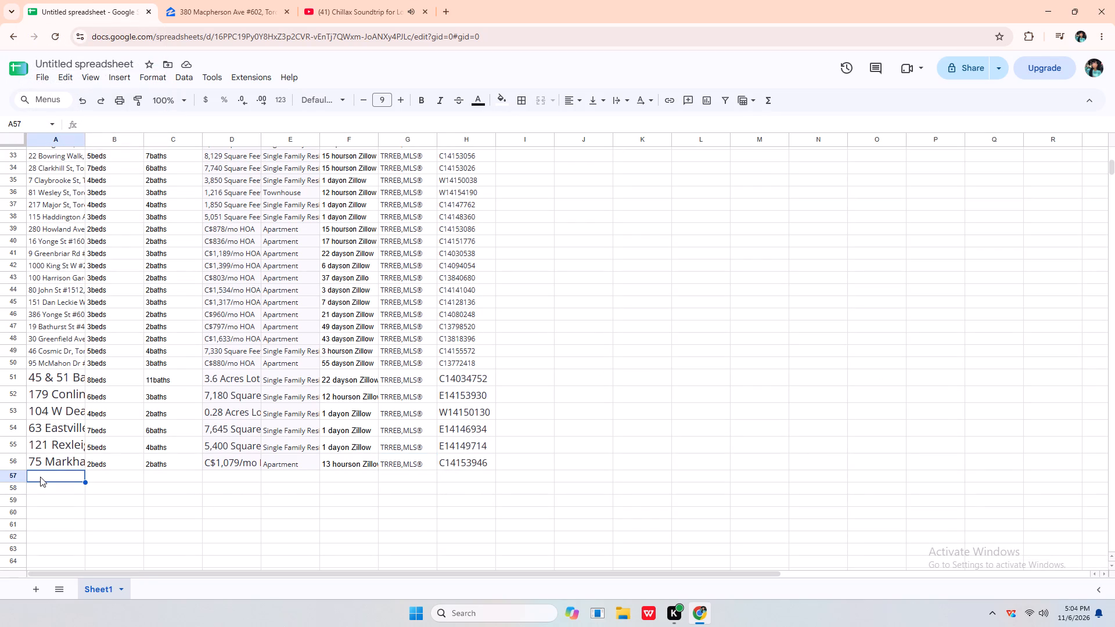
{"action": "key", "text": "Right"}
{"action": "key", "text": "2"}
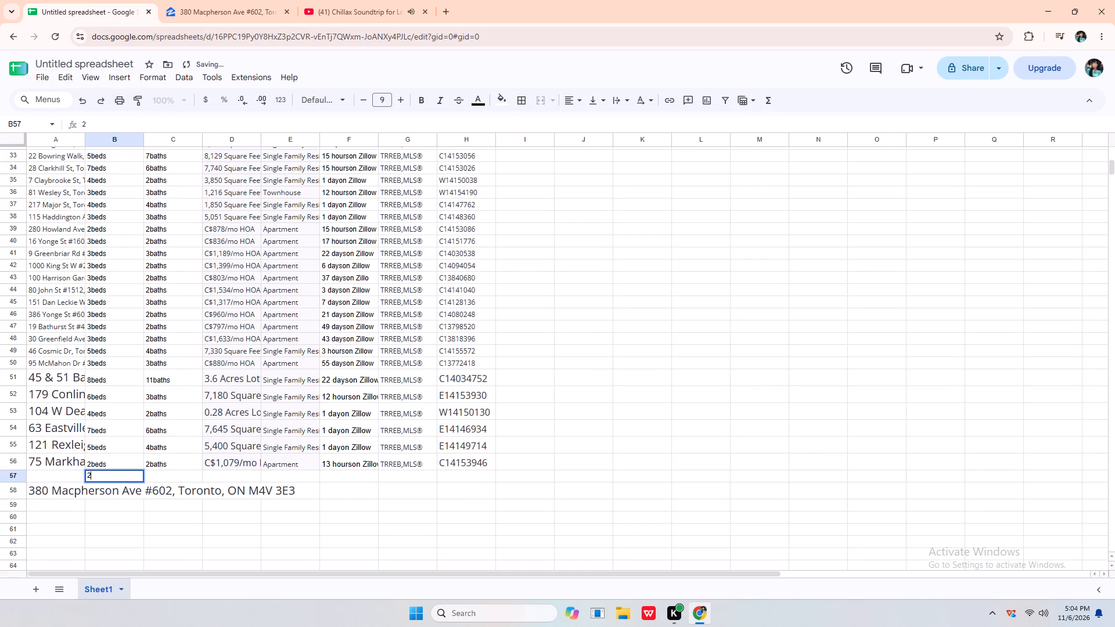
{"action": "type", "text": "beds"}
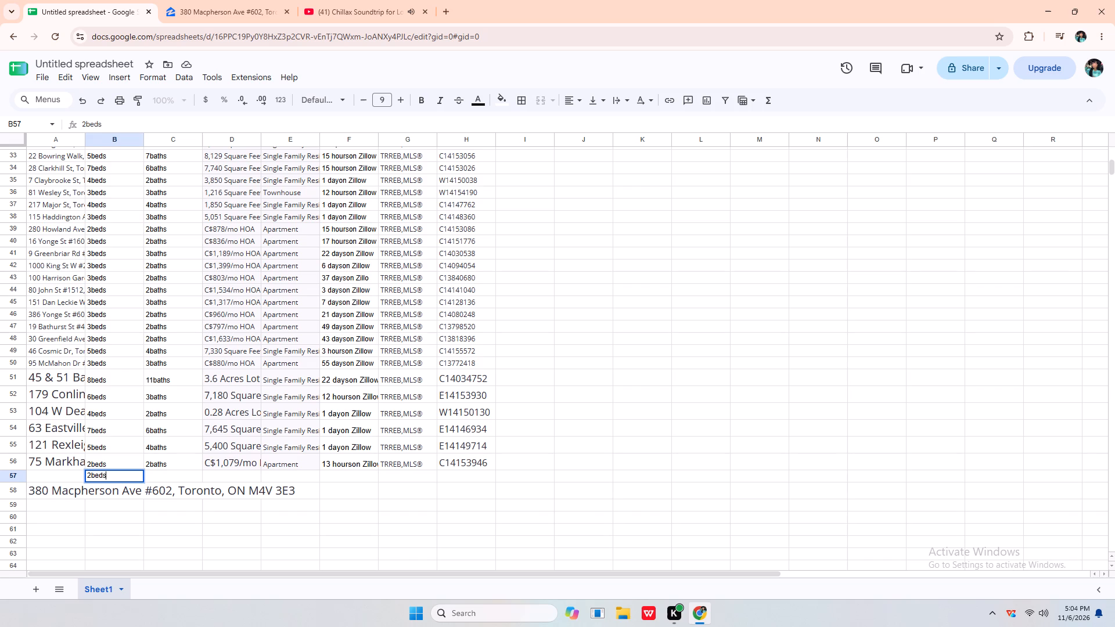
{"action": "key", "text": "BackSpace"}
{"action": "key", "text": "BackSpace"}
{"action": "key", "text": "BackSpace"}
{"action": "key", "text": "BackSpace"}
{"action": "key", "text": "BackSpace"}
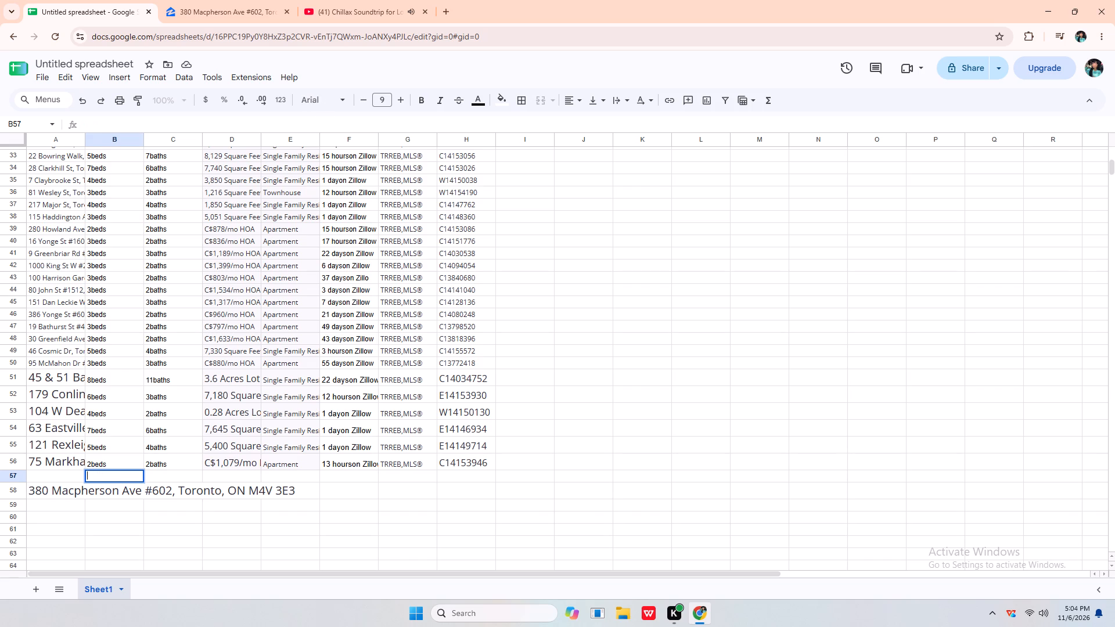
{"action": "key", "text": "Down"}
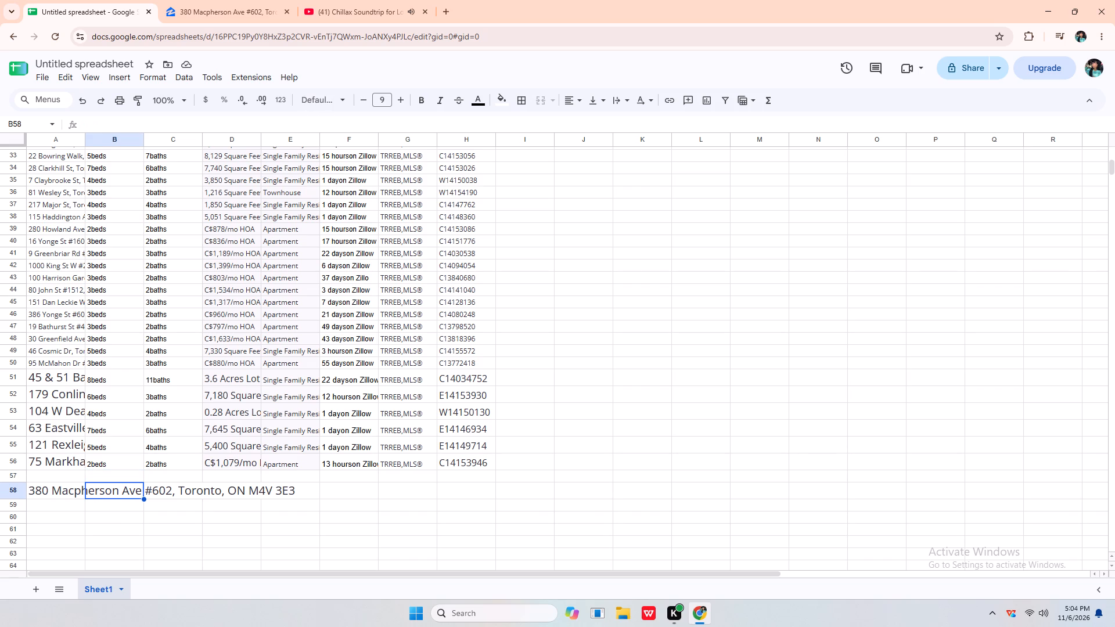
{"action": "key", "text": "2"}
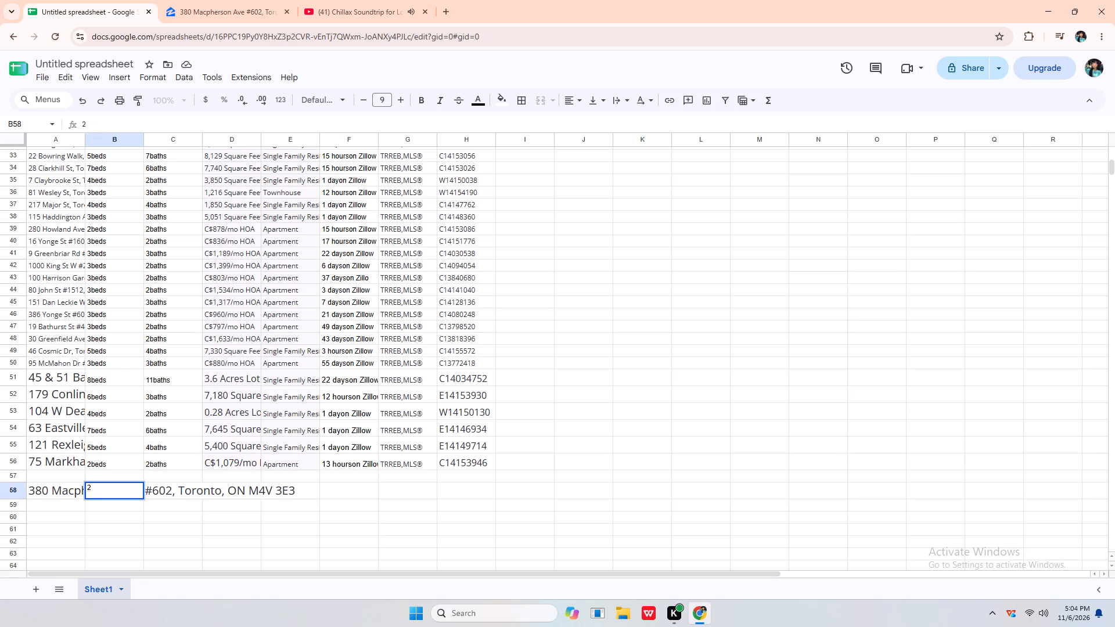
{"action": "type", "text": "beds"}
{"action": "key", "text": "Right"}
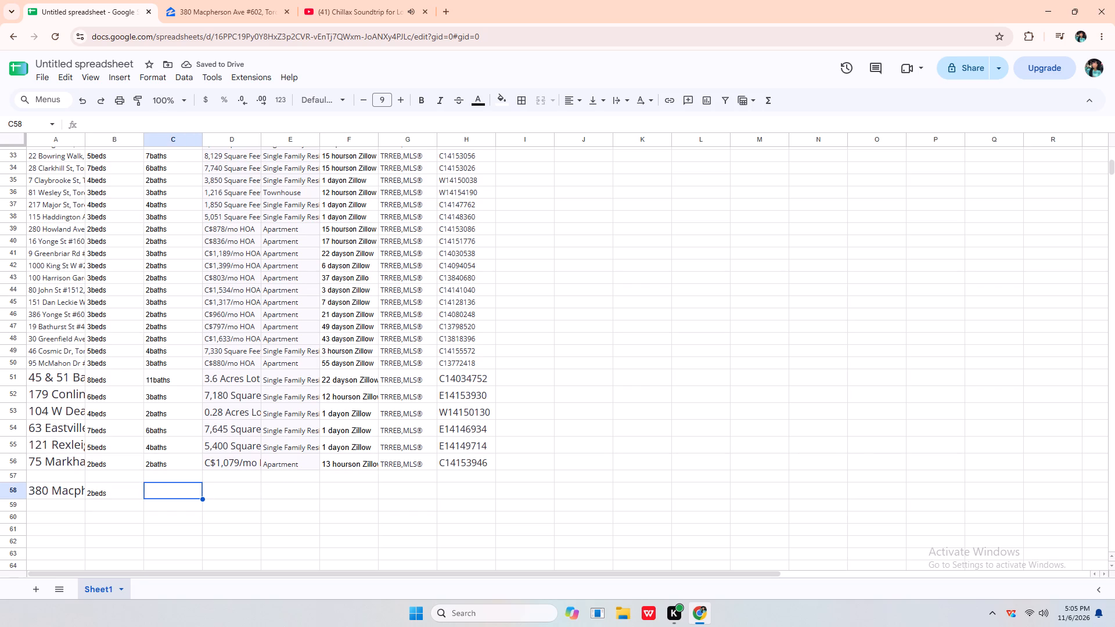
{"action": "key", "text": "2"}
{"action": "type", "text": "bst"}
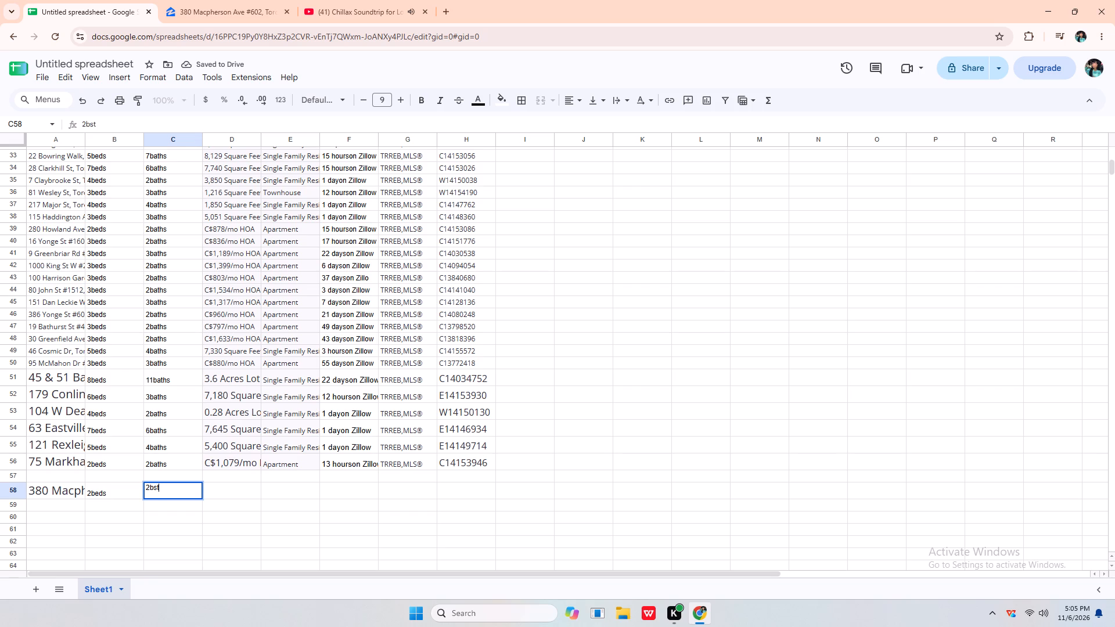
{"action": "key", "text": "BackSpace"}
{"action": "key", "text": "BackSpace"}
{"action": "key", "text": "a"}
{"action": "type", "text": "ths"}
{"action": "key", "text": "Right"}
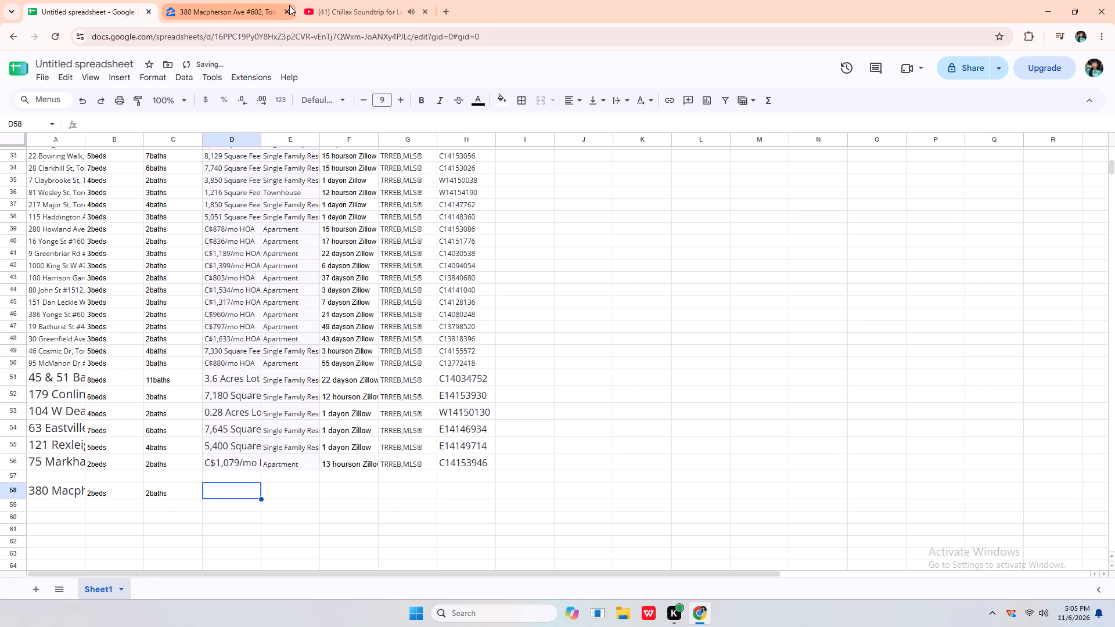
Copy the HOA fee C$1,549/mo HOA from the 380 Macpherson Ave #602 listing into cell D58.
{"action": "left_click", "coordinate": [253, 11]}
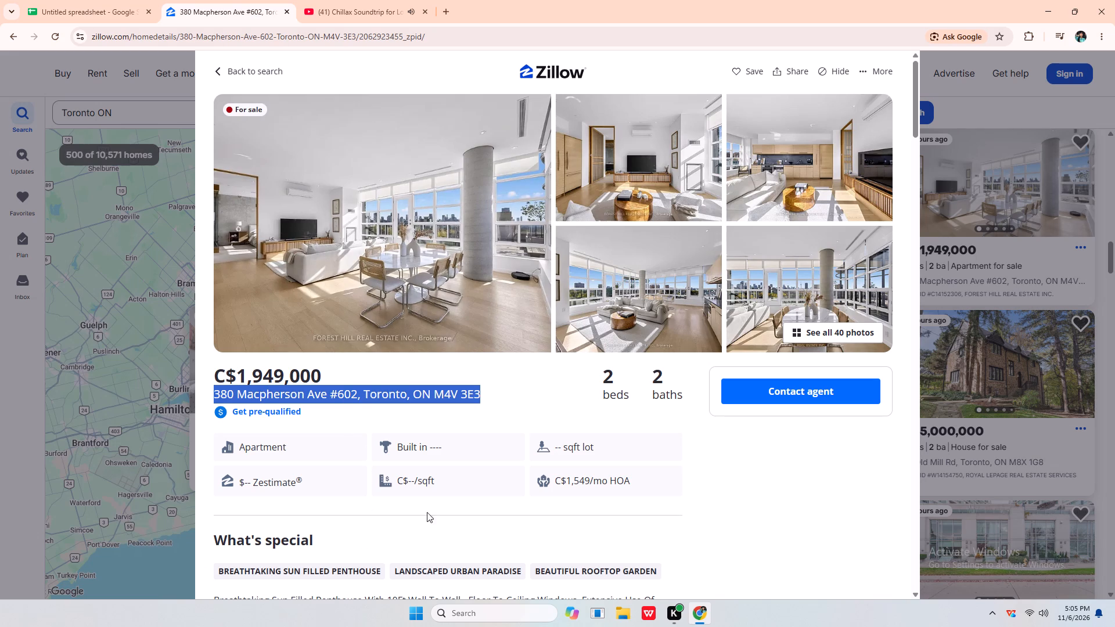
{"action": "left_click_drag", "start_coordinate": [555, 478], "coordinate": [641, 480]}
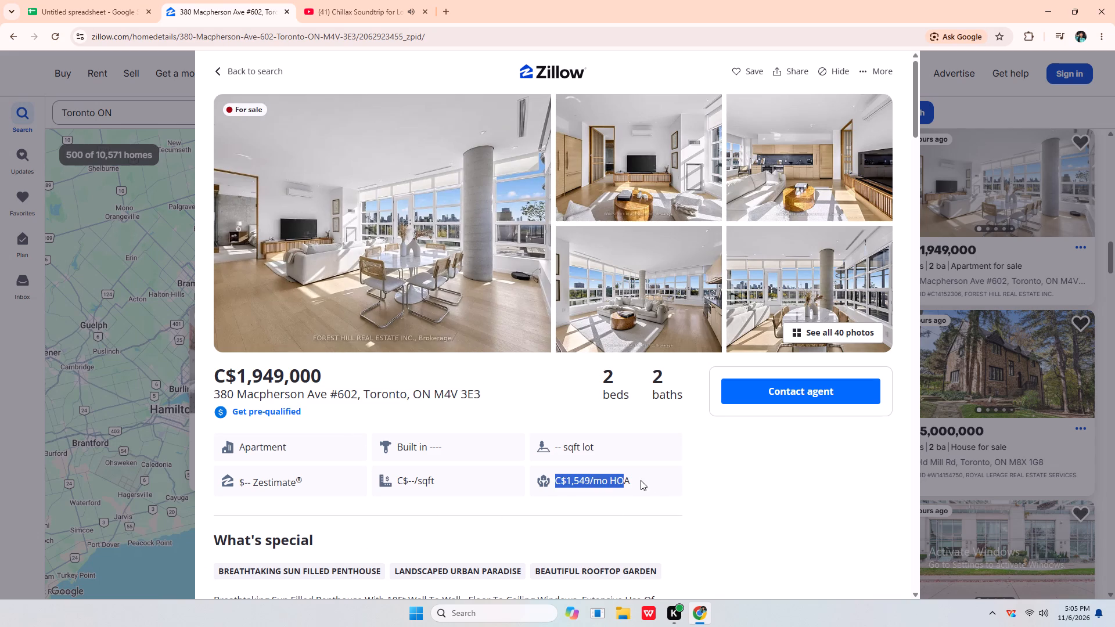
{"action": "left_click_drag", "start_coordinate": [641, 480], "coordinate": [651, 480]}
{"action": "key", "text": "ctrl+c"}
{"action": "left_click", "coordinate": [108, 11]}
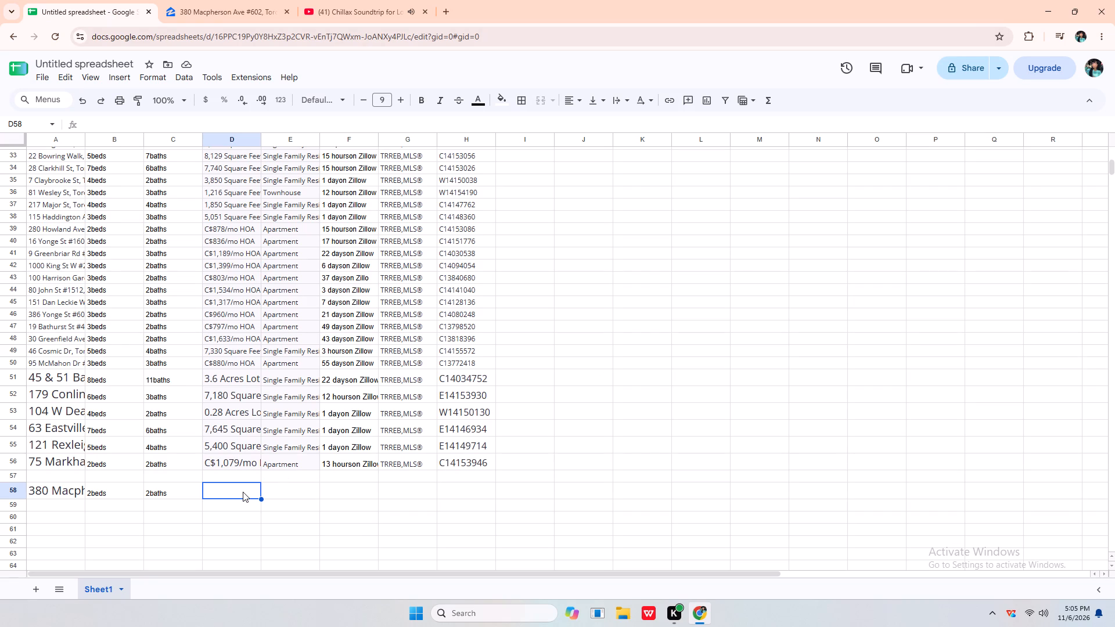
{"action": "key", "text": "ctrl+v"}
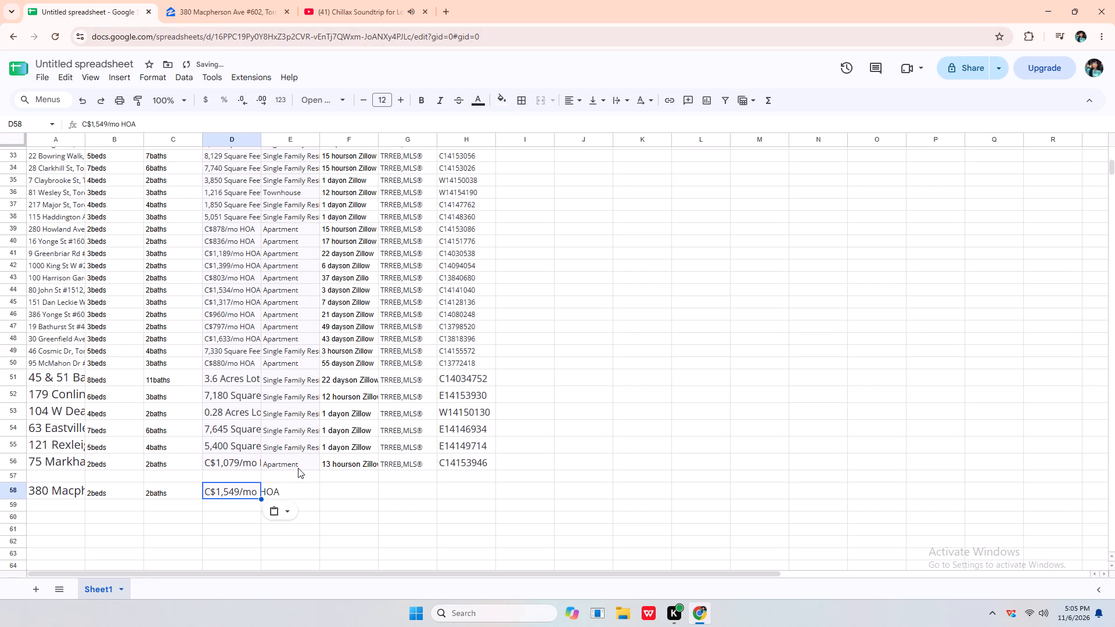
Paste the copied C$1,549/mo HOA text into cell E58 as well.
{"action": "left_click", "coordinate": [298, 465]}
{"action": "left_click", "coordinate": [300, 495]}
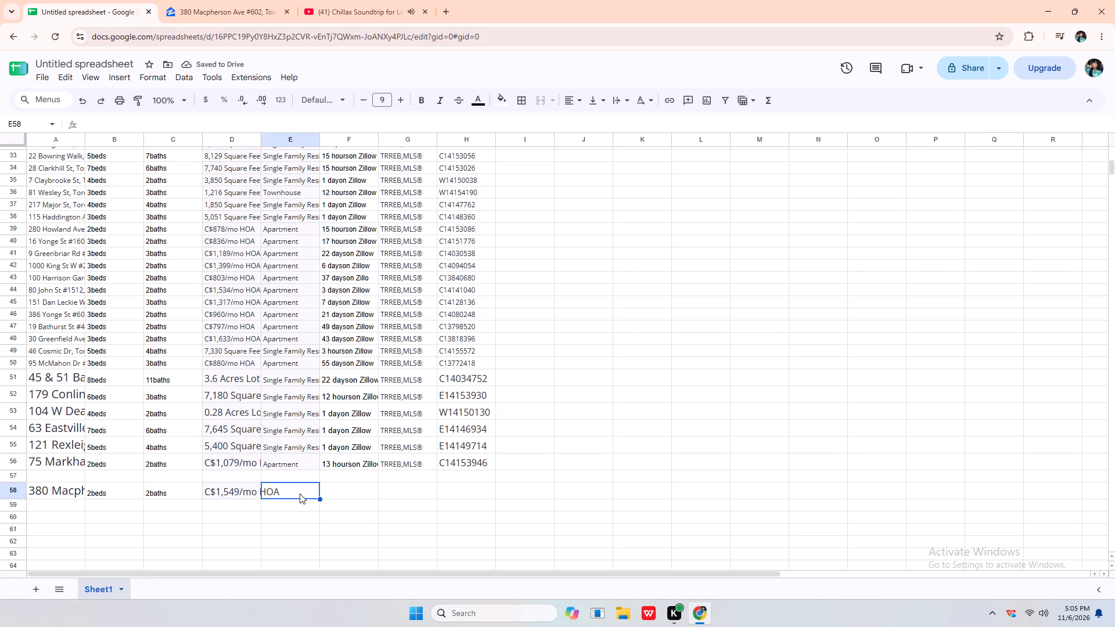
{"action": "key", "text": "ctrl+v"}
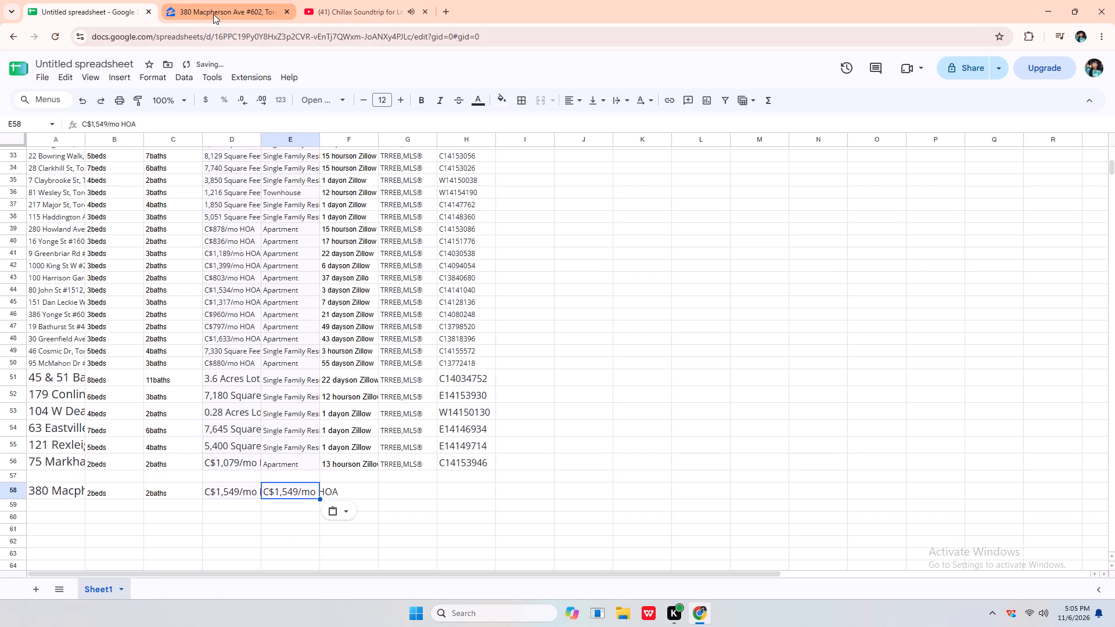
{"action": "left_click", "coordinate": [213, 14]}
{"action": "scroll", "coordinate": [350, 505], "scroll_direction": "down", "scroll_amount": 4}
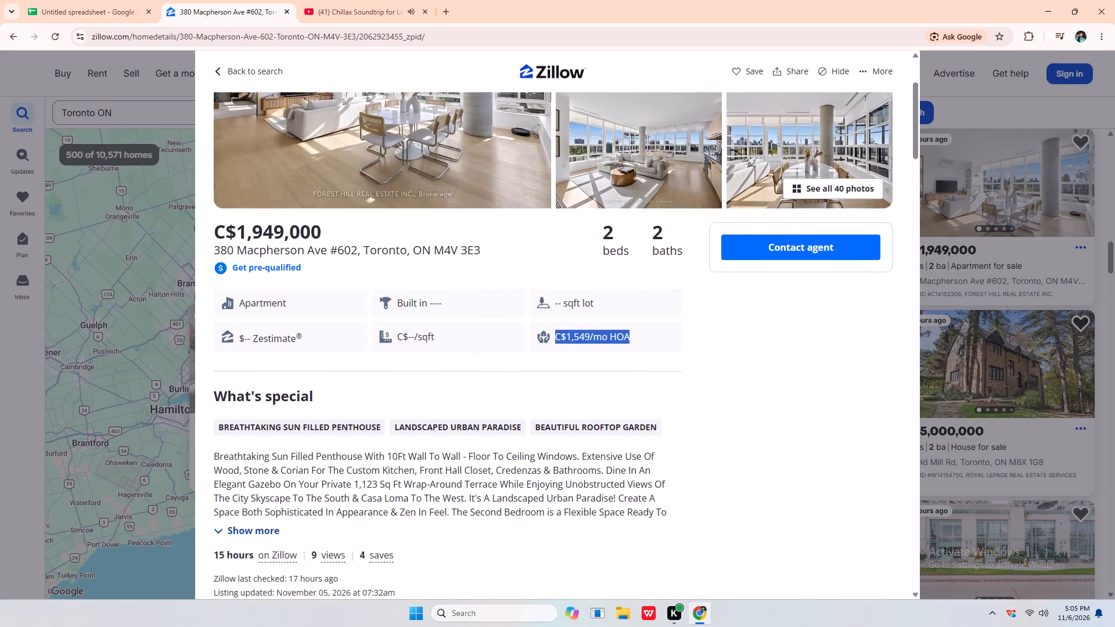
{"action": "scroll", "coordinate": [353, 505], "scroll_direction": "down", "scroll_amount": 1}
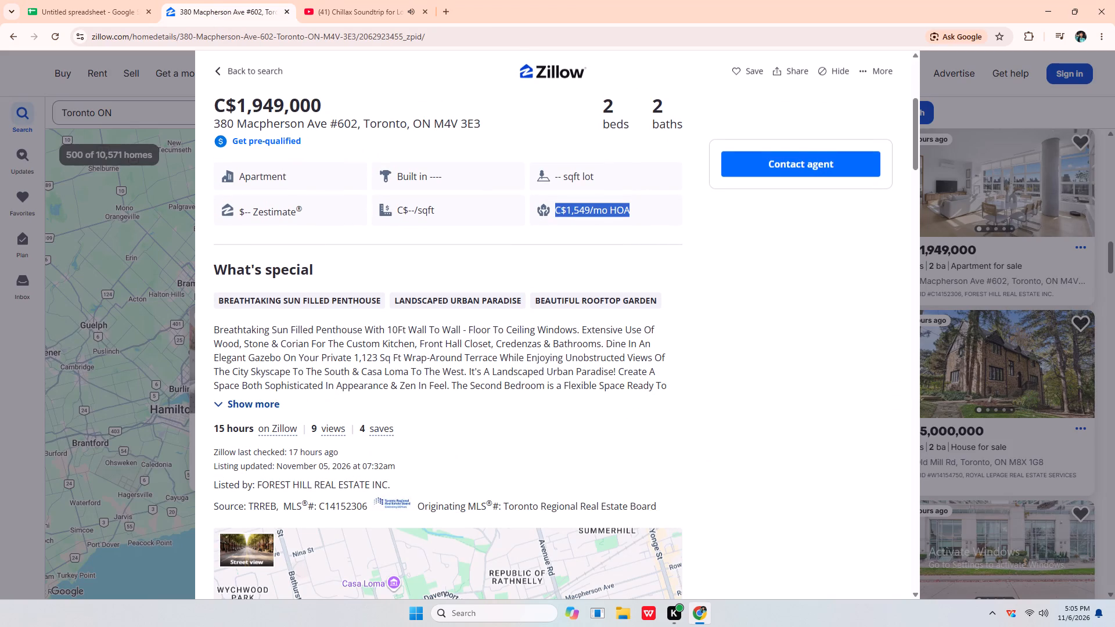
{"action": "left_click_drag", "start_coordinate": [215, 410], "coordinate": [298, 410]}
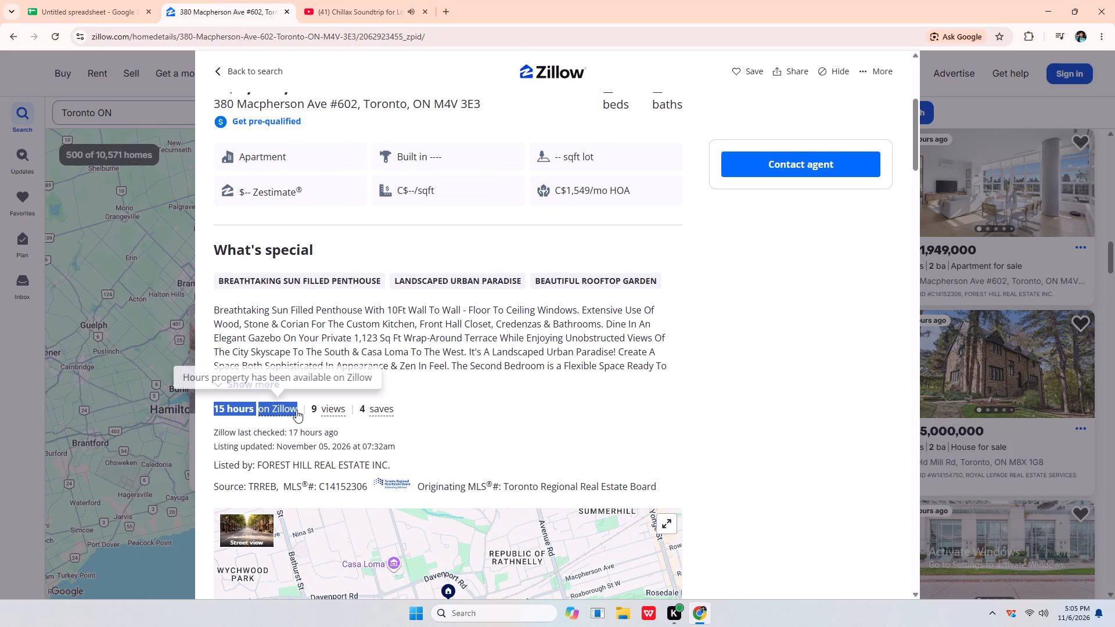
{"action": "key", "text": "ctrl+c"}
{"action": "left_click", "coordinate": [79, 13]}
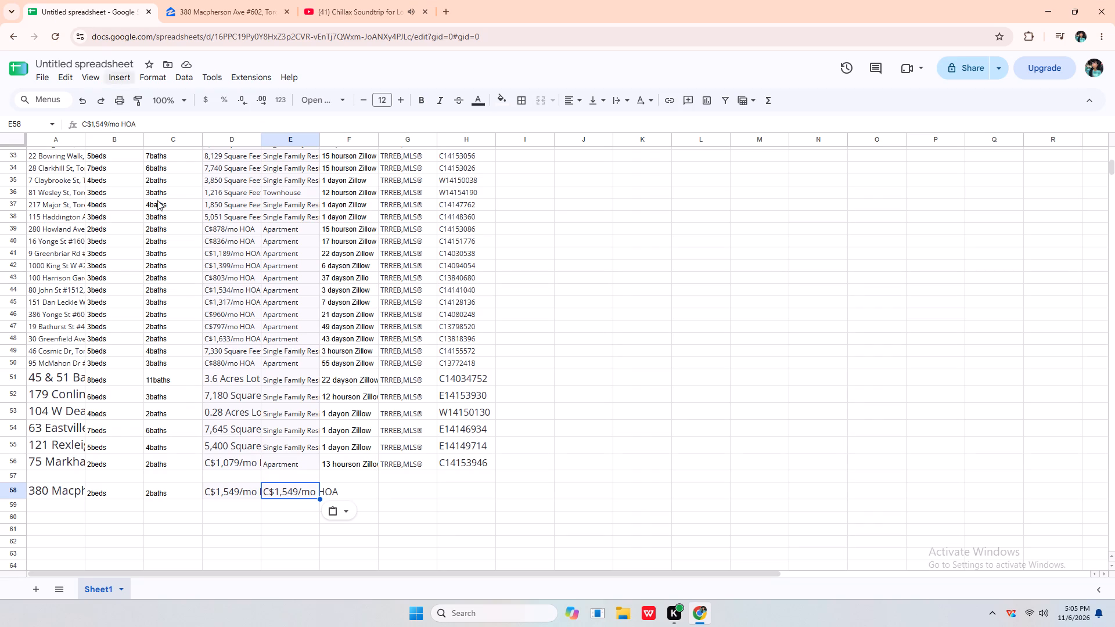
{"action": "left_click", "coordinate": [349, 490]}
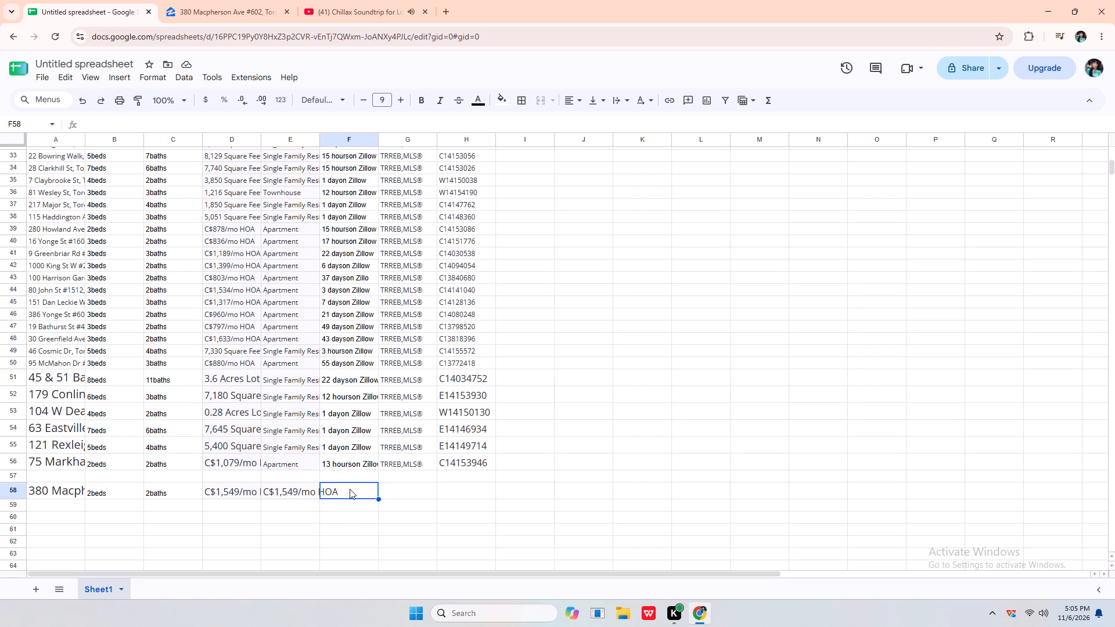
{"action": "key", "text": "ctrl+v"}
Copy the source entry TRREB,MLS® from cell G56 into cell G58.
{"action": "left_click", "coordinate": [421, 459]}
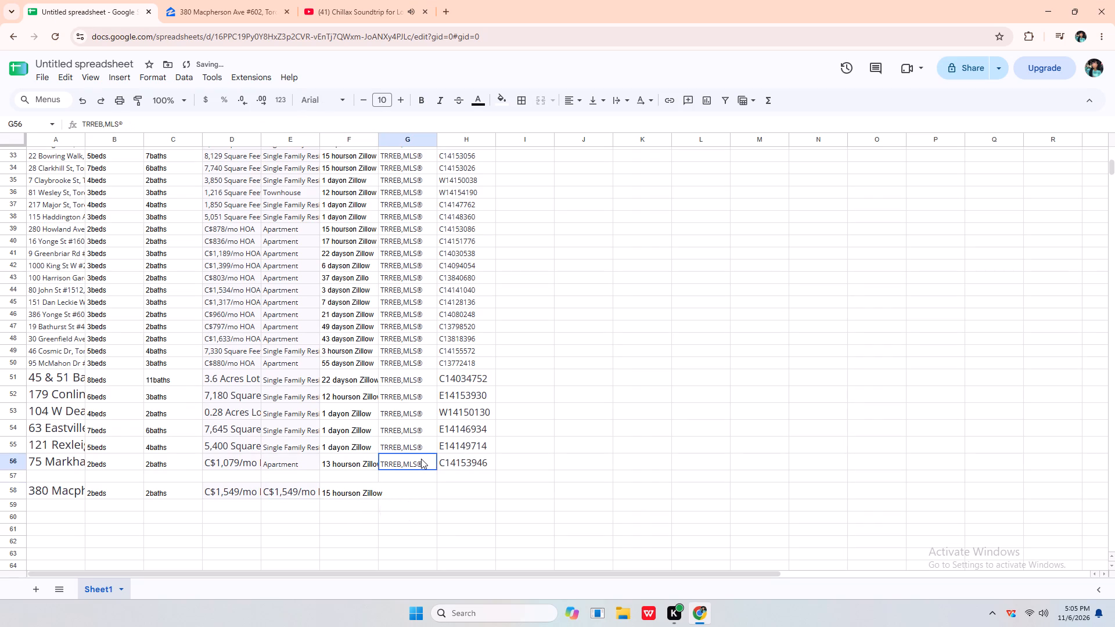
{"action": "key", "text": "ctrl+c"}
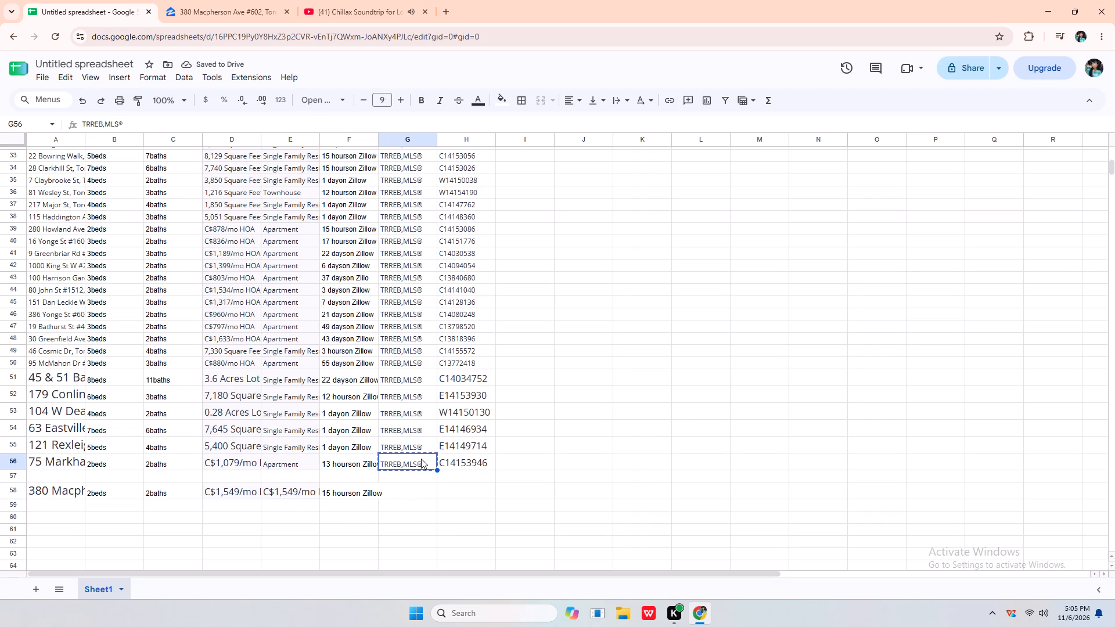
{"action": "key", "text": "Down"}
{"action": "key", "text": "Down"}
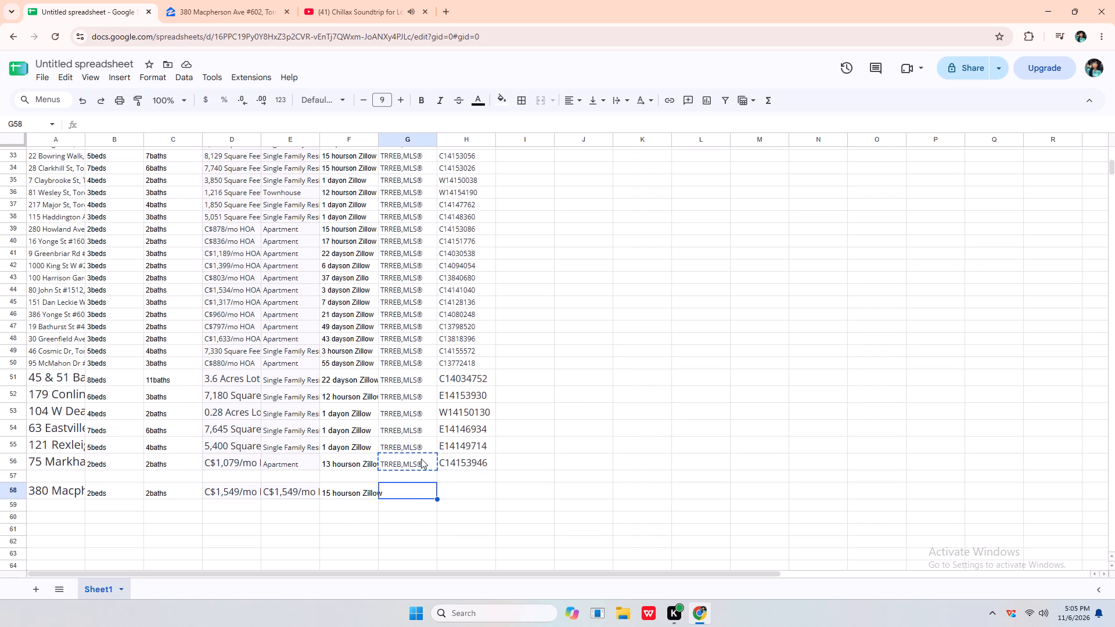
{"action": "key", "text": "ctrl+v"}
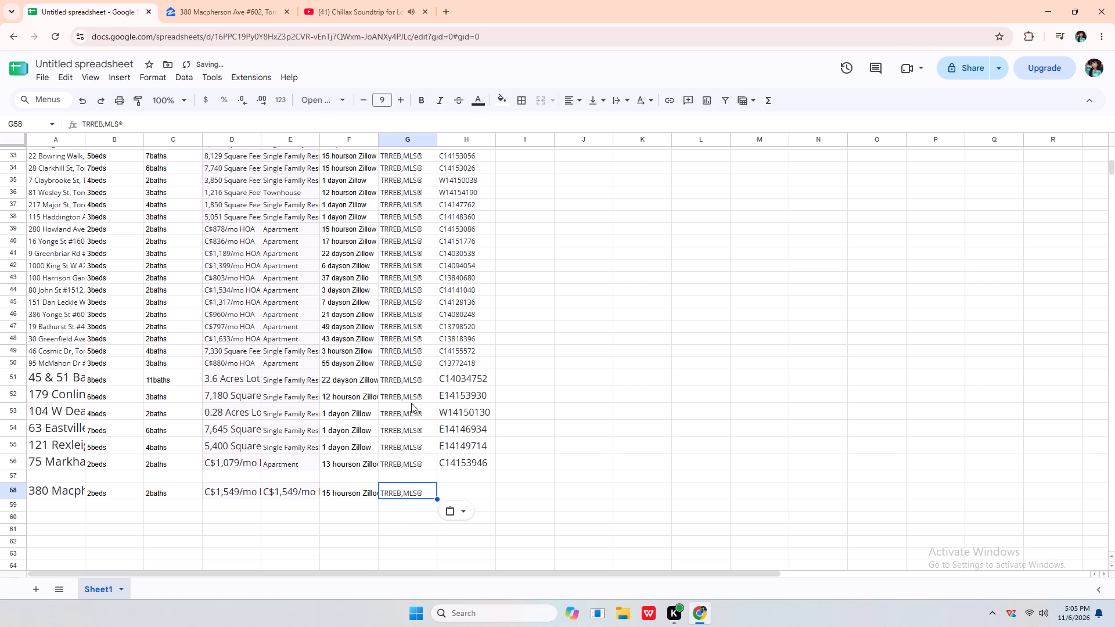
{"action": "left_click", "coordinate": [210, 10]}
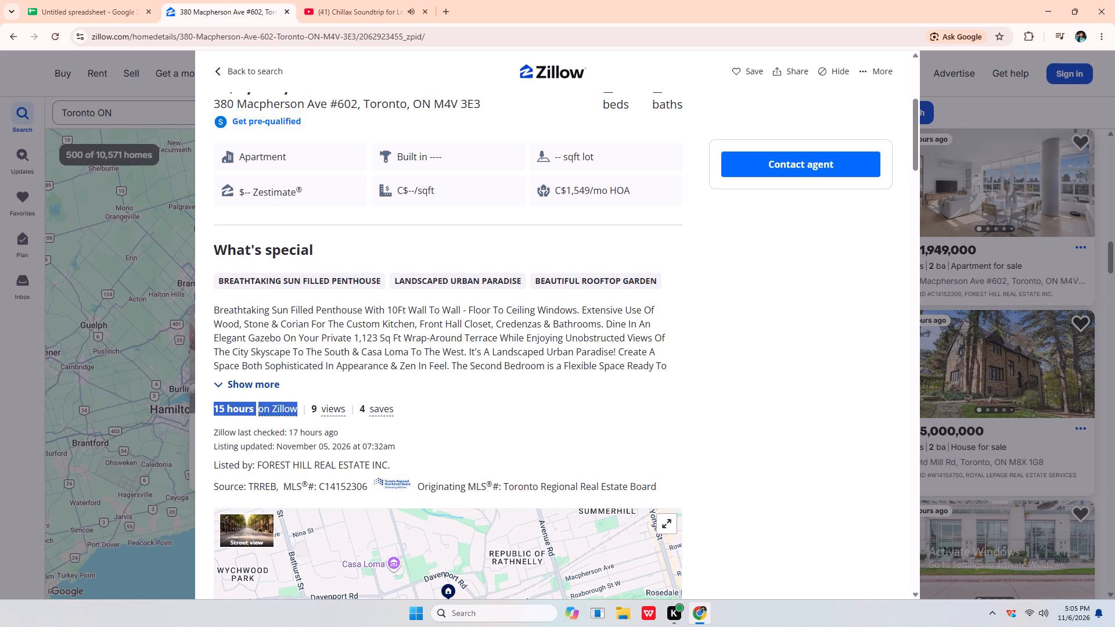
{"action": "left_click_drag", "start_coordinate": [318, 484], "coordinate": [363, 482]}
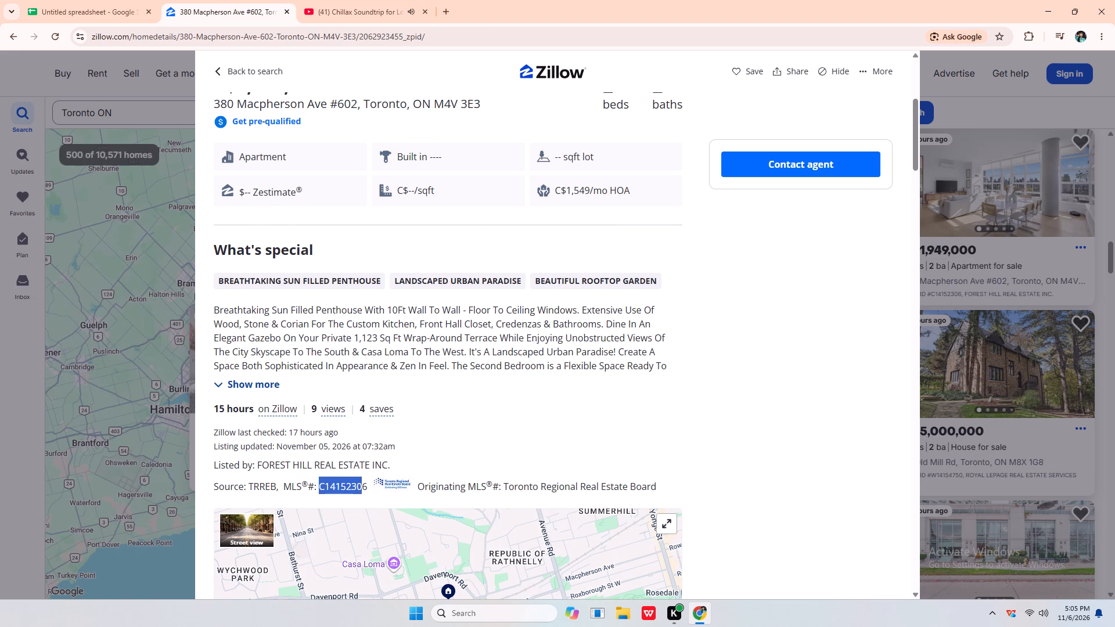
{"action": "left_click_drag", "start_coordinate": [363, 482], "coordinate": [377, 473]}
{"action": "key", "text": "ctrl+c"}
{"action": "left_click", "coordinate": [55, 10]}
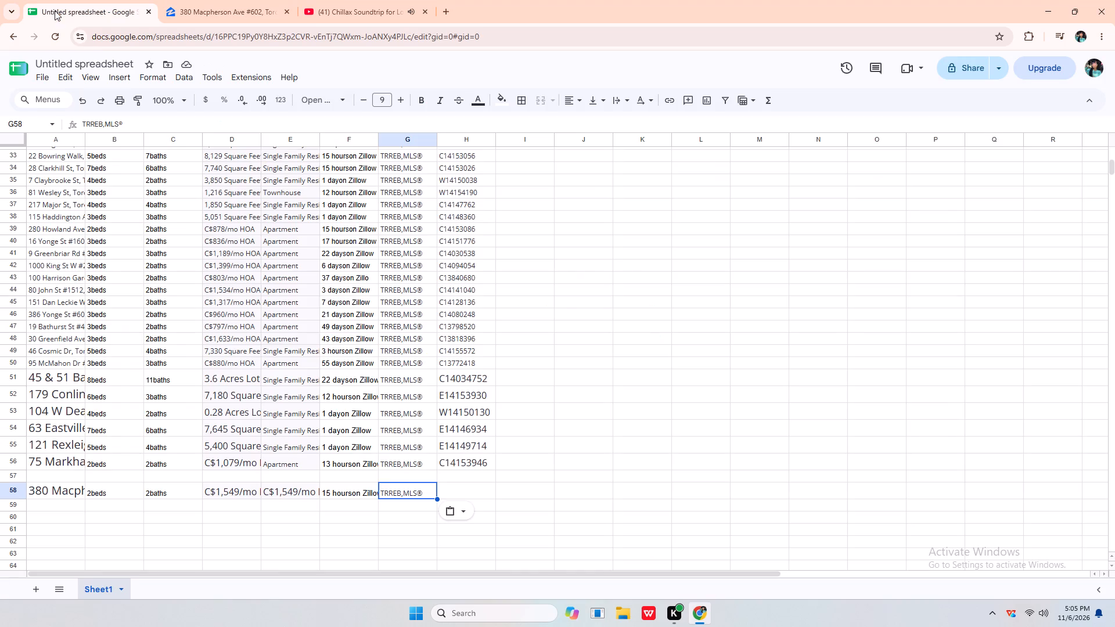
{"action": "left_click", "coordinate": [460, 495]}
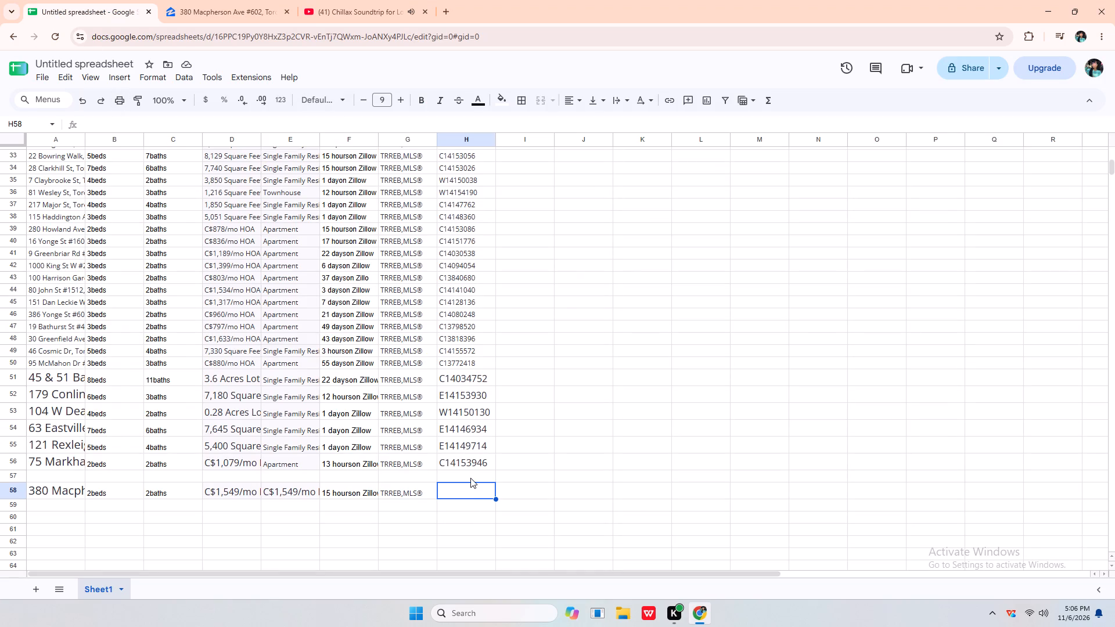
{"action": "key", "text": "ctrl+v"}
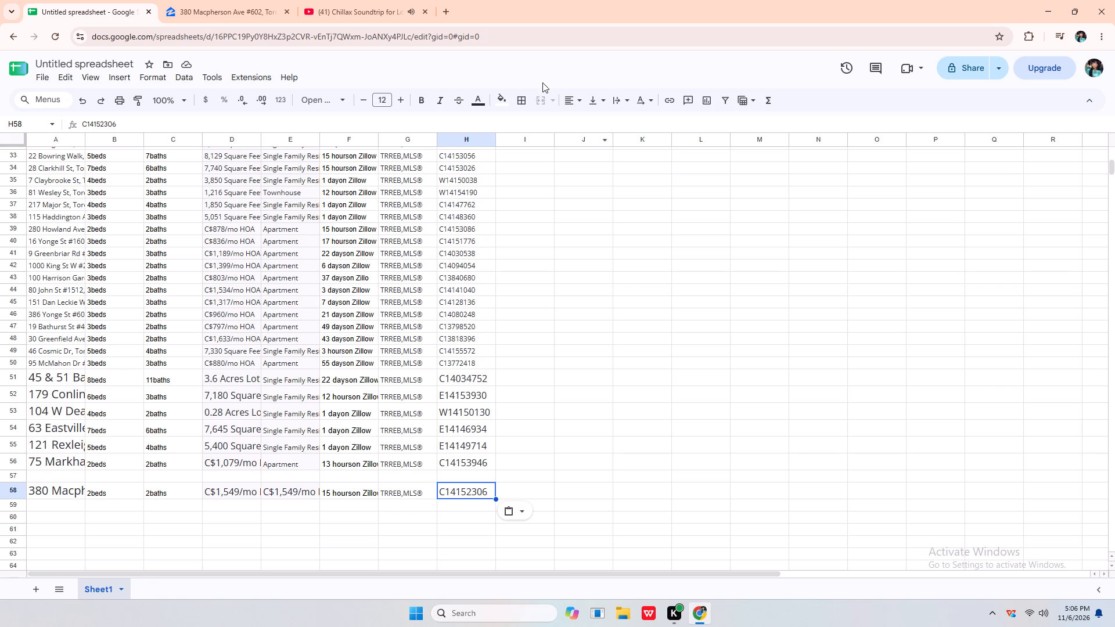
{"action": "left_click", "coordinate": [70, 502]}
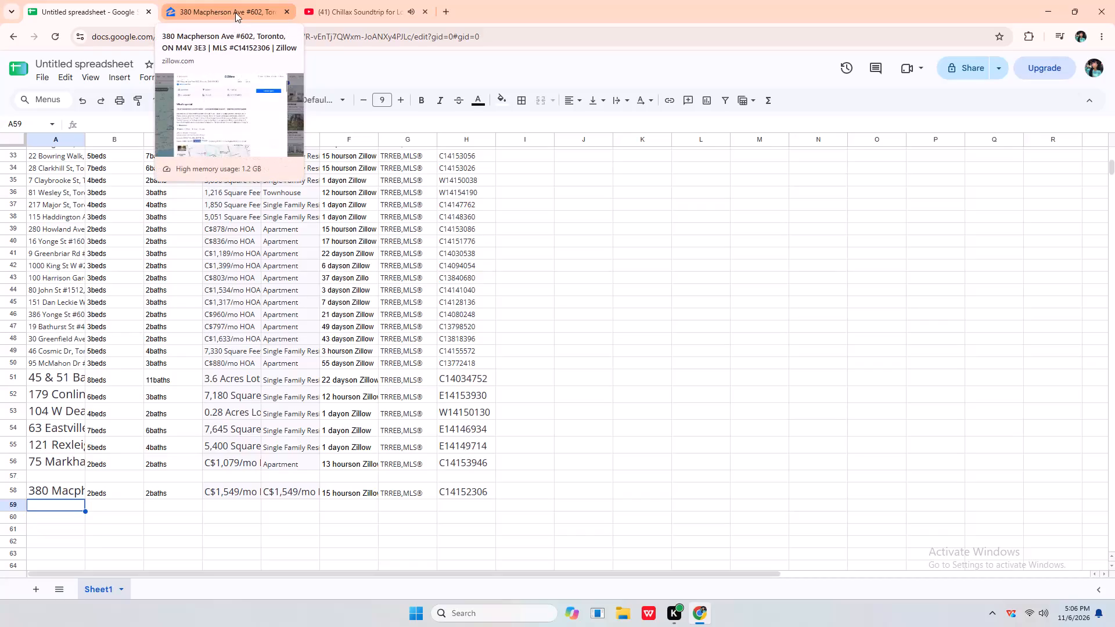
{"action": "left_click", "coordinate": [50, 477]}
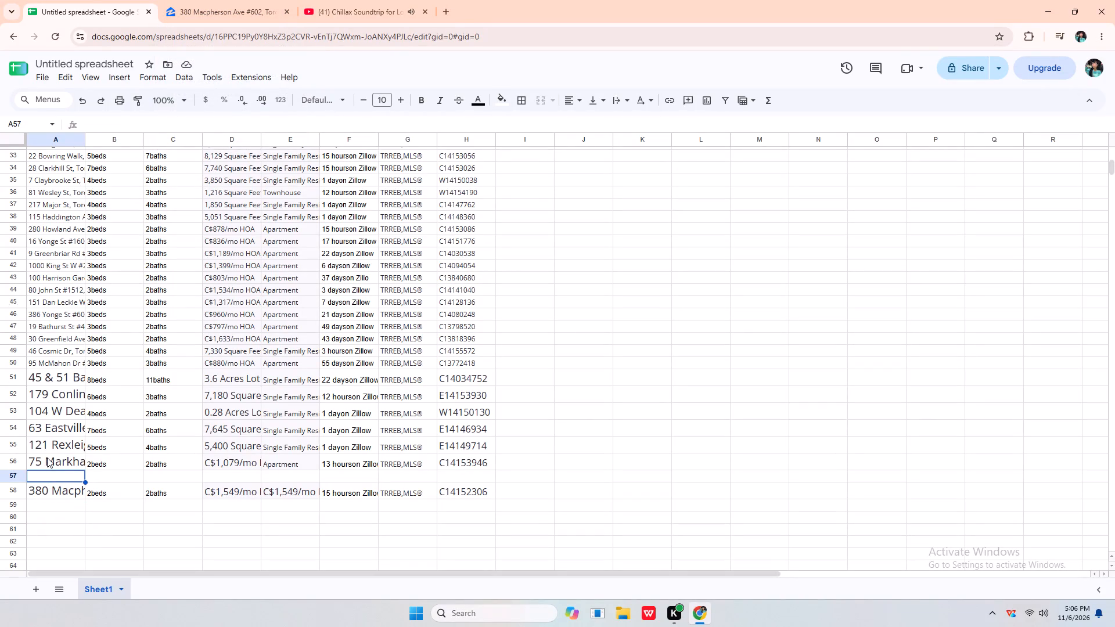
{"action": "left_click", "coordinate": [221, 15]}
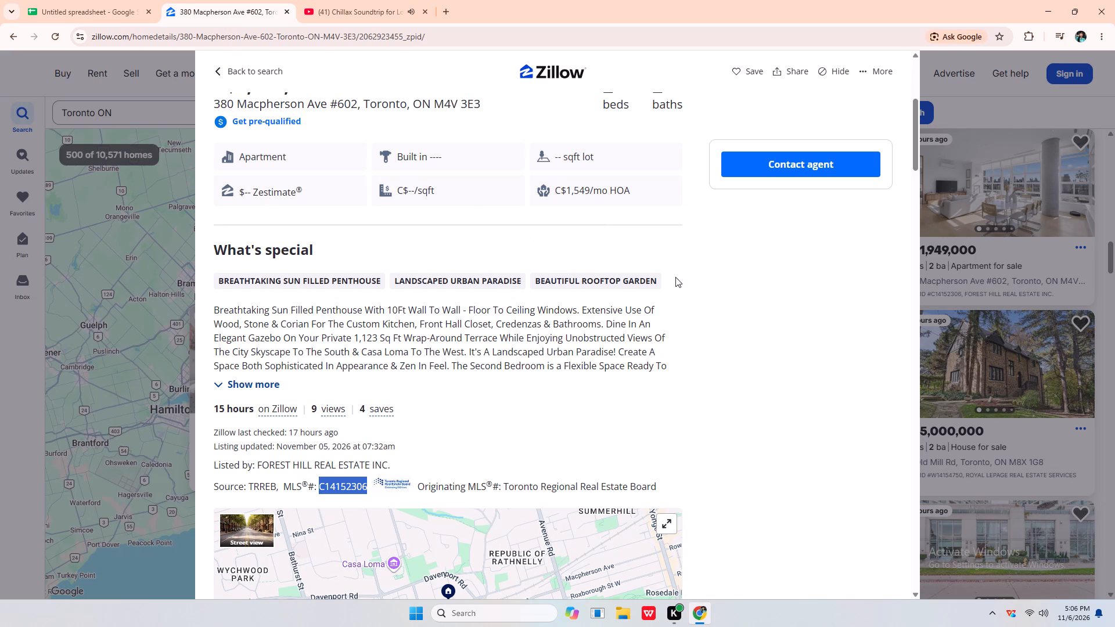
{"action": "left_click", "coordinate": [235, 70]}
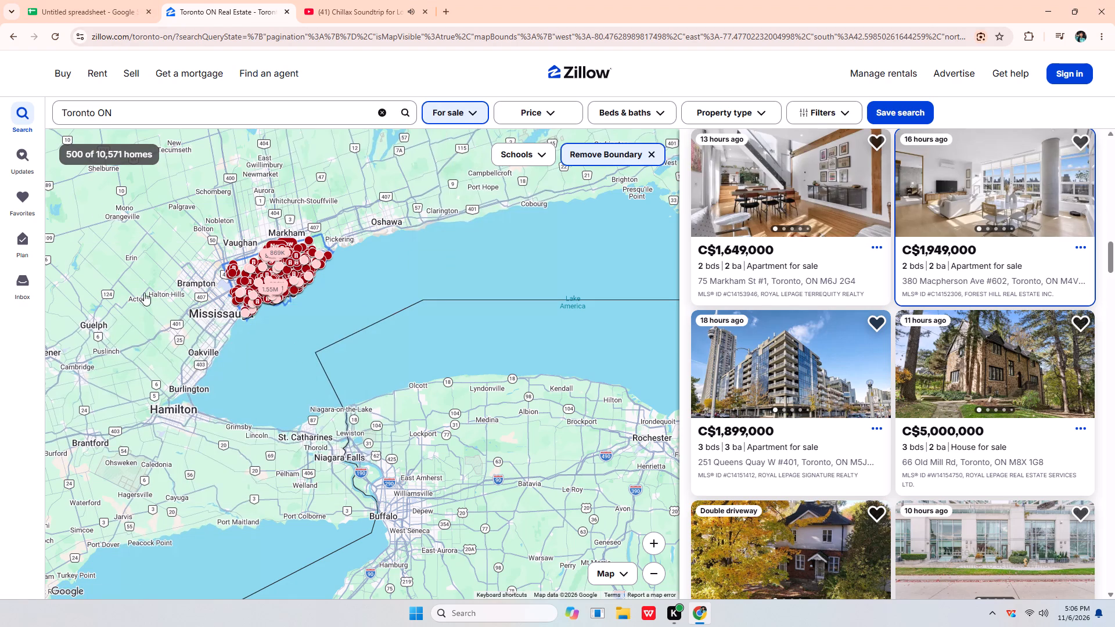
{"action": "left_click", "coordinate": [813, 463]}
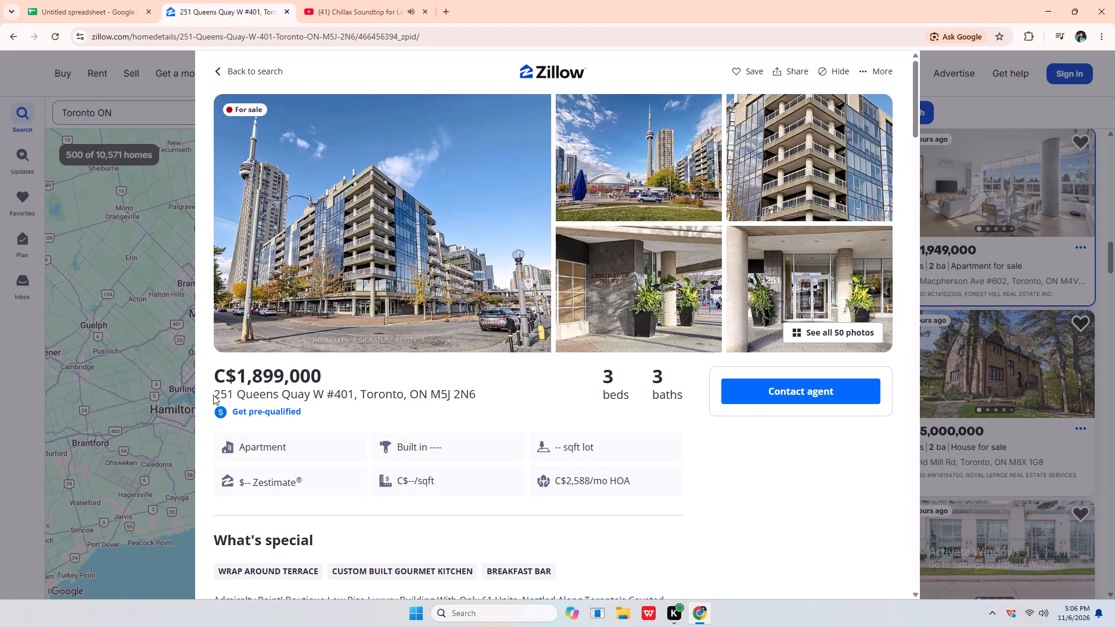
{"action": "left_click_drag", "start_coordinate": [213, 395], "coordinate": [479, 407]}
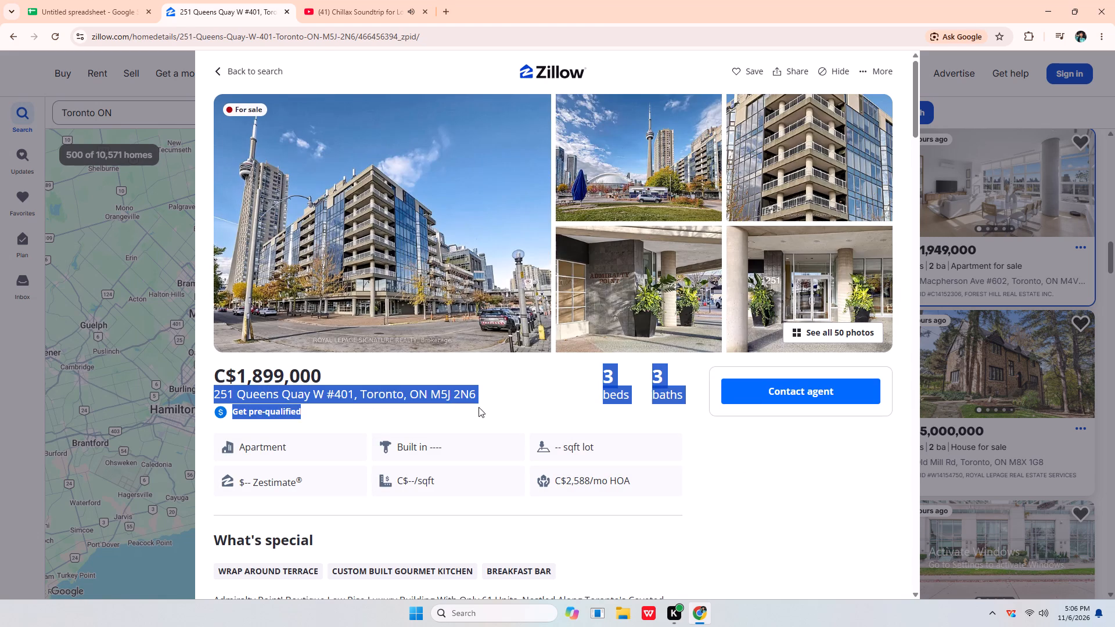
{"action": "left_click_drag", "start_coordinate": [479, 407], "coordinate": [501, 388]}
{"action": "left_click", "coordinate": [512, 368]}
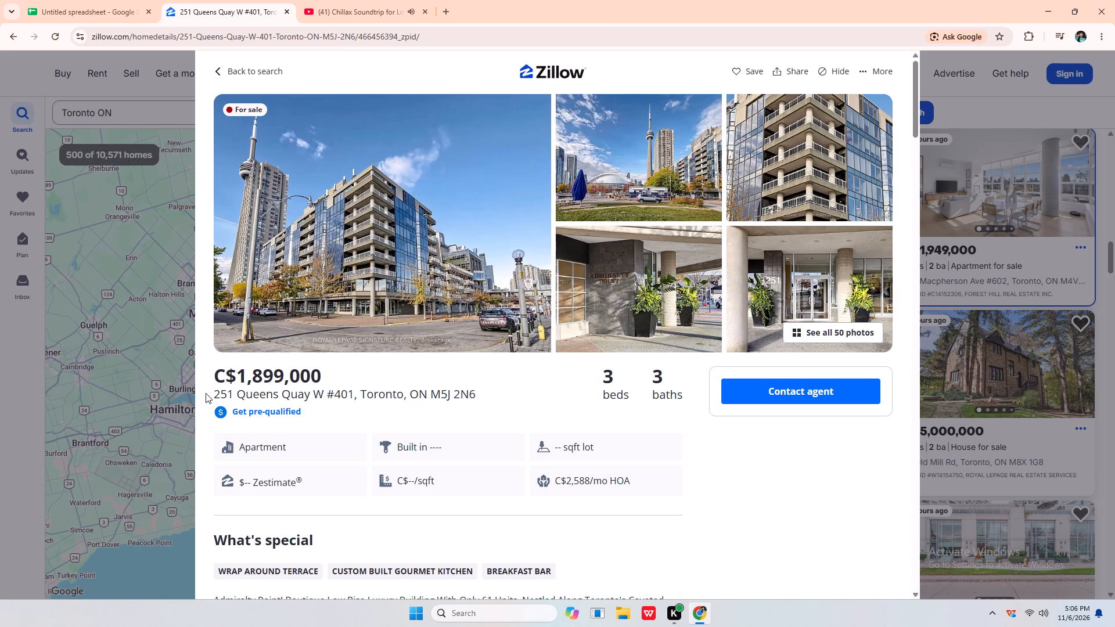
{"action": "left_click_drag", "start_coordinate": [206, 393], "coordinate": [445, 398]}
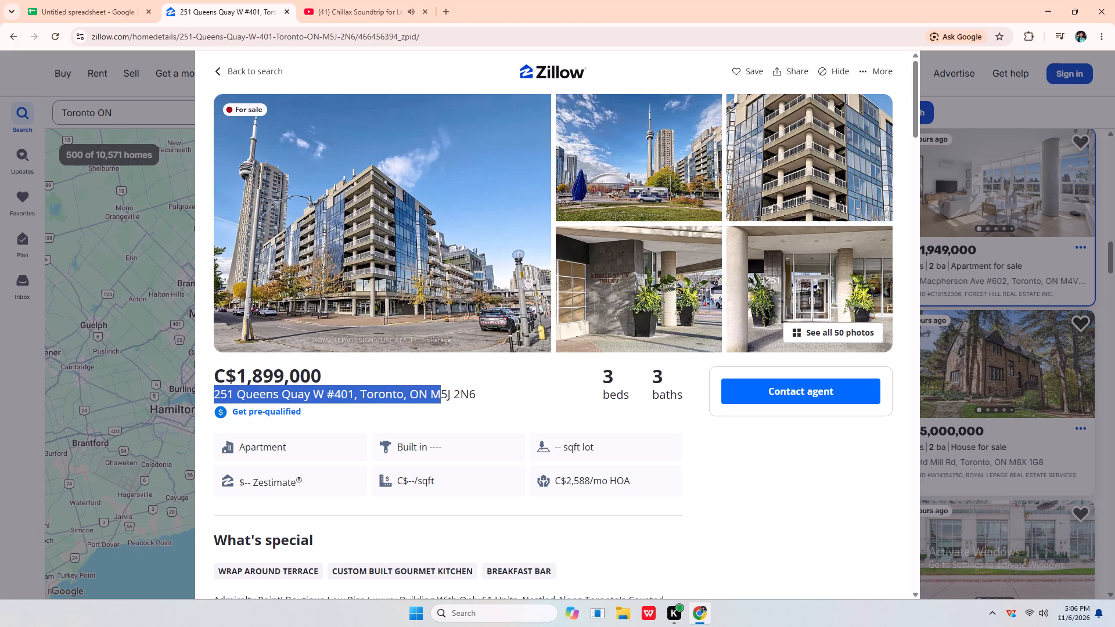
{"action": "left_click_drag", "start_coordinate": [445, 398], "coordinate": [487, 402]}
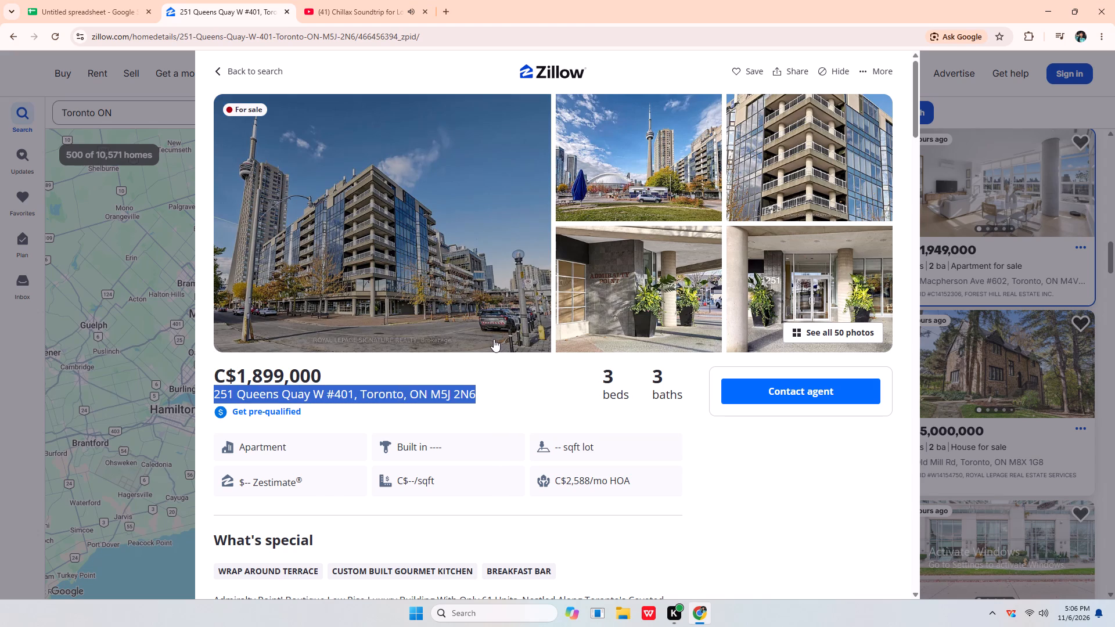
{"action": "key", "text": "ctrl+c"}
{"action": "left_click", "coordinate": [77, 12]}
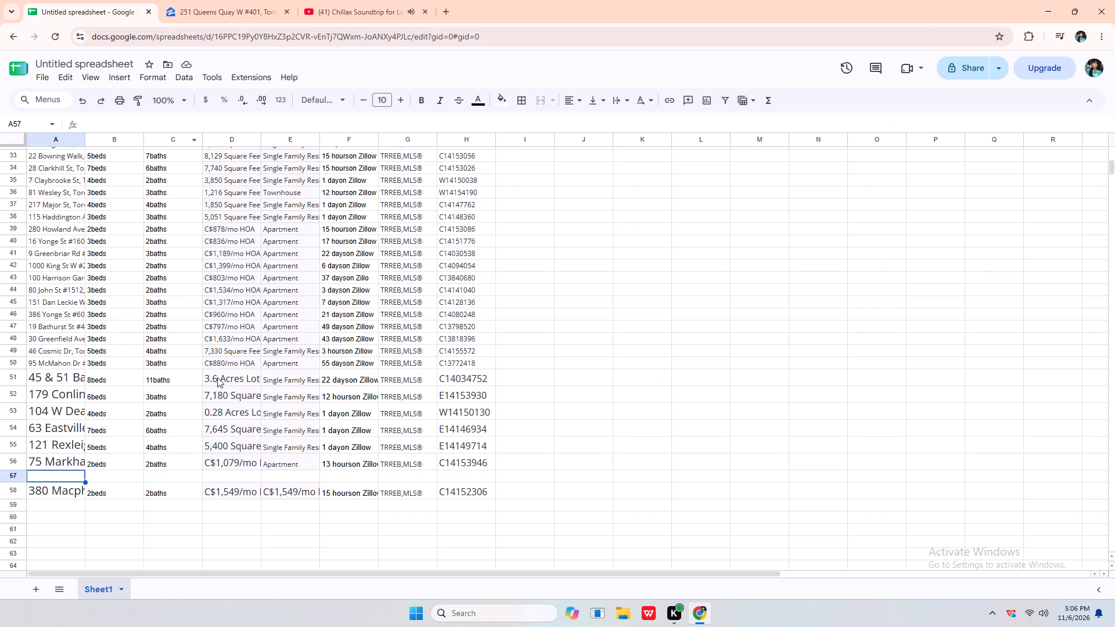
{"action": "key", "text": "ctrl+v"}
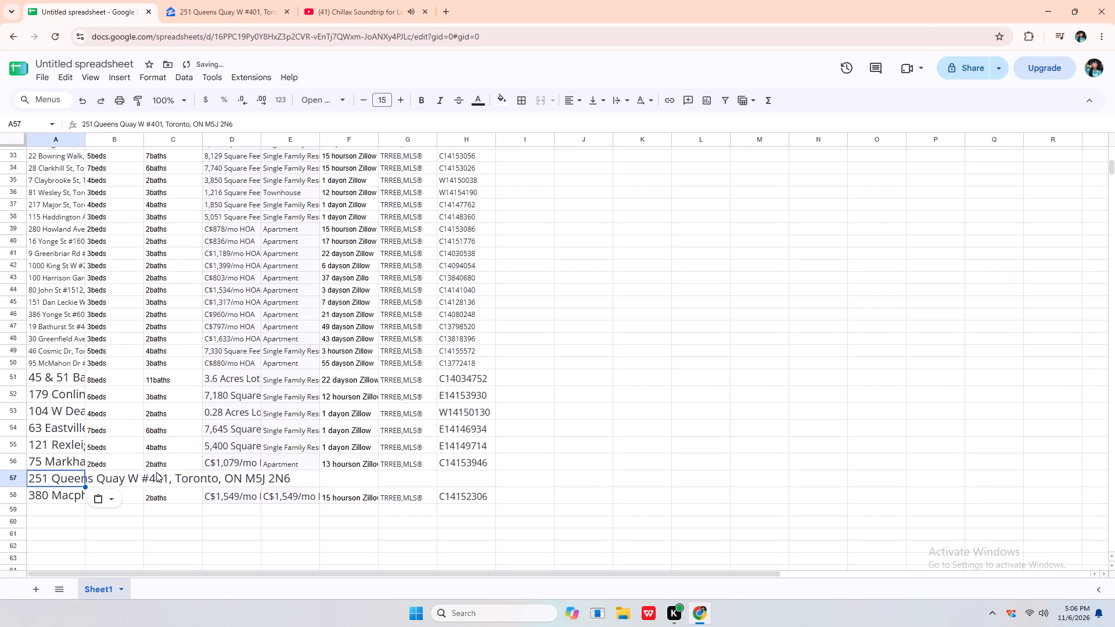
{"action": "left_click", "coordinate": [230, 9]}
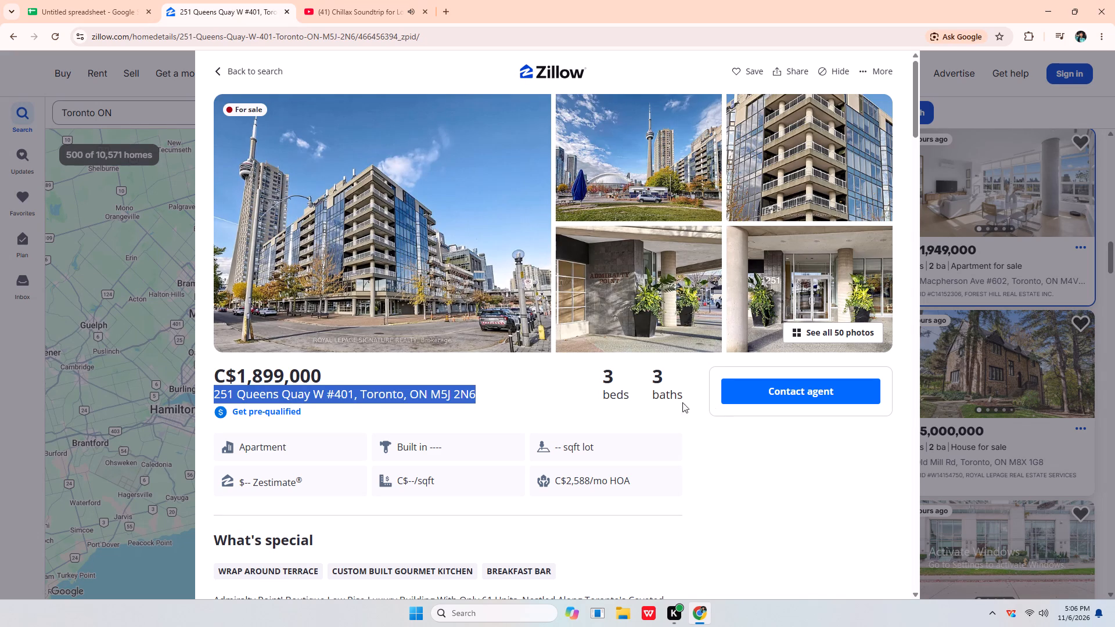
{"action": "left_click_drag", "start_coordinate": [552, 478], "coordinate": [610, 474]}
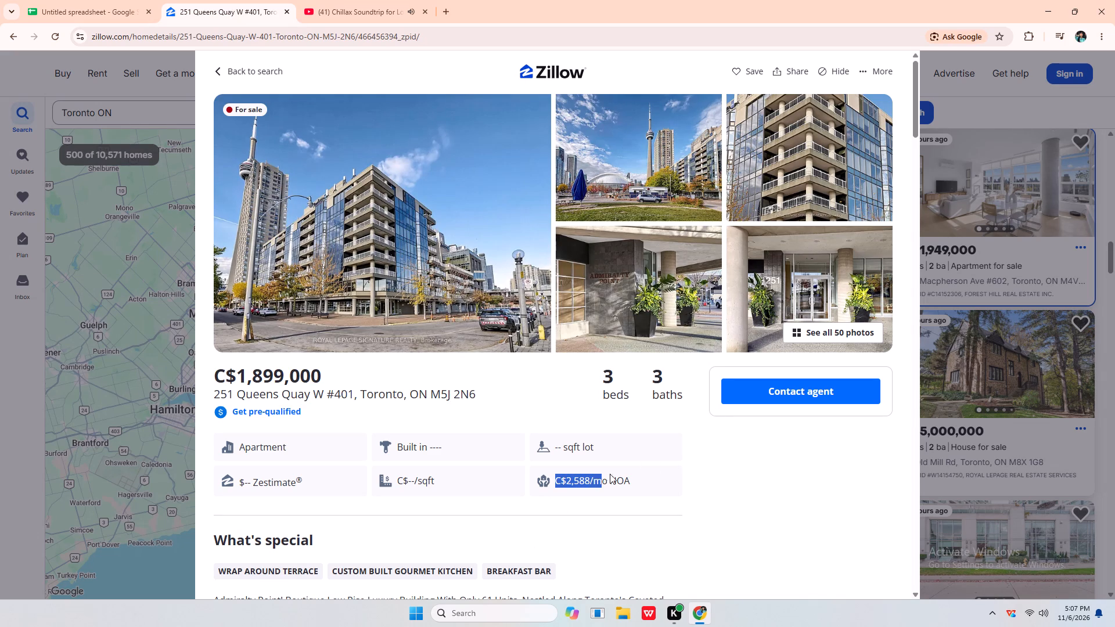
{"action": "left_click_drag", "start_coordinate": [610, 474], "coordinate": [650, 474]}
{"action": "key", "text": "ctrl+c"}
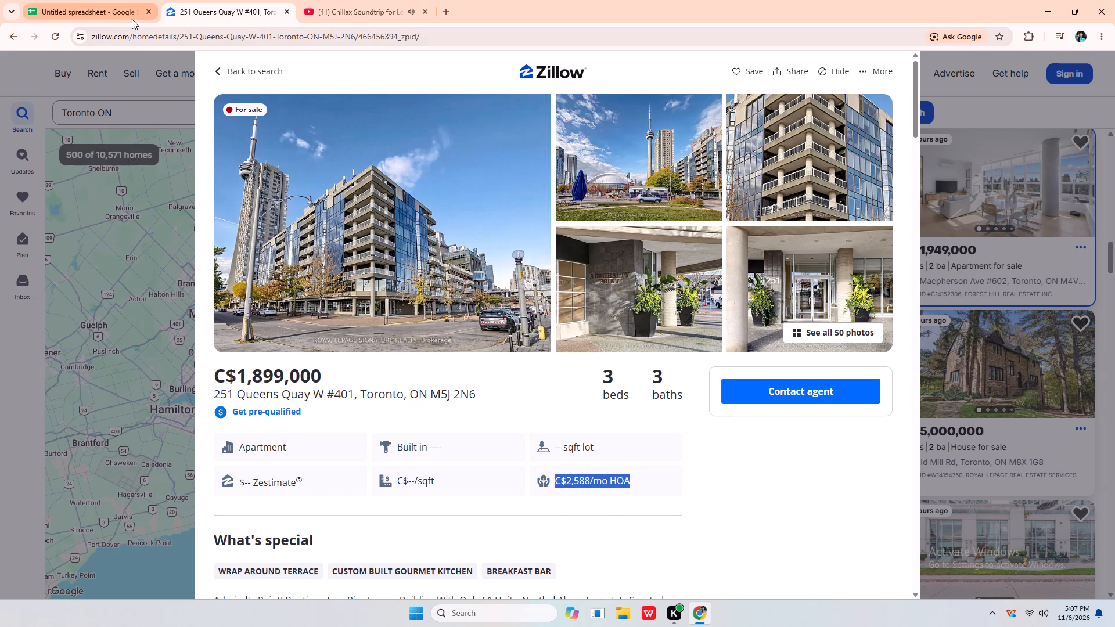
{"action": "left_click", "coordinate": [126, 19]}
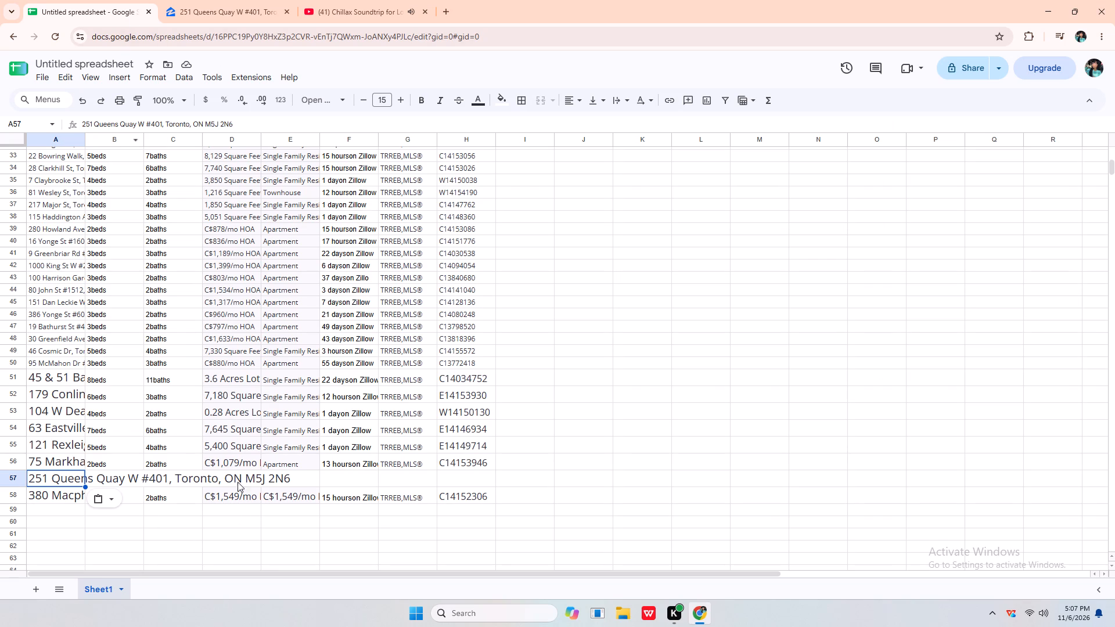
{"action": "left_click", "coordinate": [238, 476]}
{"action": "key", "text": "ctrl+v"}
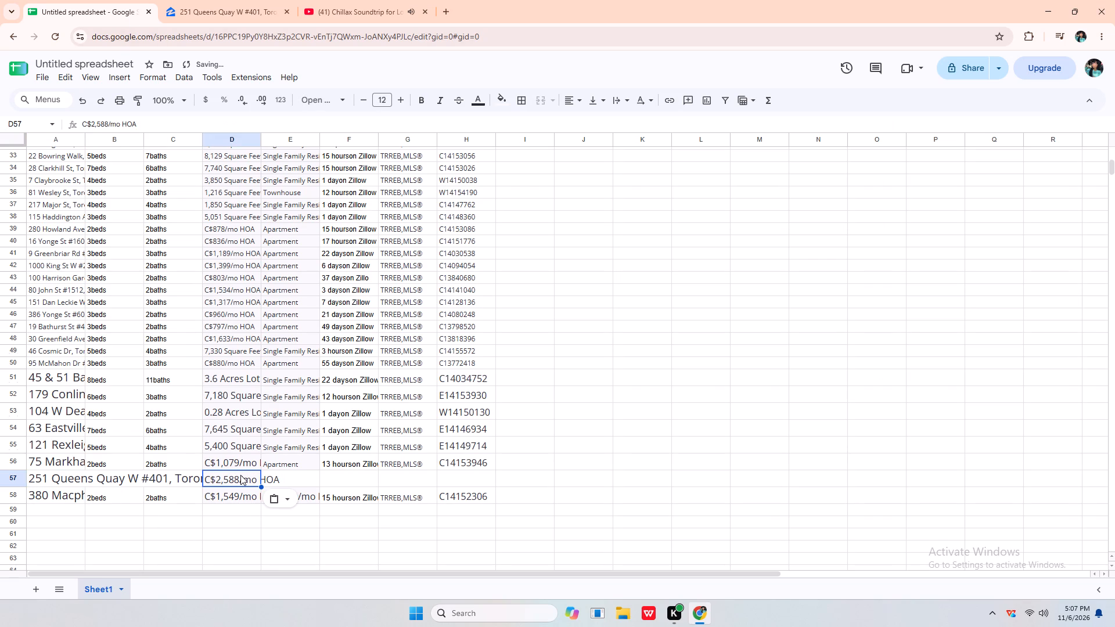
{"action": "key", "text": "Left"}
{"action": "key", "text": "Left"}
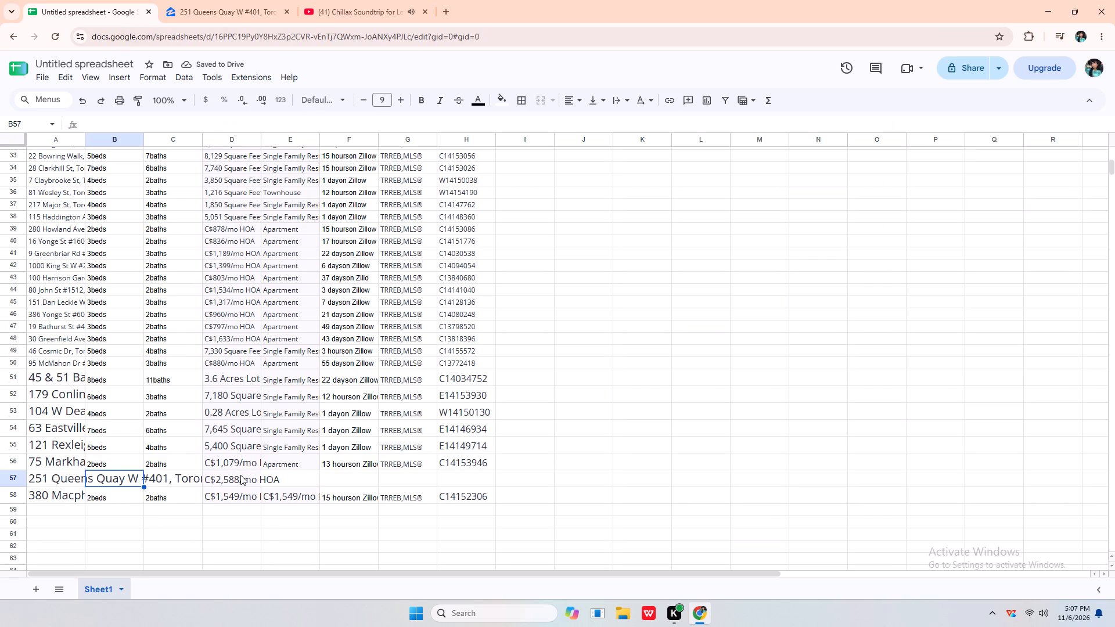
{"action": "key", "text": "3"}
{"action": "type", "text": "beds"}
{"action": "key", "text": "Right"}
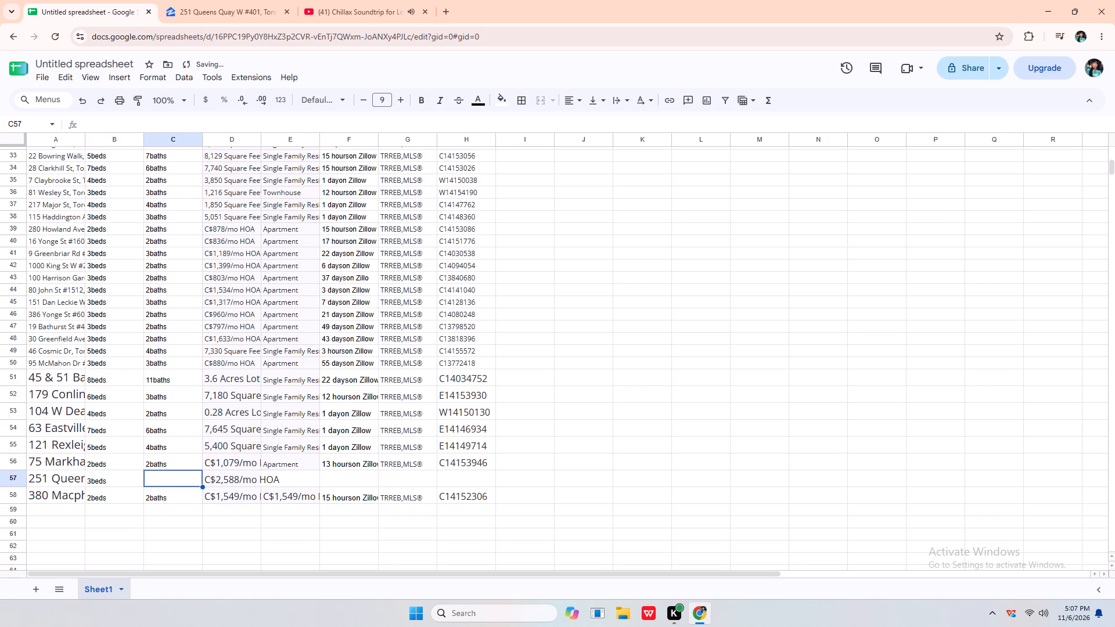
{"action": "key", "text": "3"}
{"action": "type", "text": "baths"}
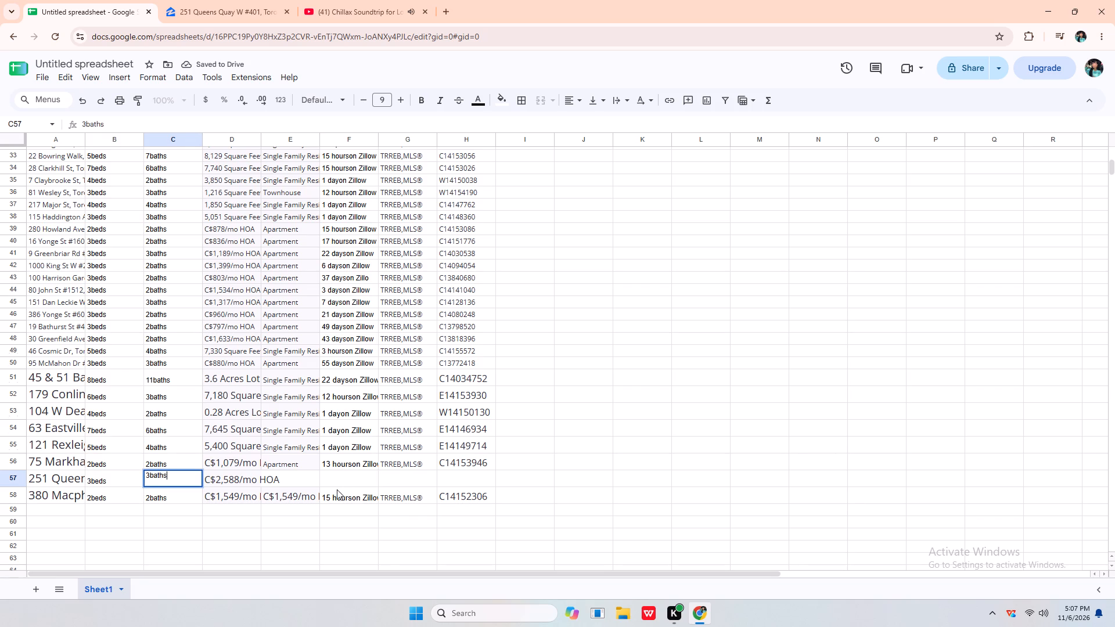
Copy the property type Apartment from cell E56 into cell E57.
{"action": "left_click", "coordinate": [303, 484]}
{"action": "left_click", "coordinate": [305, 463]}
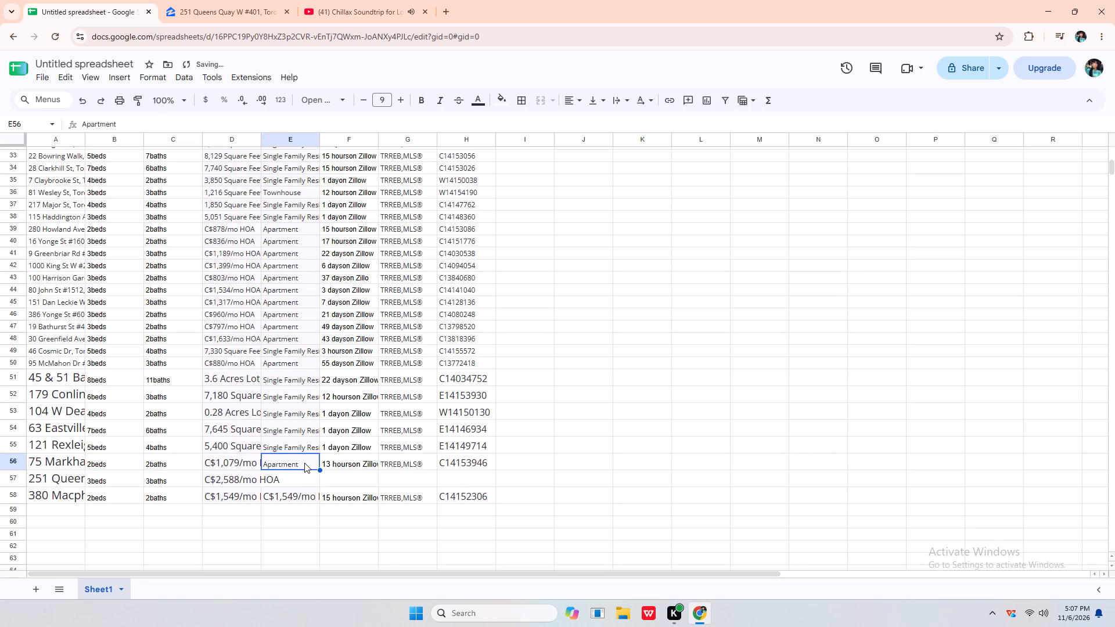
{"action": "key", "text": "ctrl+c"}
{"action": "key", "text": "Down"}
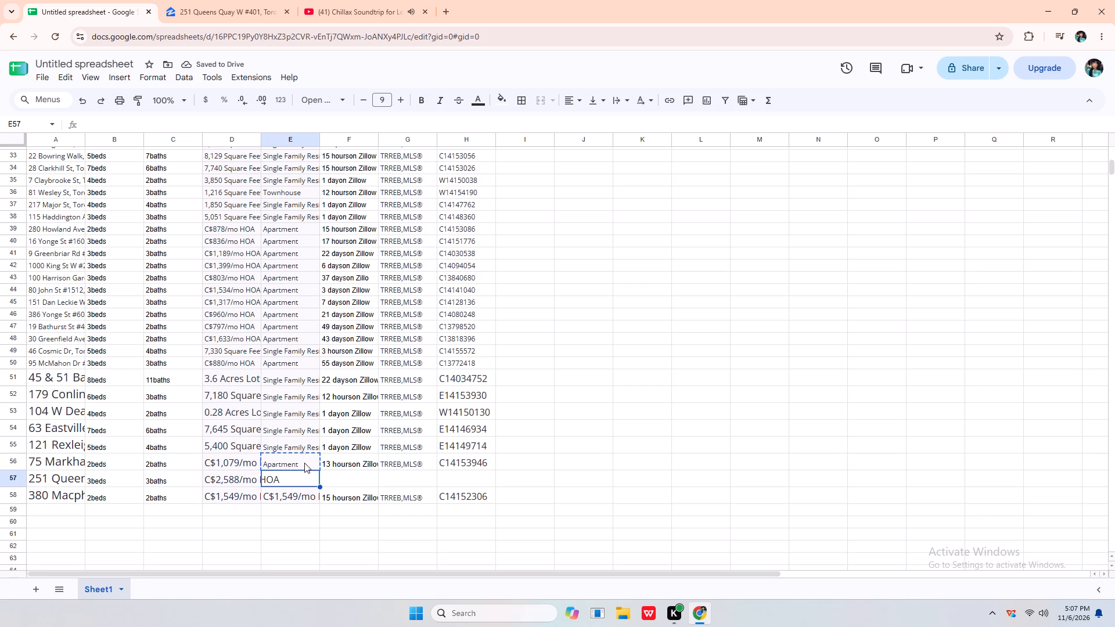
{"action": "key", "text": "ctrl+v"}
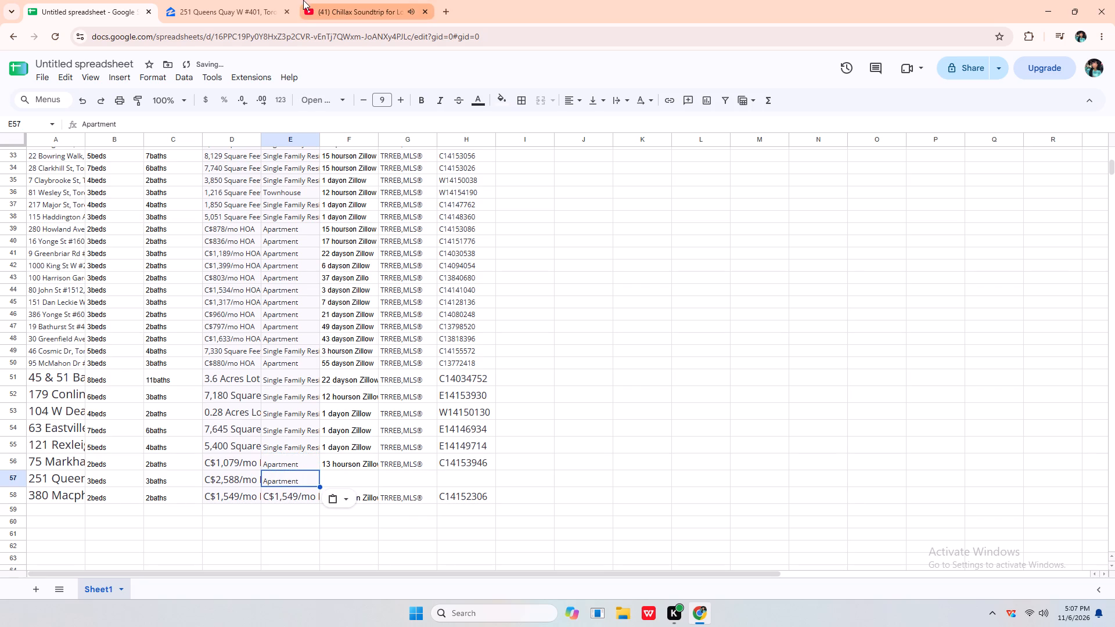
{"action": "left_click", "coordinate": [239, 9]}
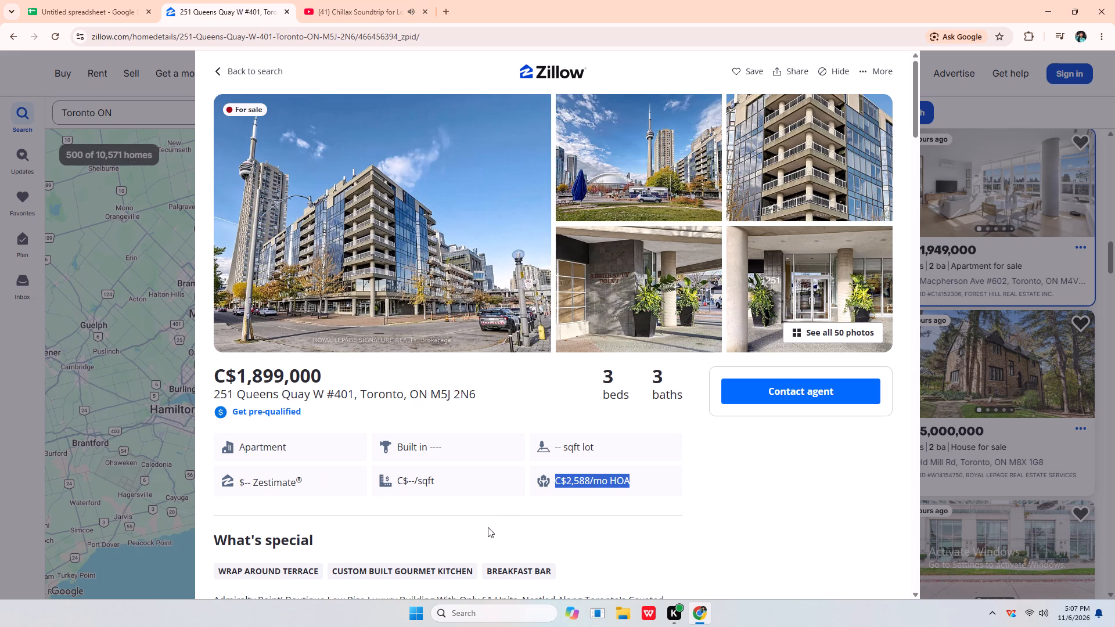
{"action": "scroll", "coordinate": [479, 524], "scroll_direction": "down", "scroll_amount": 6}
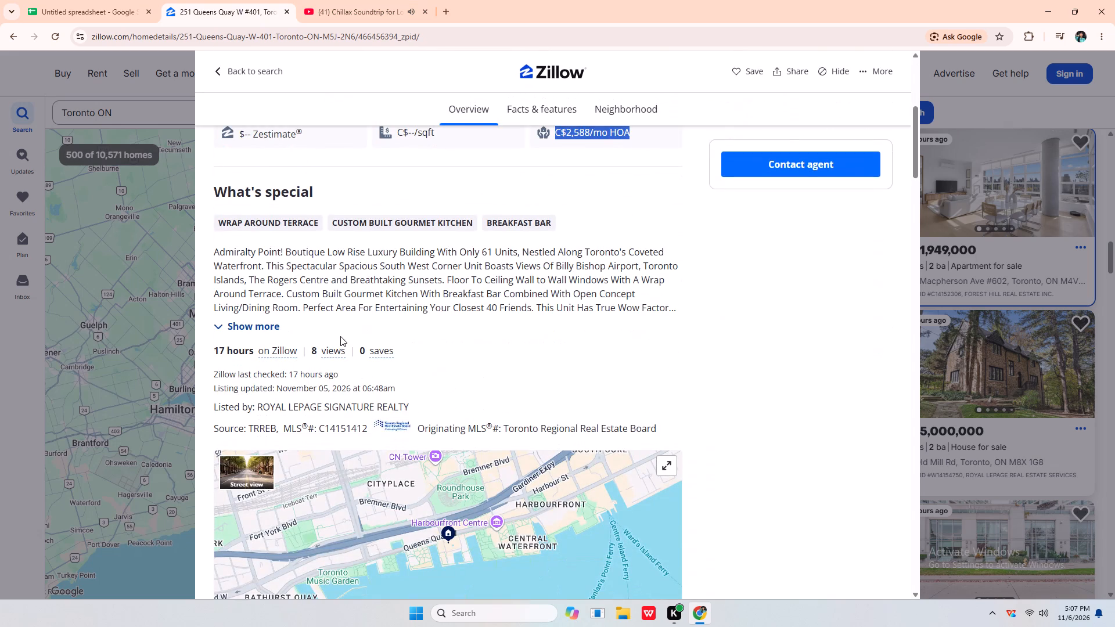
{"action": "left_click", "coordinate": [218, 347]}
{"action": "left_click_drag", "start_coordinate": [213, 346], "coordinate": [305, 361]}
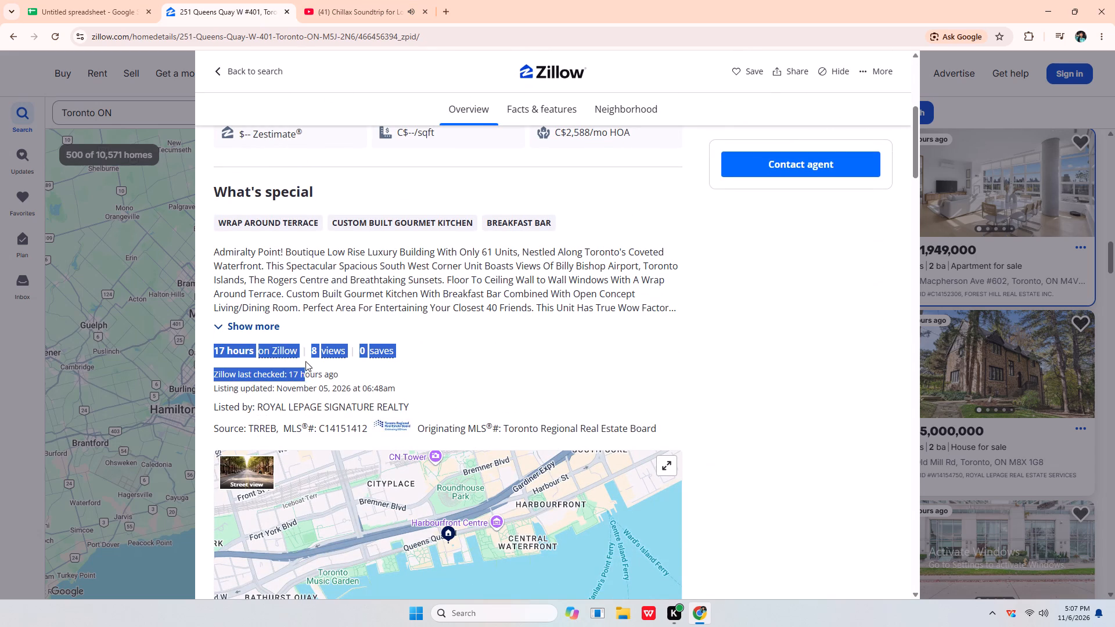
{"action": "left_click_drag", "start_coordinate": [305, 361], "coordinate": [481, 381]}
{"action": "left_click", "coordinate": [678, 367]}
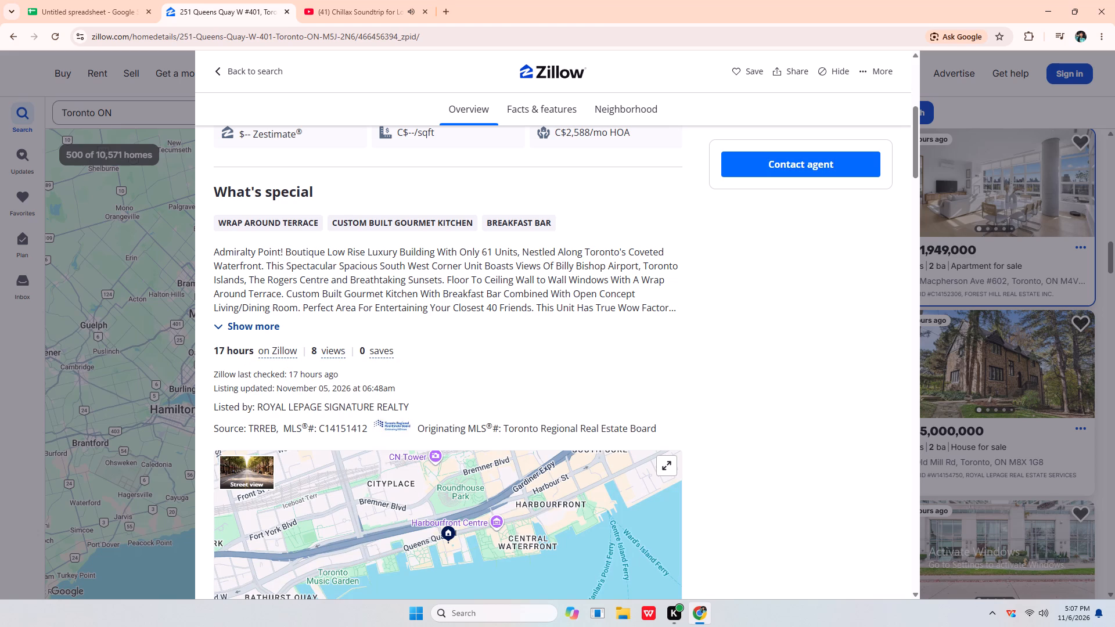
{"action": "left_click_drag", "start_coordinate": [211, 350], "coordinate": [213, 350]}
{"action": "left_click_drag", "start_coordinate": [213, 350], "coordinate": [318, 350]}
{"action": "left_click", "coordinate": [315, 329]}
{"action": "left_click_drag", "start_coordinate": [211, 348], "coordinate": [297, 350]}
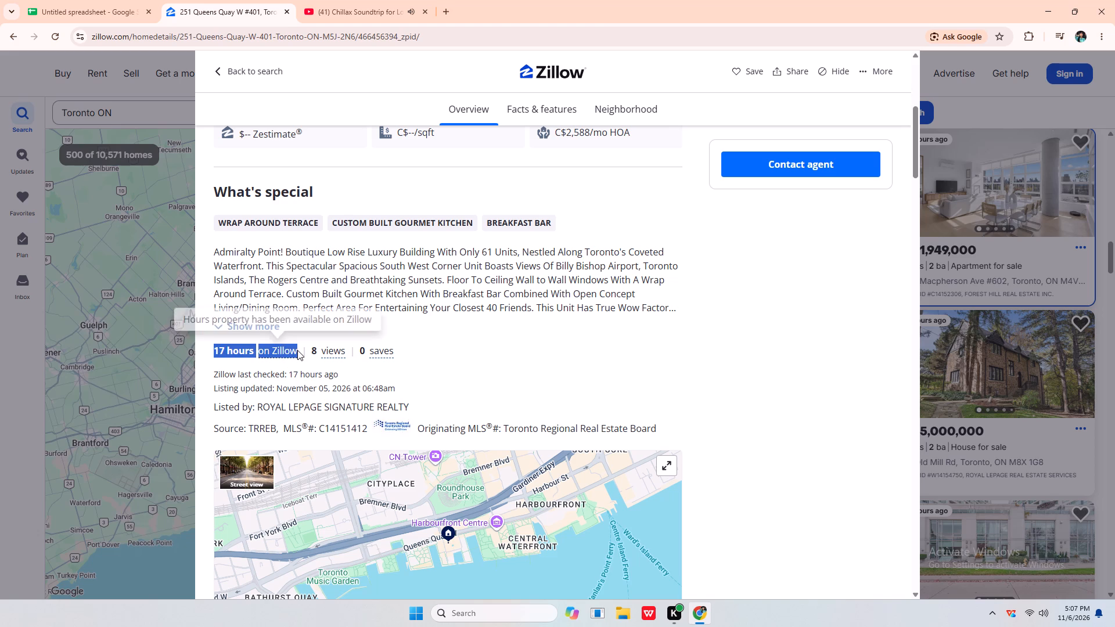
{"action": "key", "text": "ctrl+c"}
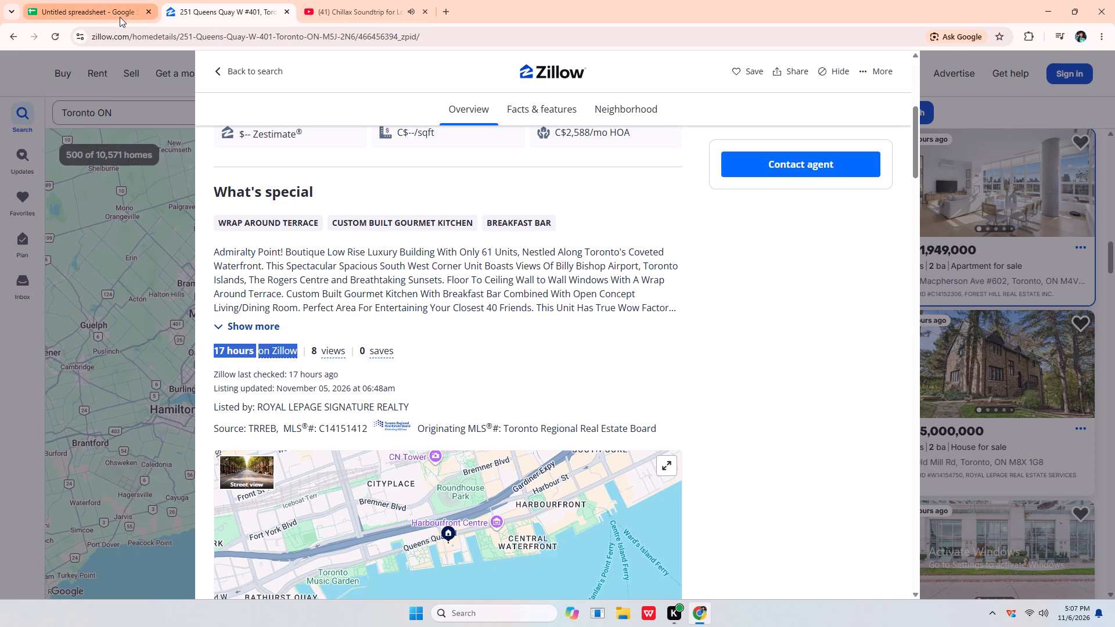
{"action": "left_click", "coordinate": [118, 17]}
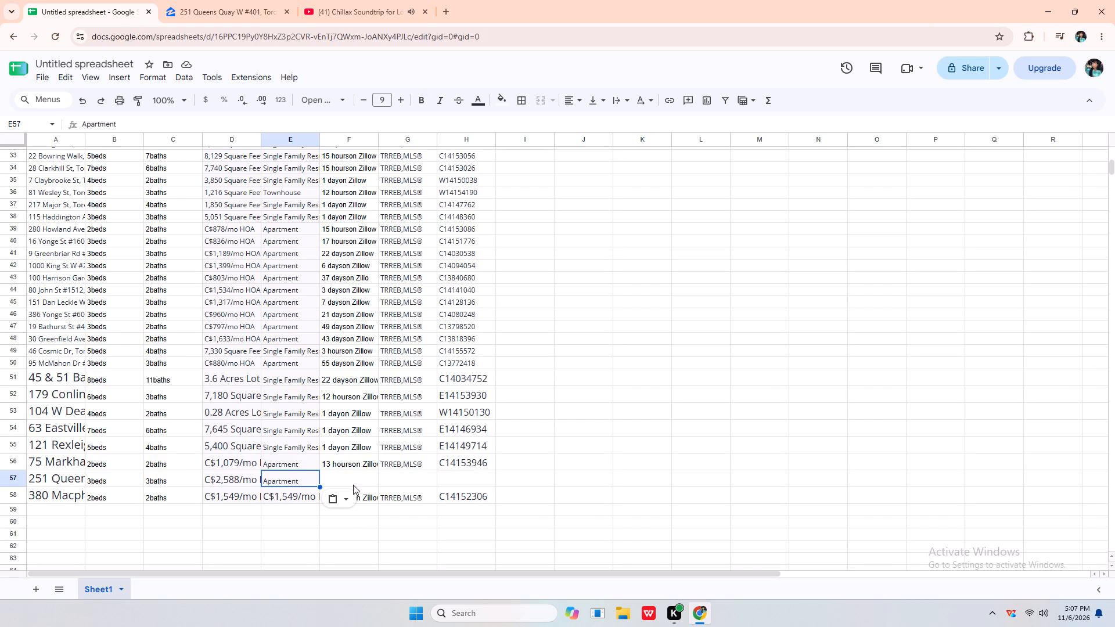
{"action": "left_click", "coordinate": [354, 482]}
{"action": "key", "text": "ctrl+v"}
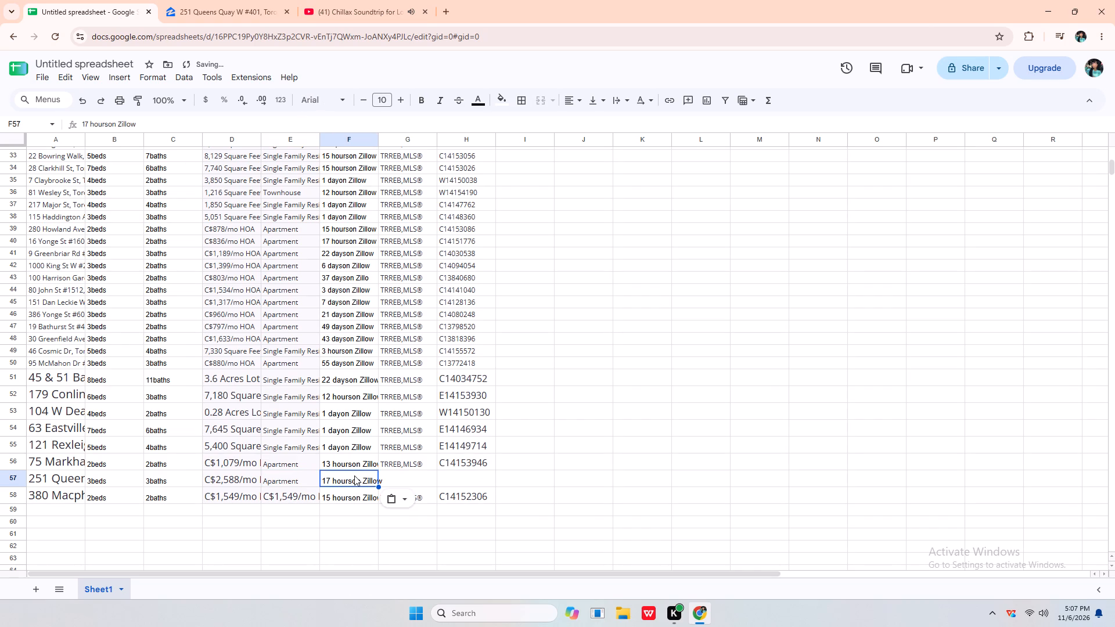
Copy the source entry TRREB,MLS® from cell G56 into cell G57.
{"action": "left_click", "coordinate": [416, 461]}
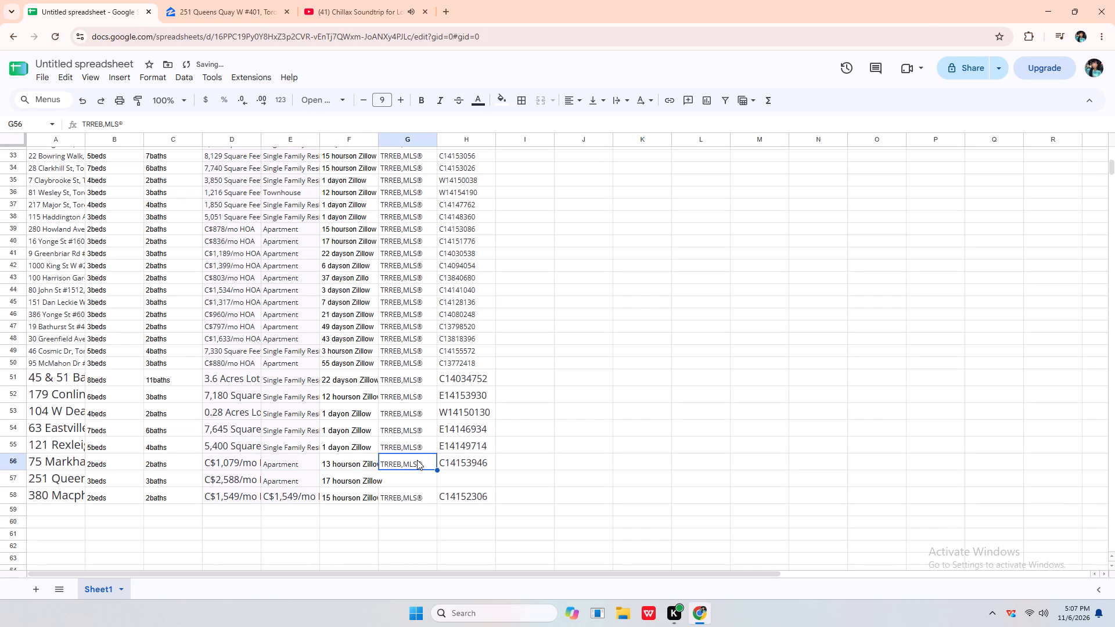
{"action": "key", "text": "ctrl+c"}
{"action": "key", "text": "Down"}
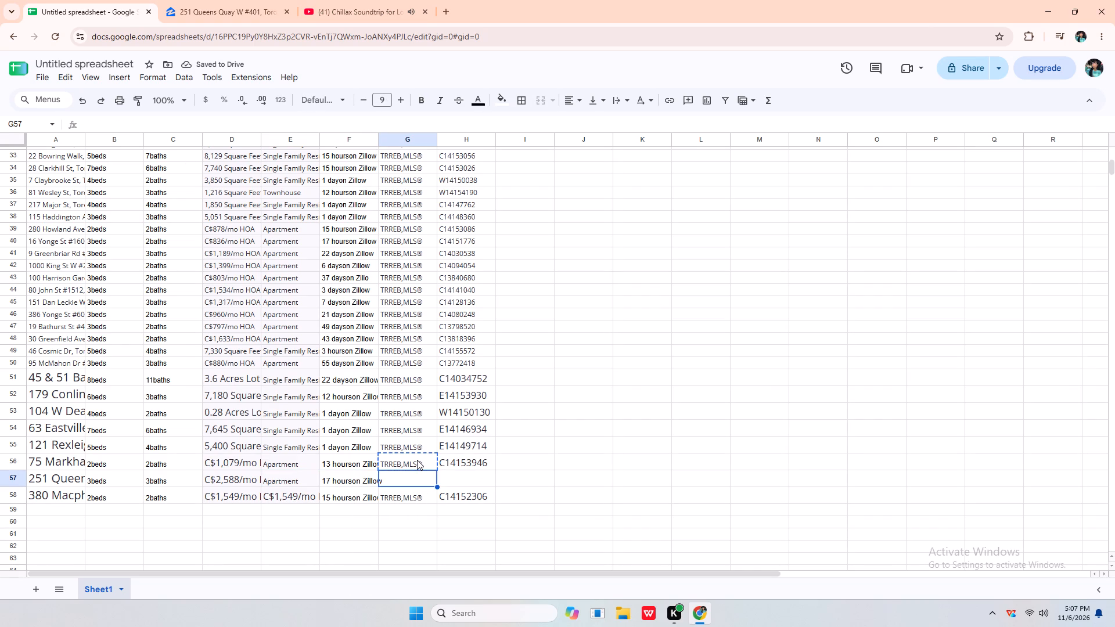
{"action": "key", "text": "ctrl+v"}
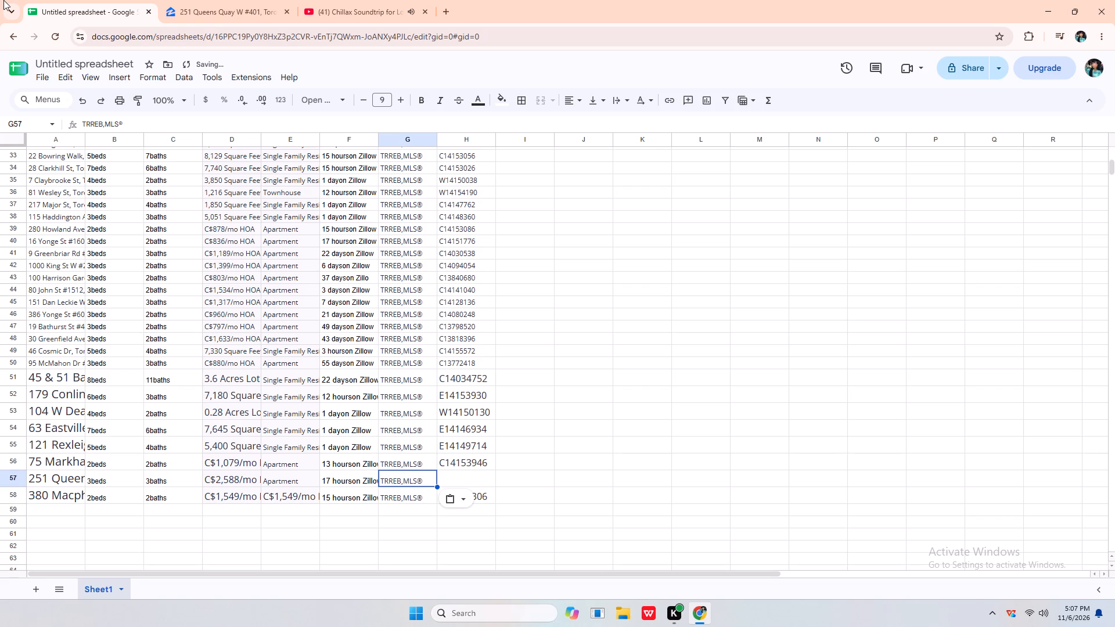
{"action": "left_click", "coordinate": [243, 16]}
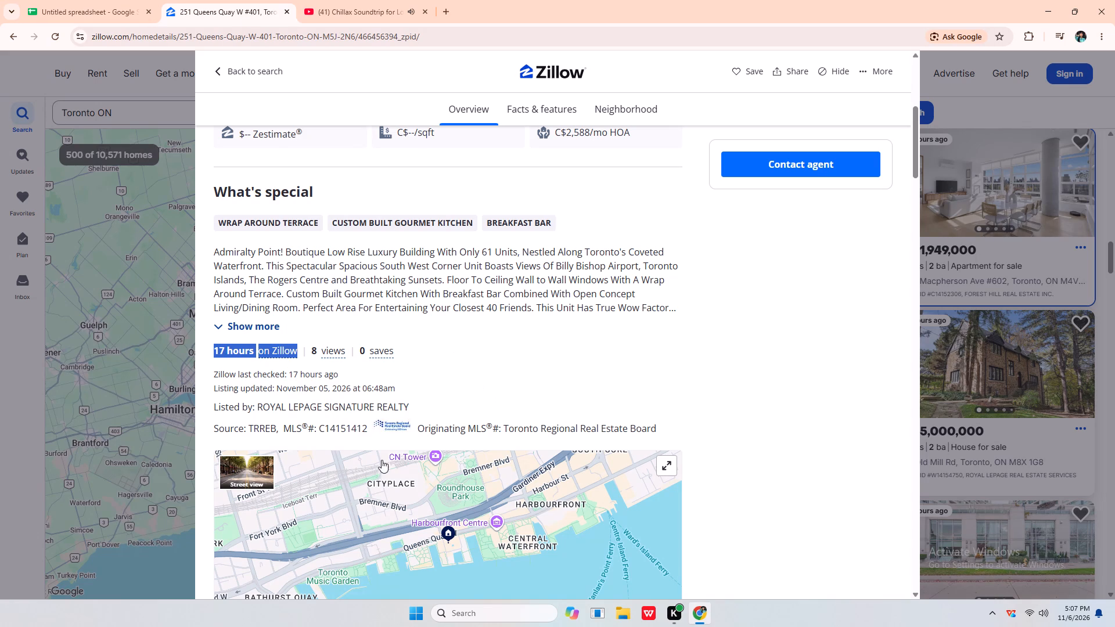
{"action": "left_click_drag", "start_coordinate": [317, 427], "coordinate": [360, 427]}
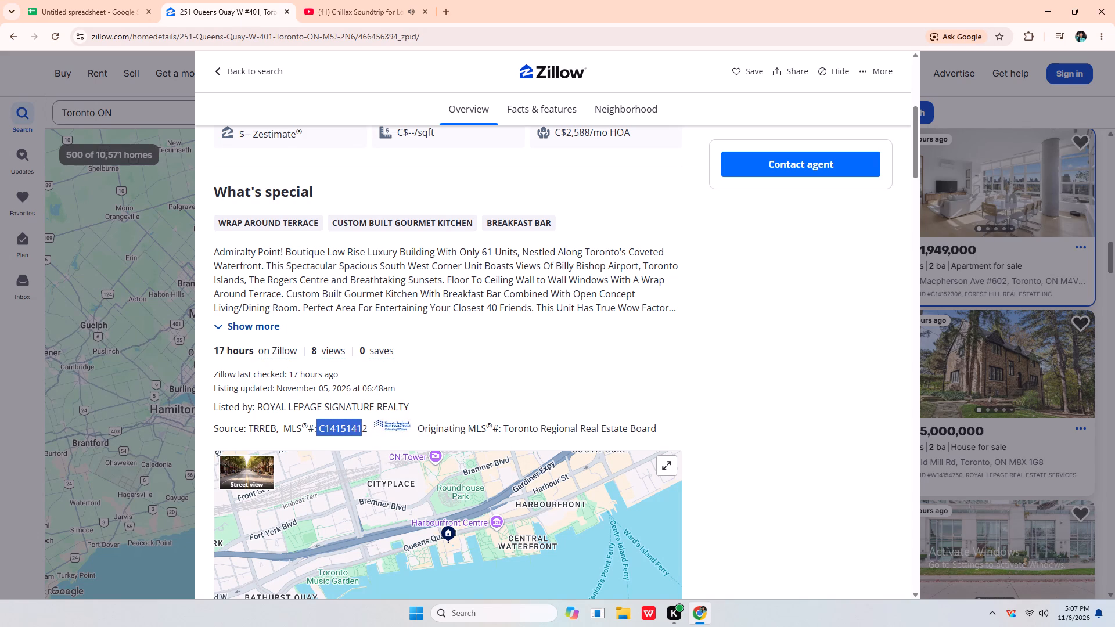
{"action": "left_click_drag", "start_coordinate": [360, 427], "coordinate": [368, 428]}
{"action": "key", "text": "ctrl+c"}
{"action": "left_click", "coordinate": [76, 8]}
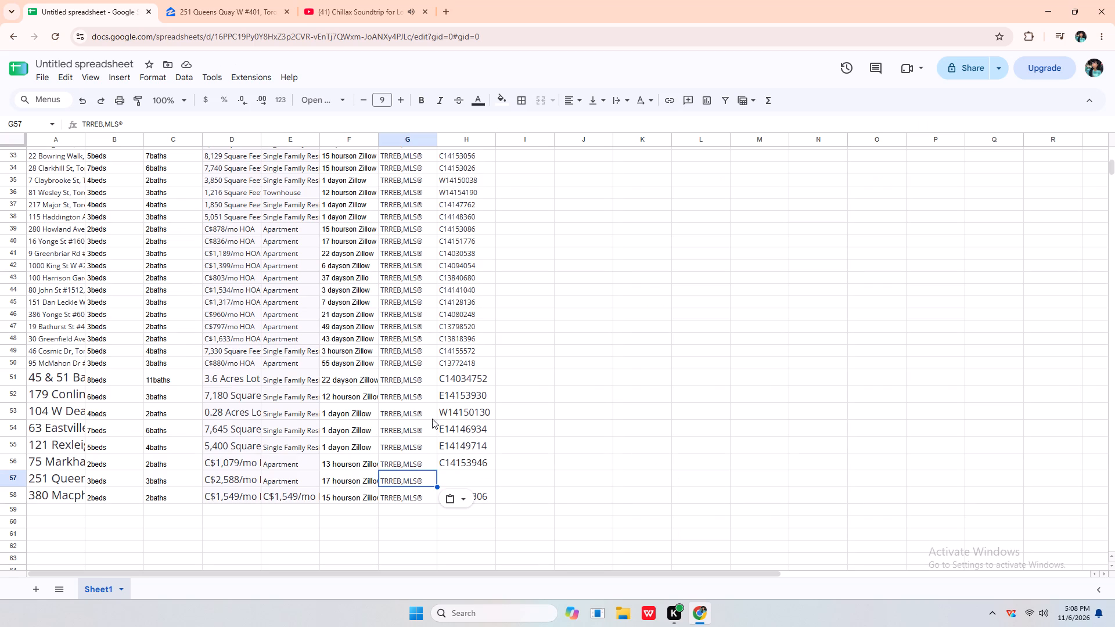
{"action": "left_click", "coordinate": [477, 475]}
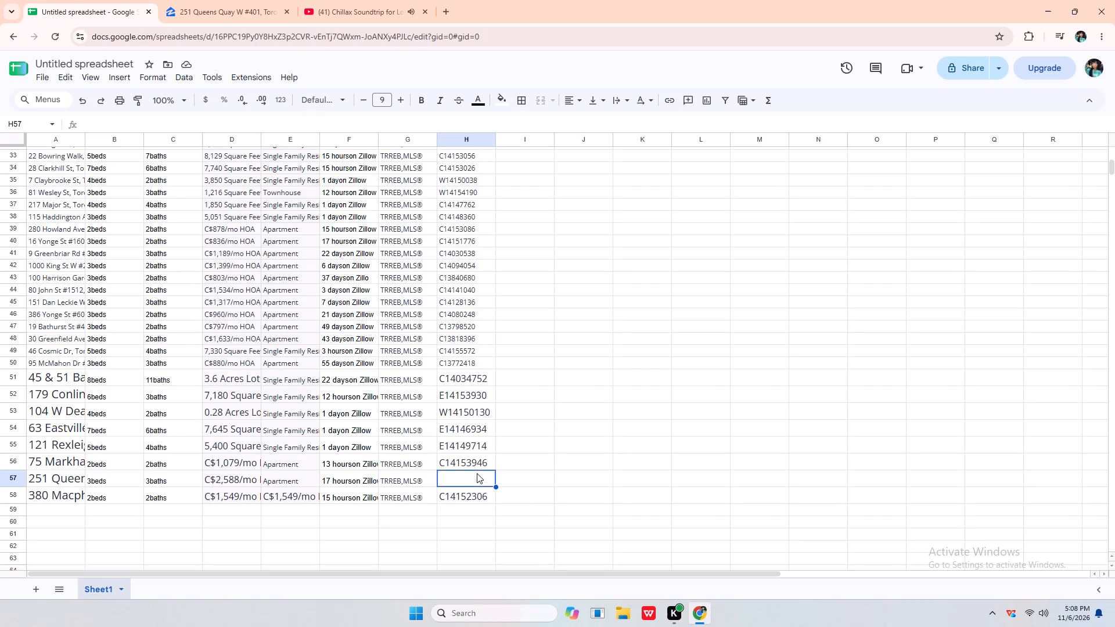
{"action": "key", "text": "ctrl+v"}
{"action": "left_click", "coordinate": [232, 7]}
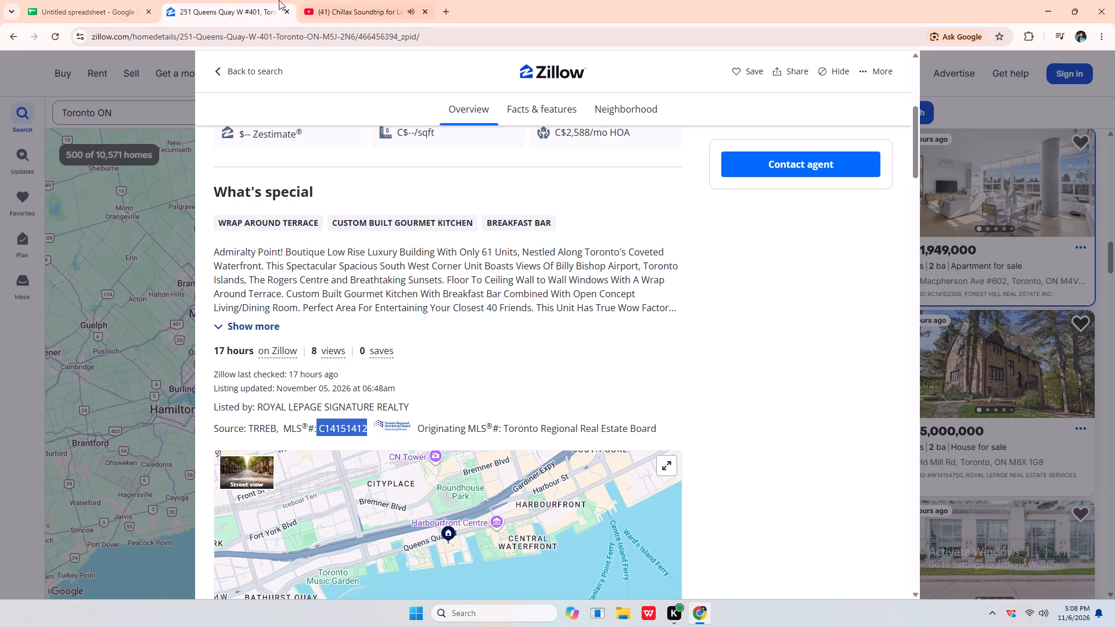
{"action": "left_click", "coordinate": [239, 73]}
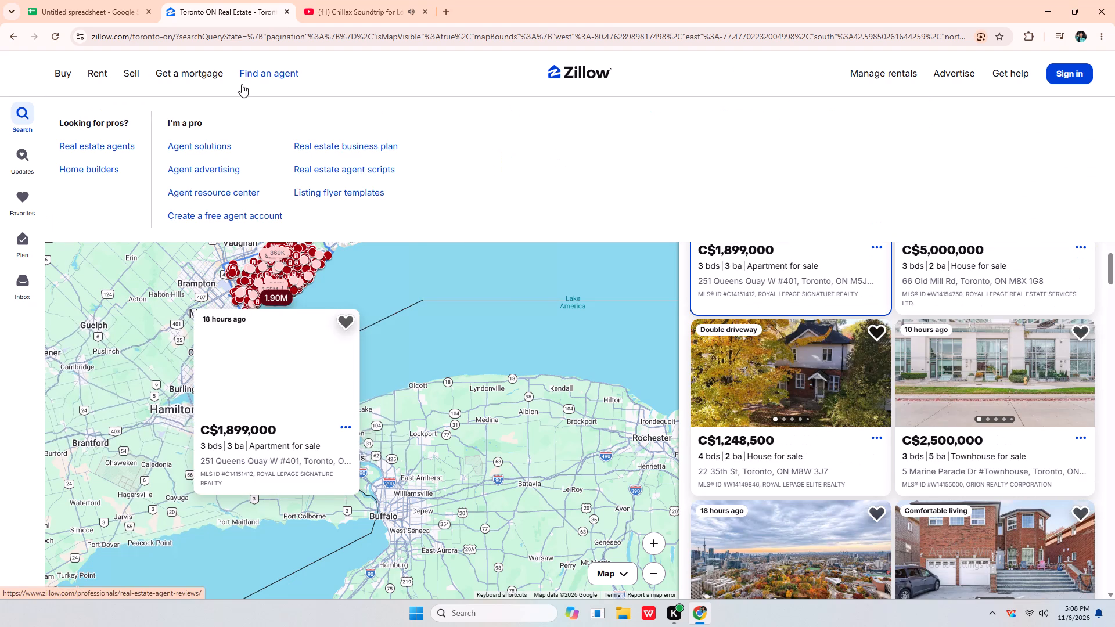
{"action": "left_click", "coordinate": [1001, 305]}
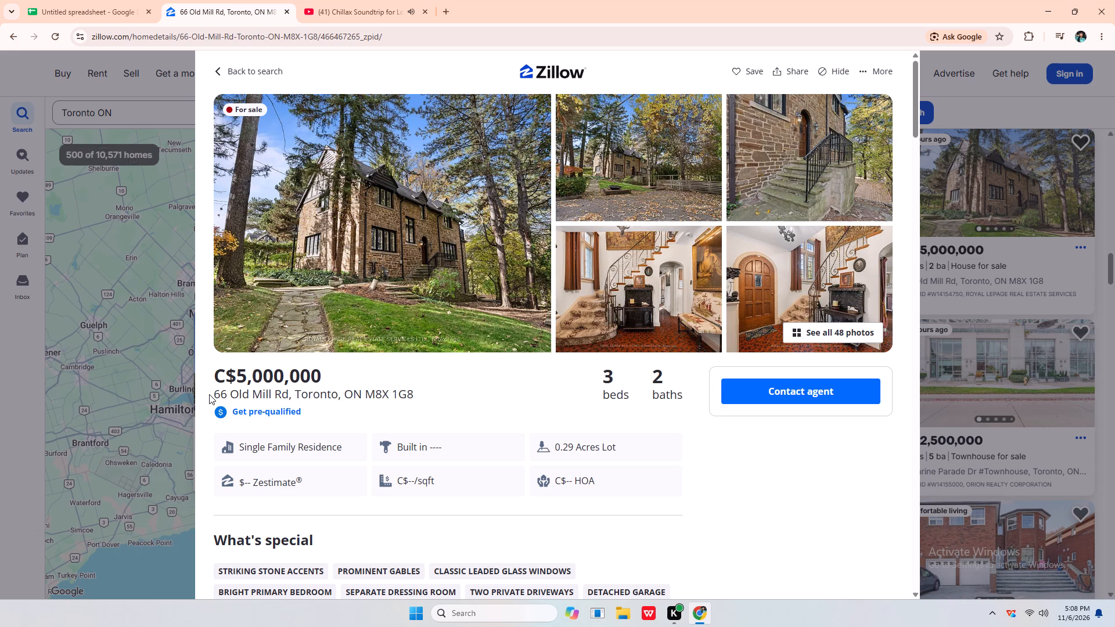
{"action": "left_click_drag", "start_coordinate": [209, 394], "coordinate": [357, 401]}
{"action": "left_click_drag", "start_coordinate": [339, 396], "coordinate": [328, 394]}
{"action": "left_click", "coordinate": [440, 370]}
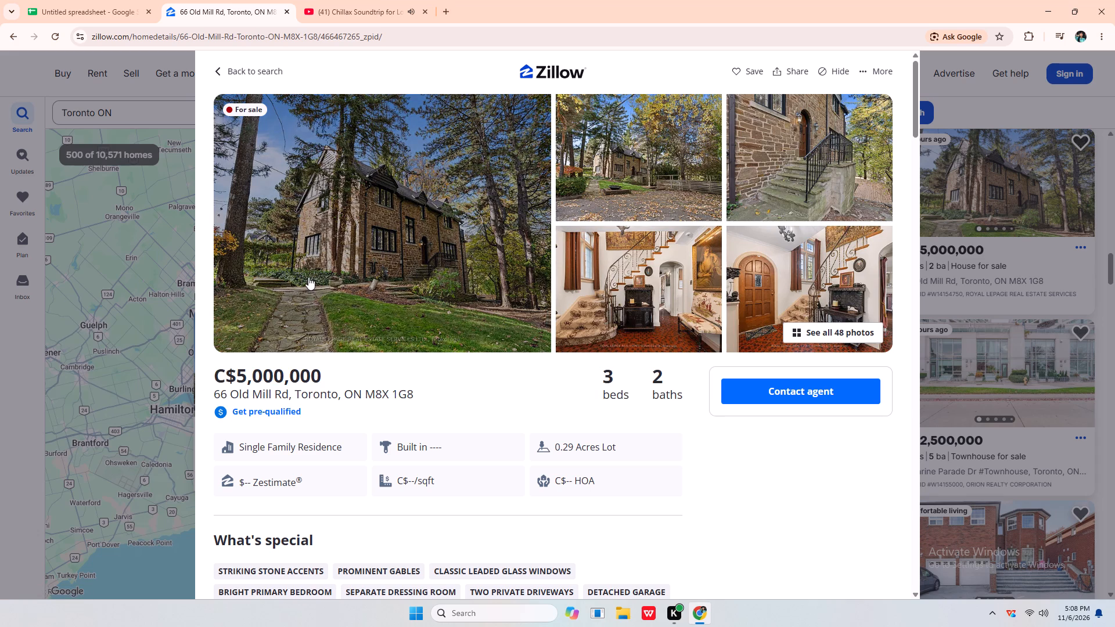
{"action": "left_click", "coordinate": [311, 280]}
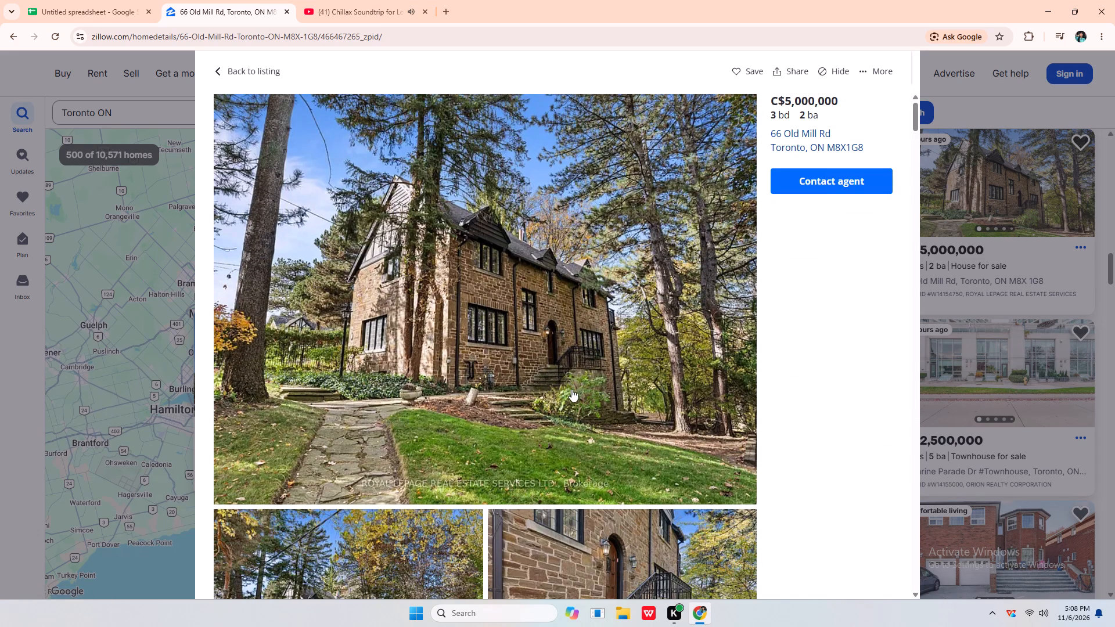
{"action": "scroll", "coordinate": [576, 395], "scroll_direction": "down", "scroll_amount": 6}
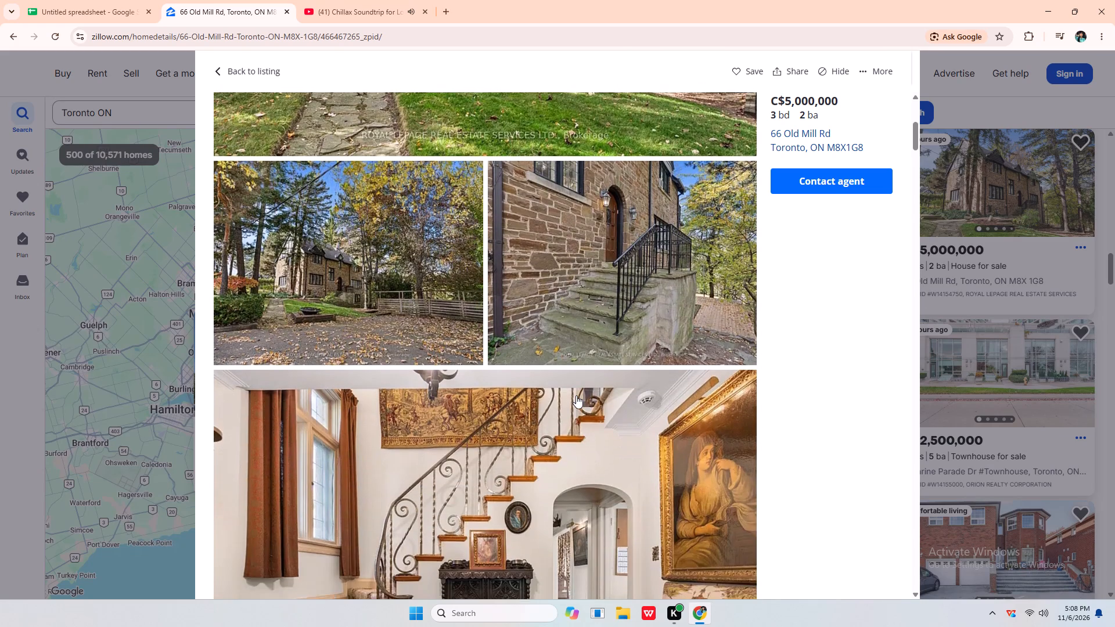
{"action": "scroll", "coordinate": [576, 395], "scroll_direction": "down", "scroll_amount": 8}
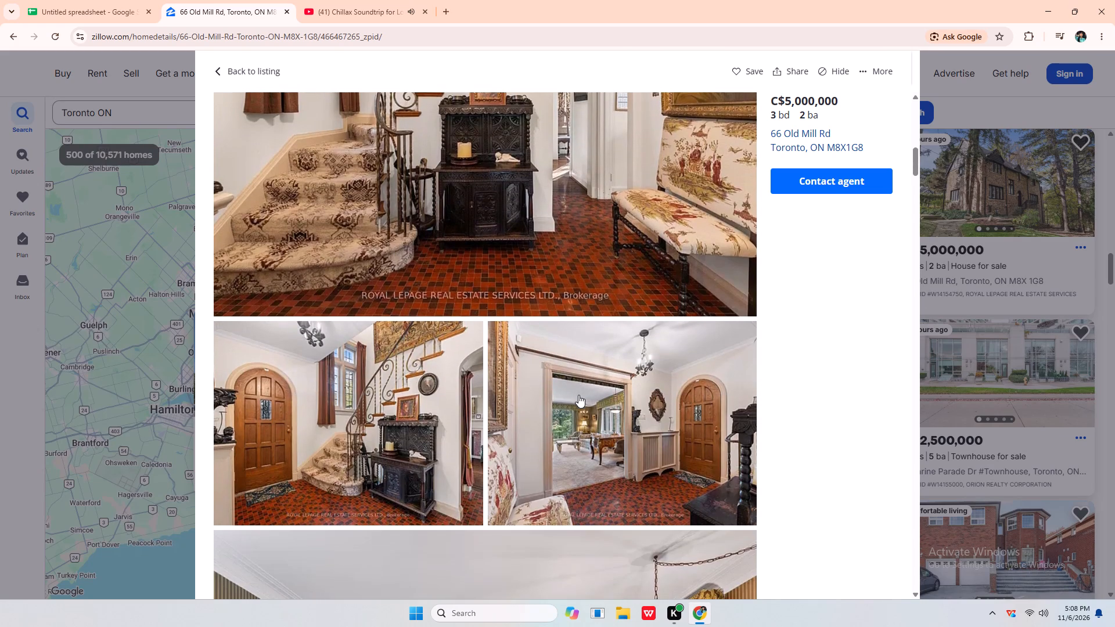
{"action": "scroll", "coordinate": [578, 395], "scroll_direction": "down", "scroll_amount": 4}
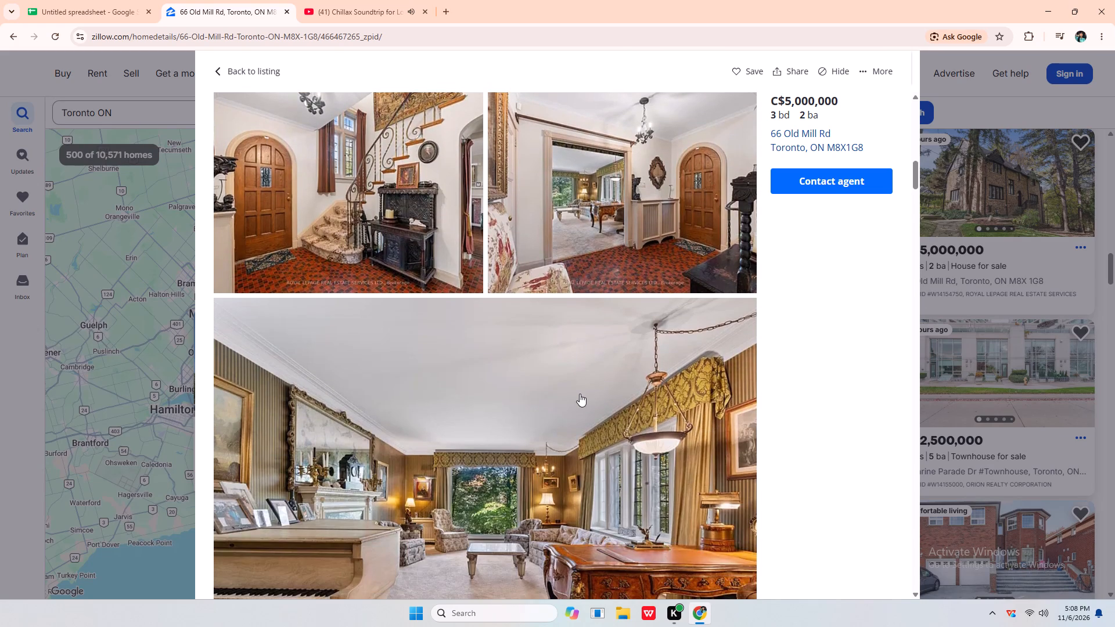
{"action": "scroll", "coordinate": [580, 394], "scroll_direction": "down", "scroll_amount": 10}
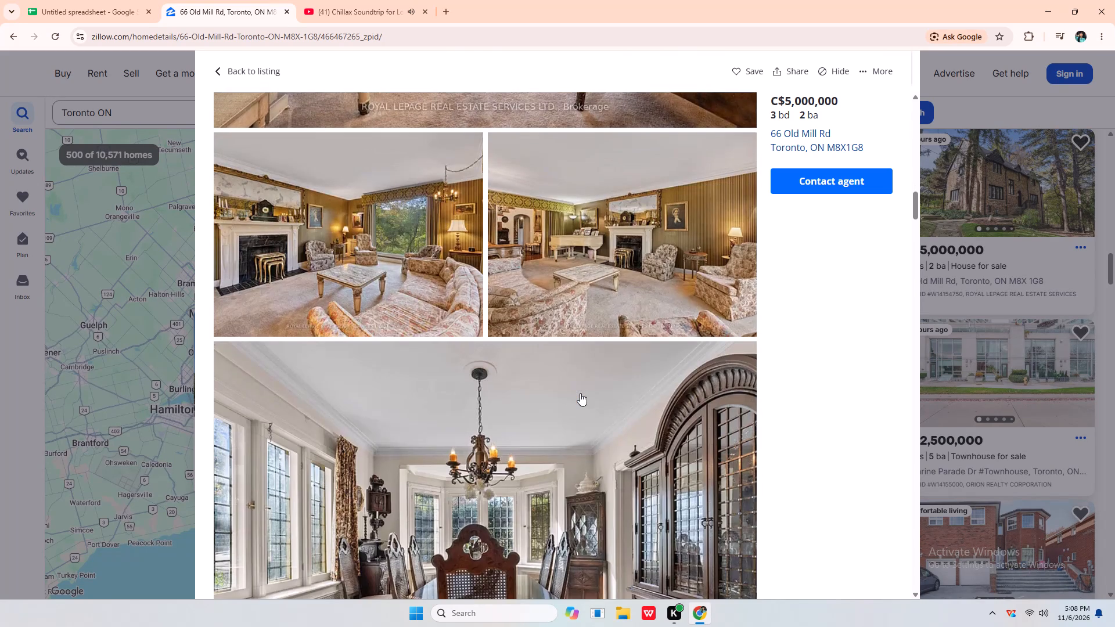
{"action": "scroll", "coordinate": [580, 393], "scroll_direction": "down", "scroll_amount": 14}
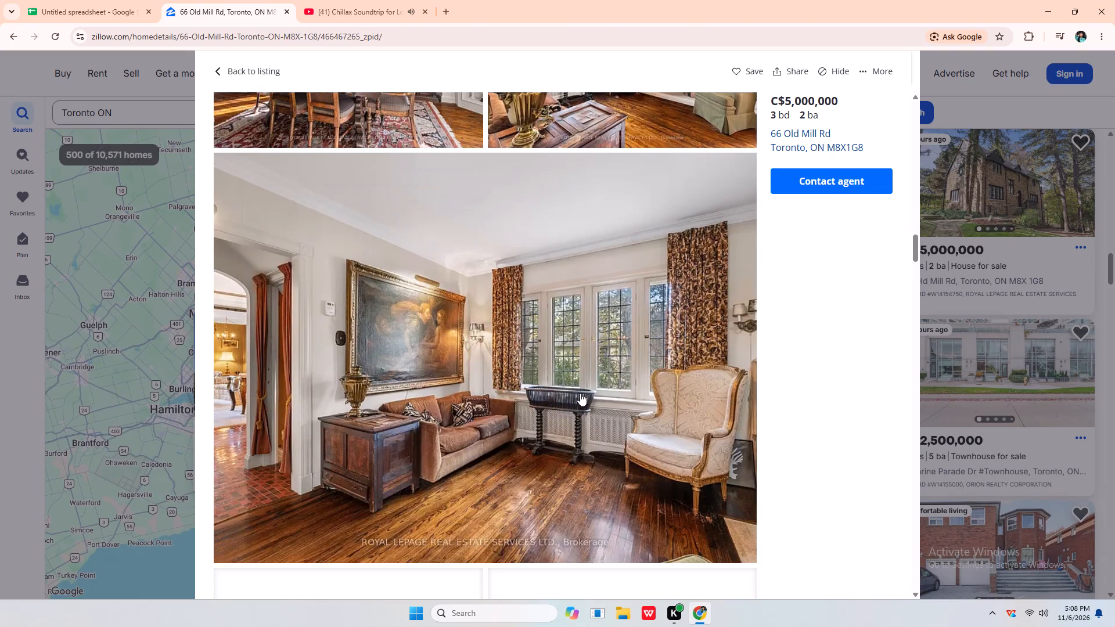
{"action": "scroll", "coordinate": [580, 393], "scroll_direction": "down", "scroll_amount": 9}
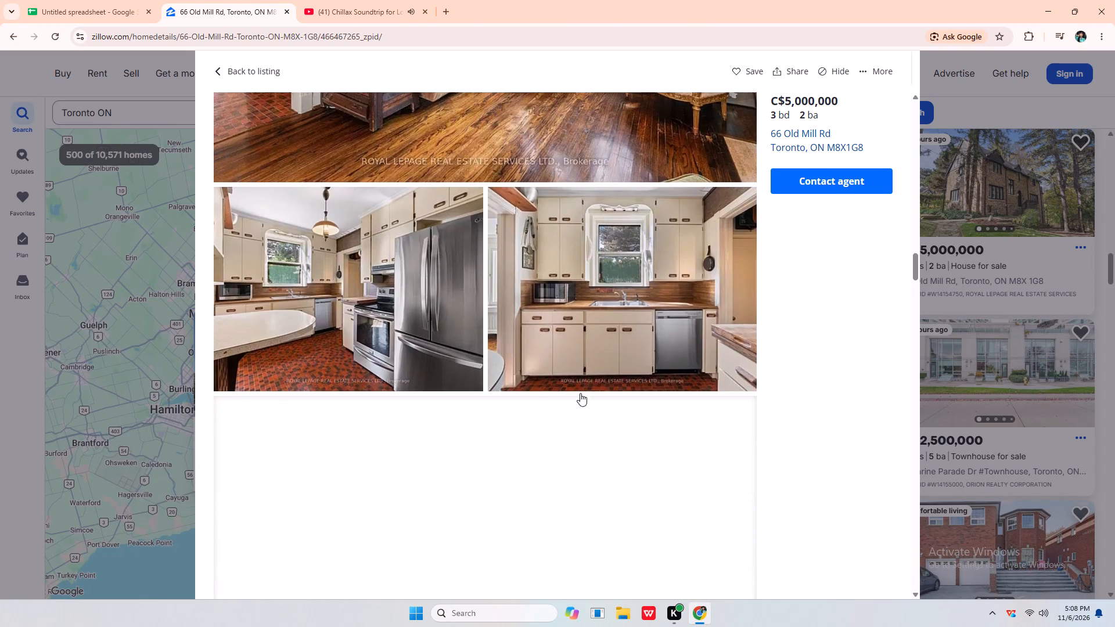
{"action": "scroll", "coordinate": [580, 393], "scroll_direction": "down", "scroll_amount": 9}
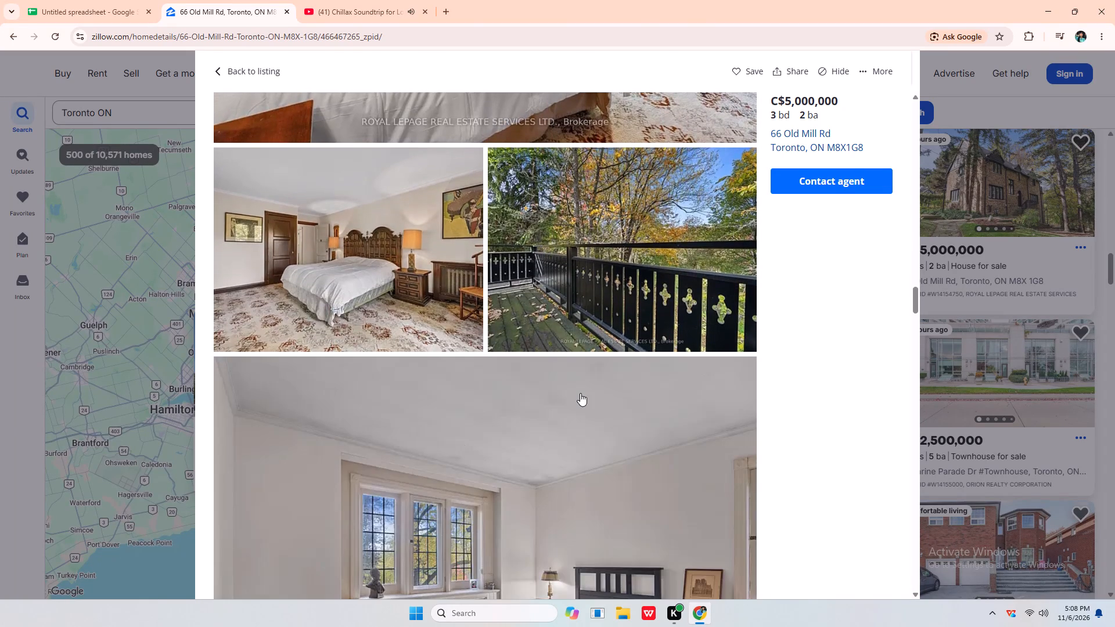
{"action": "scroll", "coordinate": [580, 393], "scroll_direction": "down", "scroll_amount": 5}
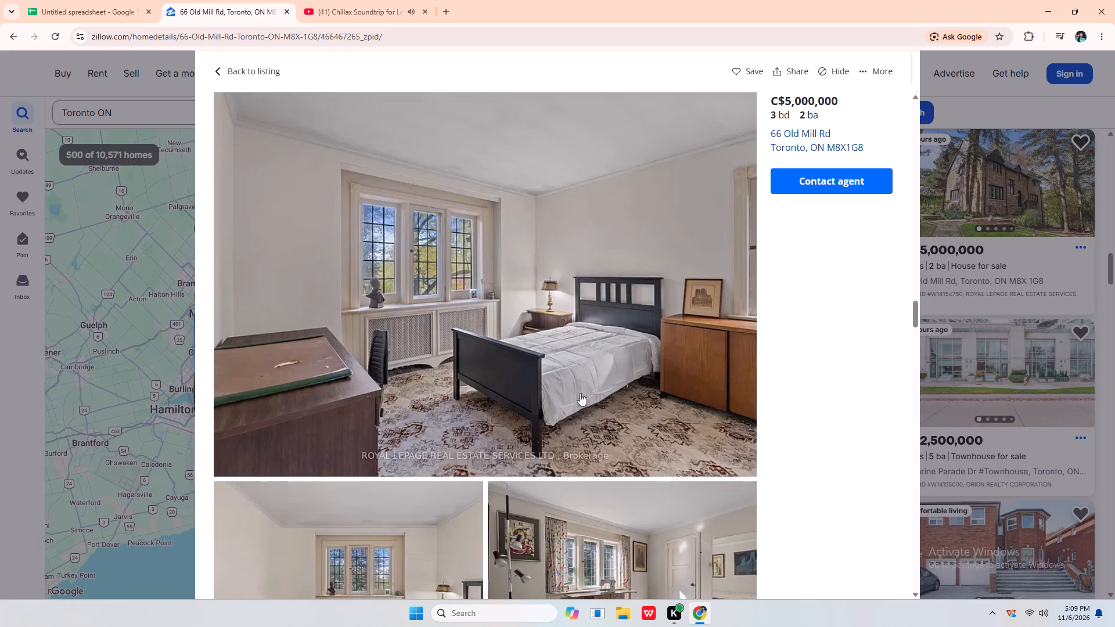
{"action": "scroll", "coordinate": [580, 393], "scroll_direction": "down", "scroll_amount": 4}
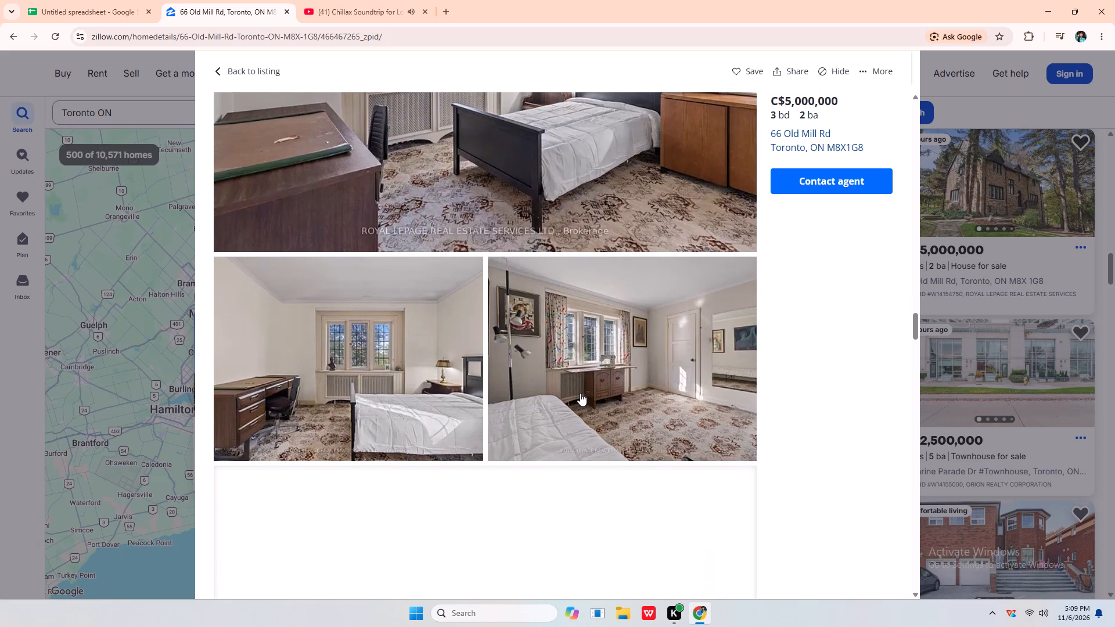
{"action": "scroll", "coordinate": [580, 393], "scroll_direction": "down", "scroll_amount": 6}
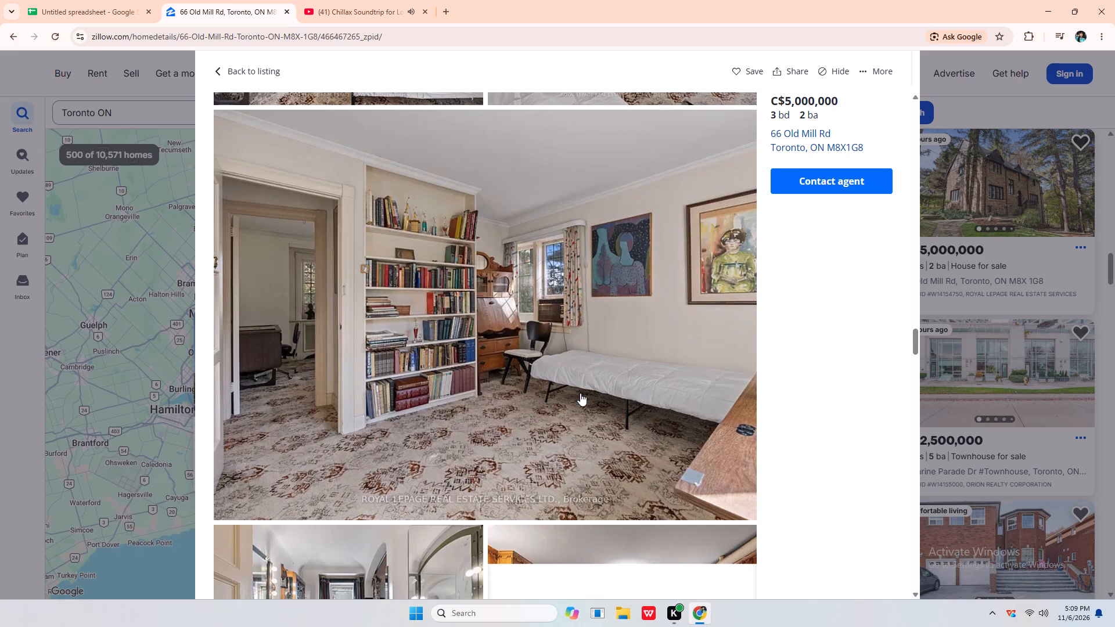
{"action": "scroll", "coordinate": [580, 393], "scroll_direction": "down", "scroll_amount": 5}
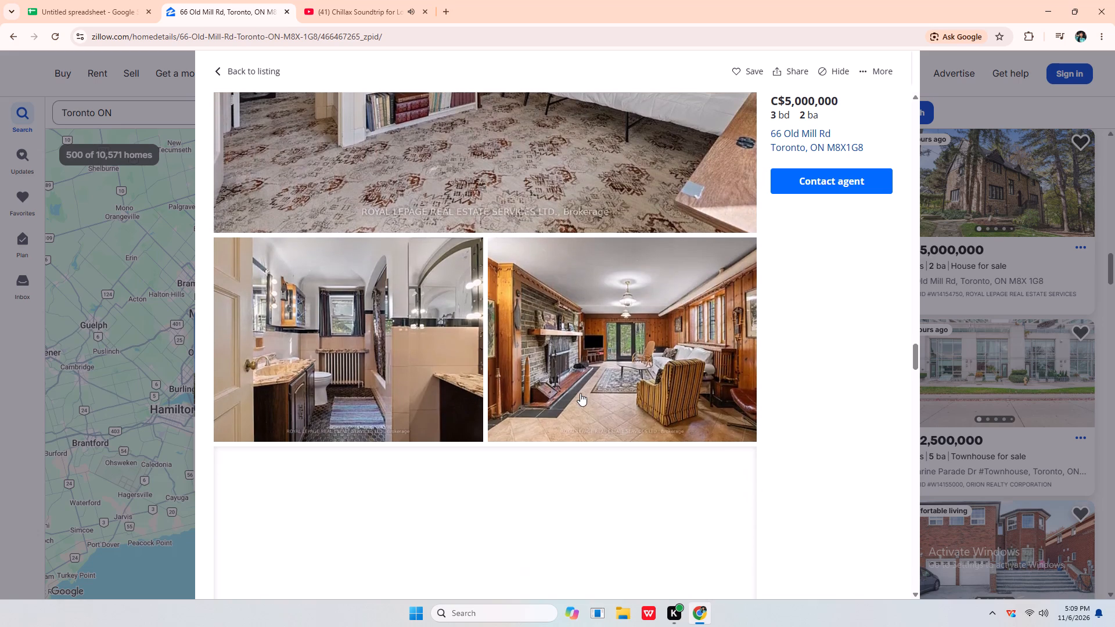
{"action": "scroll", "coordinate": [580, 393], "scroll_direction": "down", "scroll_amount": 4}
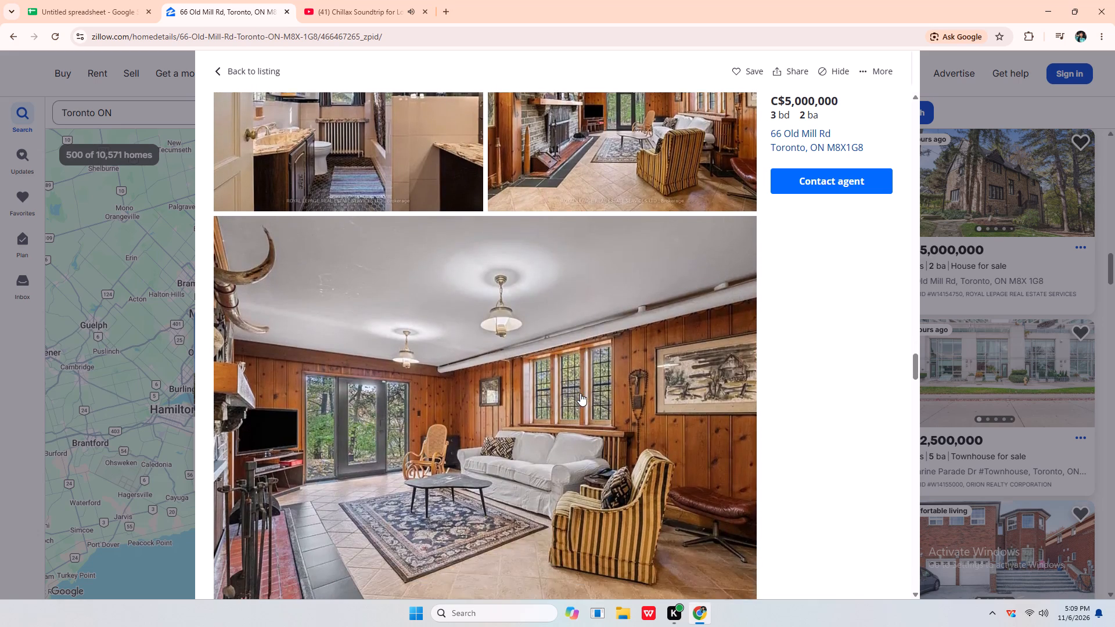
{"action": "scroll", "coordinate": [580, 393], "scroll_direction": "down", "scroll_amount": 1}
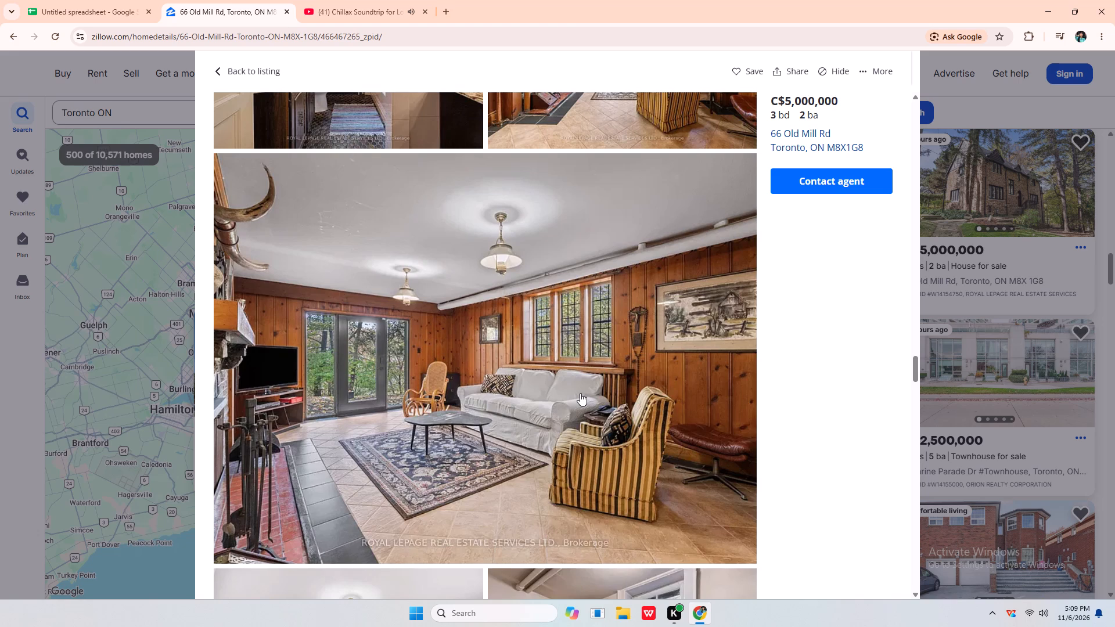
{"action": "scroll", "coordinate": [580, 393], "scroll_direction": "down", "scroll_amount": 6}
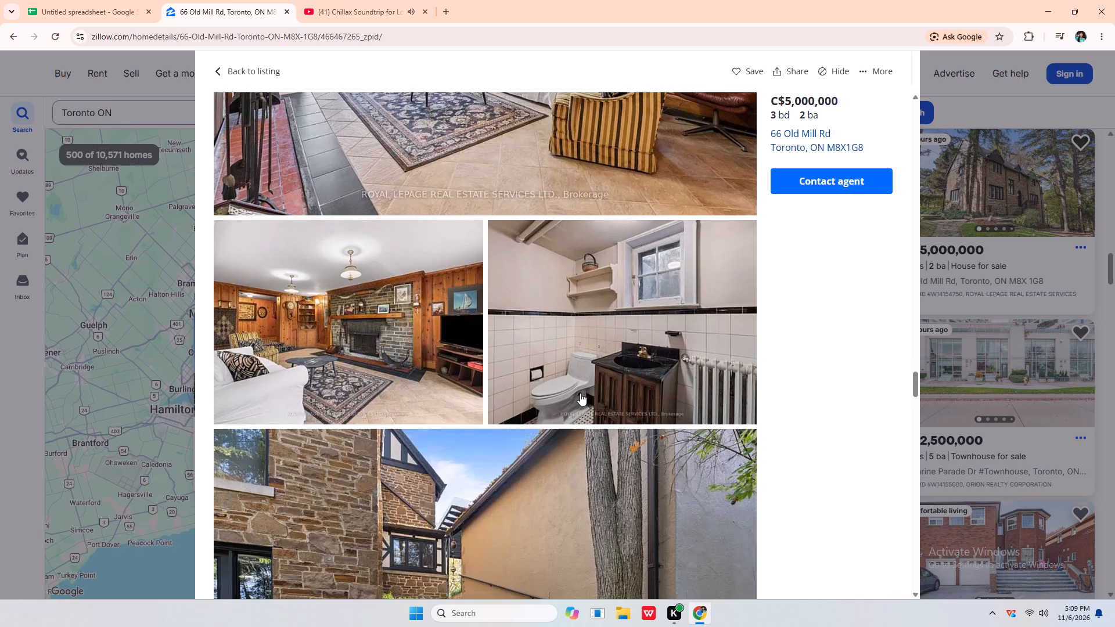
{"action": "scroll", "coordinate": [580, 393], "scroll_direction": "down", "scroll_amount": 10}
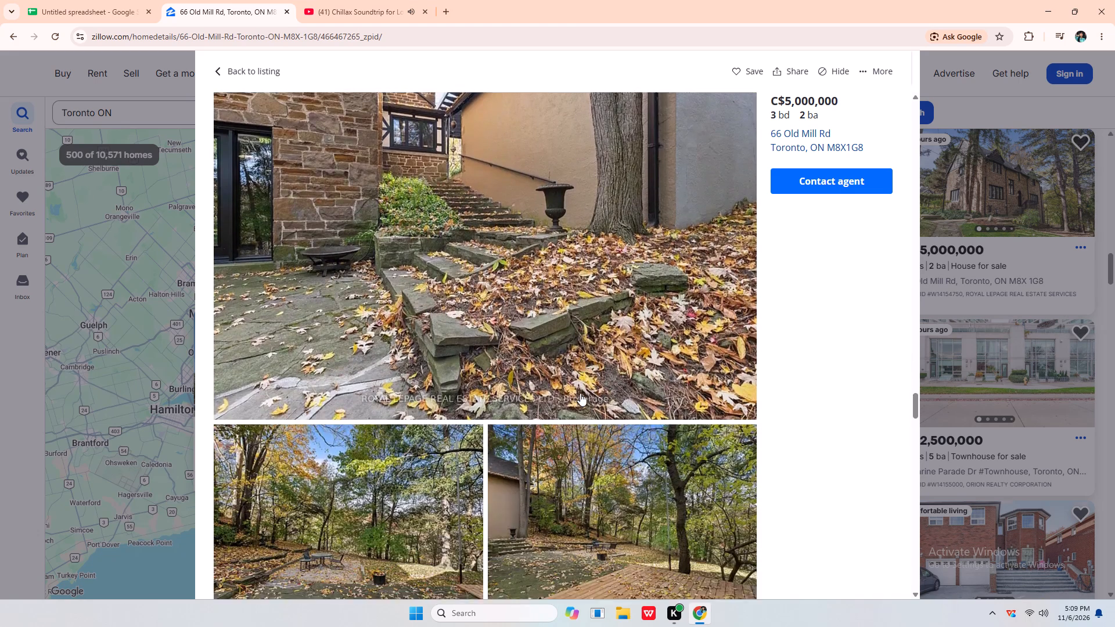
{"action": "scroll", "coordinate": [580, 393], "scroll_direction": "down", "scroll_amount": 4}
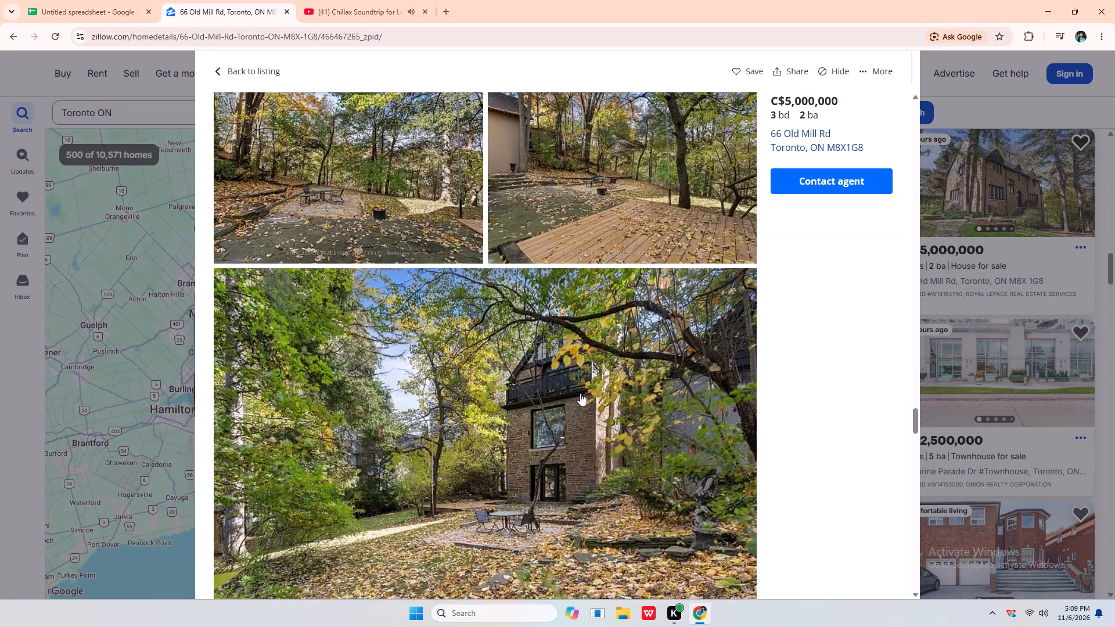
{"action": "scroll", "coordinate": [580, 393], "scroll_direction": "down", "scroll_amount": 6}
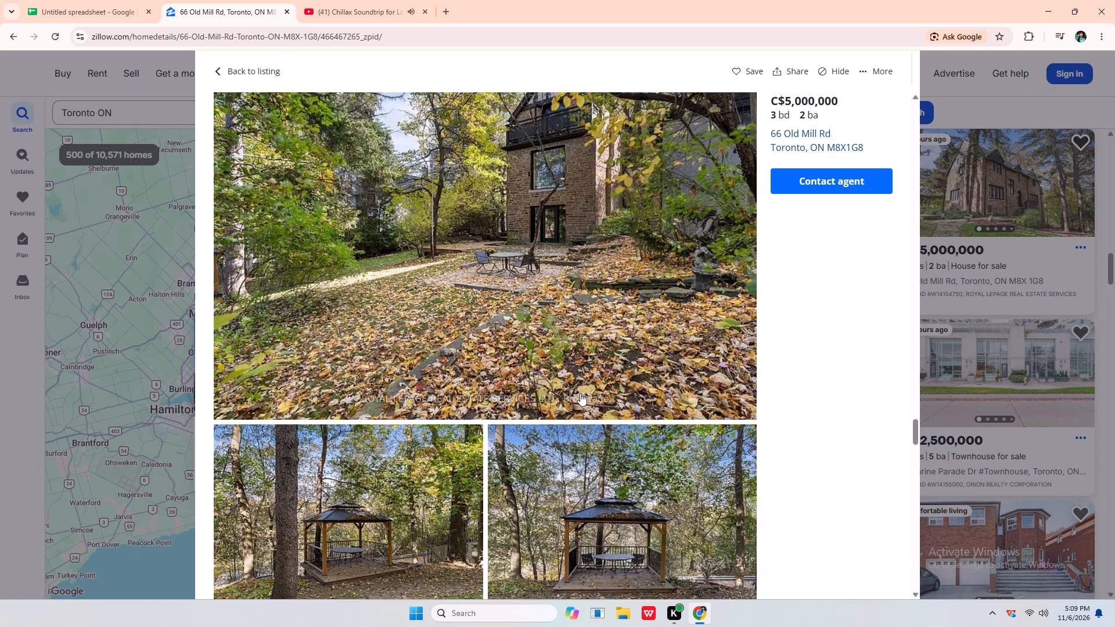
{"action": "scroll", "coordinate": [580, 393], "scroll_direction": "down", "scroll_amount": 5}
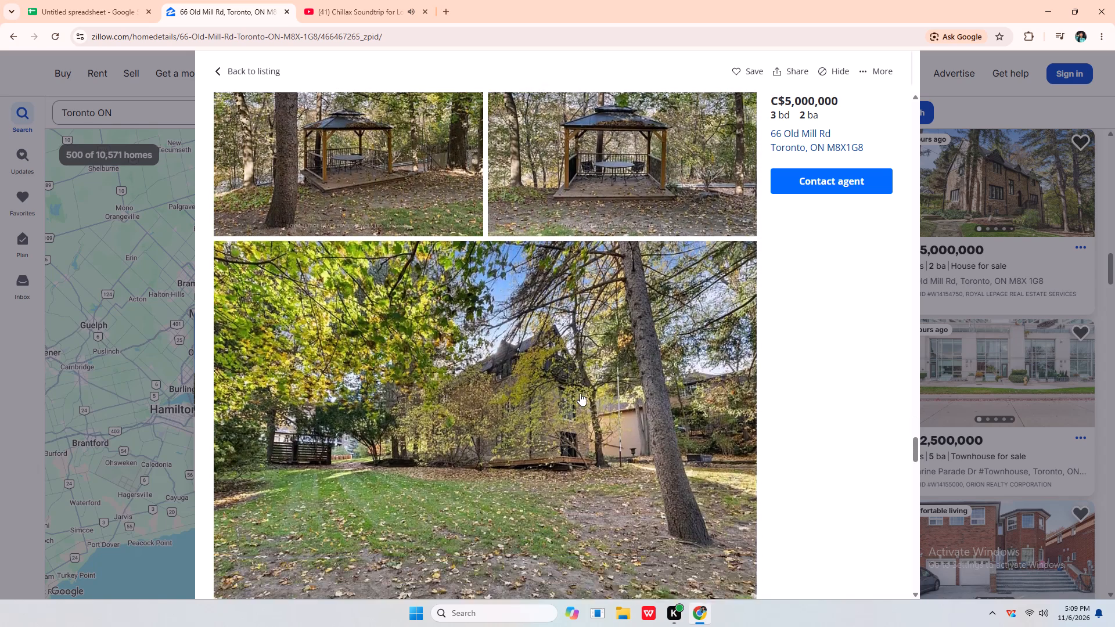
{"action": "scroll", "coordinate": [580, 393], "scroll_direction": "down", "scroll_amount": 7}
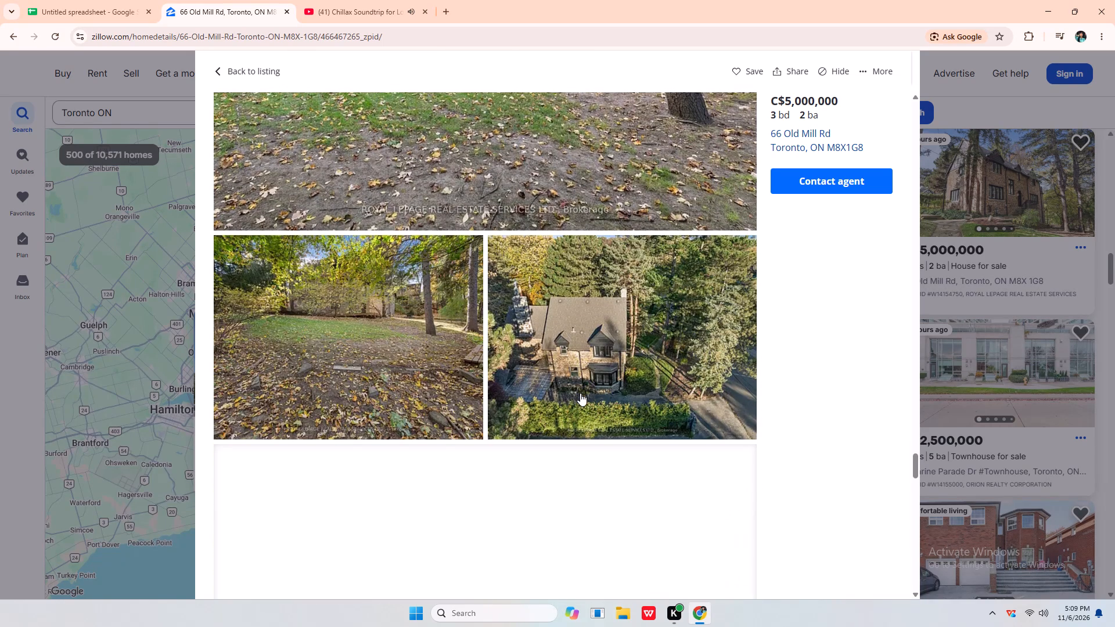
{"action": "scroll", "coordinate": [580, 393], "scroll_direction": "down", "scroll_amount": 6}
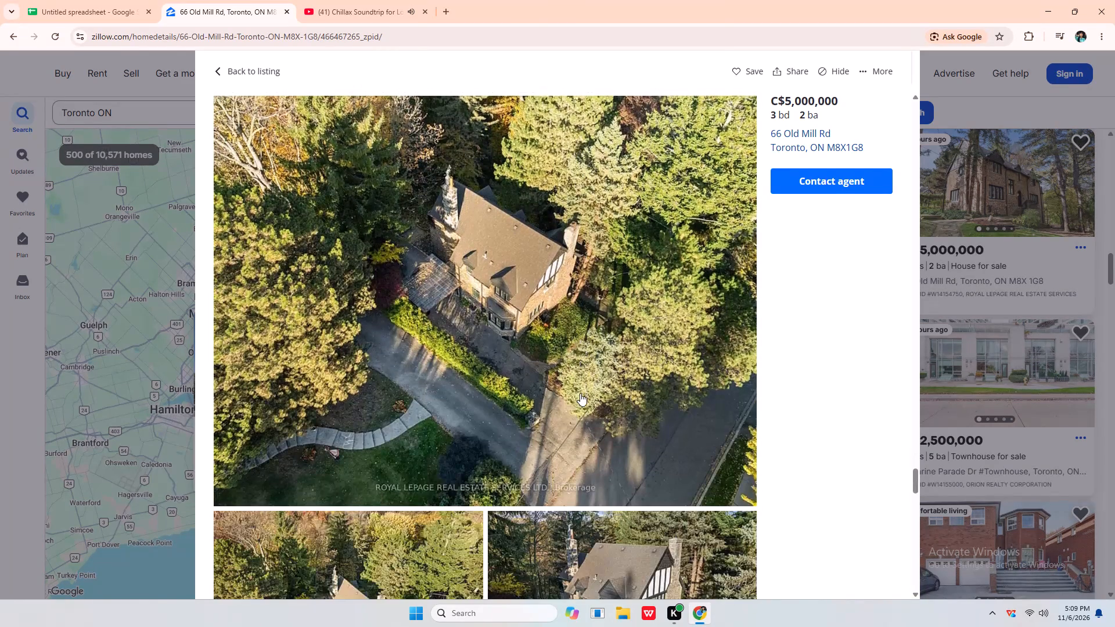
{"action": "scroll", "coordinate": [580, 393], "scroll_direction": "down", "scroll_amount": 6}
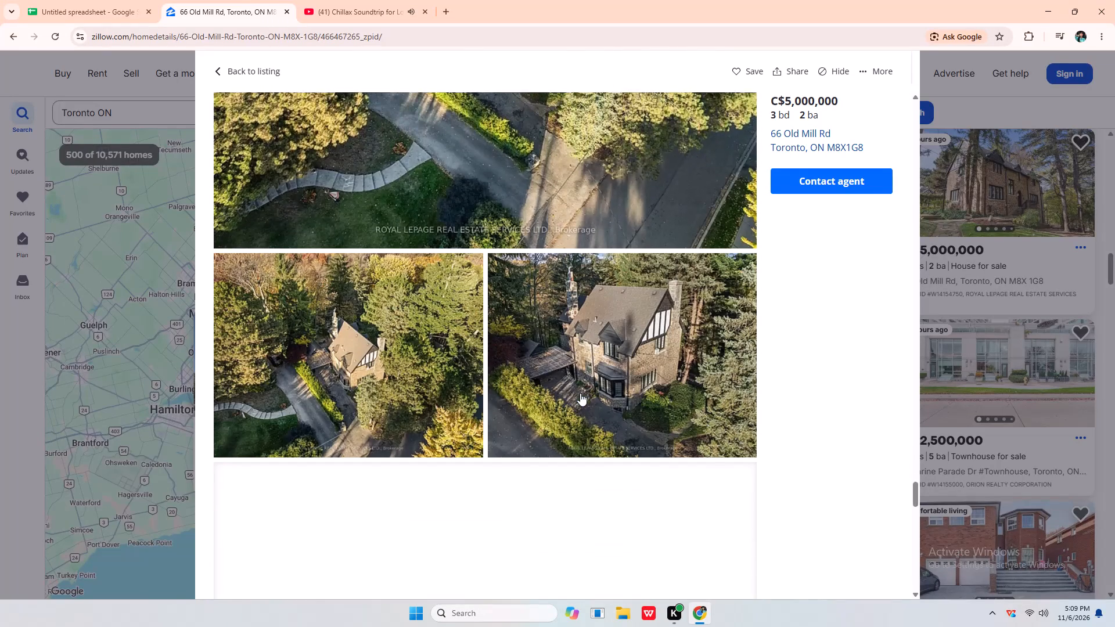
{"action": "scroll", "coordinate": [580, 393], "scroll_direction": "down", "scroll_amount": 4}
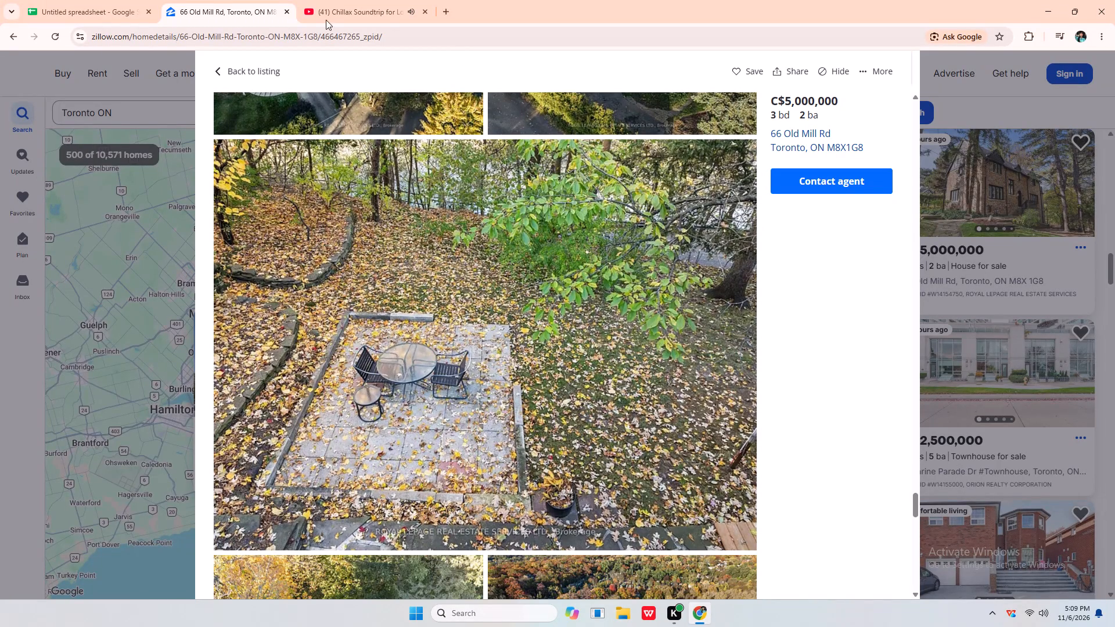
{"action": "left_click", "coordinate": [258, 64]}
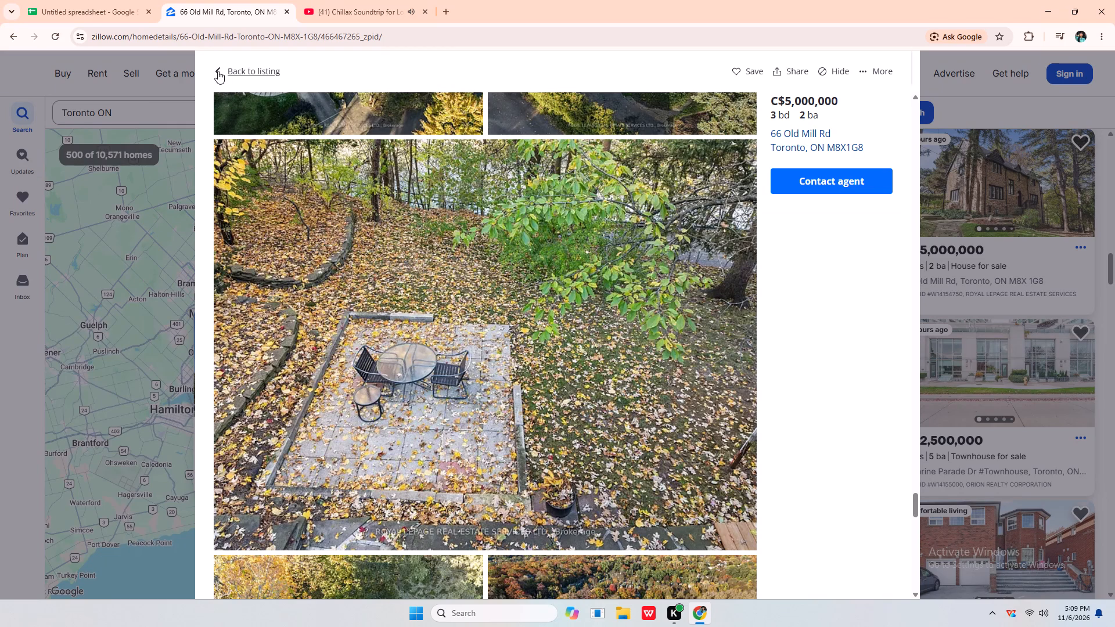
{"action": "left_click", "coordinate": [218, 71]}
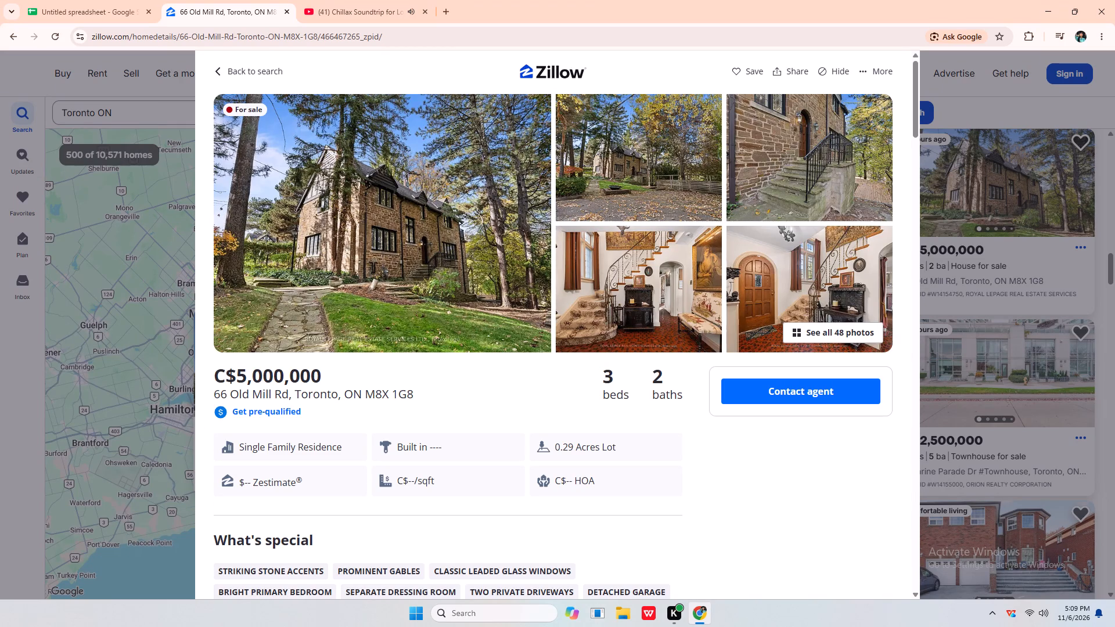
{"action": "left_click_drag", "start_coordinate": [226, 392], "coordinate": [232, 392]}
{"action": "left_click_drag", "start_coordinate": [210, 391], "coordinate": [214, 391]}
{"action": "left_click_drag", "start_coordinate": [214, 391], "coordinate": [417, 389]}
{"action": "key", "text": "ctrl+c"}
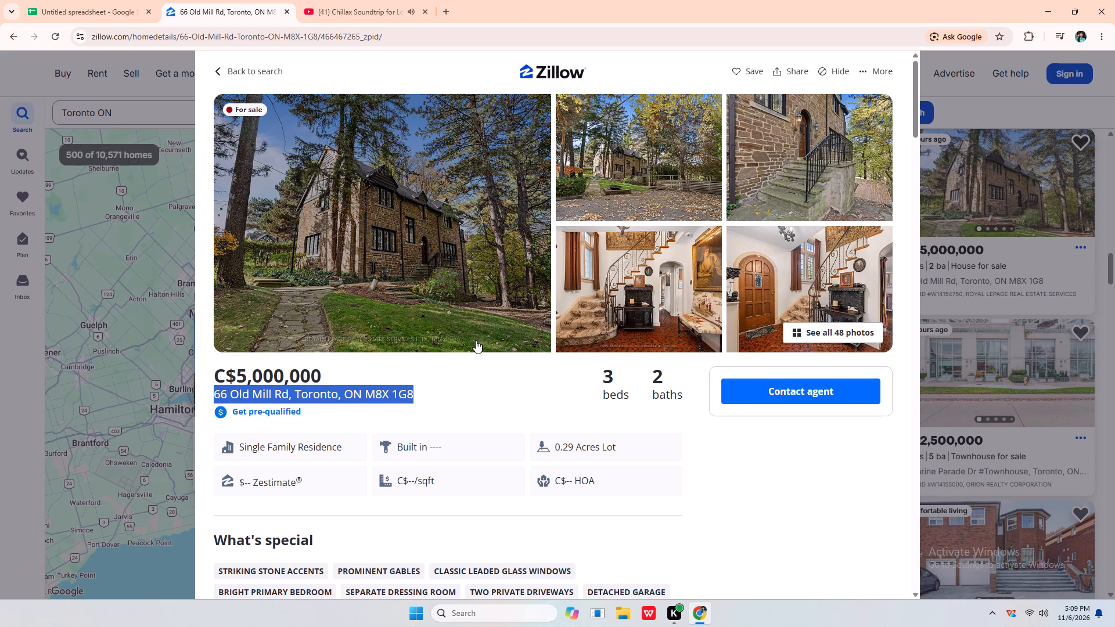
{"action": "left_click", "coordinate": [80, 6]}
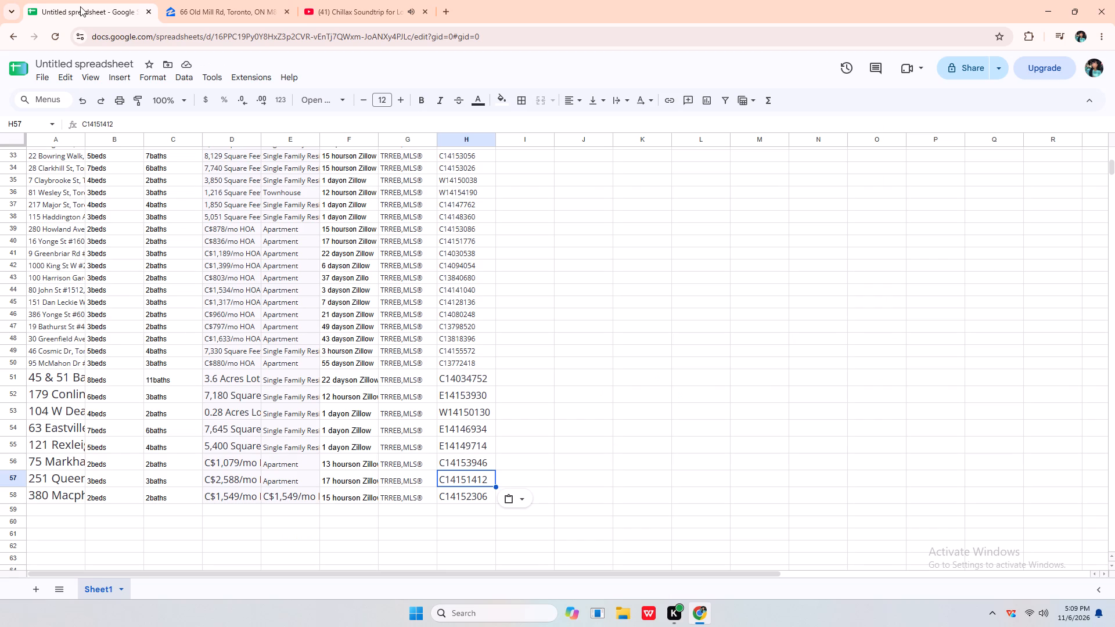
{"action": "left_click", "coordinate": [73, 510]}
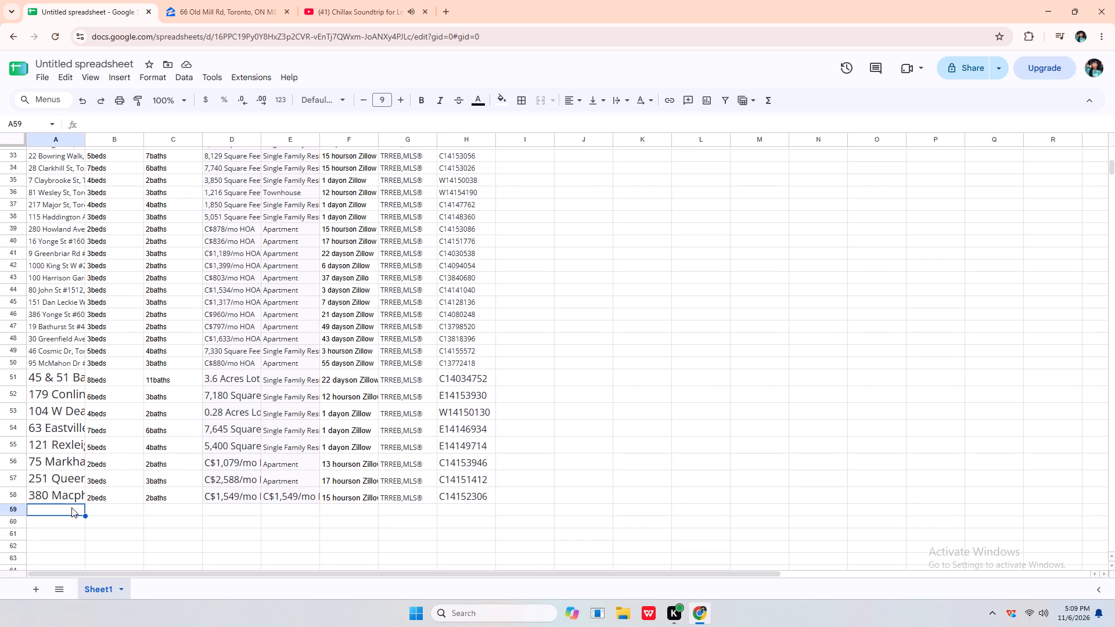
{"action": "key", "text": "ctrl+v"}
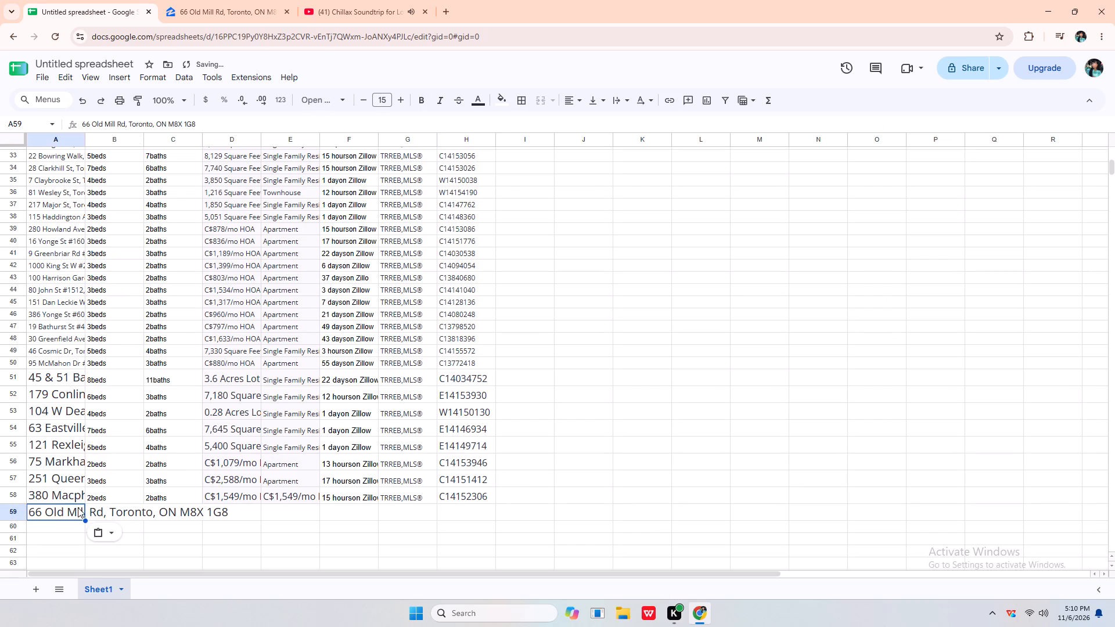
{"action": "key", "text": "Right"}
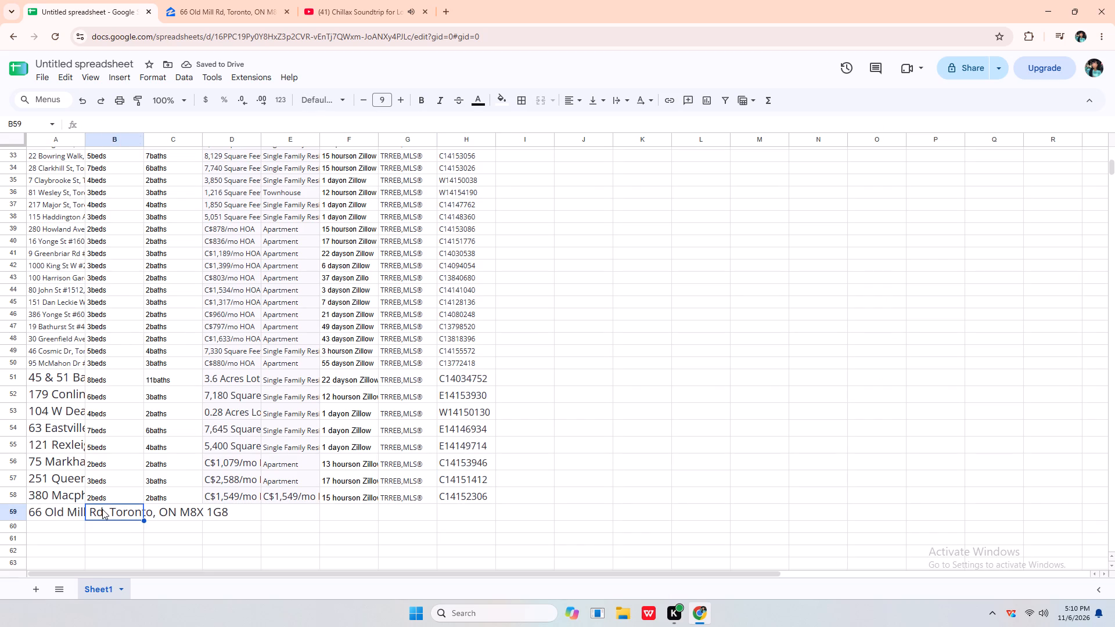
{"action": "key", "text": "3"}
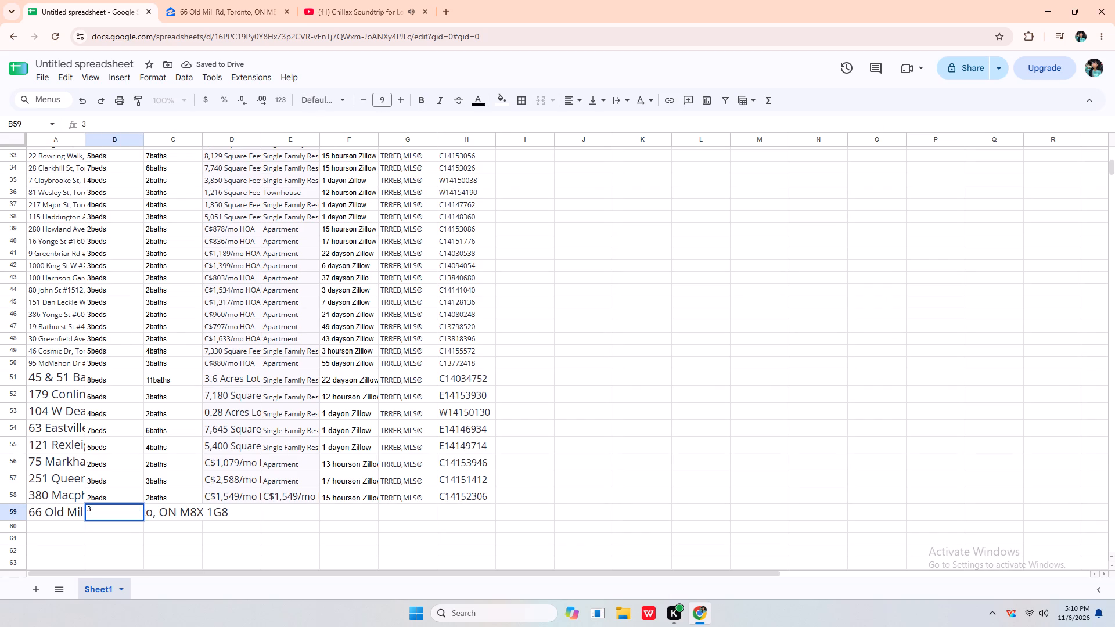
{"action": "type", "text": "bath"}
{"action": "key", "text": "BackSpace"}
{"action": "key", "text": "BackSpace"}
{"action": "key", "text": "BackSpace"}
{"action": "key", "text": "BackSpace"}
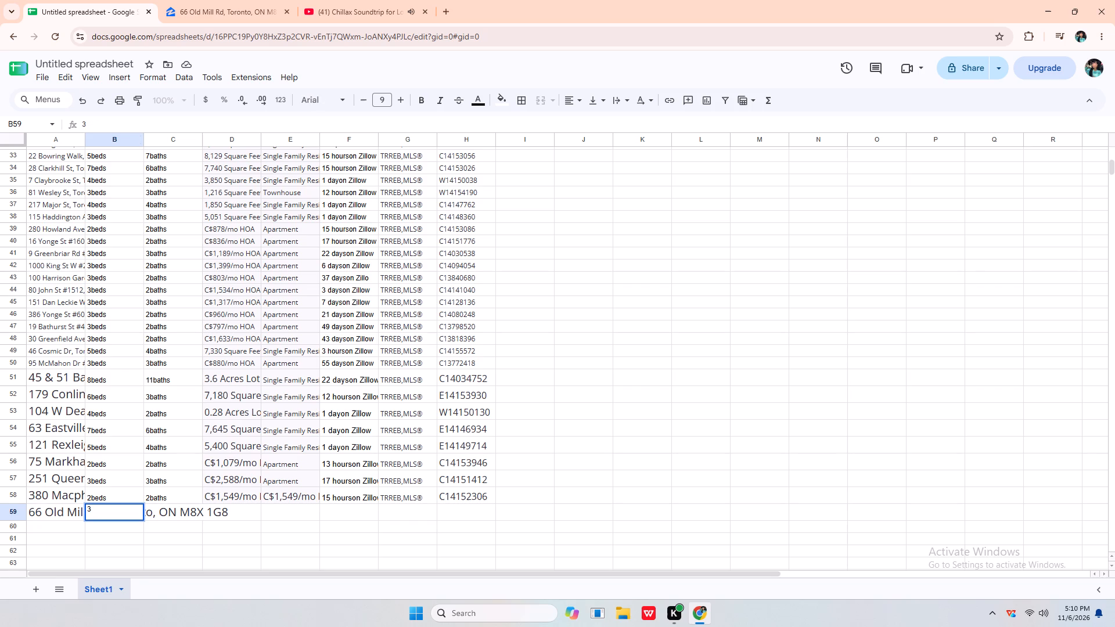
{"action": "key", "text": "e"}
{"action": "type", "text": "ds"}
Copy the lot size 0.29 Acres Lot from the Zillow listing into cell D59 of the spreadsheet.
{"action": "left_click", "coordinate": [247, 10]}
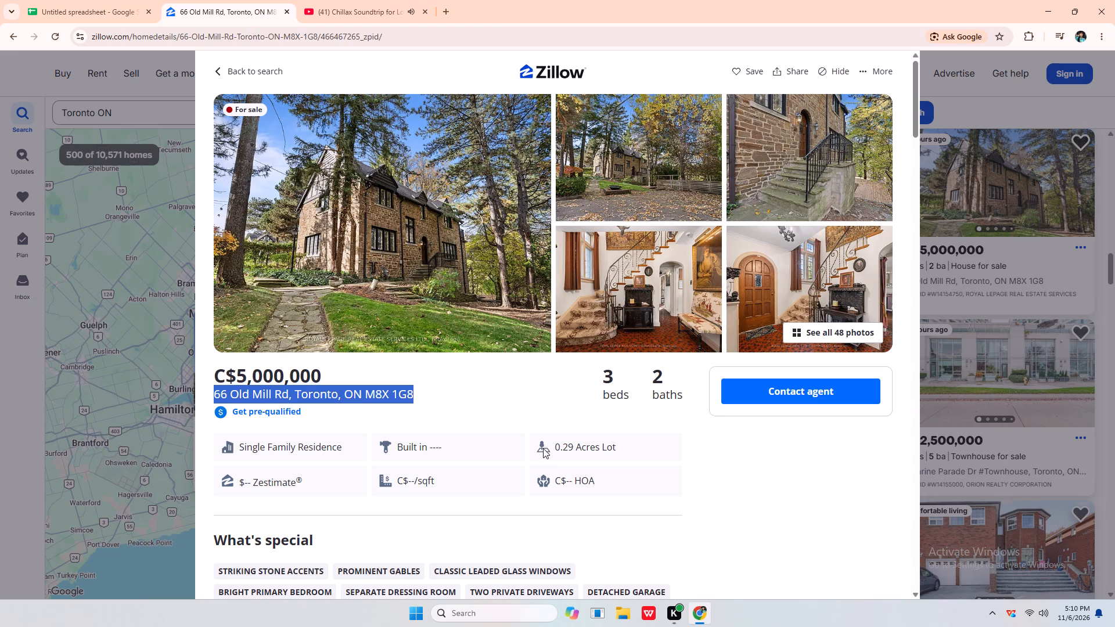
{"action": "left_click_drag", "start_coordinate": [554, 446], "coordinate": [562, 446]}
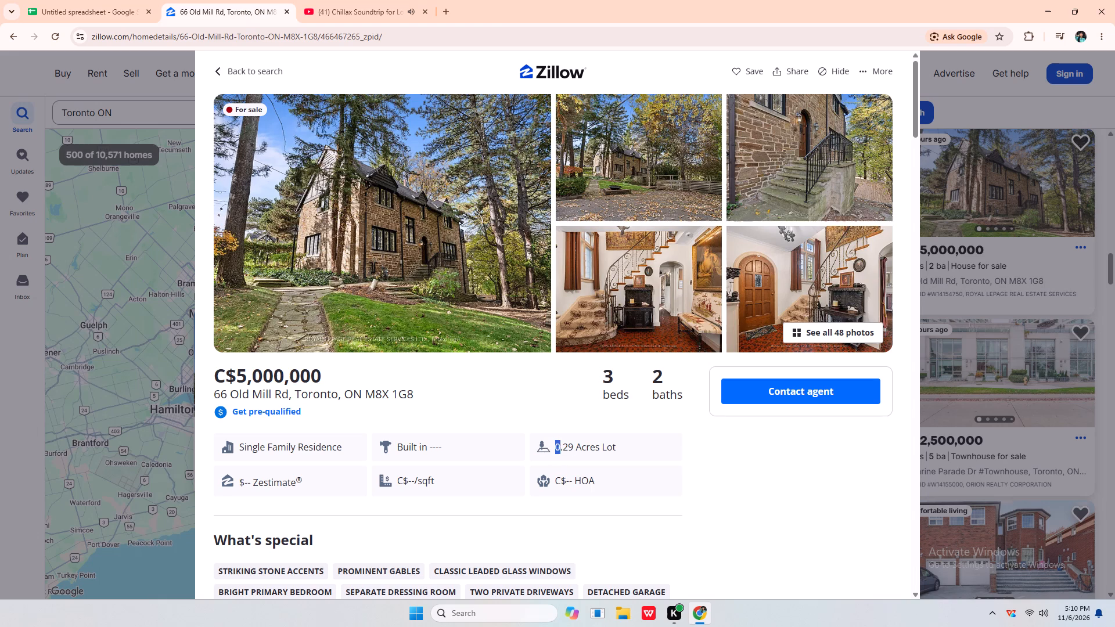
{"action": "left_click_drag", "start_coordinate": [562, 446], "coordinate": [624, 447]}
{"action": "key", "text": "ctrl+c"}
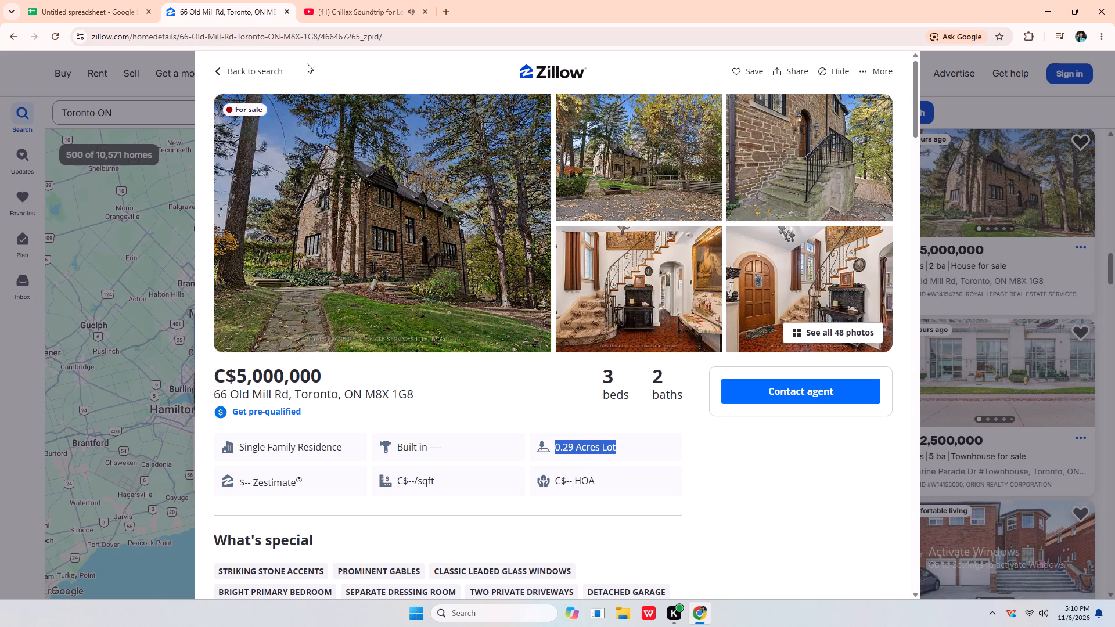
{"action": "left_click", "coordinate": [109, 9]}
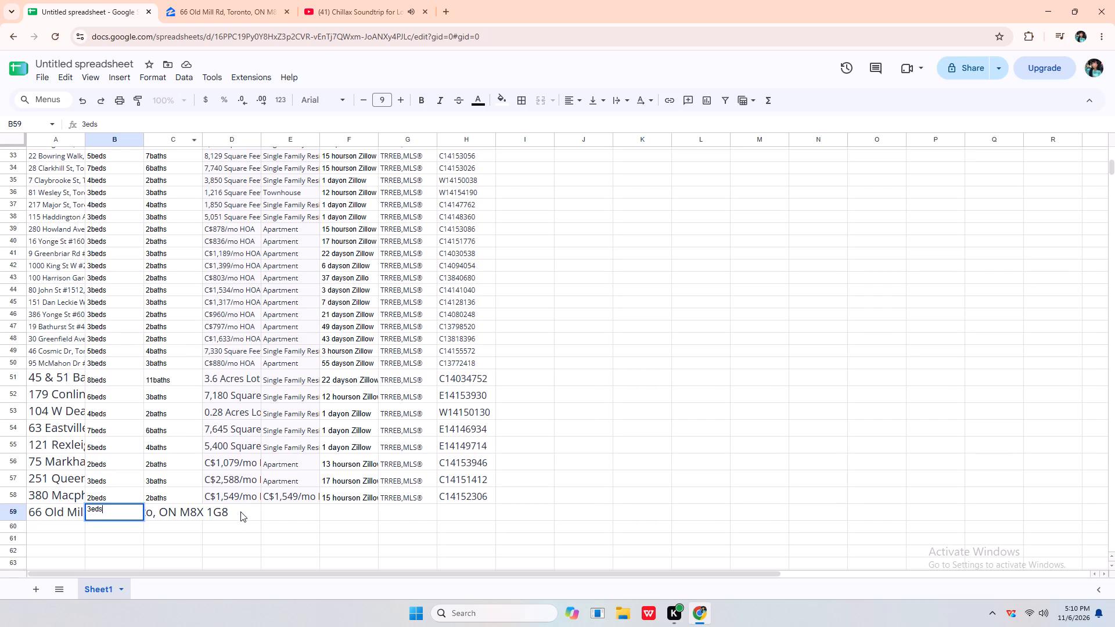
{"action": "left_click", "coordinate": [242, 510]}
{"action": "key", "text": "ctrl+v"}
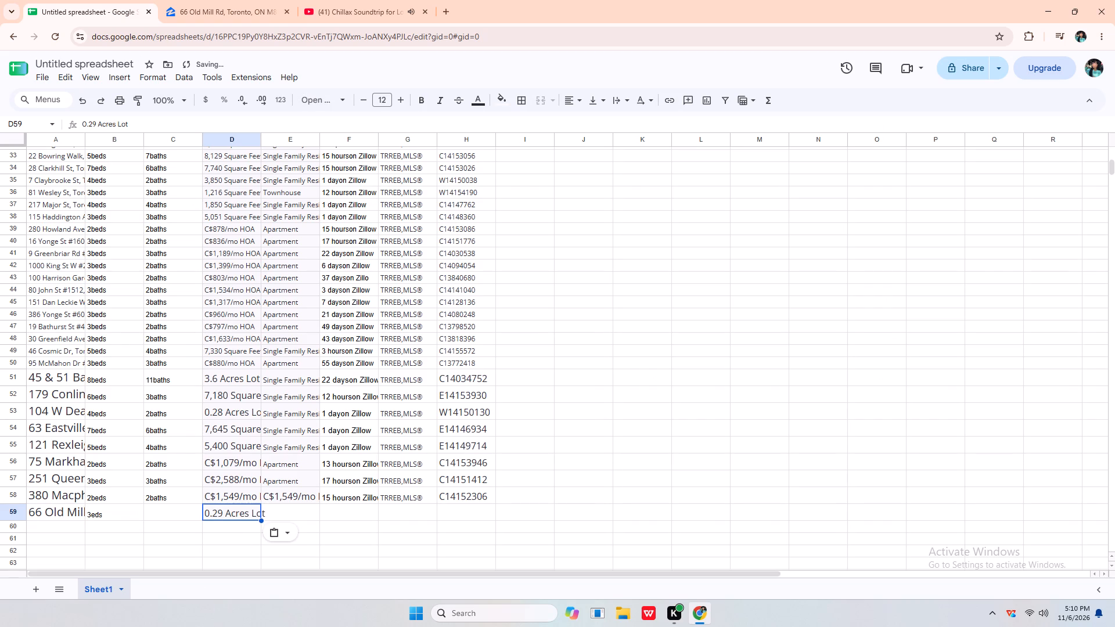
{"action": "left_click", "coordinate": [170, 505]}
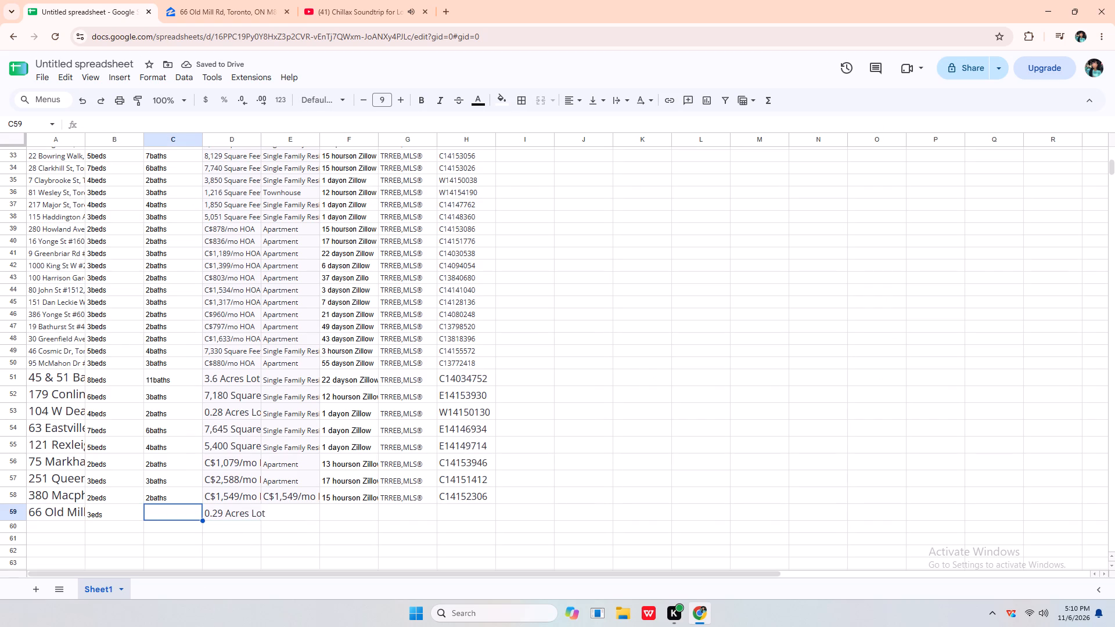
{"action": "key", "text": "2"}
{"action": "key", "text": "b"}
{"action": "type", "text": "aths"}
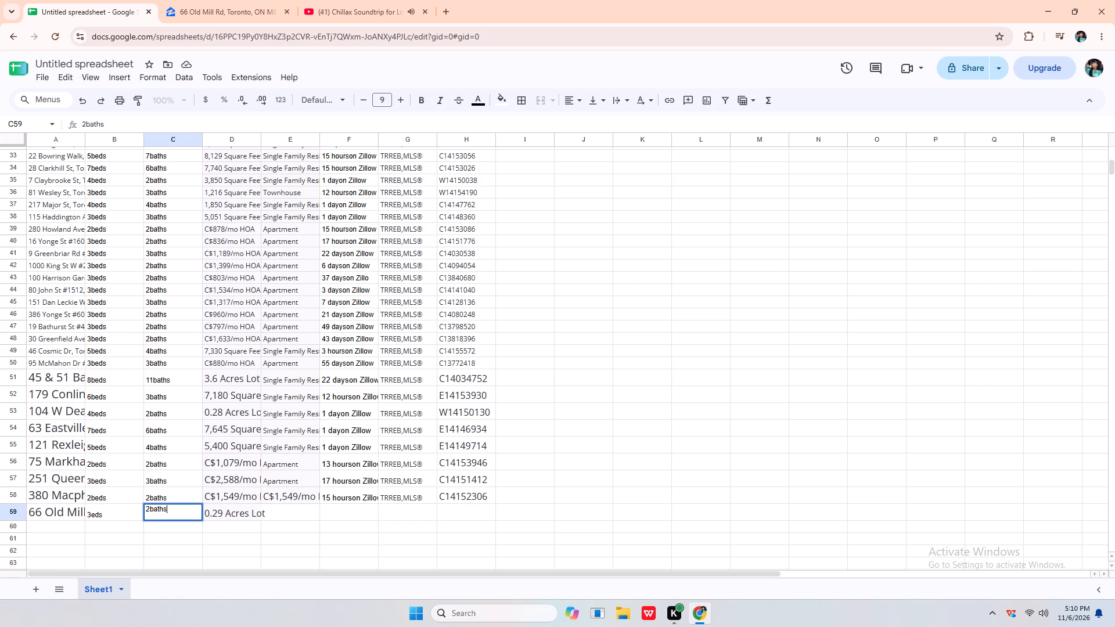
{"action": "left_click", "coordinate": [281, 518]}
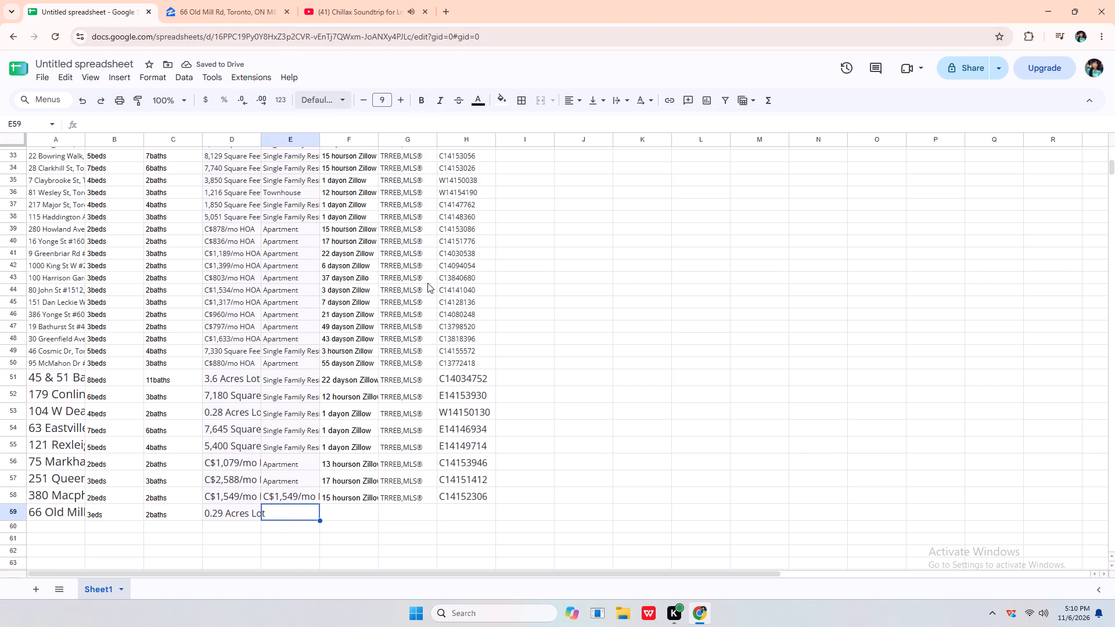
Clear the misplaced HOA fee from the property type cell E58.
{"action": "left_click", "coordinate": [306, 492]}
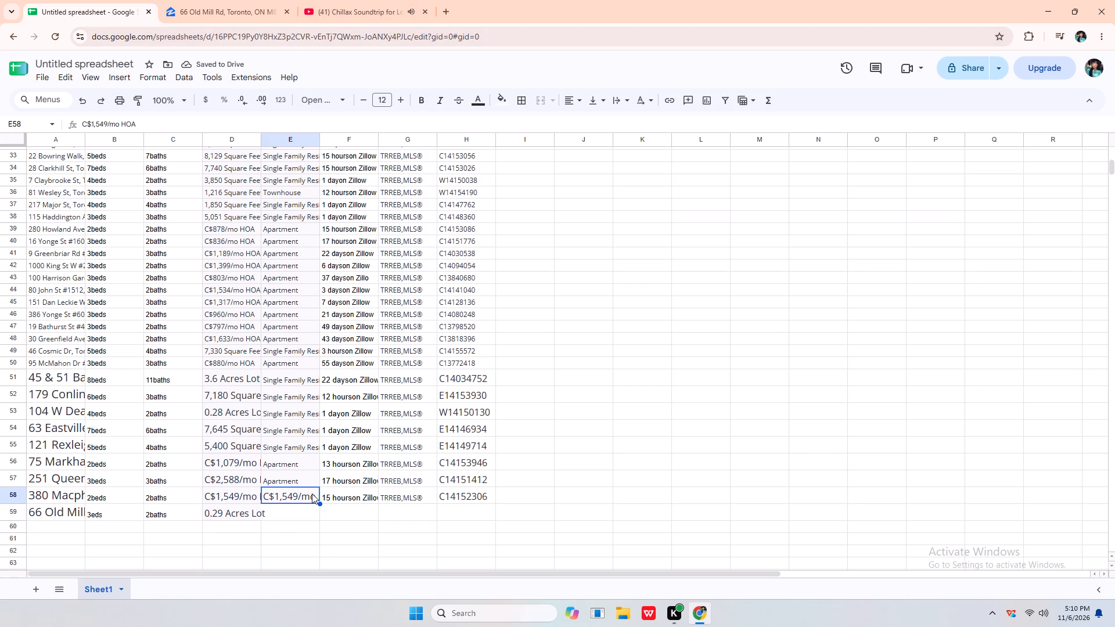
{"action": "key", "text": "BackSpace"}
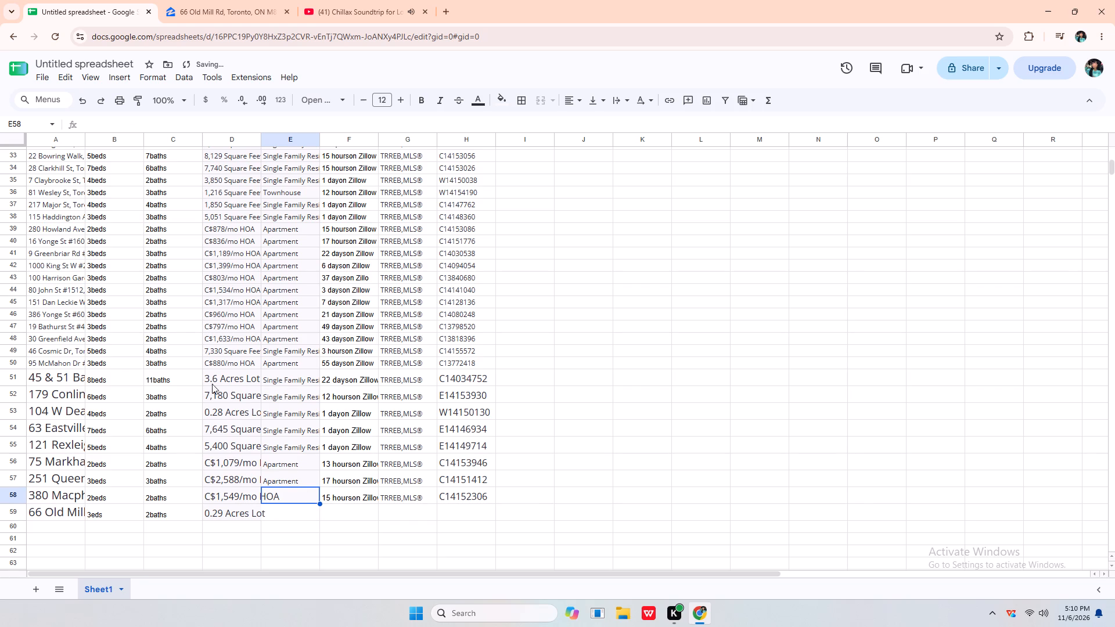
{"action": "left_click", "coordinate": [212, 10]}
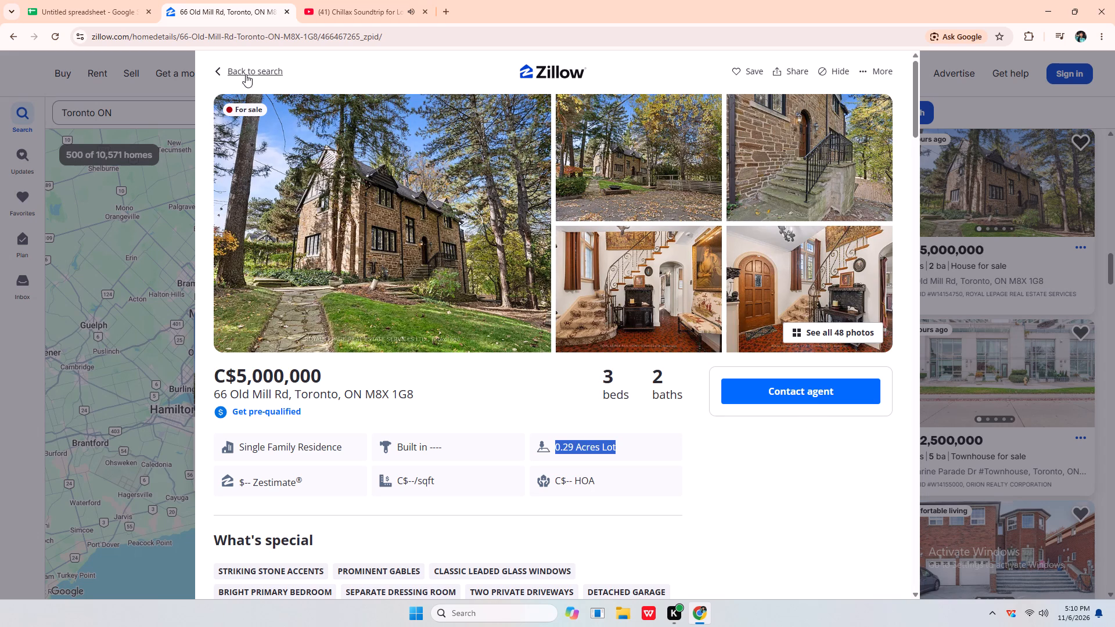
{"action": "scroll", "coordinate": [331, 531], "scroll_direction": "down", "scroll_amount": 6}
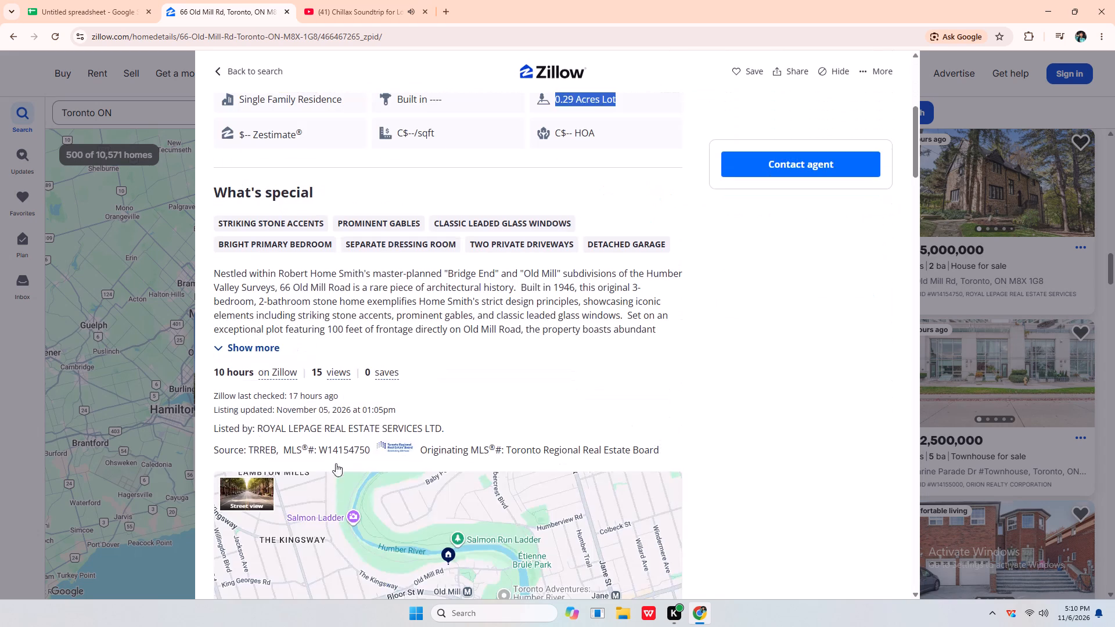
{"action": "left_click_drag", "start_coordinate": [214, 369], "coordinate": [287, 365]}
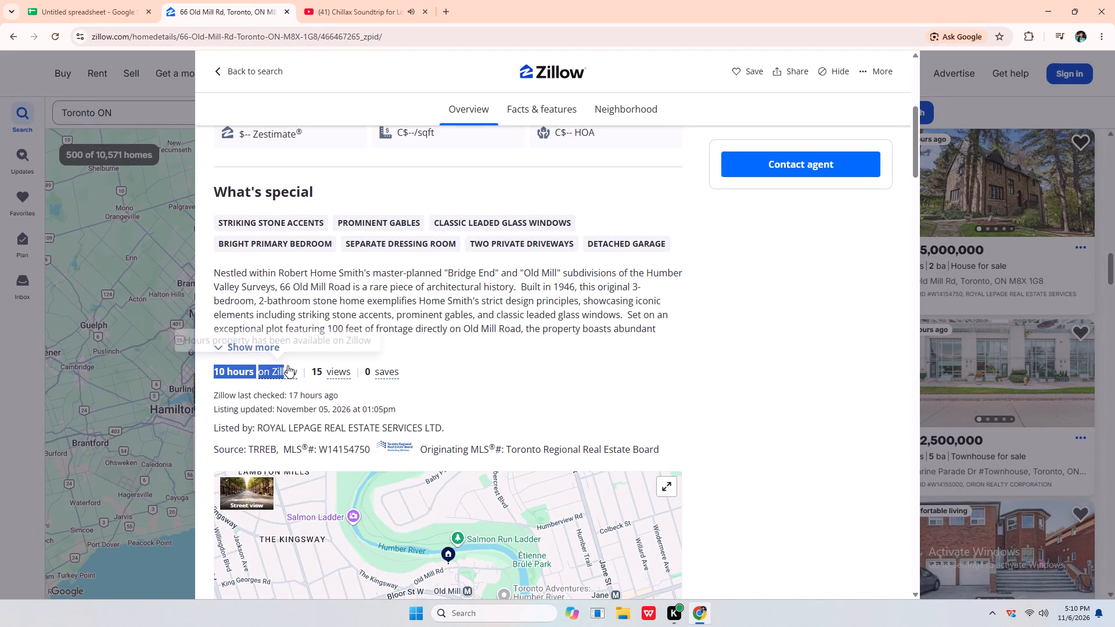
{"action": "left_click_drag", "start_coordinate": [287, 365], "coordinate": [300, 366]}
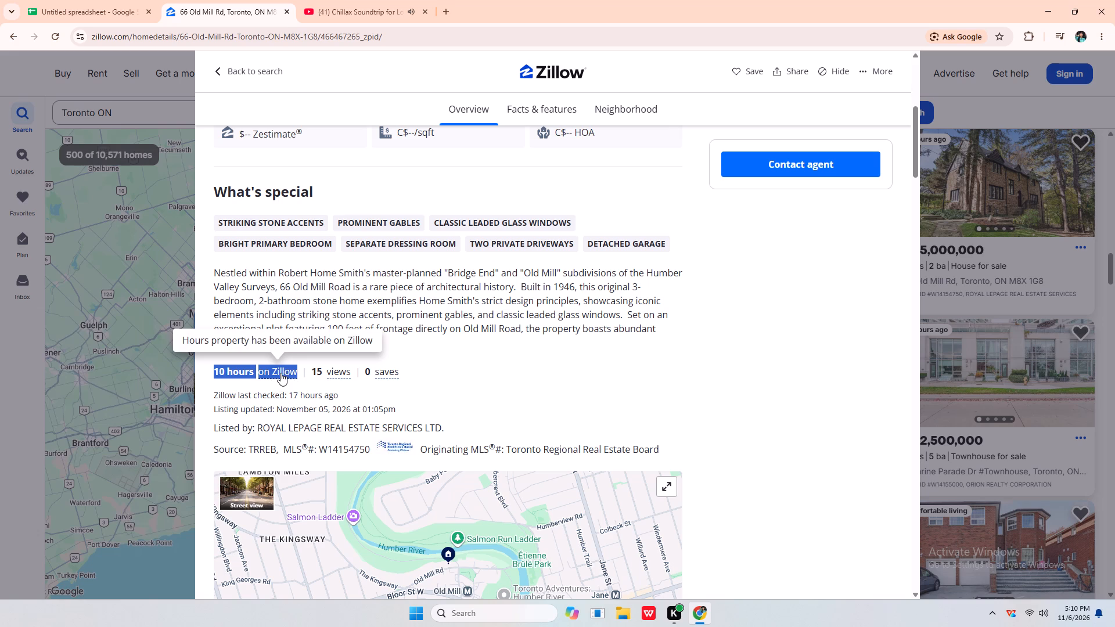
{"action": "key", "text": "ctrl+c"}
{"action": "left_click", "coordinate": [60, 10]}
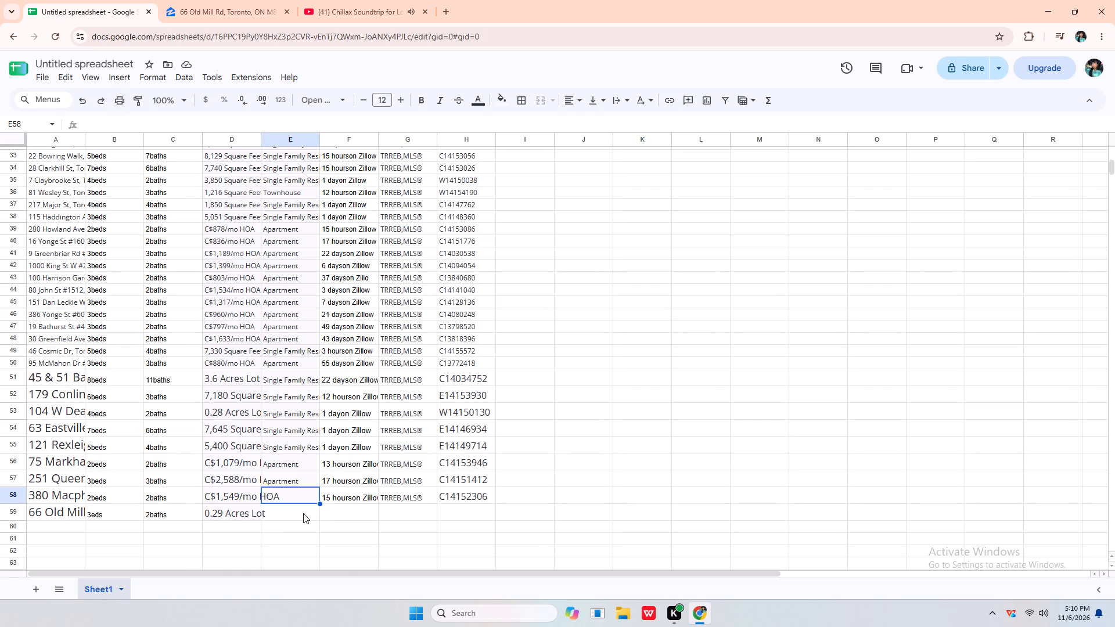
{"action": "left_click", "coordinate": [357, 511]}
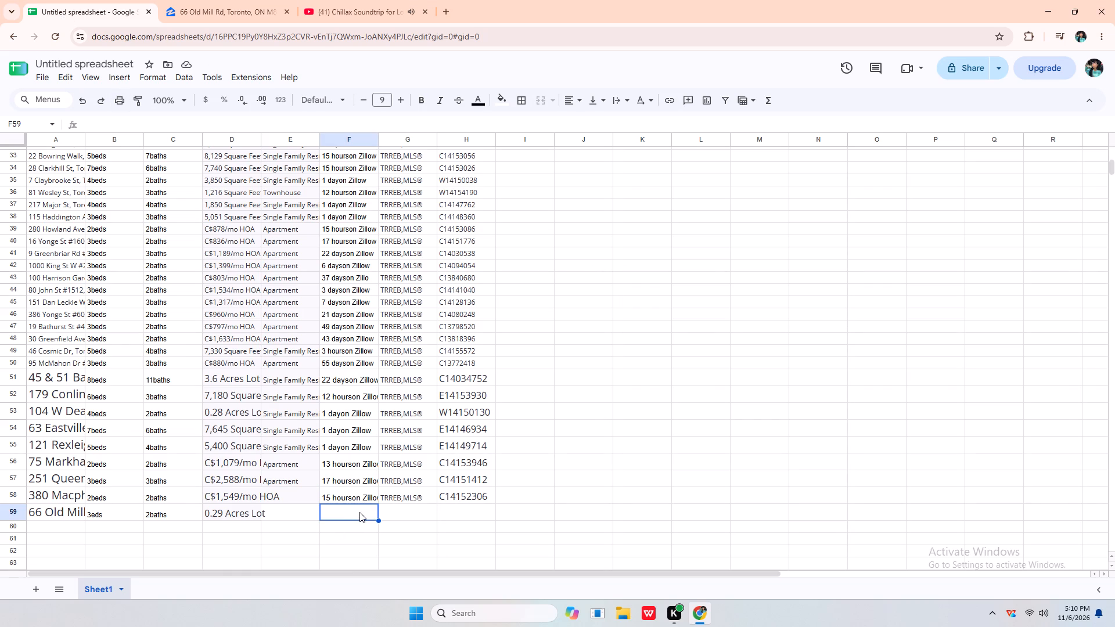
{"action": "key", "text": "ctrl+v"}
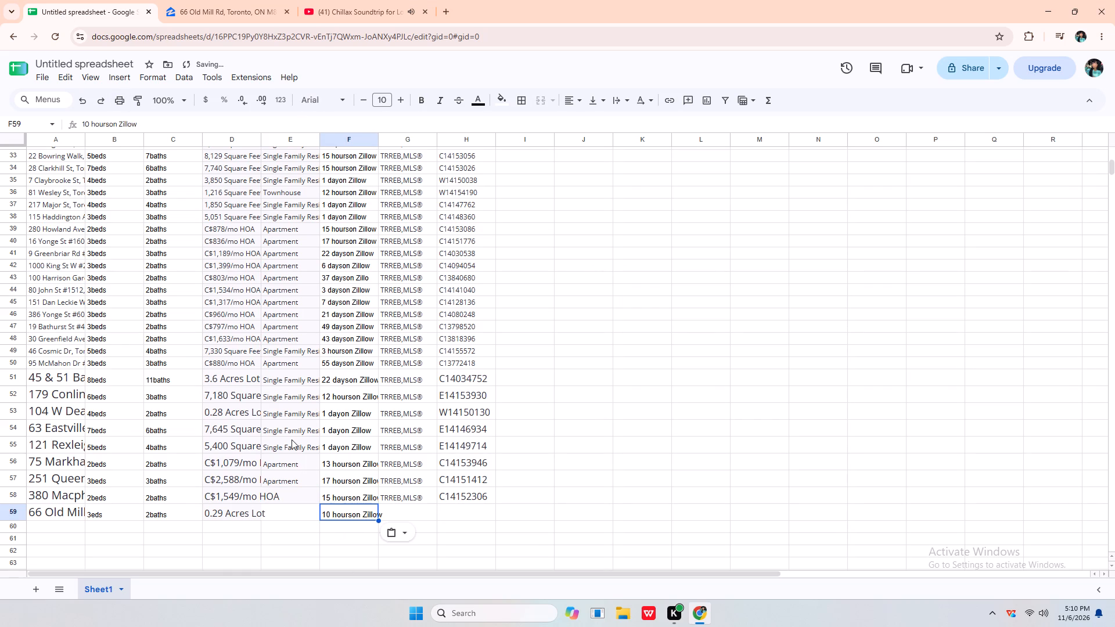
Copy the property type Single Family Residence from cell E55 into cell E59.
{"action": "left_click", "coordinate": [297, 444]}
{"action": "key", "text": "ctrl+c"}
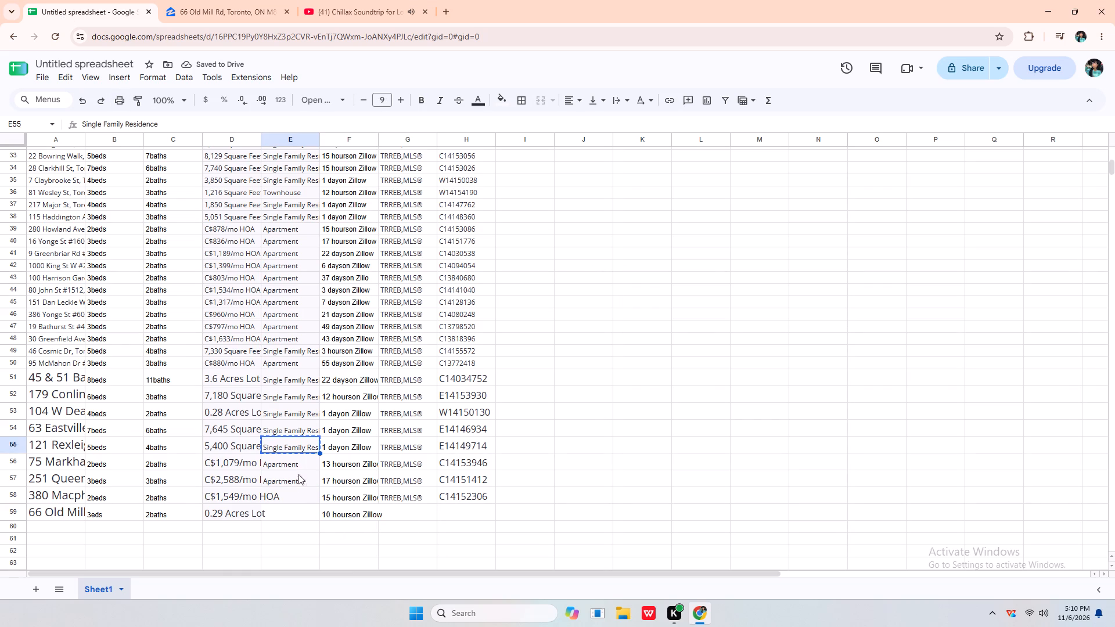
{"action": "left_click", "coordinate": [302, 513]}
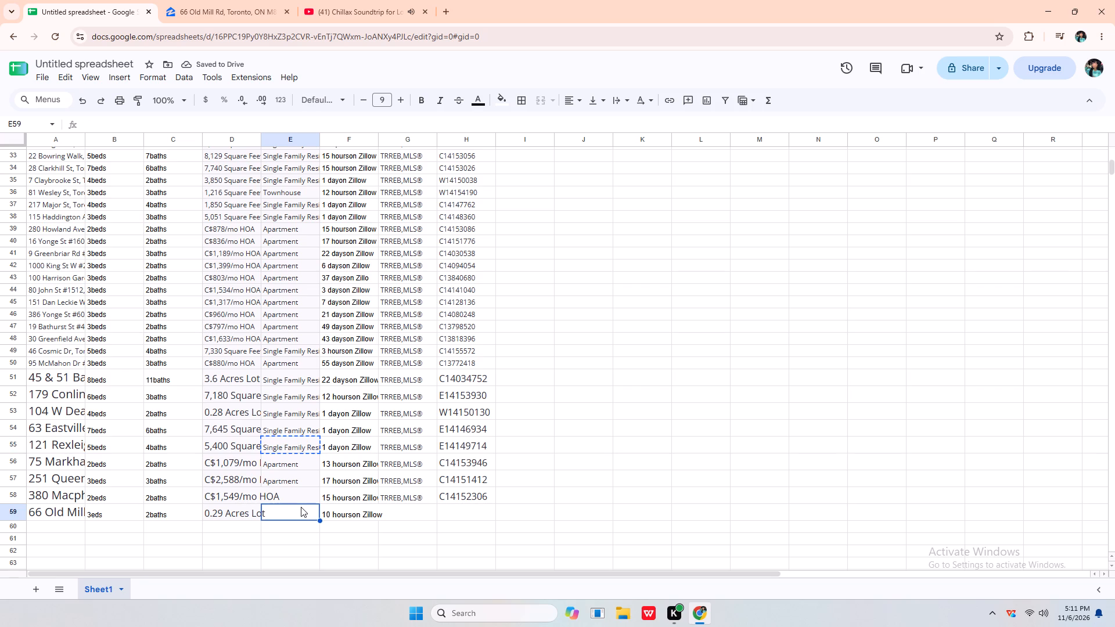
{"action": "key", "text": "ctrl+v"}
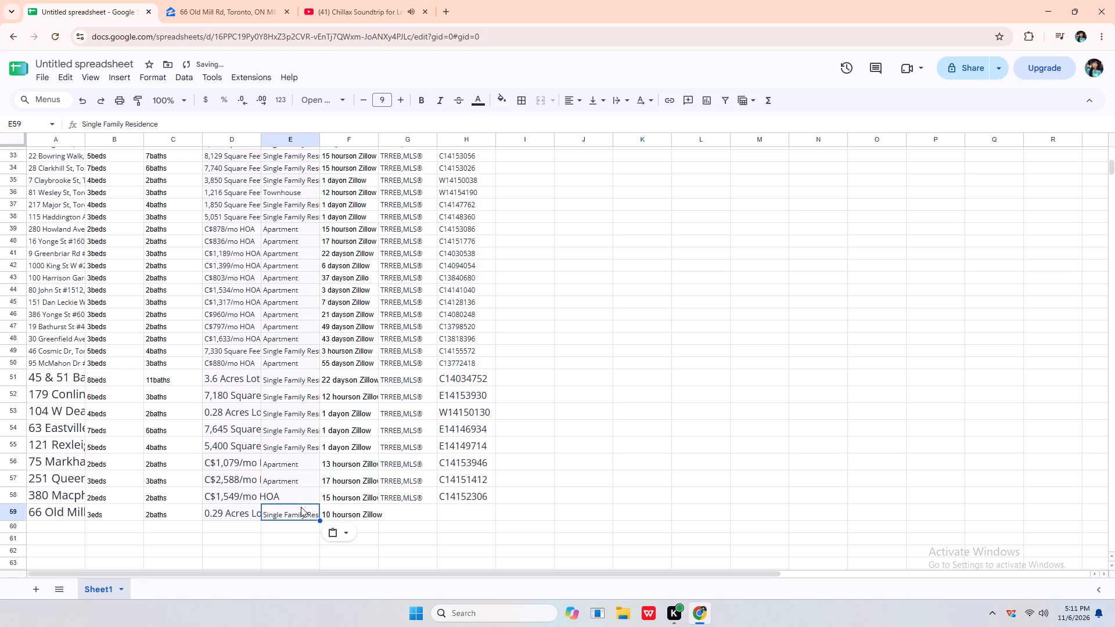
{"action": "left_click", "coordinate": [307, 480]}
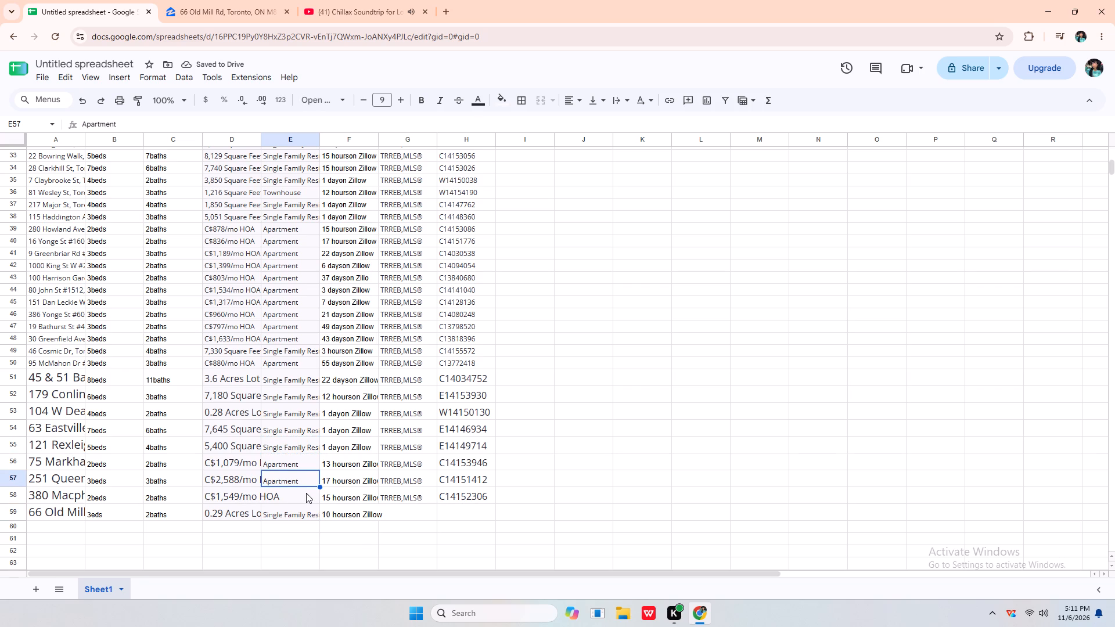
{"action": "key", "text": "ctrl+c"}
{"action": "left_click", "coordinate": [305, 495]}
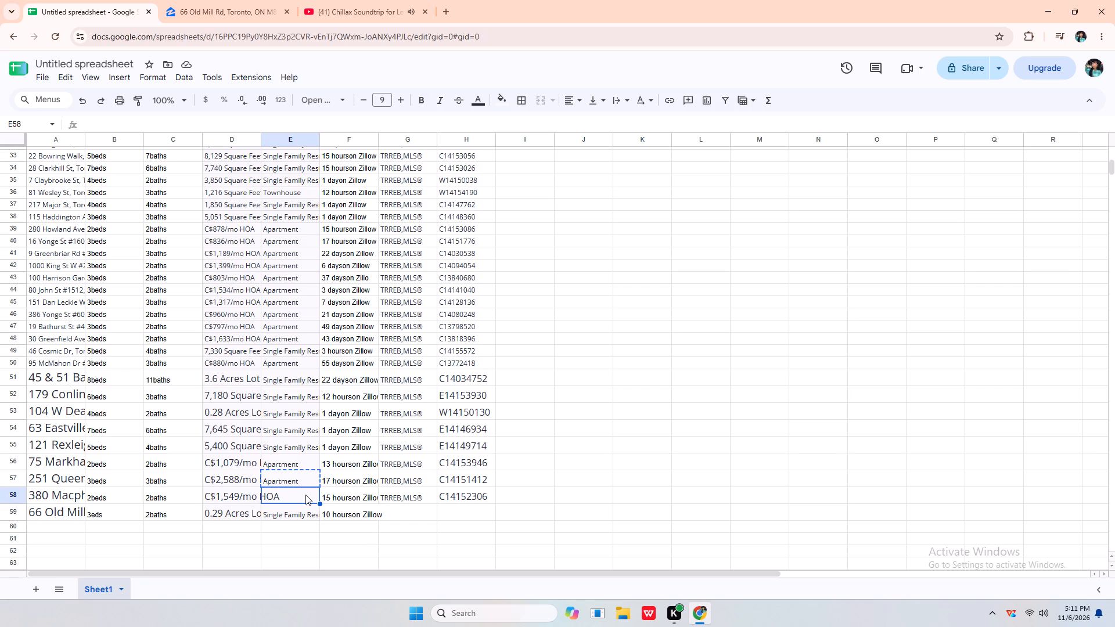
{"action": "key", "text": "ctrl+v"}
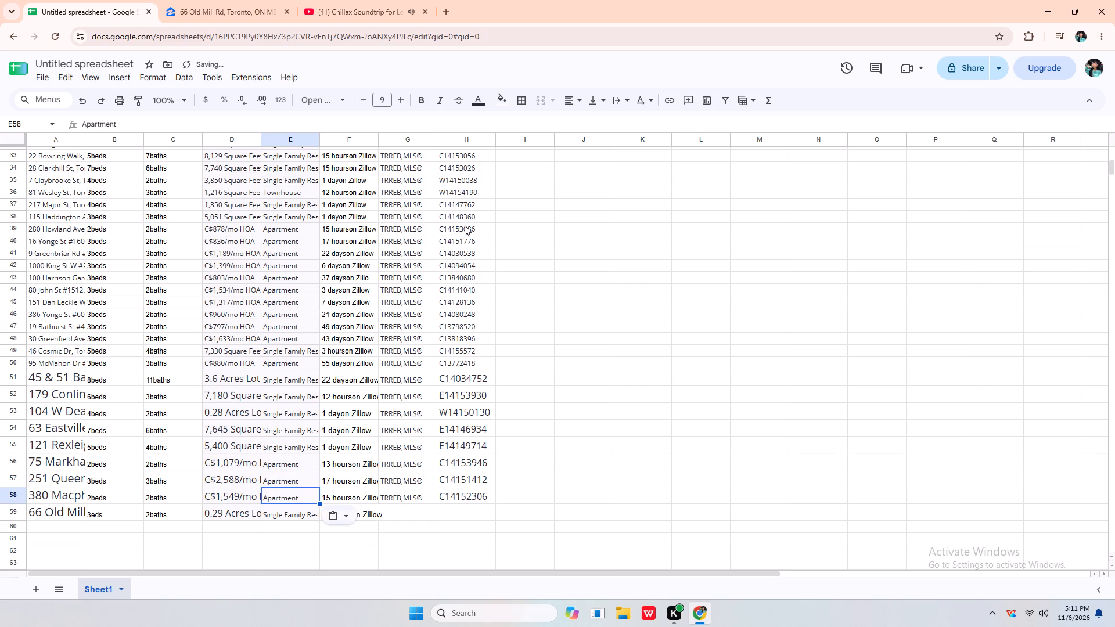
Copy the source TRREB,MLS® from cell G58 into cell G59.
{"action": "left_click", "coordinate": [405, 492]}
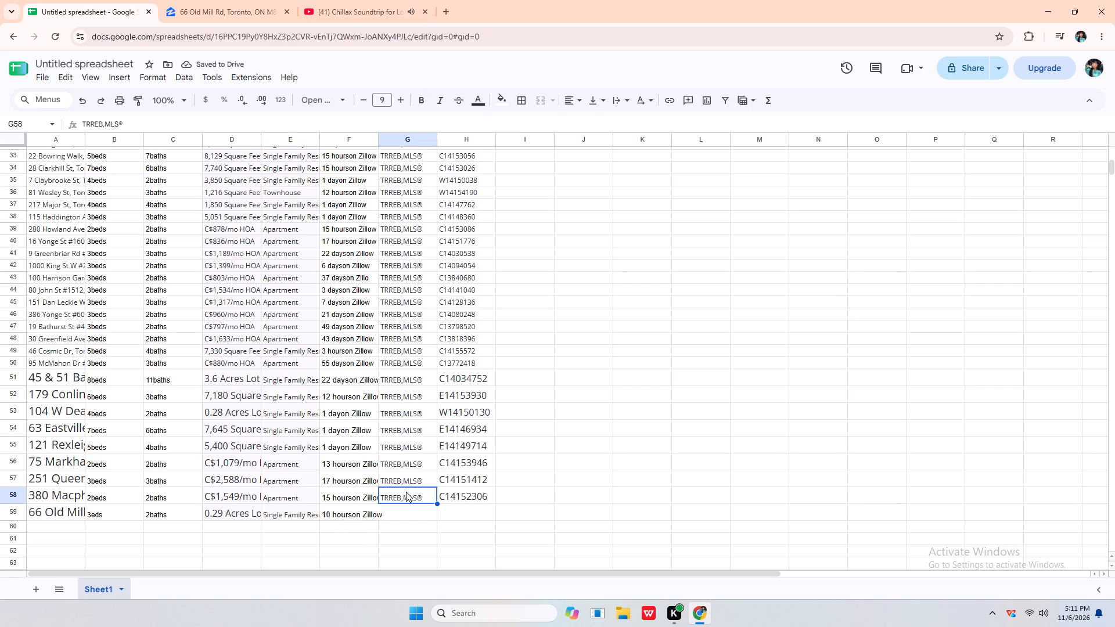
{"action": "key", "text": "ctrl+c"}
{"action": "left_click", "coordinate": [404, 506]}
{"action": "key", "text": "ctrl+v"}
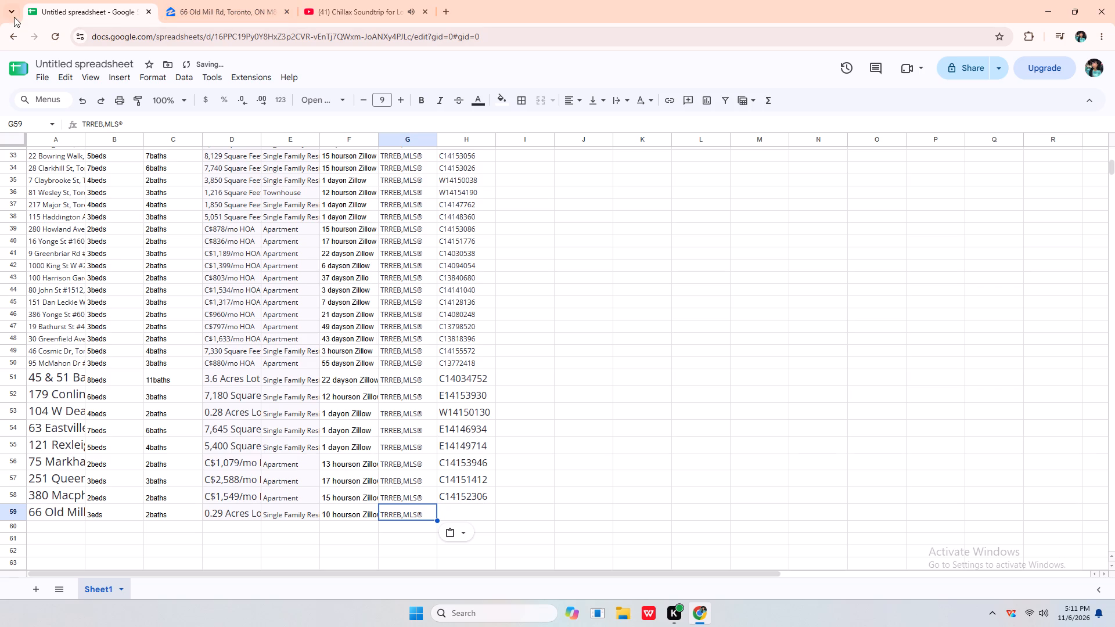
{"action": "left_click", "coordinate": [242, 11]}
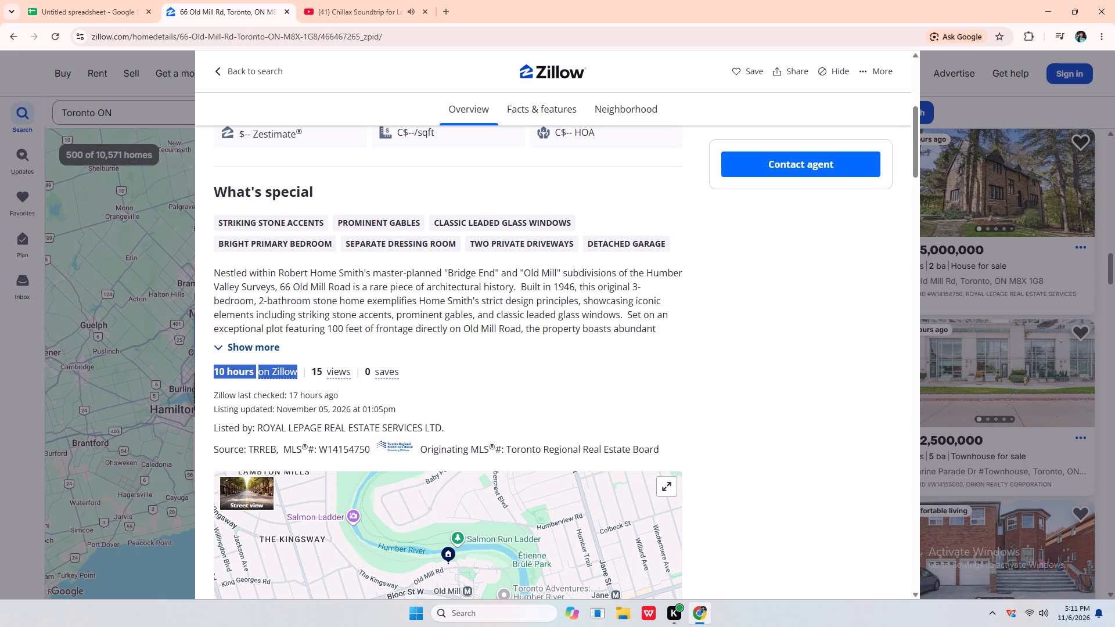
{"action": "left_click_drag", "start_coordinate": [318, 448], "coordinate": [371, 448]}
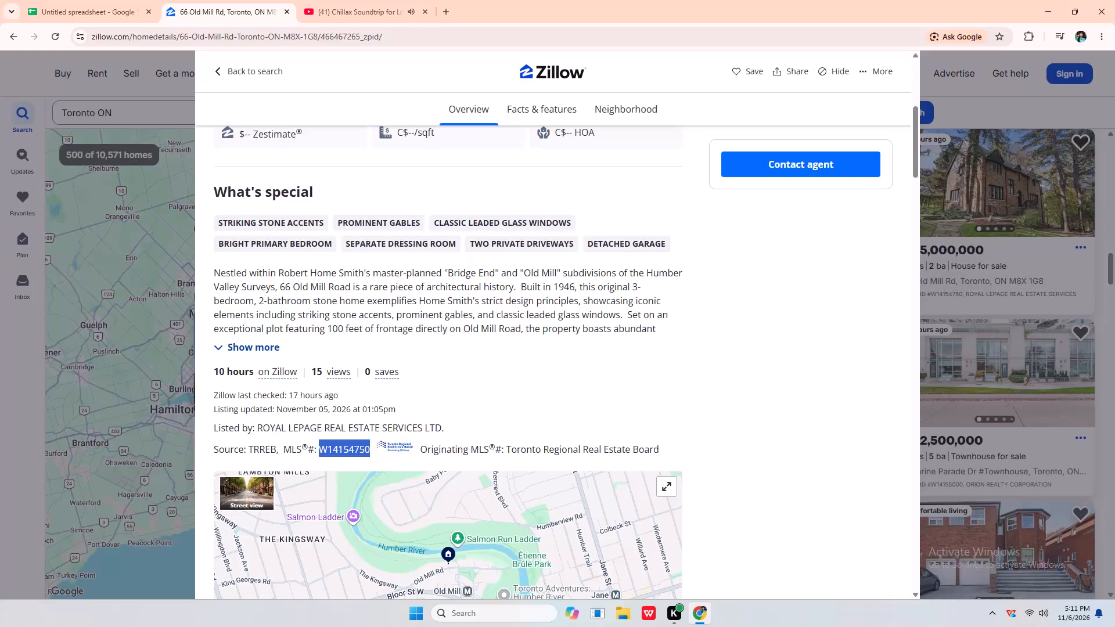
{"action": "key", "text": "ctrl+c"}
{"action": "left_click", "coordinate": [85, 15]}
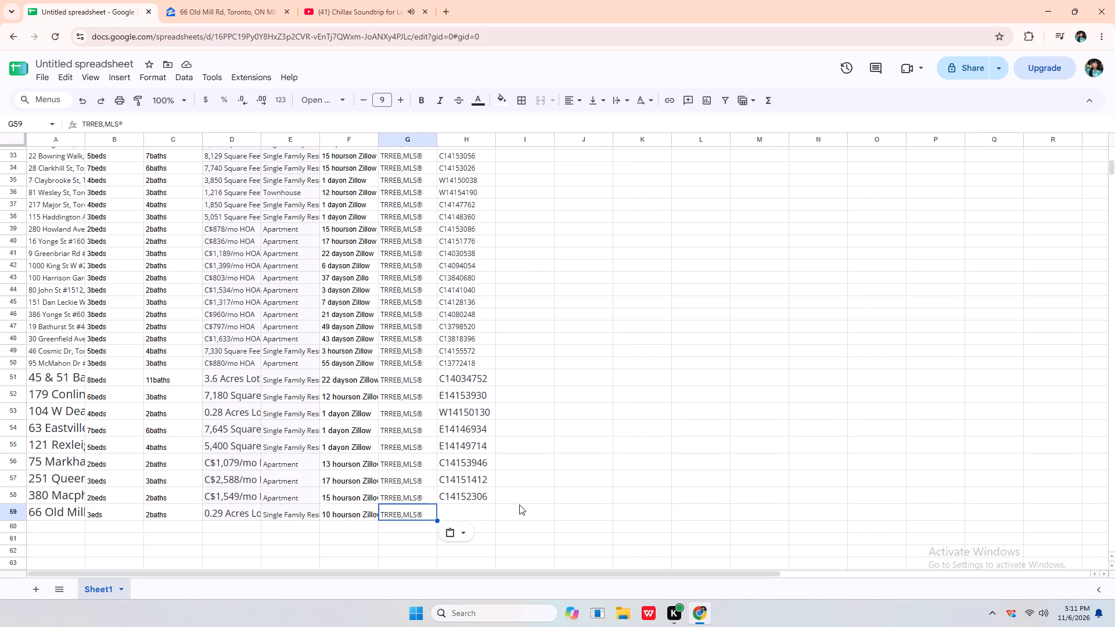
{"action": "left_click", "coordinate": [487, 508]}
{"action": "key", "text": "ctrl+v"}
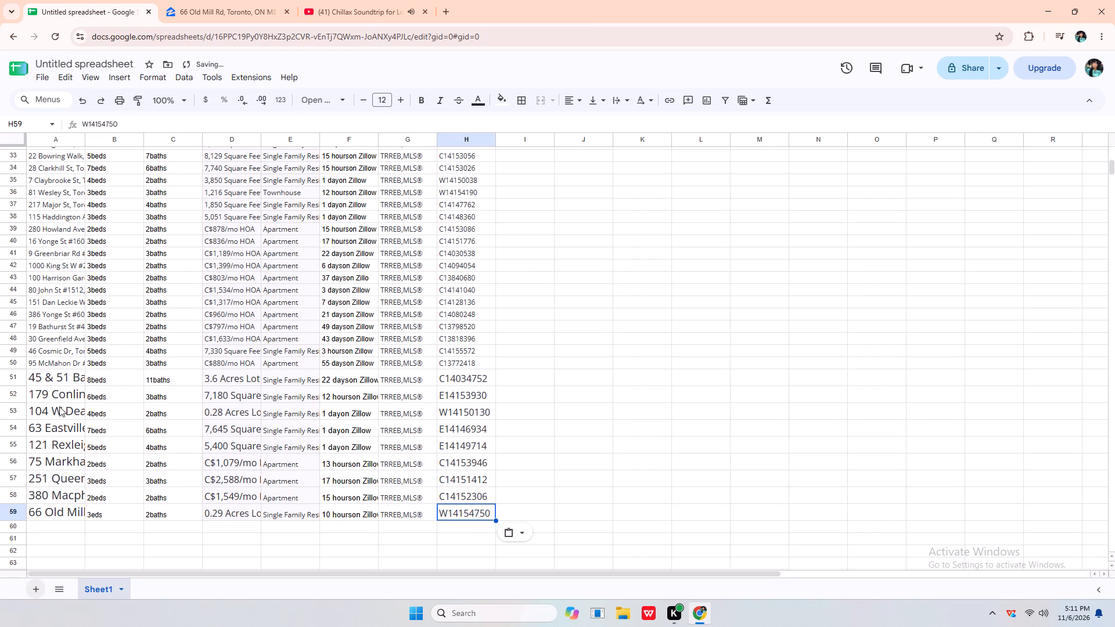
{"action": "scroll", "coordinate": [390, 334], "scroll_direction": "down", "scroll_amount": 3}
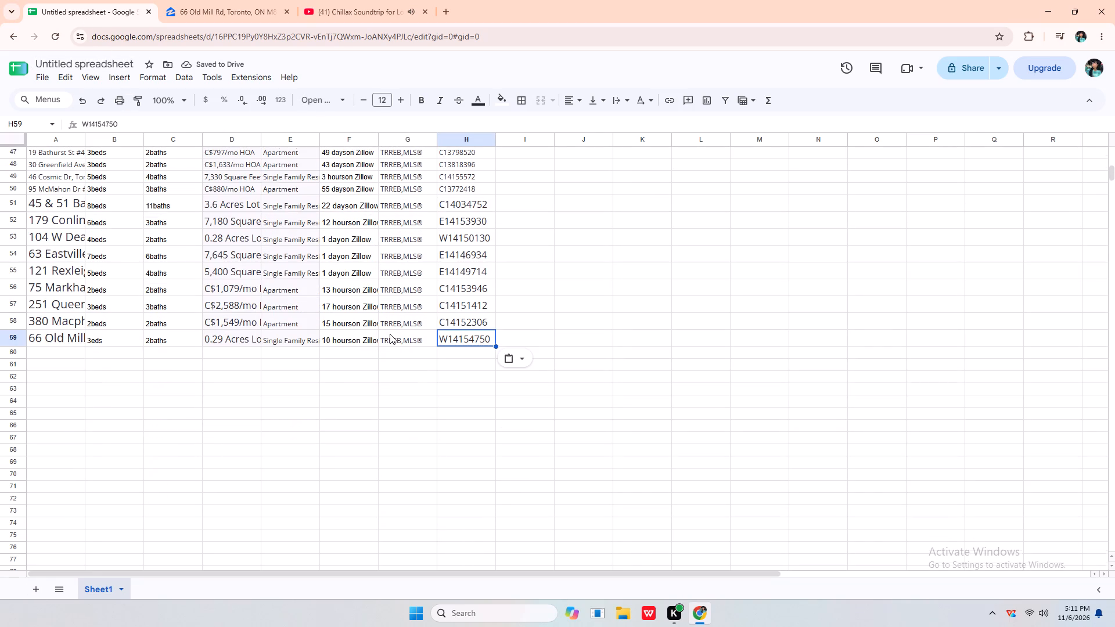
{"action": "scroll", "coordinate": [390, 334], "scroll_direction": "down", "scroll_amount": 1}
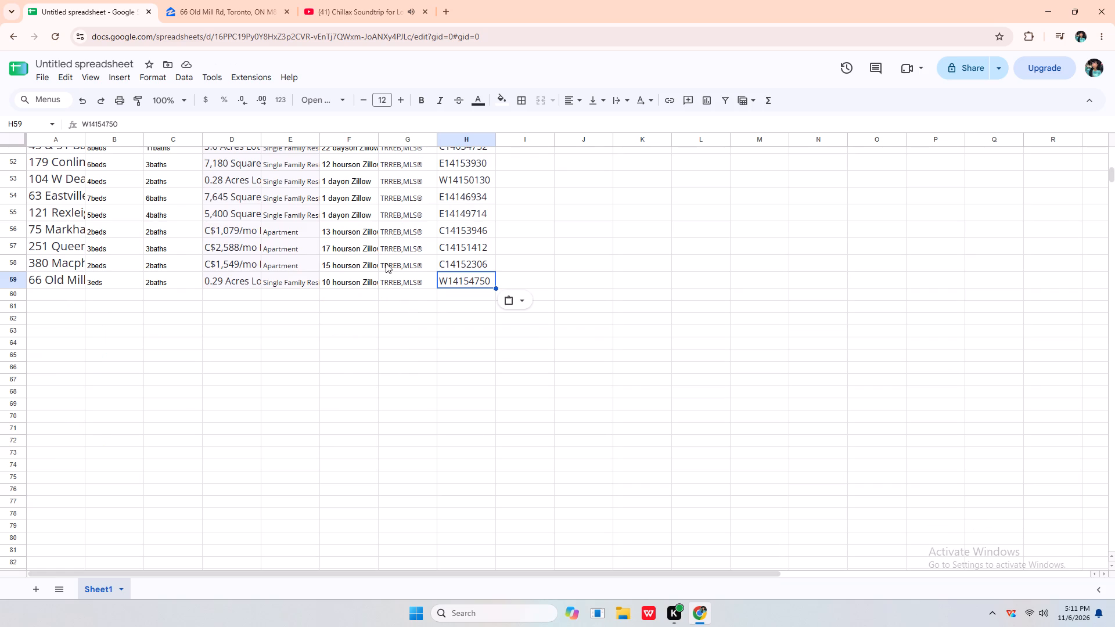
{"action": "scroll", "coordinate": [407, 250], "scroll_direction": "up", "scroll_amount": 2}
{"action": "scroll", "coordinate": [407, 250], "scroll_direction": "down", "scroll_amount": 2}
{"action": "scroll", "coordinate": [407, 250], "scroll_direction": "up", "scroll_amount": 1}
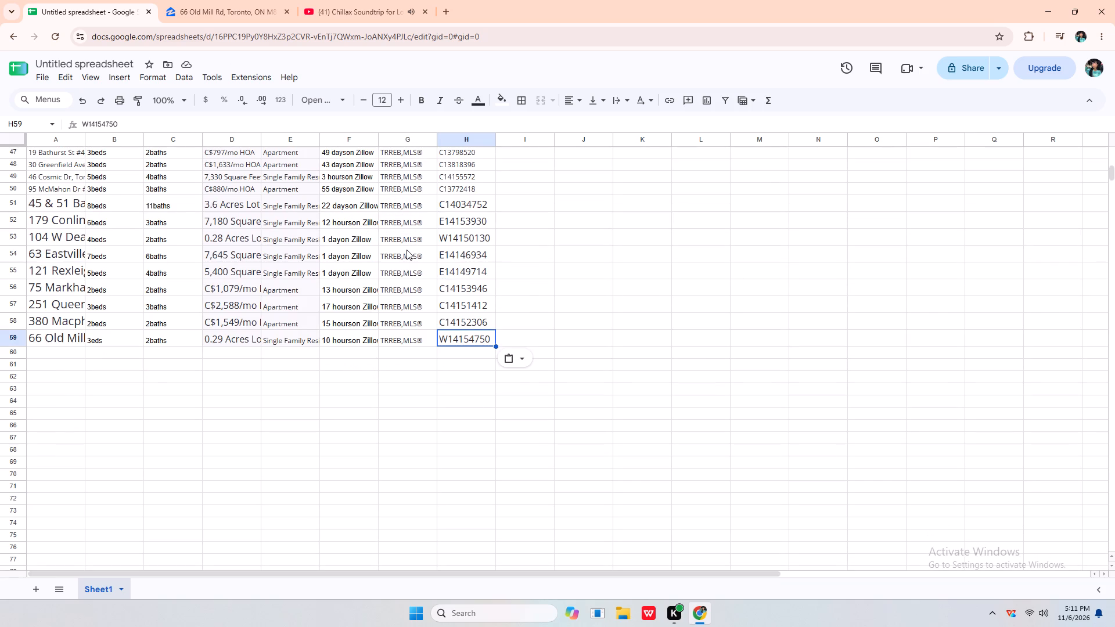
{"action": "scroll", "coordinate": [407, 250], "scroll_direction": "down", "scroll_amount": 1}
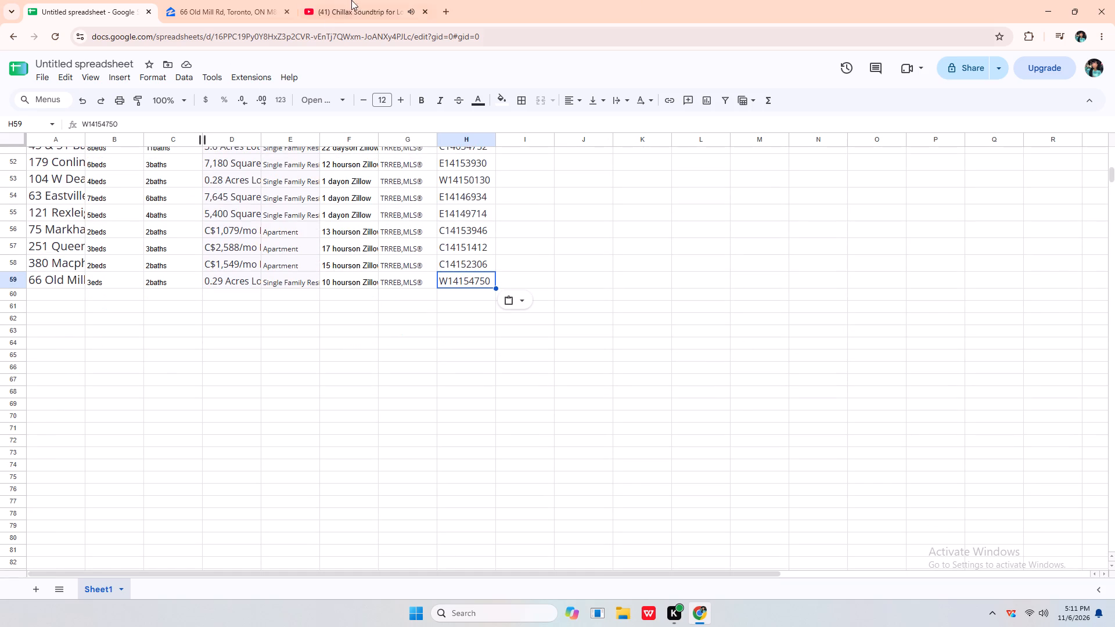
{"action": "left_click", "coordinate": [212, 15]}
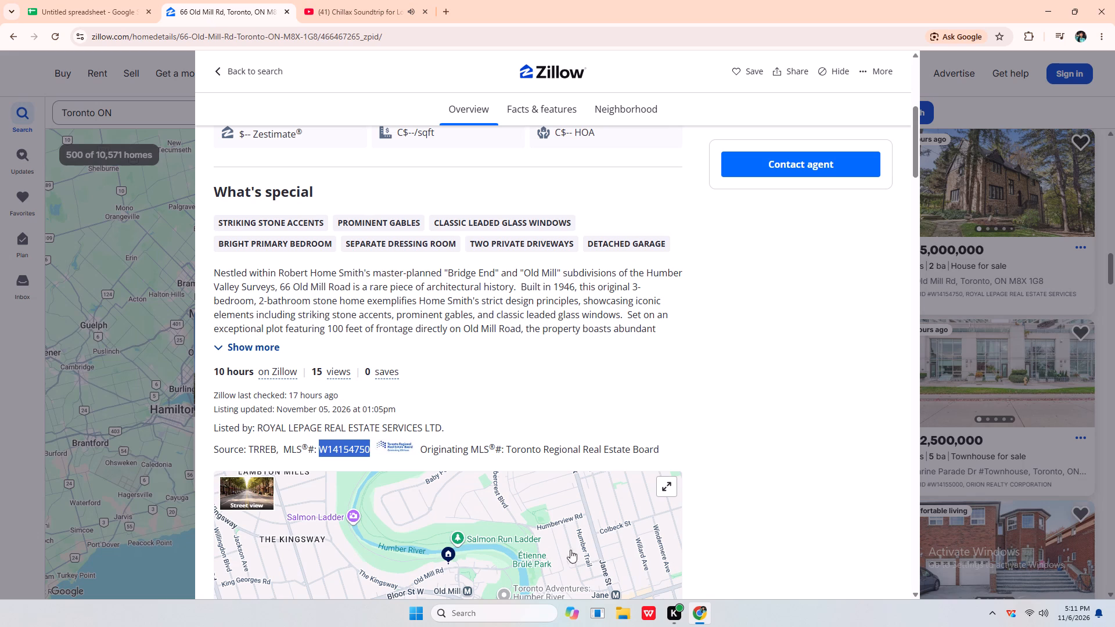
{"action": "left_click", "coordinate": [254, 68]}
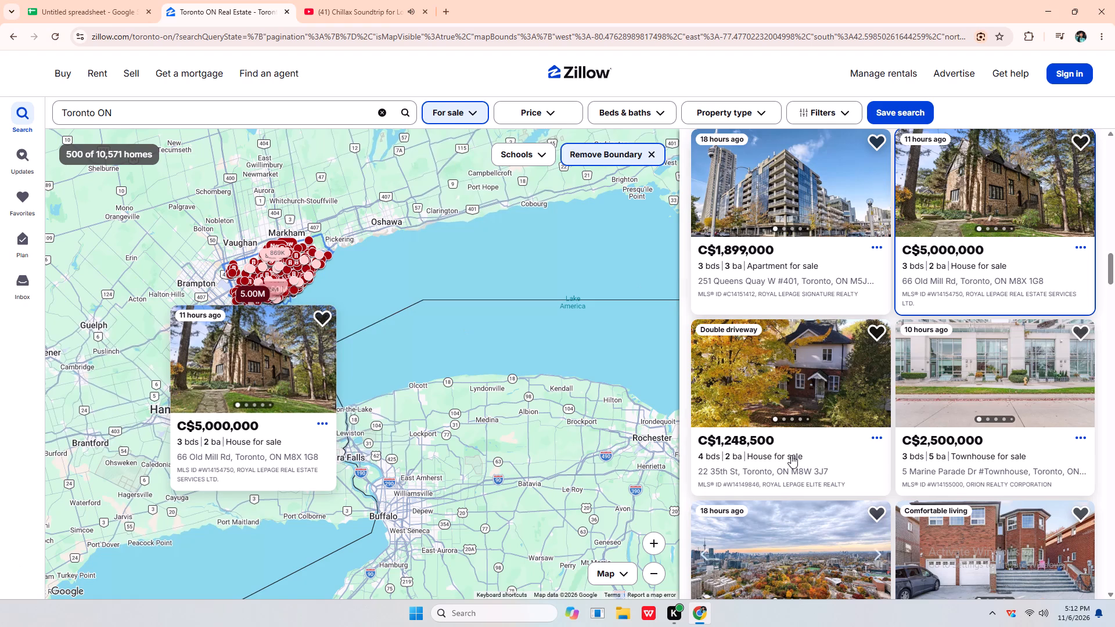
{"action": "left_click", "coordinate": [793, 435]}
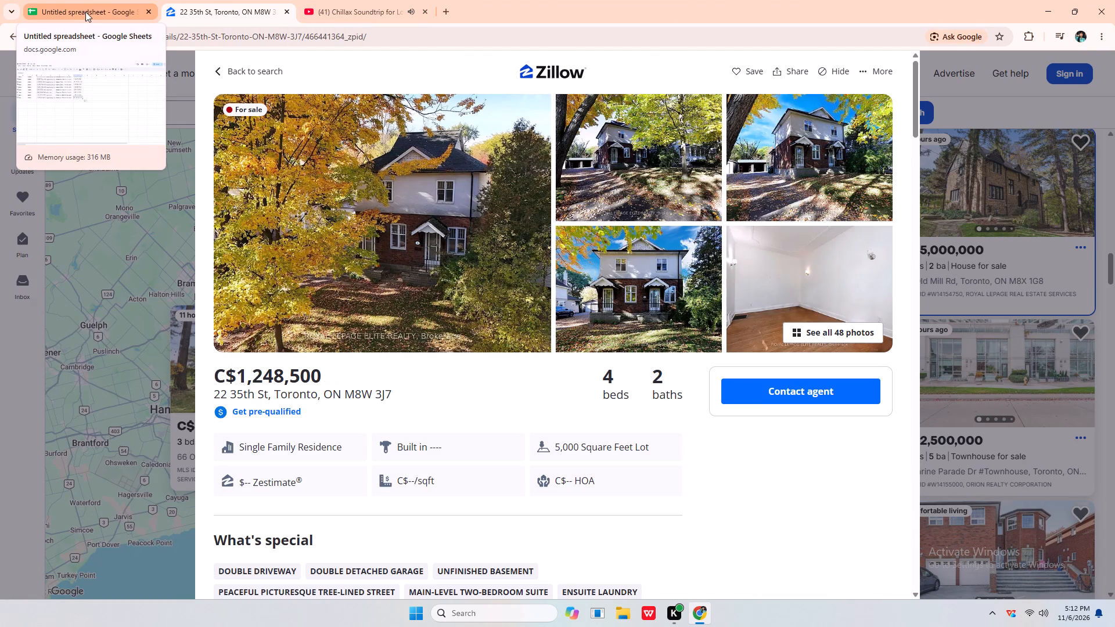
Copy the full address from the 22 35th St listing into cell A60 of the spreadsheet.
{"action": "left_click", "coordinate": [85, 12]}
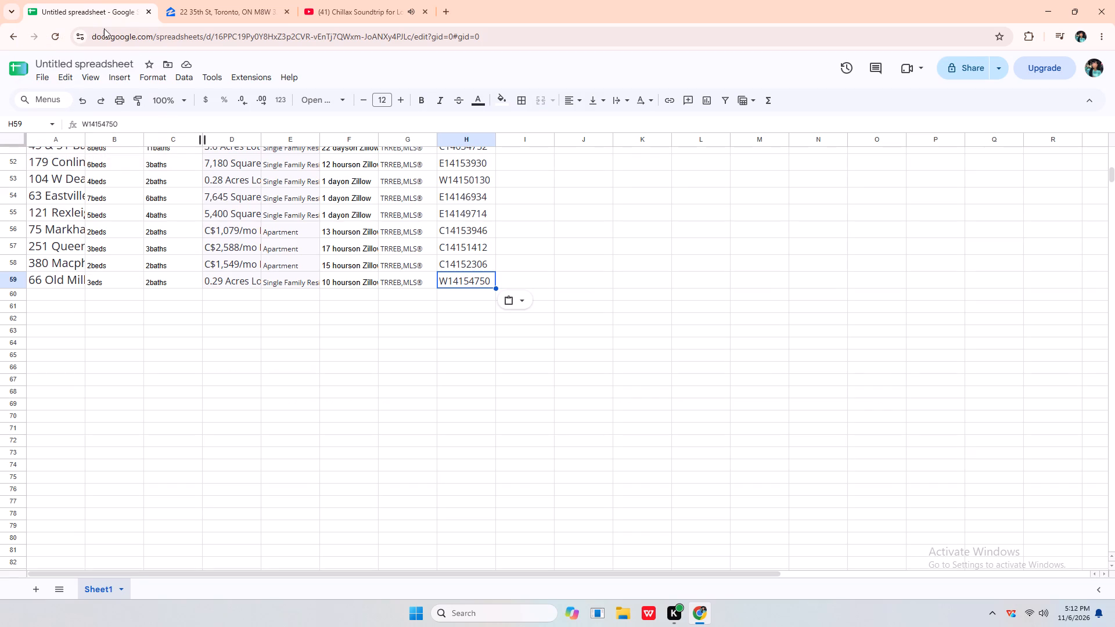
{"action": "left_click", "coordinate": [70, 291]}
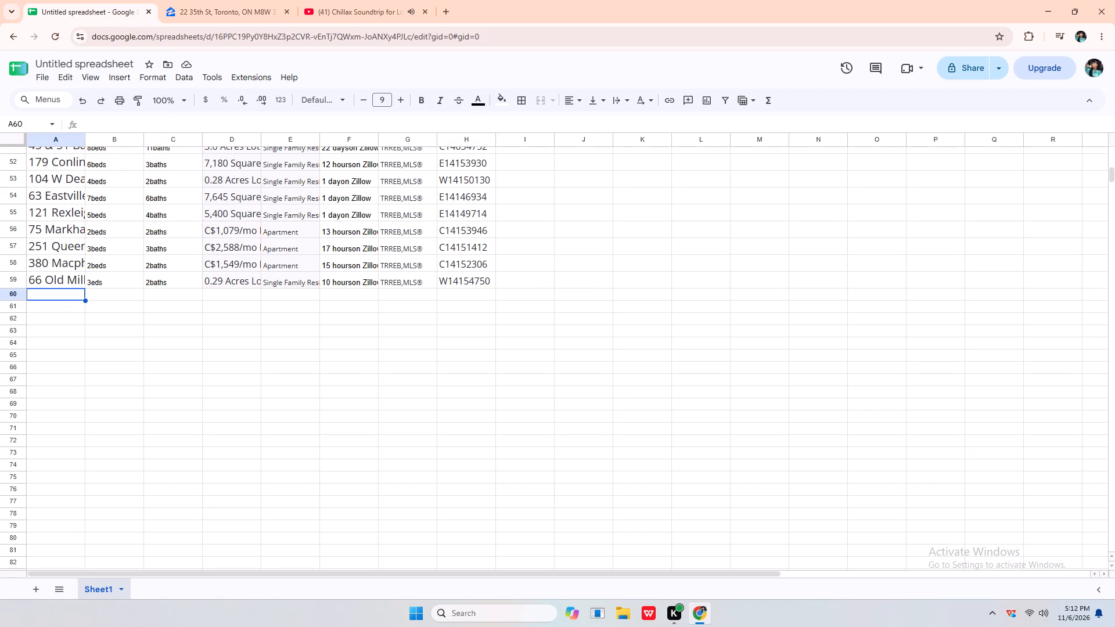
{"action": "left_click", "coordinate": [235, 12]}
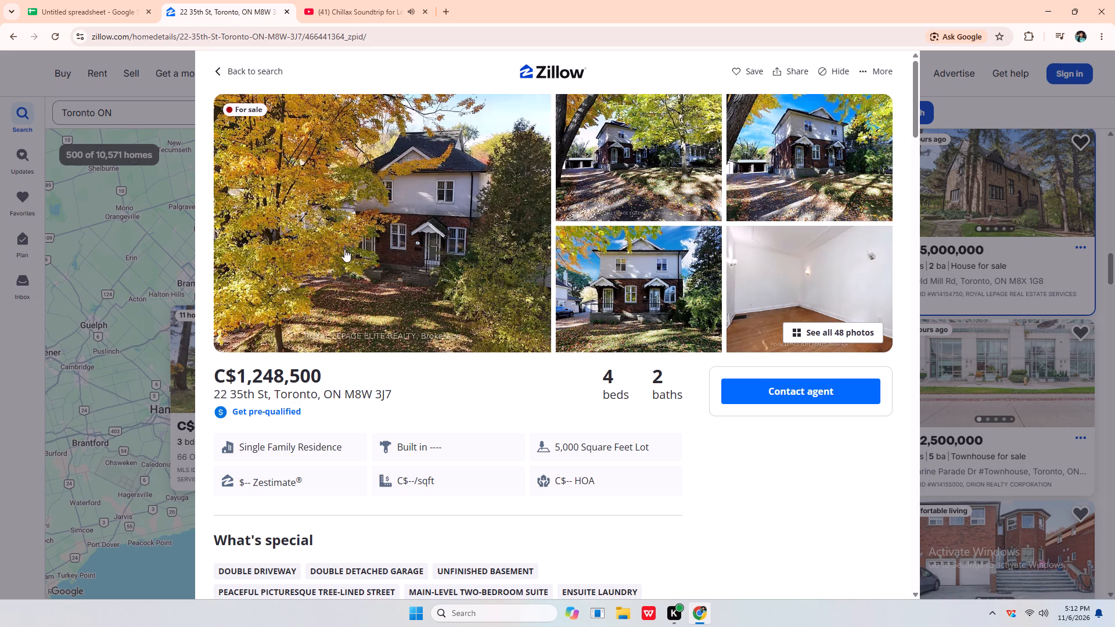
{"action": "left_click_drag", "start_coordinate": [211, 392], "coordinate": [393, 394]}
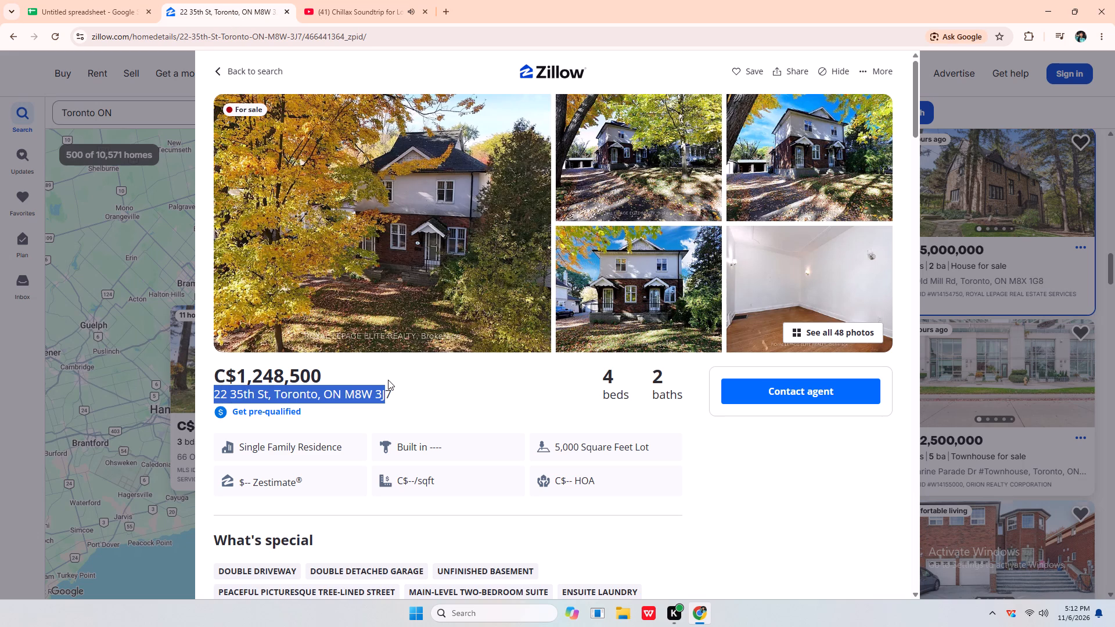
{"action": "key", "text": "ctrl+c"}
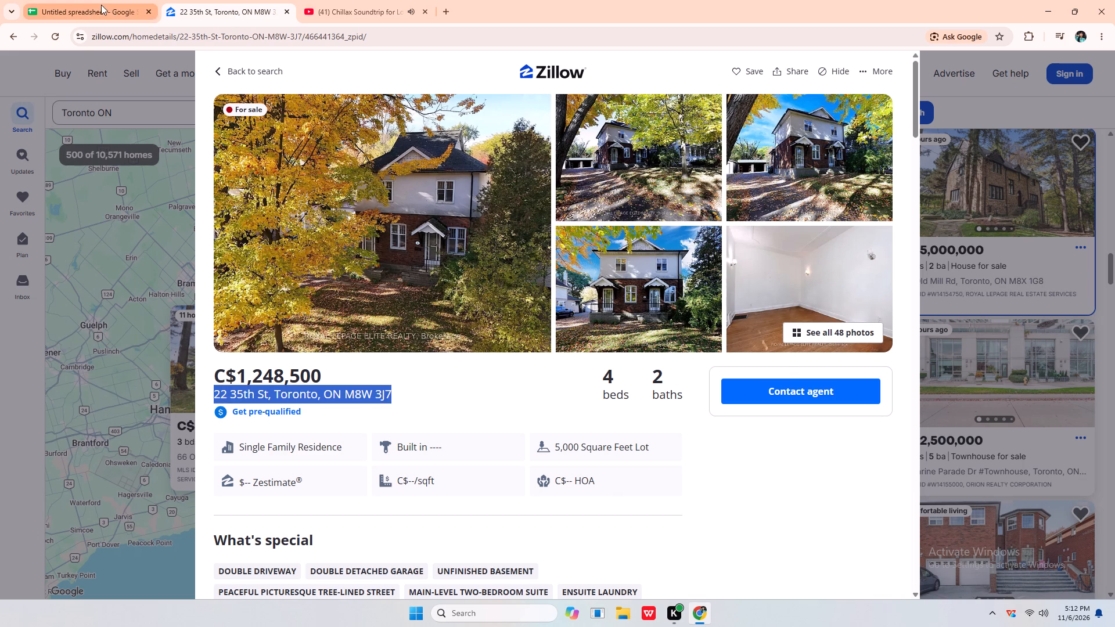
{"action": "left_click", "coordinate": [100, 5]}
{"action": "key", "text": "ctrl+v"}
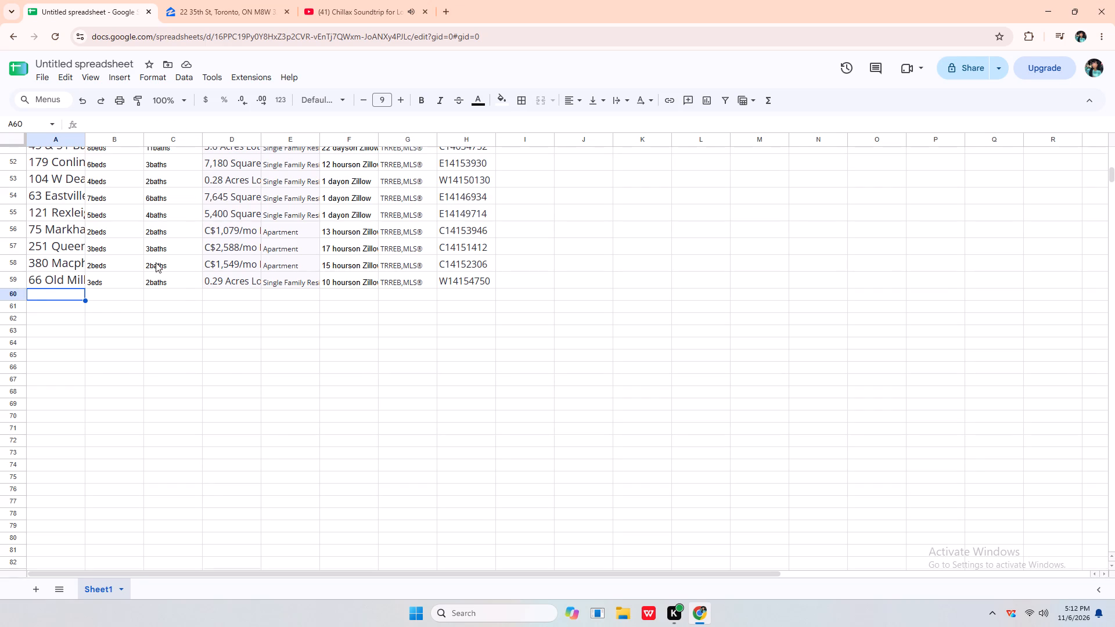
Copy the lot size, 5,000 Square Feet Lot, from the 22 35th St listing into cell D60.
{"action": "left_click", "coordinate": [186, 5]}
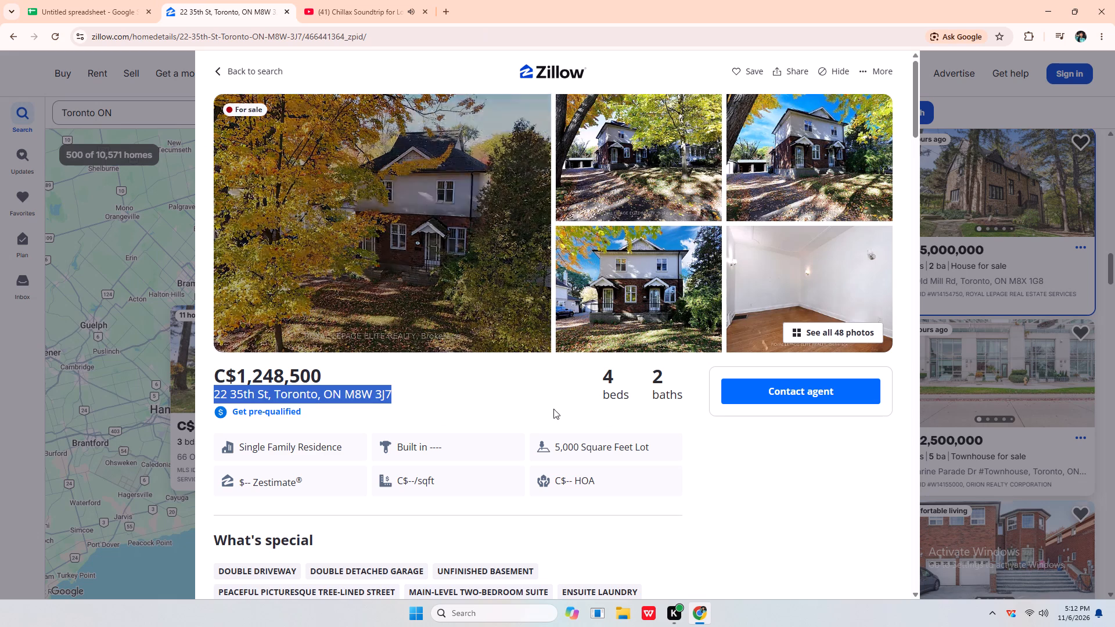
{"action": "left_click_drag", "start_coordinate": [554, 448], "coordinate": [670, 451]}
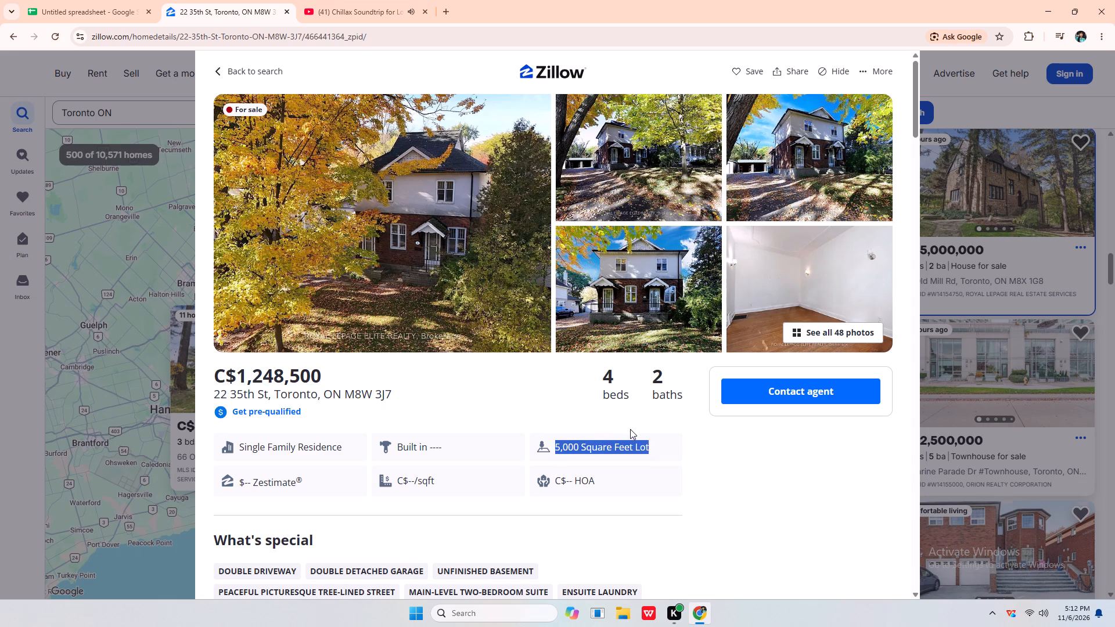
{"action": "key", "text": "ctrl+c"}
{"action": "left_click", "coordinate": [106, 16]}
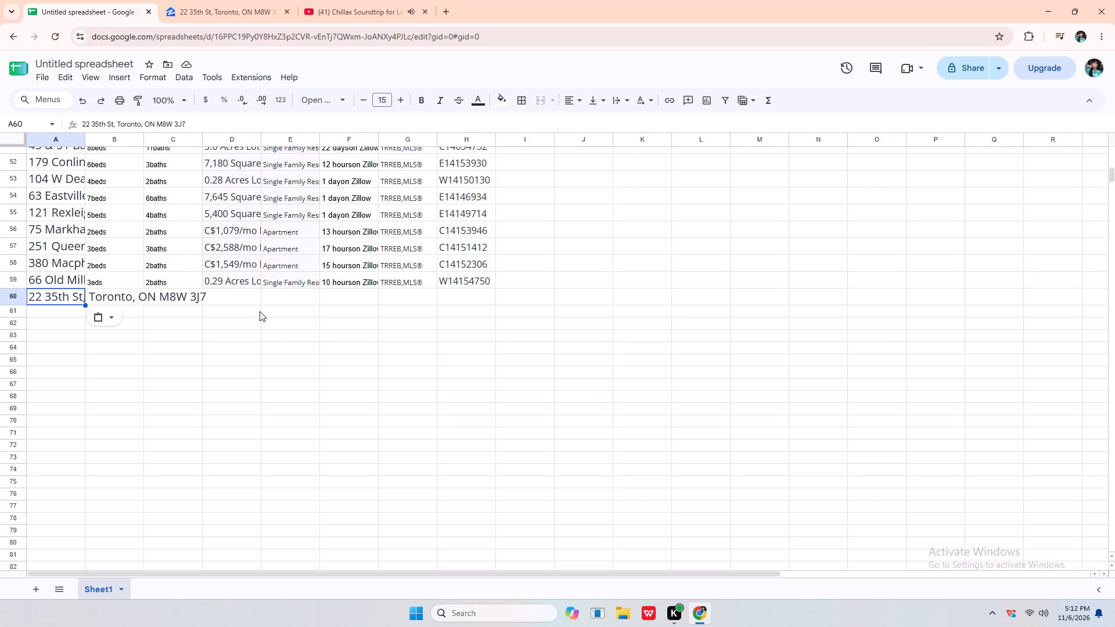
{"action": "left_click", "coordinate": [247, 297]}
{"action": "key", "text": "ctrl+v"}
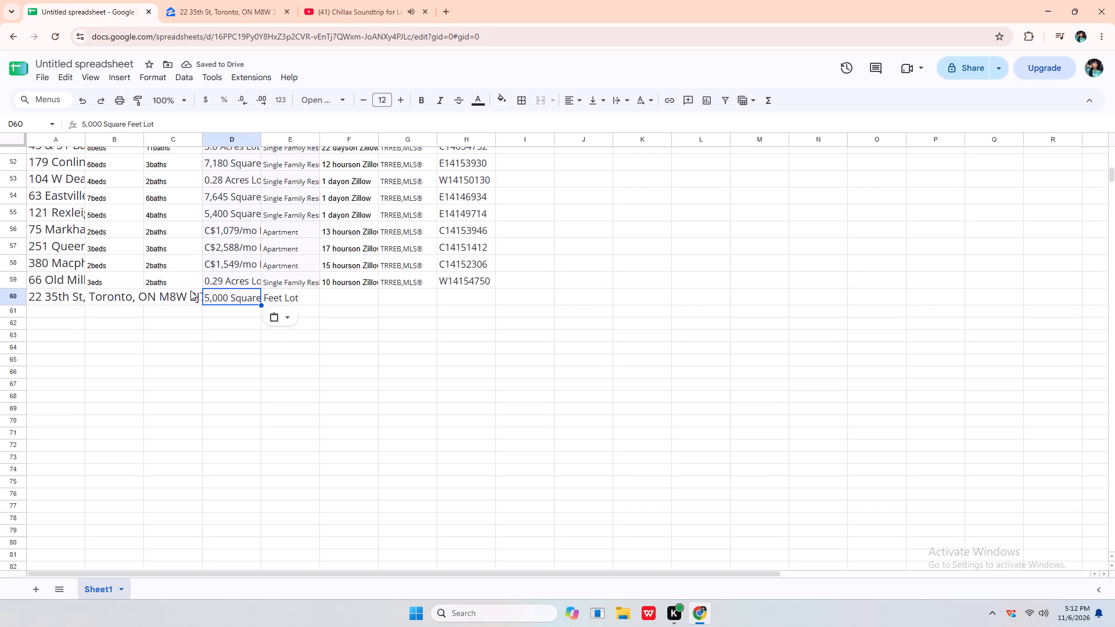
{"action": "key", "text": "Left"}
{"action": "key", "text": "Left"}
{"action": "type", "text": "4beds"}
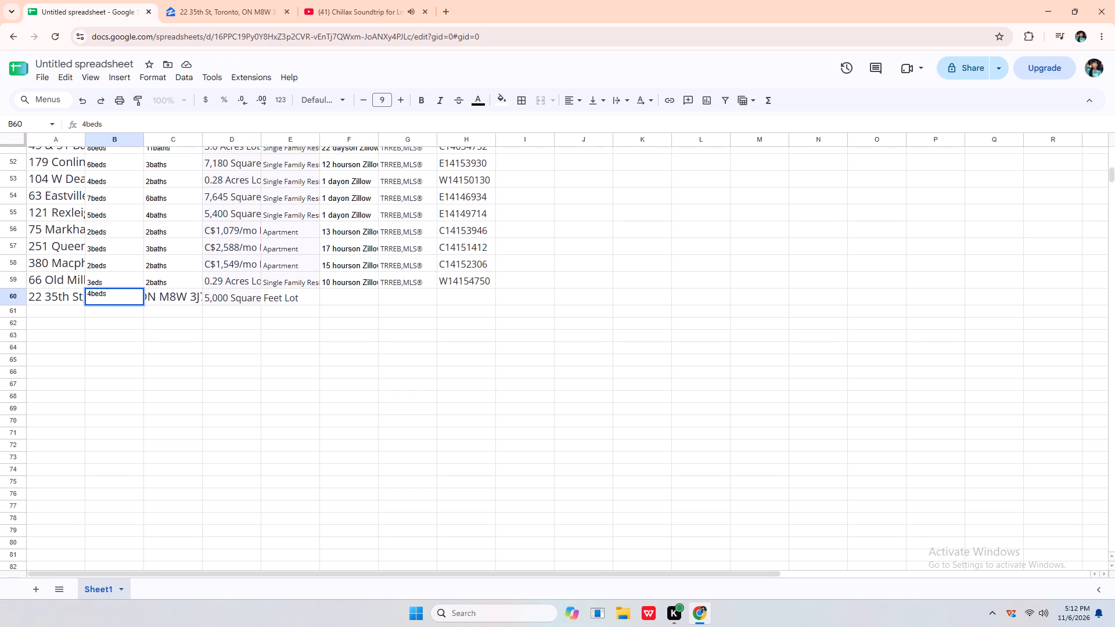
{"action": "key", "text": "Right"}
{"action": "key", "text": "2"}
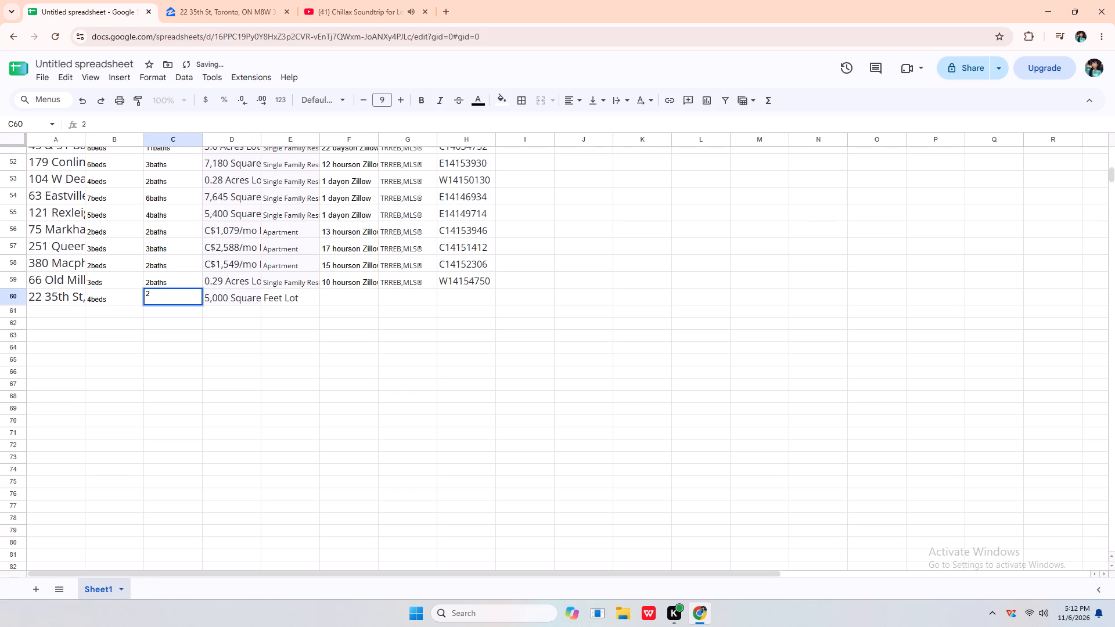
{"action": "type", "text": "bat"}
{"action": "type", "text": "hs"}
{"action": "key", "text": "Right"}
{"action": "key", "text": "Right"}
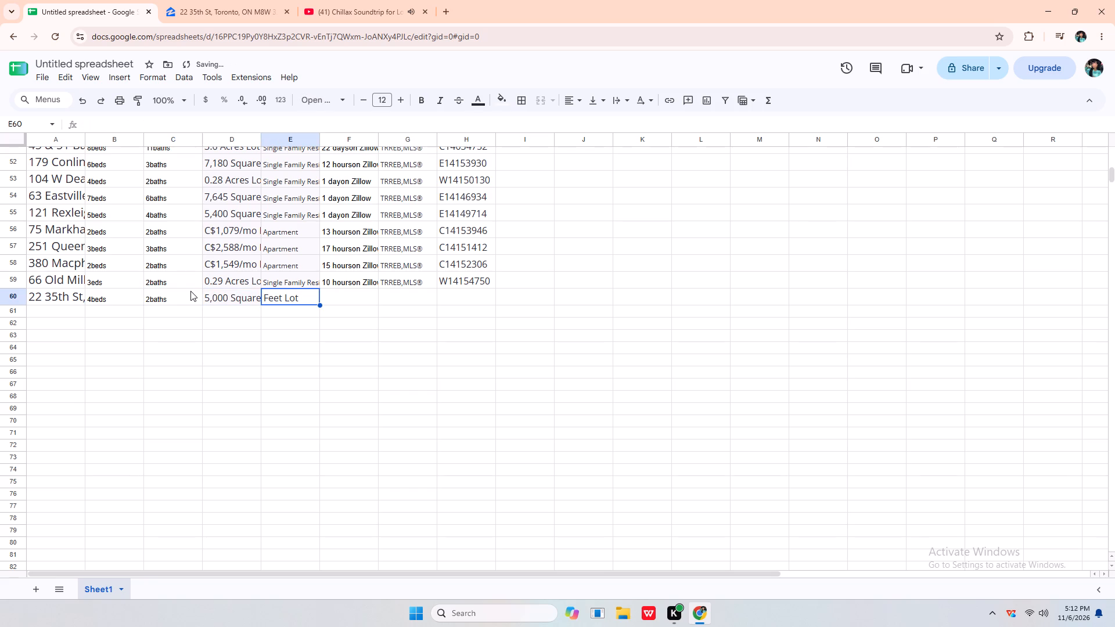
{"action": "left_click", "coordinate": [206, 9]}
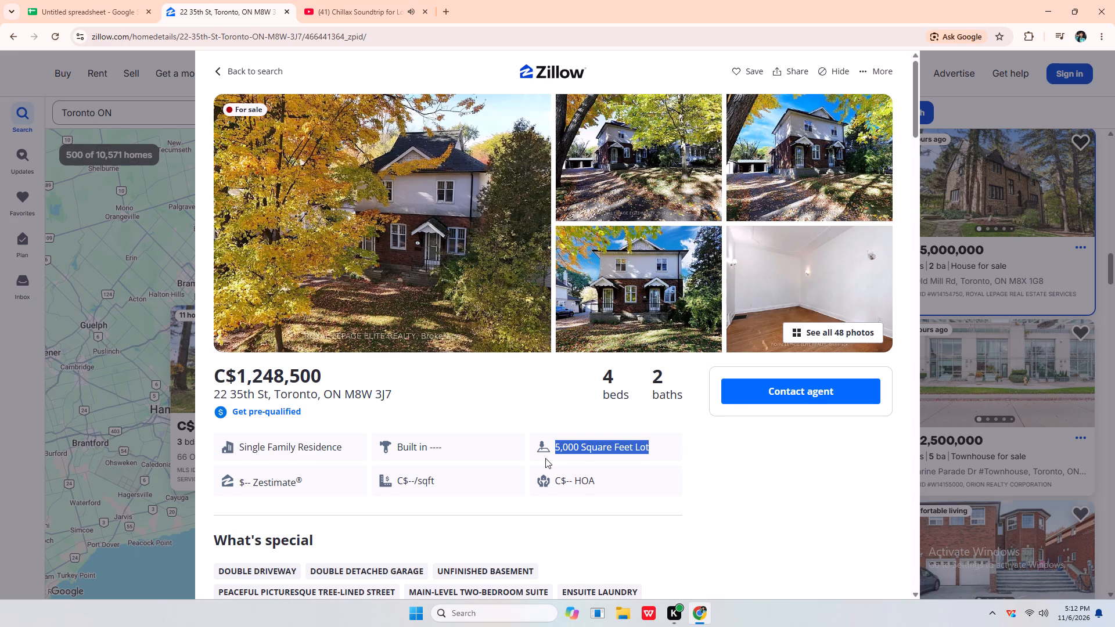
{"action": "scroll", "coordinate": [545, 472], "scroll_direction": "down", "scroll_amount": 5}
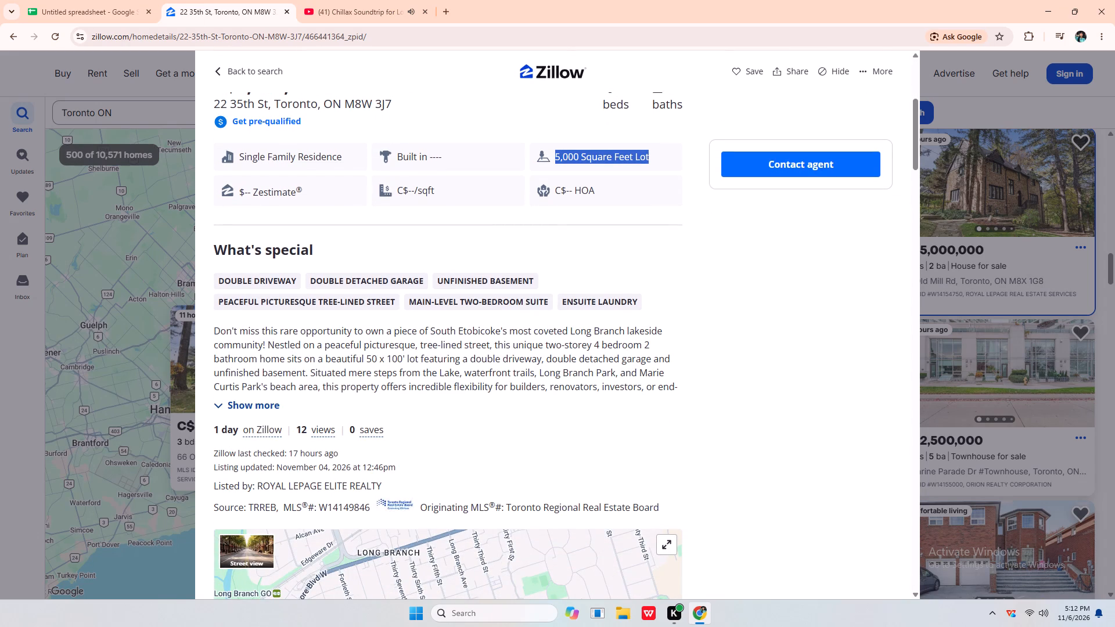
{"action": "left_click_drag", "start_coordinate": [212, 429], "coordinate": [285, 423]}
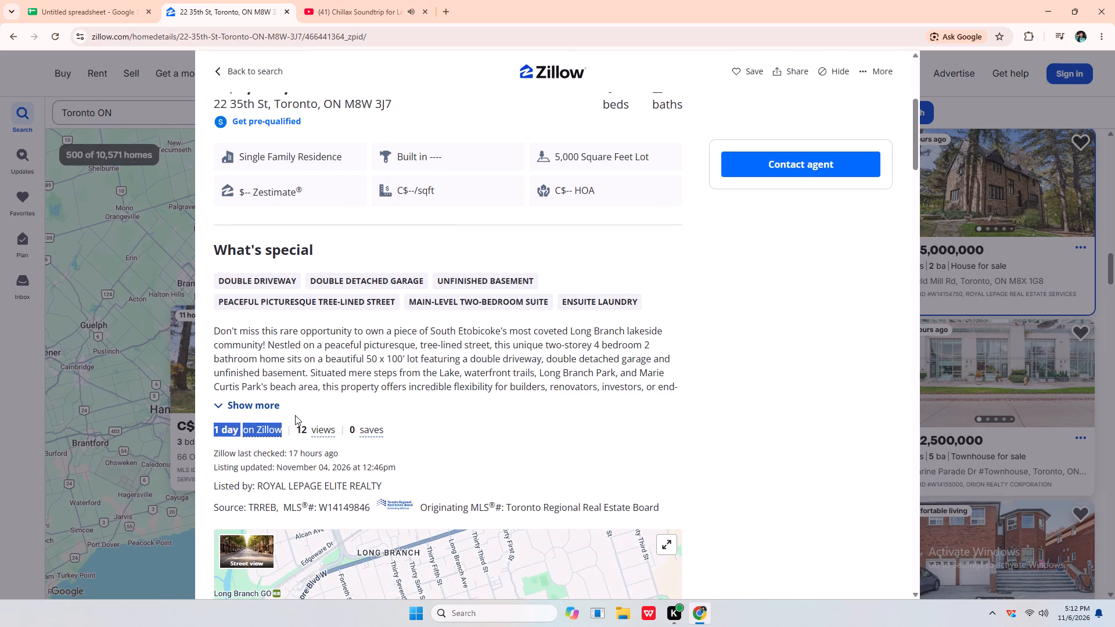
{"action": "key", "text": "ctrl+c"}
{"action": "left_click", "coordinate": [102, 8]}
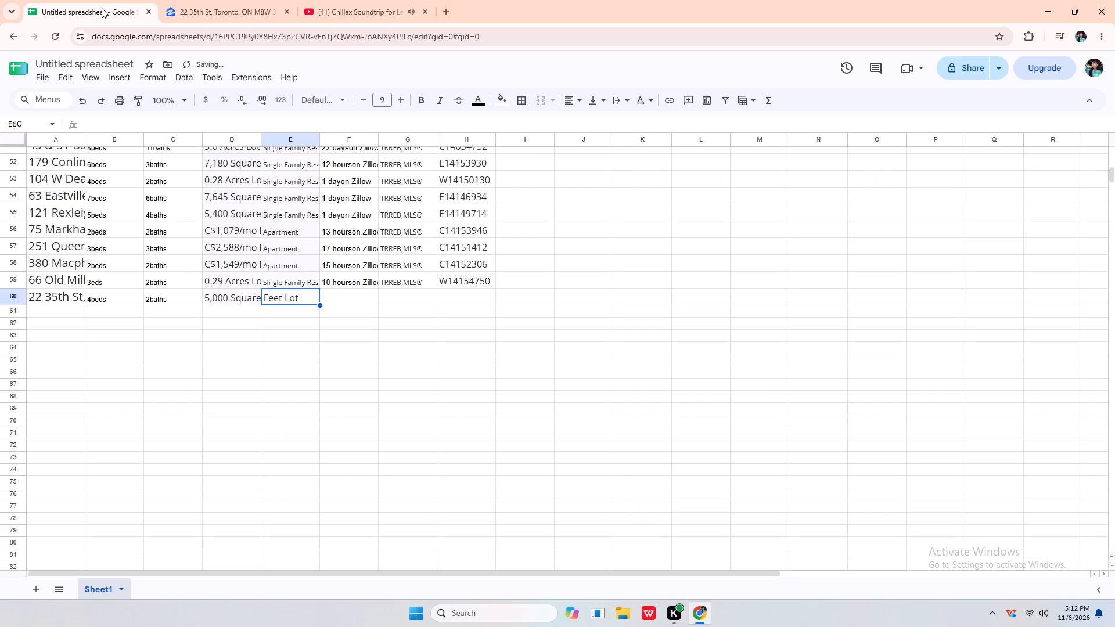
{"action": "left_click", "coordinate": [351, 297]}
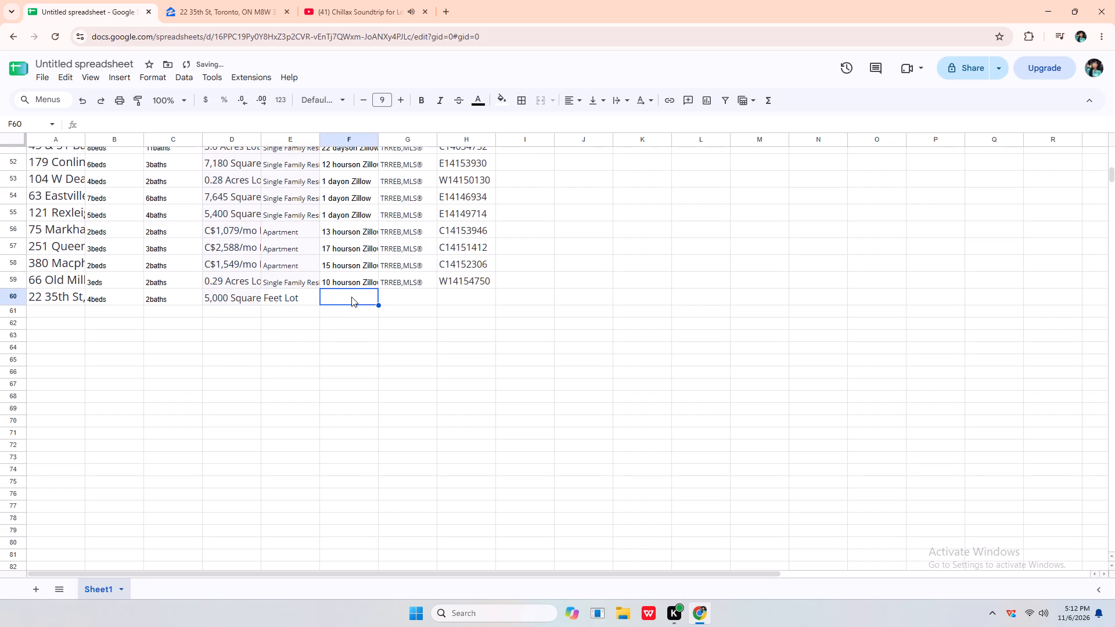
{"action": "key", "text": "ctrl+v"}
Copy the property type Single Family Residence from cell E59 into cell E60.
{"action": "key", "text": "Left"}
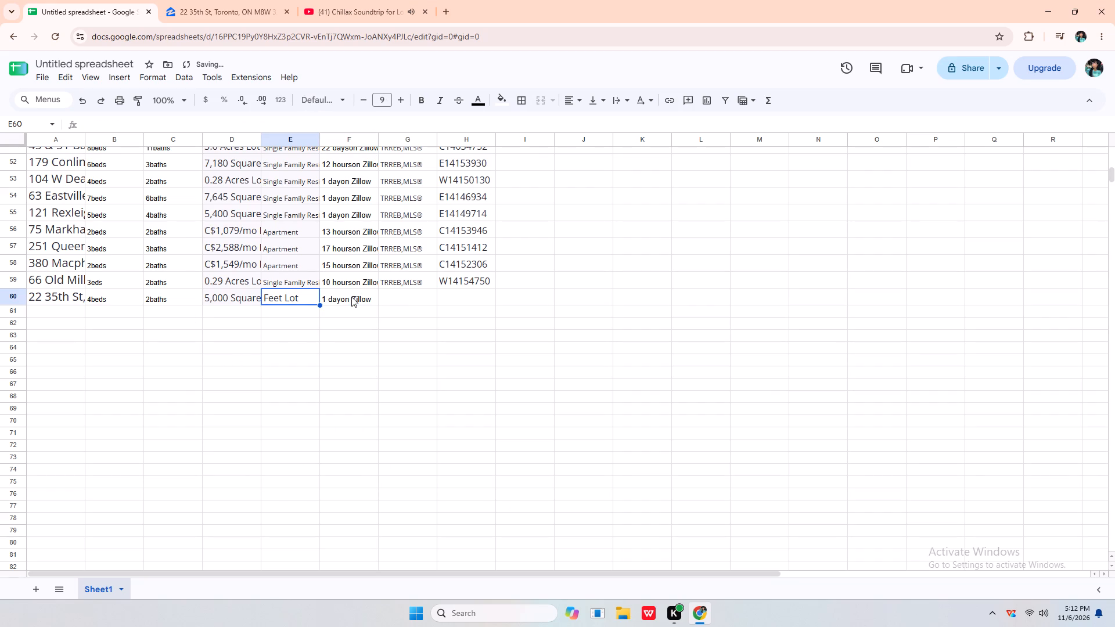
{"action": "key", "text": "Up"}
{"action": "key", "text": "ctrl+c"}
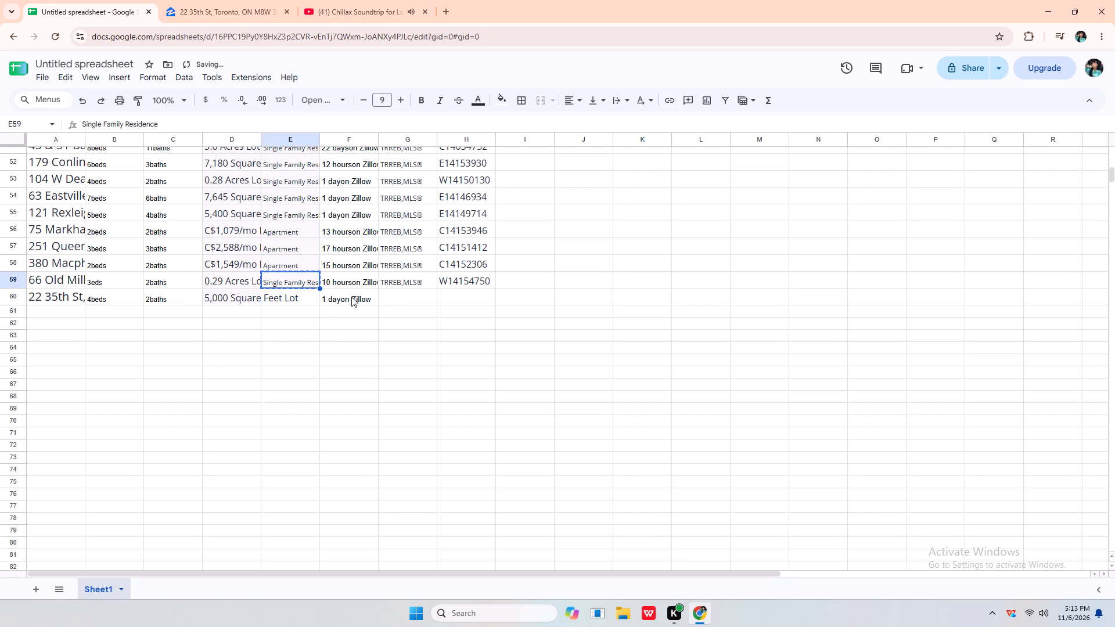
{"action": "key", "text": "Down"}
{"action": "key", "text": "ctrl+v"}
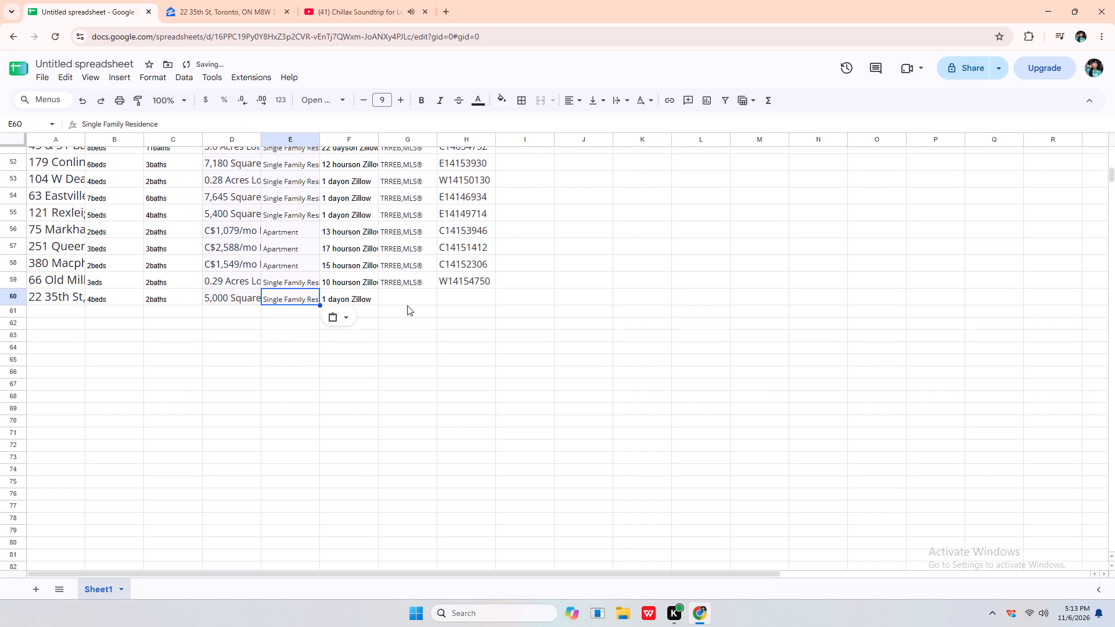
Copy the source TRREB,MLS® from cell G59 into cell G60.
{"action": "left_click", "coordinate": [419, 279]}
{"action": "key", "text": "ctrl+c"}
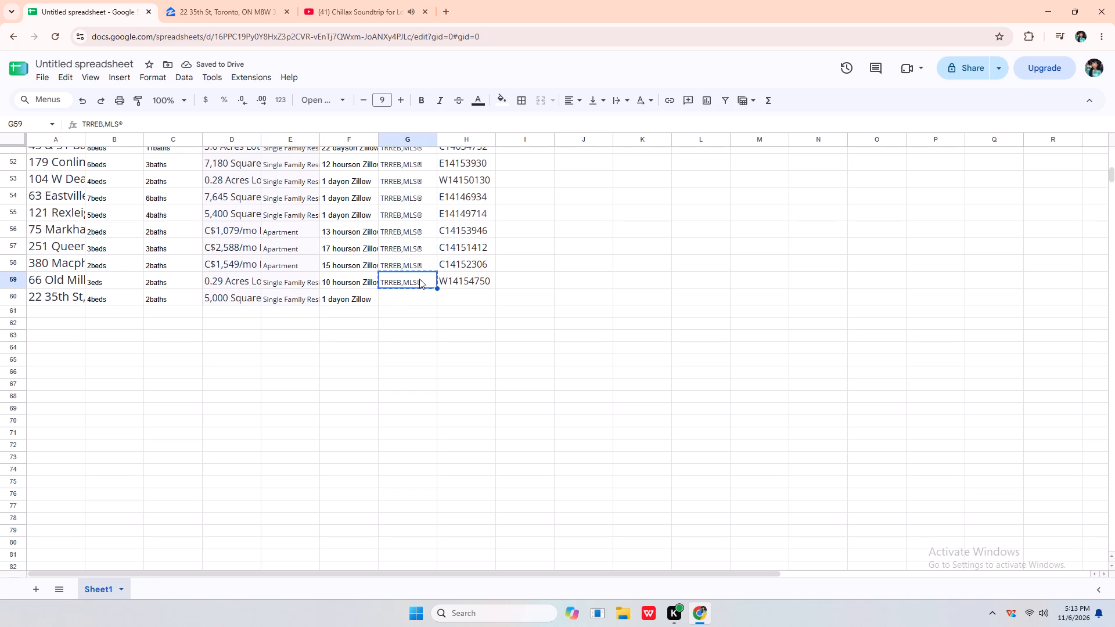
{"action": "key", "text": "Down"}
{"action": "key", "text": "ctrl+v"}
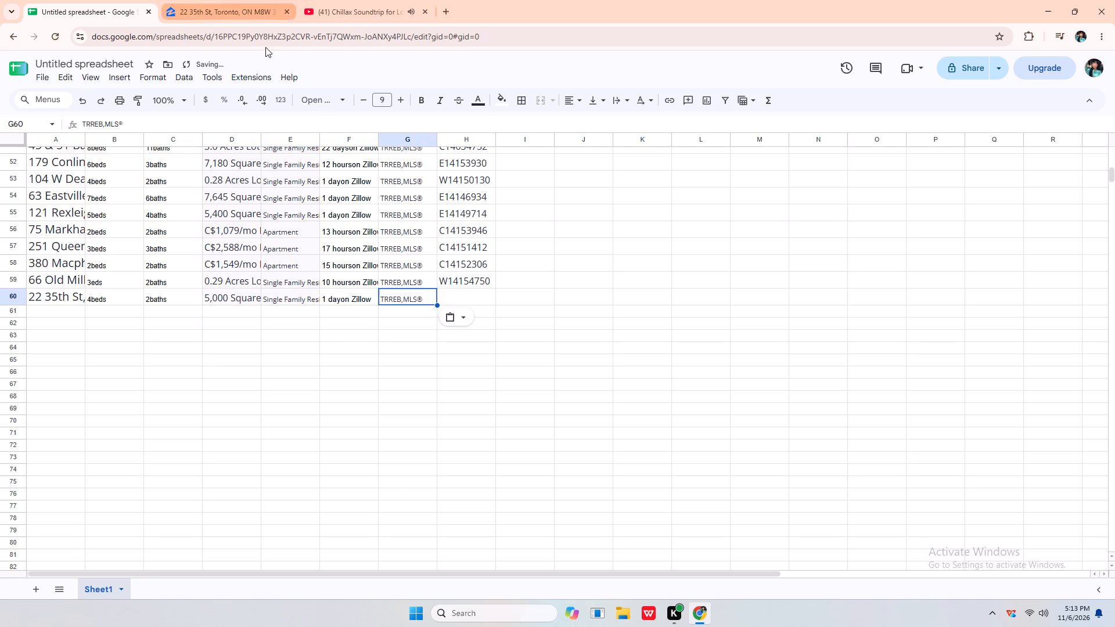
{"action": "left_click", "coordinate": [241, 13]}
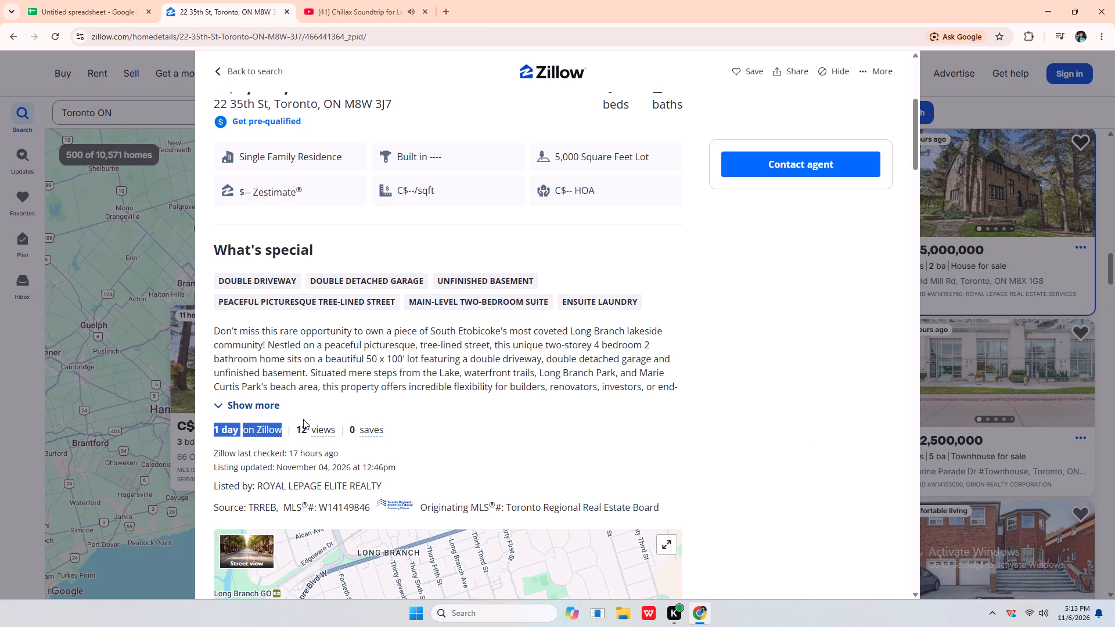
{"action": "left_click_drag", "start_coordinate": [318, 506], "coordinate": [398, 506]}
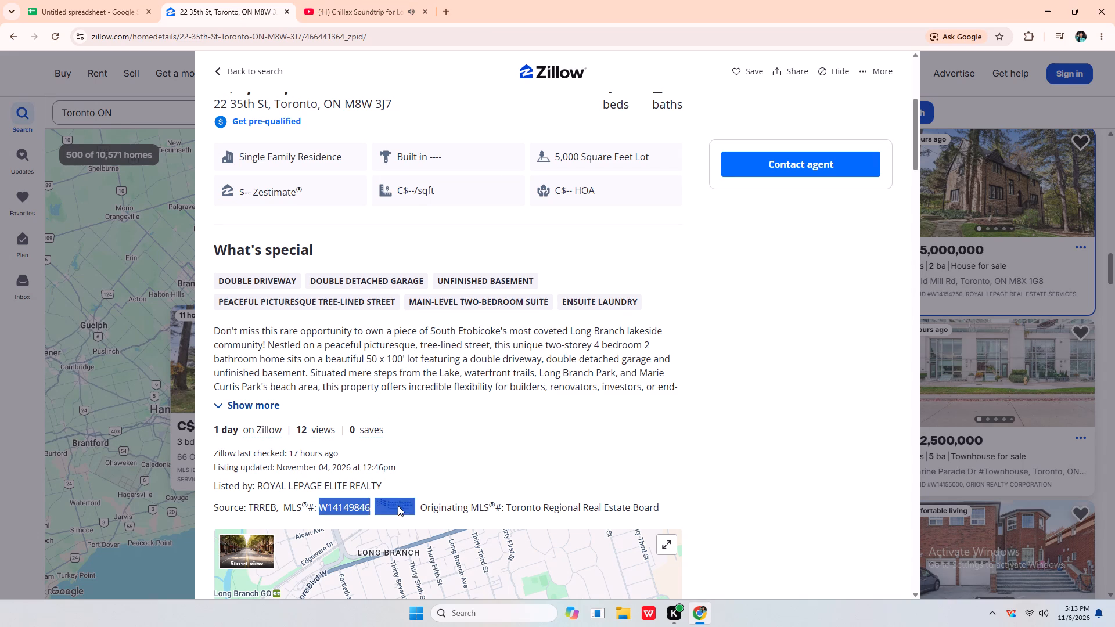
{"action": "left_click_drag", "start_coordinate": [398, 506], "coordinate": [398, 505]}
{"action": "left_click", "coordinate": [490, 434]}
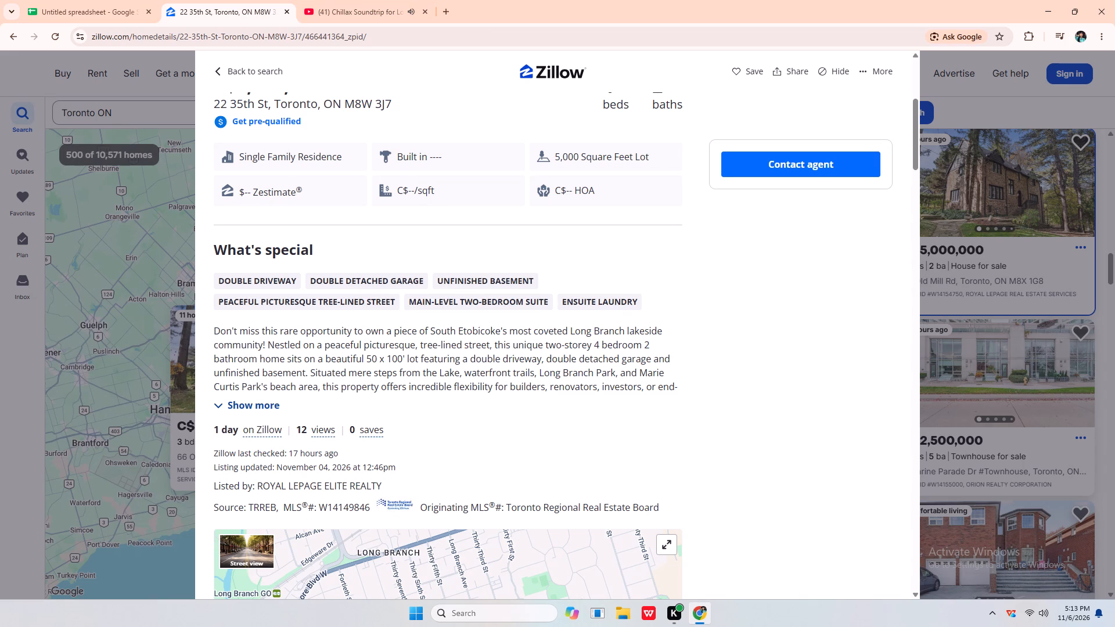
{"action": "left_click_drag", "start_coordinate": [318, 505], "coordinate": [369, 509]}
{"action": "key", "text": "ctrl+c"}
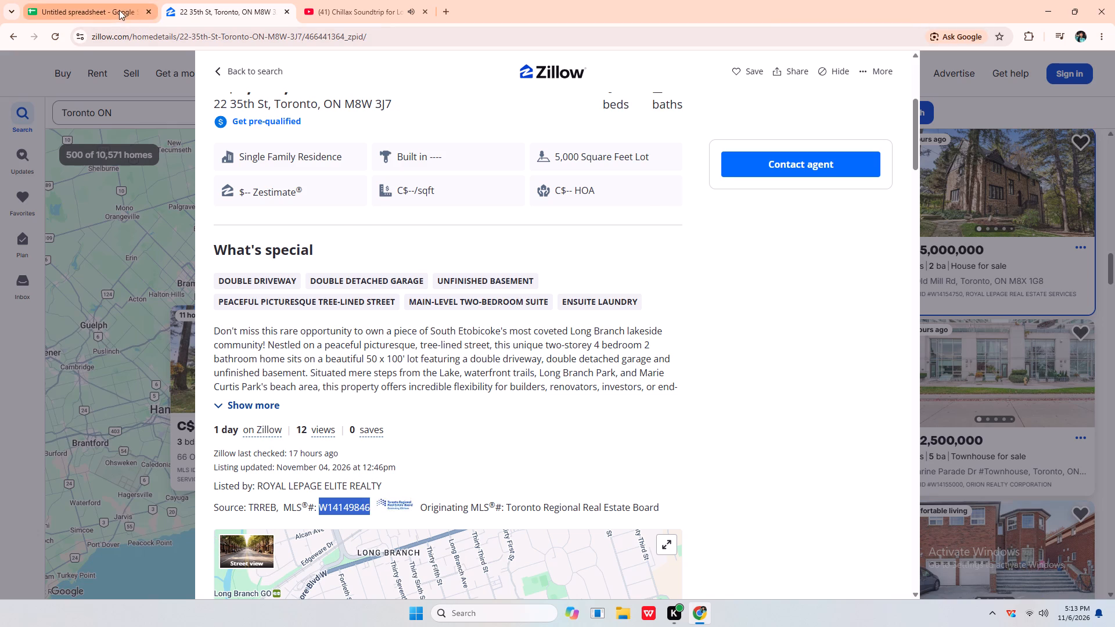
{"action": "left_click", "coordinate": [119, 10]}
{"action": "left_click", "coordinate": [478, 297]}
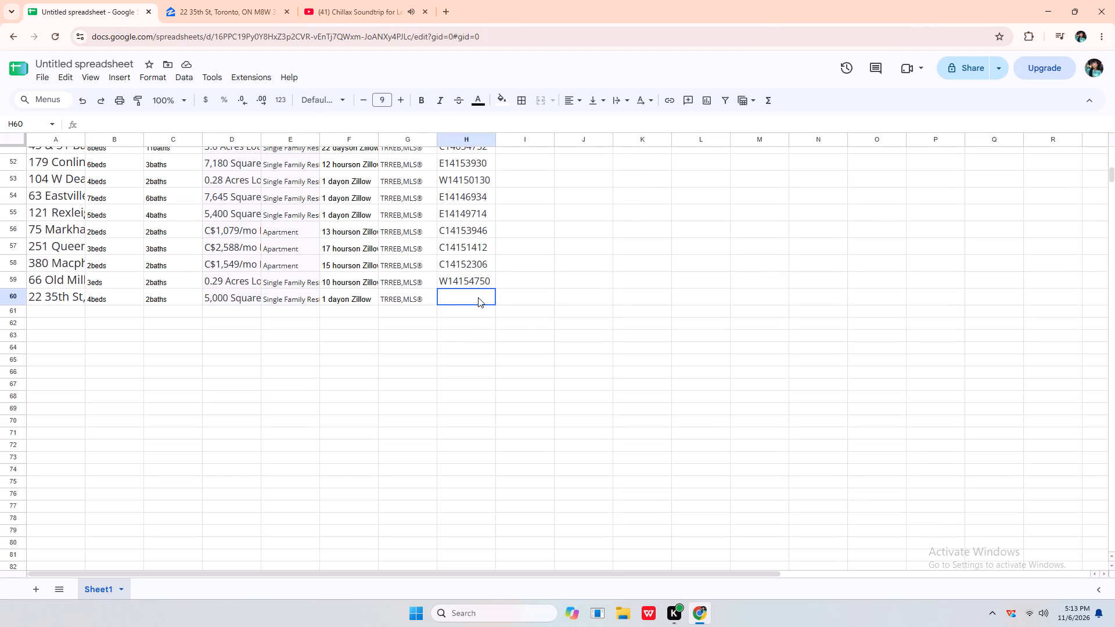
{"action": "key", "text": "ctrl+v"}
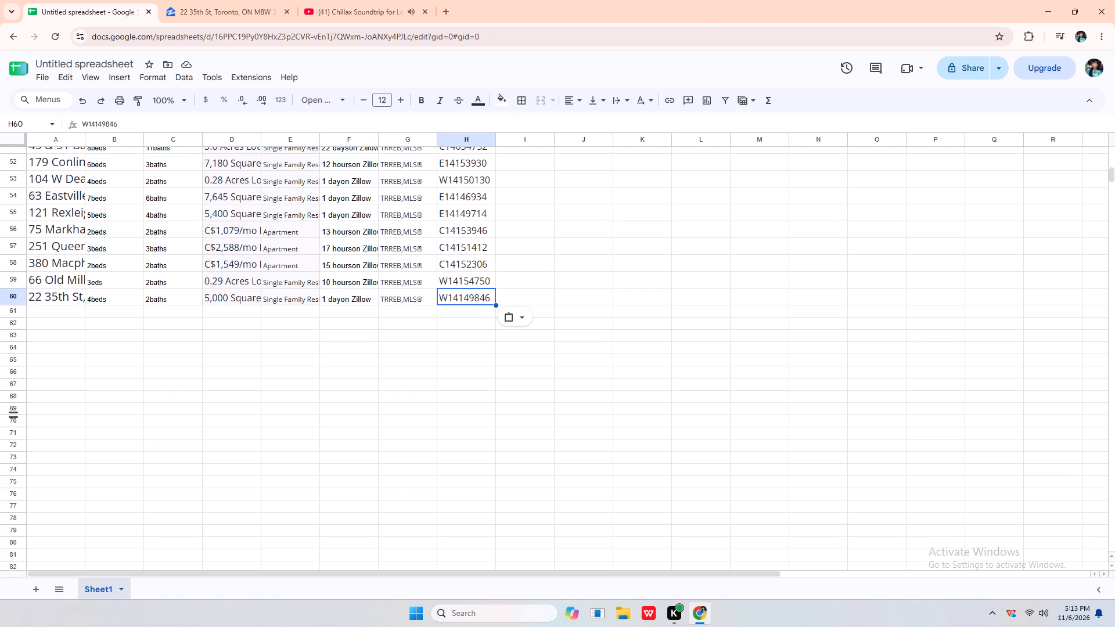
{"action": "left_click", "coordinate": [66, 316]}
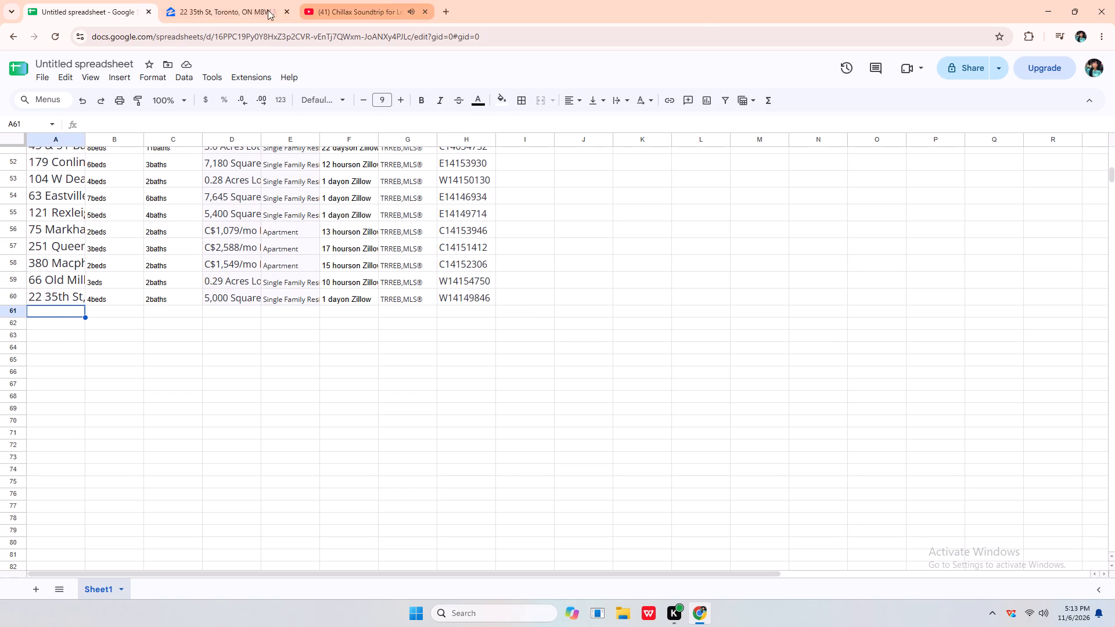
{"action": "left_click", "coordinate": [204, 3]}
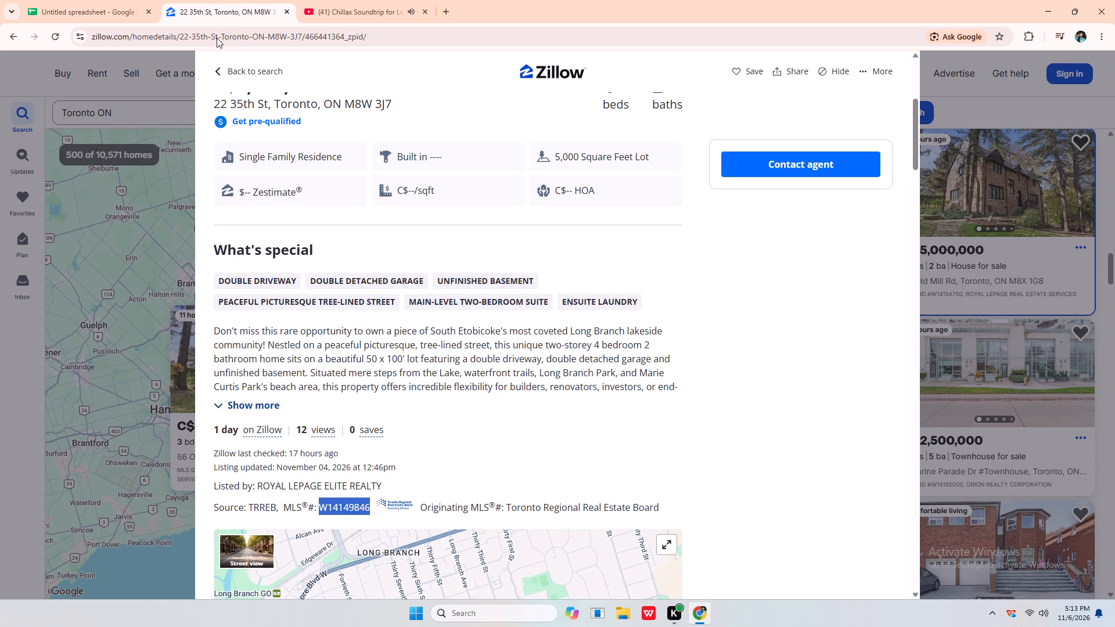
{"action": "left_click", "coordinate": [224, 66]}
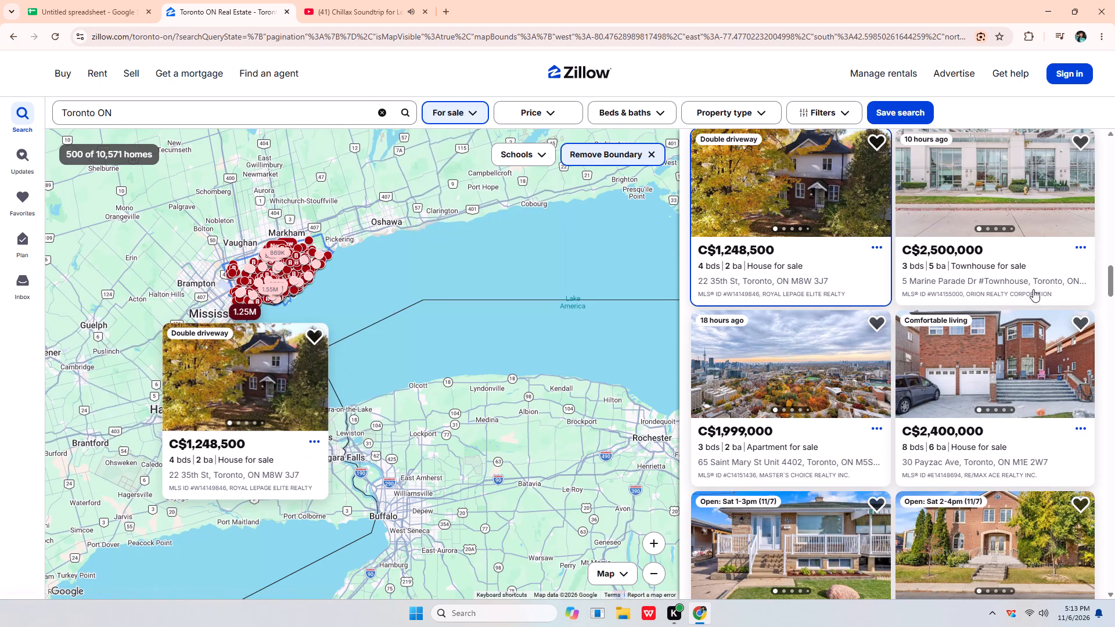
{"action": "left_click", "coordinate": [1030, 281]}
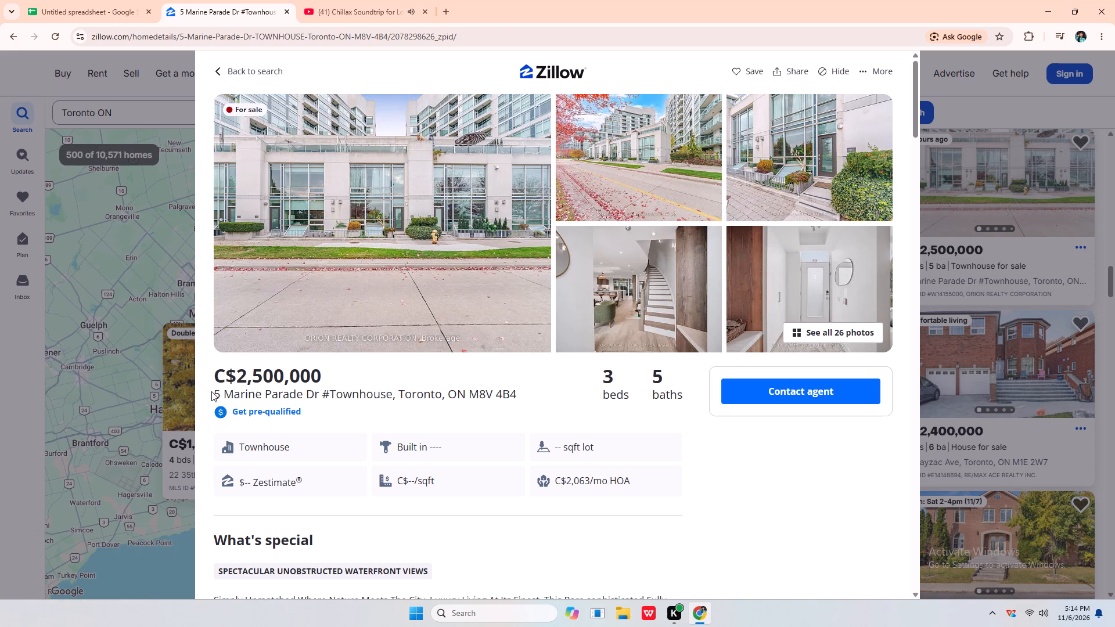
{"action": "left_click_drag", "start_coordinate": [214, 391], "coordinate": [519, 402]}
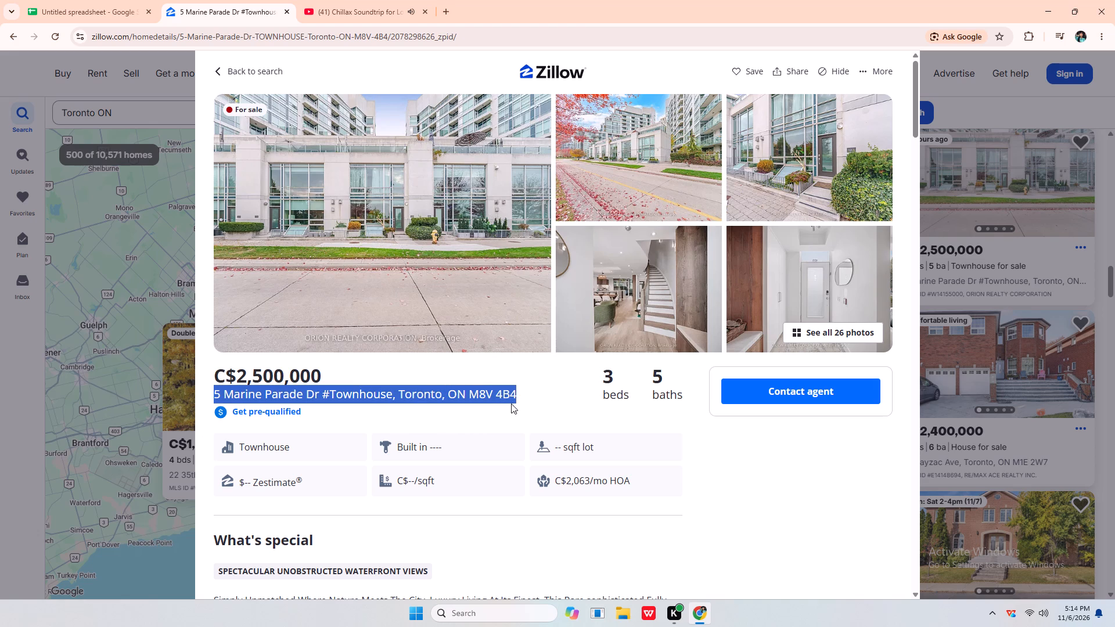
{"action": "key", "text": "ctrl+c"}
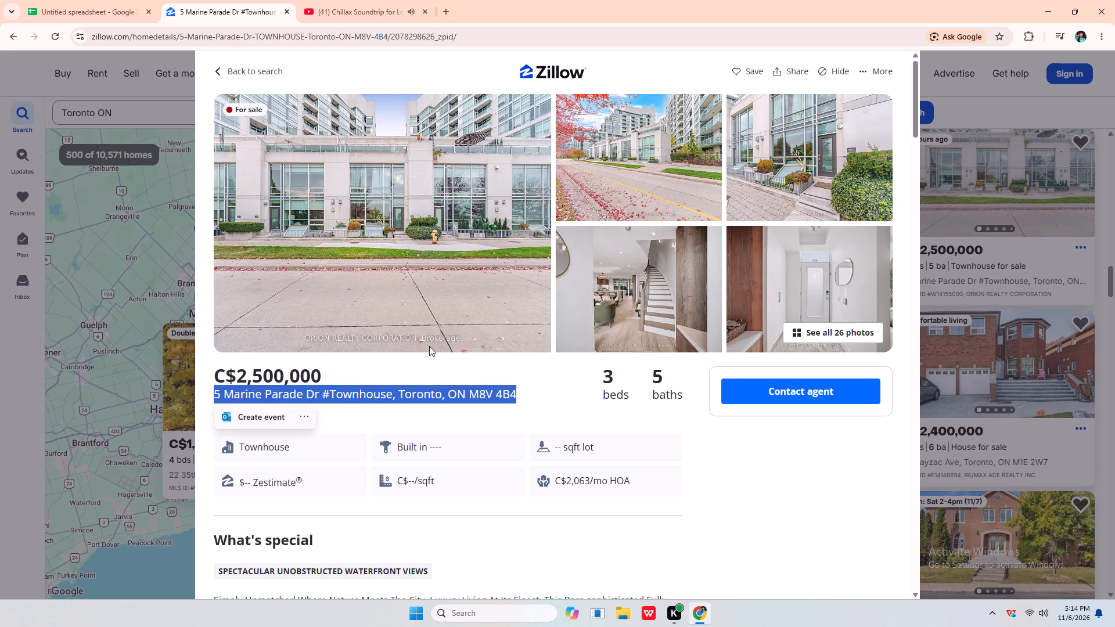
{"action": "left_click", "coordinate": [56, 9]}
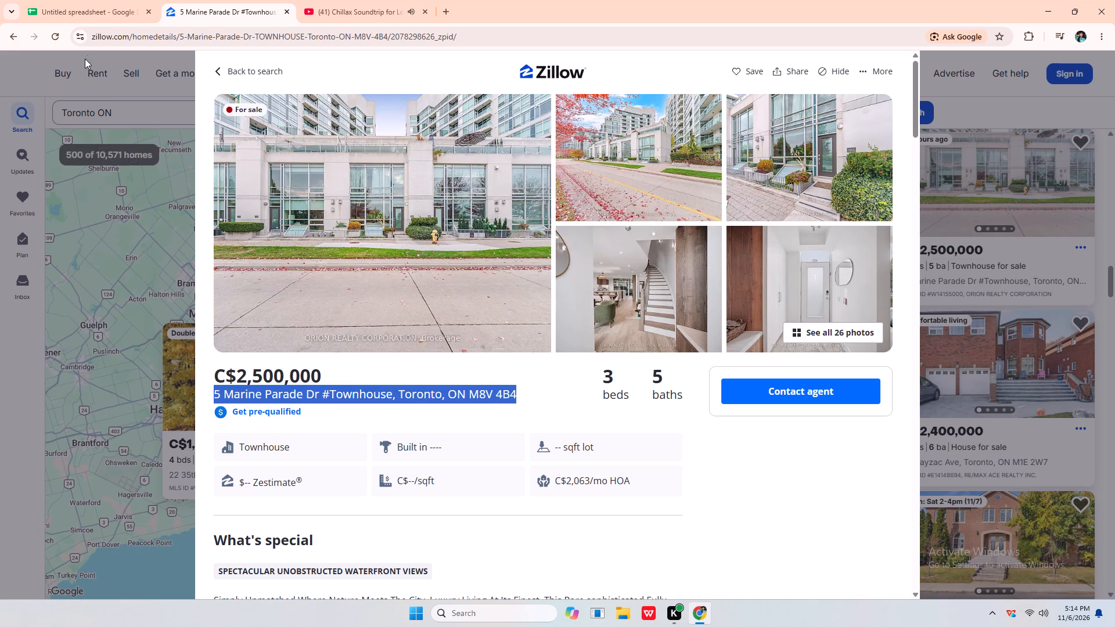
{"action": "left_click", "coordinate": [97, 13]}
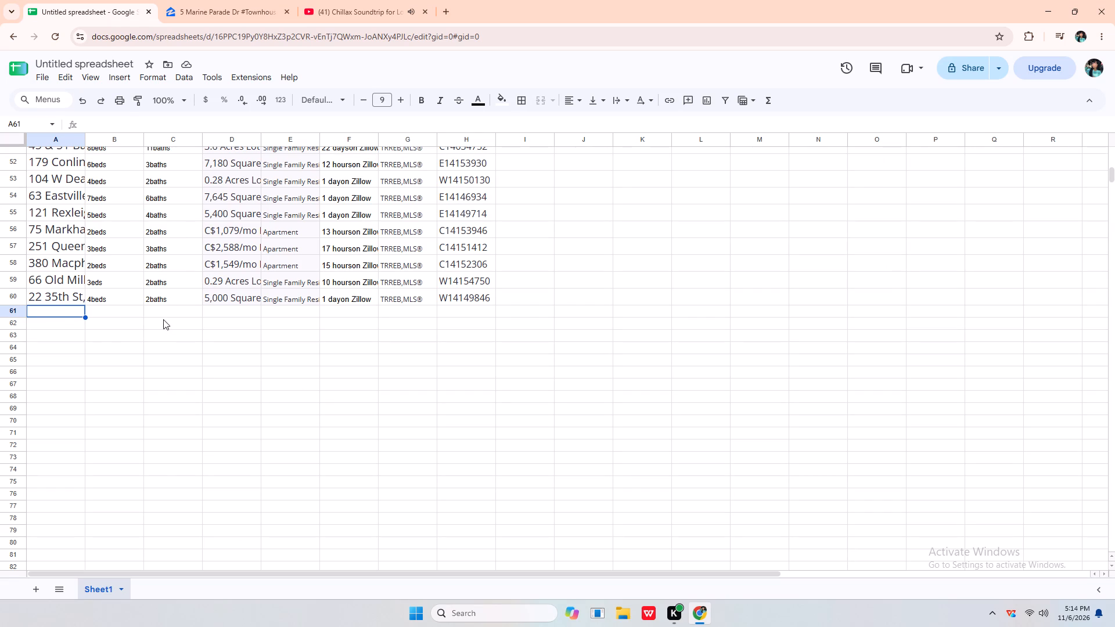
{"action": "key", "text": "ctrl+v"}
Enter 3beds in cell B61 and 5baths in cell C61 for the 5 Marine Parade Dr listing.
{"action": "key", "text": "Right"}
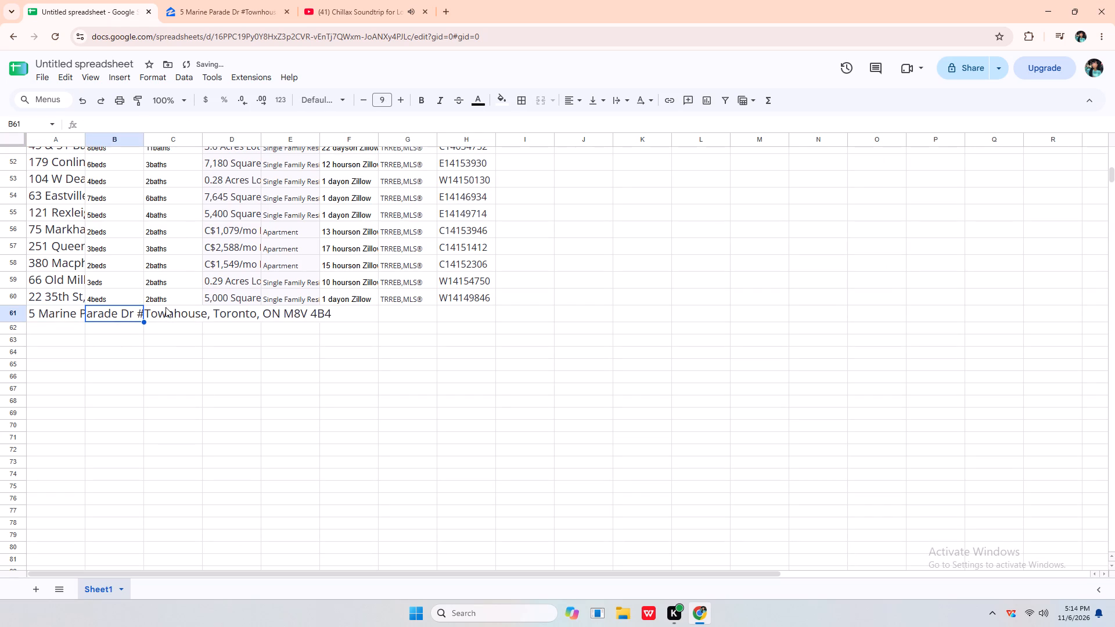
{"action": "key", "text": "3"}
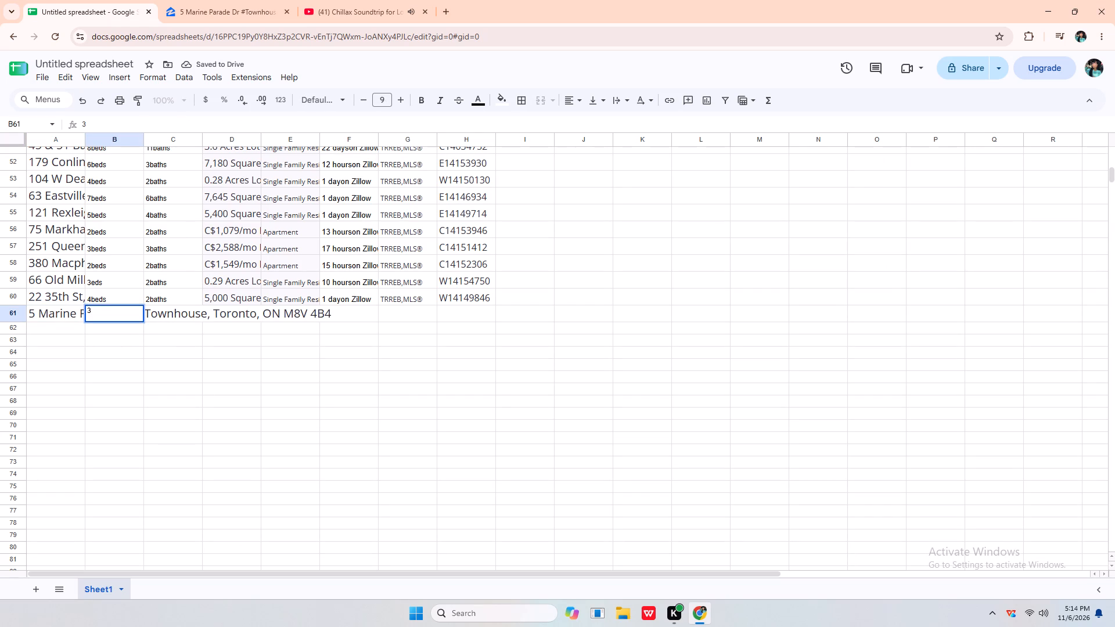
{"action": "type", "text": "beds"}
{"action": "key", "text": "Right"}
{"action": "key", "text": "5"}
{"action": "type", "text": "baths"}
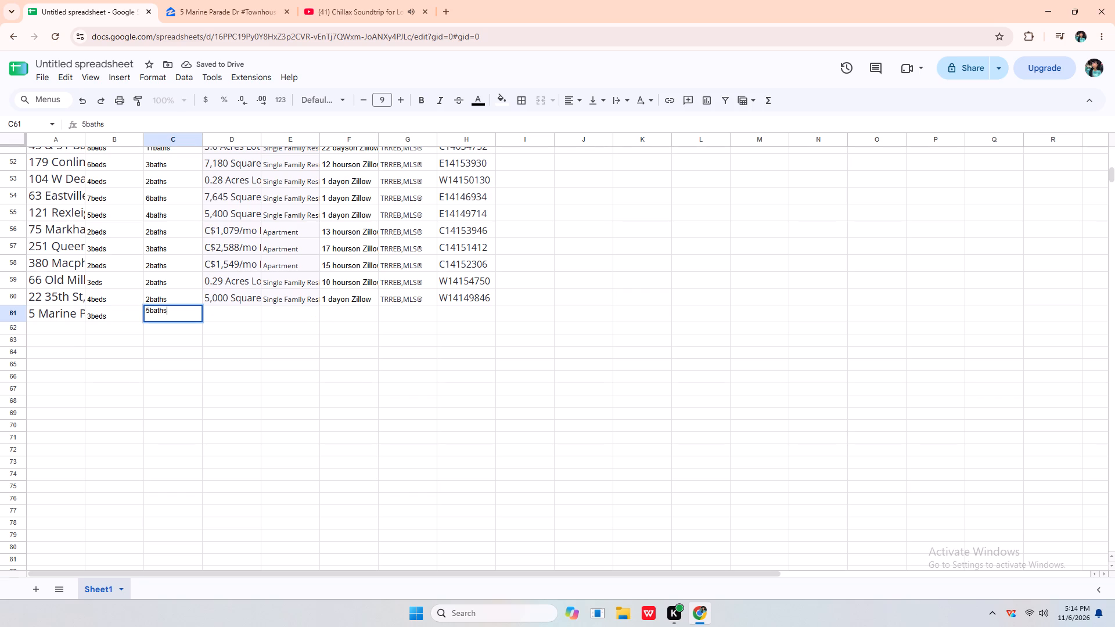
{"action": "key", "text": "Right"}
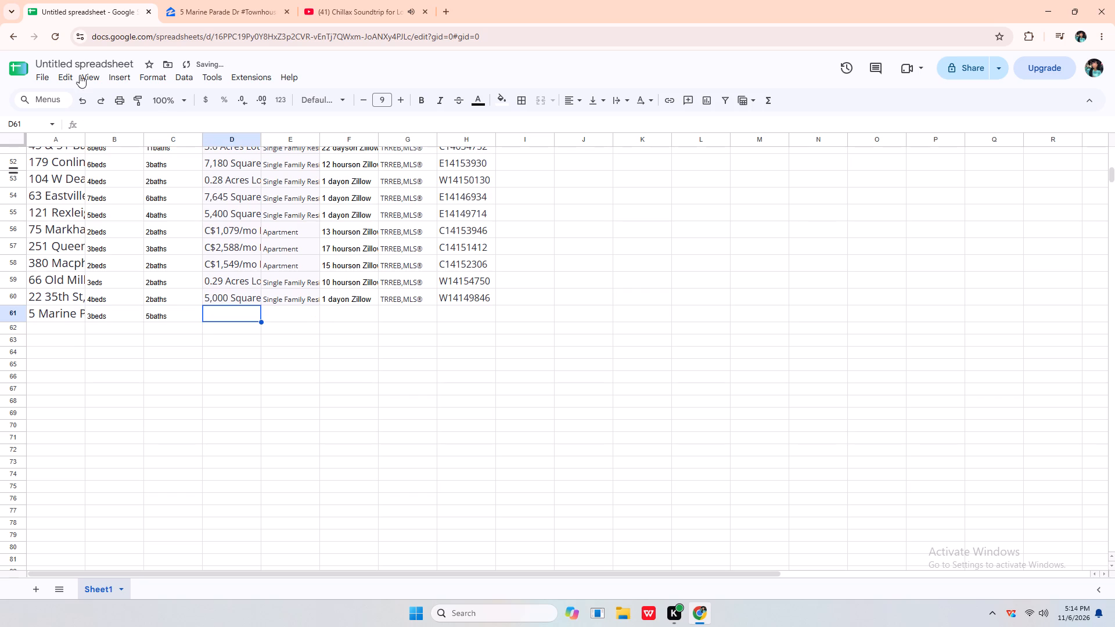
Copy the HOA fee, C$2,063/mo HOA, from the 5 Marine Parade Dr listing into cell D61.
{"action": "left_click", "coordinate": [249, 9]}
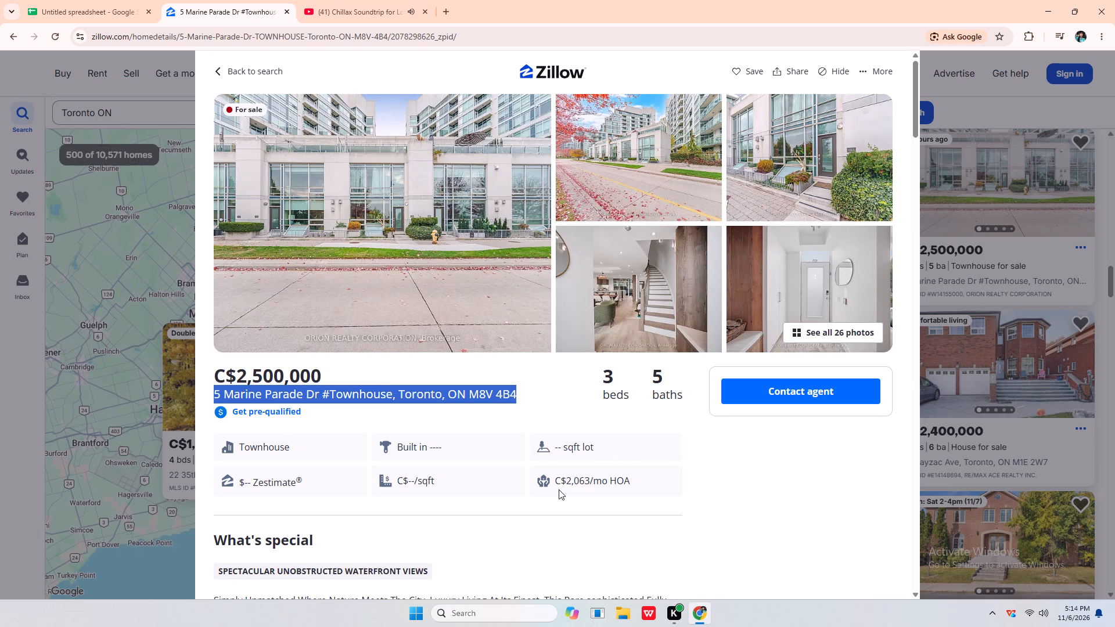
{"action": "left_click_drag", "start_coordinate": [552, 475], "coordinate": [632, 478]}
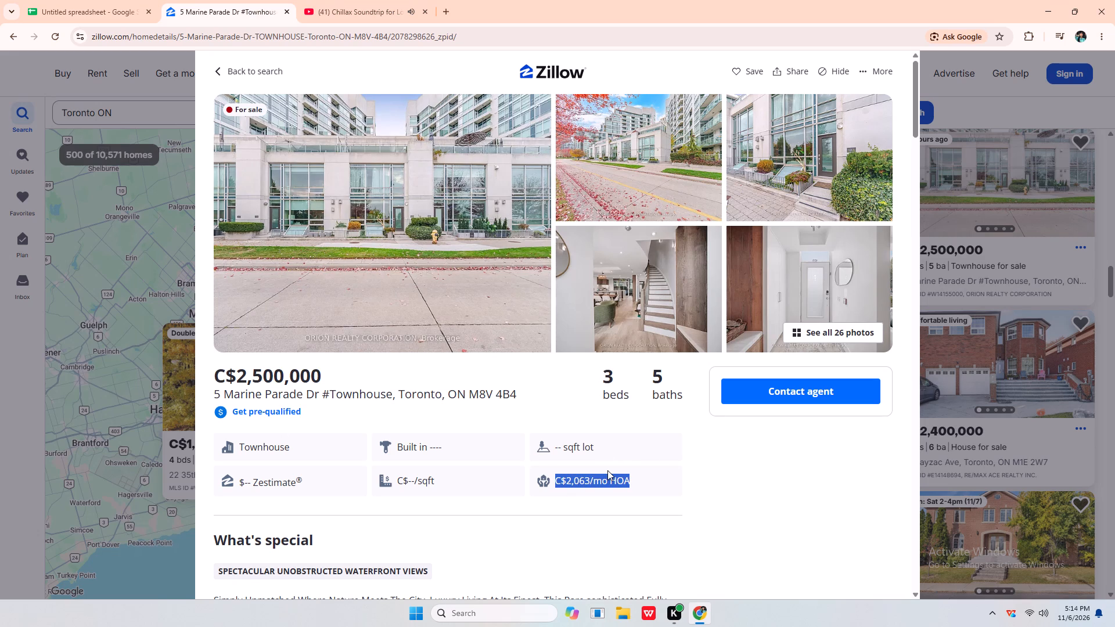
{"action": "key", "text": "ctrl+v"}
{"action": "key", "text": "ctrl+c"}
{"action": "left_click", "coordinate": [55, 8]}
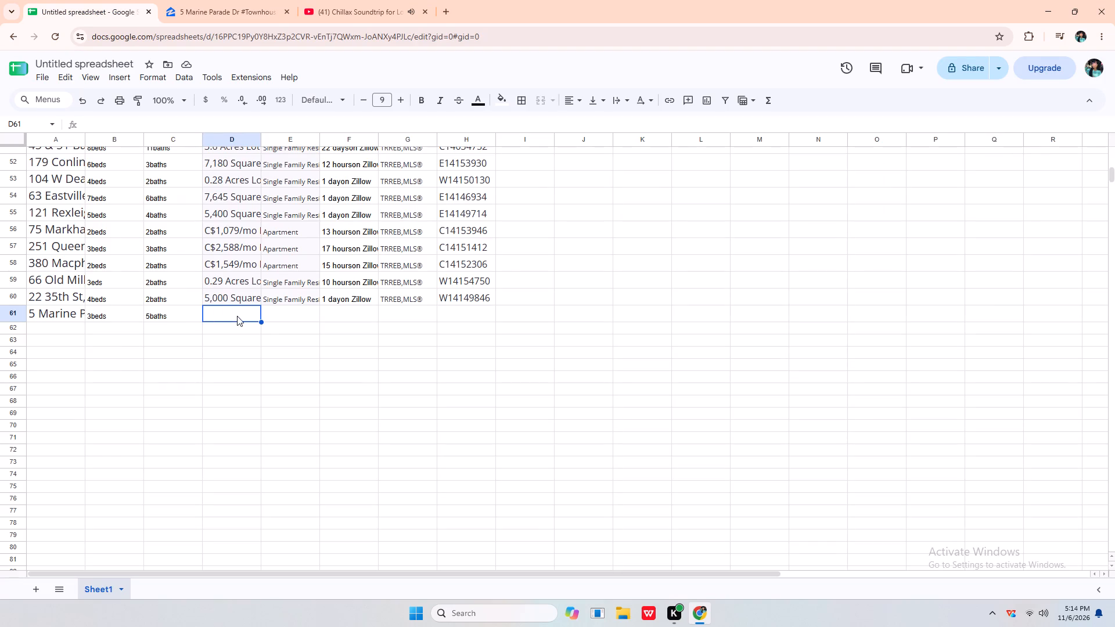
{"action": "key", "text": "ctrl+v"}
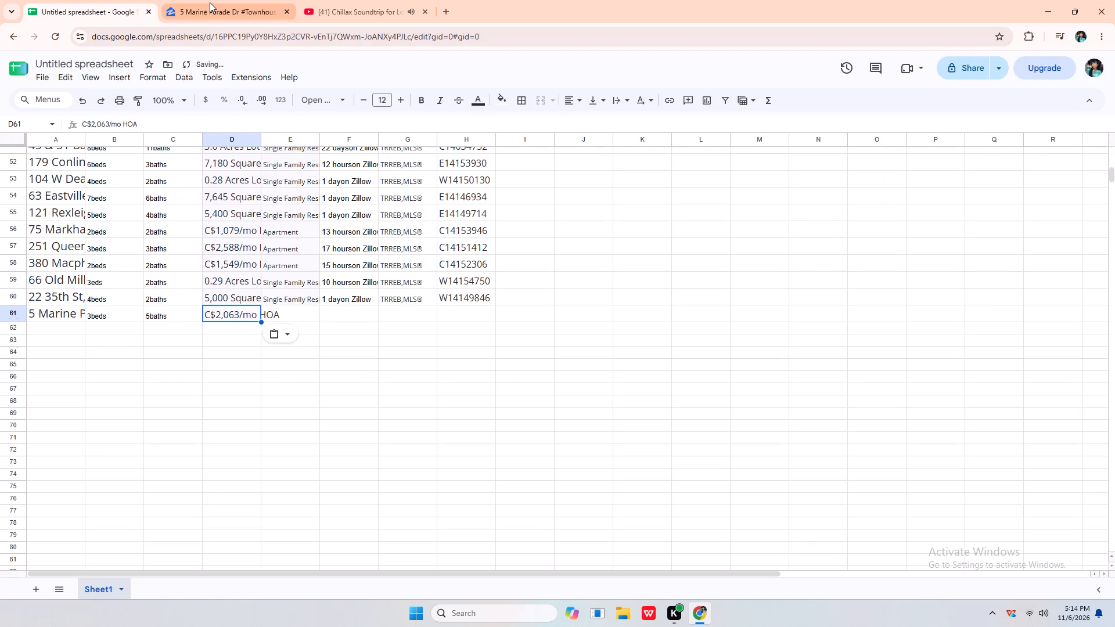
{"action": "left_click", "coordinate": [208, 3]}
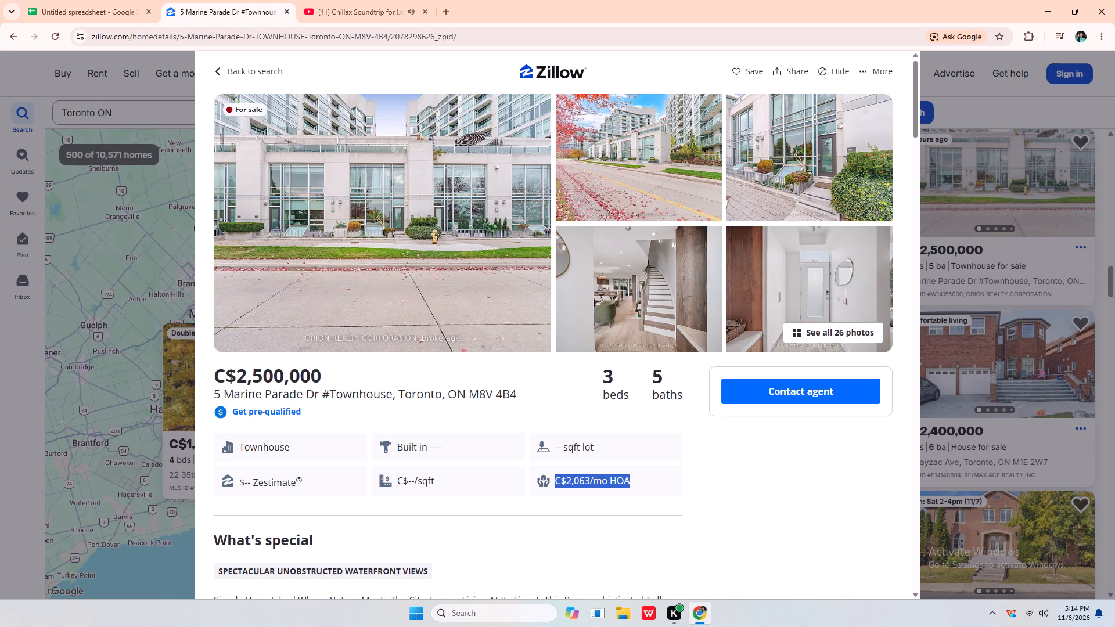
{"action": "left_click_drag", "start_coordinate": [240, 445], "coordinate": [303, 446]}
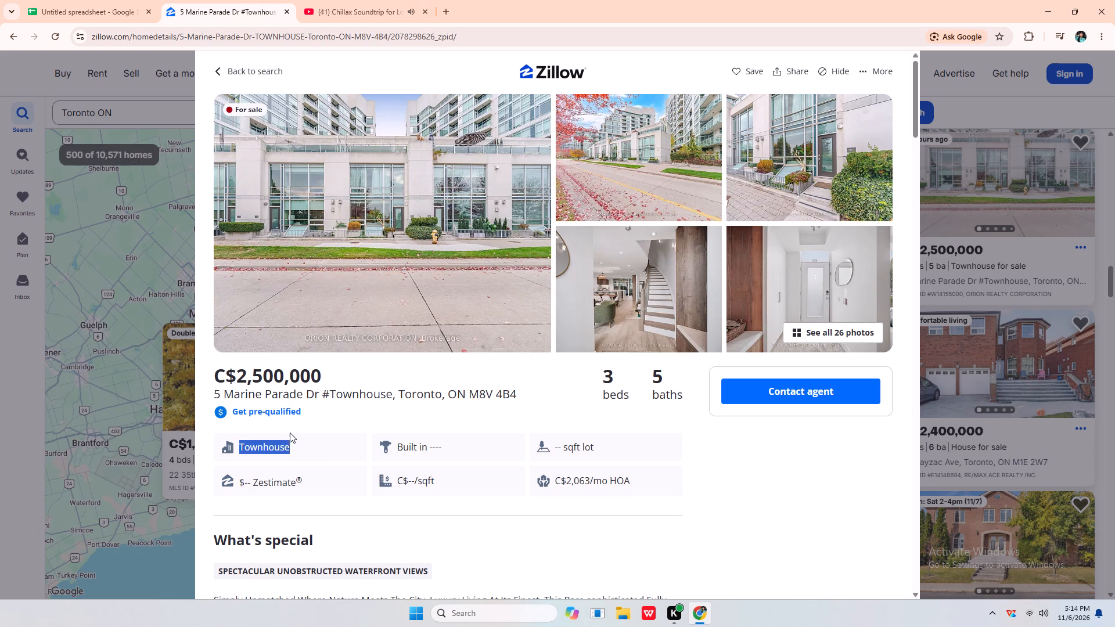
{"action": "key", "text": "ctrl+c"}
{"action": "left_click", "coordinate": [111, 3]}
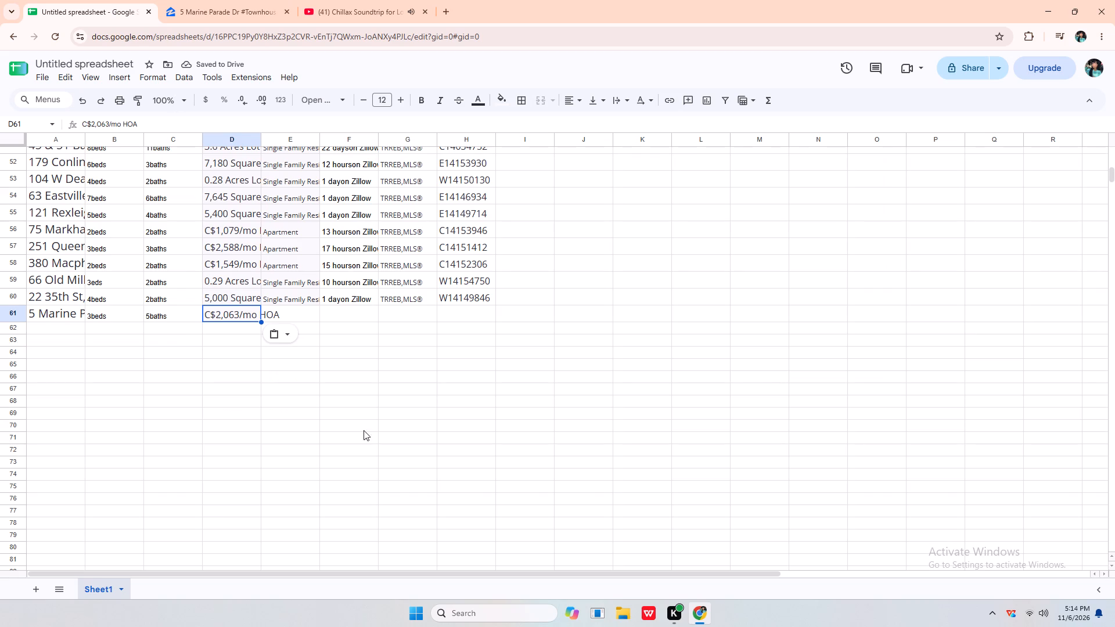
{"action": "left_click", "coordinate": [303, 312]}
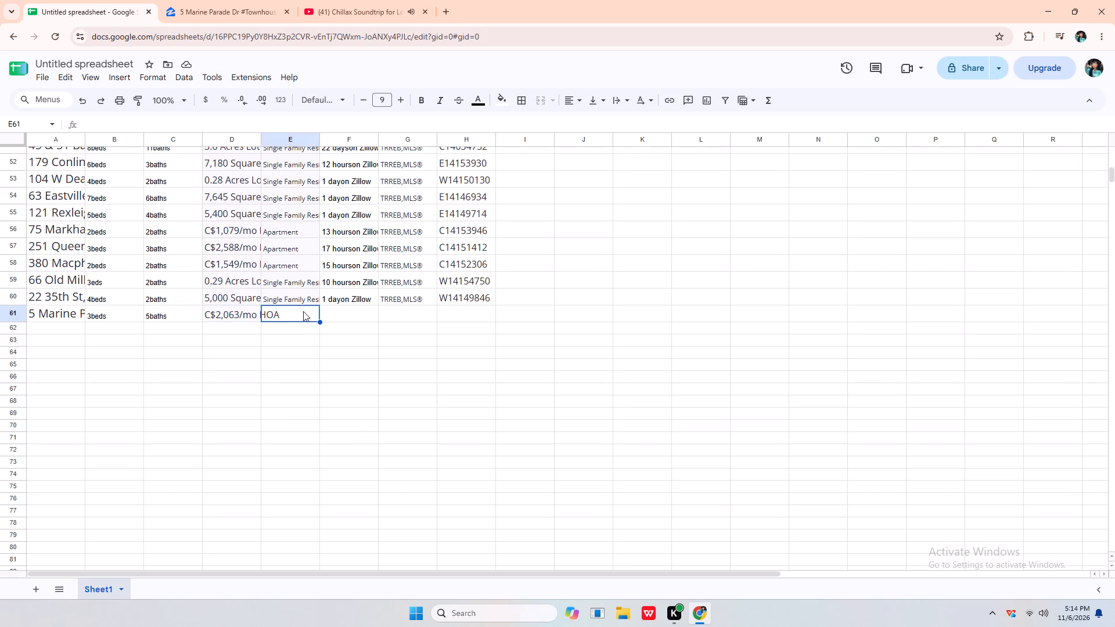
{"action": "key", "text": "ctrl+v"}
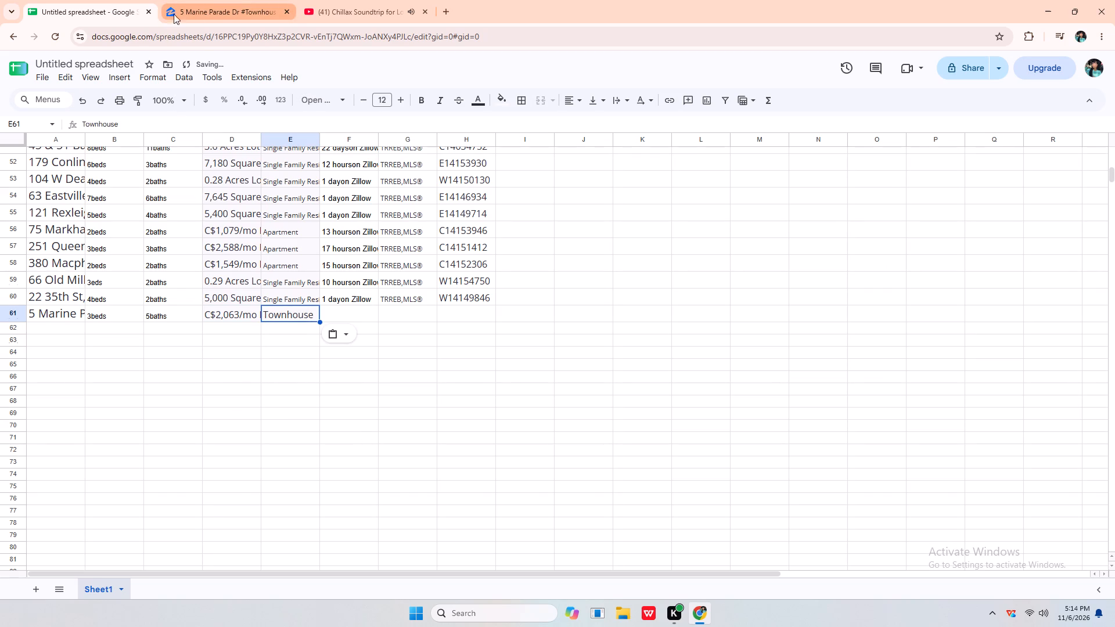
Copy the listing time, 9 hours on Zillow, from the 5 Marine Parade Dr listing into cell F61.
{"action": "left_click", "coordinate": [197, 8]}
{"action": "scroll", "coordinate": [315, 543], "scroll_direction": "down", "scroll_amount": 6}
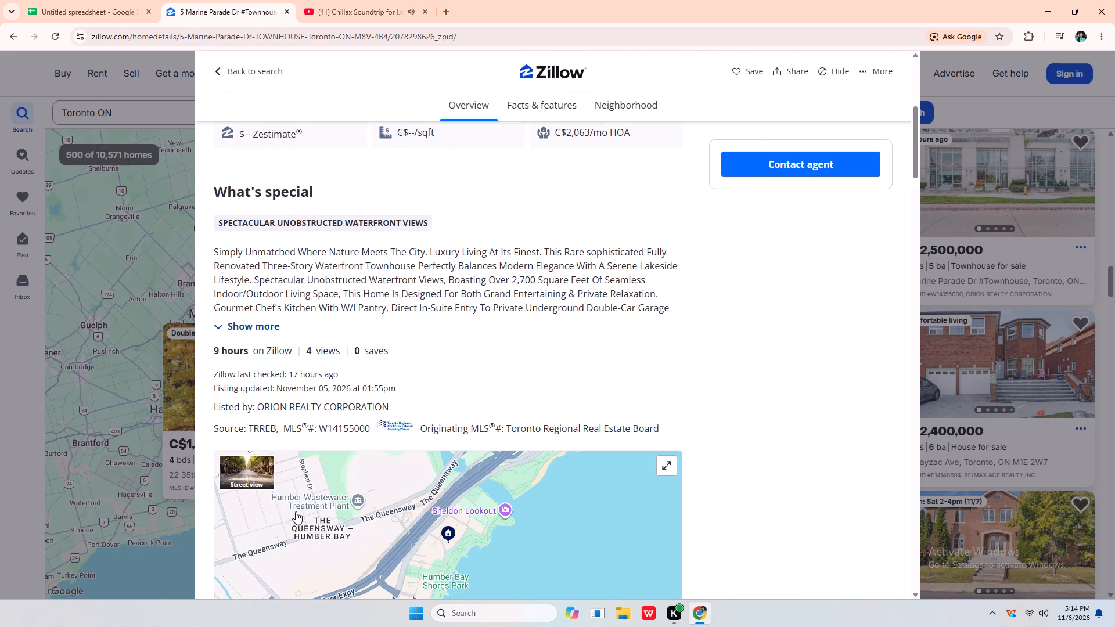
{"action": "left_click_drag", "start_coordinate": [211, 345], "coordinate": [277, 345]}
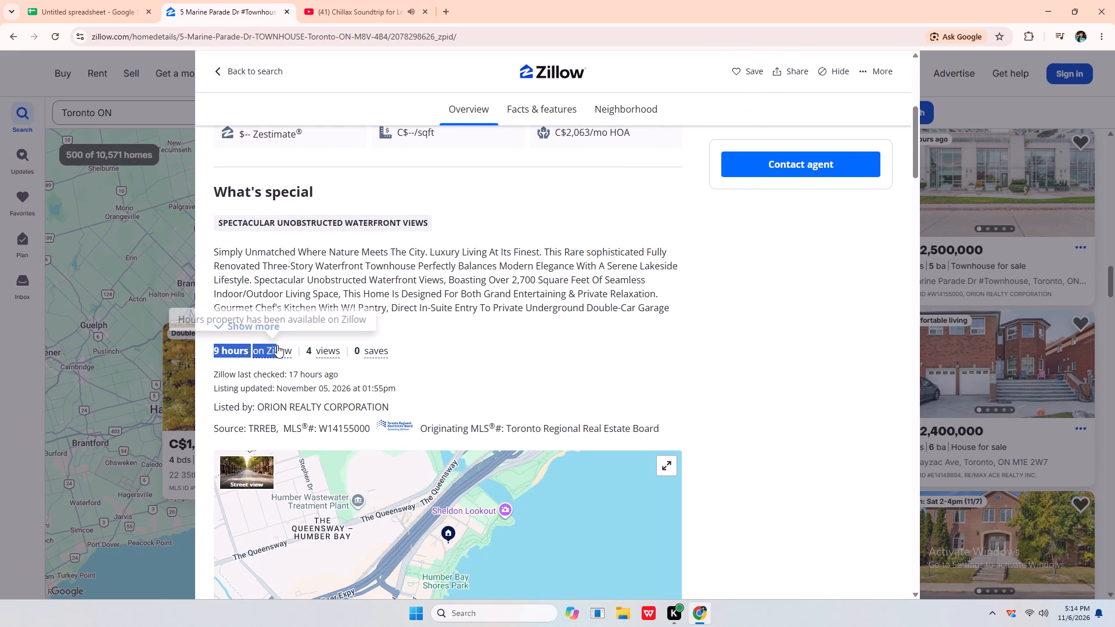
{"action": "left_click_drag", "start_coordinate": [277, 345], "coordinate": [295, 352]}
{"action": "key", "text": "ctrl+c"}
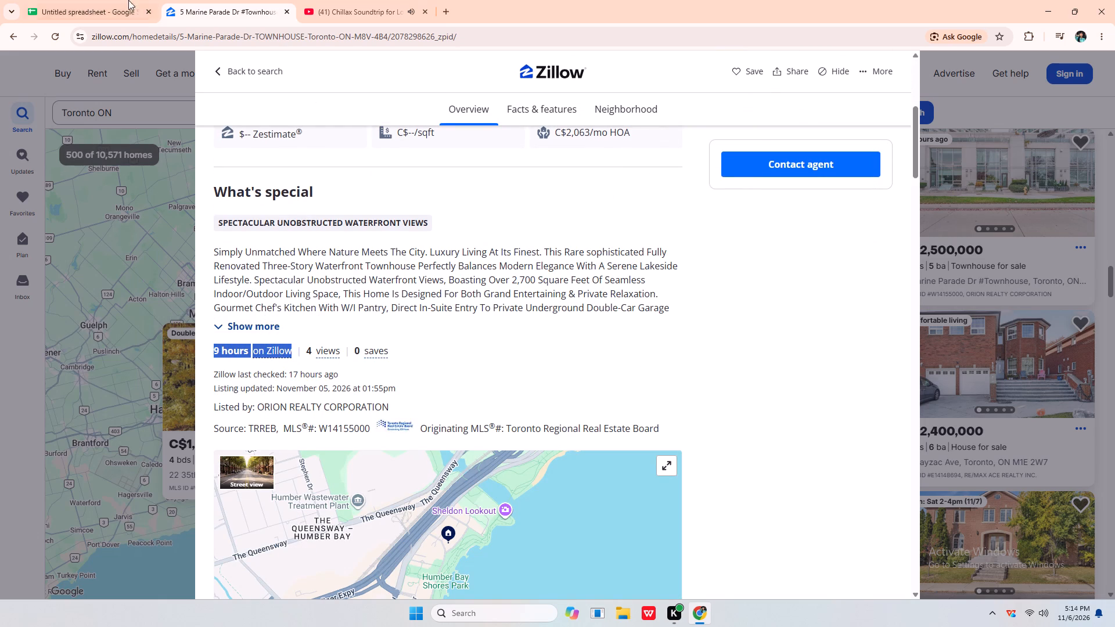
{"action": "left_click", "coordinate": [78, 8]}
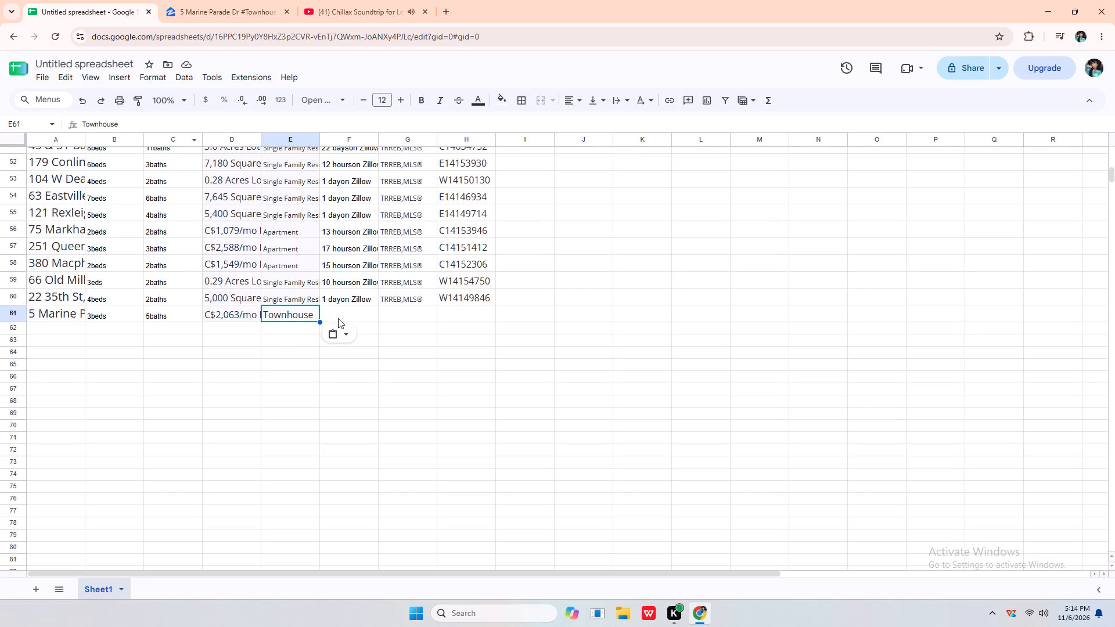
{"action": "left_click", "coordinate": [341, 315]}
{"action": "key", "text": "ctrl+v"}
Copy the source entry TRREB,MLS® from cell G60 into cell G61.
{"action": "left_click", "coordinate": [399, 297]}
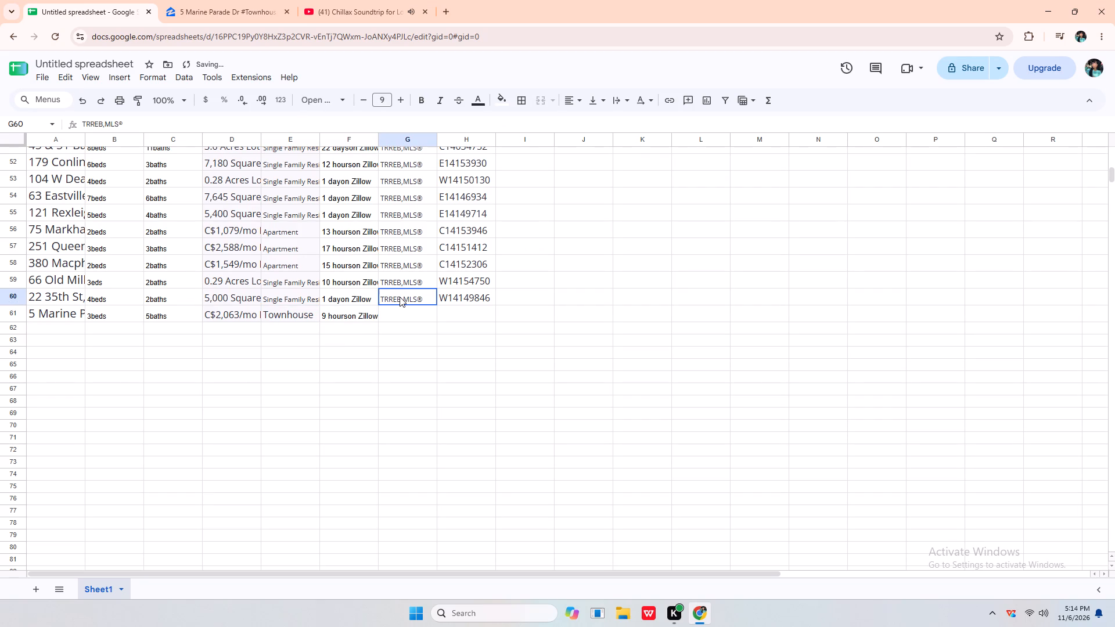
{"action": "key", "text": "ctrl+c"}
{"action": "key", "text": "Down"}
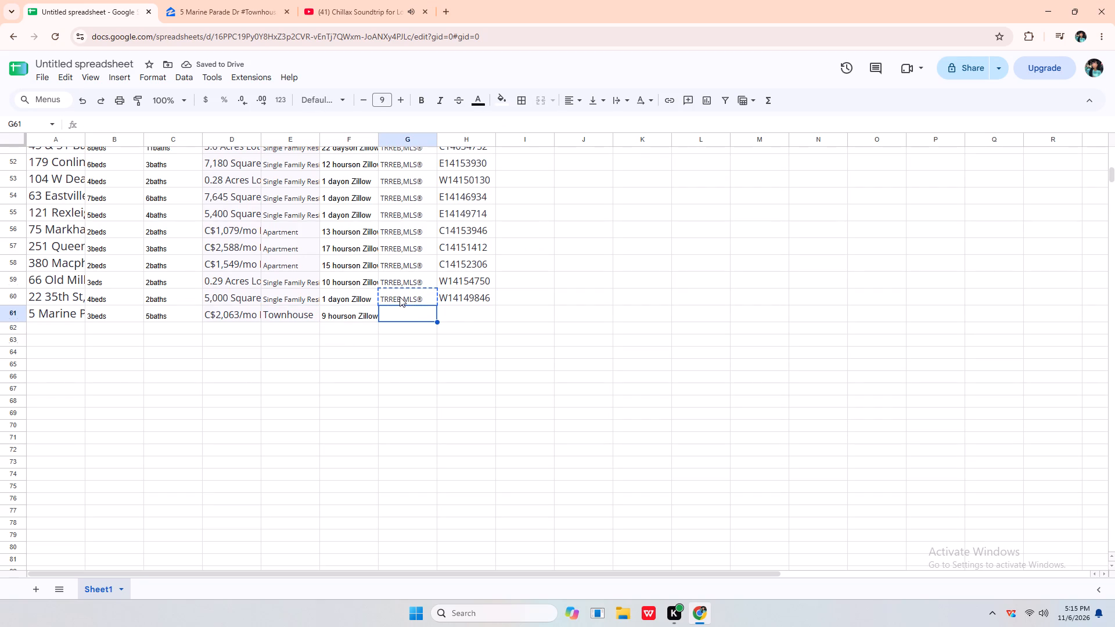
{"action": "key", "text": "ctrl+v"}
{"action": "left_click", "coordinate": [221, 13]}
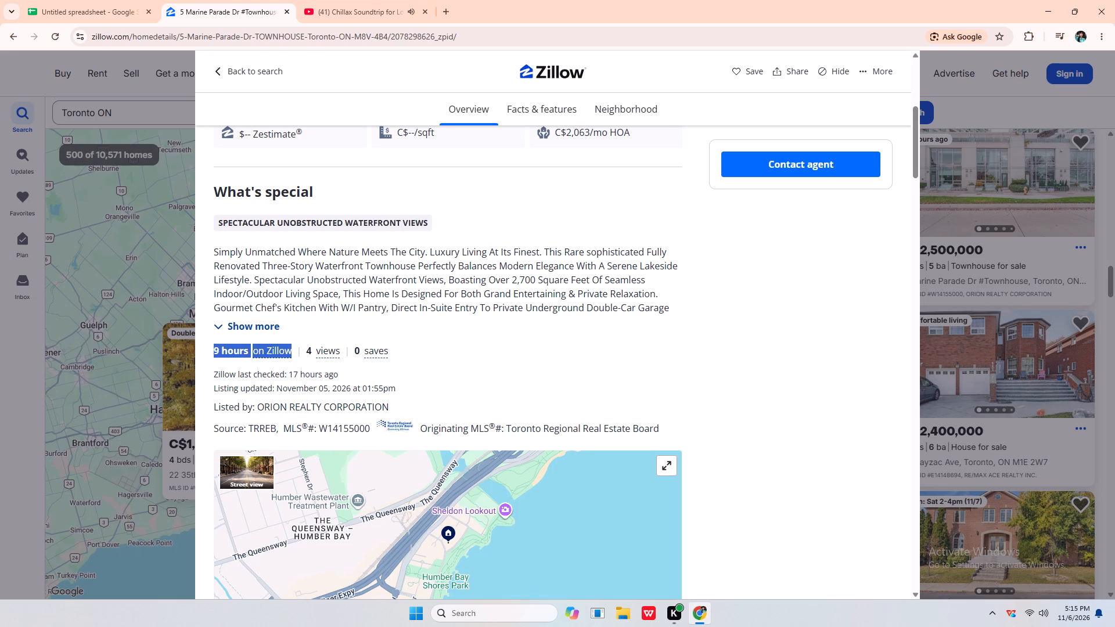
{"action": "left_click_drag", "start_coordinate": [324, 429], "coordinate": [351, 428]}
{"action": "left_click", "coordinate": [317, 413]}
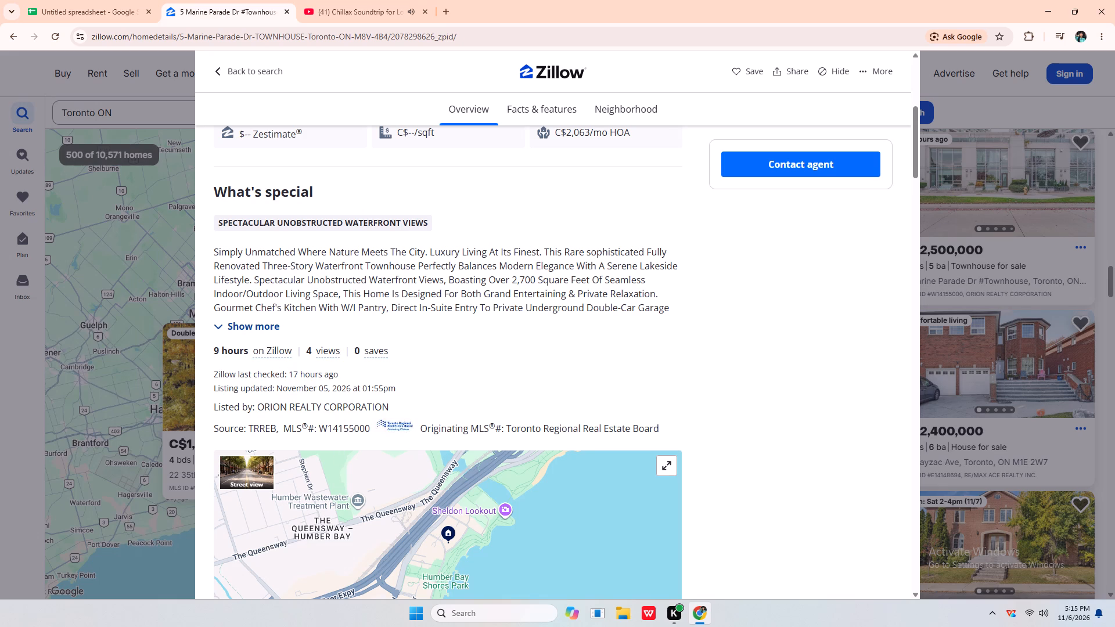
{"action": "left_click_drag", "start_coordinate": [315, 429], "coordinate": [374, 437]}
{"action": "left_click", "coordinate": [475, 394]}
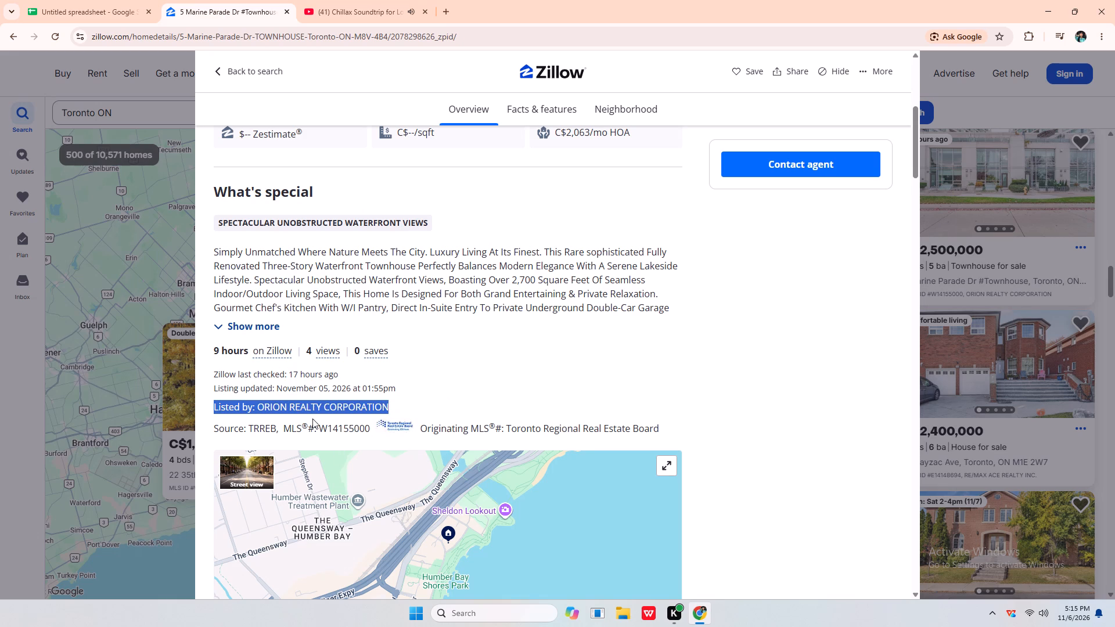
{"action": "left_click_drag", "start_coordinate": [318, 430], "coordinate": [349, 430]}
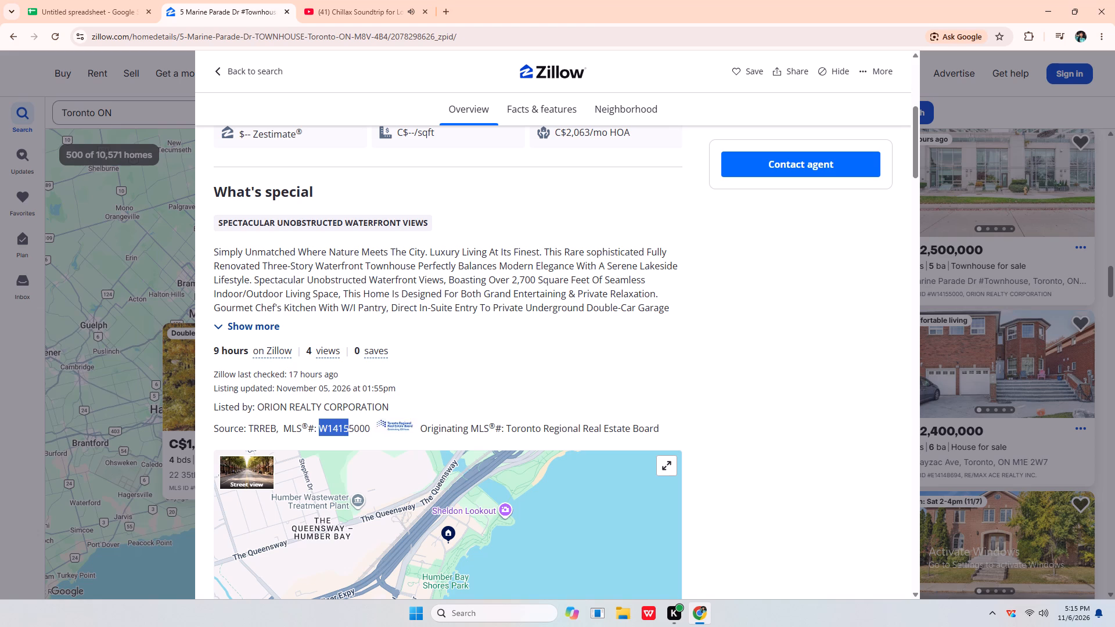
{"action": "left_click_drag", "start_coordinate": [349, 430], "coordinate": [370, 440]}
{"action": "left_click", "coordinate": [440, 386]}
{"action": "left_click_drag", "start_coordinate": [317, 426], "coordinate": [367, 431]}
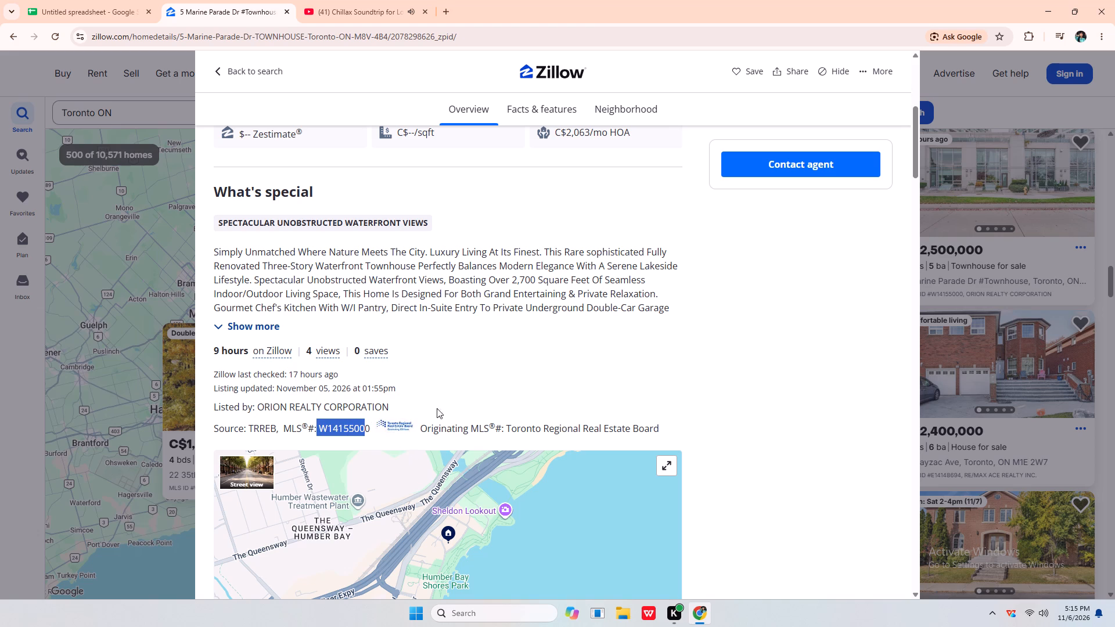
{"action": "left_click_drag", "start_coordinate": [513, 385], "coordinate": [506, 389]}
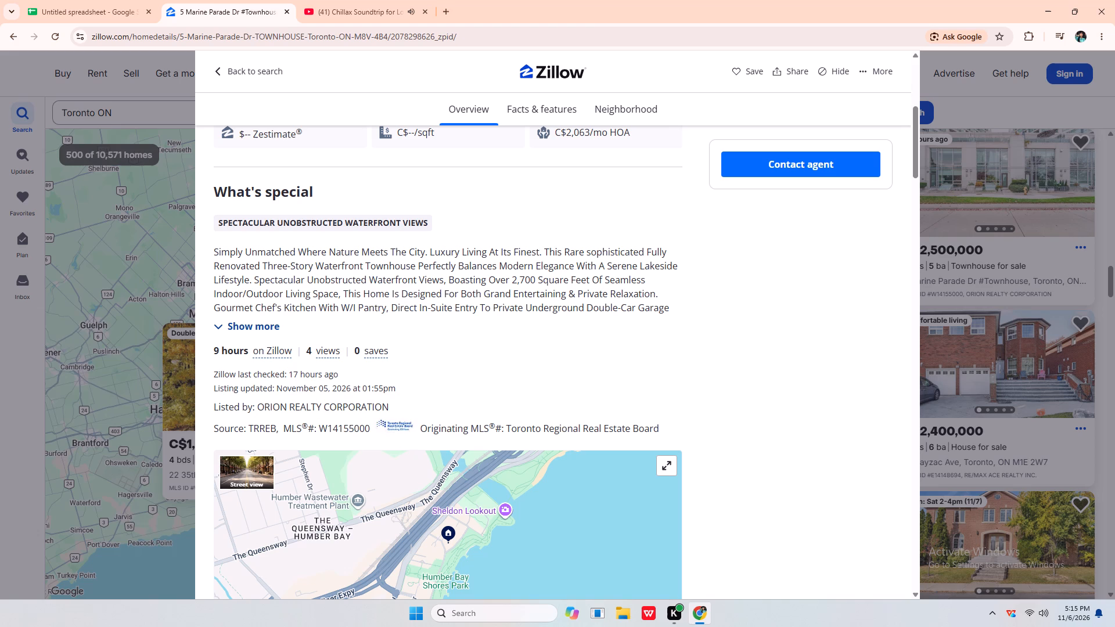
{"action": "left_click_drag", "start_coordinate": [318, 428], "coordinate": [374, 432]}
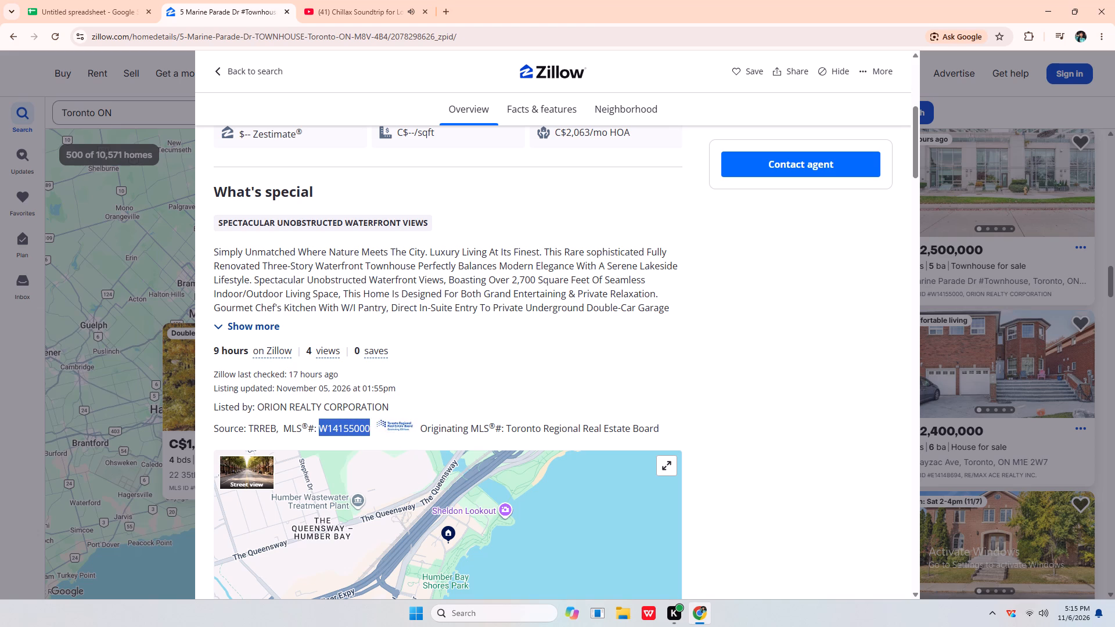
{"action": "key", "text": "ctrl+c"}
{"action": "left_click", "coordinate": [59, 10]}
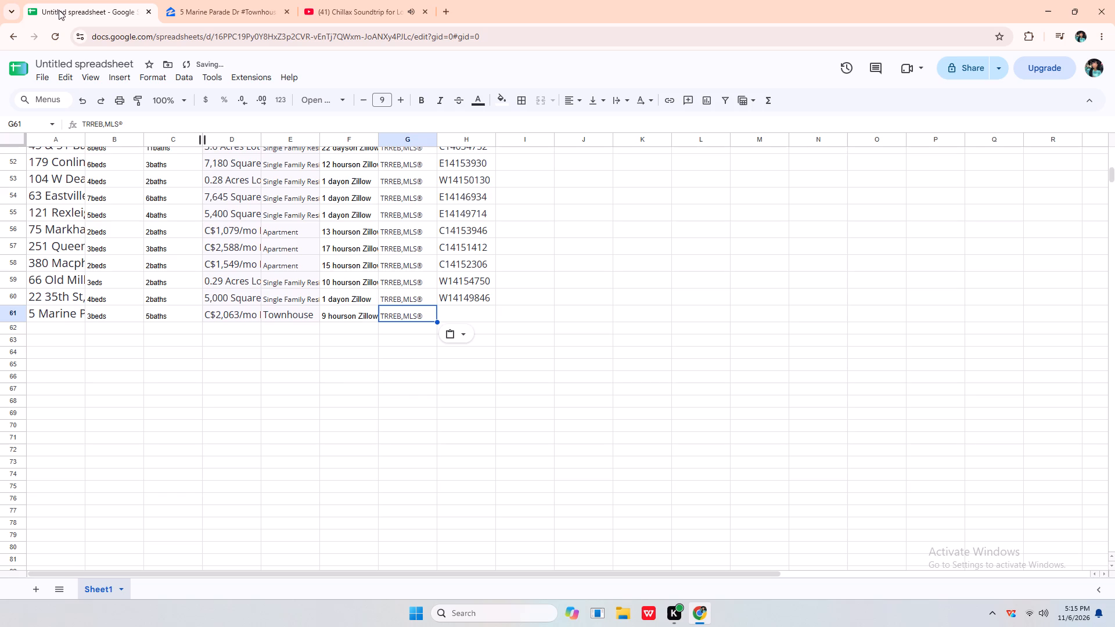
{"action": "left_click", "coordinate": [466, 316]}
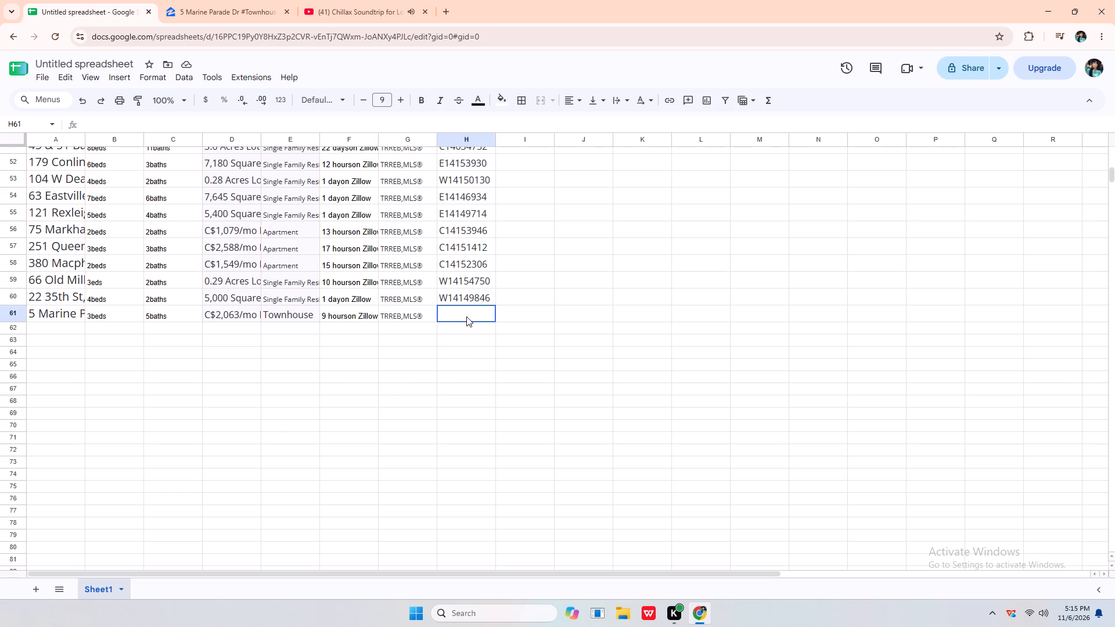
{"action": "key", "text": "ctrl+v"}
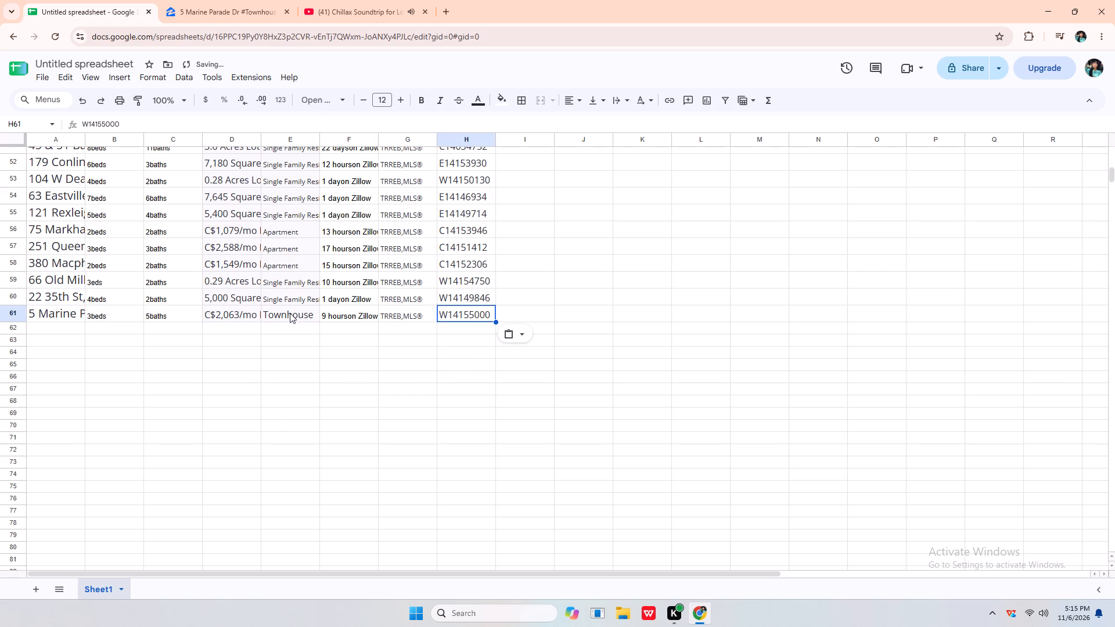
Reduce the font size of the listing rows in range A51:H61 to 9.
{"action": "scroll", "coordinate": [268, 276], "scroll_direction": "up", "scroll_amount": 1}
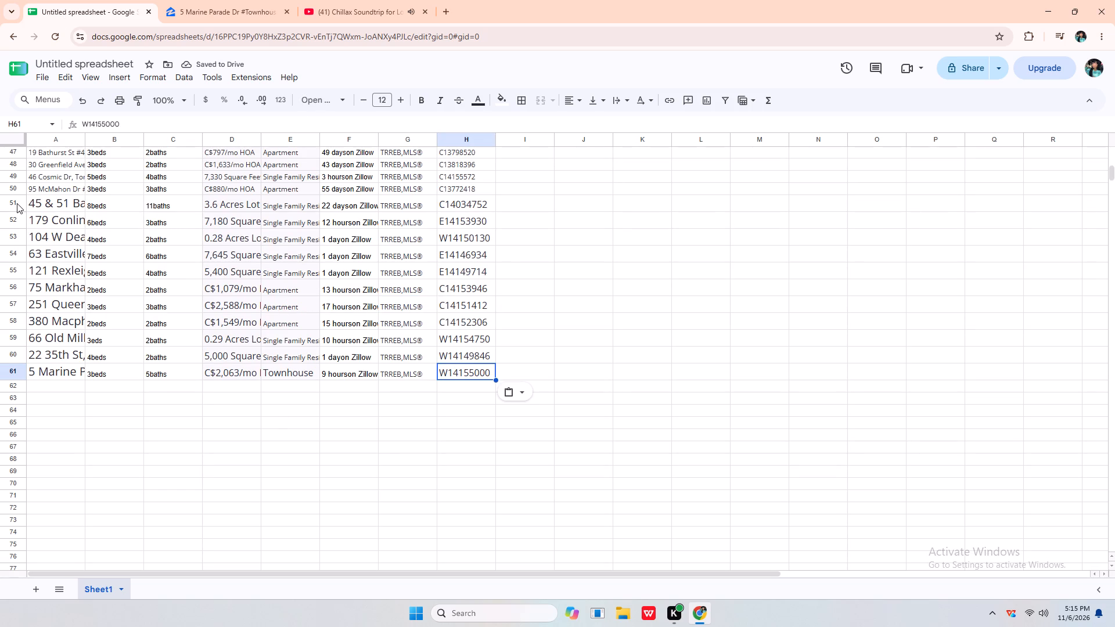
{"action": "left_click_drag", "start_coordinate": [27, 202], "coordinate": [27, 202]}
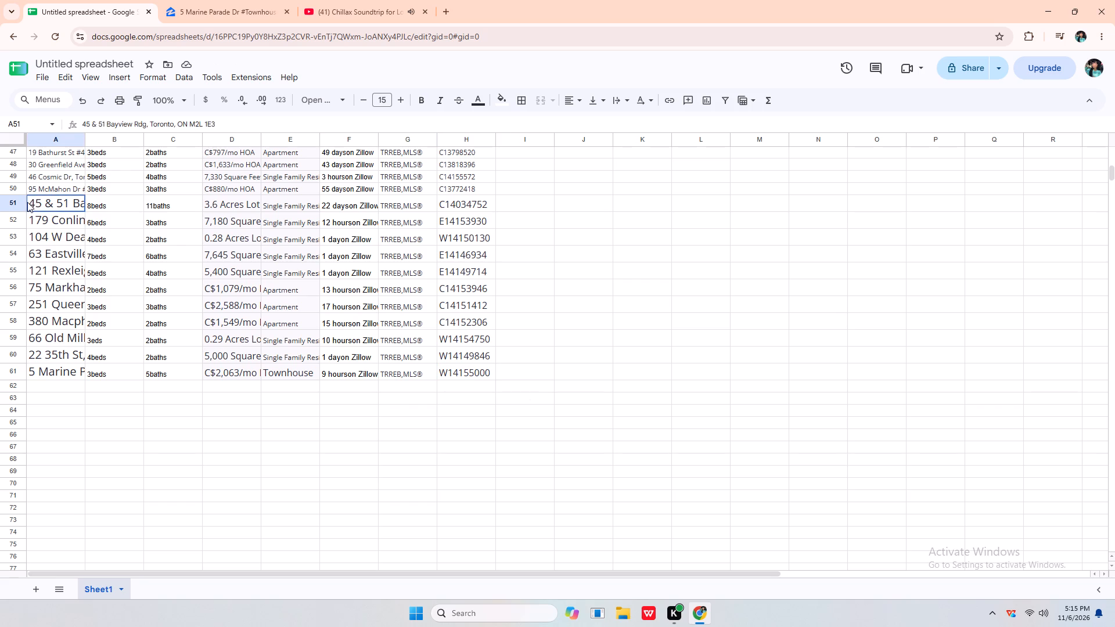
{"action": "left_click_drag", "start_coordinate": [27, 202], "coordinate": [327, 265]}
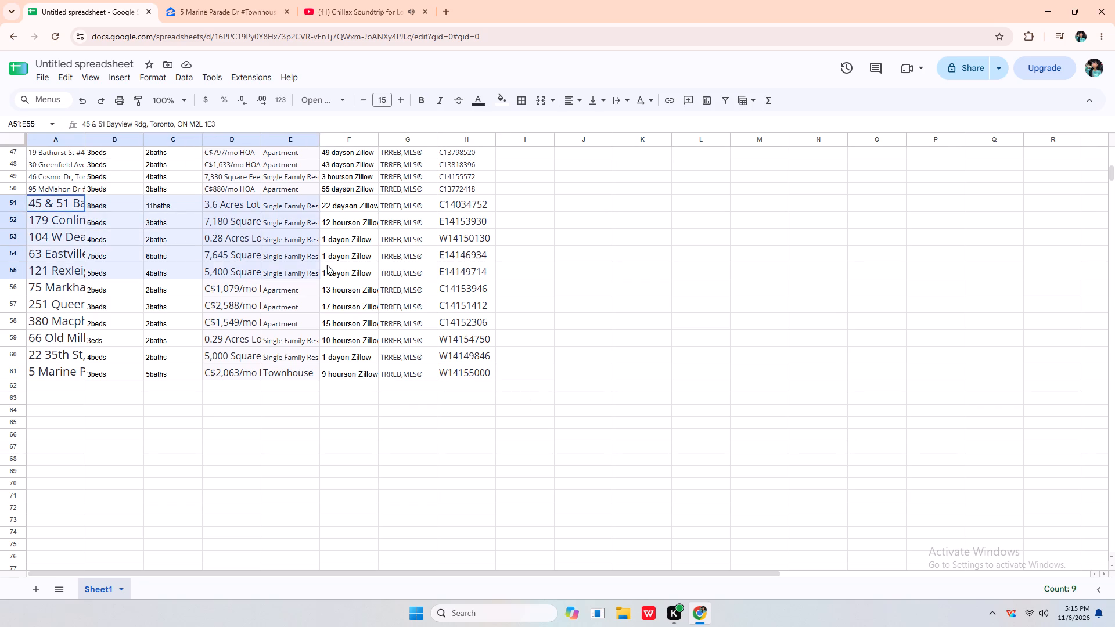
{"action": "left_click_drag", "start_coordinate": [327, 265], "coordinate": [450, 341]}
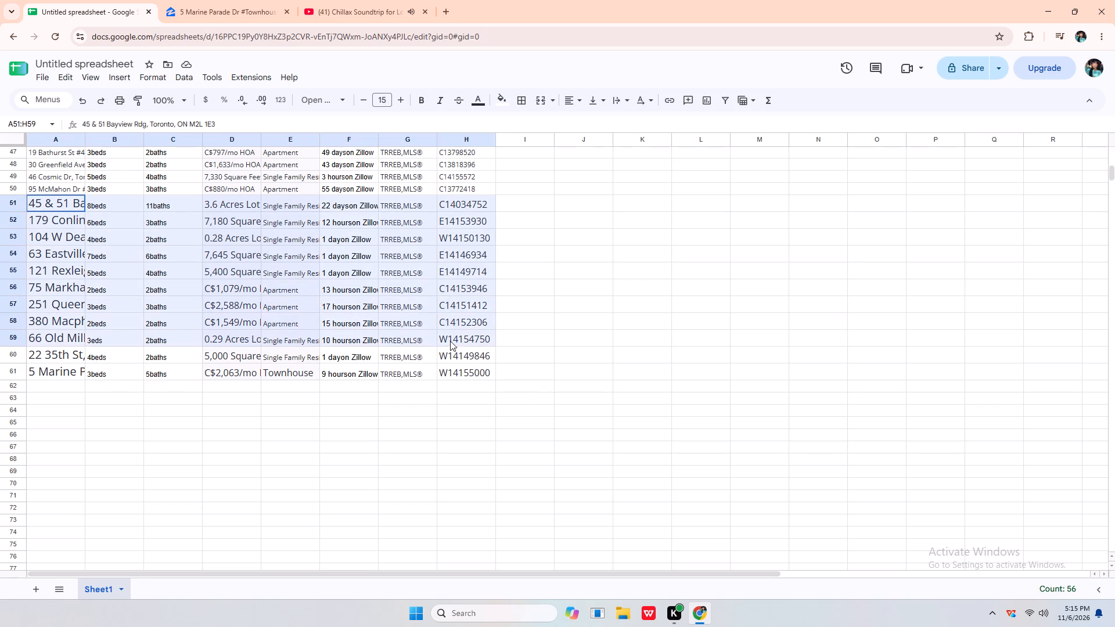
{"action": "left_click_drag", "start_coordinate": [450, 341], "coordinate": [446, 372]}
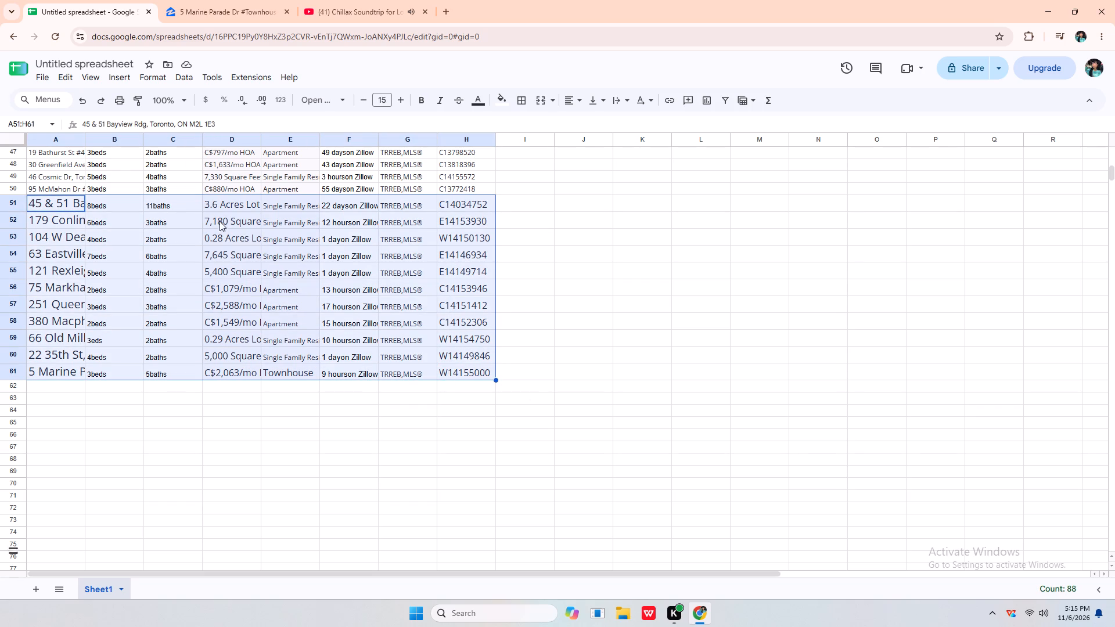
{"action": "triple_click", "coordinate": [366, 99]}
{"action": "left_click", "coordinate": [369, 98]}
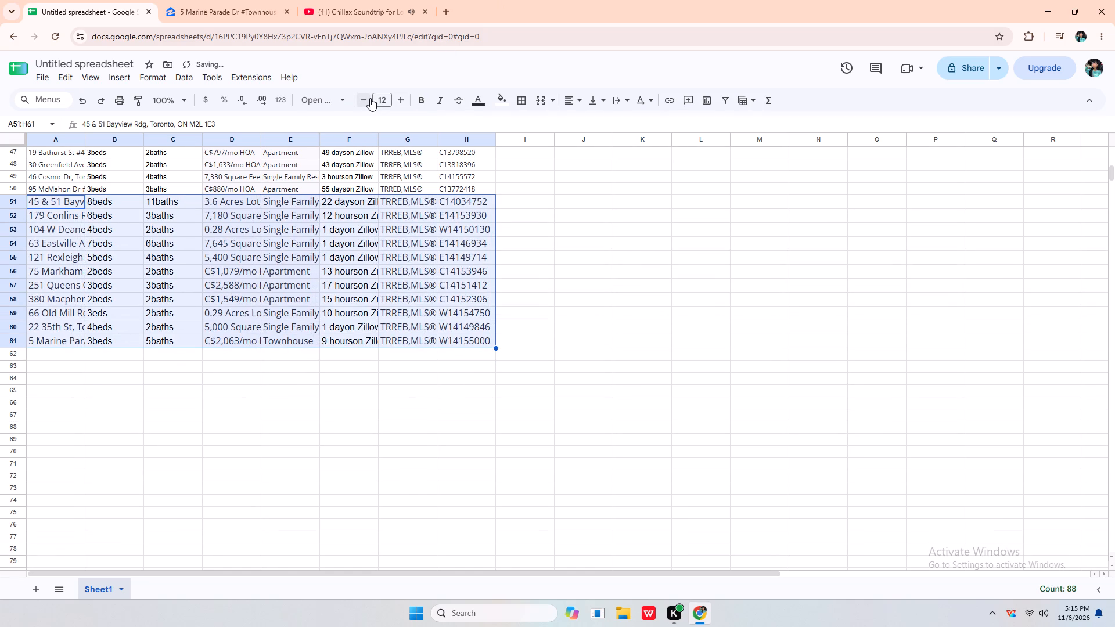
{"action": "double_click", "coordinate": [370, 98]}
{"action": "left_click", "coordinate": [369, 99]}
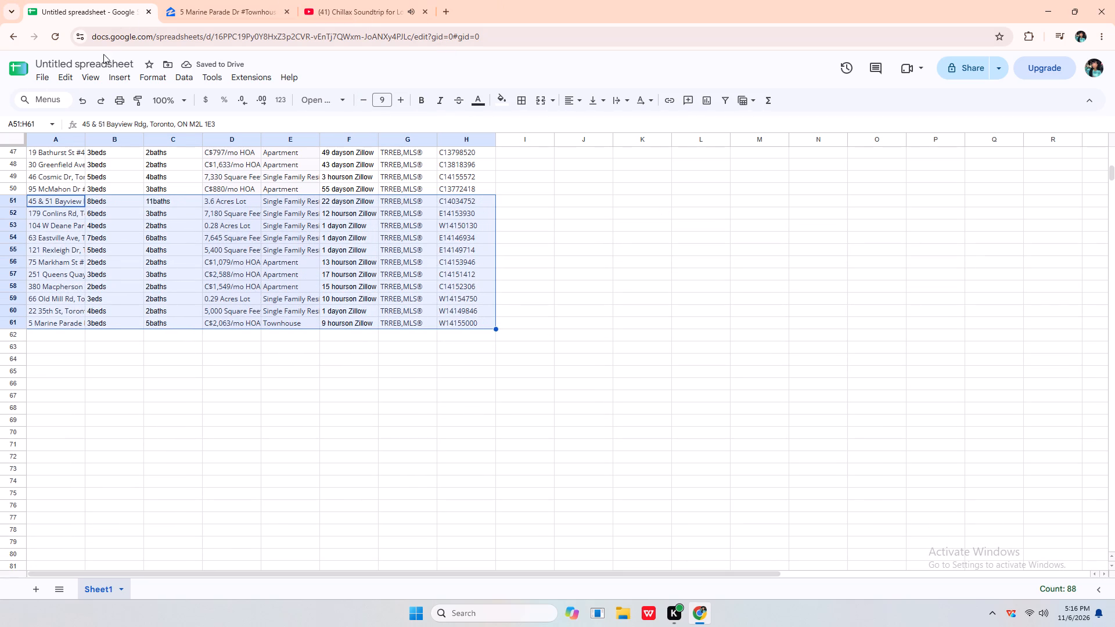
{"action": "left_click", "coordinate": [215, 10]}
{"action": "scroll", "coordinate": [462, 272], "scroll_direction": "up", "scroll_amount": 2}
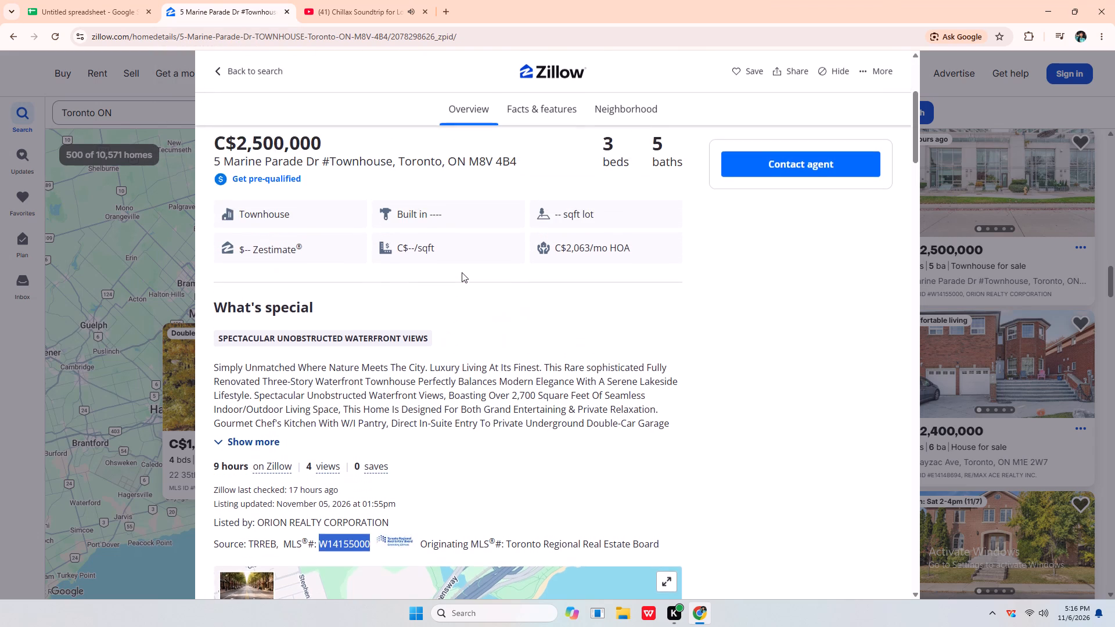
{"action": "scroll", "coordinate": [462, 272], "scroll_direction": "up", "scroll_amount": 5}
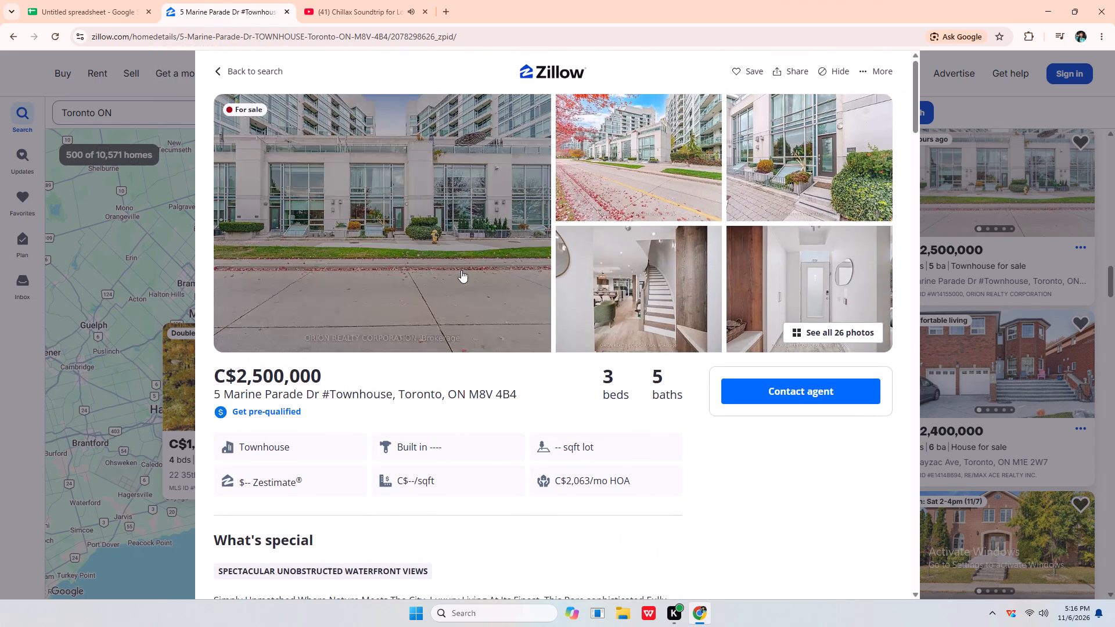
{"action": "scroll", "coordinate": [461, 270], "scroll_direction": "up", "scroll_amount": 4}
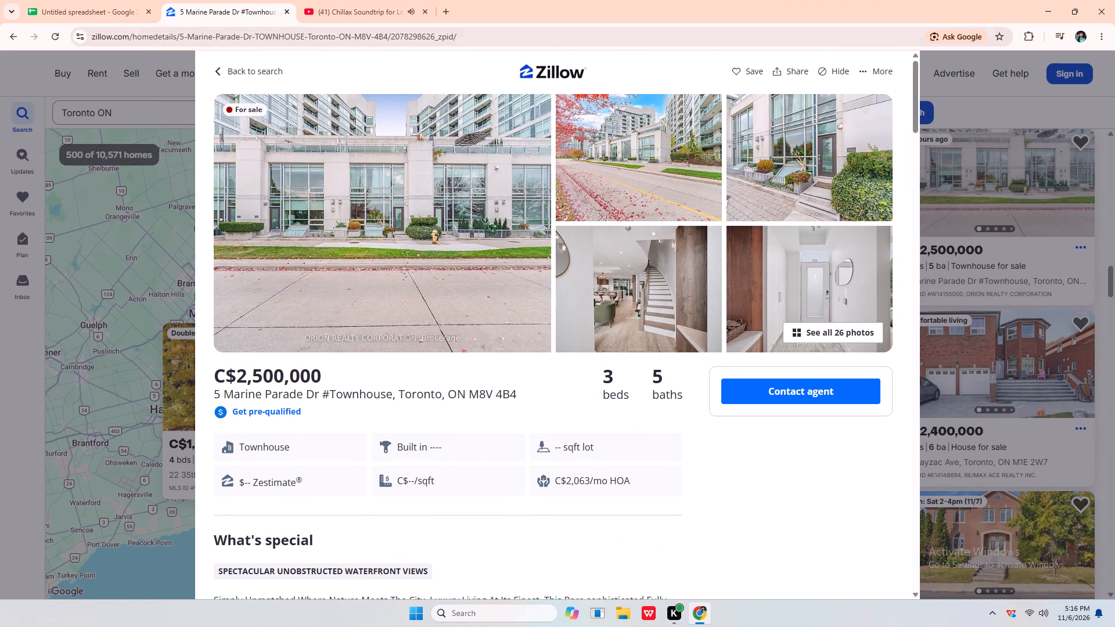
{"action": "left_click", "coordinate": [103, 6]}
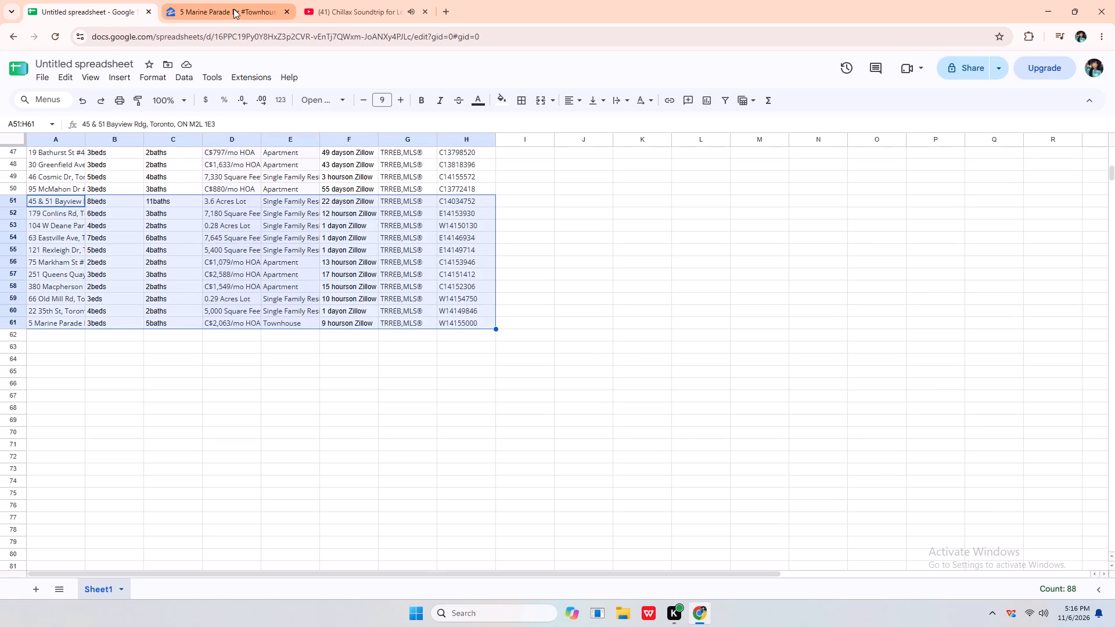
Open the 65 Saint Mary St Unit 4402 listing on Zillow and copy its full address into cell A62.
{"action": "left_click", "coordinate": [234, 9]}
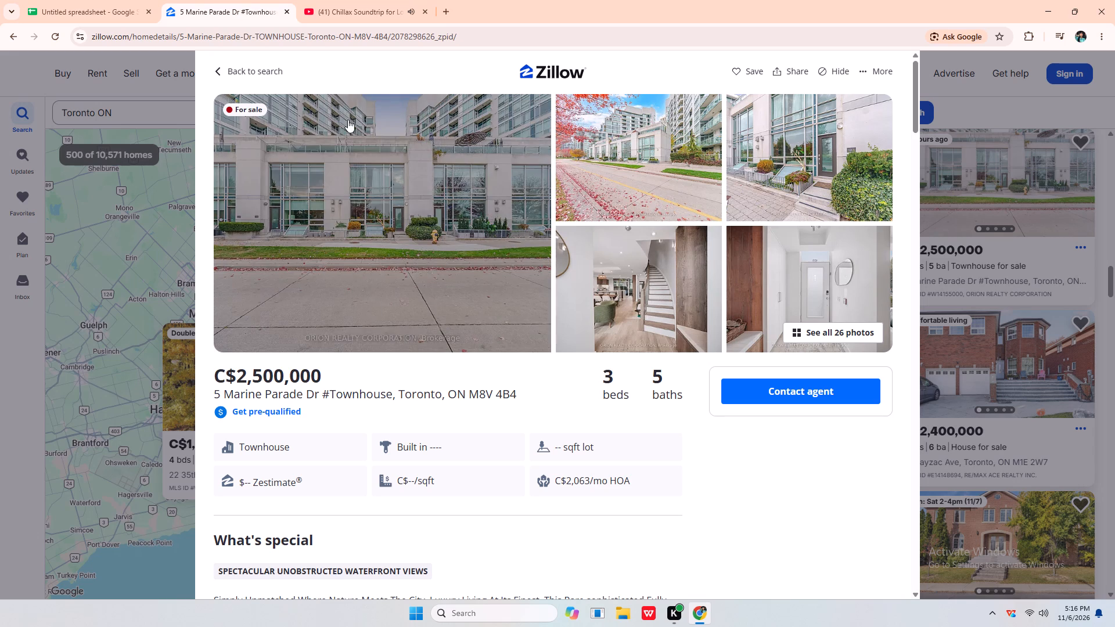
{"action": "left_click", "coordinate": [241, 73]}
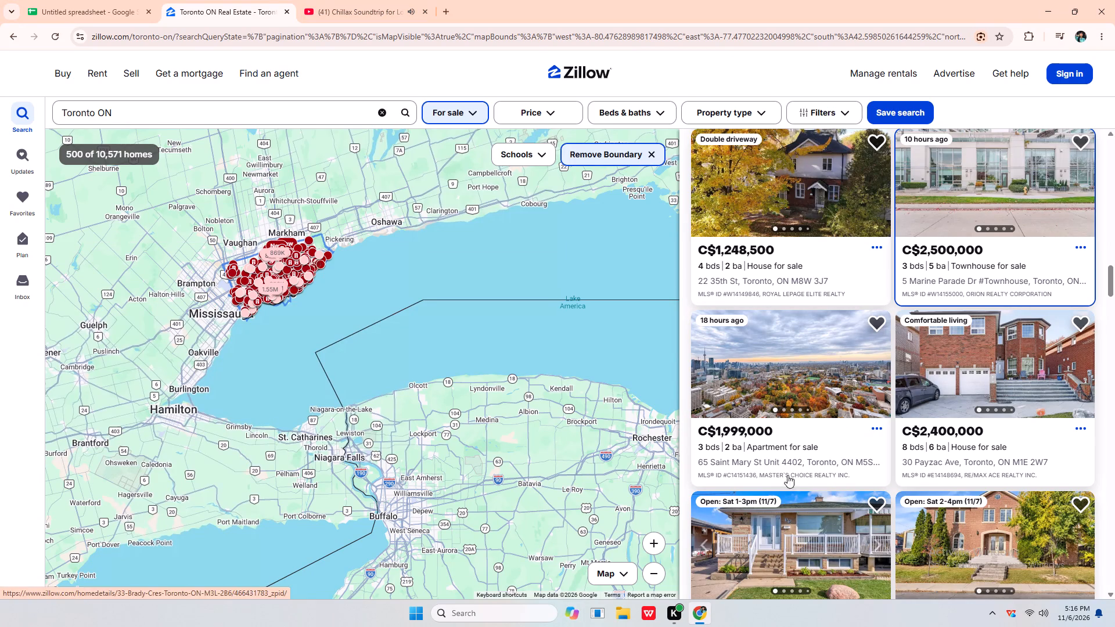
{"action": "left_click", "coordinate": [797, 448]}
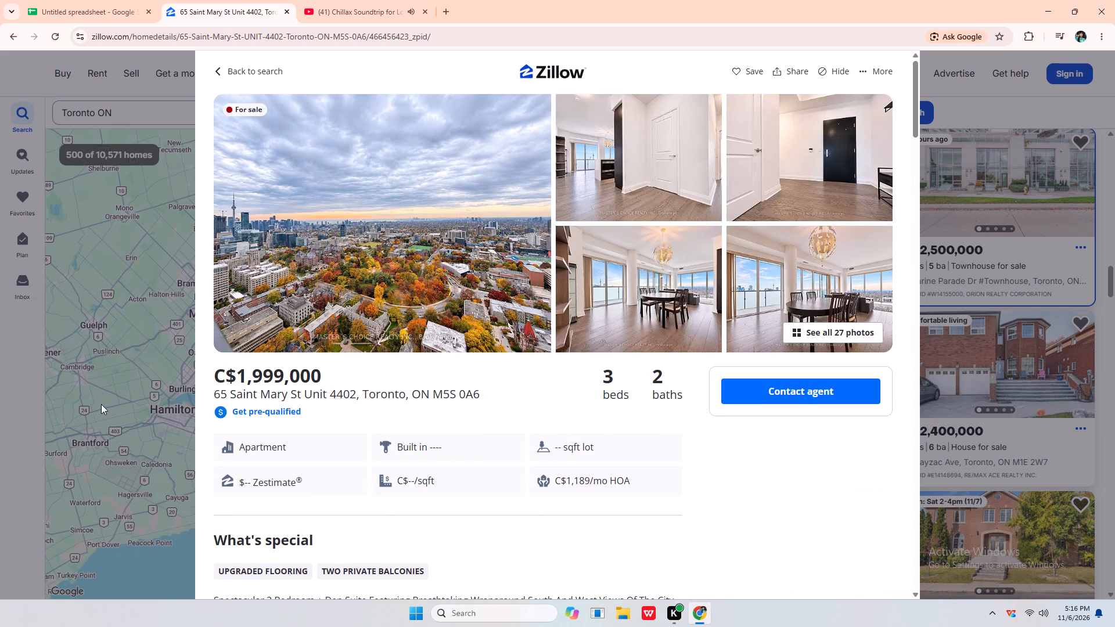
{"action": "left_click_drag", "start_coordinate": [213, 394], "coordinate": [346, 388]}
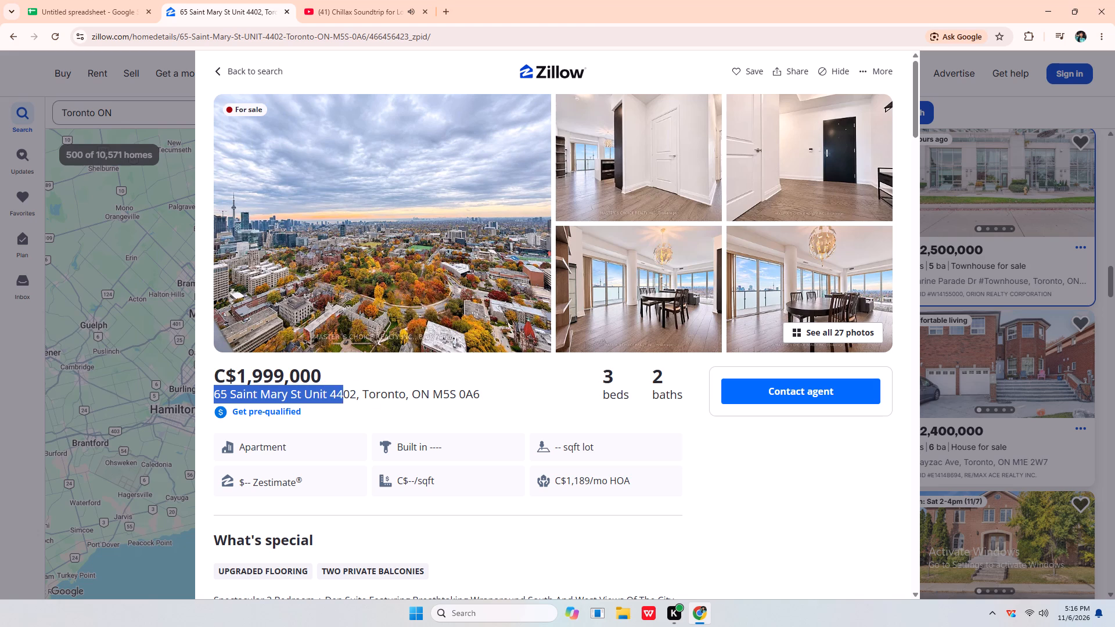
{"action": "left_click_drag", "start_coordinate": [346, 388], "coordinate": [480, 396]}
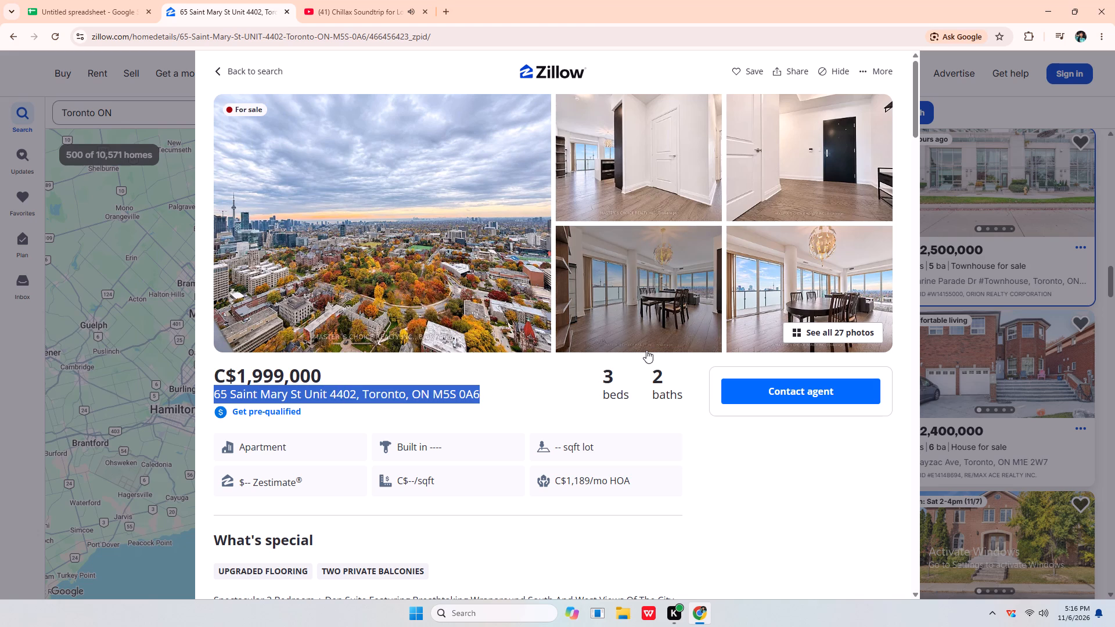
{"action": "key", "text": "ctrl+c"}
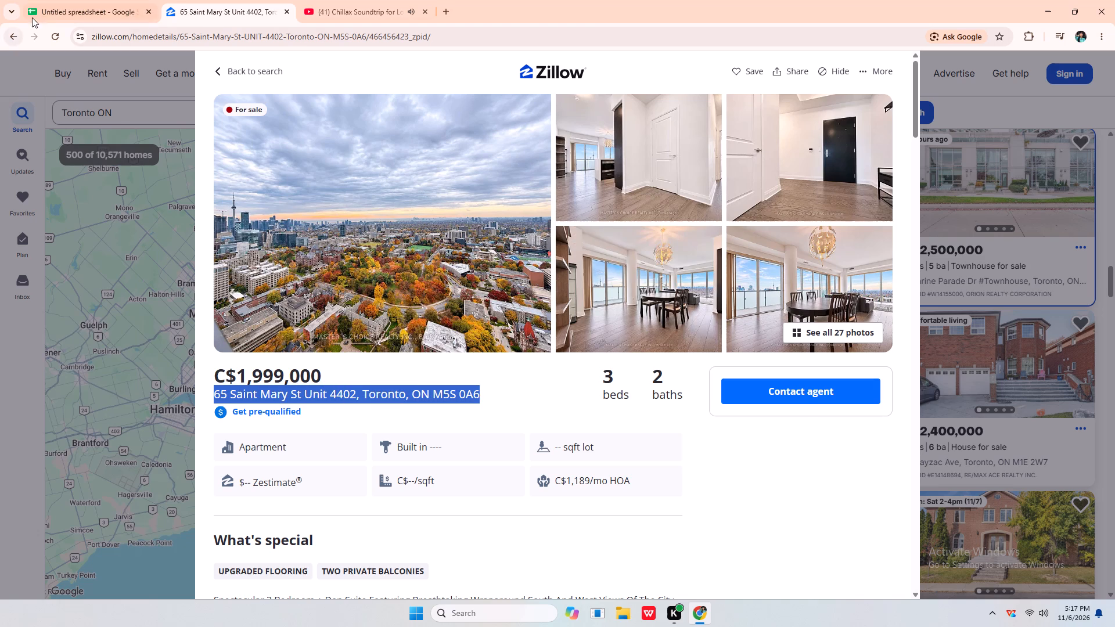
{"action": "left_click", "coordinate": [60, 6]}
{"action": "left_click", "coordinate": [57, 333]}
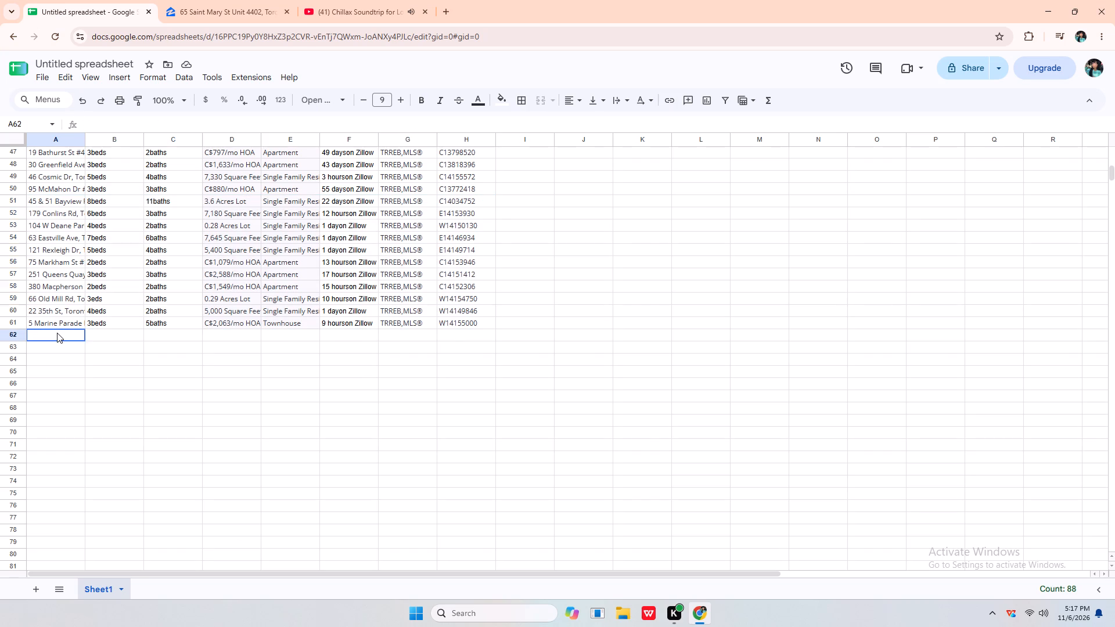
{"action": "key", "text": "ctrl+v"}
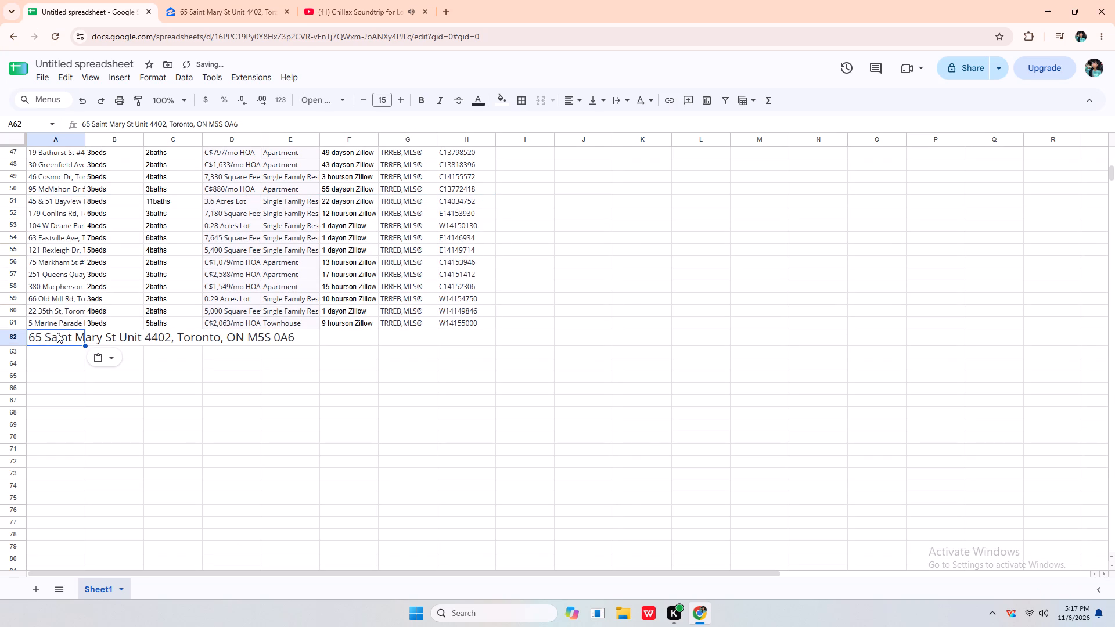
{"action": "key", "text": "Right"}
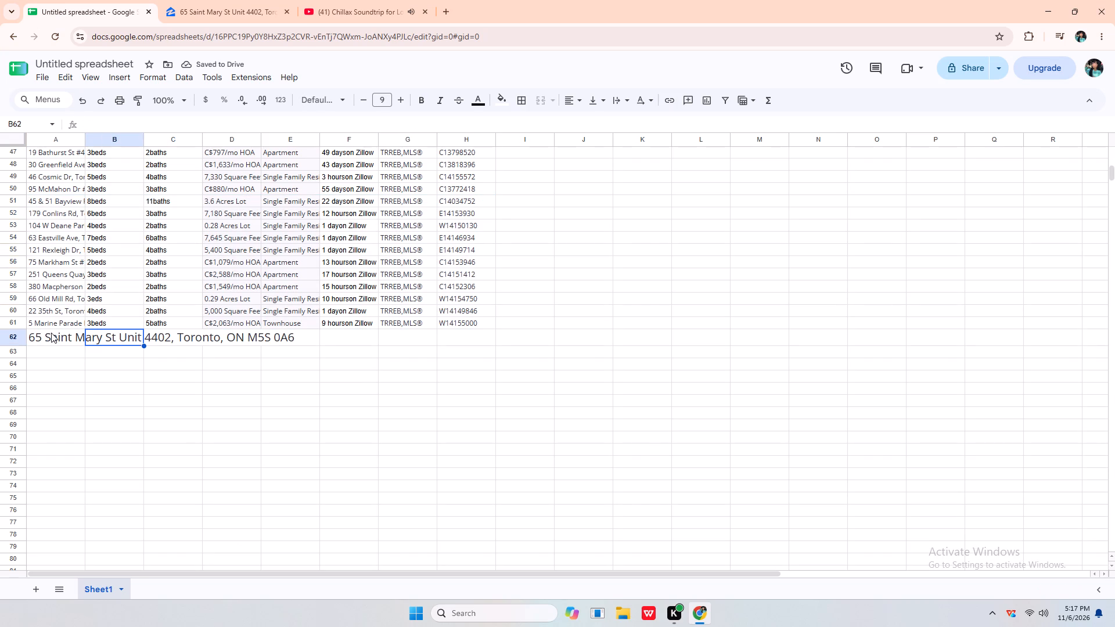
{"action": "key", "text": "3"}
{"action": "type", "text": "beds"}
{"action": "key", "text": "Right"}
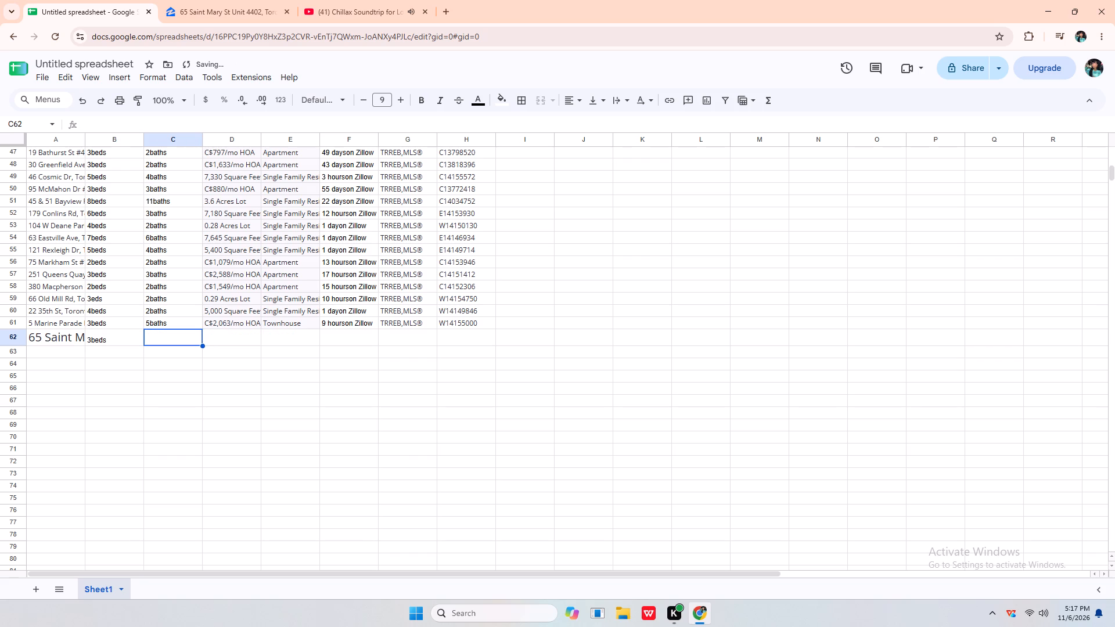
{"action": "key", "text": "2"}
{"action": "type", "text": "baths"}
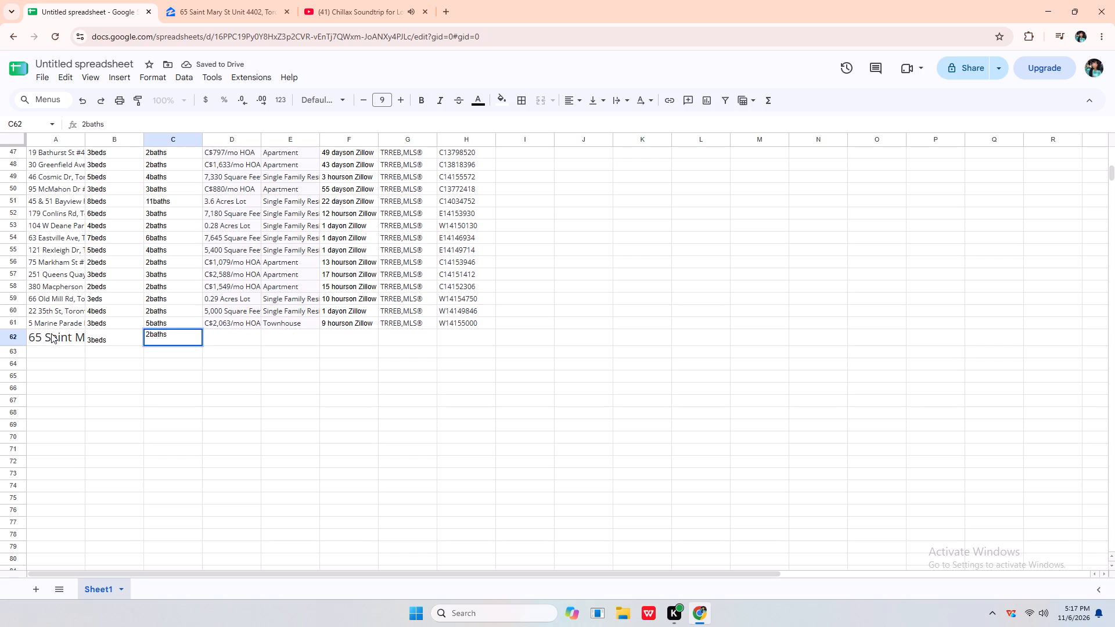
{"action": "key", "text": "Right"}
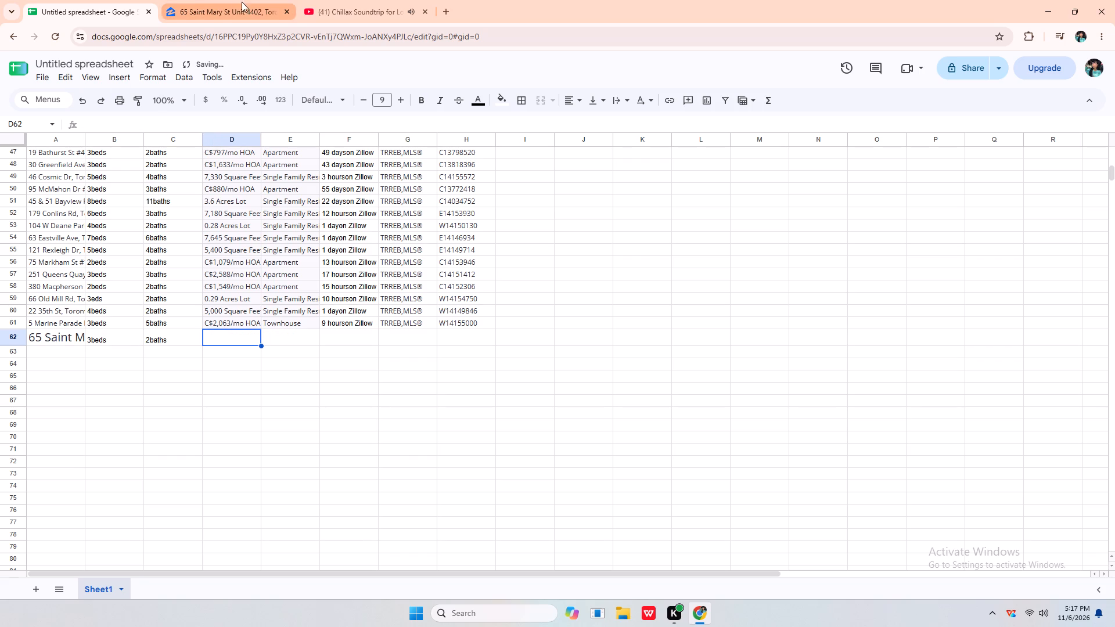
Copy the HOA fee C$1,189/mo HOA from the 65 Saint Mary St listing into cell D62.
{"action": "left_click", "coordinate": [237, 6]}
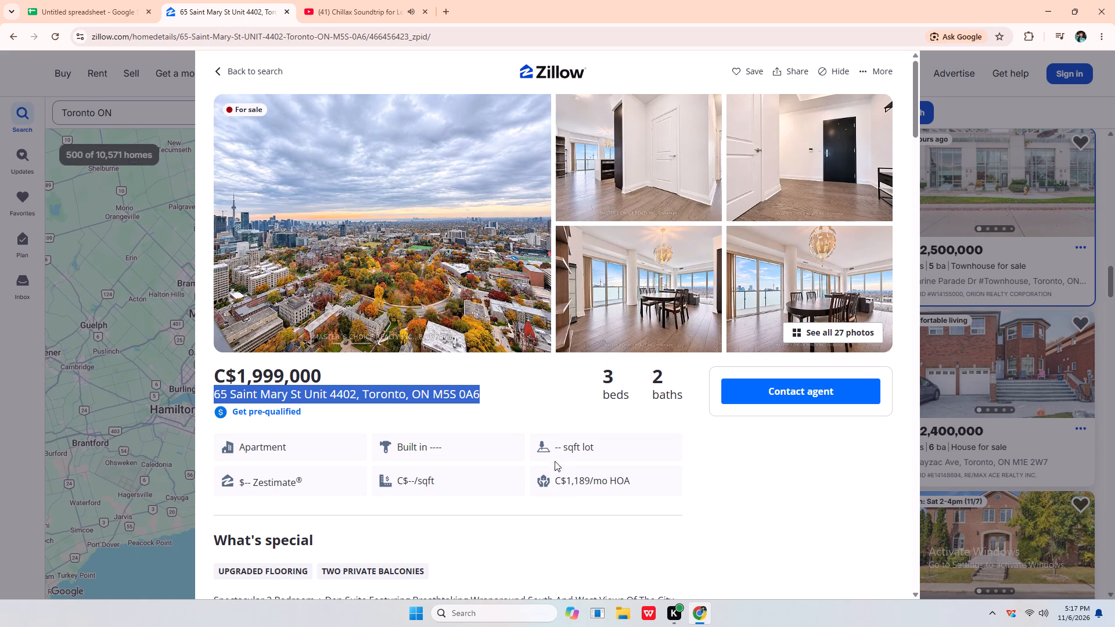
{"action": "left_click_drag", "start_coordinate": [554, 481], "coordinate": [693, 495]}
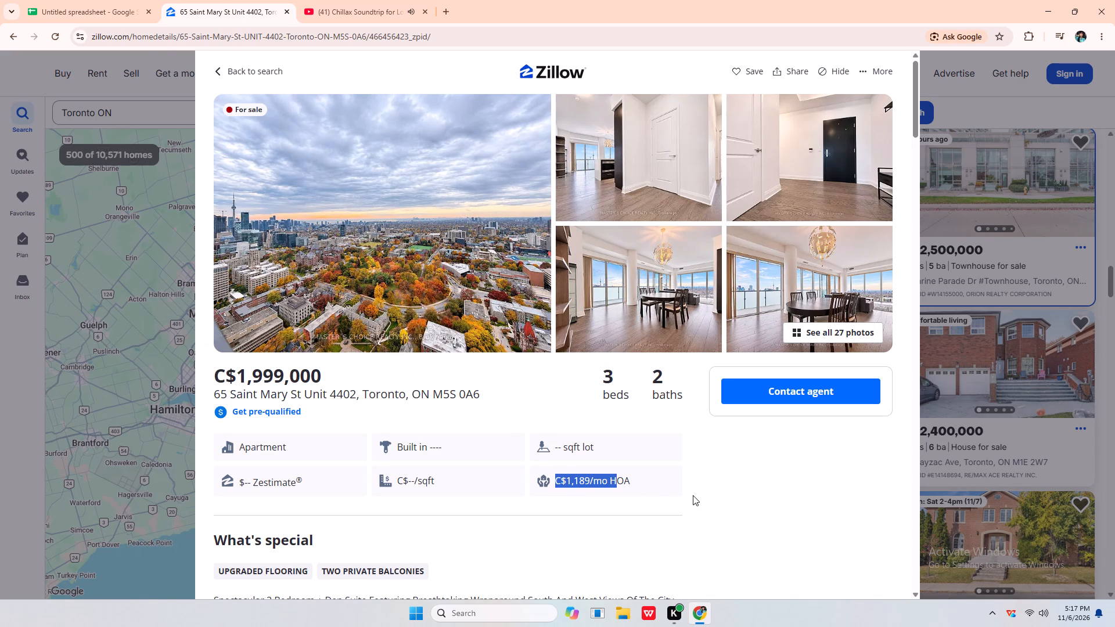
{"action": "left_click_drag", "start_coordinate": [693, 495], "coordinate": [699, 494]}
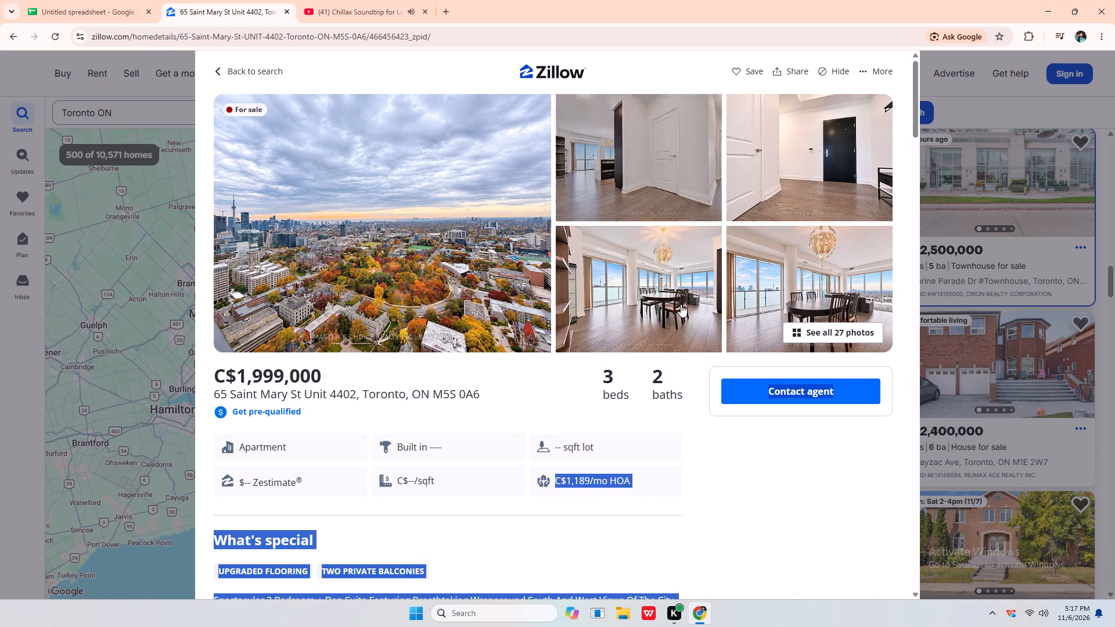
{"action": "left_click", "coordinate": [698, 430]}
{"action": "left_click", "coordinate": [654, 435]}
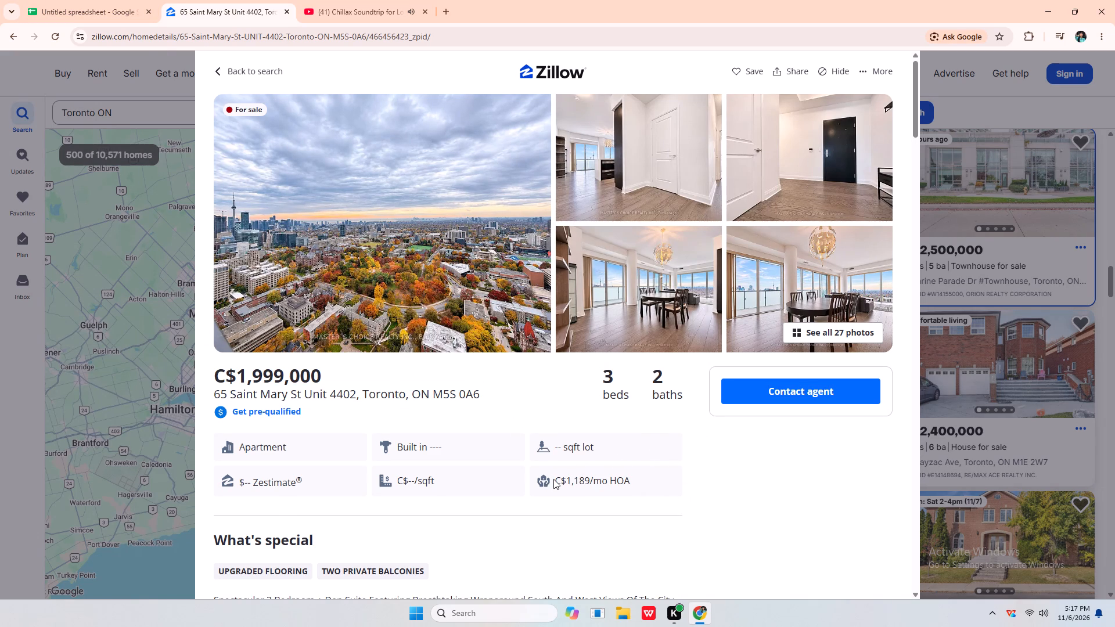
{"action": "left_click_drag", "start_coordinate": [553, 479], "coordinate": [629, 485]}
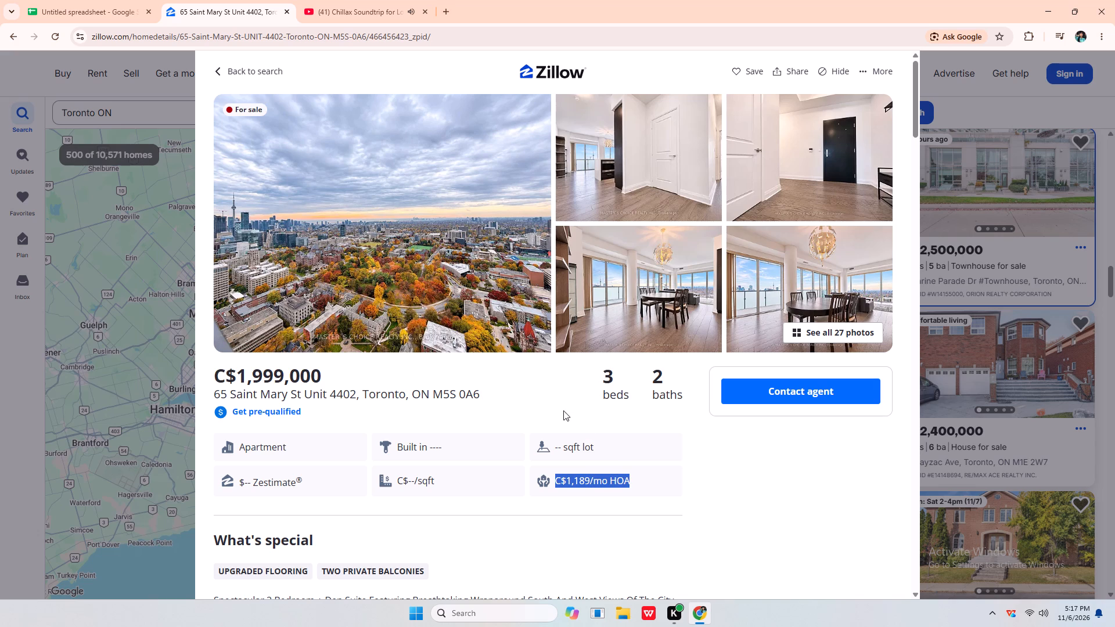
{"action": "key", "text": "ctrl+c"}
{"action": "left_click", "coordinate": [75, 0]}
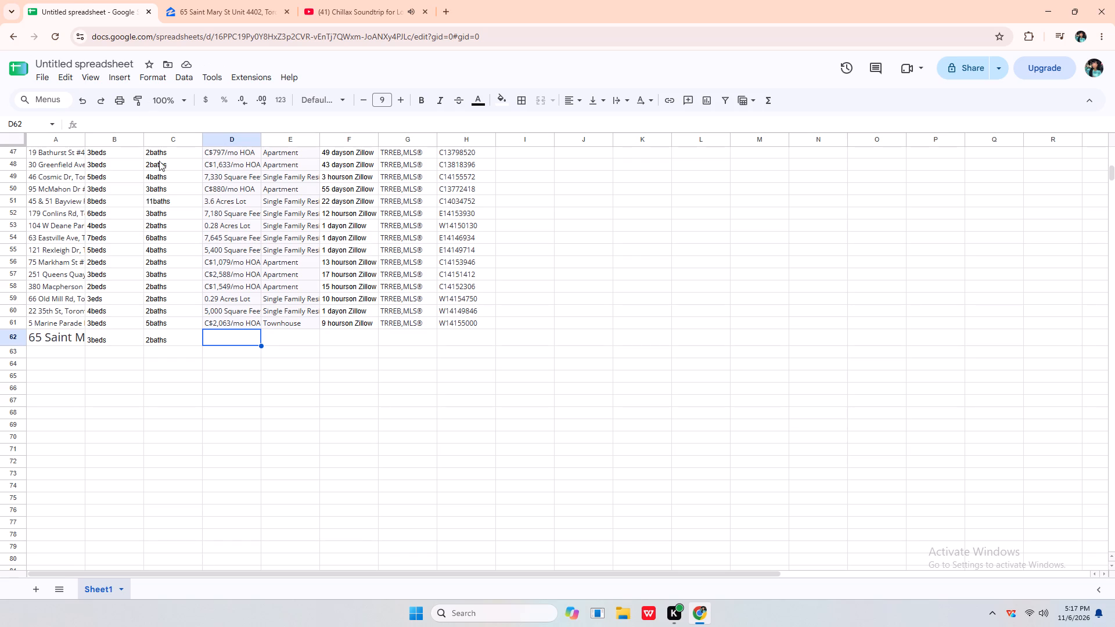
{"action": "key", "text": "ctrl+v"}
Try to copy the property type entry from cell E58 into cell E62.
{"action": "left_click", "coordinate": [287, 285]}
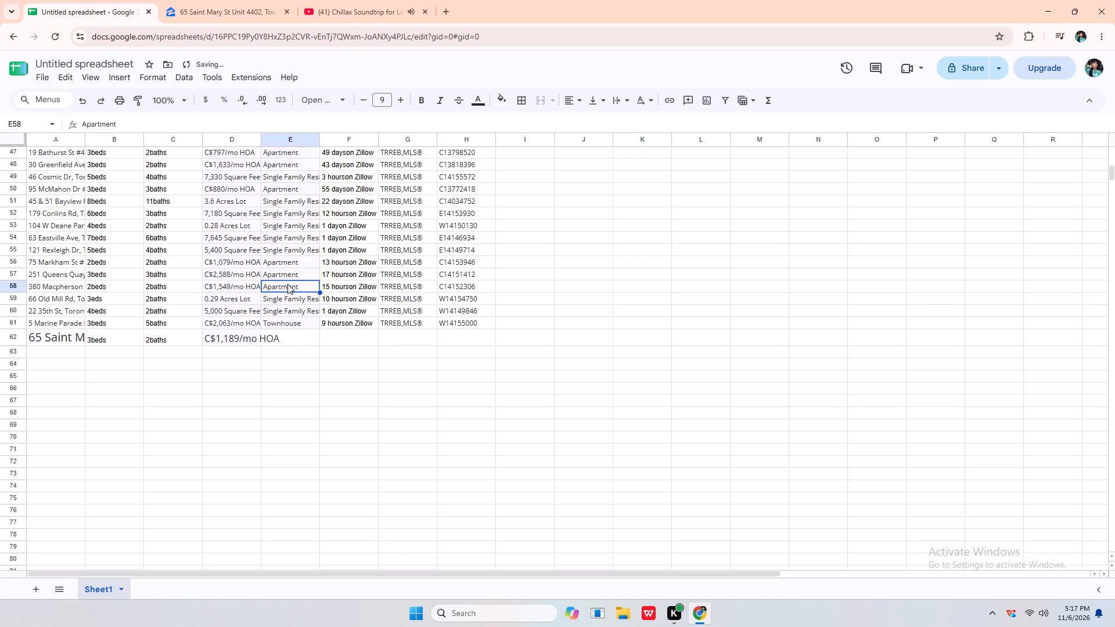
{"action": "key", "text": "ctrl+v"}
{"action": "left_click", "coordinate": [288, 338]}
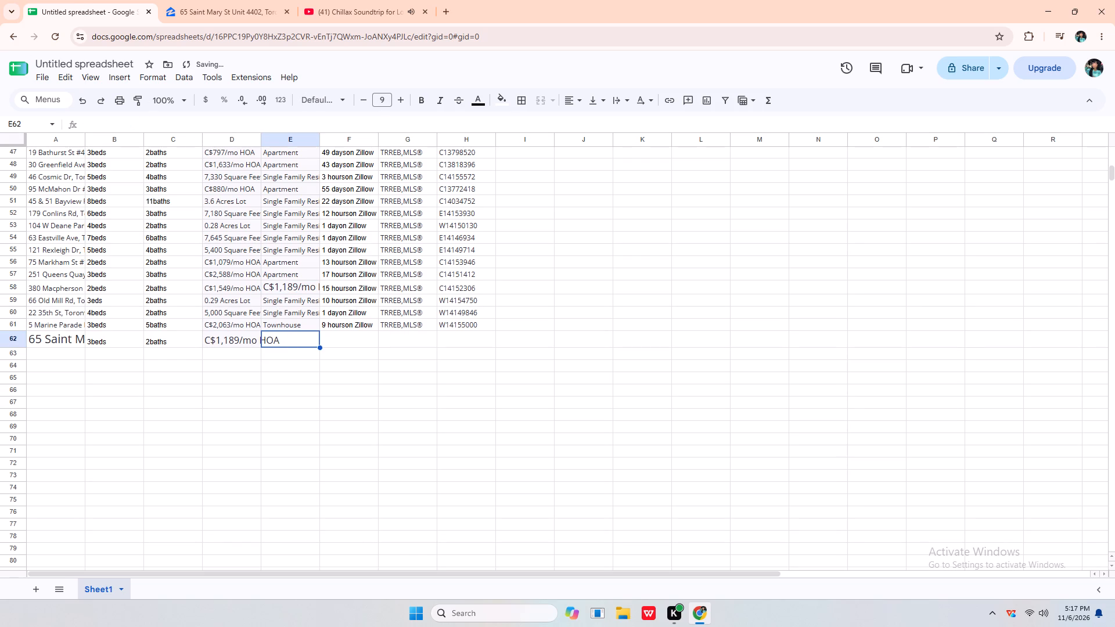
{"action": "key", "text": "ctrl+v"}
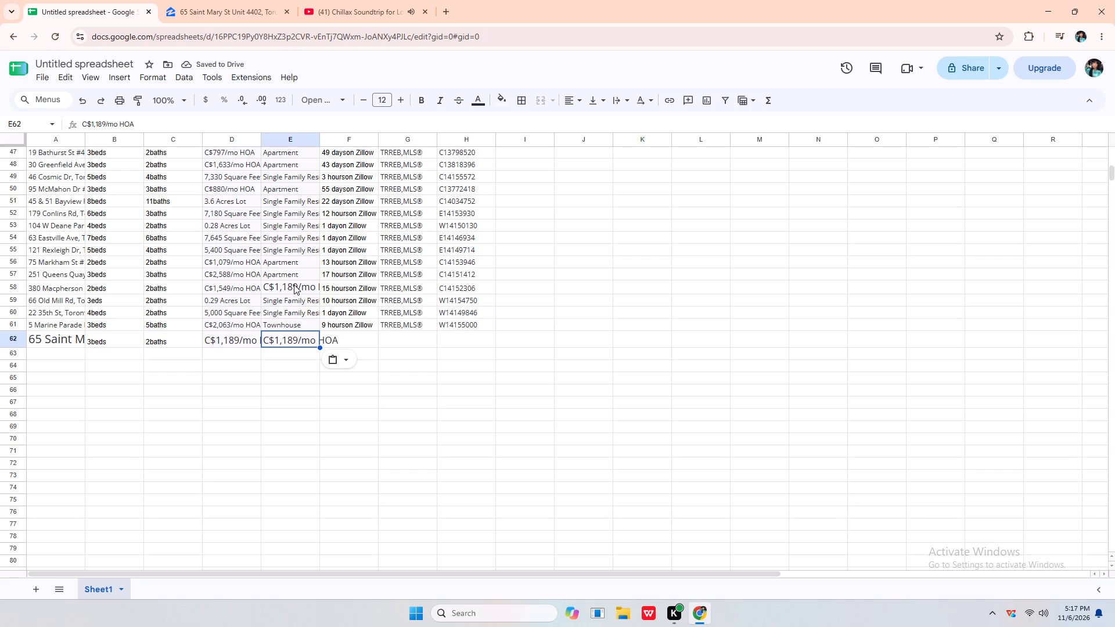
Clear cell E58 and refill it with the type Apartment copied from cell E57.
{"action": "left_click", "coordinate": [294, 284]}
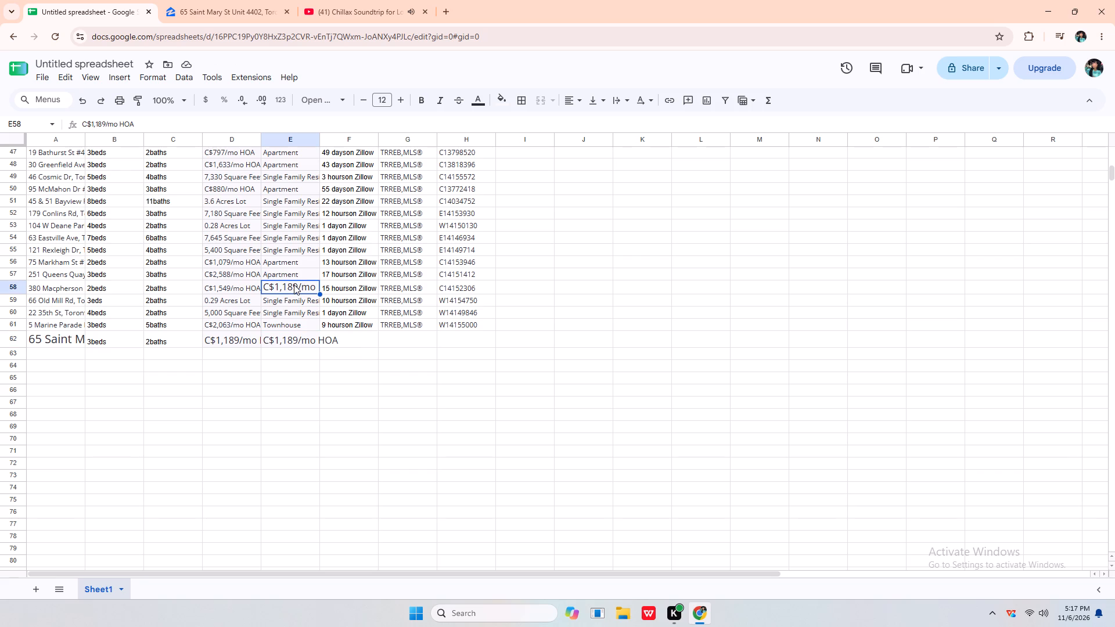
{"action": "key", "text": "BackSpace"}
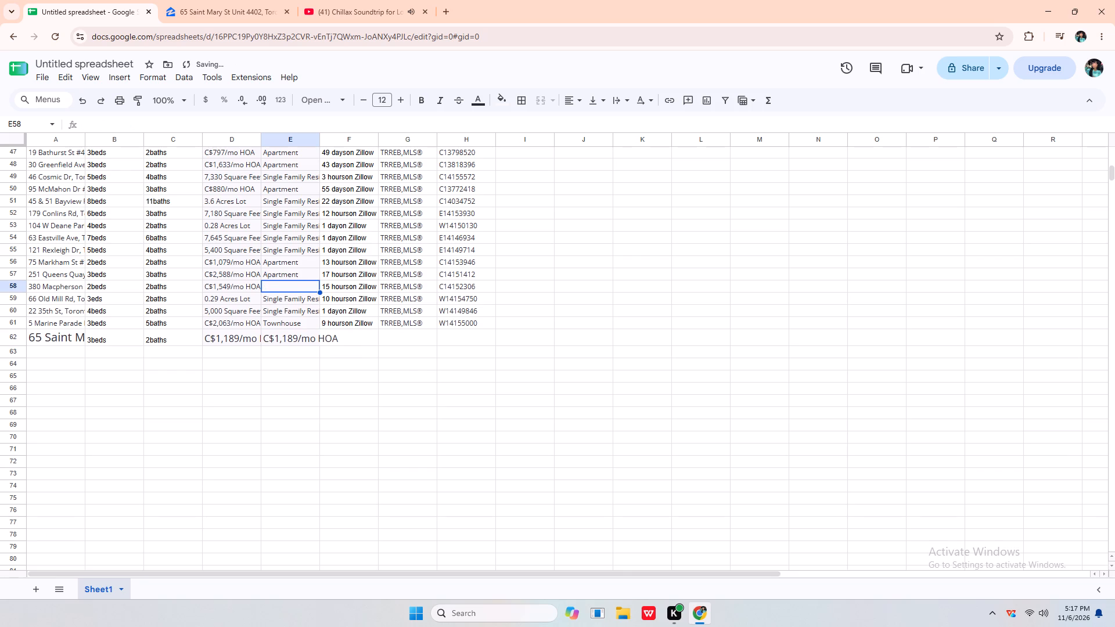
{"action": "left_click", "coordinate": [297, 279]}
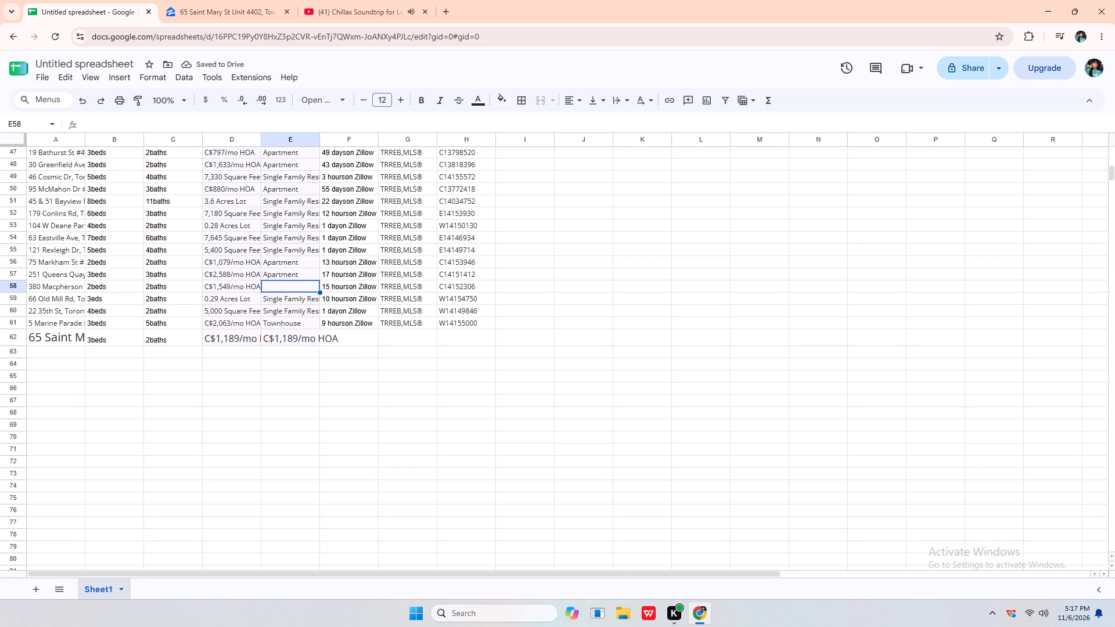
{"action": "left_click", "coordinate": [289, 276]}
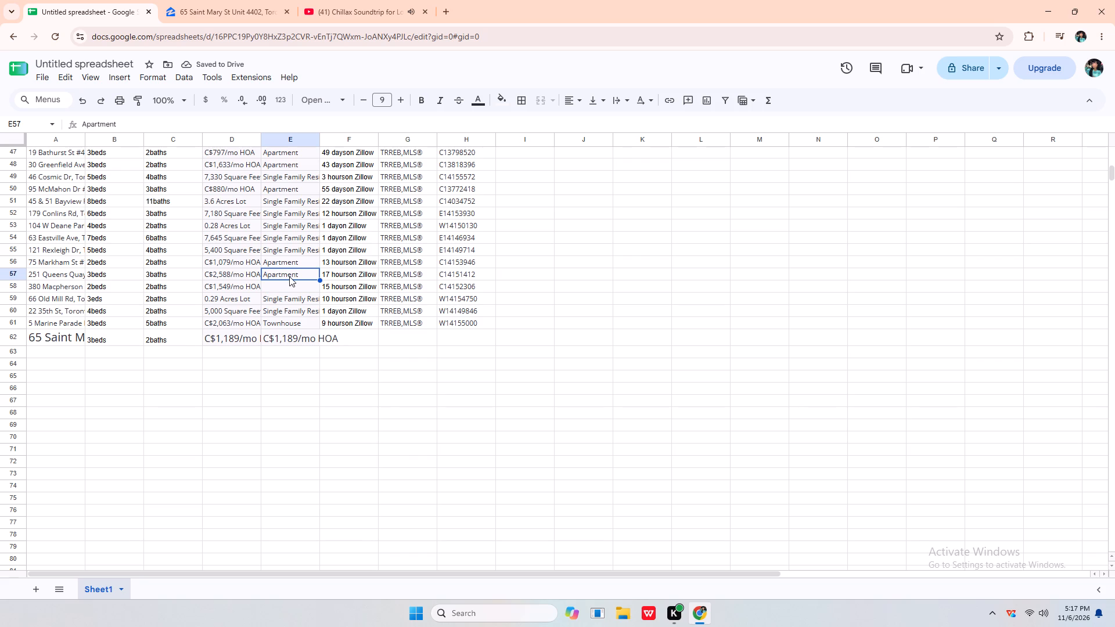
{"action": "key", "text": "ctrl+c"}
{"action": "key", "text": "Down"}
{"action": "key", "text": "ctrl+v"}
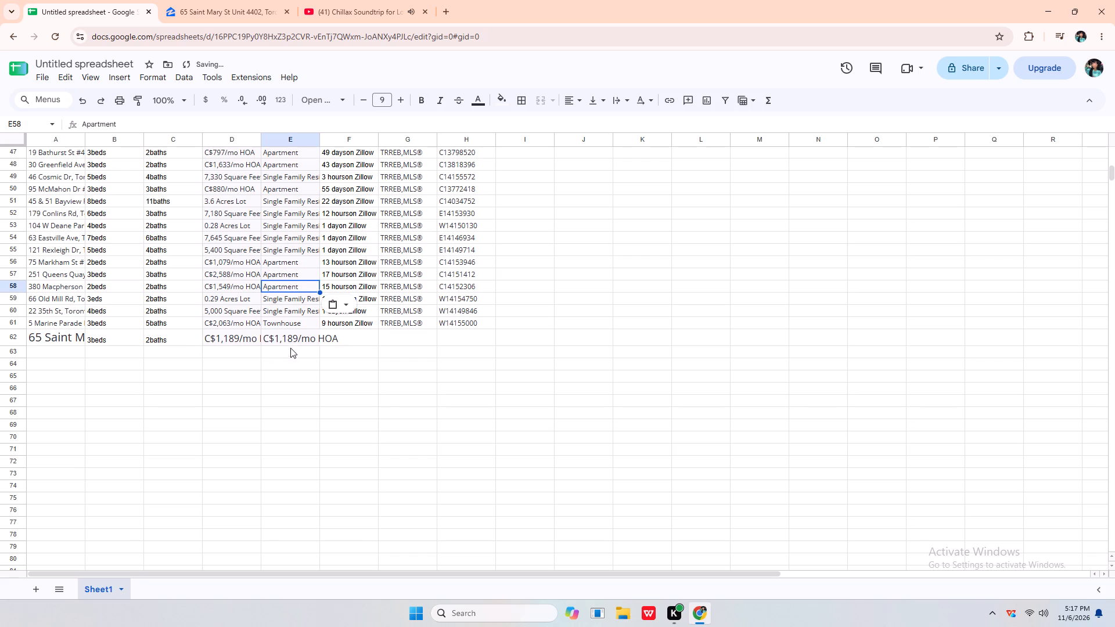
Replace the entry in cell E62 with the copied property type Apartment.
{"action": "left_click", "coordinate": [303, 338]}
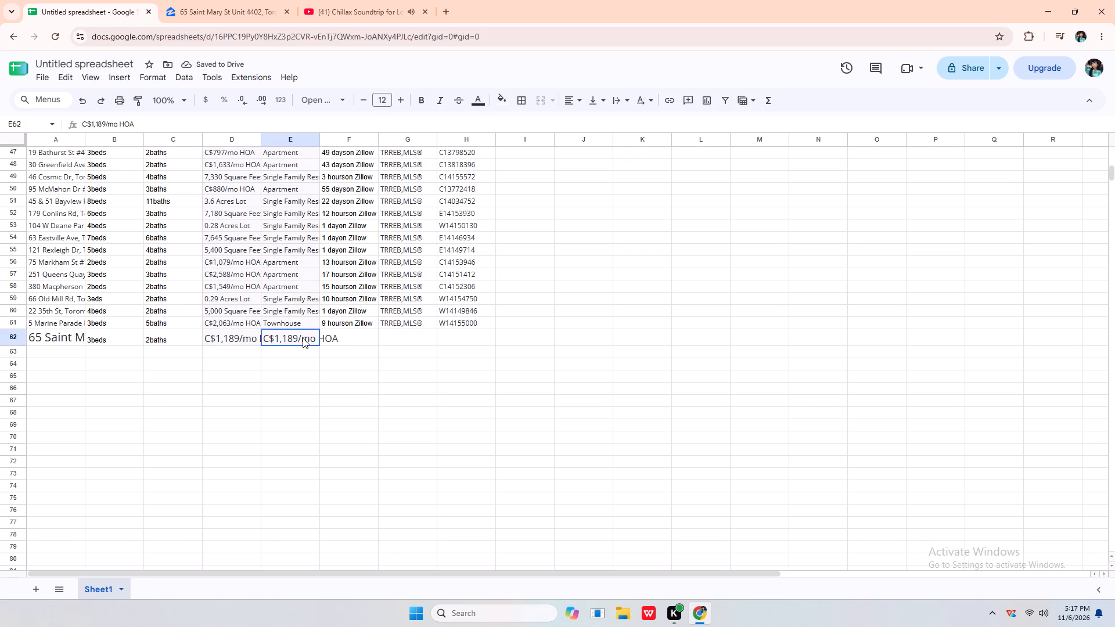
{"action": "key", "text": "BackSpace"}
{"action": "key", "text": "ctrl+v"}
Copy the time 19 hours on Zillow from the 65 Saint Mary St listing into cell F62.
{"action": "left_click", "coordinate": [247, 8]}
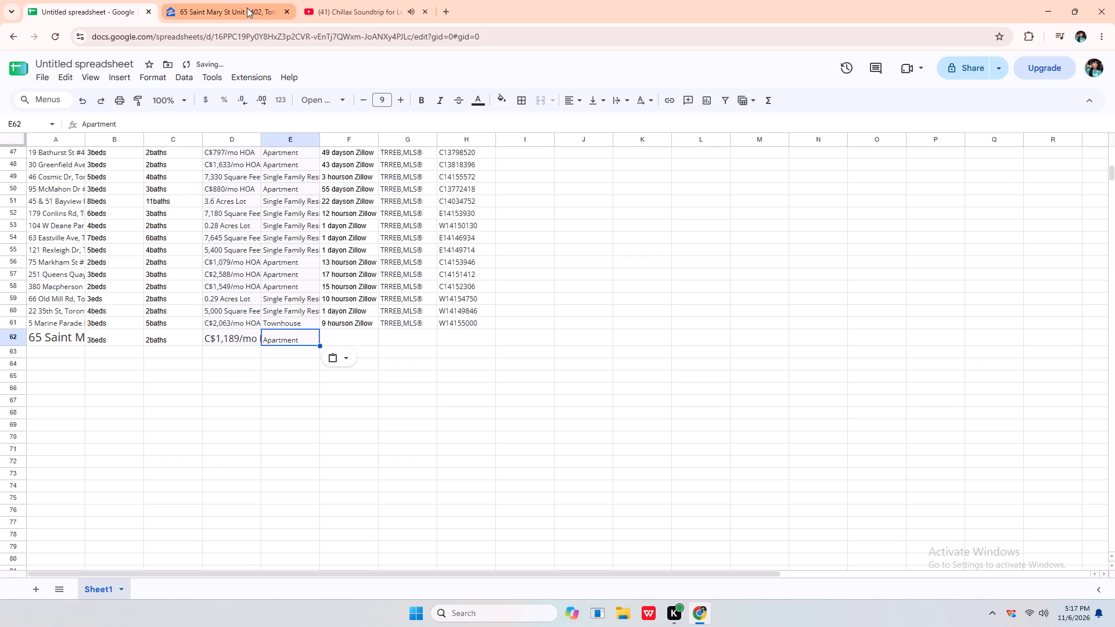
{"action": "scroll", "coordinate": [445, 412], "scroll_direction": "down", "scroll_amount": 6}
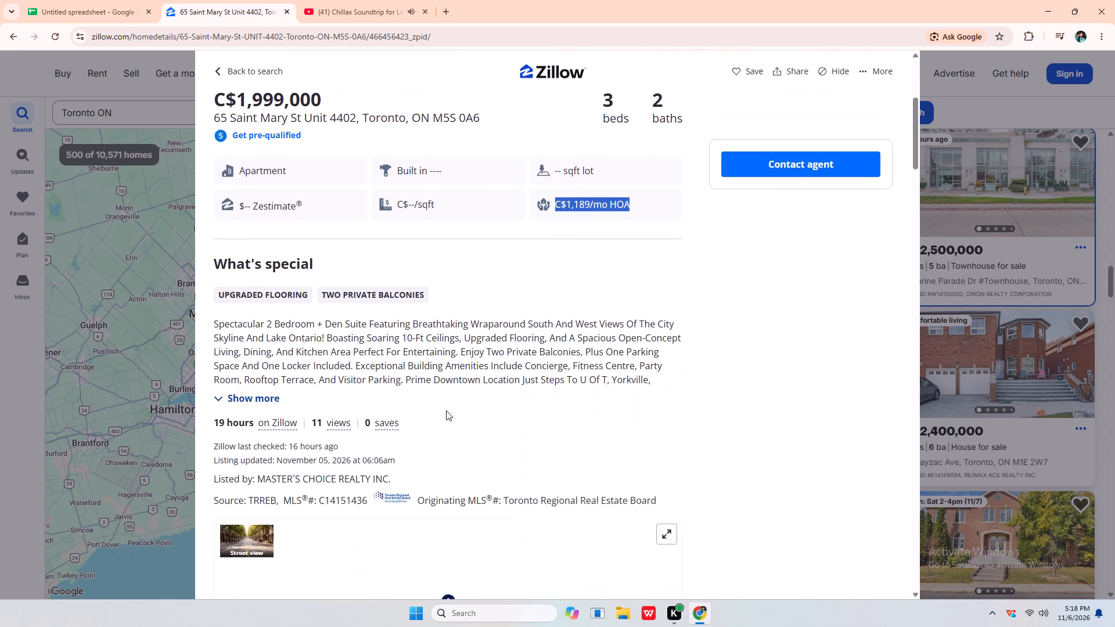
{"action": "left_click_drag", "start_coordinate": [208, 349], "coordinate": [238, 352]}
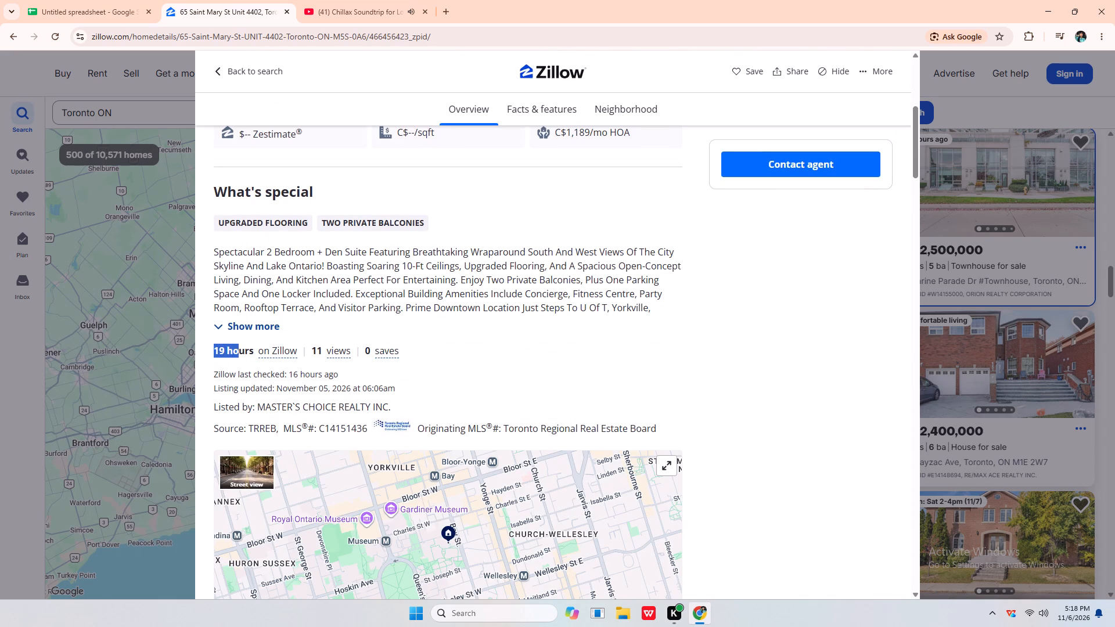
{"action": "left_click_drag", "start_coordinate": [238, 352], "coordinate": [298, 358]}
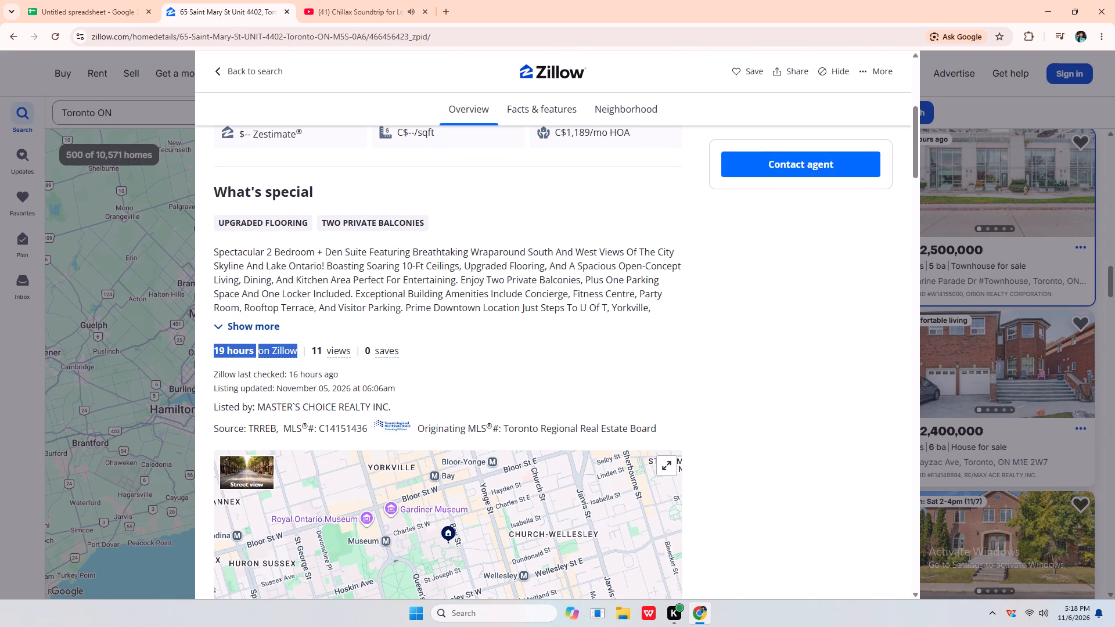
{"action": "key", "text": "ctrl+c"}
{"action": "left_click", "coordinate": [88, 5]}
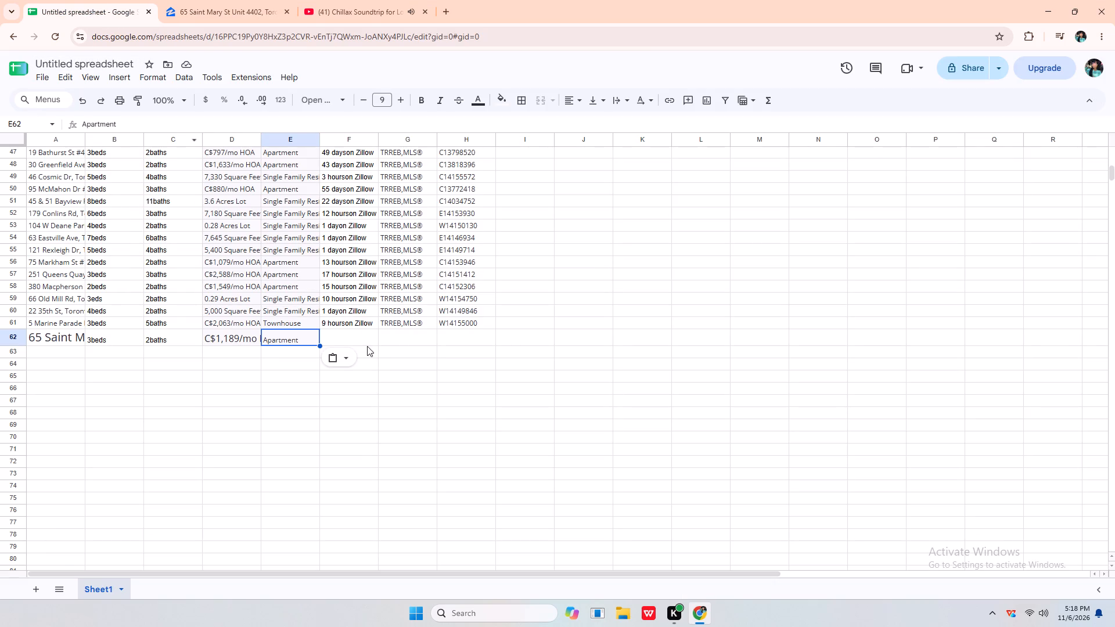
{"action": "left_click", "coordinate": [359, 338]}
{"action": "key", "text": "ctrl+v"}
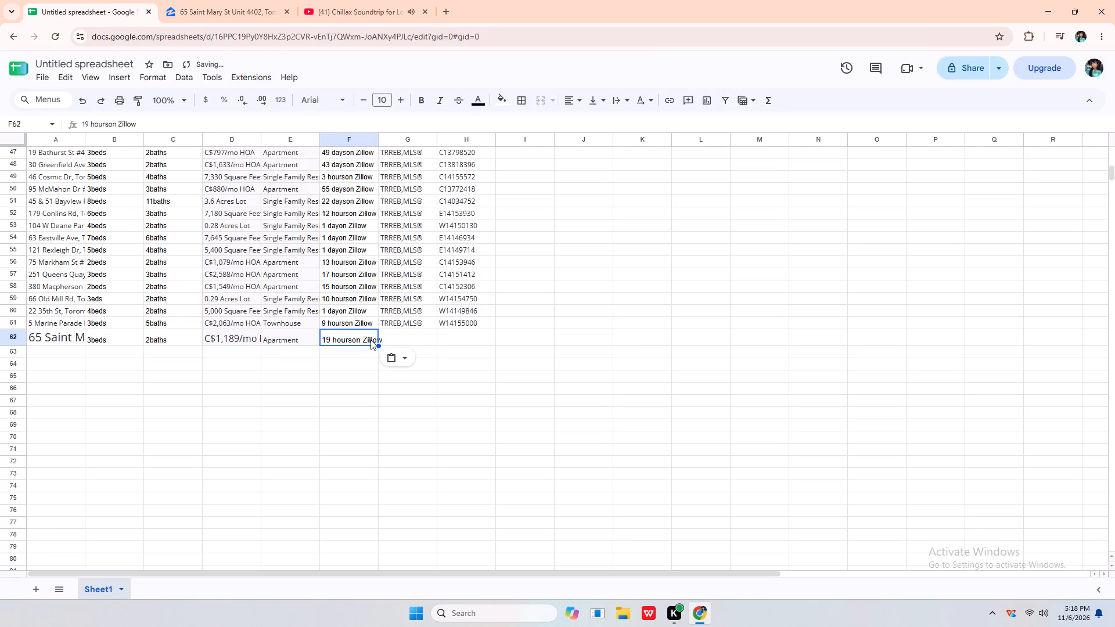
Copy the source entry TRREB,MLS® from cell G61 into cell G62.
{"action": "left_click", "coordinate": [401, 322]}
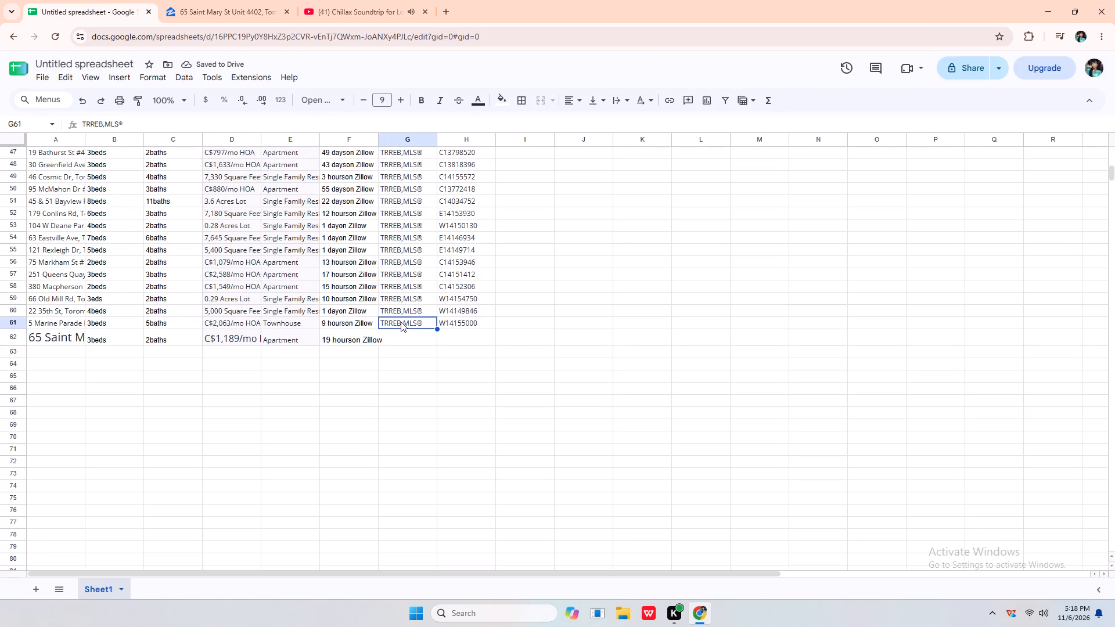
{"action": "key", "text": "ctrl+c"}
{"action": "key", "text": "Down"}
{"action": "key", "text": "ctrl+v"}
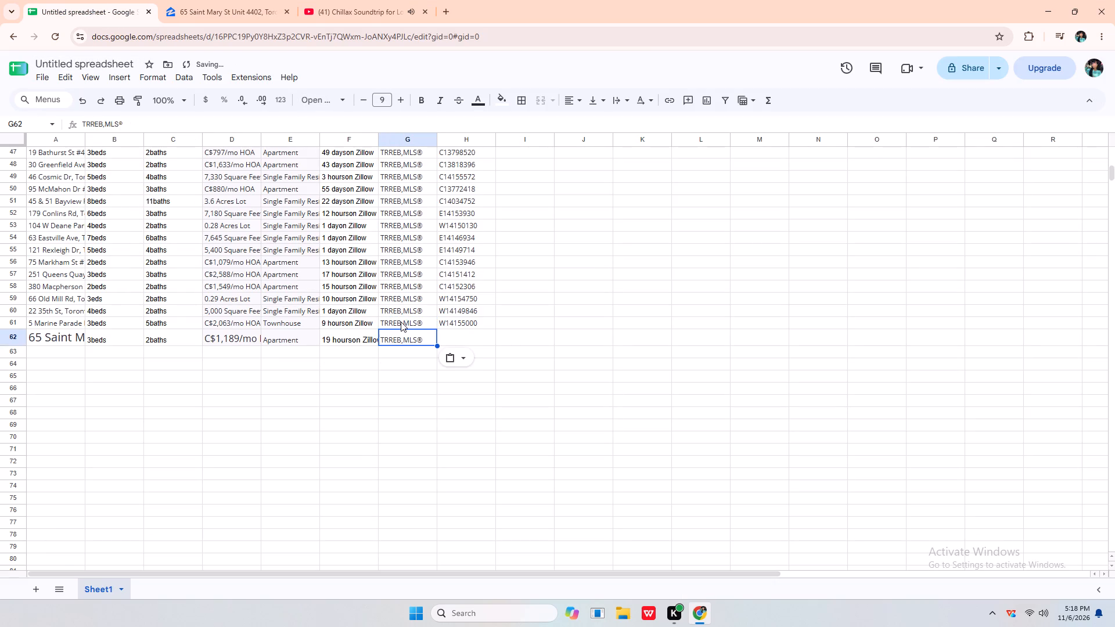
Copy the MLS number C14151436 from the 65 Saint Mary St listing into cell H62.
{"action": "left_click", "coordinate": [194, 5]}
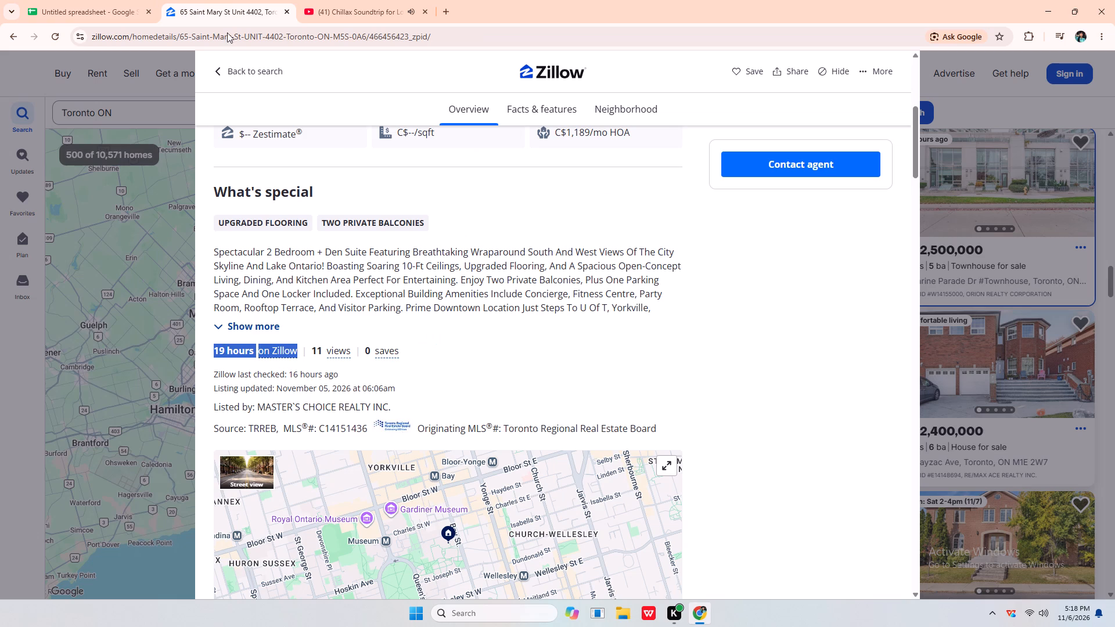
{"action": "left_click_drag", "start_coordinate": [317, 428], "coordinate": [368, 420]}
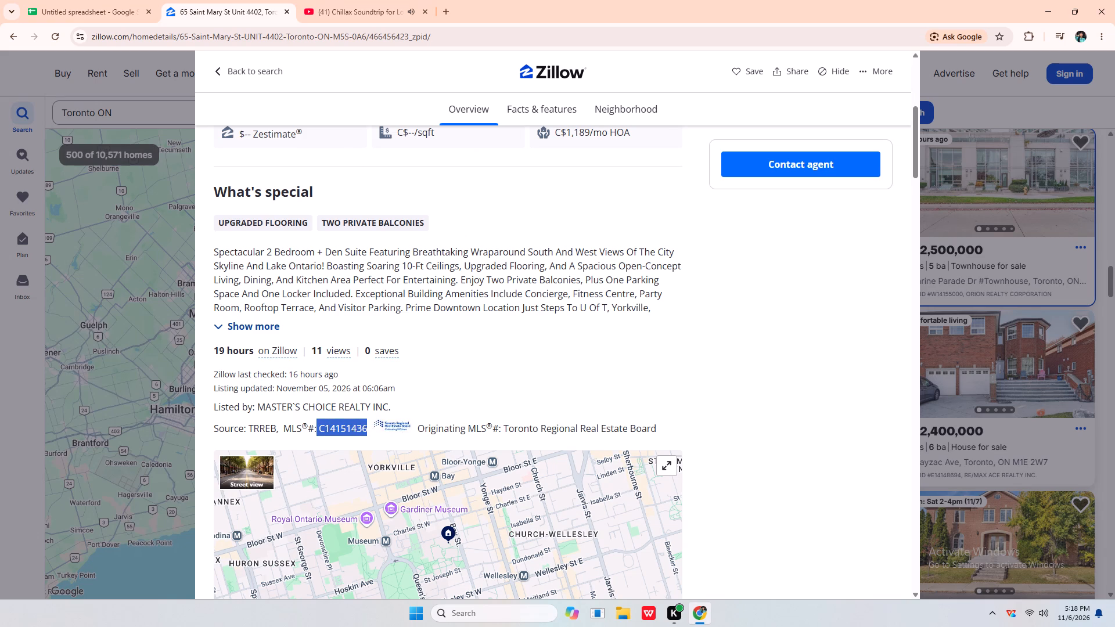
{"action": "key", "text": "ctrl+c"}
{"action": "left_click", "coordinate": [77, 13]}
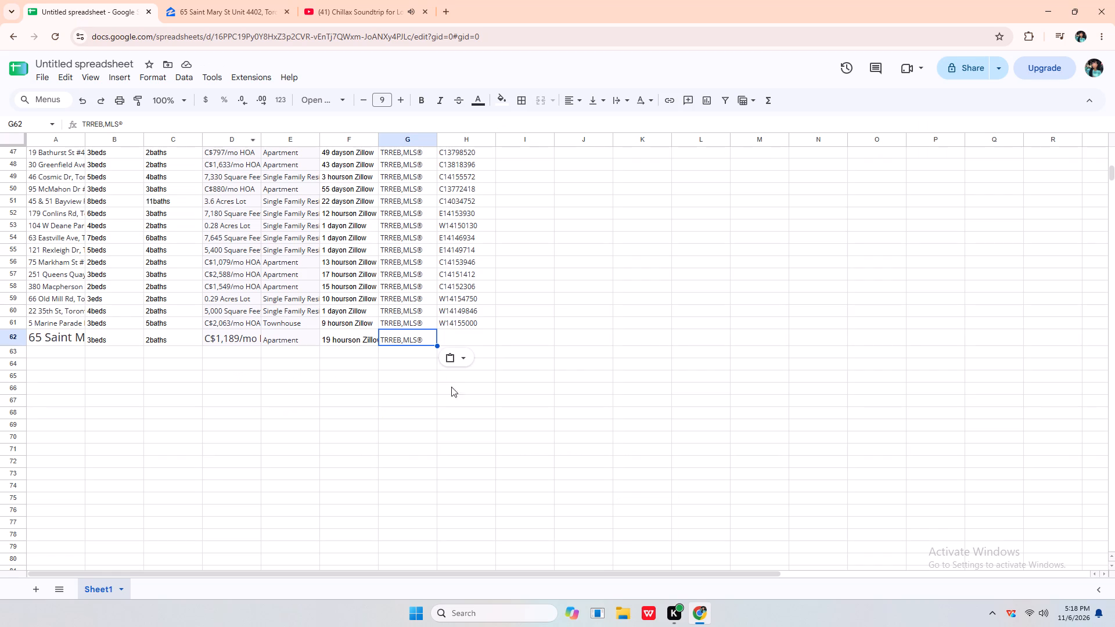
{"action": "left_click", "coordinate": [462, 334]}
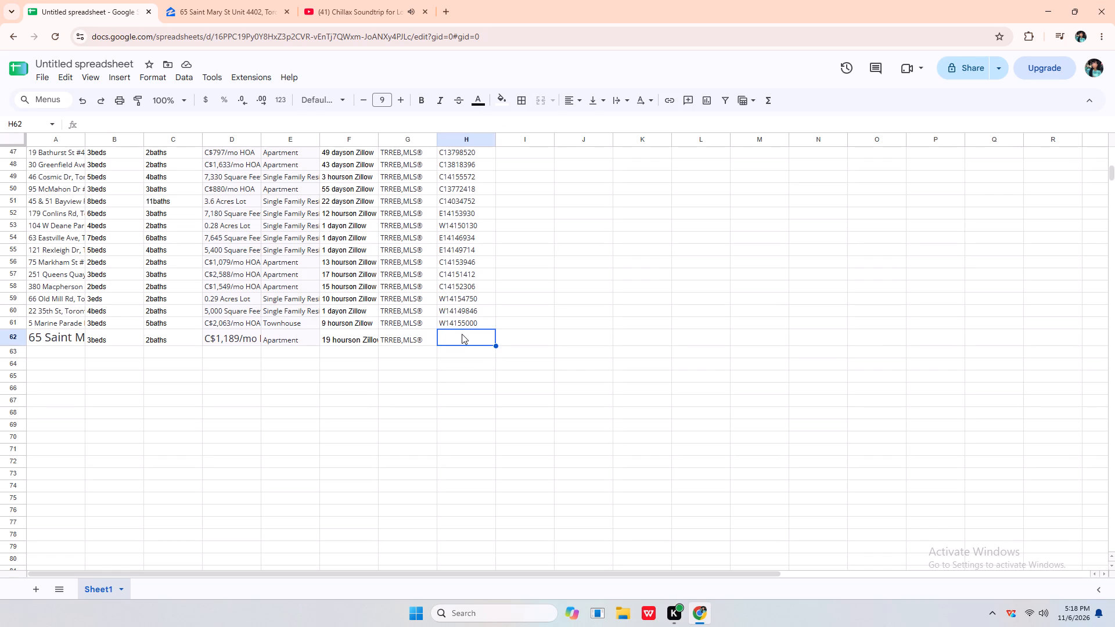
{"action": "key", "text": "ctrl+v"}
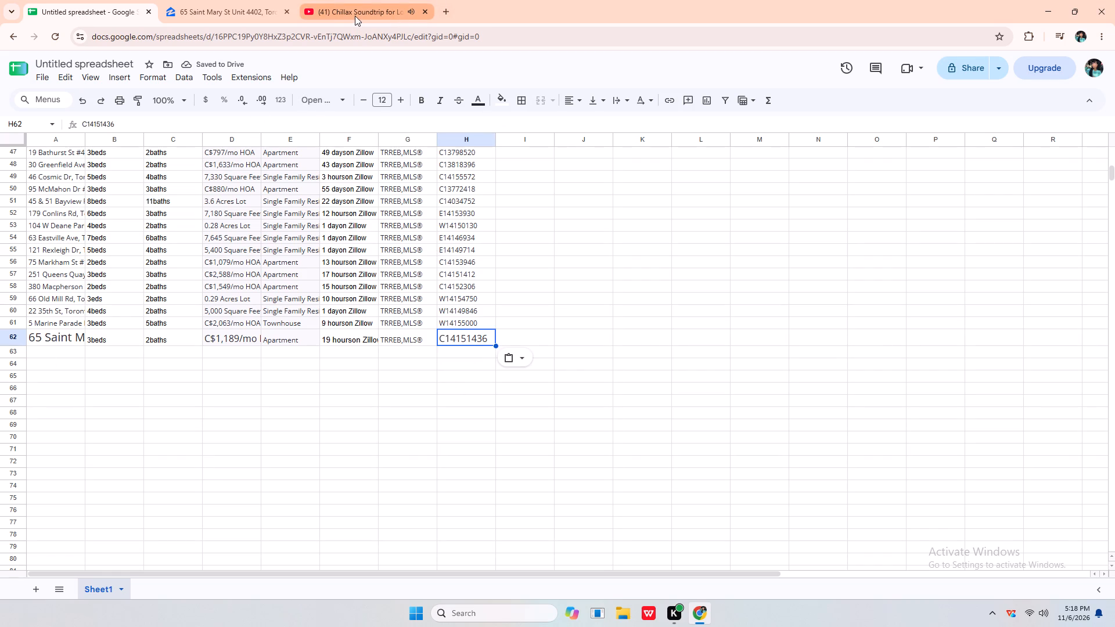
{"action": "left_click", "coordinate": [200, 6]}
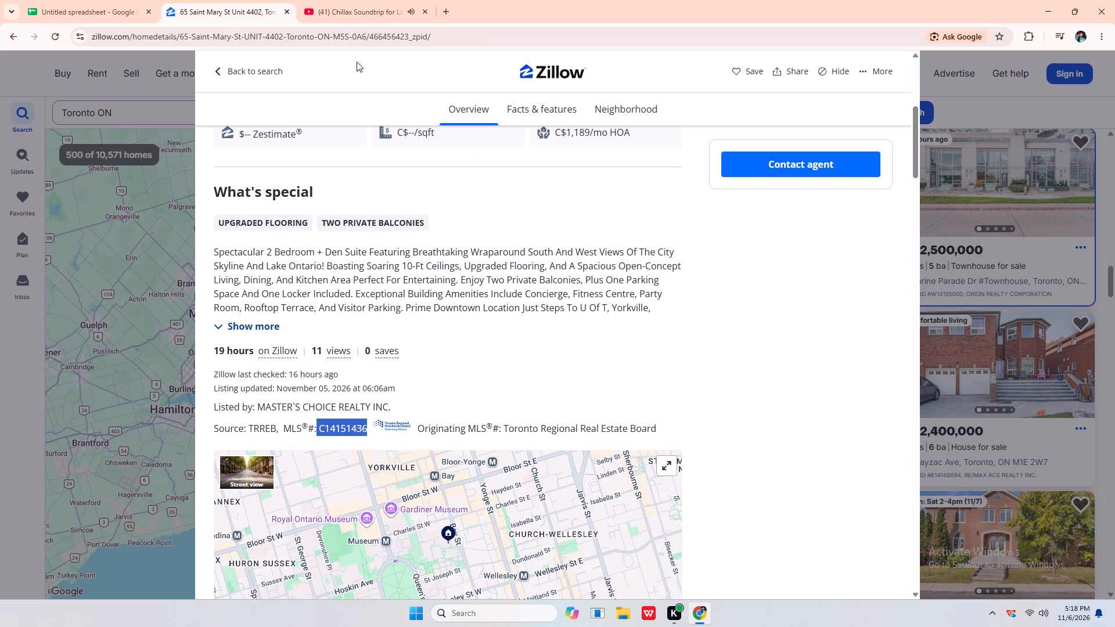
{"action": "left_click", "coordinate": [244, 67]}
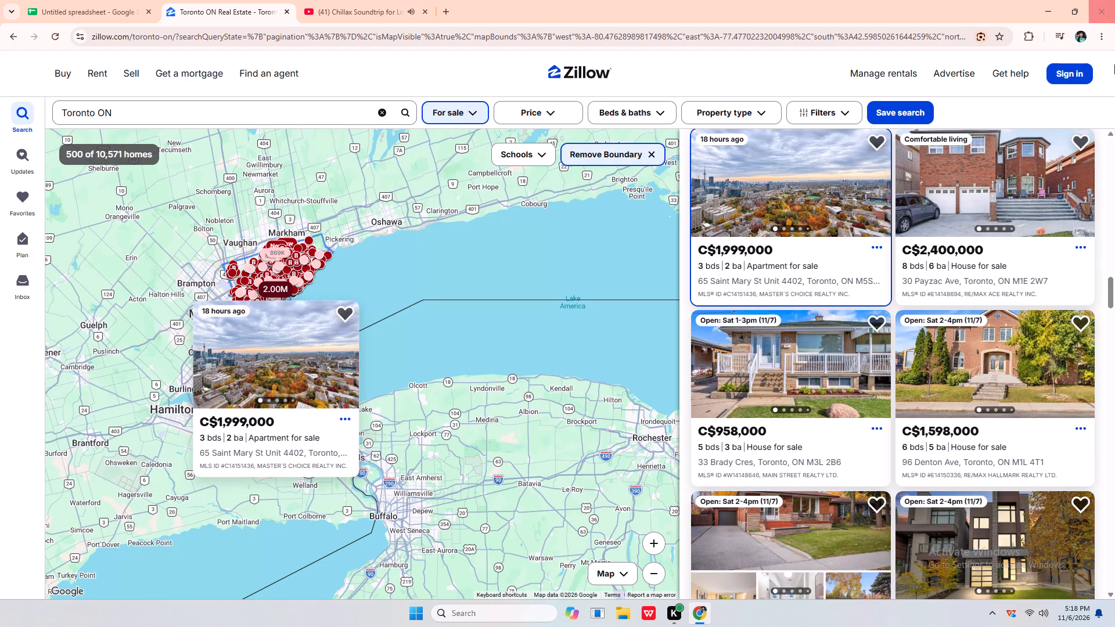
{"action": "left_click", "coordinate": [976, 275]}
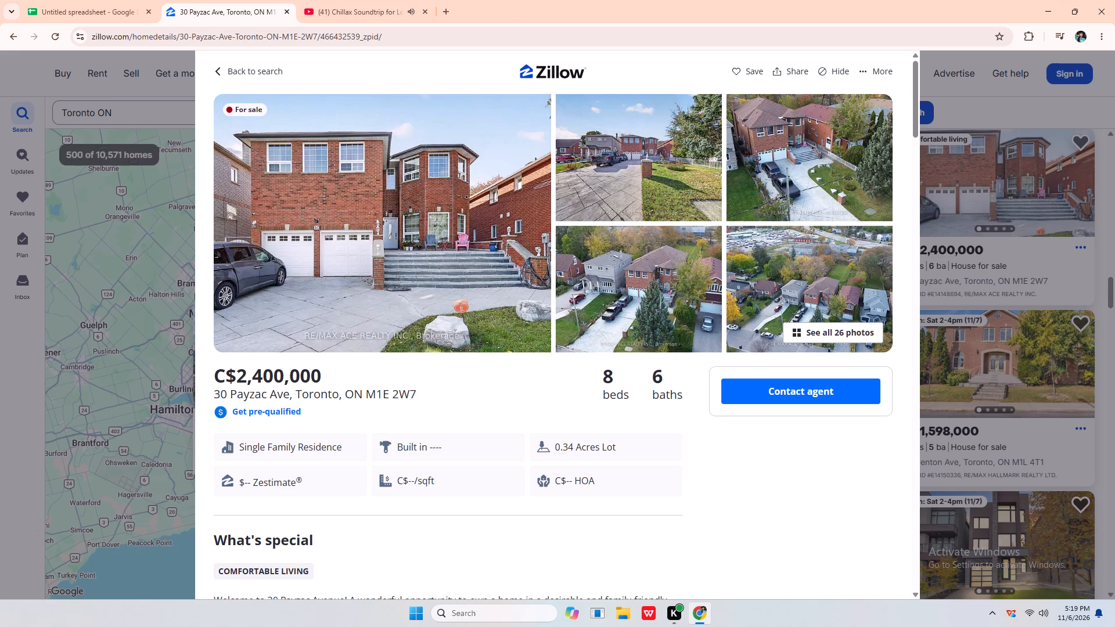
{"action": "left_click_drag", "start_coordinate": [211, 393], "coordinate": [433, 398]}
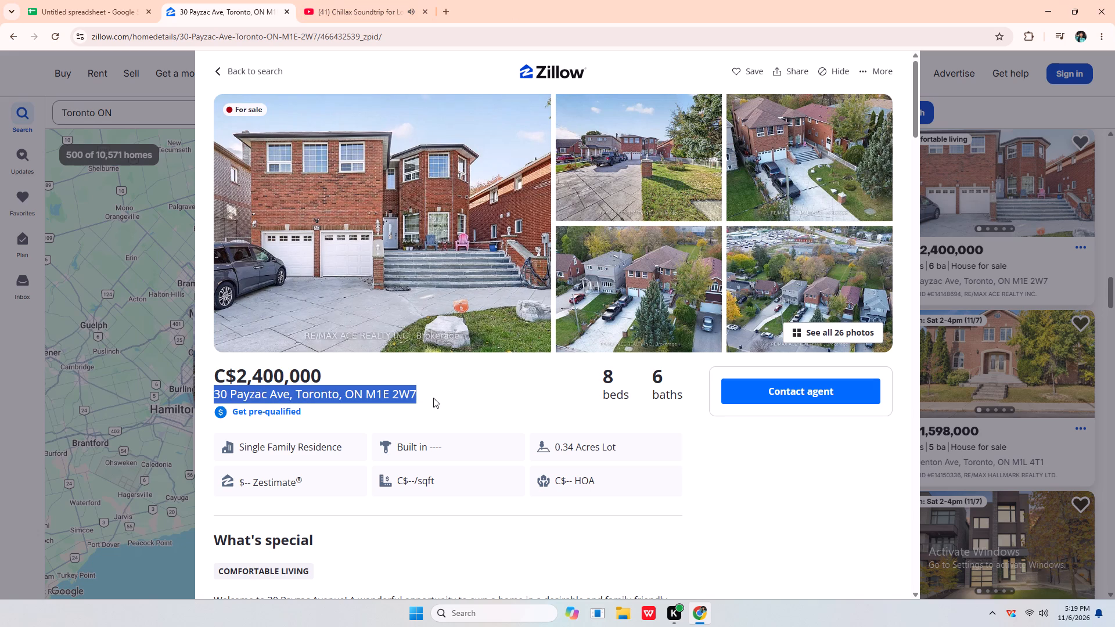
{"action": "left_click_drag", "start_coordinate": [433, 398], "coordinate": [434, 398]}
{"action": "key", "text": "ctrl+c"}
{"action": "left_click", "coordinate": [90, 0]}
{"action": "left_click", "coordinate": [70, 348]}
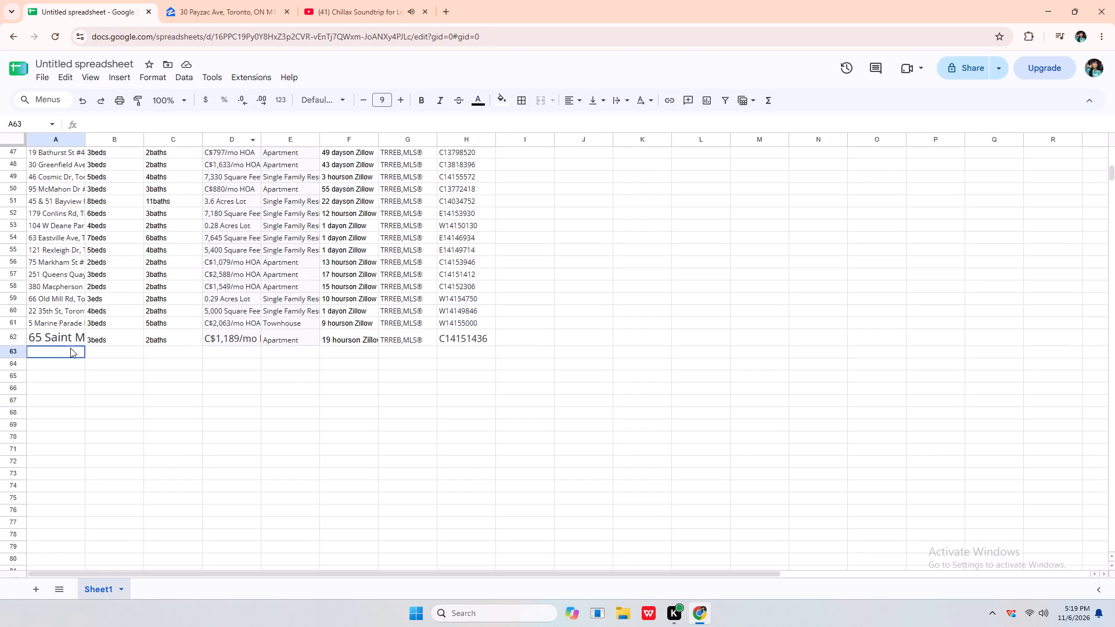
{"action": "key", "text": "ctrl+v"}
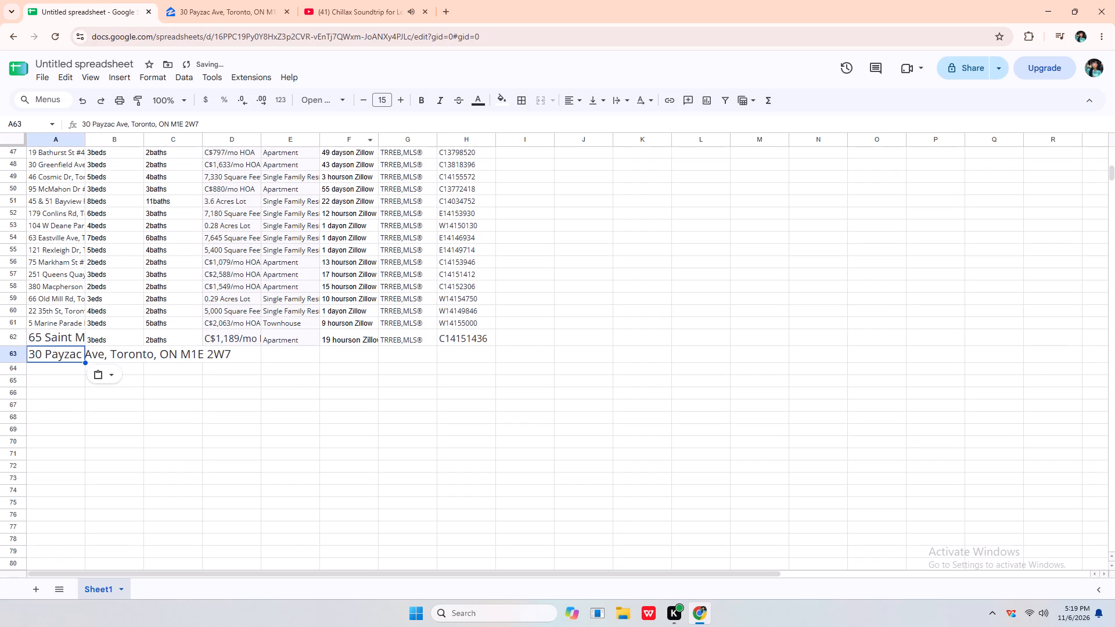
{"action": "left_click", "coordinate": [229, 16]}
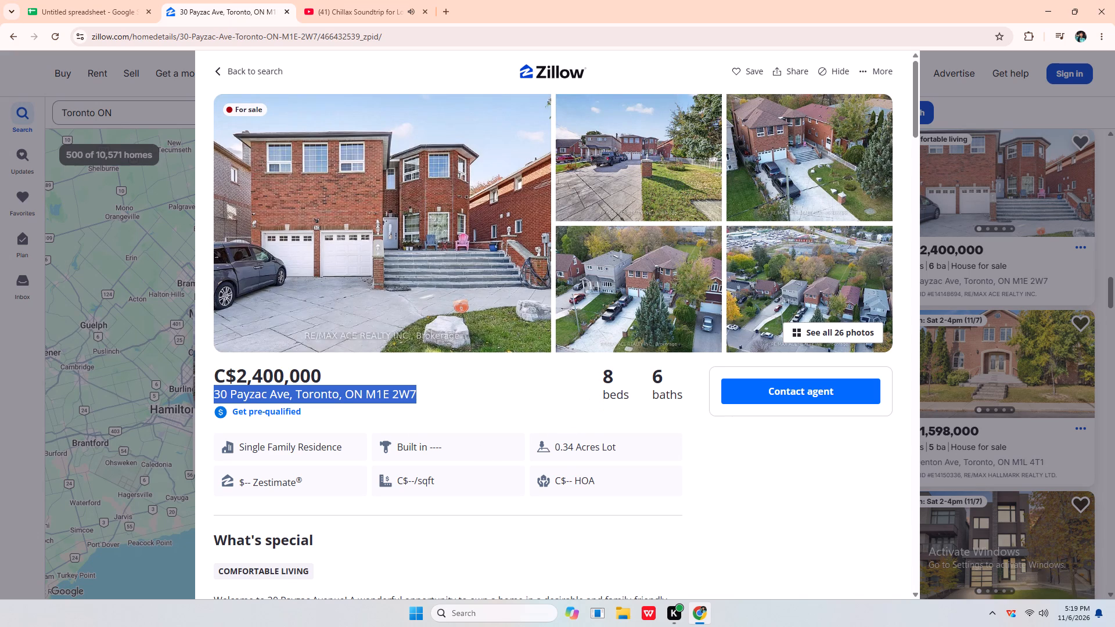
{"action": "left_click_drag", "start_coordinate": [553, 445], "coordinate": [627, 448]}
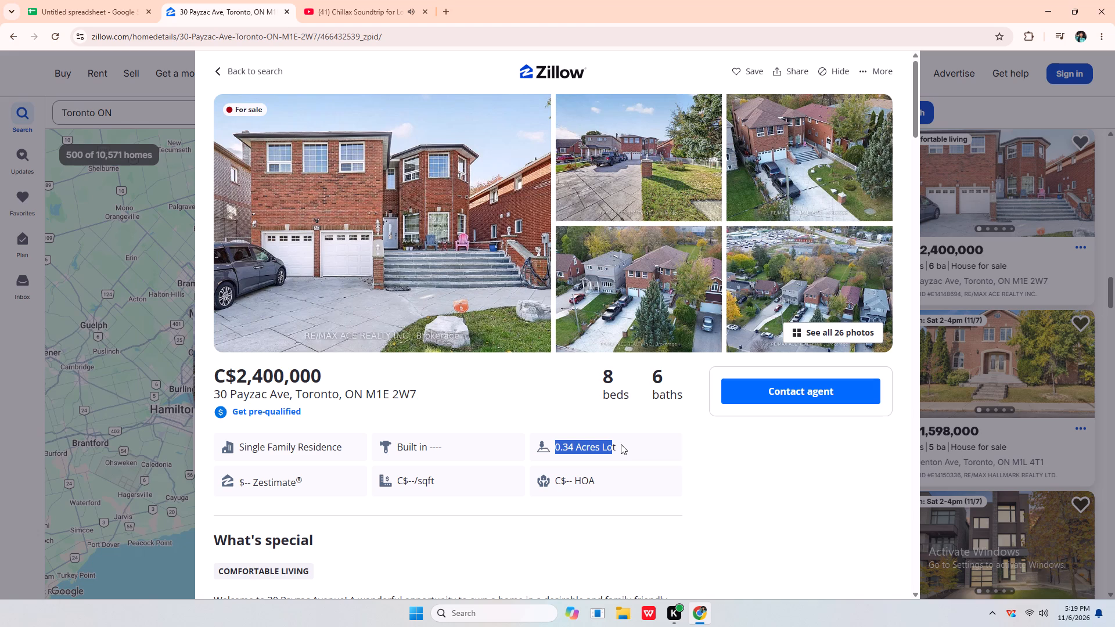
{"action": "key", "text": "ctrl+c"}
{"action": "left_click", "coordinate": [85, 10]}
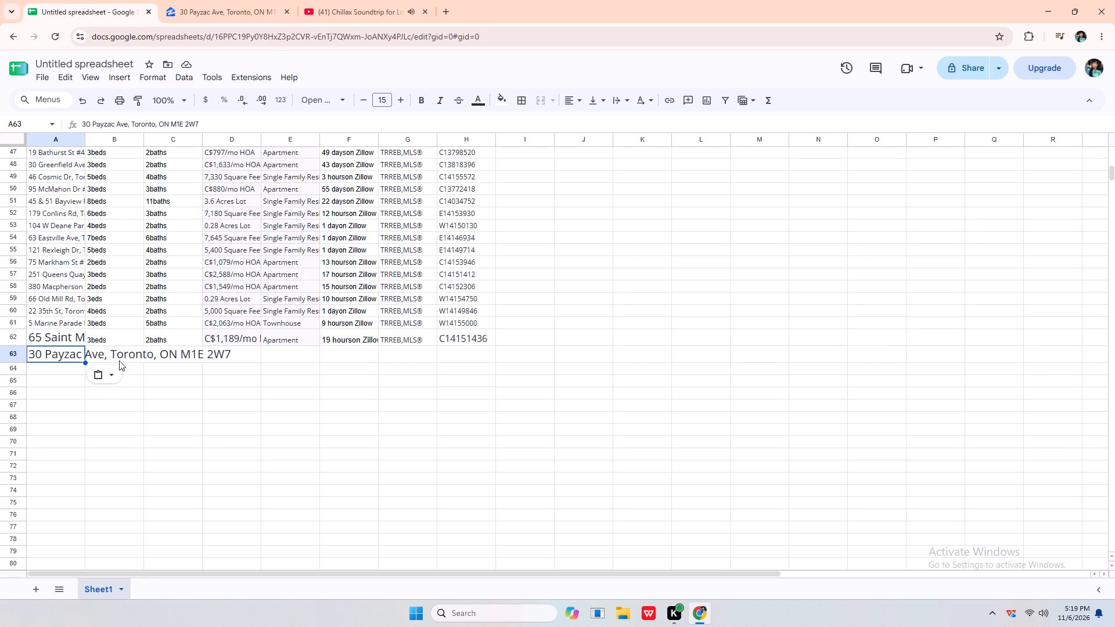
{"action": "left_click", "coordinate": [242, 356]}
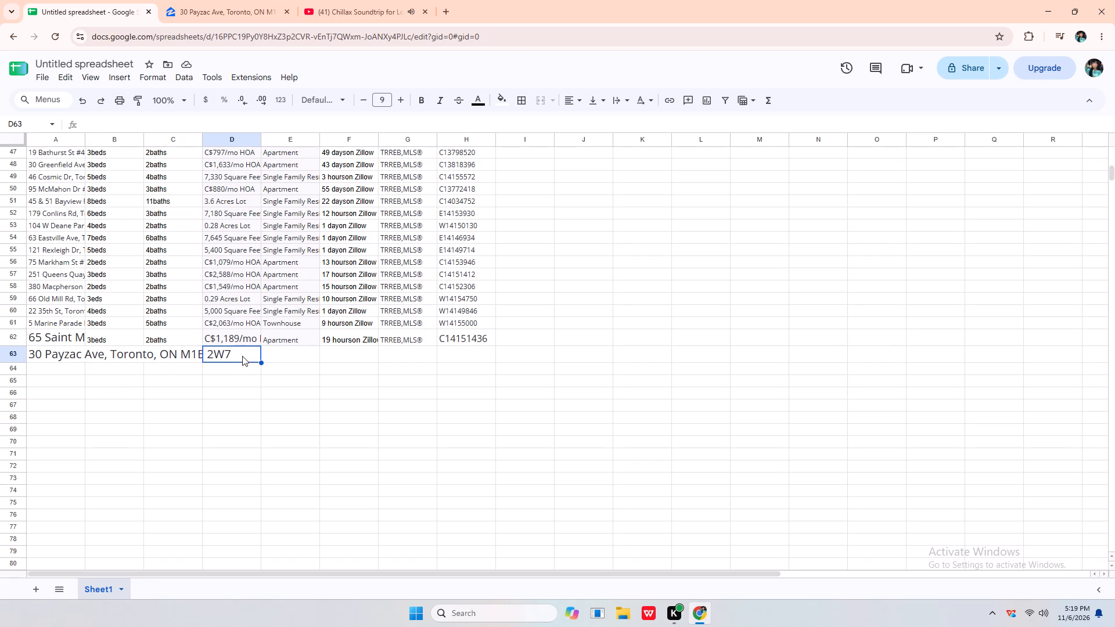
{"action": "key", "text": "ctrl+v"}
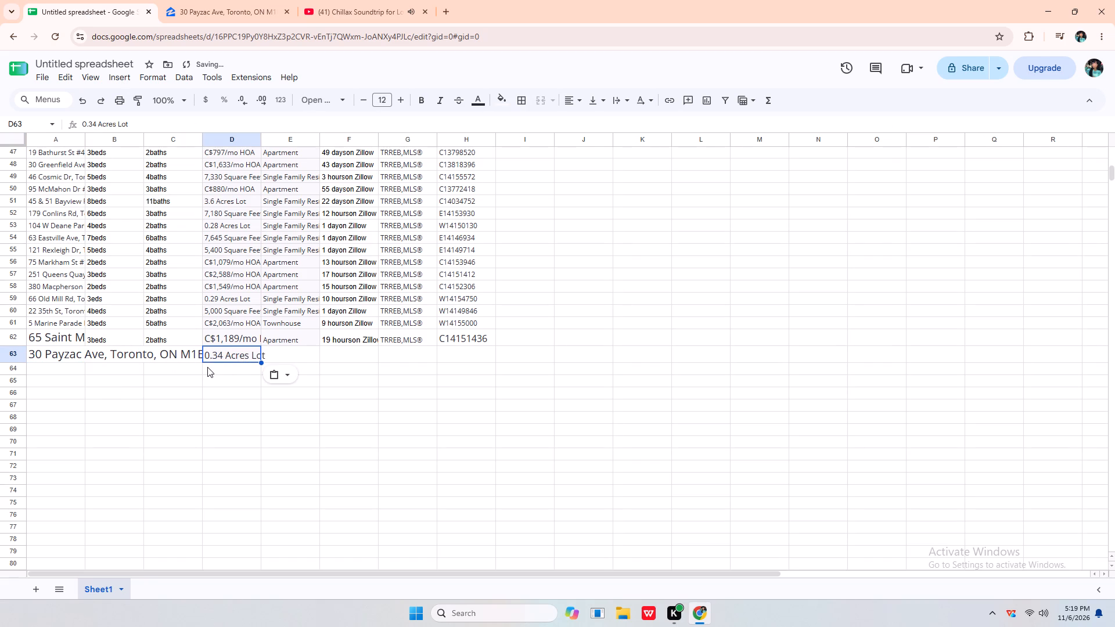
Enter 8beds in cell B63 and 6baths in cell C63 for the 30 Payzac Ave listing.
{"action": "key", "text": "Left"}
{"action": "key", "text": "Left"}
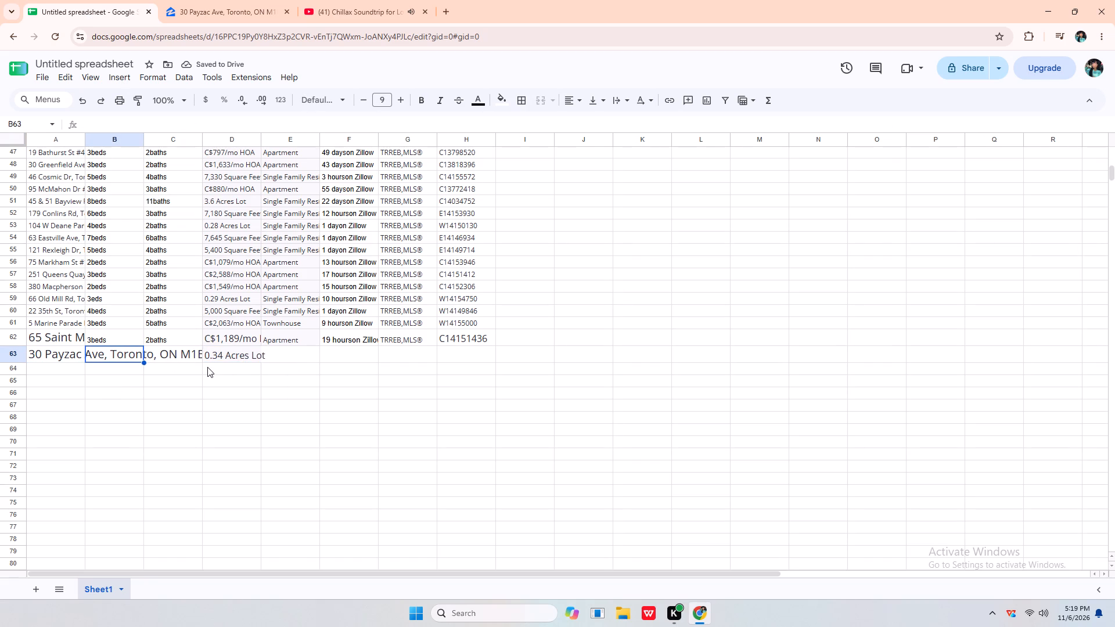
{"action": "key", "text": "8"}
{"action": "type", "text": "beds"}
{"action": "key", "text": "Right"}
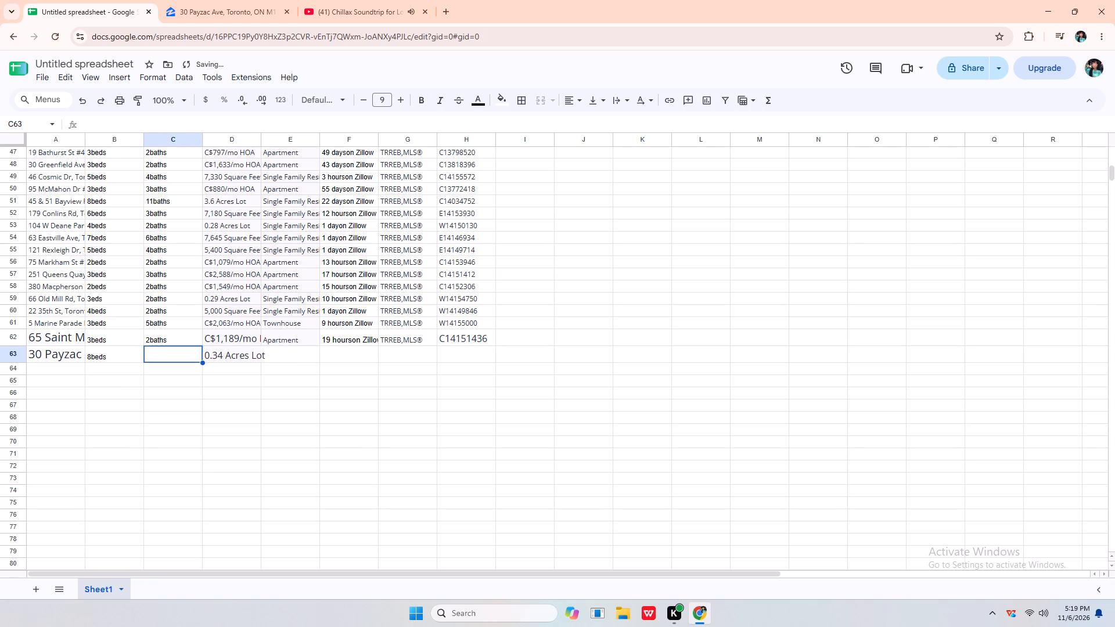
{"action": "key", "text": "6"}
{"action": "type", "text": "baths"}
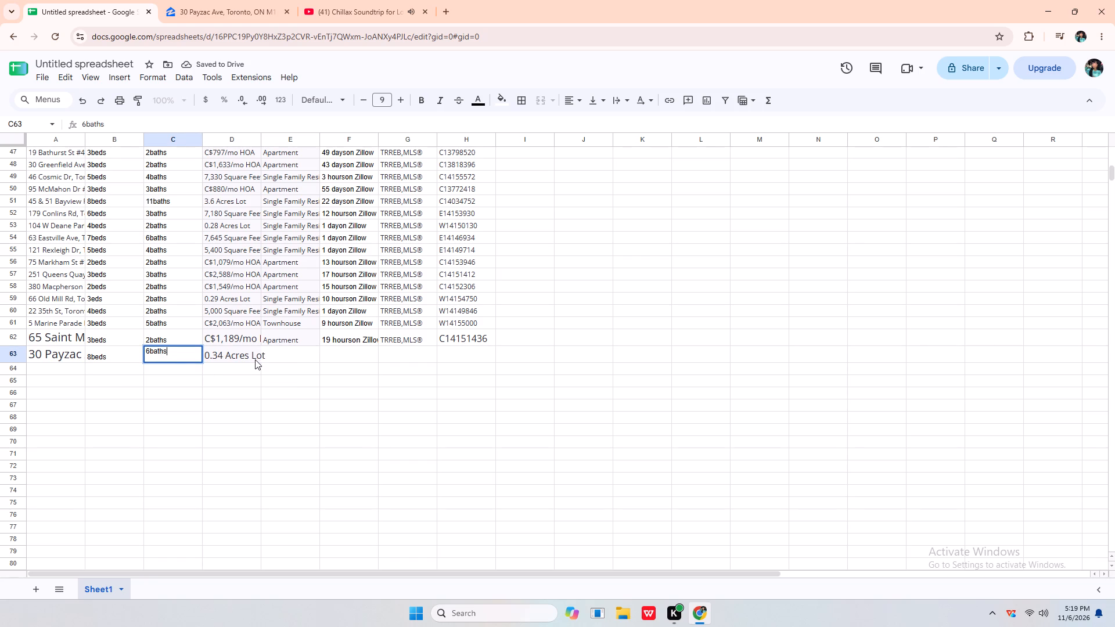
{"action": "left_click", "coordinate": [269, 354]}
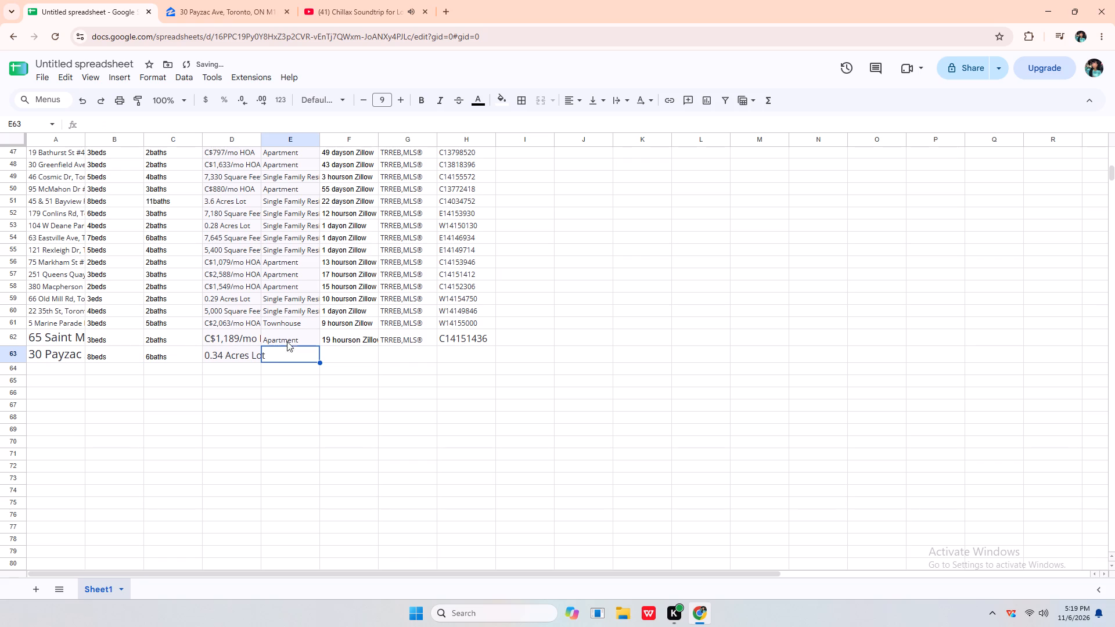
Copy the property type Single Family Residence from cell E60 into cell E63.
{"action": "left_click", "coordinate": [294, 309]}
{"action": "key", "text": "ctrl+c"}
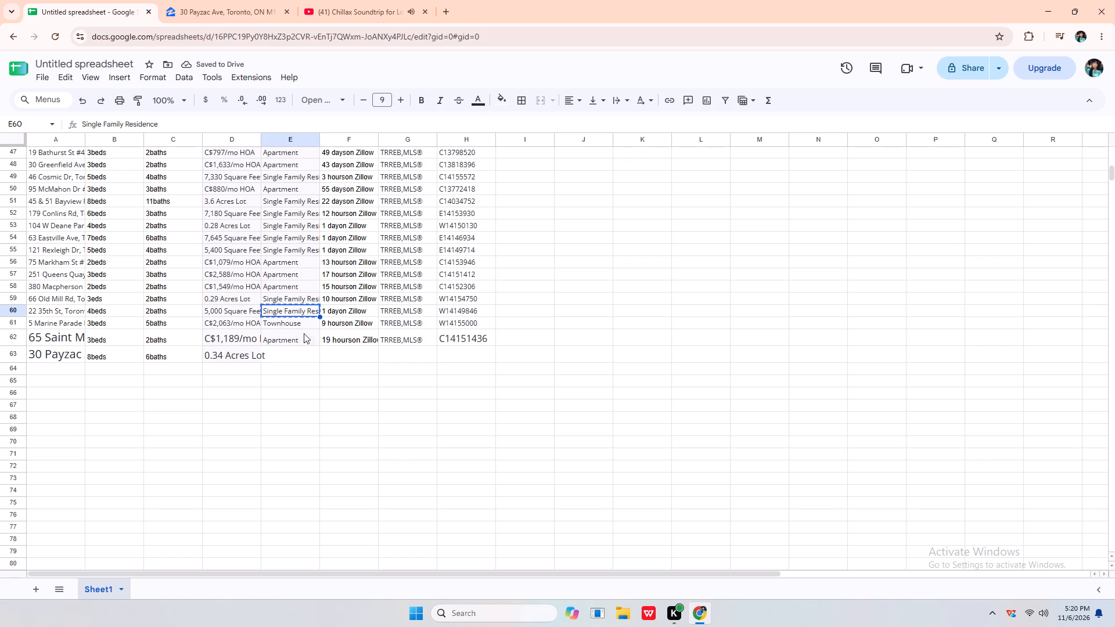
{"action": "key", "text": "Down"}
{"action": "key", "text": "Down"}
{"action": "key", "text": "Down"}
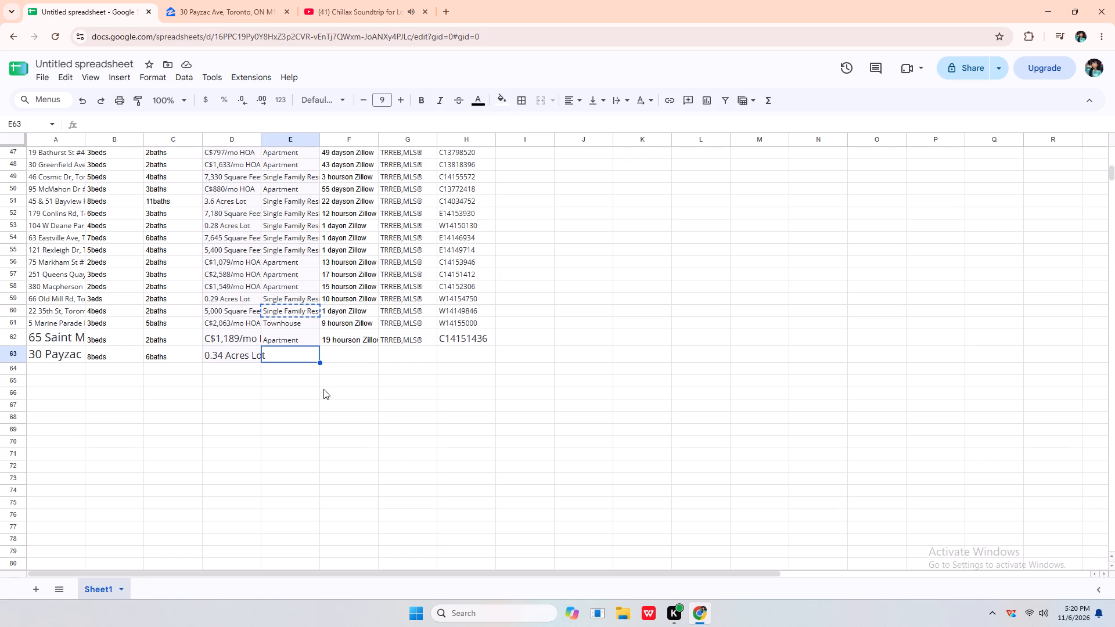
{"action": "key", "text": "ctrl+v"}
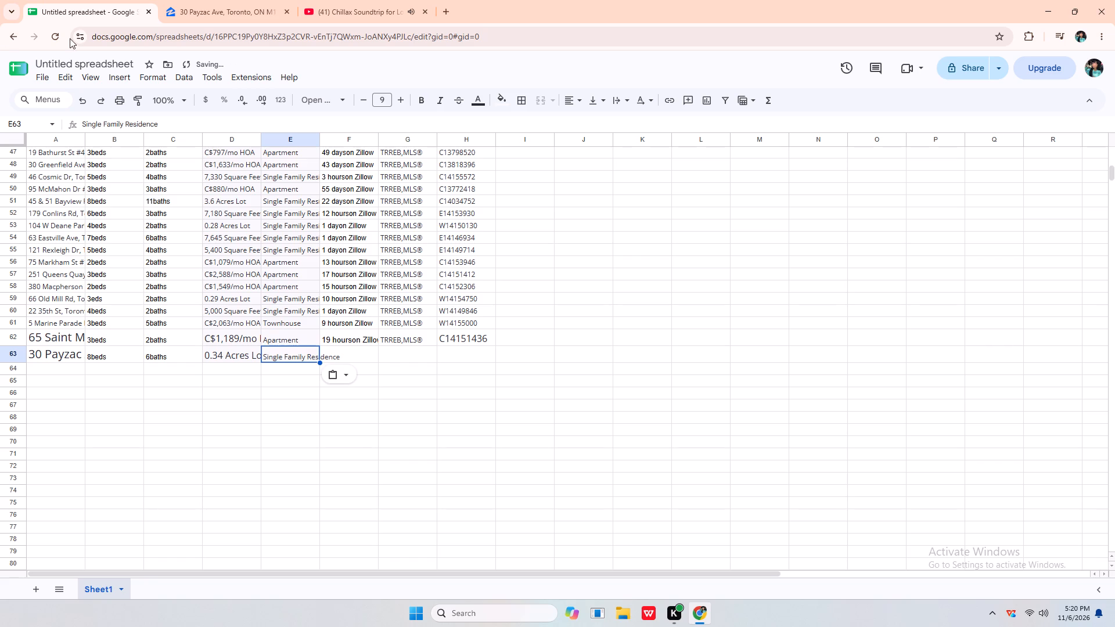
{"action": "left_click", "coordinate": [203, 5]}
{"action": "scroll", "coordinate": [360, 428], "scroll_direction": "down", "scroll_amount": 1}
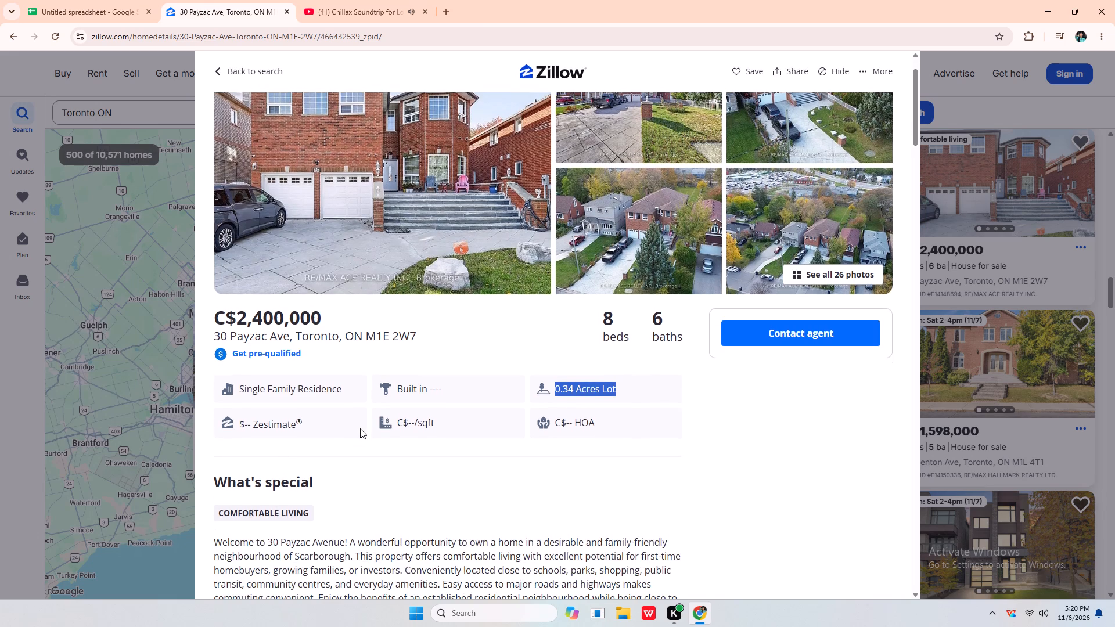
{"action": "scroll", "coordinate": [360, 428], "scroll_direction": "down", "scroll_amount": 1}
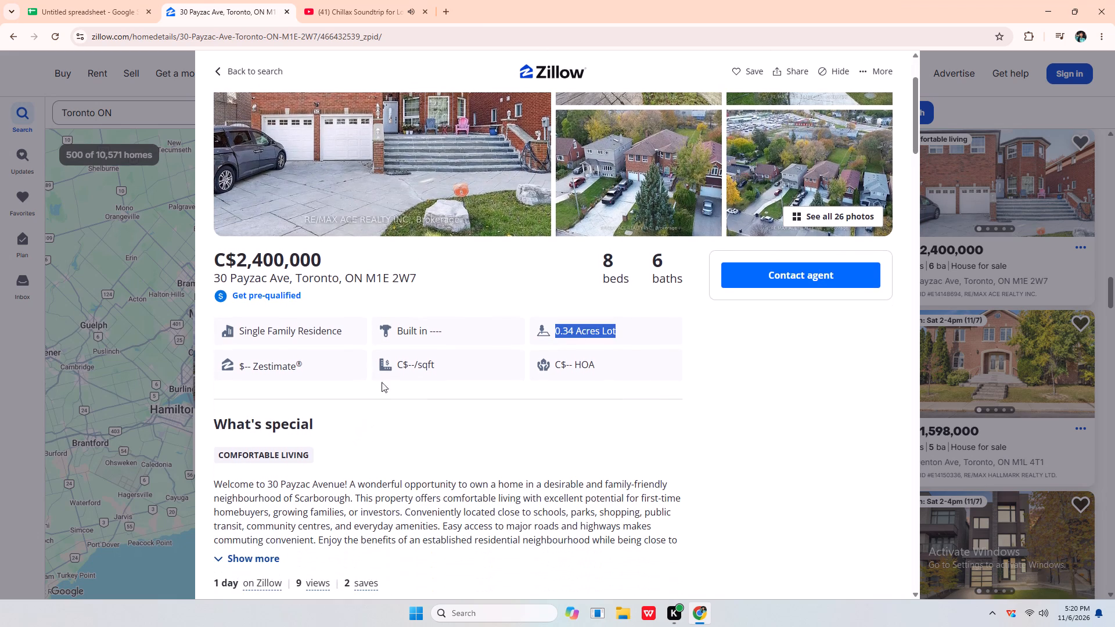
{"action": "scroll", "coordinate": [361, 473], "scroll_direction": "down", "scroll_amount": 1}
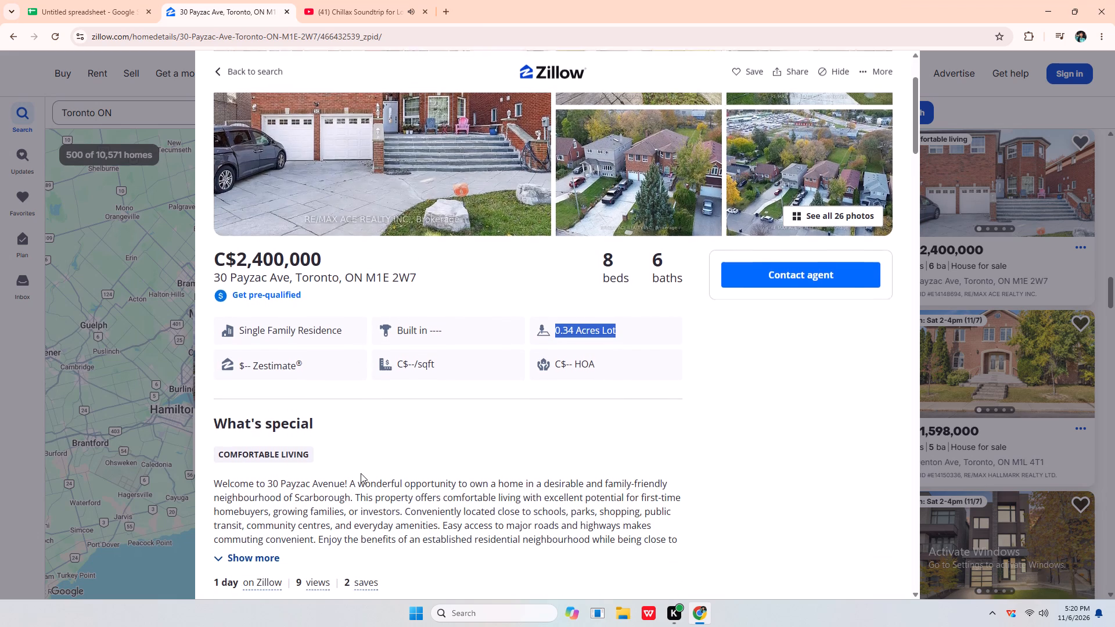
{"action": "scroll", "coordinate": [361, 473], "scroll_direction": "down", "scroll_amount": 2}
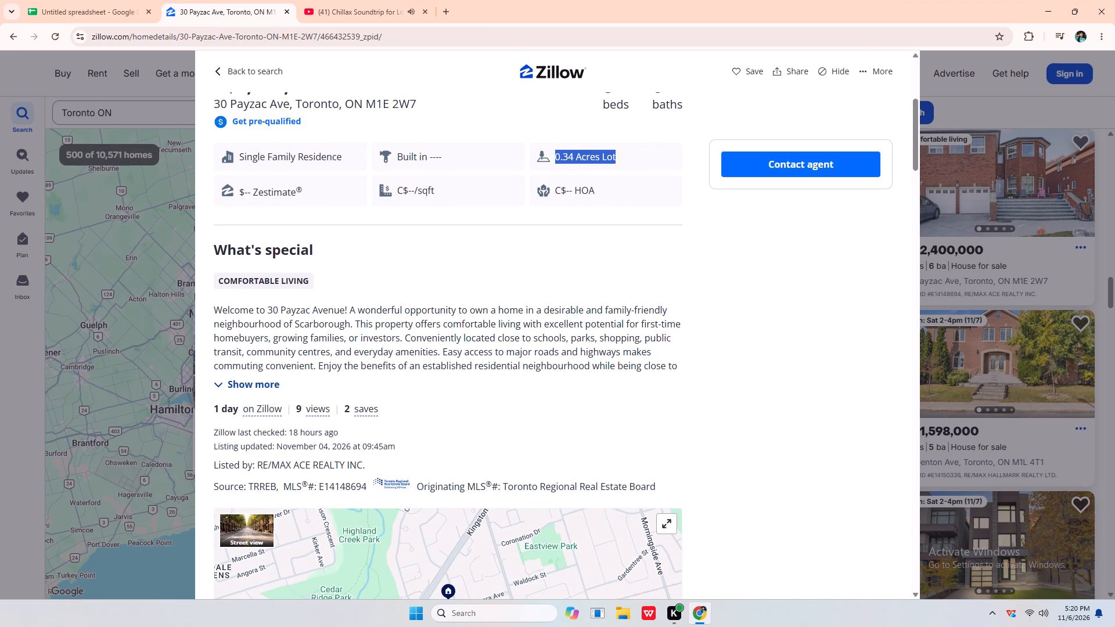
{"action": "left_click_drag", "start_coordinate": [214, 410], "coordinate": [286, 410]}
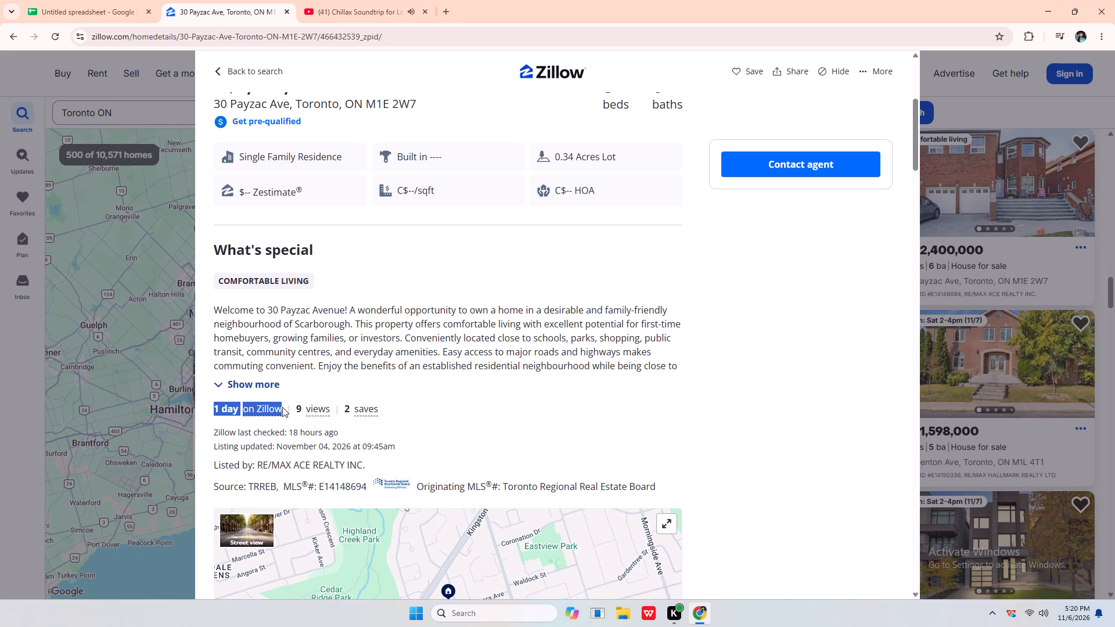
{"action": "key", "text": "ctrl+c"}
{"action": "left_click", "coordinate": [86, 18]}
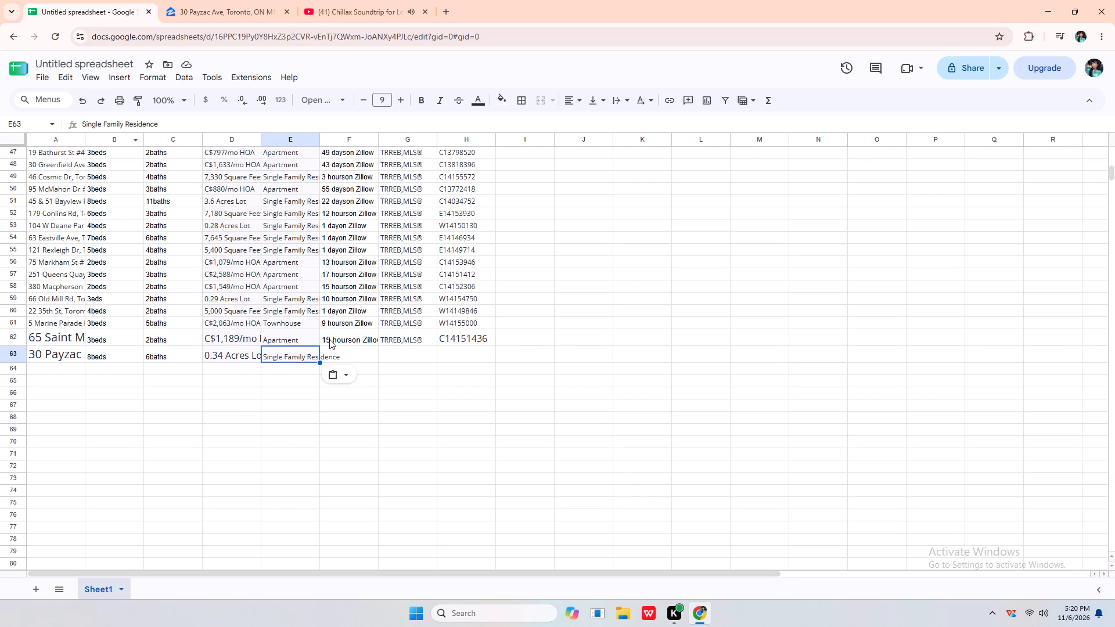
{"action": "left_click", "coordinate": [355, 352]}
{"action": "key", "text": "ctrl+v"}
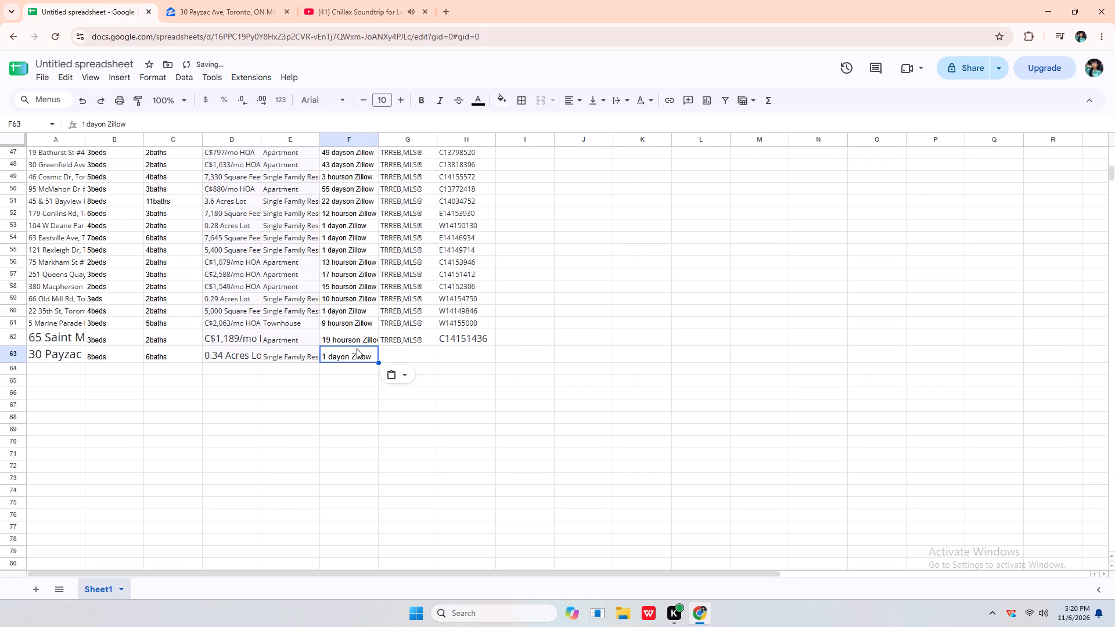
Copy the source TRREB,MLS® from cell G62 into cell G63.
{"action": "left_click", "coordinate": [389, 333]}
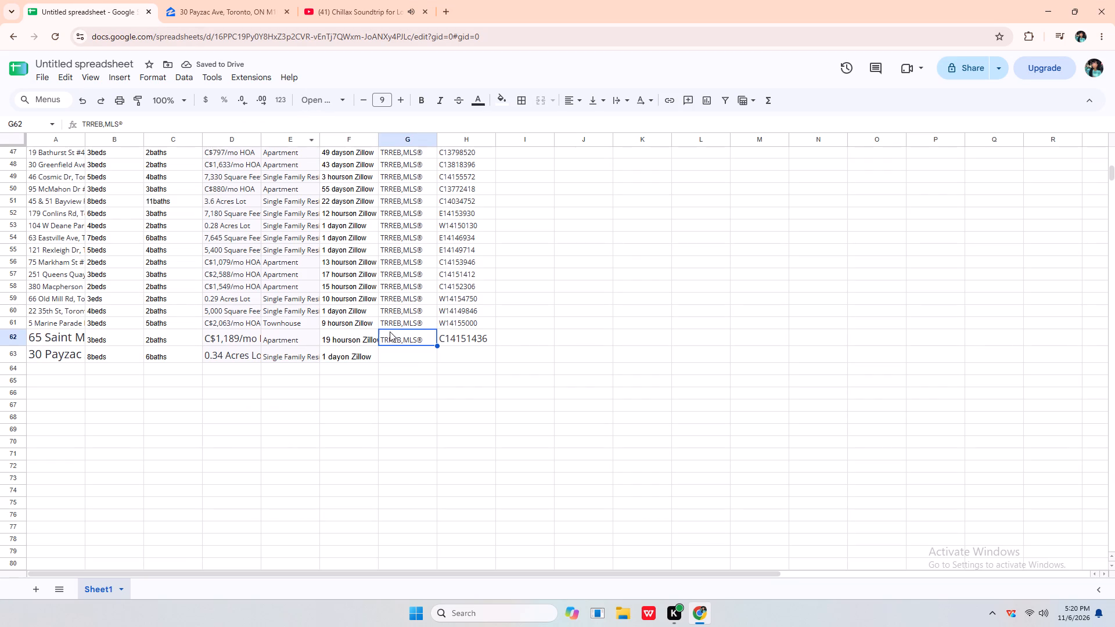
{"action": "key", "text": "ctrl+c"}
{"action": "key", "text": "Down"}
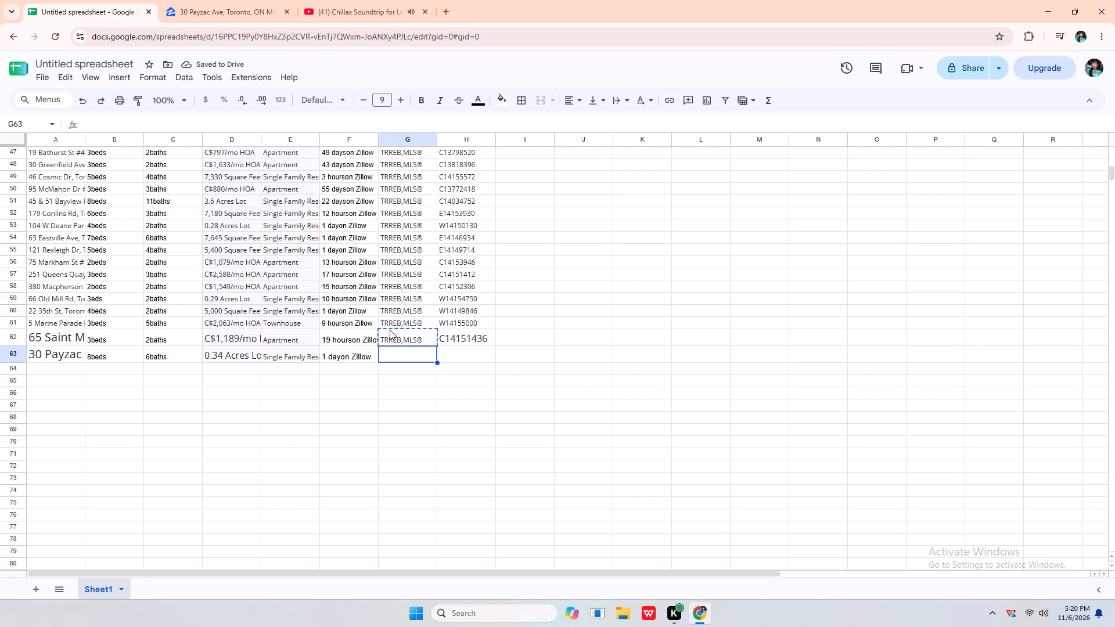
{"action": "key", "text": "ctrl+v"}
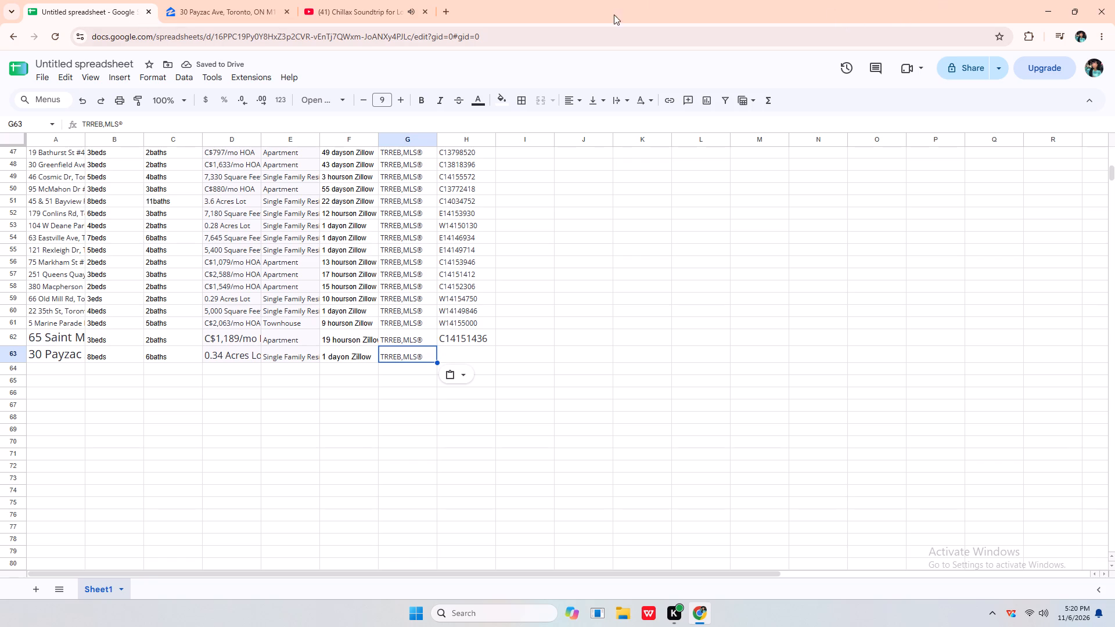
Copy the MLS number E14148694 from the 30 Payzac Ave listing into cell H63.
{"action": "left_click", "coordinate": [262, 3]}
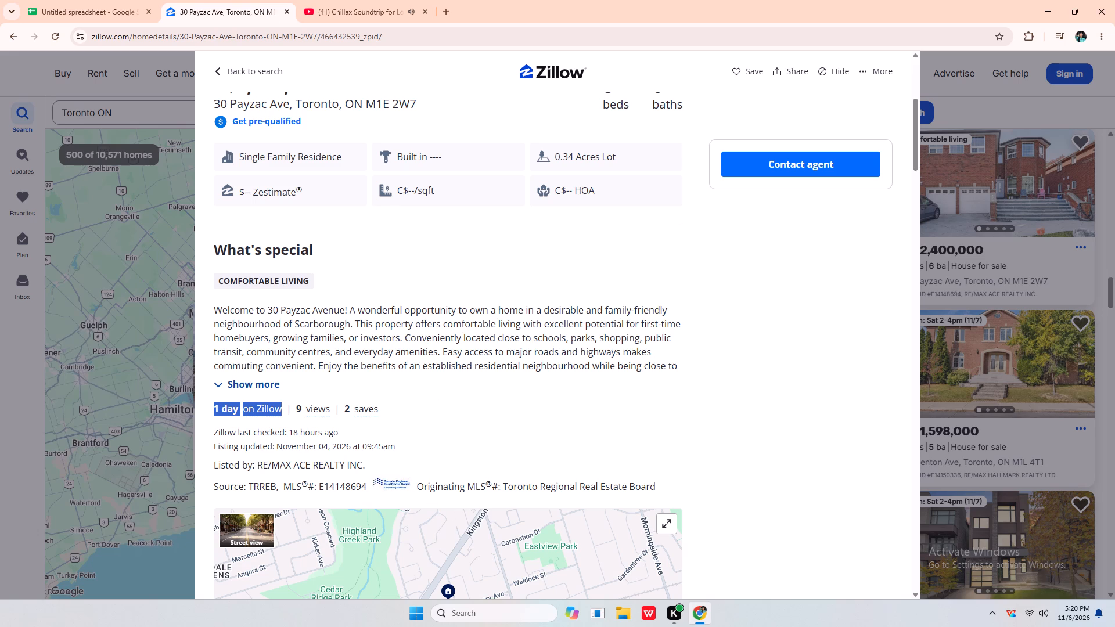
{"action": "left_click_drag", "start_coordinate": [318, 487], "coordinate": [369, 488]}
{"action": "key", "text": "ctrl+c"}
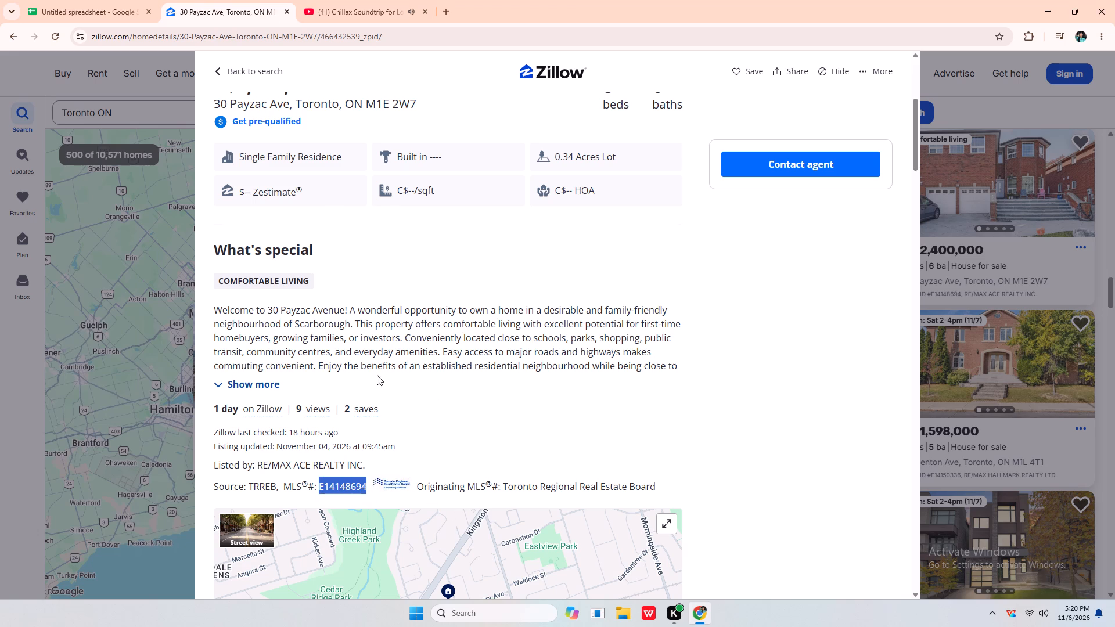
{"action": "left_click", "coordinate": [124, 9]}
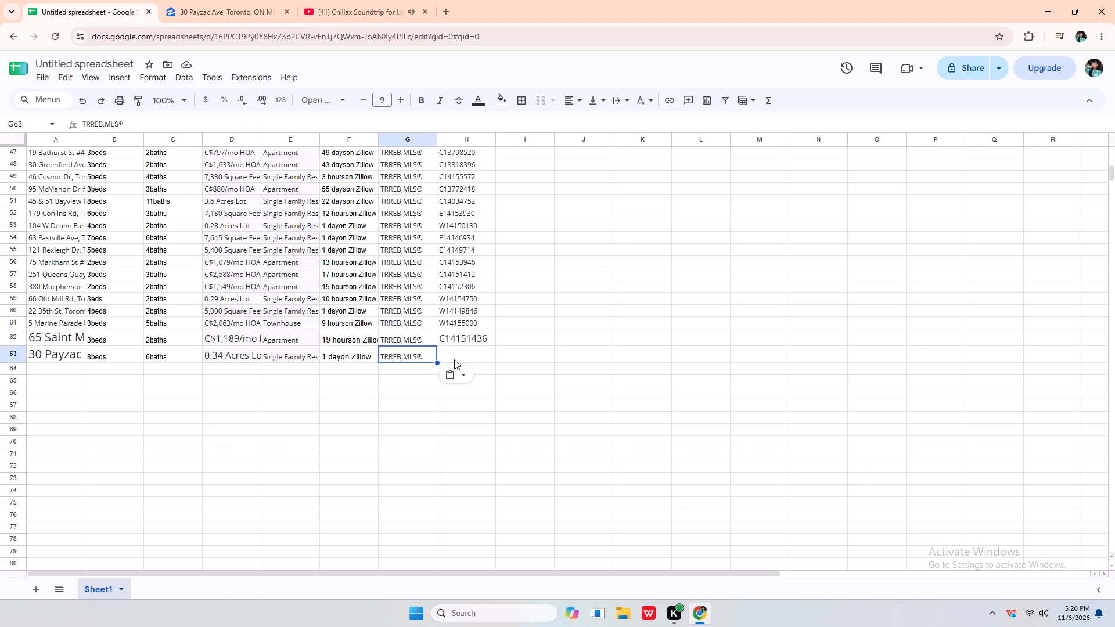
{"action": "left_click", "coordinate": [455, 354]}
{"action": "key", "text": "ctrl+v"}
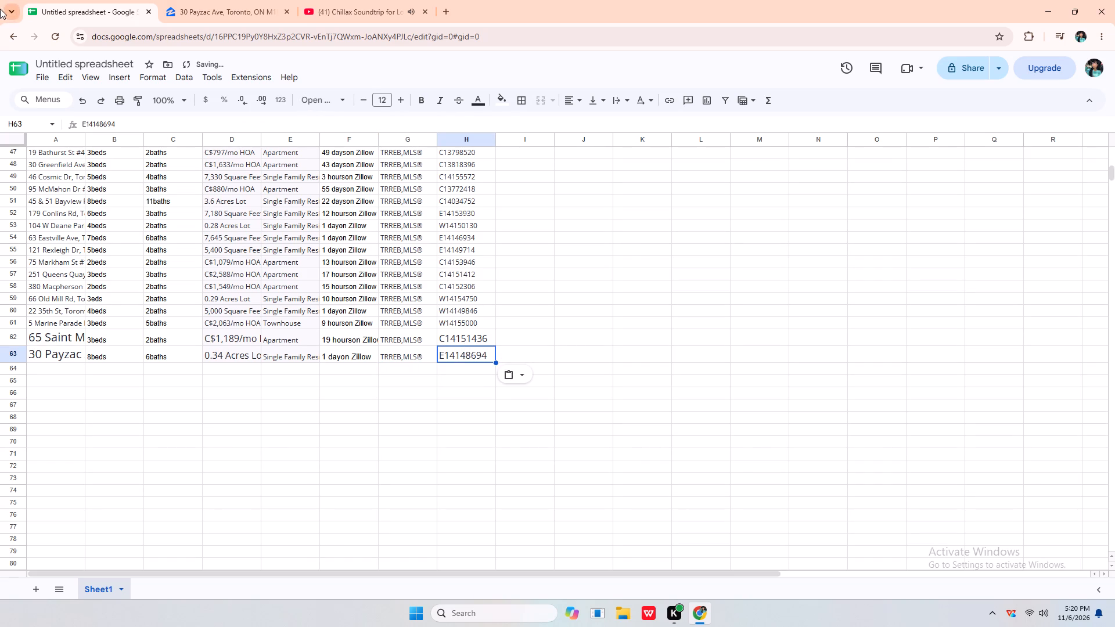
{"action": "left_click", "coordinate": [204, 4]}
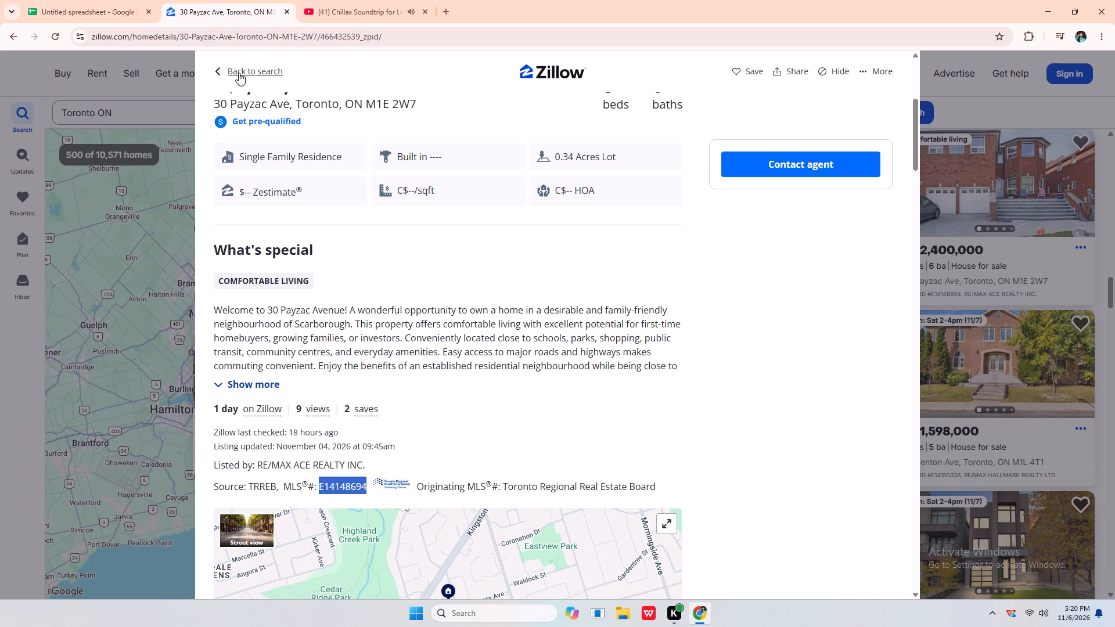
{"action": "left_click", "coordinate": [239, 73]}
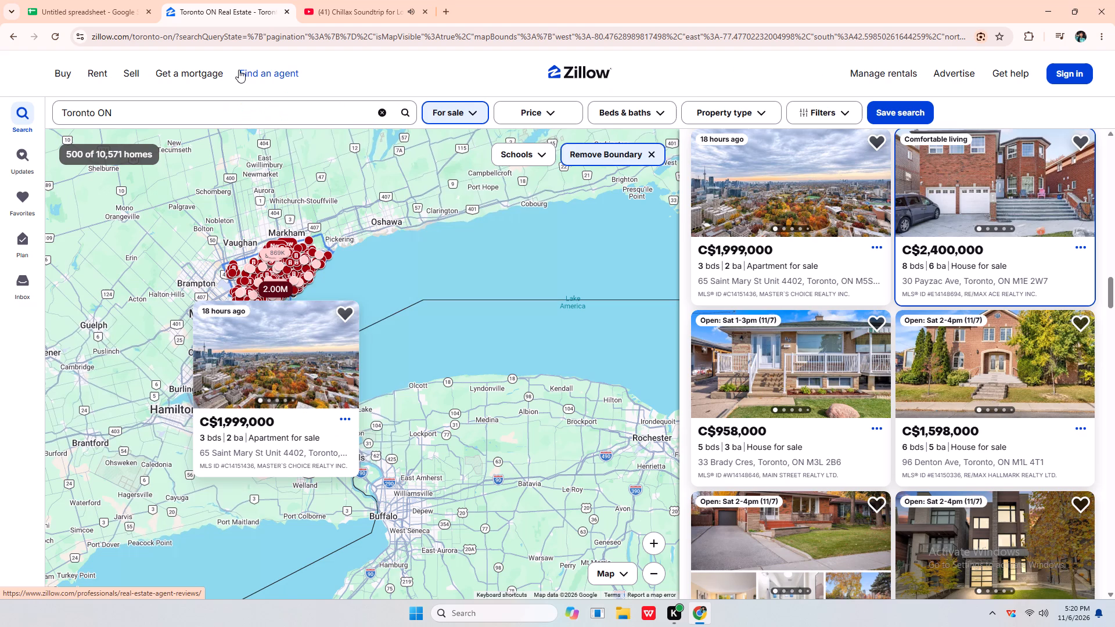
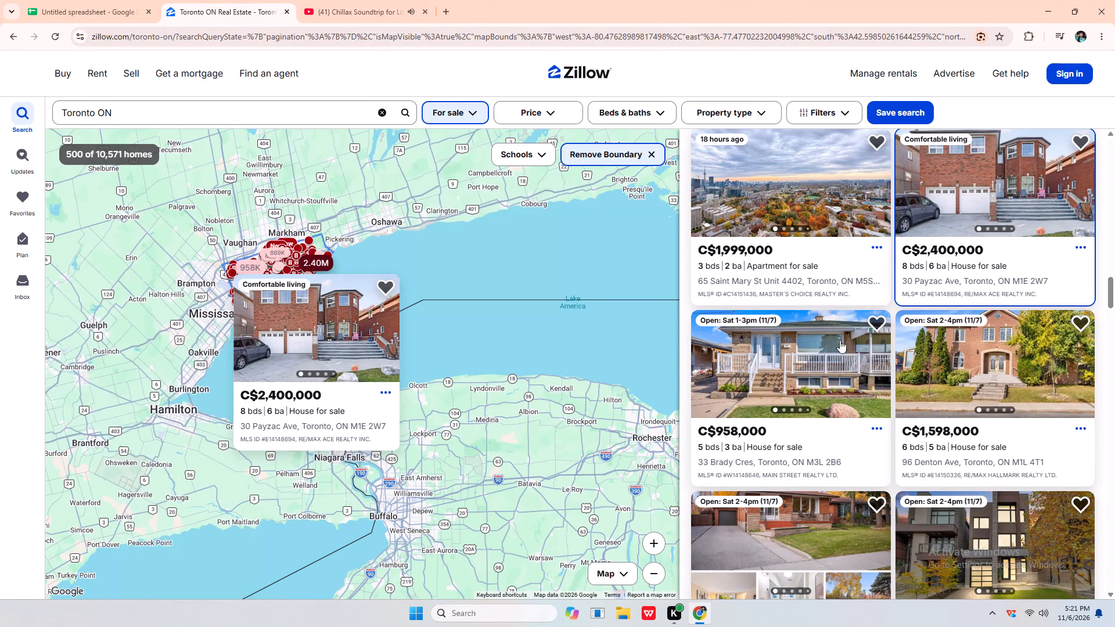
Open the C$958,000 house listing on Zillow and copy its full address into cell A64 of the spreadsheet.
{"action": "left_click", "coordinate": [812, 450]}
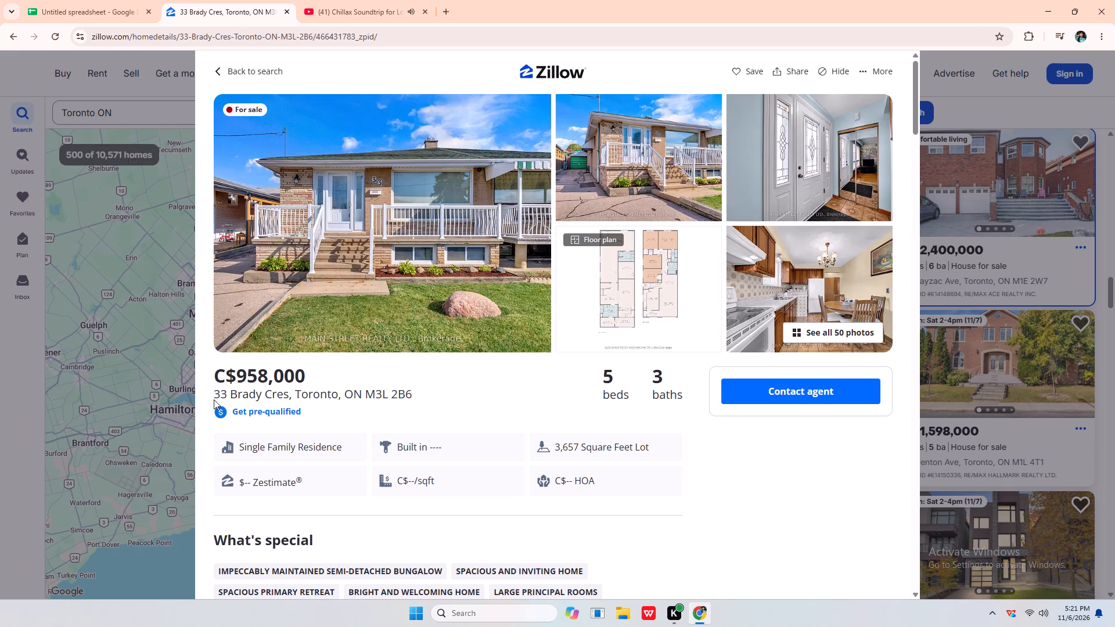
{"action": "left_click_drag", "start_coordinate": [211, 392], "coordinate": [423, 384]}
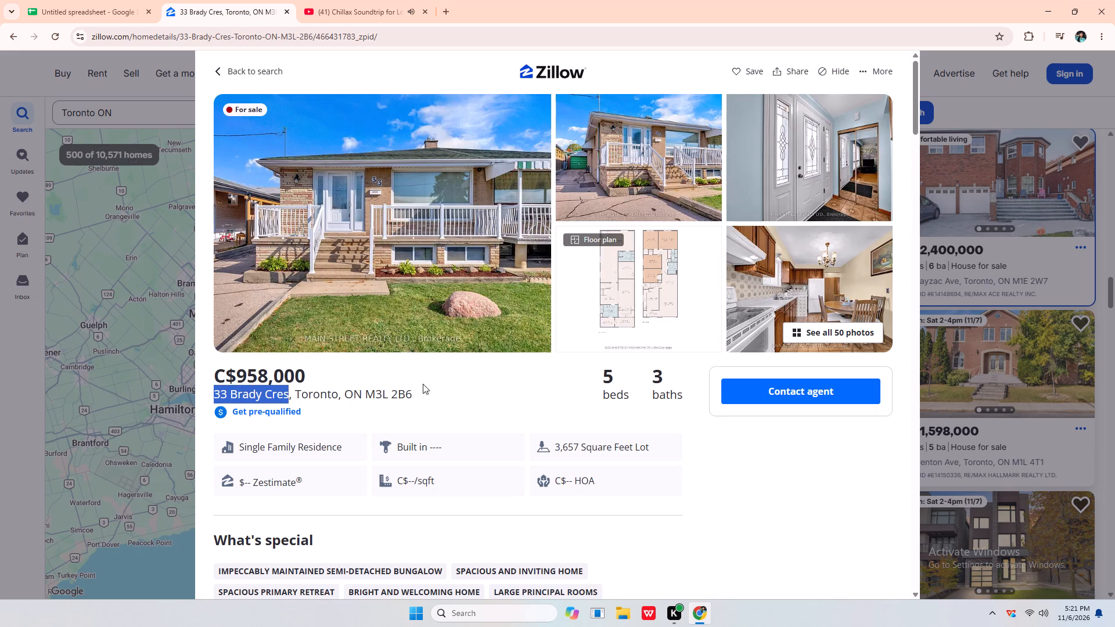
{"action": "left_click_drag", "start_coordinate": [423, 384], "coordinate": [429, 391]}
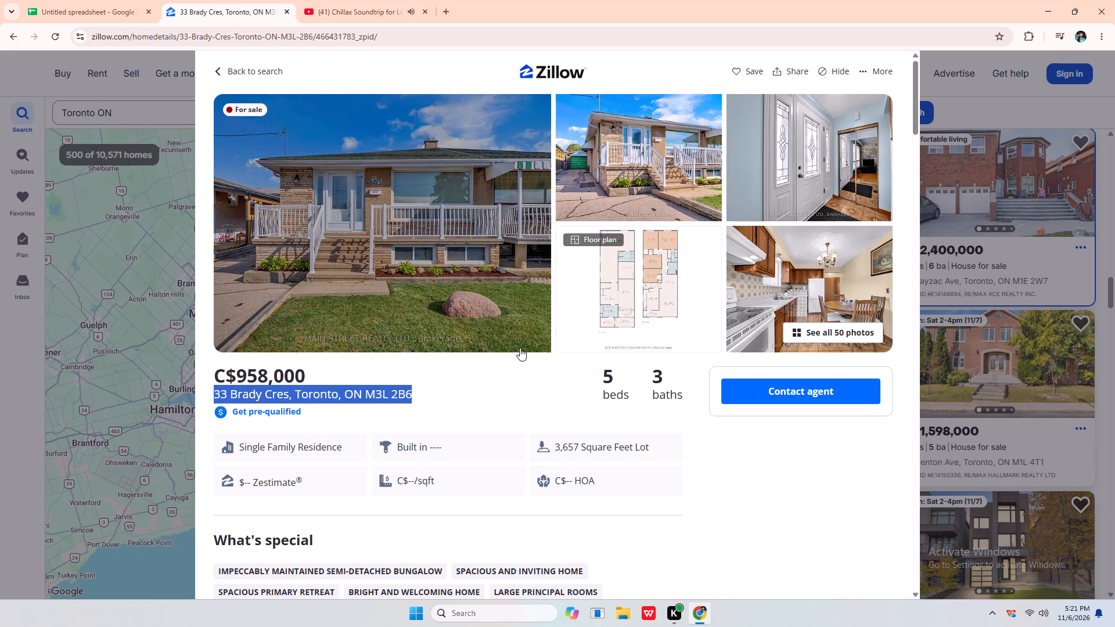
{"action": "key", "text": "ctrl+c"}
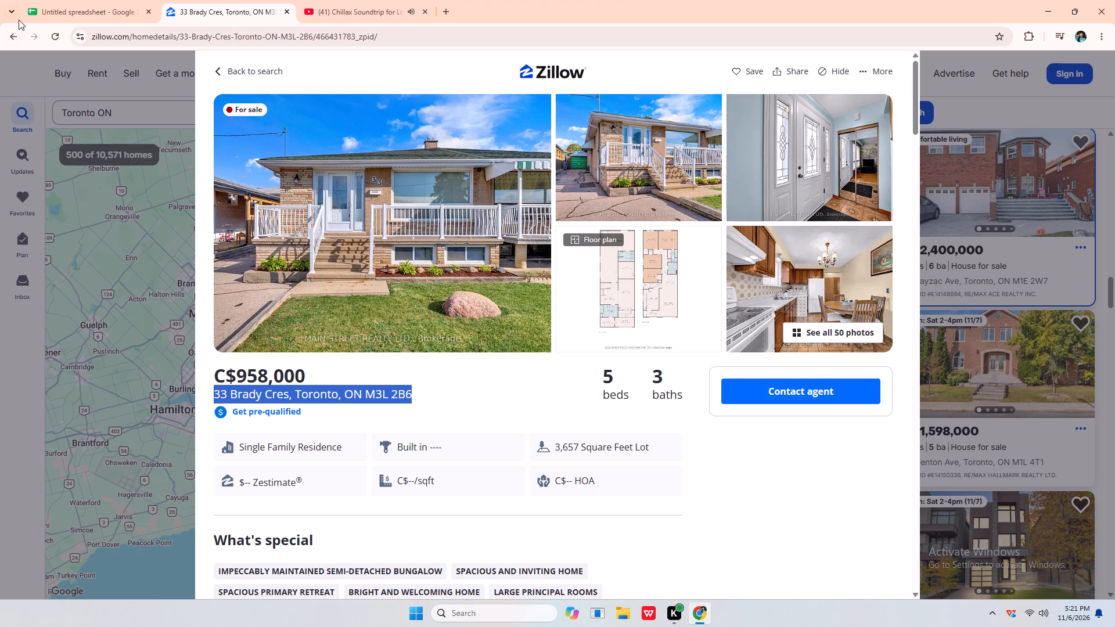
{"action": "left_click", "coordinate": [63, 5]}
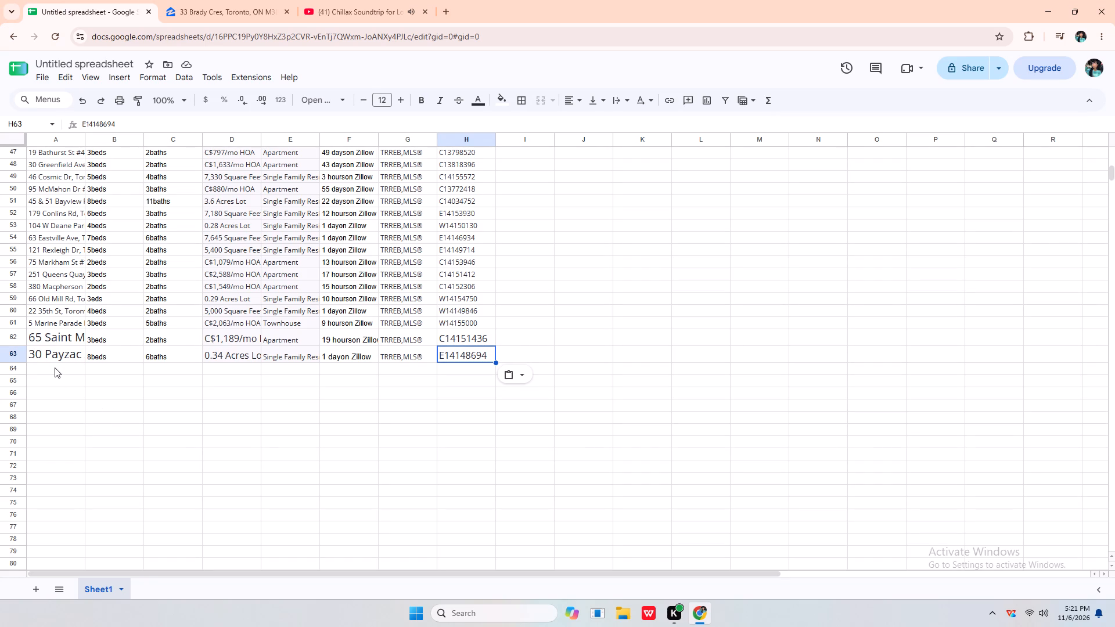
{"action": "left_click", "coordinate": [56, 367]}
{"action": "key", "text": "ctrl+v"}
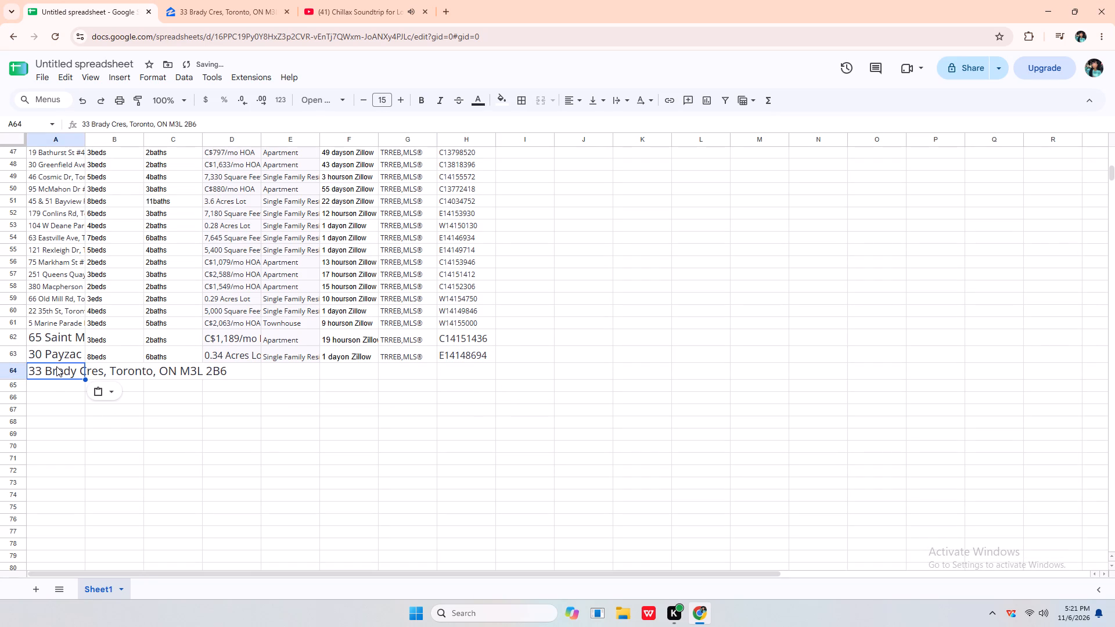
Enter 5beds in cell B64 and 3baths in cell C64.
{"action": "key", "text": "Right"}
{"action": "key", "text": "5"}
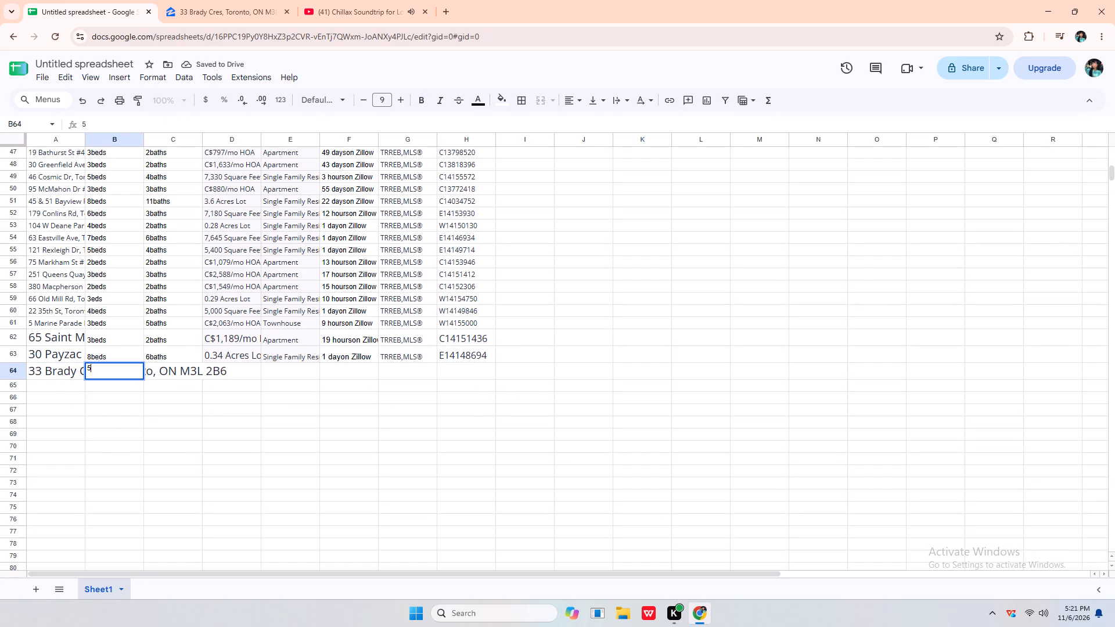
{"action": "type", "text": "beds"}
{"action": "key", "text": "Right"}
{"action": "key", "text": "3"}
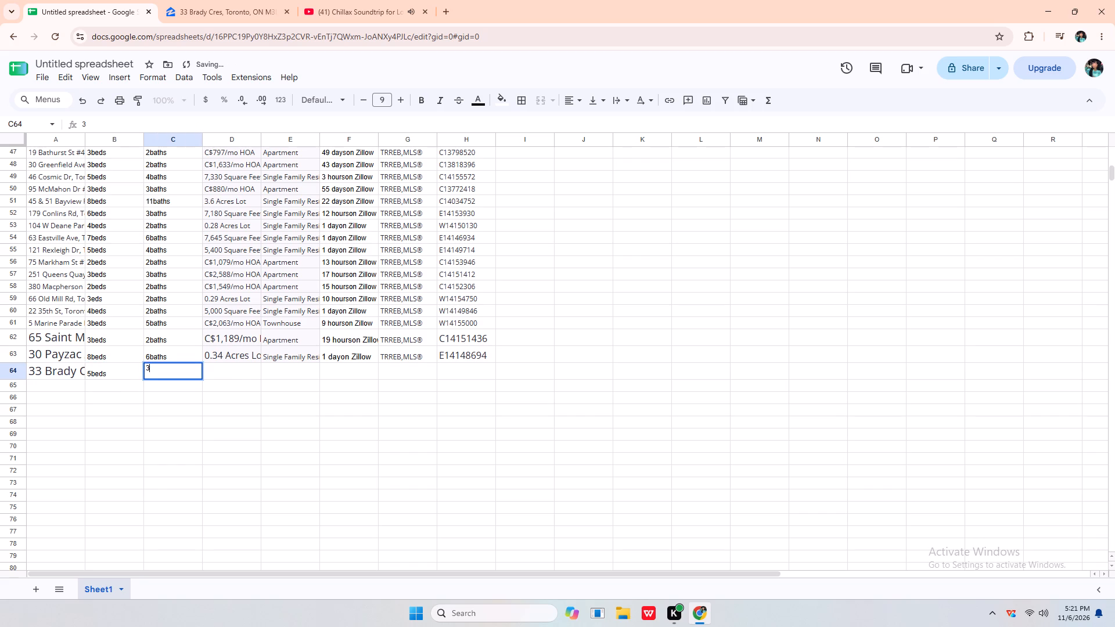
{"action": "type", "text": "baths"}
{"action": "key", "text": "Right"}
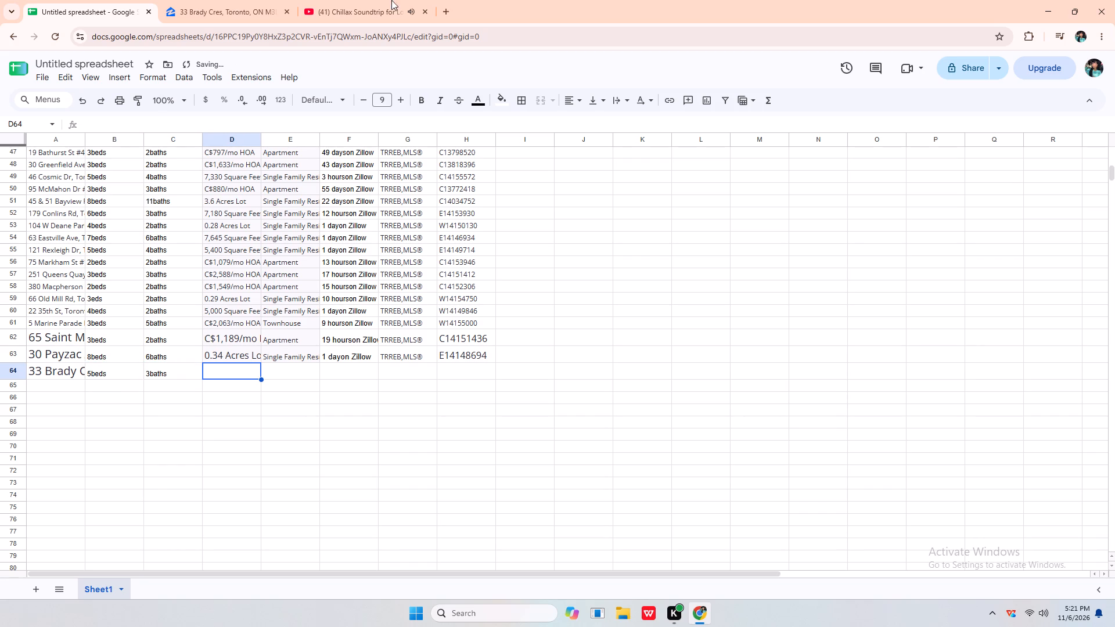
Copy the lot size "3,657 Square Feet Lot" from the Zillow listing into cell D64 of the spreadsheet.
{"action": "left_click", "coordinate": [246, 10]}
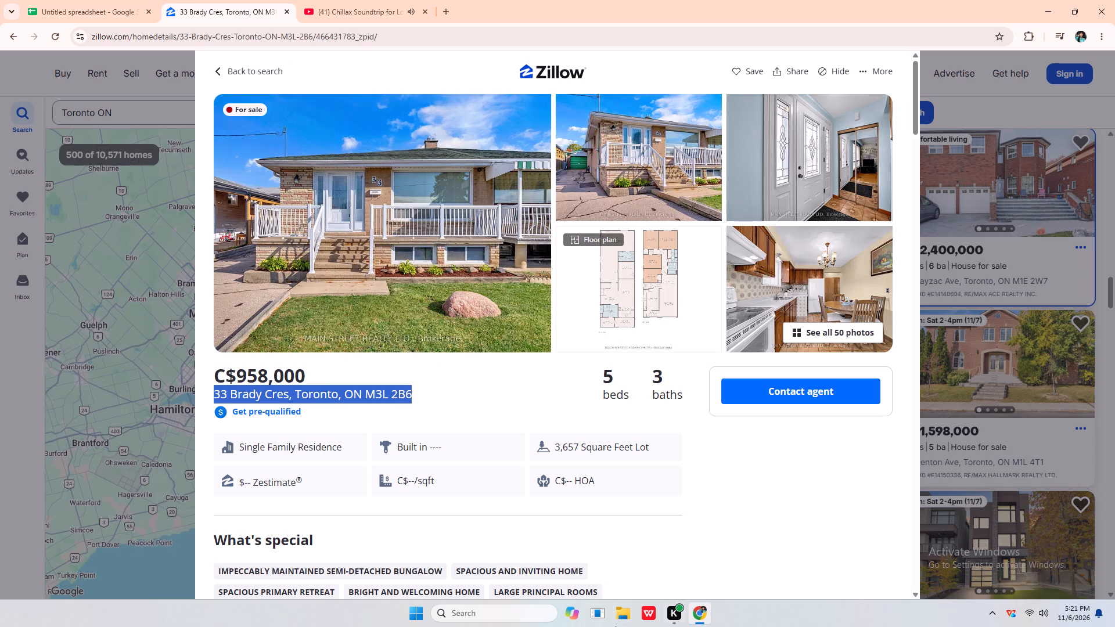
{"action": "left_click_drag", "start_coordinate": [552, 446], "coordinate": [625, 444]}
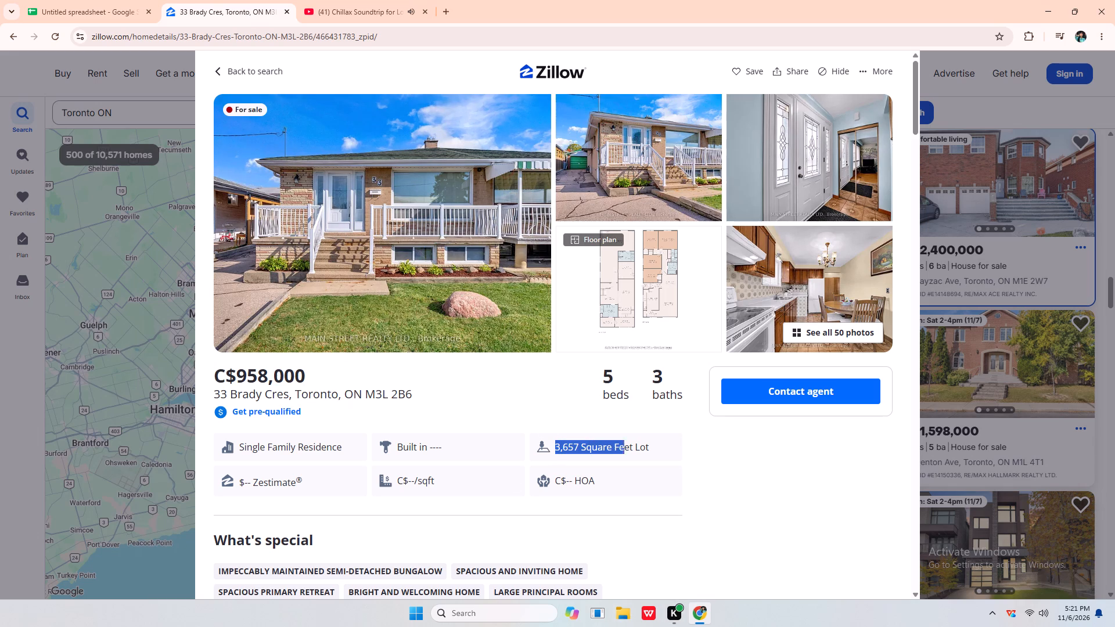
{"action": "left_click_drag", "start_coordinate": [625, 444], "coordinate": [674, 446]}
{"action": "key", "text": "ctrl+c"}
{"action": "left_click", "coordinate": [100, 10]}
{"action": "key", "text": "ctrl+v"}
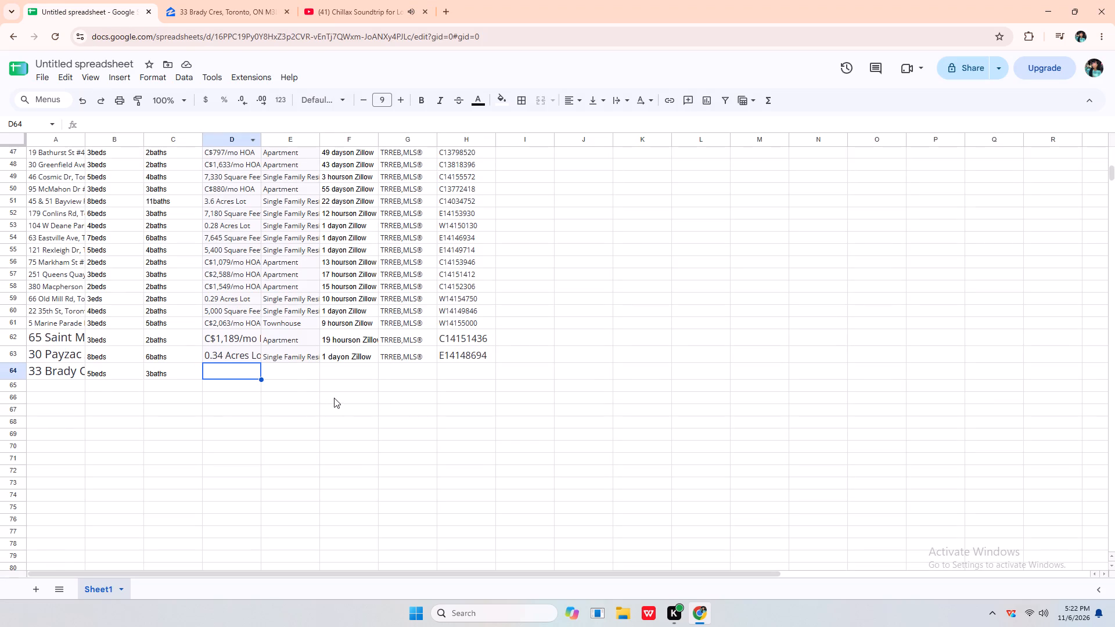
Copy the property type "Single Family Residence" from cell E63 into cell E64.
{"action": "left_click", "coordinate": [305, 354]}
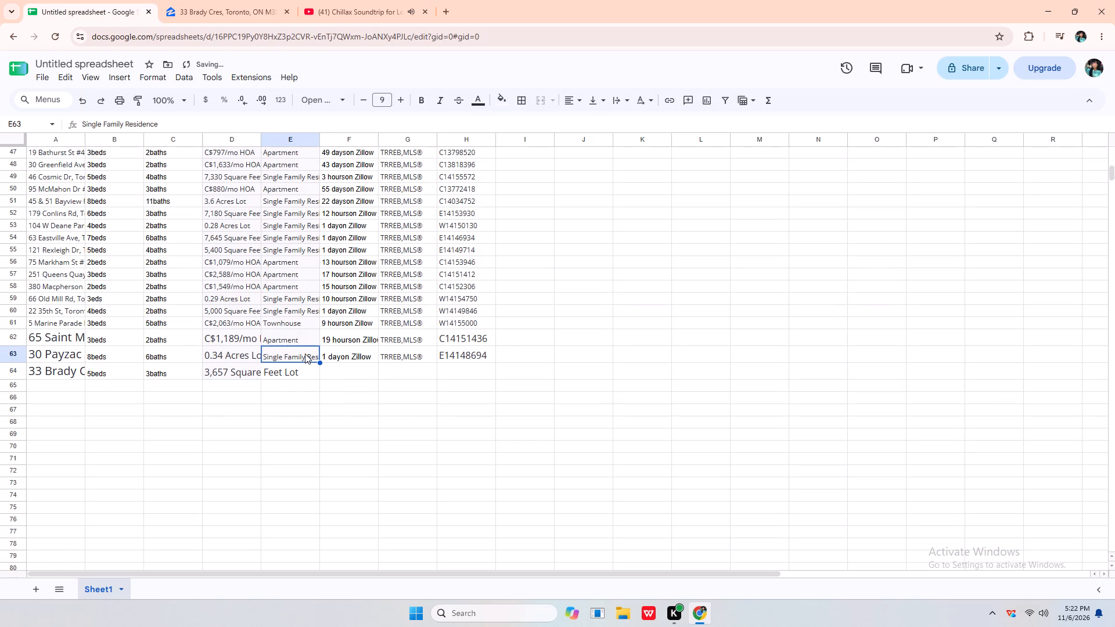
{"action": "key", "text": "ctrl+c"}
{"action": "key", "text": "Down"}
{"action": "key", "text": "ctrl+v"}
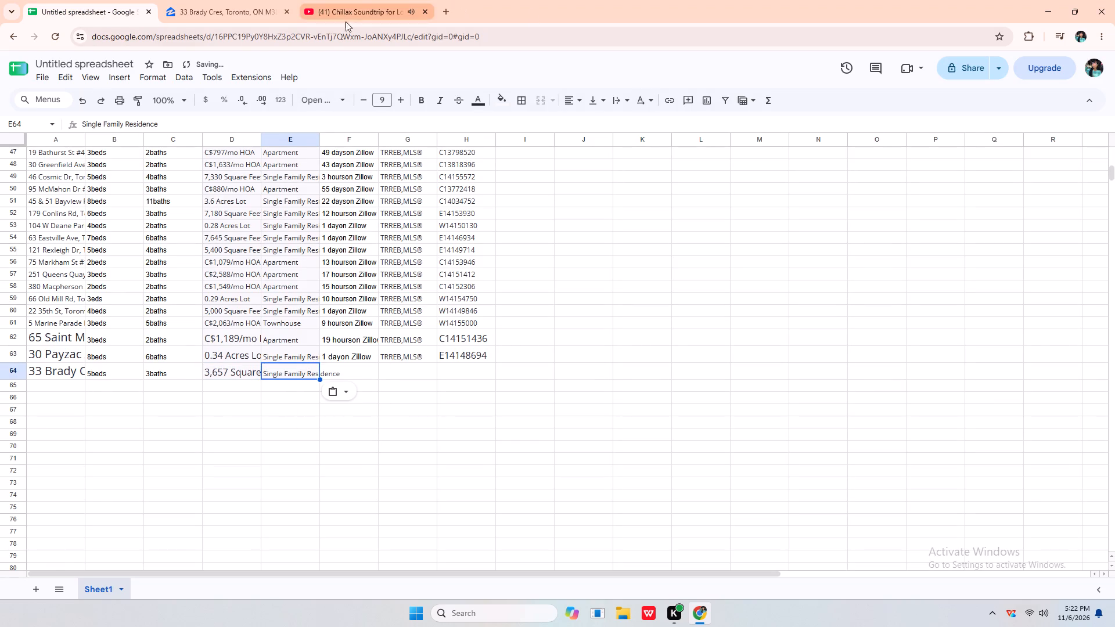
Copy the time on market, "1 day on Zillow", from the Zillow listing into cell F64 of the spreadsheet.
{"action": "left_click", "coordinate": [216, 5]}
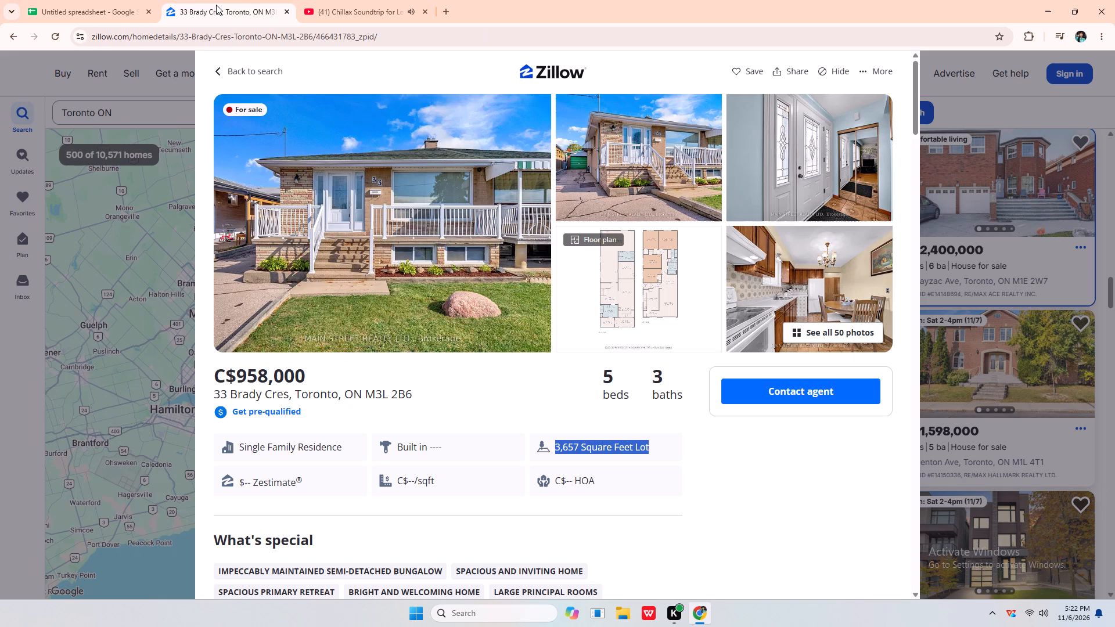
{"action": "scroll", "coordinate": [474, 467], "scroll_direction": "down", "scroll_amount": 5}
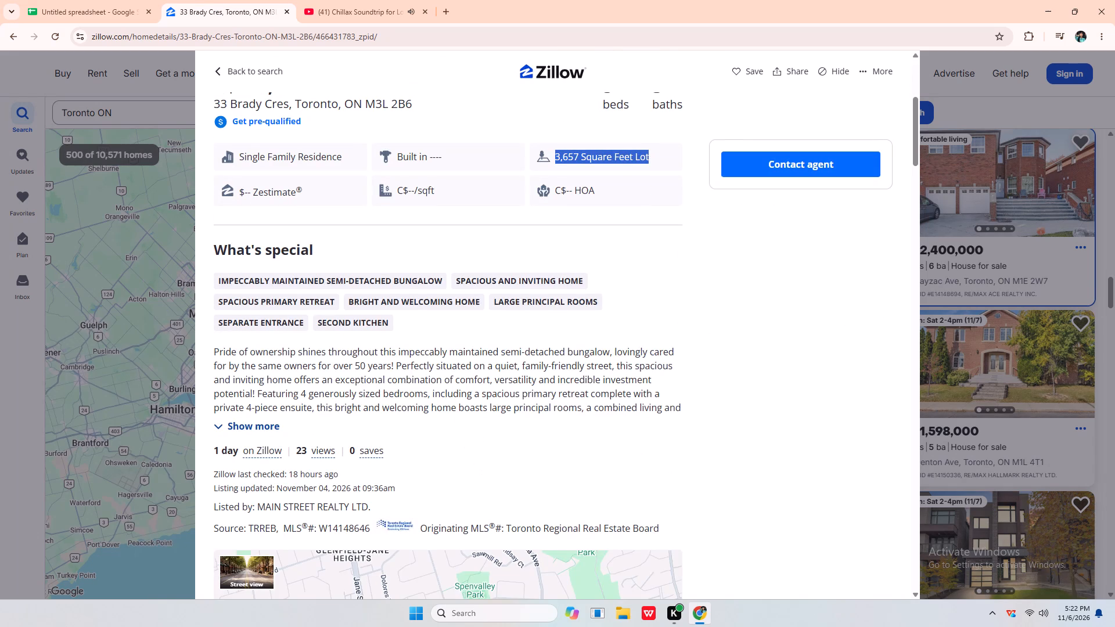
{"action": "left_click_drag", "start_coordinate": [213, 452], "coordinate": [274, 451]}
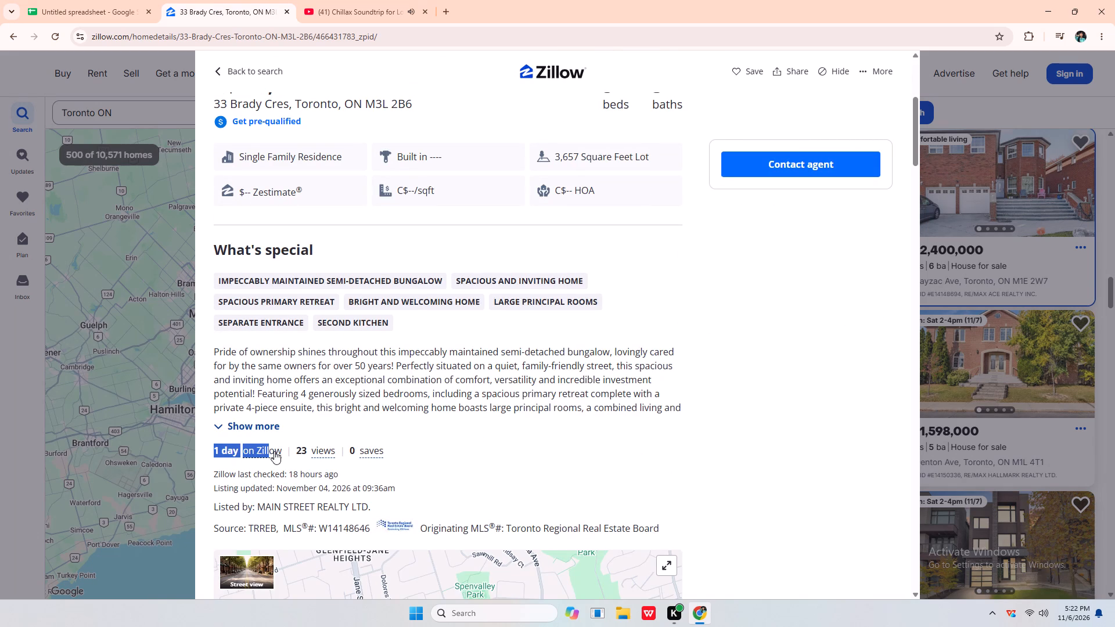
{"action": "left_click_drag", "start_coordinate": [274, 451], "coordinate": [283, 451]}
{"action": "key", "text": "ctrl+c"}
{"action": "left_click", "coordinate": [57, 5]}
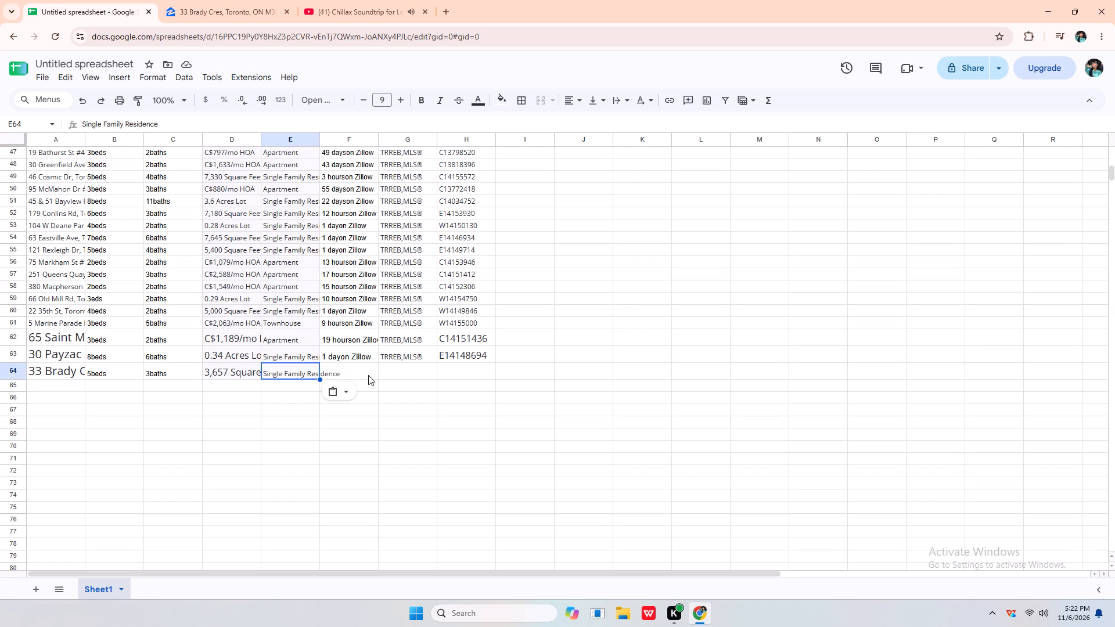
{"action": "left_click", "coordinate": [367, 371]}
{"action": "key", "text": "ctrl+v"}
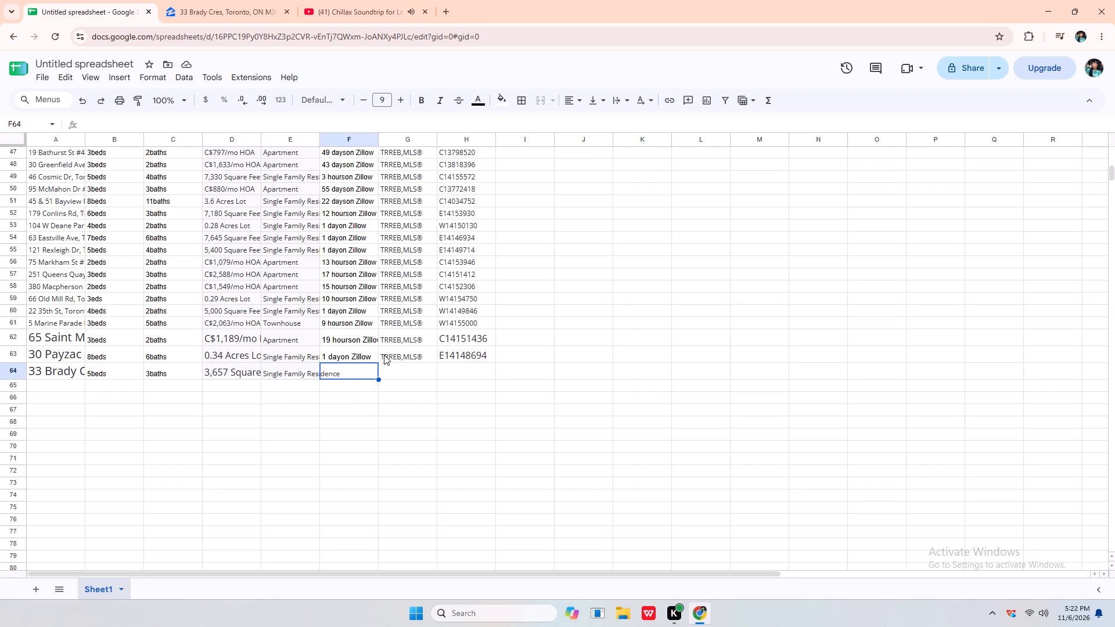
Copy the source "TRREB,MLS®" from cell G63 into cell G64.
{"action": "left_click", "coordinate": [389, 352]}
{"action": "key", "text": "ctrl+c"}
{"action": "key", "text": "Down"}
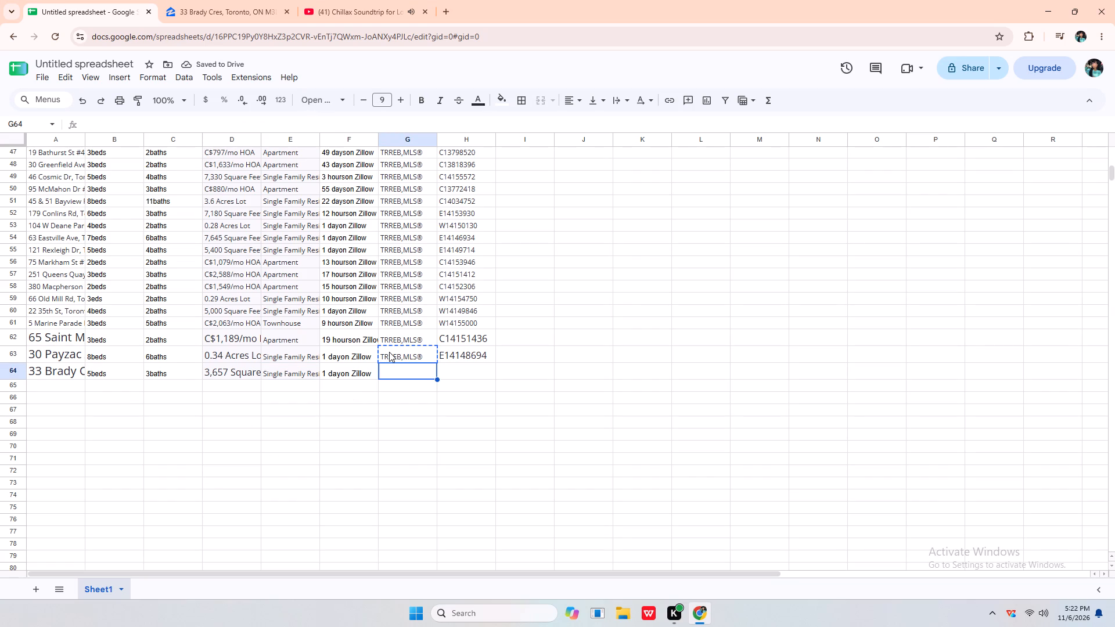
{"action": "key", "text": "ctrl+v"}
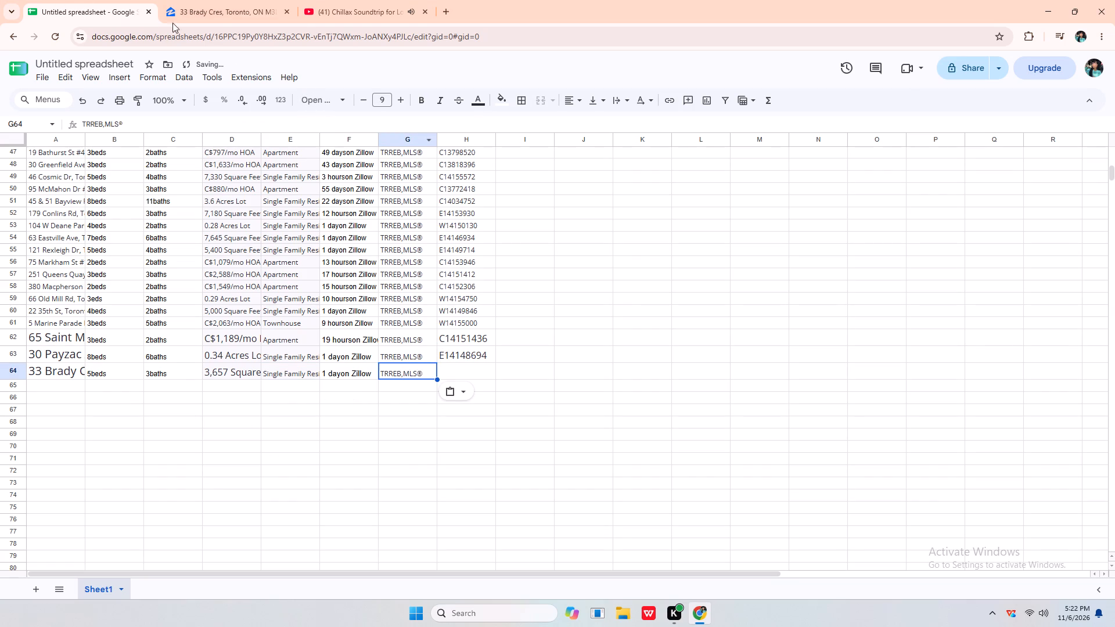
Copy the MLS number W14148646 from the Zillow listing into cell H64 of the spreadsheet.
{"action": "left_click", "coordinate": [222, 17]}
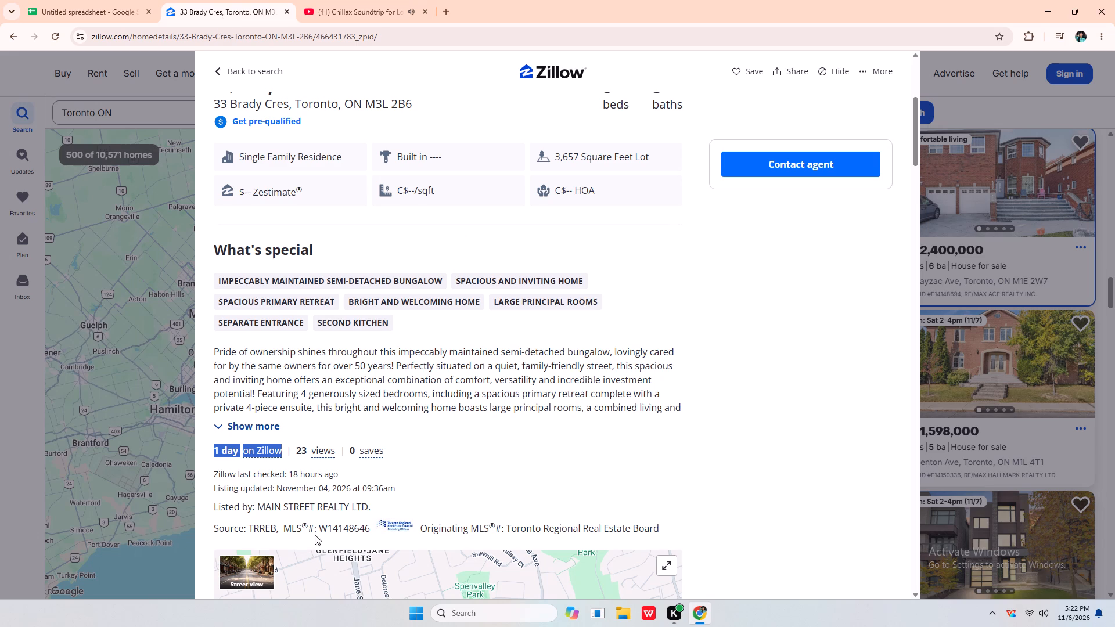
{"action": "left_click_drag", "start_coordinate": [319, 527], "coordinate": [371, 532]}
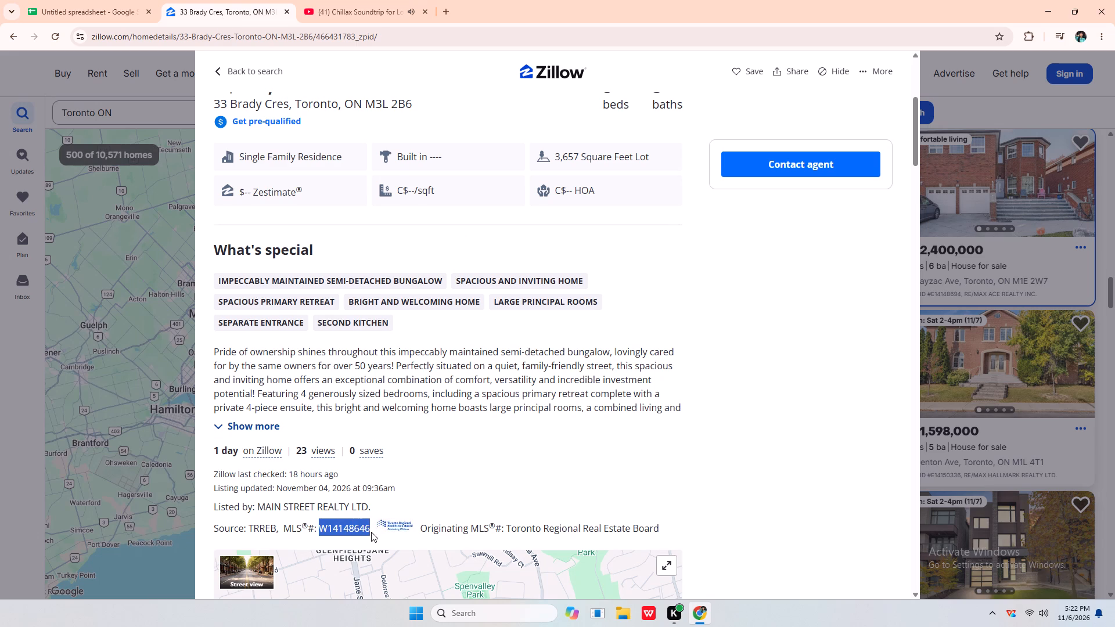
{"action": "left_click_drag", "start_coordinate": [371, 532], "coordinate": [372, 532]}
{"action": "key", "text": "ctrl+c"}
{"action": "left_click", "coordinate": [75, 10]}
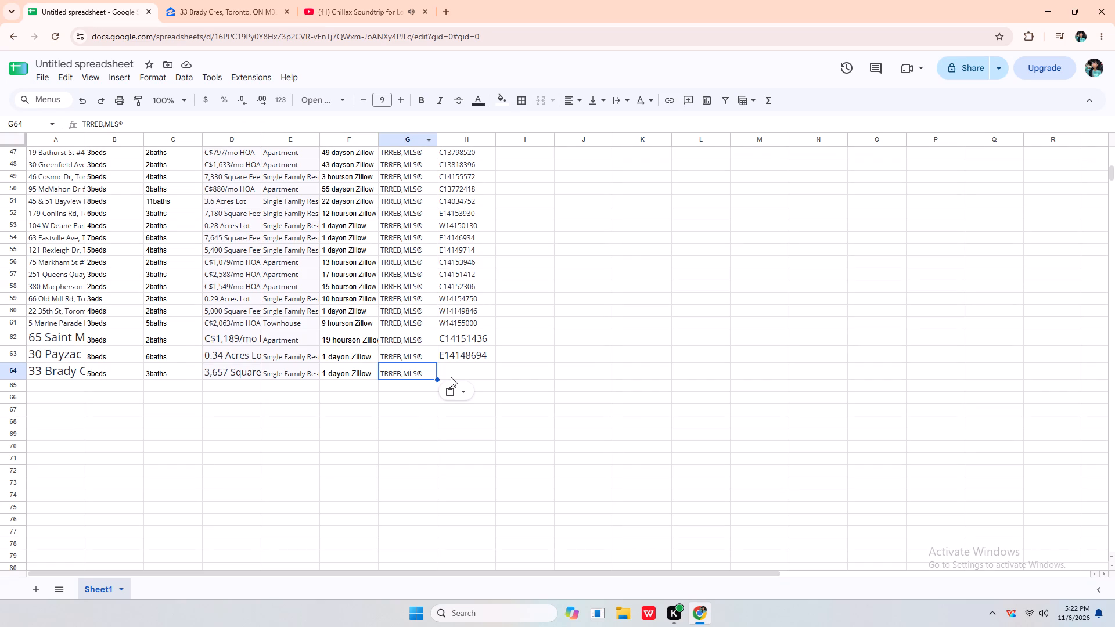
{"action": "left_click", "coordinate": [455, 375]}
{"action": "key", "text": "ctrl+v"}
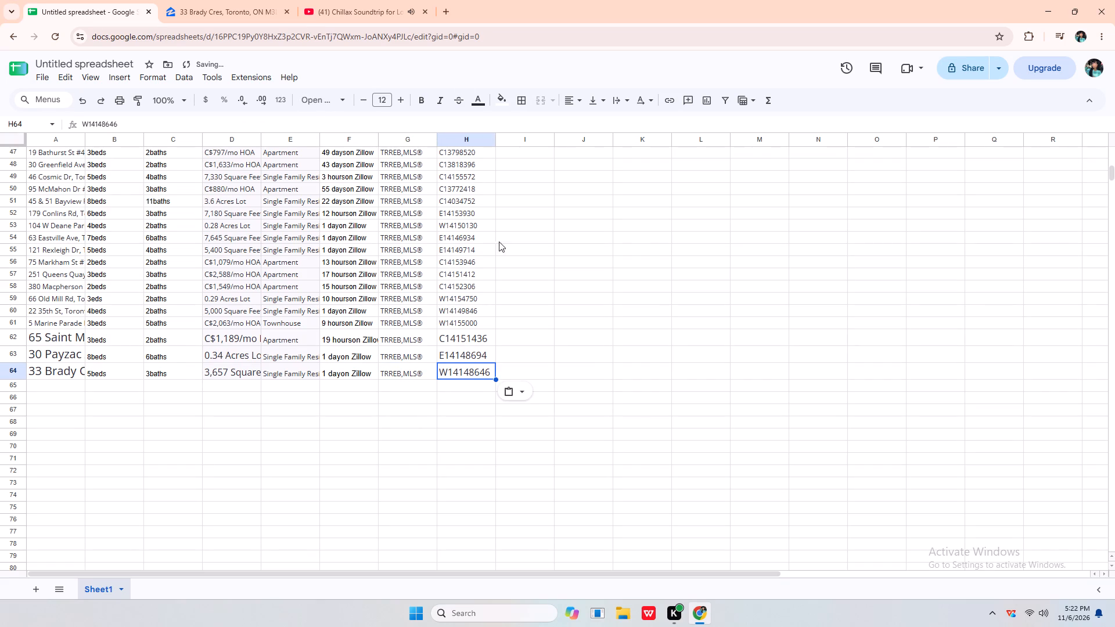
Open the C$1,598,000 house listing from the Zillow search results and copy its full address into cell A65 of the spreadsheet.
{"action": "left_click", "coordinate": [188, 12]}
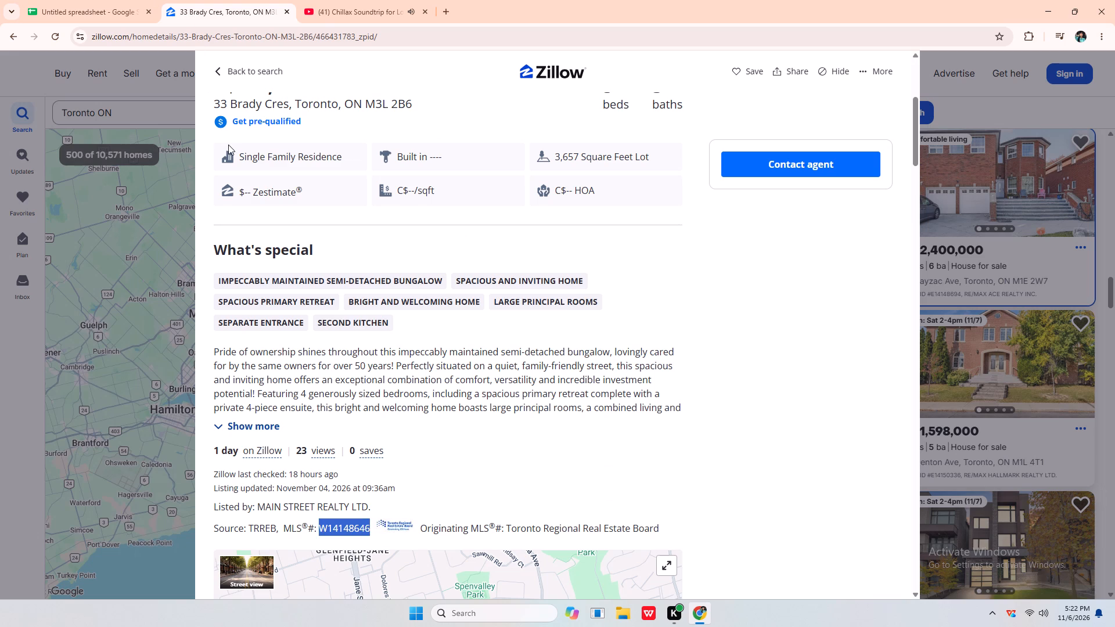
{"action": "left_click", "coordinate": [255, 71]}
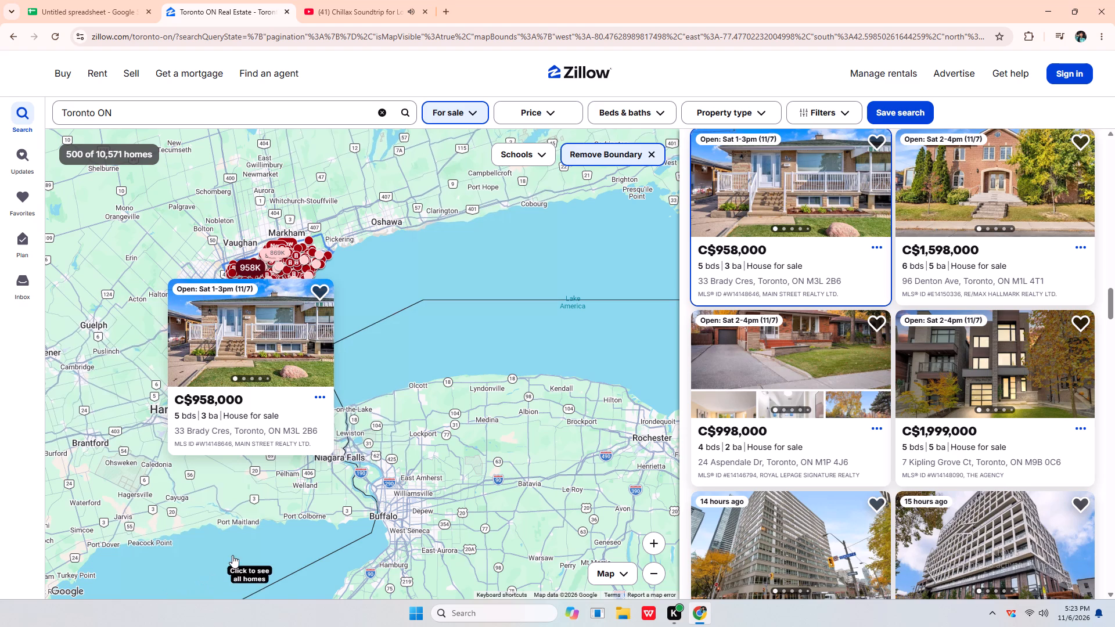
{"action": "left_click", "coordinate": [1016, 272]}
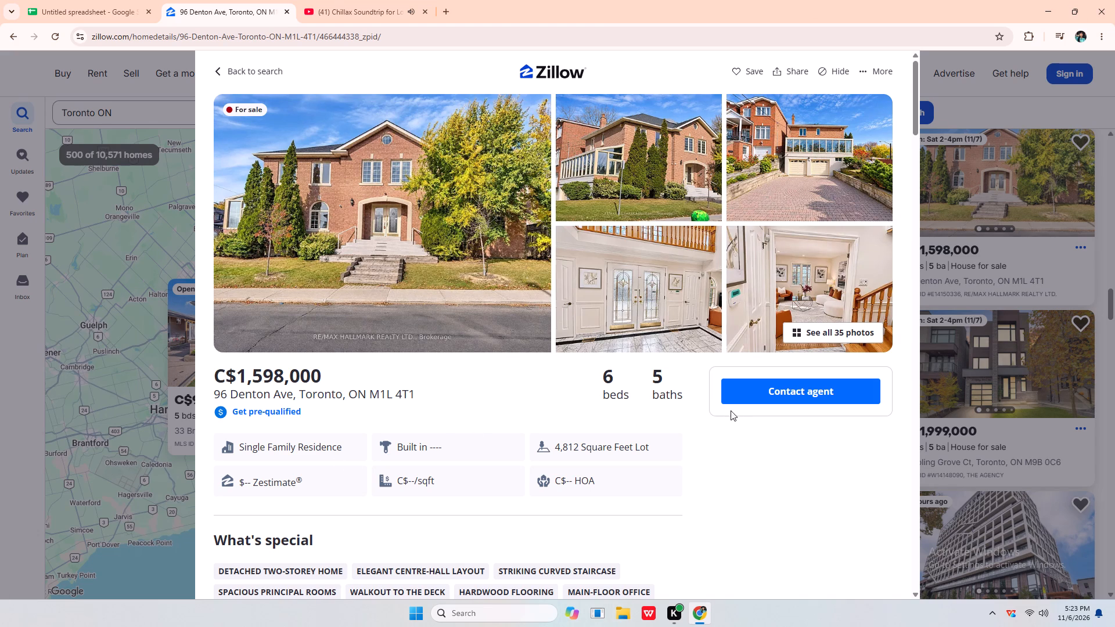
{"action": "left_click_drag", "start_coordinate": [213, 392], "coordinate": [330, 396]}
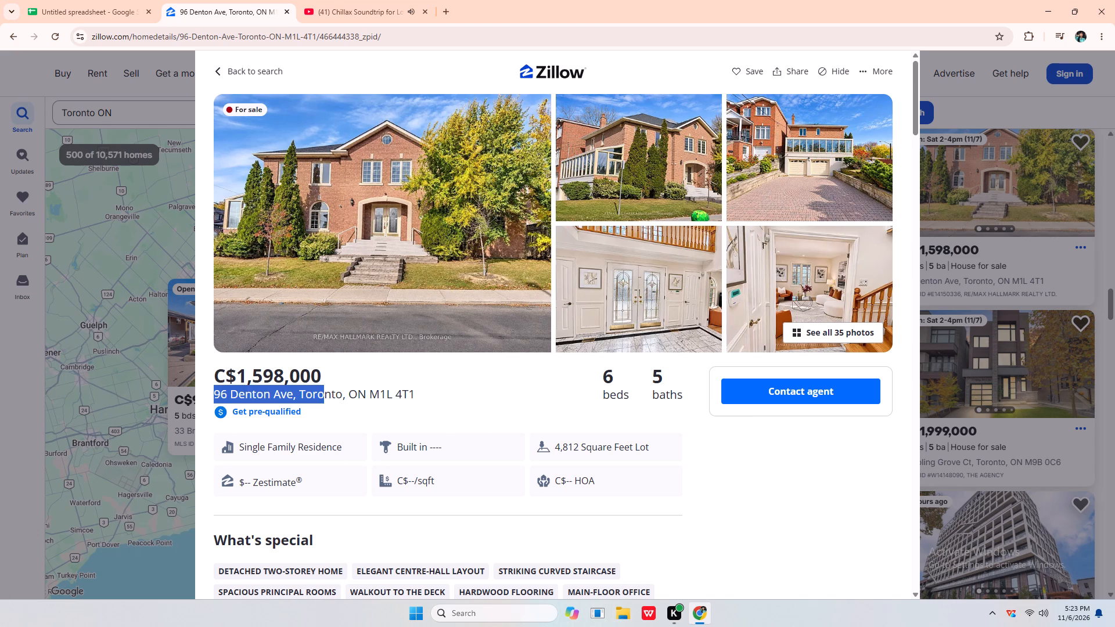
{"action": "left_click_drag", "start_coordinate": [330, 396], "coordinate": [425, 395]}
{"action": "key", "text": "ctrl+c"}
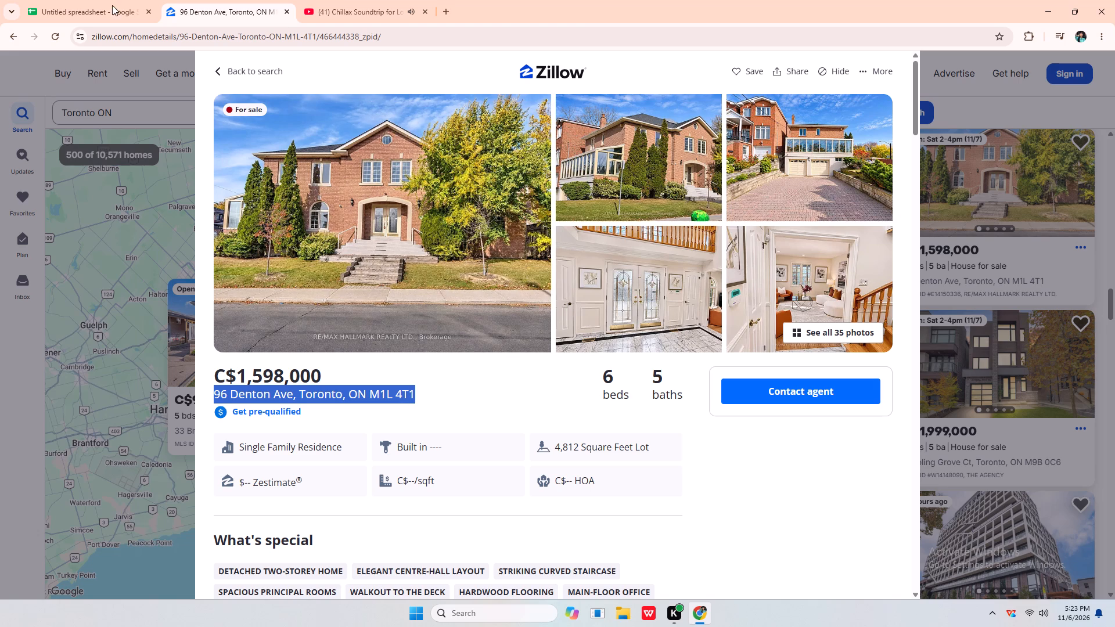
{"action": "left_click", "coordinate": [95, 8]}
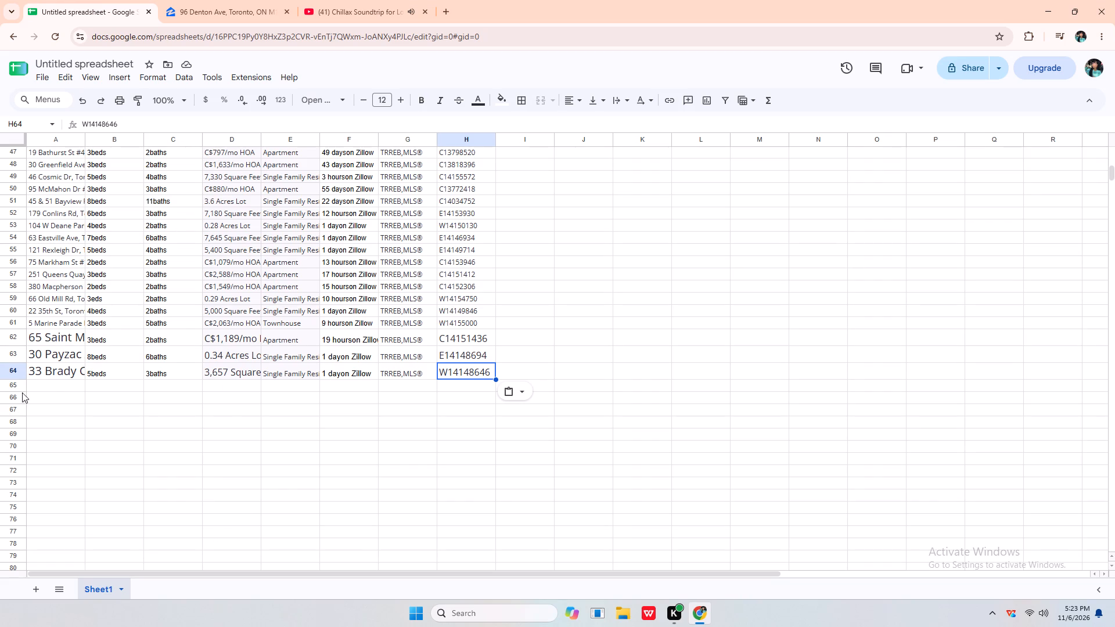
{"action": "left_click", "coordinate": [53, 385]}
{"action": "key", "text": "ctrl+v"}
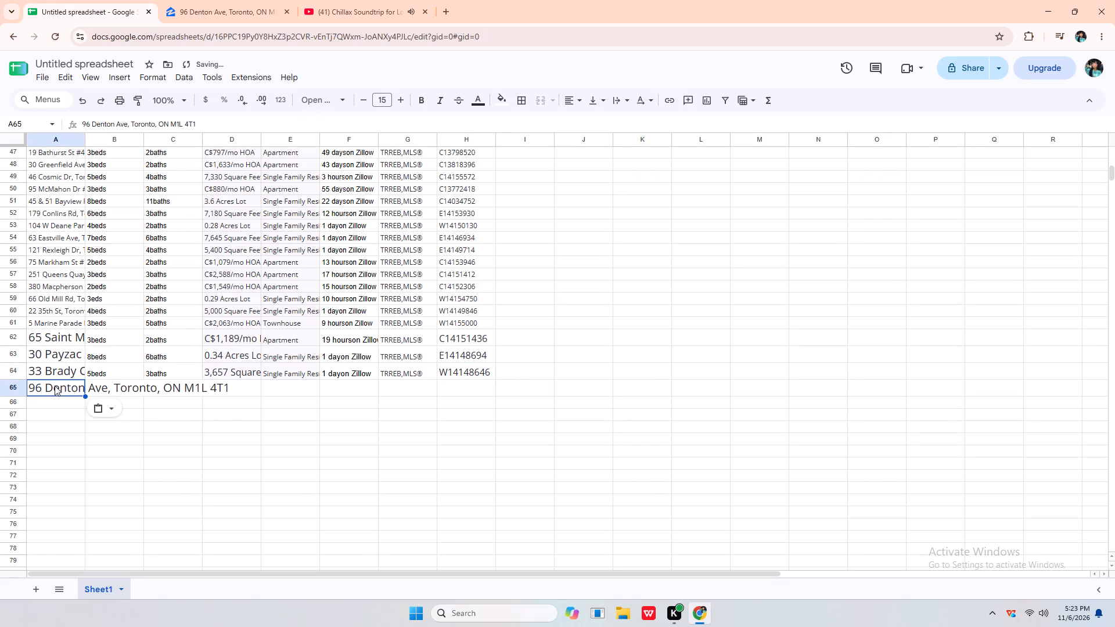
Copy the lot size, "4,812 Square Feet Lot", from the Zillow listing into cell D65 of the spreadsheet.
{"action": "left_click", "coordinate": [248, 12]}
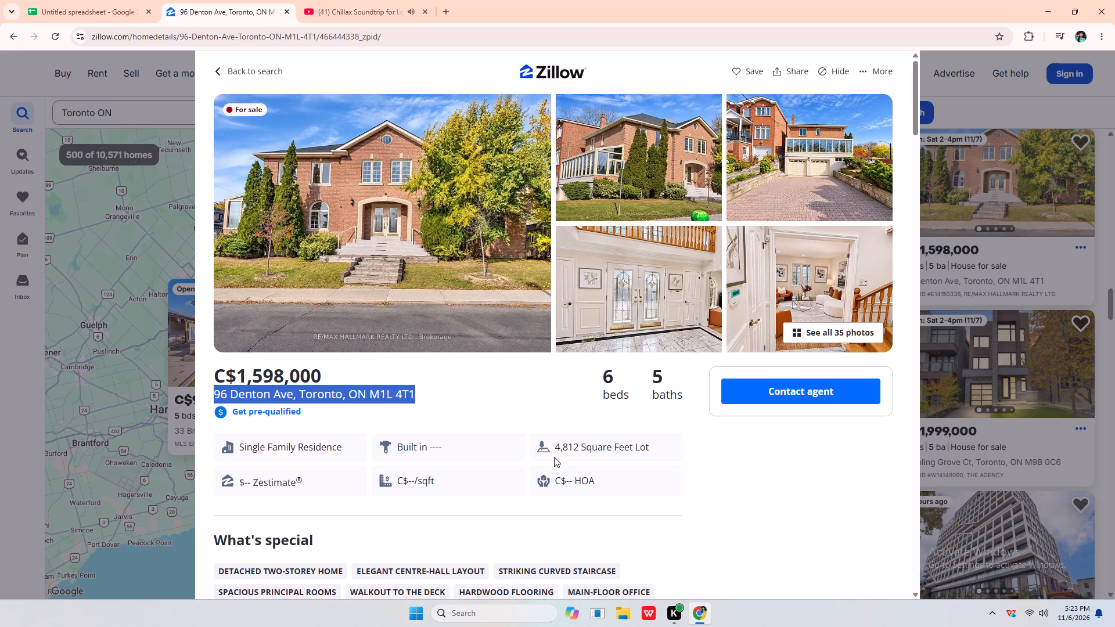
{"action": "left_click_drag", "start_coordinate": [553, 449], "coordinate": [654, 443]}
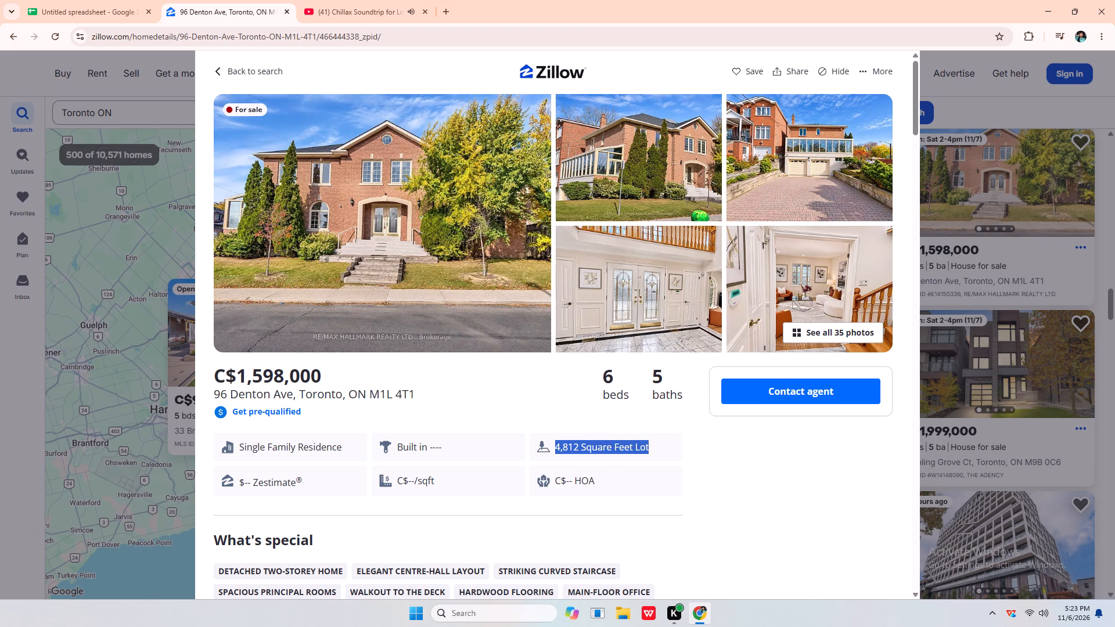
{"action": "key", "text": "ctrl+c"}
{"action": "left_click", "coordinate": [72, 6]}
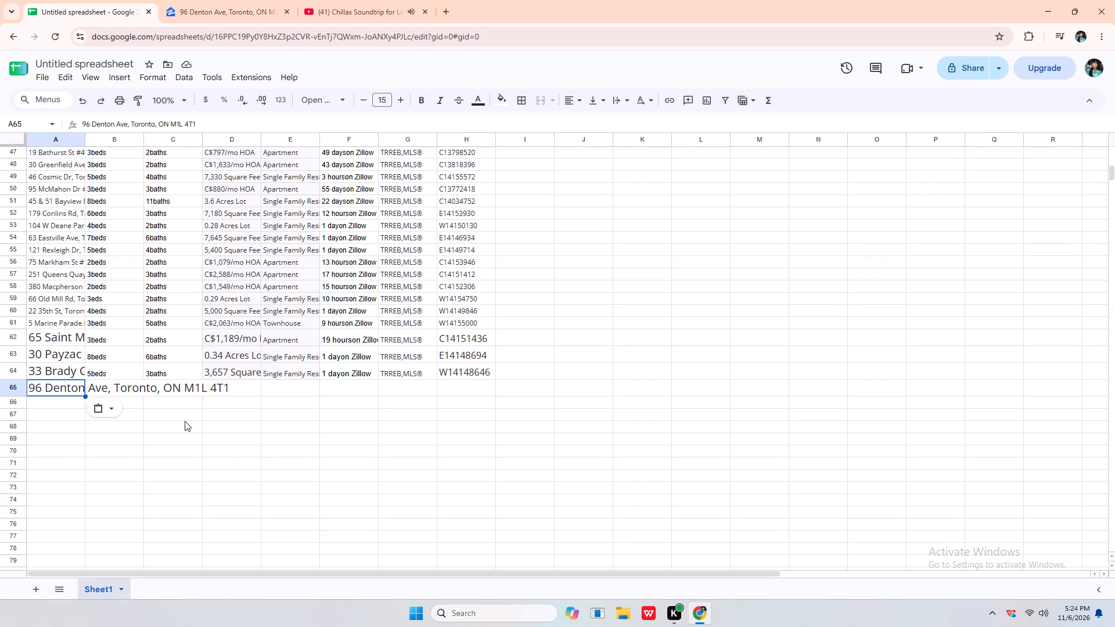
{"action": "left_click", "coordinate": [233, 387]}
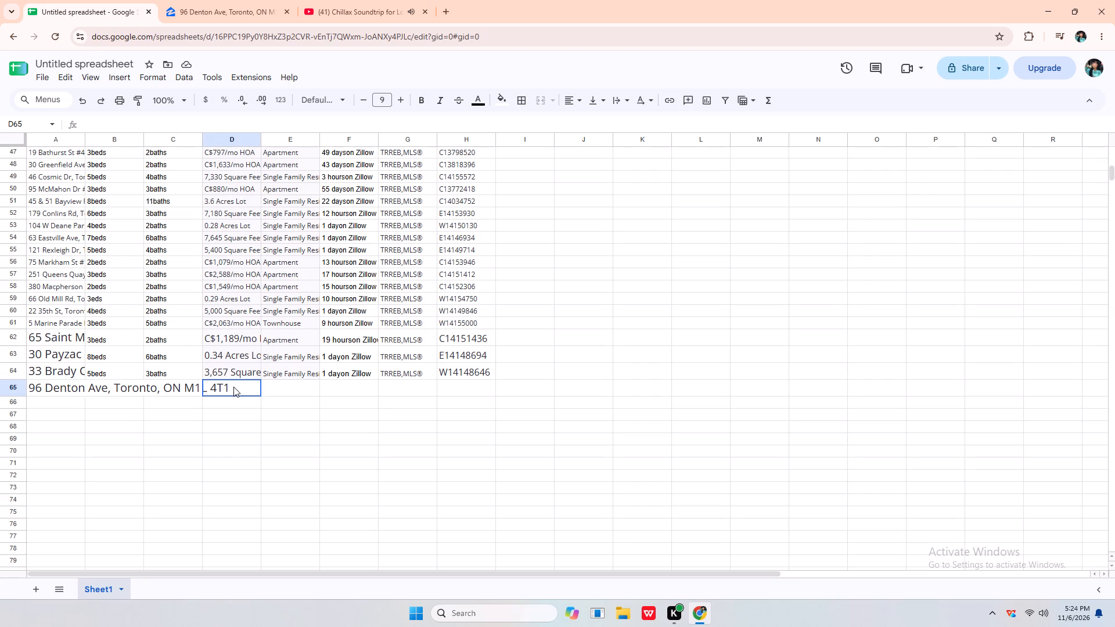
{"action": "key", "text": "ctrl+v"}
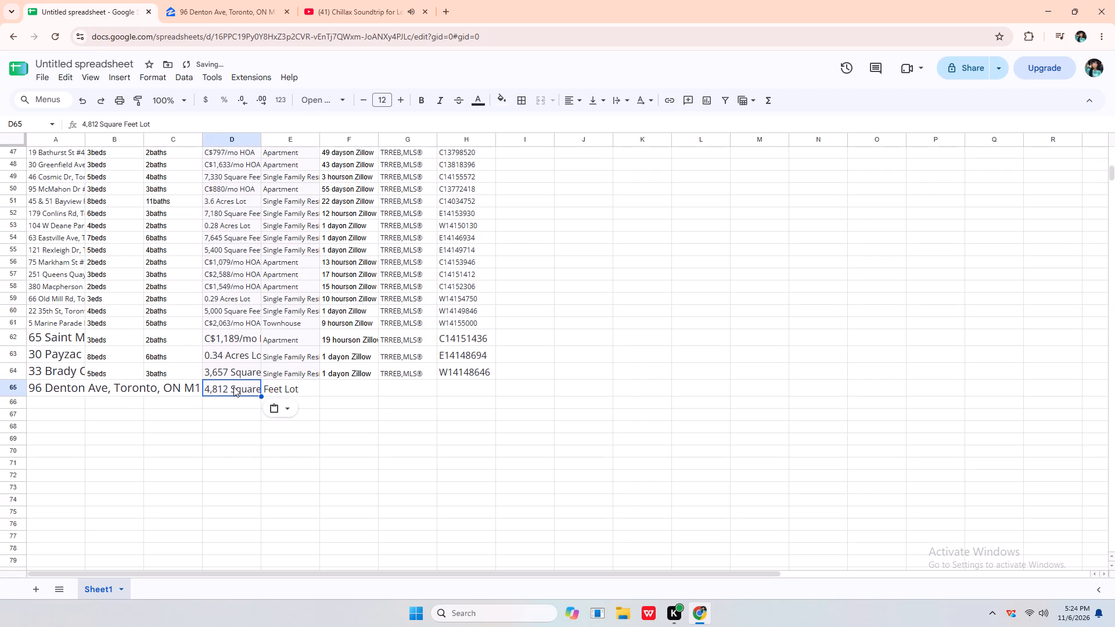
Enter the bed and bath counts for row 65: "6beds" in cell B65 and "5baths" in cell C65.
{"action": "key", "text": "Left"}
{"action": "key", "text": "Left"}
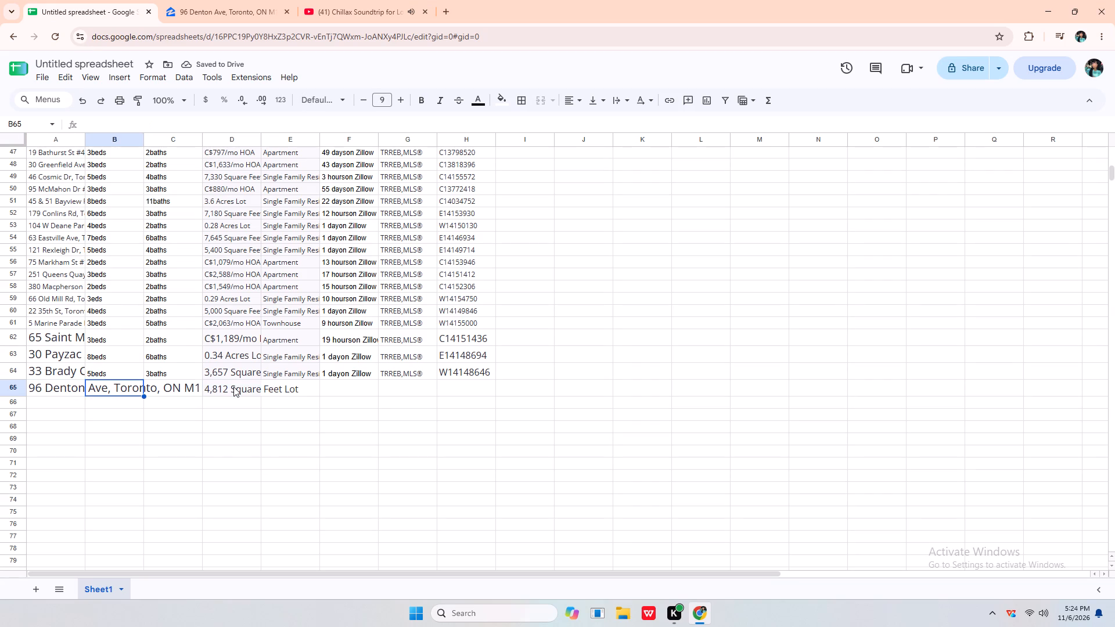
{"action": "key", "text": "6"}
{"action": "type", "text": "beds"}
{"action": "key", "text": "Right"}
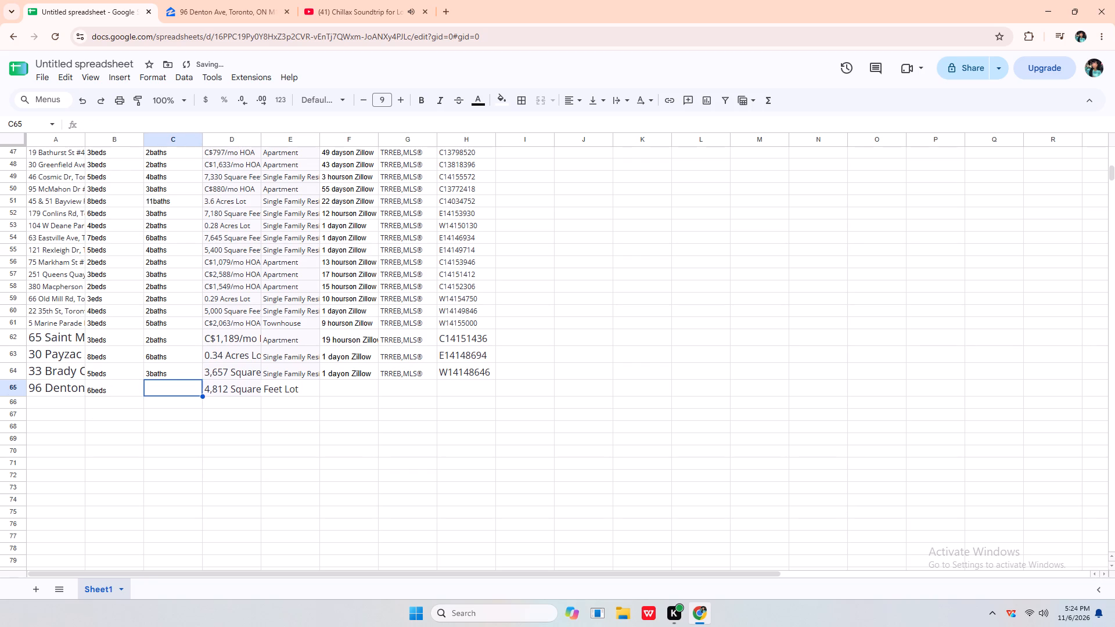
{"action": "key", "text": "5"}
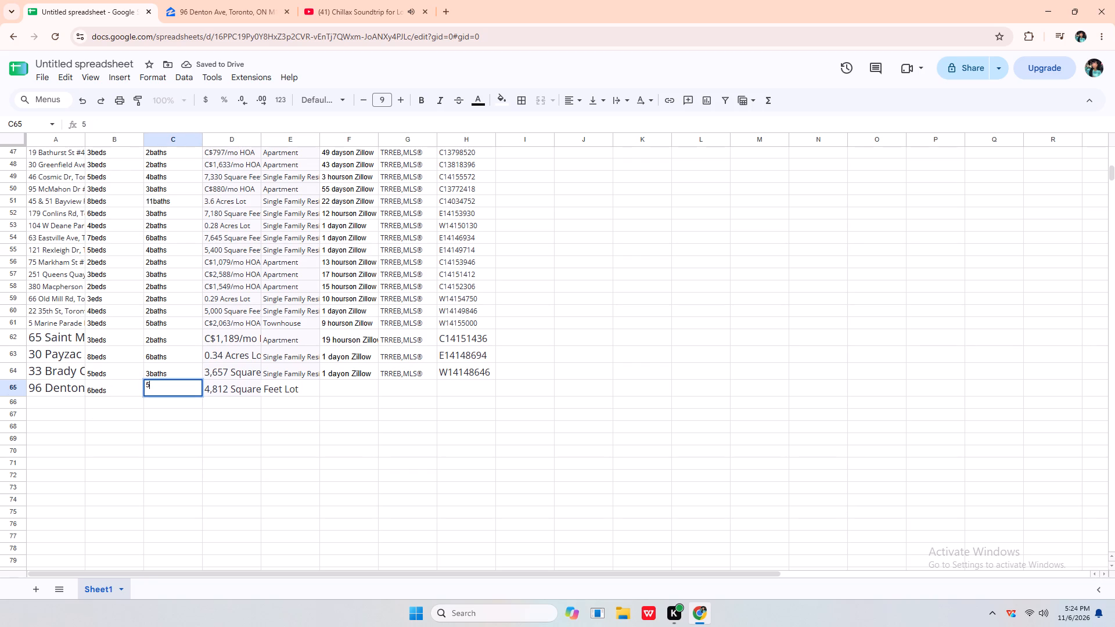
{"action": "type", "text": "bat"}
{"action": "type", "text": "hs"}
{"action": "key", "text": "Right"}
{"action": "key", "text": "Right"}
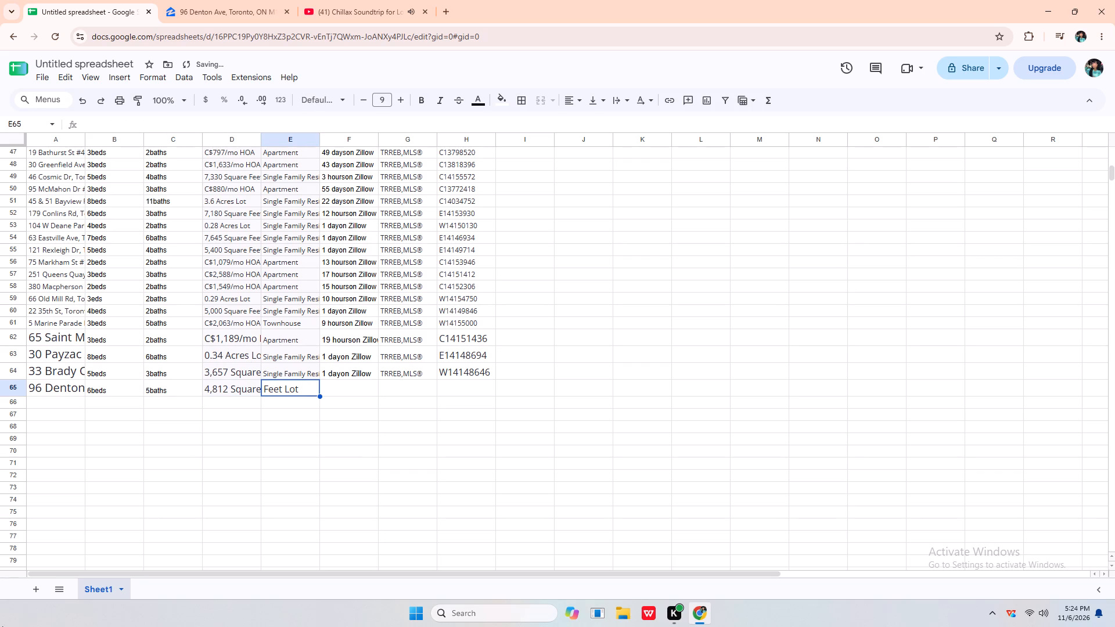
Copy the time on market, "1 day on Zillow", from the Zillow listing into cell F65 of the spreadsheet.
{"action": "left_click", "coordinate": [204, 9]}
{"action": "scroll", "coordinate": [365, 453], "scroll_direction": "down", "scroll_amount": 6}
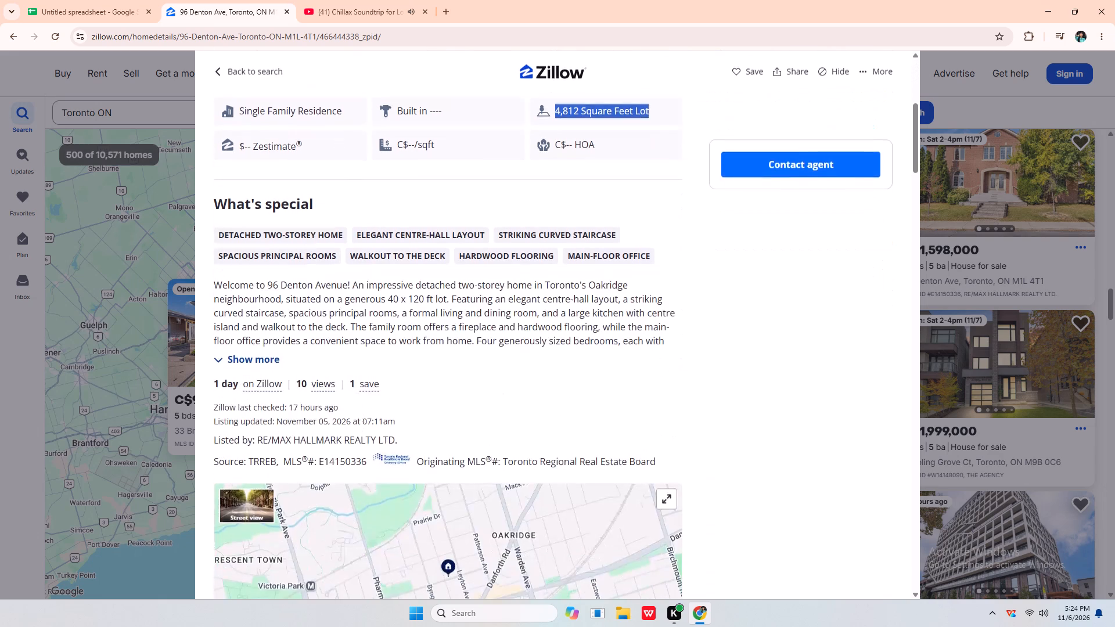
{"action": "left_click_drag", "start_coordinate": [210, 371], "coordinate": [280, 374]}
{"action": "key", "text": "ctrl+c"}
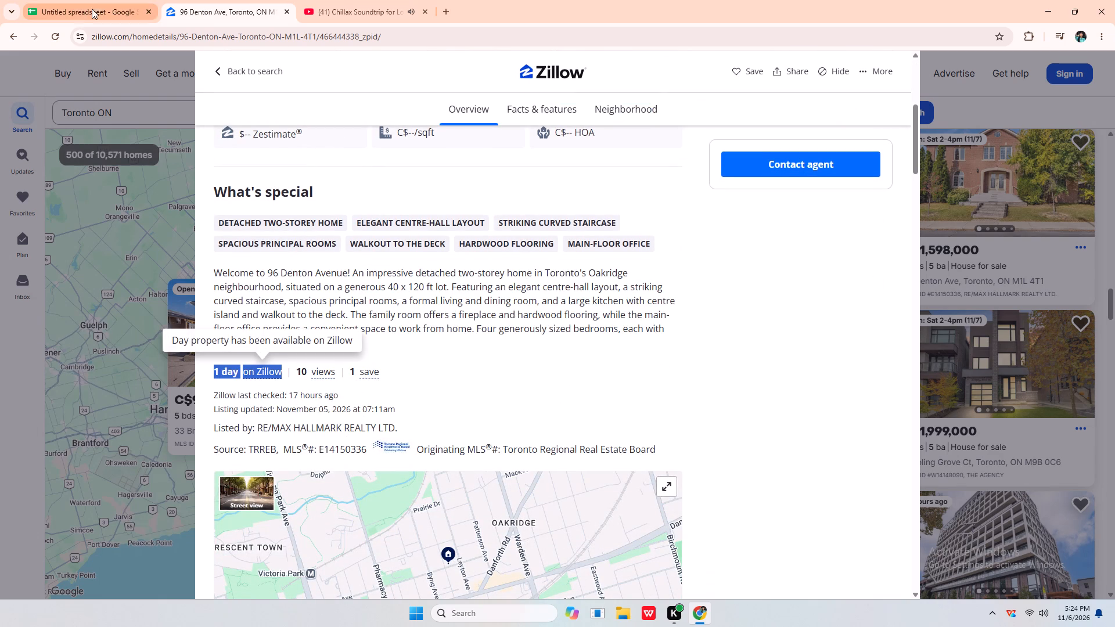
{"action": "left_click", "coordinate": [81, 8]}
{"action": "left_click", "coordinate": [351, 382]}
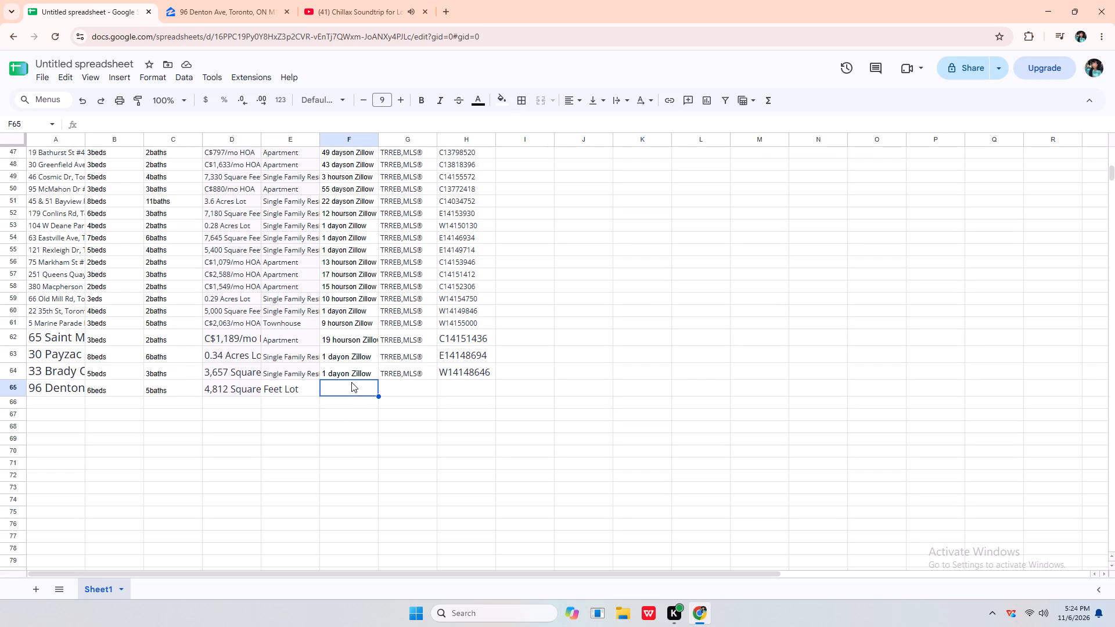
{"action": "key", "text": "ctrl+v"}
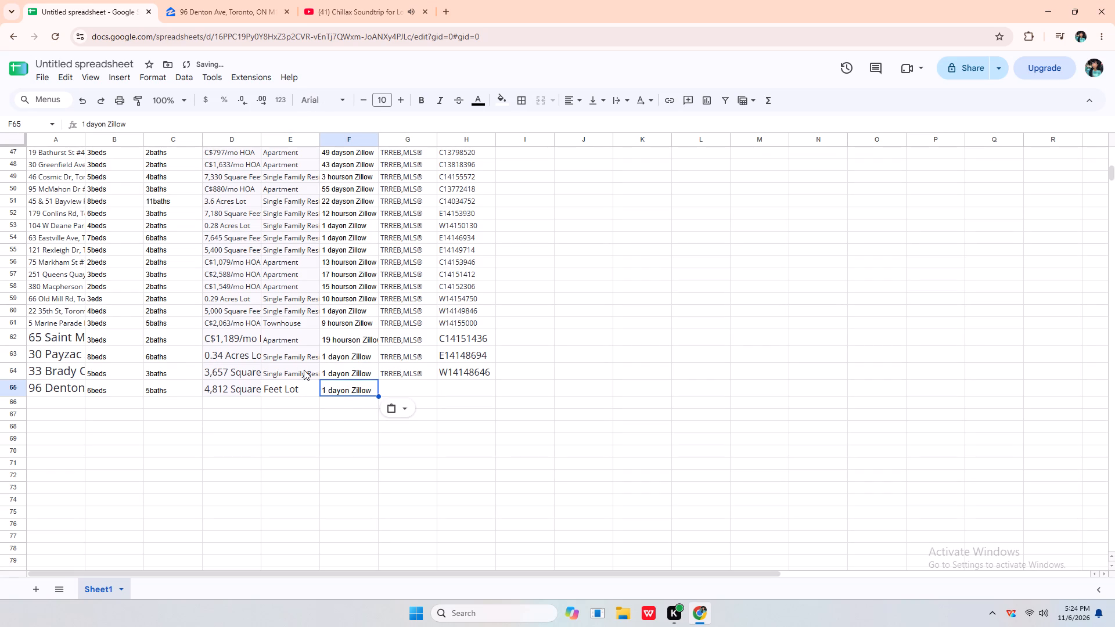
Copy the property type "Single Family Residence" from cell E64 into cell E65.
{"action": "left_click", "coordinate": [304, 370]}
{"action": "key", "text": "ctrl+c"}
{"action": "key", "text": "Down"}
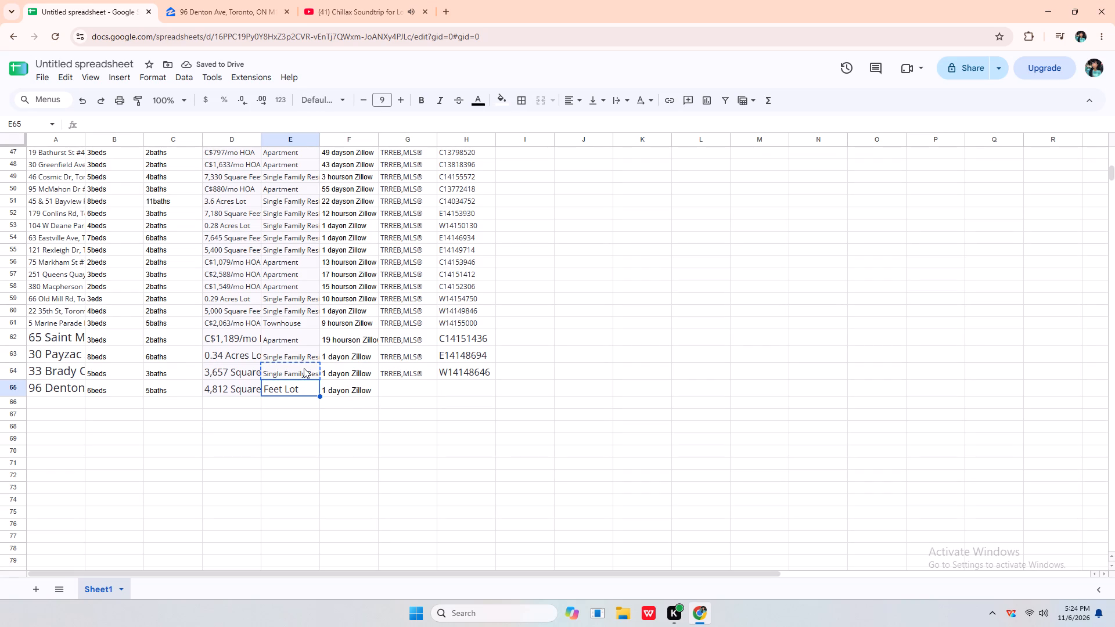
{"action": "key", "text": "ctrl+v"}
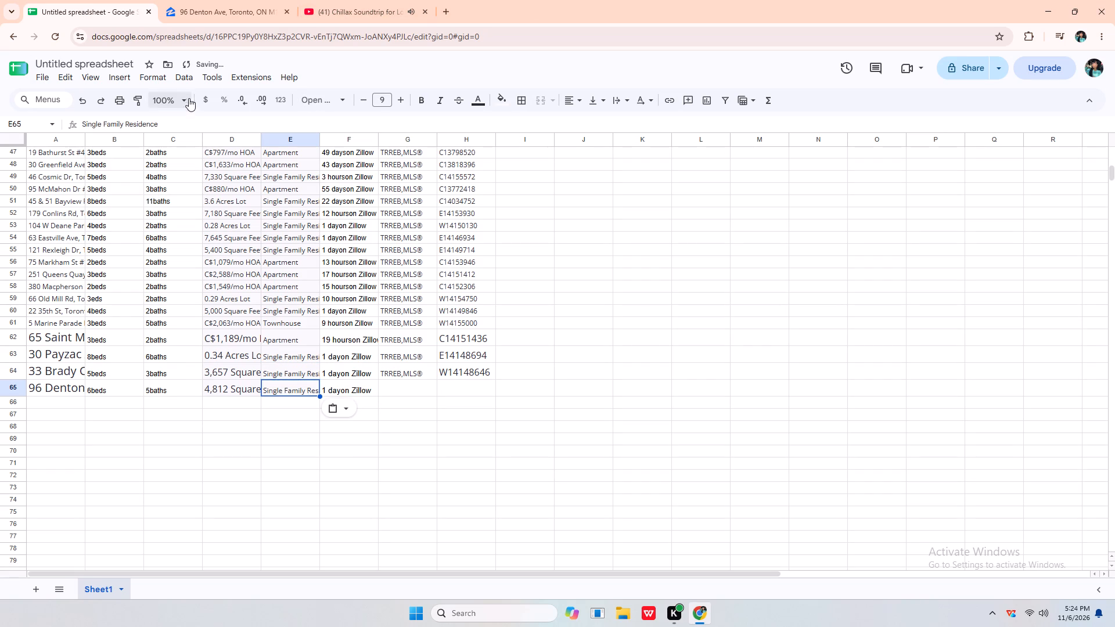
Copy the source "TRREB,MLS®" from cell G64 into cell G65.
{"action": "left_click", "coordinate": [419, 378]}
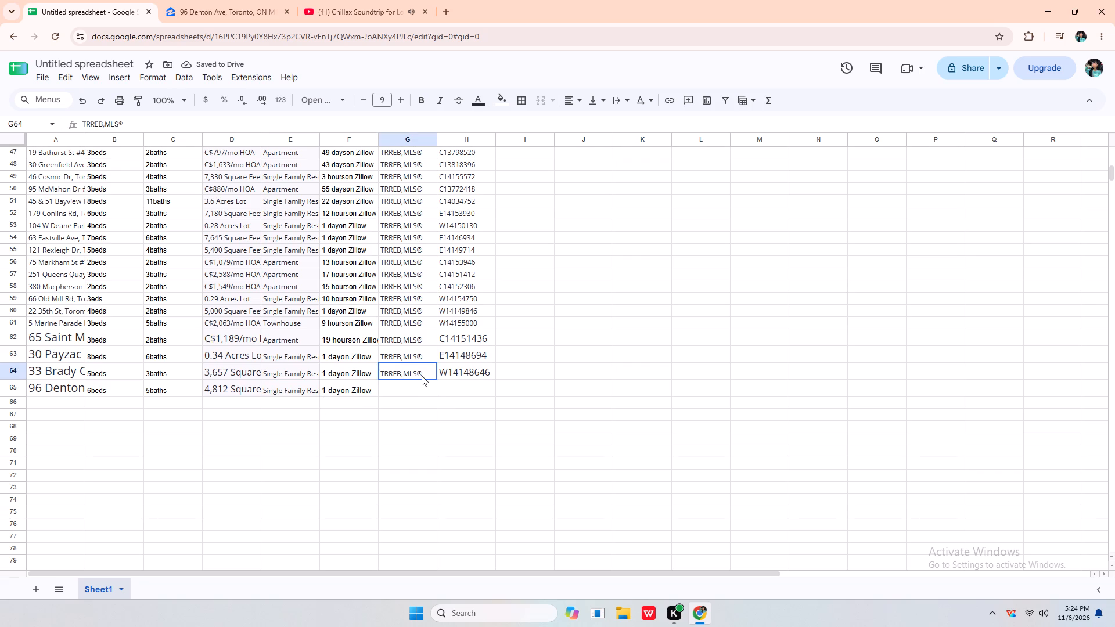
{"action": "key", "text": "ctrl+c"}
{"action": "key", "text": "Down"}
{"action": "key", "text": "ctrl+v"}
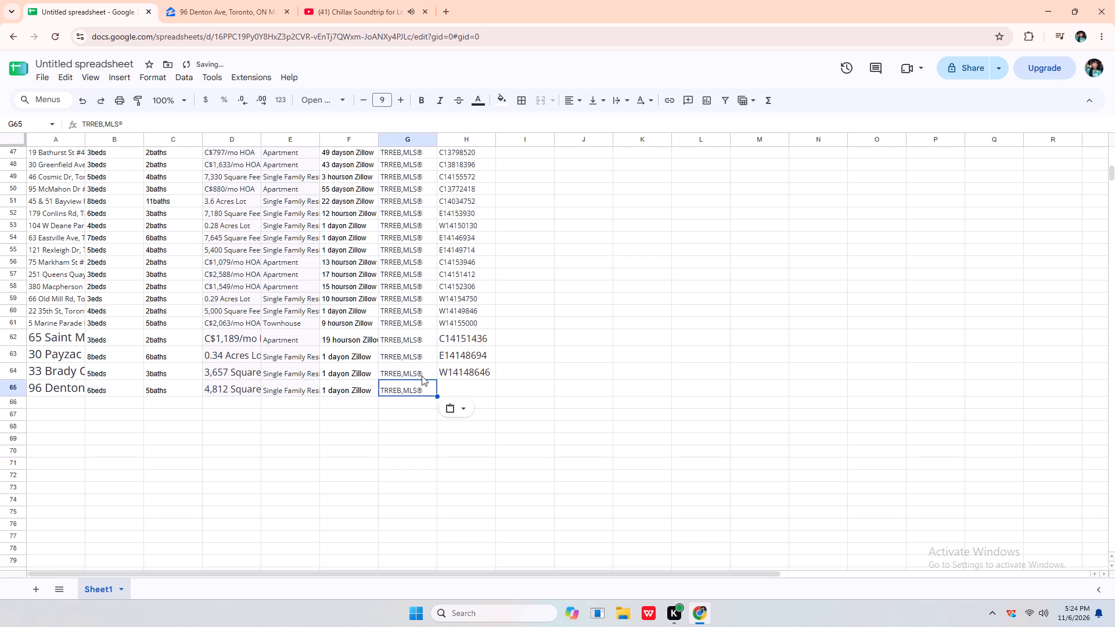
Copy the MLS number E14150336 from the Zillow listing into cell H65 of the spreadsheet.
{"action": "left_click", "coordinate": [242, 9]}
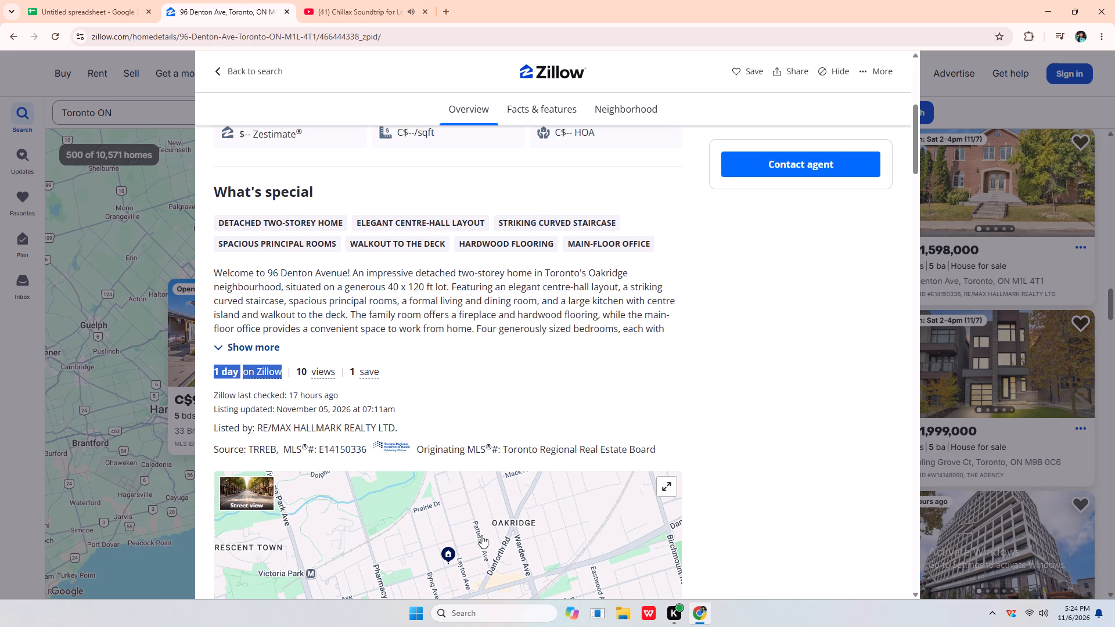
{"action": "left_click_drag", "start_coordinate": [318, 448], "coordinate": [322, 448]}
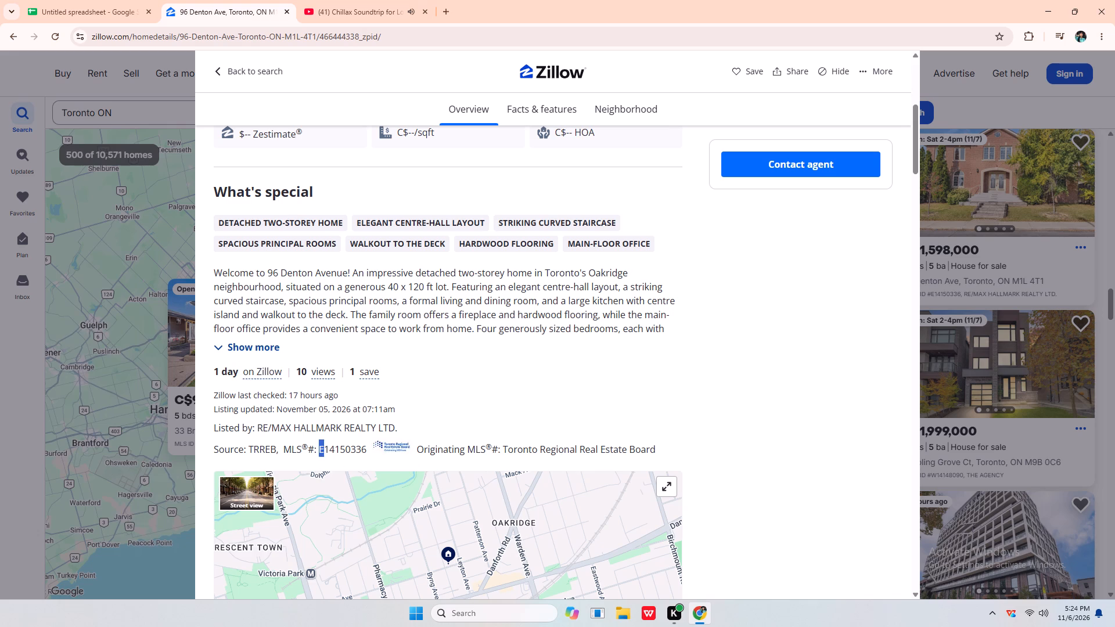
{"action": "left_click_drag", "start_coordinate": [322, 448], "coordinate": [367, 451]}
{"action": "key", "text": "ctrl+c"}
{"action": "left_click", "coordinate": [77, 9]}
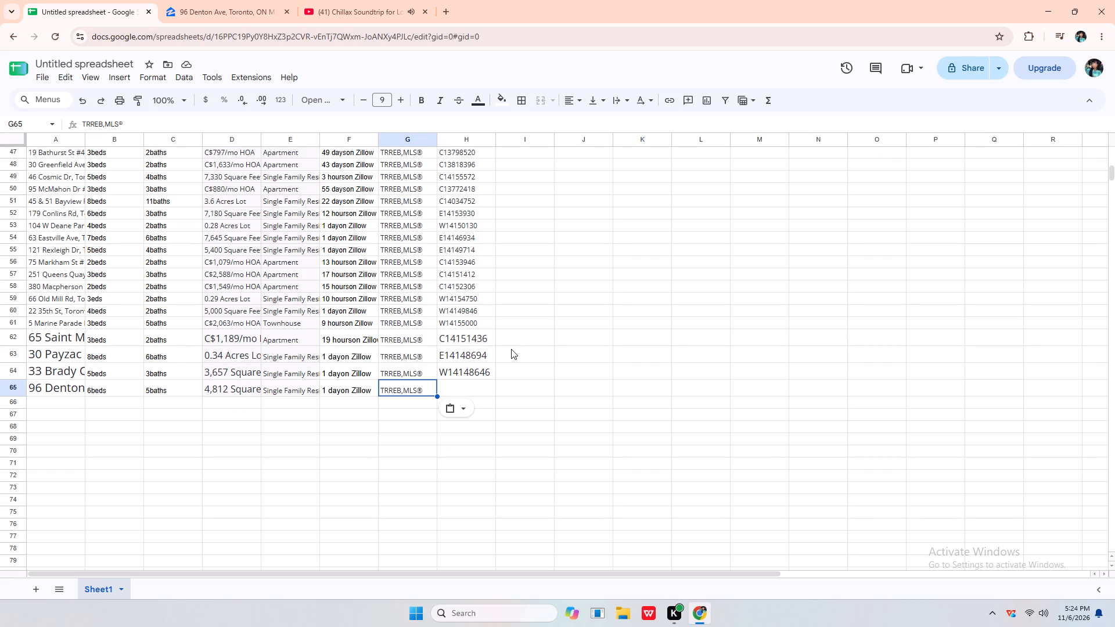
{"action": "key", "text": "Right"}
{"action": "key", "text": "ctrl+v"}
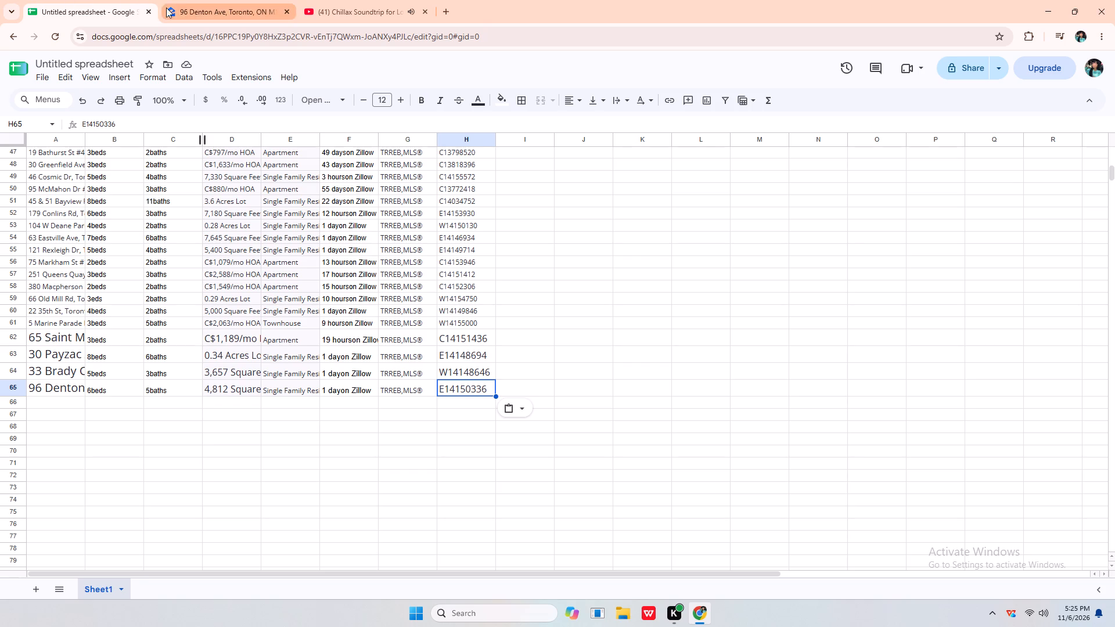
Switch to Zillow and leave the C$1,598,000 house listing for the Toronto search results.
{"action": "left_click", "coordinate": [199, 9]}
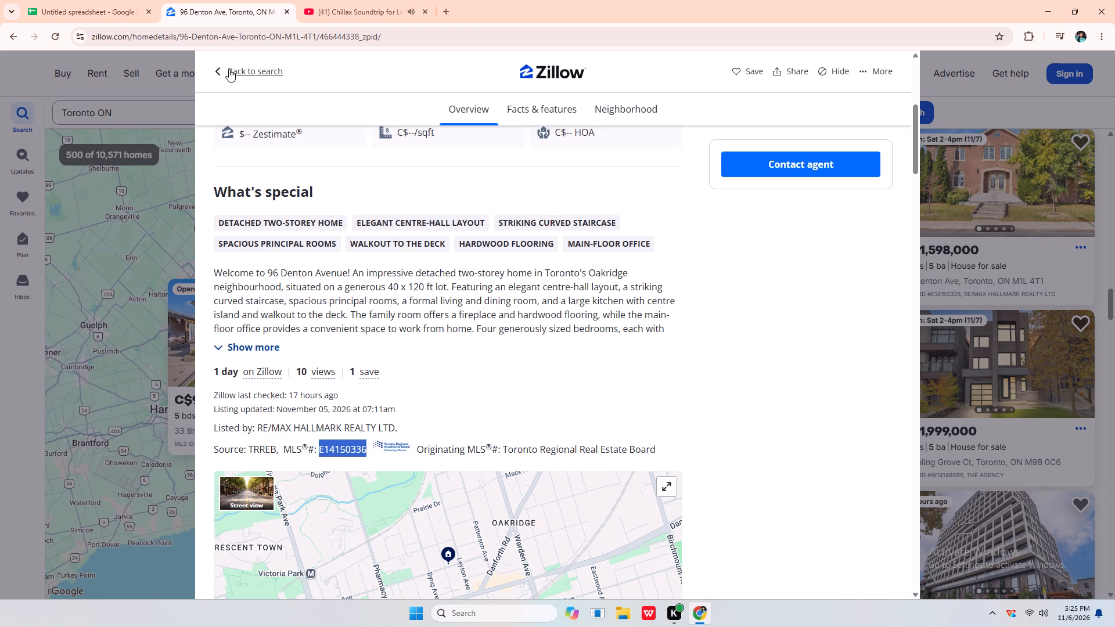
{"action": "left_click", "coordinate": [229, 69]}
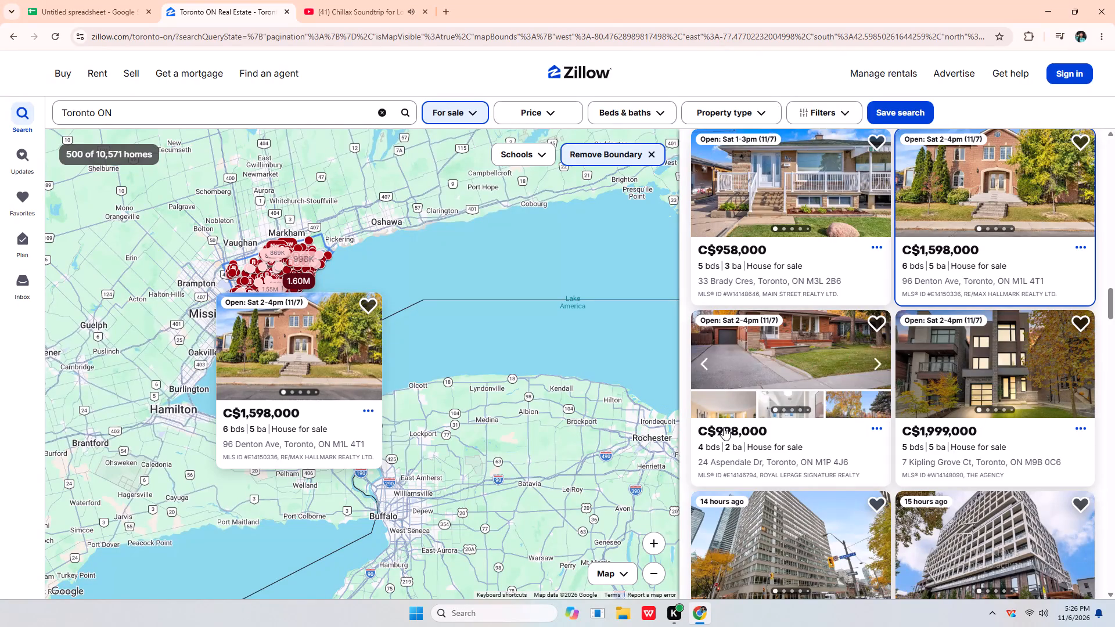
Open the C$998,000 house listing on Zillow and copy its address into cell A66 of the spreadsheet.
{"action": "left_click", "coordinate": [728, 445]}
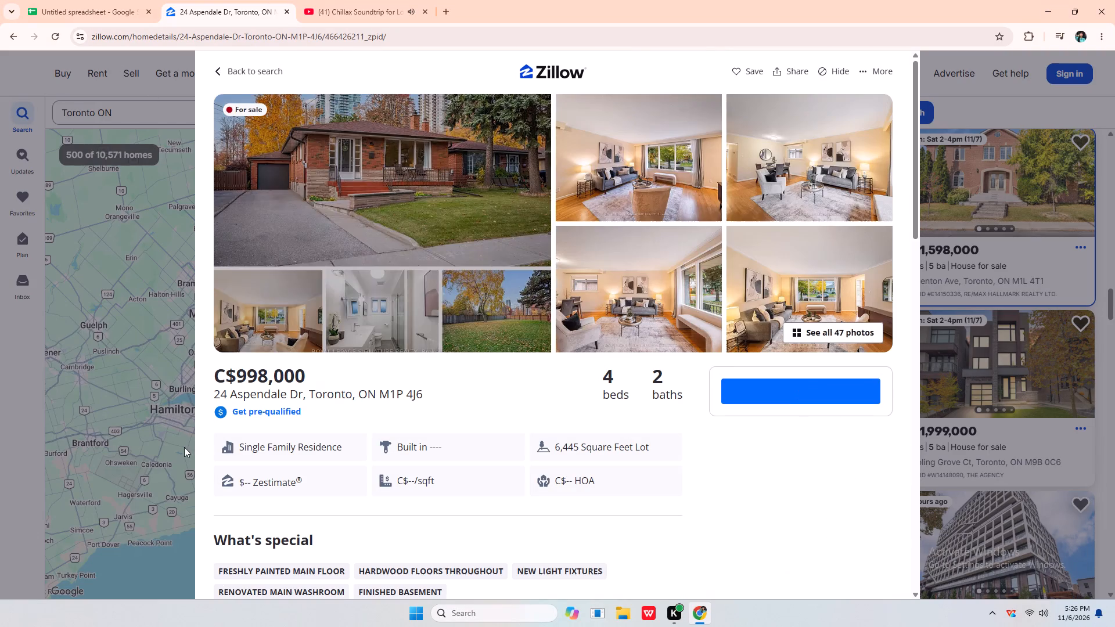
{"action": "left_click_drag", "start_coordinate": [214, 390], "coordinate": [263, 389]}
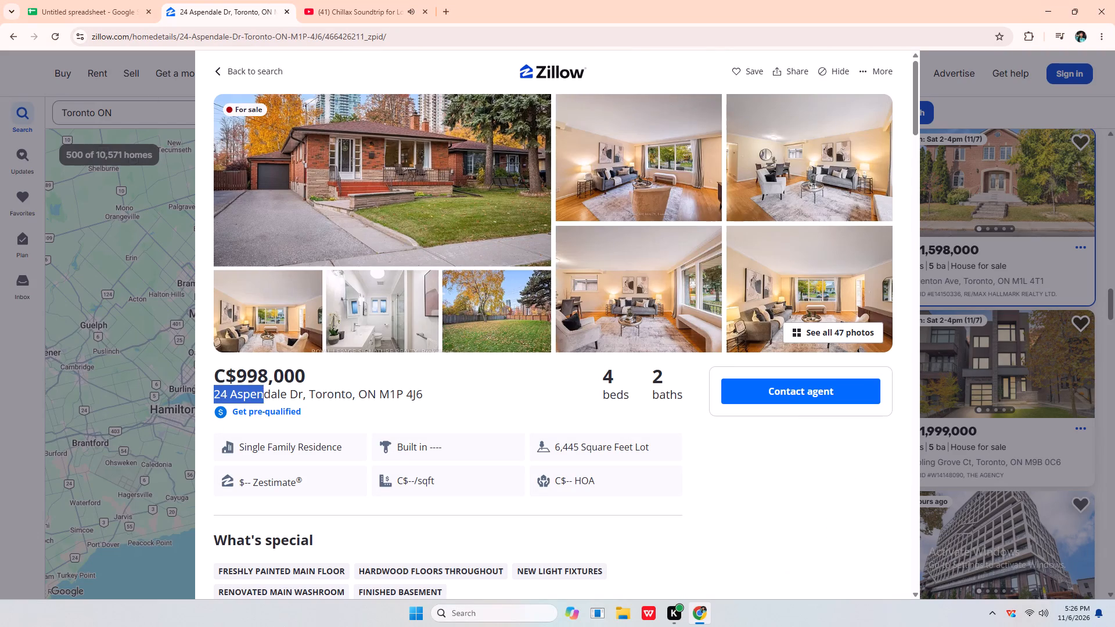
{"action": "left_click_drag", "start_coordinate": [263, 389], "coordinate": [422, 394]}
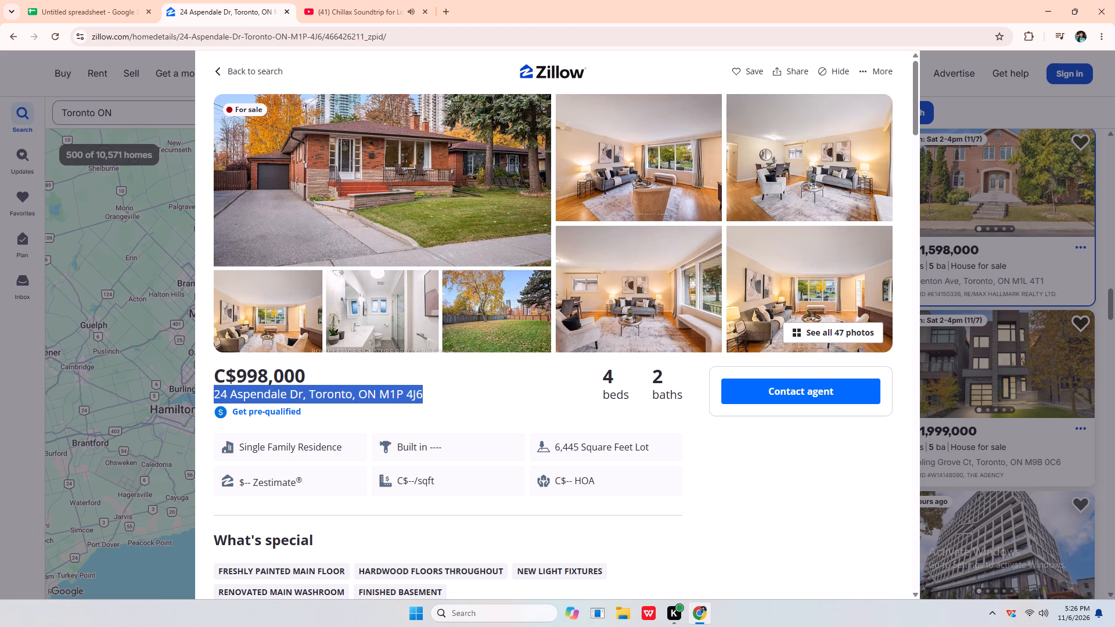
{"action": "key", "text": "ctrl+c"}
{"action": "left_click", "coordinate": [110, 2]}
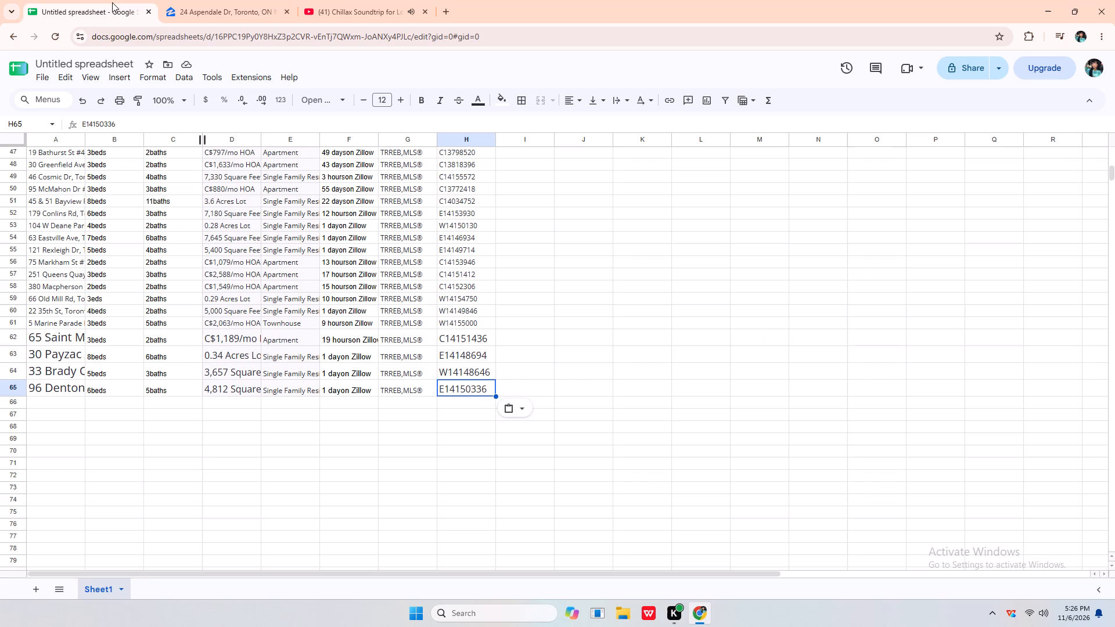
{"action": "left_click", "coordinate": [59, 403]}
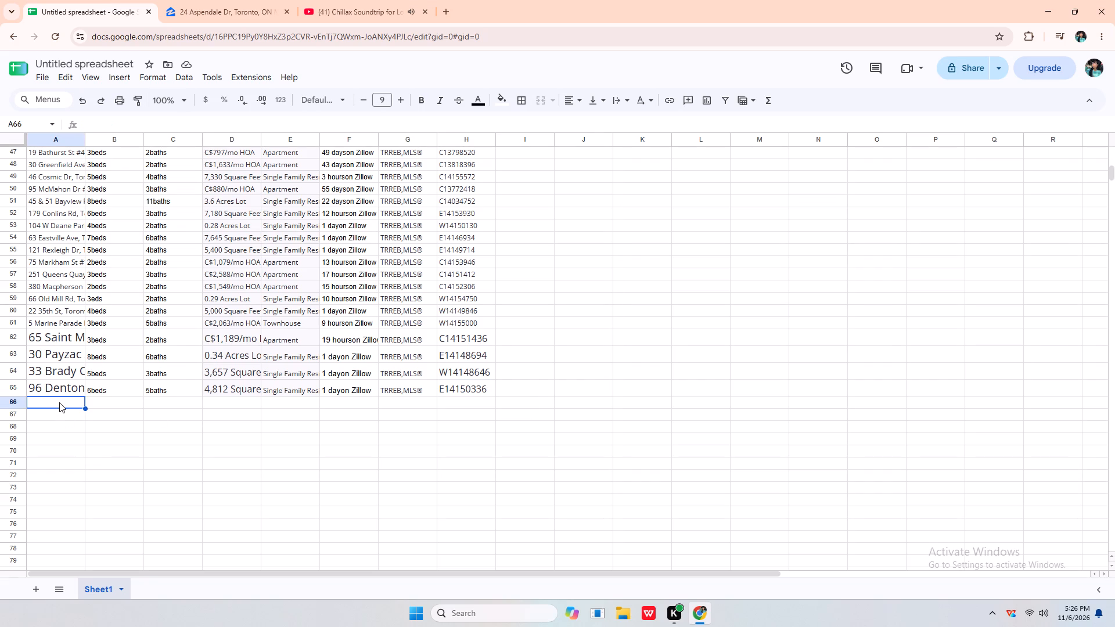
{"action": "key", "text": "ctrl+v"}
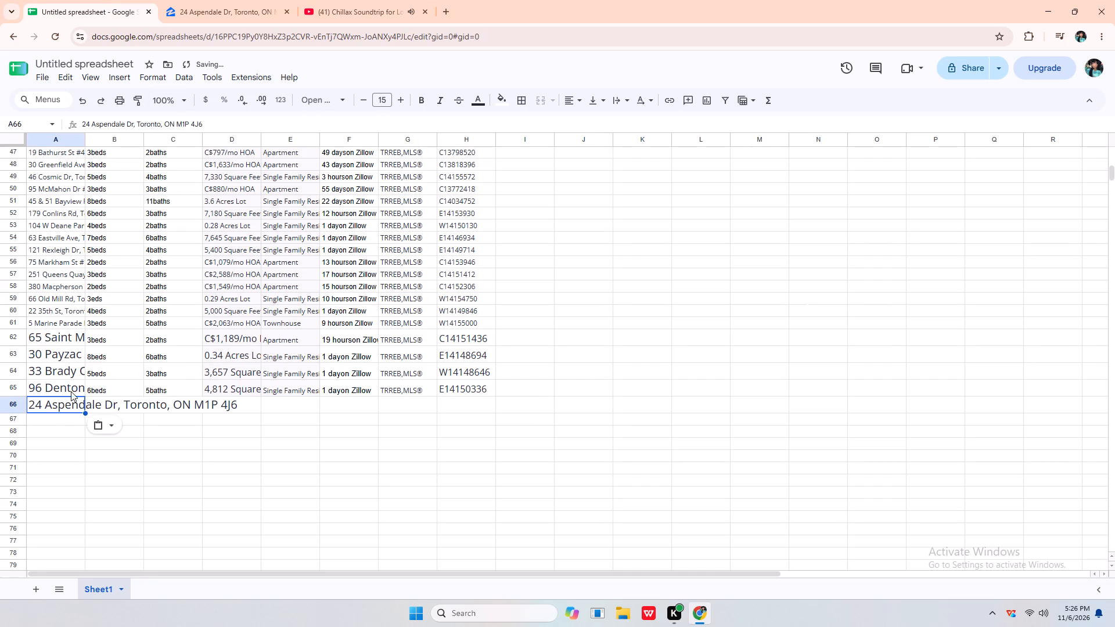
Copy the lot size "6,445 Square Feet Lot" from the Zillow listing into cell D66 of the spreadsheet.
{"action": "left_click", "coordinate": [225, 8]}
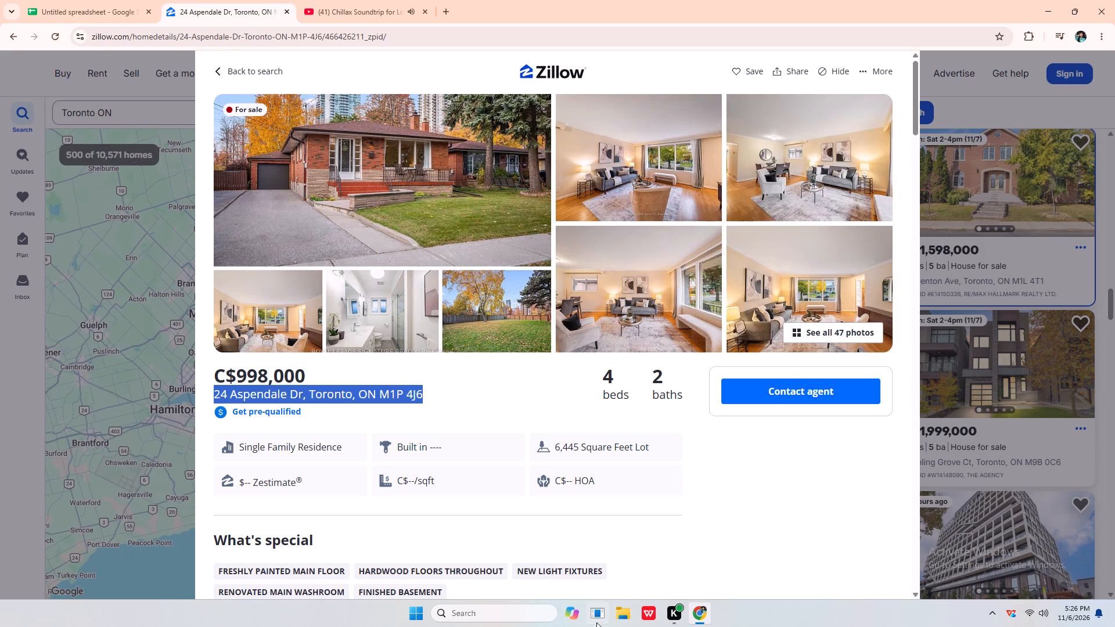
{"action": "left_click_drag", "start_coordinate": [552, 447], "coordinate": [559, 444]}
{"action": "left_click_drag", "start_coordinate": [559, 444], "coordinate": [656, 433]}
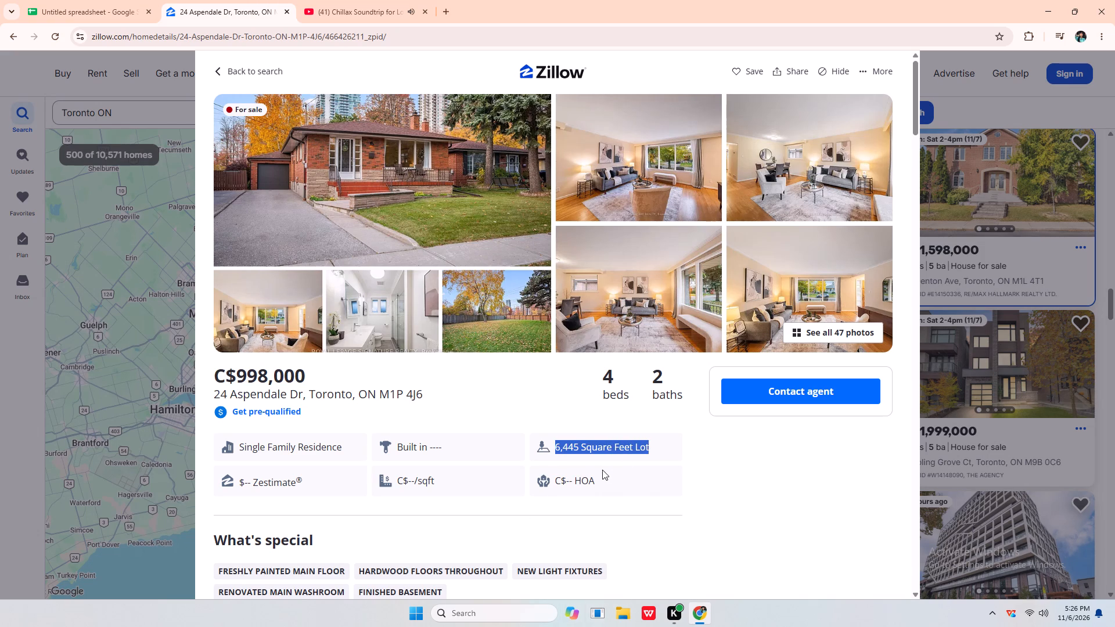
{"action": "key", "text": "ctrl+c"}
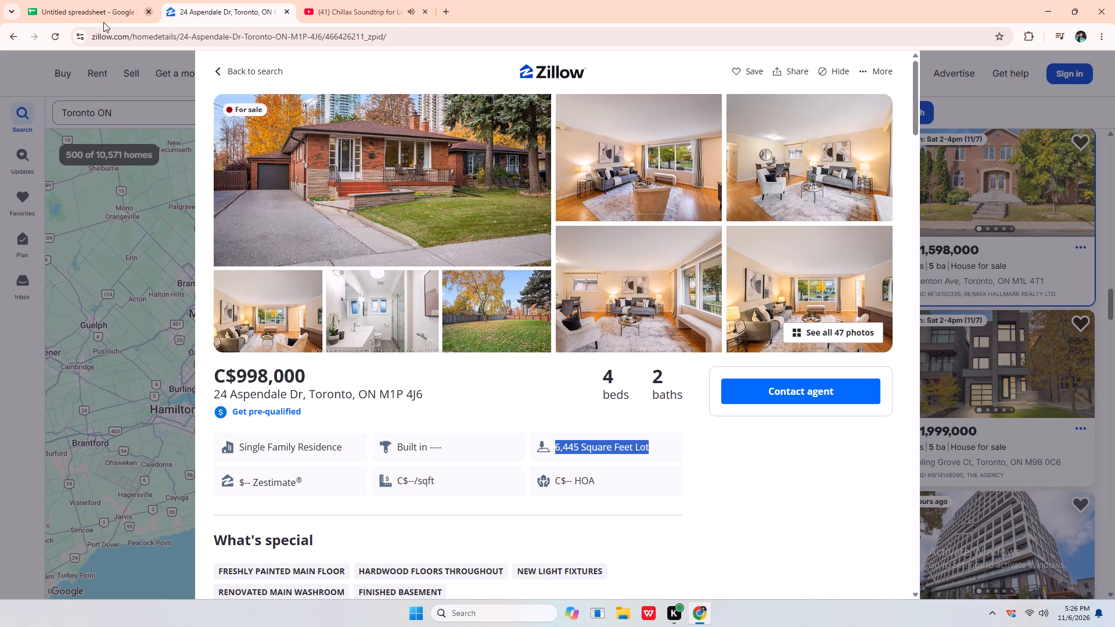
{"action": "left_click", "coordinate": [99, 9]}
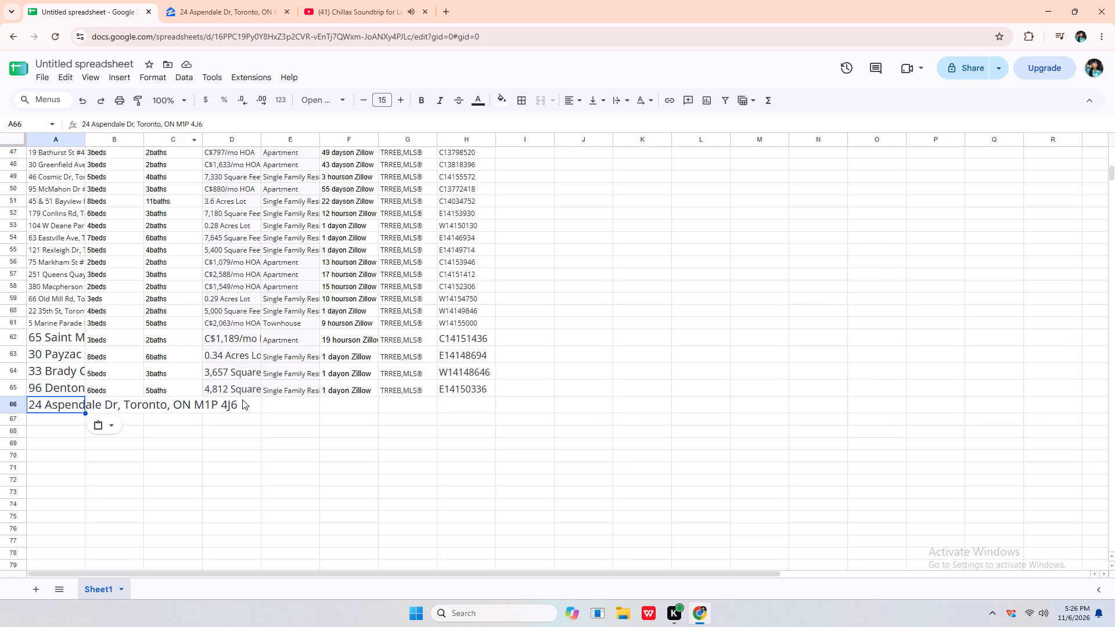
{"action": "left_click", "coordinate": [243, 399]}
{"action": "key", "text": "ctrl+v"}
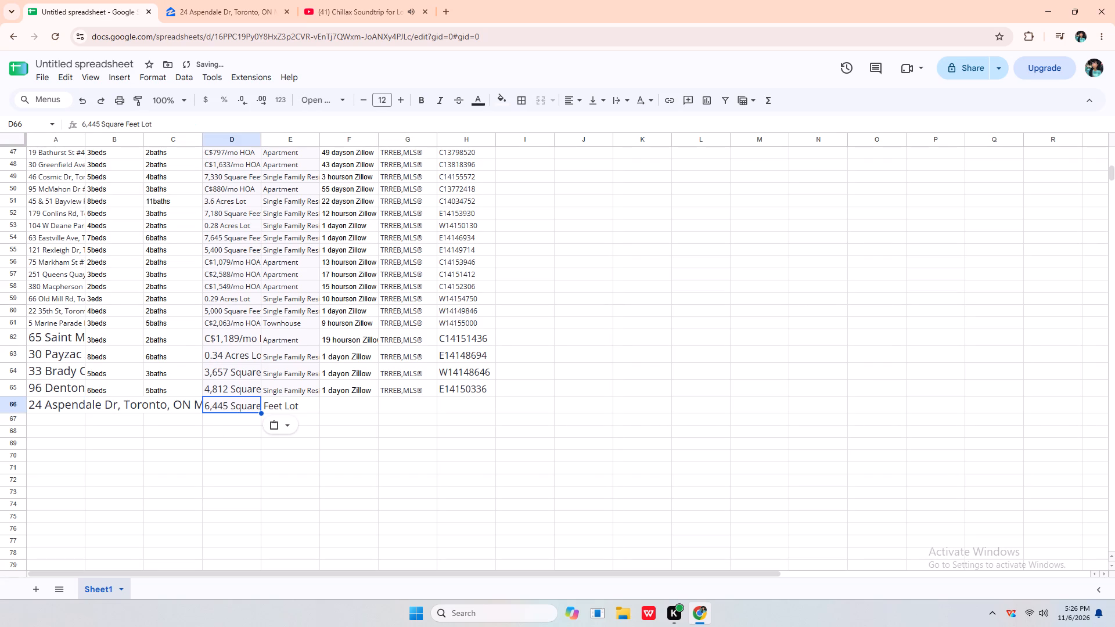
Enter the listing's bed count of 4 in cell B66.
{"action": "key", "text": "Left"}
{"action": "key", "text": "Left"}
{"action": "key", "text": "Left"}
{"action": "key", "text": "Right"}
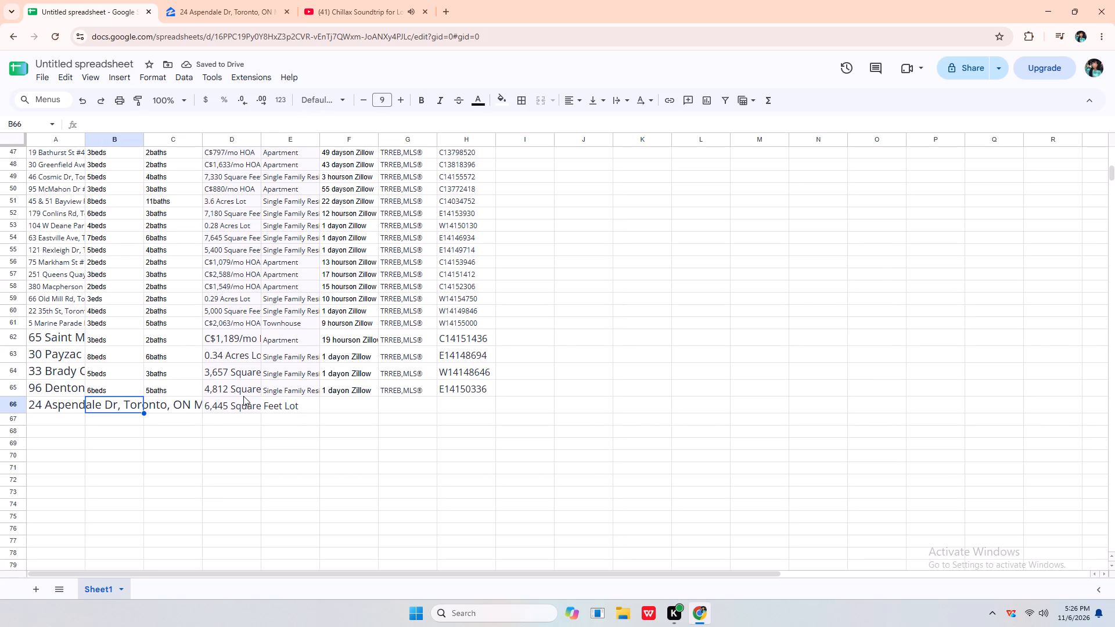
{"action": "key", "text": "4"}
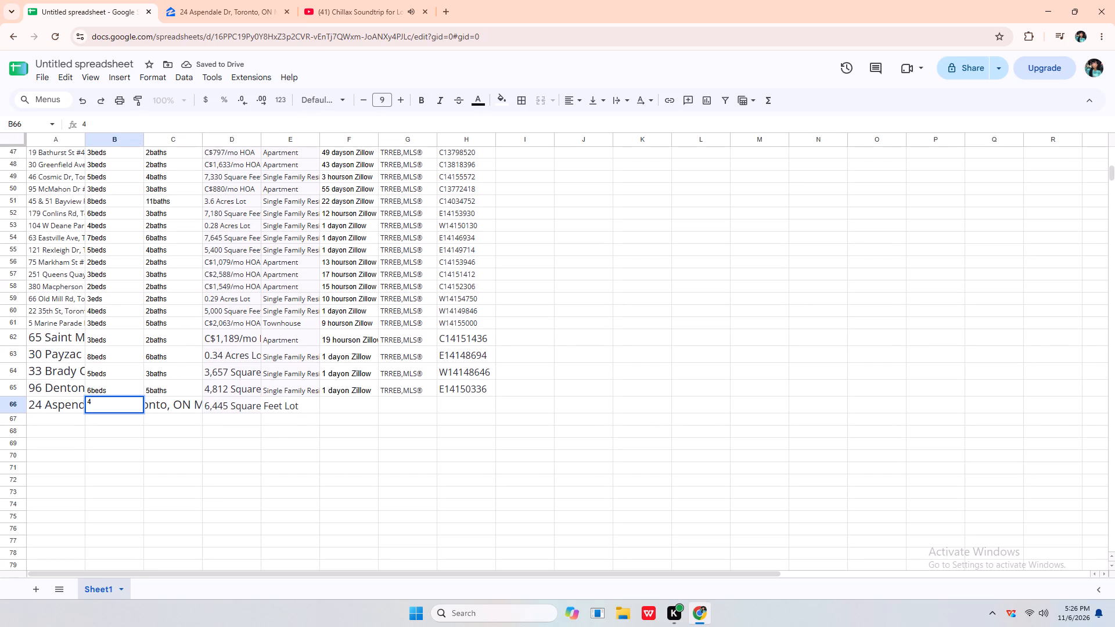
Complete the bed count as "4beds" in cell B66 and enter "2baths" in cell C66.
{"action": "type", "text": "beds"}
{"action": "key", "text": "Right"}
{"action": "key", "text": "2"}
{"action": "type", "text": "baths"}
{"action": "key", "text": "Right"}
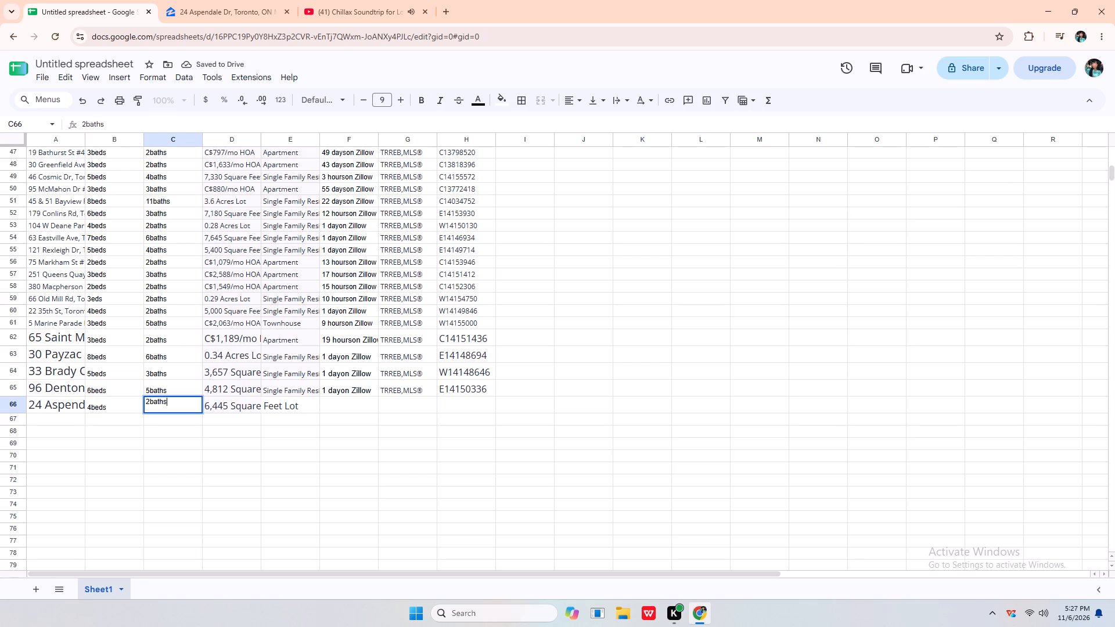
Copy the home type "Single Family Residence" from cell E65 into cell E66.
{"action": "key", "text": "Right"}
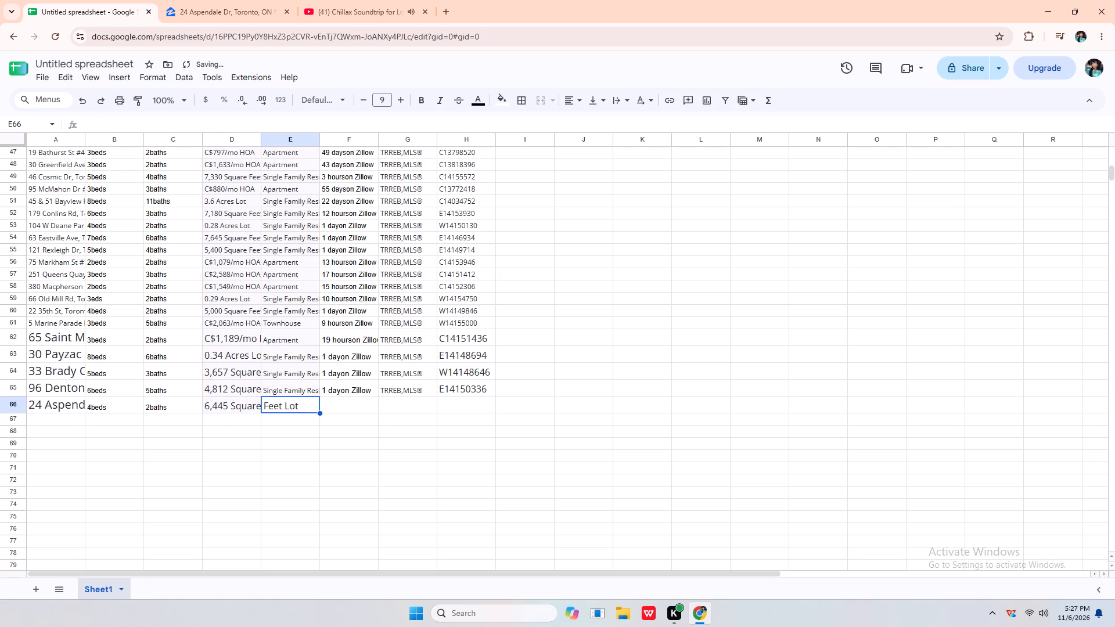
{"action": "key", "text": "Up"}
{"action": "key", "text": "ctrl+c"}
{"action": "key", "text": "Down"}
{"action": "key", "text": "ctrl+v"}
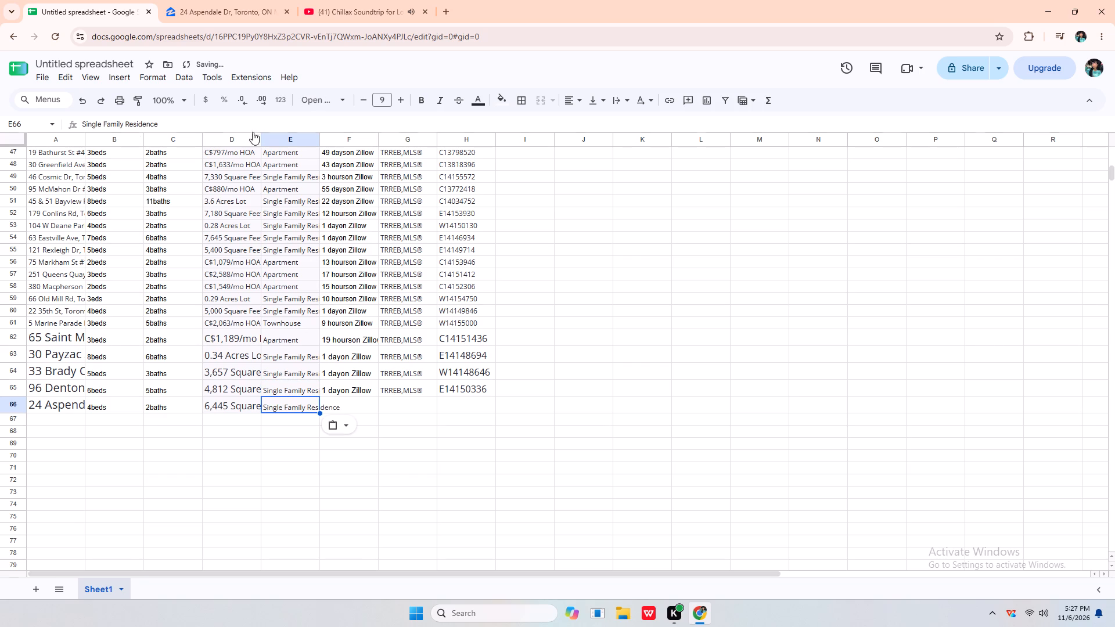
Copy the MLS number E14146794 from the C$998,000 Zillow listing into cell H66 of the spreadsheet.
{"action": "left_click", "coordinate": [242, 12]}
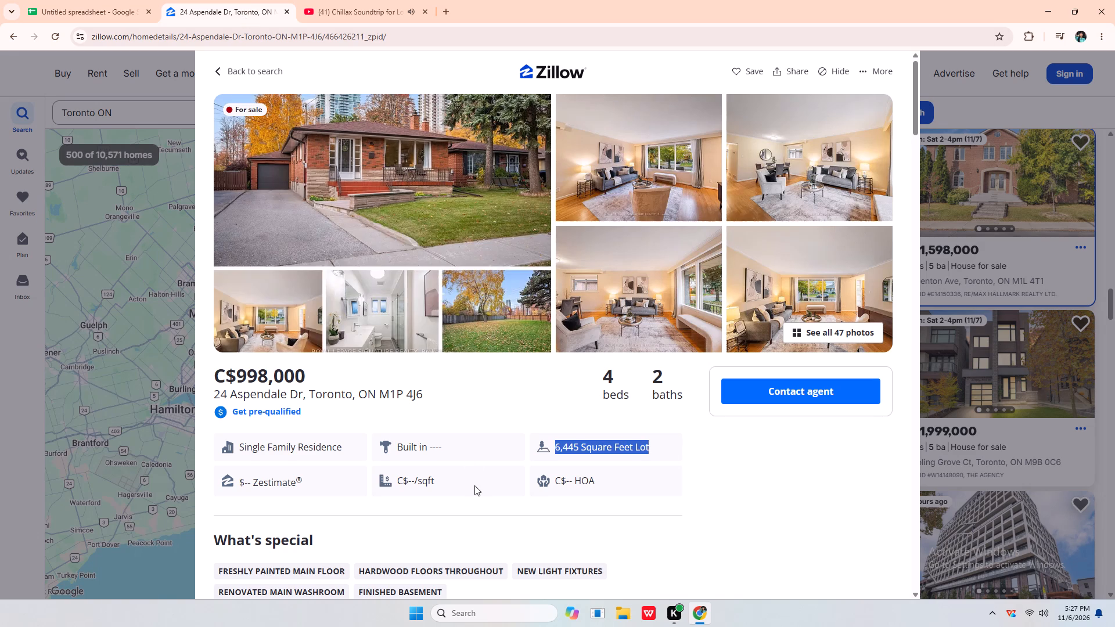
{"action": "scroll", "coordinate": [474, 486], "scroll_direction": "down", "scroll_amount": 4}
{"action": "scroll", "coordinate": [534, 430], "scroll_direction": "down", "scroll_amount": 4}
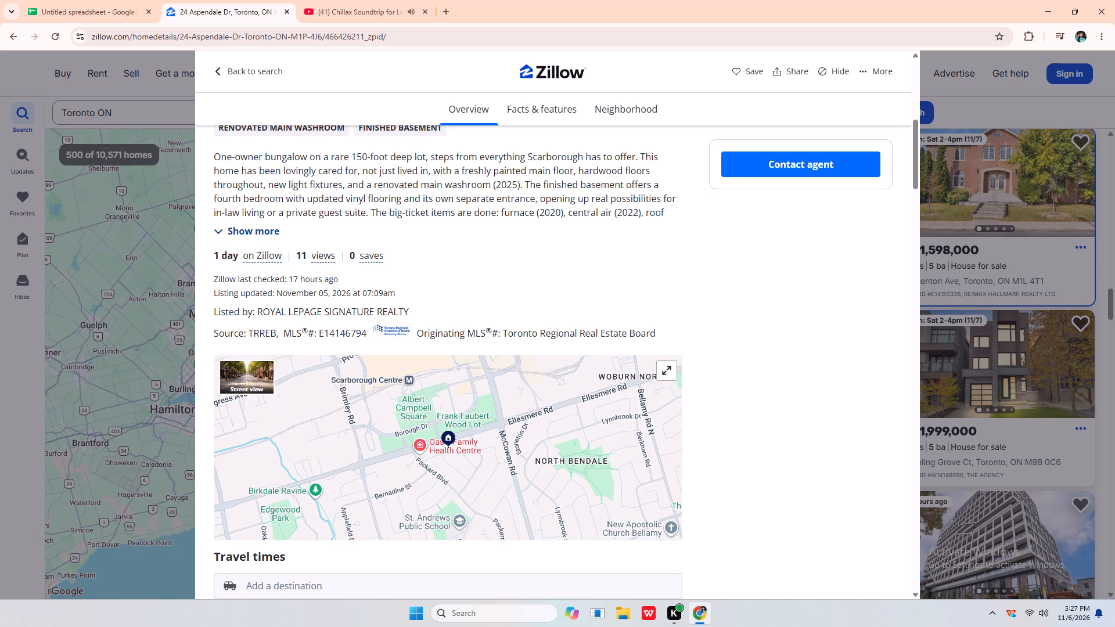
{"action": "left_click_drag", "start_coordinate": [316, 333], "coordinate": [378, 333]}
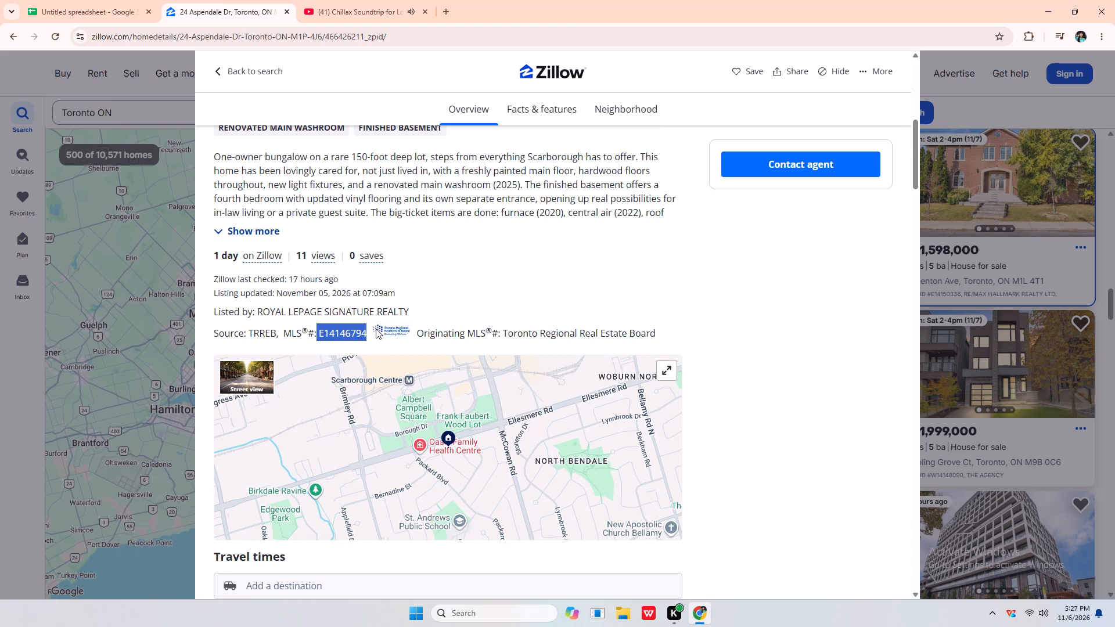
{"action": "key", "text": "ctrl+c"}
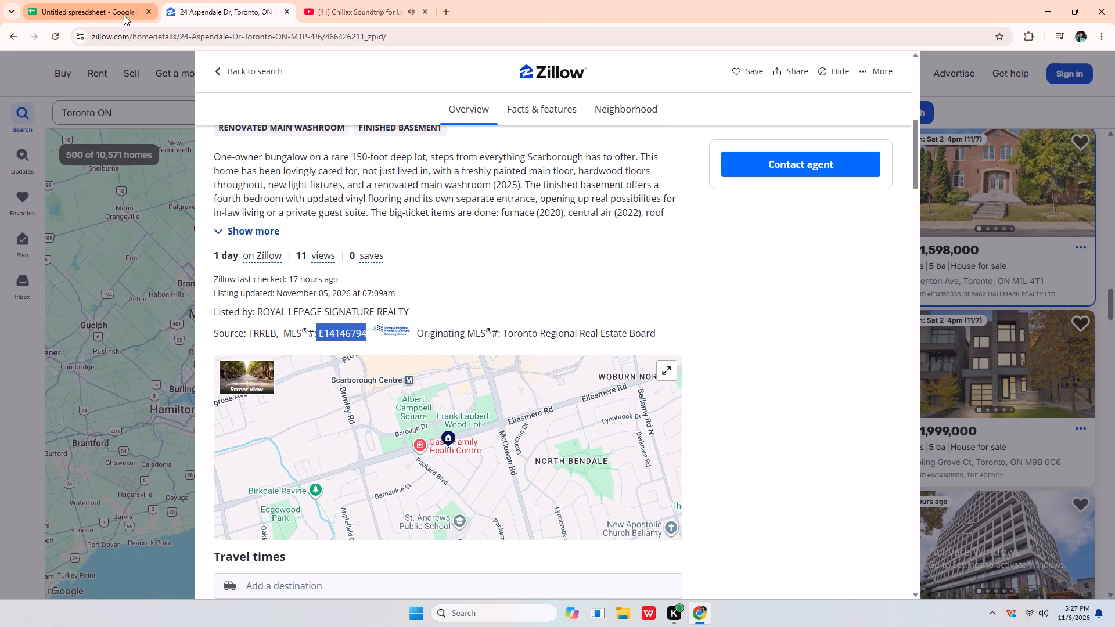
{"action": "left_click", "coordinate": [123, 15]}
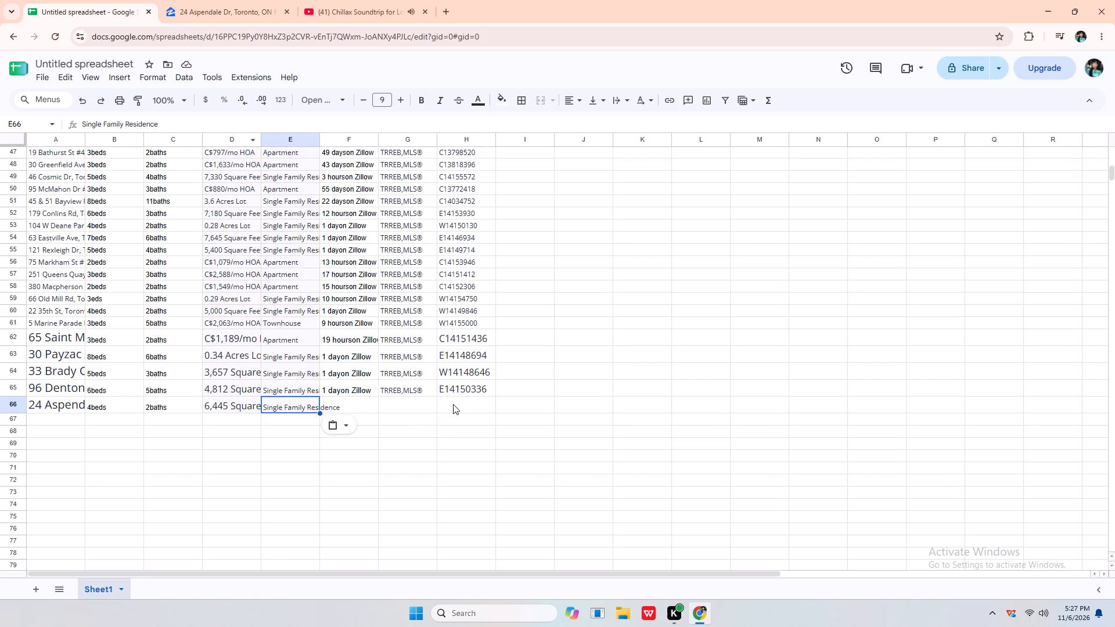
{"action": "left_click", "coordinate": [454, 403]}
{"action": "key", "text": "ctrl+v"}
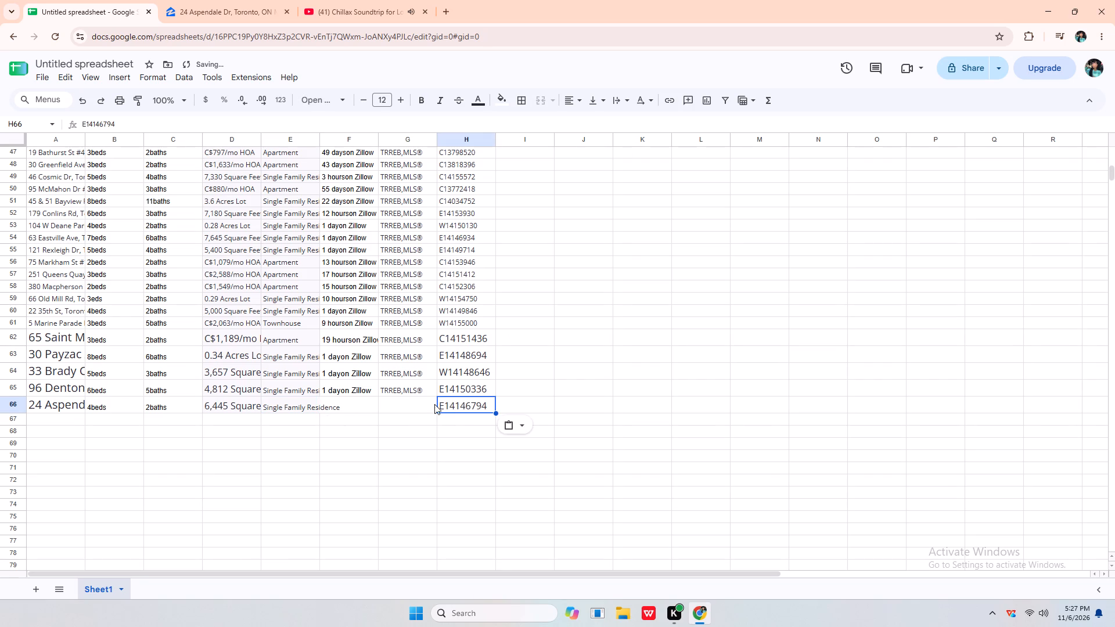
Copy the listing age "1 dayon Zillow" from cell F65 into cell F66.
{"action": "left_click", "coordinate": [337, 394]}
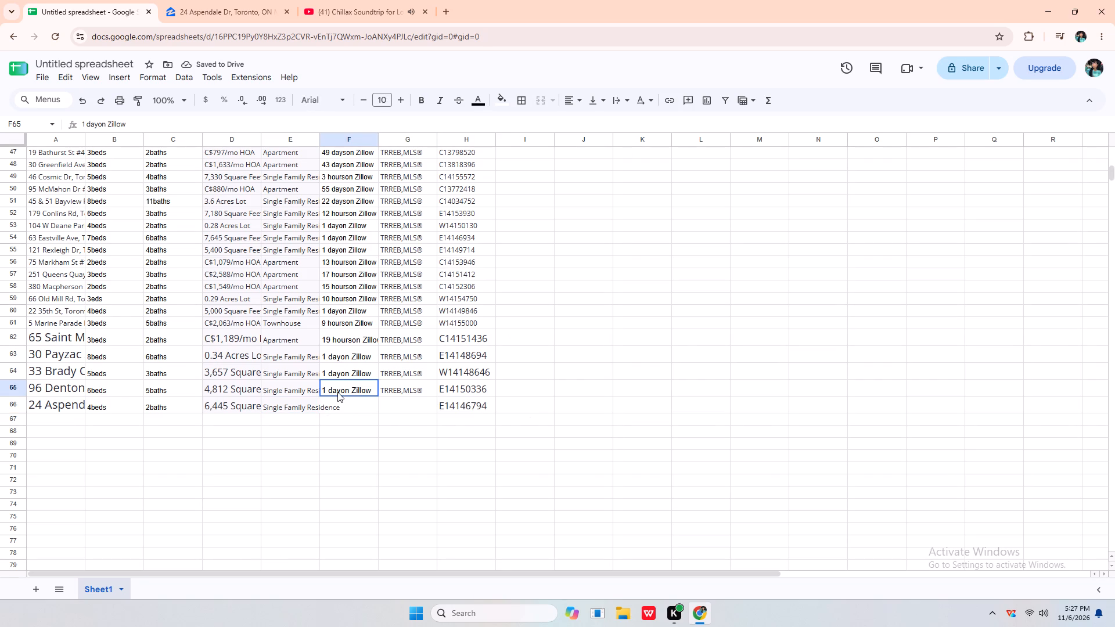
{"action": "key", "text": "ctrl+c"}
{"action": "key", "text": "Left"}
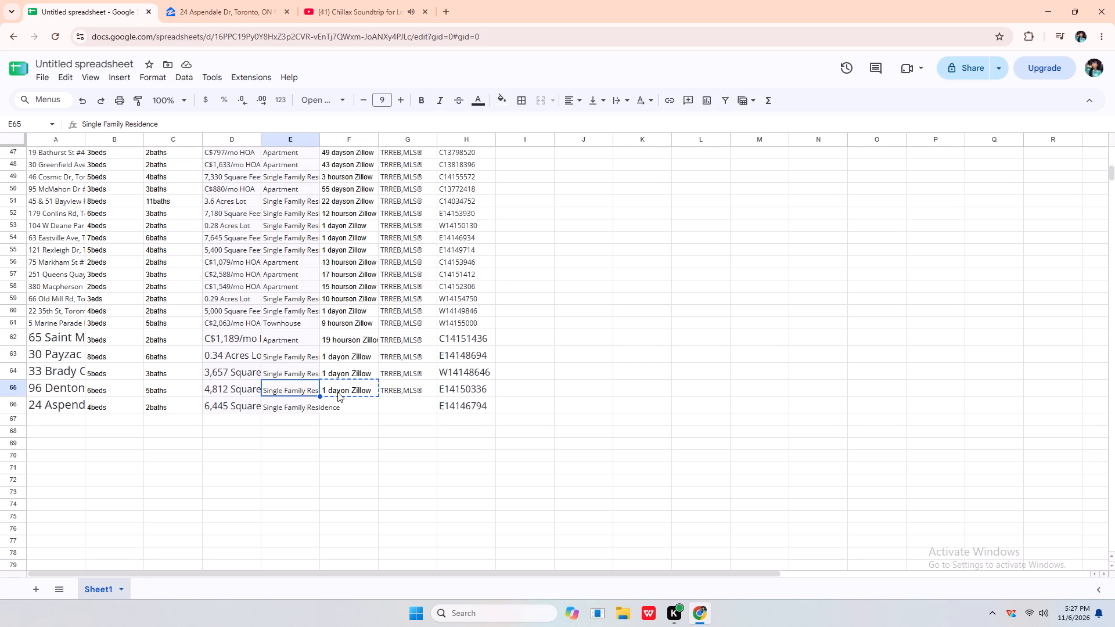
{"action": "key", "text": "Down"}
{"action": "key", "text": "Right"}
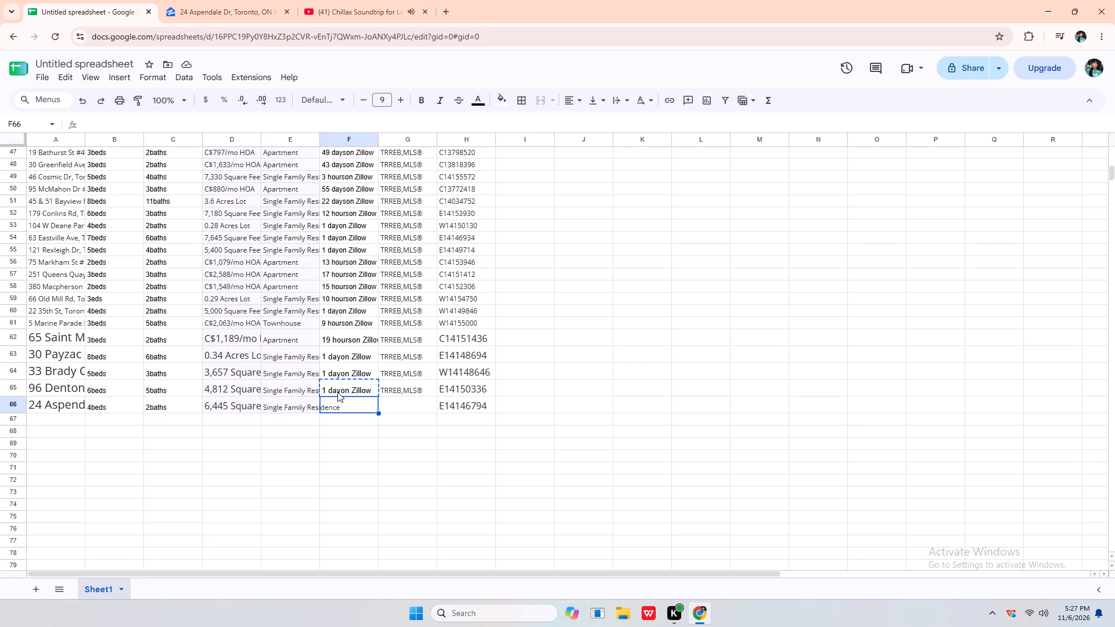
{"action": "key", "text": "ctrl+v"}
Copy the source "TRREB,MLS®" from cell G65 into cell G66.
{"action": "key", "text": "Right"}
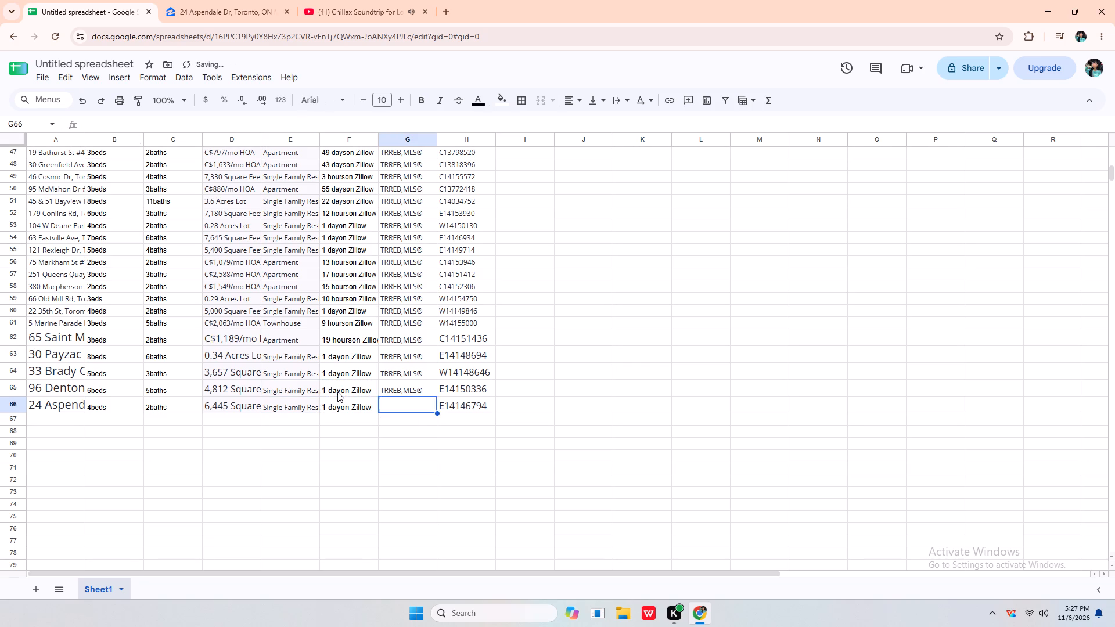
{"action": "key", "text": "Up"}
{"action": "key", "text": "ctrl+c"}
{"action": "key", "text": "Down"}
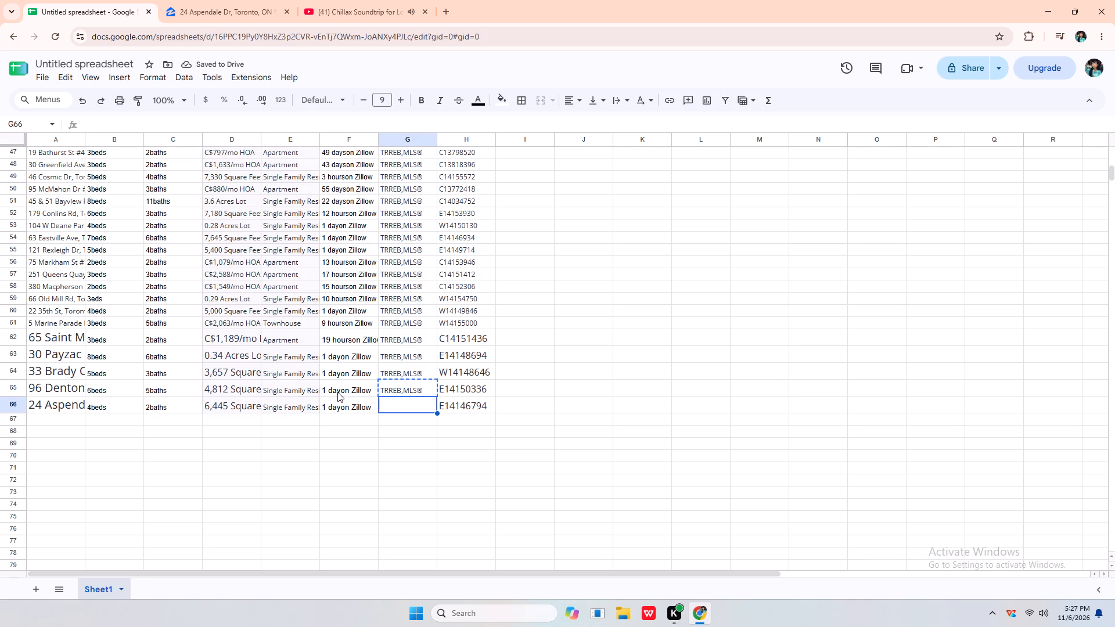
{"action": "key", "text": "ctrl+v"}
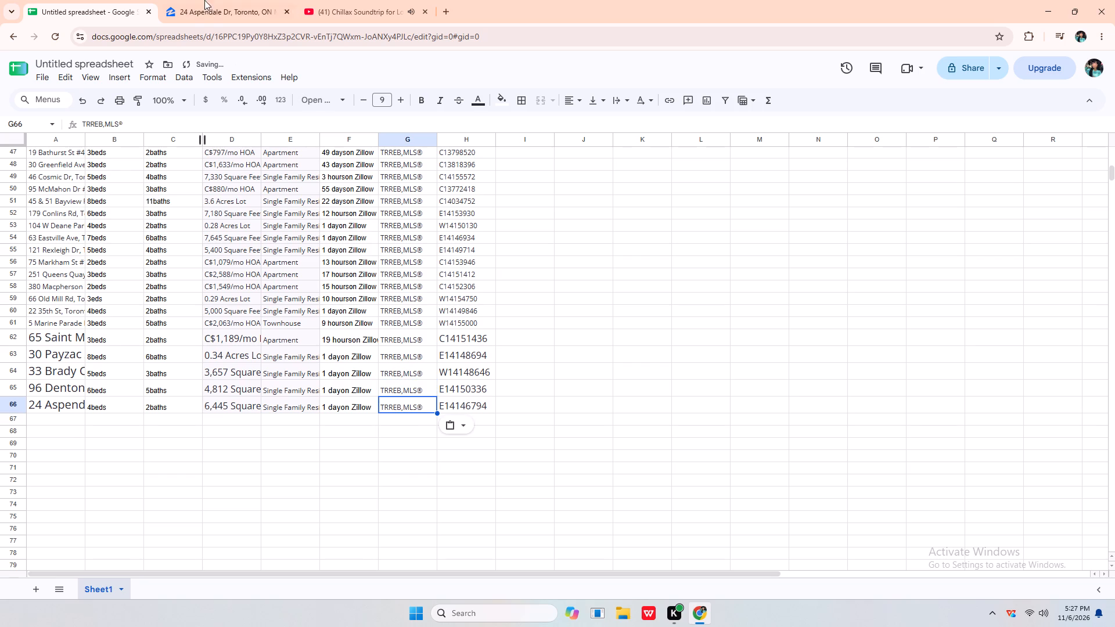
Switch to Zillow, return to the Toronto search results and open the C$1,999,000 five-bedroom house listing.
{"action": "left_click", "coordinate": [220, 13]}
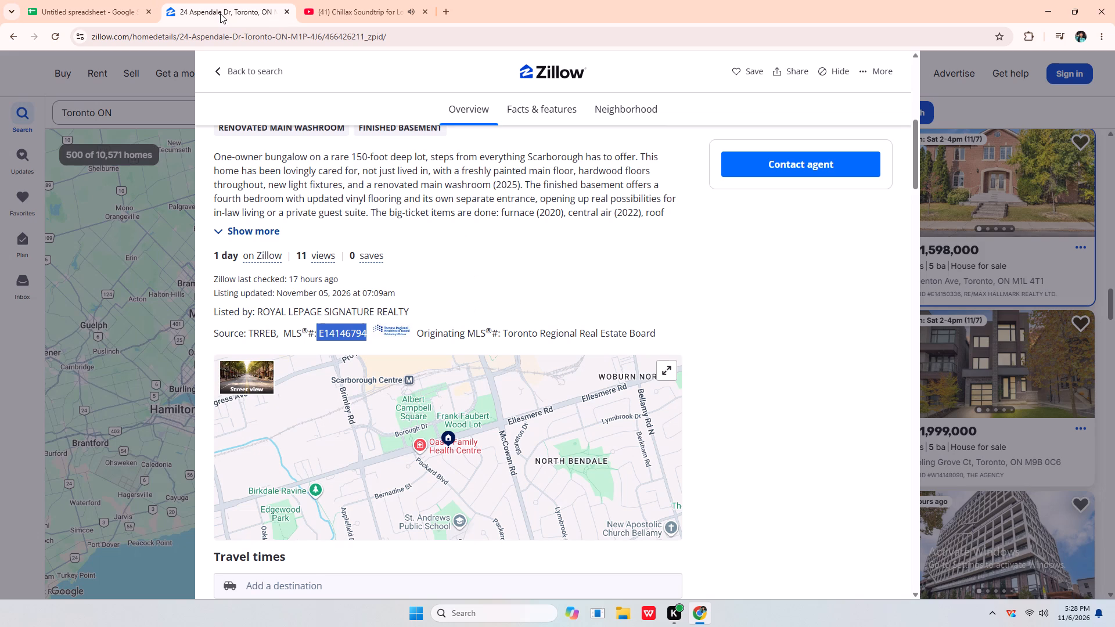
{"action": "left_click", "coordinate": [234, 76]}
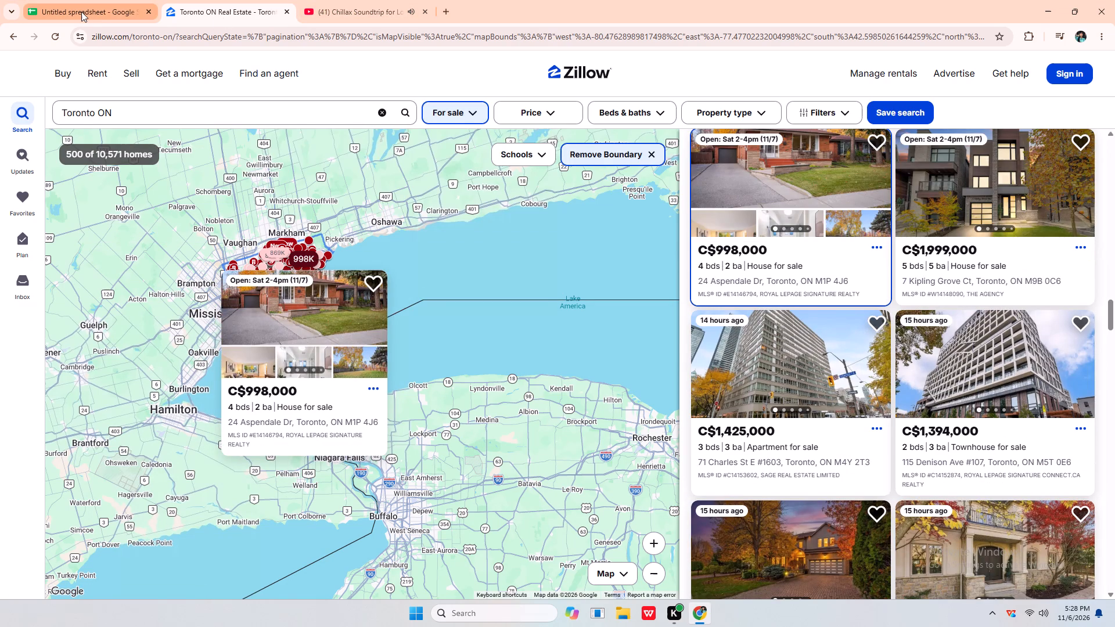
{"action": "left_click", "coordinate": [943, 247]}
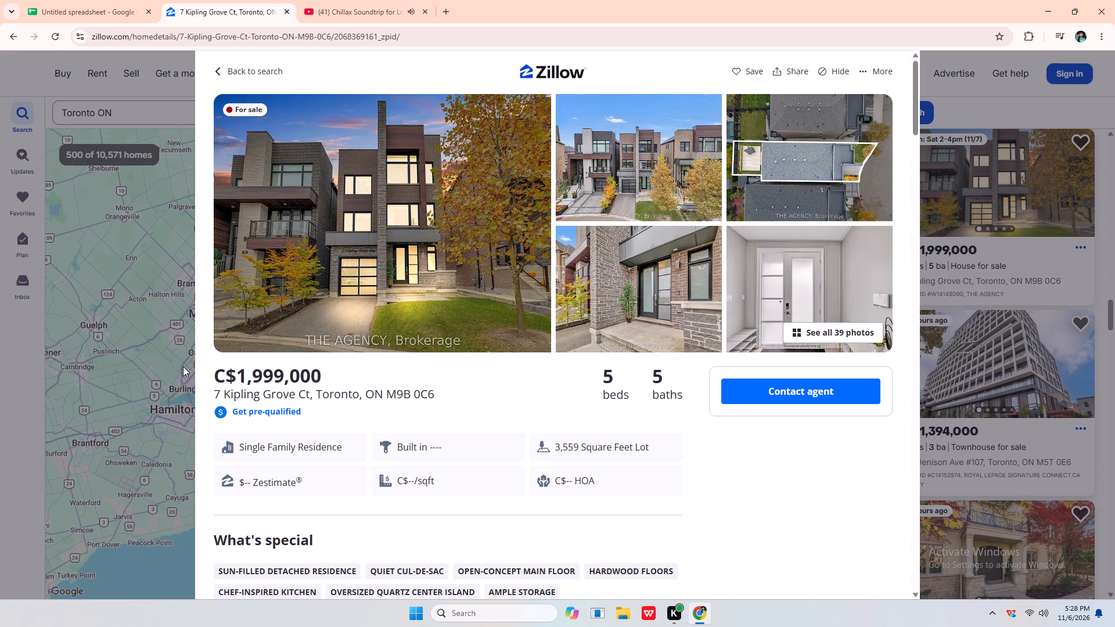
Copy the full address of the C$1,999,000 listing into cell A67 of the spreadsheet.
{"action": "left_click_drag", "start_coordinate": [212, 395], "coordinate": [440, 379]}
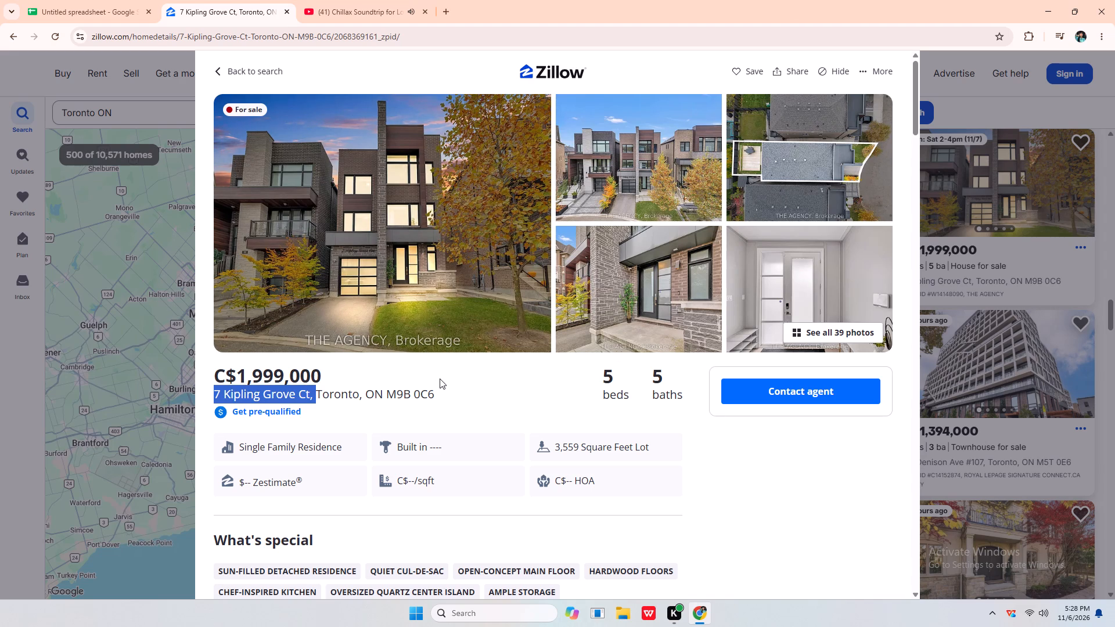
{"action": "left_click_drag", "start_coordinate": [440, 379], "coordinate": [443, 398]}
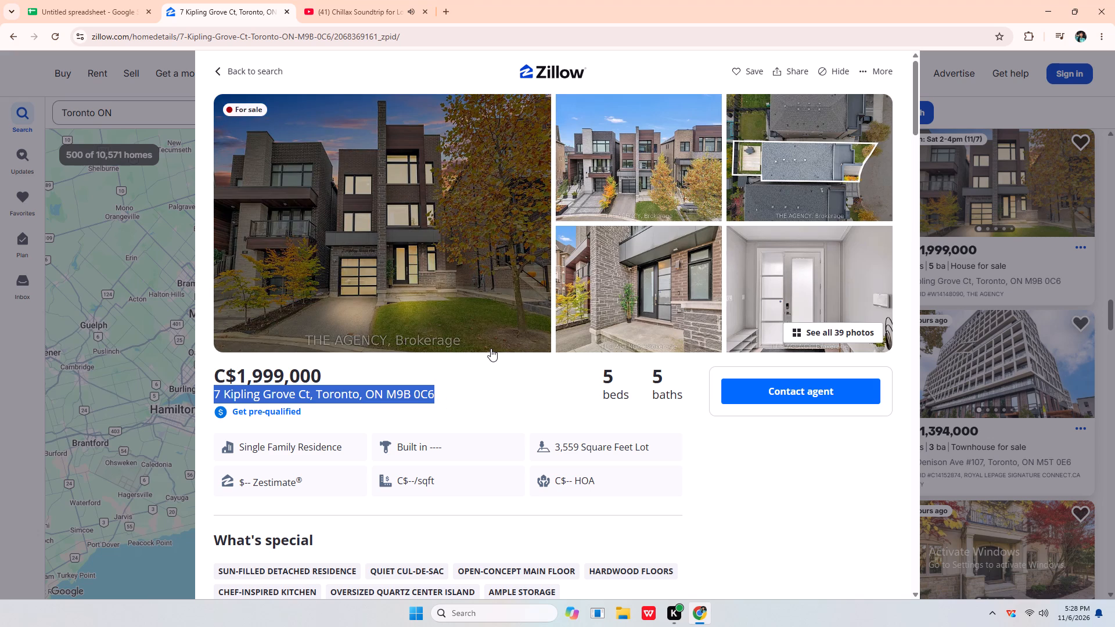
{"action": "key", "text": "ctrl+c"}
{"action": "left_click", "coordinate": [74, 9]}
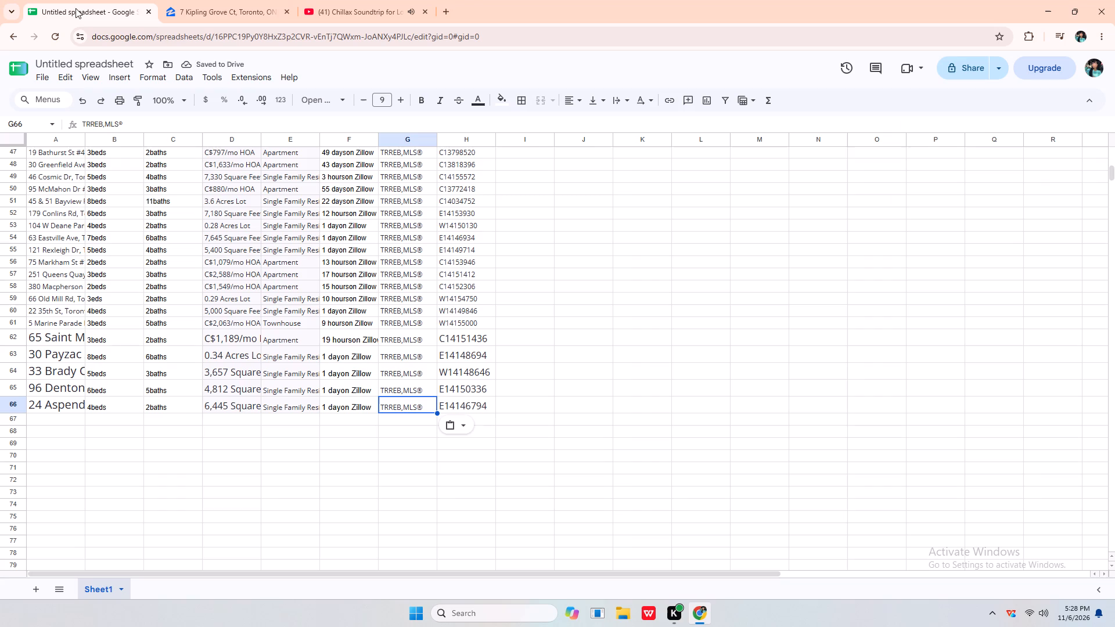
{"action": "left_click", "coordinate": [50, 417]}
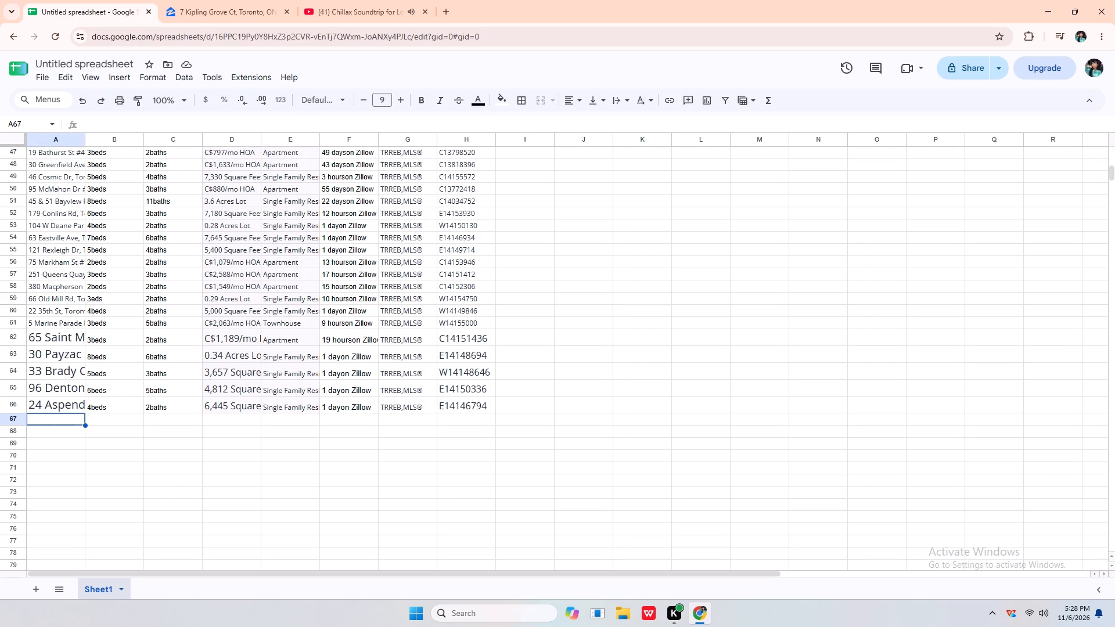
{"action": "key", "text": "ctrl+v"}
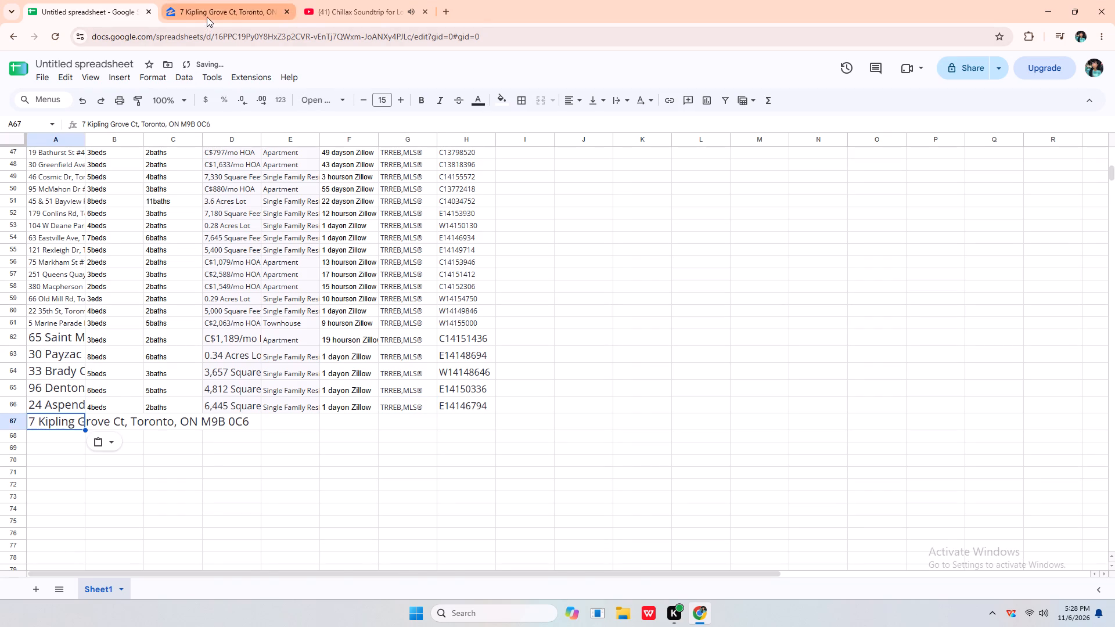
Copy the lot size "3,559 Square Feet Lot" from the Zillow listing into cell D67 of the spreadsheet.
{"action": "left_click", "coordinate": [207, 17]}
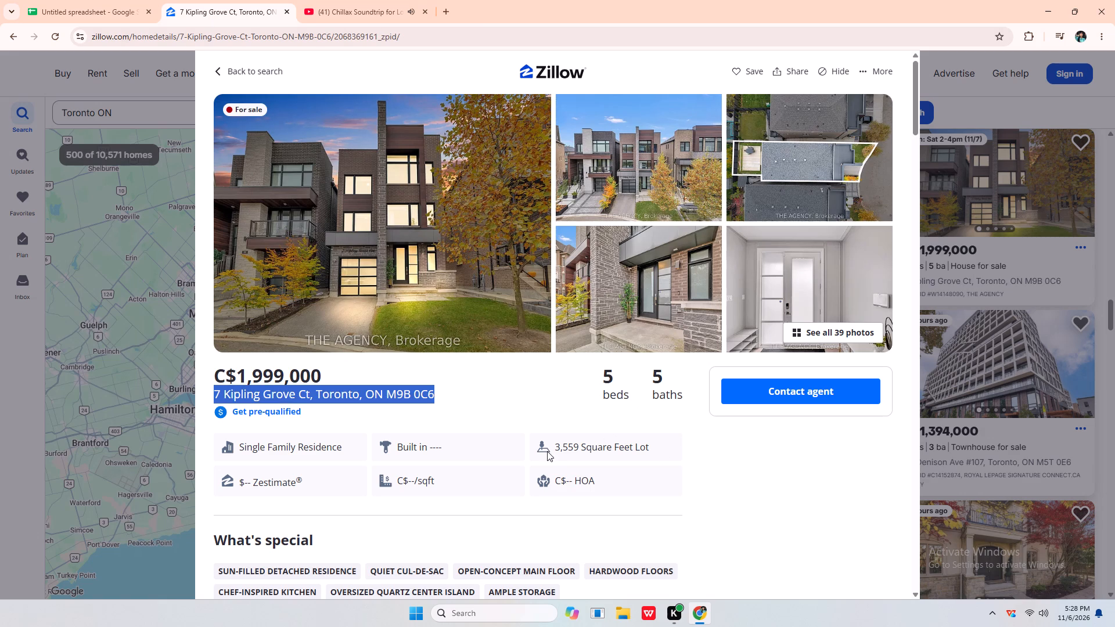
{"action": "left_click_drag", "start_coordinate": [553, 442], "coordinate": [654, 446]}
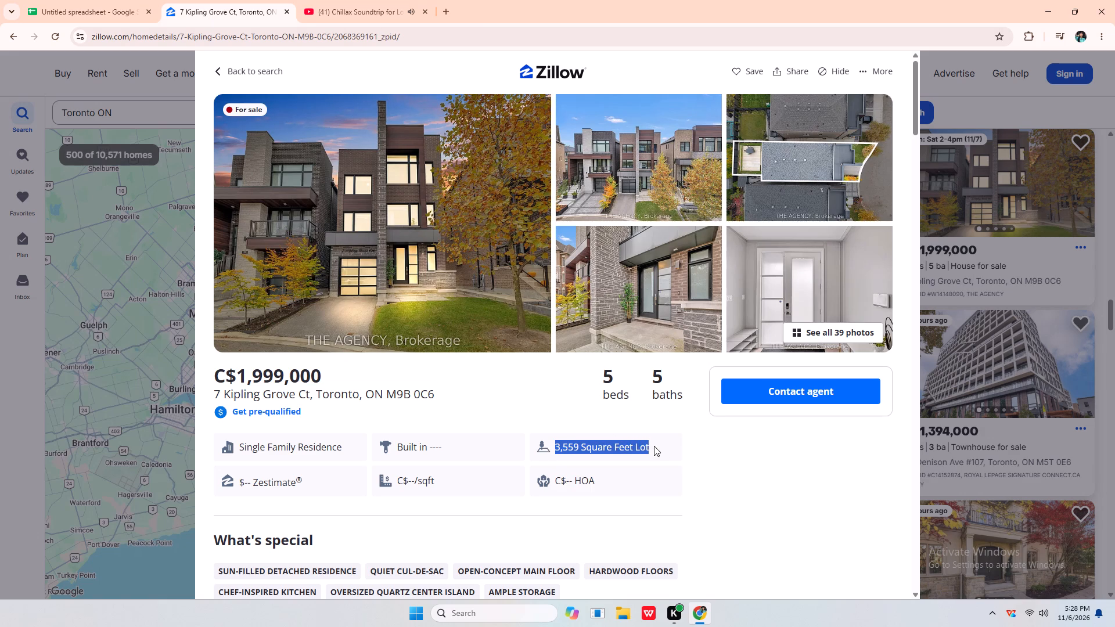
{"action": "left_click_drag", "start_coordinate": [654, 446], "coordinate": [654, 446]}
{"action": "key", "text": "ctrl+c"}
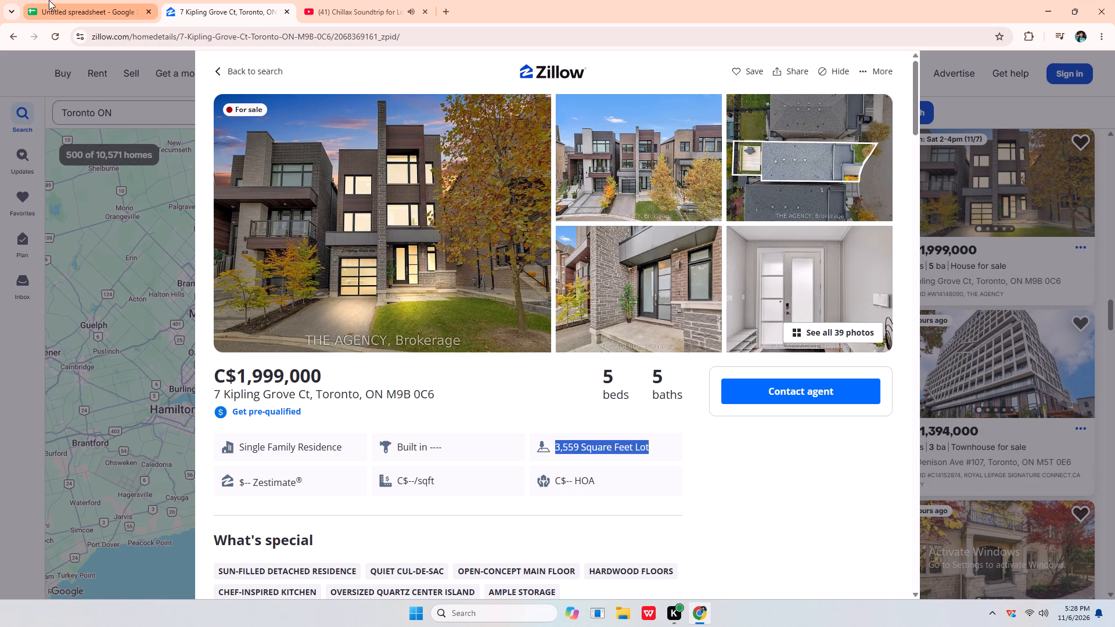
{"action": "left_click", "coordinate": [60, 11]}
{"action": "left_click", "coordinate": [245, 417]}
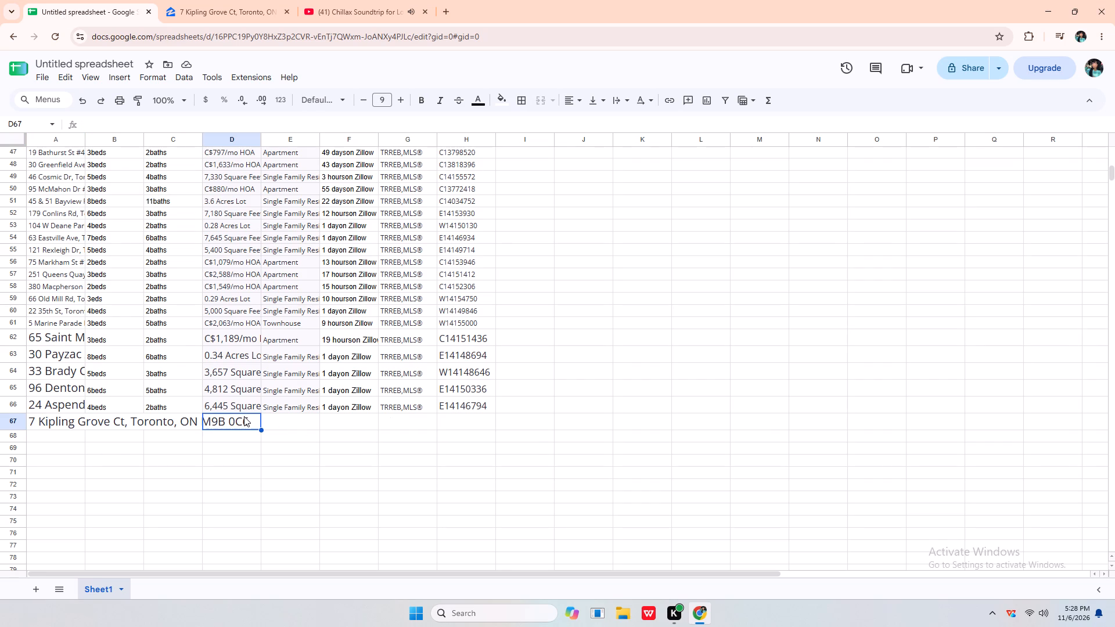
{"action": "key", "text": "ctrl+v"}
Enter "5beds" in cell B67 and "5baths" in cell C67.
{"action": "key", "text": "Left"}
{"action": "key", "text": "Left"}
{"action": "key", "text": "5"}
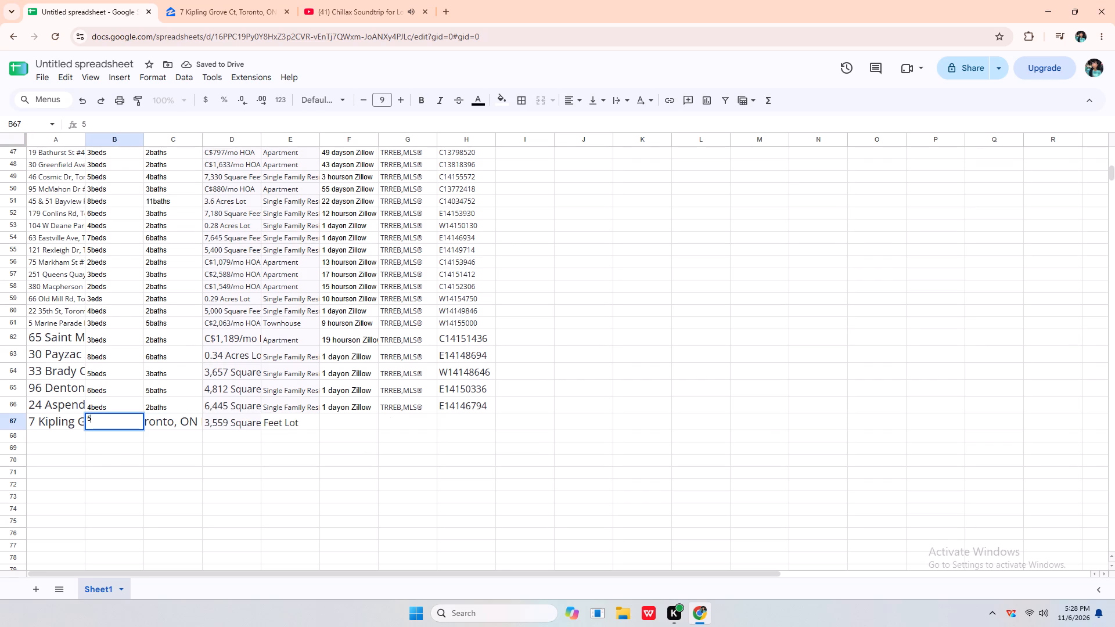
{"action": "type", "text": "beds"}
{"action": "key", "text": "Right"}
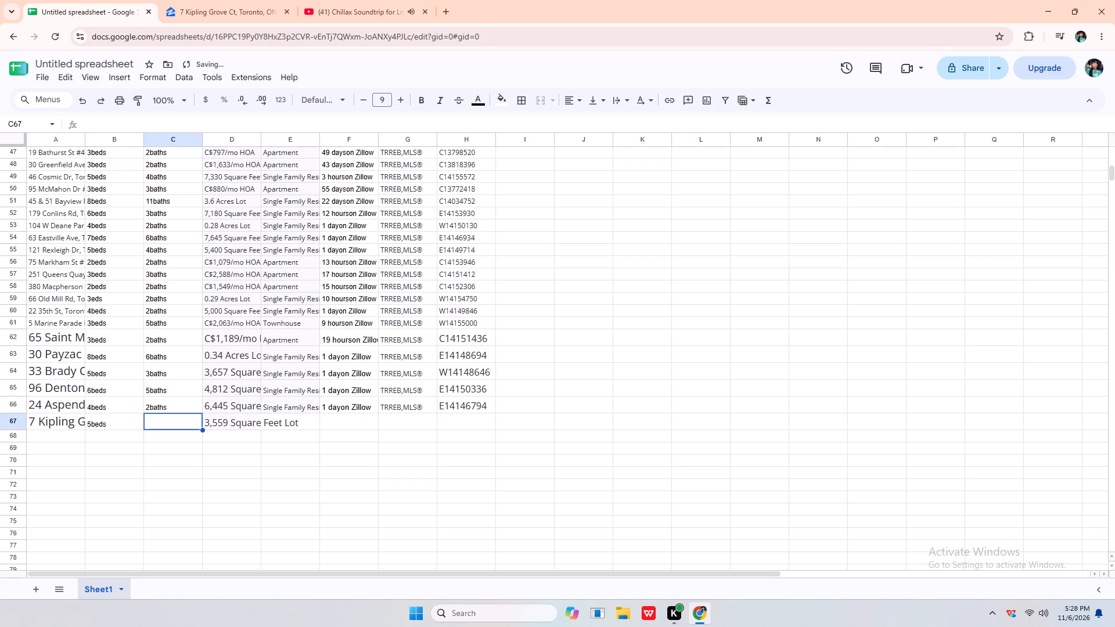
{"action": "key", "text": "5"}
{"action": "type", "text": "baths"}
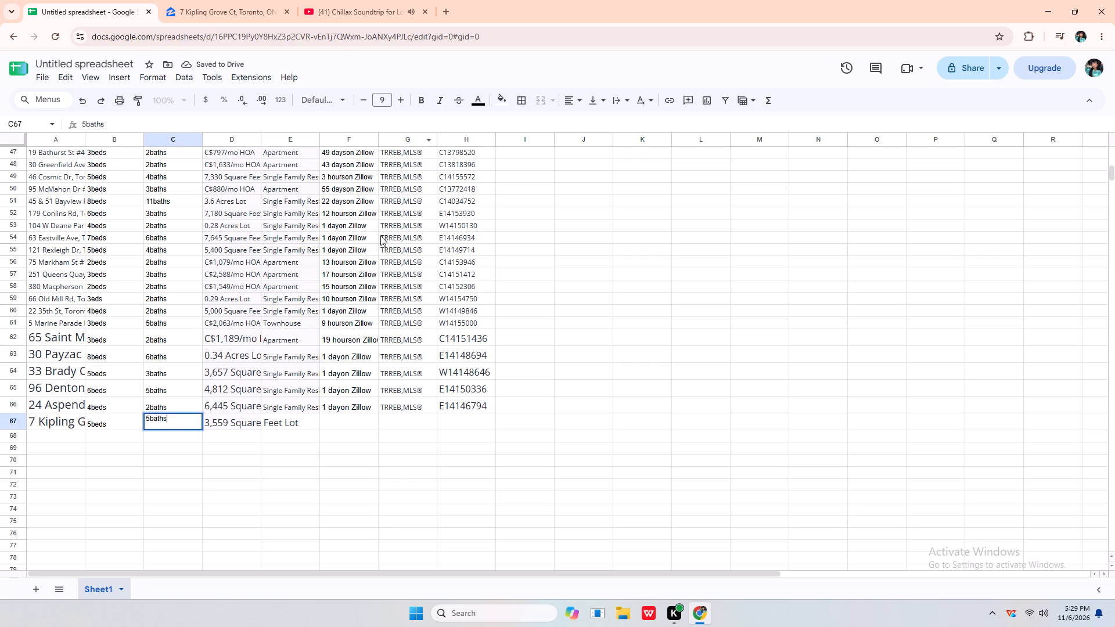
Copy the home type "Single Family Residence" from cell E66 into cell E67.
{"action": "left_click", "coordinate": [305, 407]}
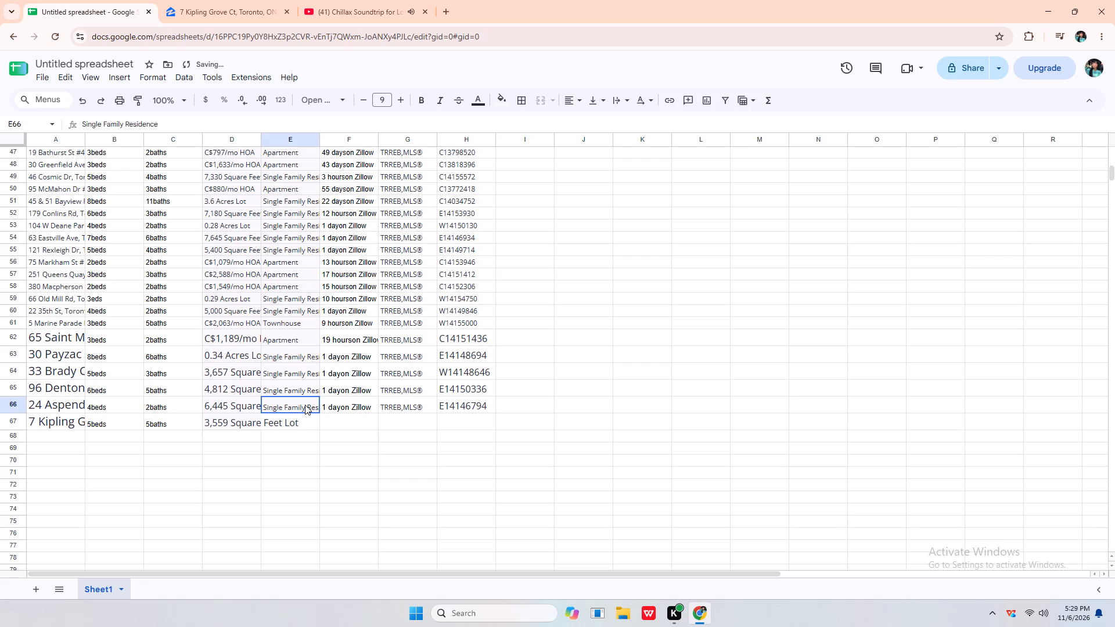
{"action": "key", "text": "ctrl+c"}
{"action": "key", "text": "Down"}
{"action": "key", "text": "ctrl+v"}
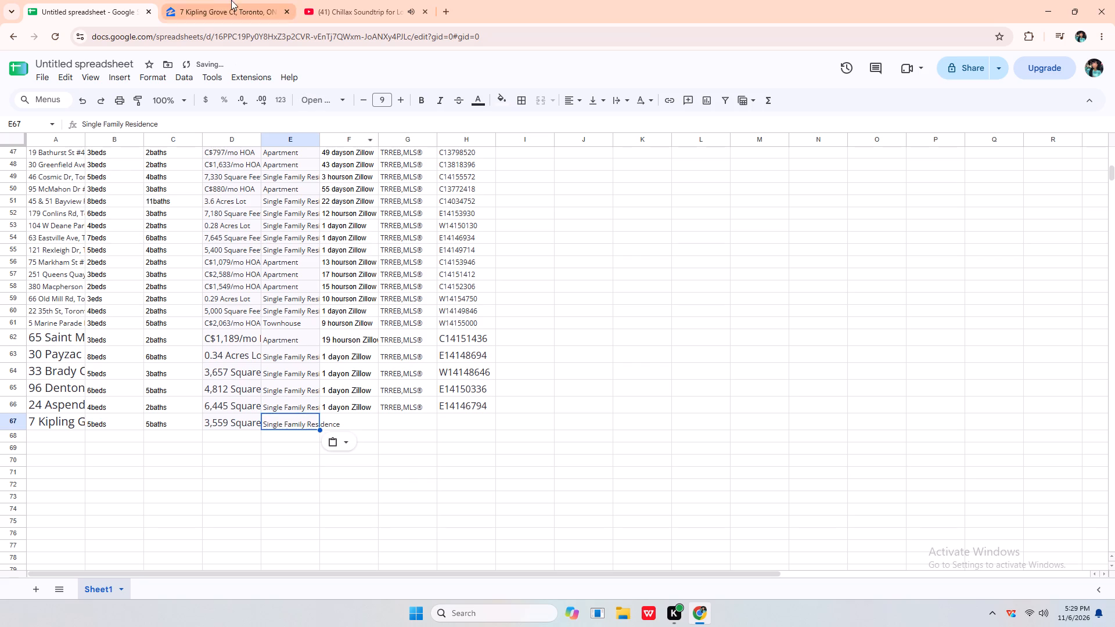
Copy the listing age "1 day on Zillow" from the C$1,999,000 Zillow listing into cell F67 of the spreadsheet.
{"action": "left_click", "coordinate": [219, 6]}
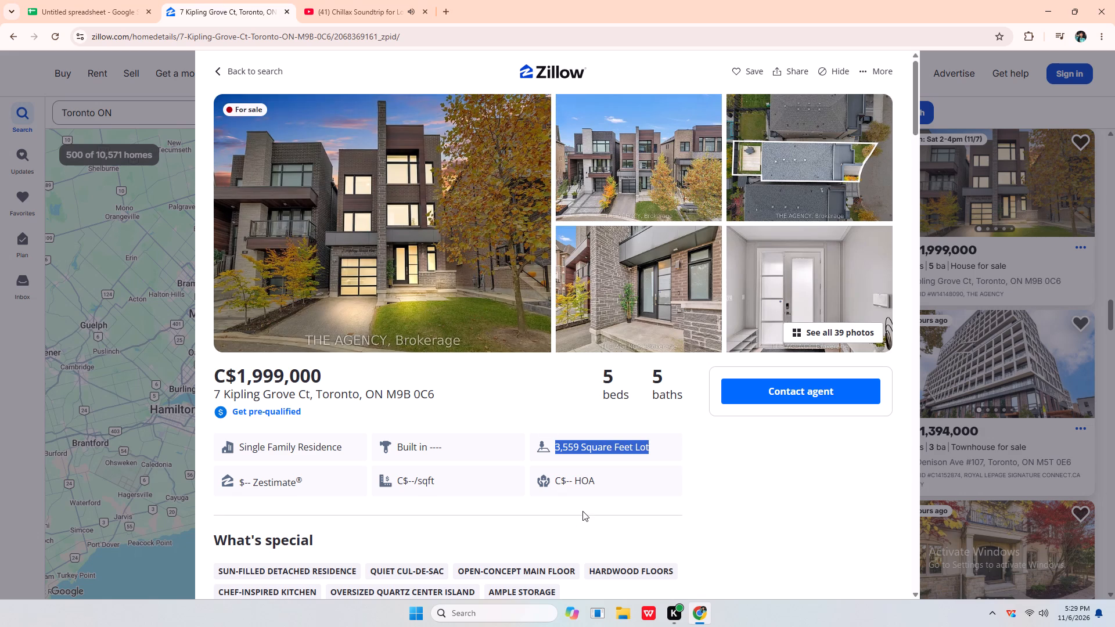
{"action": "scroll", "coordinate": [583, 511], "scroll_direction": "down", "scroll_amount": 6}
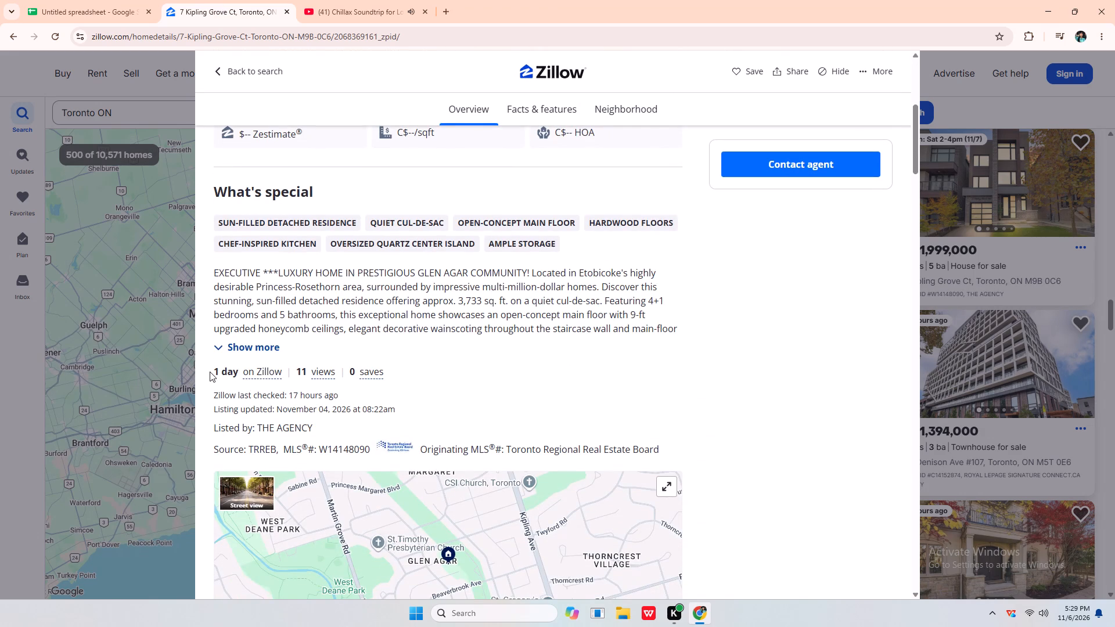
{"action": "left_click_drag", "start_coordinate": [209, 372], "coordinate": [283, 370]}
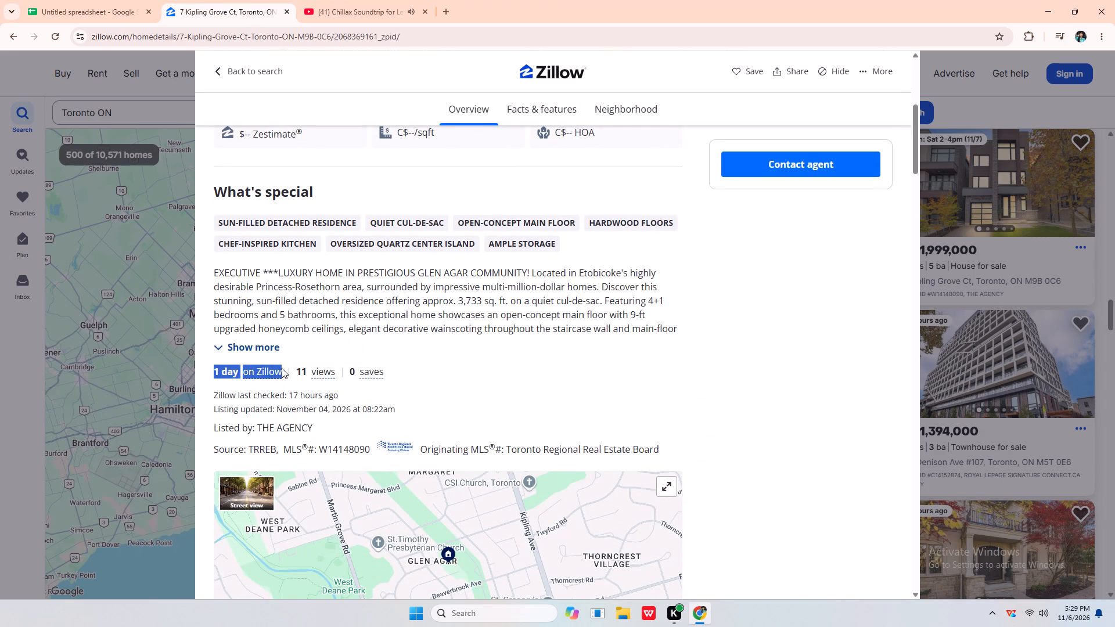
{"action": "key", "text": "ctrl+c"}
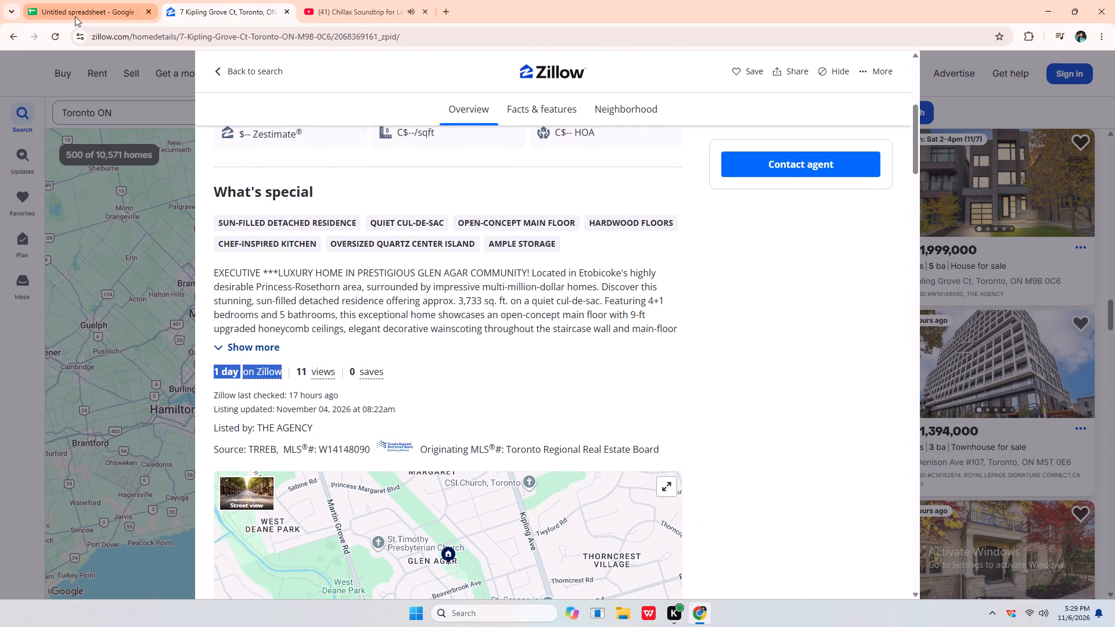
{"action": "left_click", "coordinate": [75, 16]}
{"action": "left_click", "coordinate": [359, 426]}
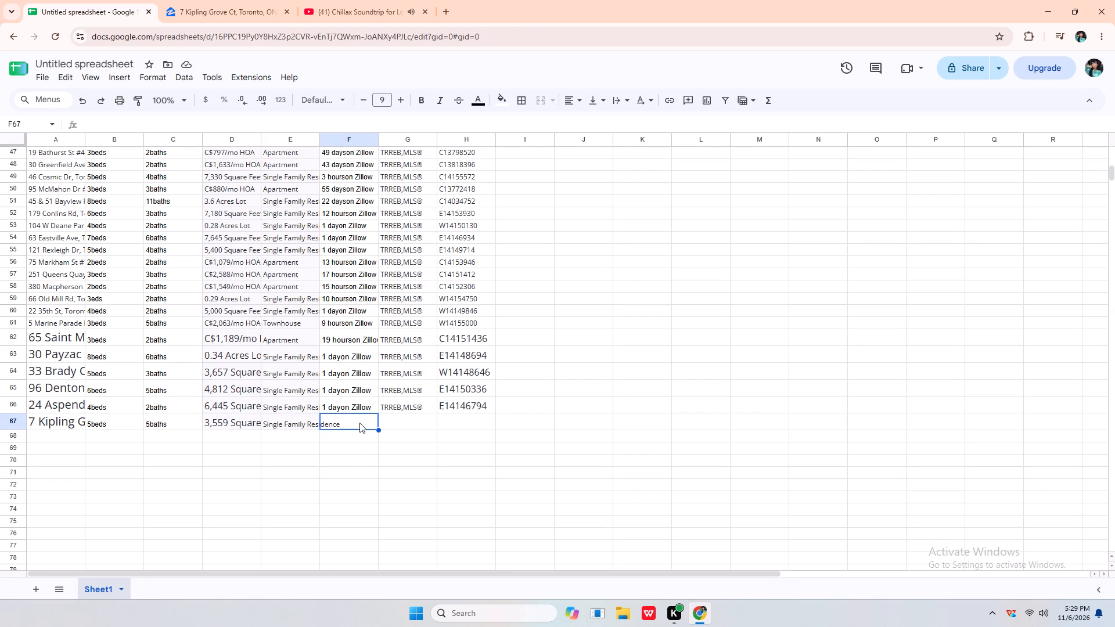
{"action": "key", "text": "ctrl+v"}
Copy the source "TRREB,MLS®" from cell G66 into cell G67.
{"action": "left_click", "coordinate": [406, 406]}
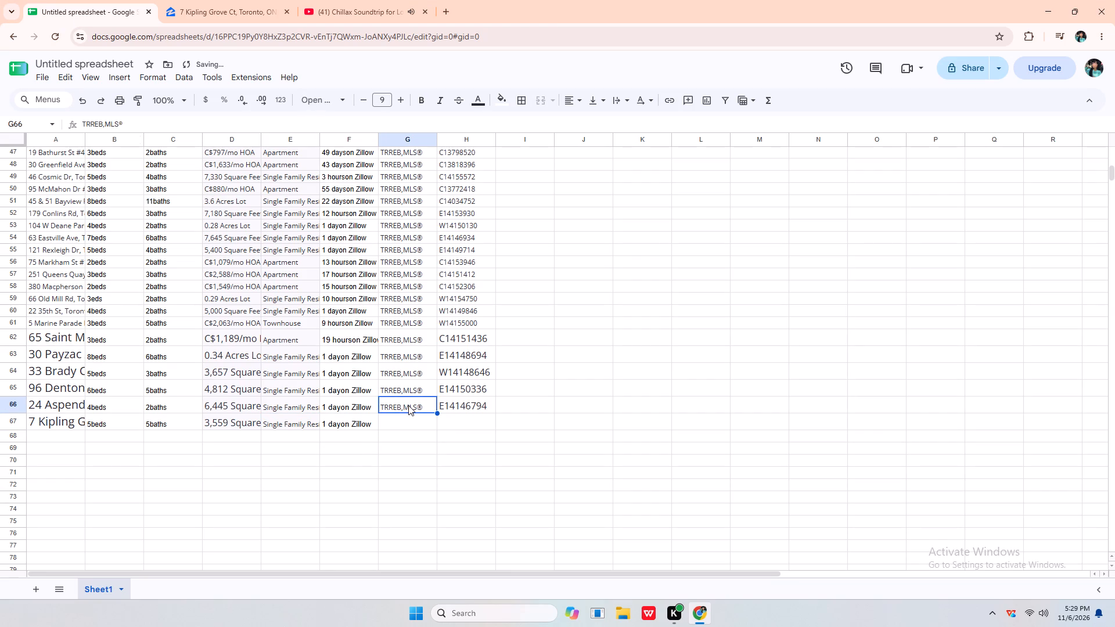
{"action": "key", "text": "ctrl+c"}
{"action": "key", "text": "Down"}
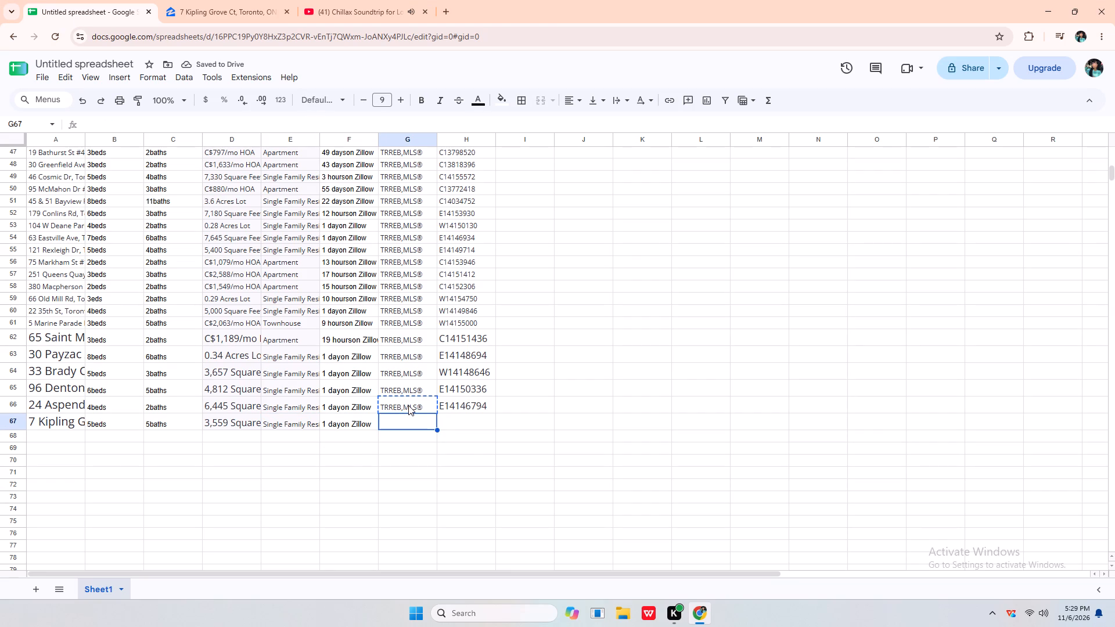
{"action": "key", "text": "ctrl+v"}
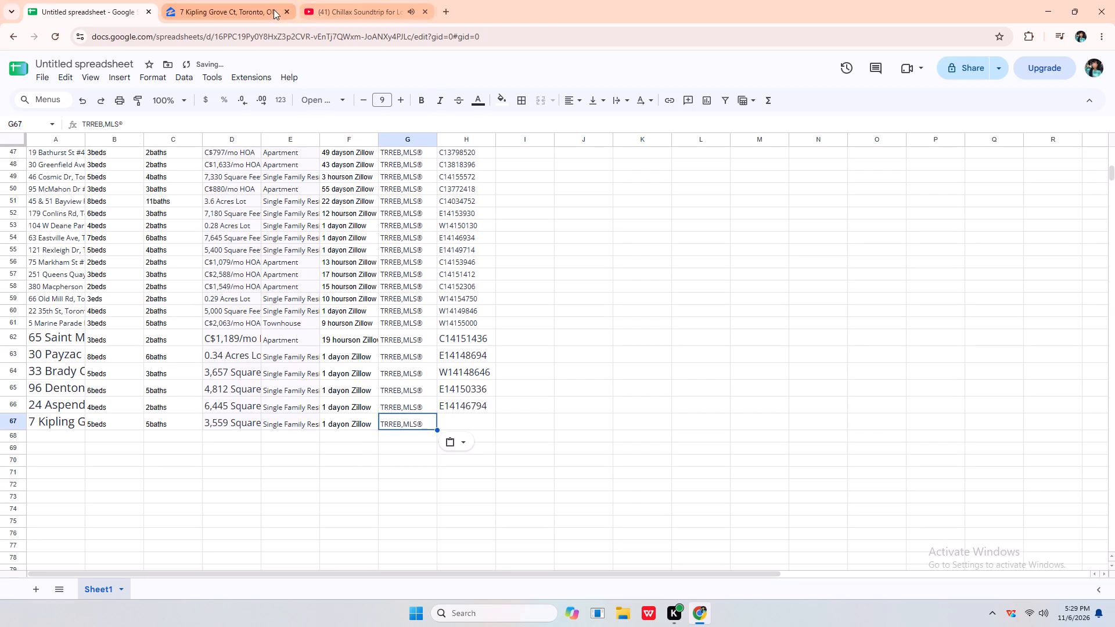
Copy the MLS number W14148090 from the Zillow listing into cell H67 of the spreadsheet.
{"action": "left_click", "coordinate": [249, 14]}
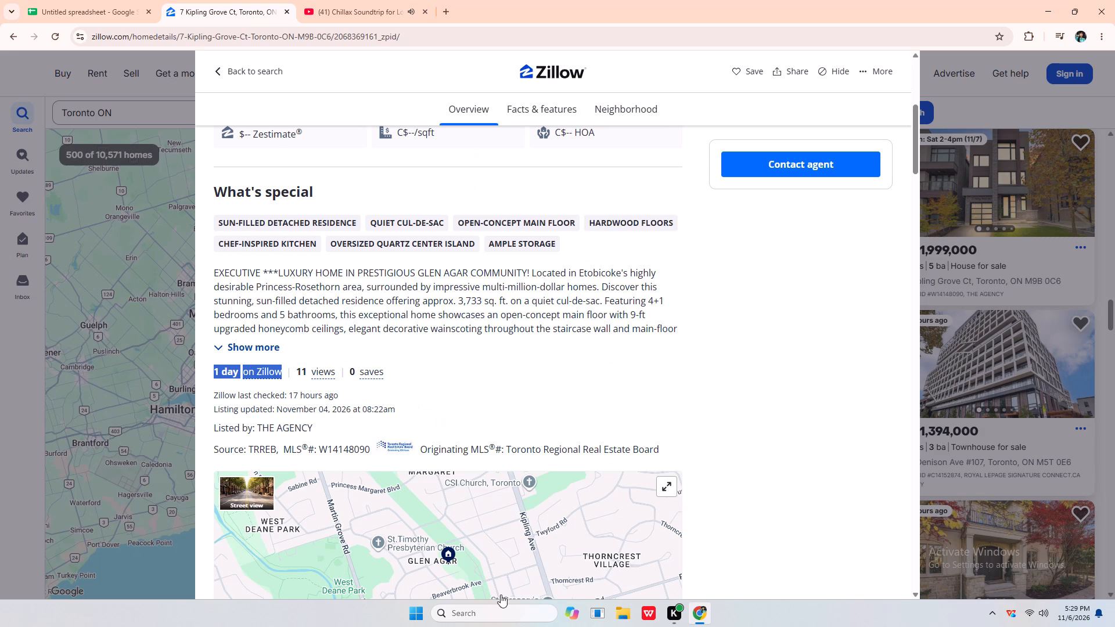
{"action": "left_click_drag", "start_coordinate": [316, 446], "coordinate": [379, 454]}
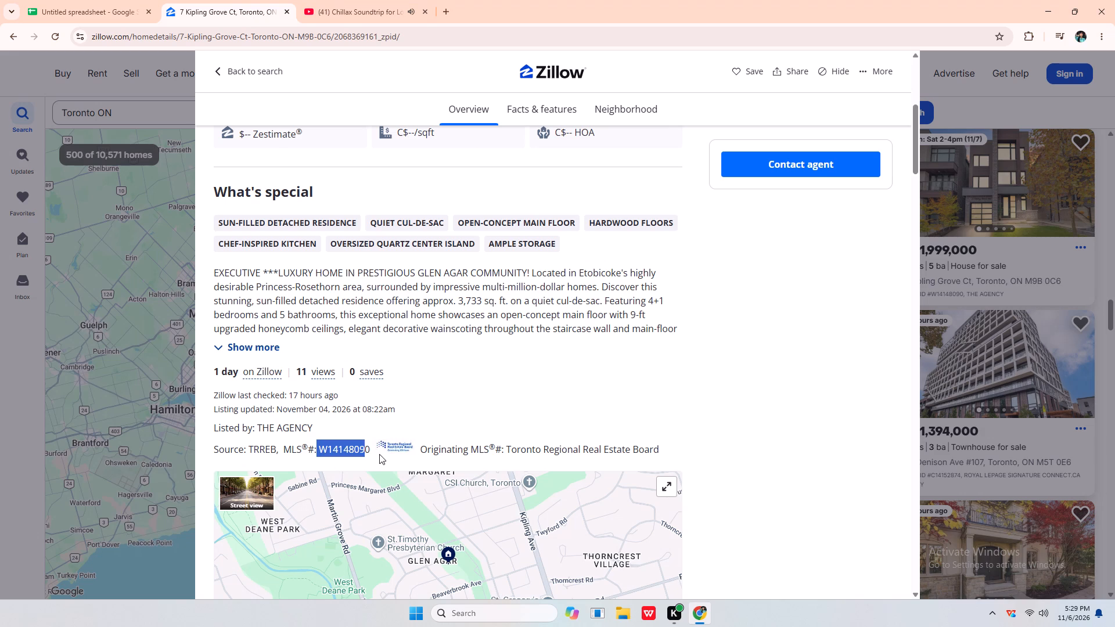
{"action": "left_click_drag", "start_coordinate": [379, 454], "coordinate": [380, 454]}
{"action": "key", "text": "ctrl+c"}
{"action": "left_click", "coordinate": [113, 5]}
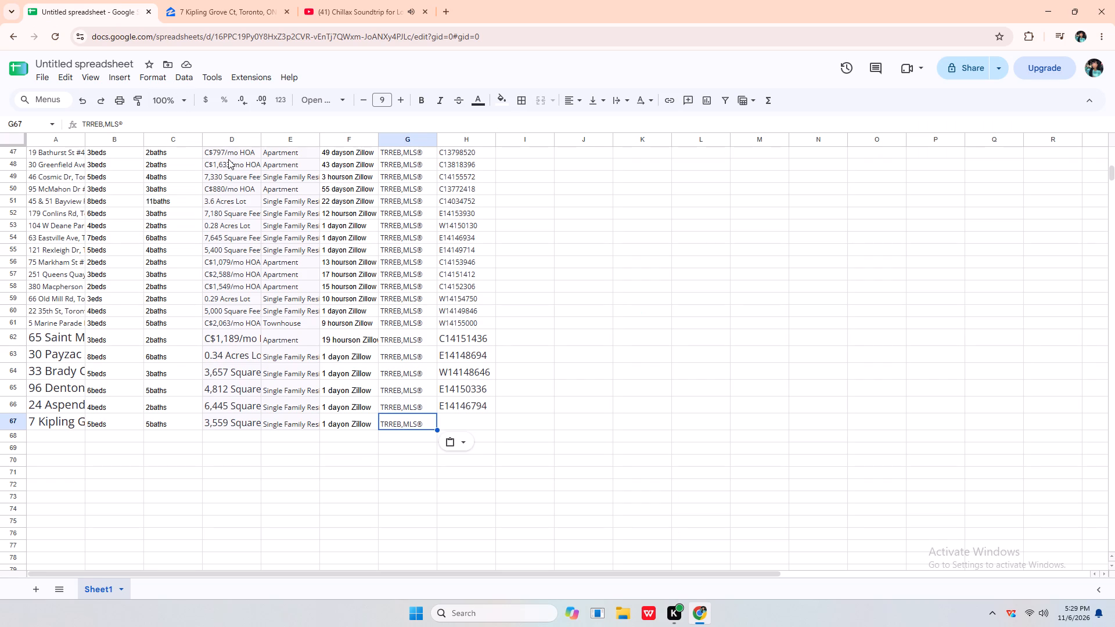
{"action": "key", "text": "Right"}
{"action": "key", "text": "ctrl+v"}
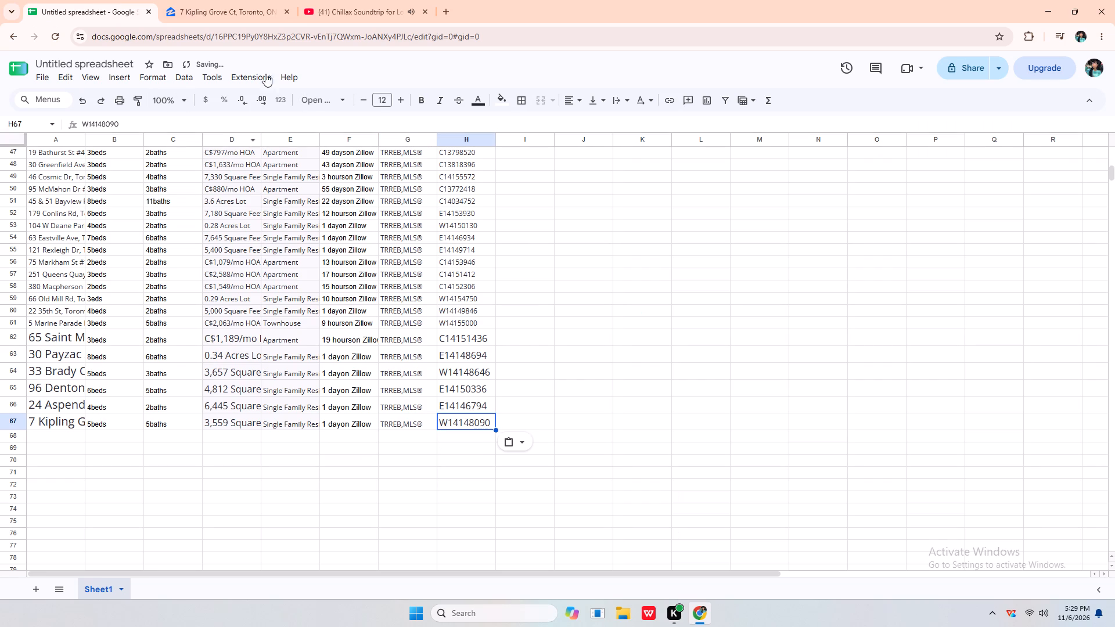
Switch to Zillow, return to the Toronto search results and open the C$1,425,000 three-bedroom apartment listing.
{"action": "left_click", "coordinate": [244, 17]}
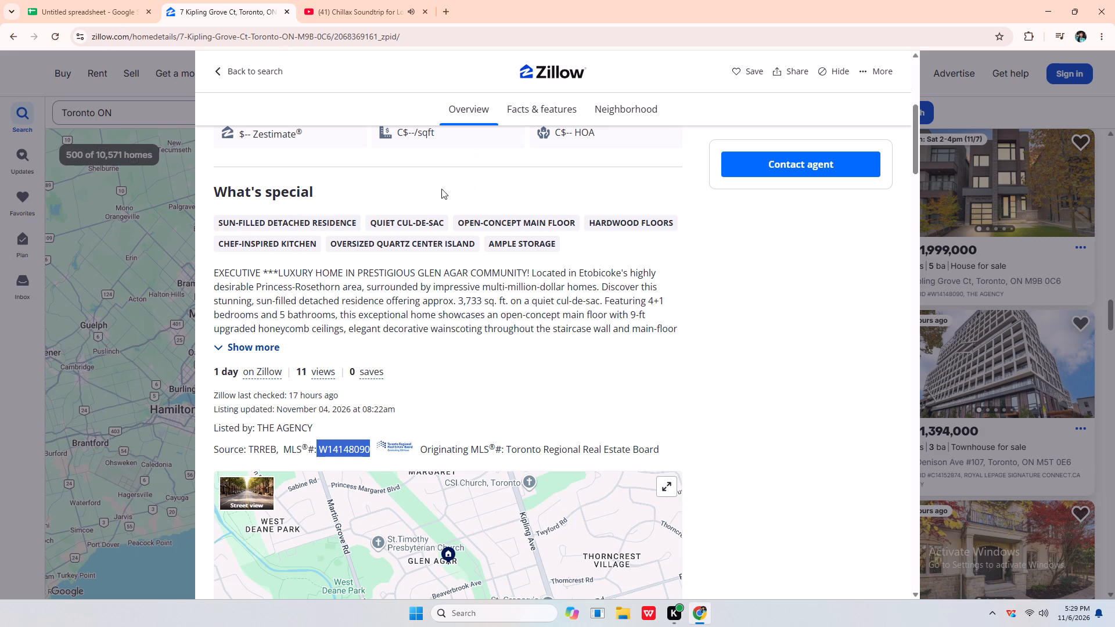
{"action": "left_click", "coordinate": [271, 74]}
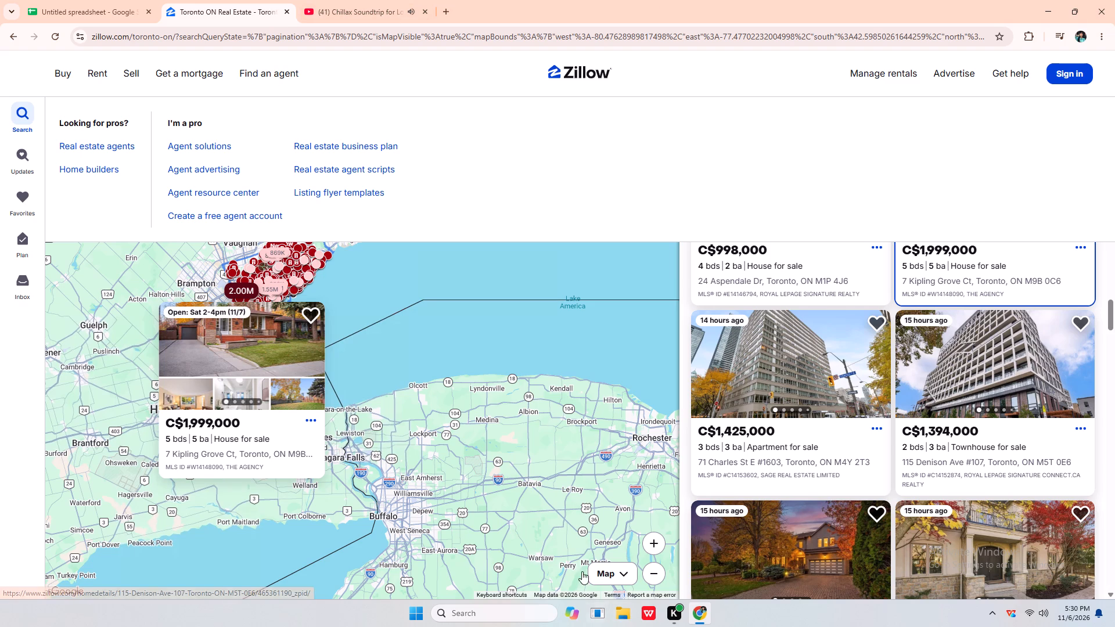
{"action": "left_click", "coordinate": [768, 463]}
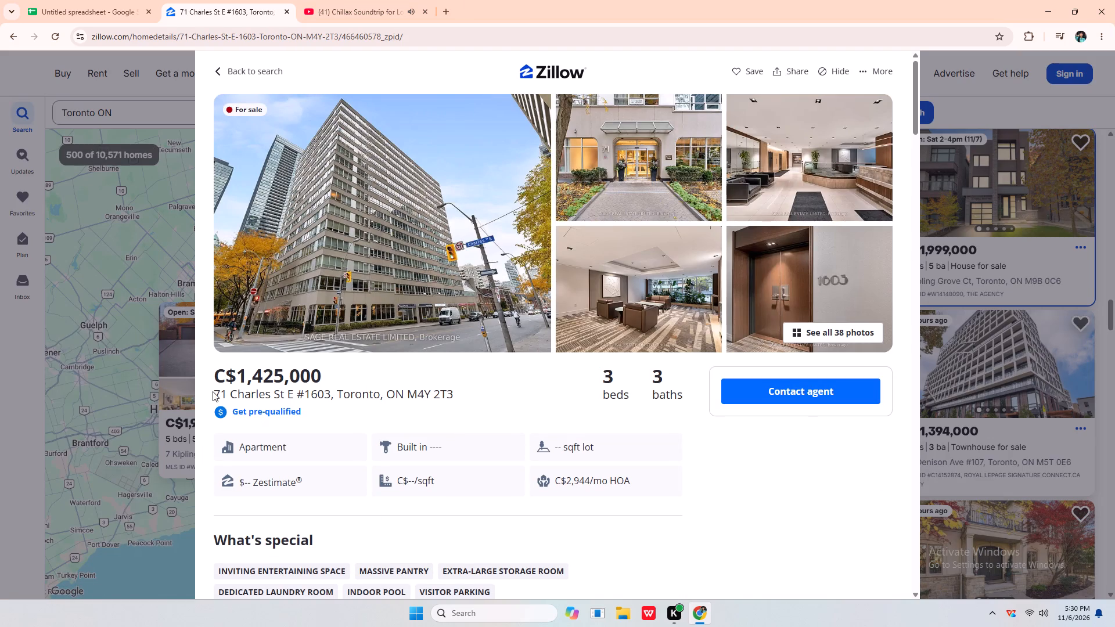
Copy the full address of the C$1,425,000 listing into cell A68 of the spreadsheet.
{"action": "left_click_drag", "start_coordinate": [213, 391], "coordinate": [463, 392]}
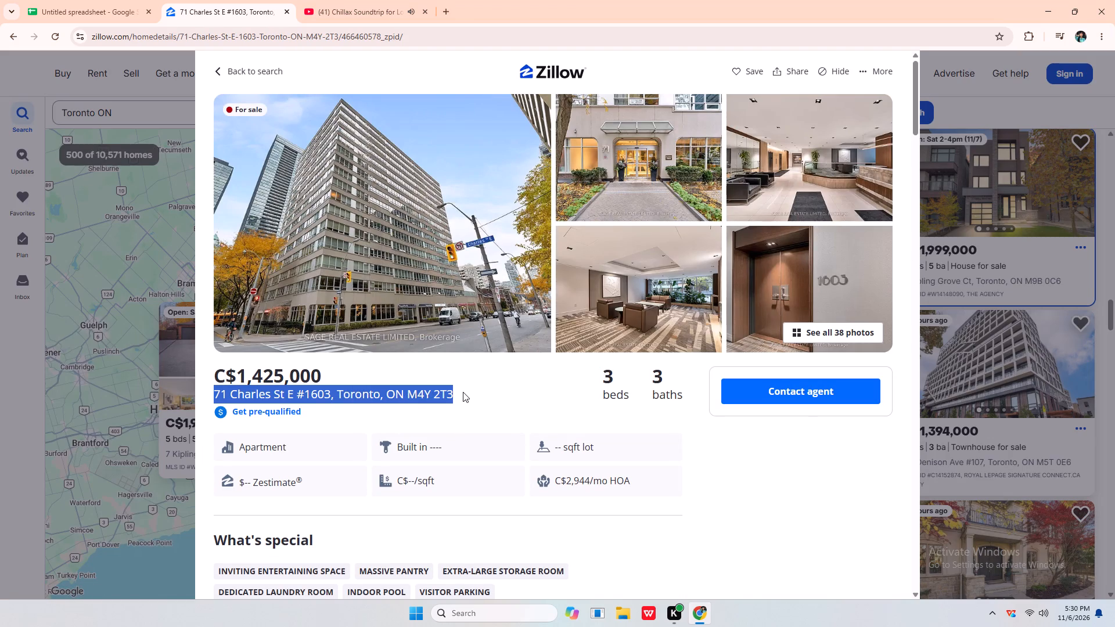
{"action": "left_click_drag", "start_coordinate": [463, 392], "coordinate": [460, 392]}
{"action": "key", "text": "ctrl+c"}
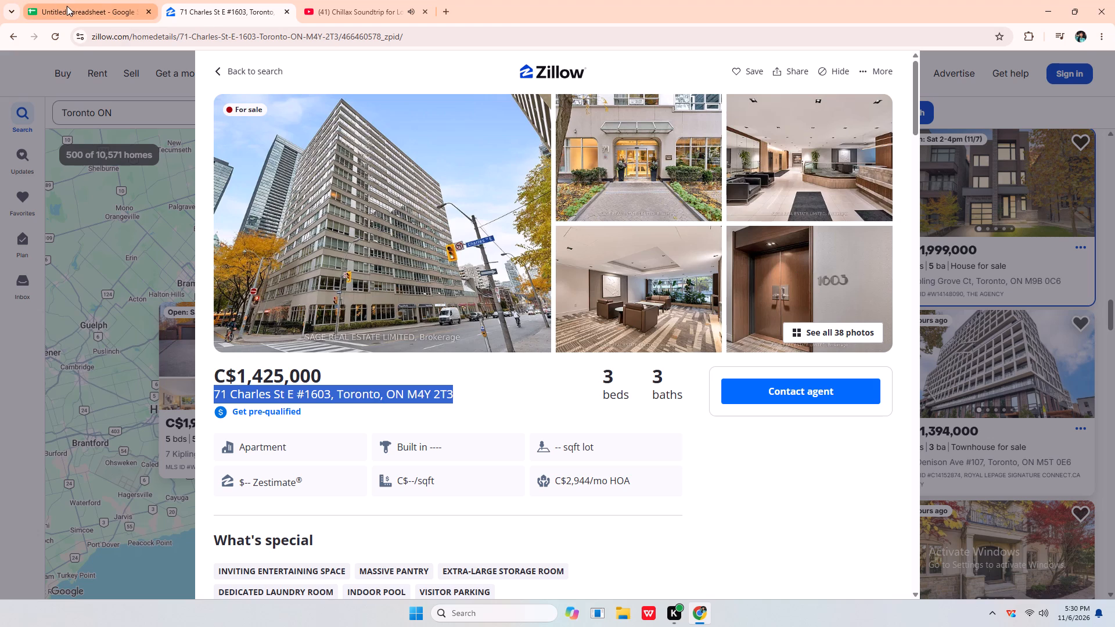
{"action": "left_click", "coordinate": [67, 6]}
{"action": "left_click", "coordinate": [70, 439]}
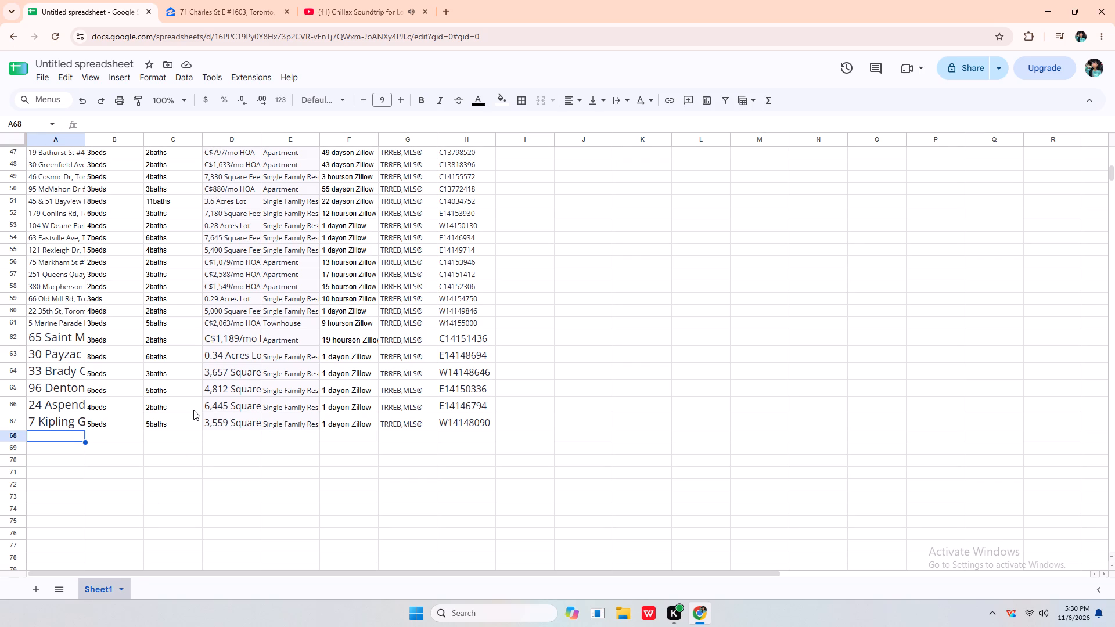
{"action": "key", "text": "ctrl+v"}
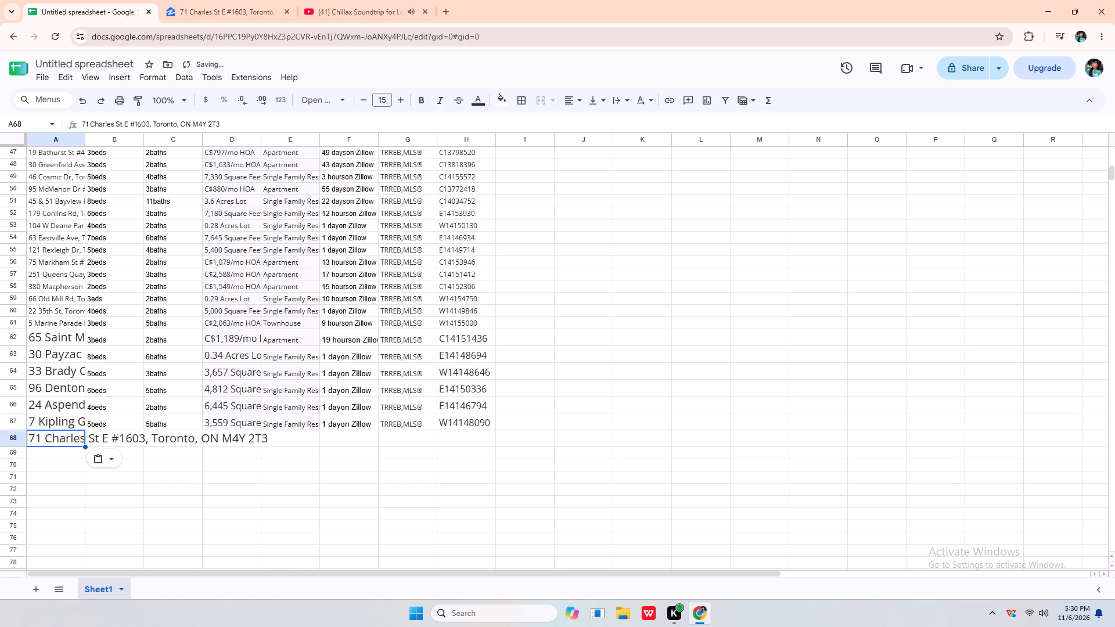
Copy the fee "C$2,944/mo HOA" from the Zillow listing into cell D68 of the spreadsheet.
{"action": "left_click", "coordinate": [200, 13]}
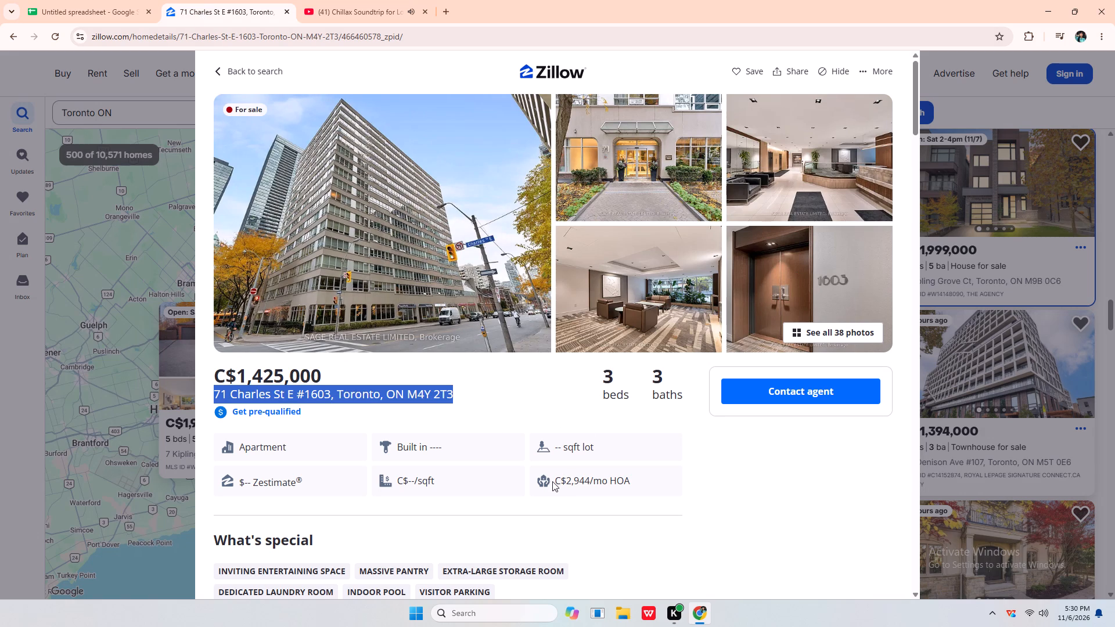
{"action": "left_click_drag", "start_coordinate": [552, 481], "coordinate": [642, 478]}
{"action": "key", "text": "ctrl+c"}
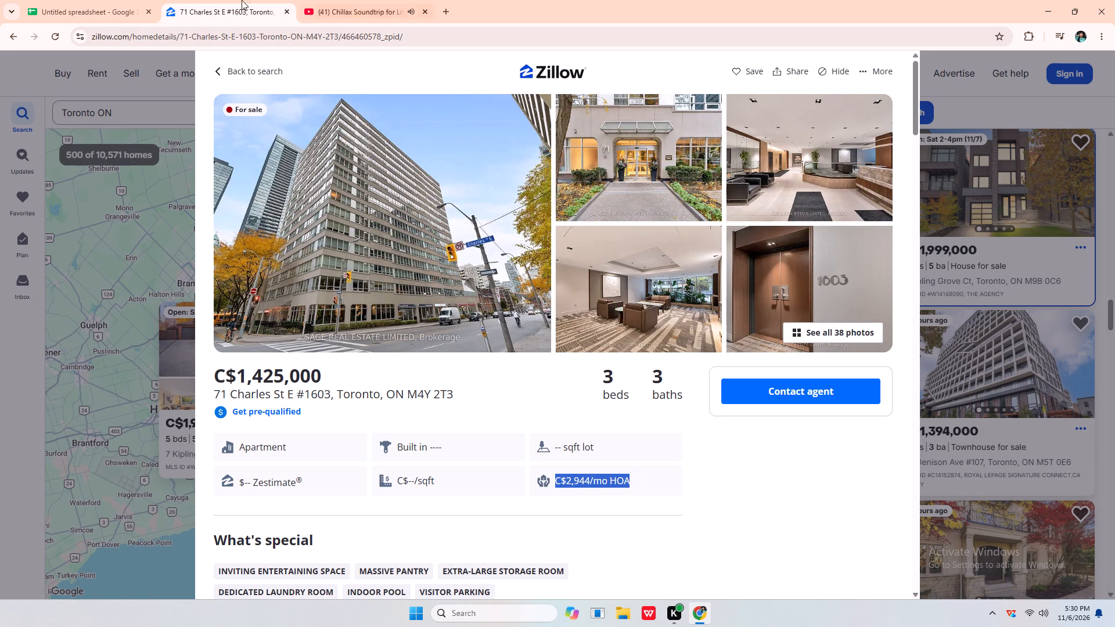
{"action": "left_click", "coordinate": [66, 7]}
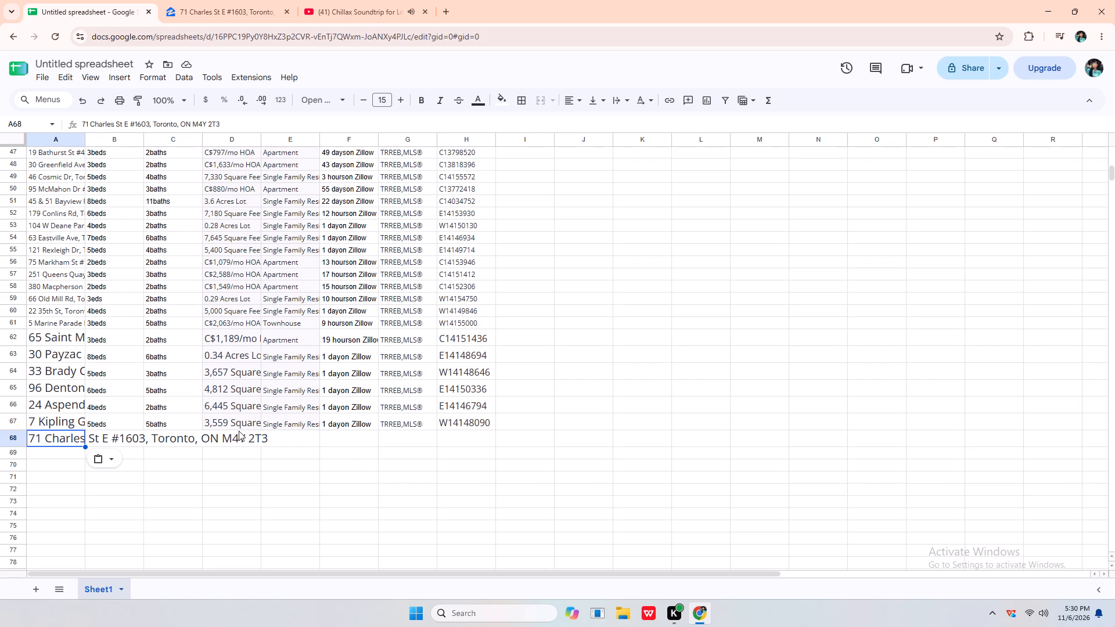
{"action": "left_click", "coordinate": [243, 431]}
{"action": "key", "text": "ctrl+v"}
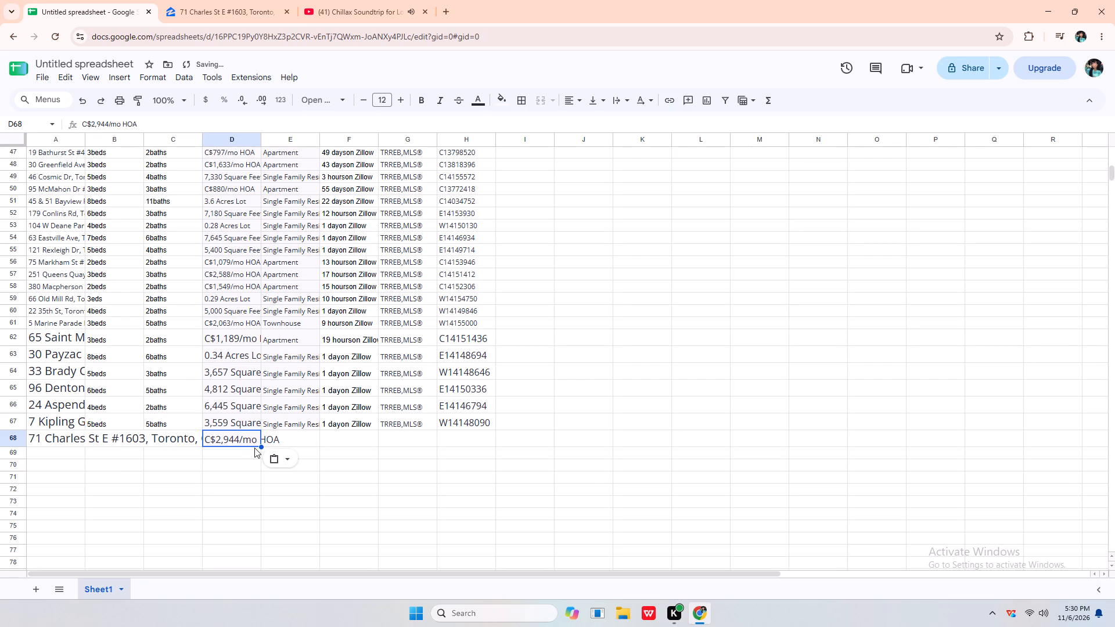
Enter "3beds" in cell B68 and "3baths" in cell C68.
{"action": "key", "text": "Left"}
{"action": "key", "text": "Left"}
{"action": "key", "text": "3"}
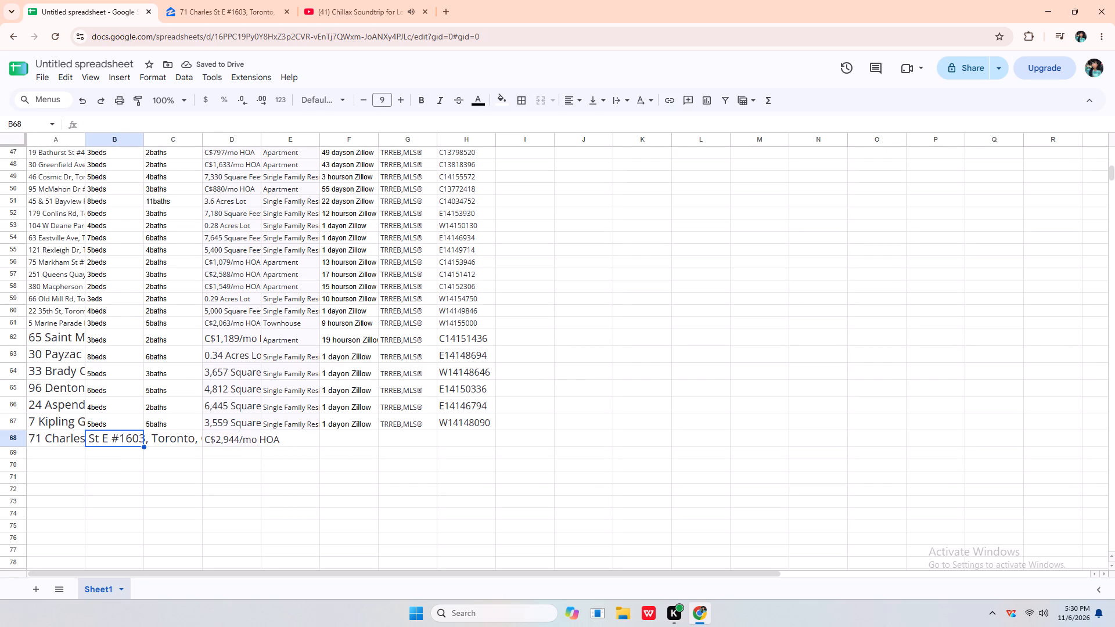
{"action": "type", "text": "beds"}
{"action": "key", "text": "Right"}
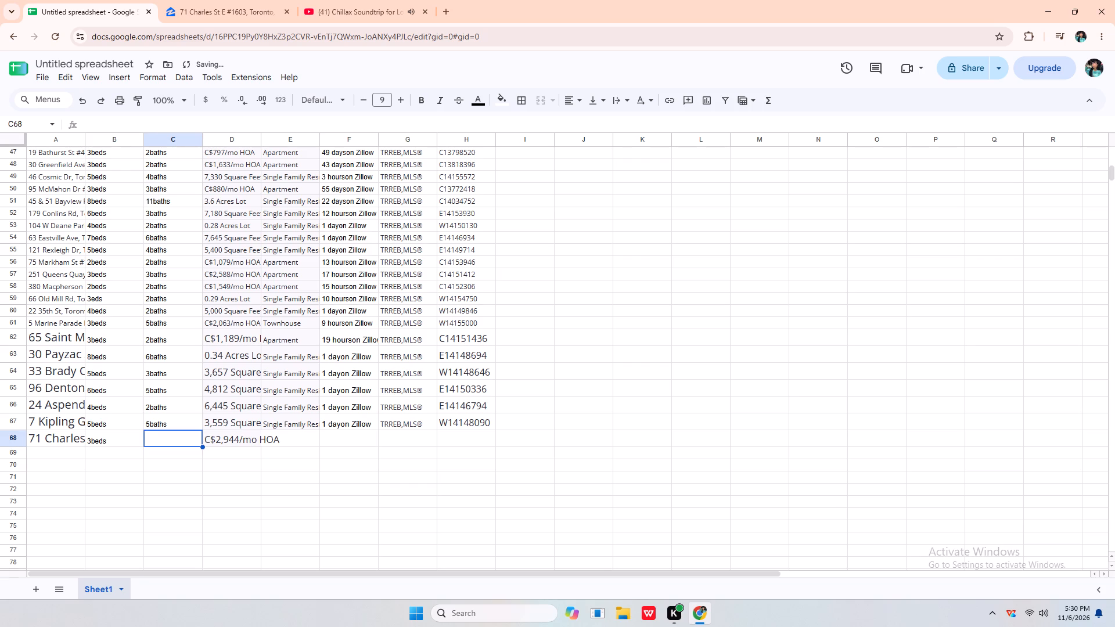
{"action": "key", "text": "3"}
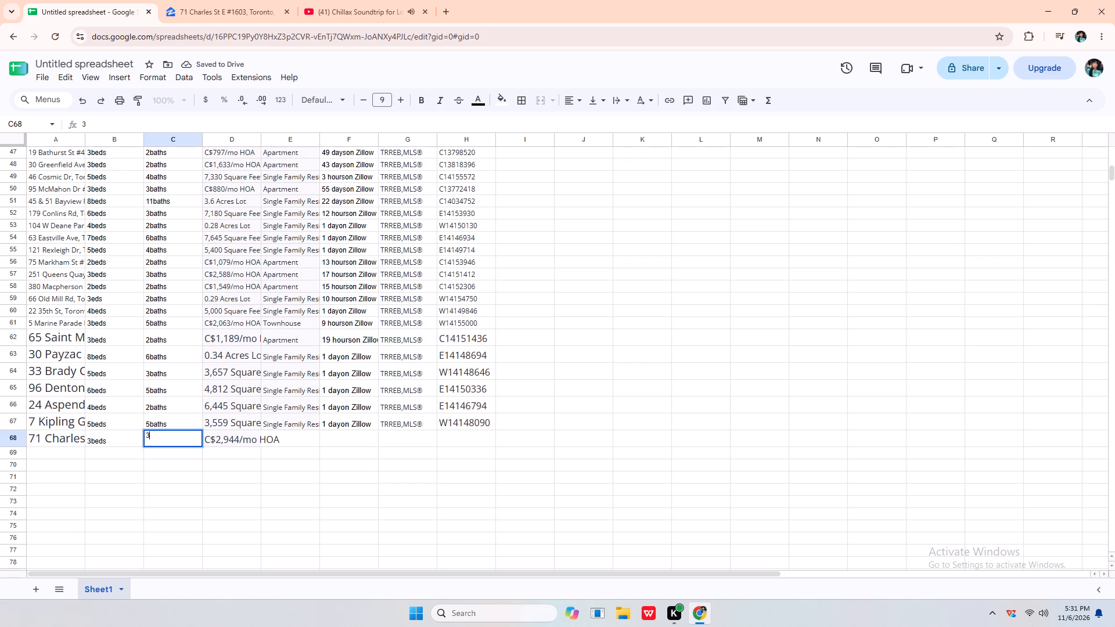
{"action": "type", "text": "baths"}
Copy the "15 hours on Zillow" listing age of the C$1,425,000 apartment from Zillow into cell F68 of the spreadsheet.
{"action": "left_click", "coordinate": [217, 5]}
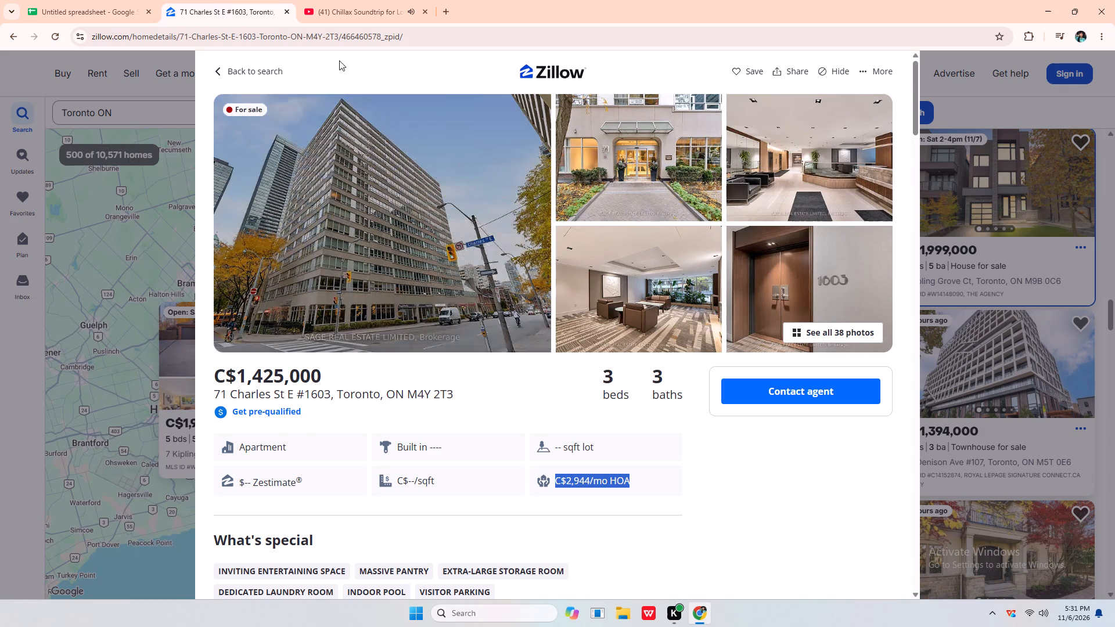
{"action": "scroll", "coordinate": [351, 549], "scroll_direction": "down", "scroll_amount": 3}
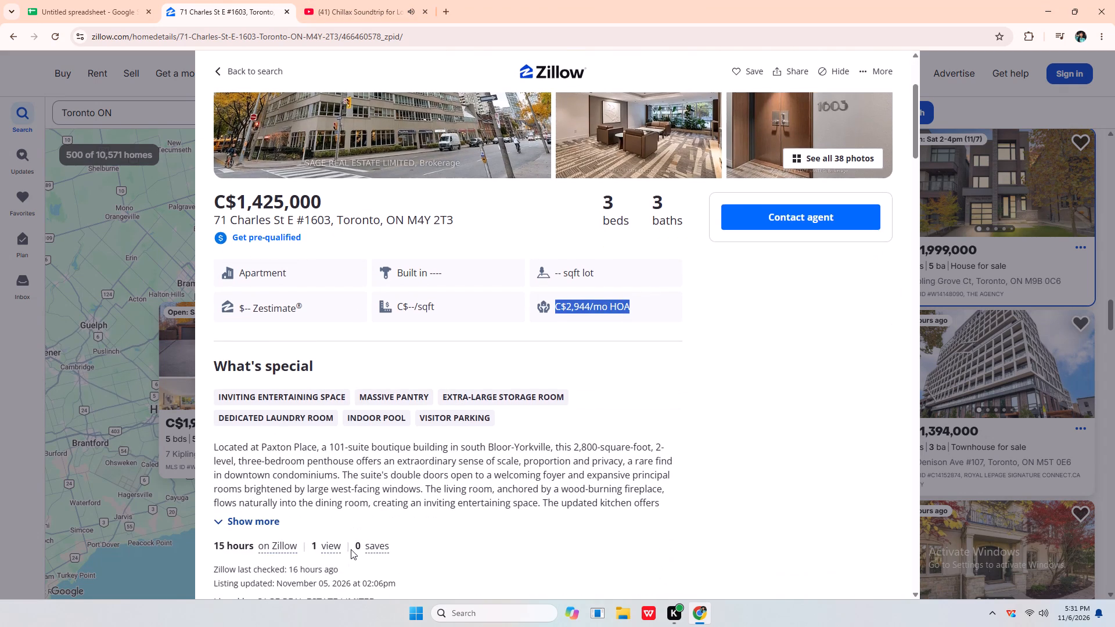
{"action": "scroll", "coordinate": [351, 550], "scroll_direction": "down", "scroll_amount": 2}
{"action": "left_click_drag", "start_coordinate": [215, 431], "coordinate": [298, 431]}
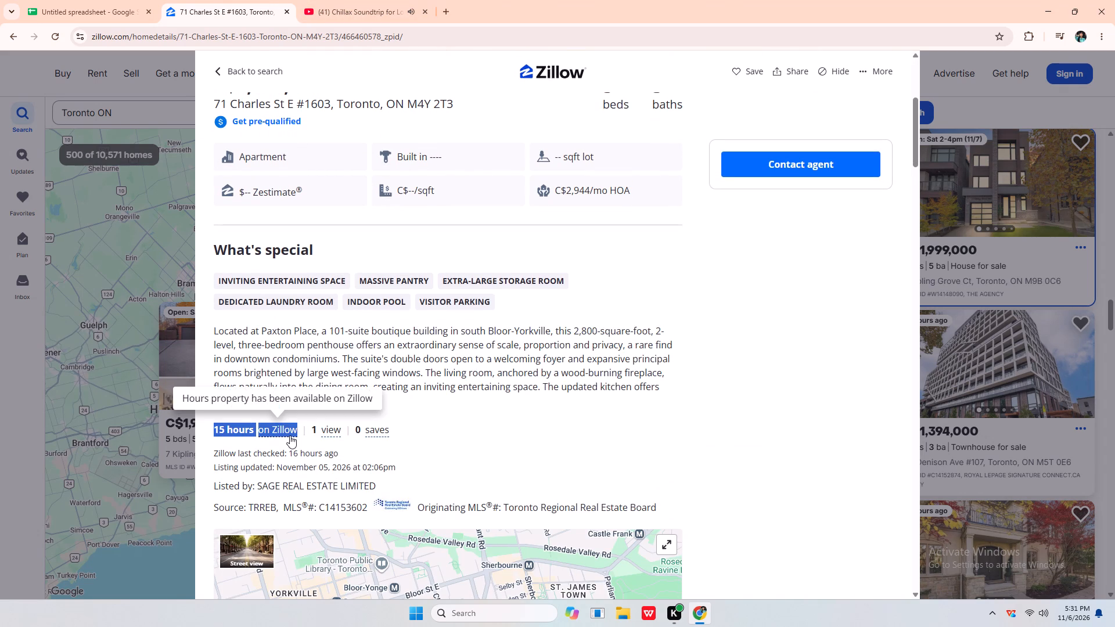
{"action": "key", "text": "ctrl+c"}
{"action": "left_click", "coordinate": [48, 11]}
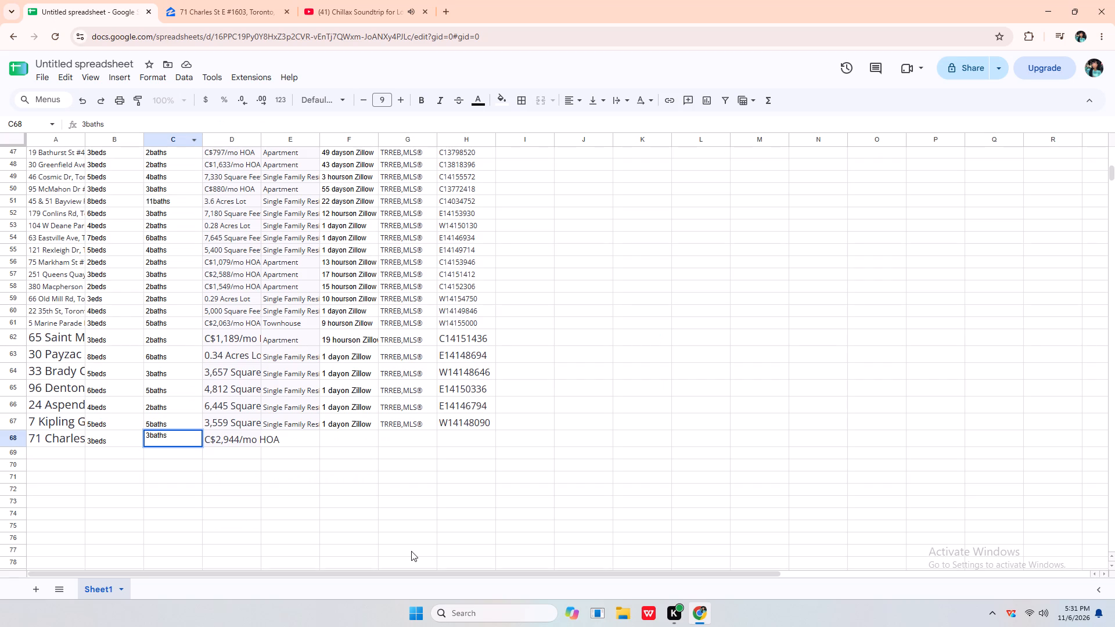
{"action": "left_click", "coordinate": [352, 438]}
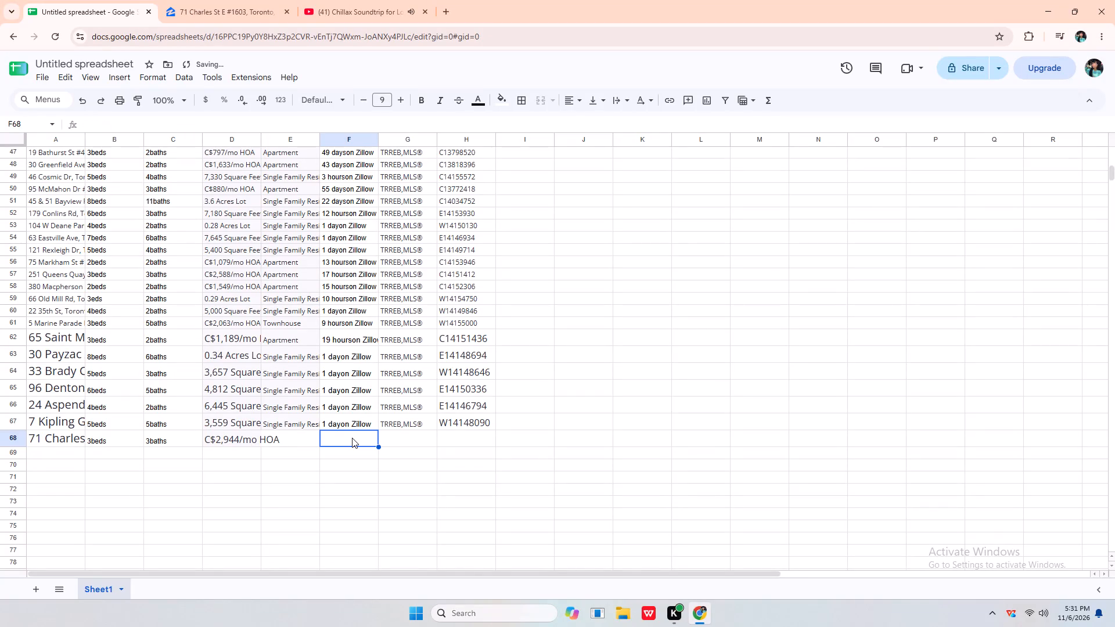
{"action": "key", "text": "ctrl+v"}
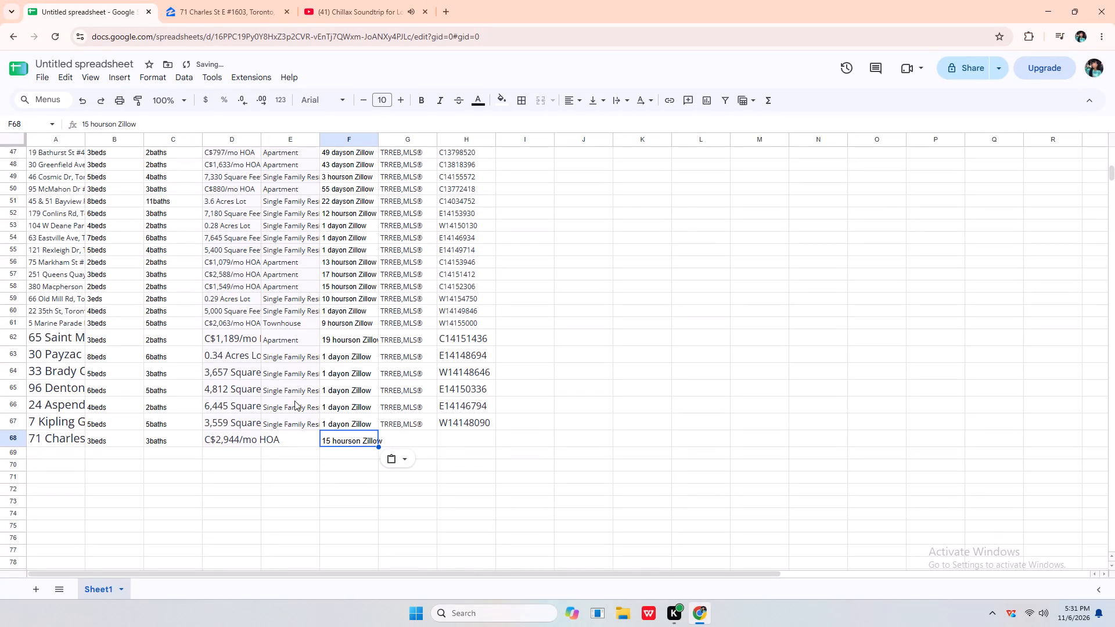
Copy the property type "Apartment" from cell E62 into cell E68.
{"action": "left_click", "coordinate": [289, 335]}
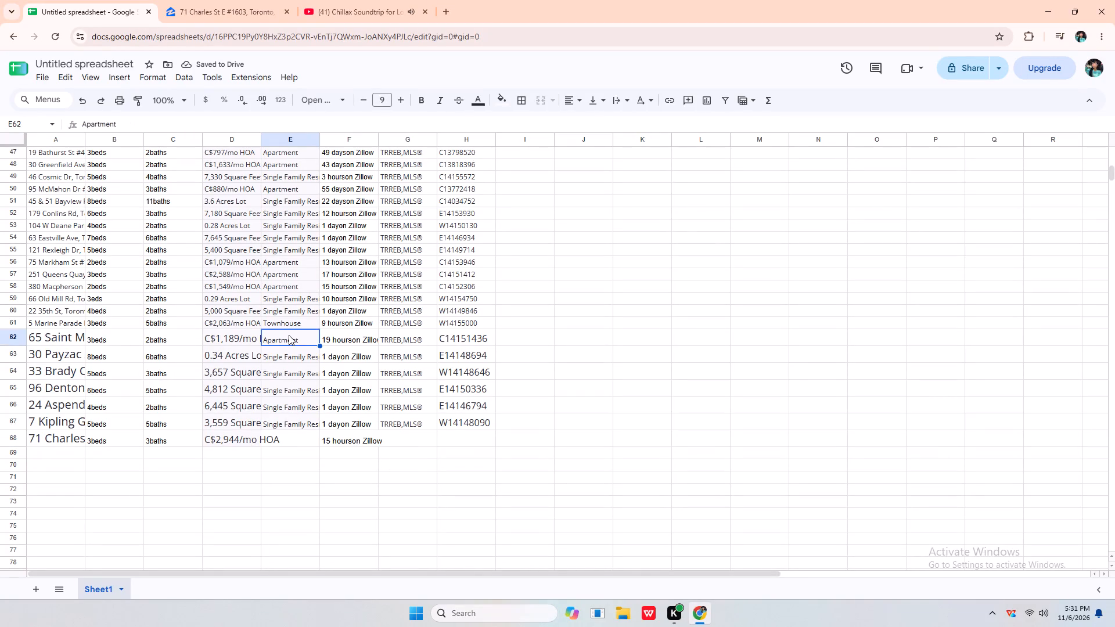
{"action": "key", "text": "ctrl+c"}
{"action": "key", "text": "Down"}
{"action": "key", "text": "Down"}
{"action": "key", "text": "Down"}
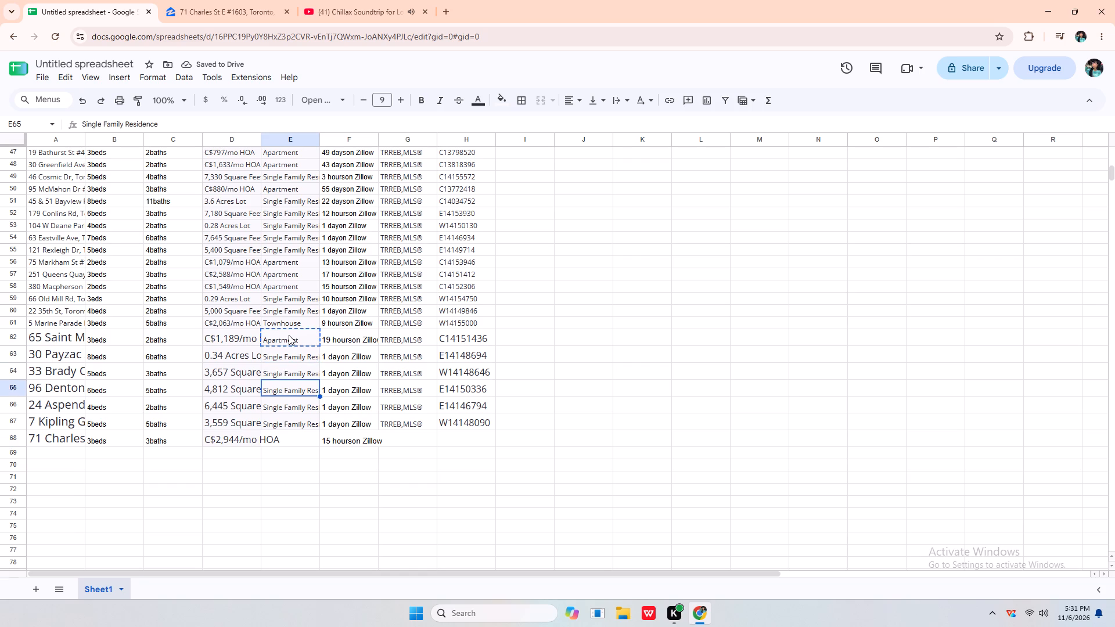
{"action": "key", "text": "Down"}
{"action": "key", "text": "Down"}
{"action": "key", "text": "Down"}
{"action": "key", "text": "ctrl+v"}
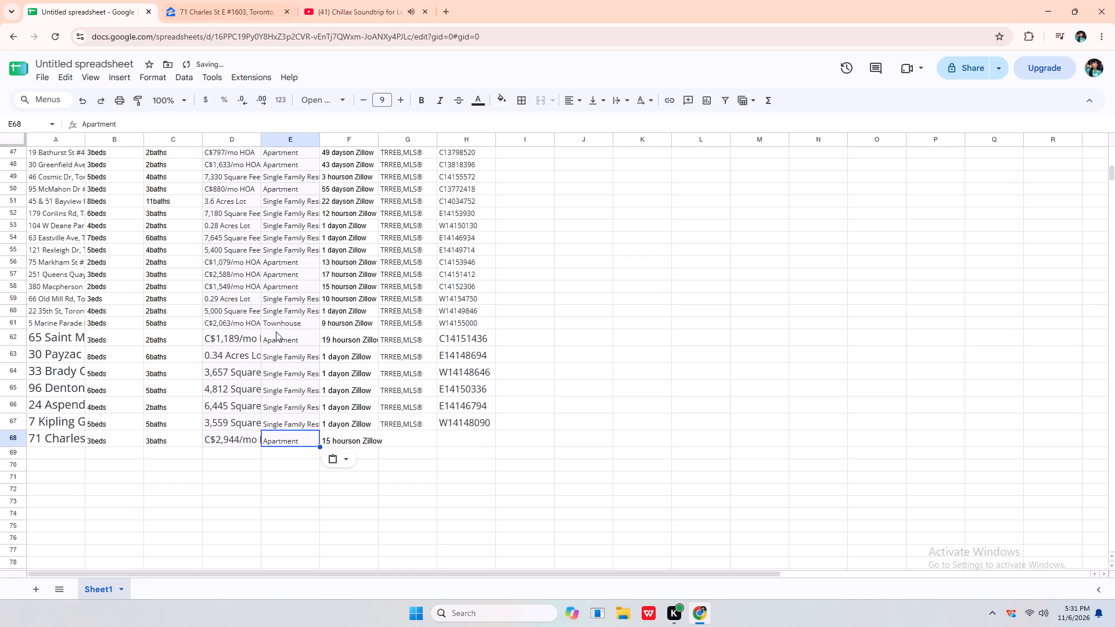
Copy the source "TRREB,MLS®" from cell G67 into cell G68.
{"action": "left_click", "coordinate": [391, 423]}
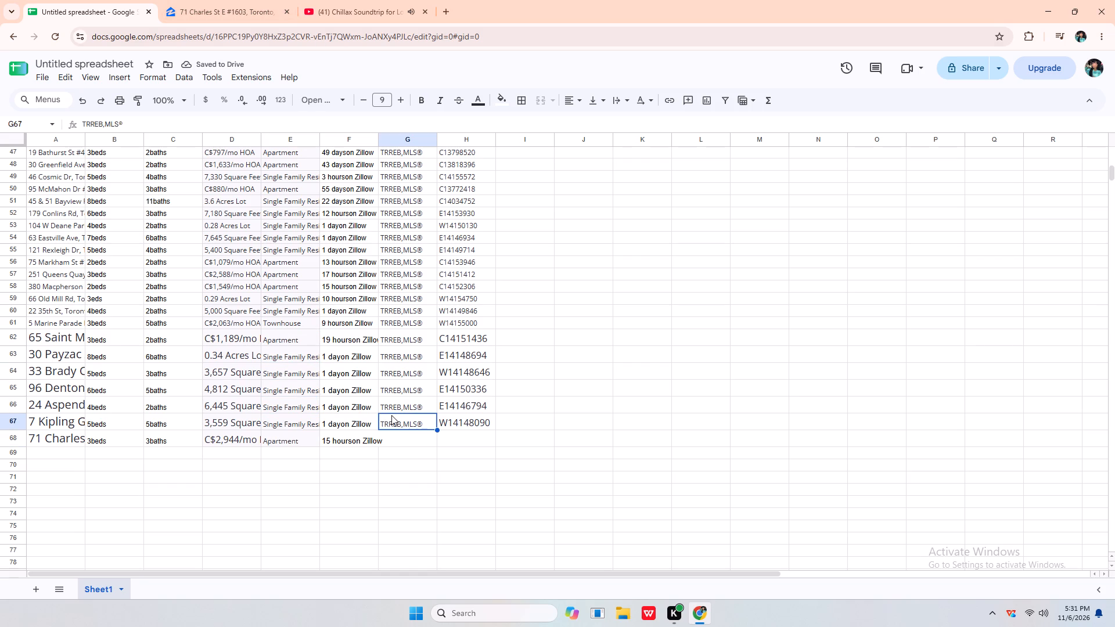
{"action": "key", "text": "ctrl+c"}
{"action": "key", "text": "Down"}
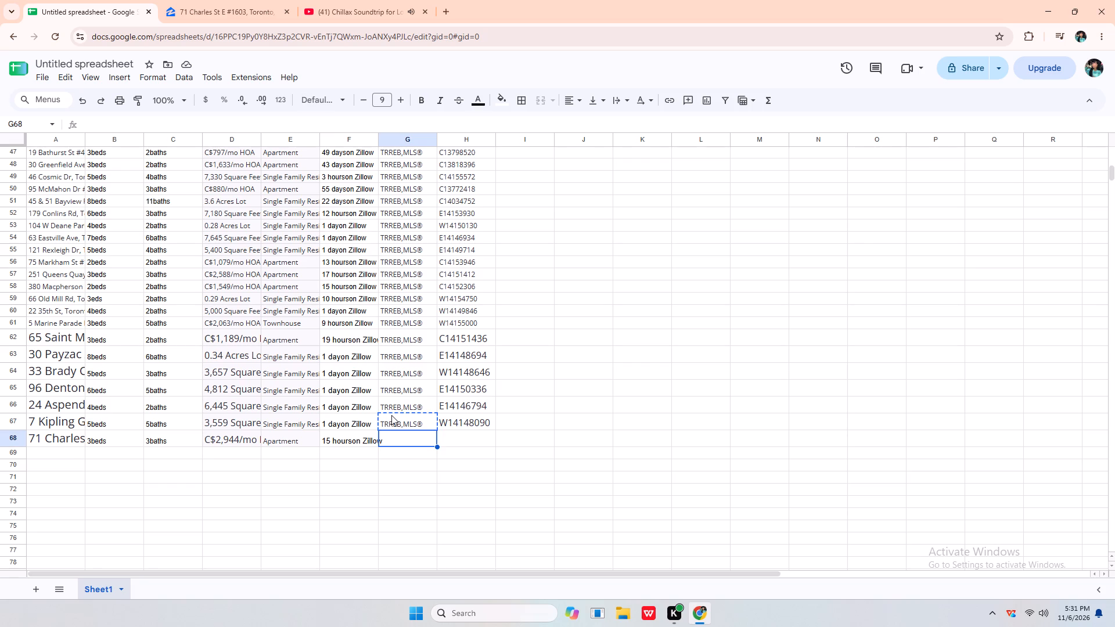
{"action": "key", "text": "ctrl+v"}
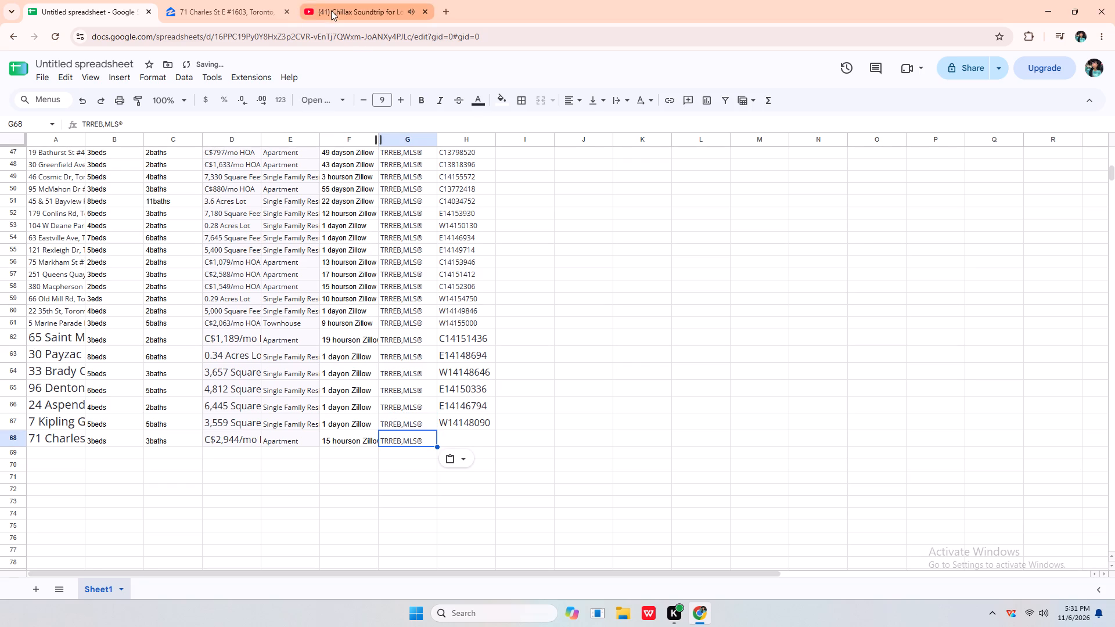
Copy the MLS number C14153602 from the Zillow listing into cell H68 of the spreadsheet.
{"action": "left_click", "coordinate": [213, 9]}
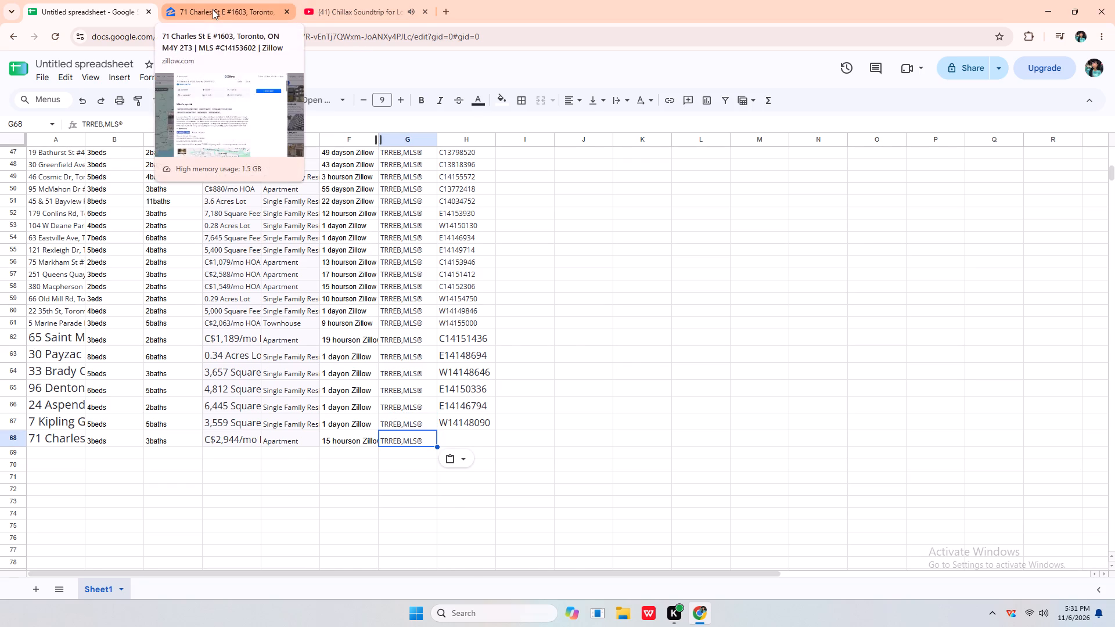
{"action": "scroll", "coordinate": [372, 294], "scroll_direction": "down", "scroll_amount": 2}
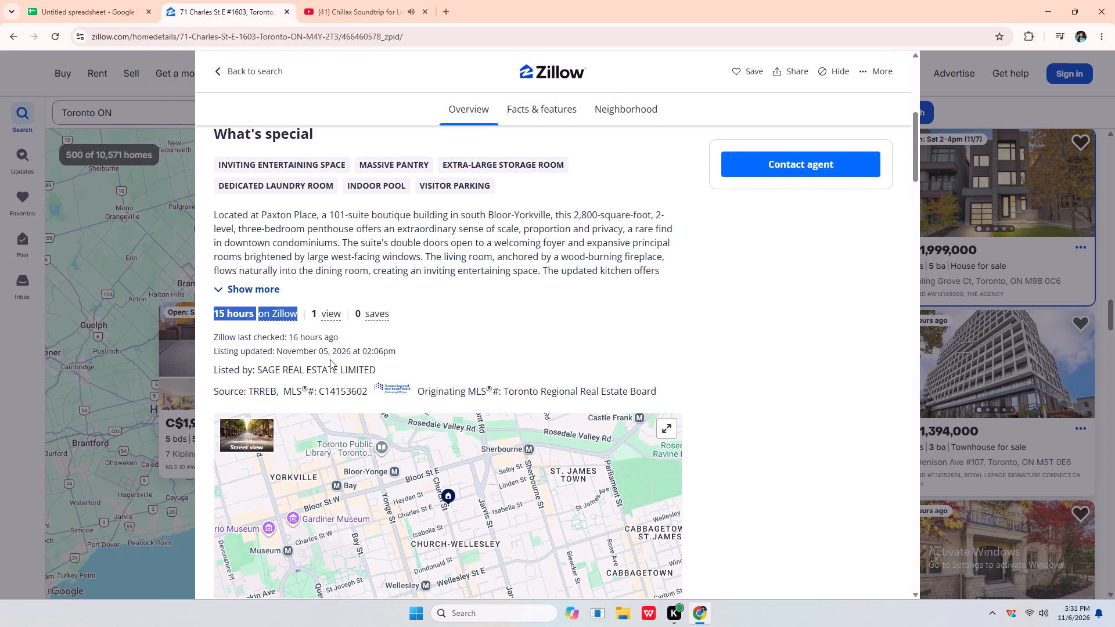
{"action": "left_click_drag", "start_coordinate": [318, 391], "coordinate": [349, 391]}
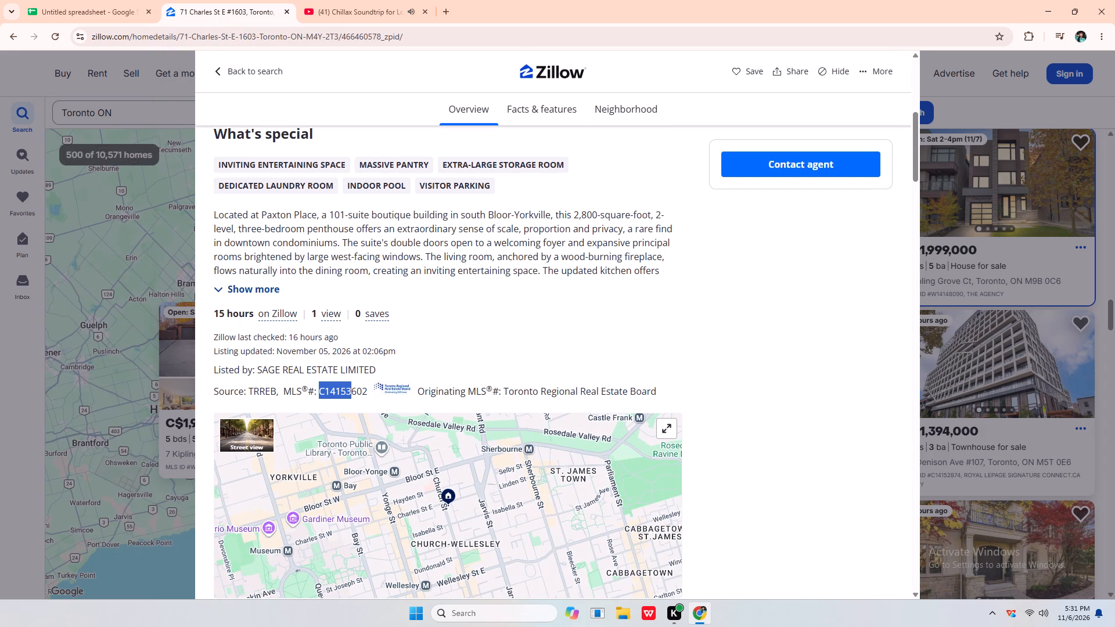
{"action": "left_click_drag", "start_coordinate": [349, 391], "coordinate": [365, 388]}
{"action": "key", "text": "ctrl+c"}
{"action": "left_click", "coordinate": [114, 5]}
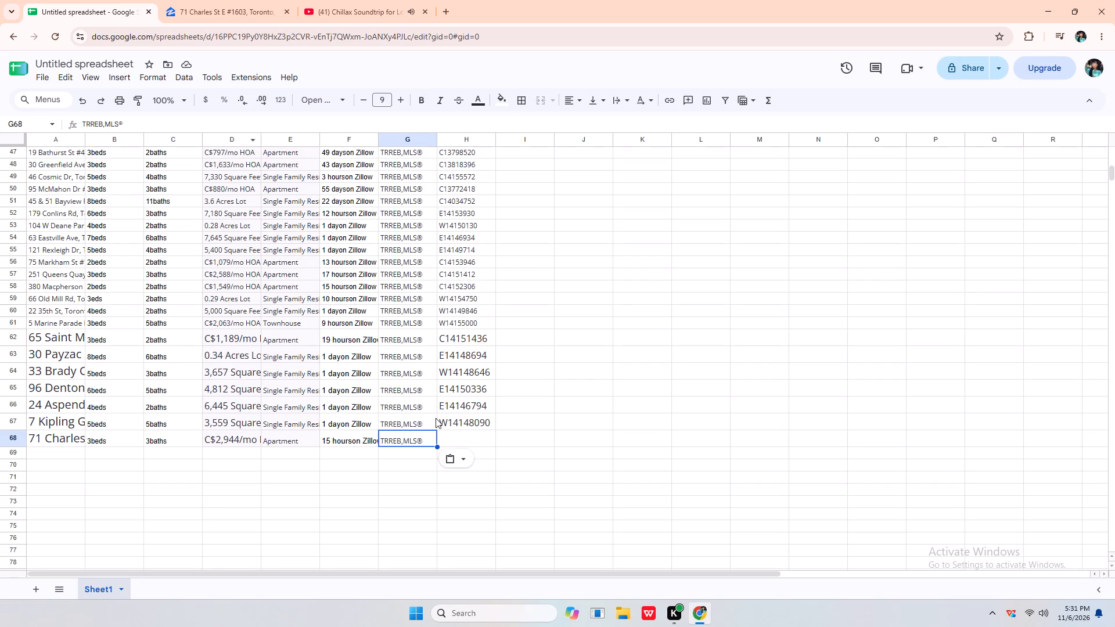
{"action": "left_click", "coordinate": [473, 440]}
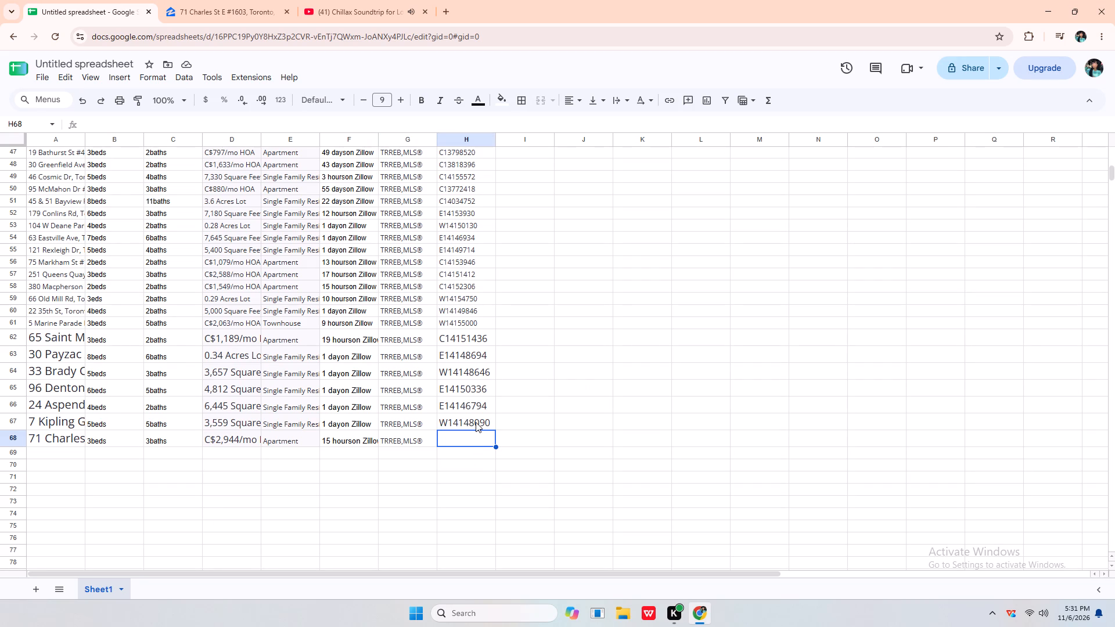
{"action": "key", "text": "ctrl+v"}
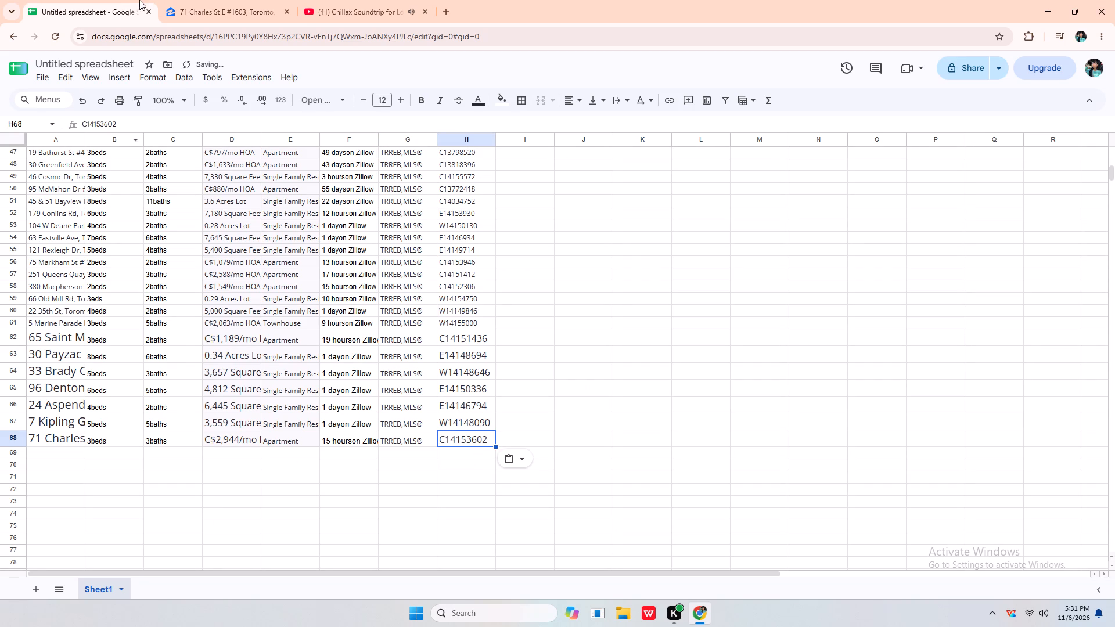
Switch to Zillow, return to the Toronto search results and open the C$1,394,000 two-bedroom townhouse listing.
{"action": "left_click", "coordinate": [209, 2]}
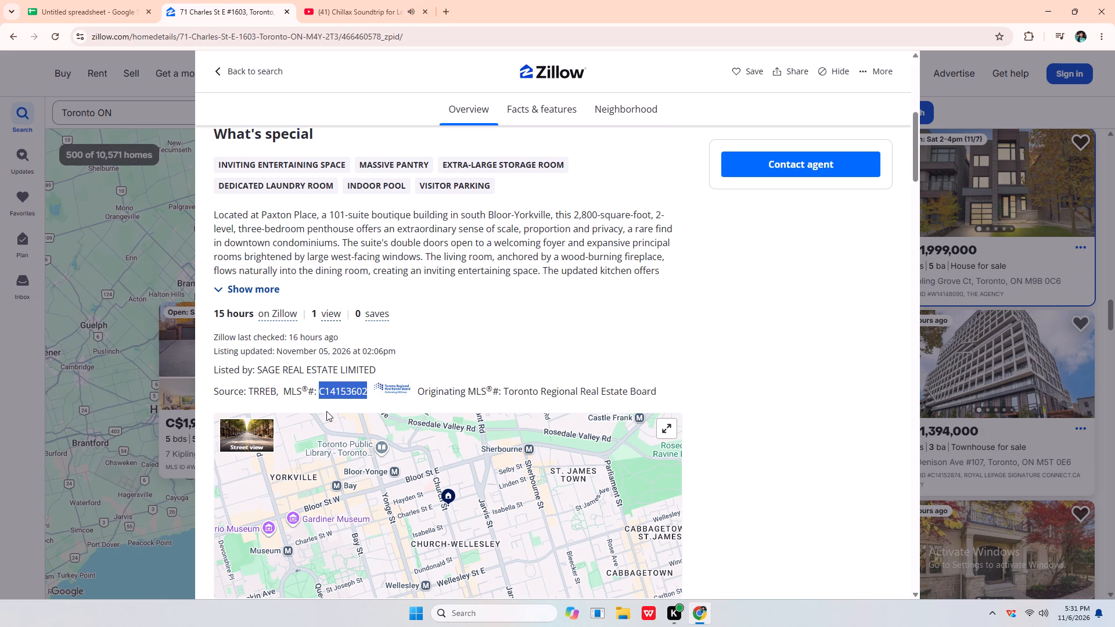
{"action": "left_click", "coordinate": [244, 64]}
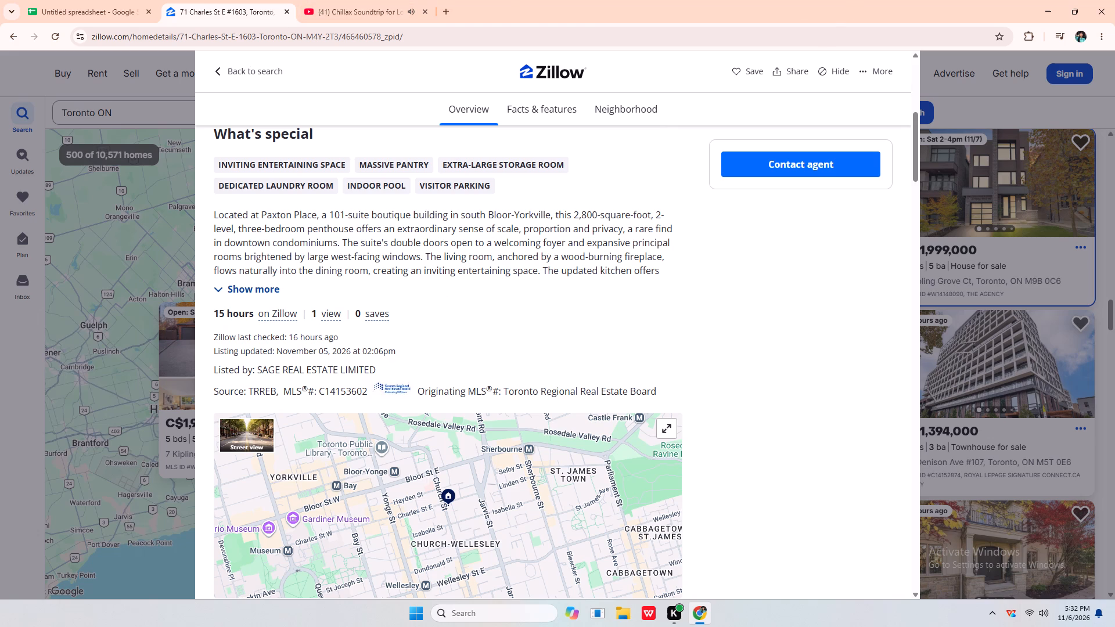
{"action": "left_click", "coordinate": [235, 67]}
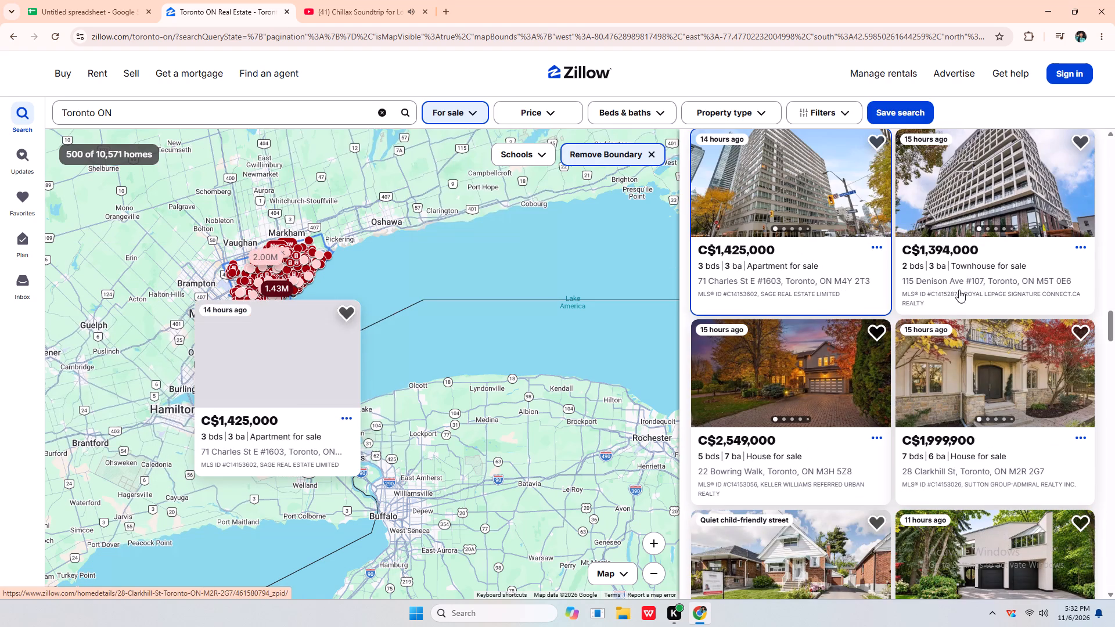
{"action": "left_click", "coordinate": [959, 286]}
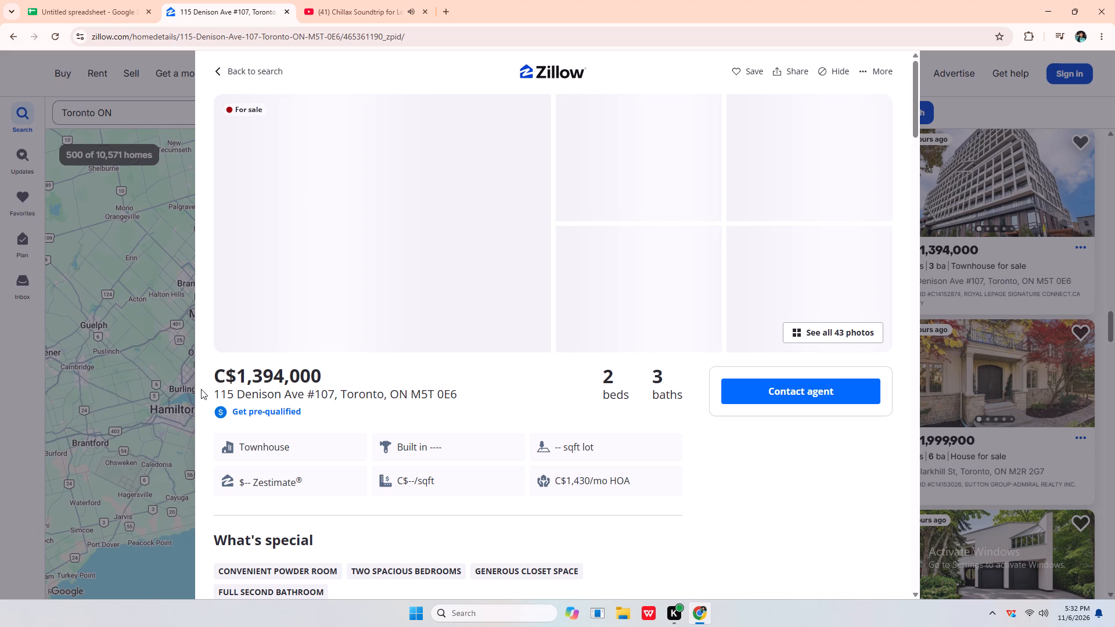
Copy the full address of the C$1,394,000 listing into cell A69 of the spreadsheet.
{"action": "left_click_drag", "start_coordinate": [213, 392], "coordinate": [473, 398]}
{"action": "key", "text": "ctrl+c"}
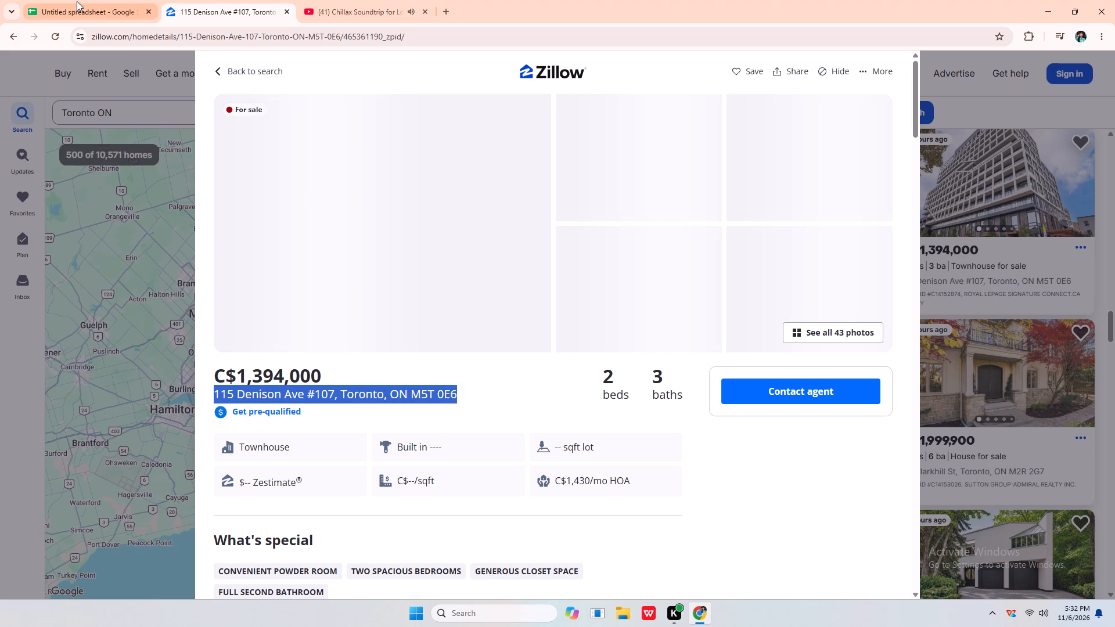
{"action": "left_click", "coordinate": [85, 8]}
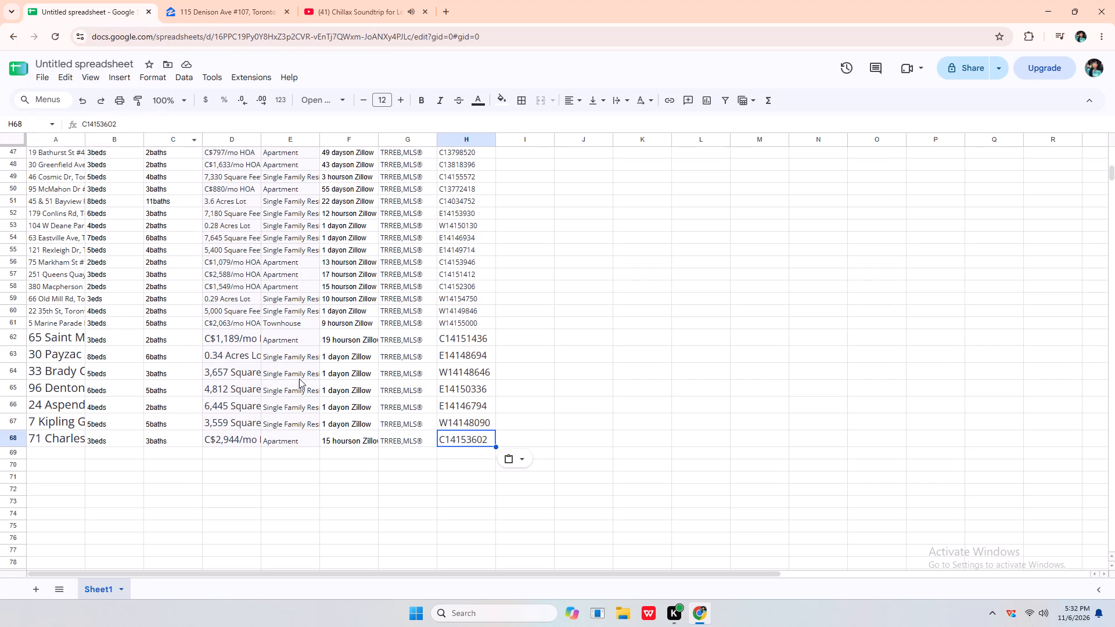
{"action": "left_click", "coordinate": [51, 450]}
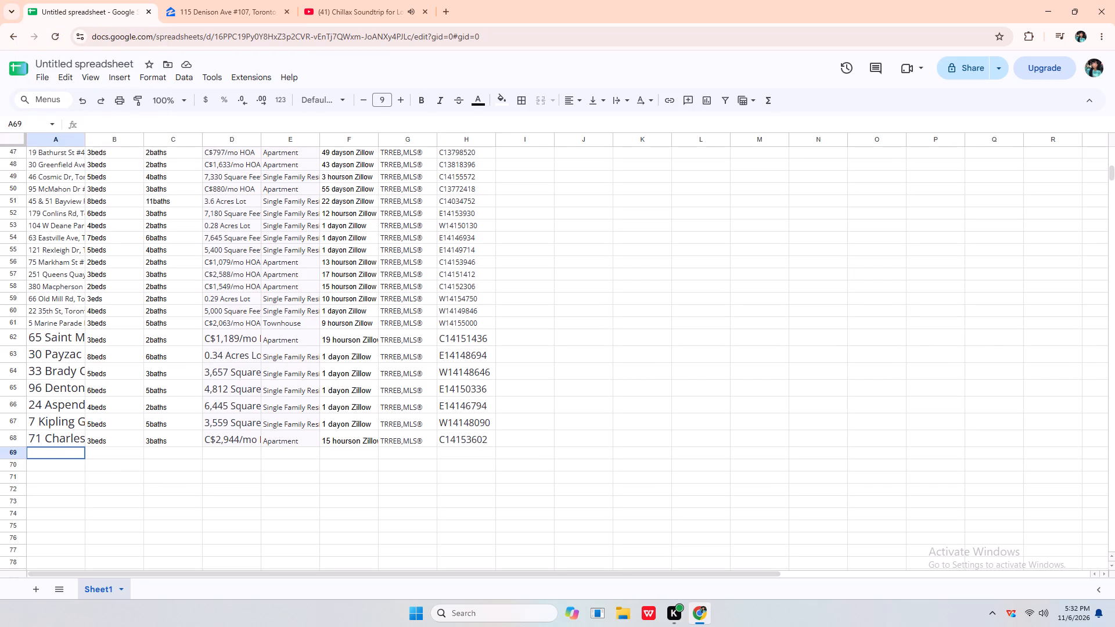
{"action": "key", "text": "ctrl+v"}
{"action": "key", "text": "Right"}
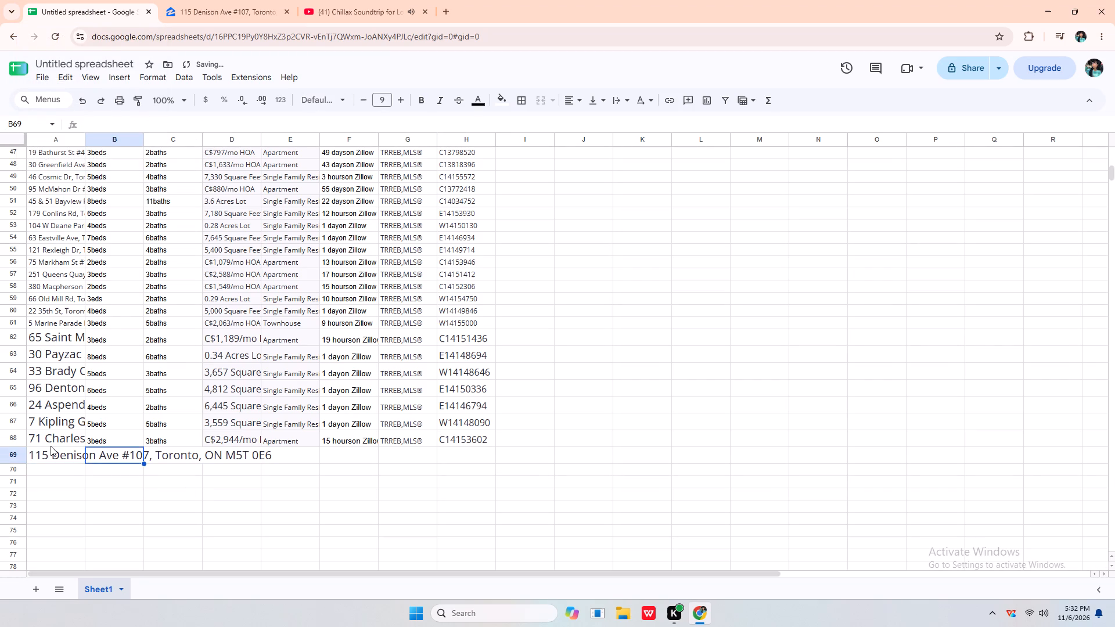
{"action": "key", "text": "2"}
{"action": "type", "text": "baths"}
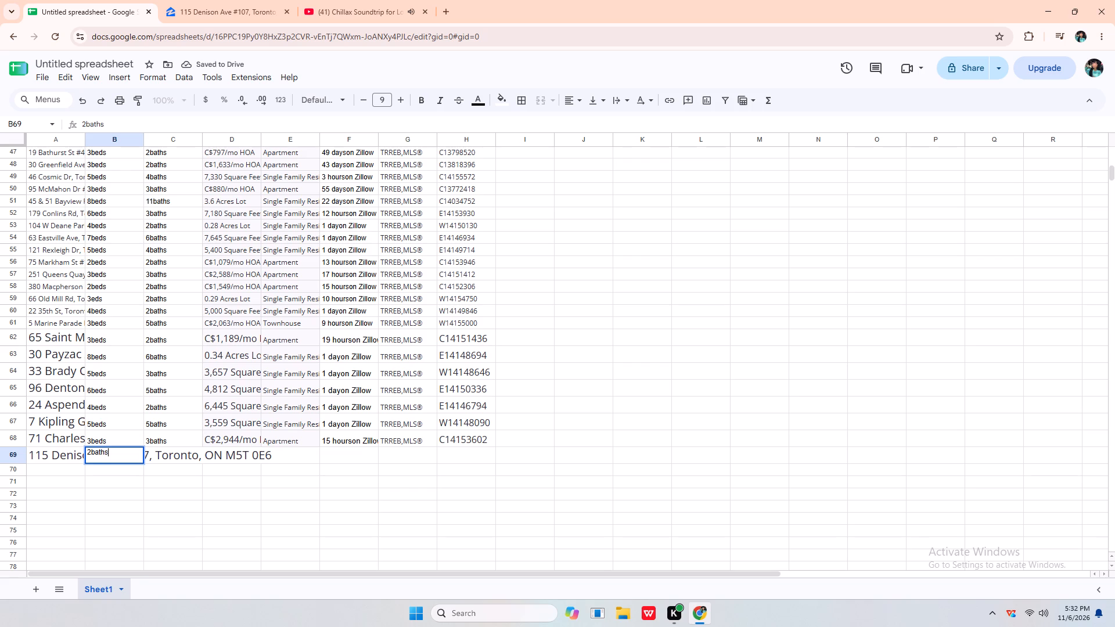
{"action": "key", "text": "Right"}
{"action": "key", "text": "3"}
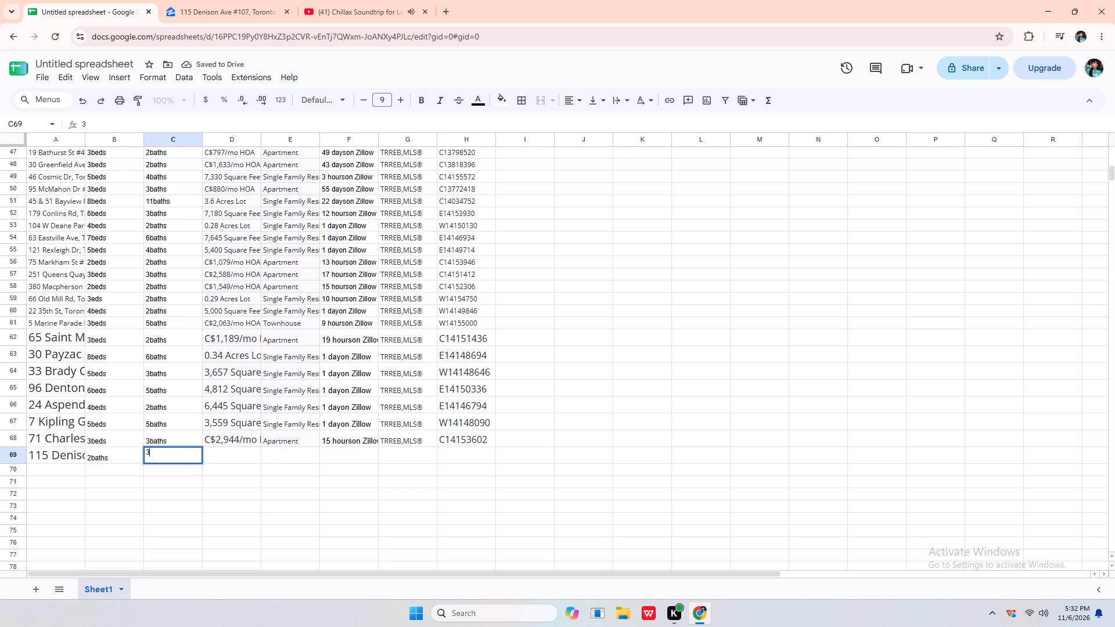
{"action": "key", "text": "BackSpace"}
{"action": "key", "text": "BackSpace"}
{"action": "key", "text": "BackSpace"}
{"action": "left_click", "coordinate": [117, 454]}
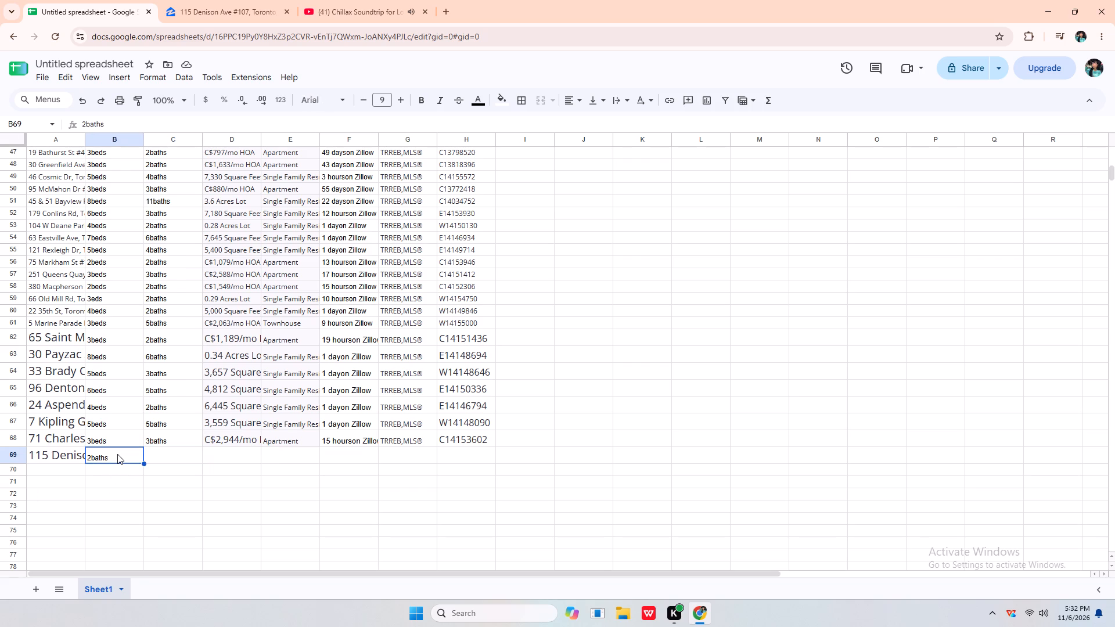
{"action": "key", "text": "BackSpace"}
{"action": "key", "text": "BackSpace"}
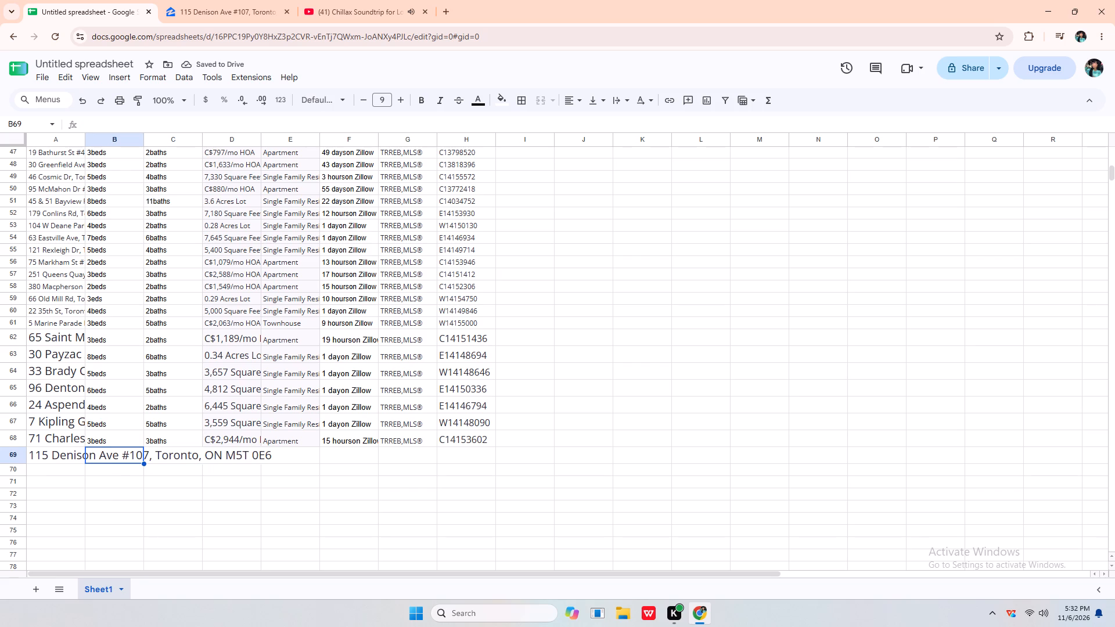
Enter "2beds" in cell B69 and "3baths" in cell C69.
{"action": "key", "text": "2"}
{"action": "type", "text": "bed"}
{"action": "key", "text": "s"}
{"action": "key", "text": "Right"}
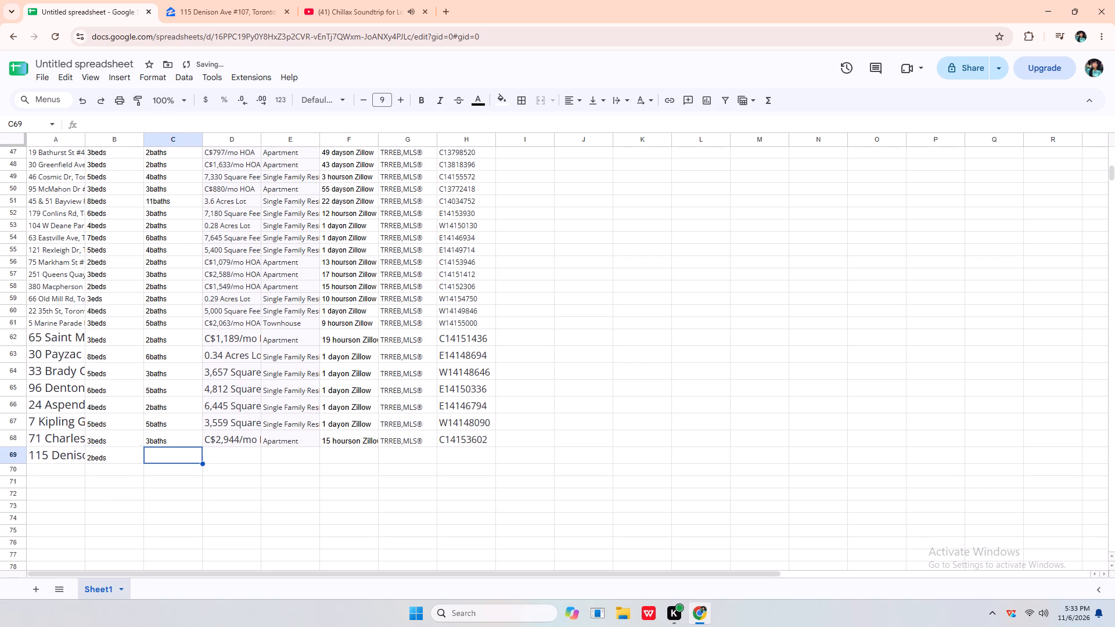
{"action": "key", "text": "3"}
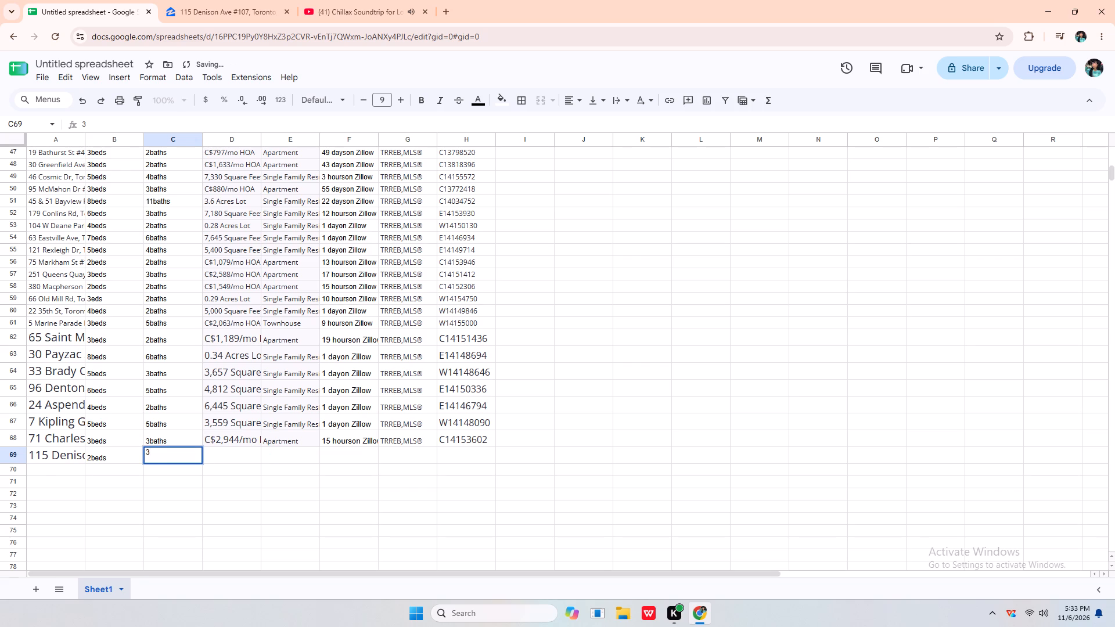
{"action": "type", "text": "baths"}
Copy the monthly fee "C$1,430/mo HOA" from the Zillow townhouse listing into cell D69 of the spreadsheet.
{"action": "key", "text": "Right"}
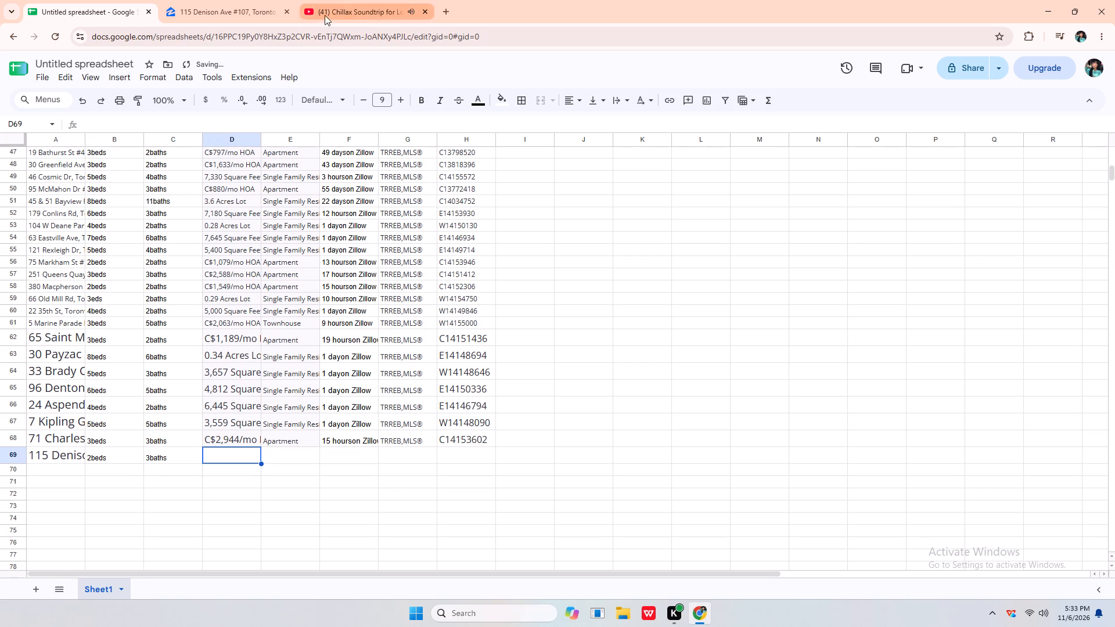
{"action": "left_click", "coordinate": [215, 13]}
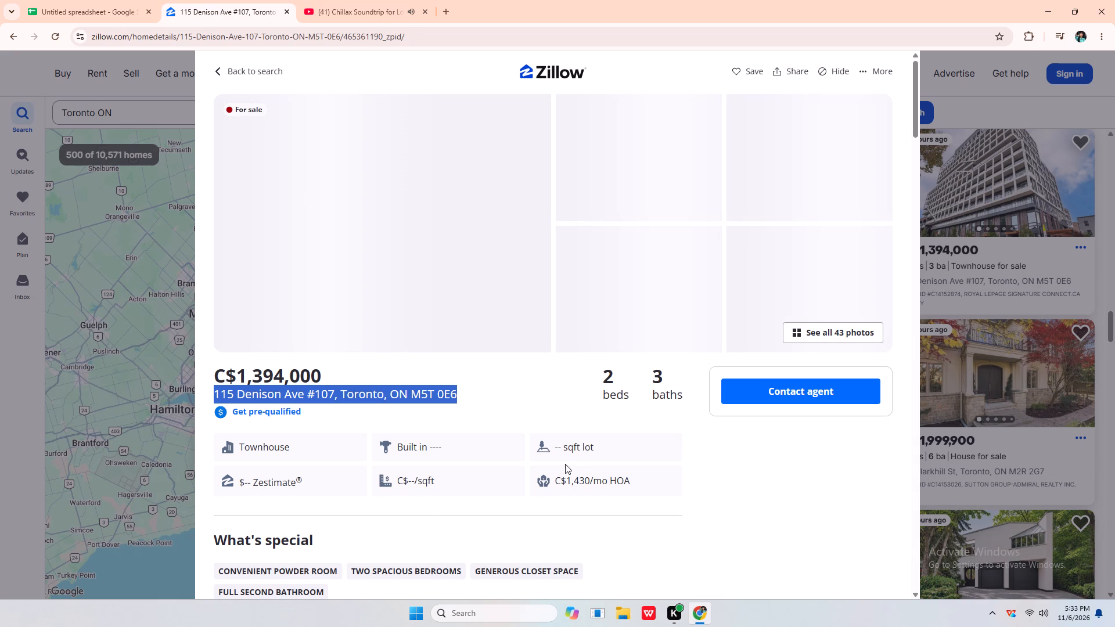
{"action": "left_click_drag", "start_coordinate": [552, 478], "coordinate": [660, 480]}
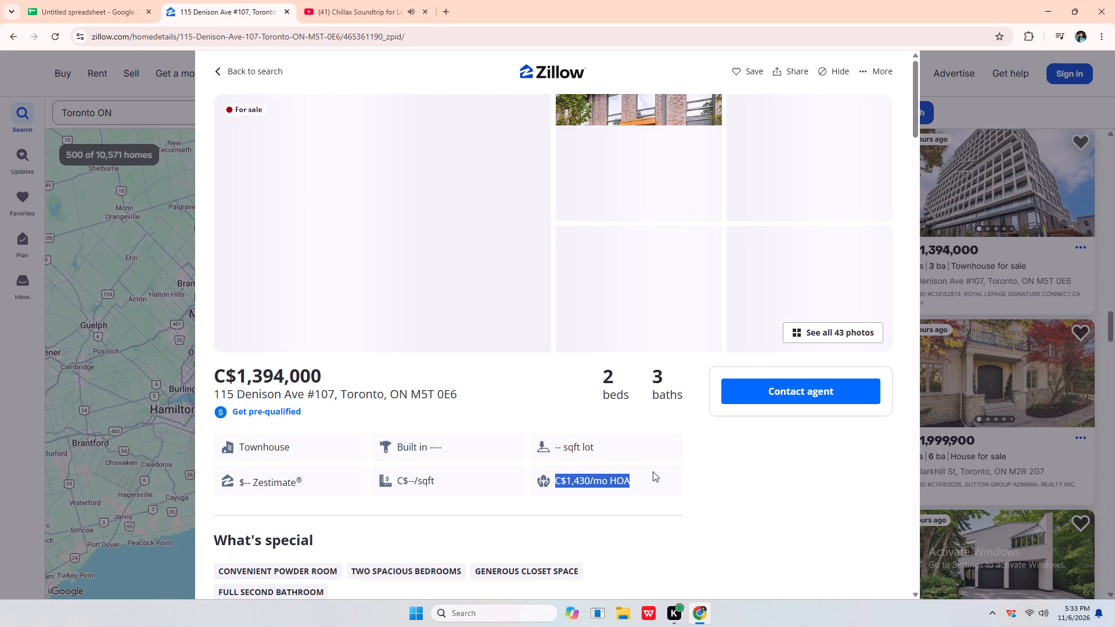
{"action": "key", "text": "ctrl+c"}
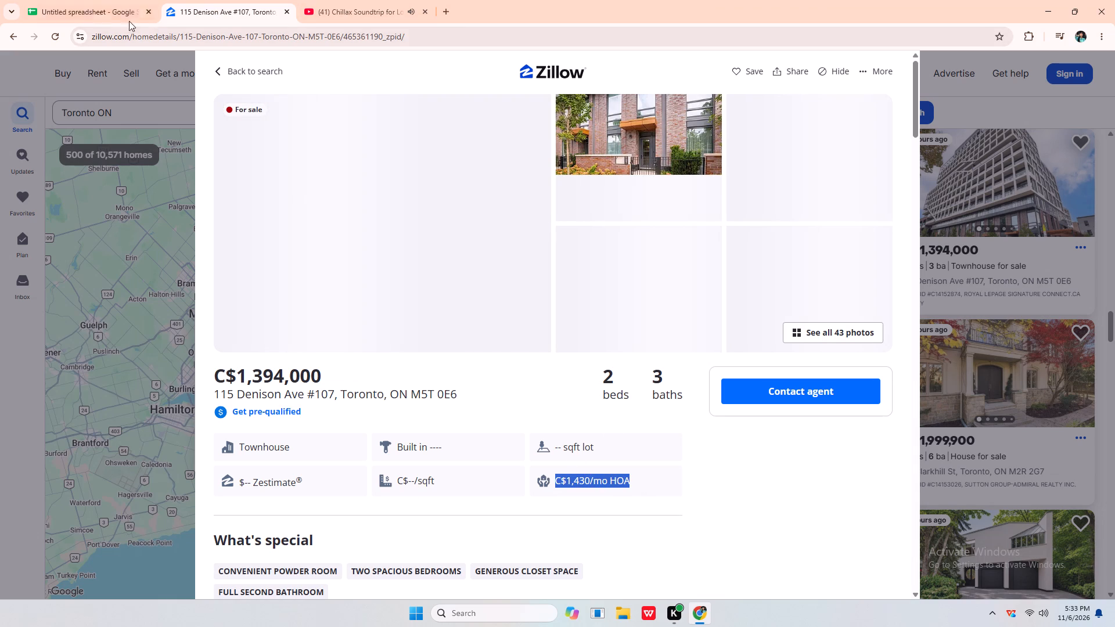
{"action": "left_click", "coordinate": [93, 7]}
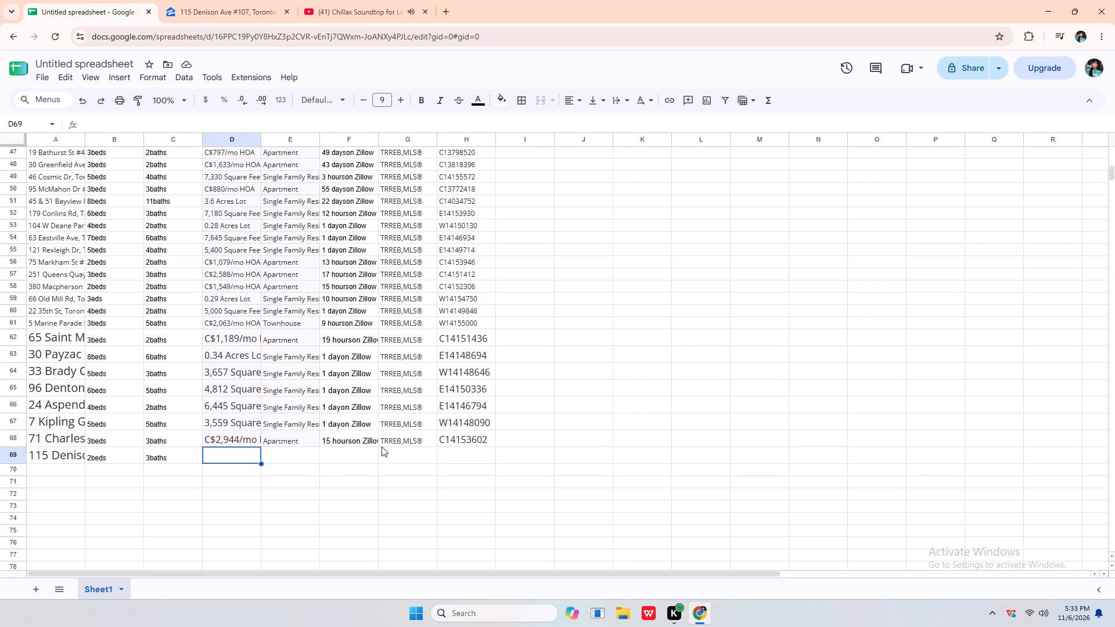
{"action": "key", "text": "ctrl+v"}
Enter "Townhouse" as the property type in cell E69.
{"action": "left_click", "coordinate": [299, 449]}
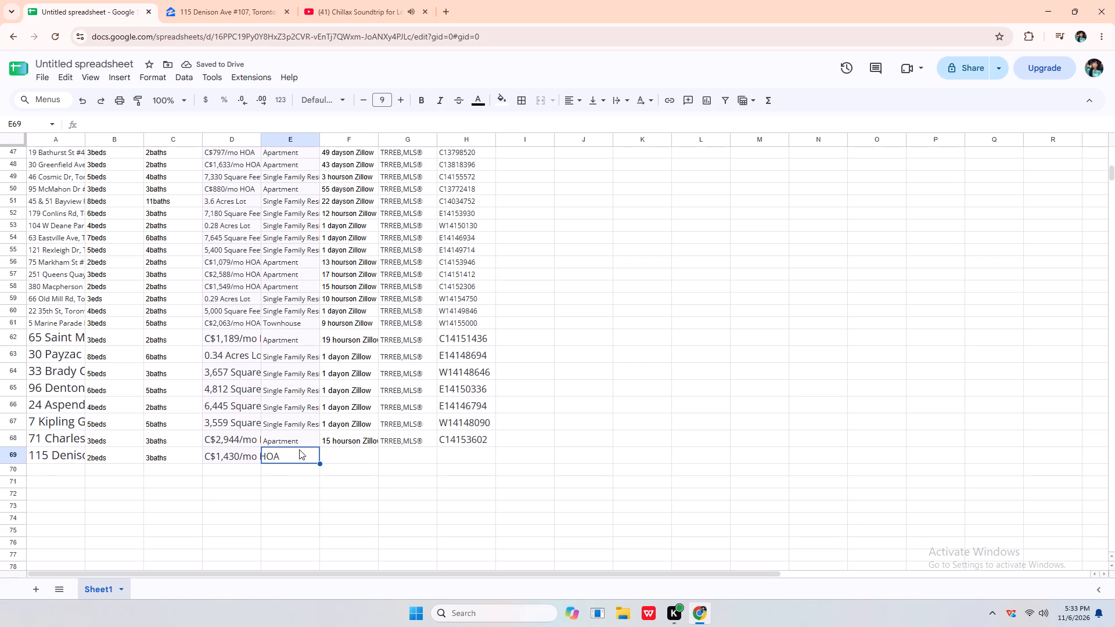
{"action": "left_click", "coordinate": [283, 325]}
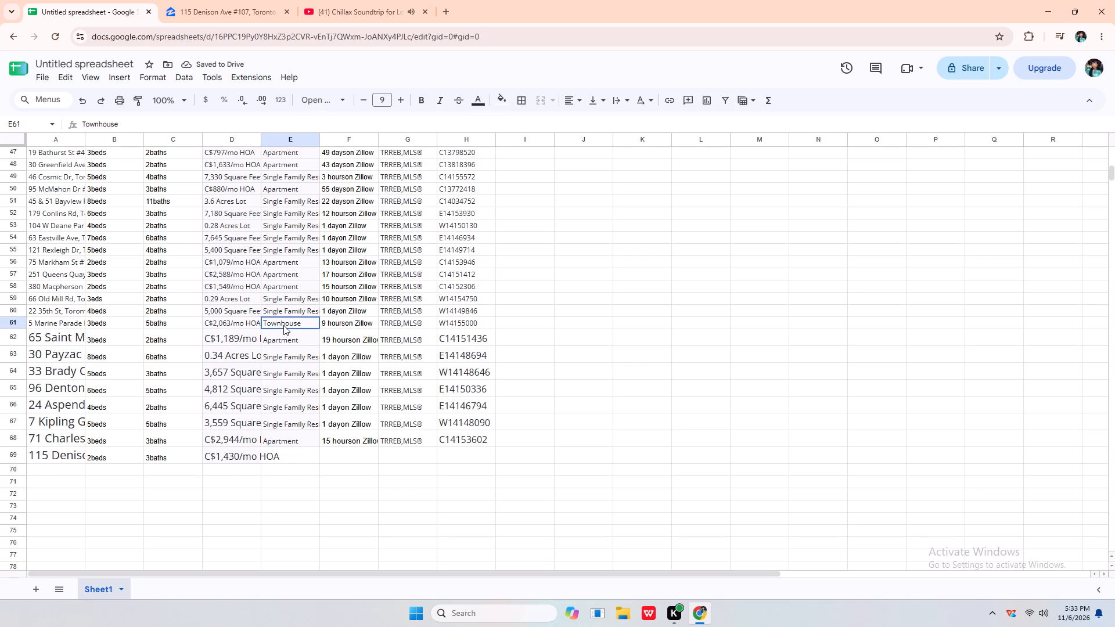
{"action": "left_click", "coordinate": [303, 463]}
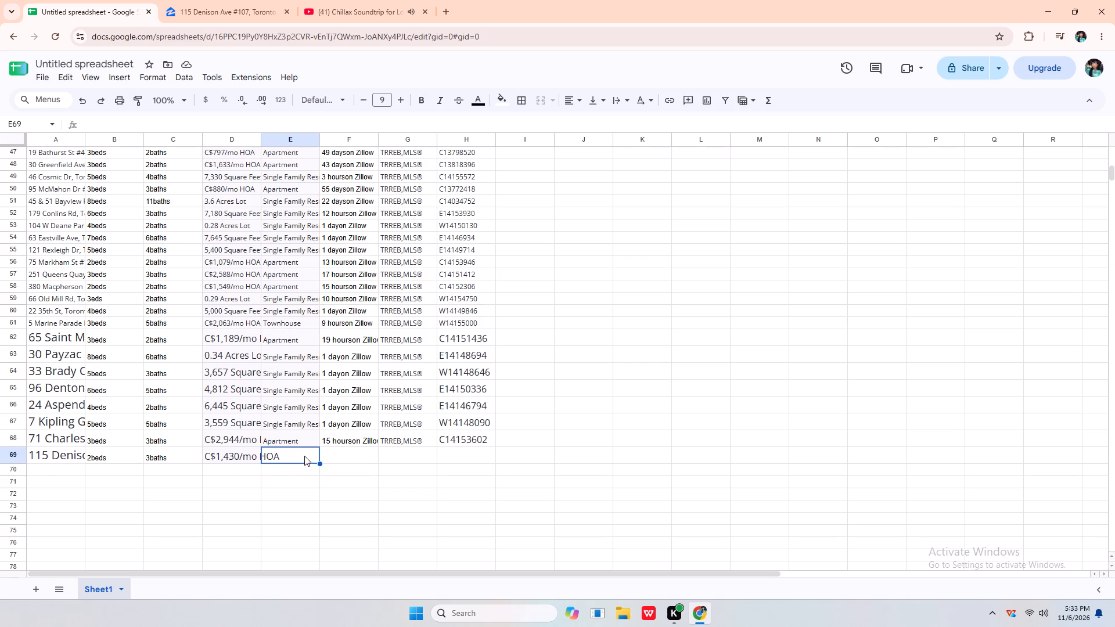
{"action": "left_click", "coordinate": [298, 457]}
{"action": "left_click", "coordinate": [299, 461]}
{"action": "key", "text": "t"}
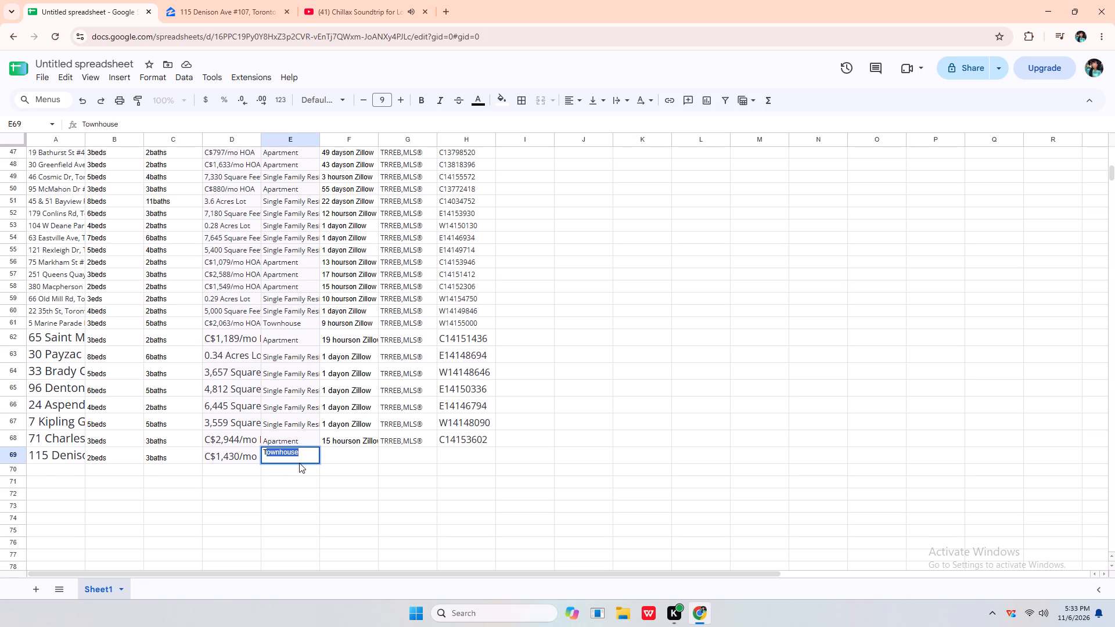
{"action": "key", "text": "Return"}
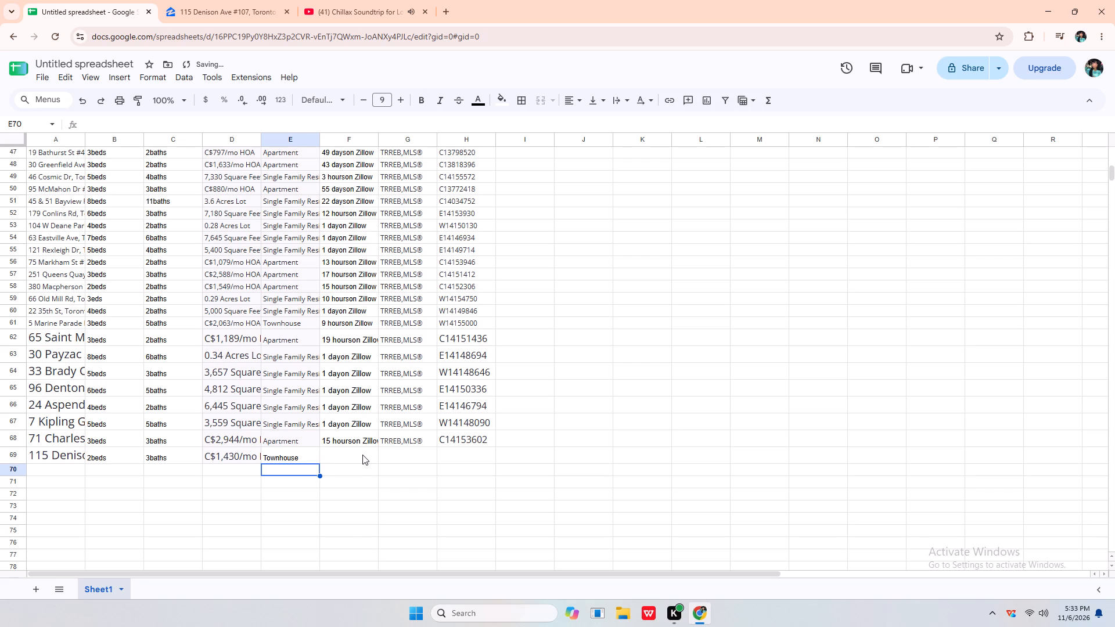
Copy the listing age "16 hours on Zillow" from the Zillow townhouse listing into cell F69 of the spreadsheet.
{"action": "left_click", "coordinate": [362, 455]}
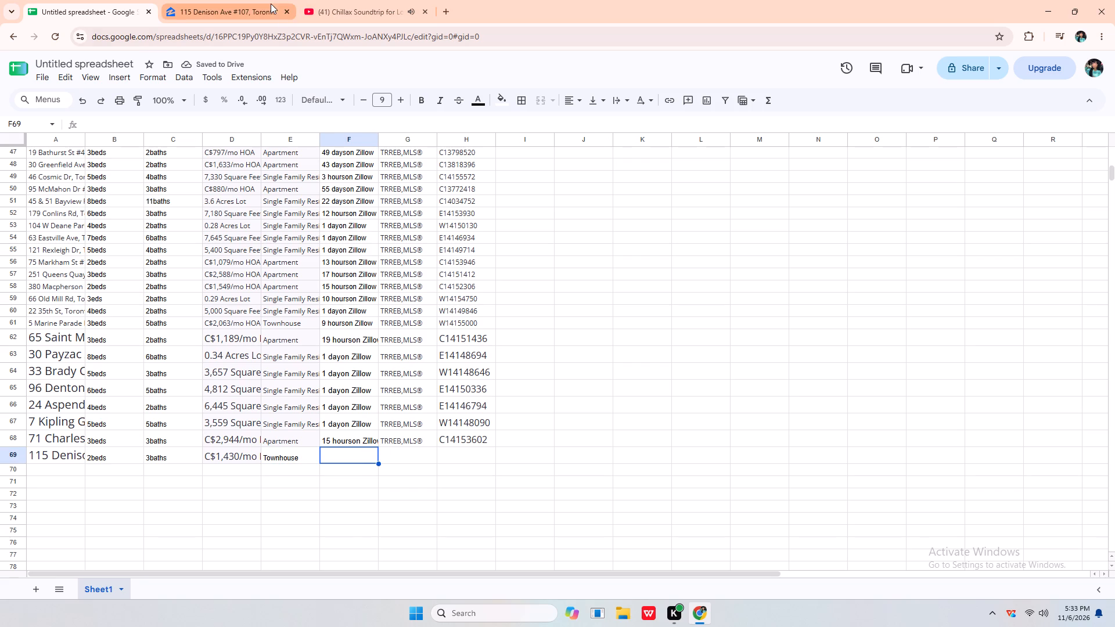
{"action": "left_click", "coordinate": [222, 13]}
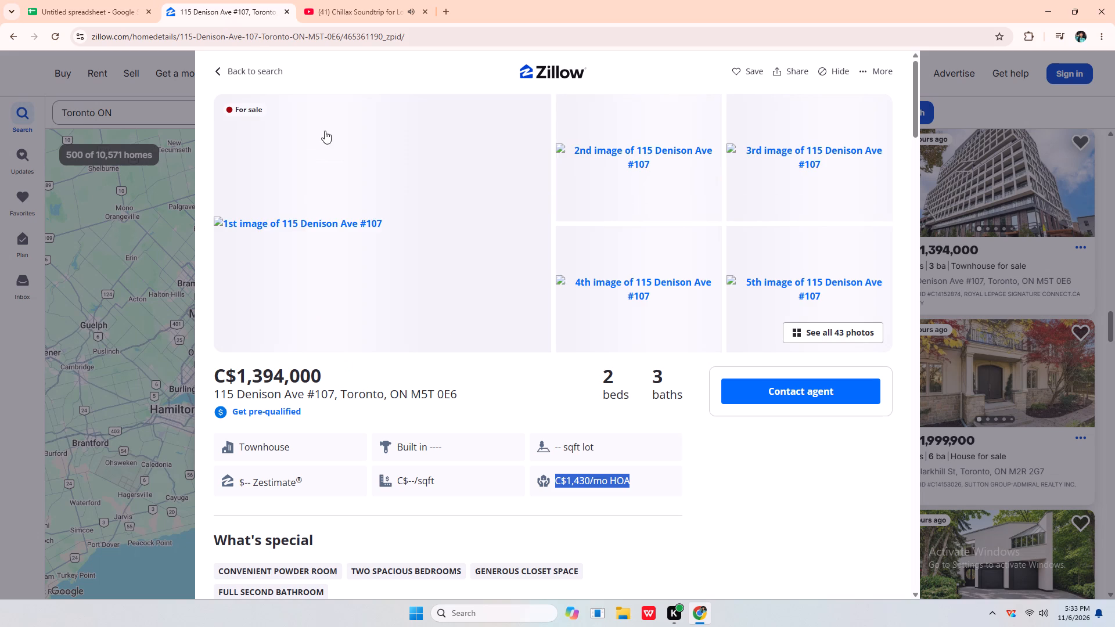
{"action": "scroll", "coordinate": [548, 471], "scroll_direction": "down", "scroll_amount": 3}
{"action": "scroll", "coordinate": [306, 521], "scroll_direction": "down", "scroll_amount": 3}
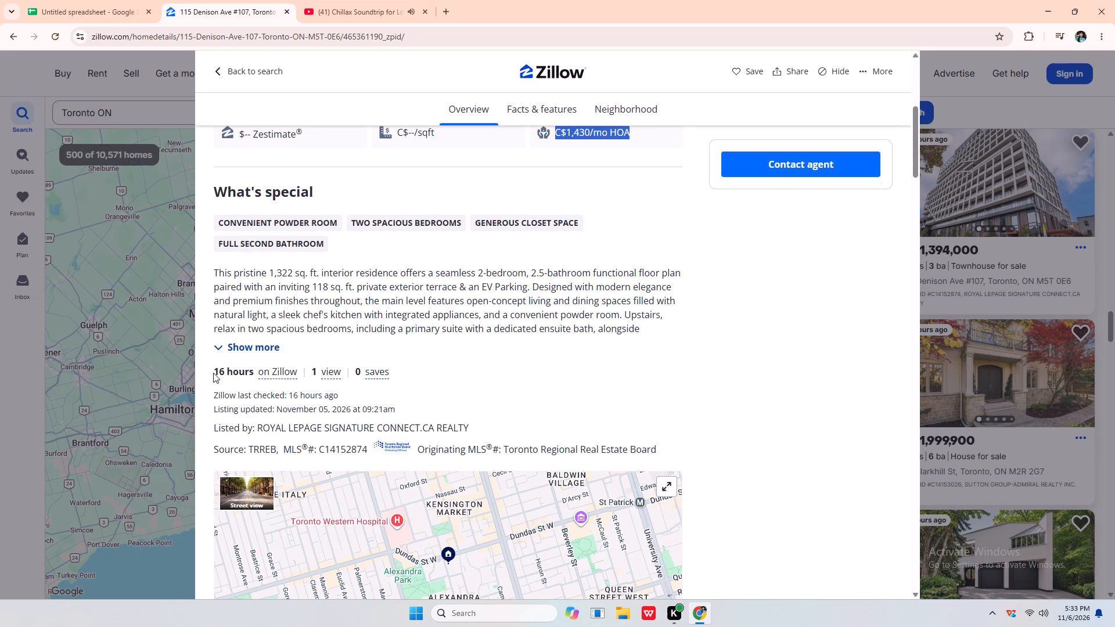
{"action": "left_click_drag", "start_coordinate": [213, 373], "coordinate": [294, 370]}
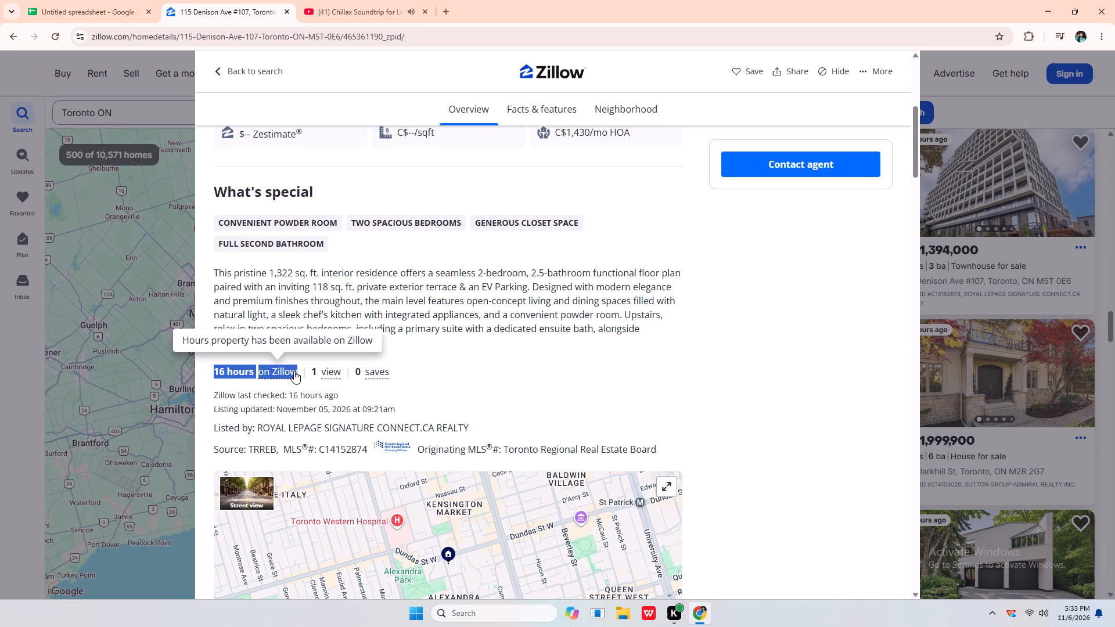
{"action": "key", "text": "ctrl+c"}
{"action": "left_click", "coordinate": [95, 8]}
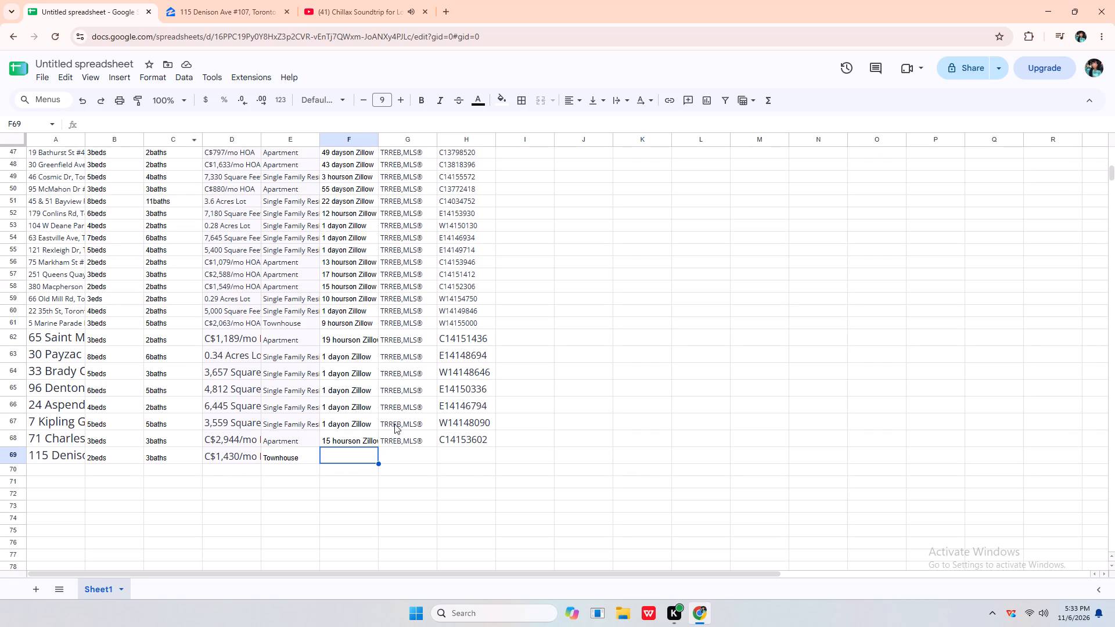
{"action": "key", "text": "ctrl+v"}
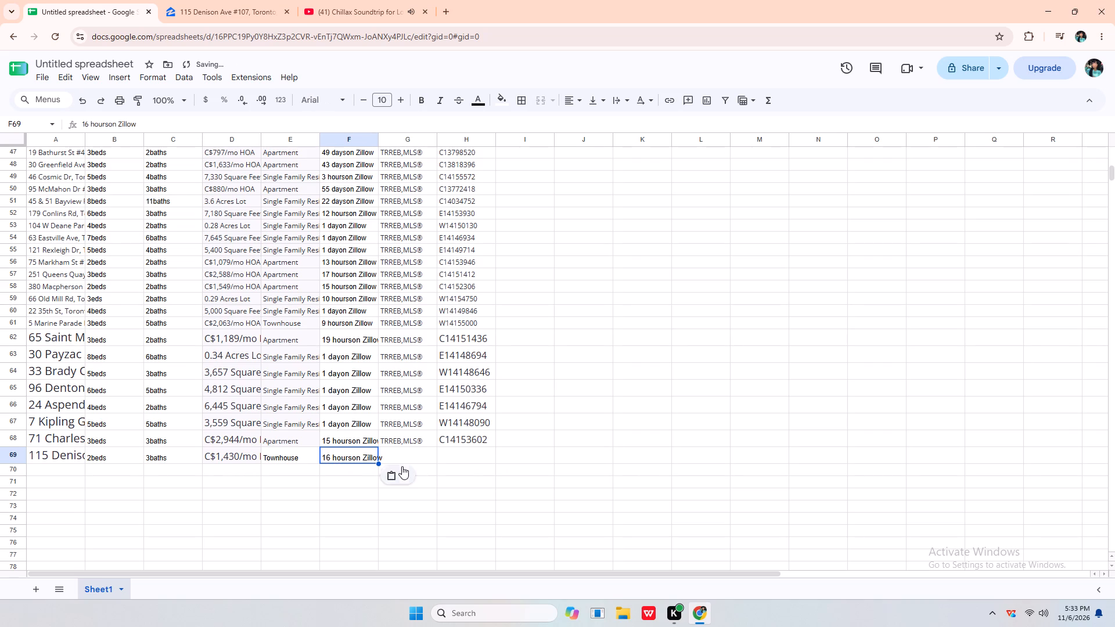
Copy the source "TRREB,MLS®" from cell G68 into cell G69.
{"action": "left_click", "coordinate": [411, 444]}
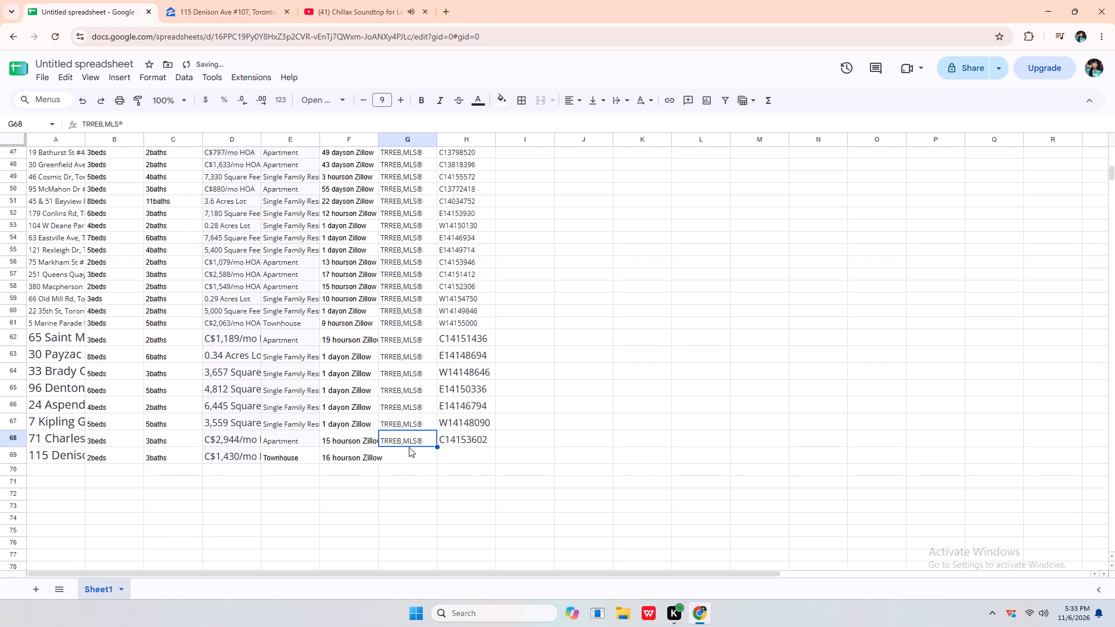
{"action": "key", "text": "ctrl+c"}
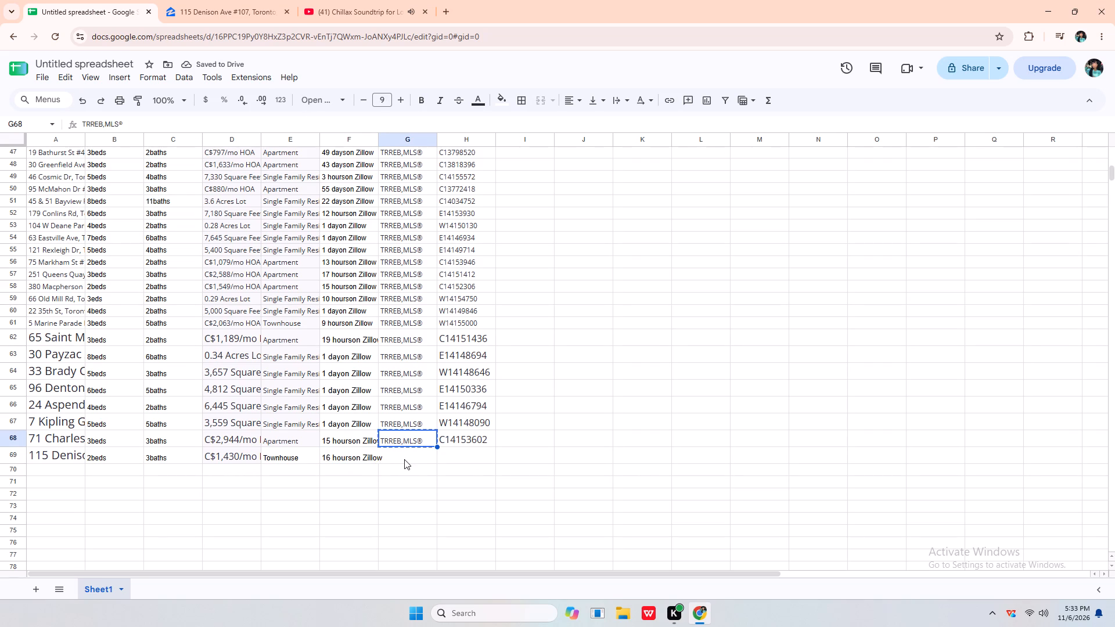
{"action": "left_click", "coordinate": [405, 462]}
{"action": "key", "text": "ctrl+v"}
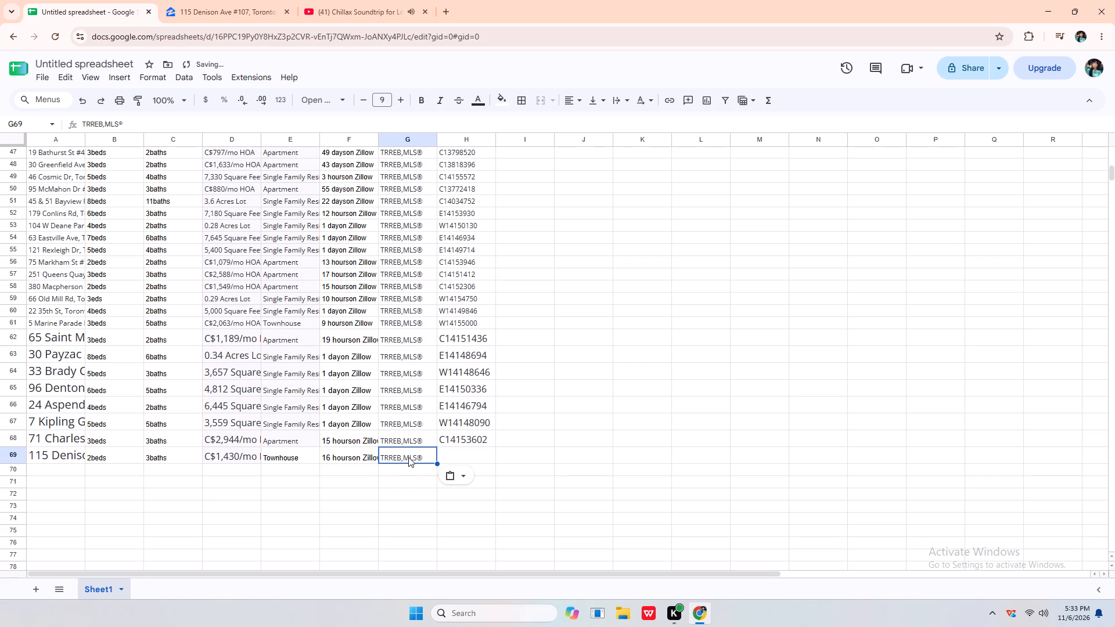
Copy the MLS number C14152874 from the Zillow listing into cell H69 of the spreadsheet.
{"action": "left_click", "coordinate": [239, 15]}
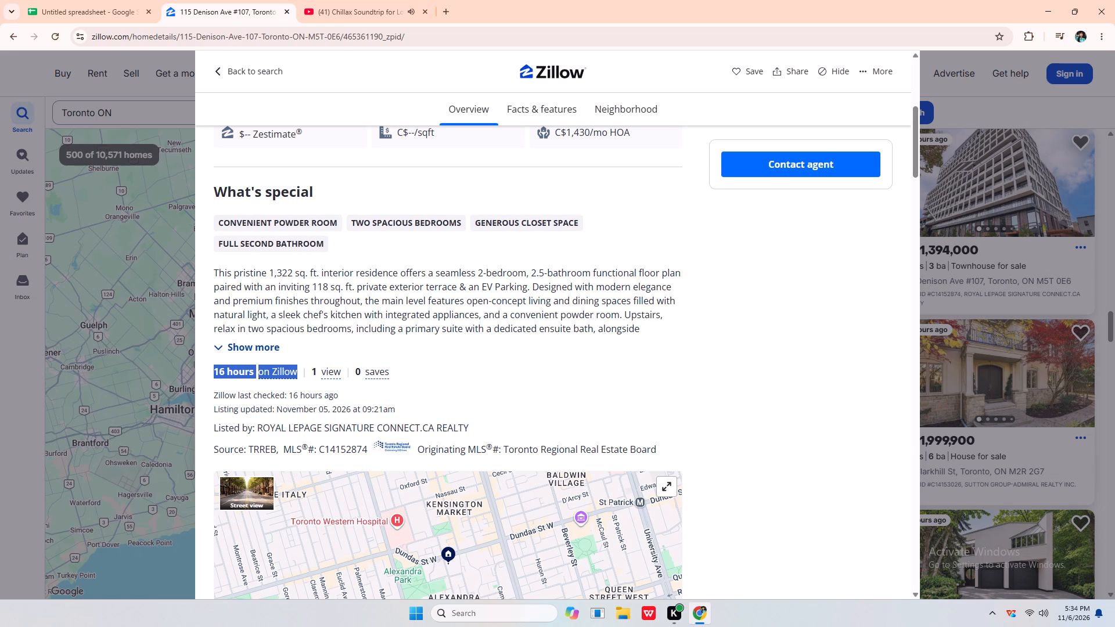
{"action": "left_click_drag", "start_coordinate": [318, 446], "coordinate": [374, 446]}
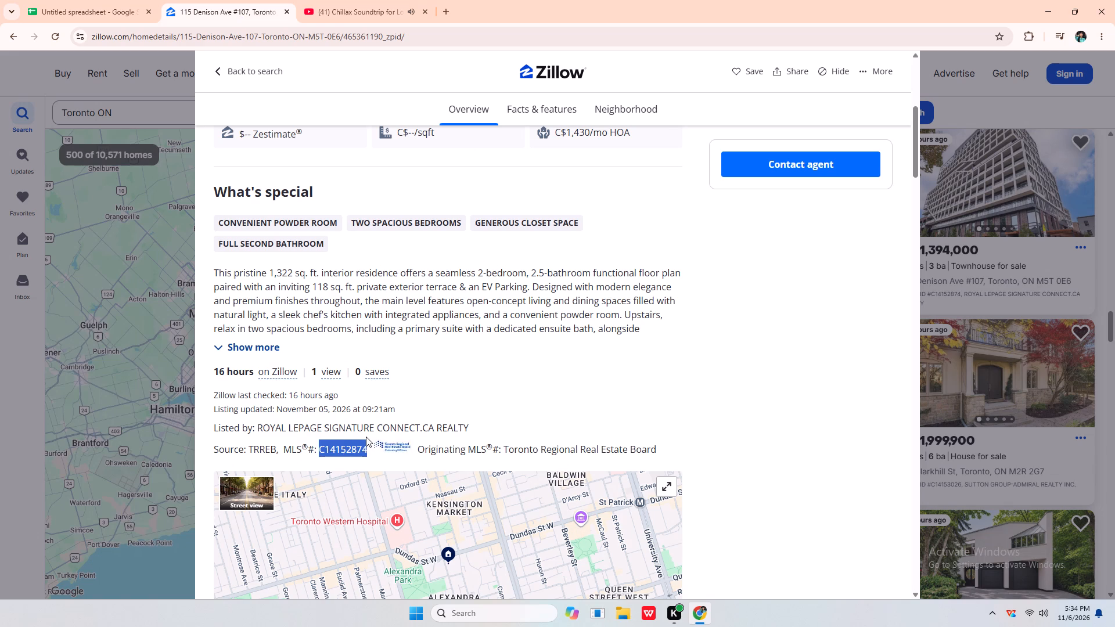
{"action": "key", "text": "ctrl+c"}
{"action": "left_click", "coordinate": [77, 13]}
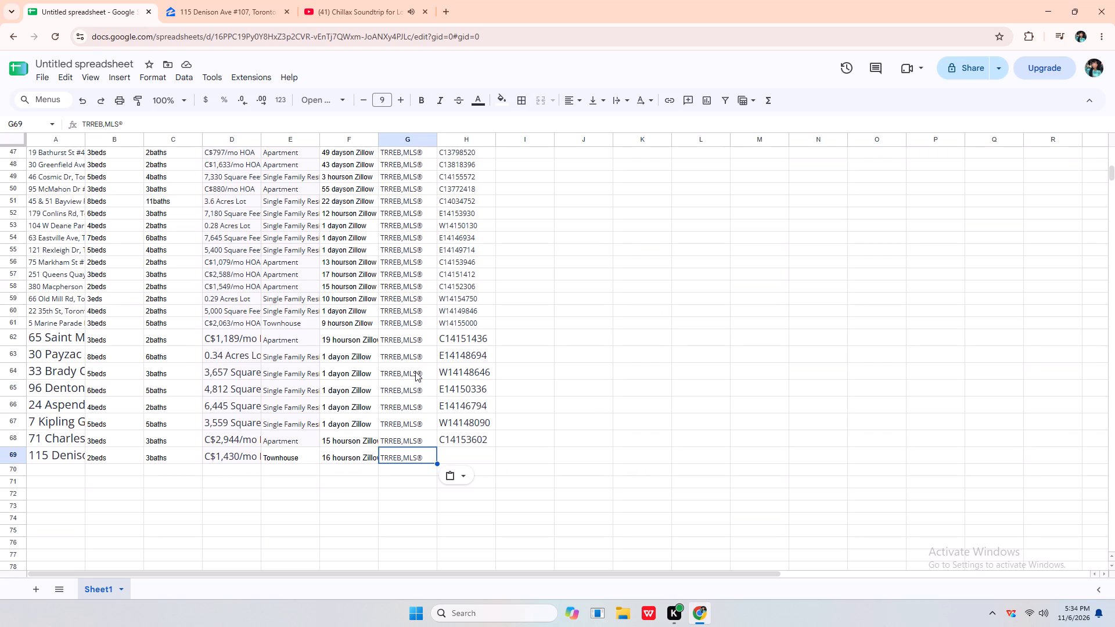
{"action": "left_click", "coordinate": [482, 455]}
{"action": "key", "text": "ctrl+v"}
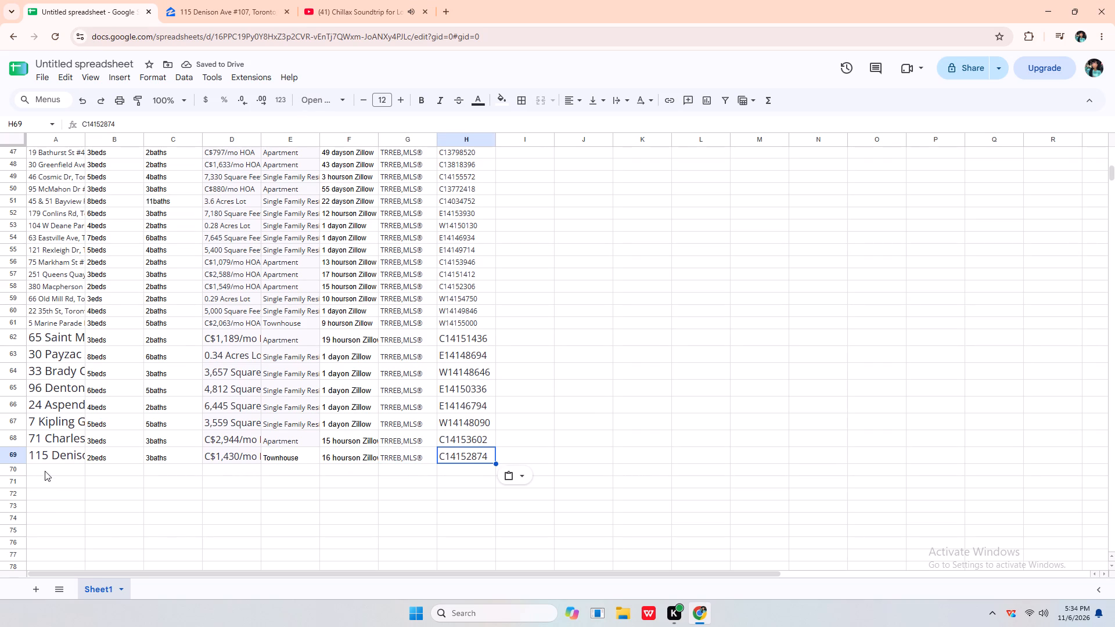
Switch to Zillow, return to the Toronto search results and open the C$2,549,000 five-bedroom house listing.
{"action": "left_click", "coordinate": [190, 6]}
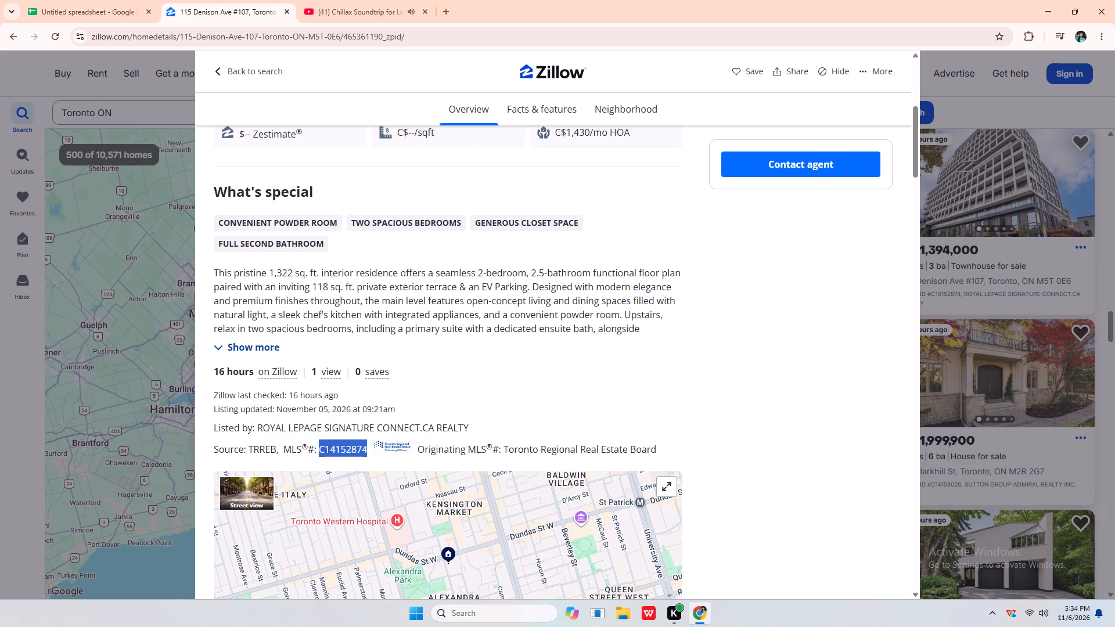
{"action": "left_click", "coordinate": [253, 67]}
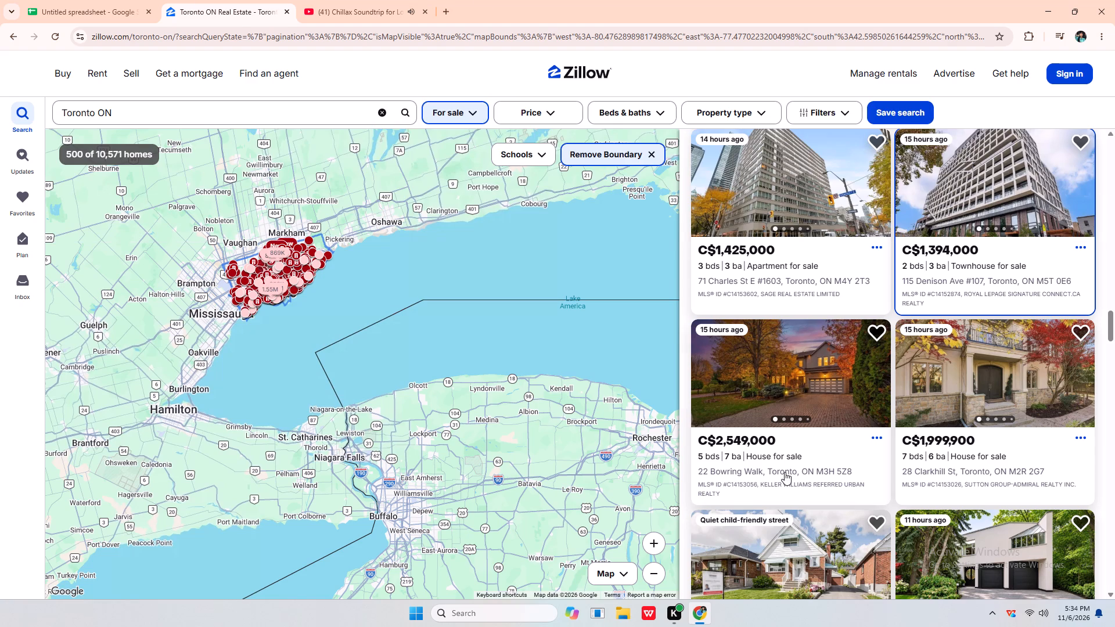
{"action": "left_click", "coordinate": [785, 472]}
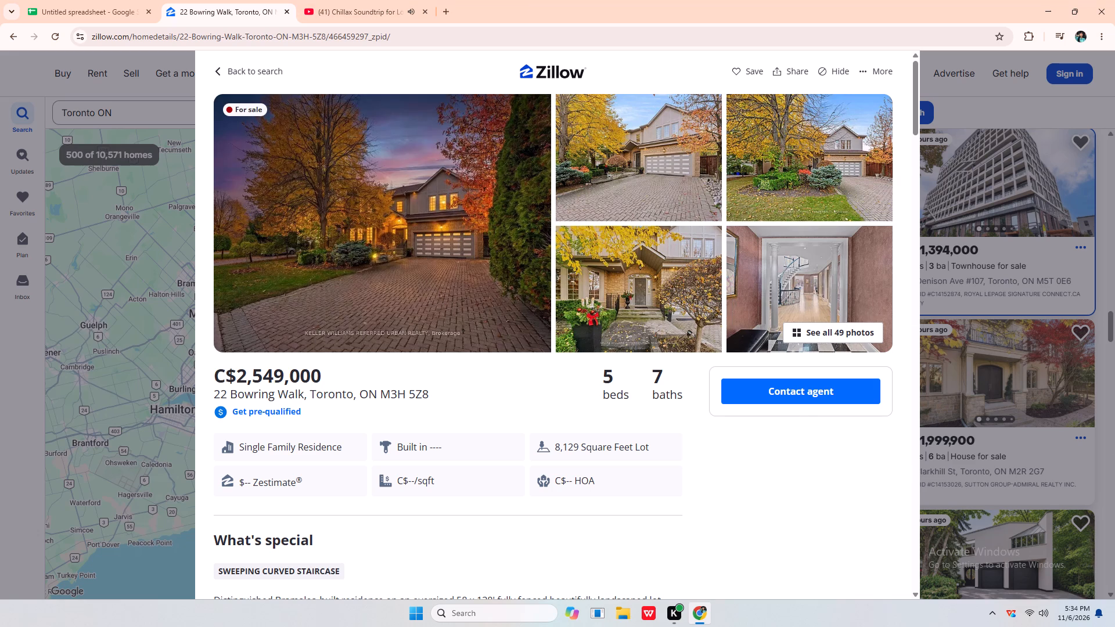
Copy the full address of the C$2,549,000 listing into cell A70 of the spreadsheet.
{"action": "left_click_drag", "start_coordinate": [207, 397], "coordinate": [326, 381]}
{"action": "left_click_drag", "start_coordinate": [326, 381], "coordinate": [443, 403]}
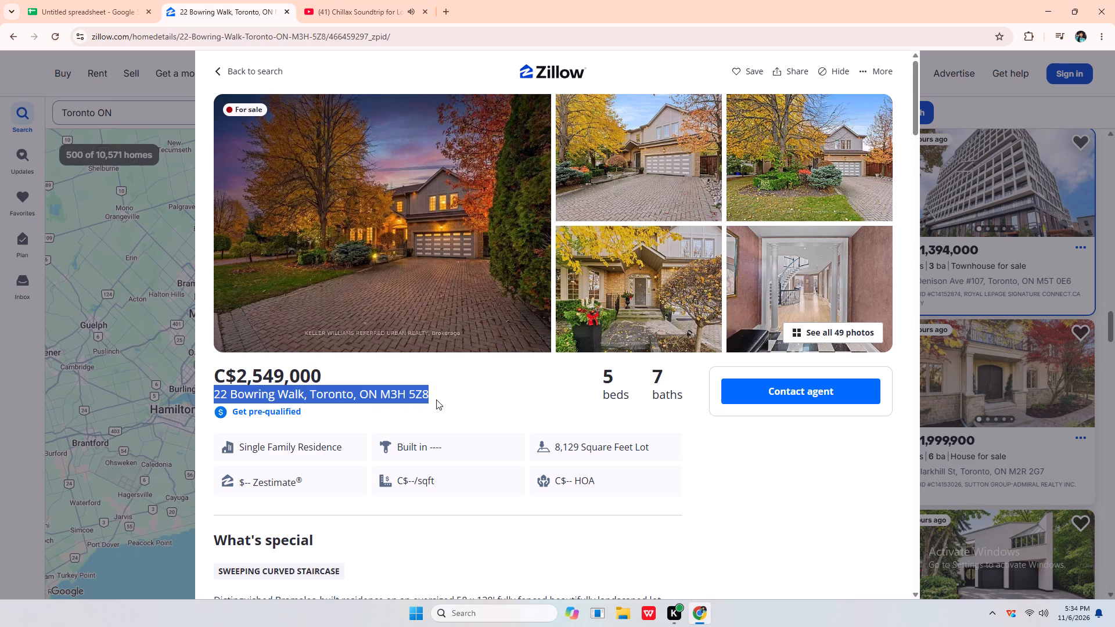
{"action": "key", "text": "ctrl+c"}
{"action": "left_click", "coordinate": [81, 6]}
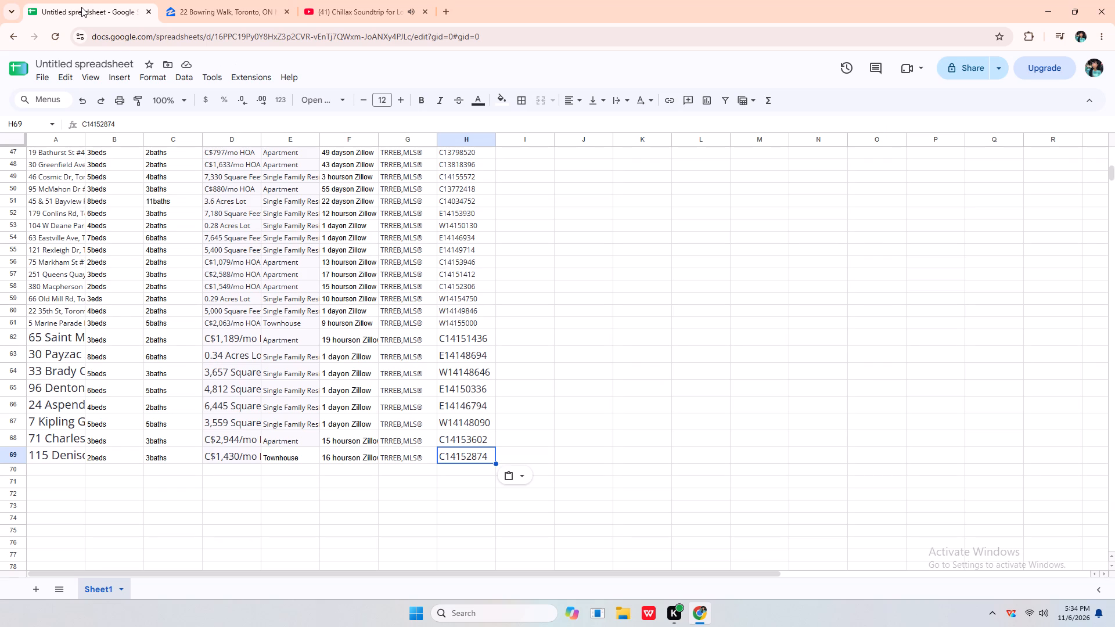
{"action": "left_click", "coordinate": [75, 467]}
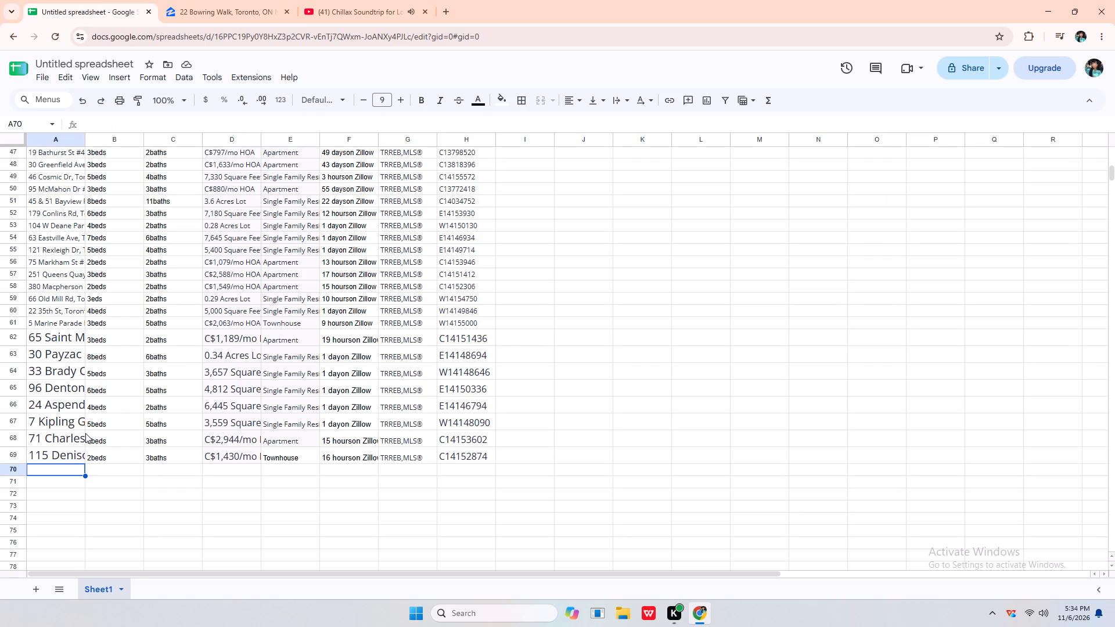
{"action": "key", "text": "ctrl+v"}
Copy the lot size "8,129 Square Feet Lot" from the C$2,549,000 Zillow listing into cell D70 of the spreadsheet.
{"action": "left_click", "coordinate": [217, 2]}
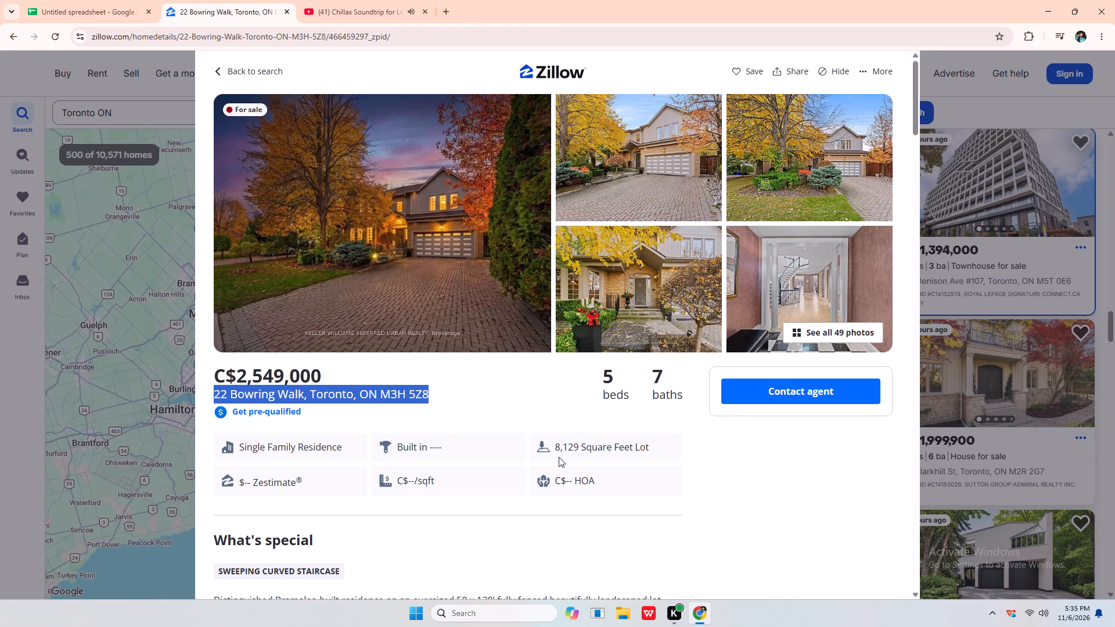
{"action": "left_click_drag", "start_coordinate": [555, 449], "coordinate": [658, 444]}
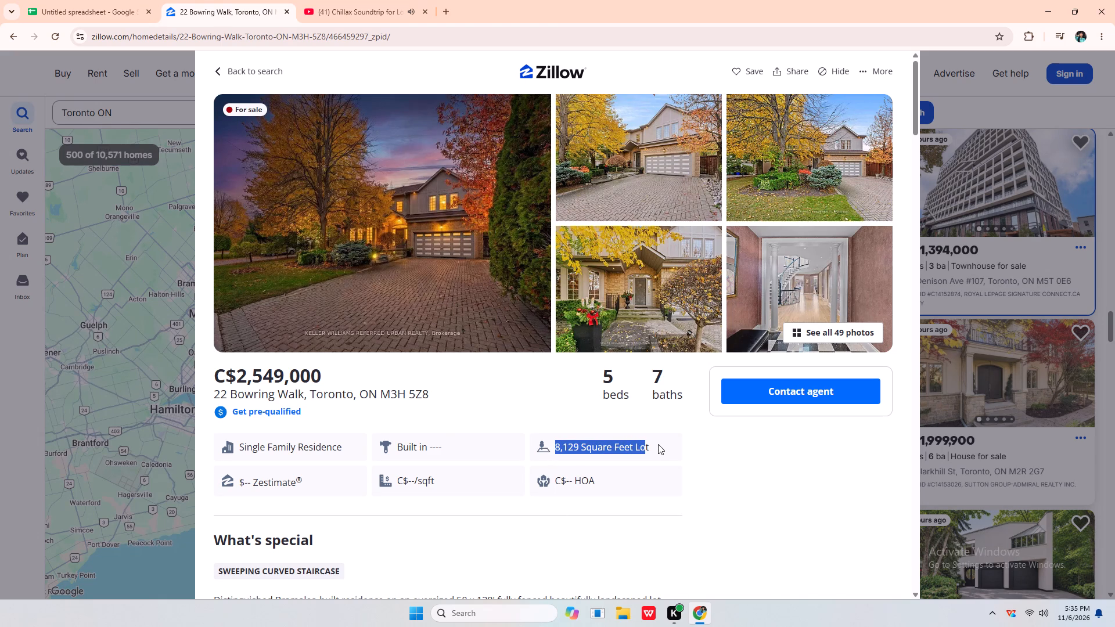
{"action": "left_click_drag", "start_coordinate": [658, 444], "coordinate": [659, 444]}
{"action": "key", "text": "ctrl+c"}
{"action": "left_click", "coordinate": [89, 9]}
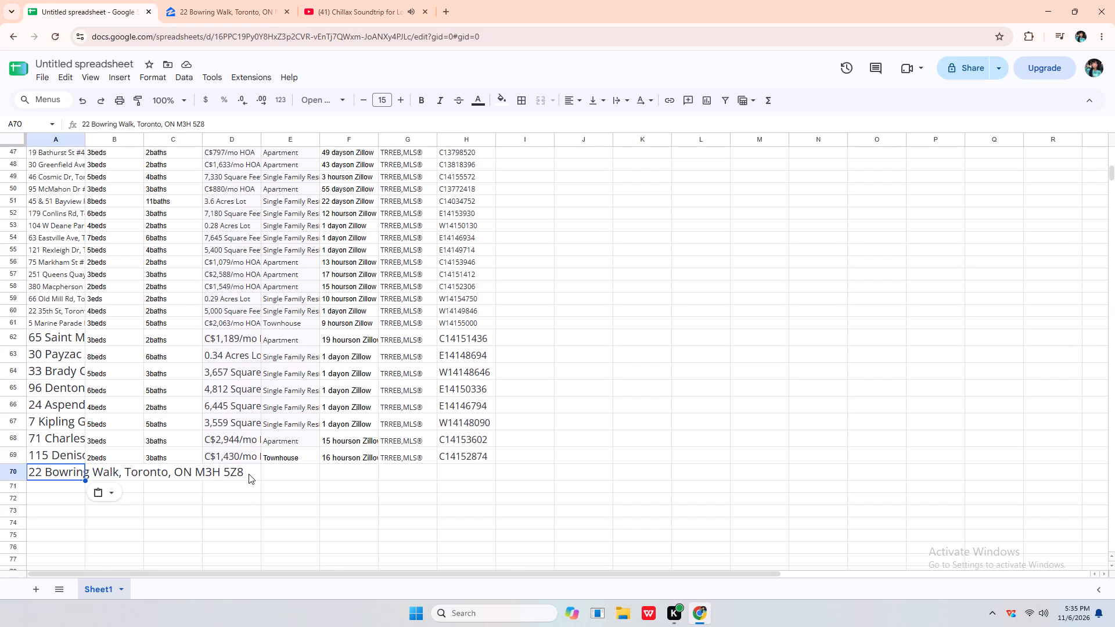
{"action": "left_click", "coordinate": [250, 473]}
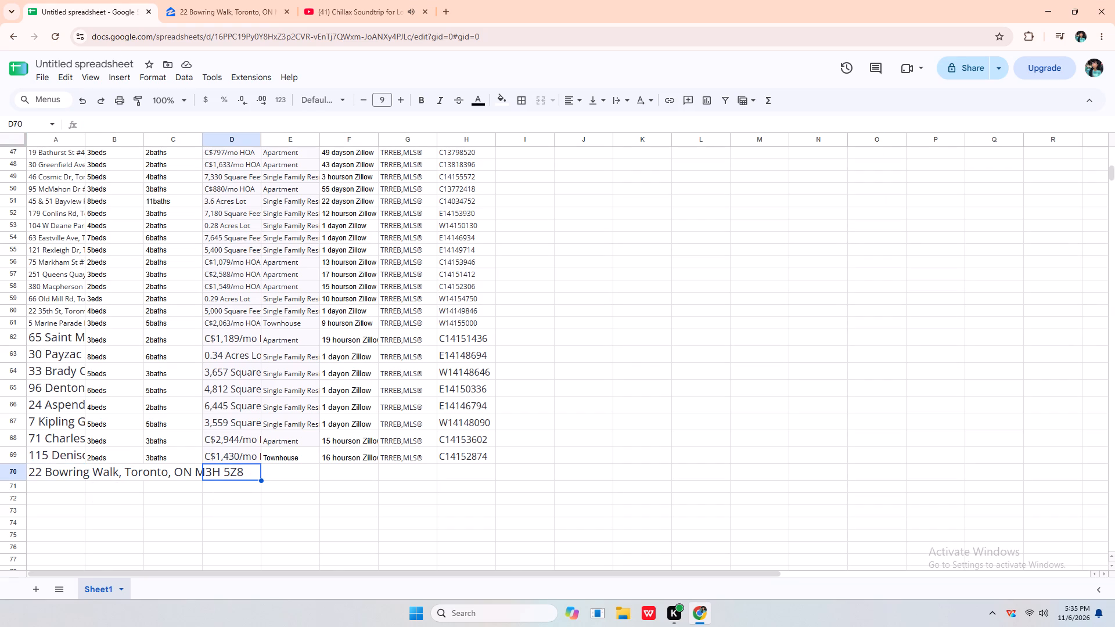
{"action": "key", "text": "ctrl+v"}
Copy the listing age "15 hours on Zillow" from the Zillow listing into cell F70 of the spreadsheet.
{"action": "left_click", "coordinate": [258, 15]}
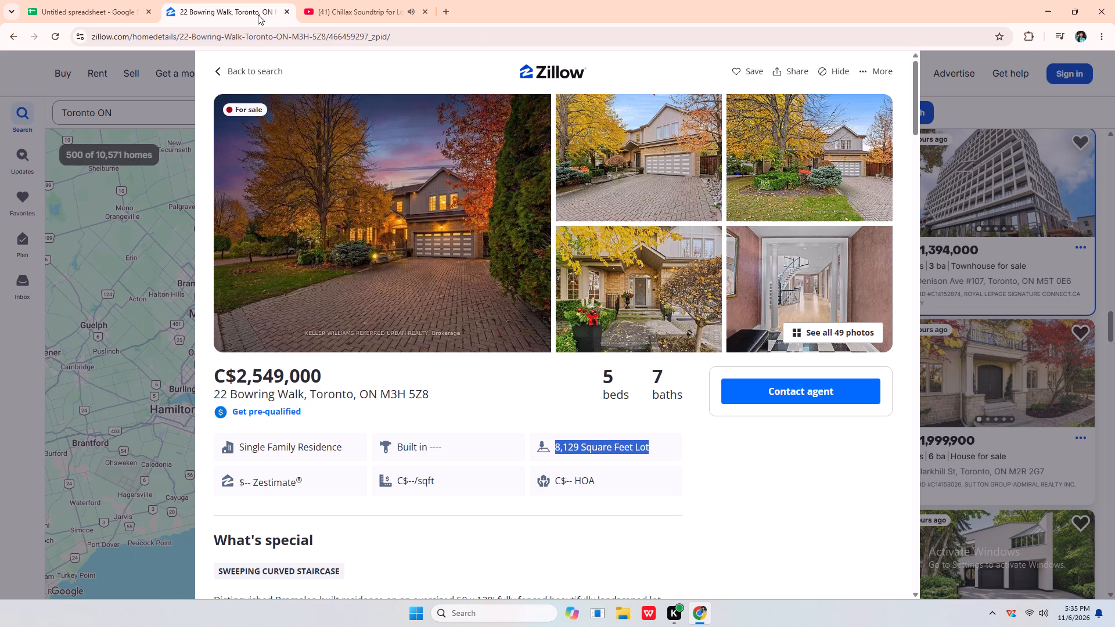
{"action": "scroll", "coordinate": [339, 507], "scroll_direction": "down", "scroll_amount": 4}
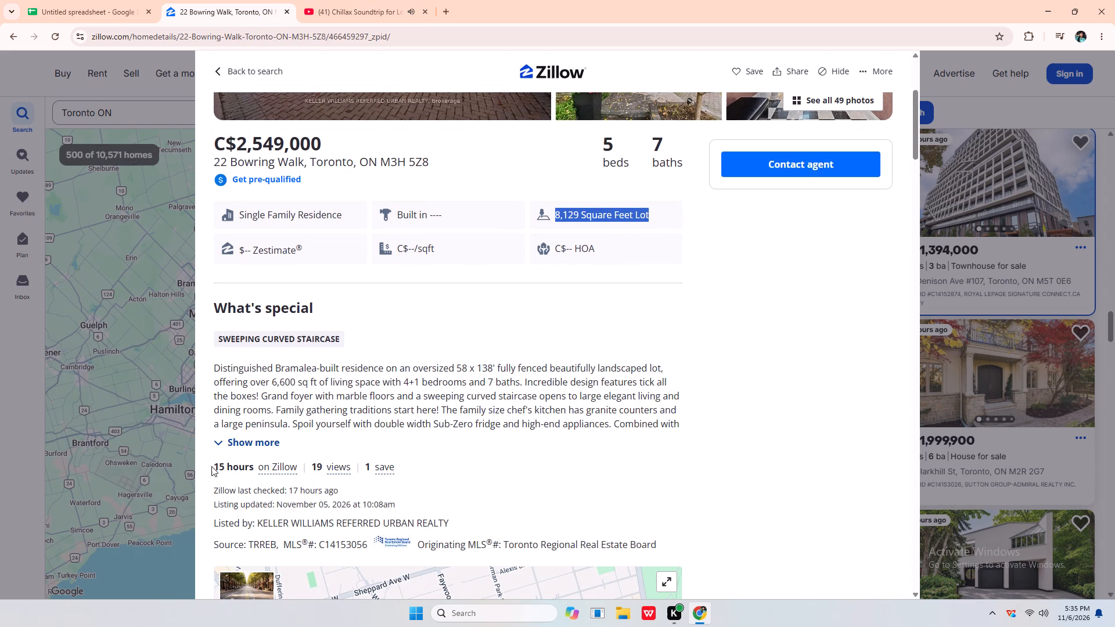
{"action": "left_click_drag", "start_coordinate": [211, 466], "coordinate": [294, 462]}
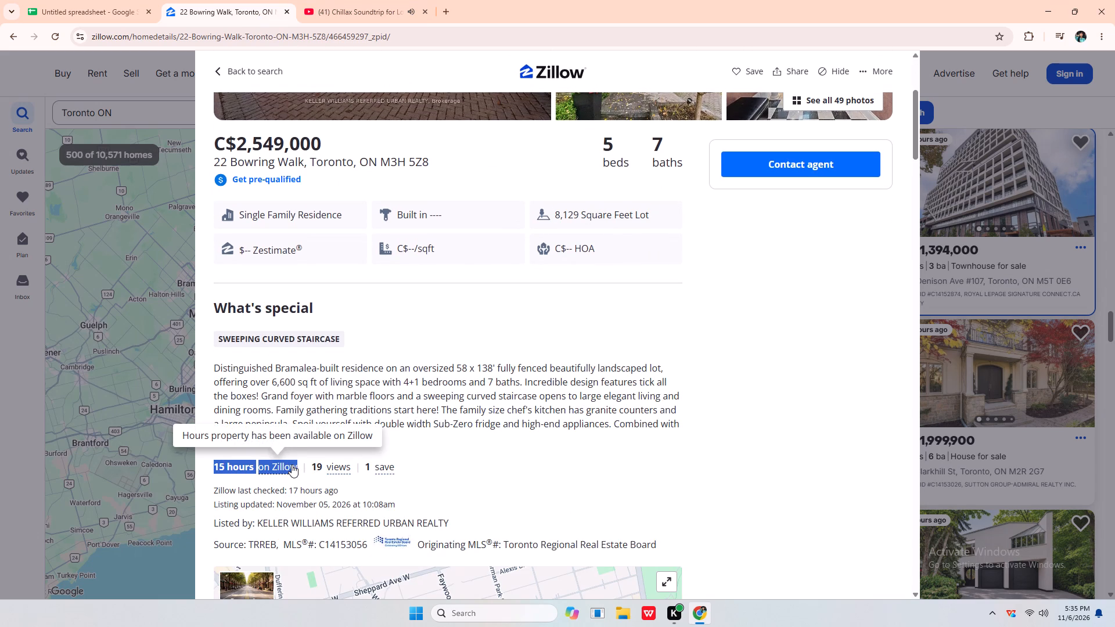
{"action": "key", "text": "ctrl+c"}
{"action": "left_click", "coordinate": [66, 9]}
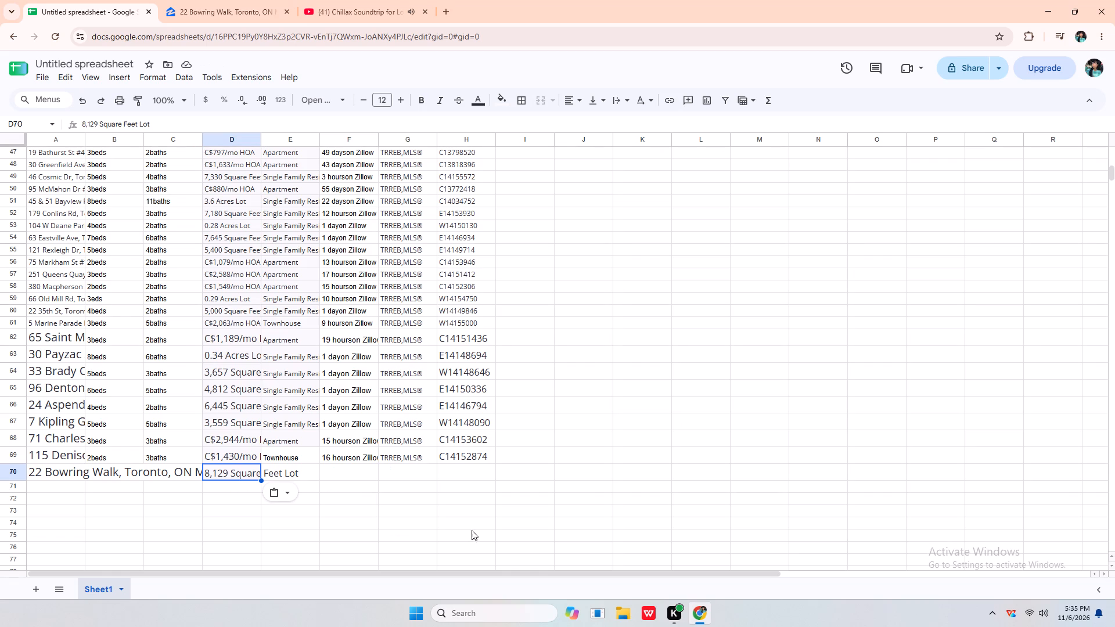
{"action": "left_click", "coordinate": [332, 473]}
{"action": "key", "text": "ctrl+v"}
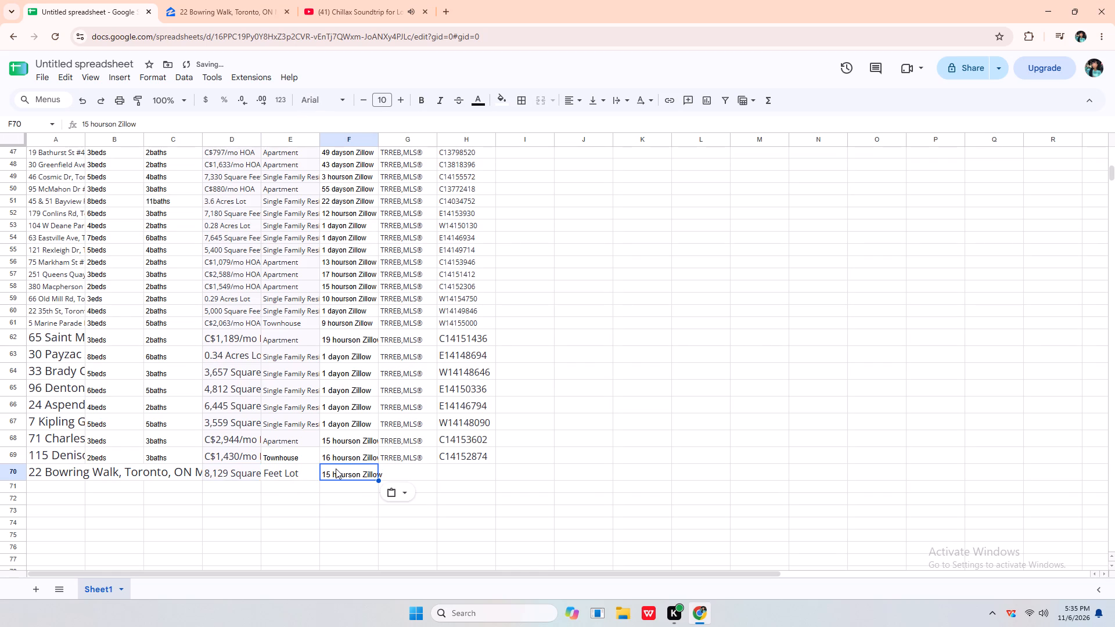
Enter "5BEDS" in cell B70 and "7baths" in cell C70.
{"action": "left_click", "coordinate": [95, 471]}
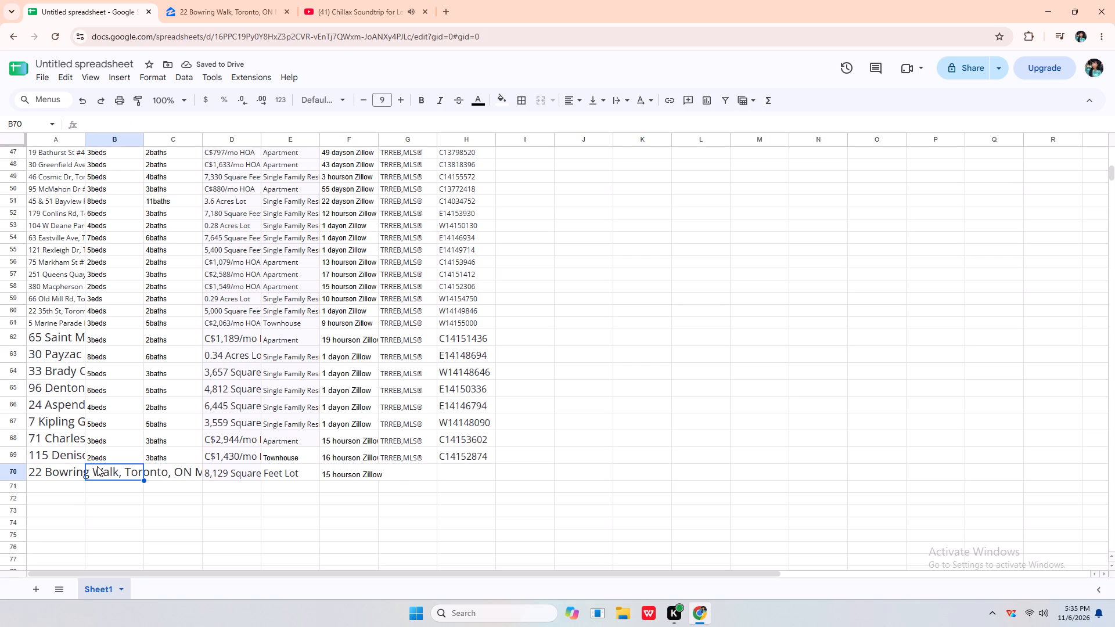
{"action": "key", "text": "5"}
{"action": "type", "text": "BEDS"}
{"action": "key", "text": "Right"}
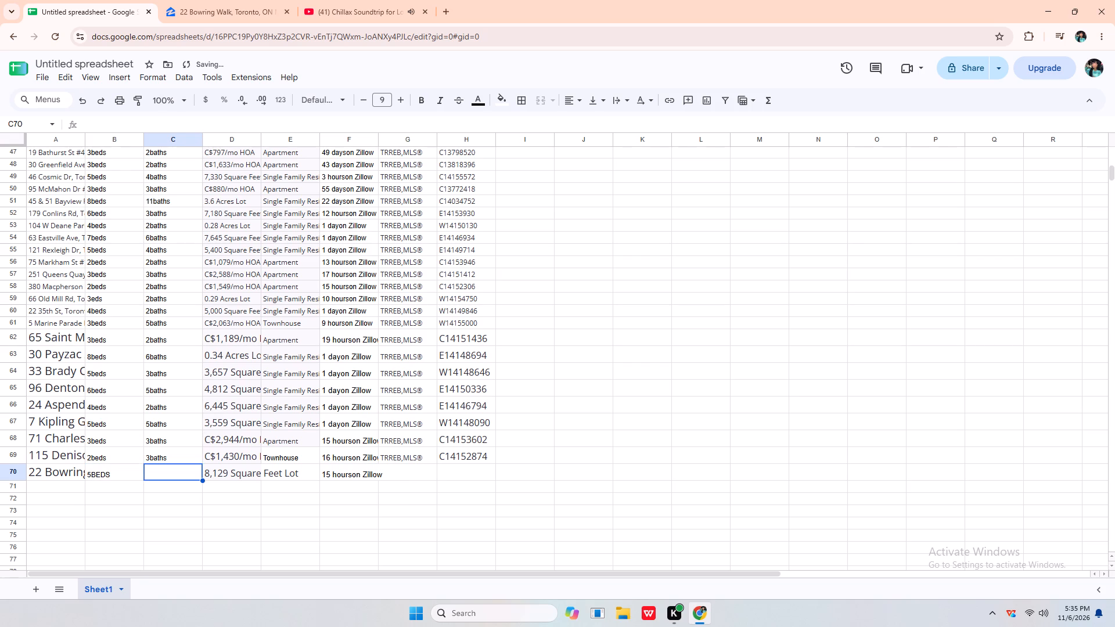
{"action": "key", "text": "7"}
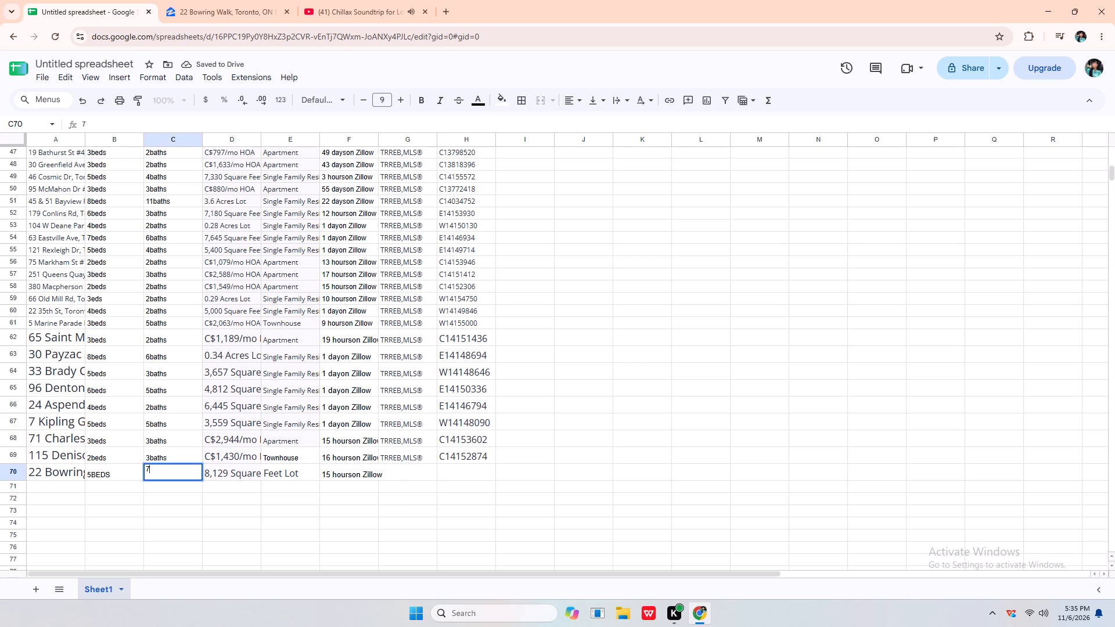
{"action": "type", "text": "baths"}
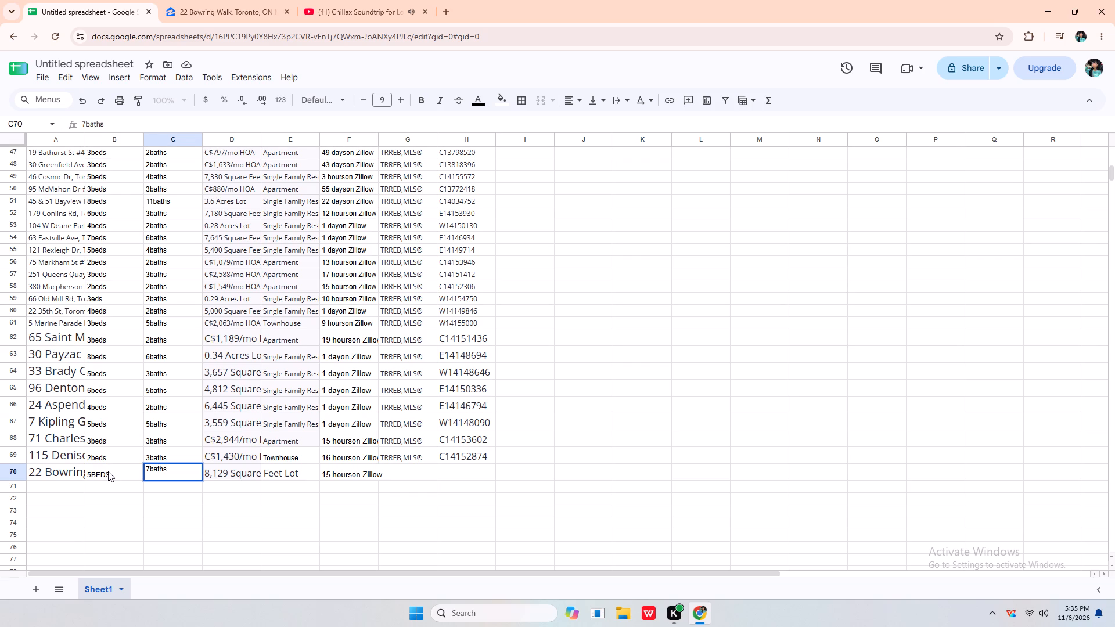
Replace the bed count entry in cell B70 with lowercase "5beds".
{"action": "left_click", "coordinate": [108, 471]}
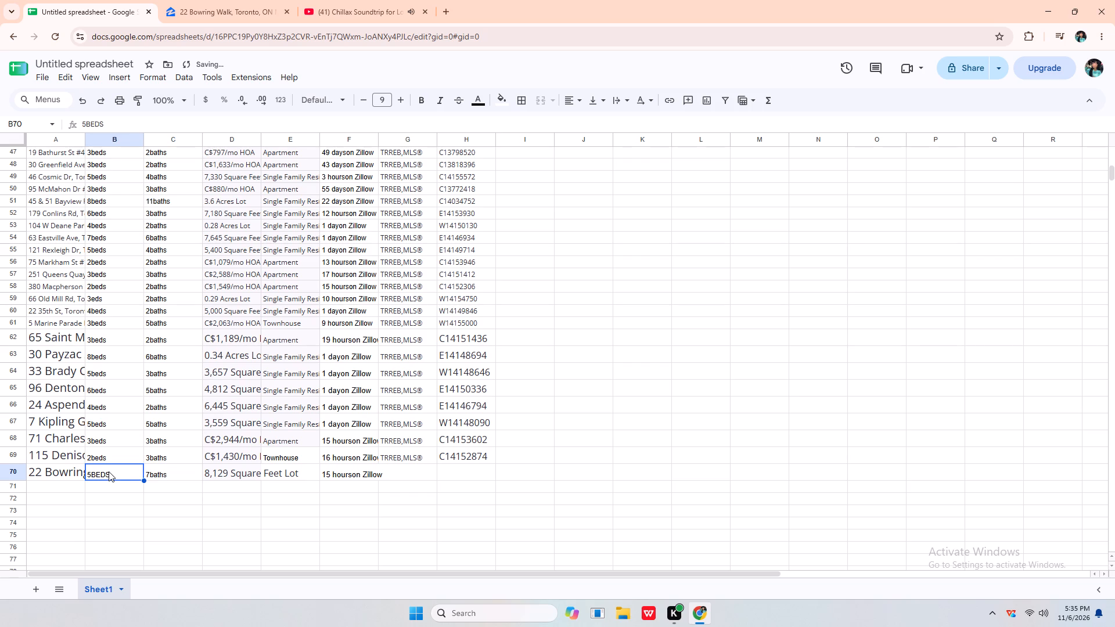
{"action": "key", "text": "BackSpace"}
{"action": "key", "text": "BackSpace"}
{"action": "key", "text": "5"}
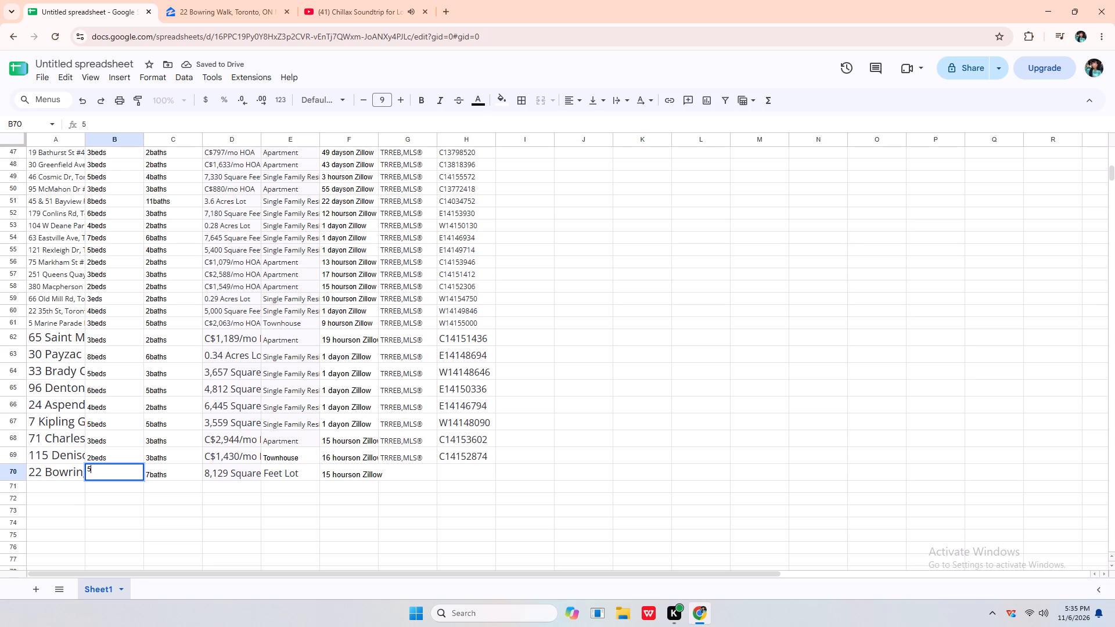
{"action": "type", "text": "beds"}
{"action": "key", "text": "Right"}
Copy the property type "Single Family Residence" from cell E67 into cell E70.
{"action": "key", "text": "Right"}
{"action": "key", "text": "Right"}
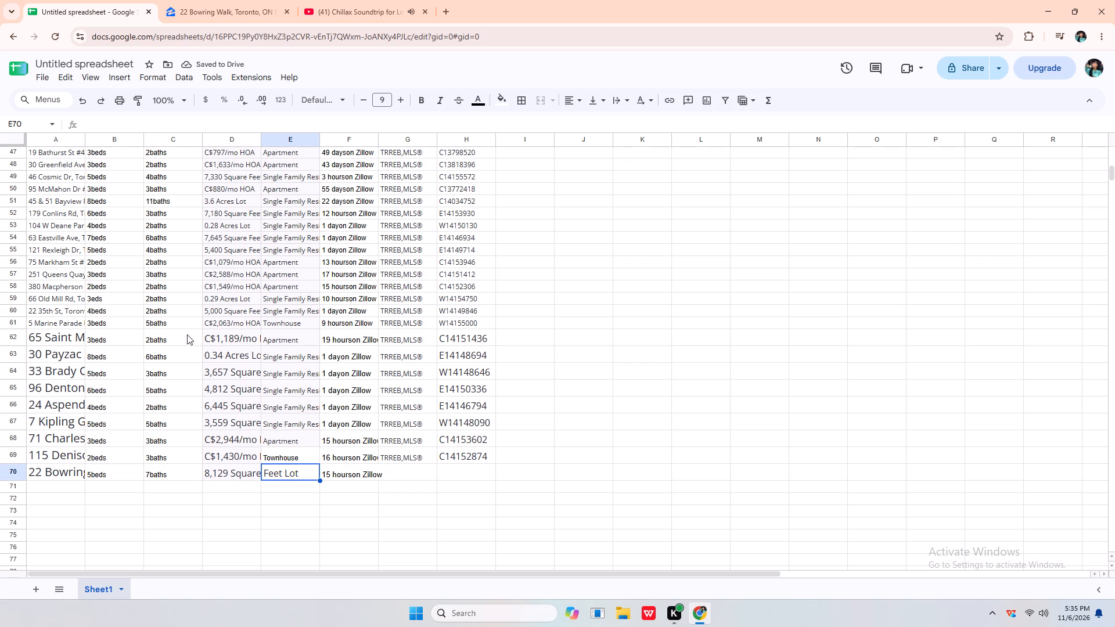
{"action": "left_click", "coordinate": [271, 425]}
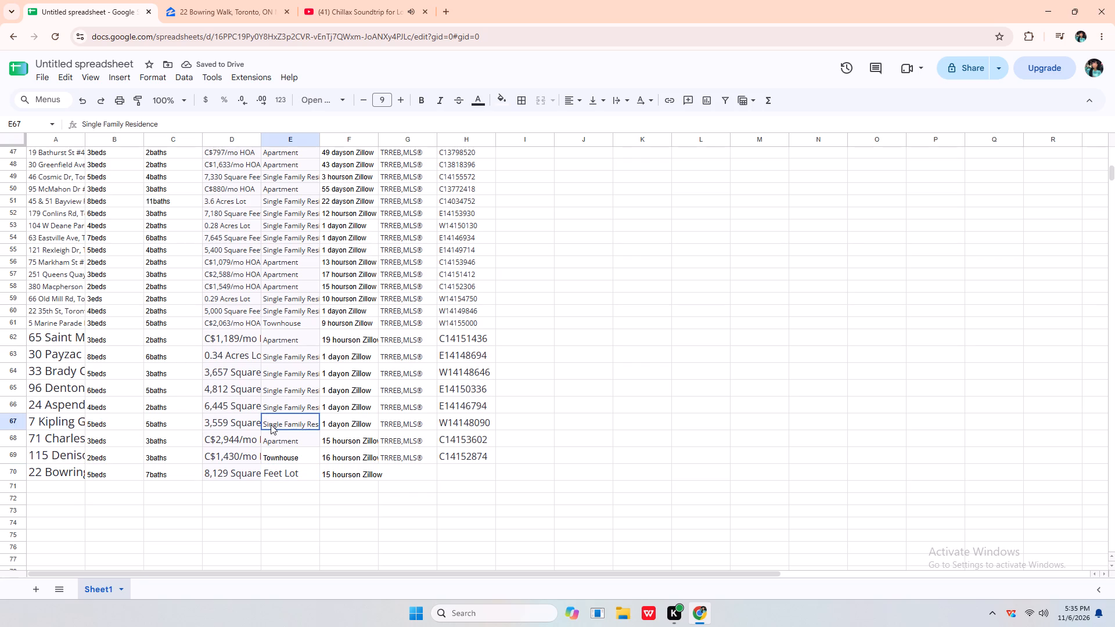
{"action": "key", "text": "ctrl+c"}
{"action": "key", "text": "Down"}
{"action": "key", "text": "Down"}
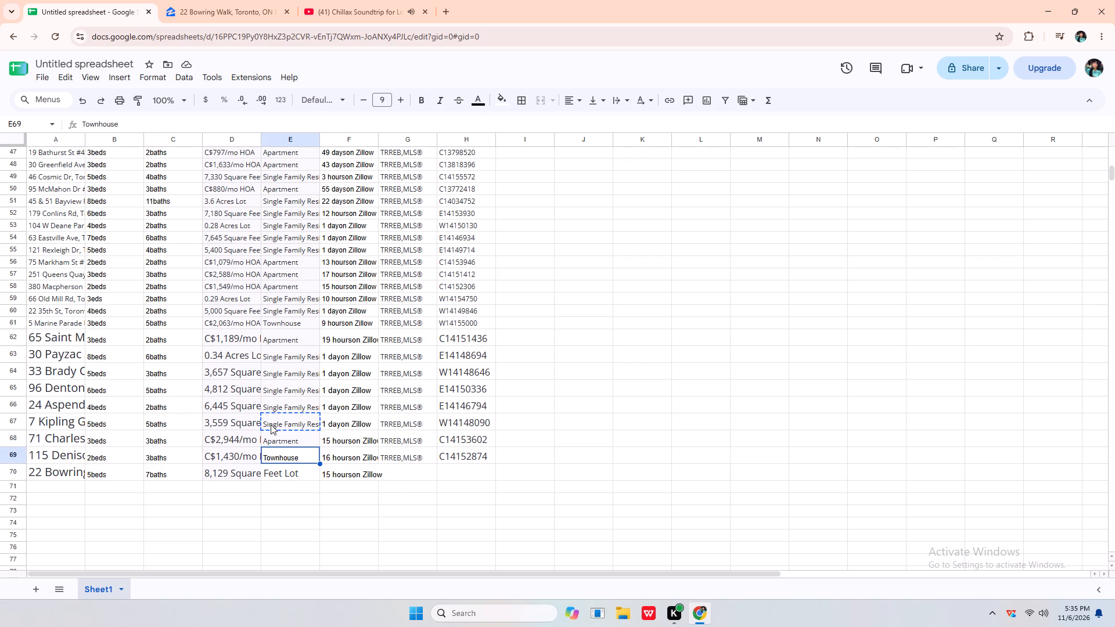
{"action": "key", "text": "Down"}
{"action": "key", "text": "ctrl+v"}
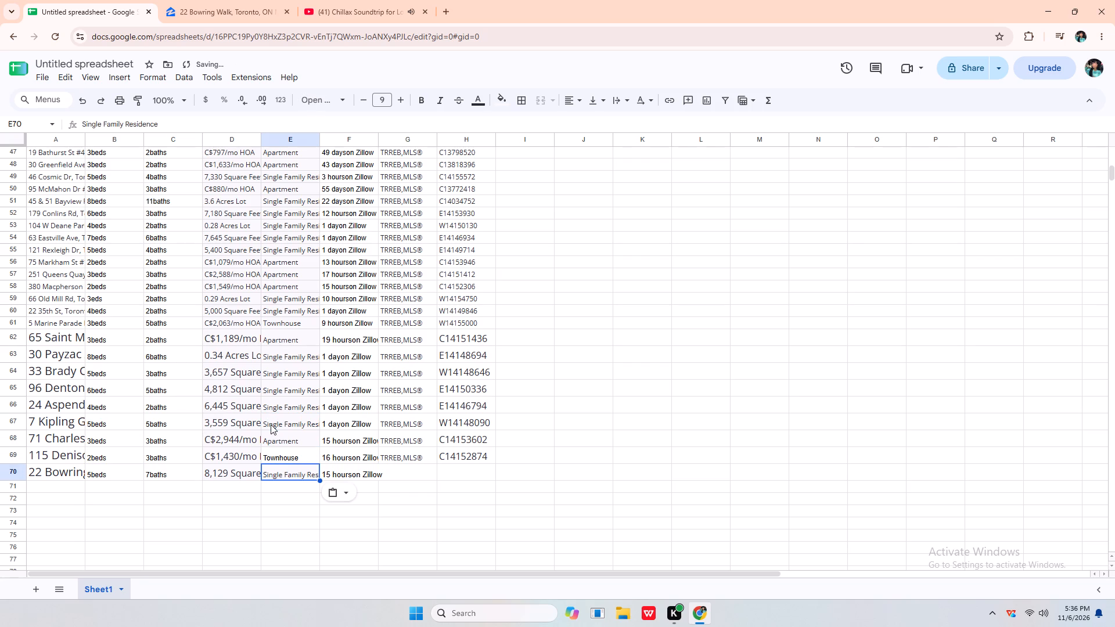
Copy the source "TRREB,MLS®" from cell G69 into cell G70.
{"action": "left_click", "coordinate": [398, 448]}
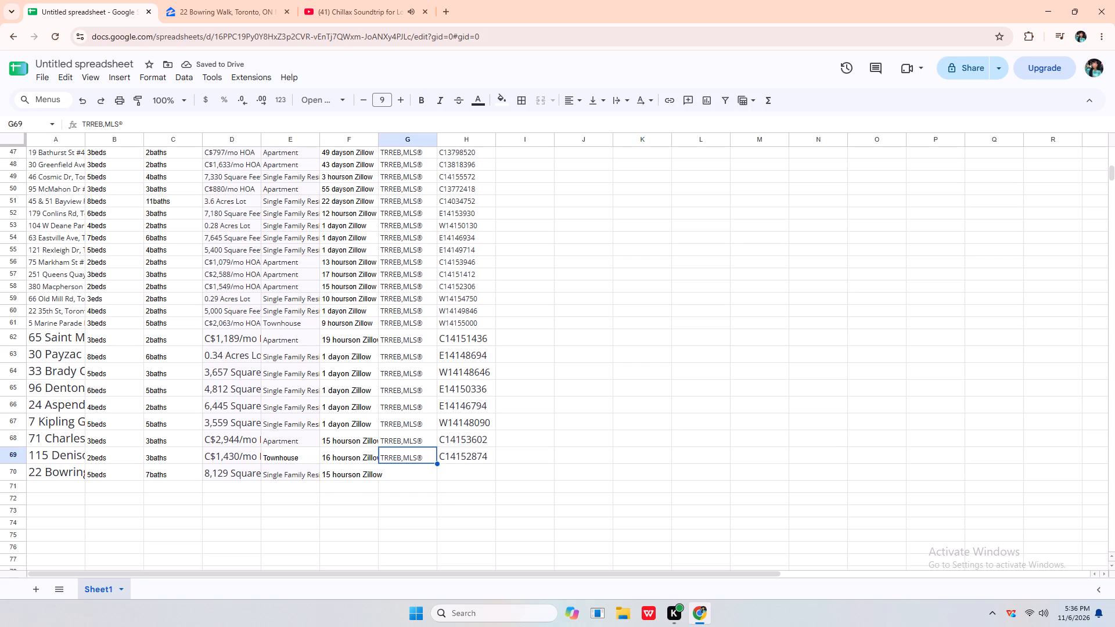
{"action": "key", "text": "ctrl+c"}
{"action": "key", "text": "Down"}
{"action": "key", "text": "ctrl+v"}
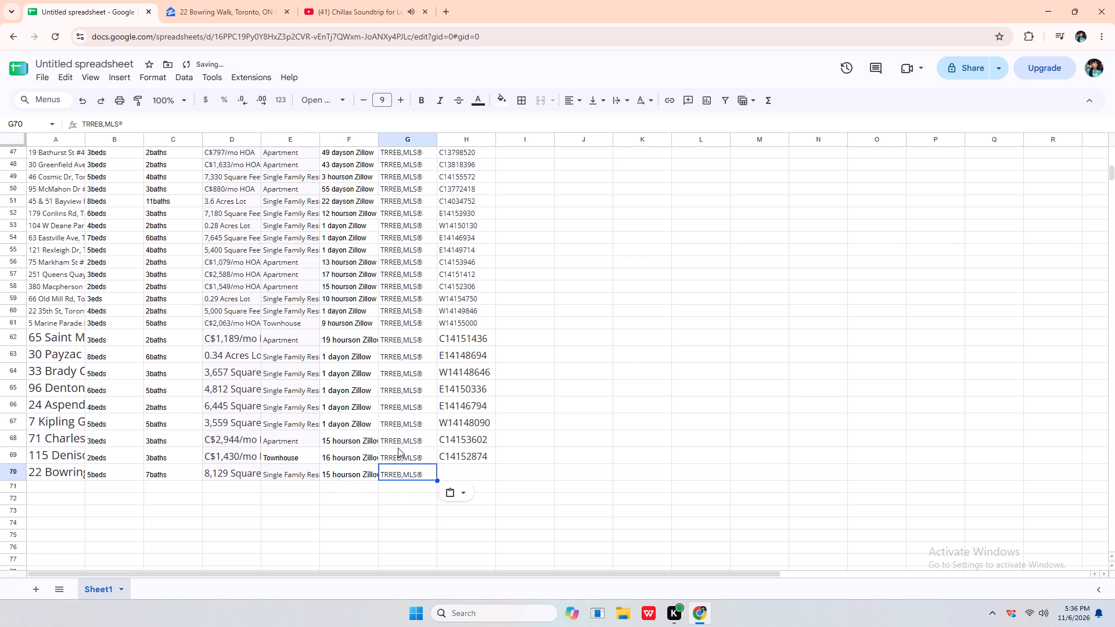
Copy the MLS number C14153056 from the Zillow listing into cell H70 of the spreadsheet.
{"action": "left_click", "coordinate": [225, 10]}
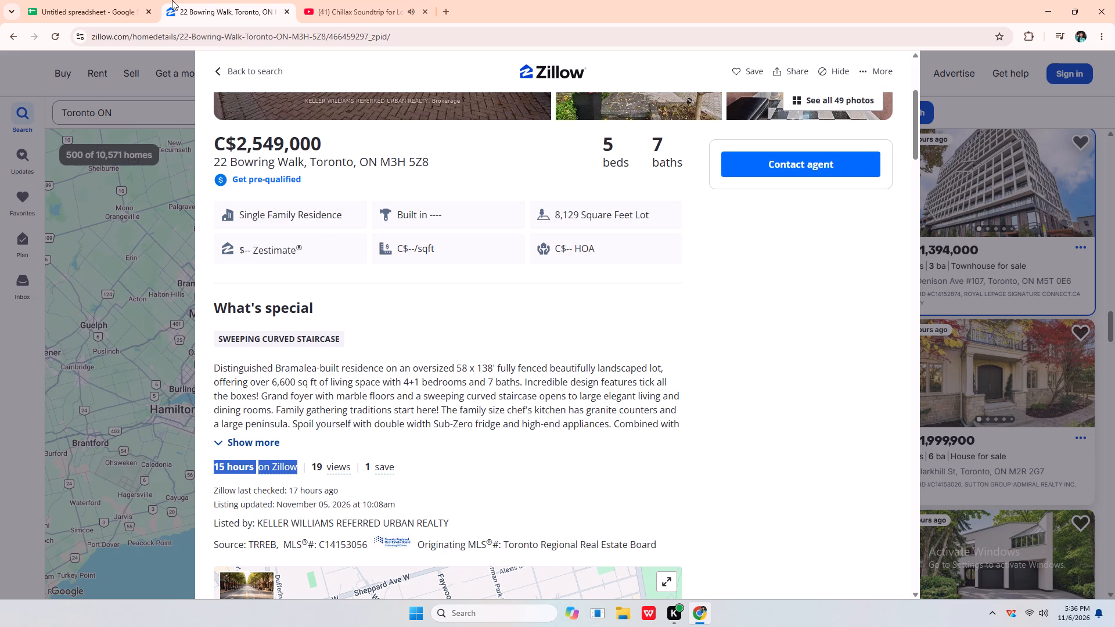
{"action": "scroll", "coordinate": [563, 334], "scroll_direction": "down", "scroll_amount": 3}
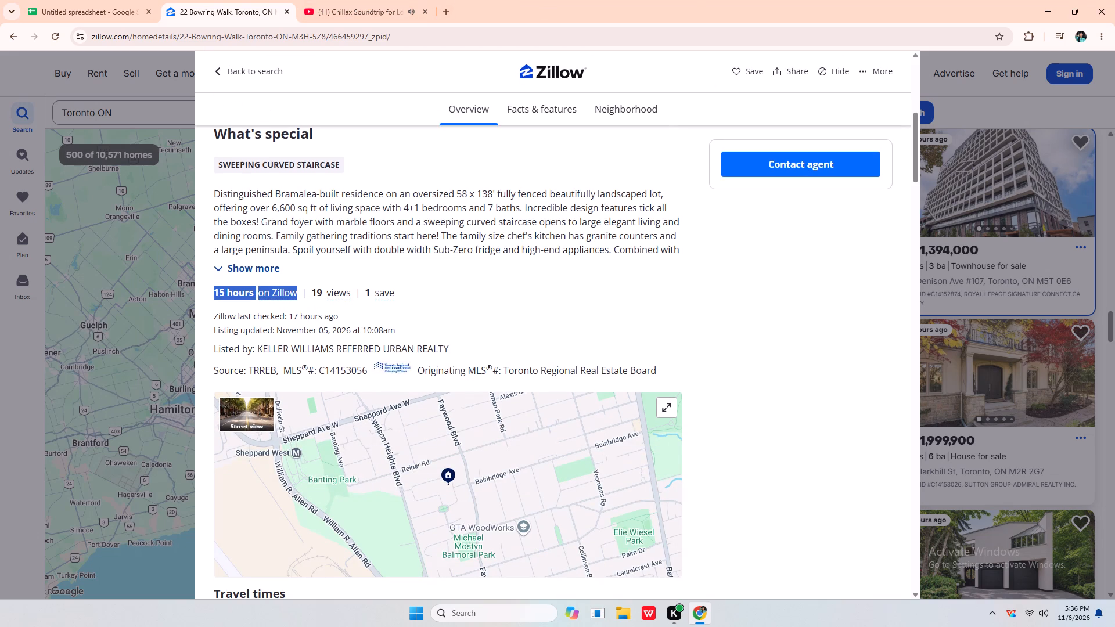
{"action": "left_click_drag", "start_coordinate": [316, 372], "coordinate": [376, 363]}
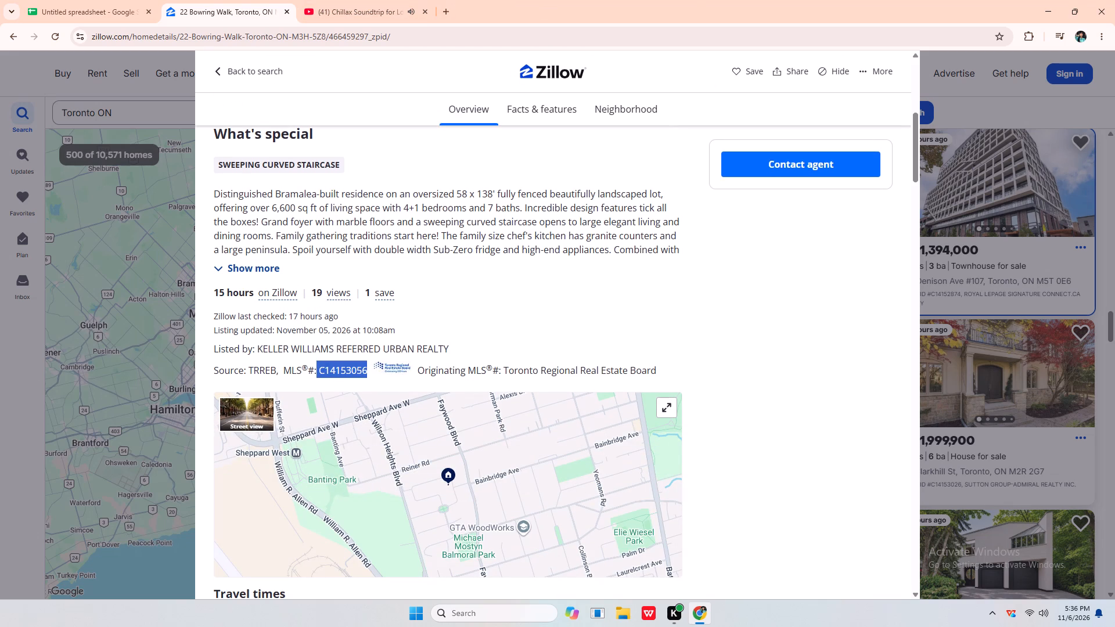
{"action": "key", "text": "ctrl+c"}
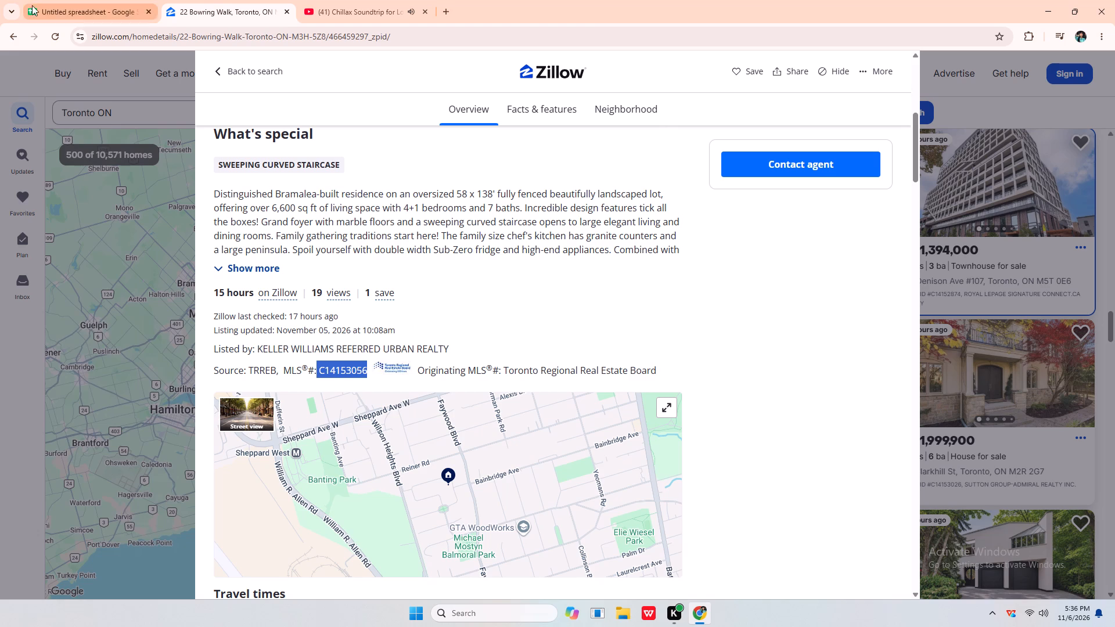
{"action": "left_click", "coordinate": [69, 6]}
{"action": "left_click", "coordinate": [457, 473]}
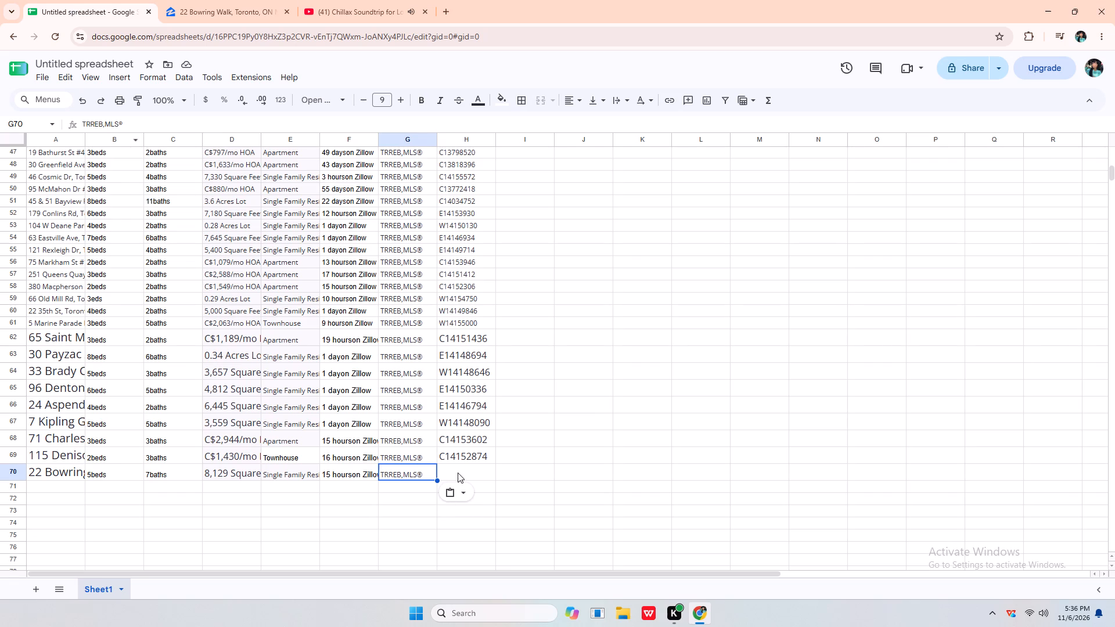
{"action": "key", "text": "ctrl+v"}
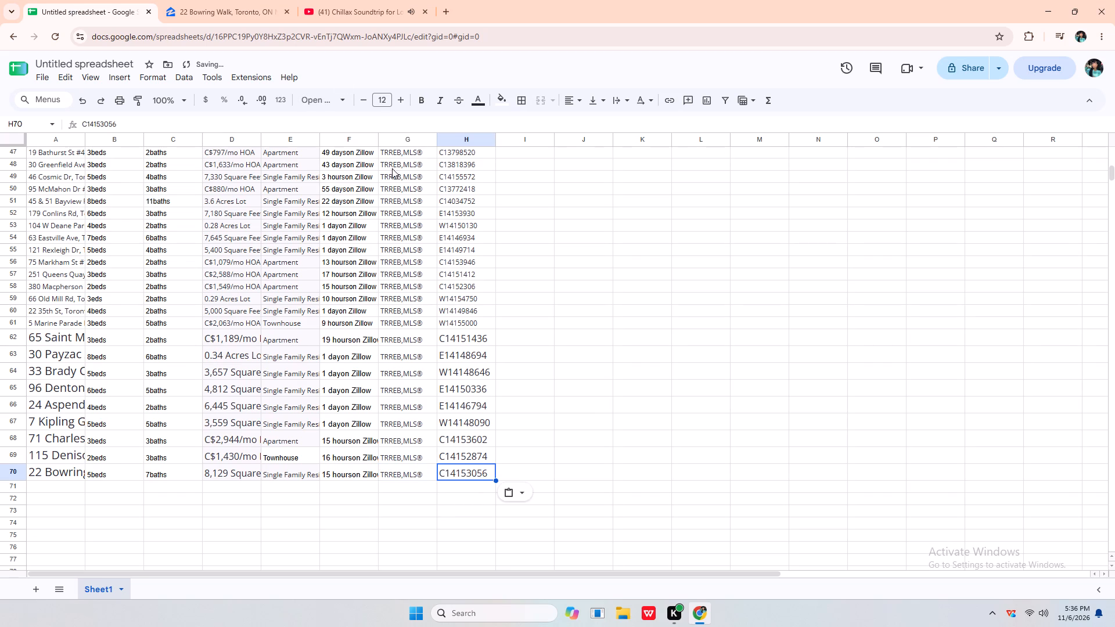
Switch to Zillow and return from the C$2,549,000 listing to the Toronto search results.
{"action": "left_click", "coordinate": [200, 9]}
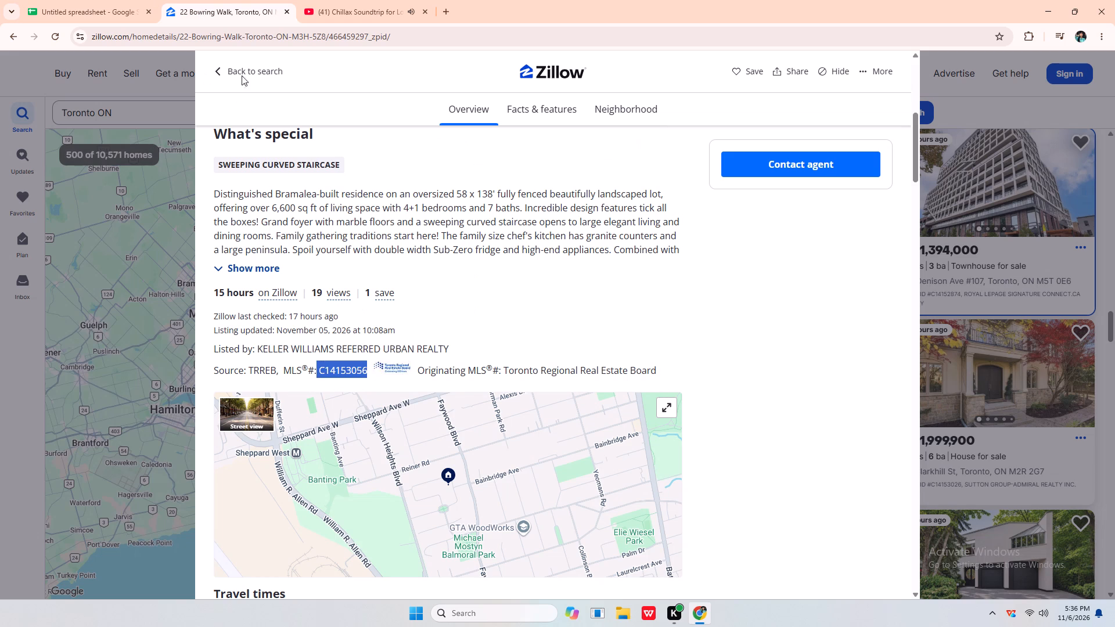
{"action": "left_click", "coordinate": [244, 66]}
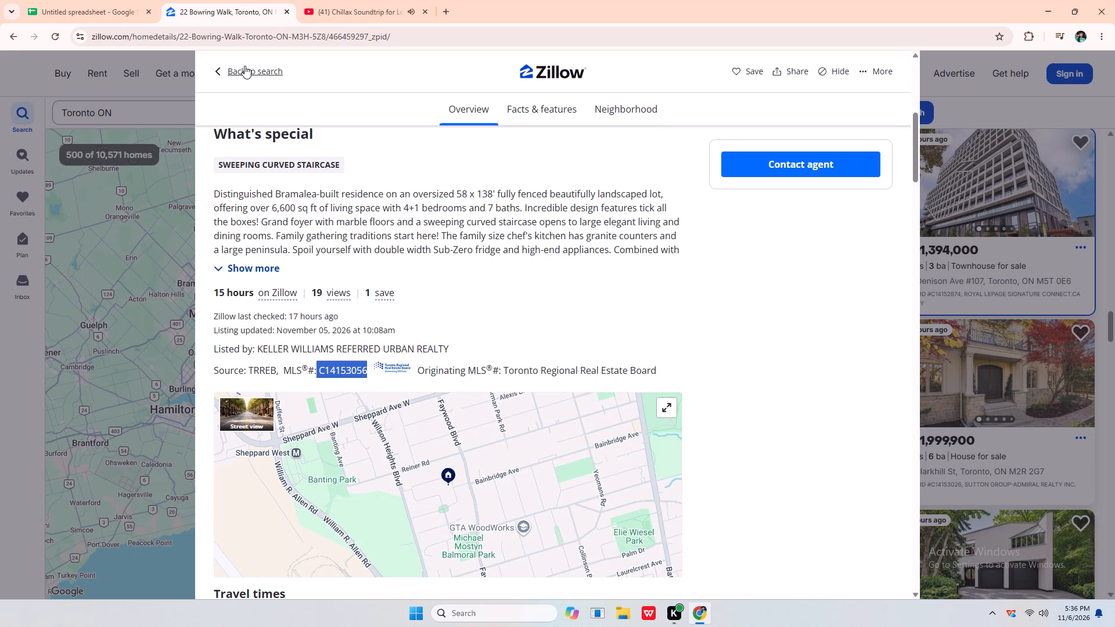
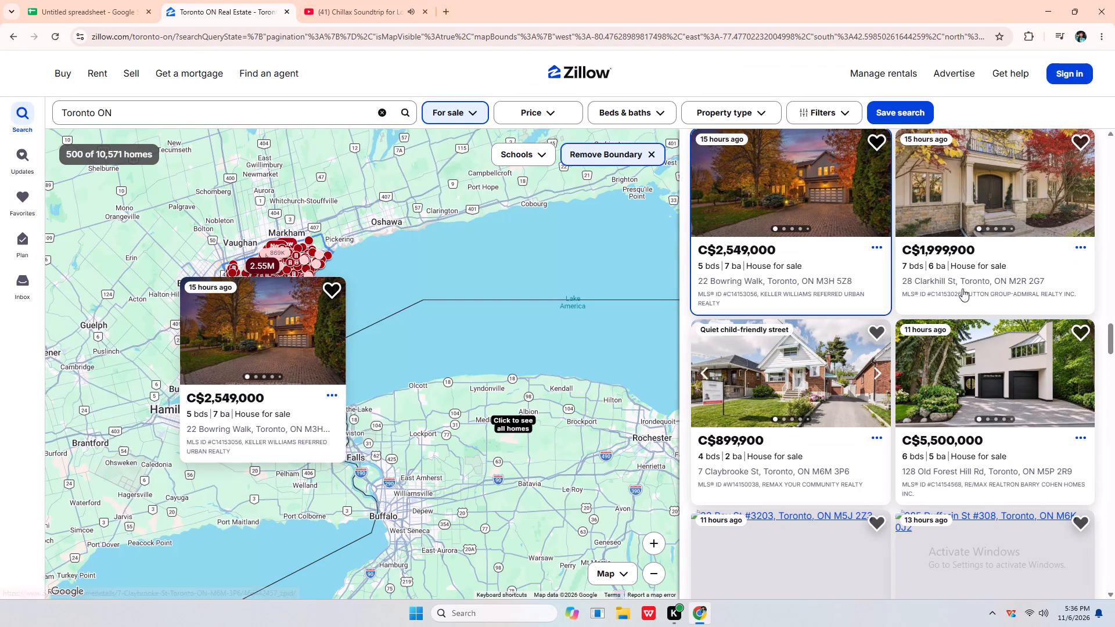
Open the C$1,999,900 listing in the Toronto search results and copy its address into cell A71 of the spreadsheet.
{"action": "left_click_drag", "start_coordinate": [961, 273], "coordinate": [960, 301]}
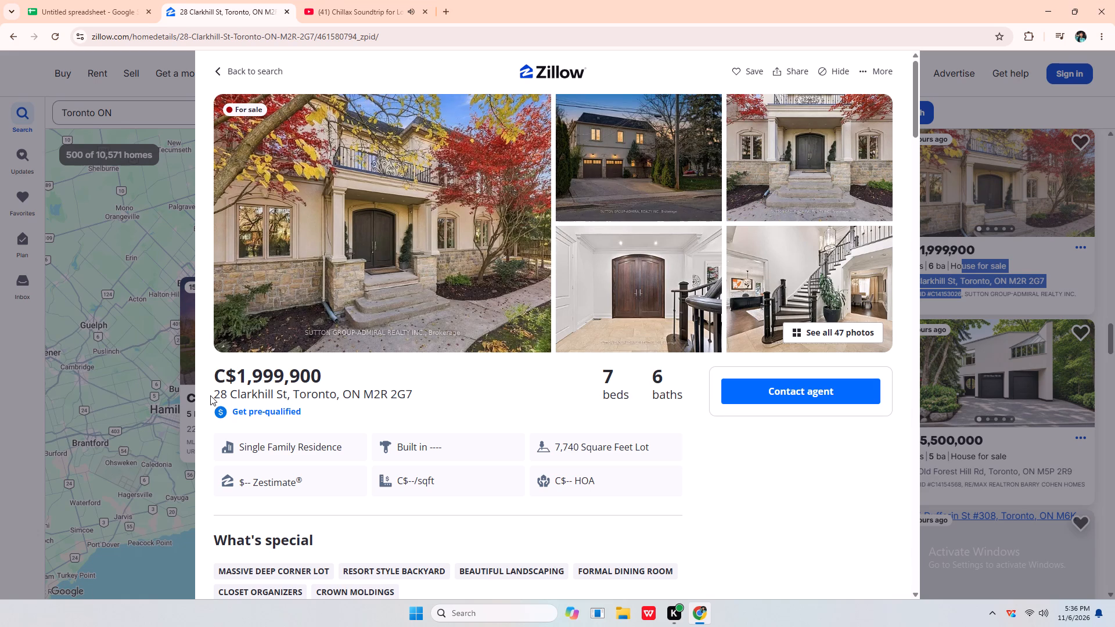
{"action": "left_click_drag", "start_coordinate": [212, 394], "coordinate": [218, 392]}
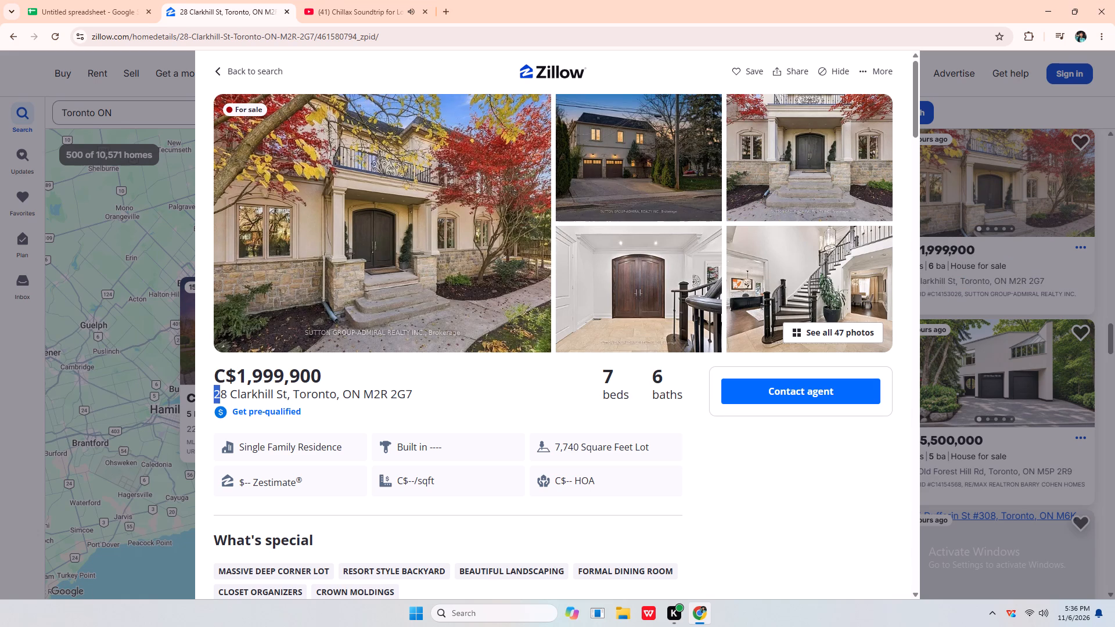
{"action": "left_click_drag", "start_coordinate": [218, 392], "coordinate": [400, 403]}
{"action": "left_click", "coordinate": [438, 397]}
{"action": "left_click_drag", "start_coordinate": [411, 392], "coordinate": [351, 398]}
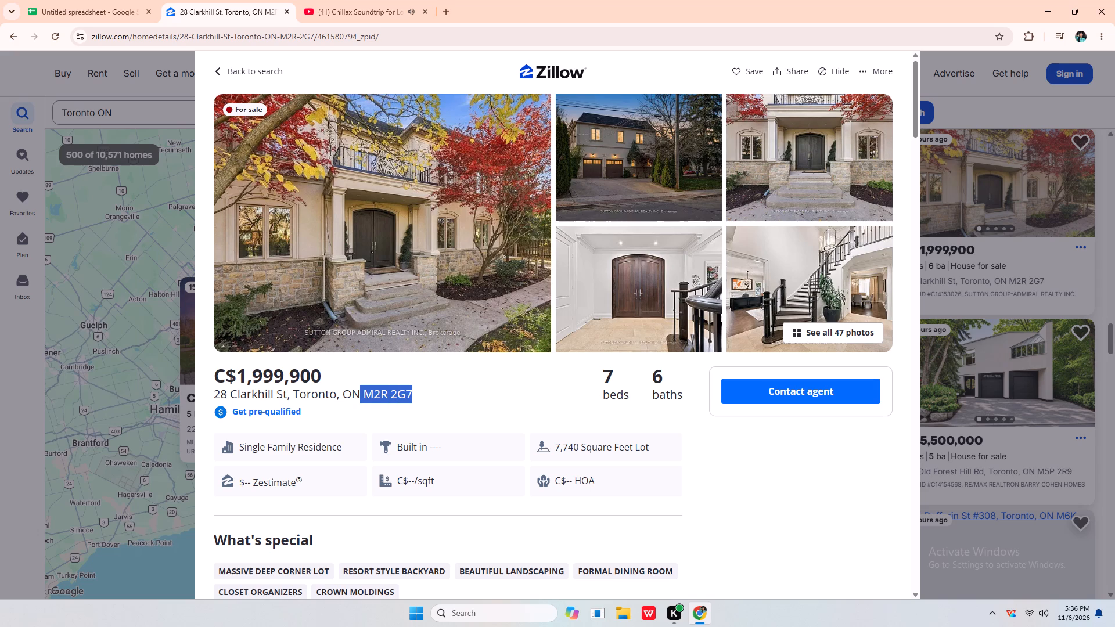
{"action": "left_click_drag", "start_coordinate": [351, 398], "coordinate": [207, 395]}
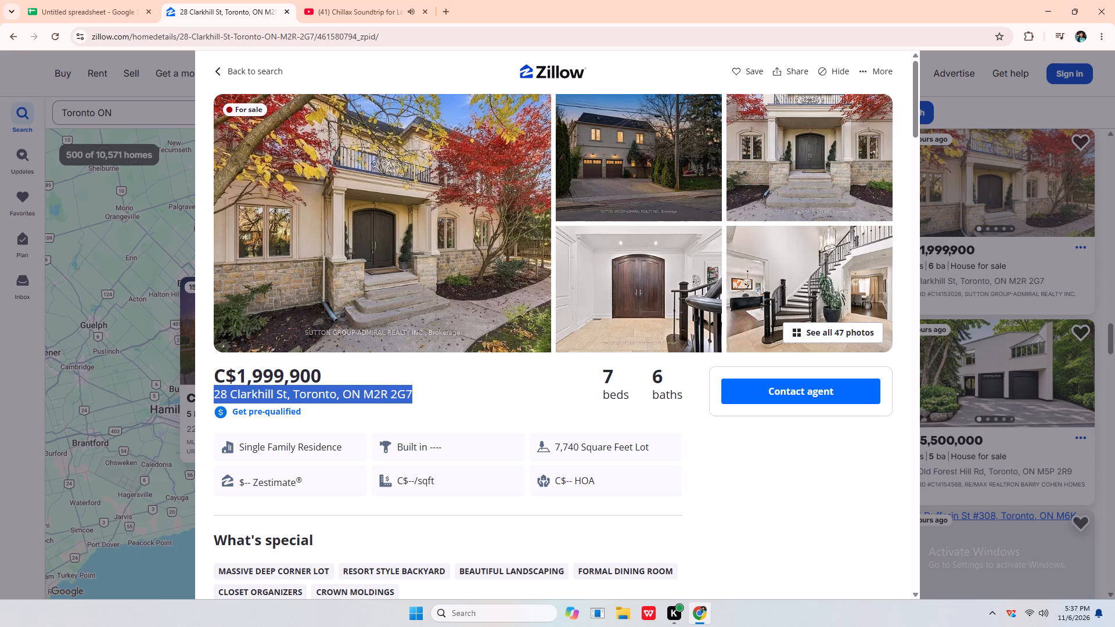
{"action": "key", "text": "ctrl+c"}
{"action": "left_click", "coordinate": [107, 6]}
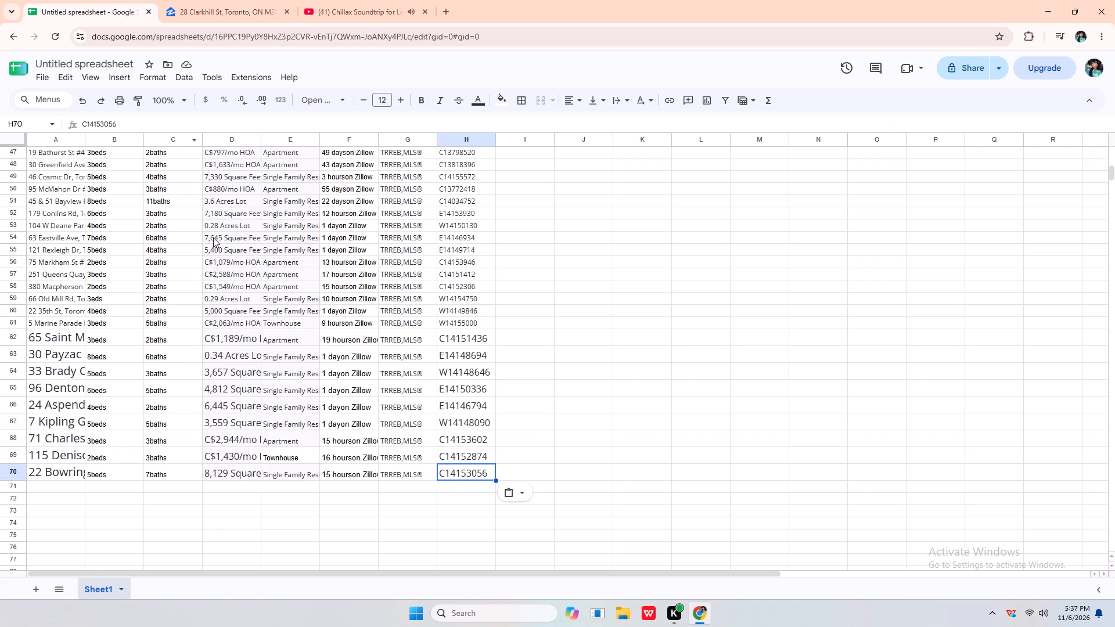
{"action": "left_click", "coordinate": [66, 484]}
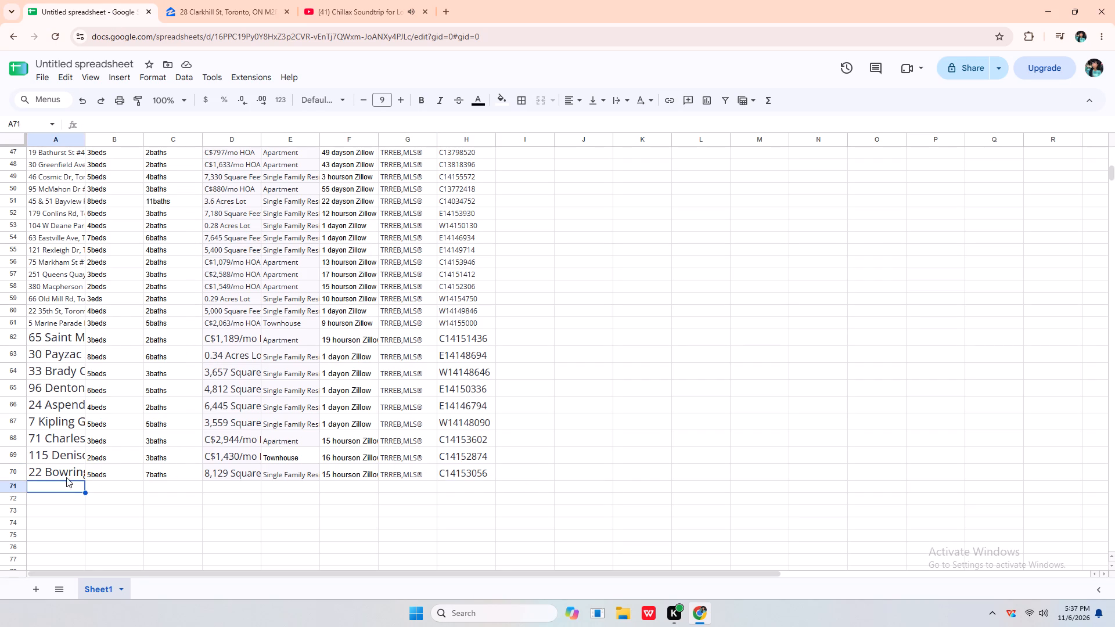
{"action": "key", "text": "ctrl+v"}
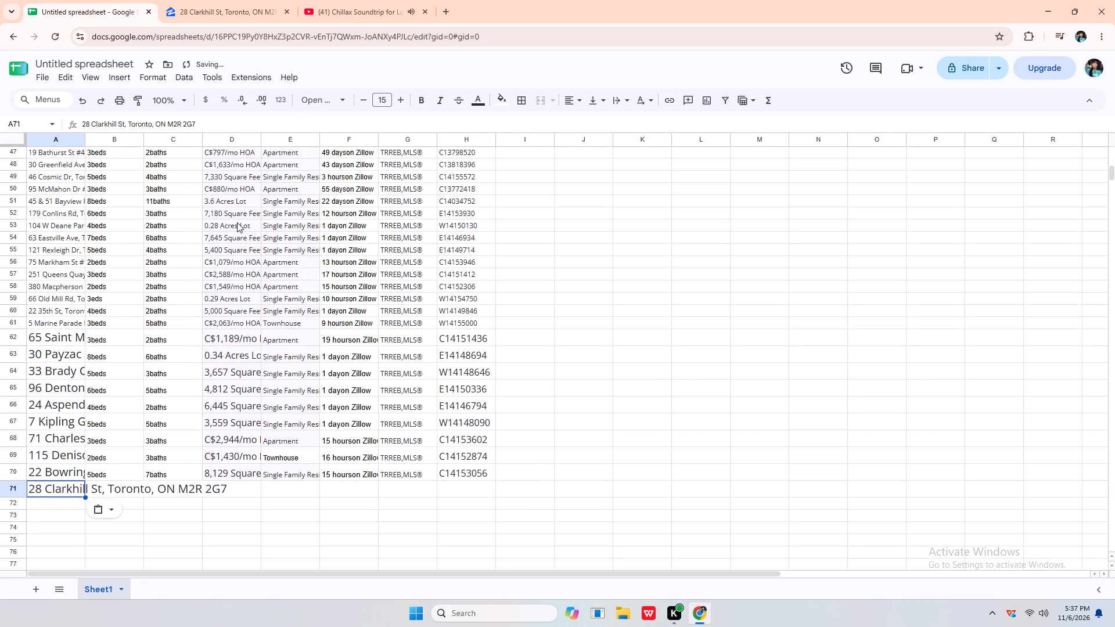
Copy the lot size "7,740 Square Feet Lot" from the Zillow listing into cell D71 of the spreadsheet.
{"action": "left_click", "coordinate": [253, 10]}
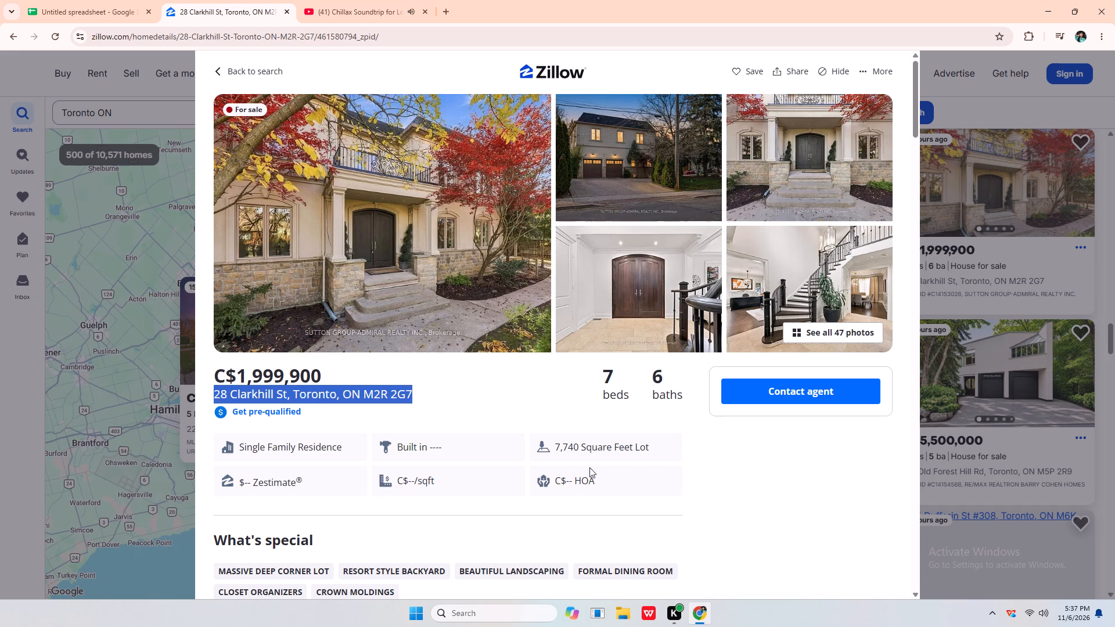
{"action": "left_click_drag", "start_coordinate": [555, 446], "coordinate": [653, 453]}
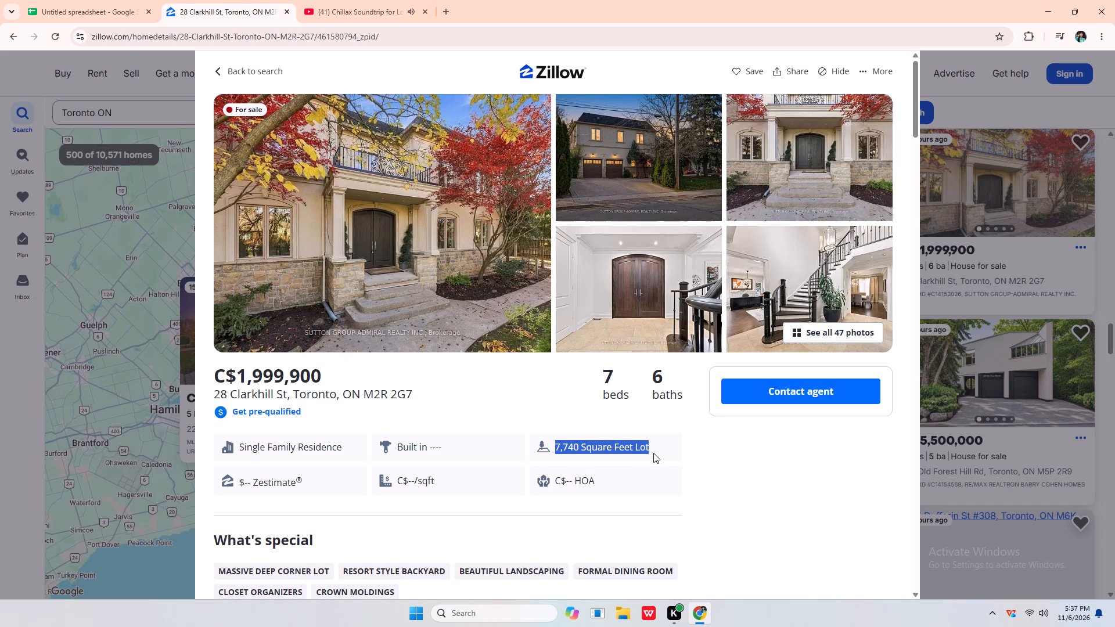
{"action": "left_click_drag", "start_coordinate": [653, 453], "coordinate": [660, 455]}
{"action": "key", "text": "ctrl+c"}
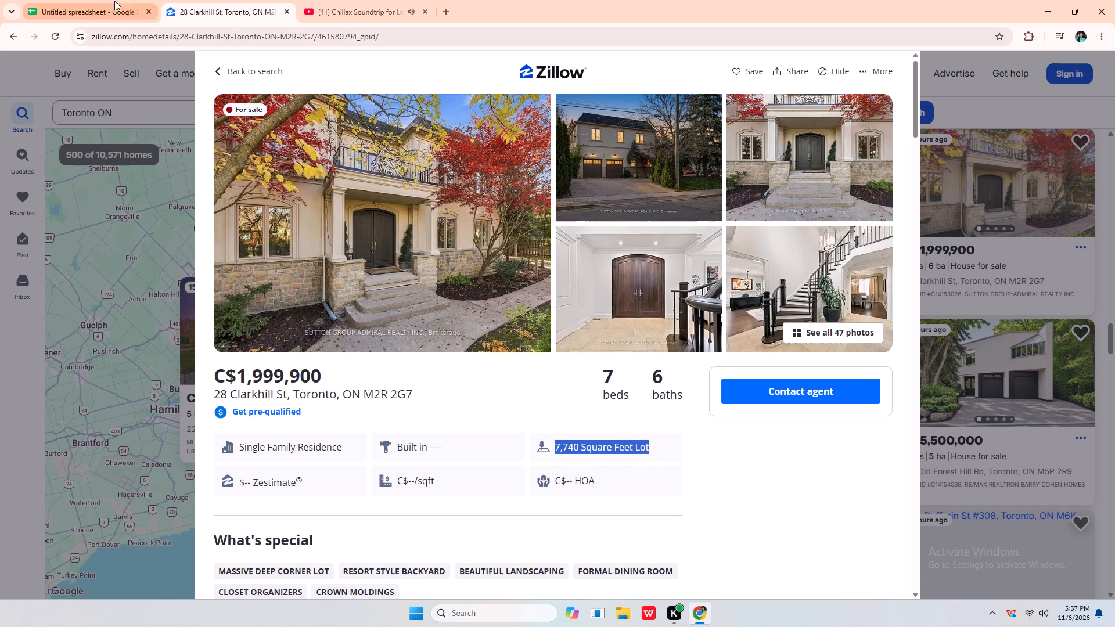
{"action": "left_click", "coordinate": [104, 7]}
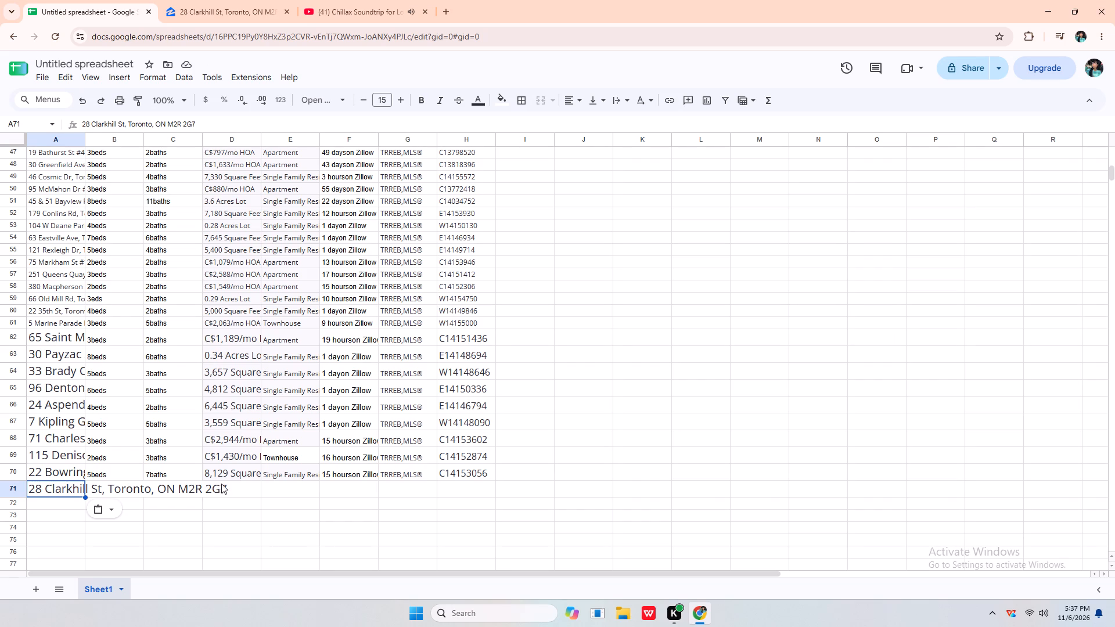
{"action": "left_click", "coordinate": [222, 483]}
{"action": "key", "text": "ctrl+v"}
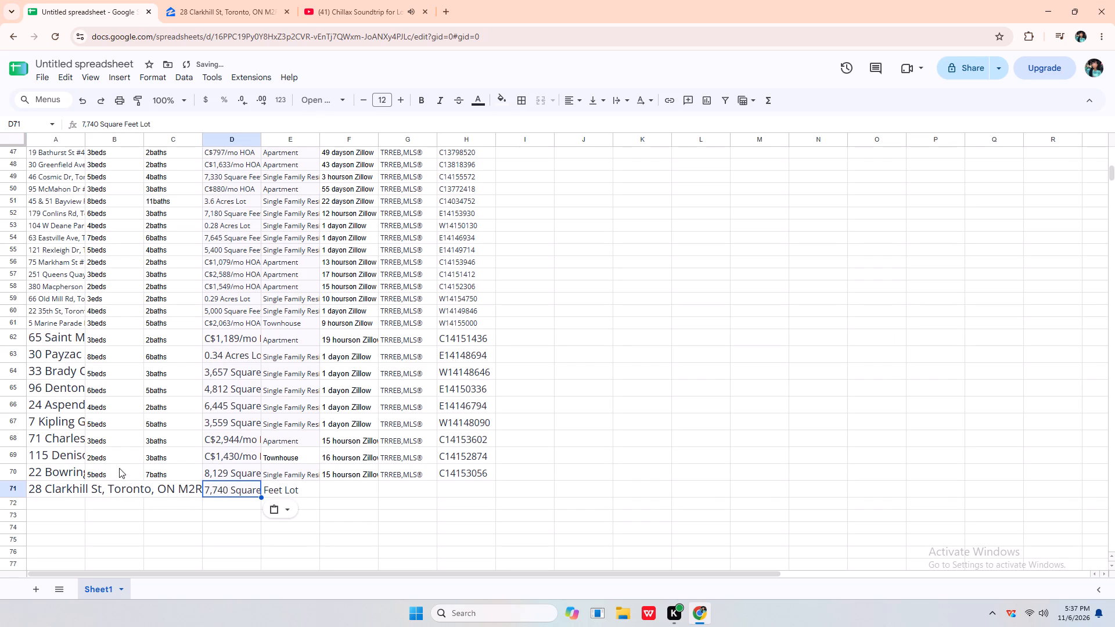
Check the listing's bed and bath counts on Zillow, and enter "7beds" in cell B71 and "6baths" in cell C71.
{"action": "key", "text": "Left"}
{"action": "key", "text": "Left"}
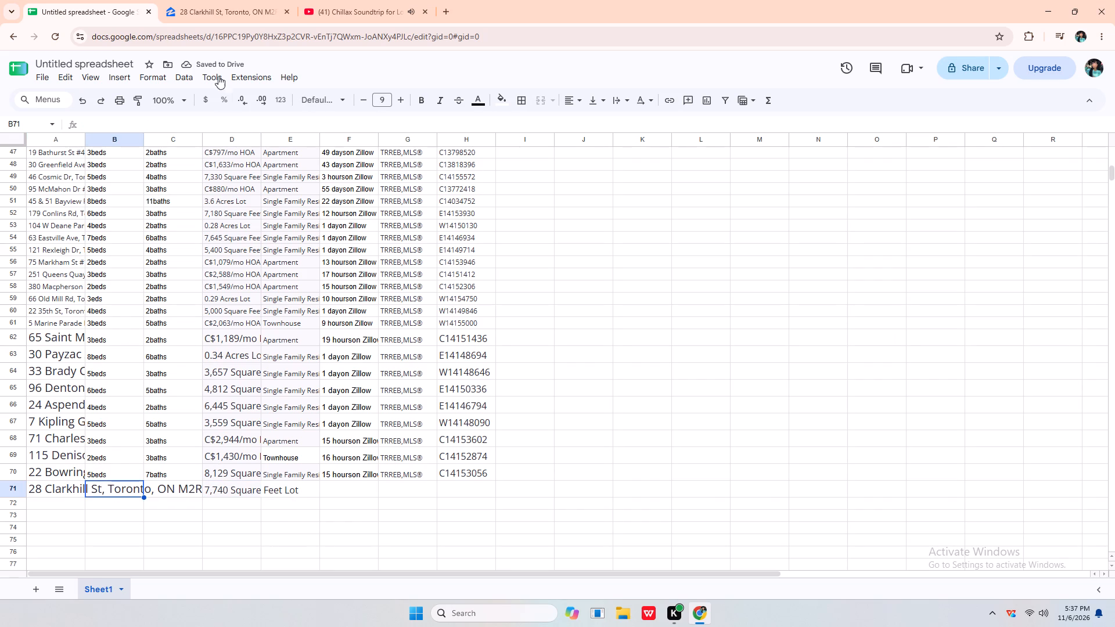
{"action": "left_click", "coordinate": [198, 5]}
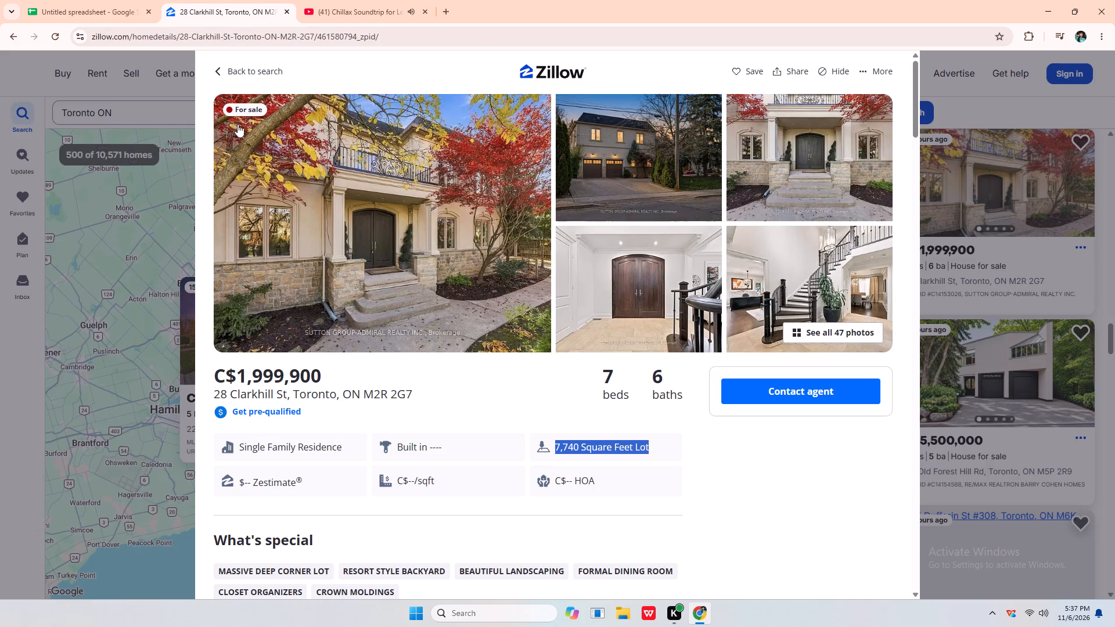
{"action": "left_click", "coordinate": [109, 12]}
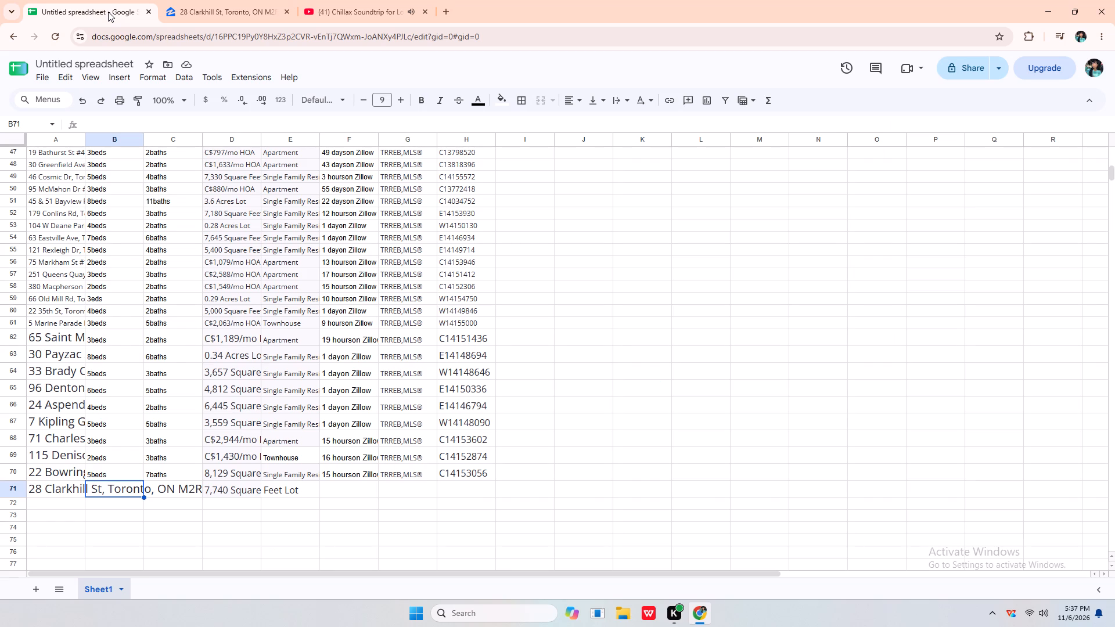
{"action": "key", "text": "7"}
{"action": "type", "text": "beds"}
{"action": "key", "text": "Right"}
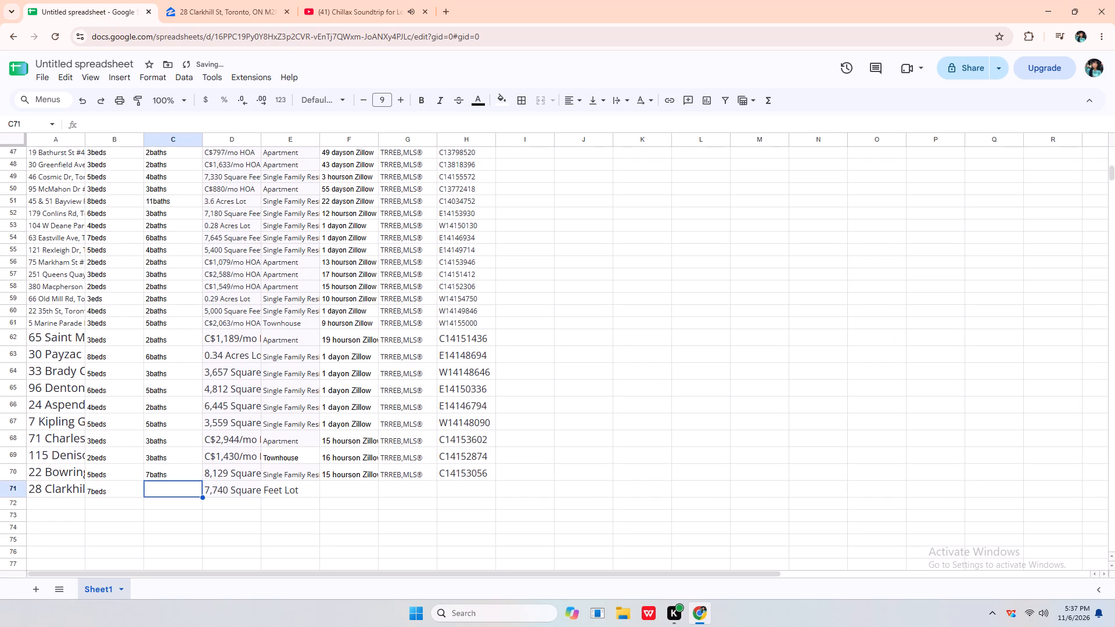
{"action": "key", "text": "6"}
{"action": "type", "text": "baths"}
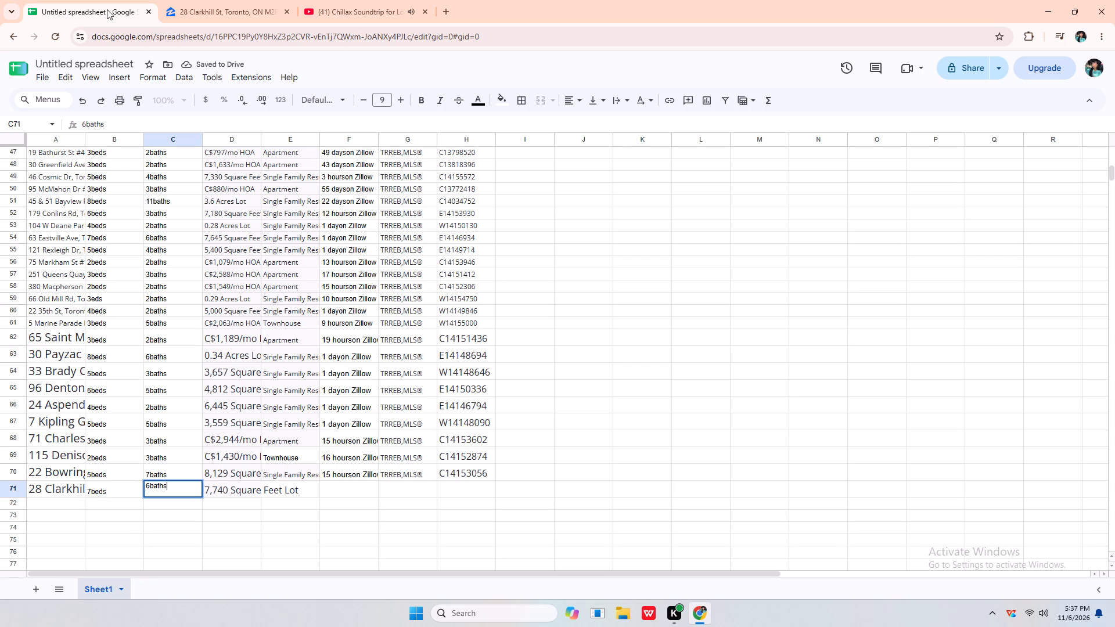
{"action": "key", "text": "Right"}
Copy the property type "Single Family Residence" from cell E70 into cell E71.
{"action": "key", "text": "Right"}
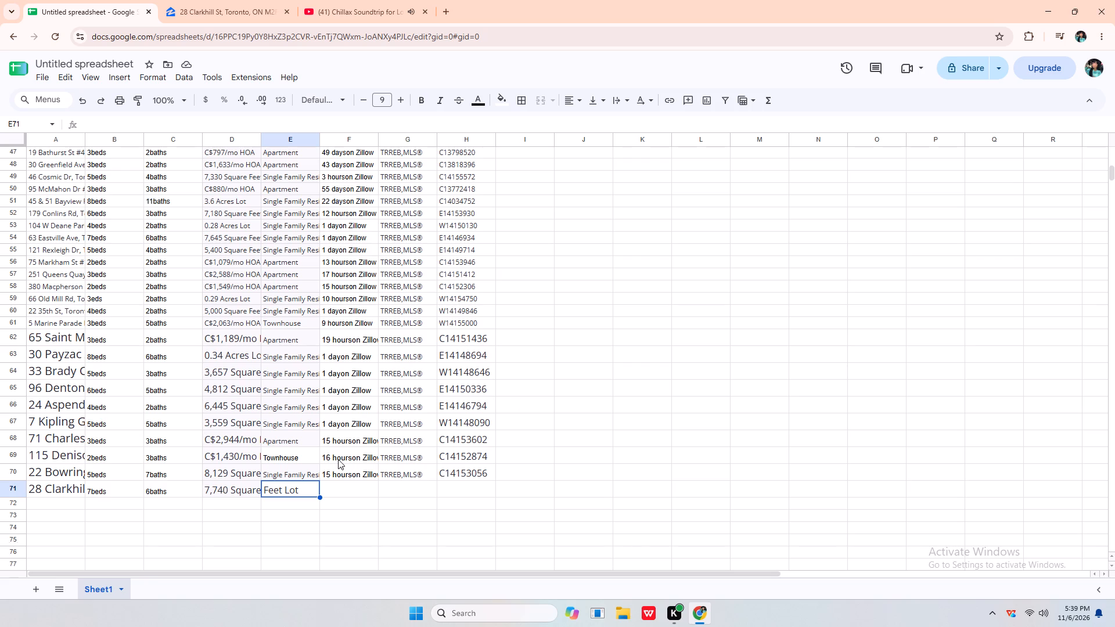
{"action": "left_click", "coordinate": [342, 481]}
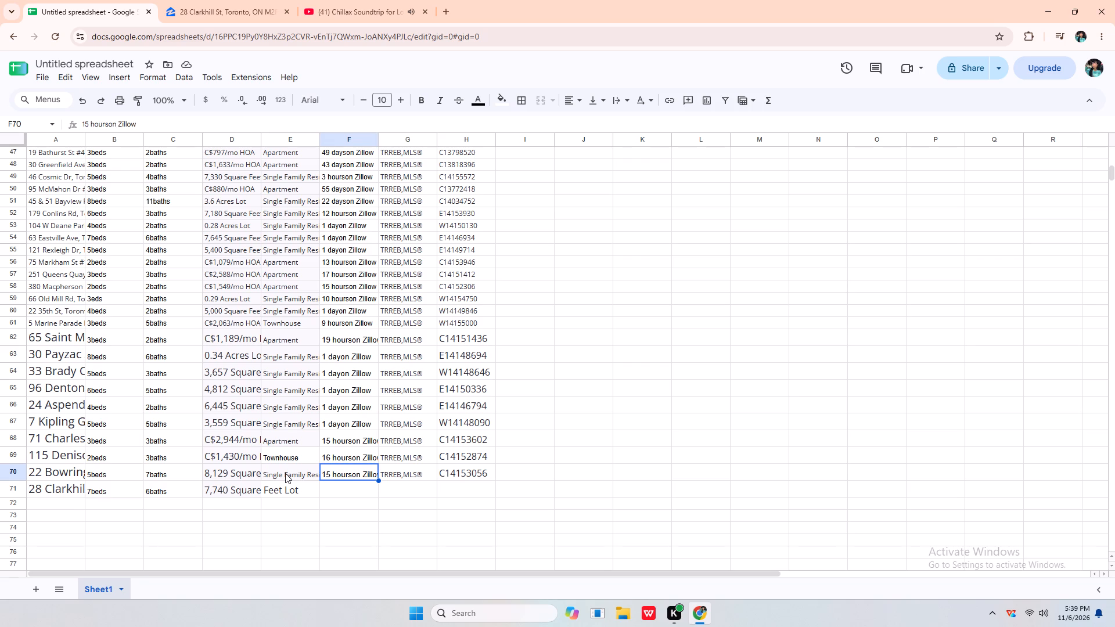
{"action": "left_click", "coordinate": [285, 473]}
{"action": "key", "text": "ctrl+c"}
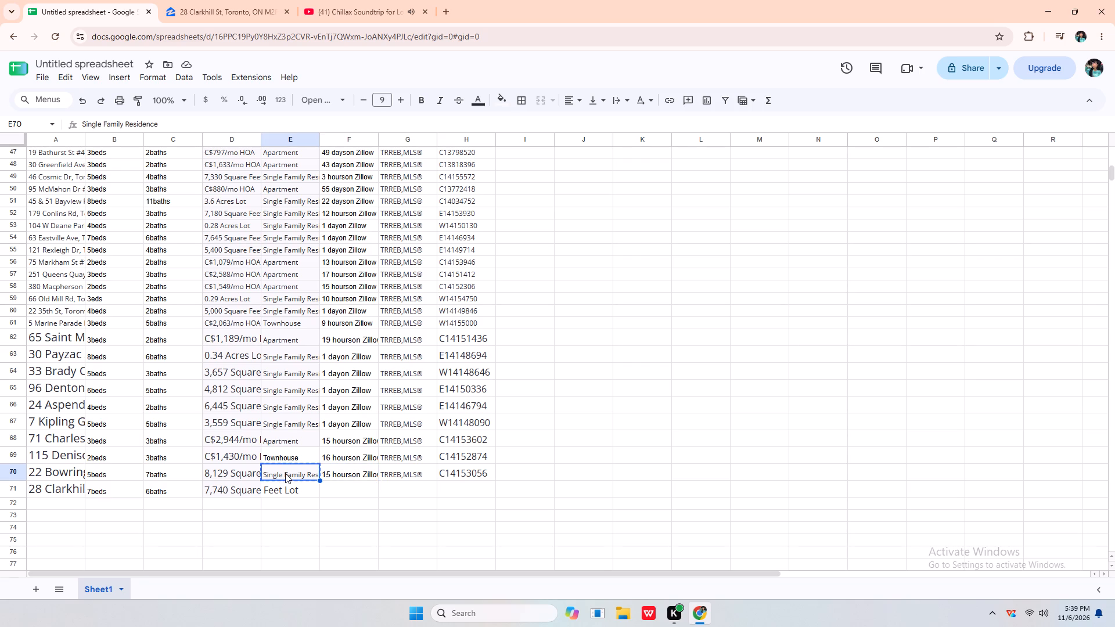
{"action": "left_click", "coordinate": [287, 492]}
{"action": "key", "text": "ctrl+v"}
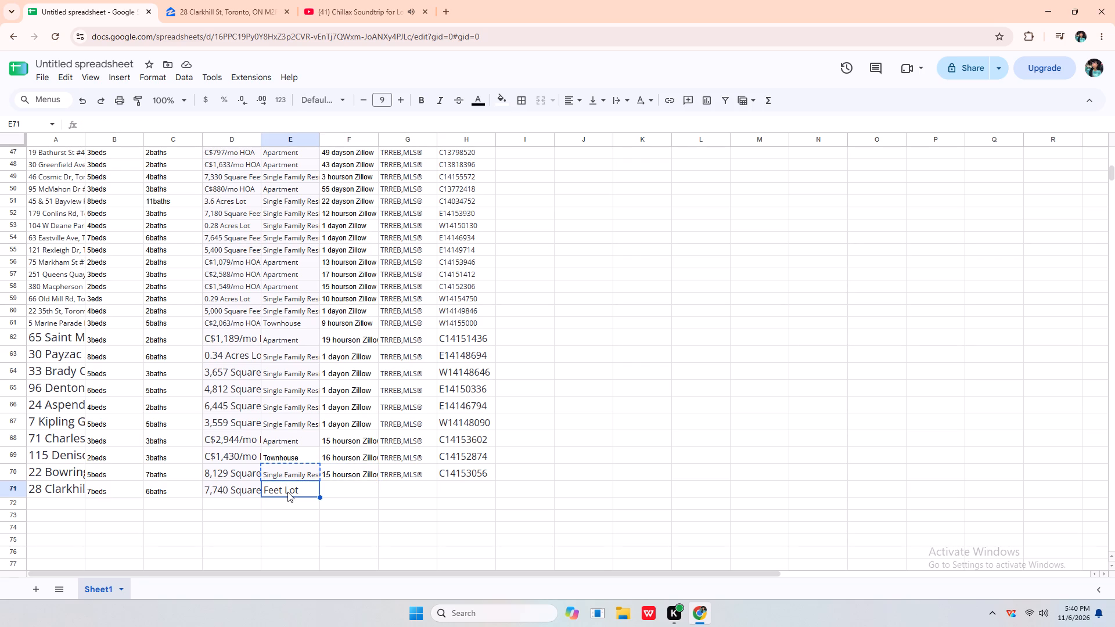
Copy the listing age "15 hours on Zillow" from the Zillow listing into cell F71 of the spreadsheet.
{"action": "left_click", "coordinate": [254, 8]}
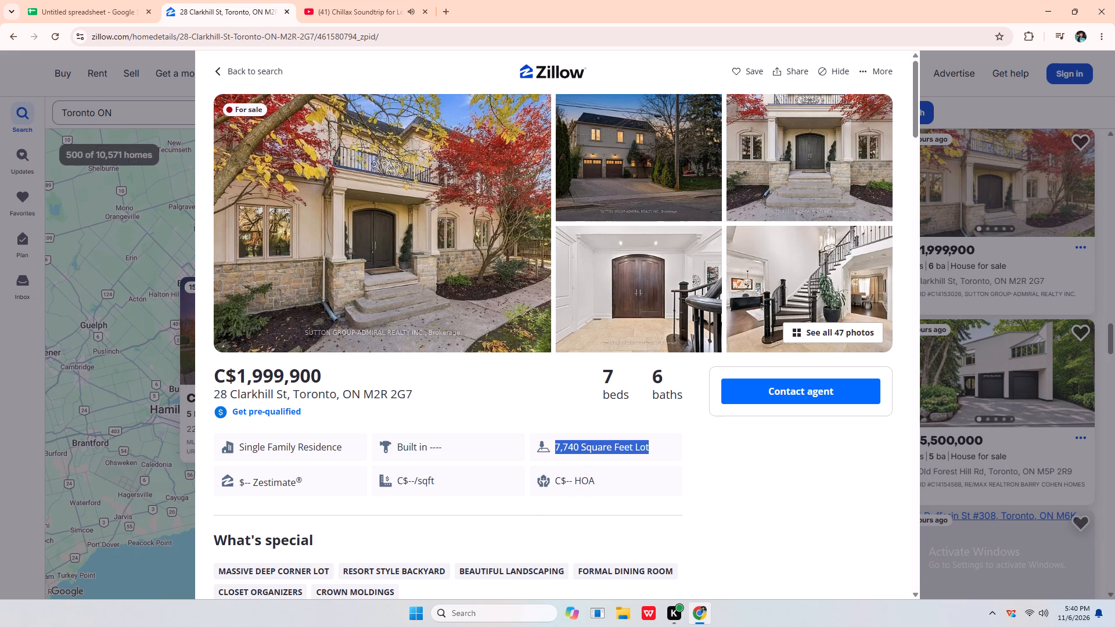
{"action": "scroll", "coordinate": [579, 531], "scroll_direction": "down", "scroll_amount": 5}
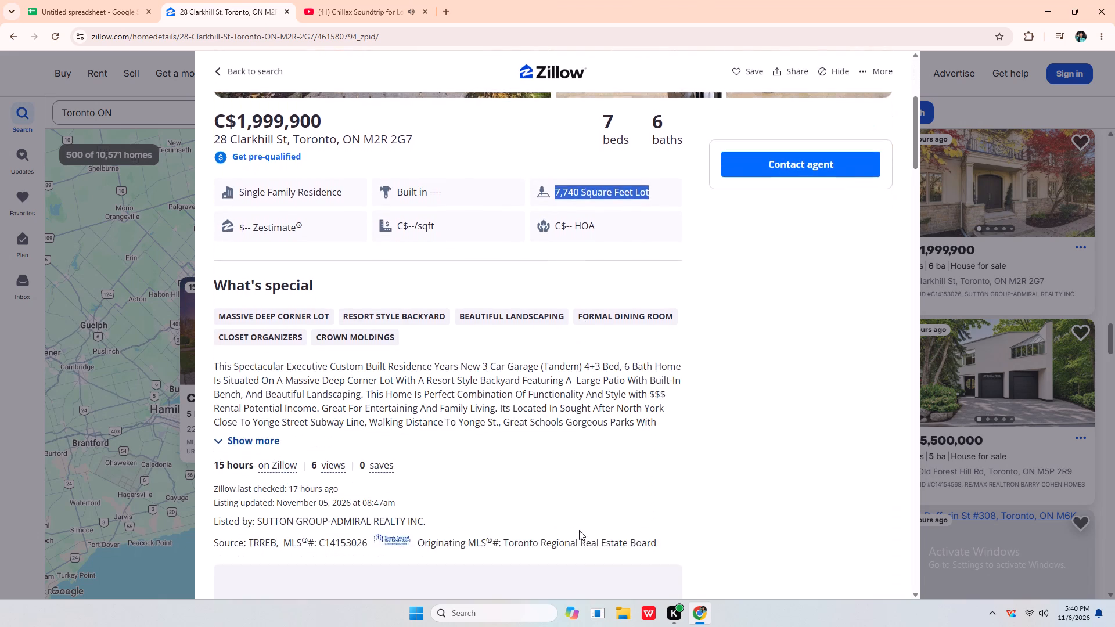
{"action": "scroll", "coordinate": [579, 530], "scroll_direction": "down", "scroll_amount": 1}
{"action": "left_click_drag", "start_coordinate": [211, 373], "coordinate": [223, 372]}
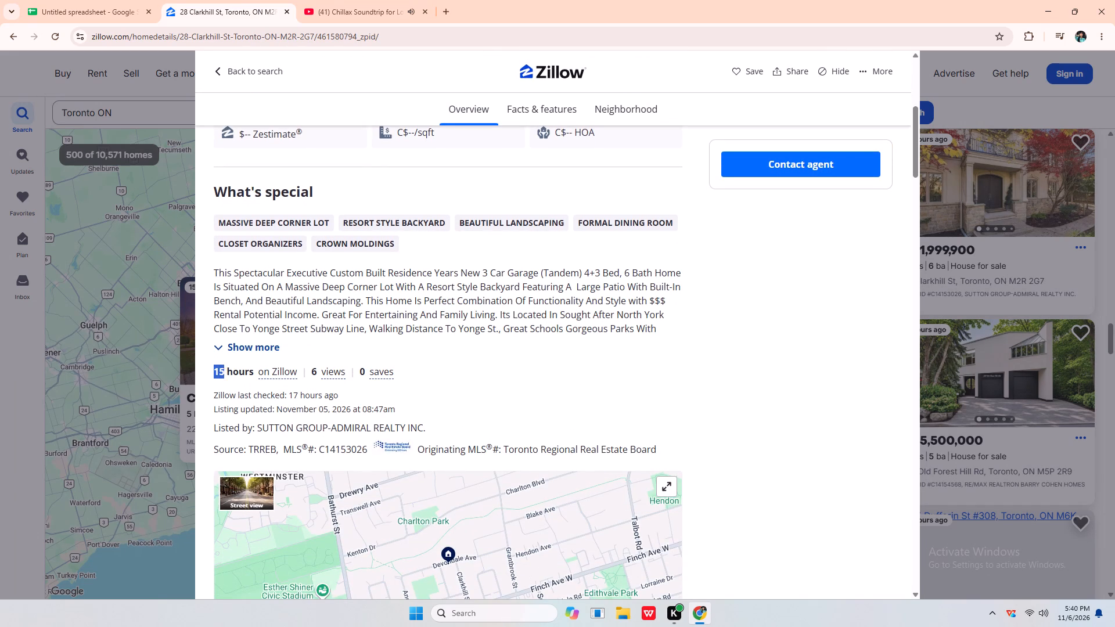
{"action": "left_click_drag", "start_coordinate": [223, 372], "coordinate": [296, 378]}
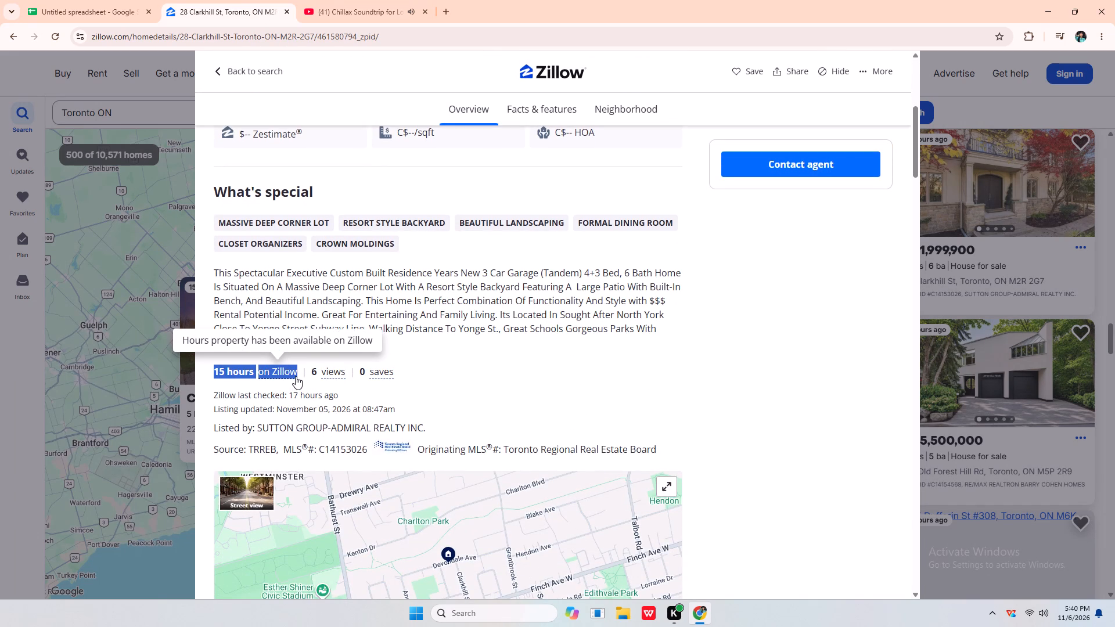
{"action": "key", "text": "ctrl+c"}
{"action": "left_click", "coordinate": [66, 13]}
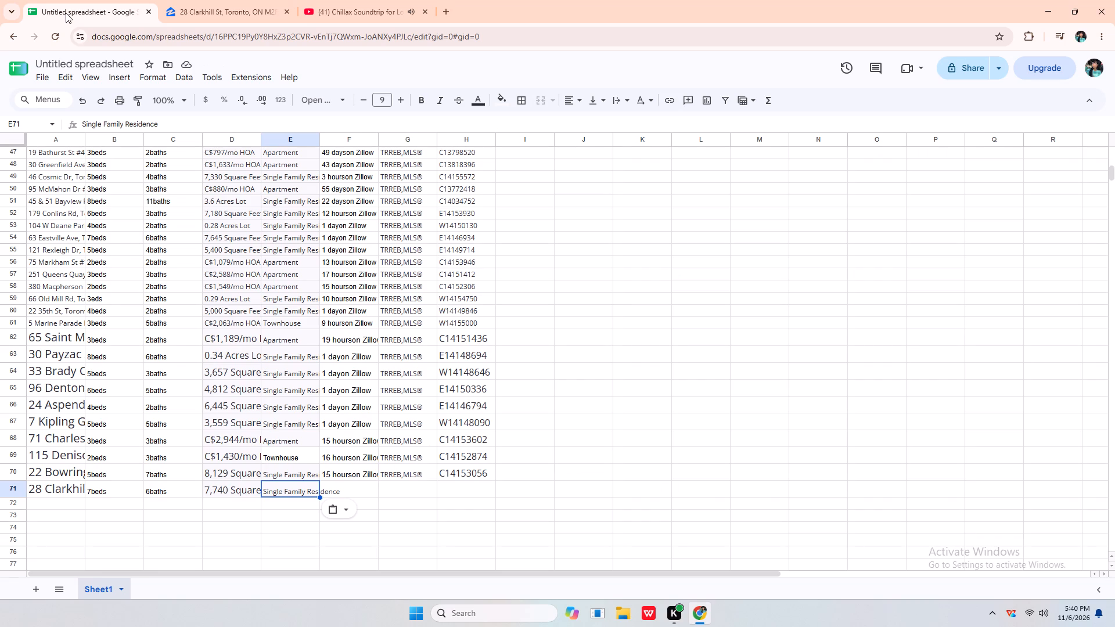
{"action": "left_click", "coordinate": [346, 491]}
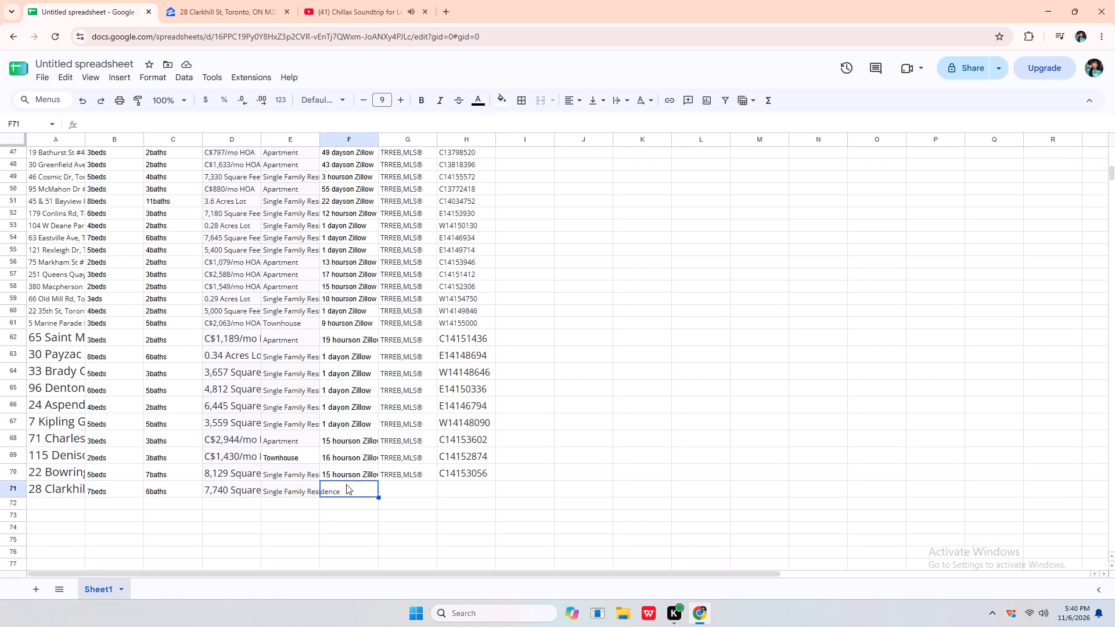
{"action": "key", "text": "ctrl+v"}
Copy the source "TRREB,MLS®" from cell G70 into cell G71.
{"action": "left_click", "coordinate": [400, 468]}
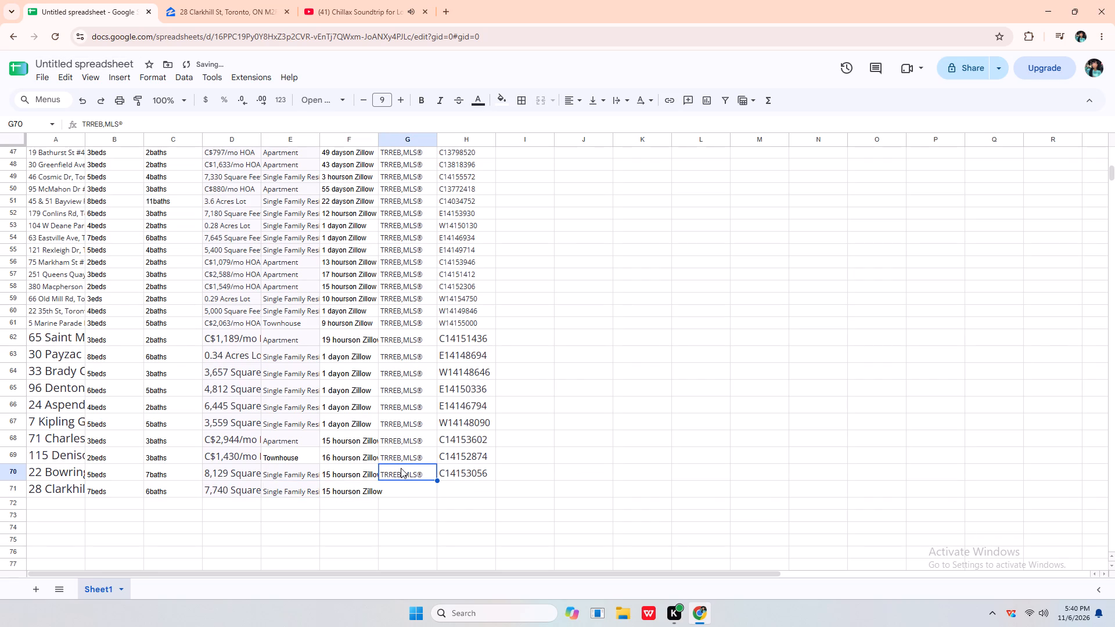
{"action": "key", "text": "ctrl+c"}
{"action": "left_click", "coordinate": [421, 491]}
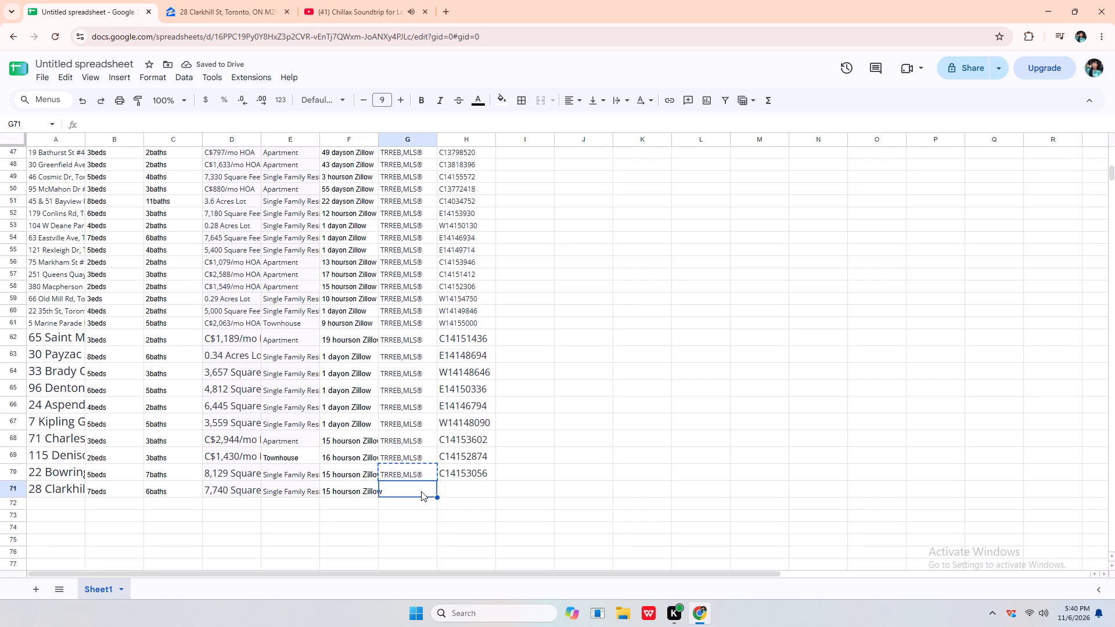
{"action": "key", "text": "ctrl+v"}
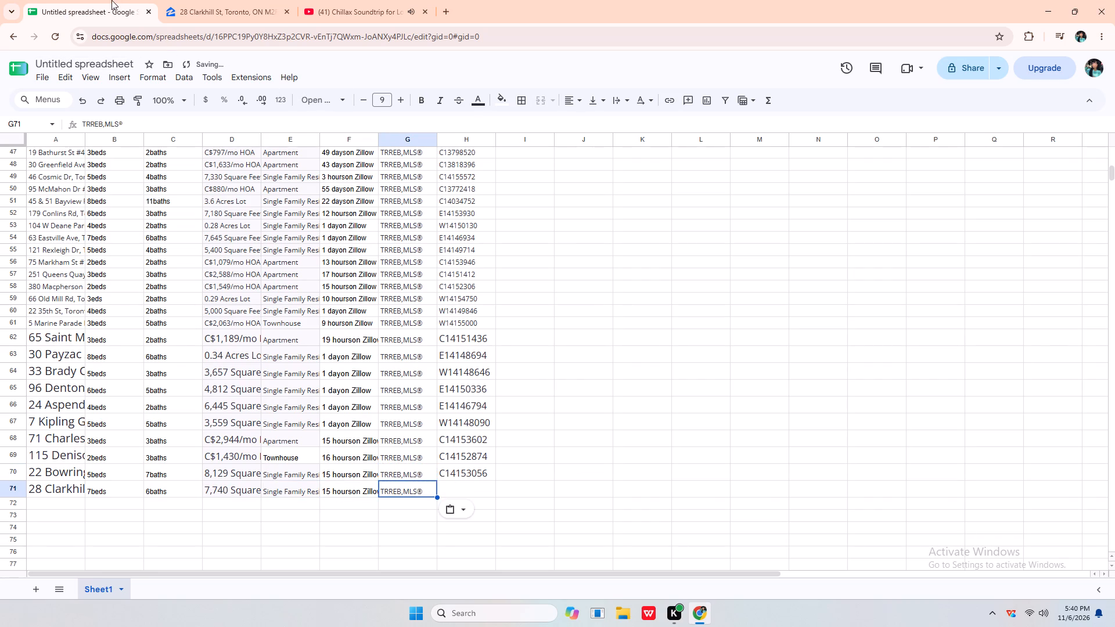
{"action": "left_click", "coordinate": [216, 14]}
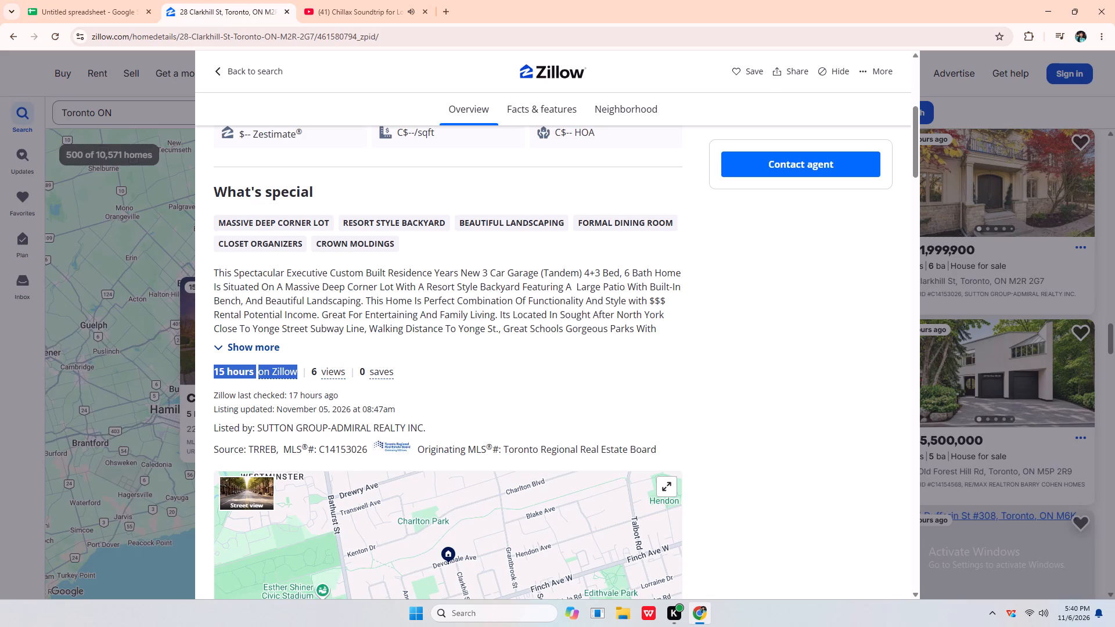
{"action": "left_click_drag", "start_coordinate": [318, 449], "coordinate": [376, 453]}
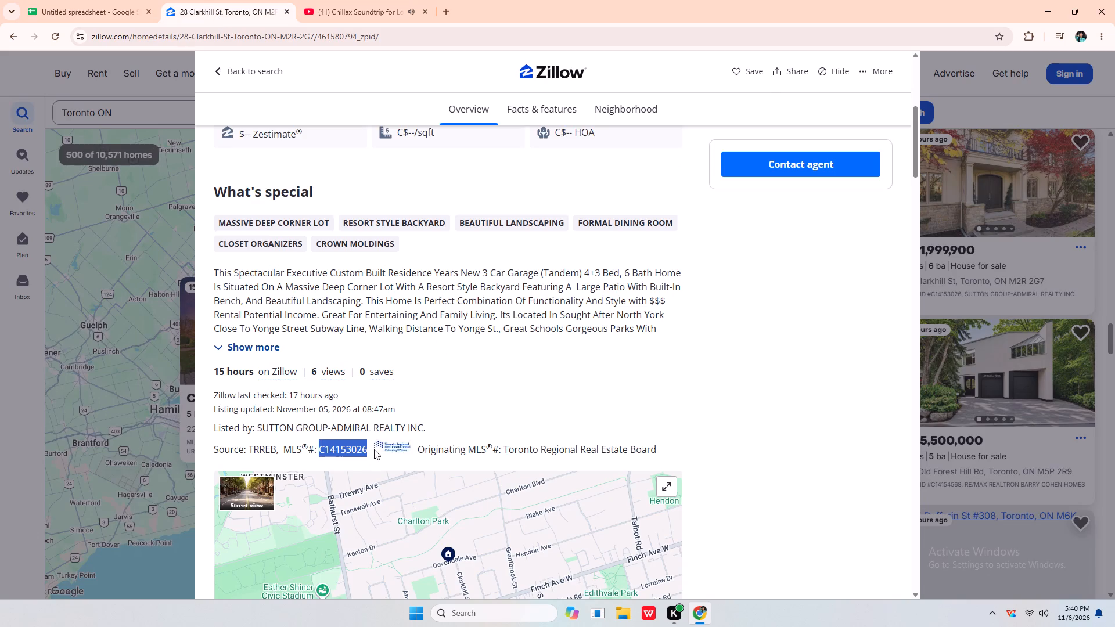
{"action": "key", "text": "ctrl+c"}
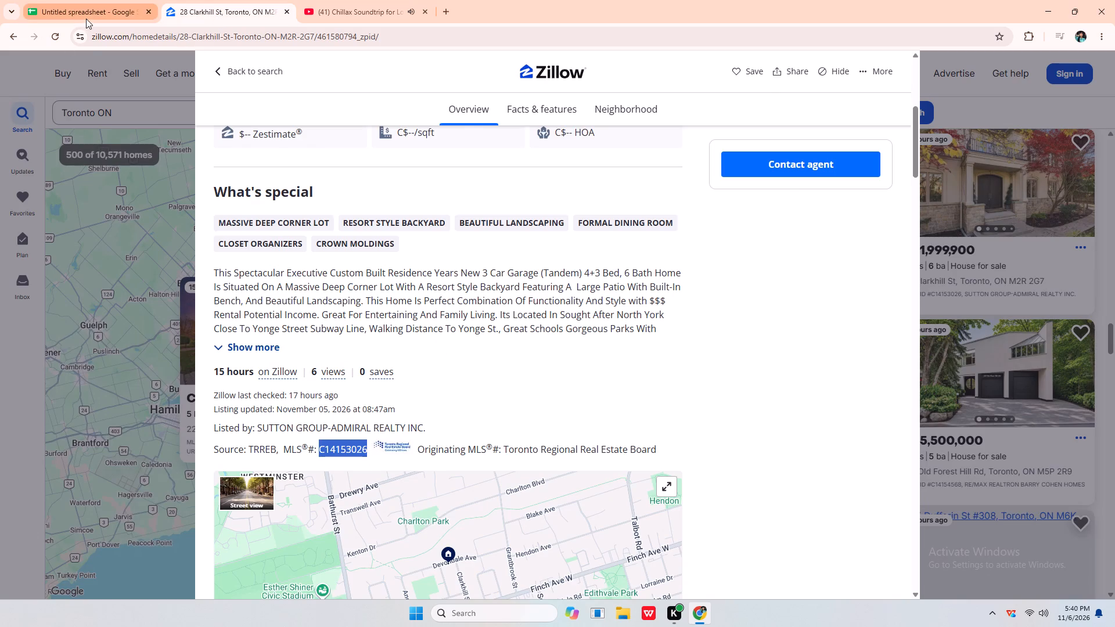
{"action": "left_click", "coordinate": [86, 16]}
{"action": "left_click", "coordinate": [451, 490]}
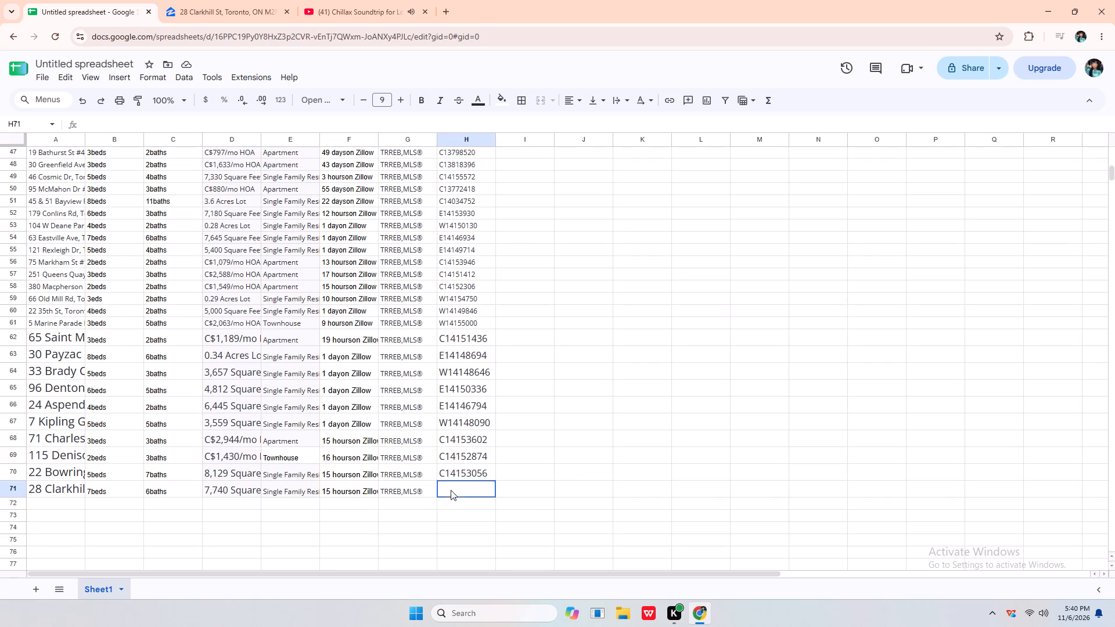
{"action": "key", "text": "ctrl+v"}
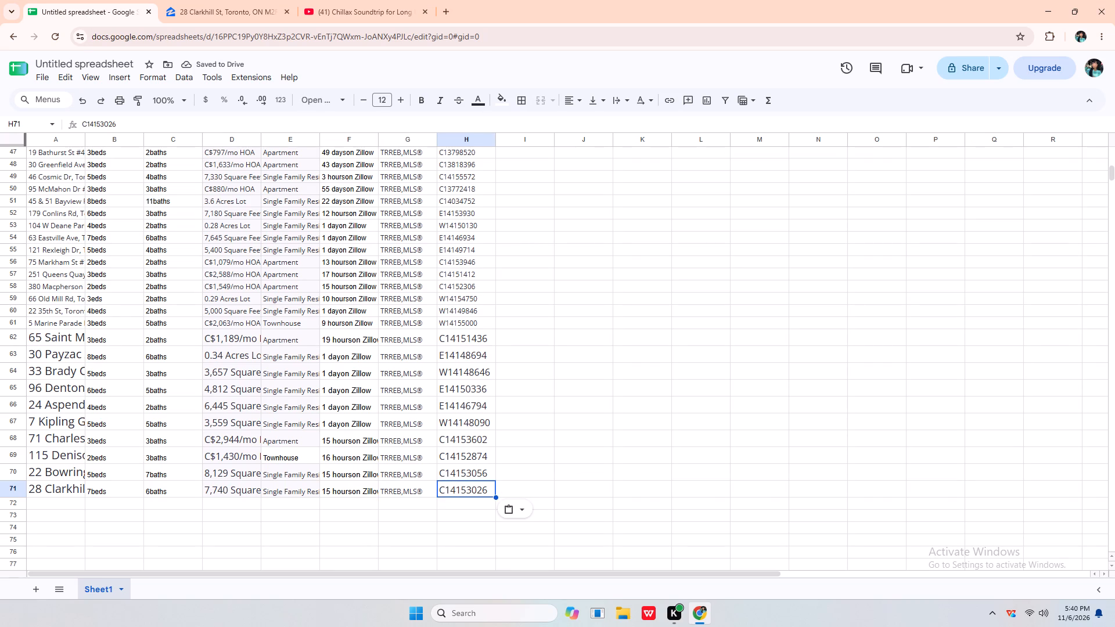
Reduce the font size of rows 62 through 71 to 9.
{"action": "left_click_drag", "start_coordinate": [24, 337], "coordinate": [28, 344]}
{"action": "left_click_drag", "start_coordinate": [17, 341], "coordinate": [76, 343]}
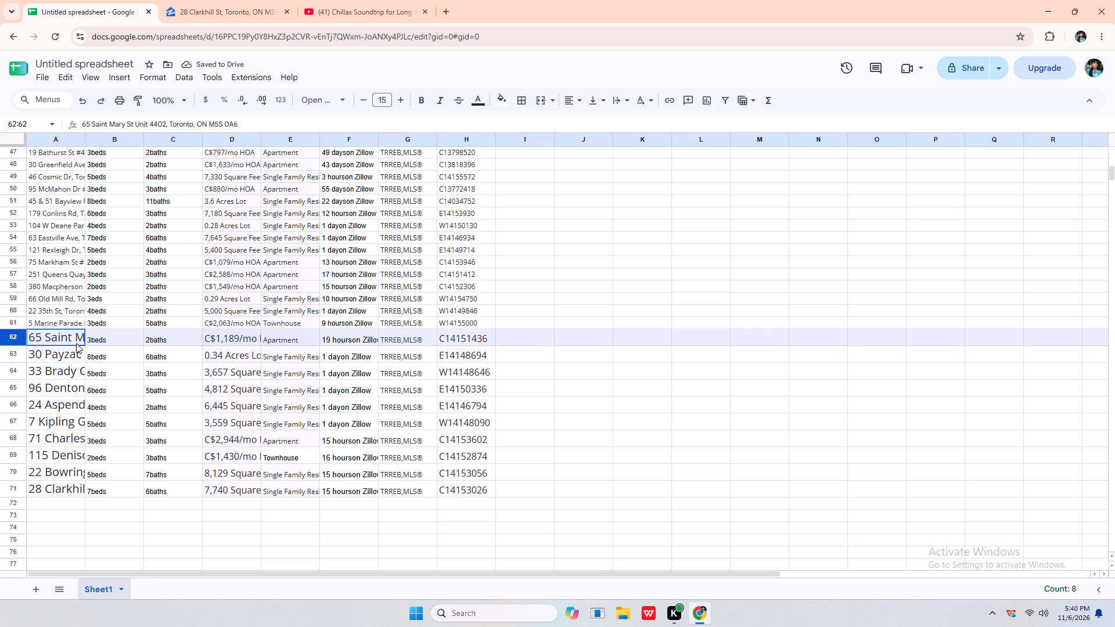
{"action": "left_click_drag", "start_coordinate": [76, 343], "coordinate": [107, 490]}
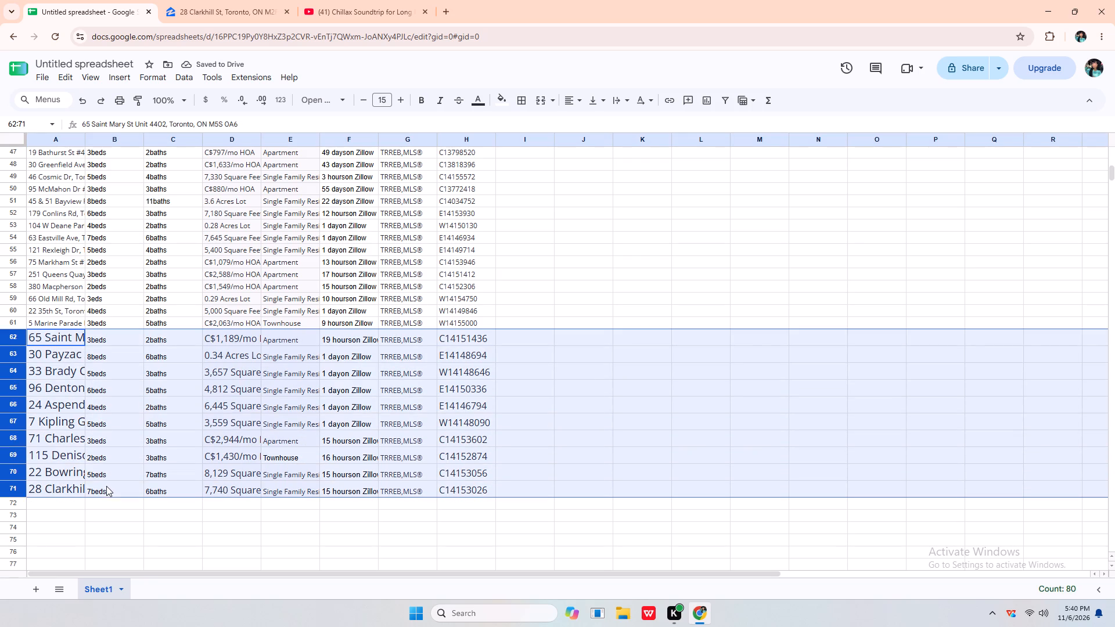
{"action": "triple_click", "coordinate": [362, 100]}
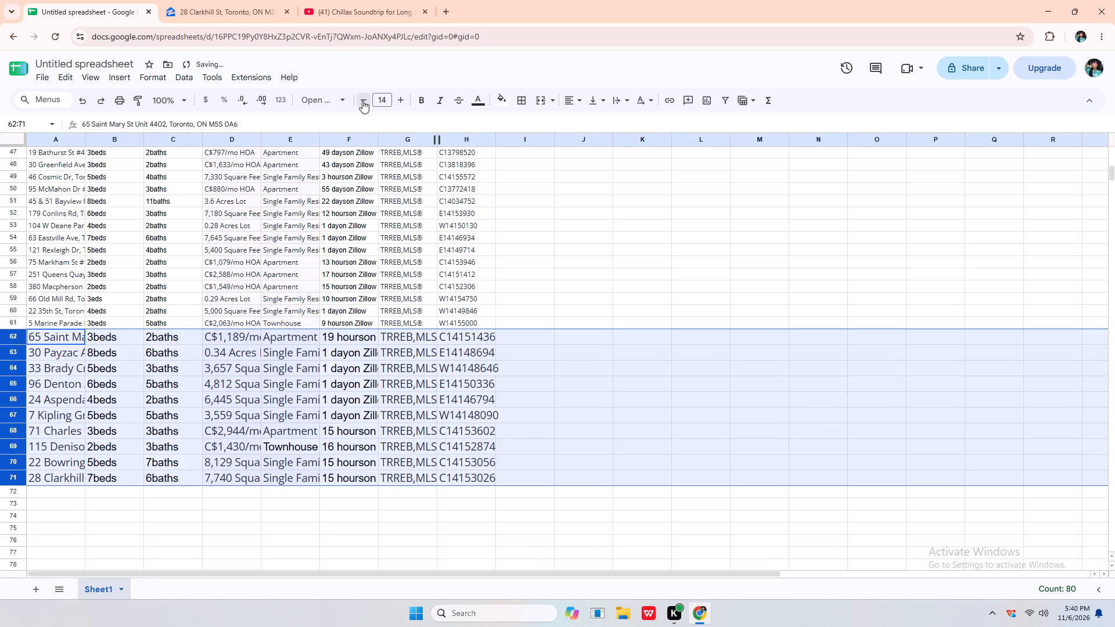
{"action": "left_click", "coordinate": [362, 100]}
{"action": "left_click", "coordinate": [362, 100]}
{"action": "left_click", "coordinate": [362, 100]}
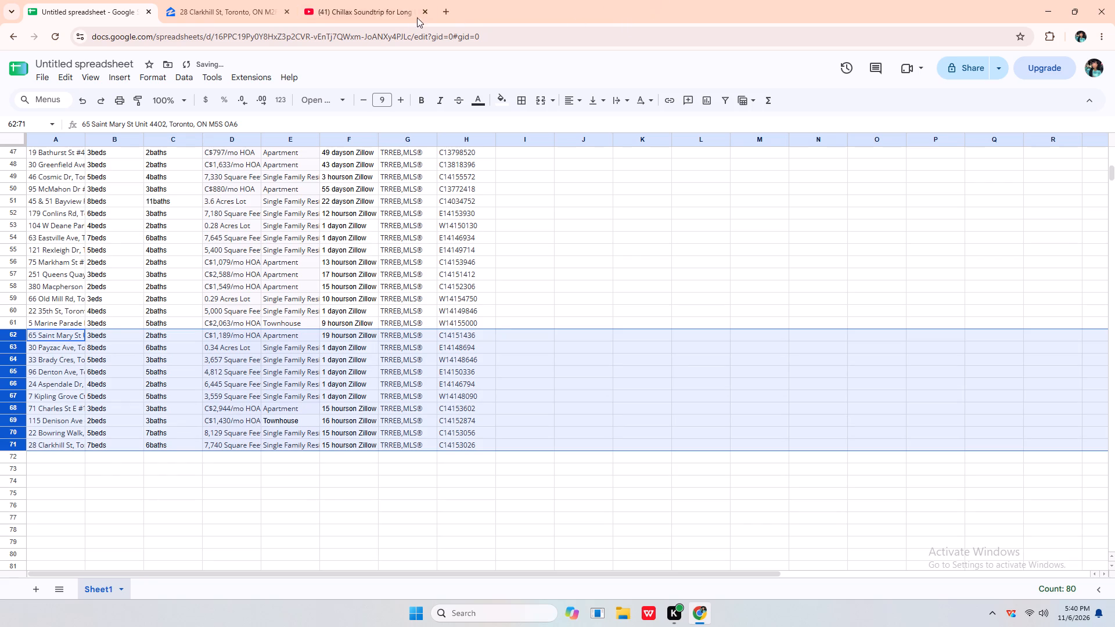
Switch to YouTube and play the suggested video "Eastside Band Nonstop Medley Playlist 2026 – Best PH Cover Songs Collection".
{"action": "left_click", "coordinate": [384, 7]}
{"action": "scroll", "coordinate": [633, 319], "scroll_direction": "down", "scroll_amount": 2}
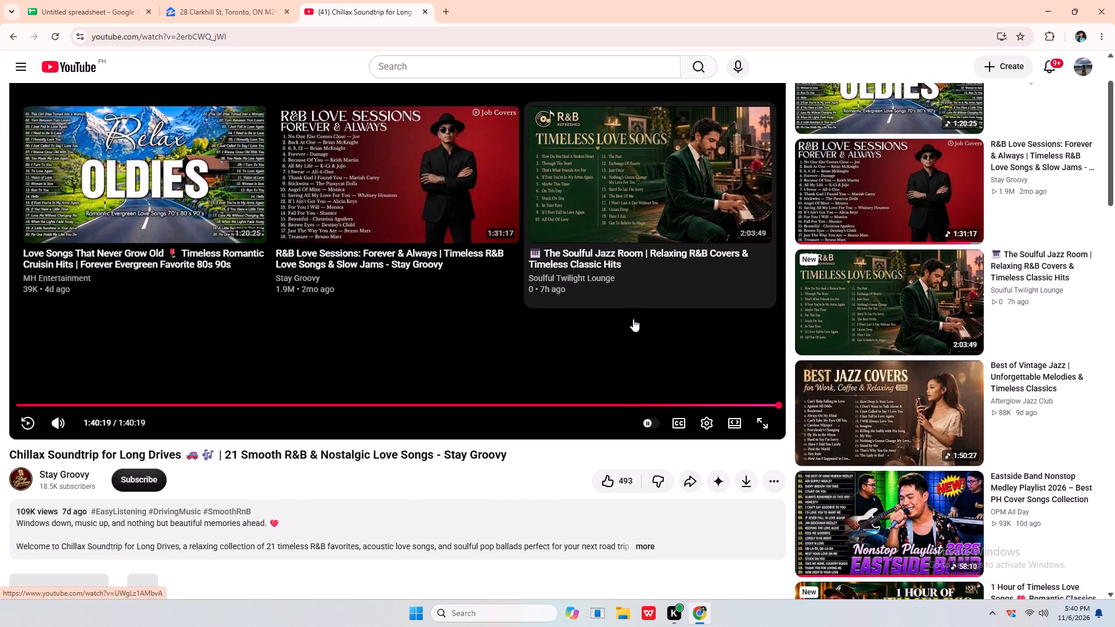
{"action": "scroll", "coordinate": [634, 319], "scroll_direction": "down", "scroll_amount": 2}
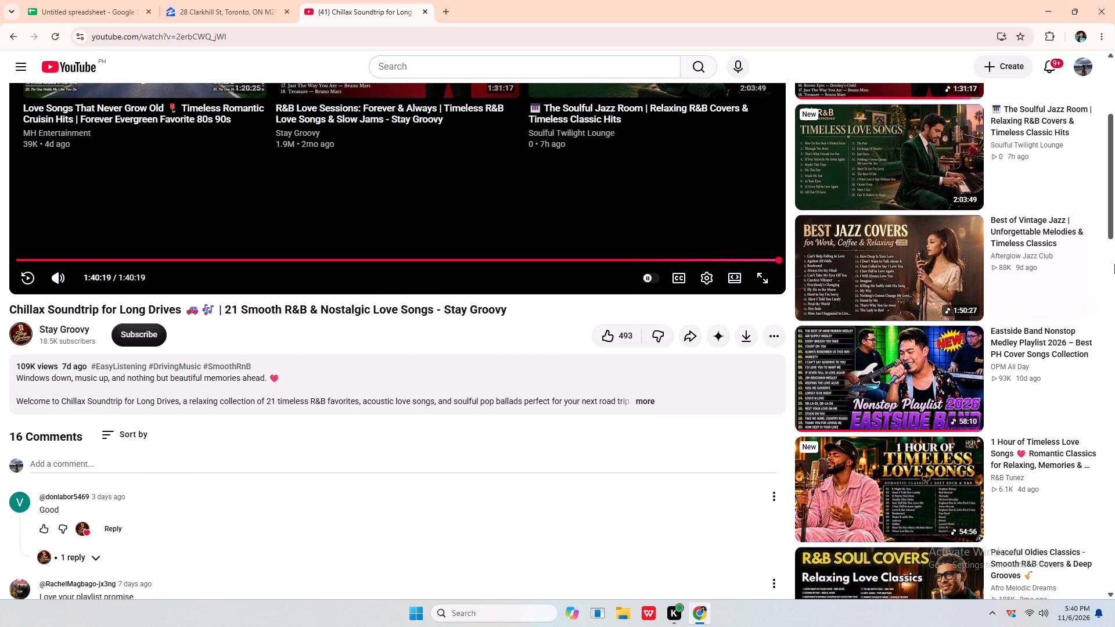
{"action": "left_click", "coordinate": [935, 385]}
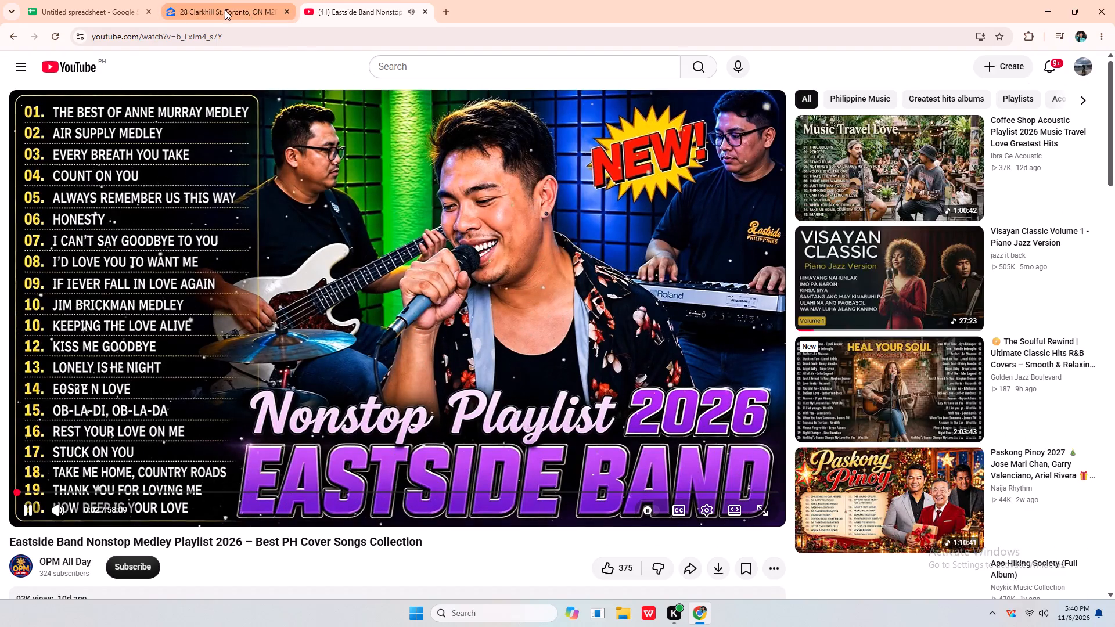
Return to the spreadsheet and select cell A72 for the next listing's address.
{"action": "left_click", "coordinate": [108, 12]}
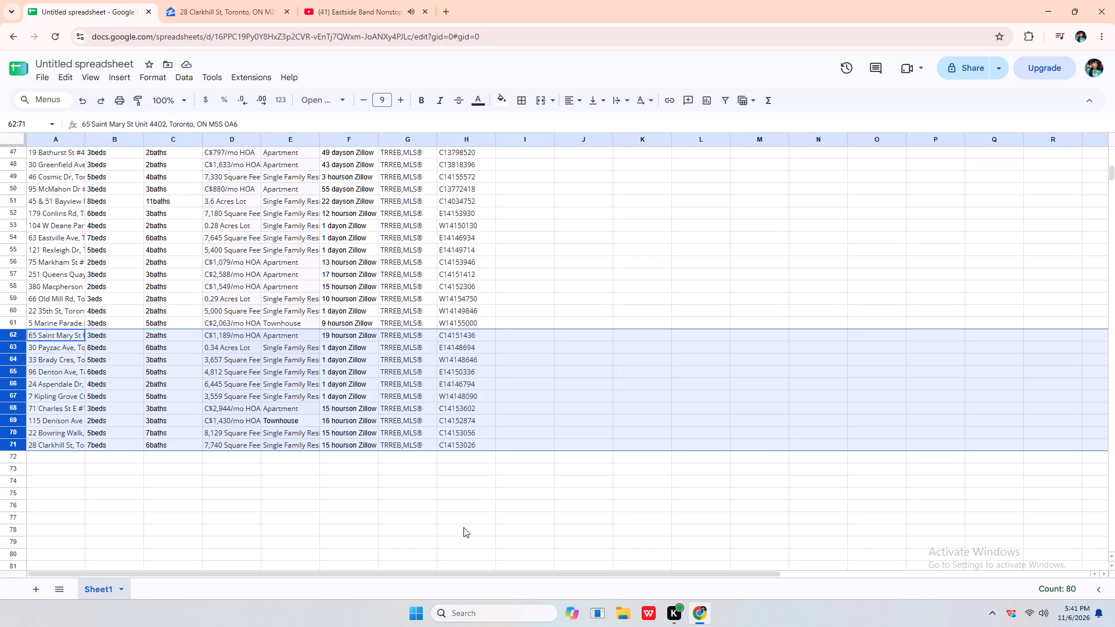
{"action": "left_click", "coordinate": [54, 458]}
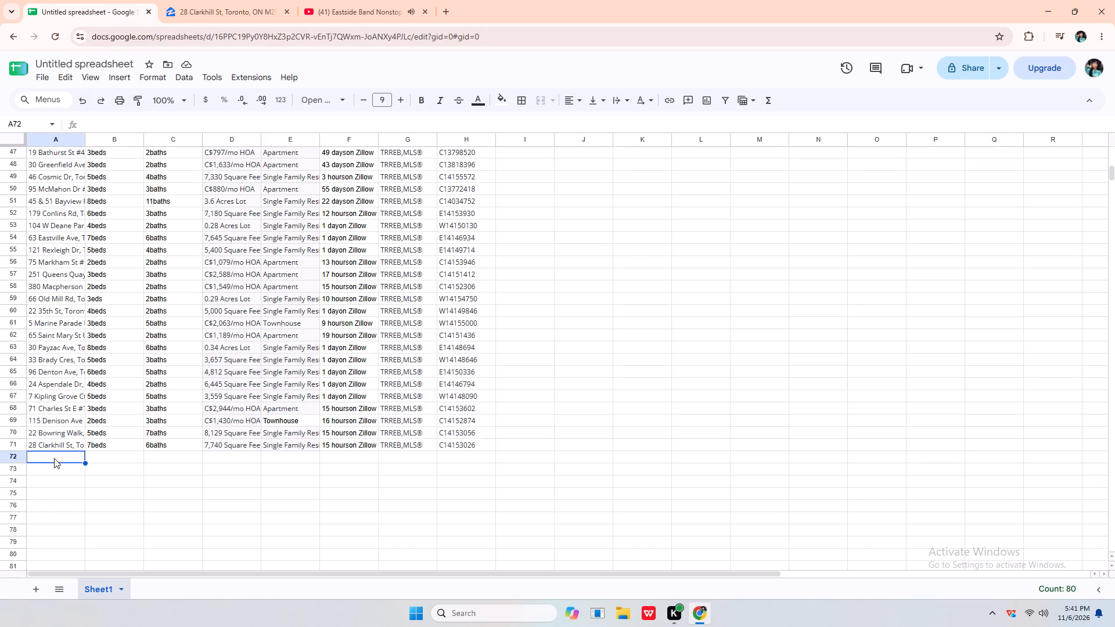
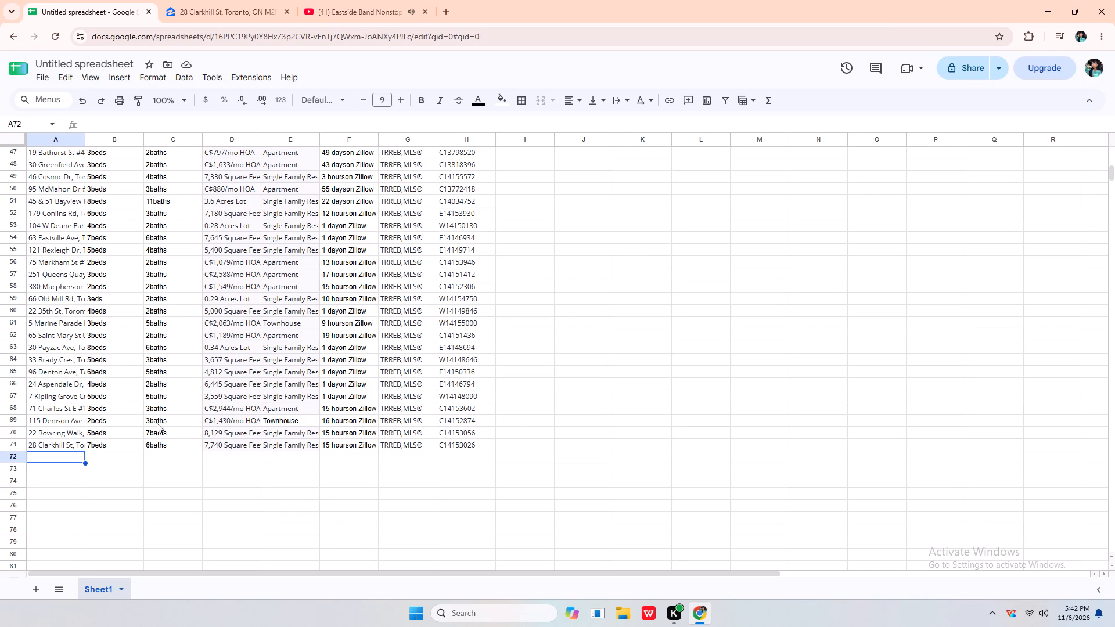
Switch to Zillow, return to the Toronto search results and open the 7 Claybrooke St listing.
{"action": "left_click", "coordinate": [255, 6]}
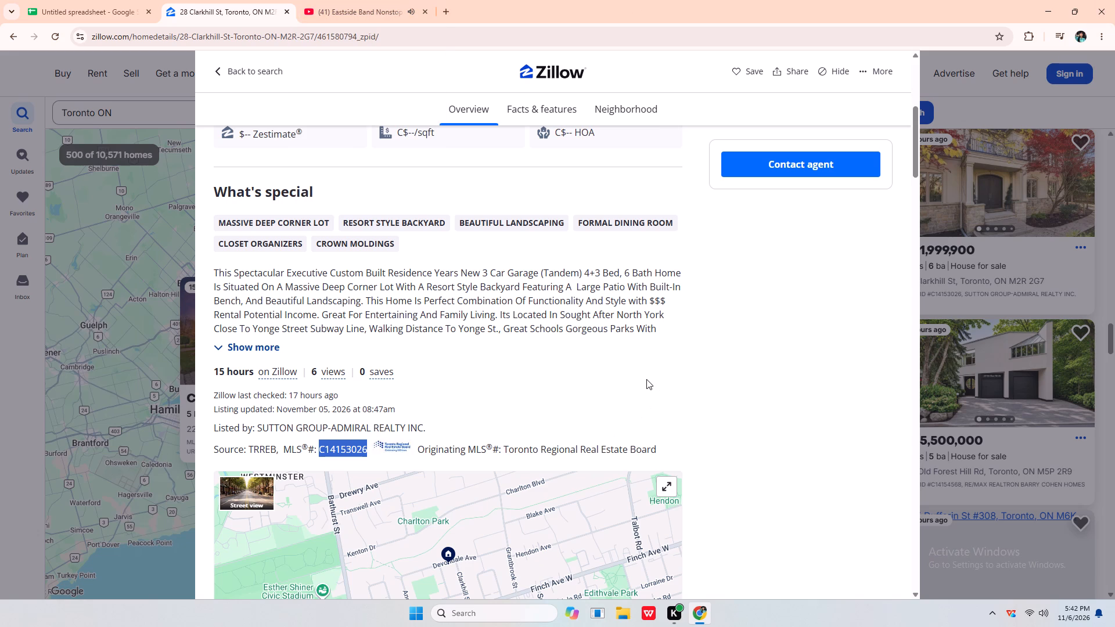
{"action": "scroll", "coordinate": [657, 344], "scroll_direction": "up", "scroll_amount": 3}
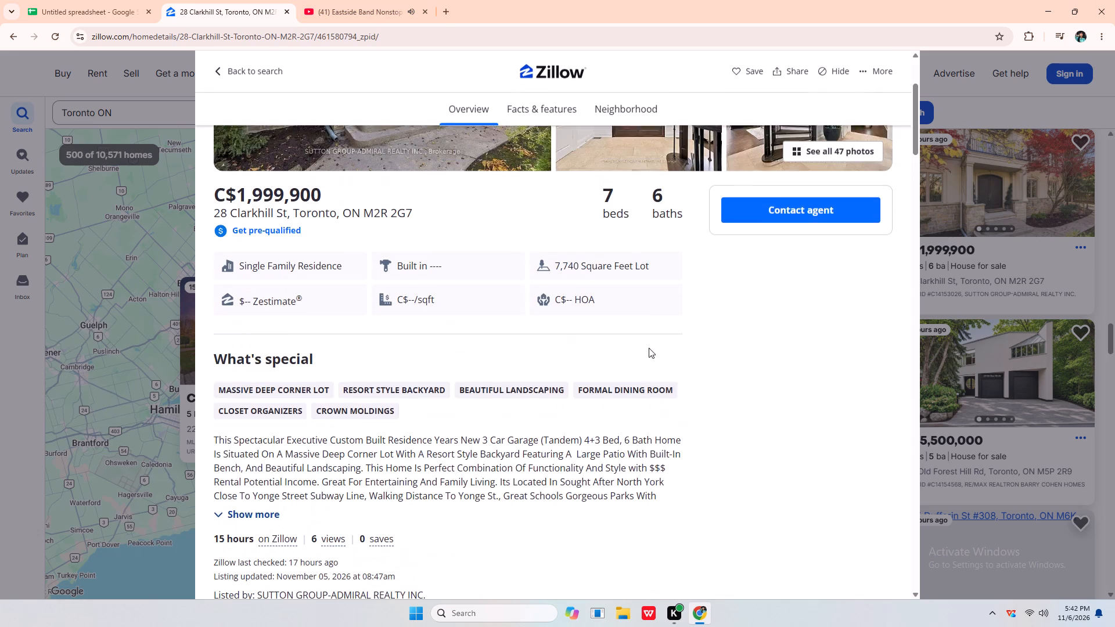
{"action": "scroll", "coordinate": [648, 348], "scroll_direction": "up", "scroll_amount": 1}
{"action": "scroll", "coordinate": [635, 347], "scroll_direction": "down", "scroll_amount": 2}
{"action": "scroll", "coordinate": [615, 358], "scroll_direction": "up", "scroll_amount": 1}
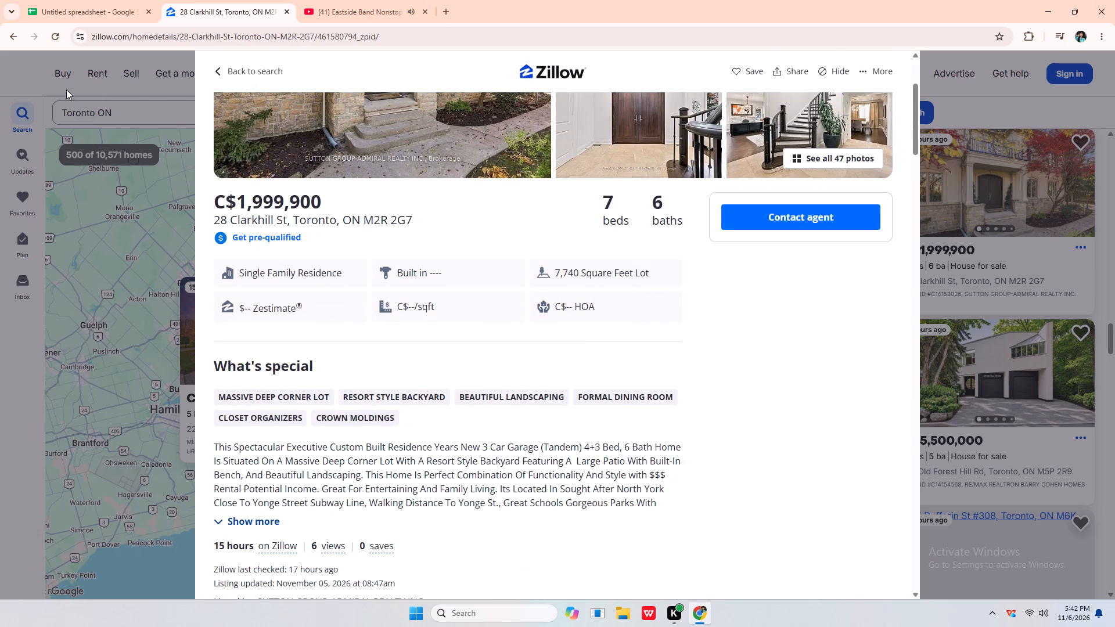
{"action": "left_click", "coordinate": [225, 70]}
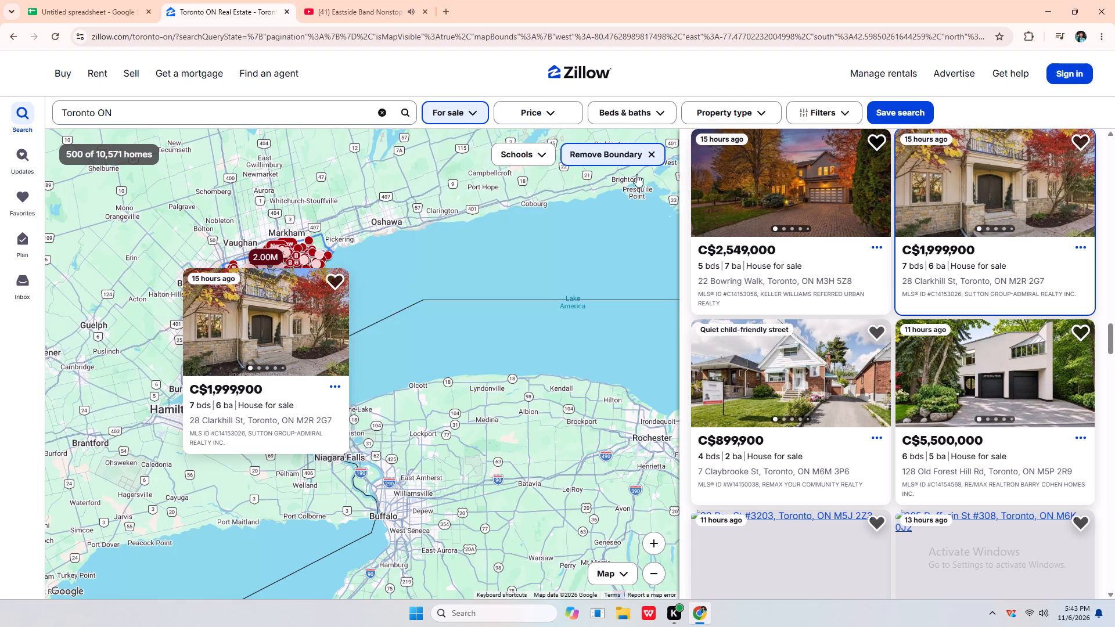
{"action": "left_click", "coordinate": [810, 442]}
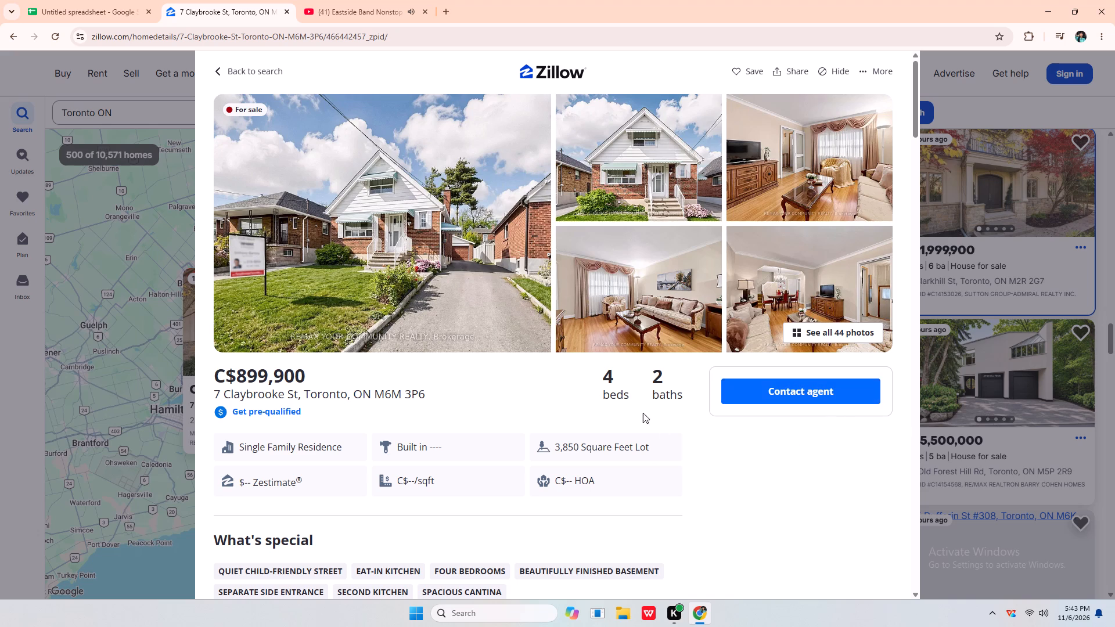
{"action": "scroll", "coordinate": [447, 449], "scroll_direction": "down", "scroll_amount": 1}
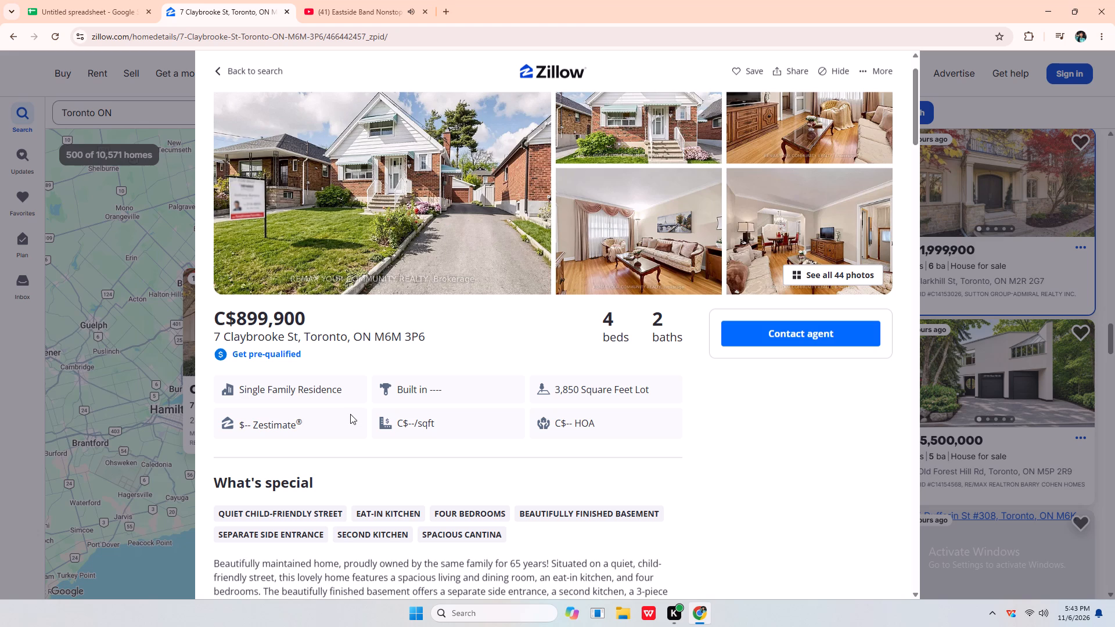
{"action": "left_click", "coordinate": [339, 340]}
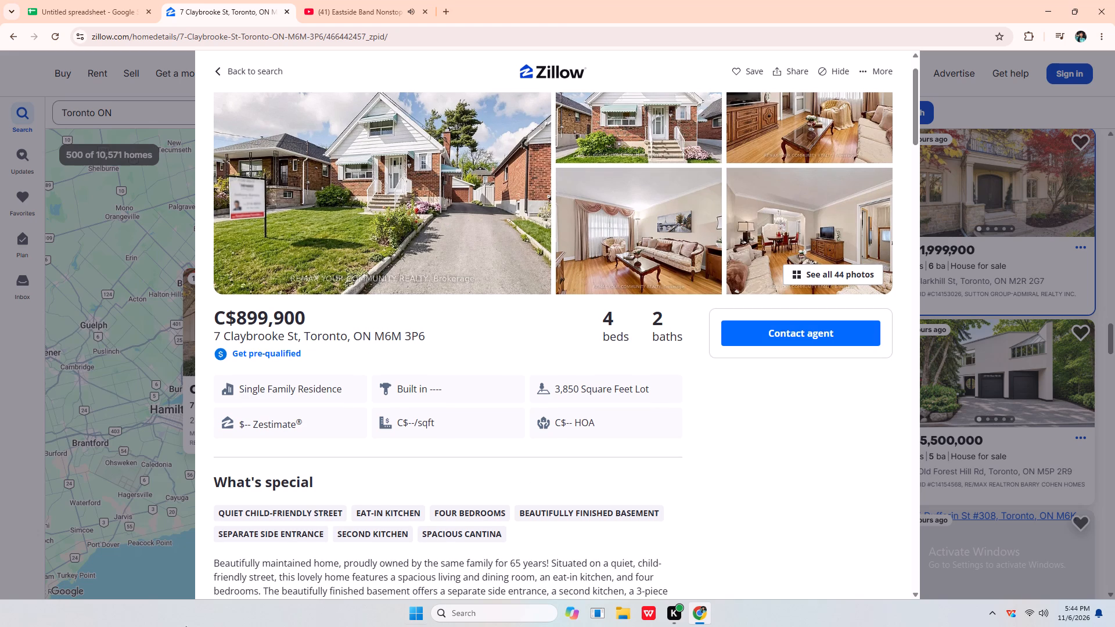
{"action": "left_click_drag", "start_coordinate": [212, 339], "coordinate": [235, 334]}
{"action": "left_click_drag", "start_coordinate": [235, 334], "coordinate": [429, 344]}
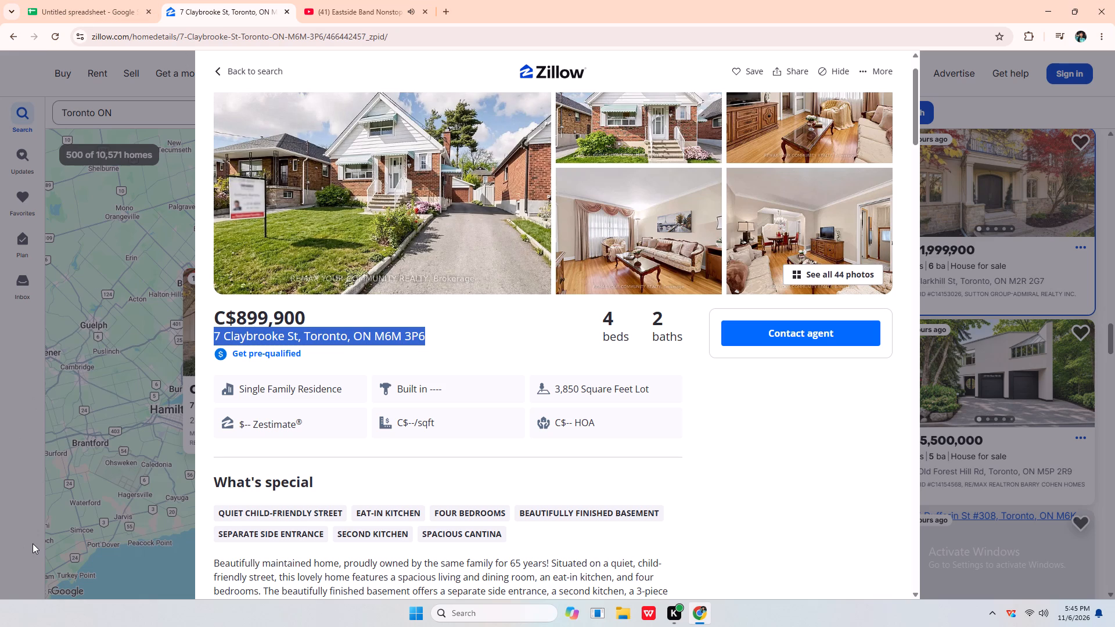
{"action": "key", "text": "ctrl+c"}
{"action": "left_click", "coordinate": [95, 17]}
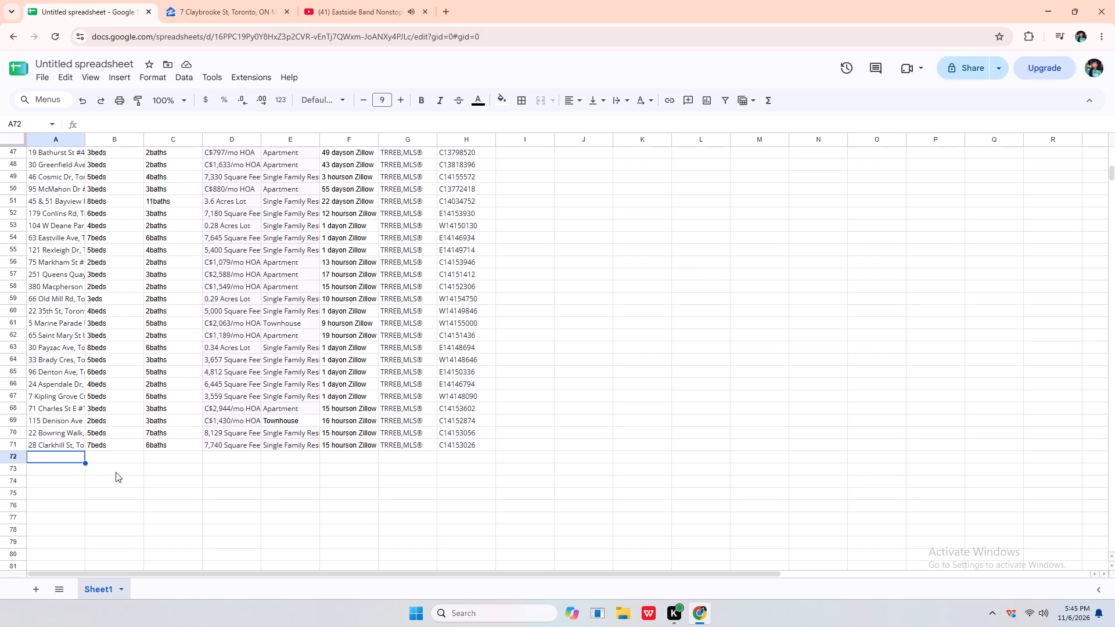
{"action": "key", "text": "ctrl+v"}
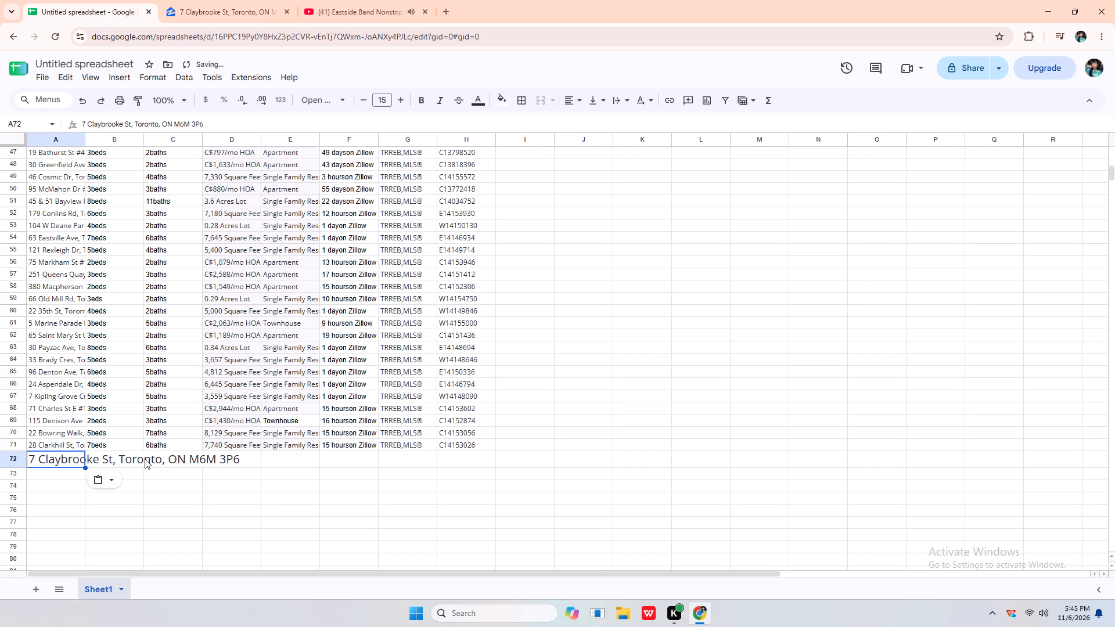
Enter 4beds in cell B72 and 2baths in cell C72 for the 7 Claybrooke St listing.
{"action": "key", "text": "Right"}
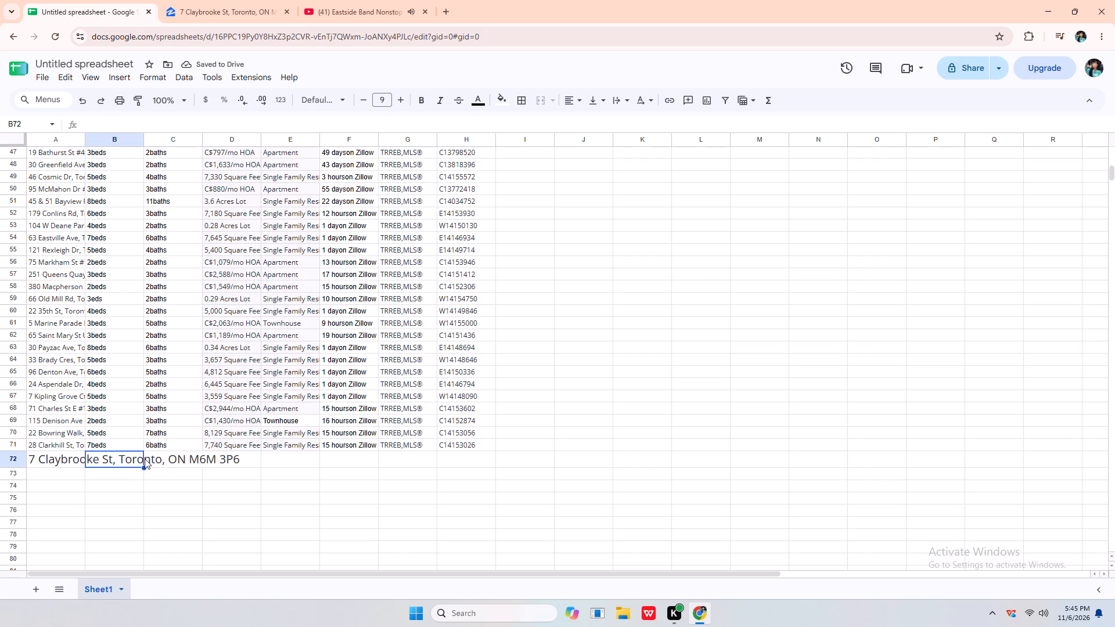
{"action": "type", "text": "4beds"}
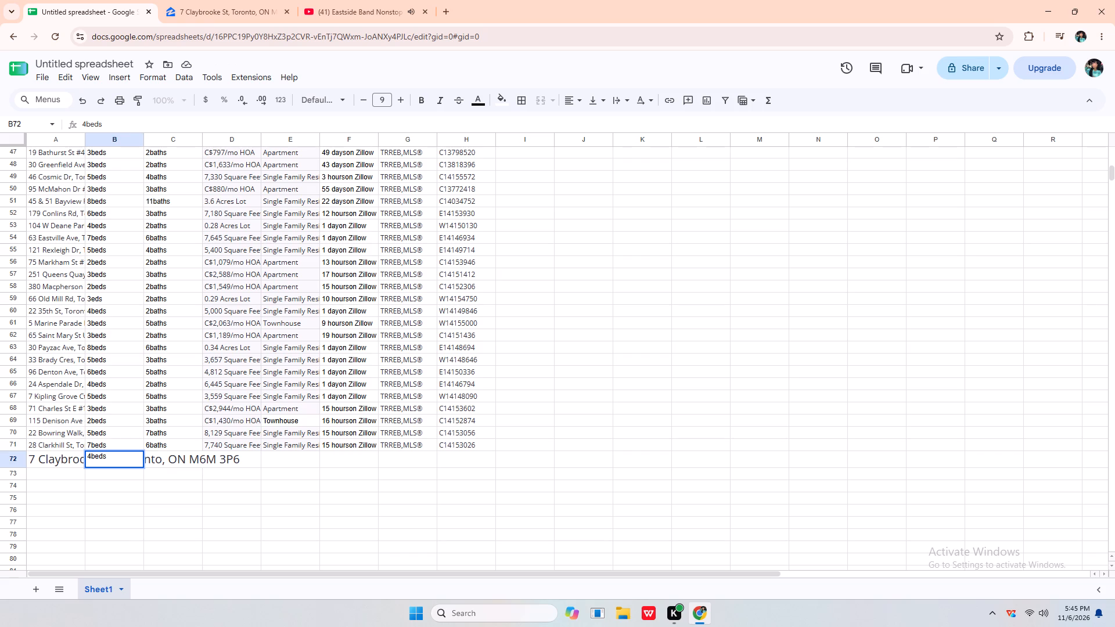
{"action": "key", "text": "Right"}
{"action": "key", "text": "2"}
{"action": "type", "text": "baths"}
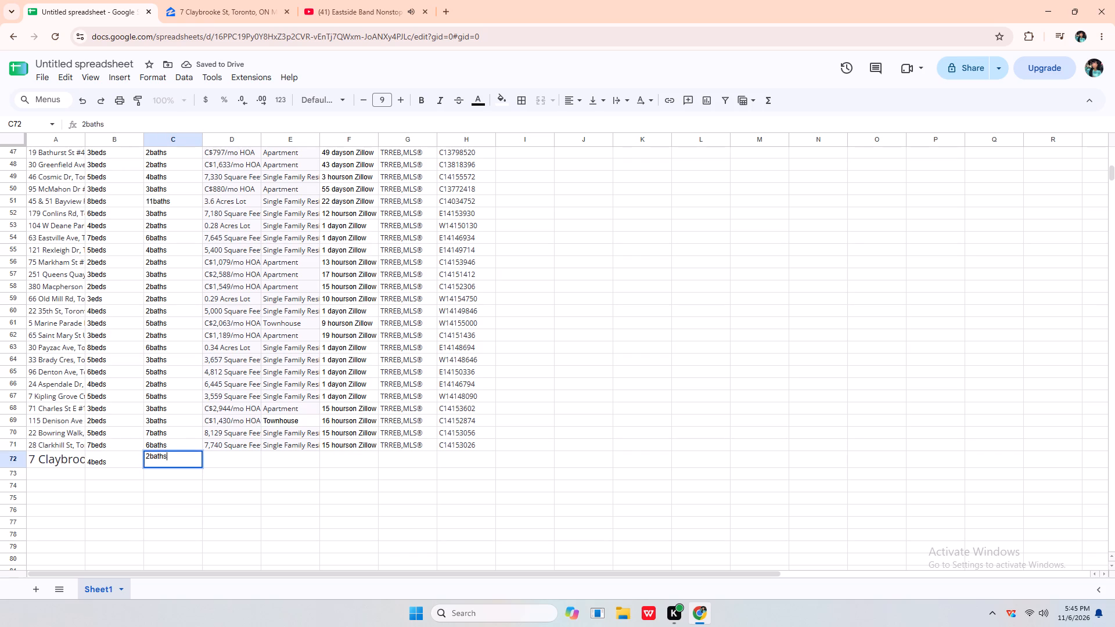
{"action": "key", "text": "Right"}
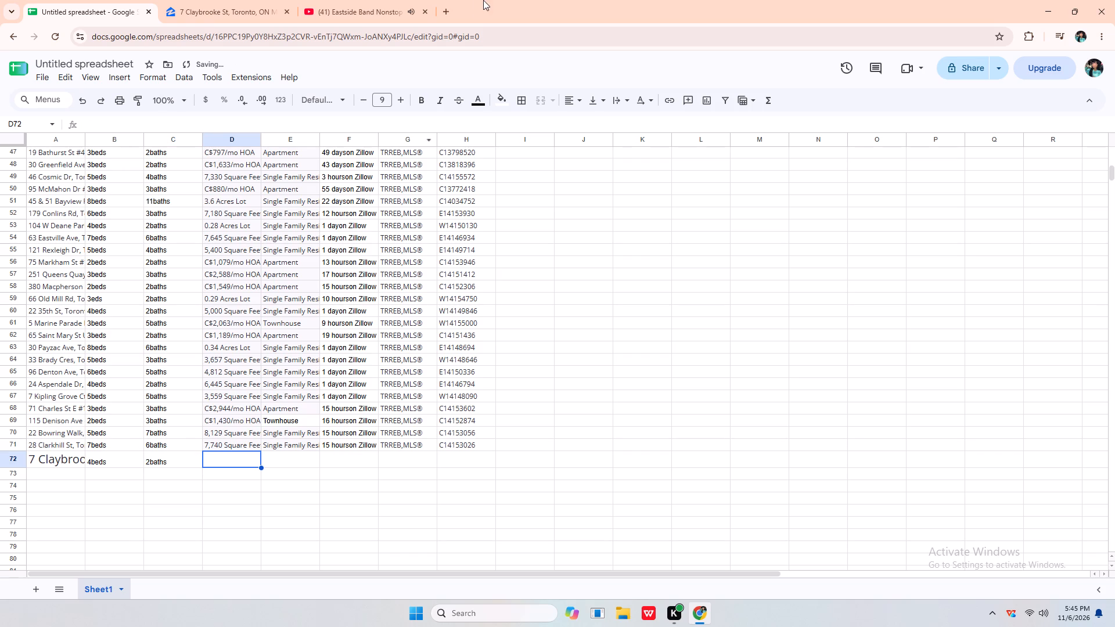
Copy the lot size "3,850 Square Feet Lot" from the Zillow listing into cell D72 of the spreadsheet.
{"action": "left_click", "coordinate": [238, 15]}
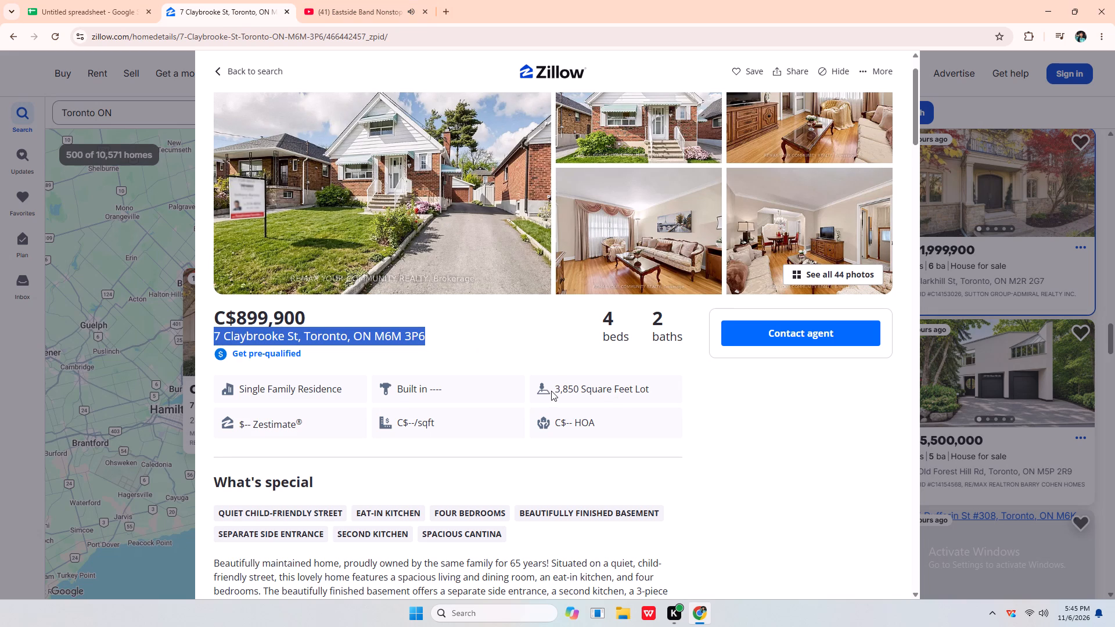
{"action": "left_click_drag", "start_coordinate": [553, 390], "coordinate": [657, 385]}
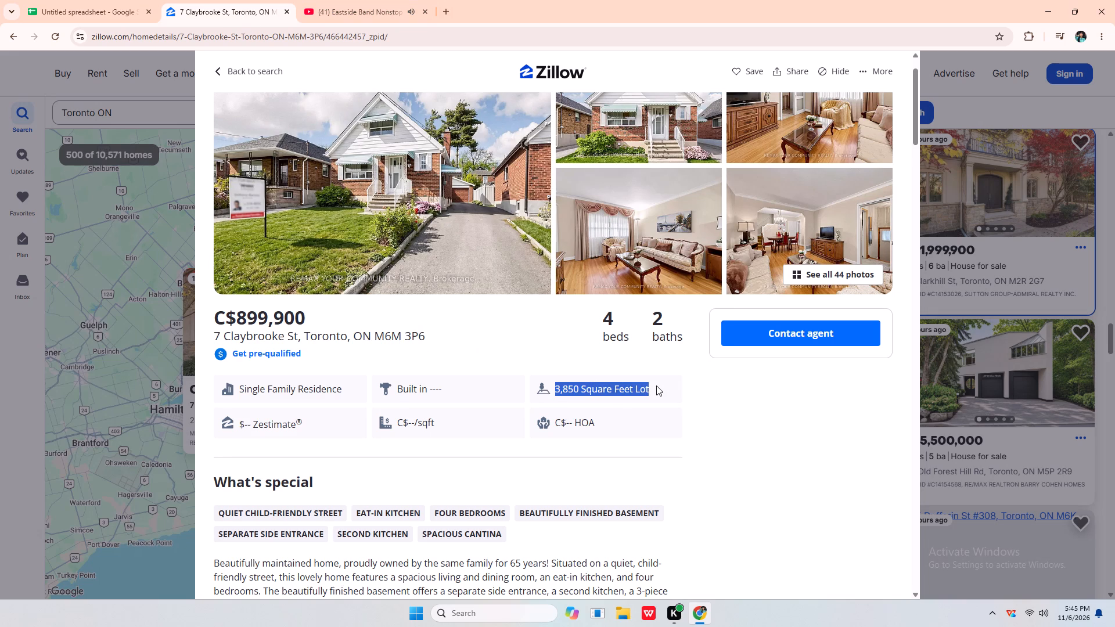
{"action": "key", "text": "ctrl+c"}
{"action": "left_click_drag", "start_coordinate": [120, 8], "coordinate": [131, 13]}
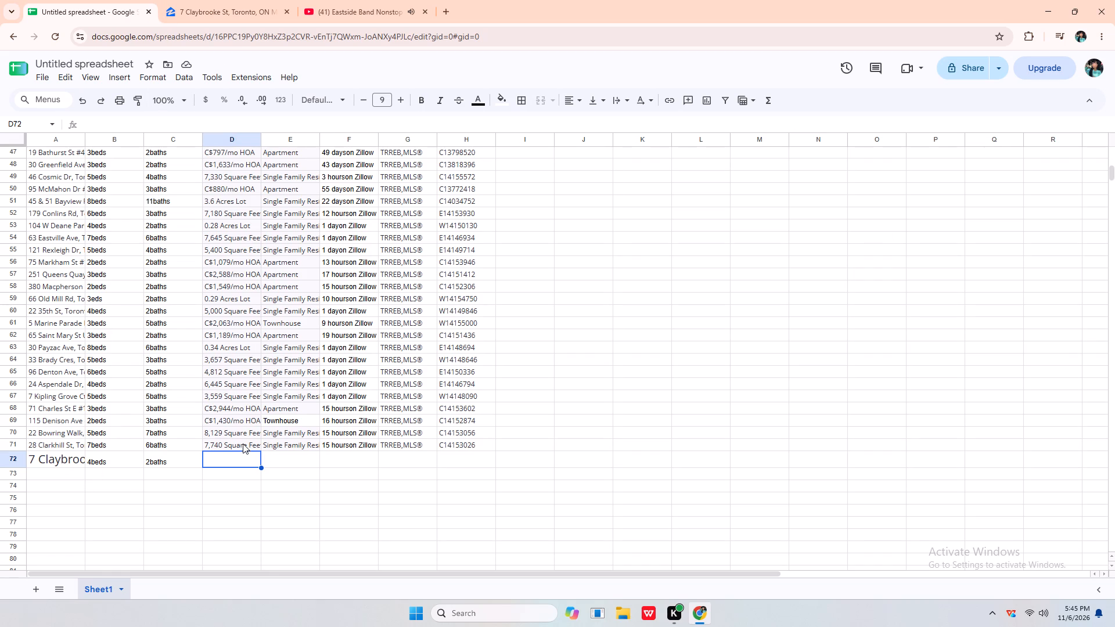
{"action": "key", "text": "ctrl+v"}
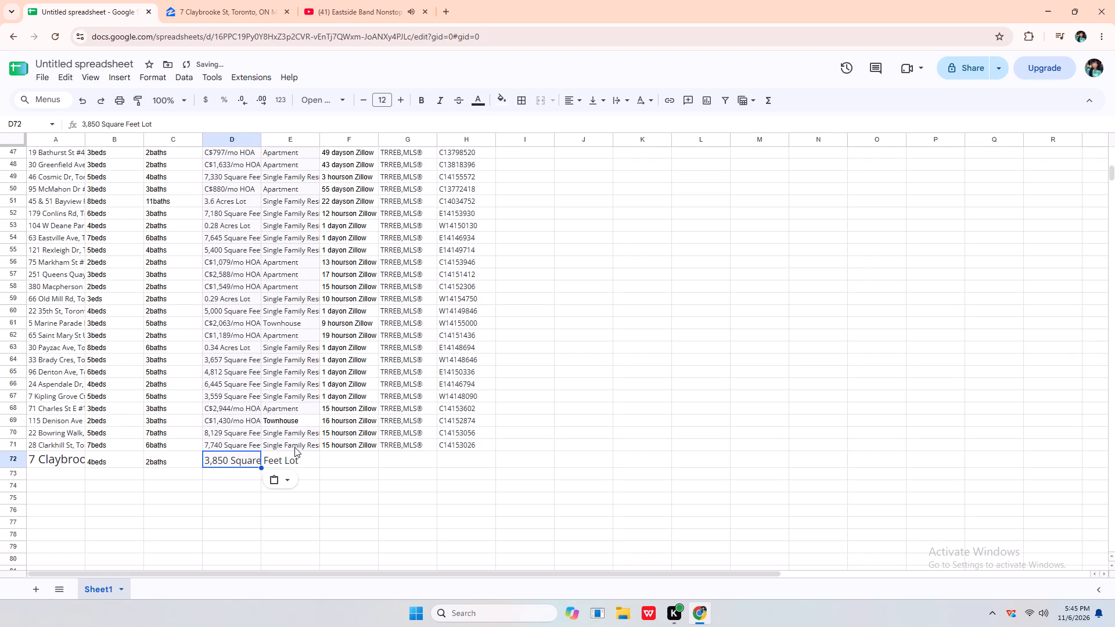
Copy the property type "Single Family Residence" from cell E71 into cell E72.
{"action": "left_click", "coordinate": [296, 445]}
{"action": "key", "text": "ctrl+c"}
{"action": "key", "text": "Down"}
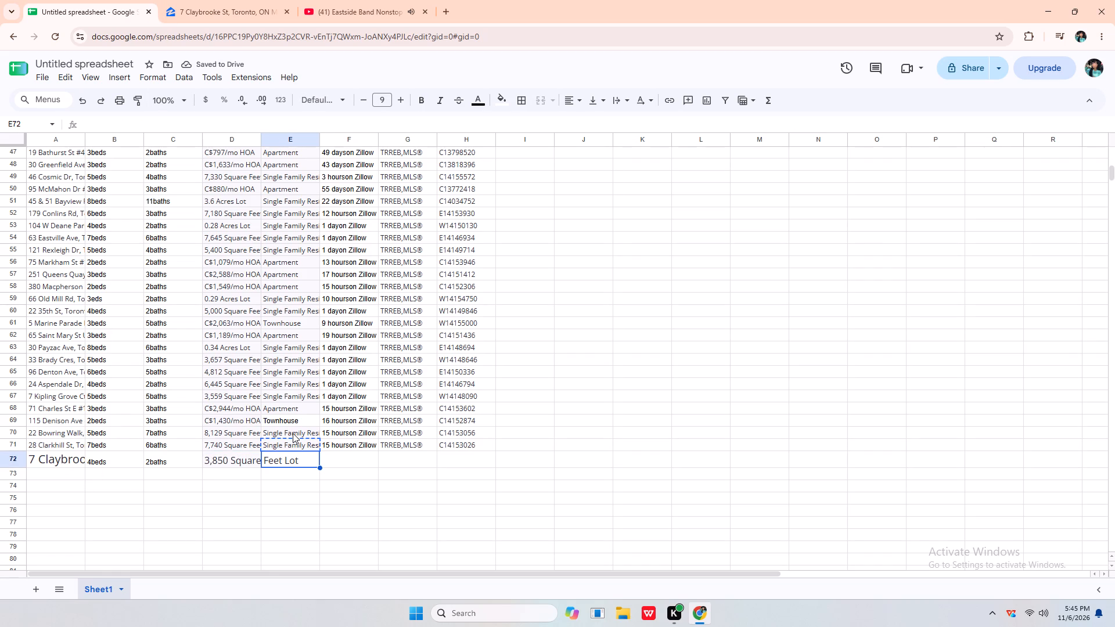
{"action": "key", "text": "ctrl+v"}
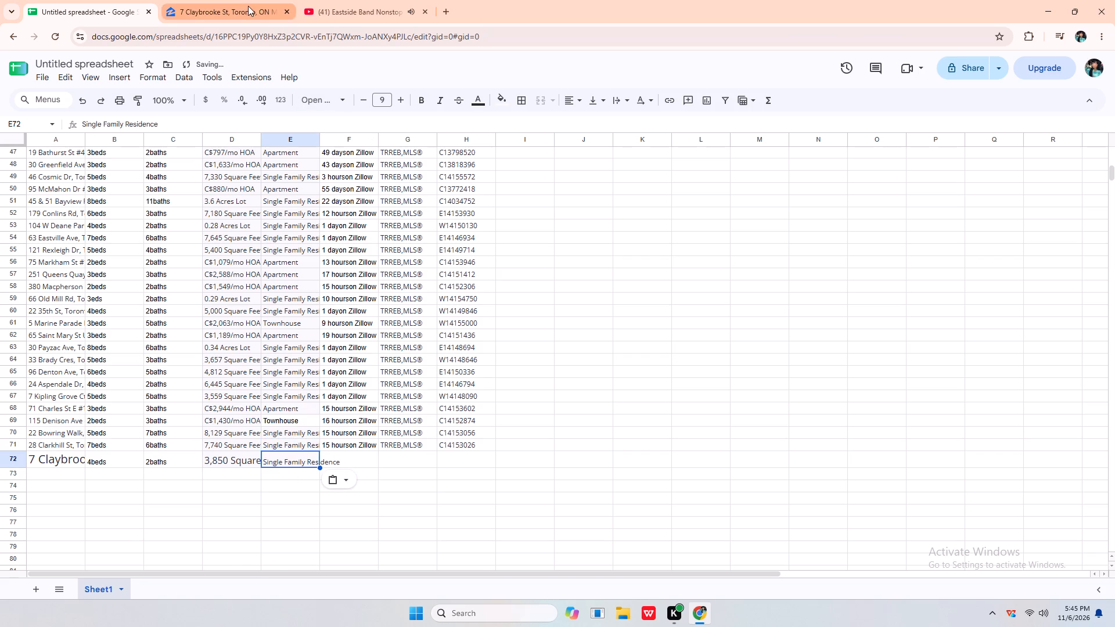
{"action": "left_click", "coordinate": [247, 6]}
{"action": "scroll", "coordinate": [536, 613], "scroll_direction": "down", "scroll_amount": 4}
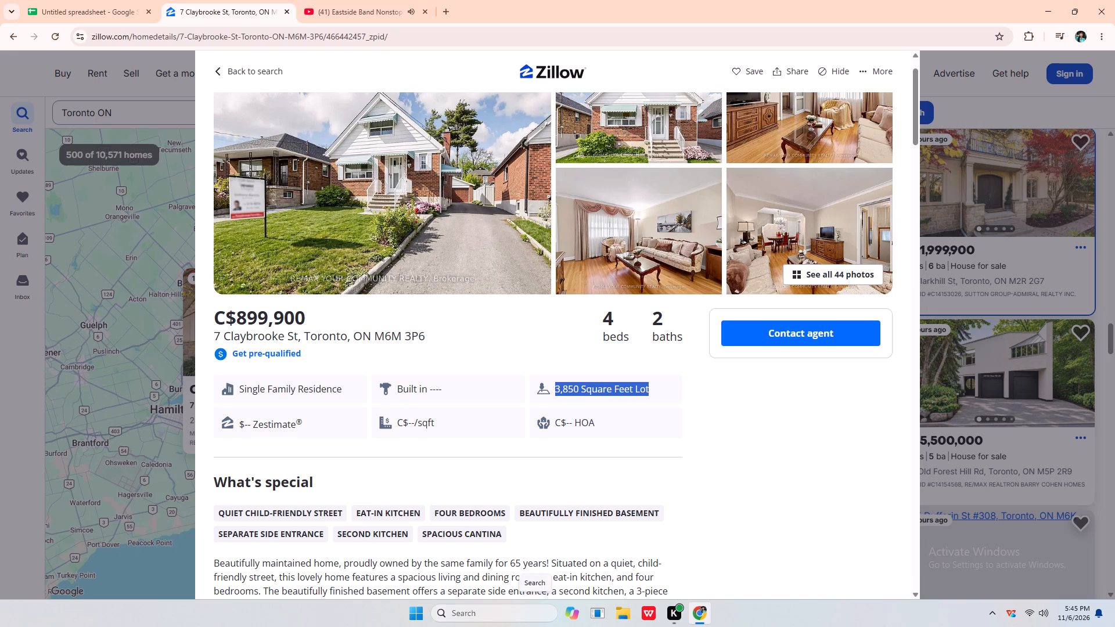
{"action": "scroll", "coordinate": [531, 621], "scroll_direction": "down", "scroll_amount": 2}
{"action": "scroll", "coordinate": [449, 543], "scroll_direction": "down", "scroll_amount": 5}
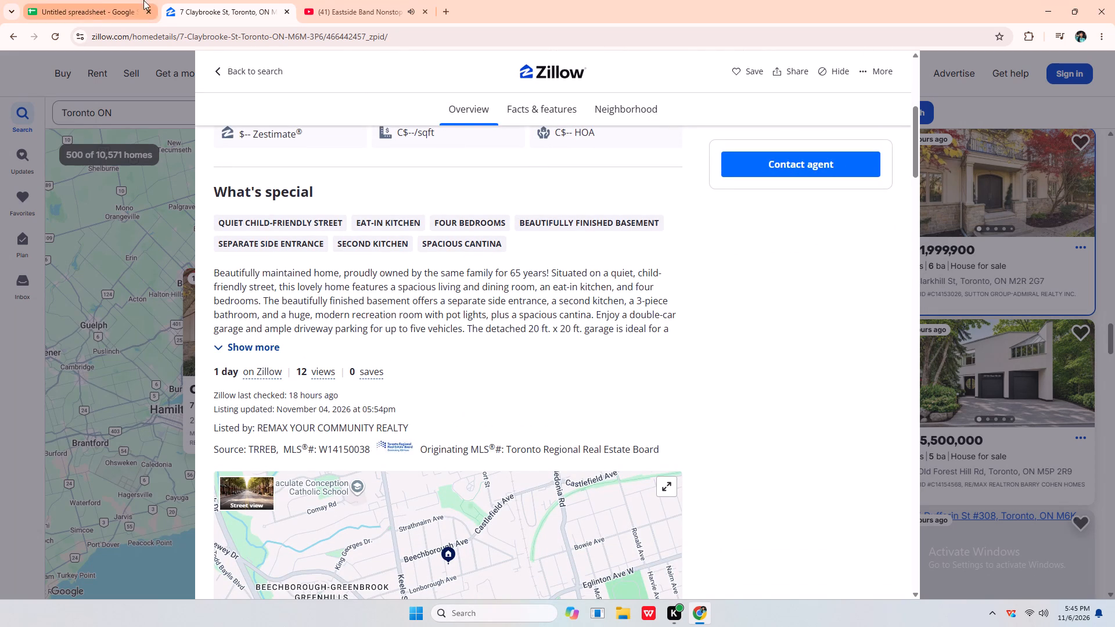
{"action": "left_click_drag", "start_coordinate": [213, 367], "coordinate": [215, 368]}
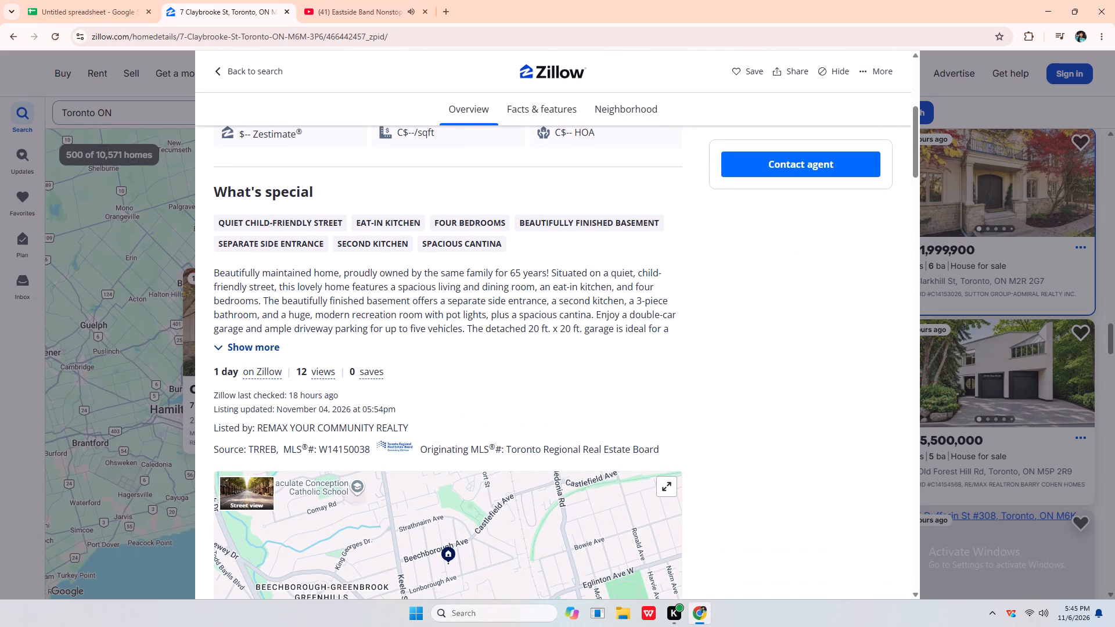
{"action": "left_click_drag", "start_coordinate": [215, 368], "coordinate": [280, 373]}
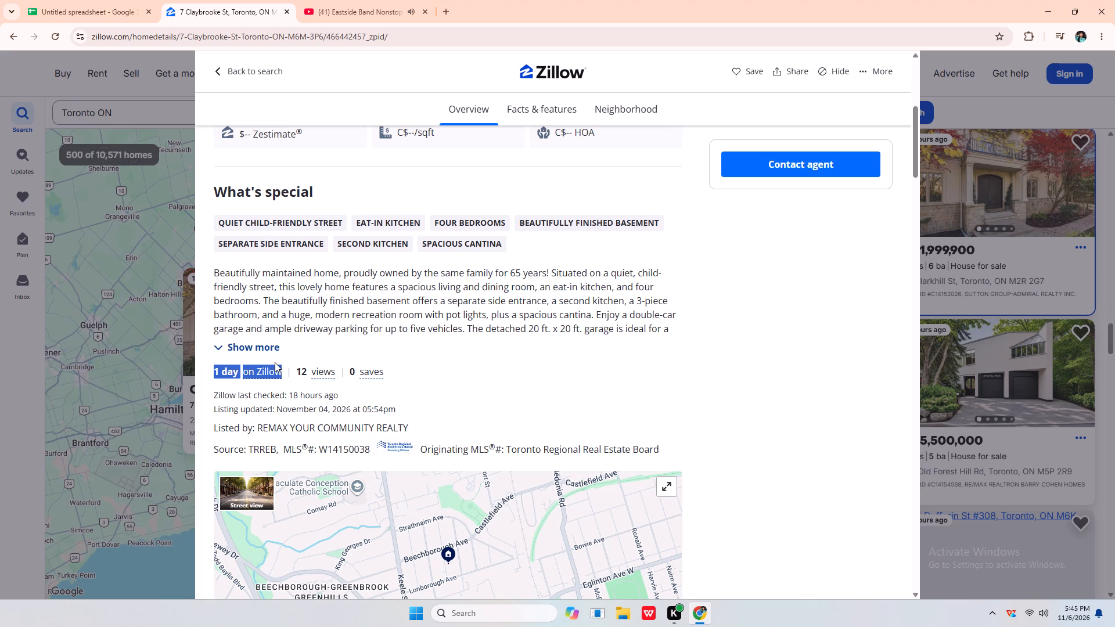
{"action": "key", "text": "ctrl+c"}
{"action": "left_click", "coordinate": [82, 3]}
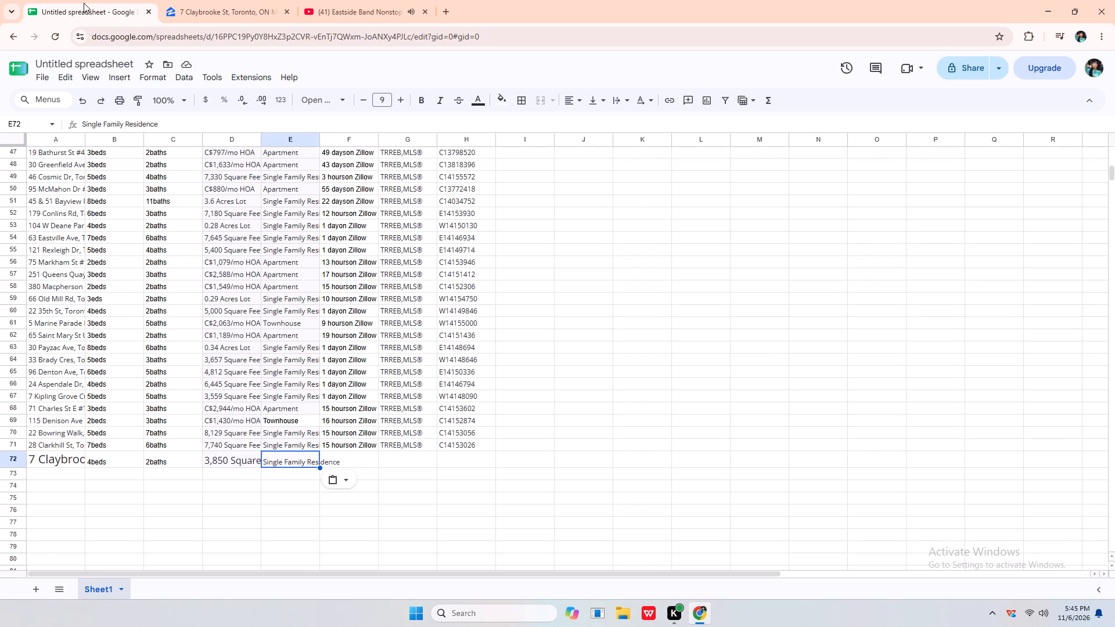
{"action": "left_click", "coordinate": [355, 455]}
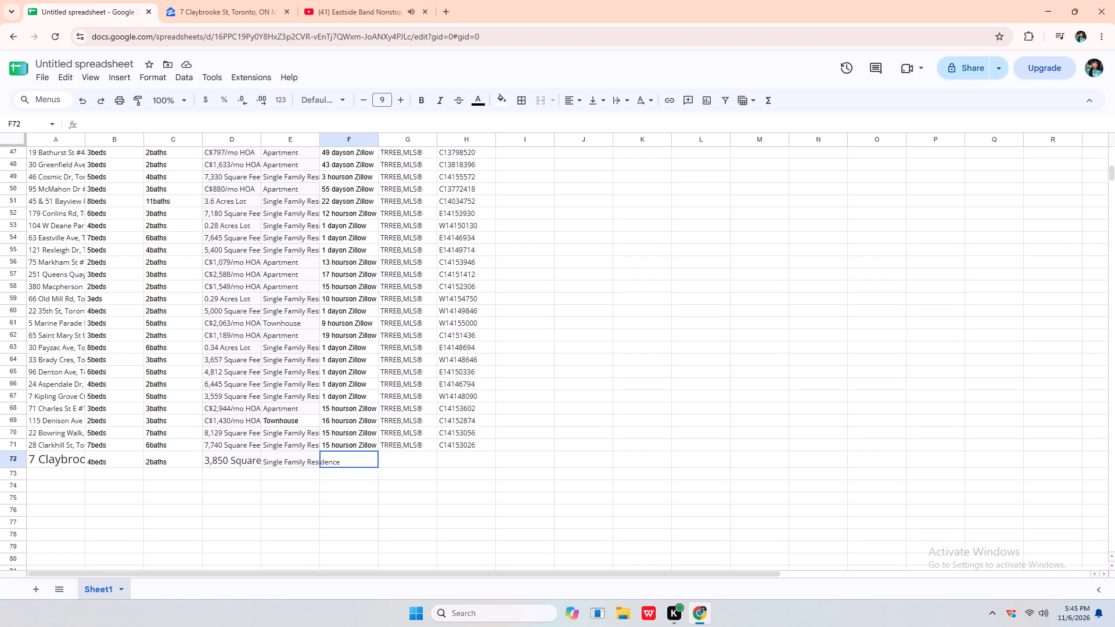
{"action": "key", "text": "ctrl+v"}
Copy the source "TRREB,MLS®" from cell G71 into cell G72.
{"action": "key", "text": "Right"}
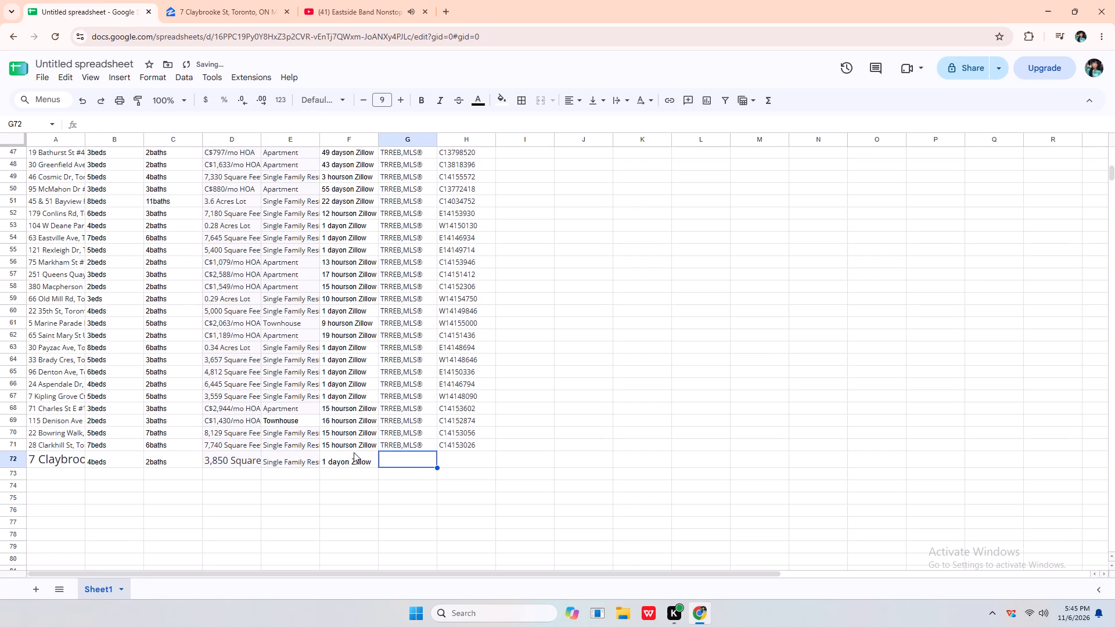
{"action": "key", "text": "Up"}
{"action": "key", "text": "ctrl+c"}
{"action": "key", "text": "Down"}
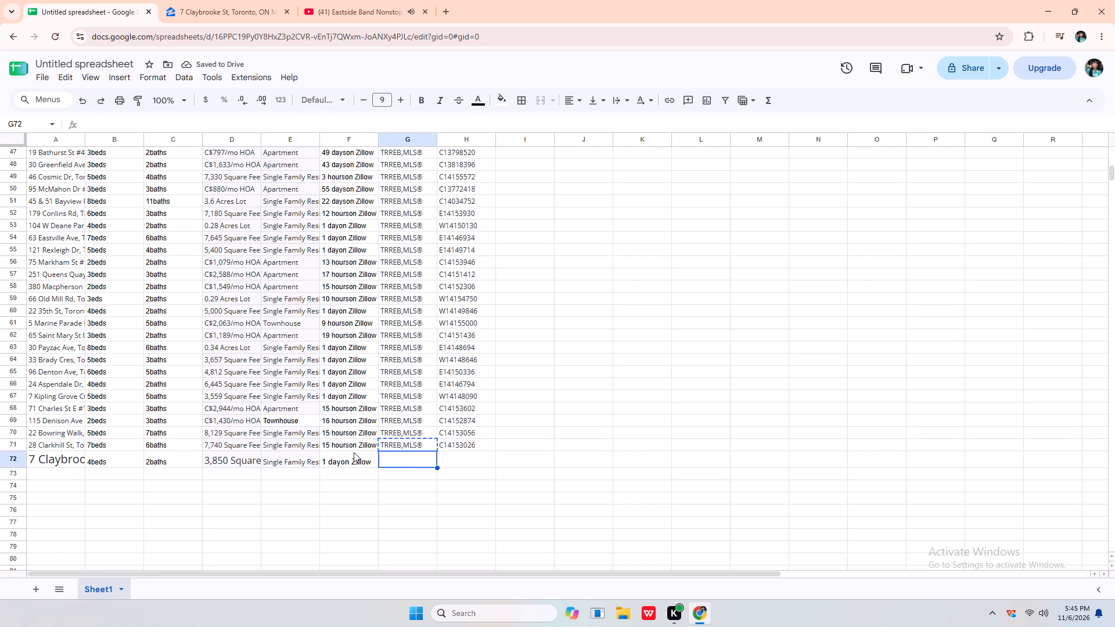
{"action": "key", "text": "ctrl+v"}
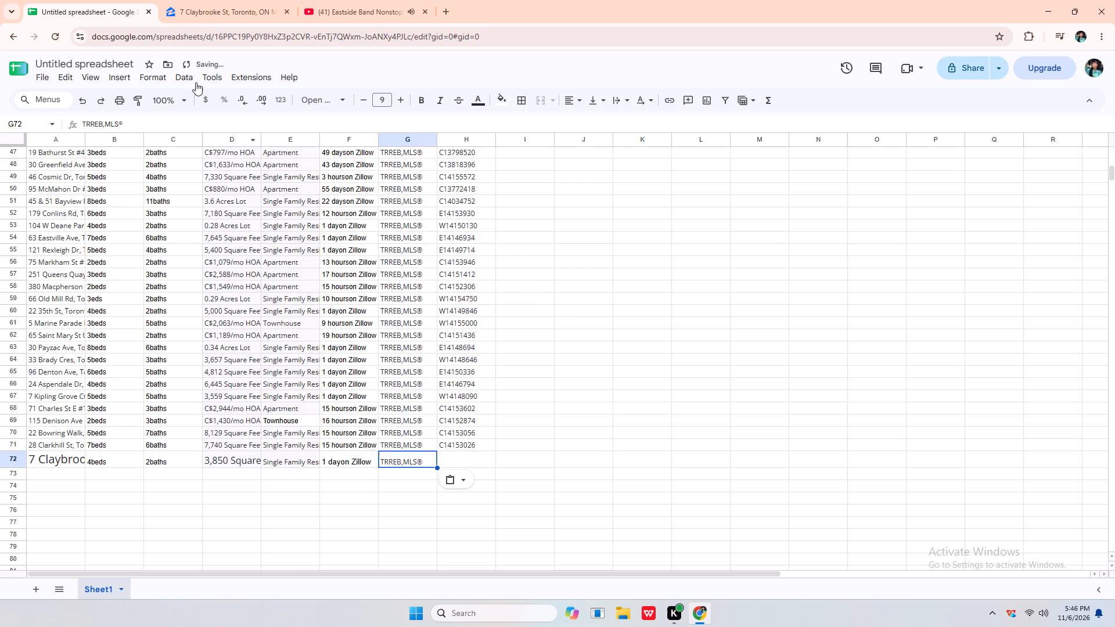
{"action": "left_click", "coordinate": [191, 14]}
{"action": "scroll", "coordinate": [591, 431], "scroll_direction": "down", "scroll_amount": 3}
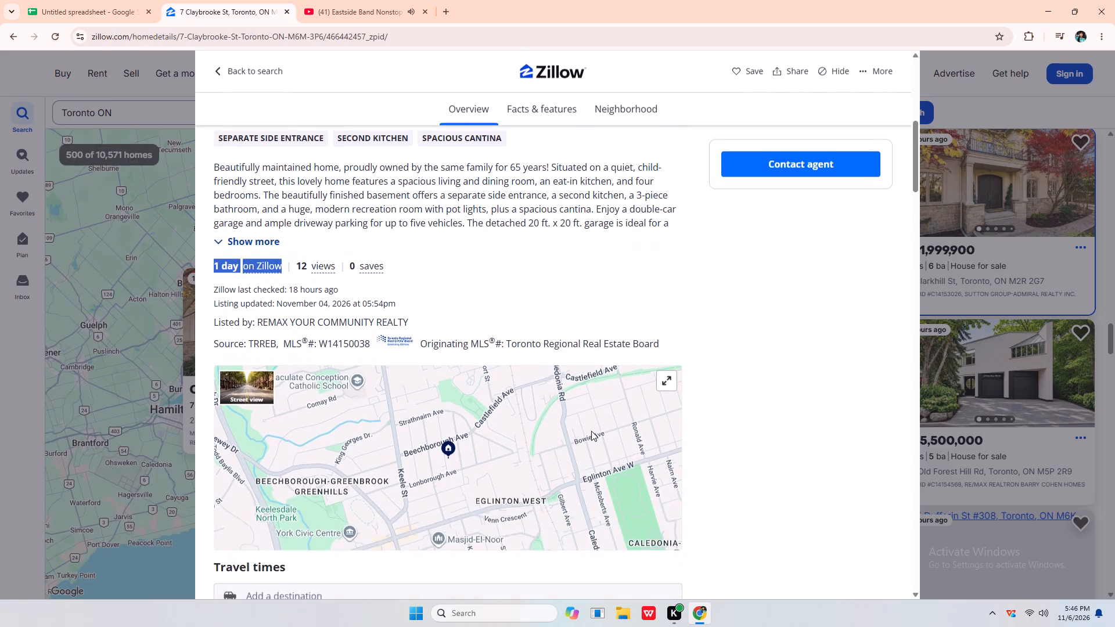
{"action": "scroll", "coordinate": [591, 431], "scroll_direction": "down", "scroll_amount": 1}
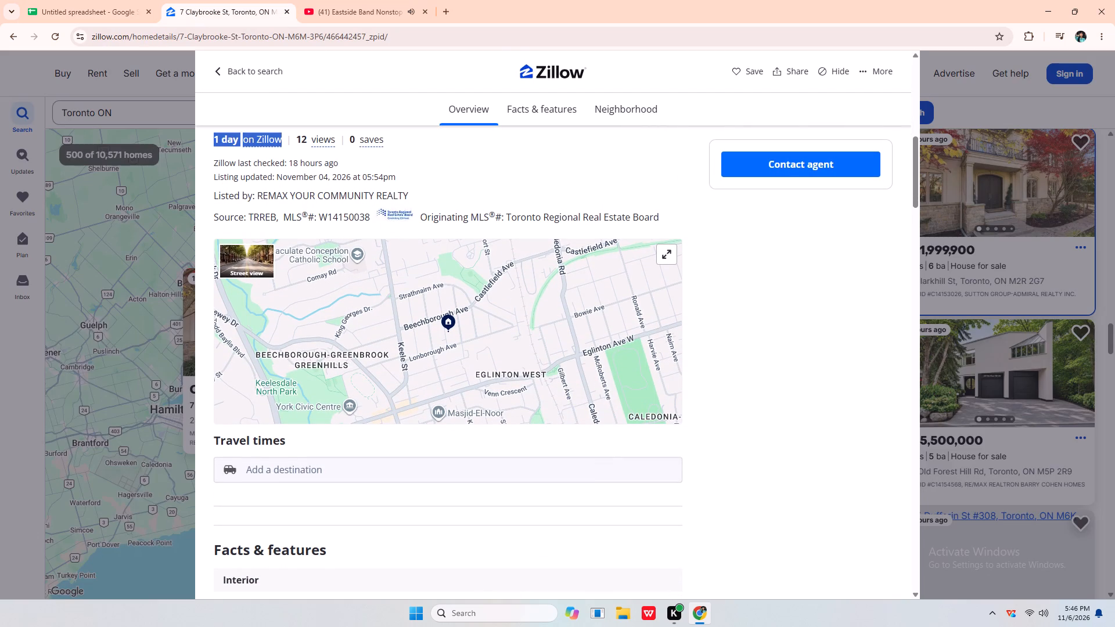
{"action": "left_click_drag", "start_coordinate": [317, 214], "coordinate": [373, 215]}
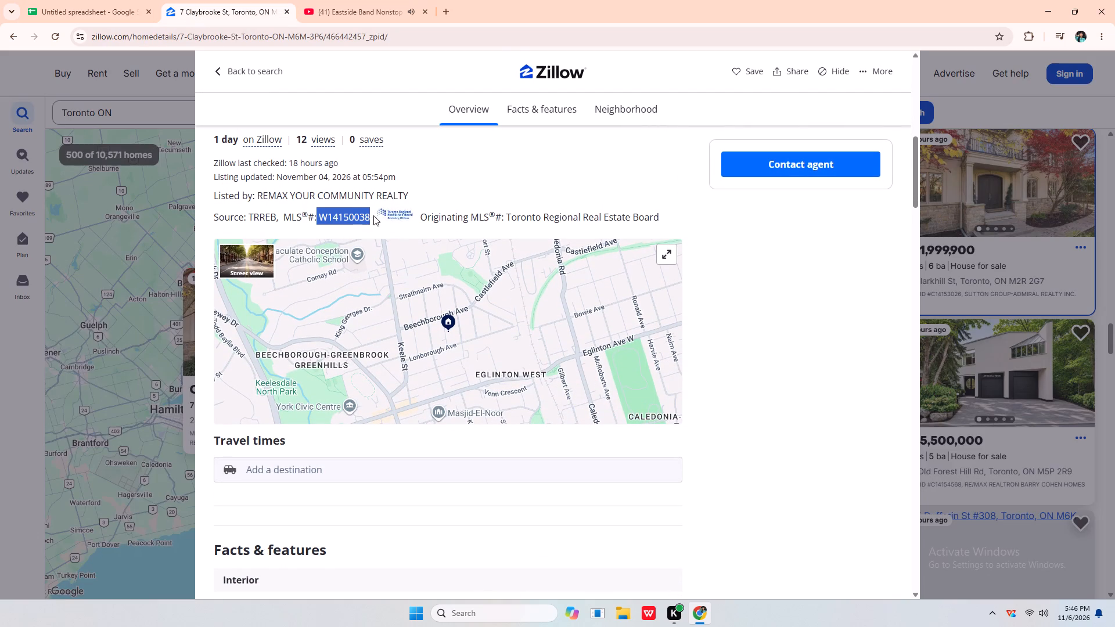
{"action": "key", "text": "ctrl+c"}
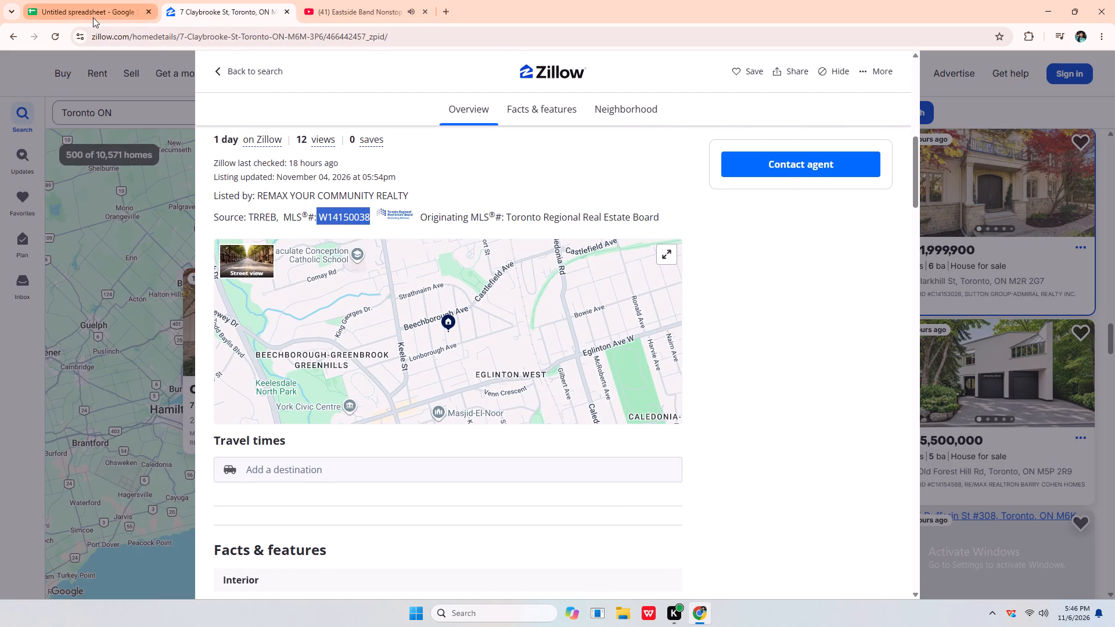
{"action": "left_click", "coordinate": [93, 17]}
{"action": "key", "text": "Right"}
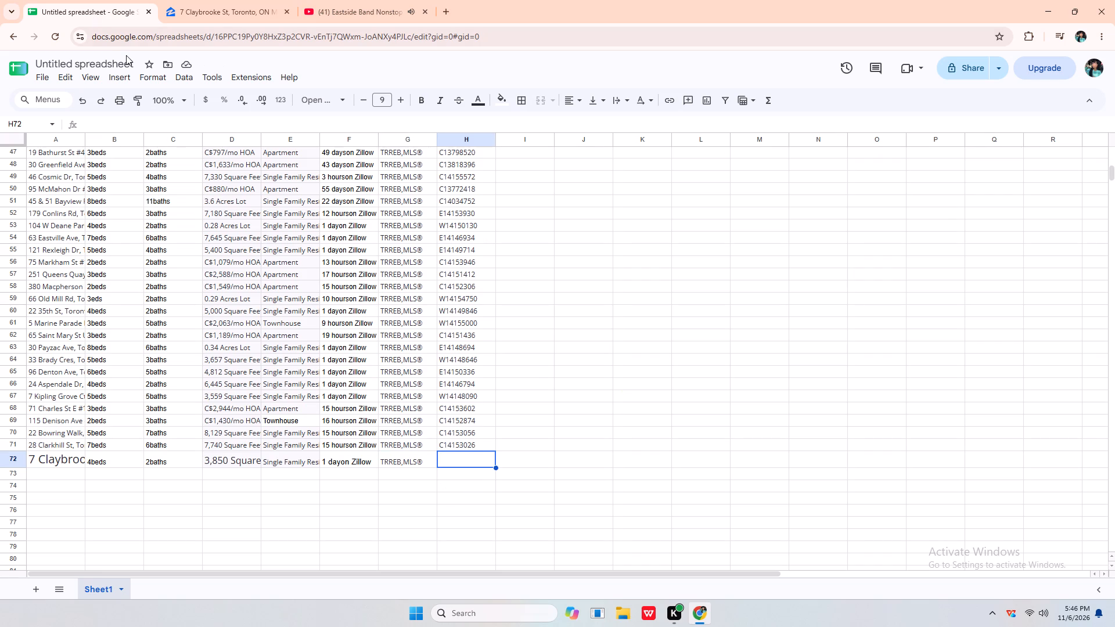
{"action": "key", "text": "ctrl+v"}
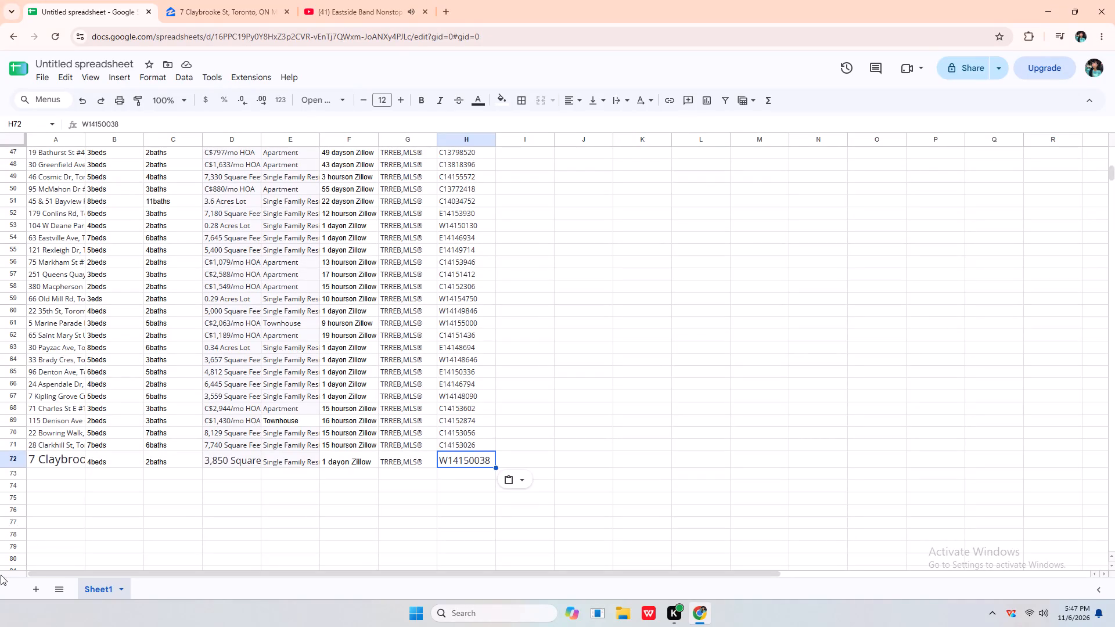
{"action": "left_click", "coordinate": [194, 11]}
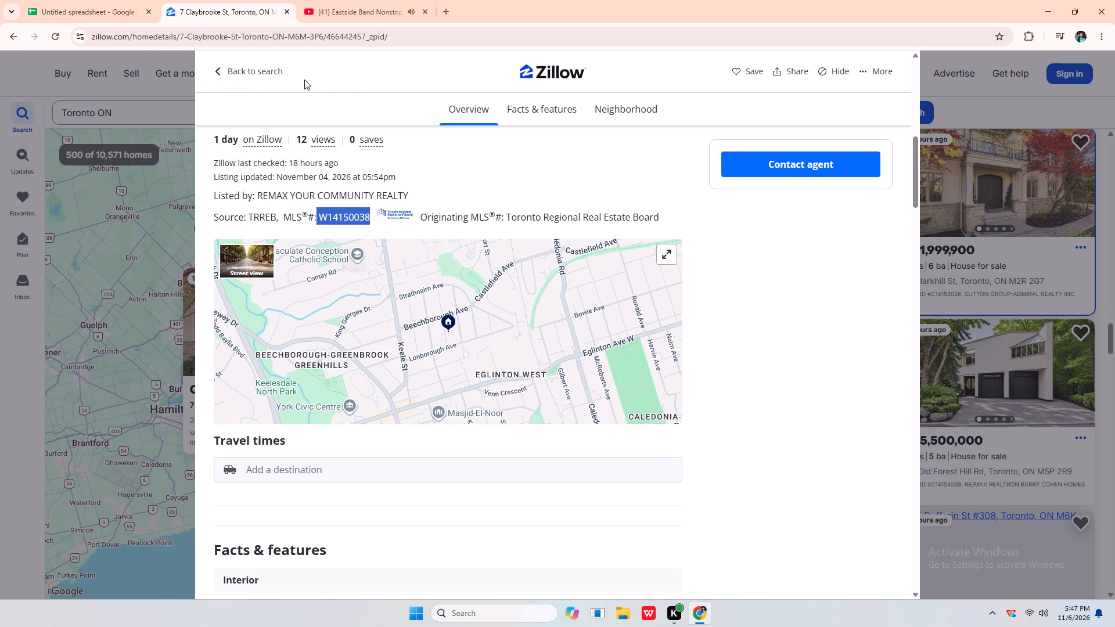
{"action": "left_click", "coordinate": [251, 70]}
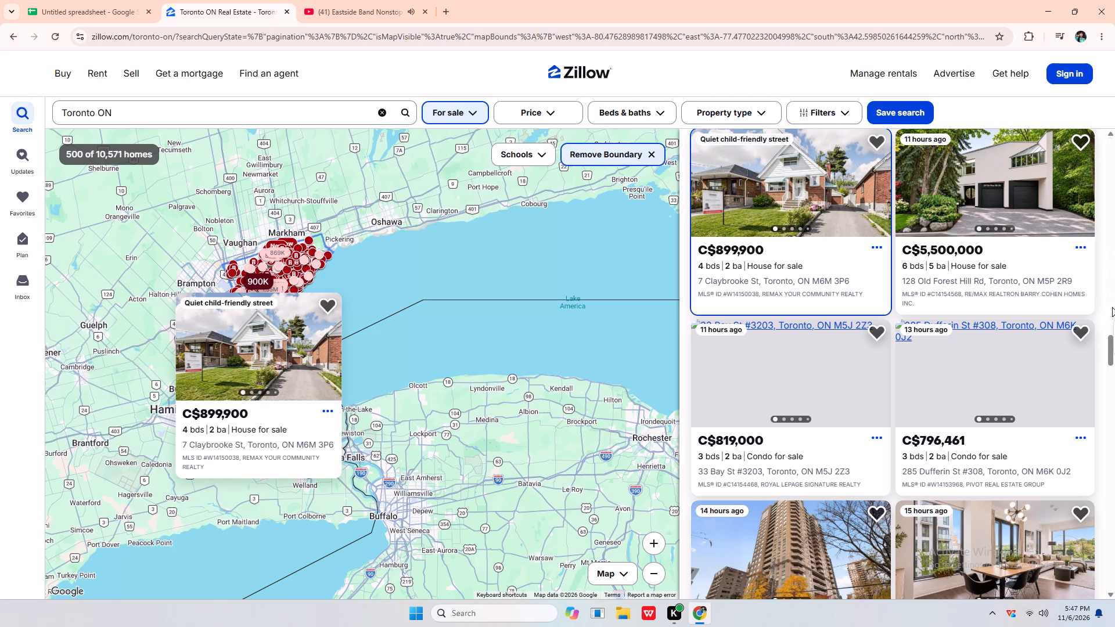
{"action": "left_click", "coordinate": [1046, 266]}
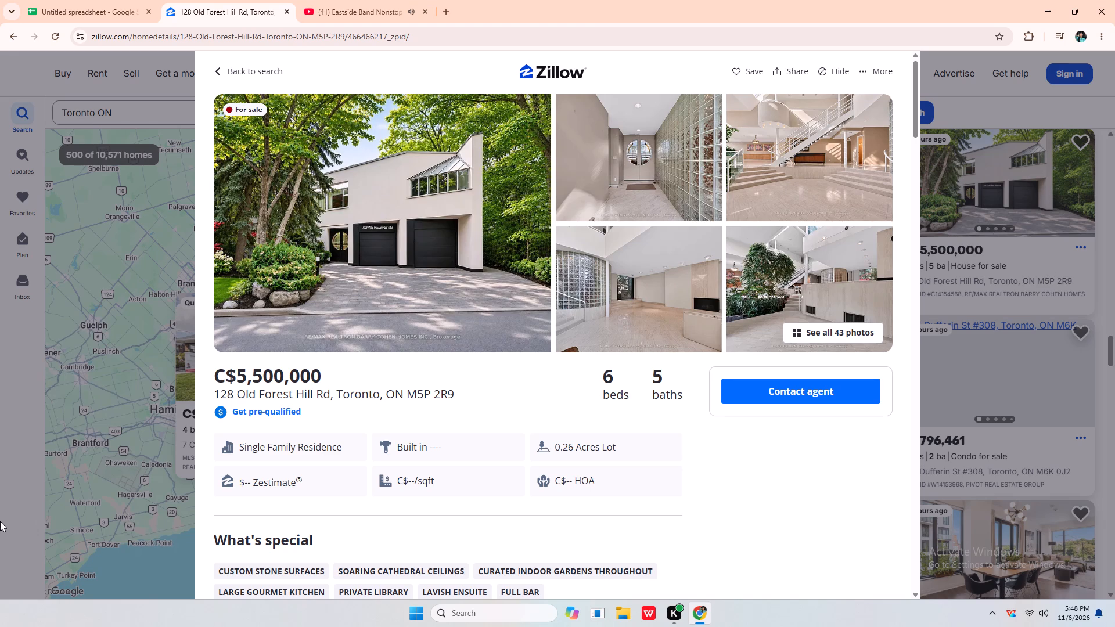
{"action": "left_click_drag", "start_coordinate": [207, 395], "coordinate": [208, 395]}
{"action": "left_click_drag", "start_coordinate": [208, 395], "coordinate": [455, 380]}
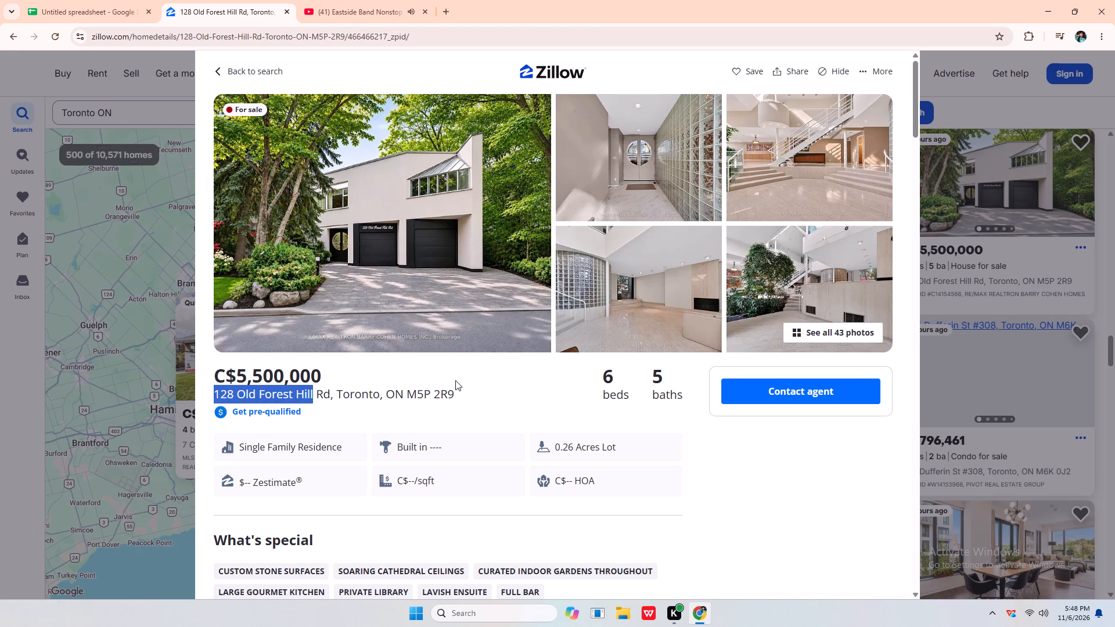
{"action": "left_click_drag", "start_coordinate": [455, 380], "coordinate": [453, 394]}
{"action": "key", "text": "ctrl+c"}
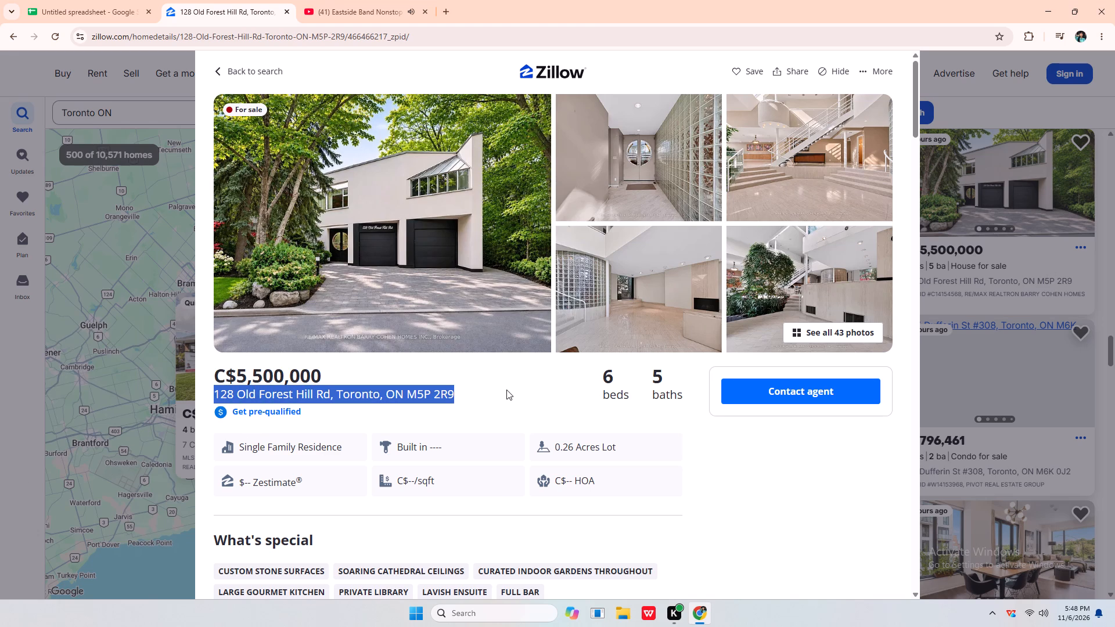
{"action": "left_click", "coordinate": [108, 14]}
{"action": "left_click", "coordinate": [44, 477]}
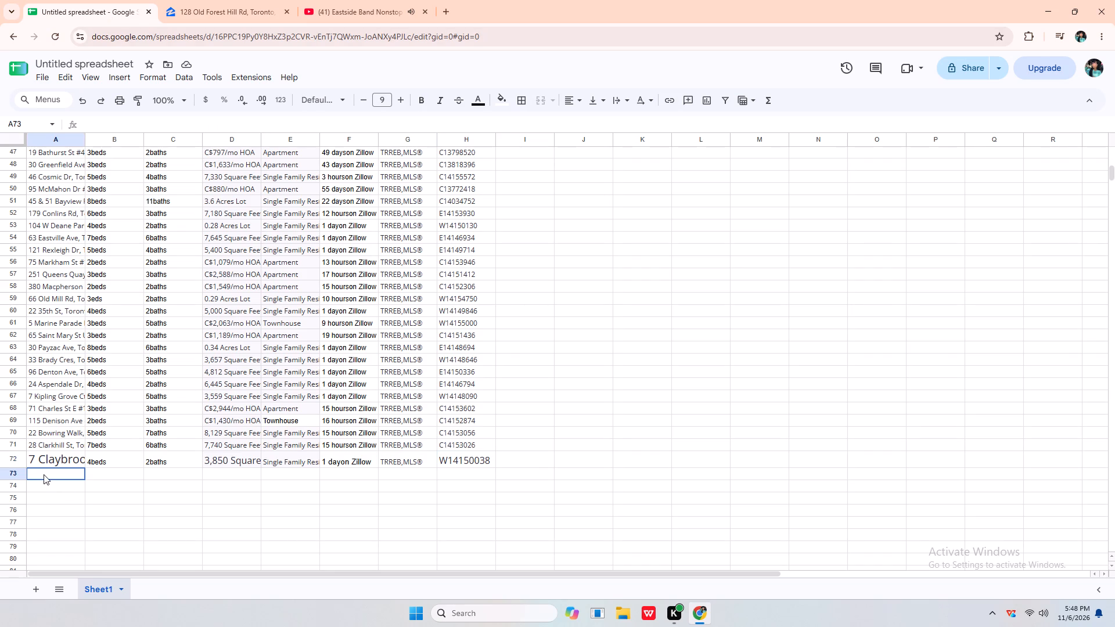
{"action": "key", "text": "ctrl+v"}
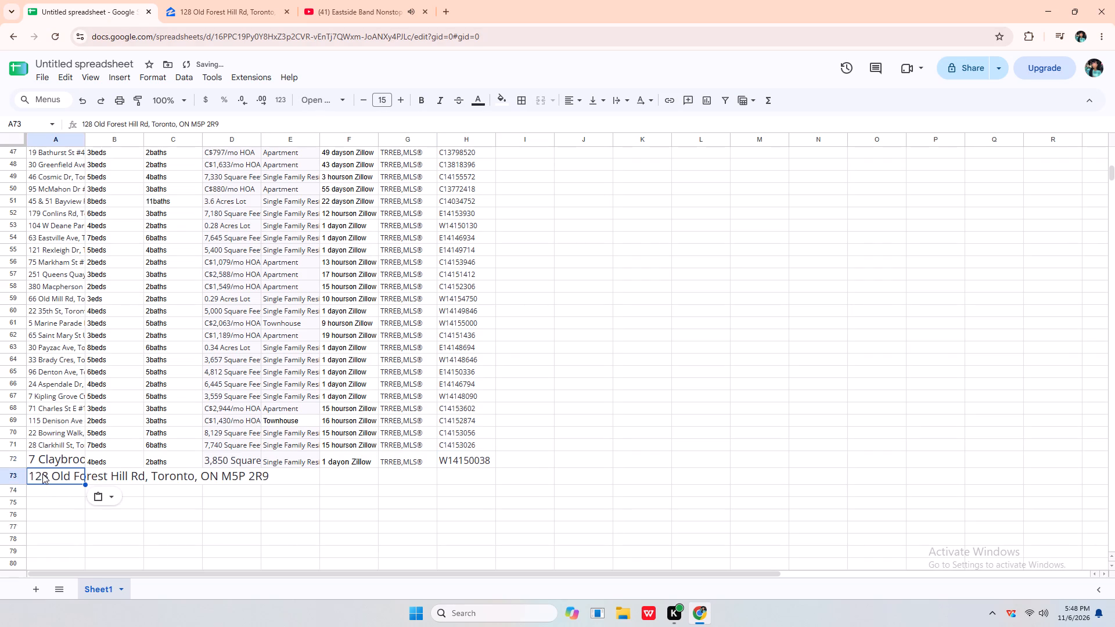
Enter "6beds" in cell B73 and "5baths" in cell C73.
{"action": "key", "text": "Right"}
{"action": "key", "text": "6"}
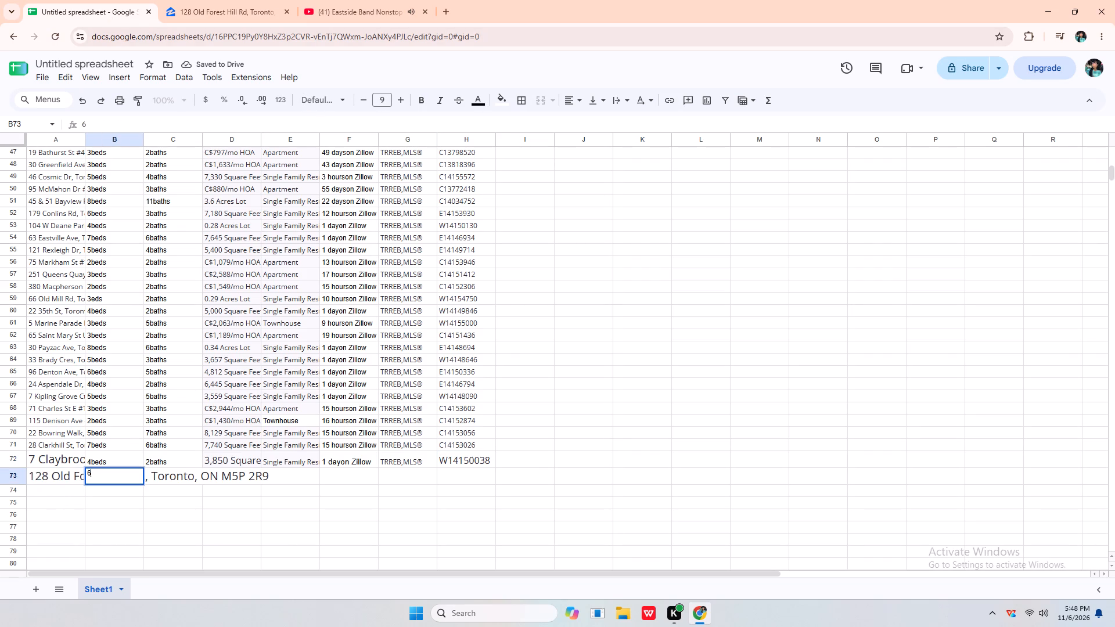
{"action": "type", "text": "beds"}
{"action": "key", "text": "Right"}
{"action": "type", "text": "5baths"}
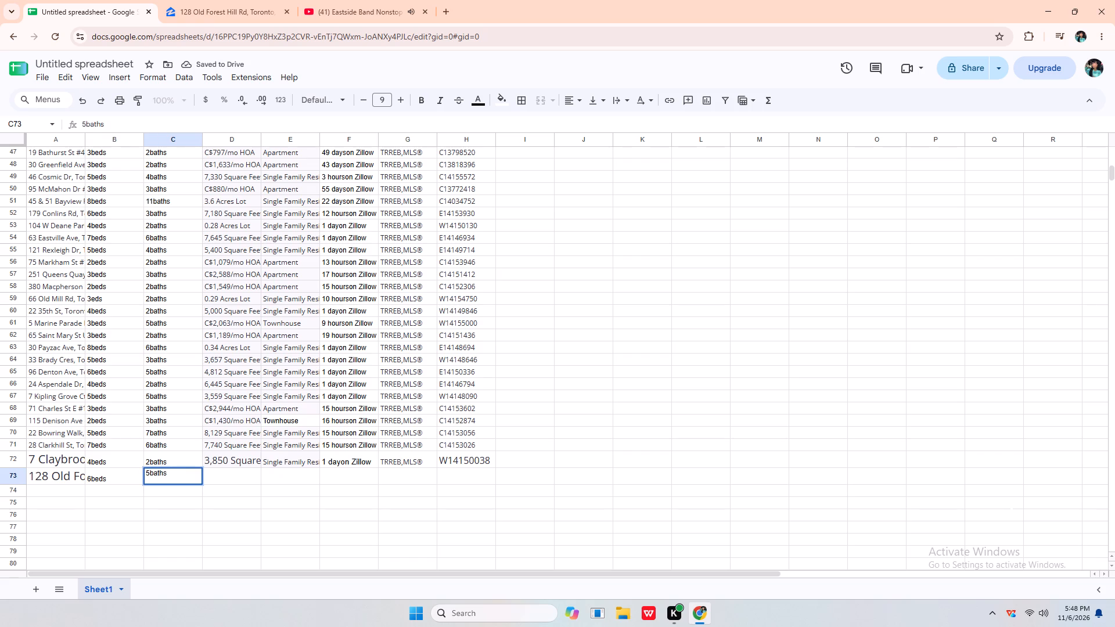
{"action": "left_click", "coordinate": [231, 8]}
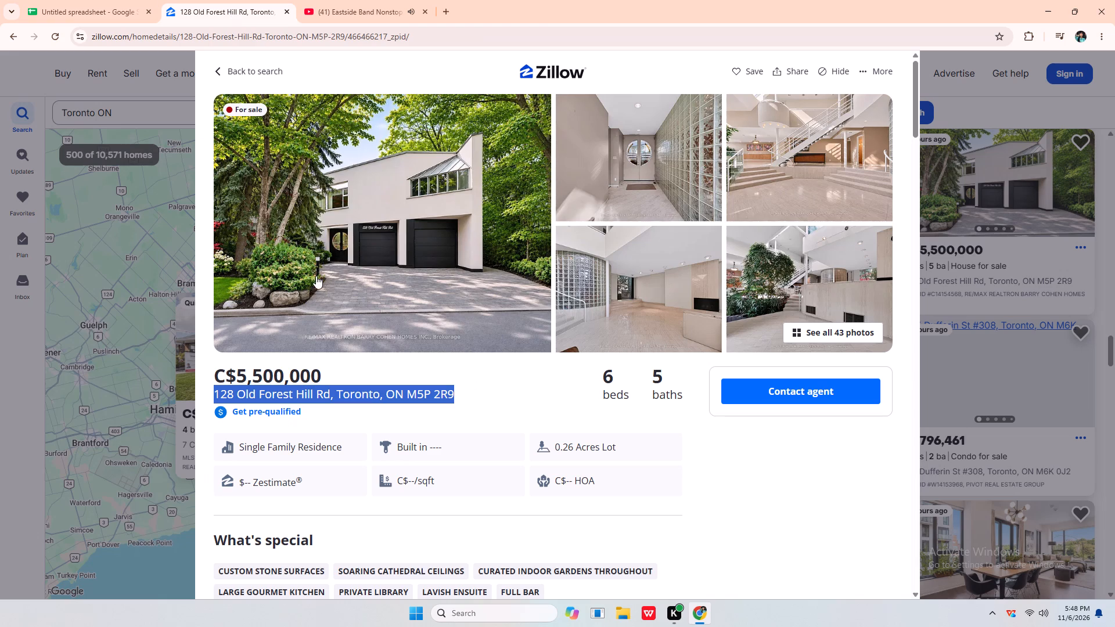
{"action": "scroll", "coordinate": [580, 522], "scroll_direction": "down", "scroll_amount": 1}
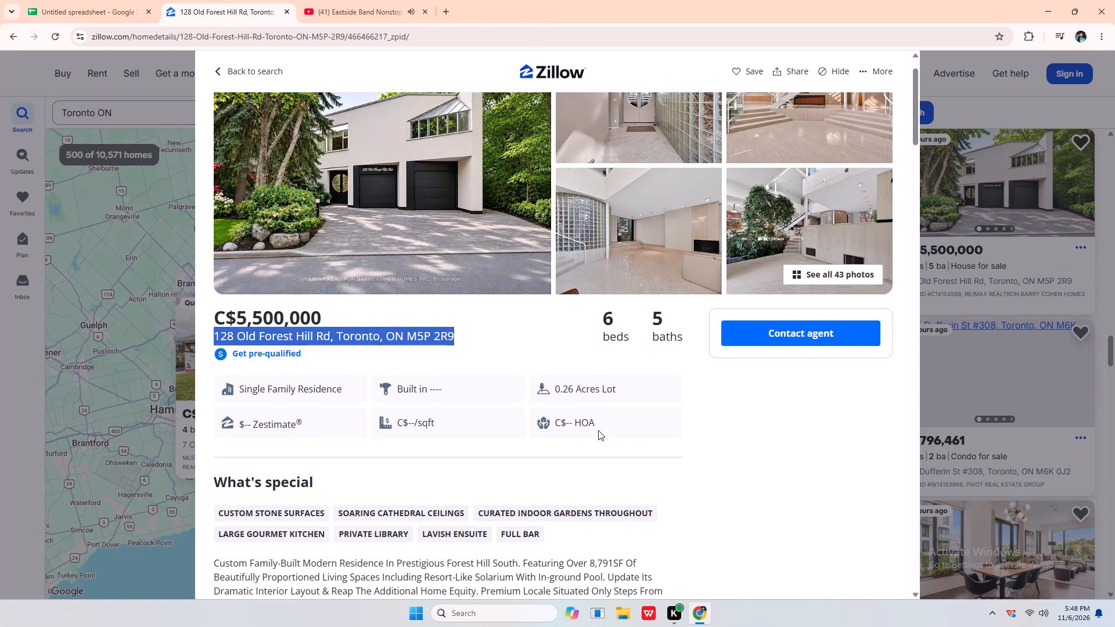
{"action": "left_click_drag", "start_coordinate": [555, 392], "coordinate": [615, 389]}
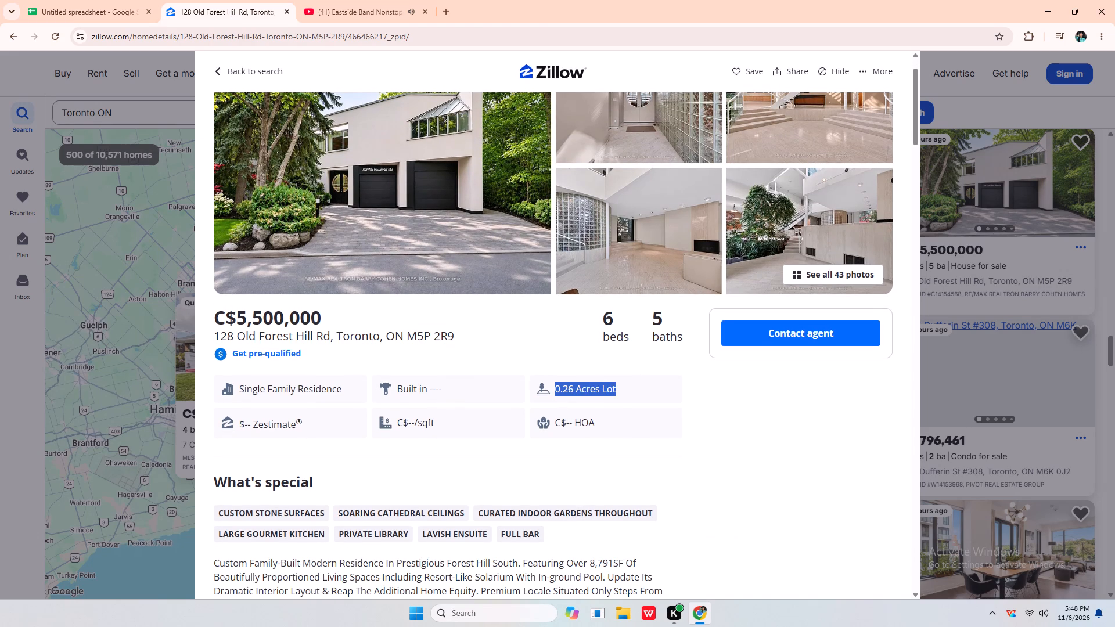
{"action": "left_click_drag", "start_coordinate": [615, 389], "coordinate": [620, 390]}
{"action": "key", "text": "ctrl+c"}
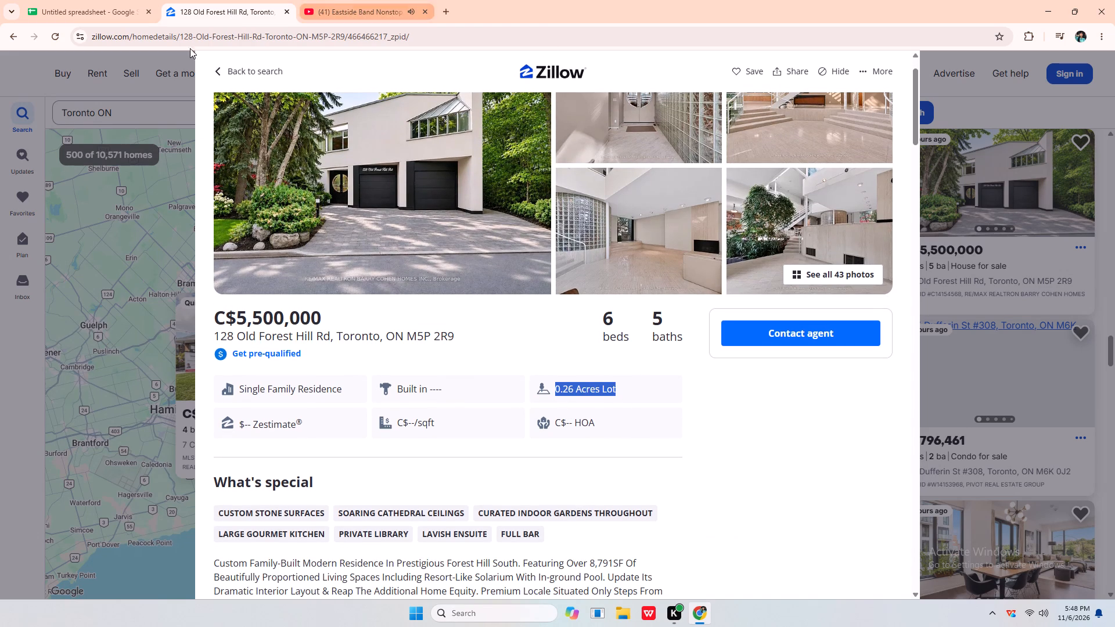
{"action": "left_click", "coordinate": [52, 9]}
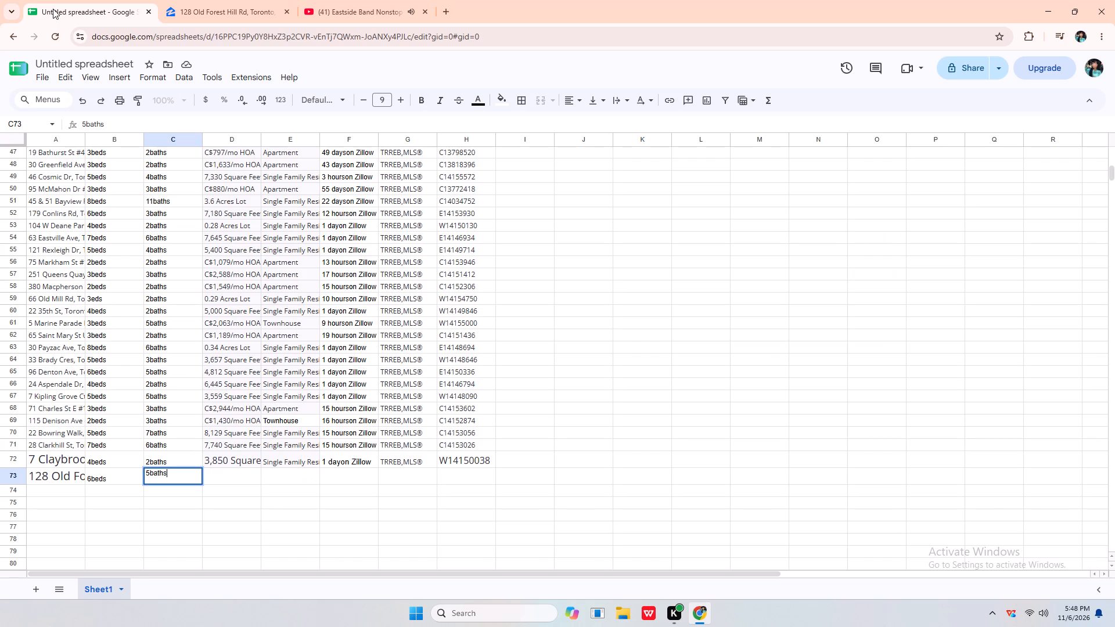
{"action": "left_click", "coordinate": [239, 474]}
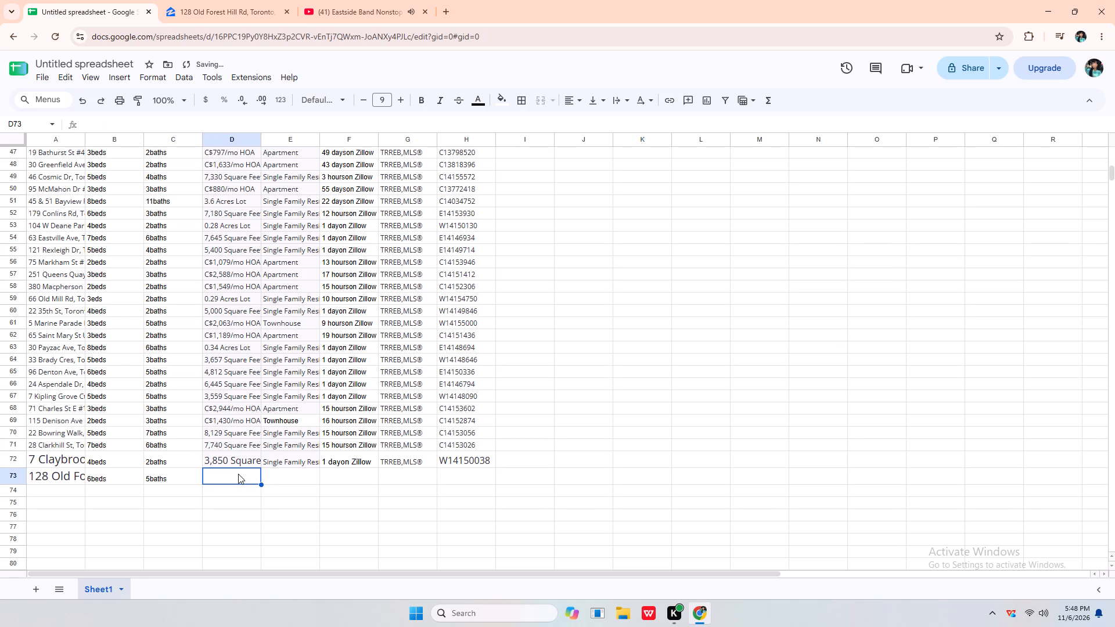
{"action": "key", "text": "ctrl+v"}
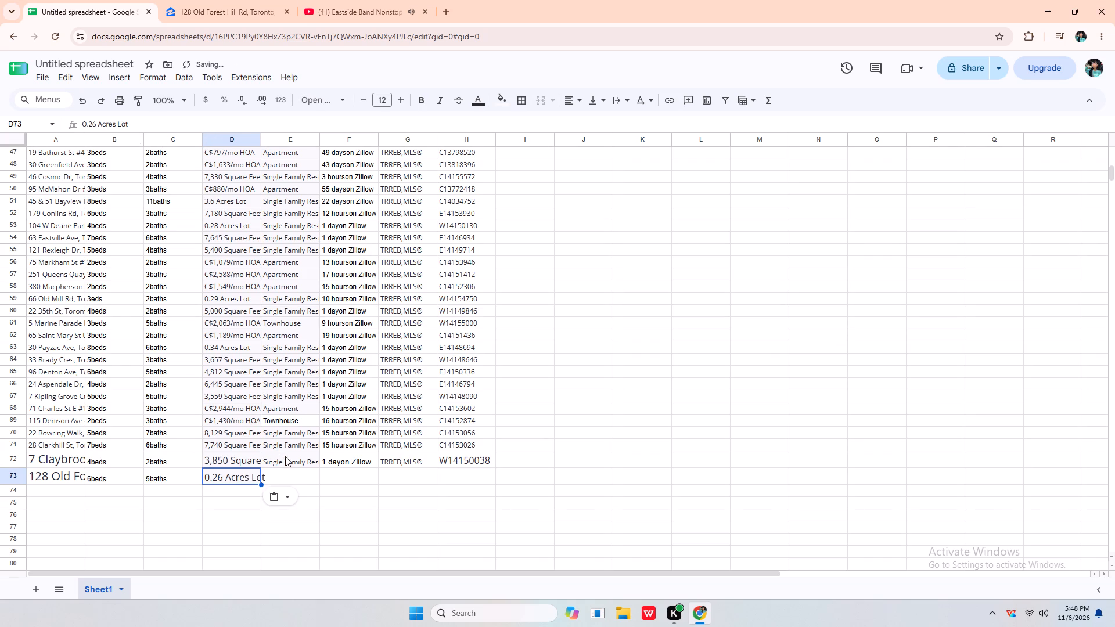
Copy the property type "Single Family Residence" from cell E72 into cell E73.
{"action": "left_click", "coordinate": [286, 457]}
{"action": "key", "text": "ctrl+c"}
{"action": "key", "text": "Down"}
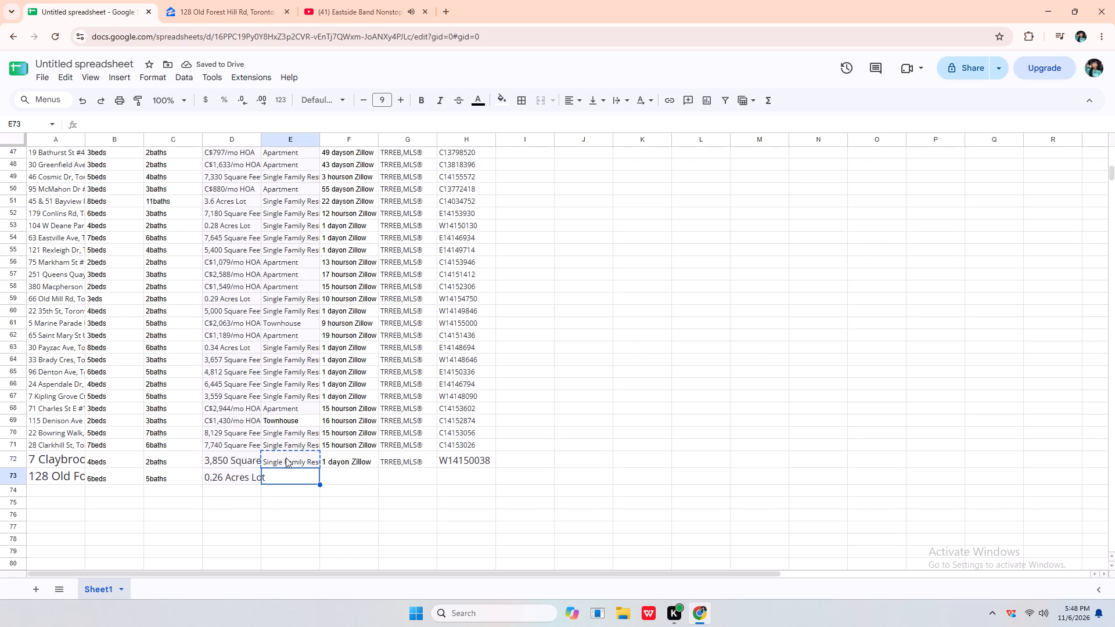
{"action": "key", "text": "ctrl+v"}
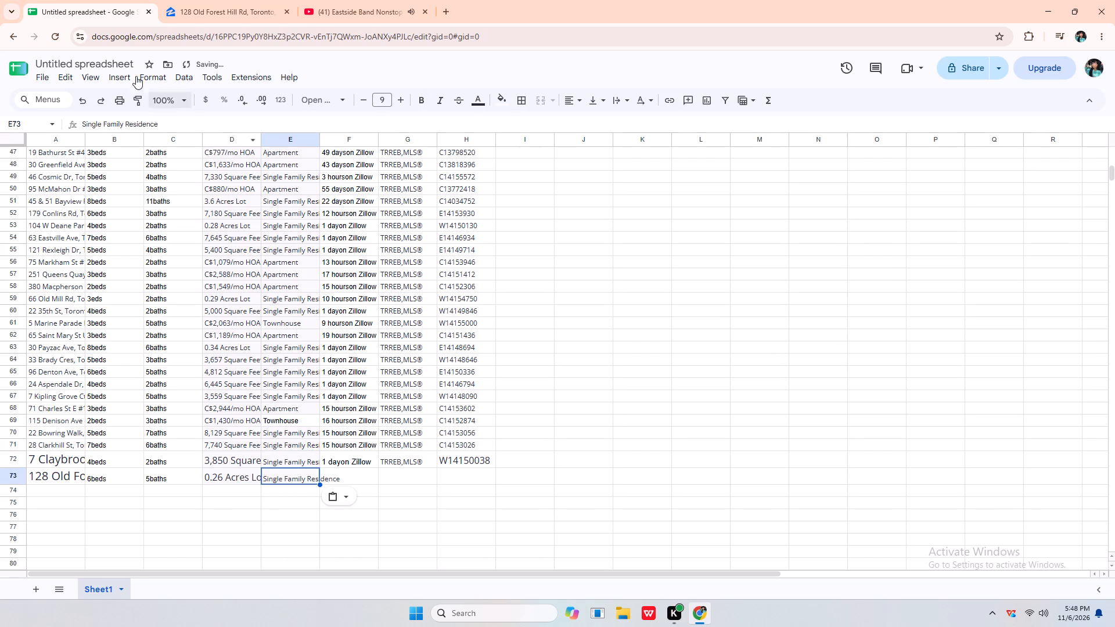
{"action": "left_click", "coordinate": [211, 0]}
{"action": "scroll", "coordinate": [354, 276], "scroll_direction": "down", "scroll_amount": 2}
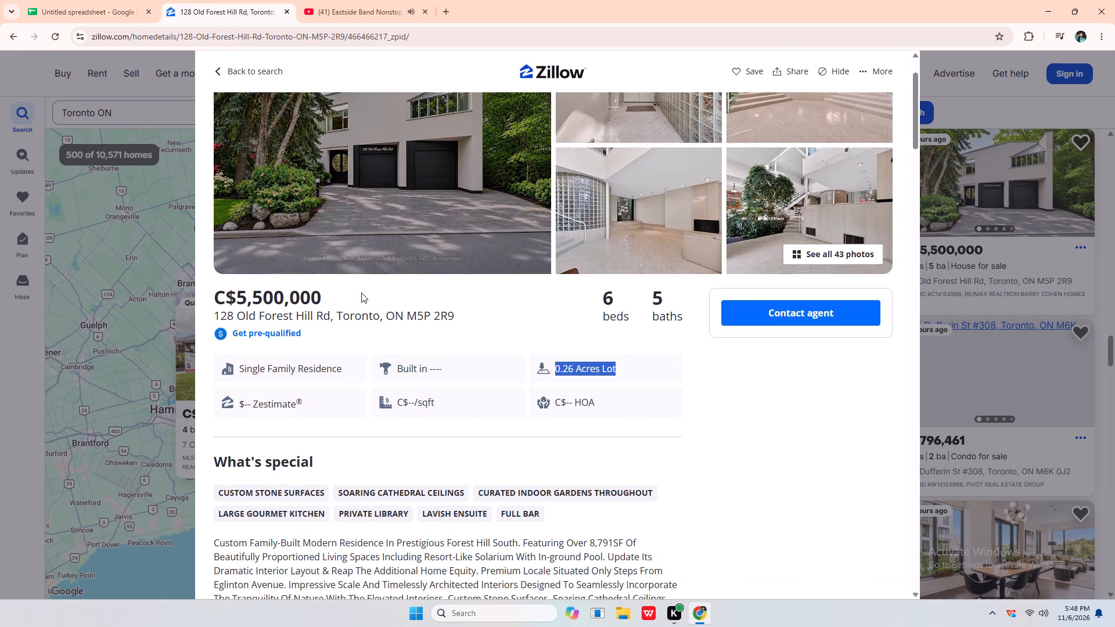
{"action": "scroll", "coordinate": [361, 293], "scroll_direction": "down", "scroll_amount": 1}
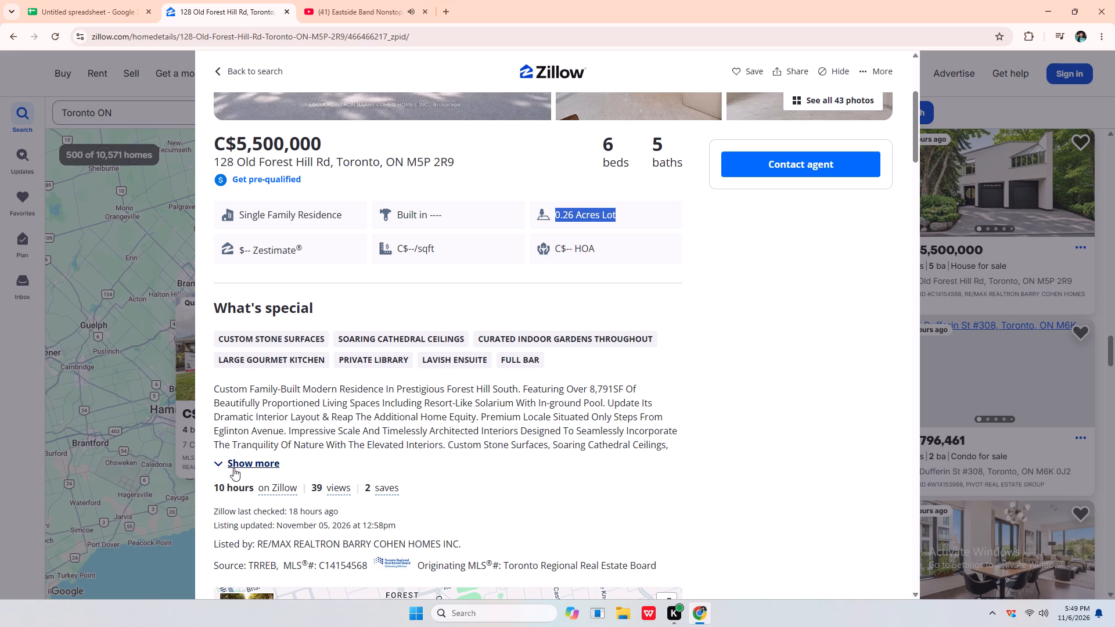
{"action": "left_click_drag", "start_coordinate": [215, 489], "coordinate": [271, 490]}
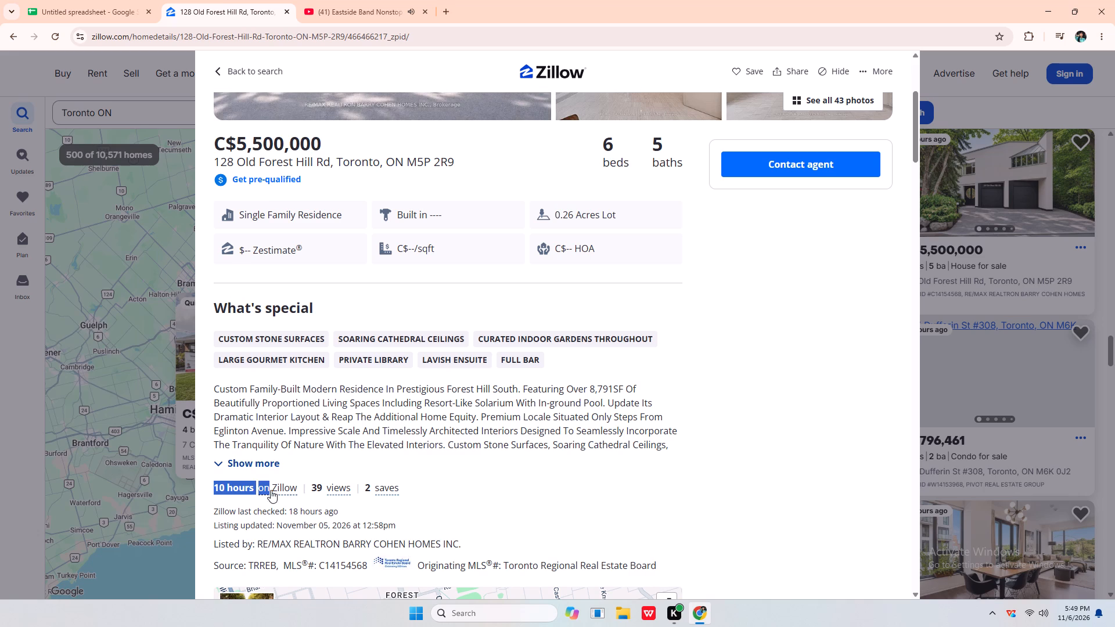
{"action": "left_click_drag", "start_coordinate": [271, 490], "coordinate": [300, 491]}
{"action": "key", "text": "ctrl+c"}
{"action": "left_click", "coordinate": [78, 8]}
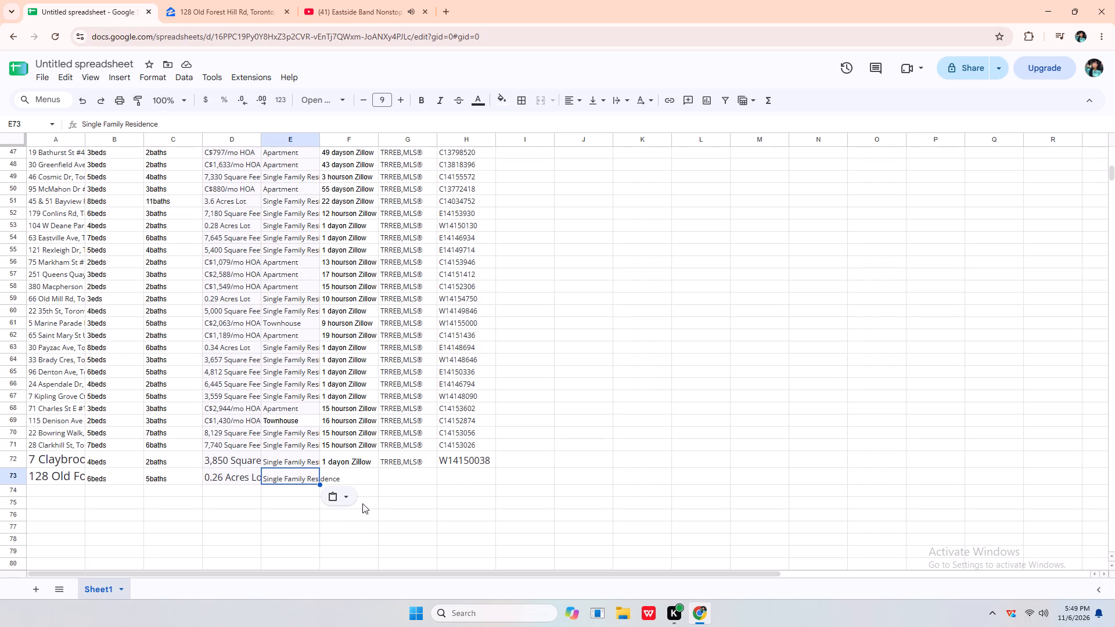
{"action": "left_click", "coordinate": [368, 476]}
{"action": "key", "text": "ctrl+v"}
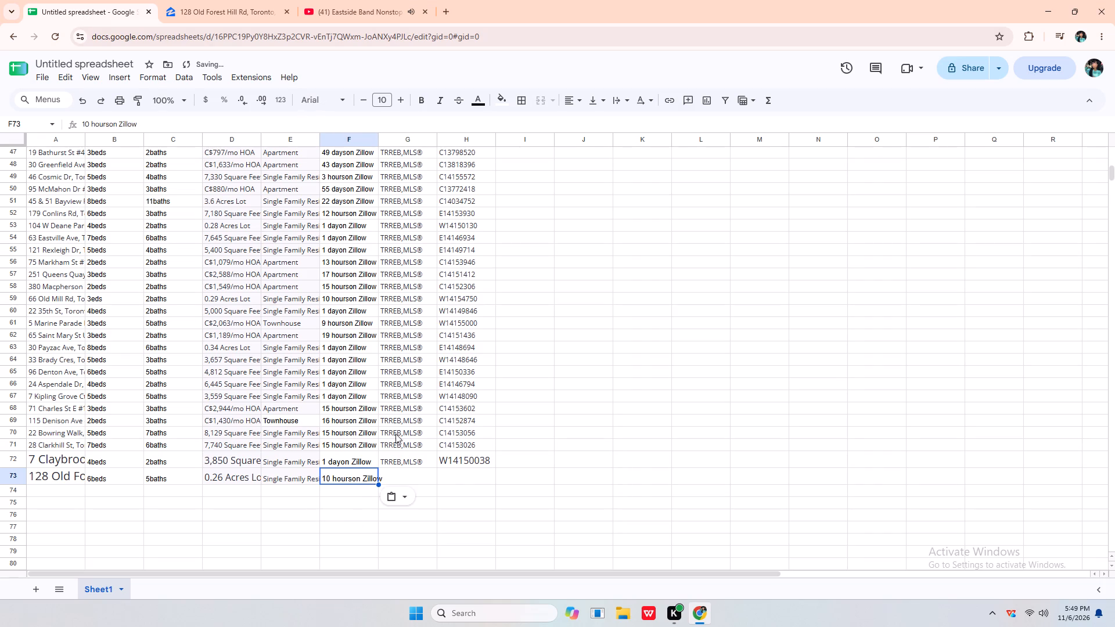
Copy the source "TRREB,MLS®" from cell G72 into cell G73.
{"action": "left_click", "coordinate": [398, 462]}
{"action": "key", "text": "ctrl+c"}
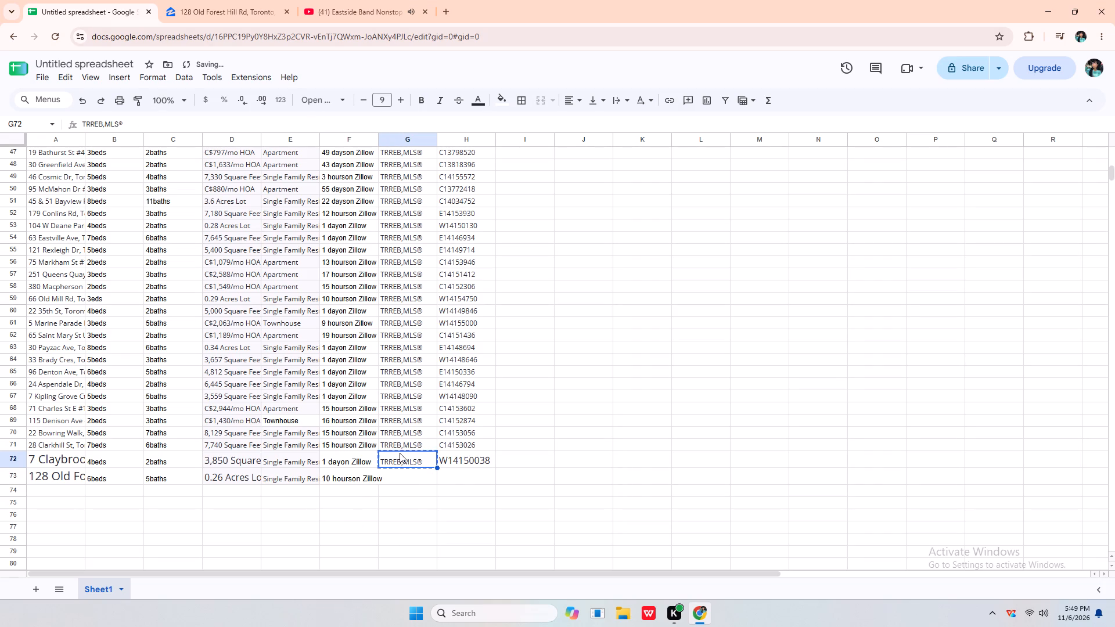
{"action": "key", "text": "Down"}
{"action": "key", "text": "ctrl+v"}
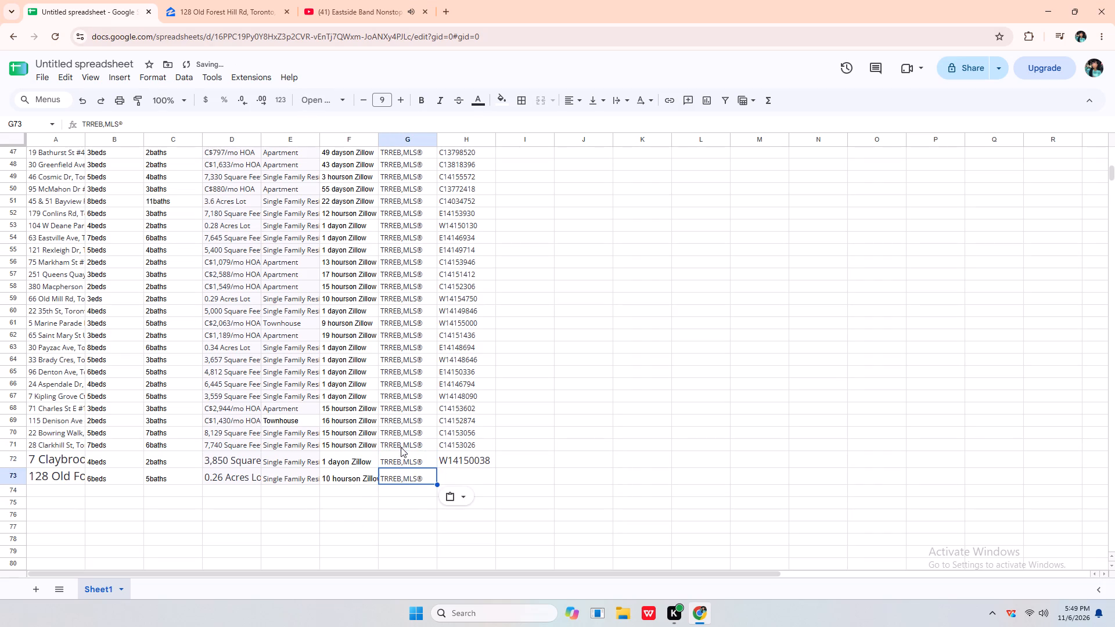
{"action": "left_click", "coordinate": [215, 9]}
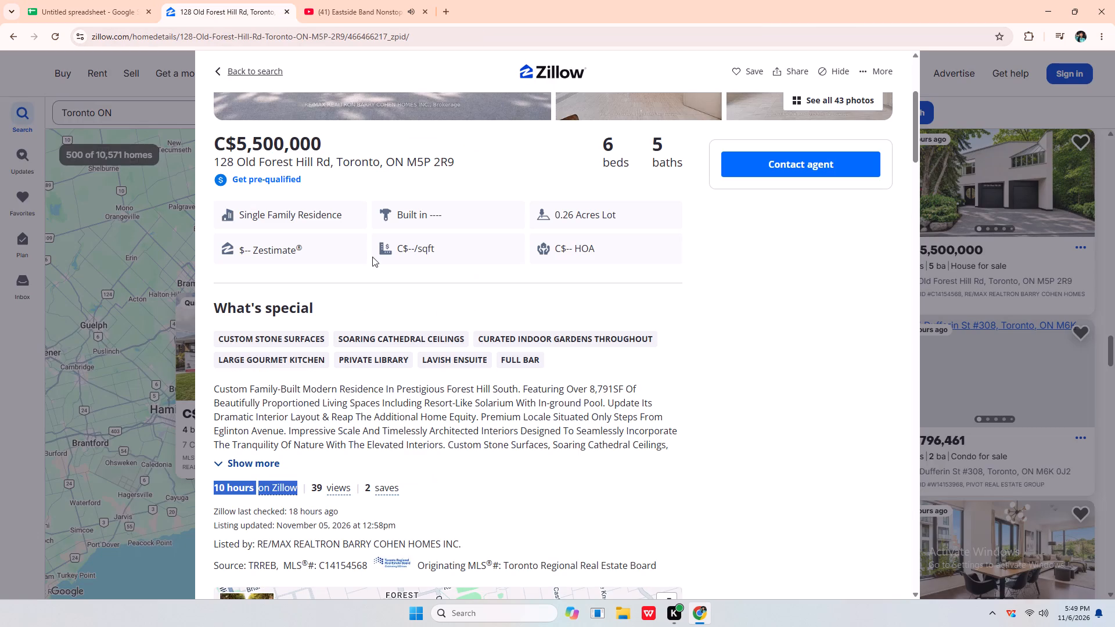
{"action": "scroll", "coordinate": [401, 515], "scroll_direction": "down", "scroll_amount": 2}
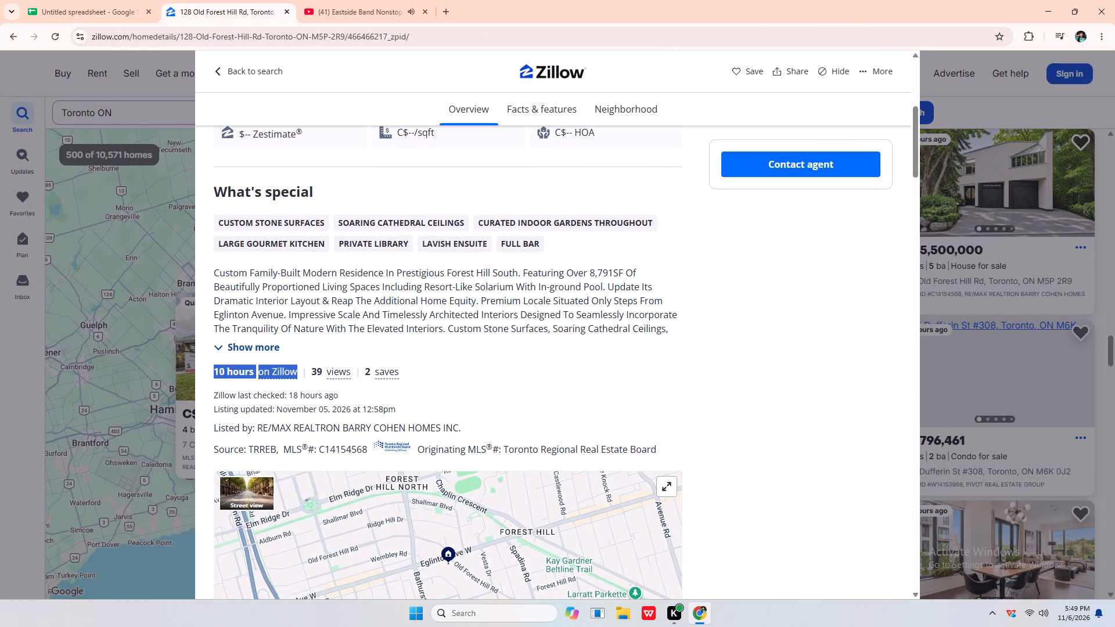
{"action": "left_click_drag", "start_coordinate": [319, 449], "coordinate": [375, 460]}
{"action": "left_click", "coordinate": [493, 369]}
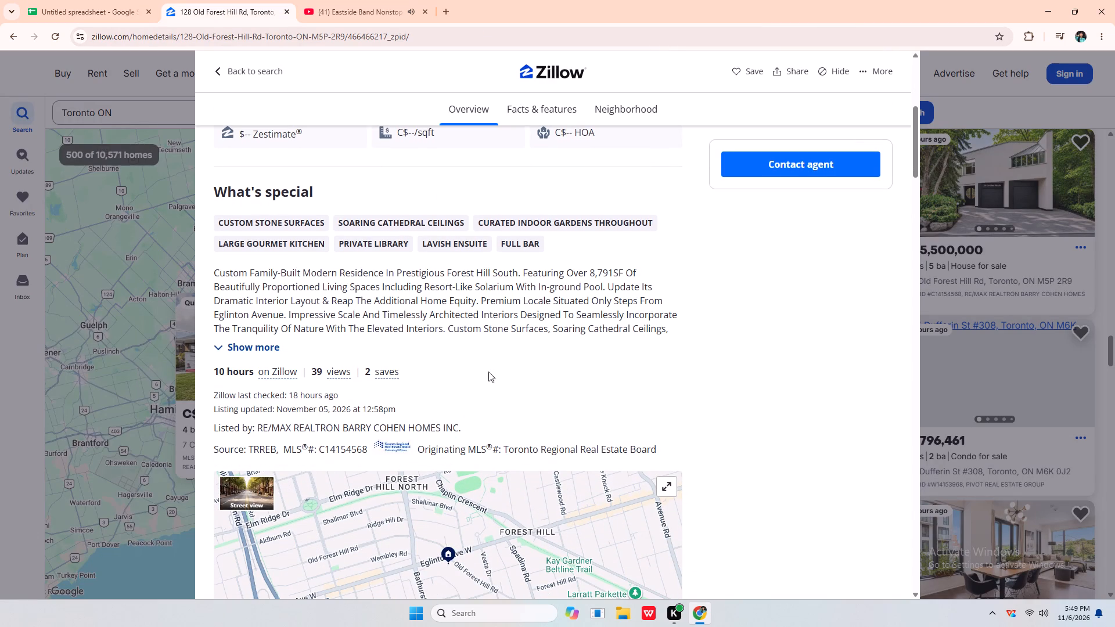
{"action": "left_click_drag", "start_coordinate": [318, 449], "coordinate": [363, 451]}
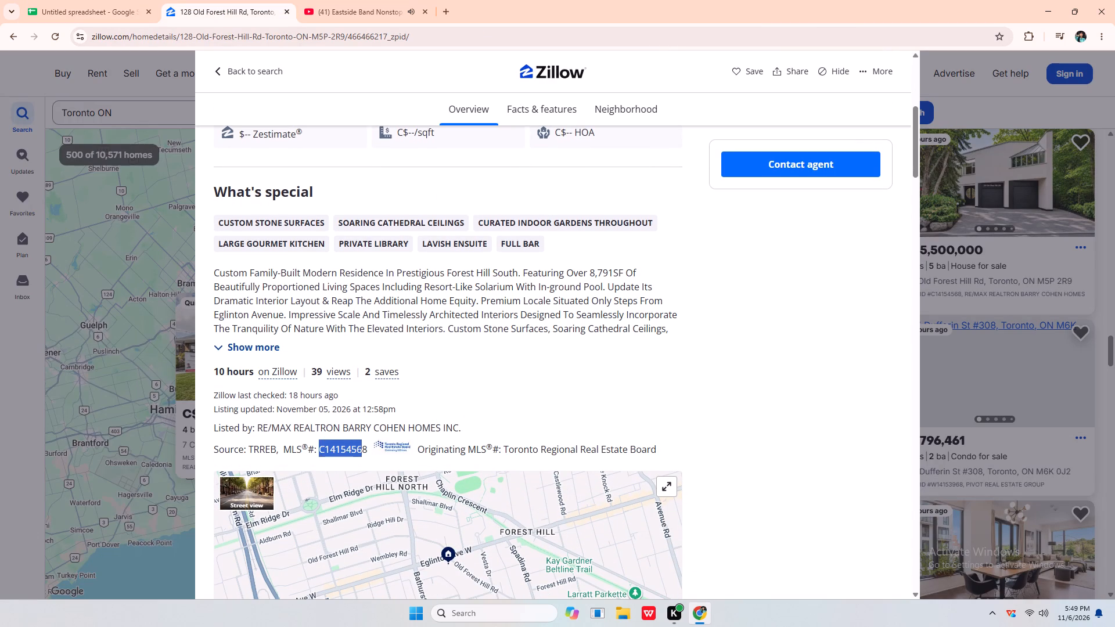
{"action": "left_click_drag", "start_coordinate": [363, 451], "coordinate": [369, 453]}
{"action": "key", "text": "ctrl+c"}
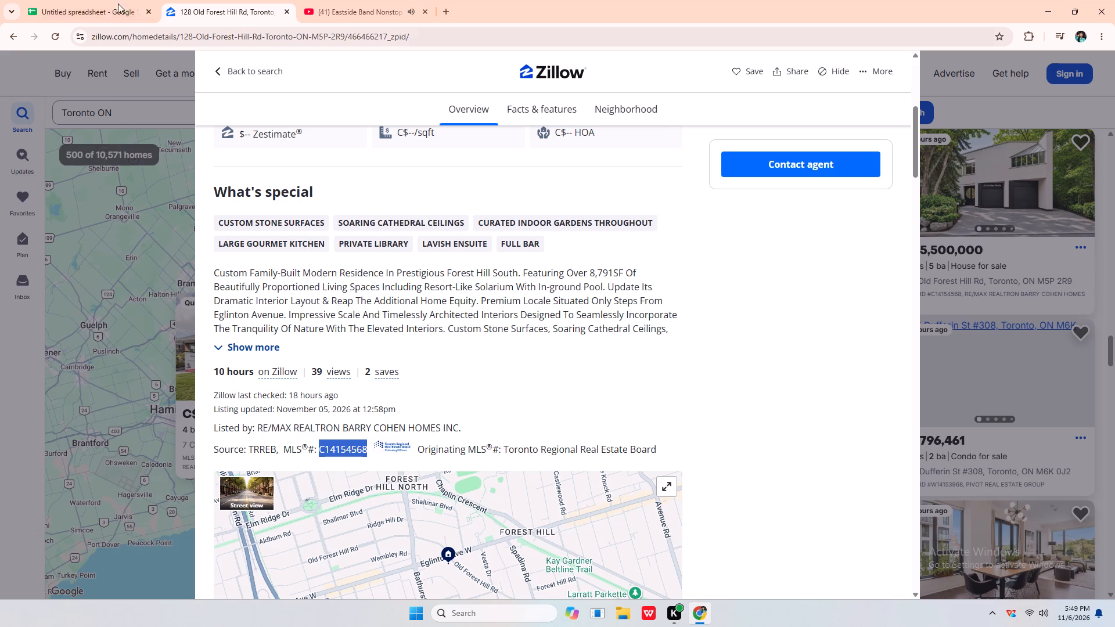
{"action": "left_click", "coordinate": [103, 7]}
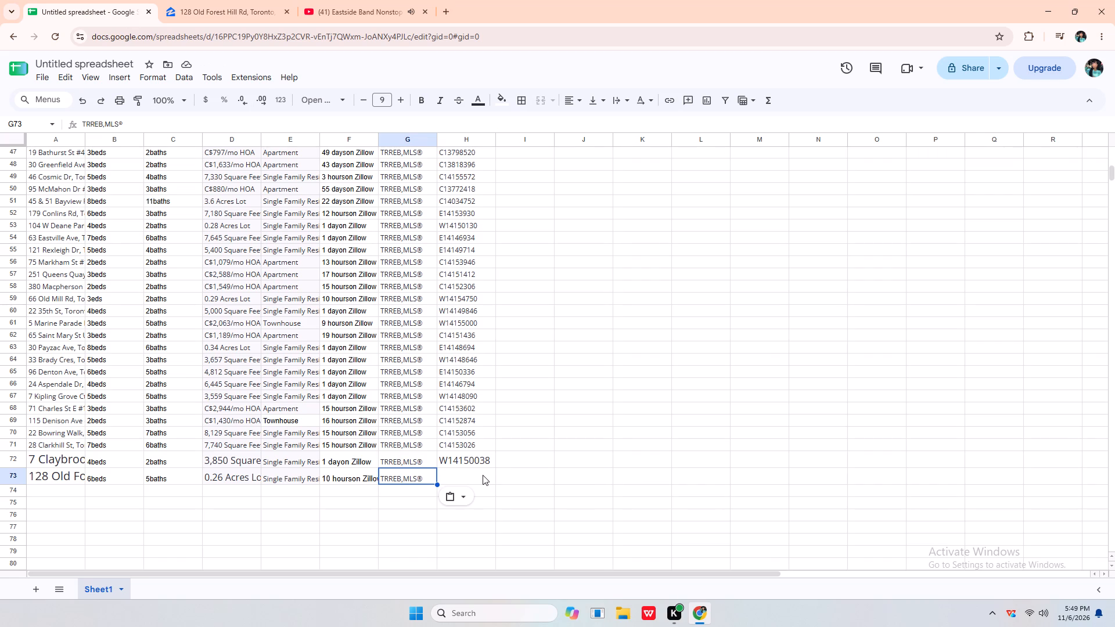
{"action": "left_click", "coordinate": [483, 475]}
{"action": "key", "text": "ctrl+v"}
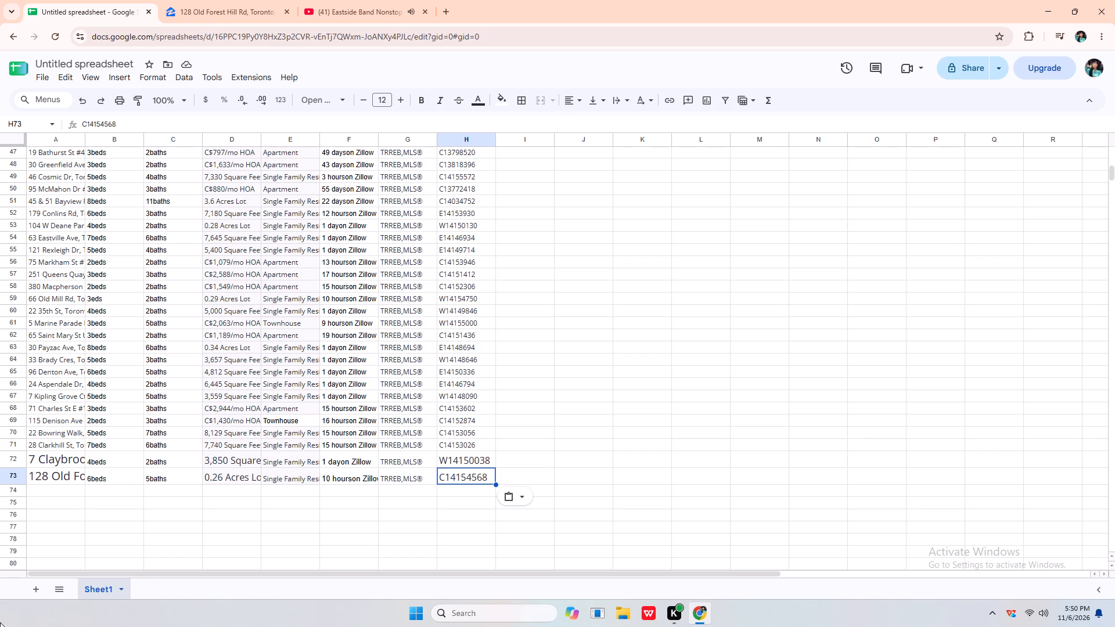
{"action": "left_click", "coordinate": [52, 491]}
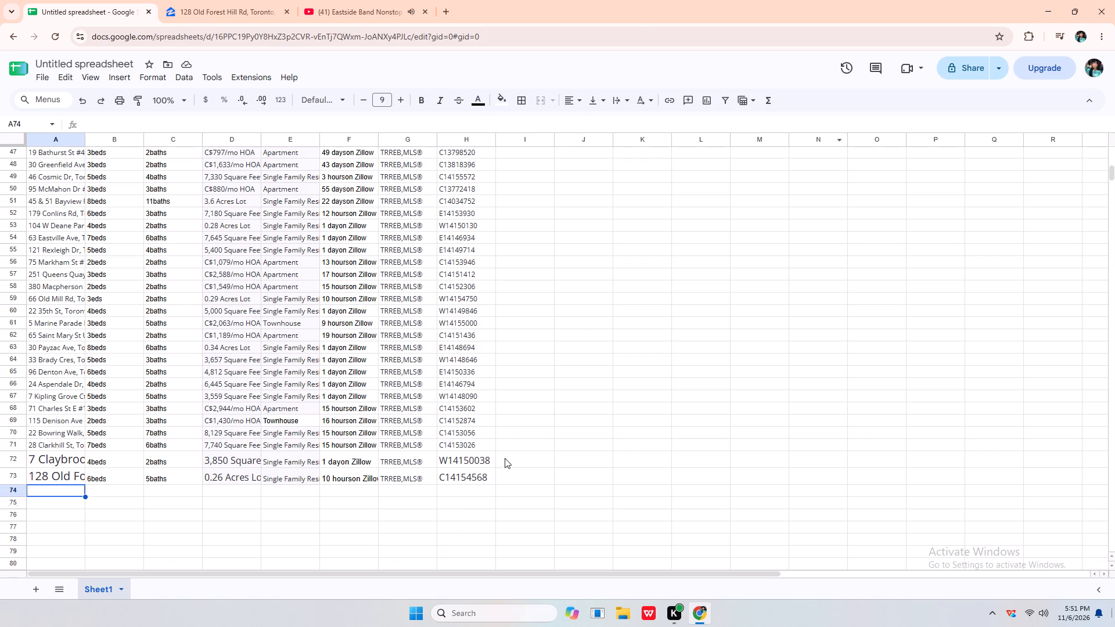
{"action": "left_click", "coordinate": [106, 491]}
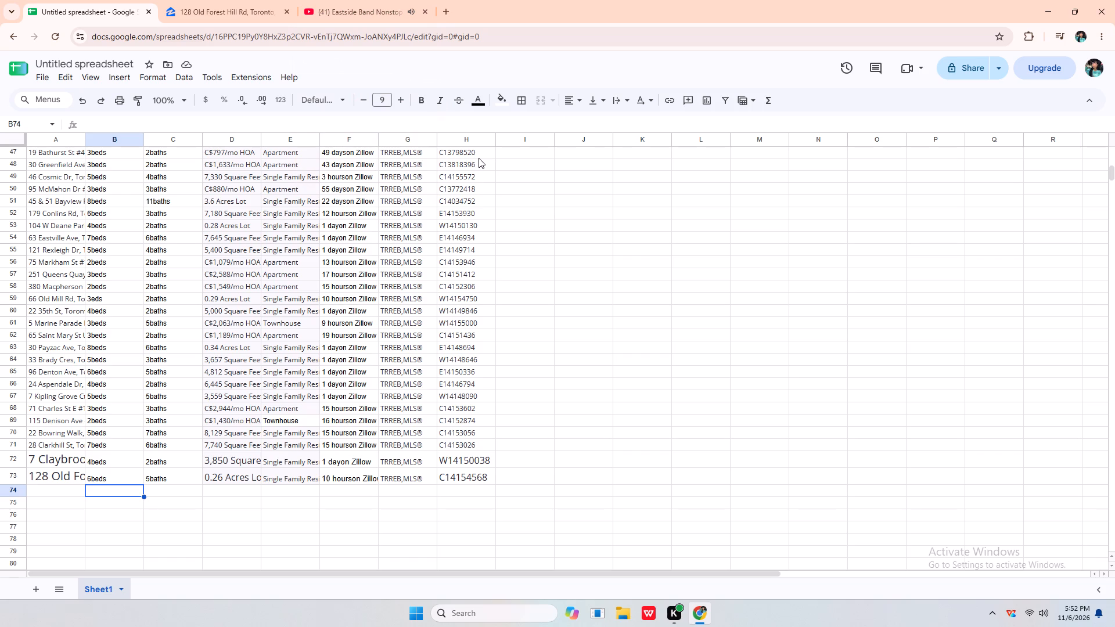
Return to the Zillow search results and open the 33 Bay St #3203 condo listing.
{"action": "left_click", "coordinate": [208, 12]}
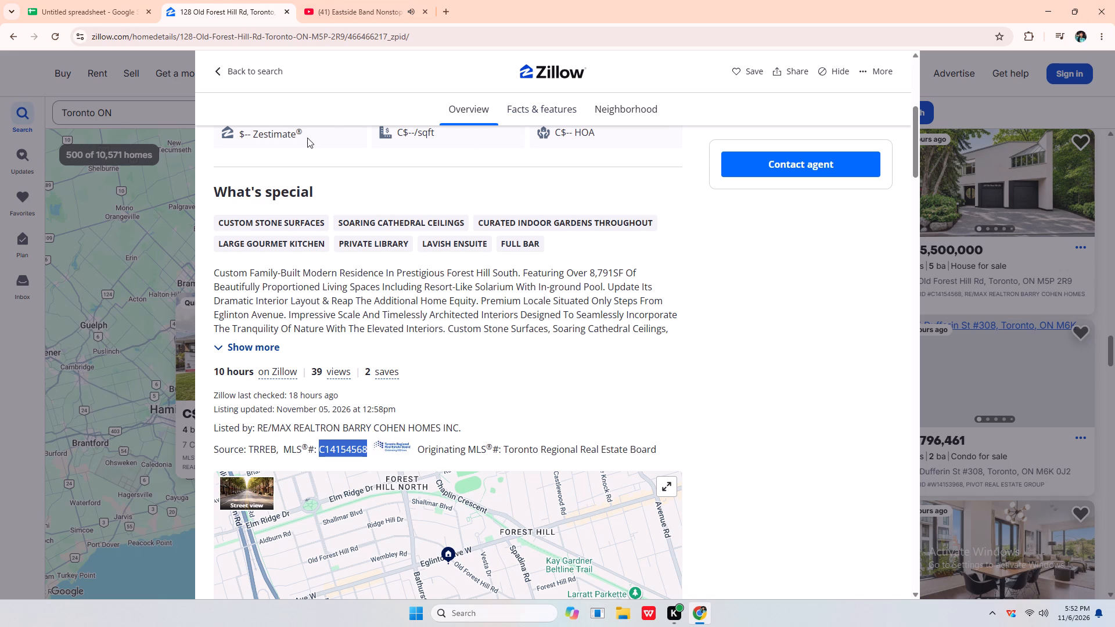
{"action": "left_click", "coordinate": [259, 69]}
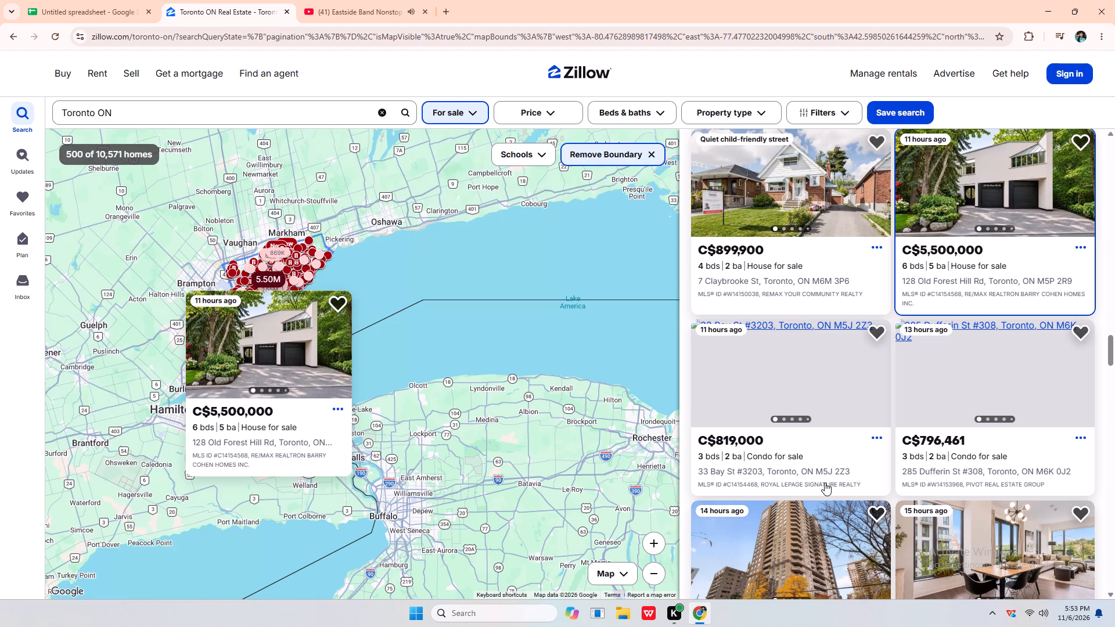
{"action": "left_click", "coordinate": [712, 455]}
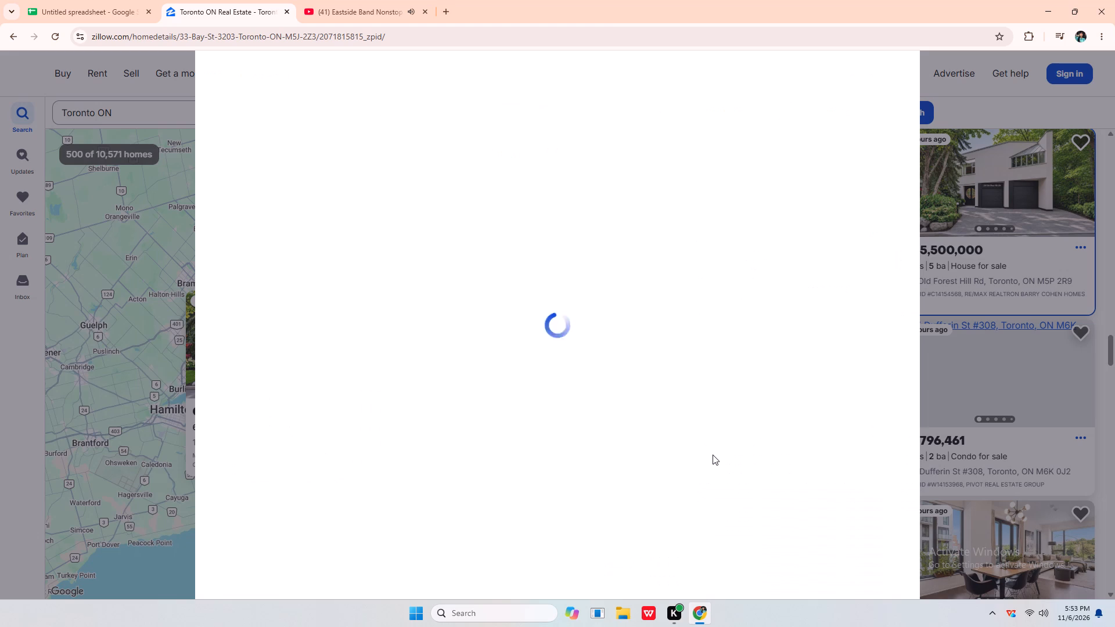
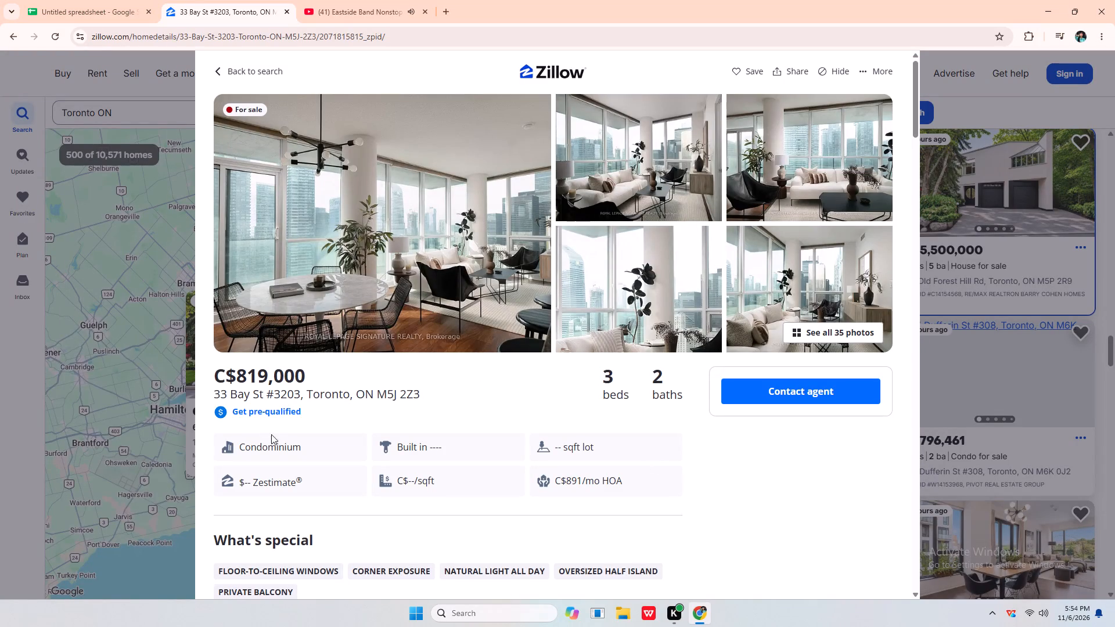
{"action": "left_click_drag", "start_coordinate": [212, 395], "coordinate": [407, 394]}
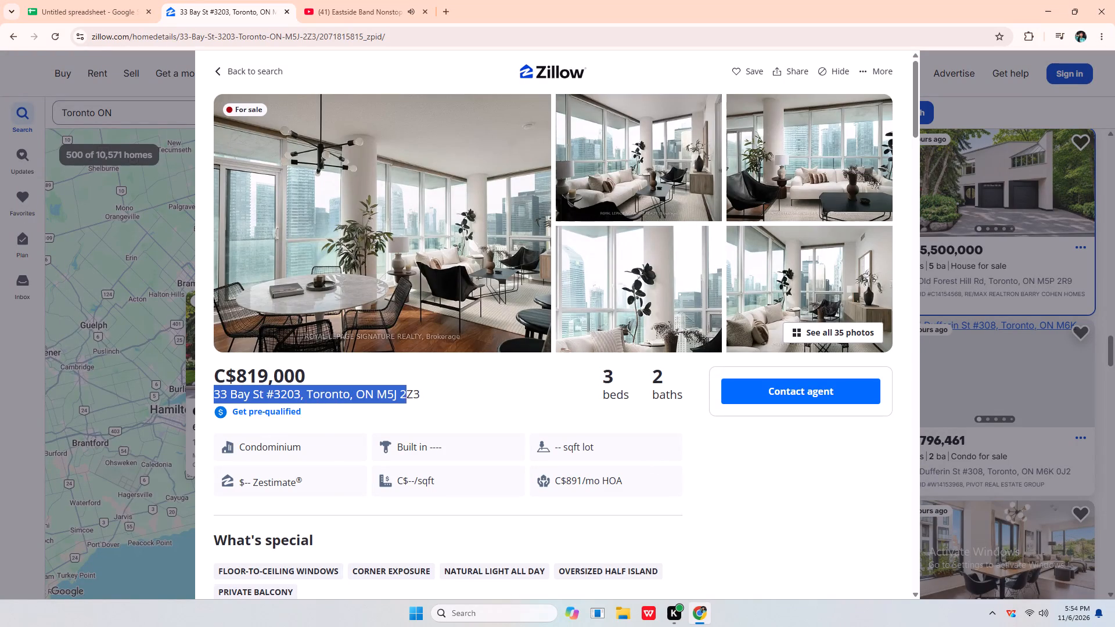
{"action": "left_click_drag", "start_coordinate": [407, 394], "coordinate": [458, 397]}
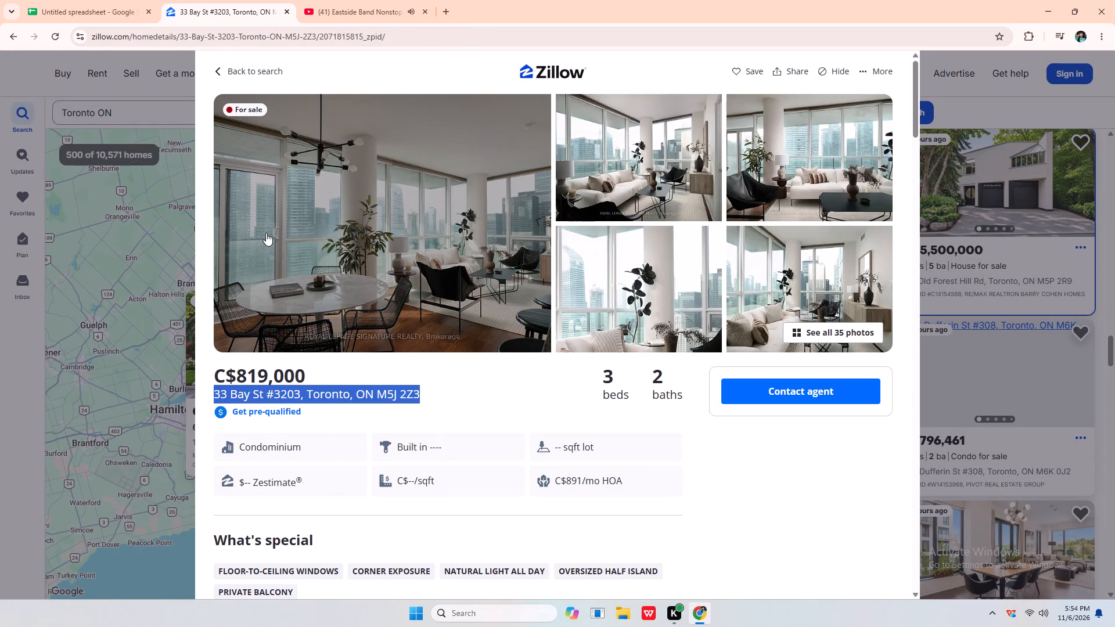
{"action": "key", "text": "ctrl+c"}
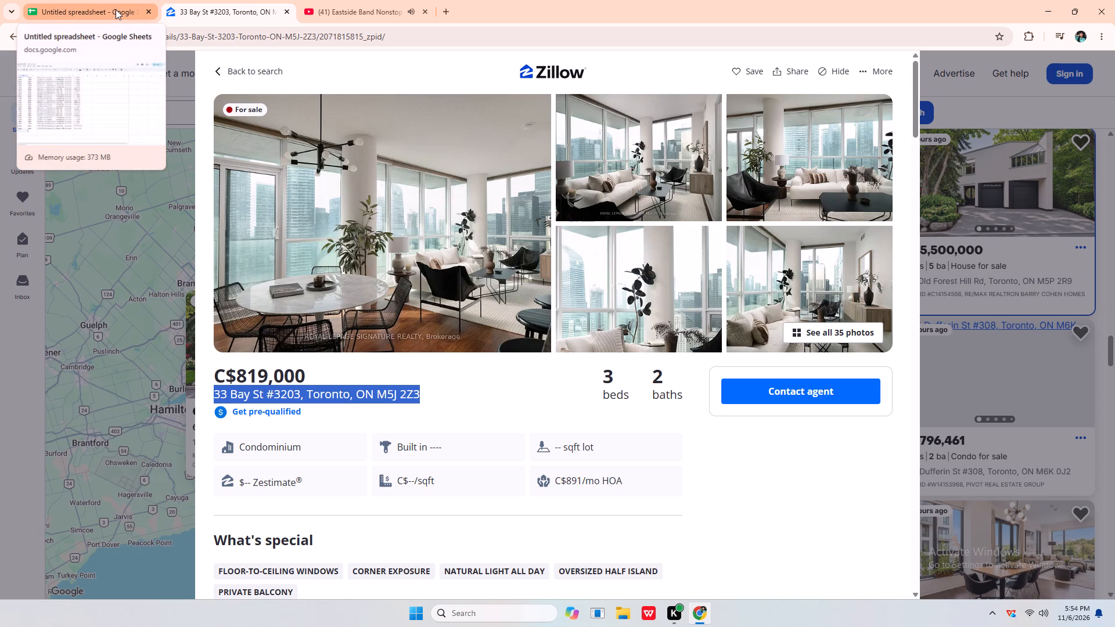
{"action": "left_click", "coordinate": [116, 9]}
{"action": "left_click", "coordinate": [42, 488]}
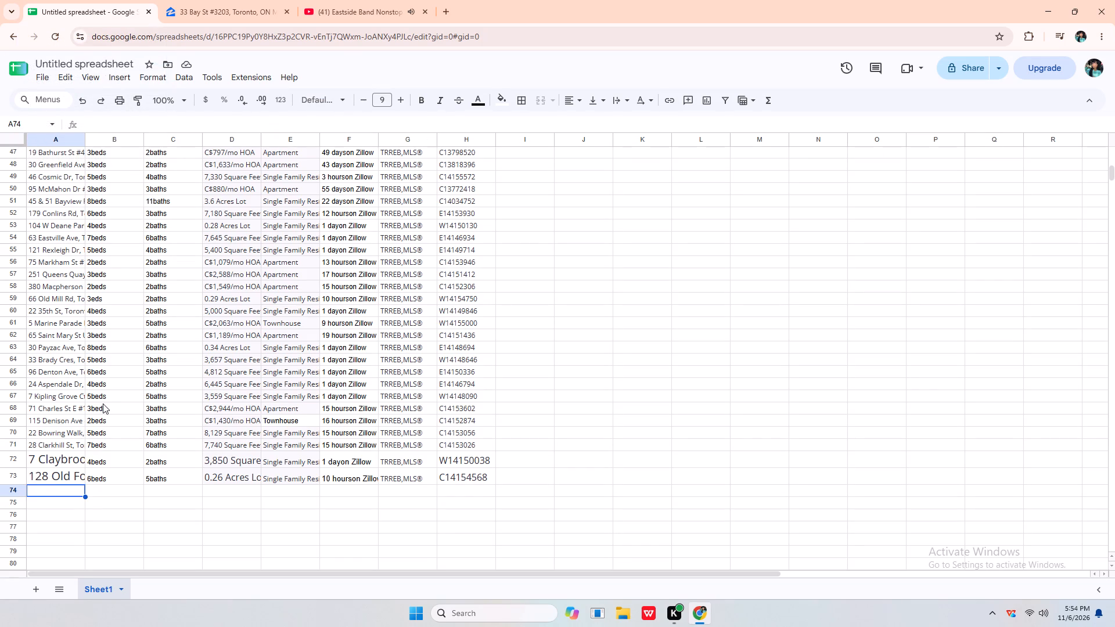
{"action": "key", "text": "ctrl+v"}
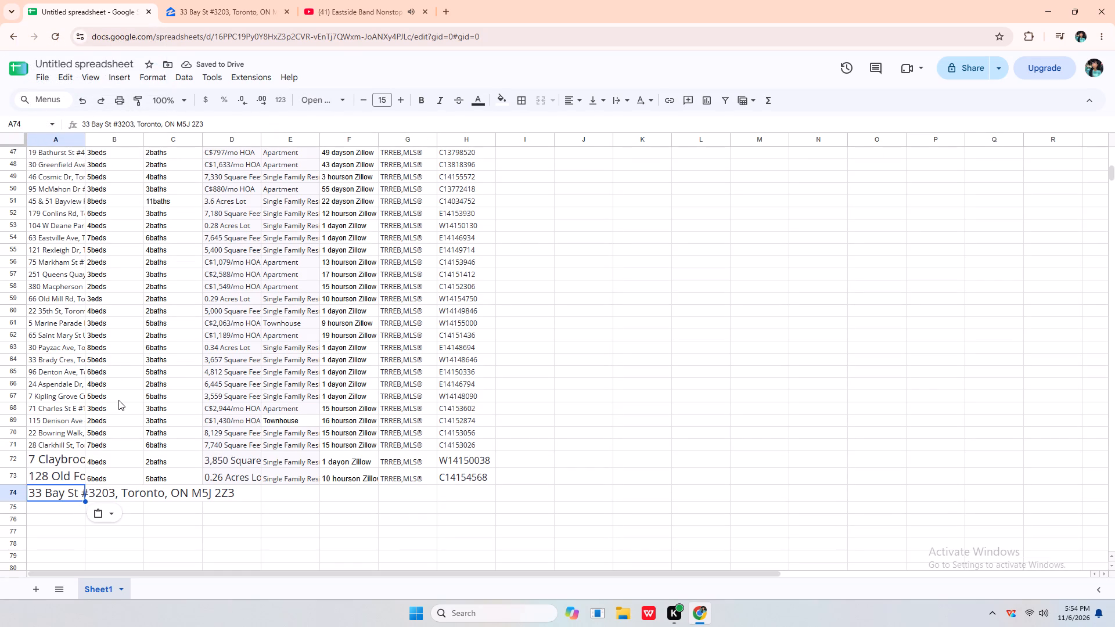
{"action": "key", "text": "Right"}
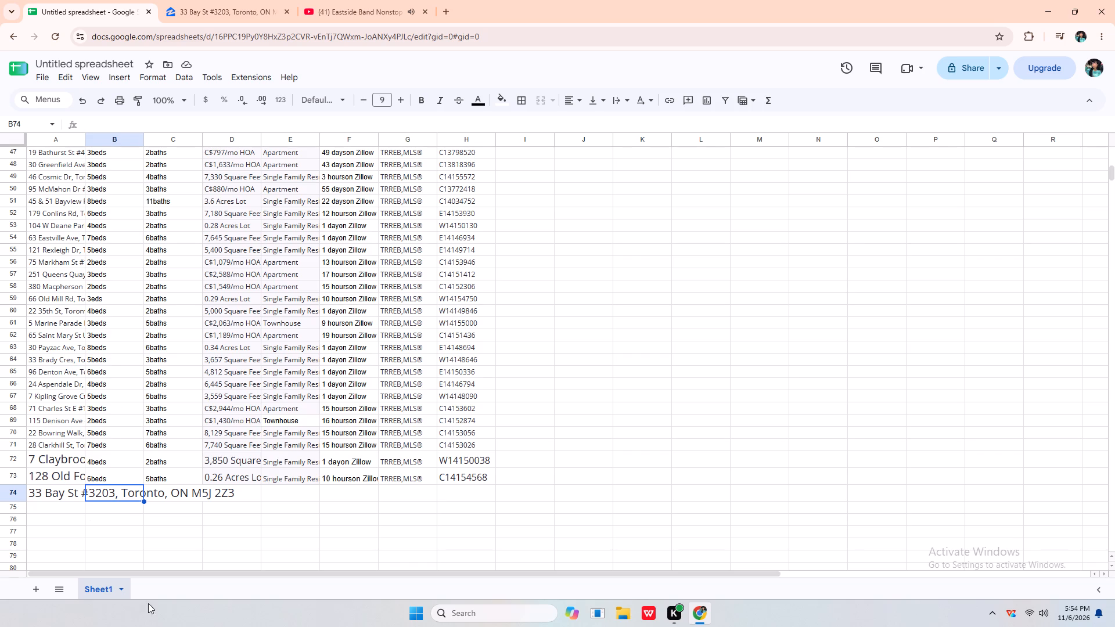
{"action": "left_click", "coordinate": [218, 0]}
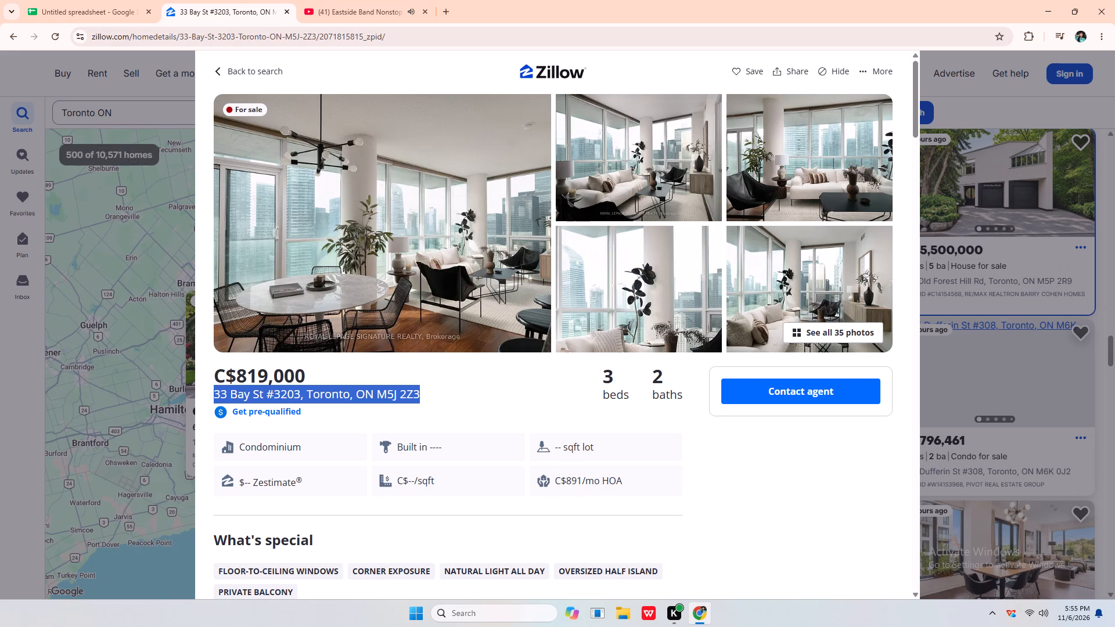
{"action": "left_click_drag", "start_coordinate": [555, 479], "coordinate": [634, 490]}
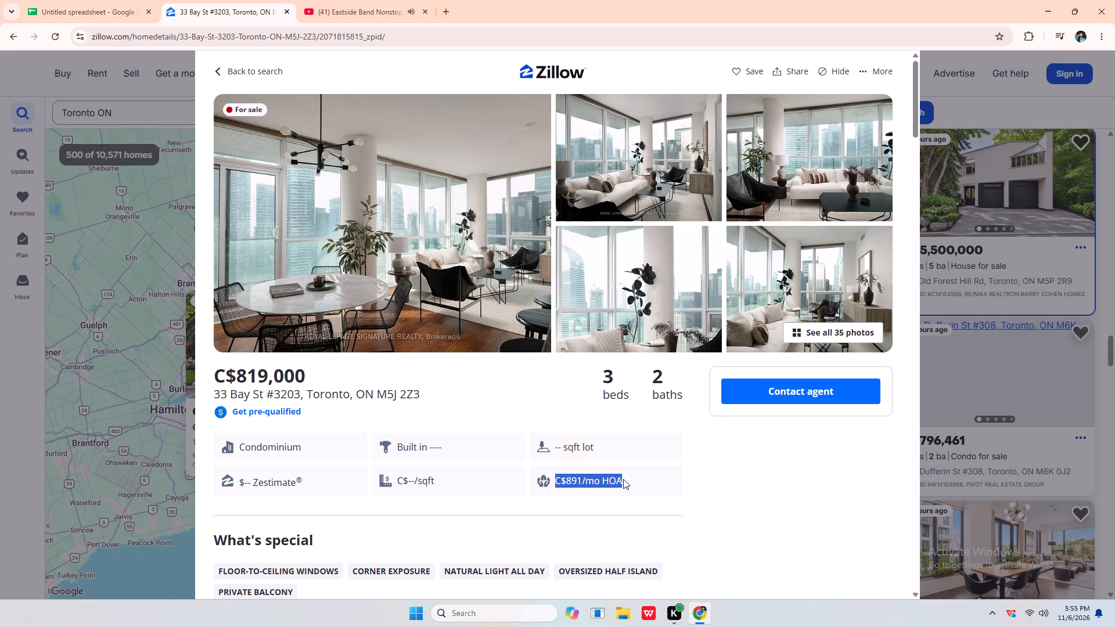
{"action": "key", "text": "ctrl+c"}
{"action": "left_click", "coordinate": [115, 5]}
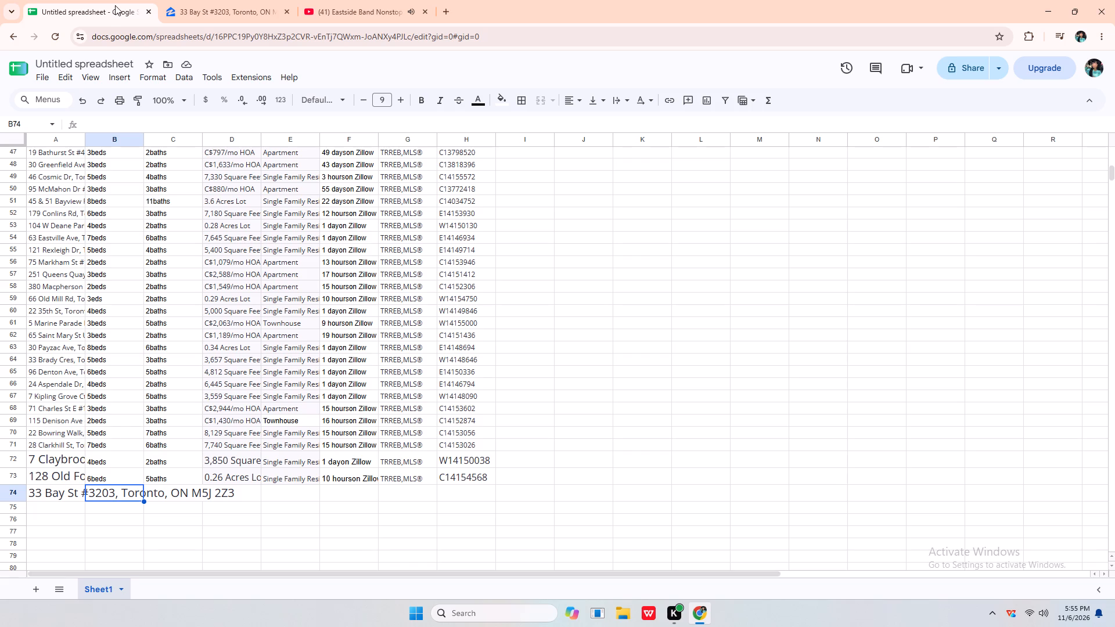
{"action": "left_click", "coordinate": [246, 491]}
{"action": "key", "text": "ctrl+v"}
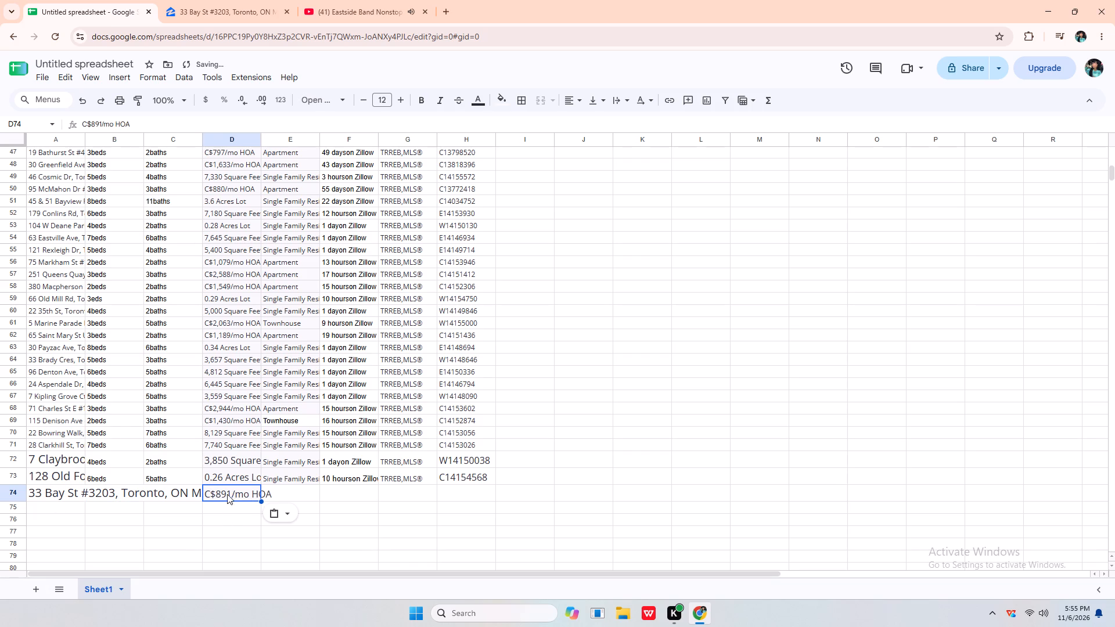
Enter "3beds" in cell B74 and "2baths" in cell C74 for the 33 Bay St #3203 listing.
{"action": "key", "text": "Left"}
{"action": "key", "text": "Left"}
{"action": "key", "text": "Left"}
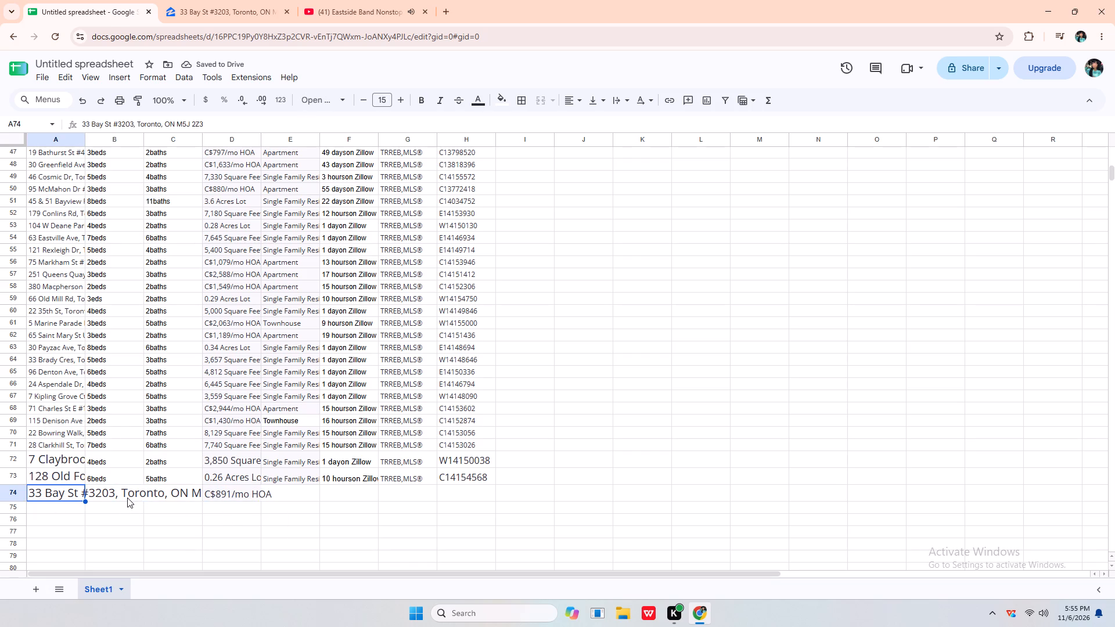
{"action": "key", "text": "Right"}
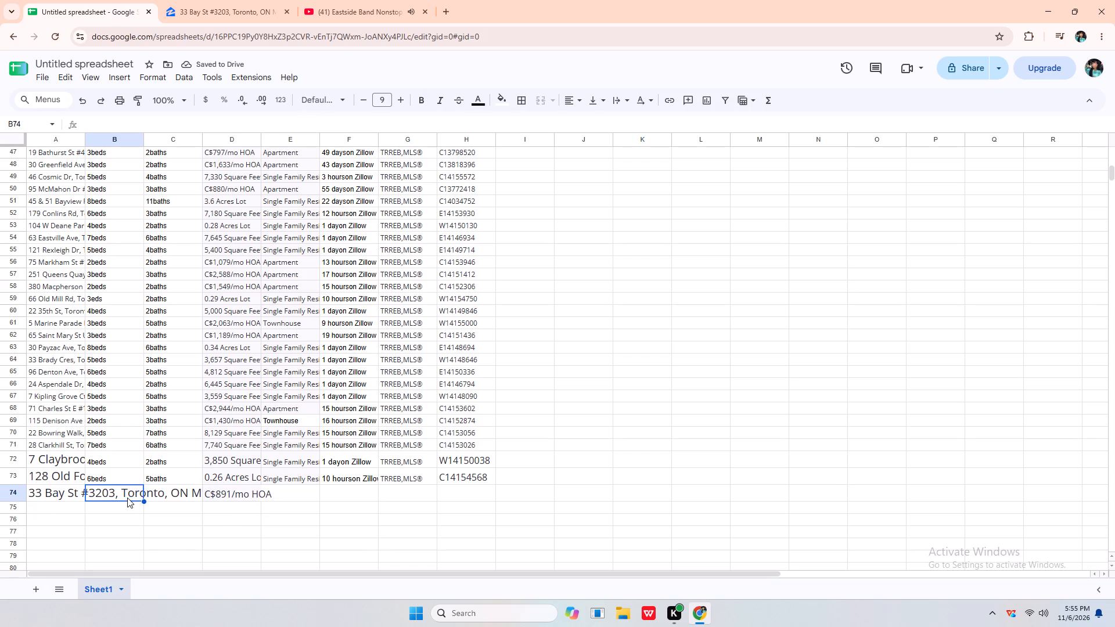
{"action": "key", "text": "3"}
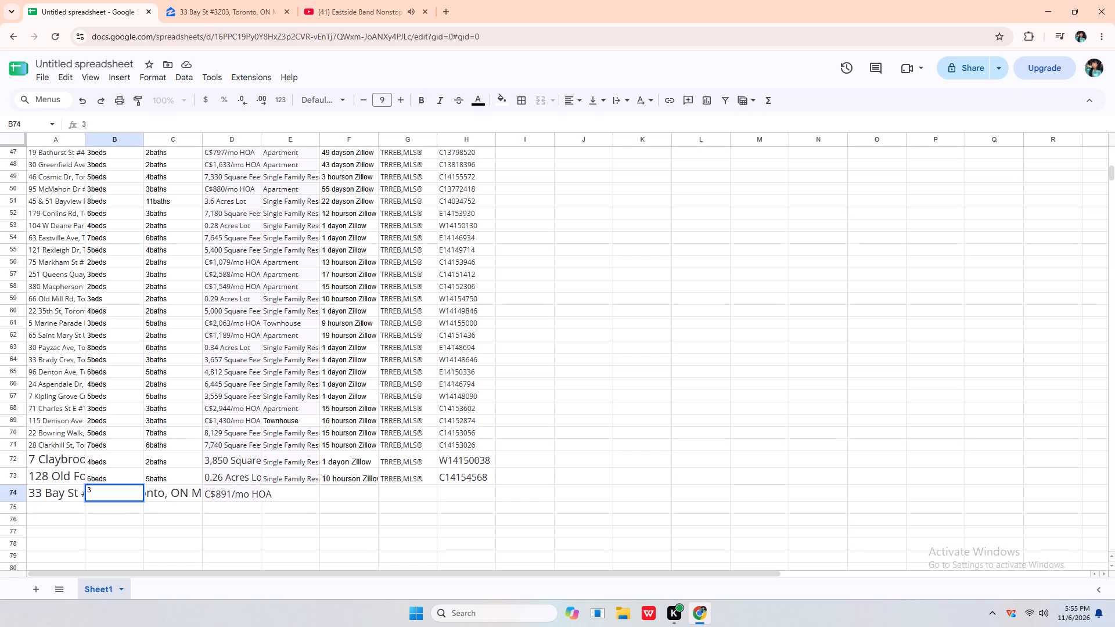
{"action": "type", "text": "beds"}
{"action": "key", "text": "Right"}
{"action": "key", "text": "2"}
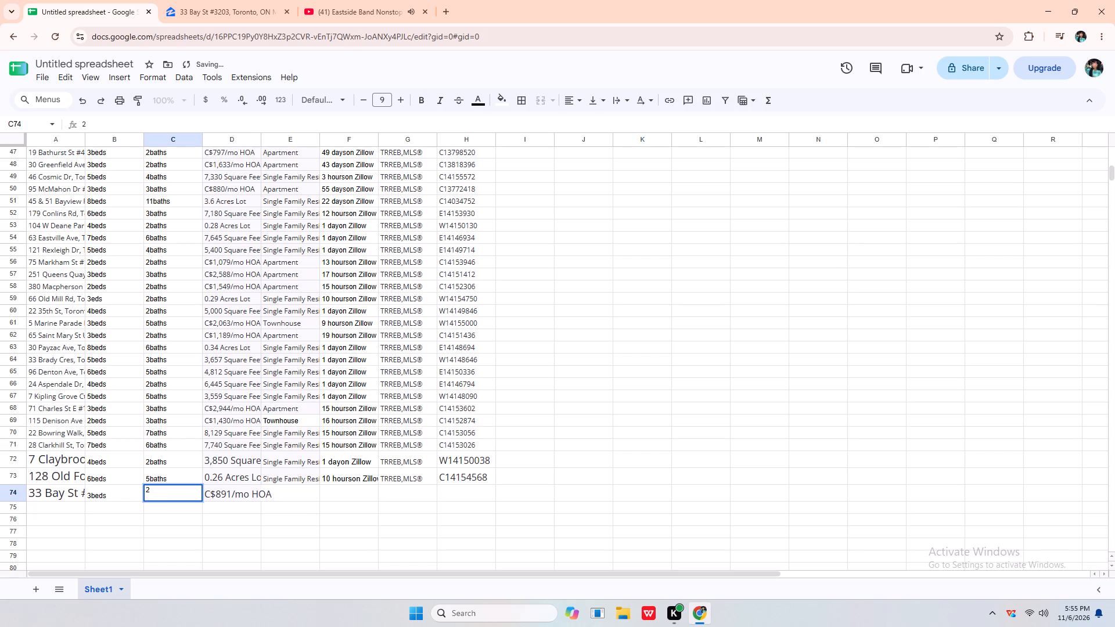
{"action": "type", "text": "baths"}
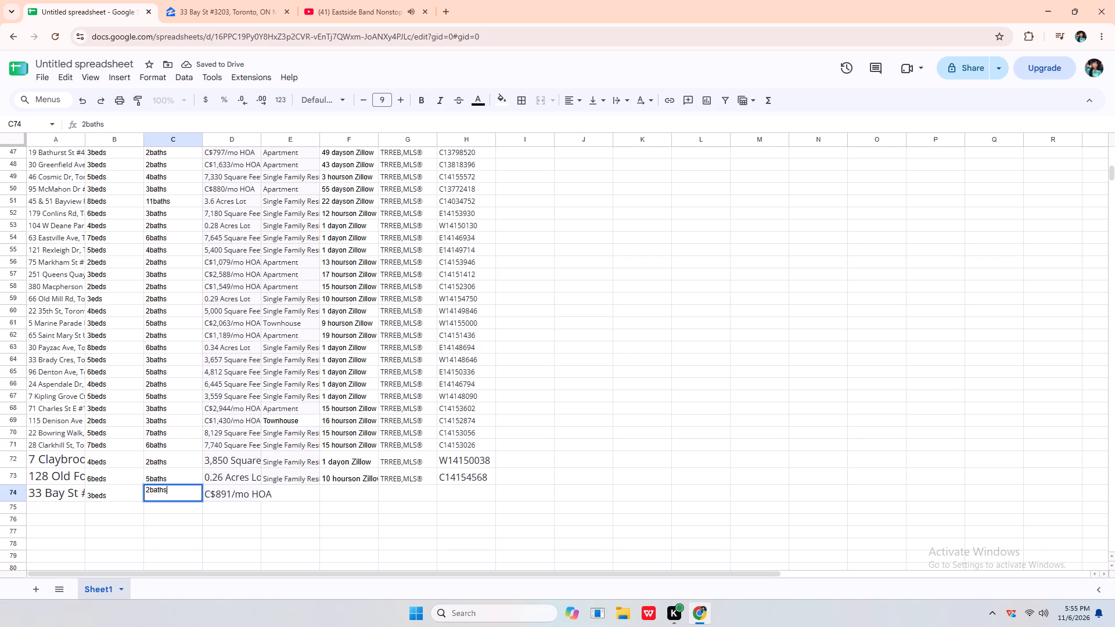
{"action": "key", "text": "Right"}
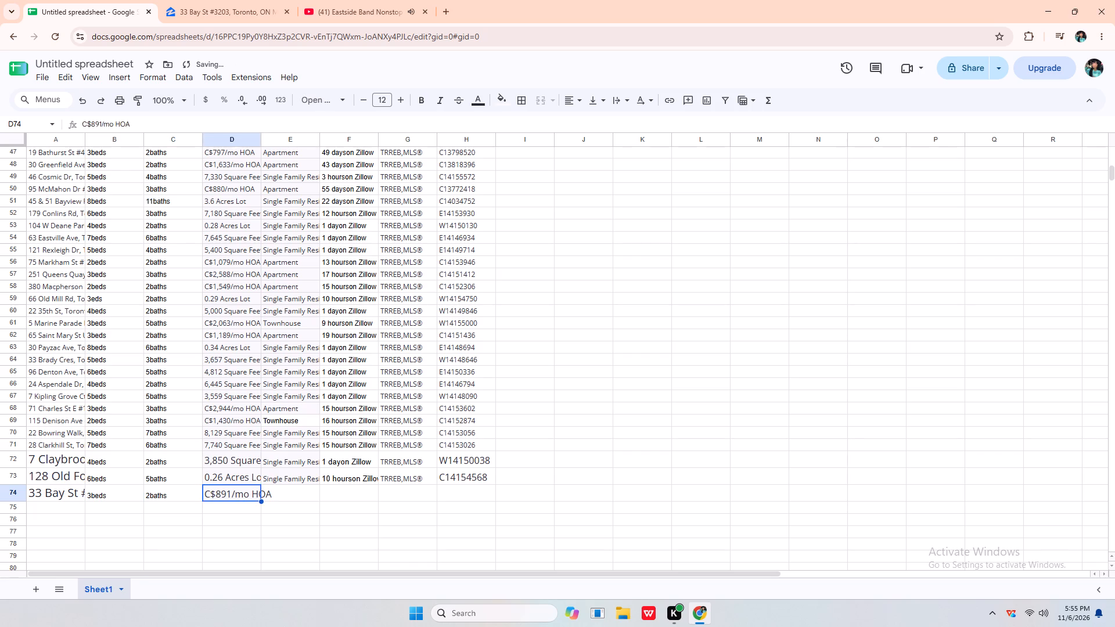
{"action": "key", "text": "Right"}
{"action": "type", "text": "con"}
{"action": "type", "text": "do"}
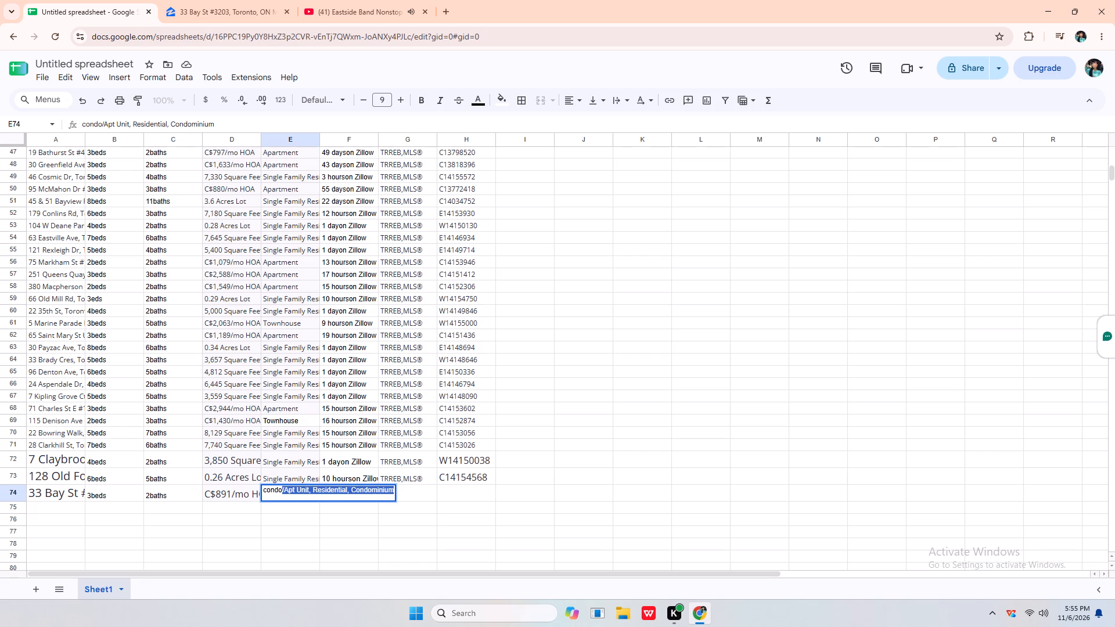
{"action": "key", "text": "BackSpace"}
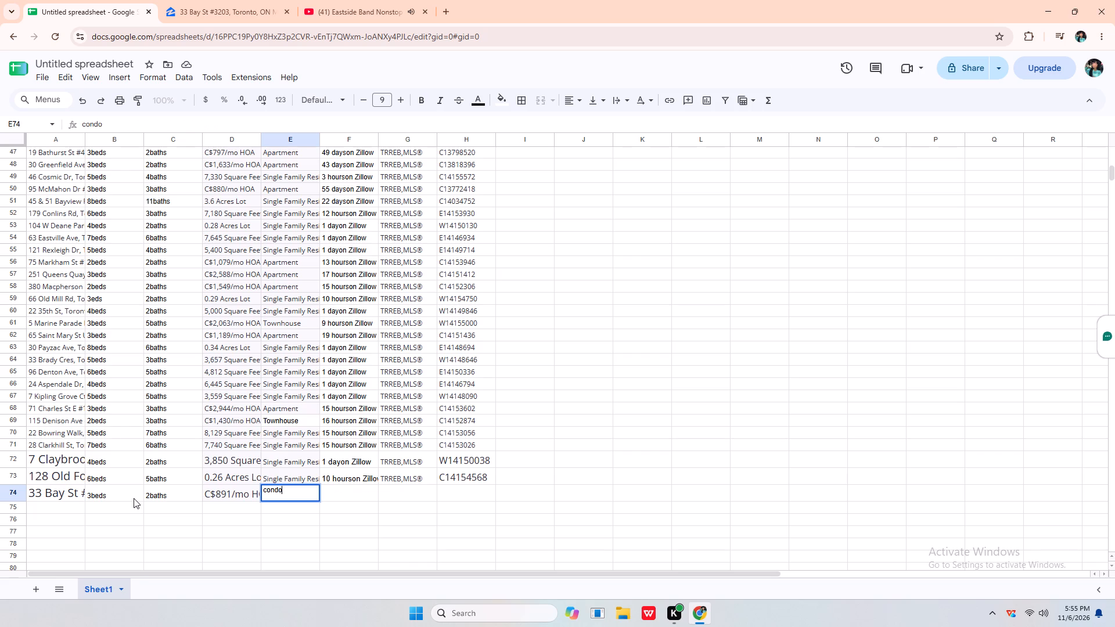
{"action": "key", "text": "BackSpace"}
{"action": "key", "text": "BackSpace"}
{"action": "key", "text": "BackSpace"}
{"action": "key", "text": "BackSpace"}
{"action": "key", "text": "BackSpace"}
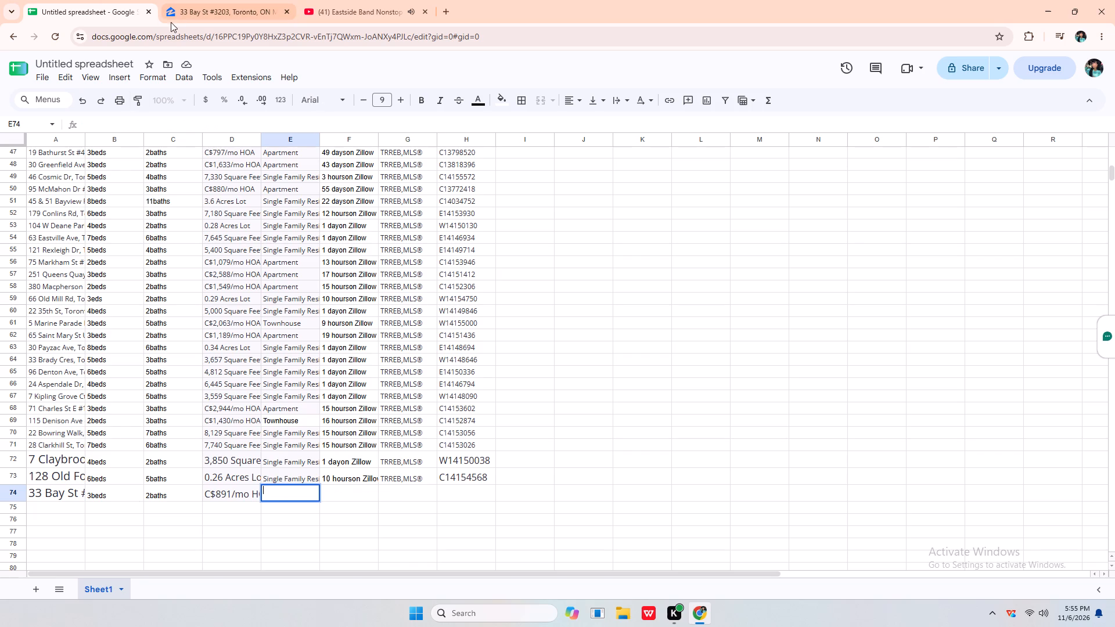
Copy the property type "Condominium" from the 33 Bay St #3203 listing into cell E74 of the spreadsheet.
{"action": "left_click", "coordinate": [184, 9]}
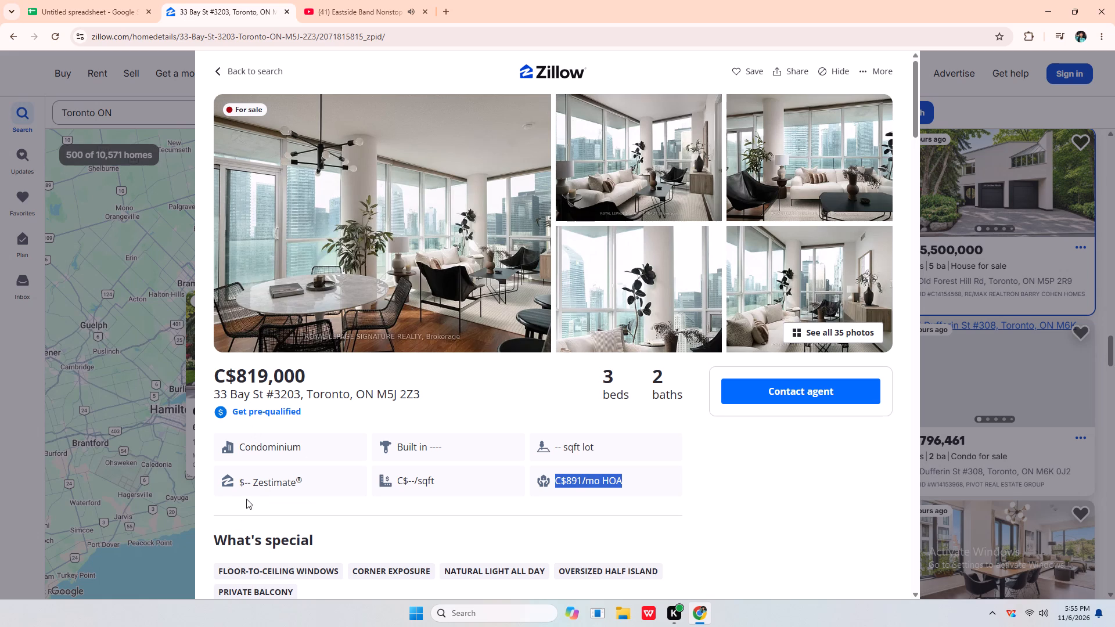
{"action": "left_click_drag", "start_coordinate": [236, 444], "coordinate": [301, 440]}
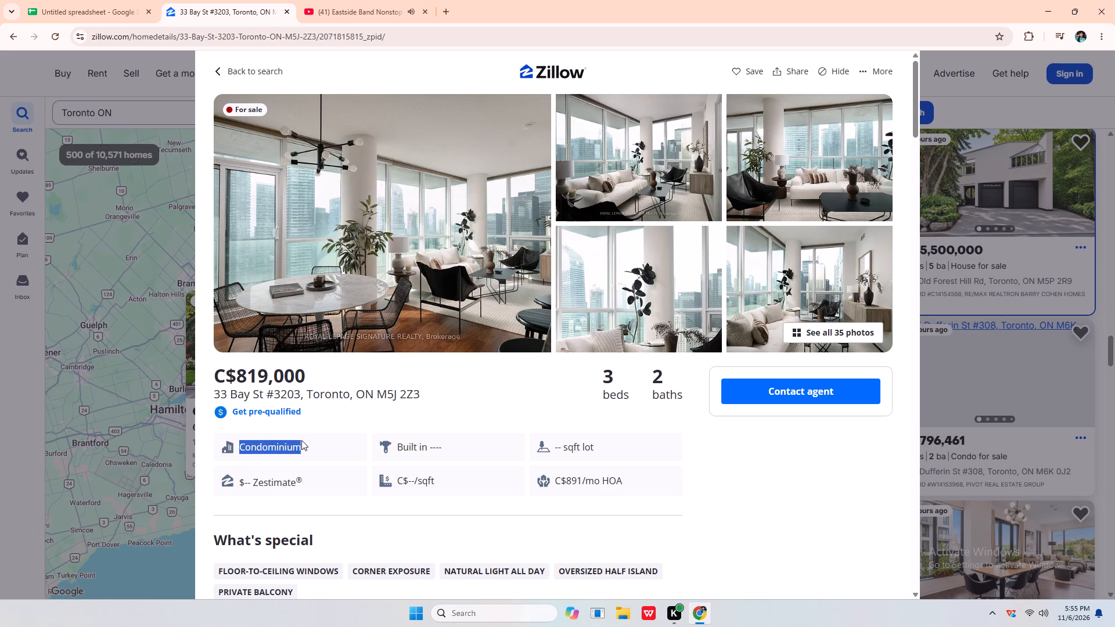
{"action": "left_click_drag", "start_coordinate": [301, 440], "coordinate": [303, 440]}
{"action": "key", "text": "ctrl+c"}
{"action": "left_click", "coordinate": [106, 10]}
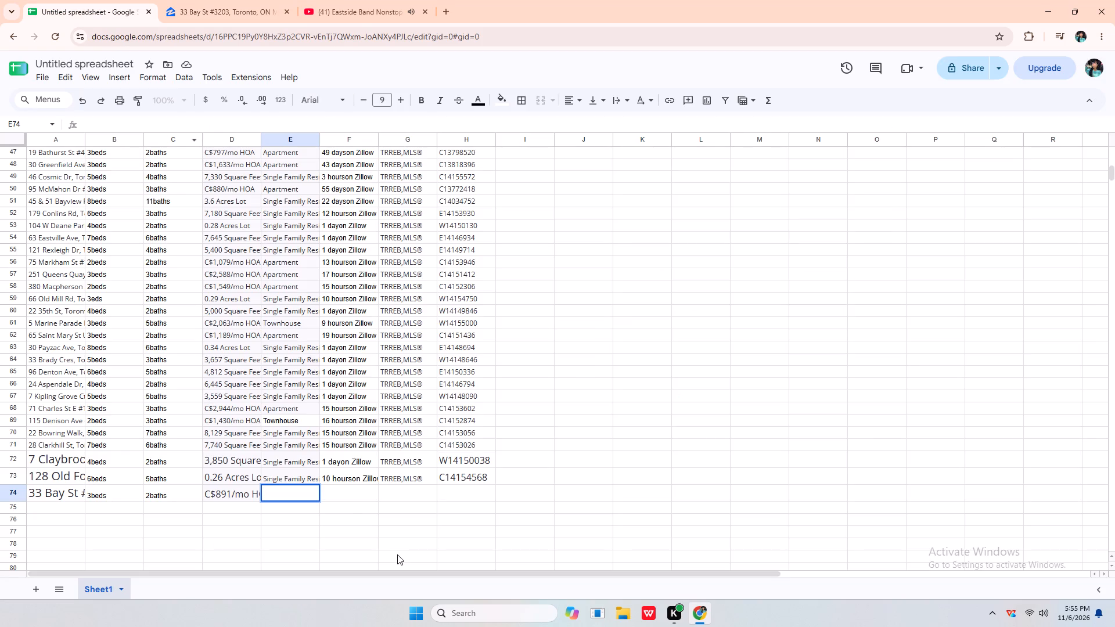
{"action": "key", "text": "ctrl+v"}
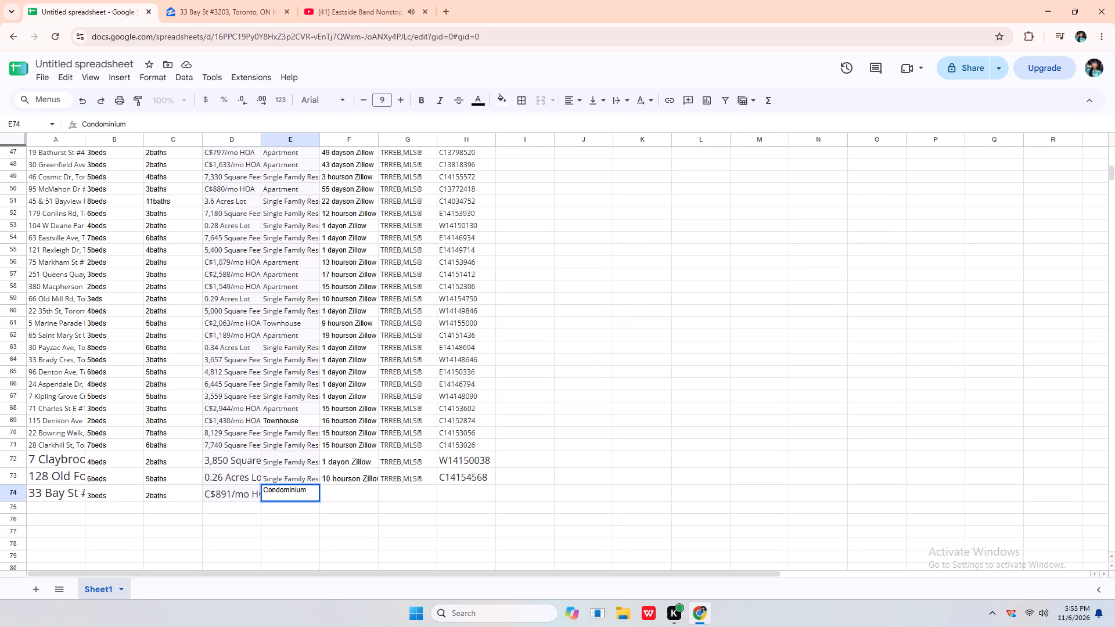
Copy the listing age "13 hours on Zillow" from the 33 Bay St #3203 listing into cell F74 of the spreadsheet.
{"action": "left_click", "coordinate": [252, 7]}
{"action": "scroll", "coordinate": [330, 508], "scroll_direction": "down", "scroll_amount": 1}
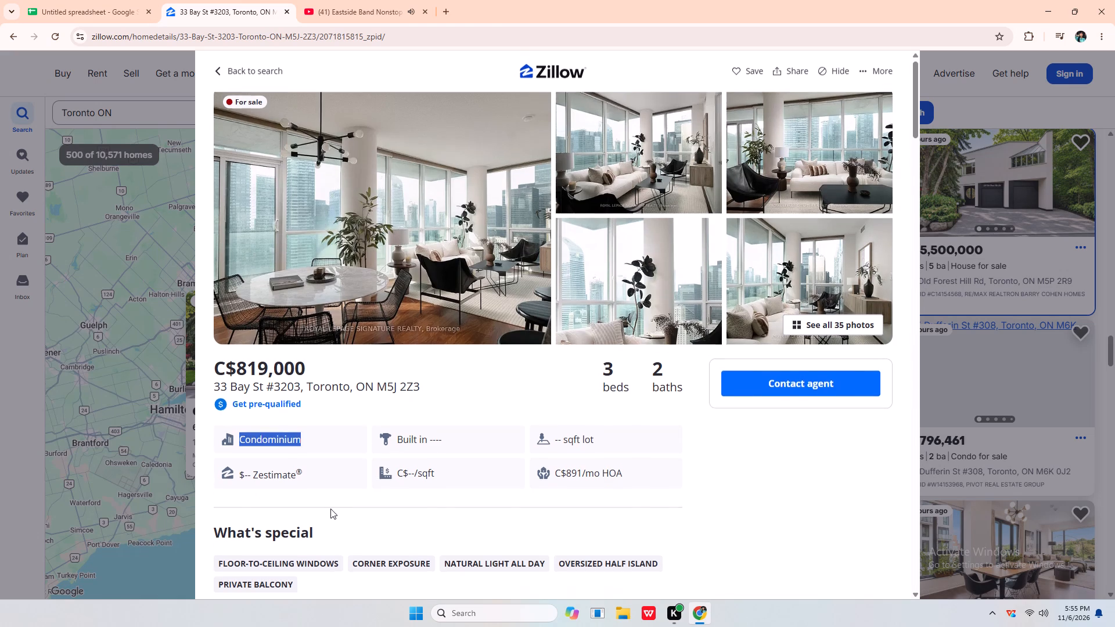
{"action": "scroll", "coordinate": [330, 509], "scroll_direction": "down", "scroll_amount": 5}
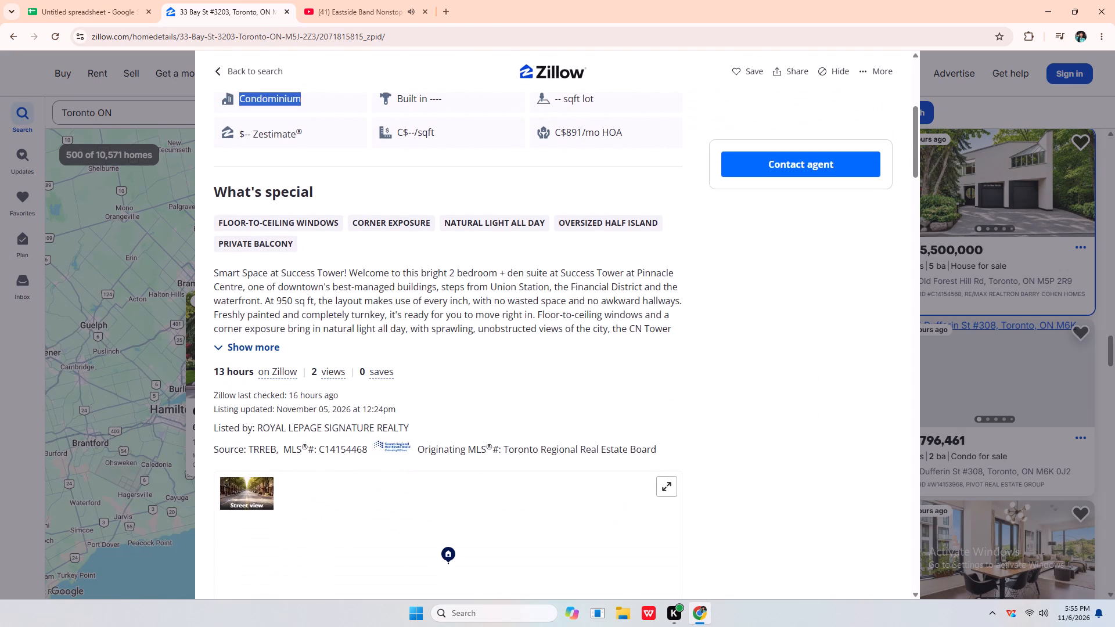
{"action": "left_click_drag", "start_coordinate": [213, 370], "coordinate": [295, 378]}
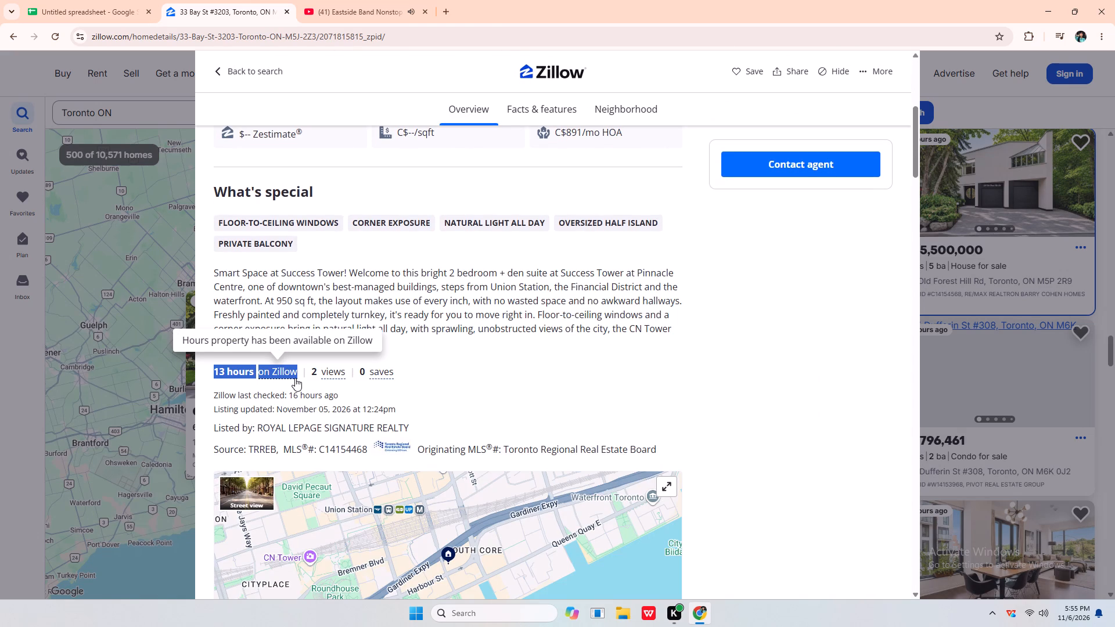
{"action": "key", "text": "ctrl+c"}
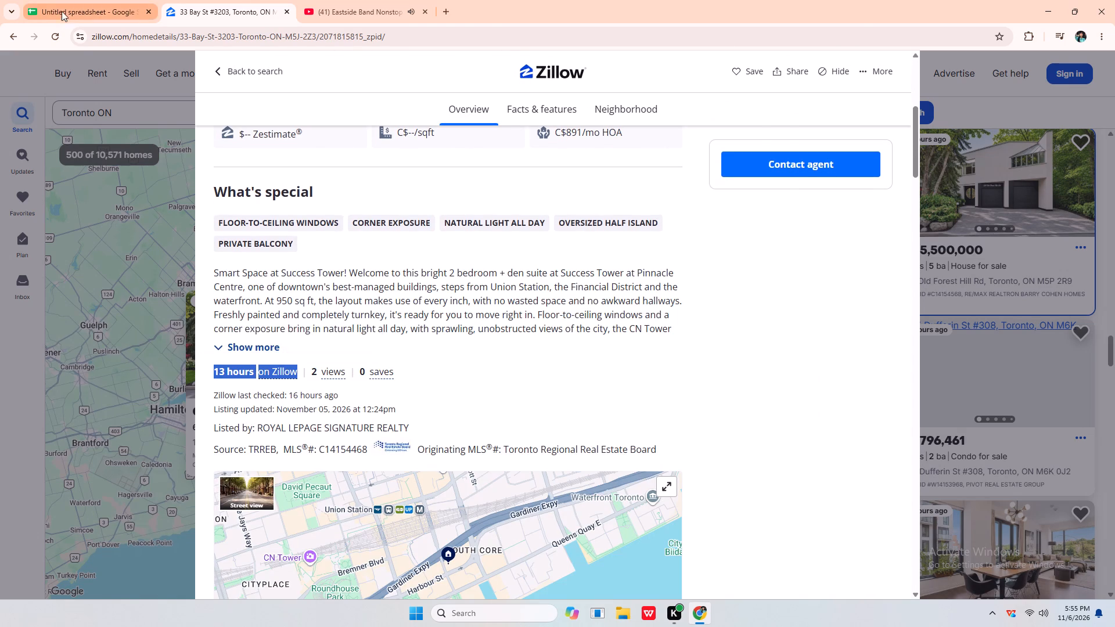
{"action": "left_click", "coordinate": [62, 8]}
{"action": "left_click", "coordinate": [363, 482]}
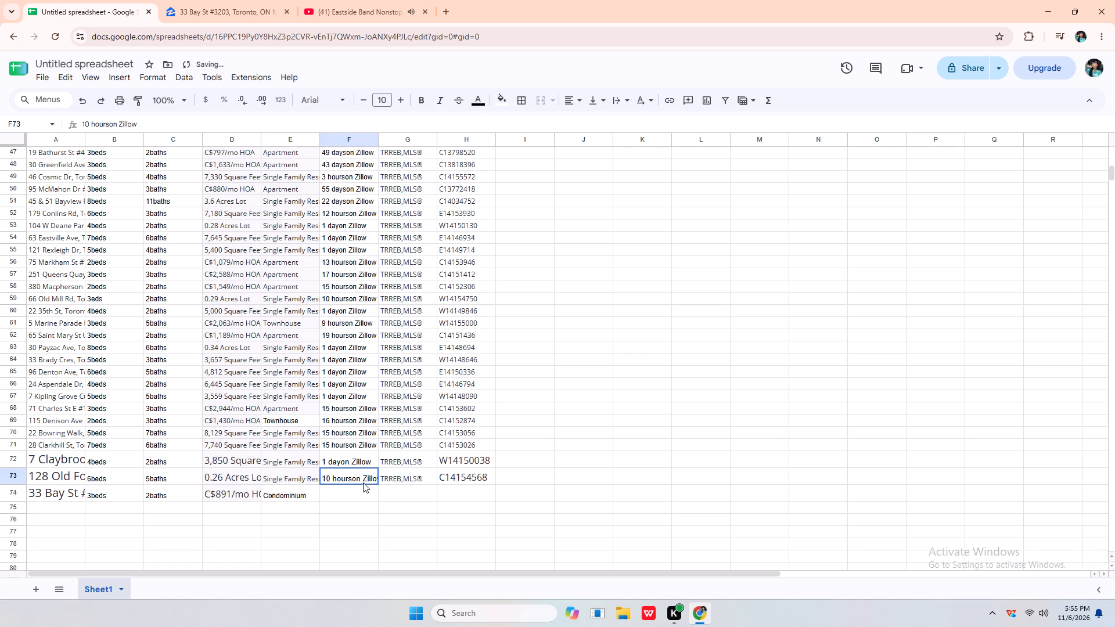
{"action": "left_click", "coordinate": [359, 485]}
{"action": "left_click", "coordinate": [359, 489]}
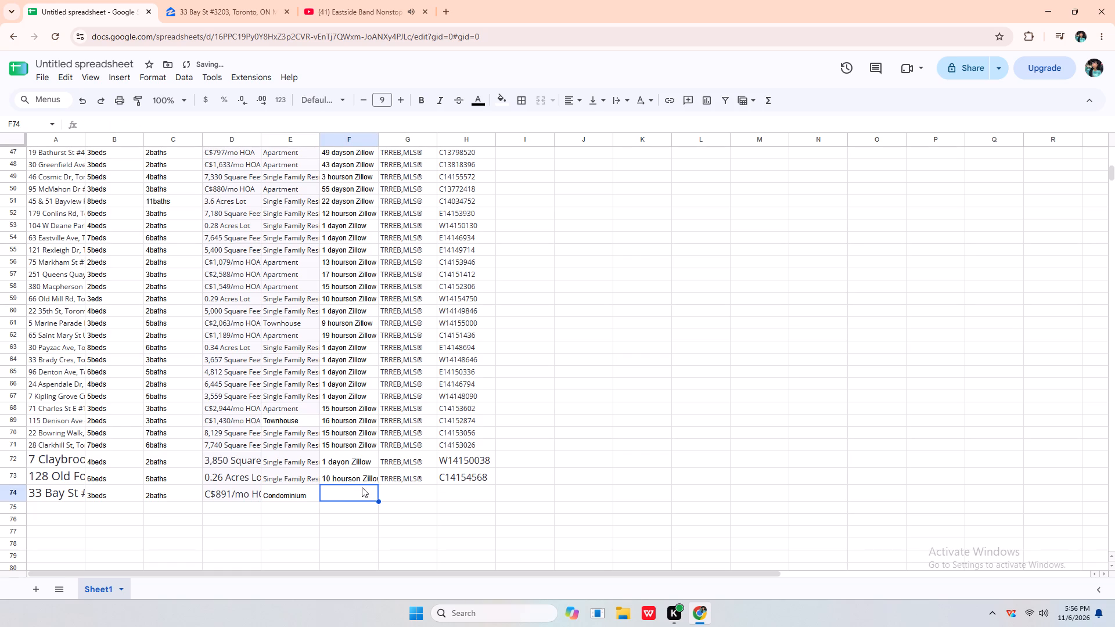
{"action": "key", "text": "ctrl+v"}
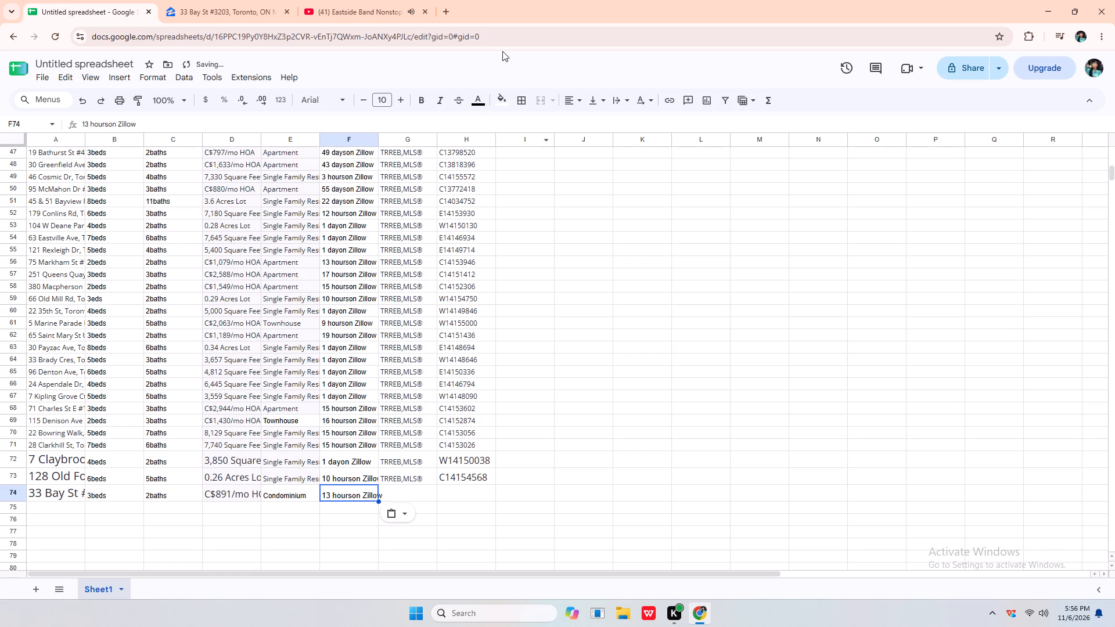
Copy the MLS number "C14154468" from the 33 Bay St #3203 listing into cell H74 of the spreadsheet.
{"action": "left_click", "coordinate": [232, 9]}
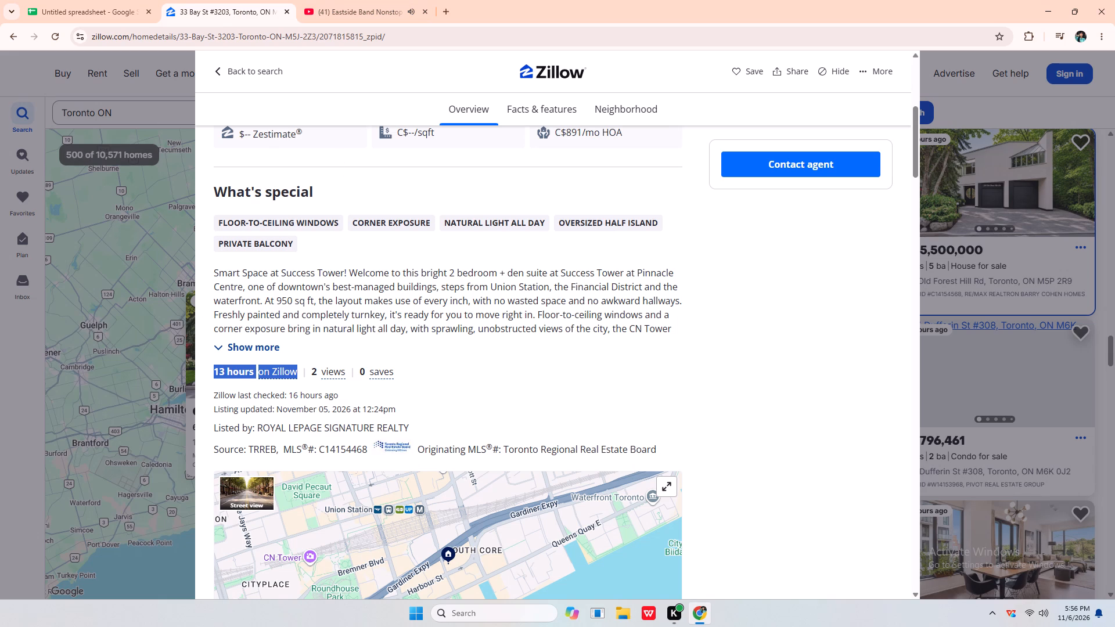
{"action": "left_click_drag", "start_coordinate": [318, 451], "coordinate": [366, 449]}
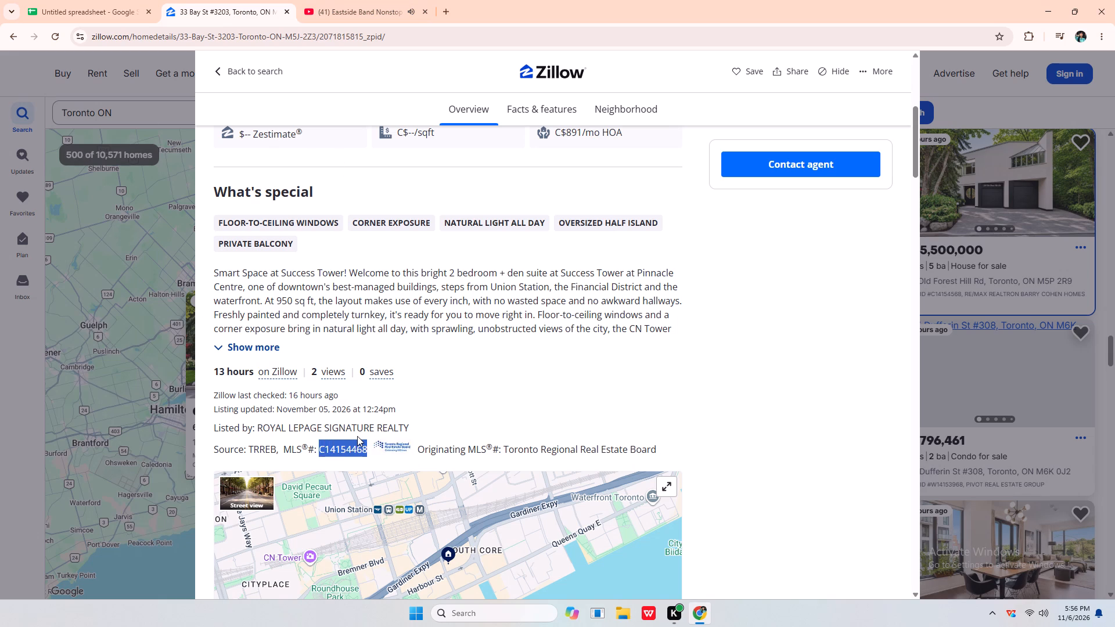
{"action": "key", "text": "ctrl+c"}
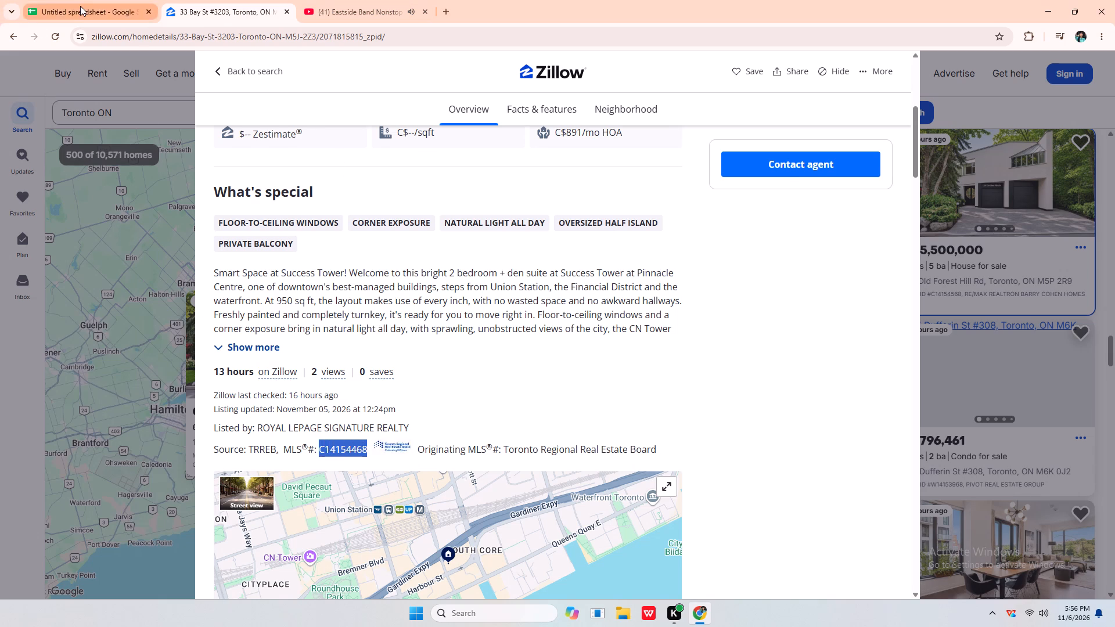
{"action": "left_click", "coordinate": [80, 6]}
{"action": "left_click", "coordinate": [455, 489]}
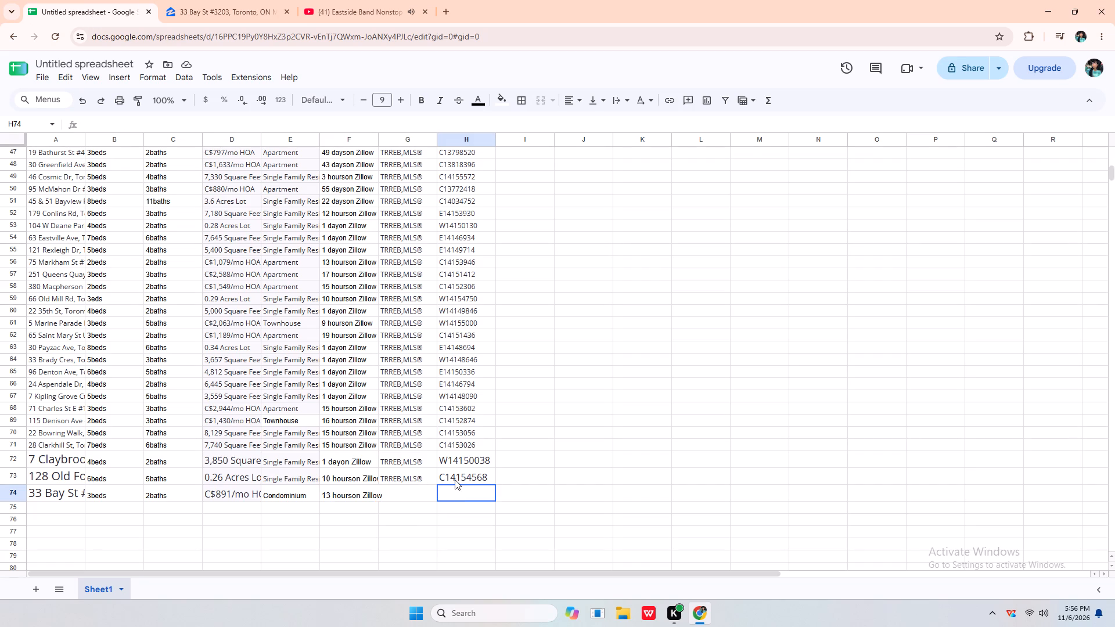
{"action": "key", "text": "ctrl+v"}
Copy the source entry "TRREB,MLS®" from cell G73 into cell G74.
{"action": "left_click", "coordinate": [413, 477]}
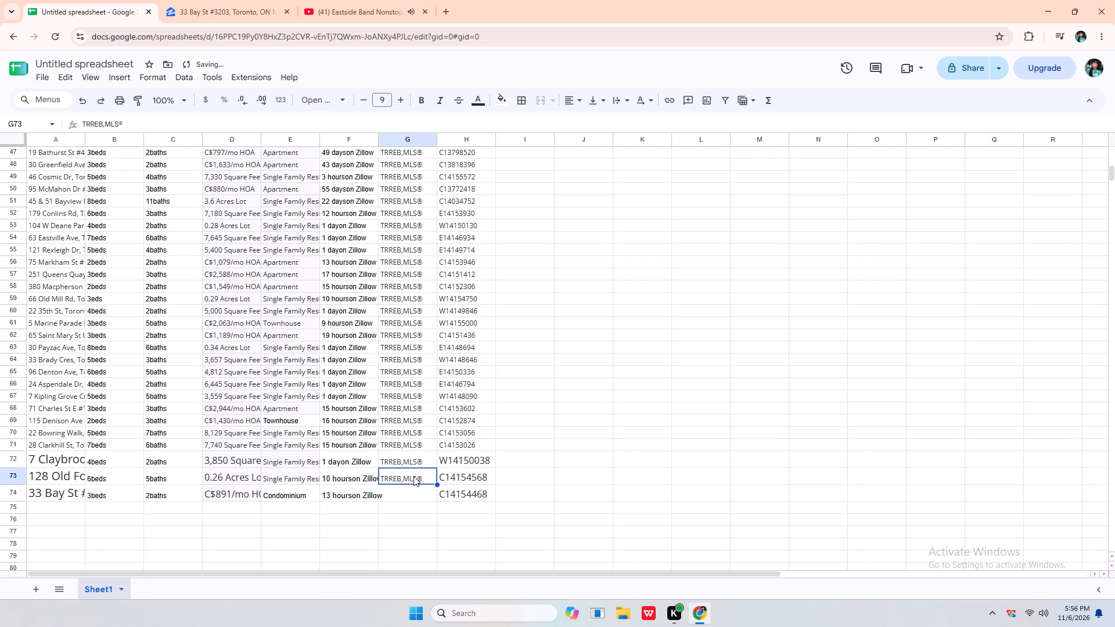
{"action": "key", "text": "ctrl+c"}
{"action": "key", "text": "Down"}
{"action": "key", "text": "ctrl+v"}
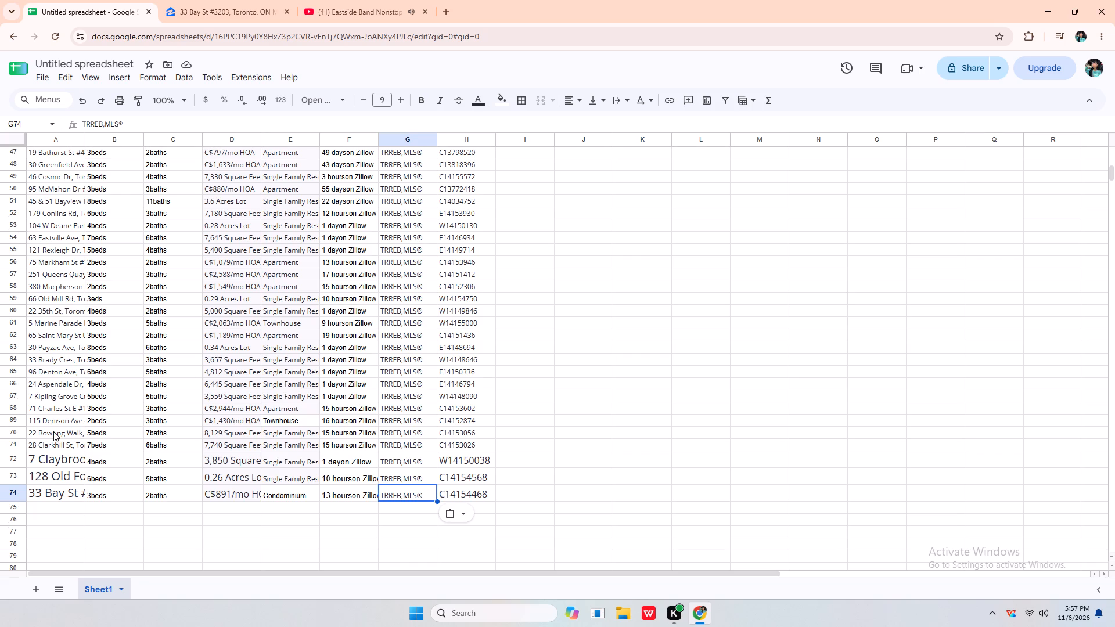
Return to the Zillow search results and open the 285 Dufferin St #308 condo listing.
{"action": "left_click", "coordinate": [254, 12]}
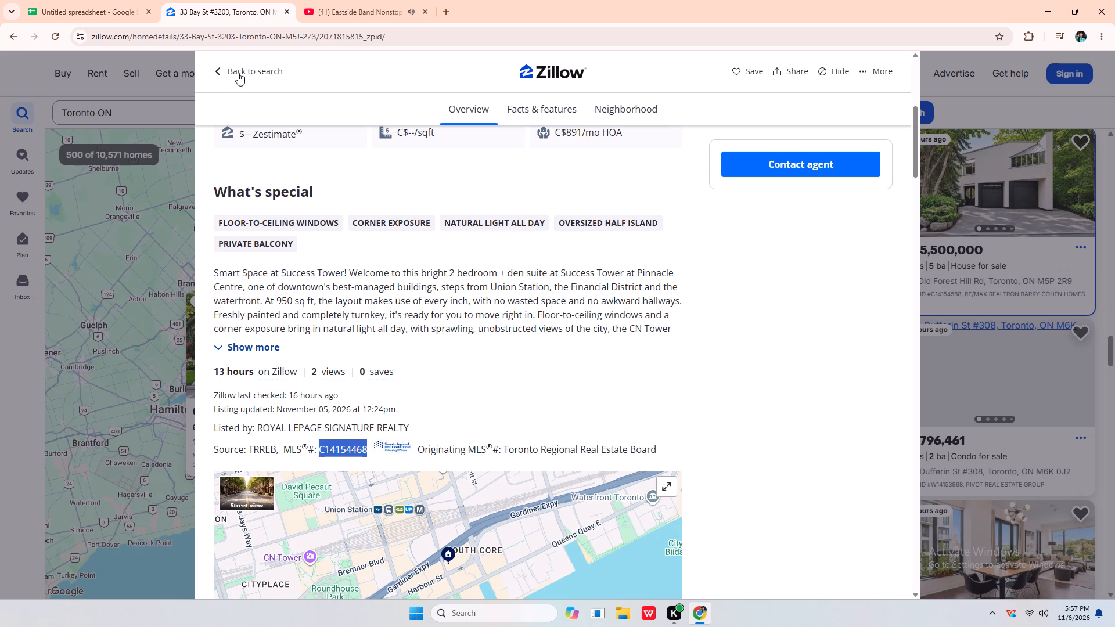
{"action": "left_click", "coordinate": [239, 63]}
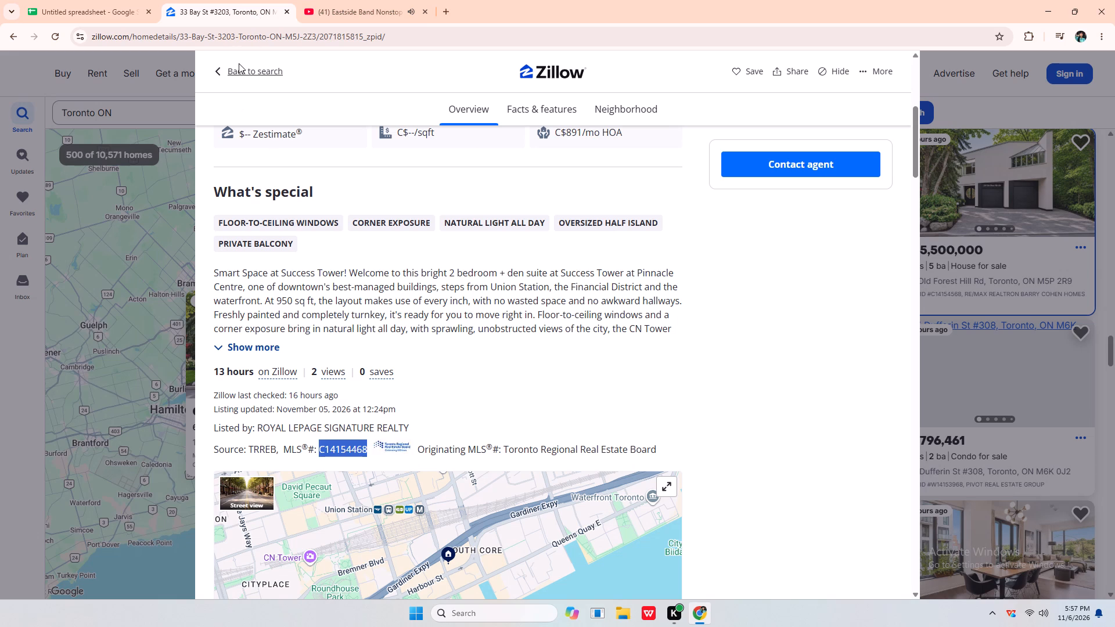
{"action": "left_click", "coordinate": [240, 68]}
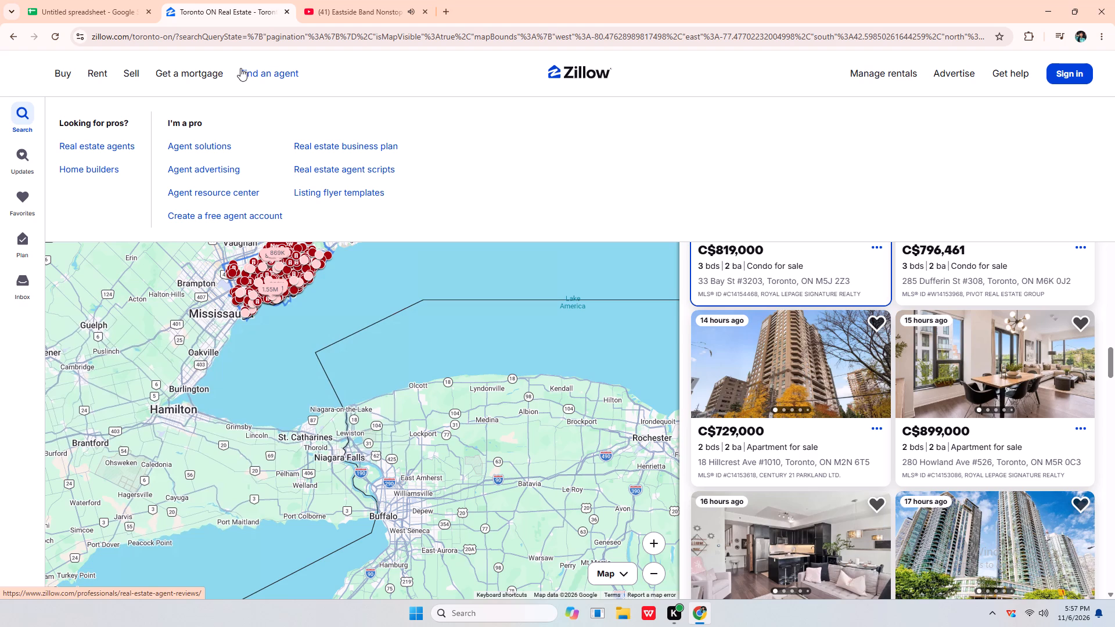
{"action": "left_click_drag", "start_coordinate": [1000, 250], "coordinate": [1000, 257]}
{"action": "left_click", "coordinate": [997, 268]}
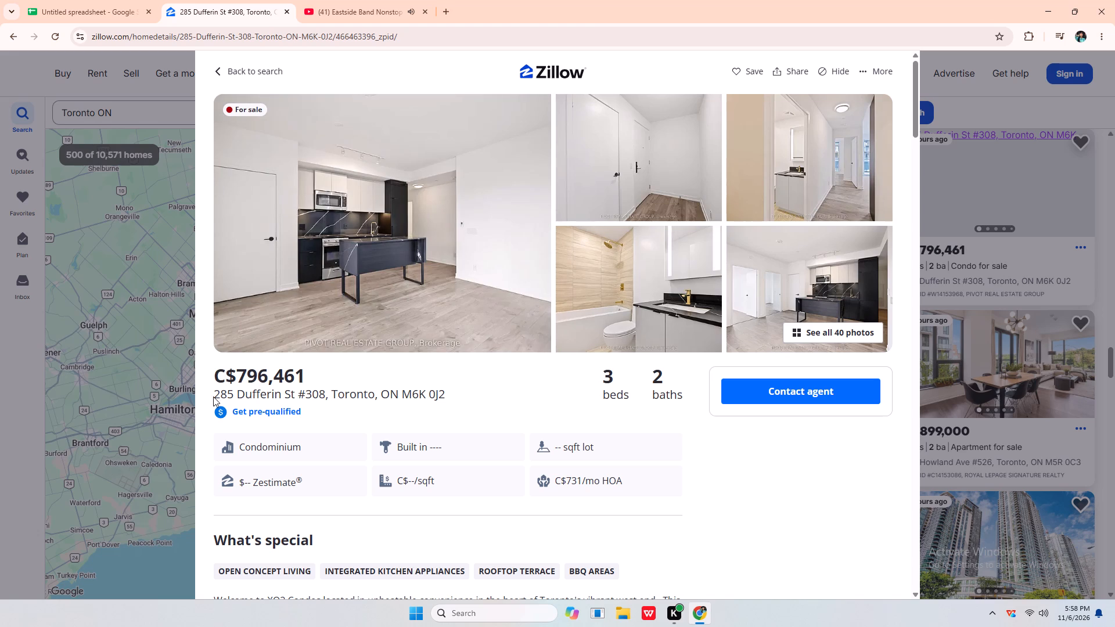
Copy the full address of the 285 Dufferin St #308 listing into cell A75 of the spreadsheet.
{"action": "left_click_drag", "start_coordinate": [213, 396], "coordinate": [458, 398]}
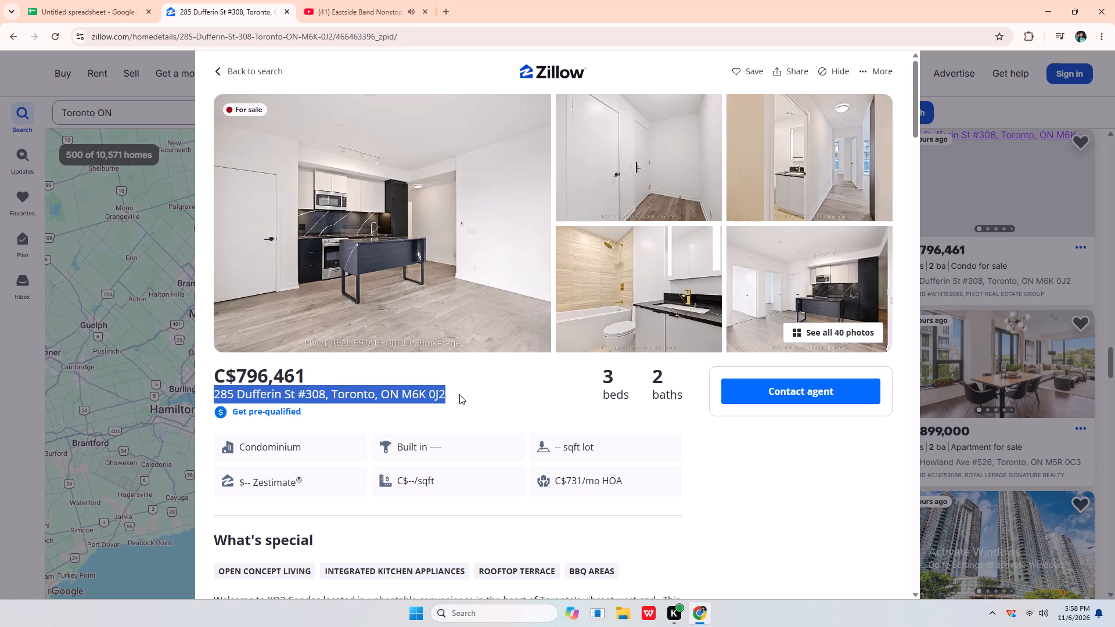
{"action": "key", "text": "ctrl+c"}
{"action": "left_click", "coordinate": [64, 9]}
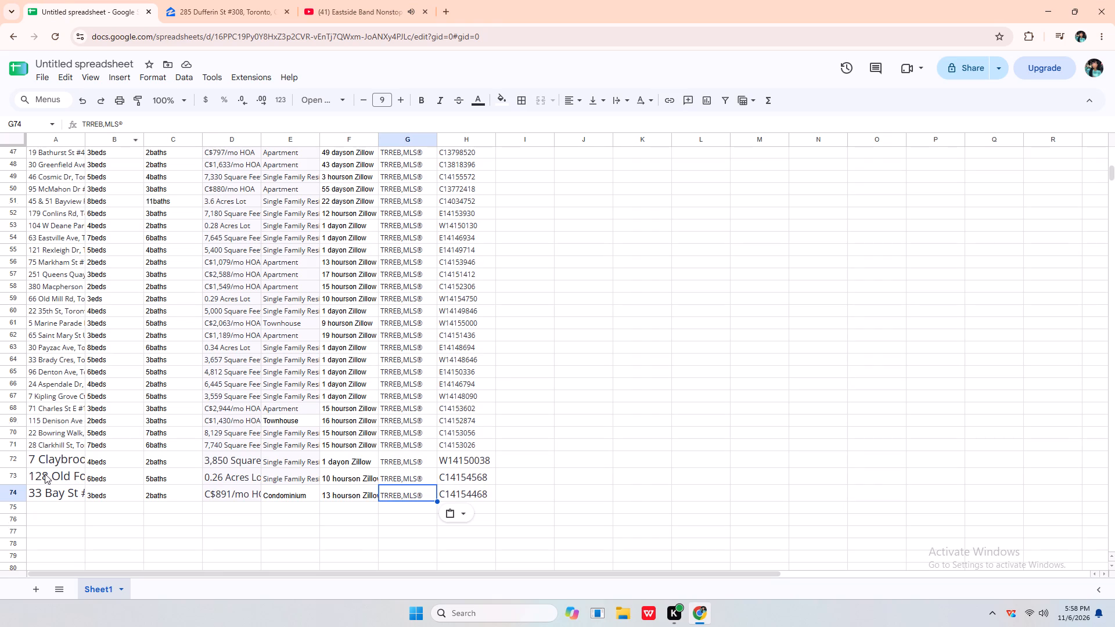
{"action": "left_click", "coordinate": [41, 509]}
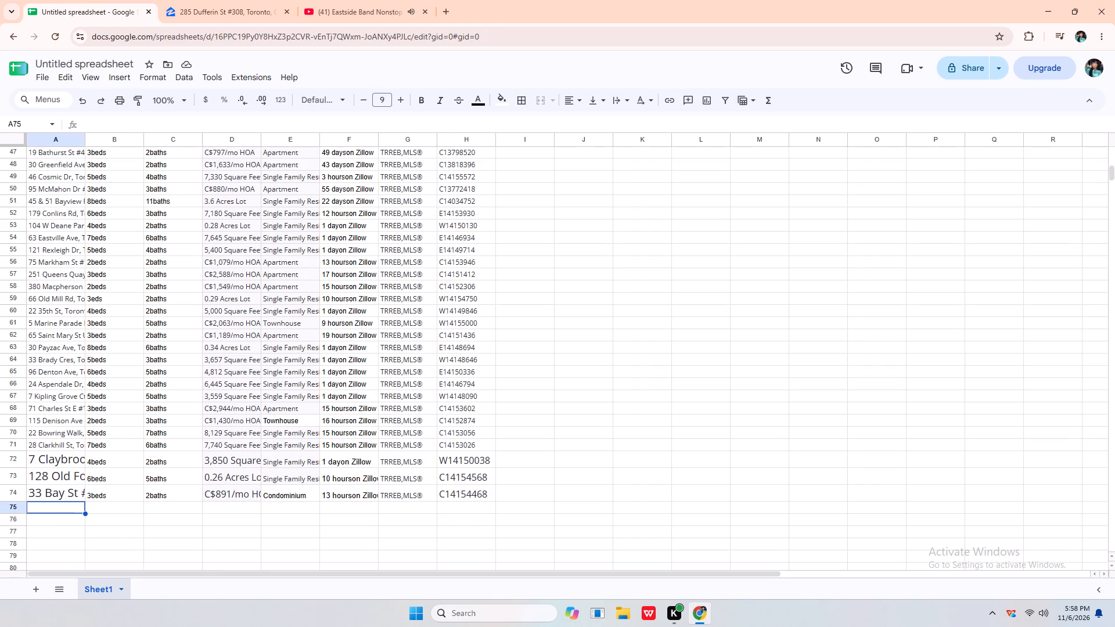
{"action": "key", "text": "ctrl+v"}
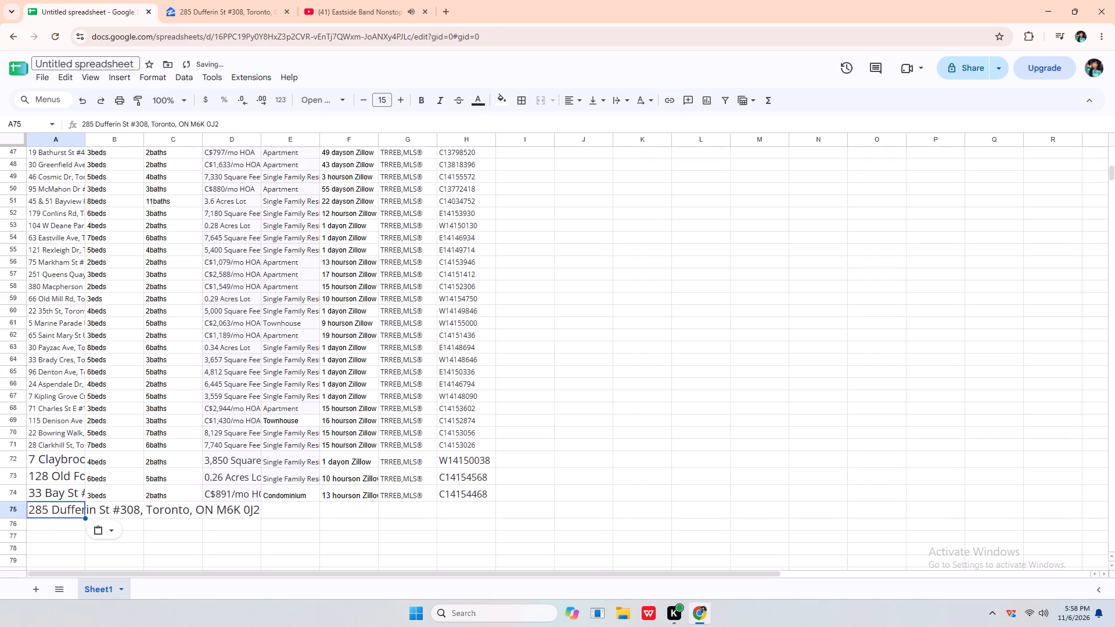
{"action": "left_click", "coordinate": [199, 10]}
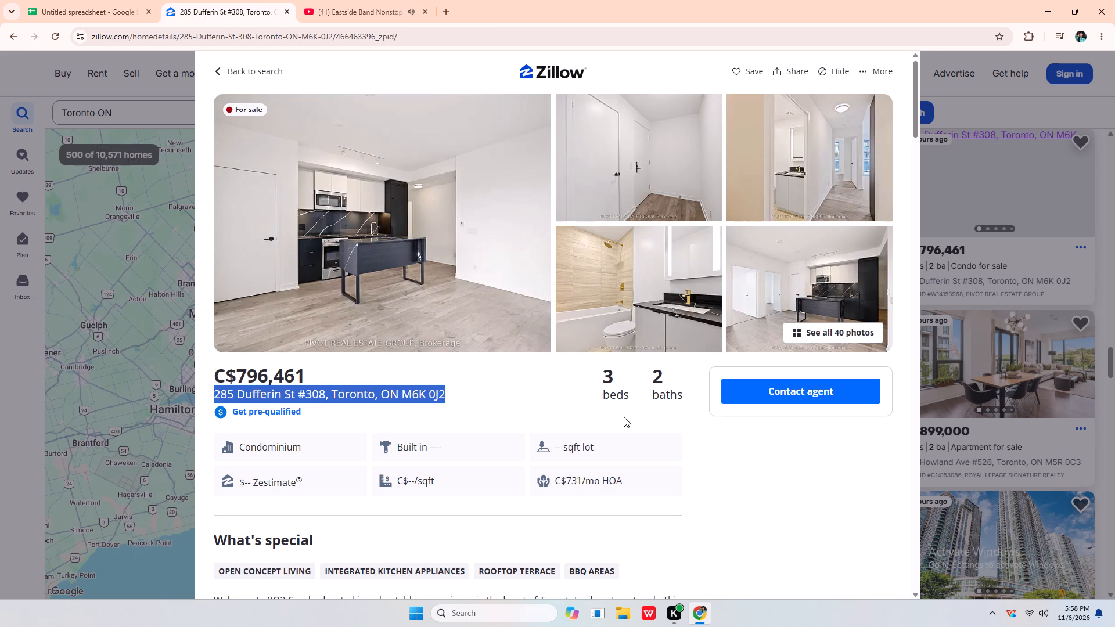
{"action": "left_click_drag", "start_coordinate": [553, 480], "coordinate": [619, 484]}
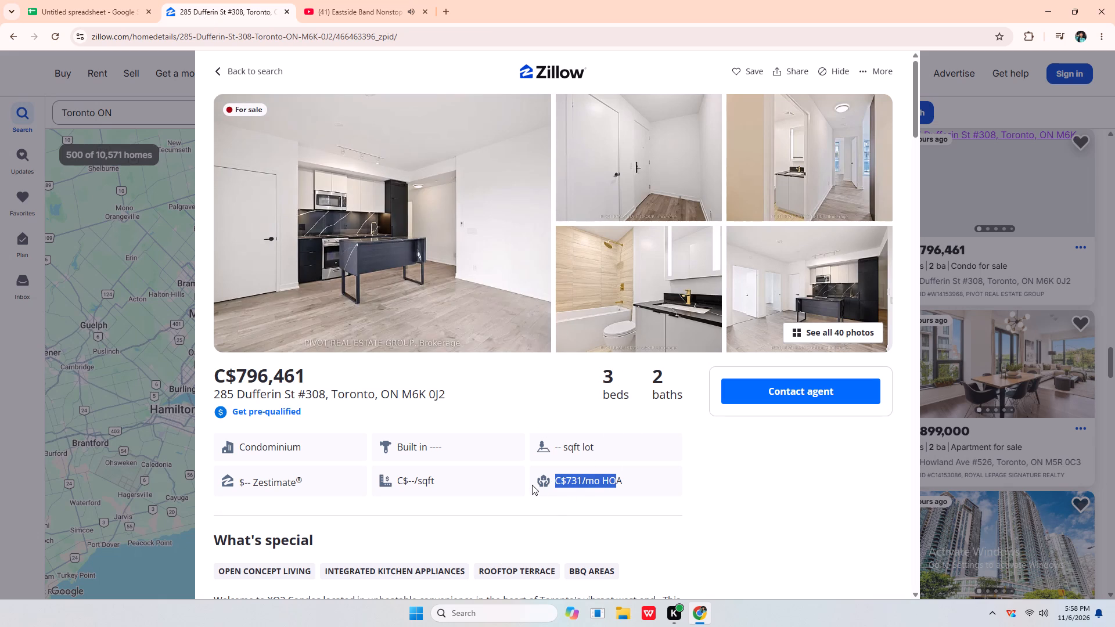
{"action": "key", "text": "ctrl+c"}
{"action": "left_click", "coordinate": [73, 12]}
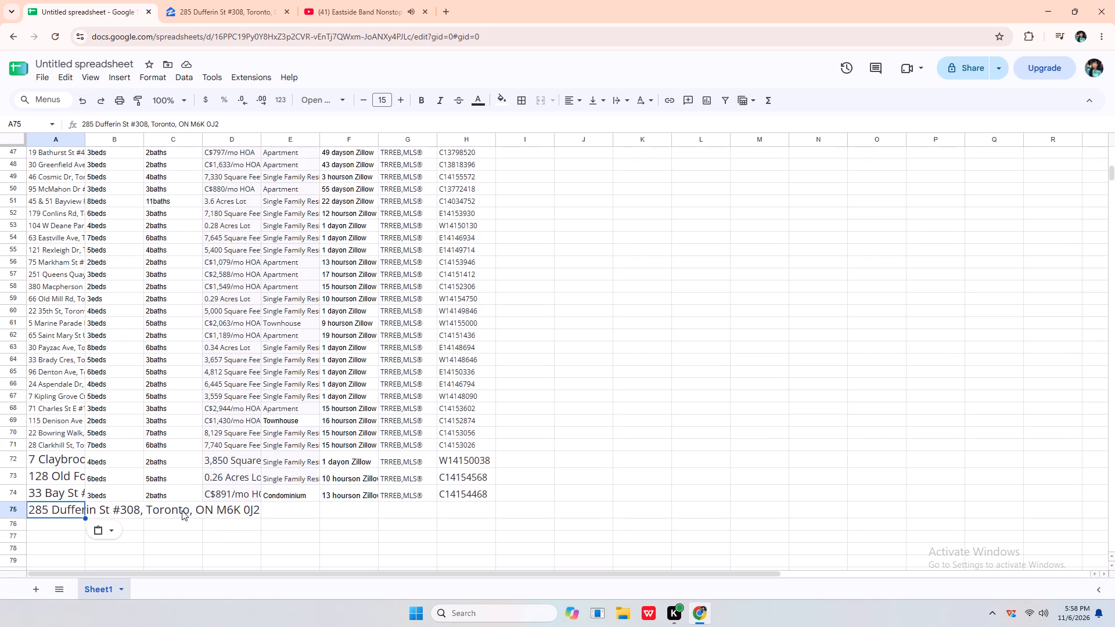
{"action": "left_click", "coordinate": [246, 506]}
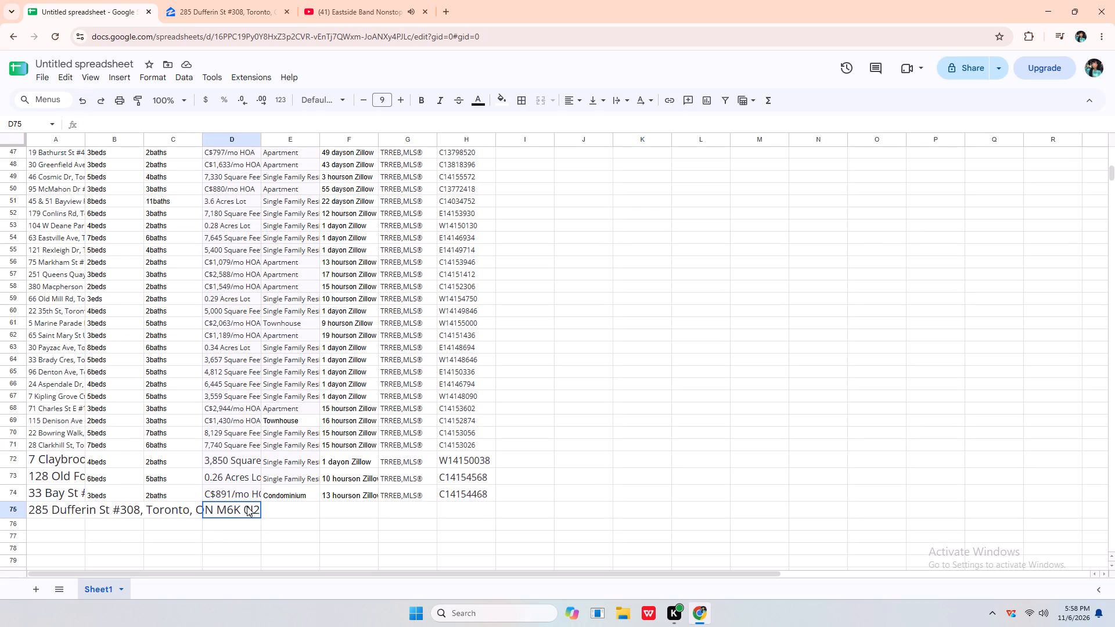
{"action": "key", "text": "ctrl+v"}
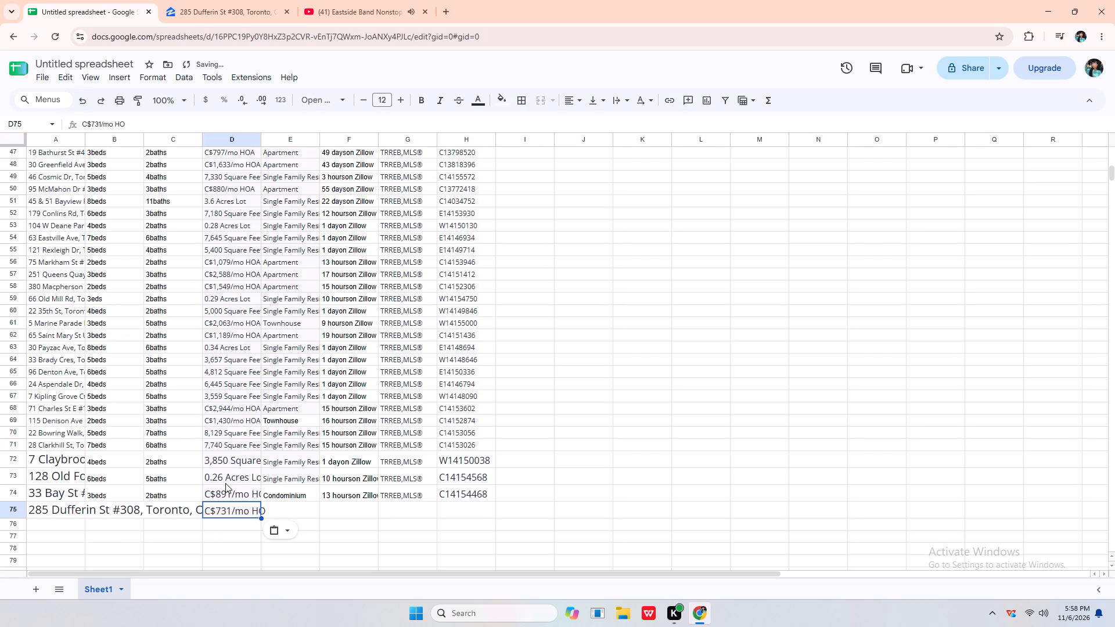
Enter "3beds" in cell B75 and "2baths" in cell C75 for the 285 Dufferin St #308 listing.
{"action": "key", "text": "Left"}
{"action": "key", "text": "Left"}
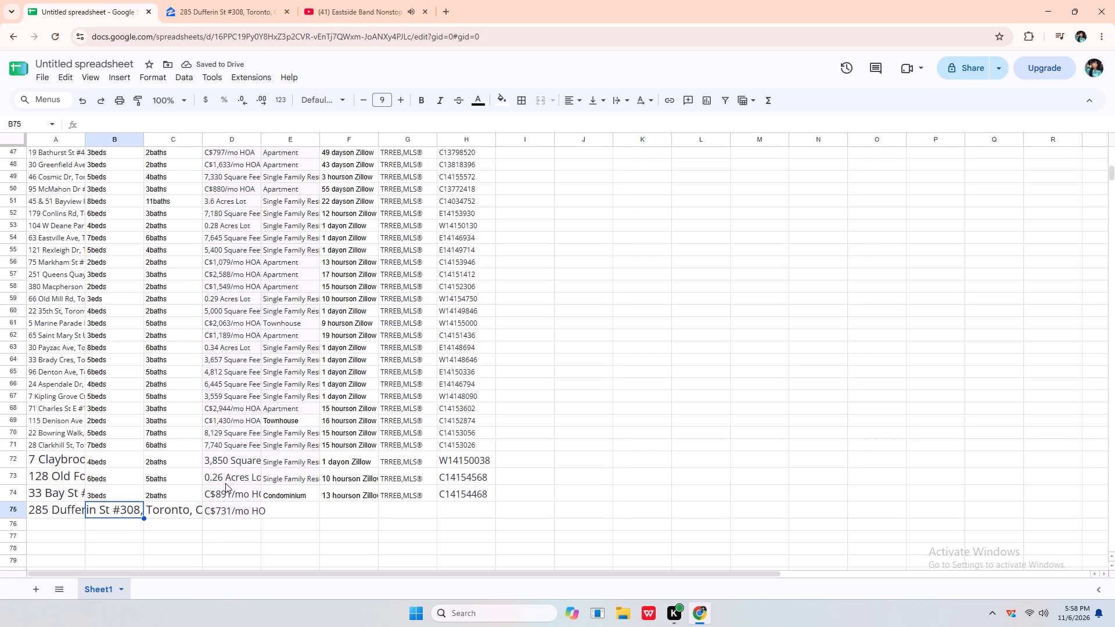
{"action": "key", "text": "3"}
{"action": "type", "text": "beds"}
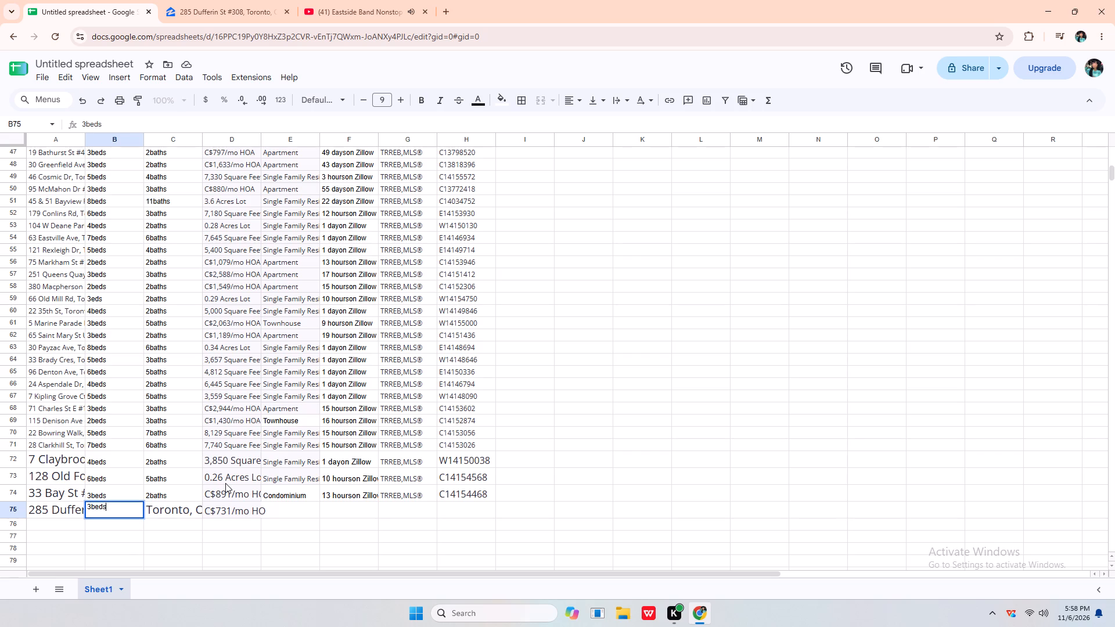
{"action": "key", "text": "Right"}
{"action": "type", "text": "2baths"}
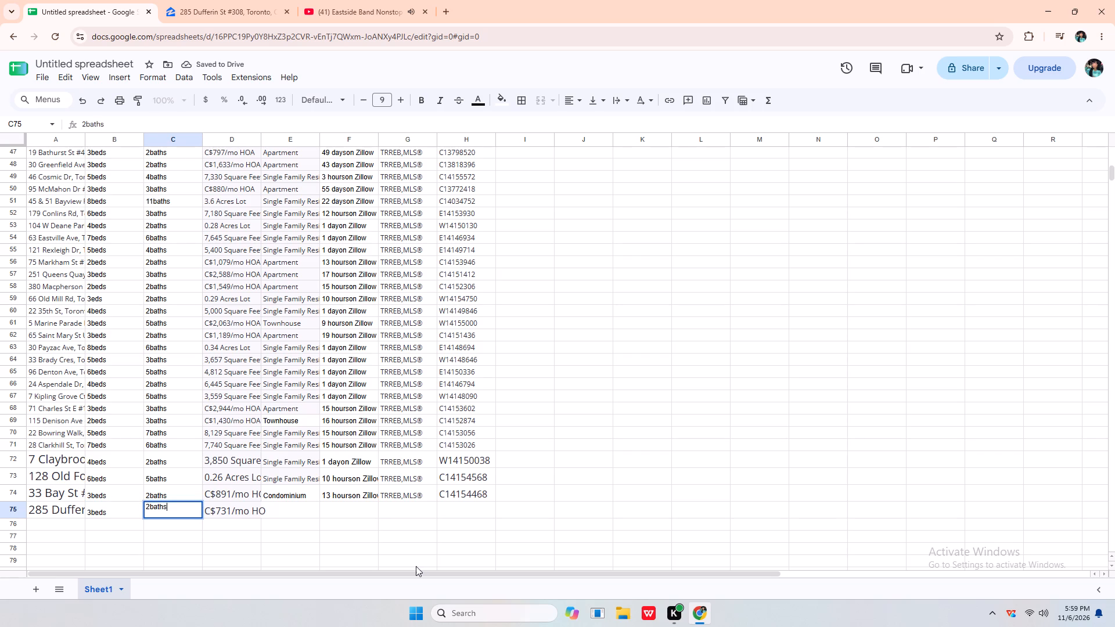
Copy the property type "Condominium" from cell E74 into cell E75.
{"action": "left_click", "coordinate": [303, 499]}
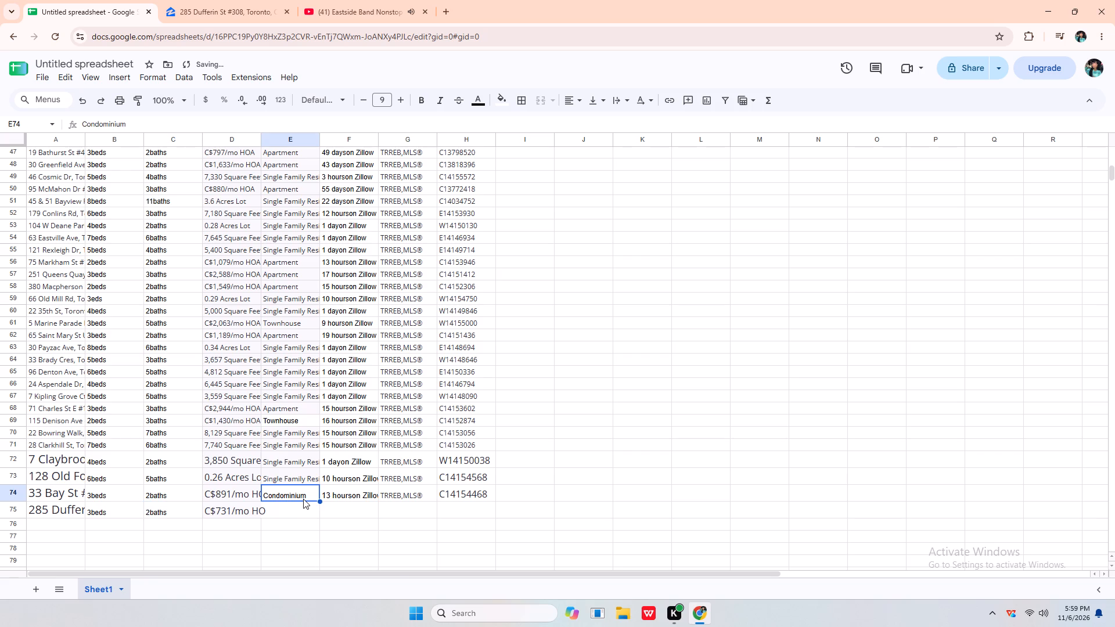
{"action": "key", "text": "ctrl+c"}
{"action": "key", "text": "Down"}
{"action": "key", "text": "ctrl+v"}
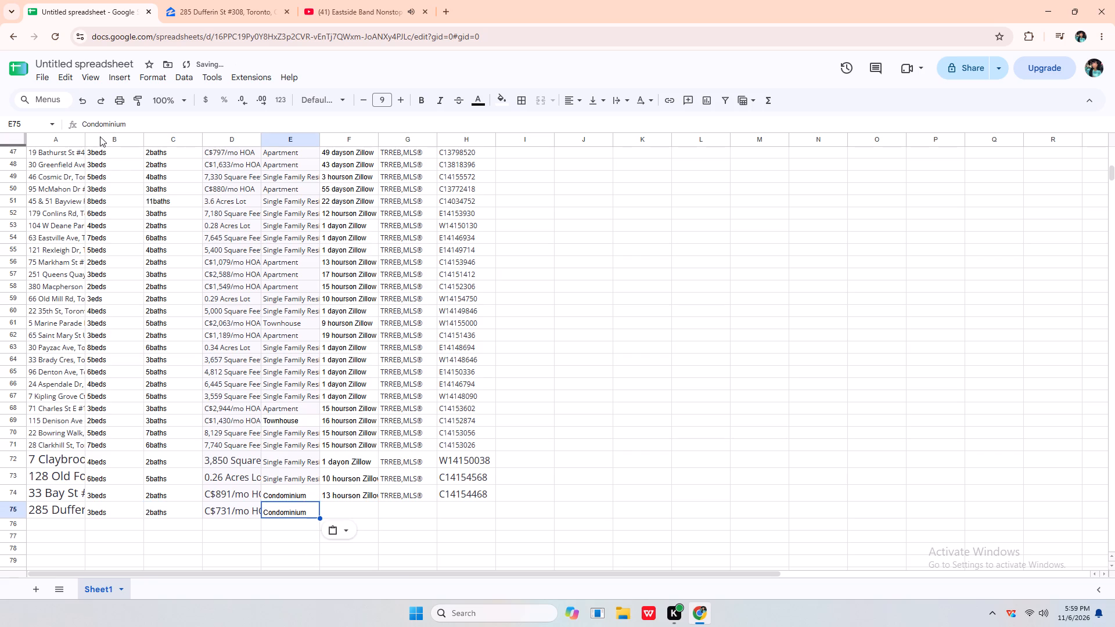
{"action": "left_click", "coordinate": [180, 12]}
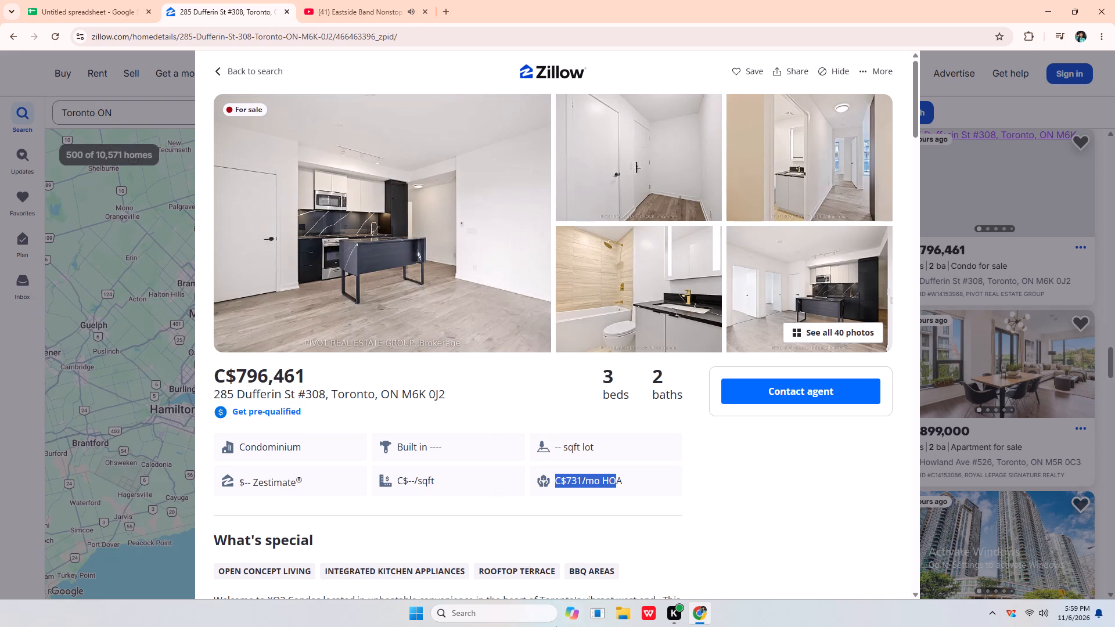
{"action": "scroll", "coordinate": [557, 593], "scroll_direction": "down", "scroll_amount": 6}
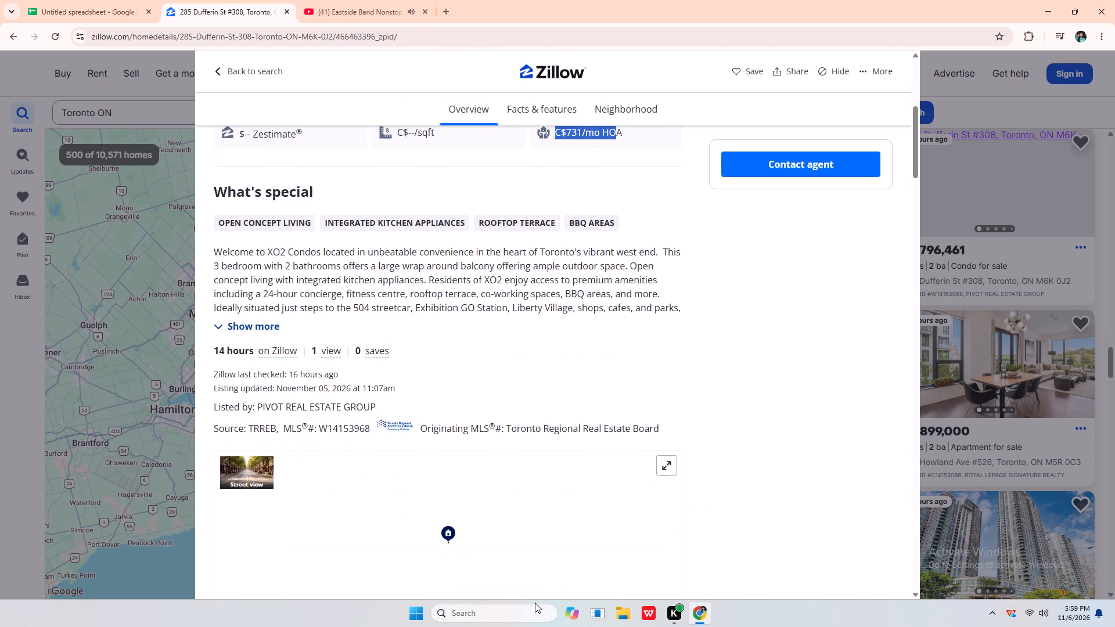
{"action": "scroll", "coordinate": [534, 602], "scroll_direction": "down", "scroll_amount": 4}
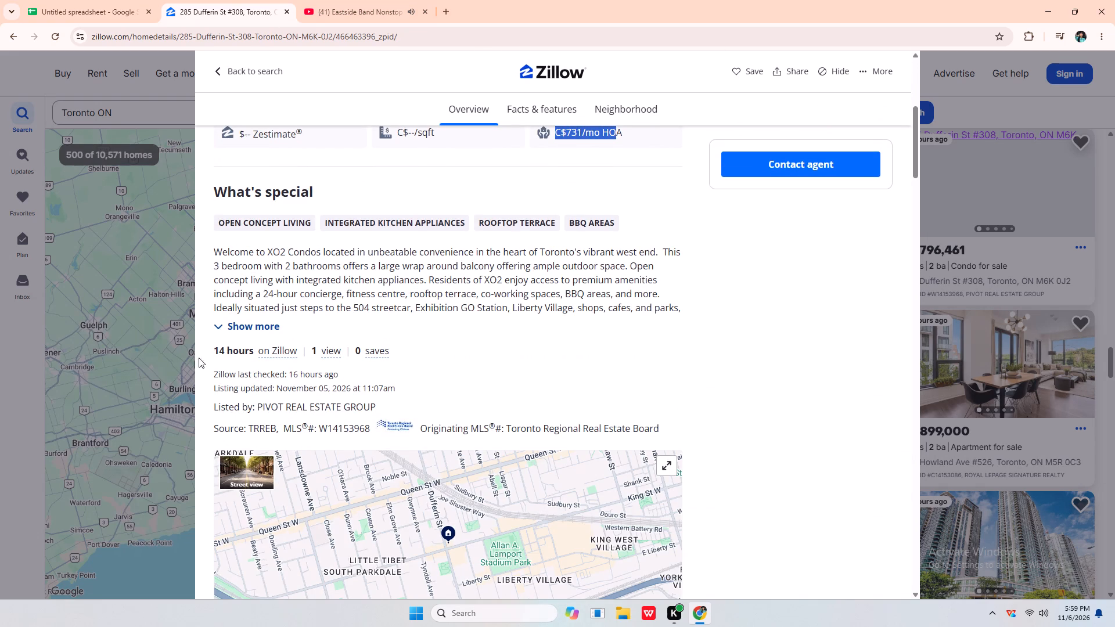
{"action": "left_click_drag", "start_coordinate": [212, 352], "coordinate": [298, 359]}
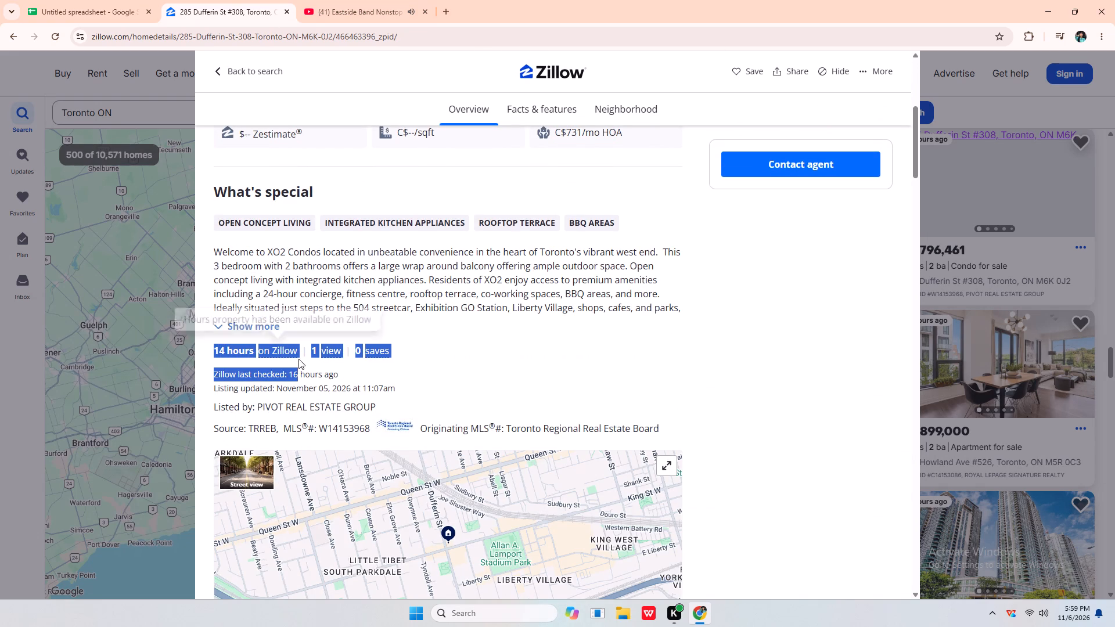
{"action": "left_click", "coordinate": [360, 327]}
{"action": "left_click_drag", "start_coordinate": [209, 351], "coordinate": [215, 349]}
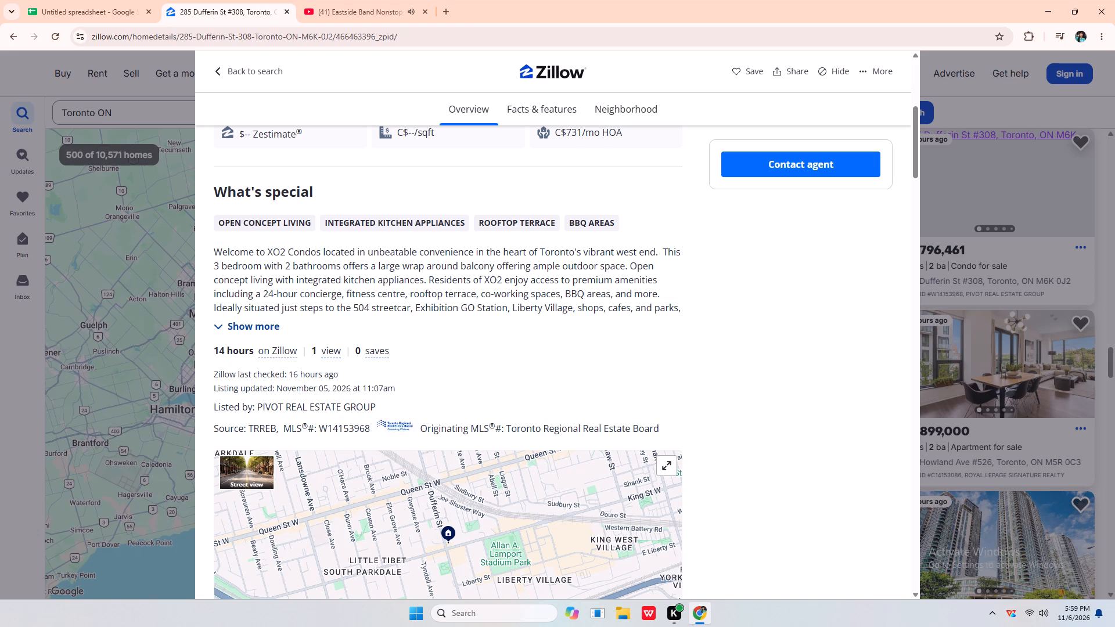
{"action": "left_click_drag", "start_coordinate": [215, 349], "coordinate": [295, 349]}
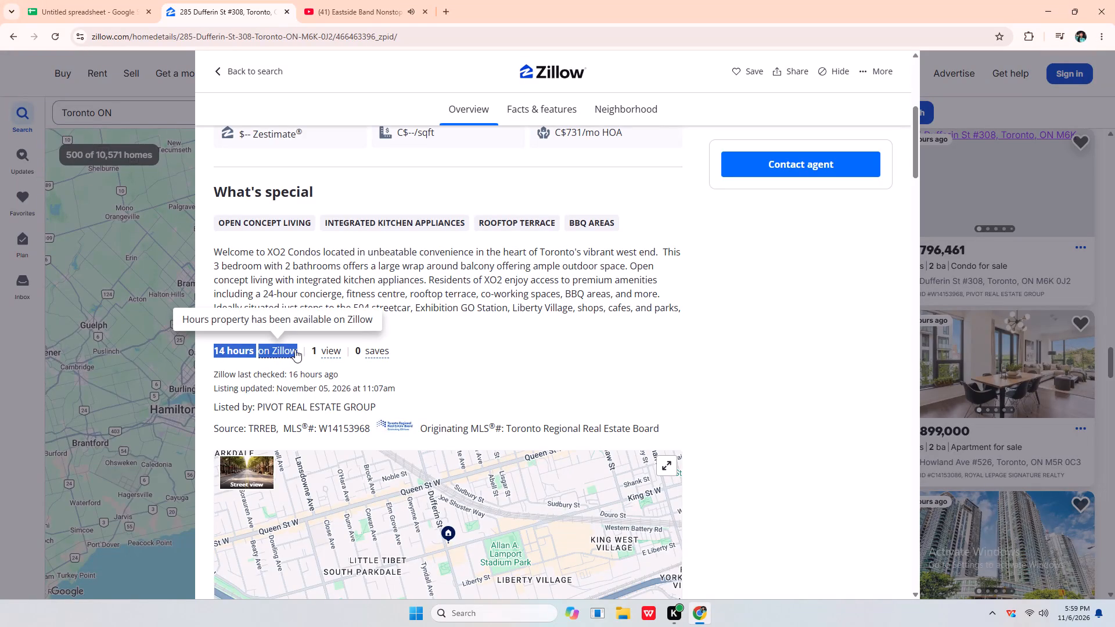
{"action": "key", "text": "ctrl+c"}
{"action": "left_click", "coordinate": [111, 19]}
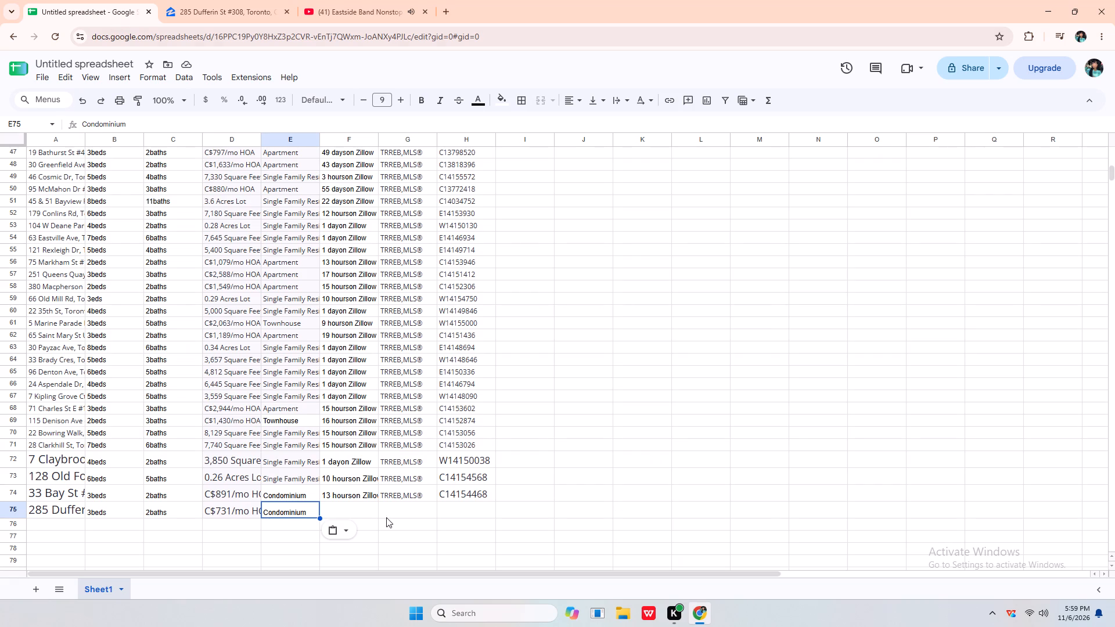
{"action": "left_click", "coordinate": [355, 514]}
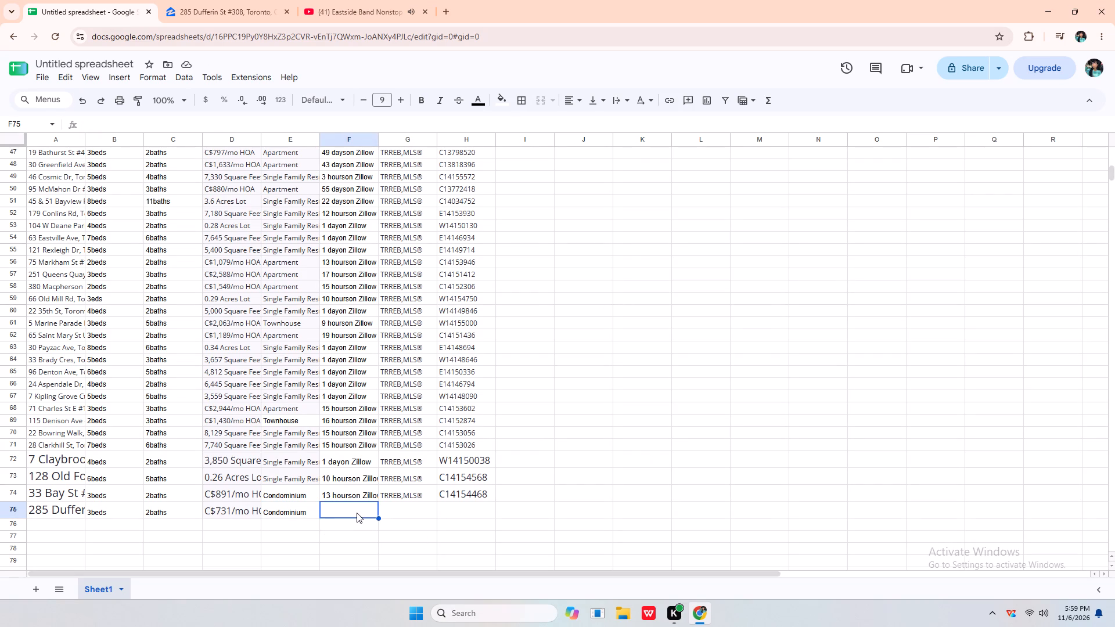
{"action": "key", "text": "ctrl+v"}
Copy the source text "TRREB,MLS®" from cell G74 into cell G75.
{"action": "left_click", "coordinate": [407, 492]}
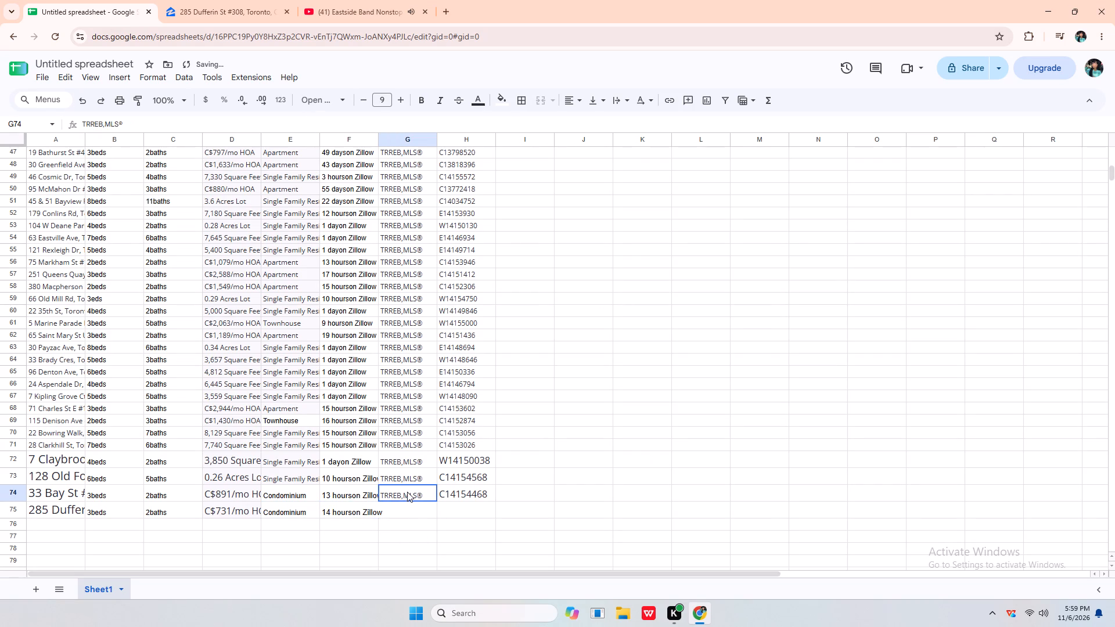
{"action": "key", "text": "ctrl+c"}
{"action": "key", "text": "Down"}
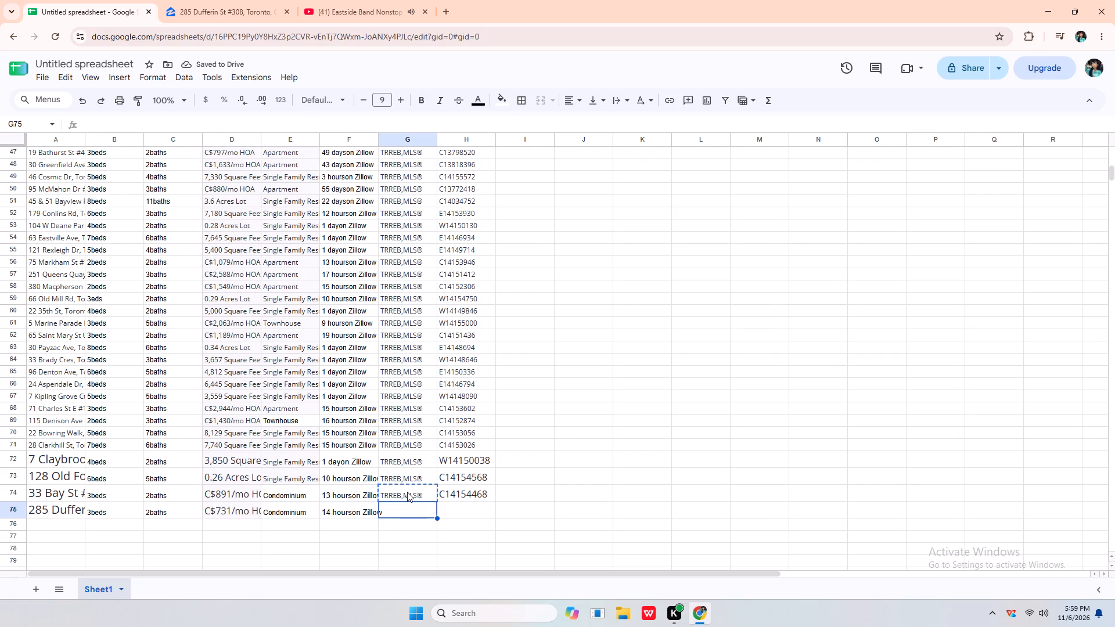
{"action": "key", "text": "ctrl+v"}
Copy the MLS number W14153968 from the 285 Dufferin St #308 listing into cell H75 of the spreadsheet.
{"action": "left_click", "coordinate": [230, 9]}
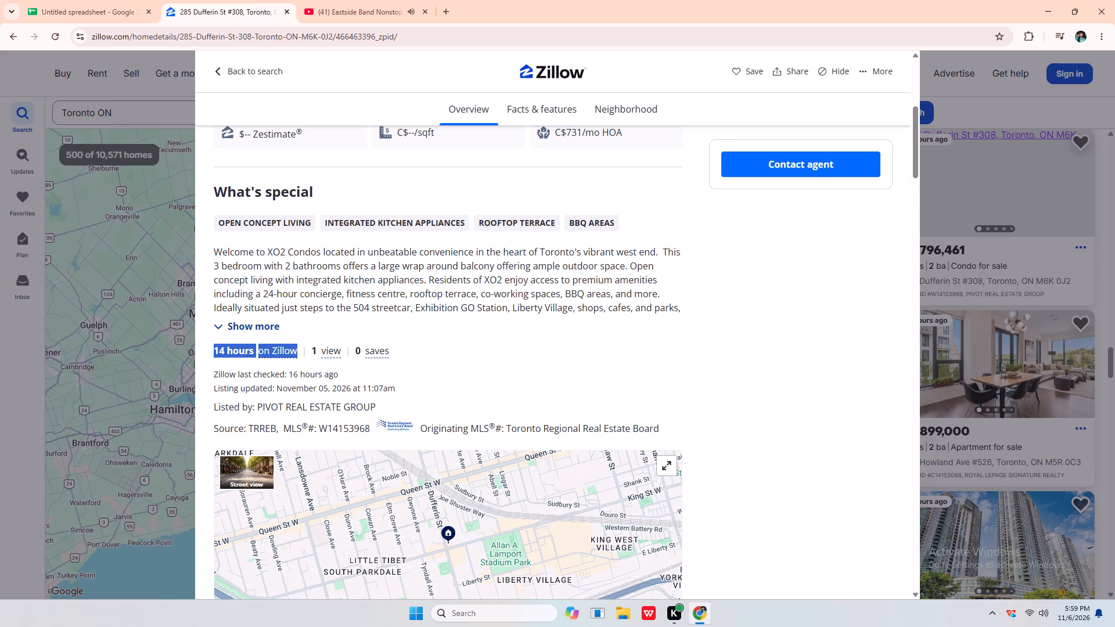
{"action": "left_click_drag", "start_coordinate": [319, 431], "coordinate": [364, 439]}
{"action": "left_click", "coordinate": [411, 399]}
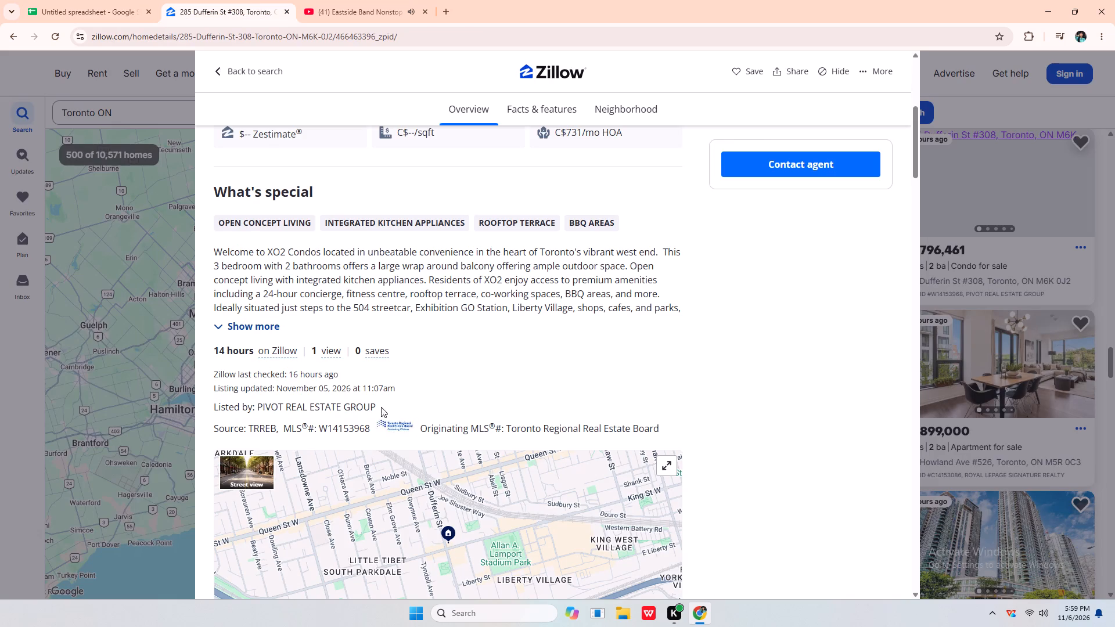
{"action": "left_click_drag", "start_coordinate": [319, 426], "coordinate": [359, 430]}
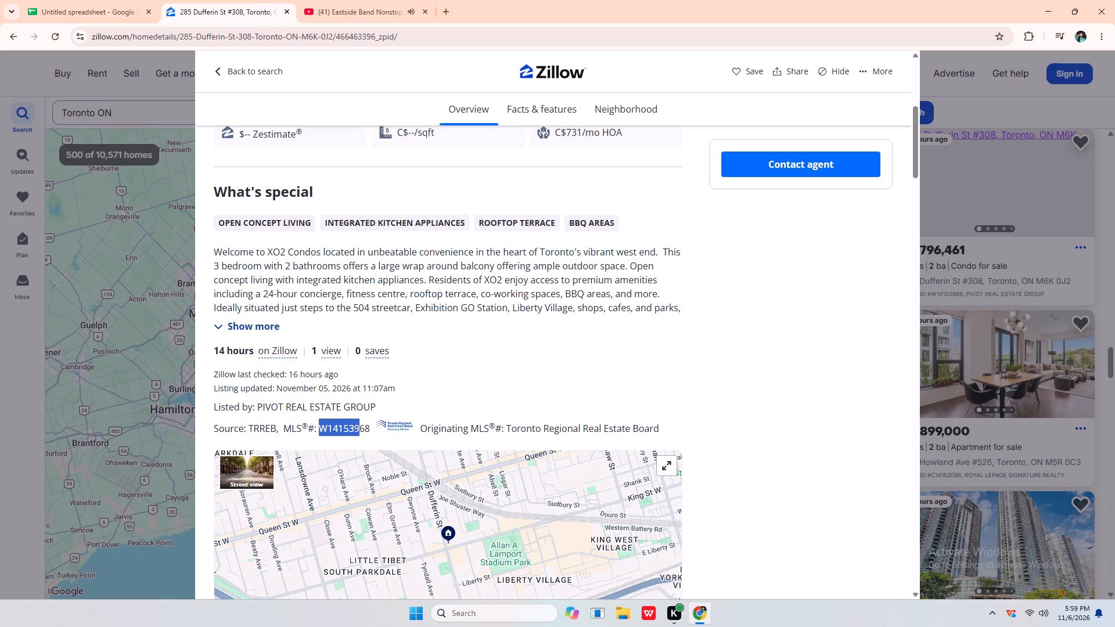
{"action": "left_click_drag", "start_coordinate": [359, 430], "coordinate": [371, 434]}
{"action": "key", "text": "ctrl+c"}
{"action": "left_click", "coordinate": [111, 12]}
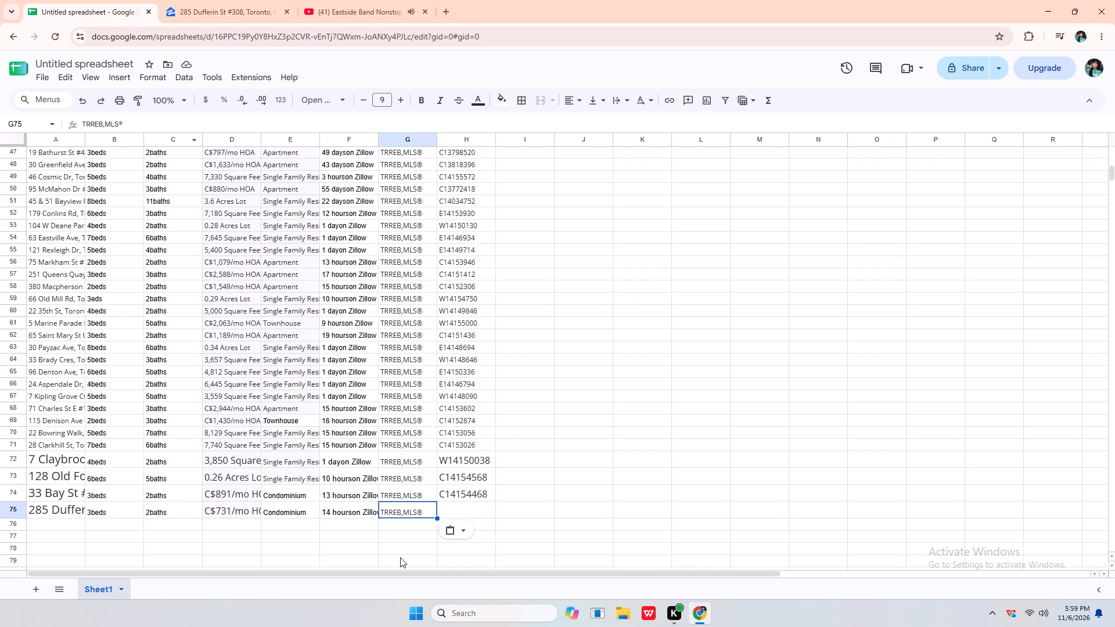
{"action": "left_click", "coordinate": [483, 516]}
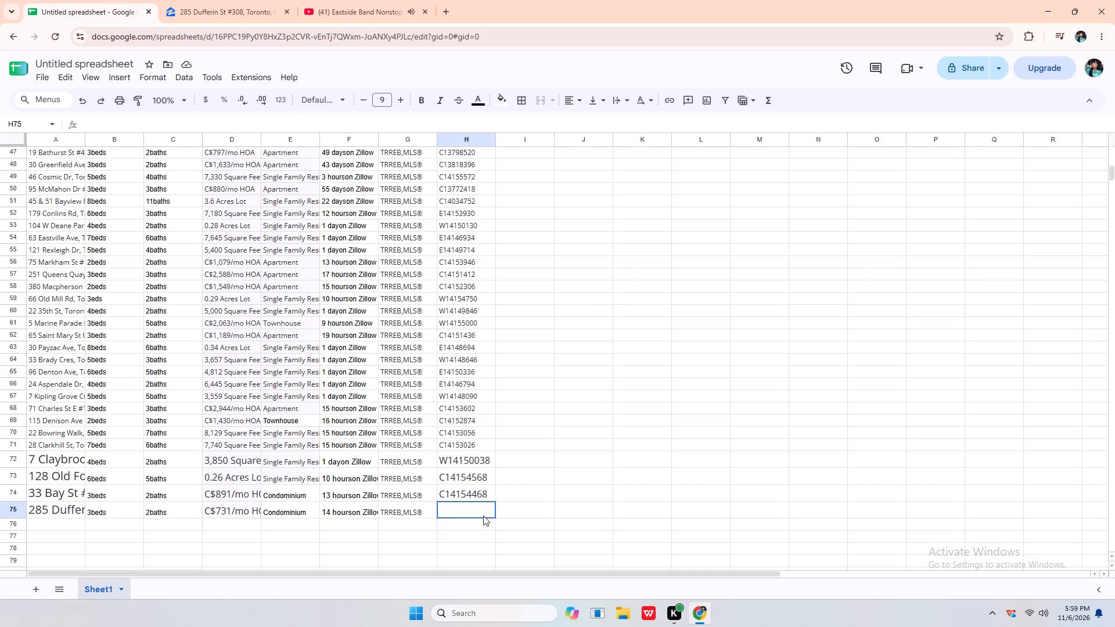
{"action": "key", "text": "ctrl+v"}
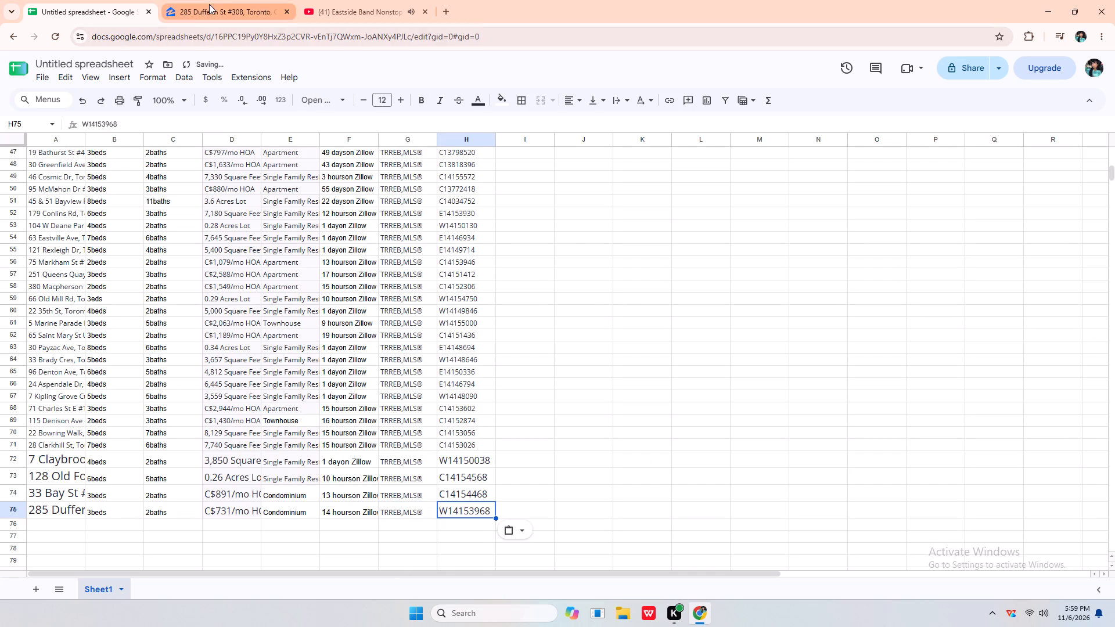
{"action": "left_click", "coordinate": [240, 9]}
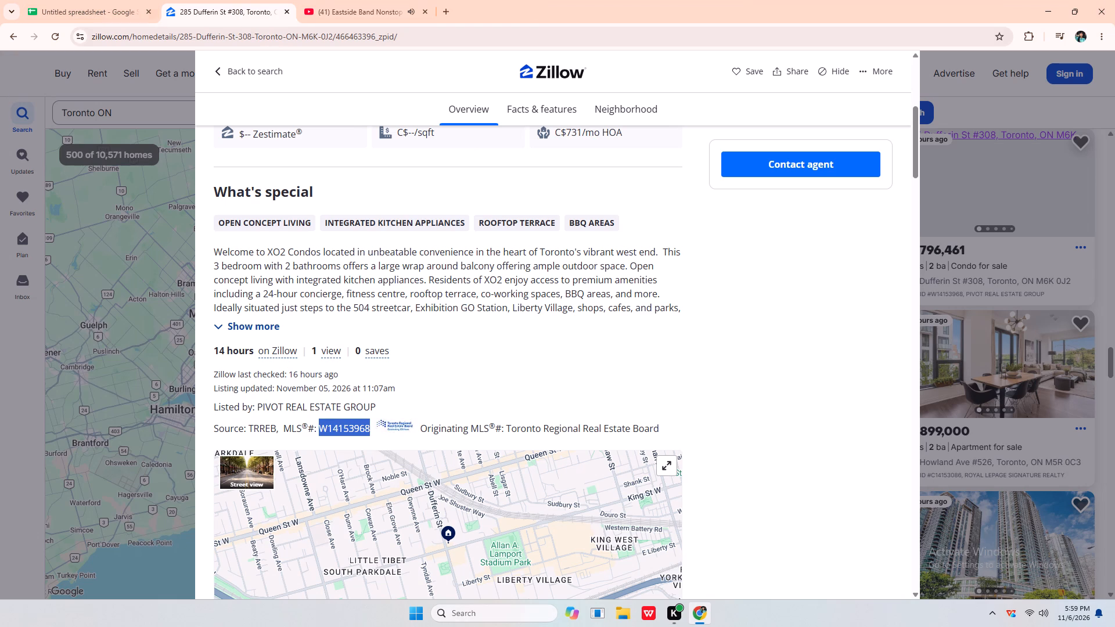
{"action": "left_click", "coordinate": [261, 73]}
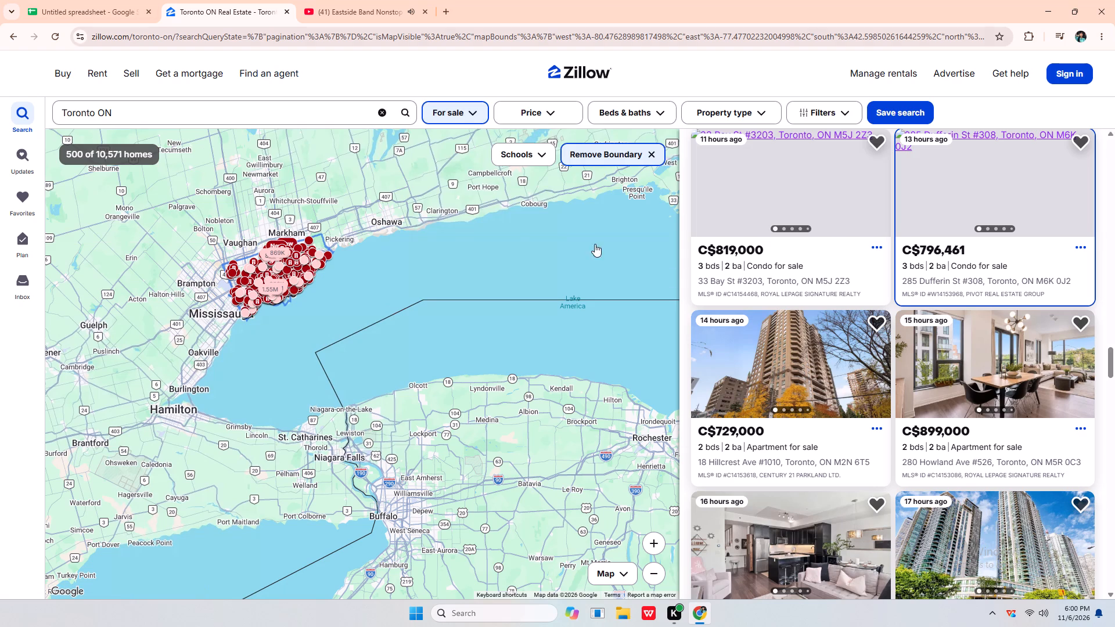
{"action": "left_click", "coordinate": [776, 453]}
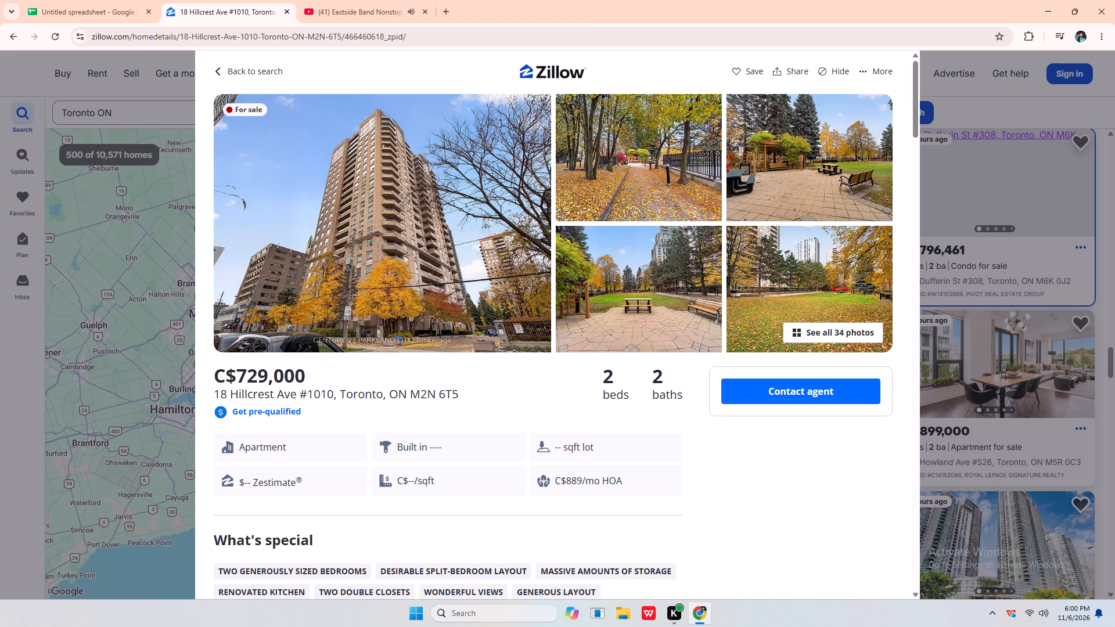
{"action": "left_click_drag", "start_coordinate": [211, 393], "coordinate": [229, 393]}
{"action": "left_click_drag", "start_coordinate": [229, 393], "coordinate": [509, 392]}
{"action": "key", "text": "ctrl+c"}
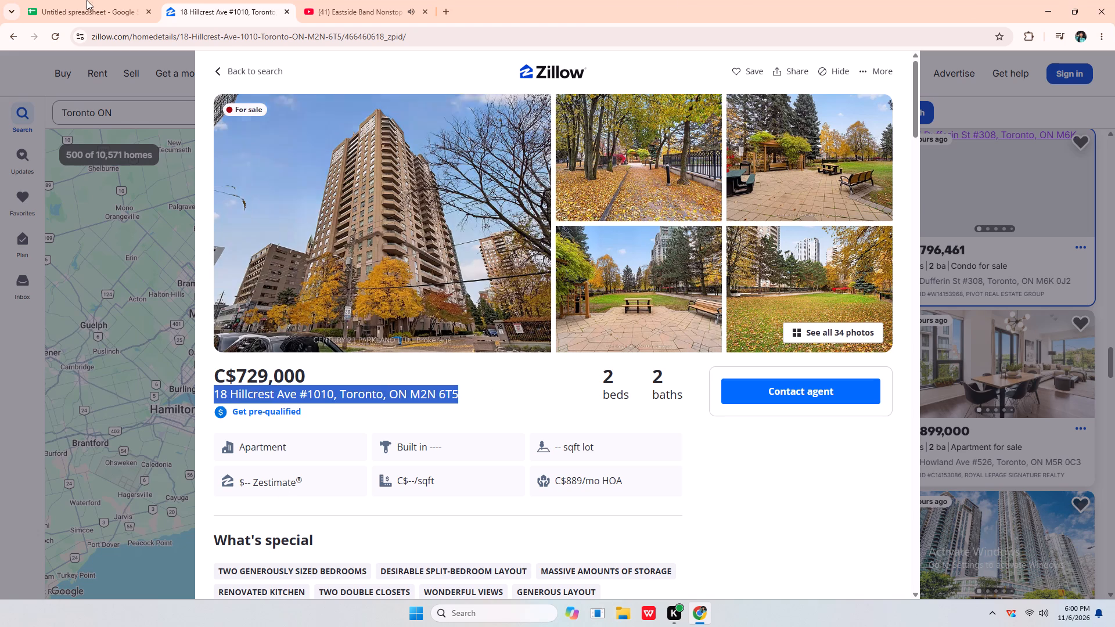
{"action": "left_click", "coordinate": [93, 6]}
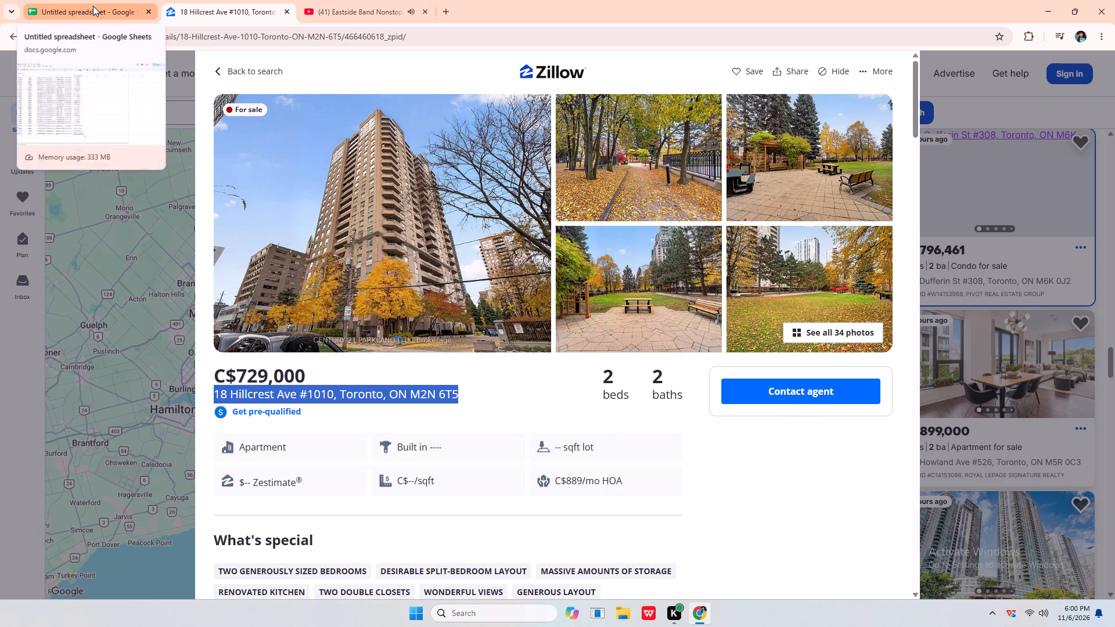
{"action": "left_click", "coordinate": [42, 517]}
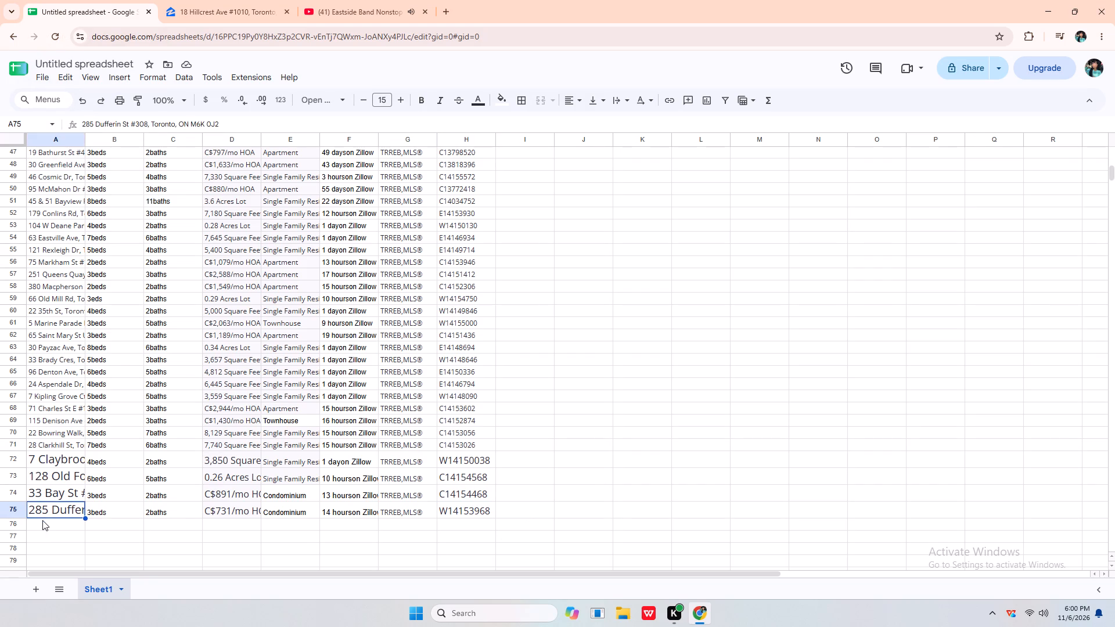
{"action": "left_click", "coordinate": [43, 524]}
{"action": "key", "text": "ctrl+v"}
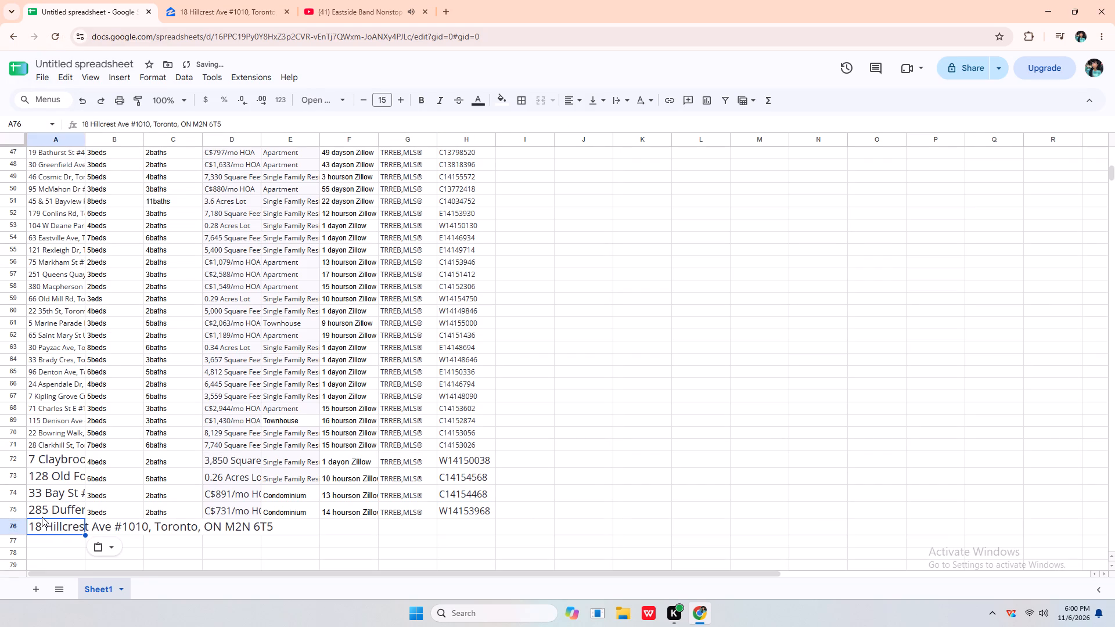
Enter "2beds" in cell B76 and "2baths" in cell C76 for the 18 Hillcrest Ave #1010 listing.
{"action": "scroll", "coordinate": [48, 527], "scroll_direction": "down", "scroll_amount": 1}
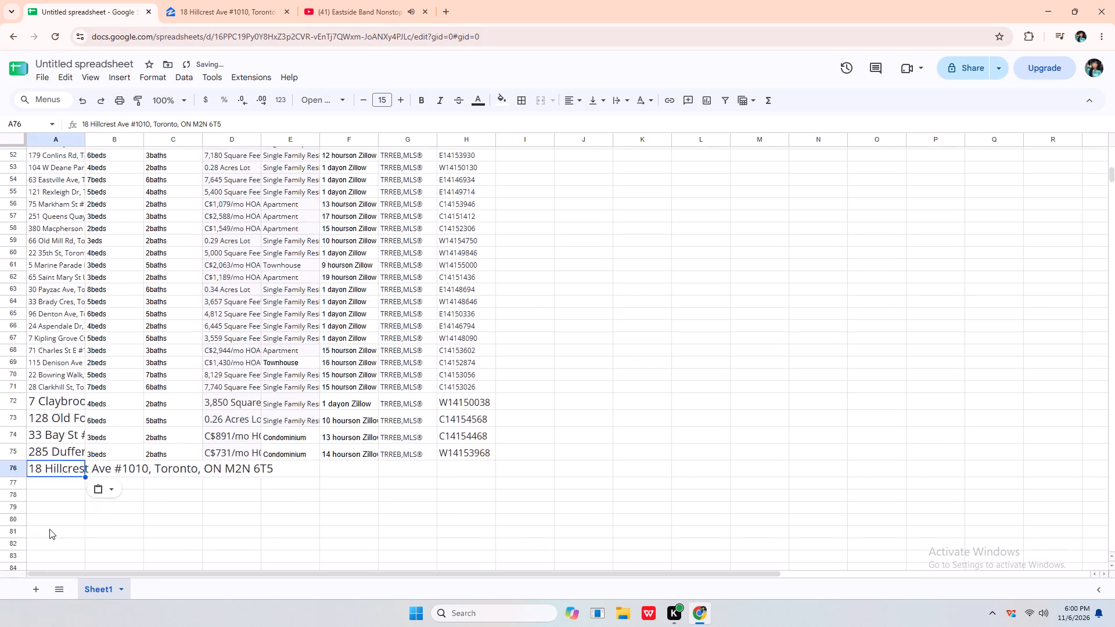
{"action": "scroll", "coordinate": [49, 529], "scroll_direction": "down", "scroll_amount": 1}
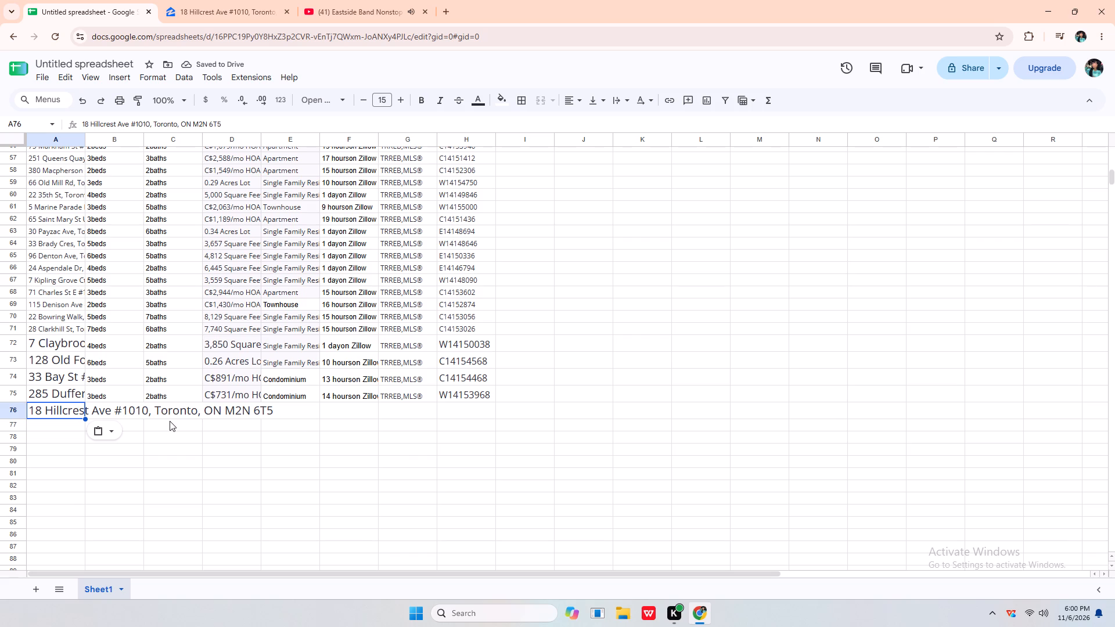
{"action": "key", "text": "Right"}
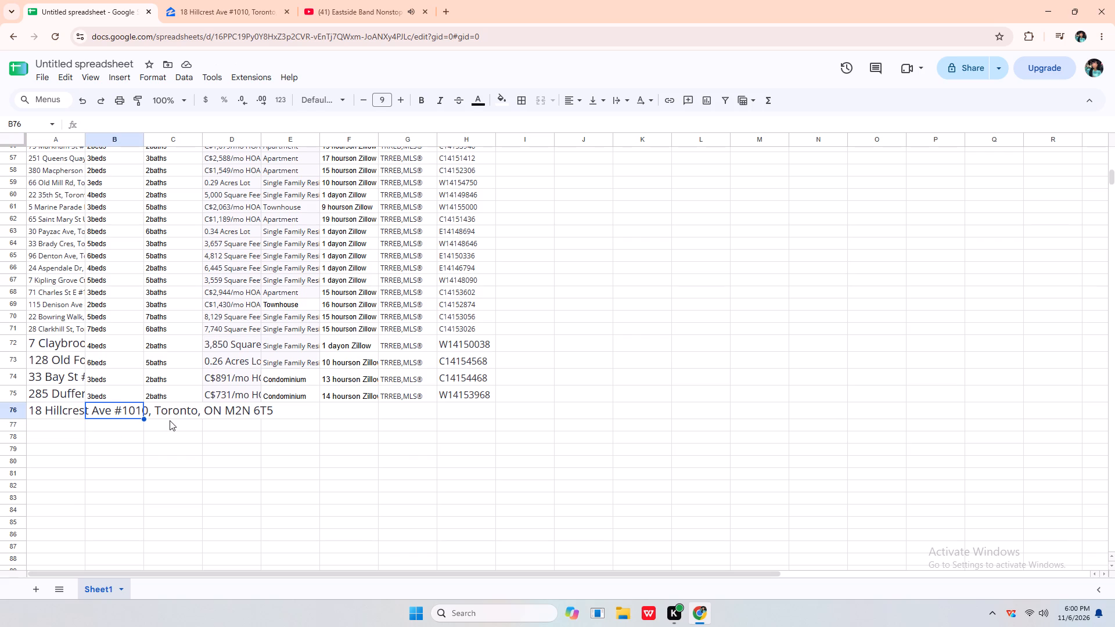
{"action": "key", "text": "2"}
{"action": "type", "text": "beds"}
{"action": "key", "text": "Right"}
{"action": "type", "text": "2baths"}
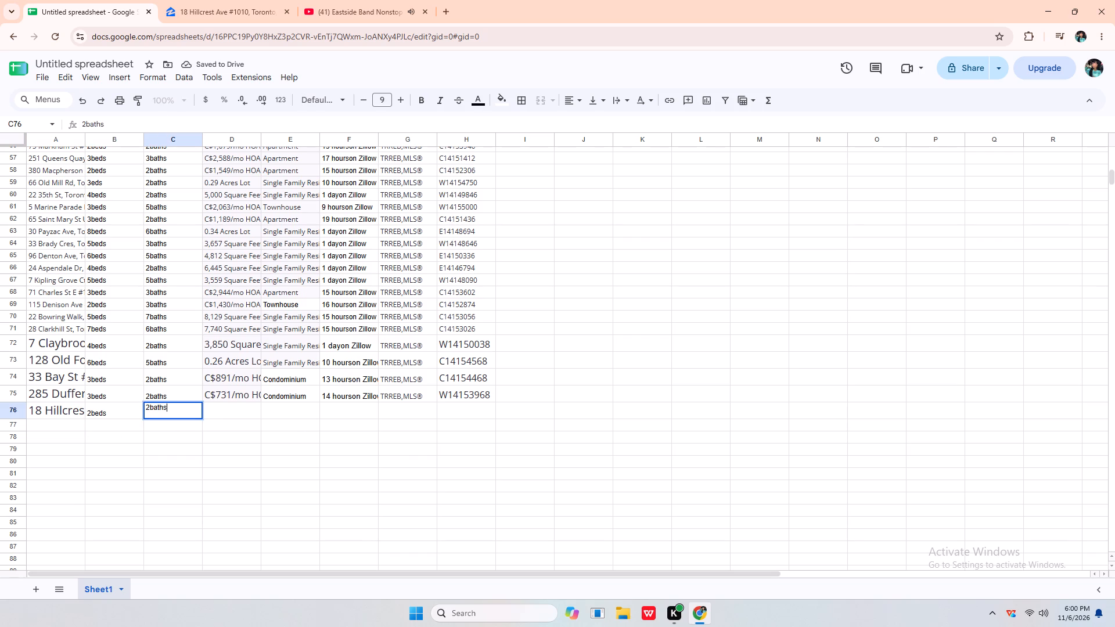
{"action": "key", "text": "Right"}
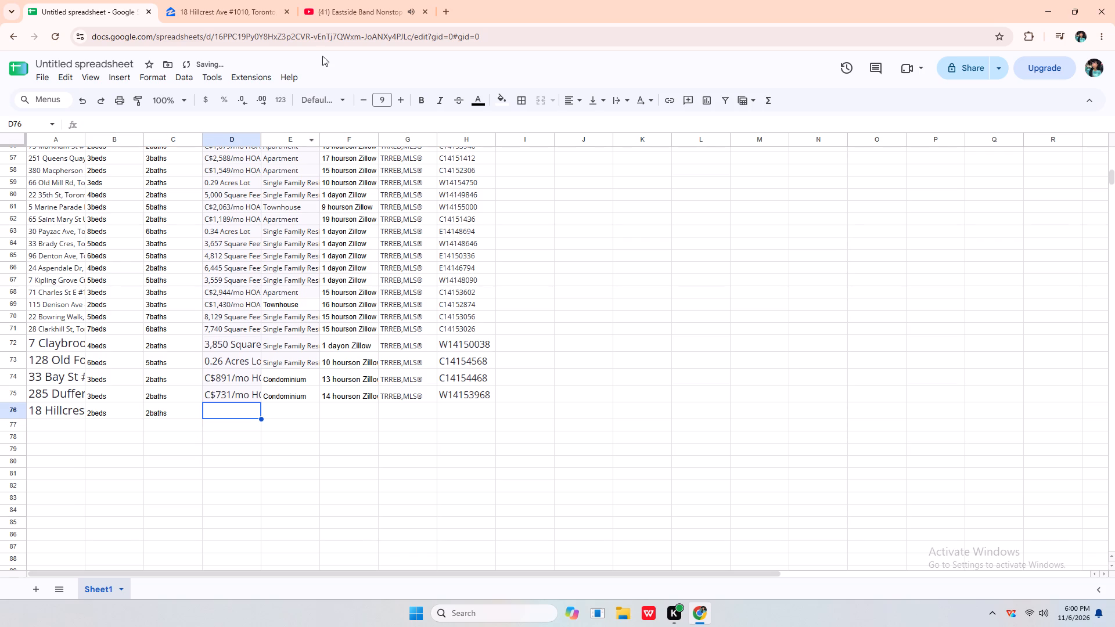
{"action": "left_click", "coordinate": [262, 19]}
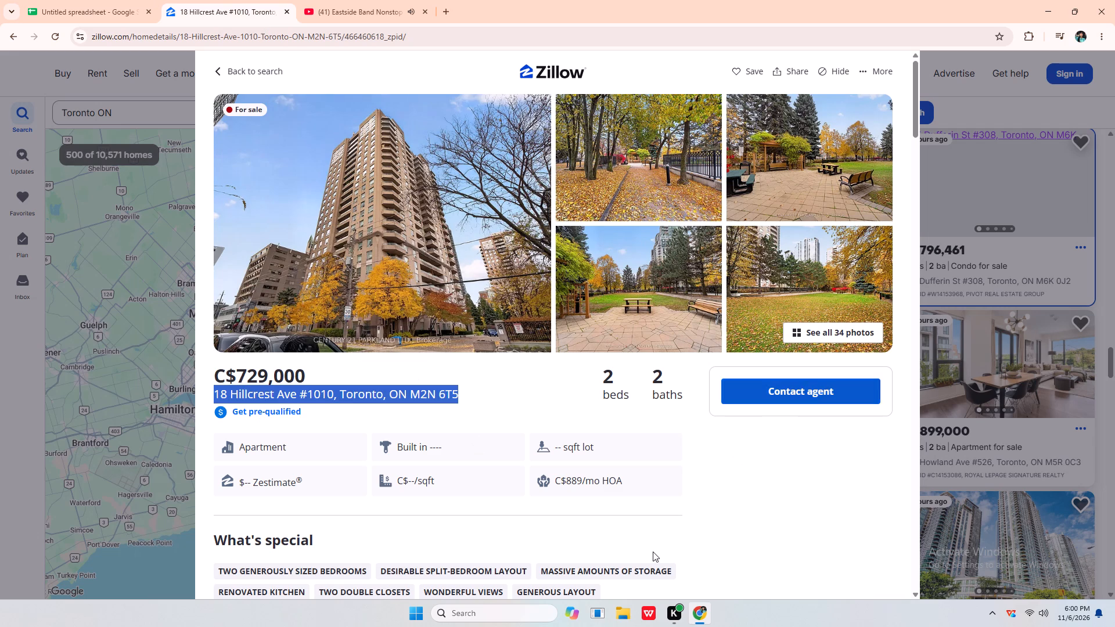
{"action": "scroll", "coordinate": [653, 552], "scroll_direction": "down", "scroll_amount": 3}
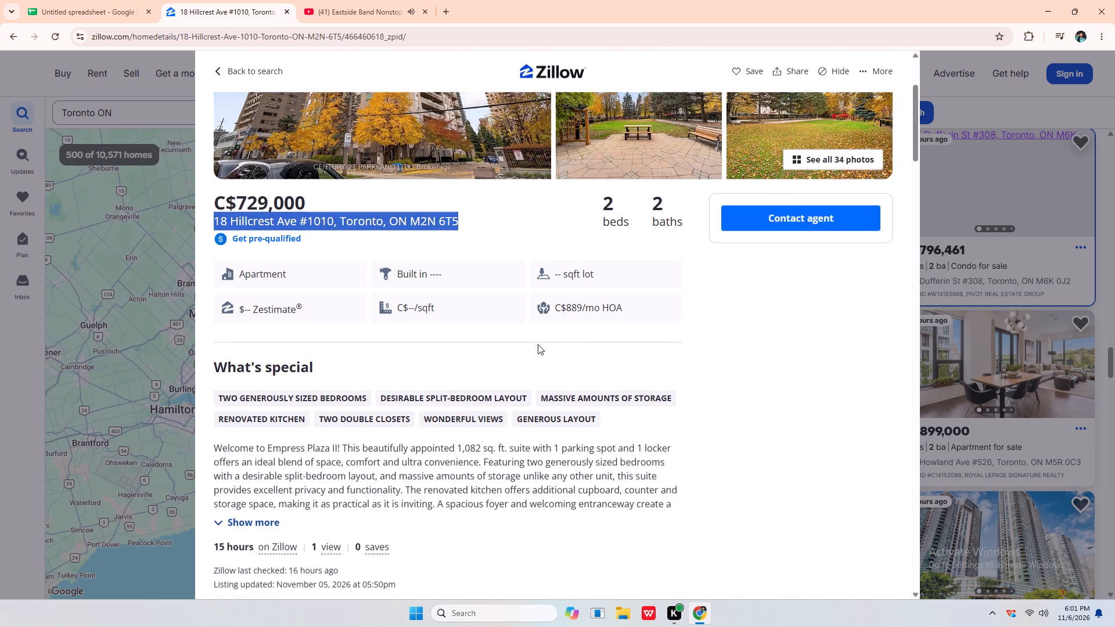
{"action": "left_click_drag", "start_coordinate": [556, 309], "coordinate": [631, 300]}
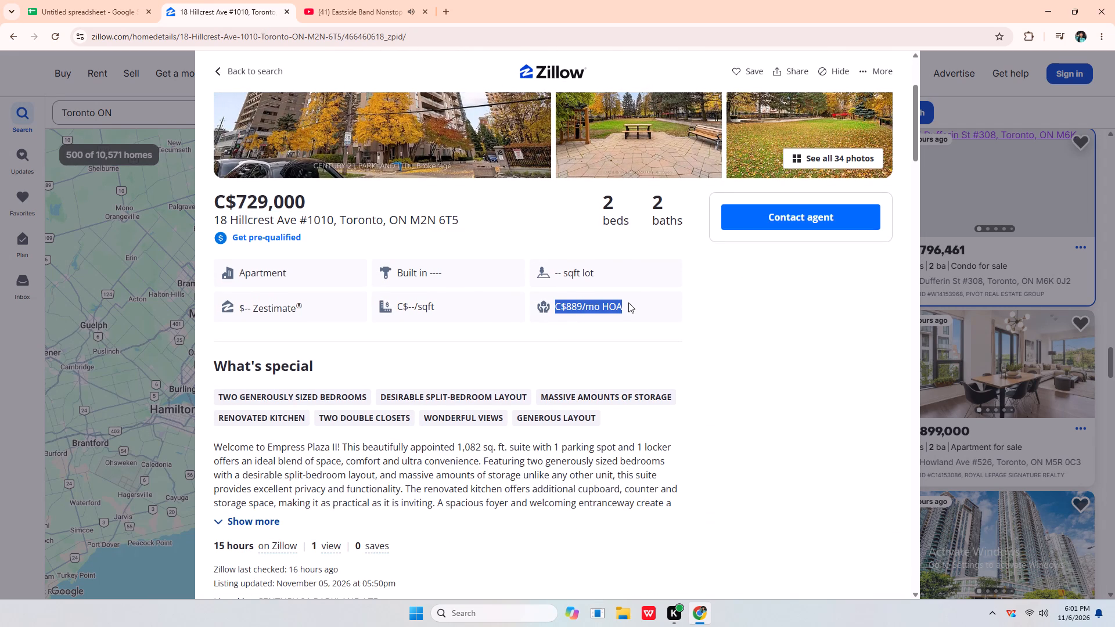
{"action": "key", "text": "ctrl+c"}
{"action": "left_click", "coordinate": [94, 13]}
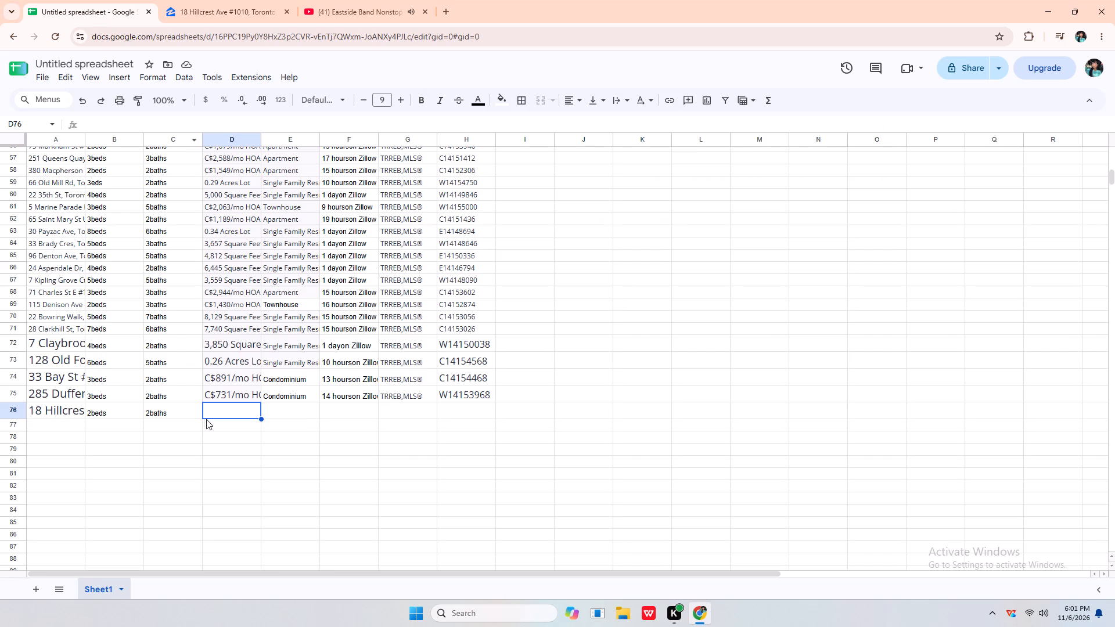
{"action": "key", "text": "ctrl+v"}
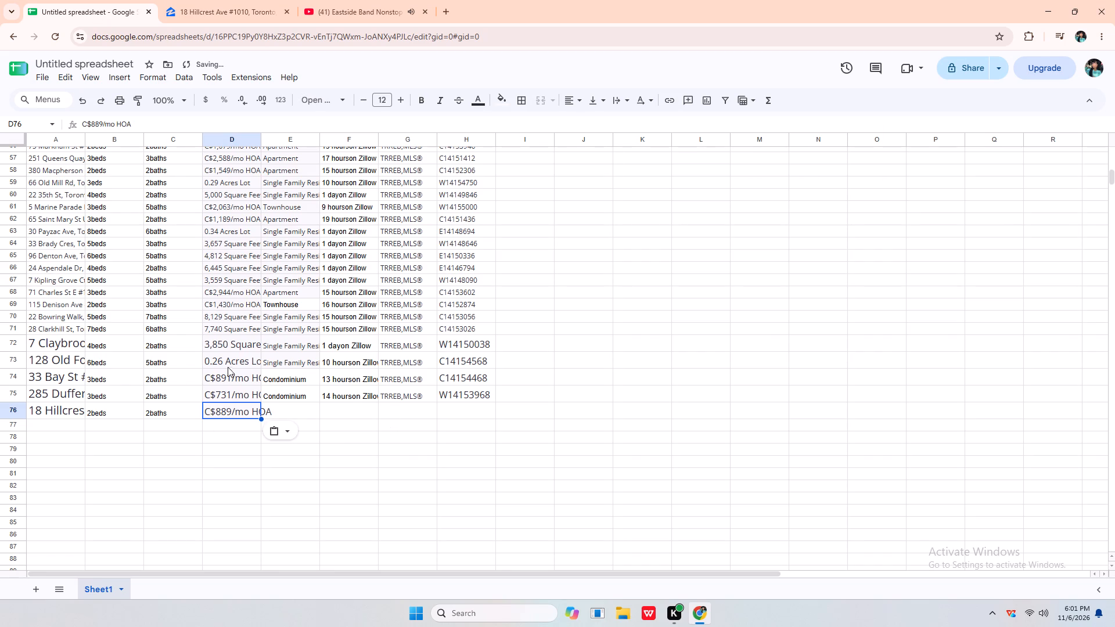
Copy the property type "Apartment" from cell E68 into cell E76.
{"action": "left_click", "coordinate": [293, 290]}
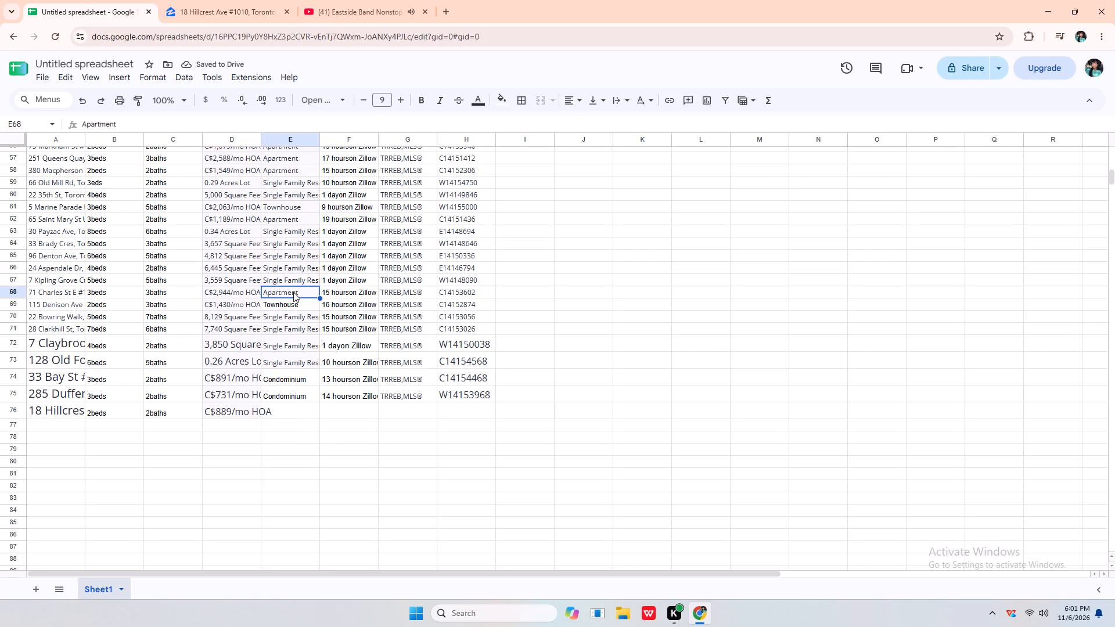
{"action": "key", "text": "ctrl+c"}
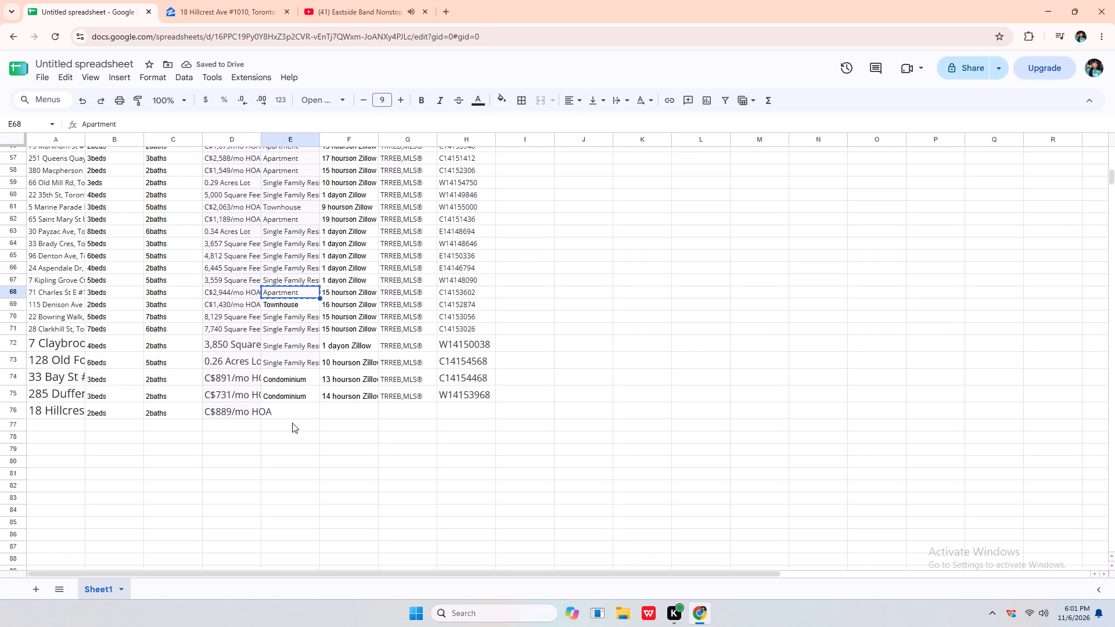
{"action": "left_click", "coordinate": [287, 415]}
{"action": "key", "text": "ctrl+v"}
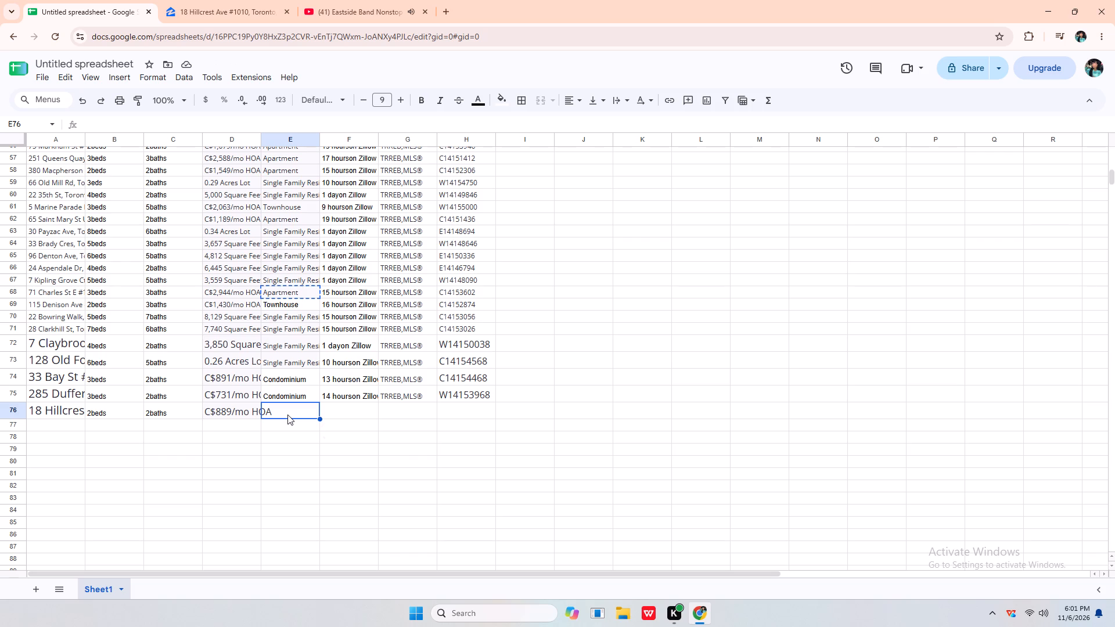
{"action": "left_click", "coordinate": [197, 12]}
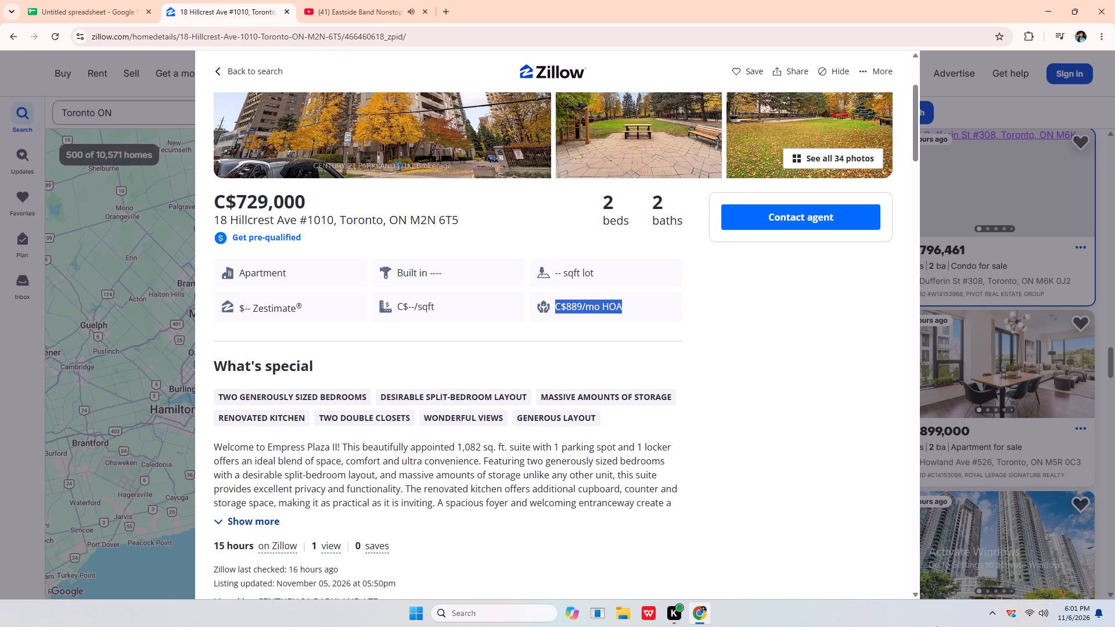
{"action": "scroll", "coordinate": [785, 478], "scroll_direction": "down", "scroll_amount": 5}
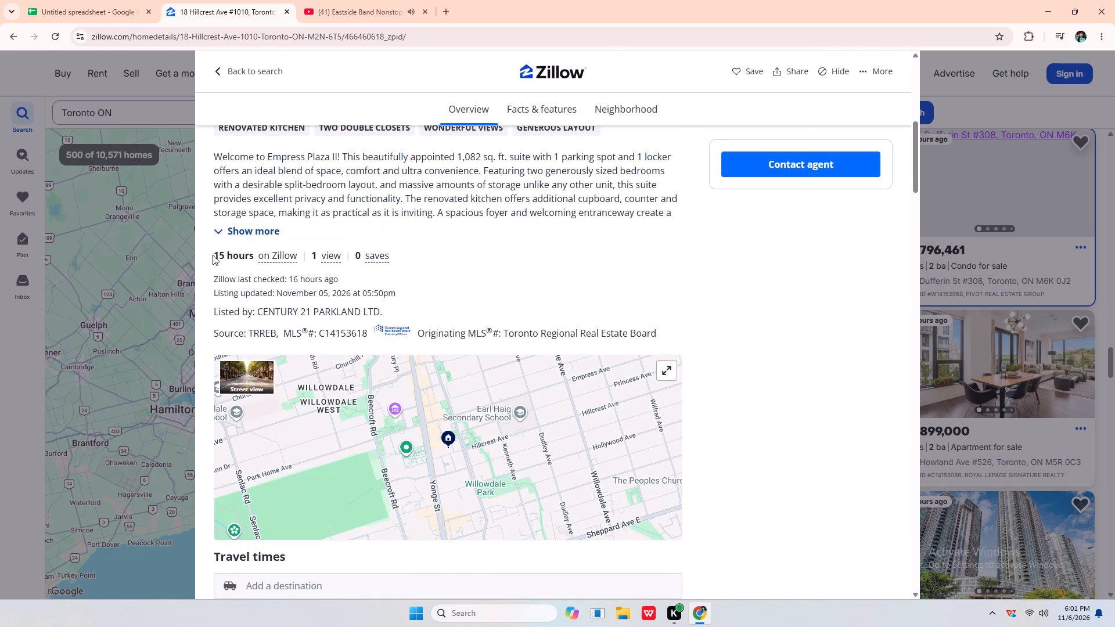
{"action": "left_click_drag", "start_coordinate": [213, 253], "coordinate": [299, 253]}
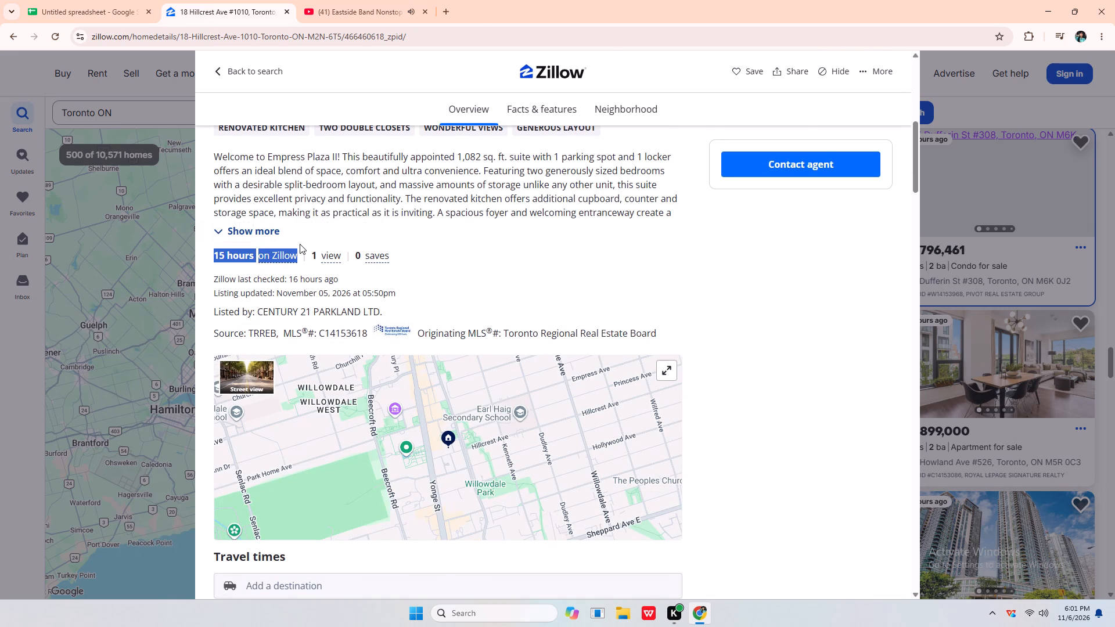
{"action": "key", "text": "ctrl+c"}
{"action": "left_click", "coordinate": [84, 7]}
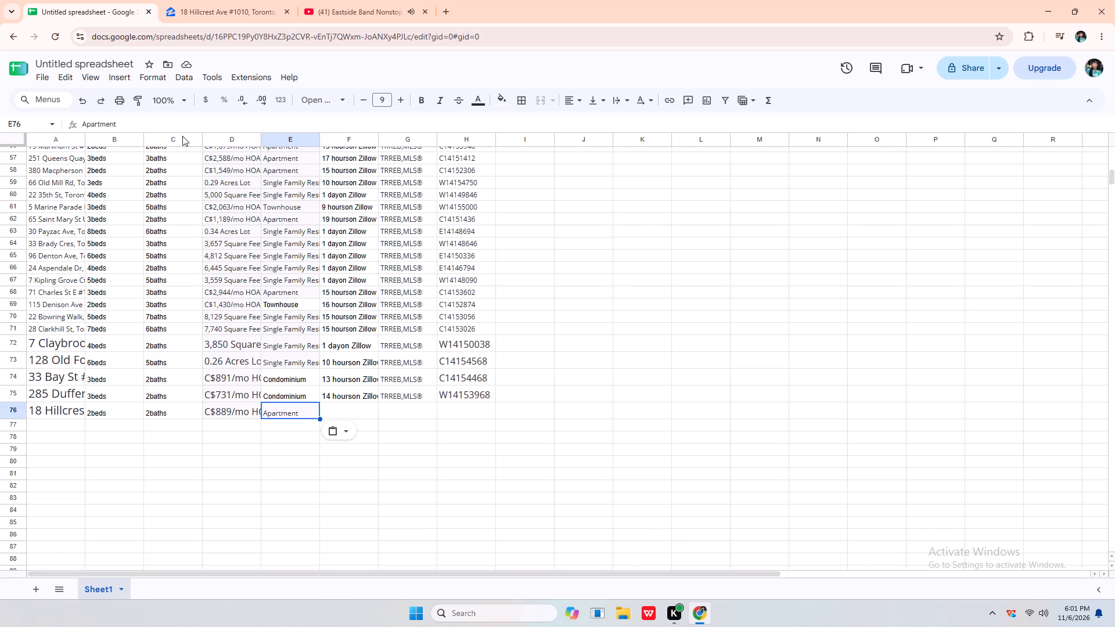
{"action": "left_click", "coordinate": [355, 416]}
{"action": "key", "text": "ctrl+v"}
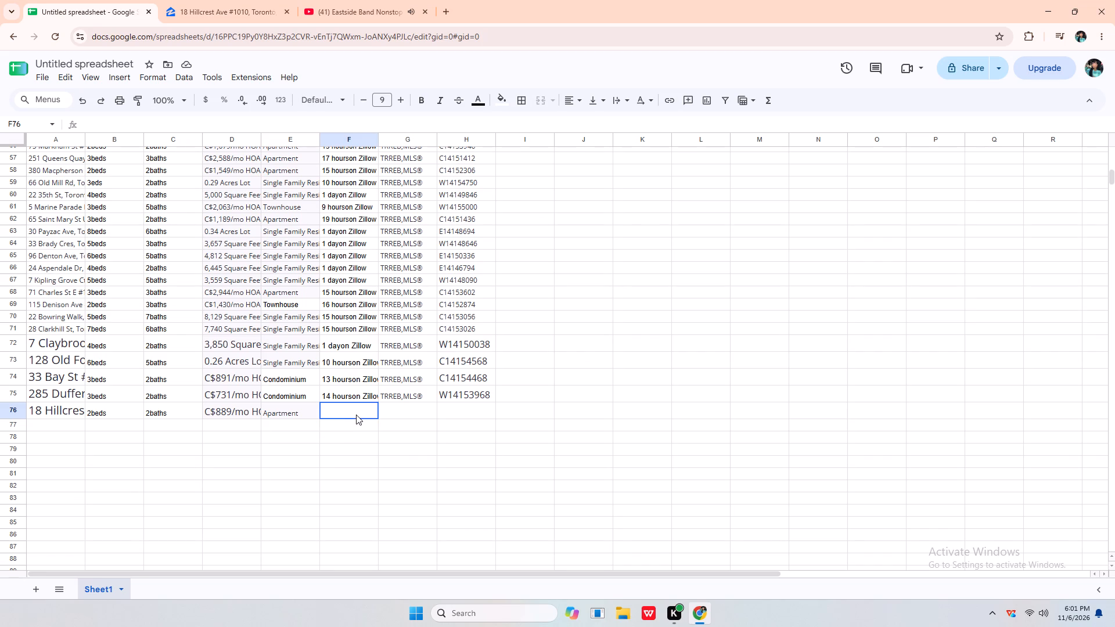
Copy the source text "TRREB,MLS®" from cell G75 into cell G76.
{"action": "left_click", "coordinate": [402, 391]}
{"action": "key", "text": "ctrl+c"}
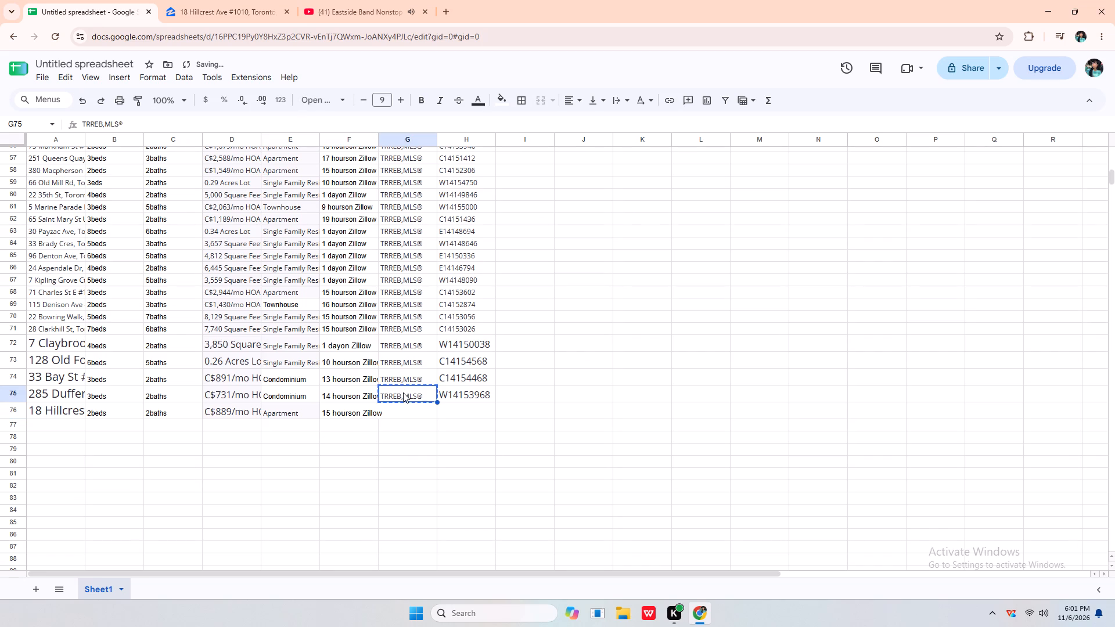
{"action": "key", "text": "Down"}
{"action": "key", "text": "ctrl+v"}
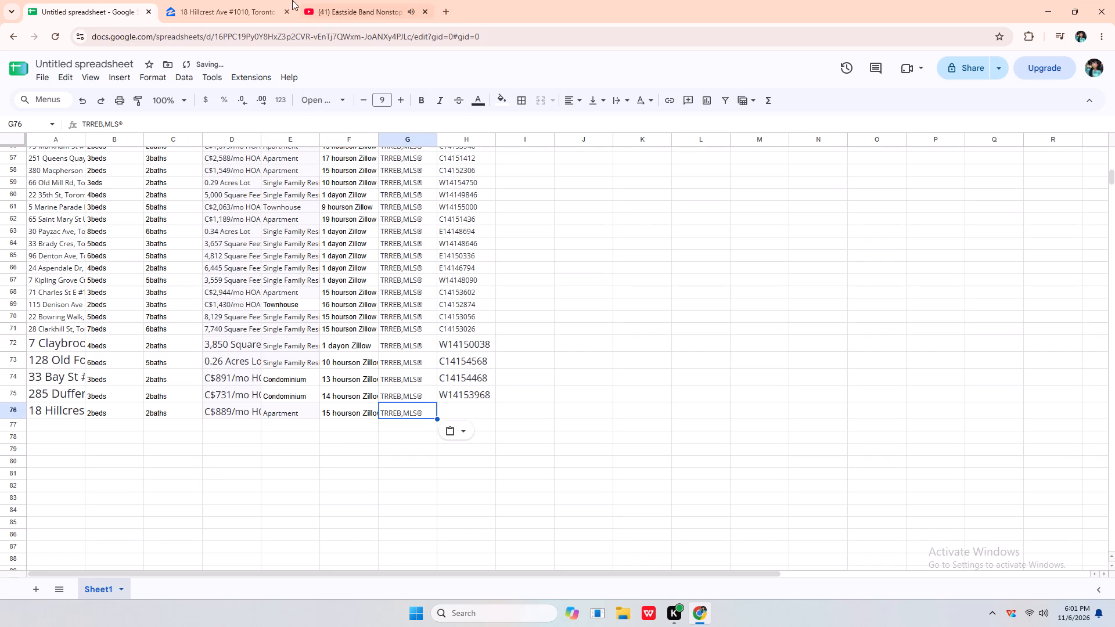
{"action": "left_click", "coordinate": [213, 5]}
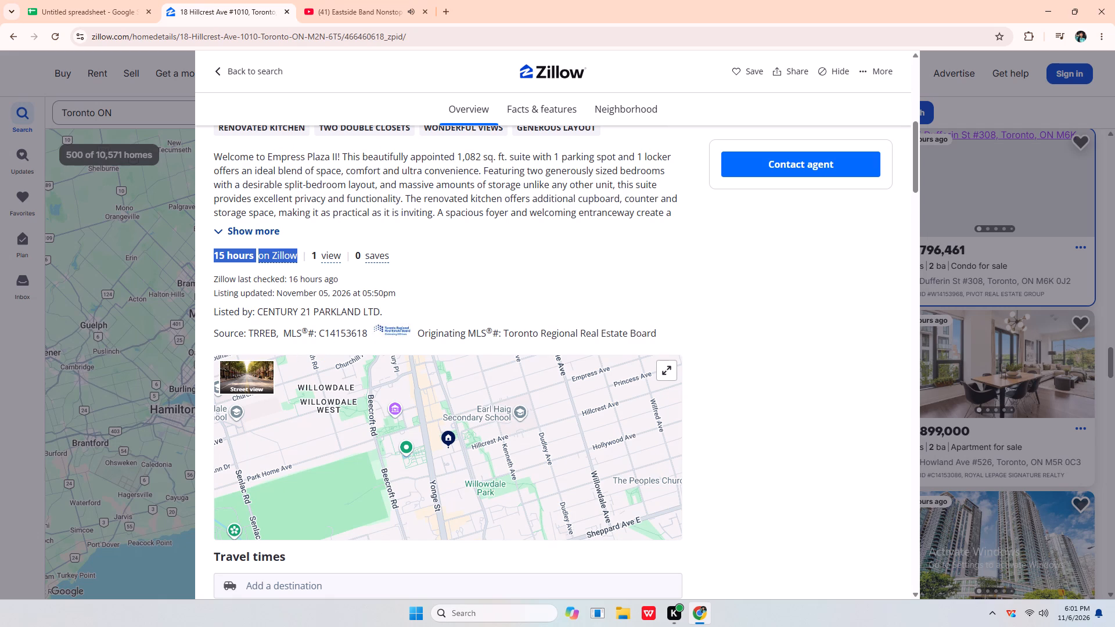
{"action": "left_click_drag", "start_coordinate": [319, 332], "coordinate": [366, 332]}
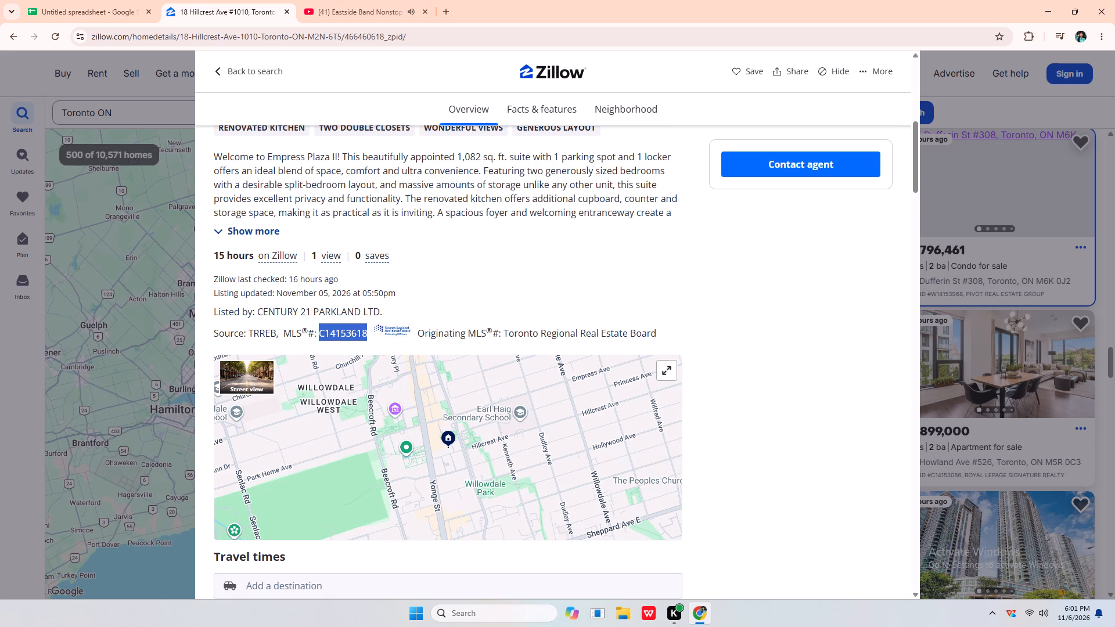
{"action": "key", "text": "ctrl+c"}
{"action": "left_click", "coordinate": [107, 11]}
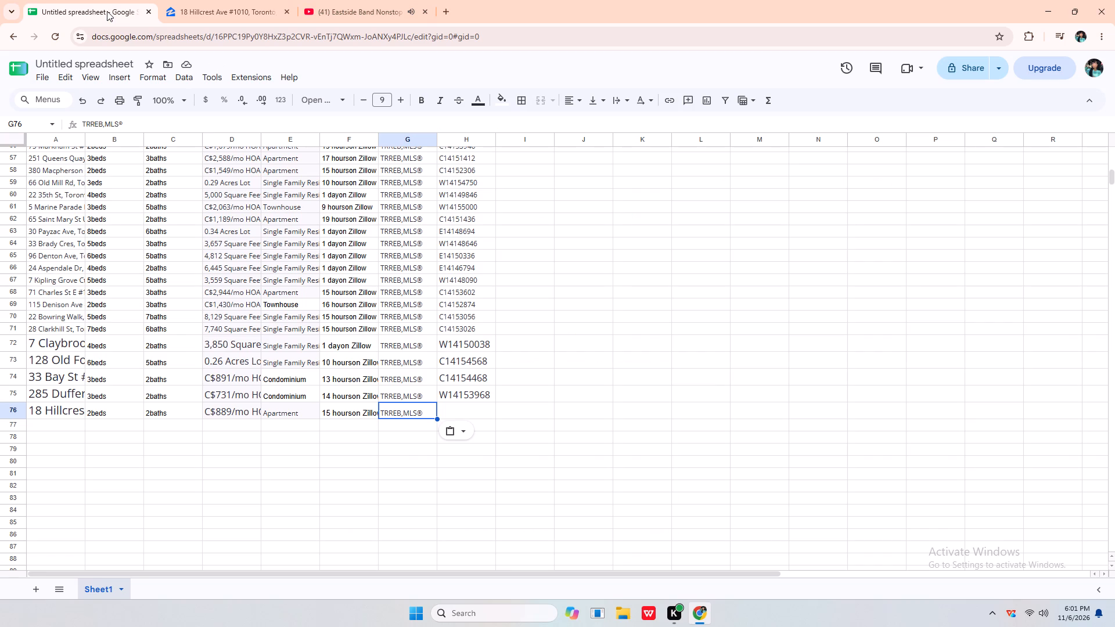
{"action": "left_click", "coordinate": [486, 408]}
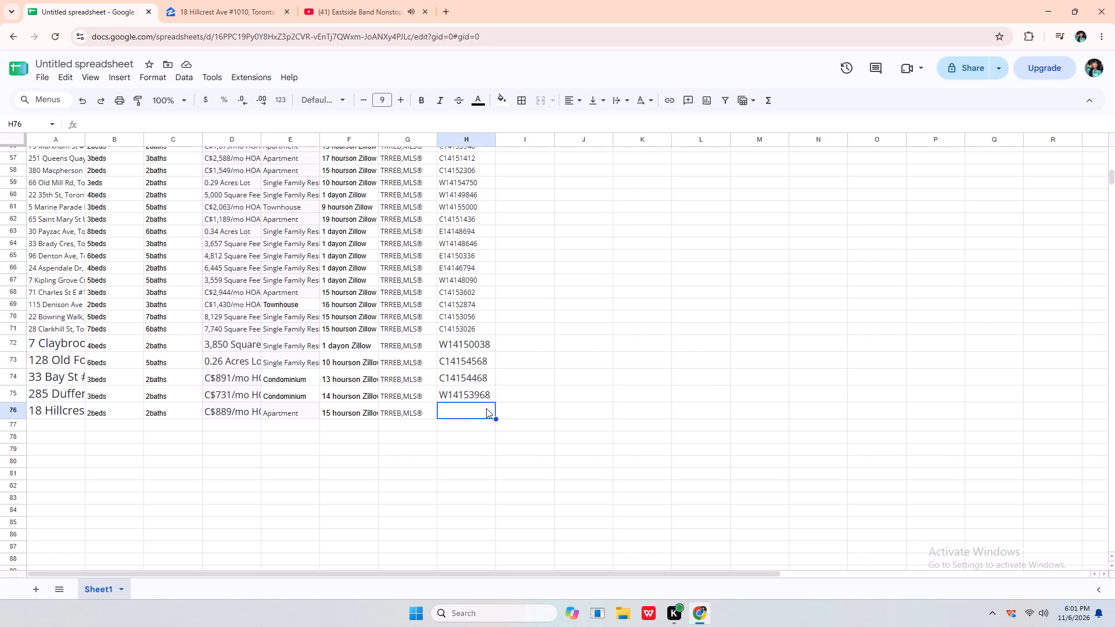
{"action": "key", "text": "ctrl+v"}
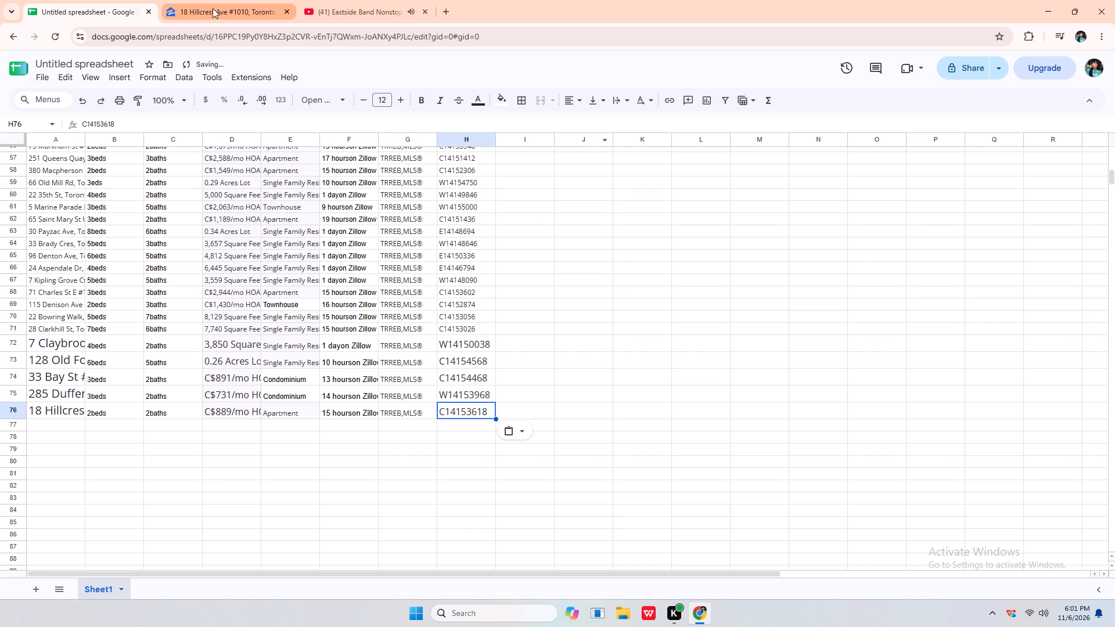
Open the 280 Howland Ave #526 listing from the Zillow search results and copy its full address into cell A77 of the spreadsheet.
{"action": "left_click", "coordinate": [211, 8]}
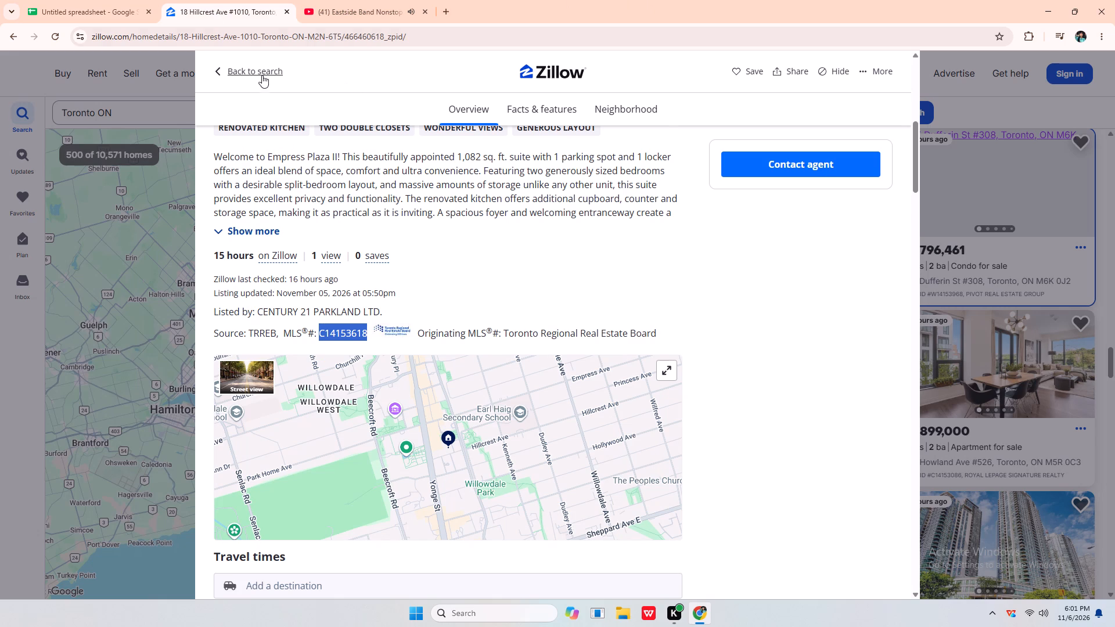
{"action": "left_click", "coordinate": [261, 74]}
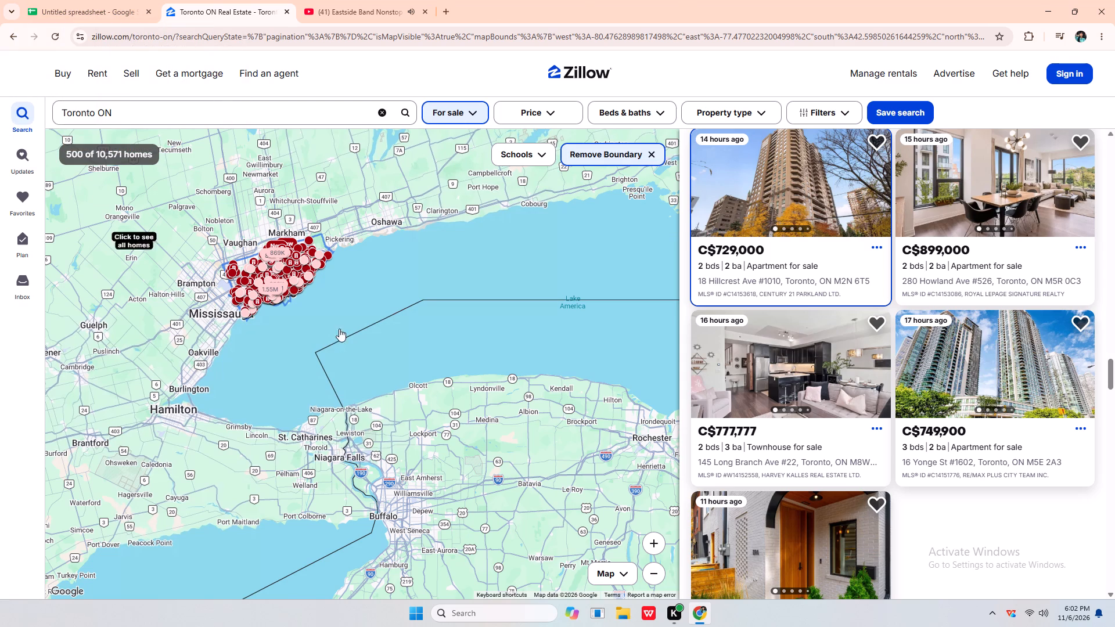
{"action": "left_click", "coordinate": [1053, 271]}
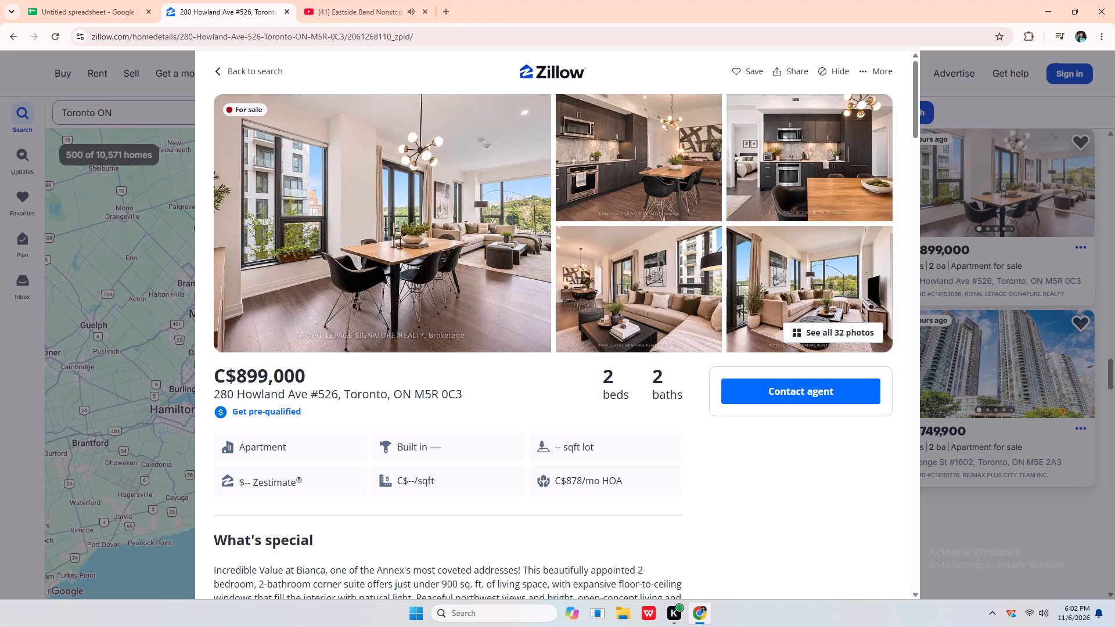
{"action": "left_click_drag", "start_coordinate": [212, 395], "coordinate": [477, 417]}
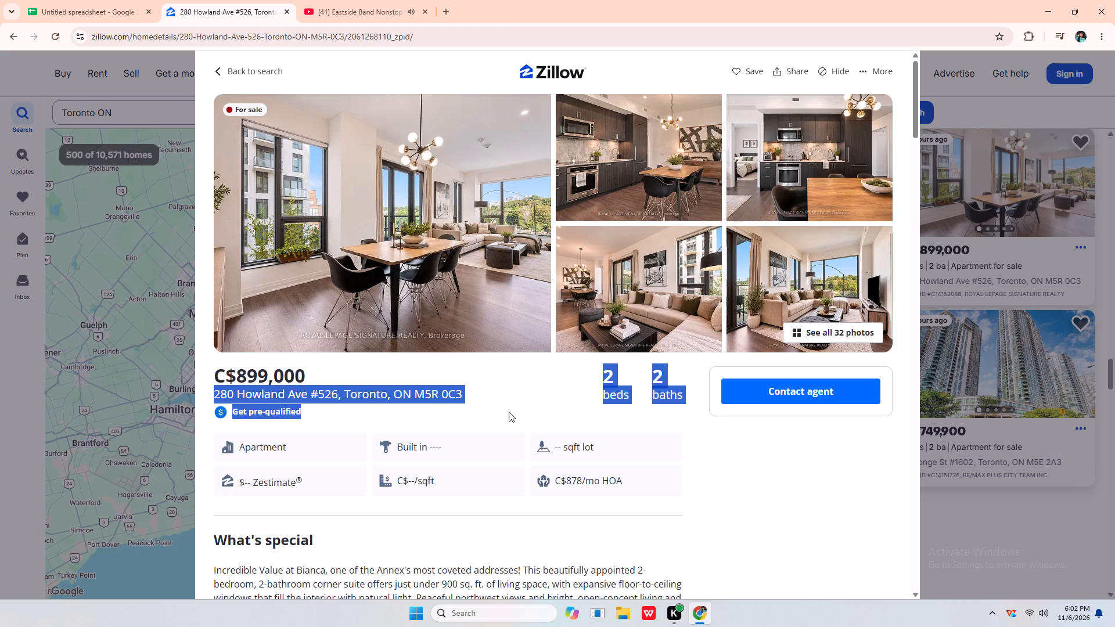
{"action": "left_click", "coordinate": [521, 402]}
{"action": "left_click", "coordinate": [777, 531]}
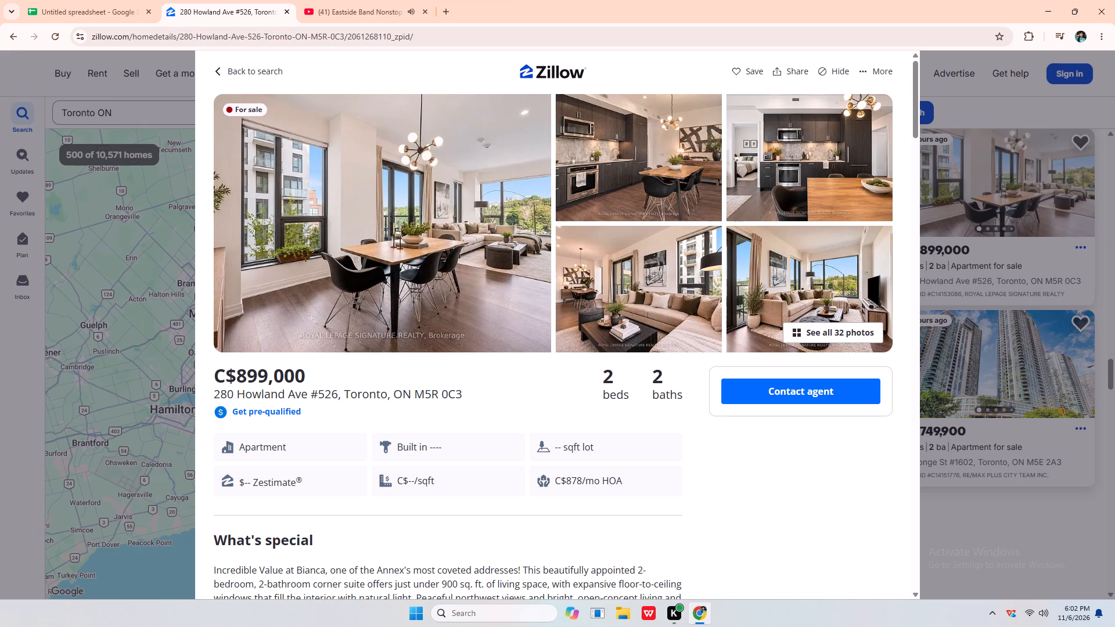
{"action": "left_click_drag", "start_coordinate": [215, 394], "coordinate": [462, 389]}
{"action": "key", "text": "ctrl+c"}
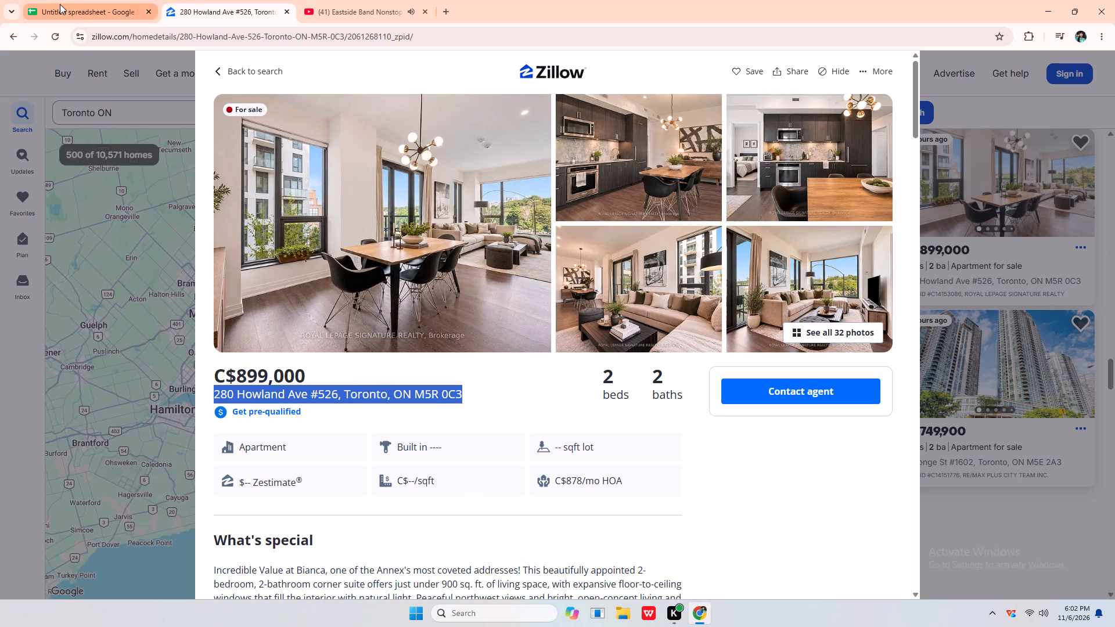
{"action": "left_click", "coordinate": [60, 4]}
{"action": "left_click", "coordinate": [54, 423]}
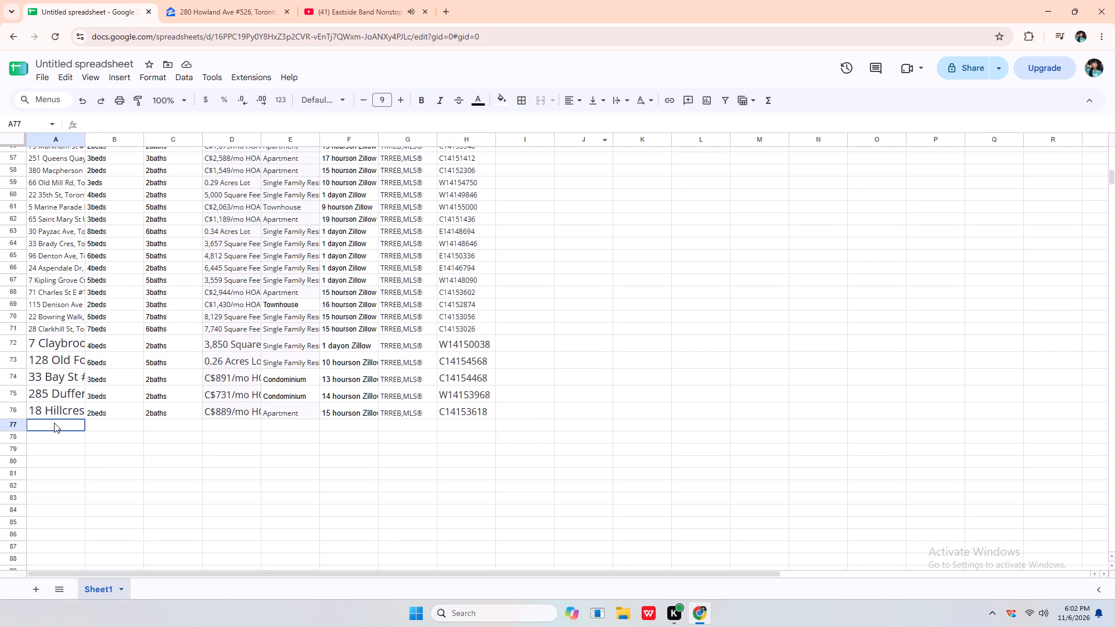
{"action": "key", "text": "ctrl+v"}
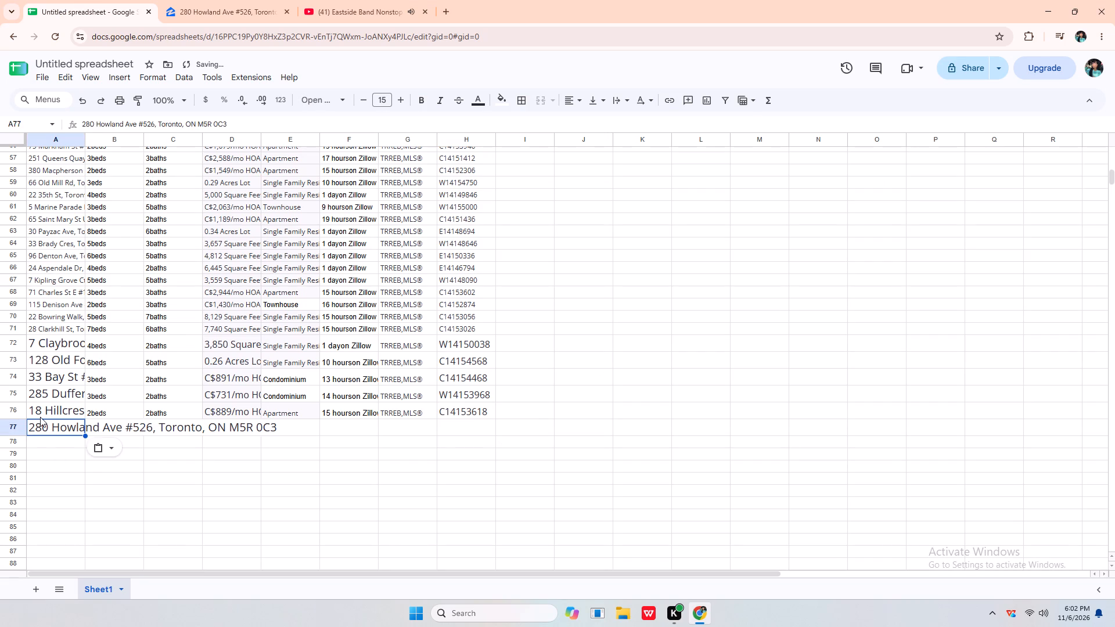
{"action": "key", "text": "Right"}
{"action": "key", "text": "Right"}
{"action": "key", "text": "Left"}
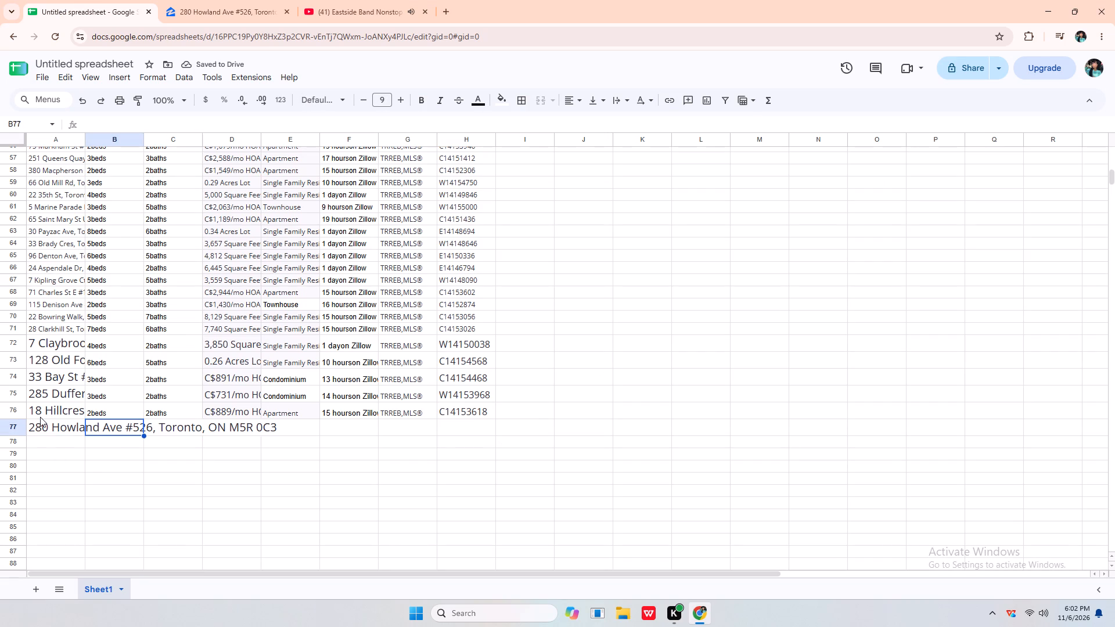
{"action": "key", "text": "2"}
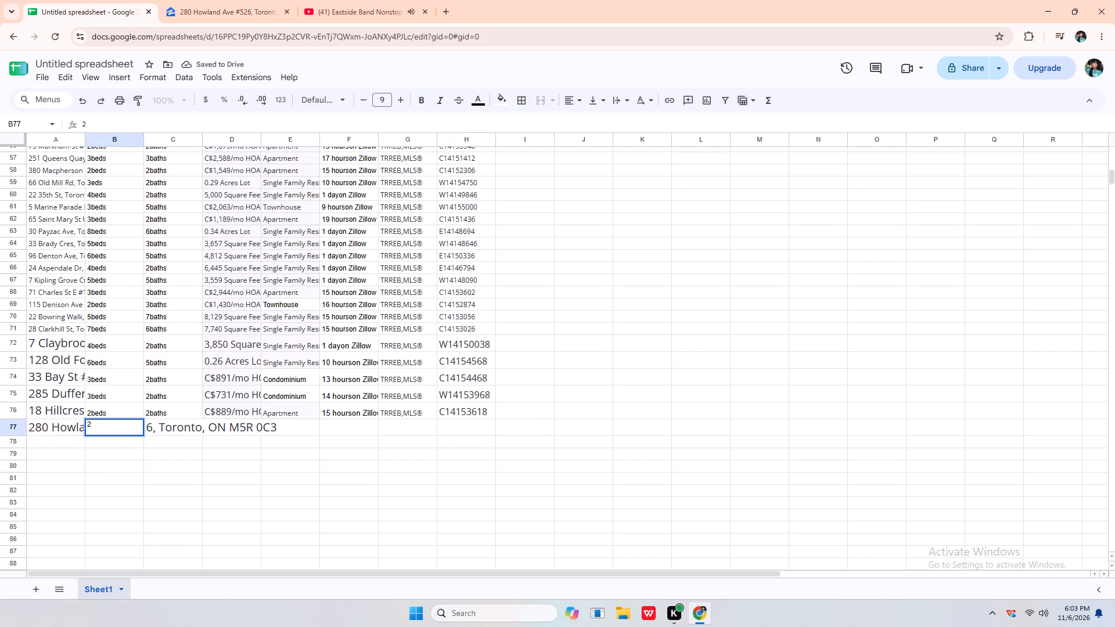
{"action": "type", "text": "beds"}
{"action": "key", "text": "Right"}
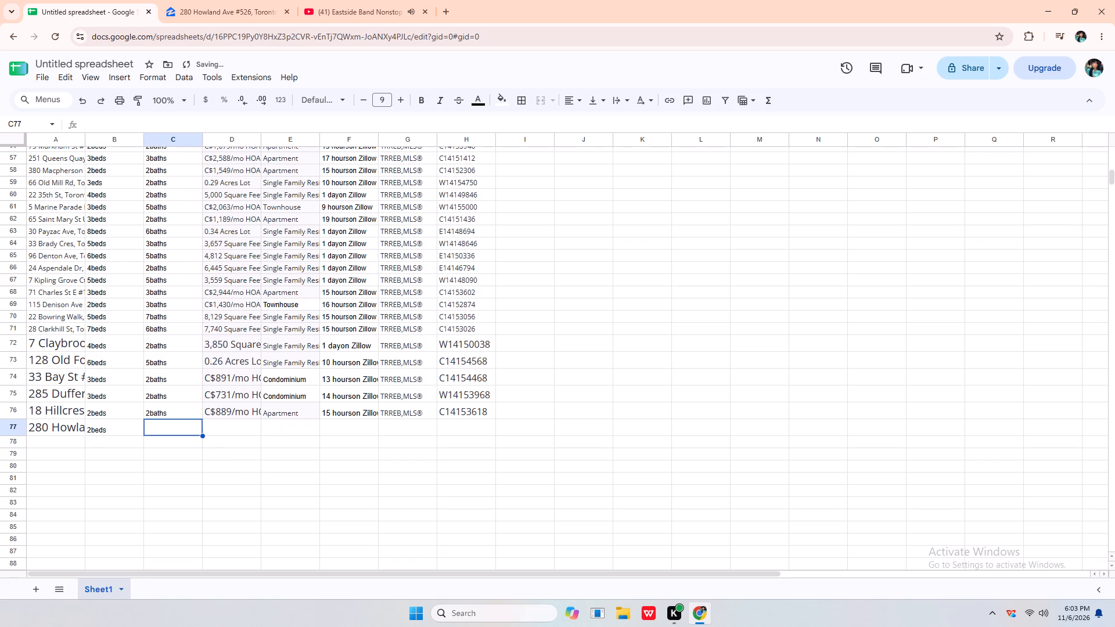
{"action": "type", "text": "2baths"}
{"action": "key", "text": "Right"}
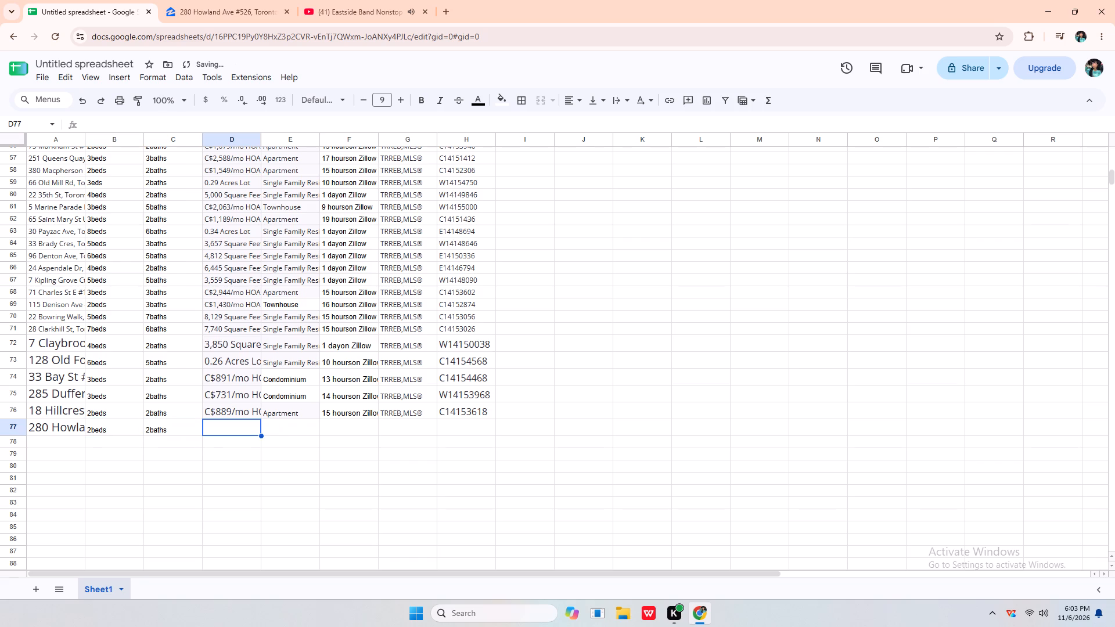
{"action": "left_click", "coordinate": [175, 15]}
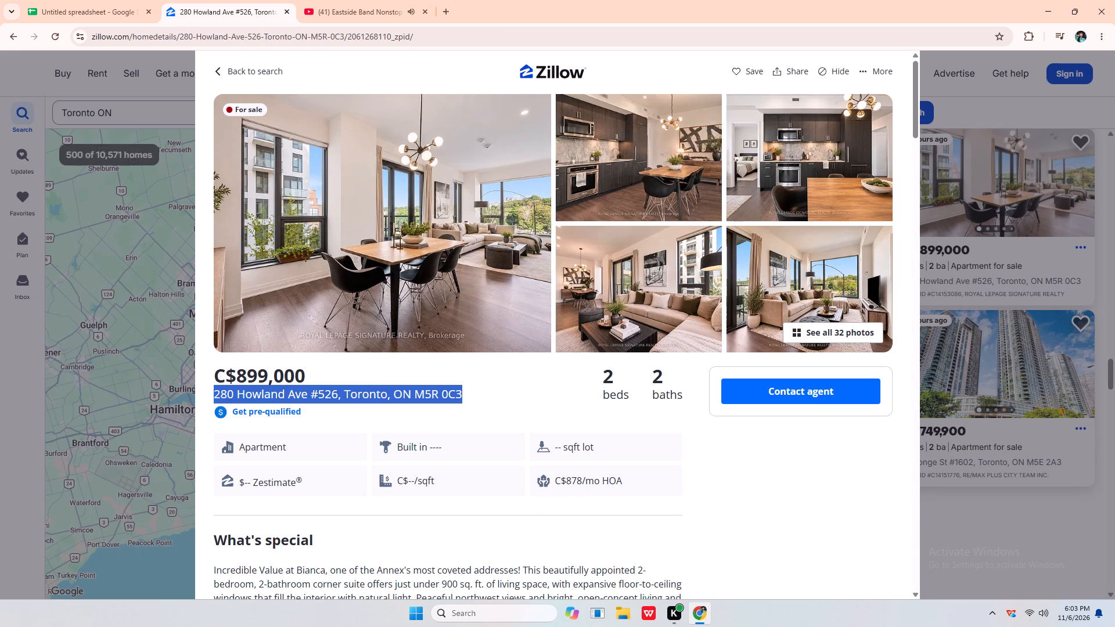
{"action": "left_click_drag", "start_coordinate": [556, 478], "coordinate": [631, 487]}
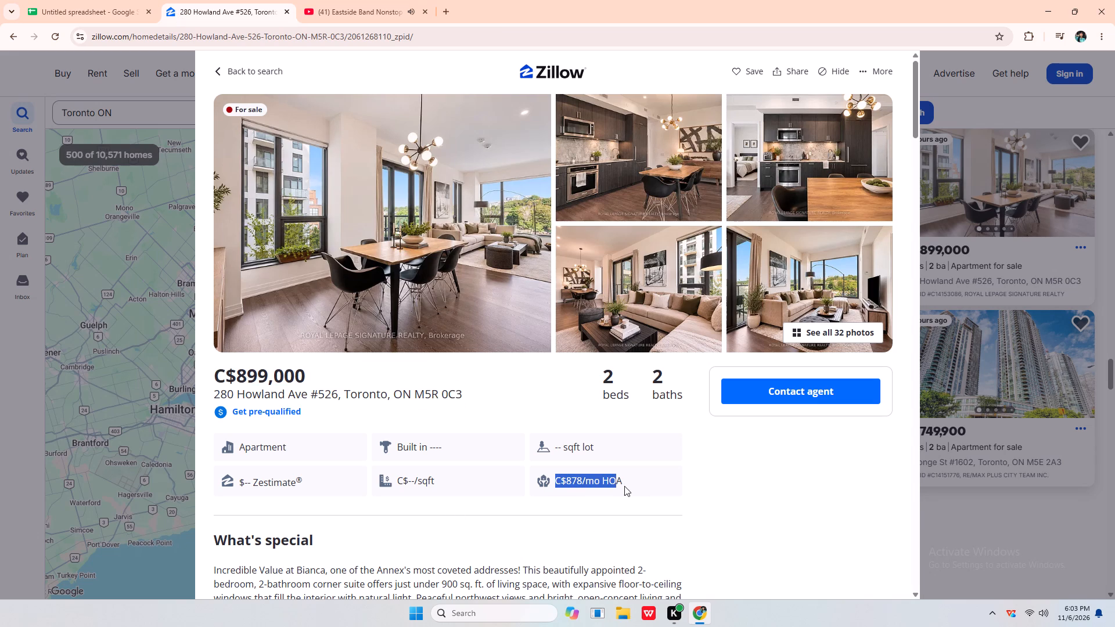
{"action": "key", "text": "ctrl+c"}
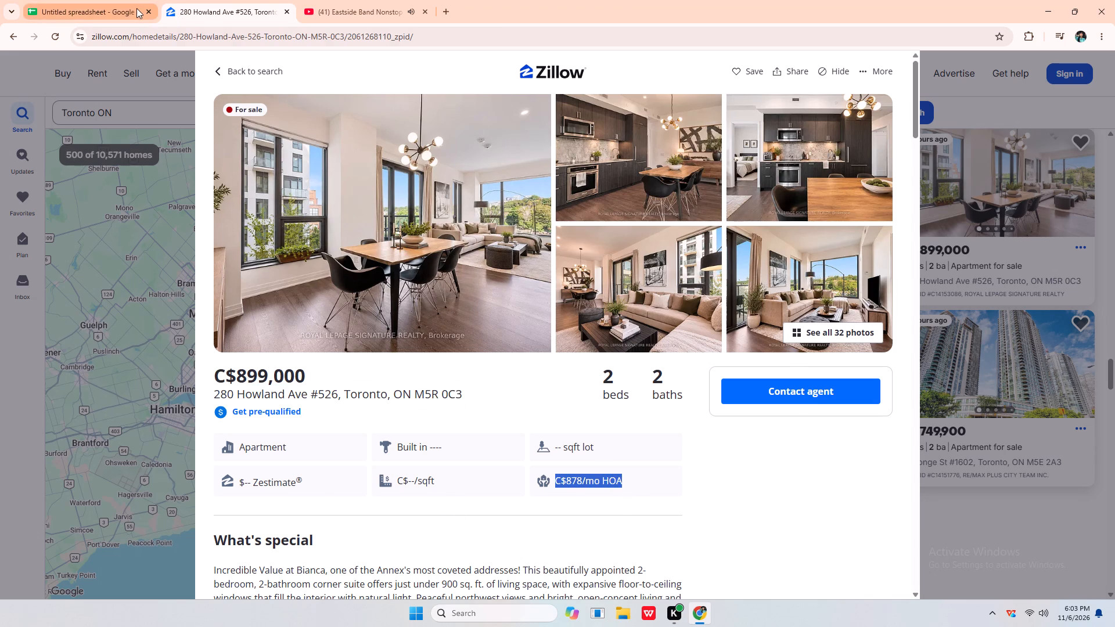
{"action": "left_click", "coordinate": [136, 8]}
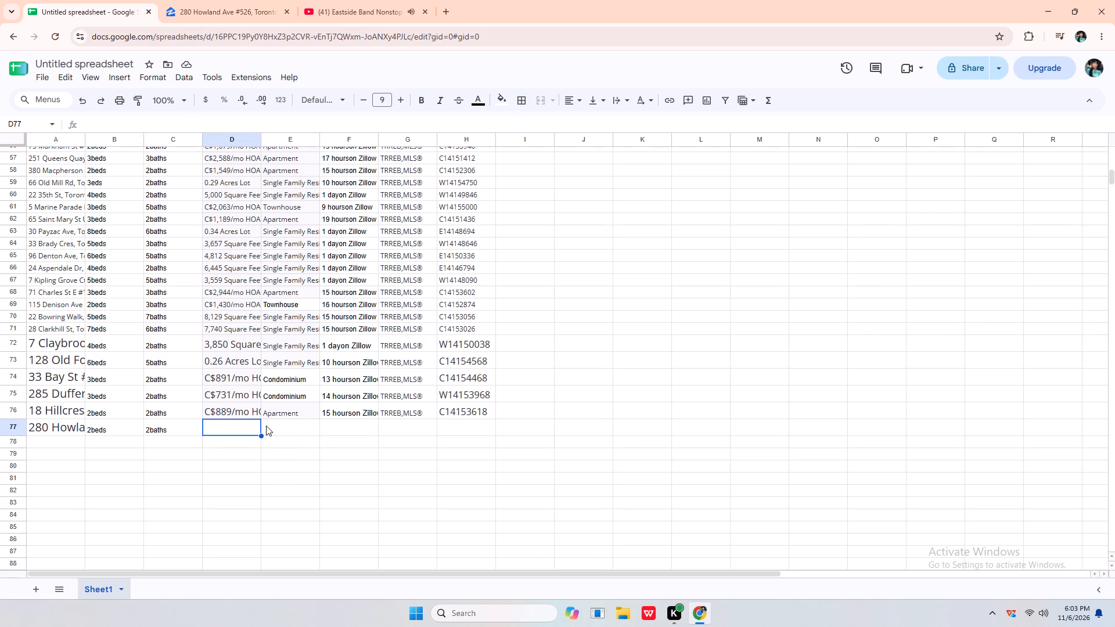
{"action": "key", "text": "ctrl+v"}
Copy the property type "Apartment" from cell E76 into cell E77.
{"action": "left_click", "coordinate": [291, 409]}
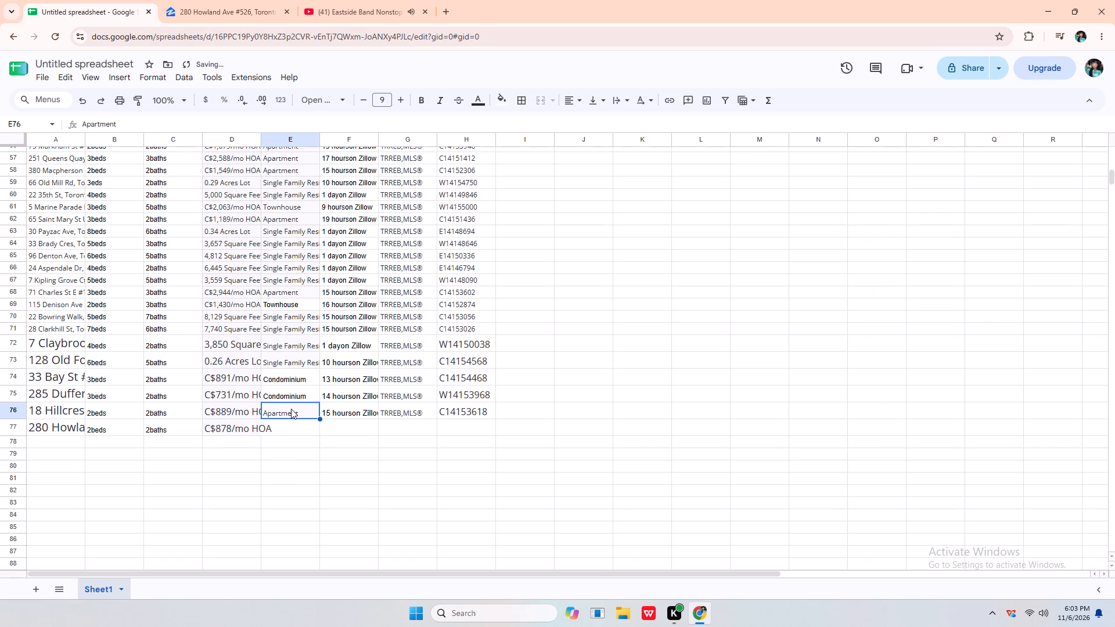
{"action": "key", "text": "ctrl+c"}
{"action": "key", "text": "Down"}
{"action": "key", "text": "ctrl+v"}
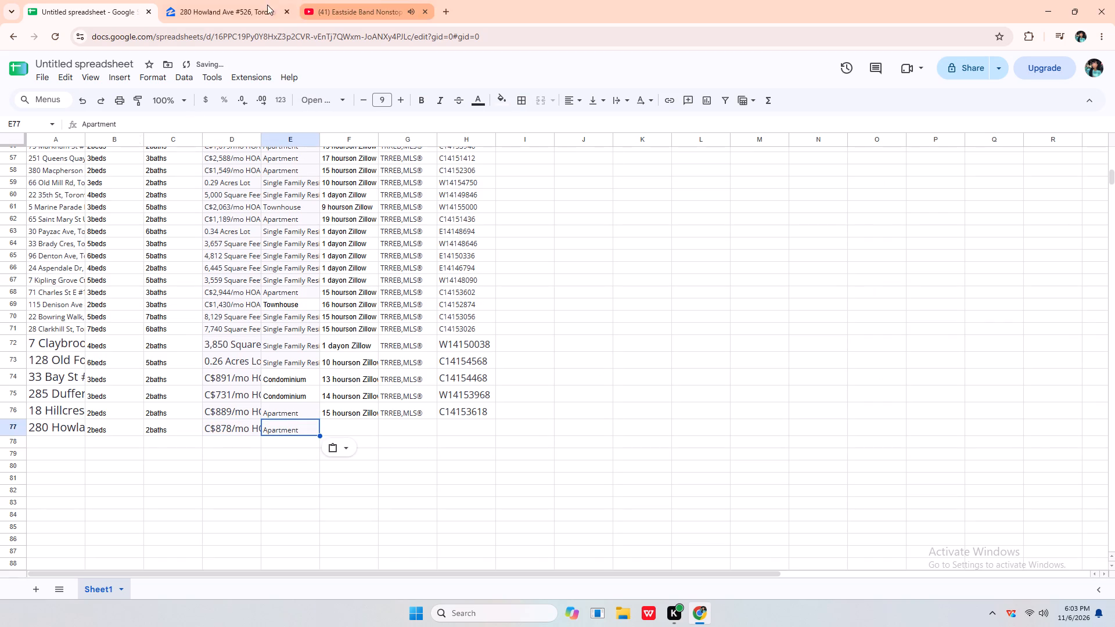
{"action": "left_click", "coordinate": [217, 7]}
{"action": "scroll", "coordinate": [373, 475], "scroll_direction": "down", "scroll_amount": 4}
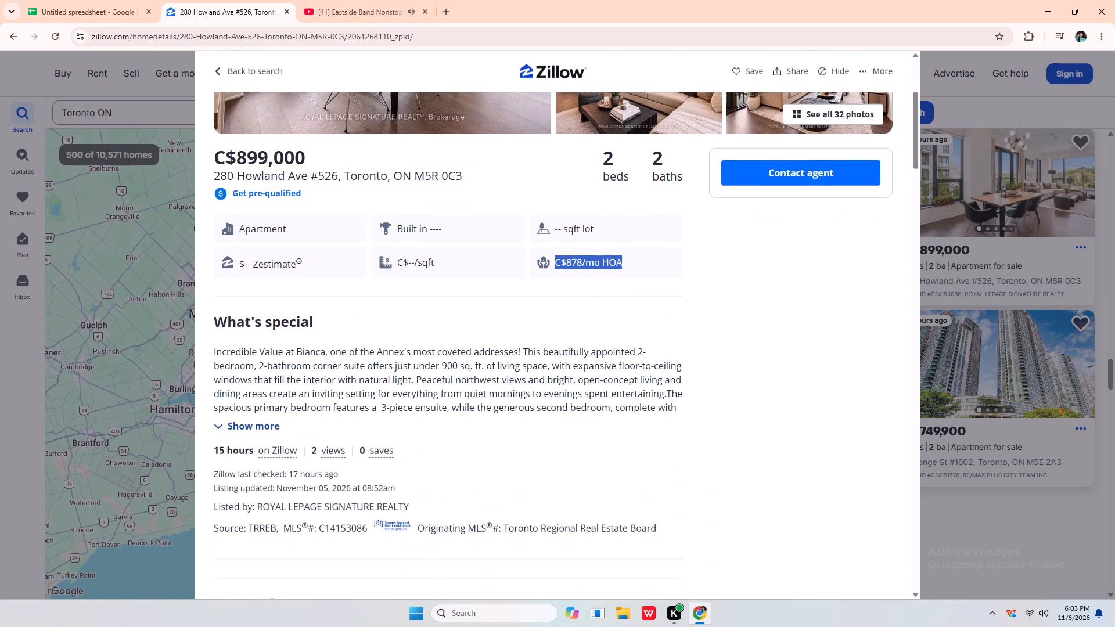
{"action": "left_click_drag", "start_coordinate": [211, 437], "coordinate": [241, 436]}
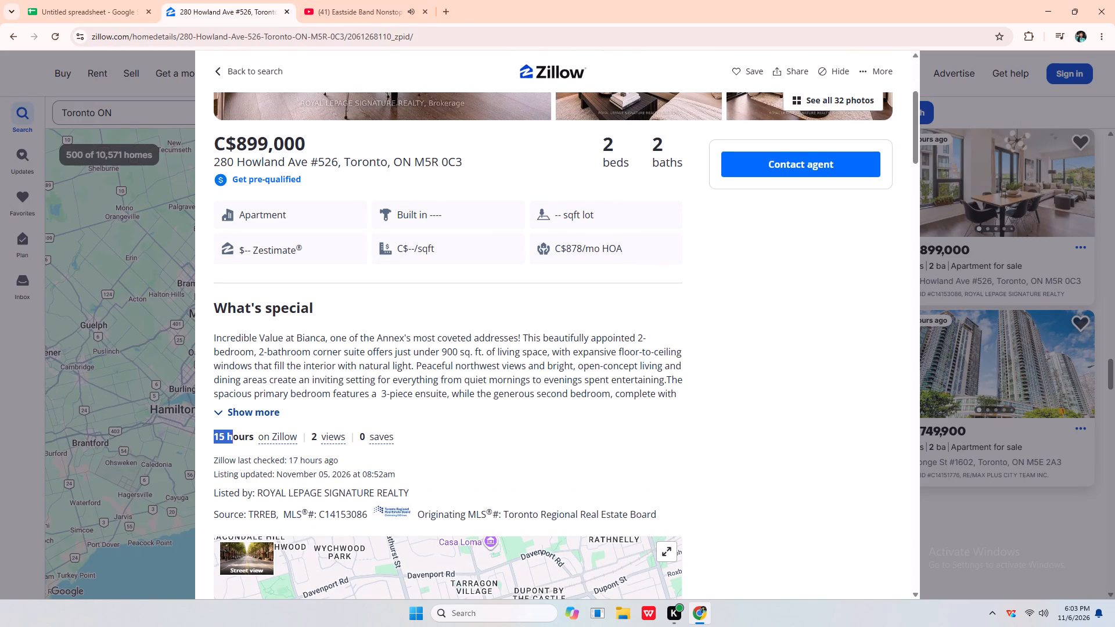
{"action": "left_click_drag", "start_coordinate": [241, 436], "coordinate": [297, 438]}
{"action": "key", "text": "ctrl+c"}
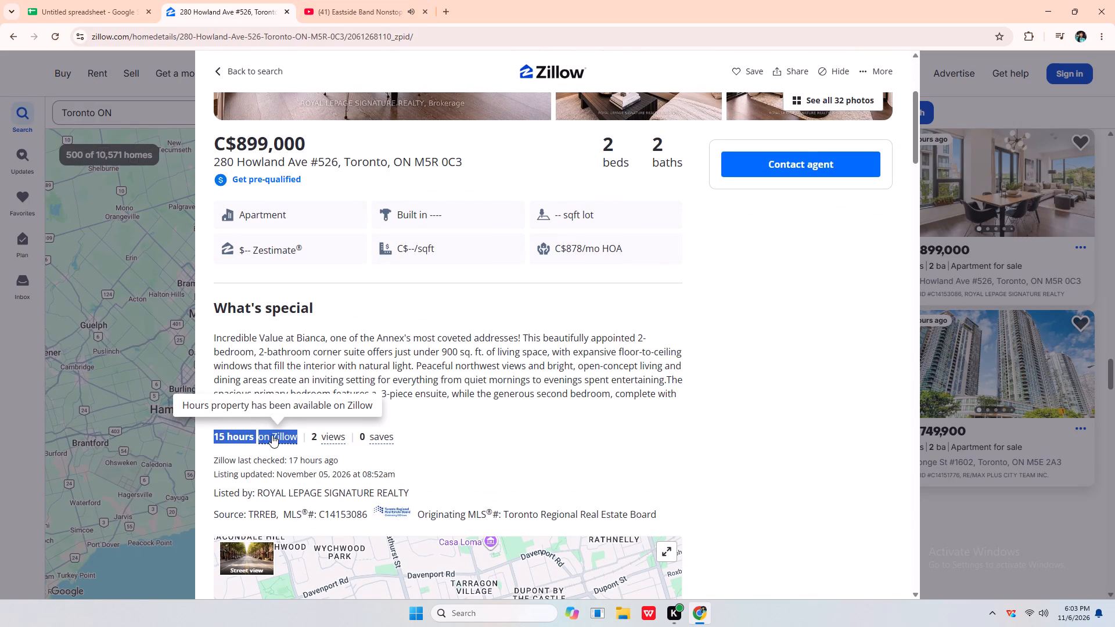
{"action": "left_click", "coordinate": [84, 12]}
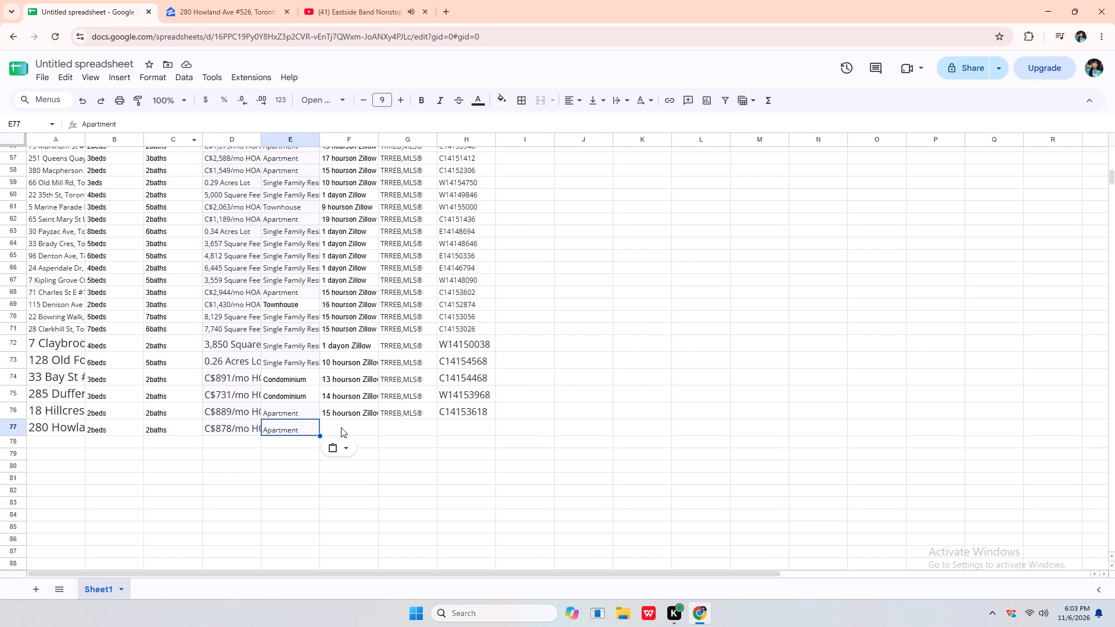
{"action": "left_click", "coordinate": [344, 428]}
{"action": "key", "text": "ctrl+v"}
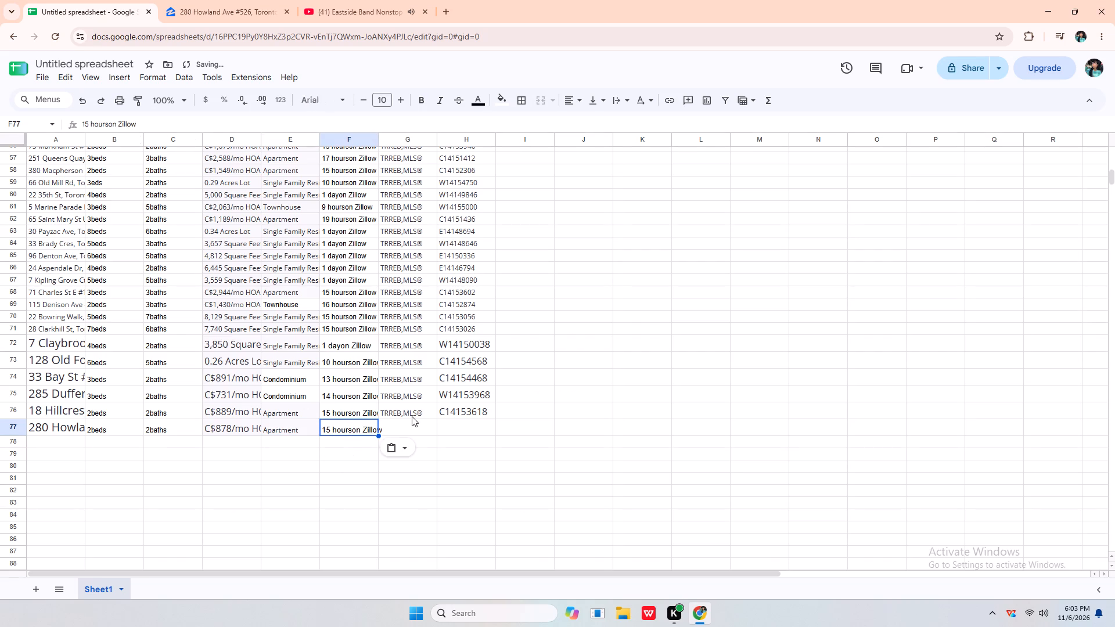
Copy the source text "TRREB,MLS®" from cell G76 into cell G77.
{"action": "left_click", "coordinate": [412, 412]}
{"action": "key", "text": "ctrl+c"}
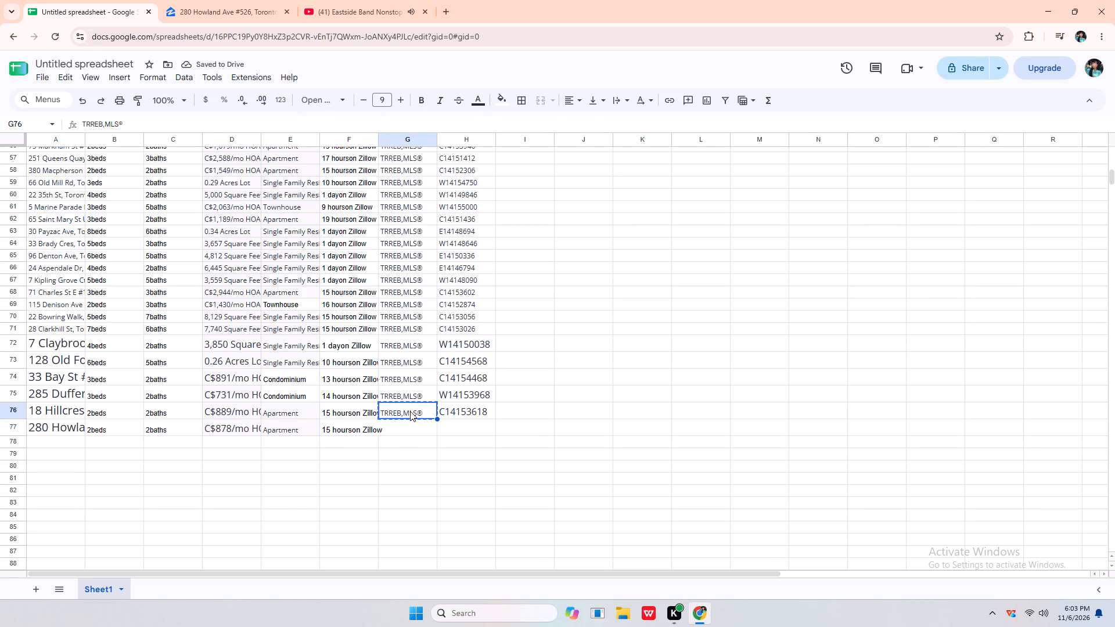
{"action": "key", "text": "Down"}
{"action": "key", "text": "ctrl+v"}
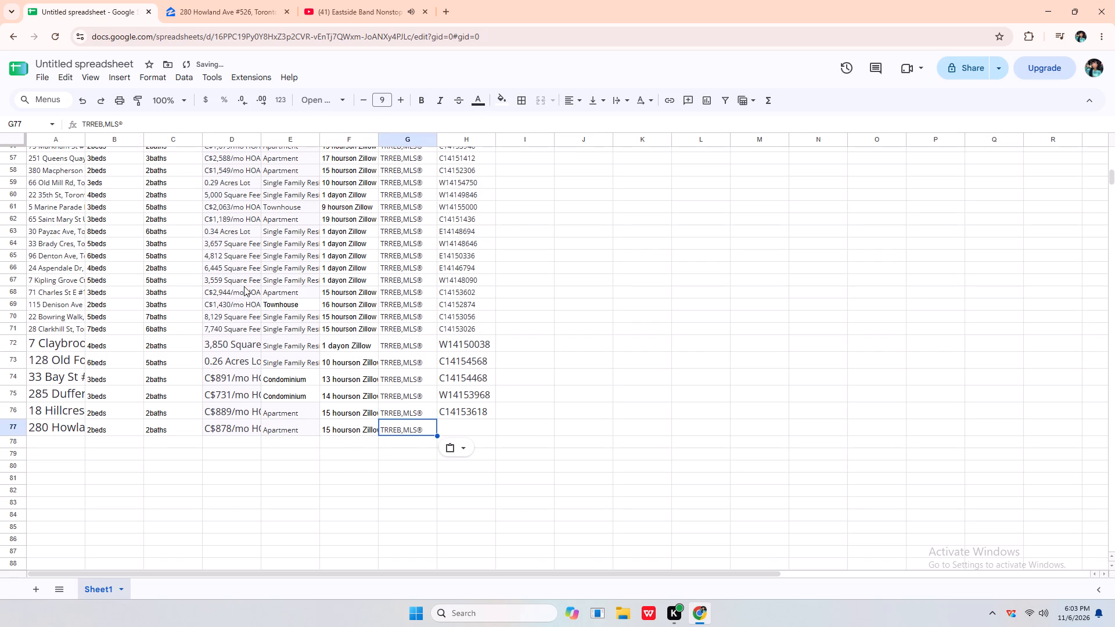
Copy the MLS number C14153086 from the 280 Howland Ave #526 listing into cell H77 of the spreadsheet.
{"action": "left_click", "coordinate": [215, 15]}
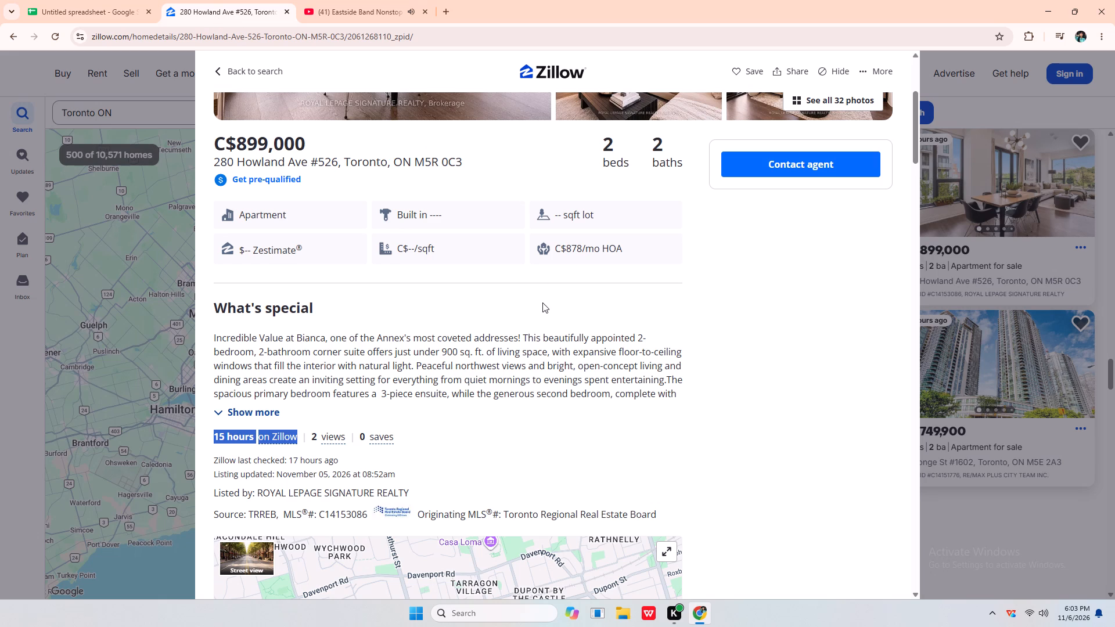
{"action": "scroll", "coordinate": [542, 301], "scroll_direction": "down", "scroll_amount": 3}
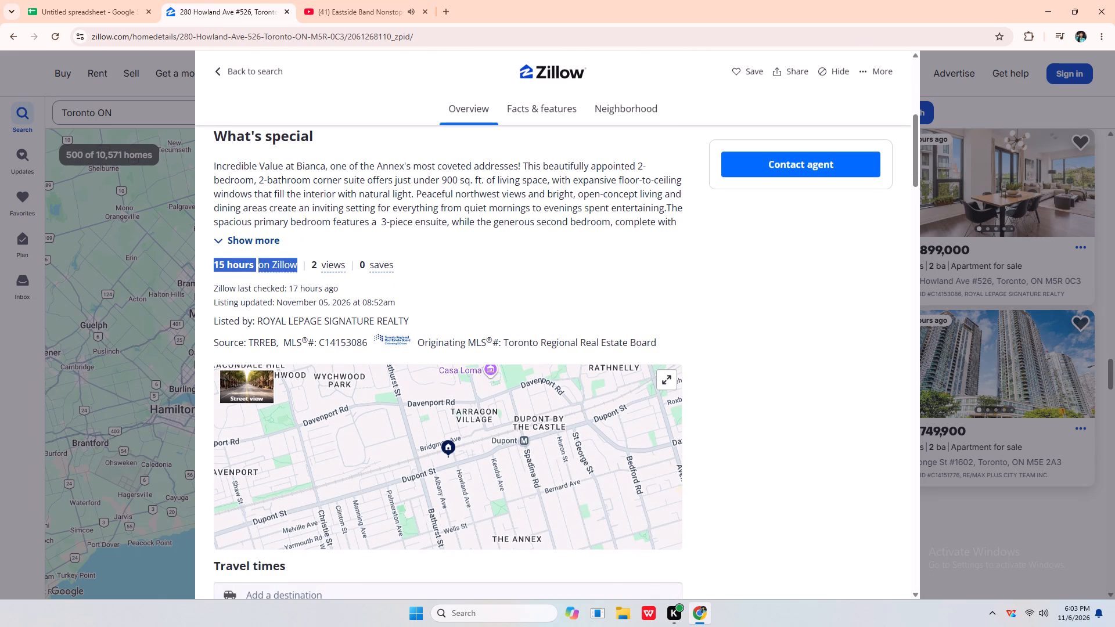
{"action": "left_click_drag", "start_coordinate": [318, 343], "coordinate": [368, 344]}
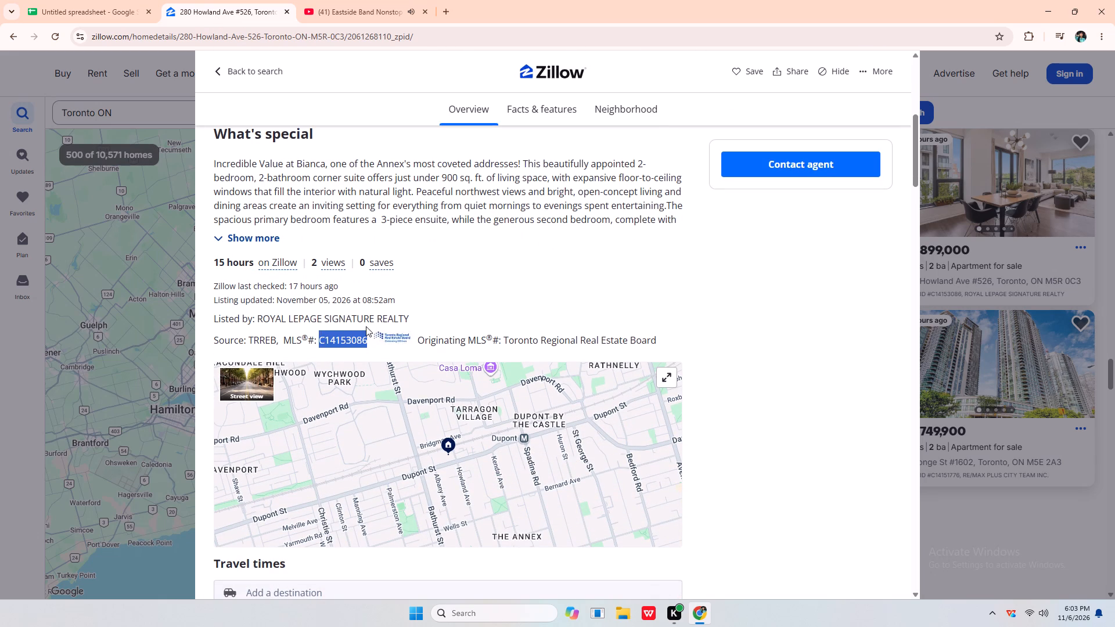
{"action": "key", "text": "ctrl+c"}
{"action": "left_click", "coordinate": [75, 12]}
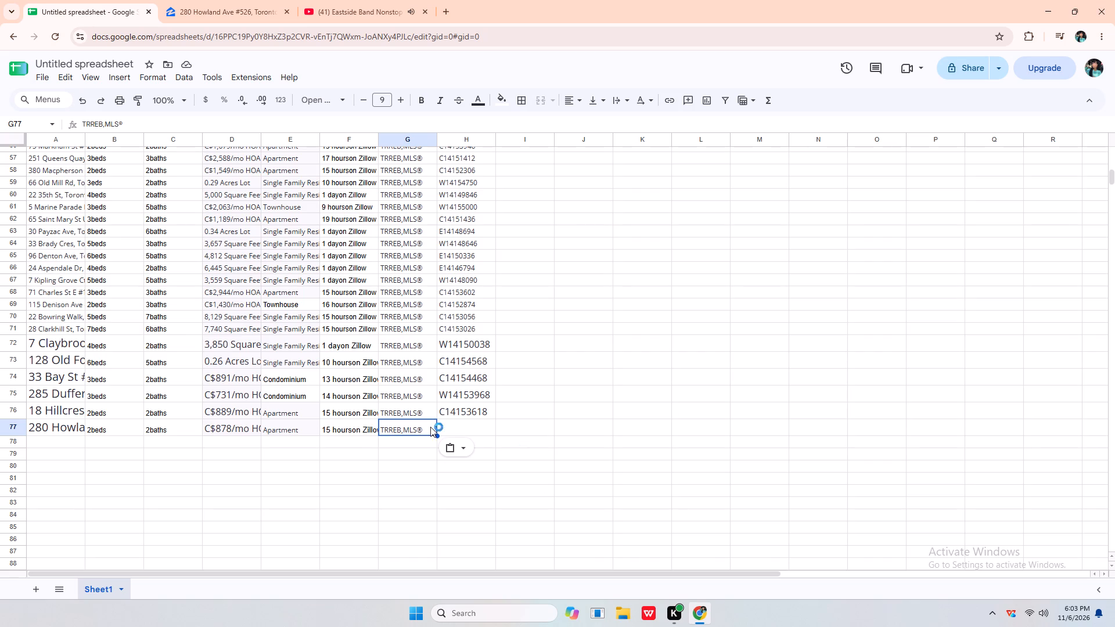
{"action": "left_click", "coordinate": [451, 426]}
{"action": "key", "text": "ctrl+v"}
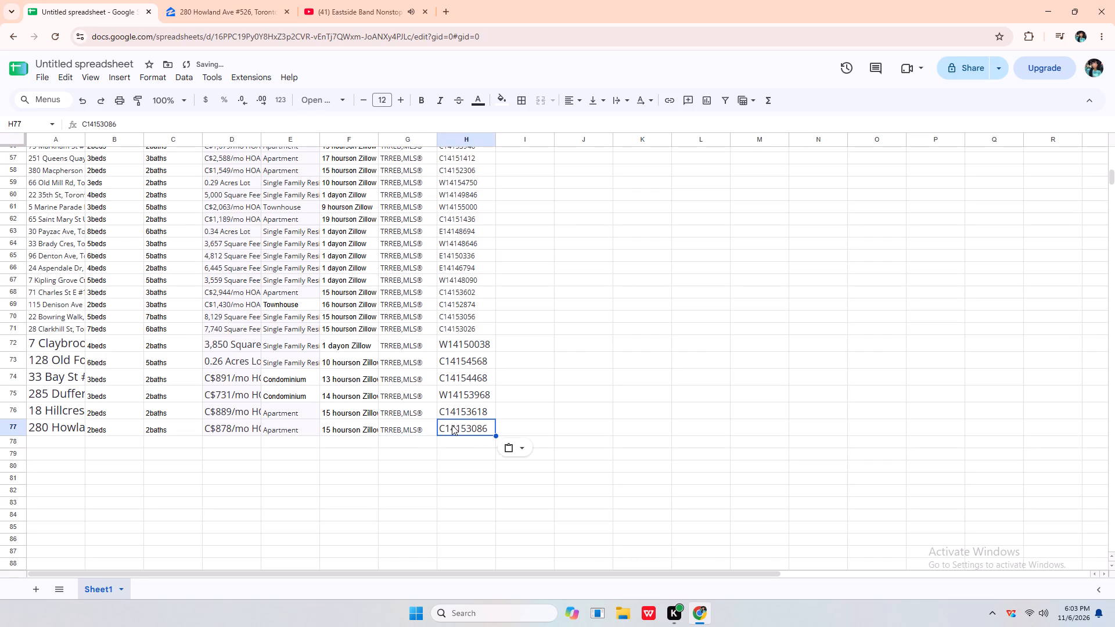
{"action": "left_click", "coordinate": [220, 15]}
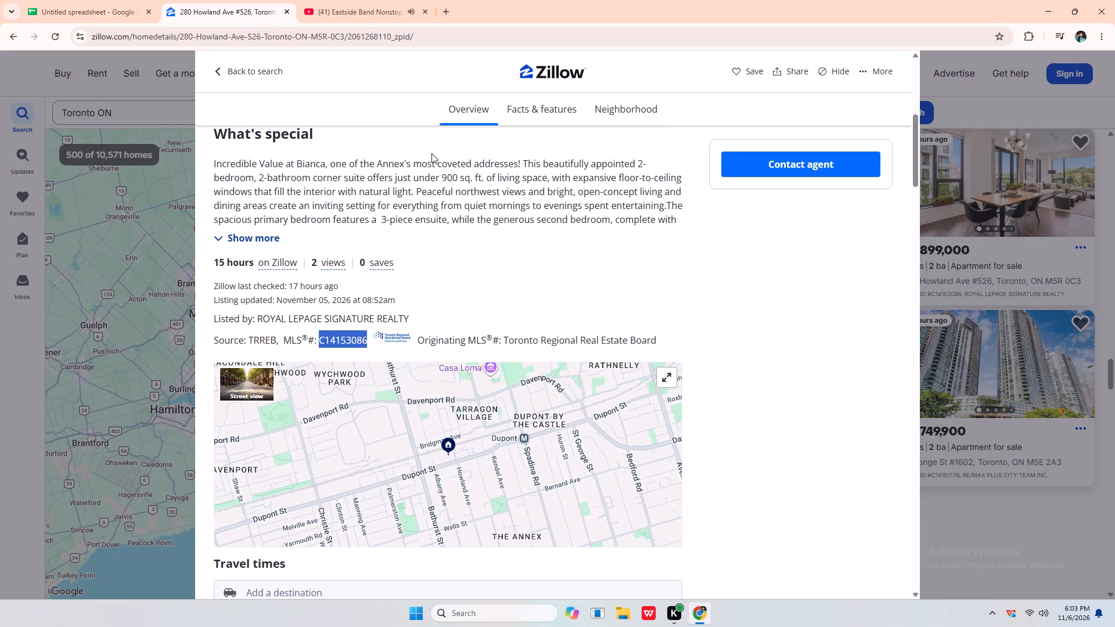
{"action": "left_click", "coordinate": [246, 73]}
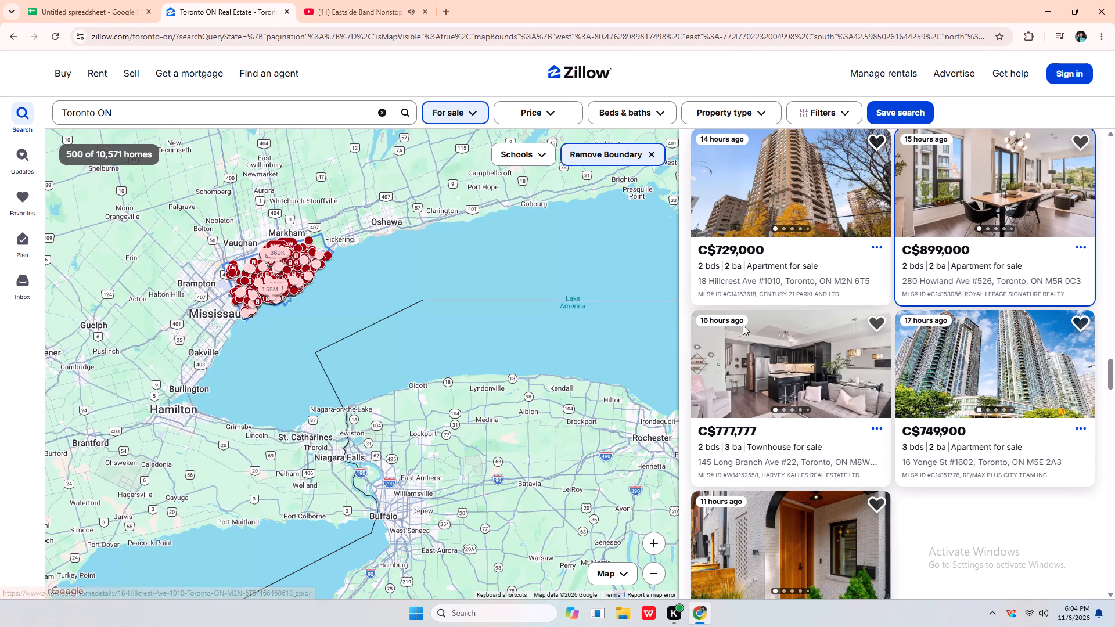
{"action": "left_click", "coordinate": [850, 439]}
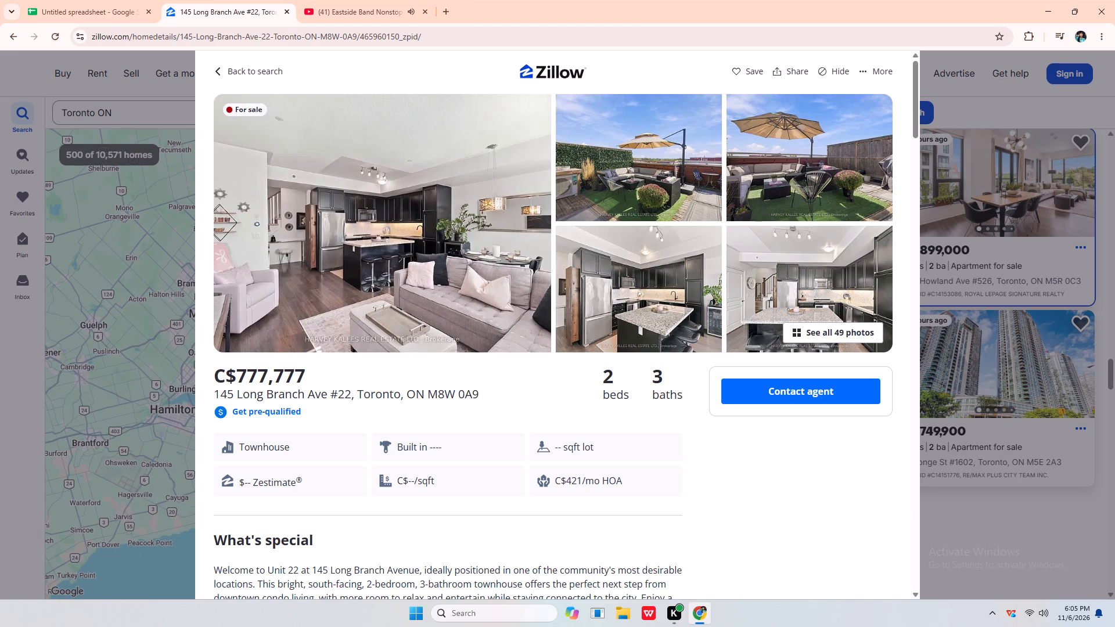
{"action": "left_click_drag", "start_coordinate": [215, 391], "coordinate": [528, 403]}
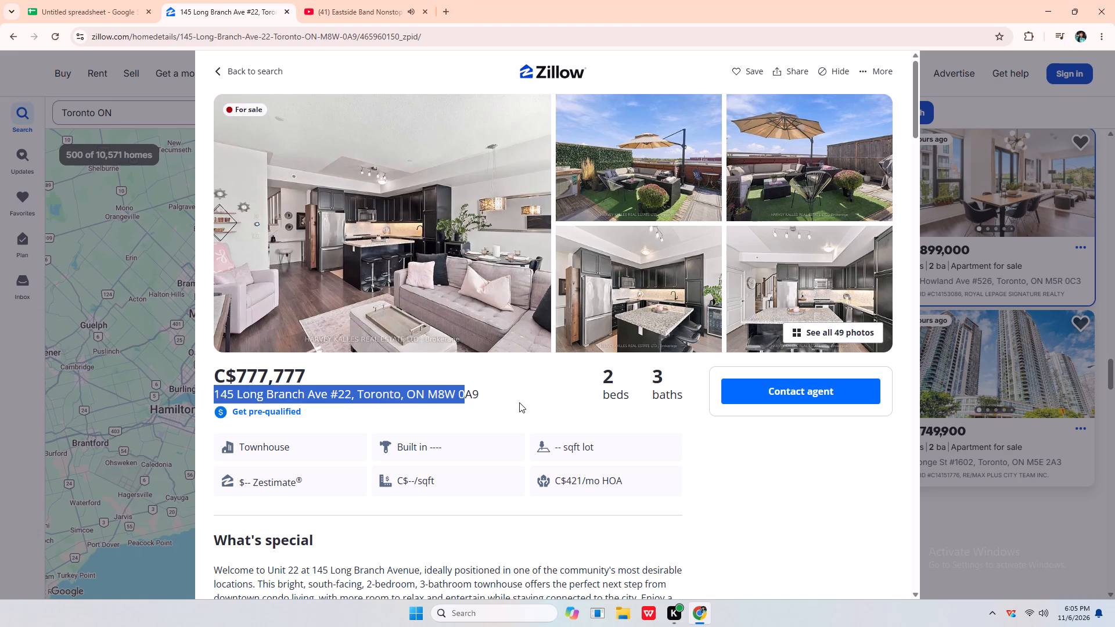
{"action": "key", "text": "ctrl+c"}
{"action": "left_click", "coordinate": [103, 12]}
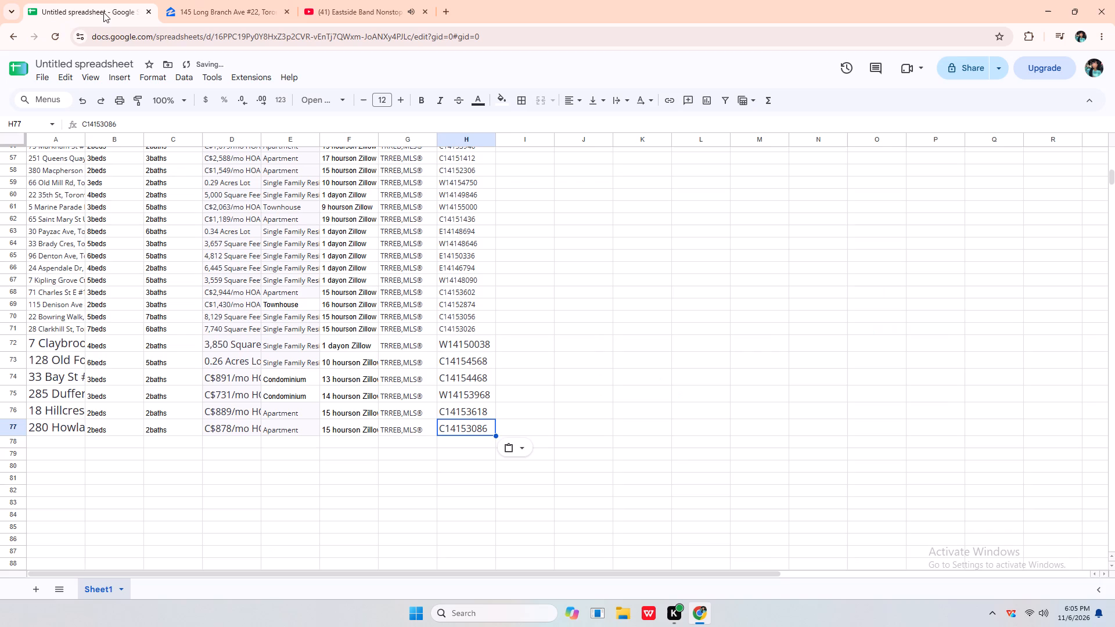
{"action": "left_click", "coordinate": [82, 442]}
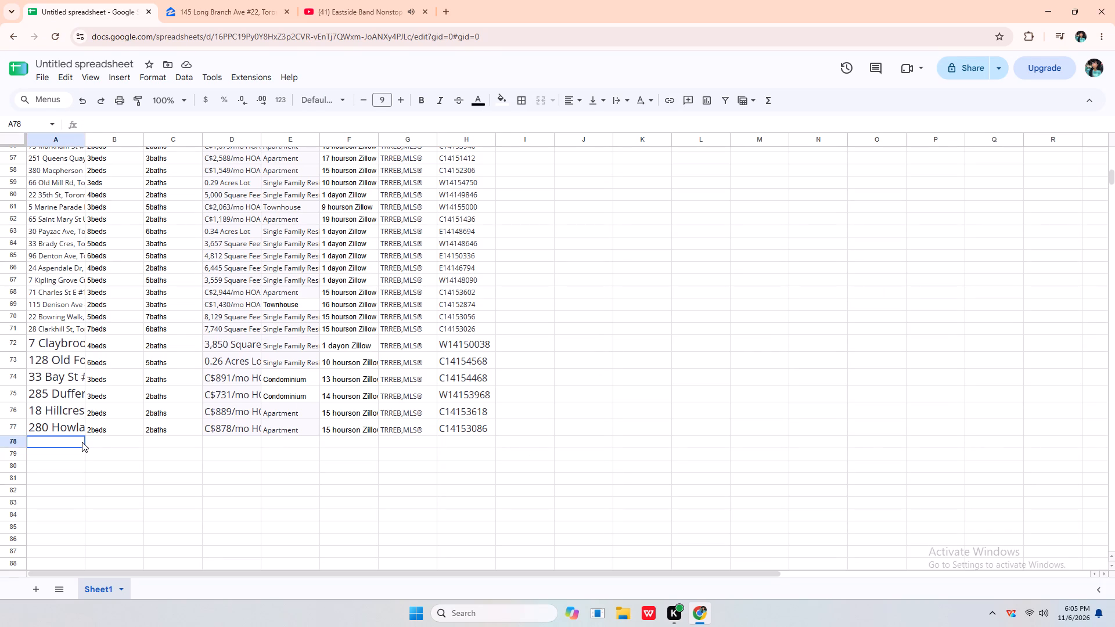
{"action": "key", "text": "ctrl+v"}
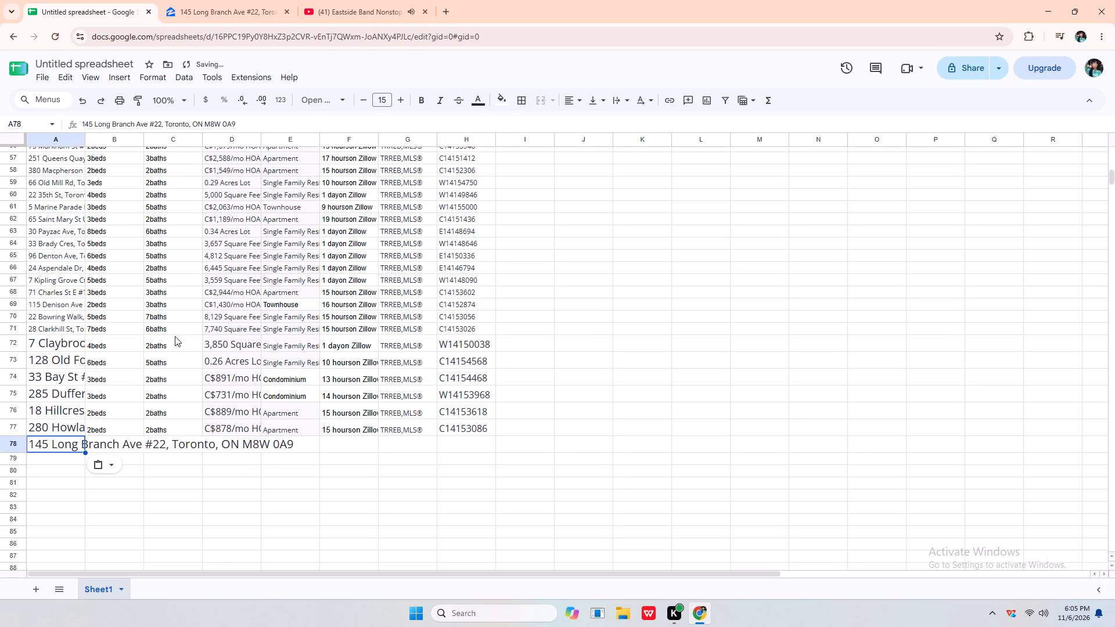
{"action": "key", "text": "Right"}
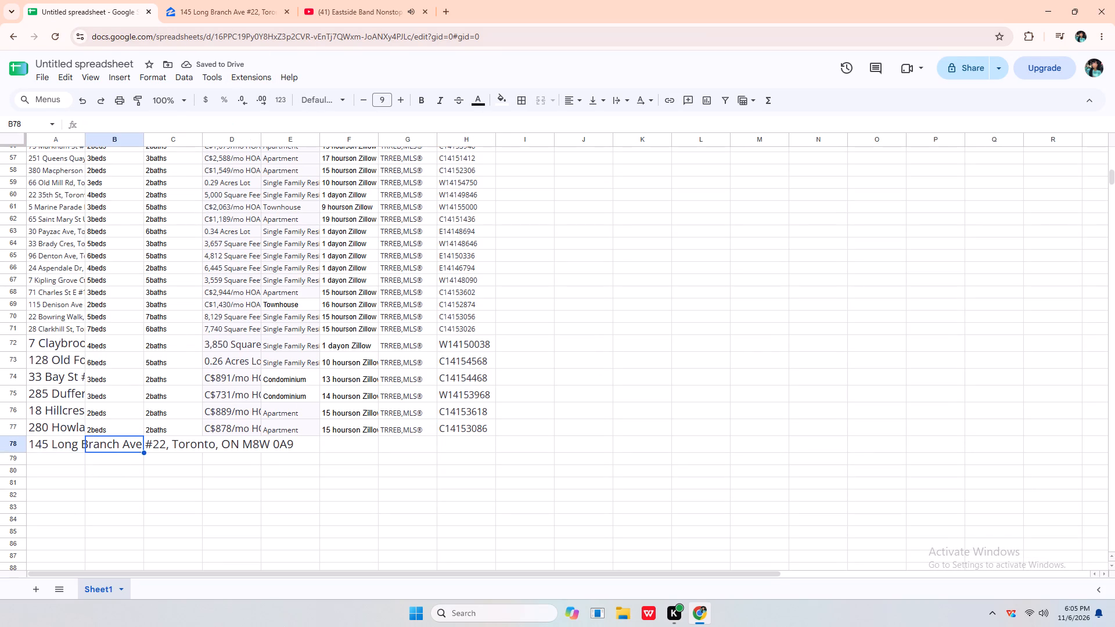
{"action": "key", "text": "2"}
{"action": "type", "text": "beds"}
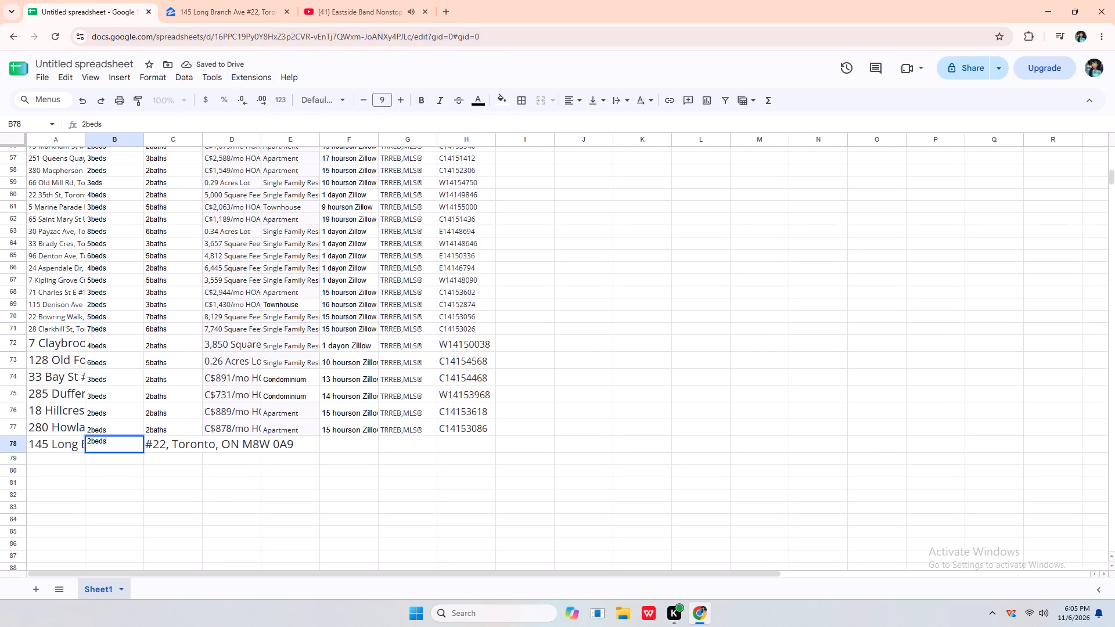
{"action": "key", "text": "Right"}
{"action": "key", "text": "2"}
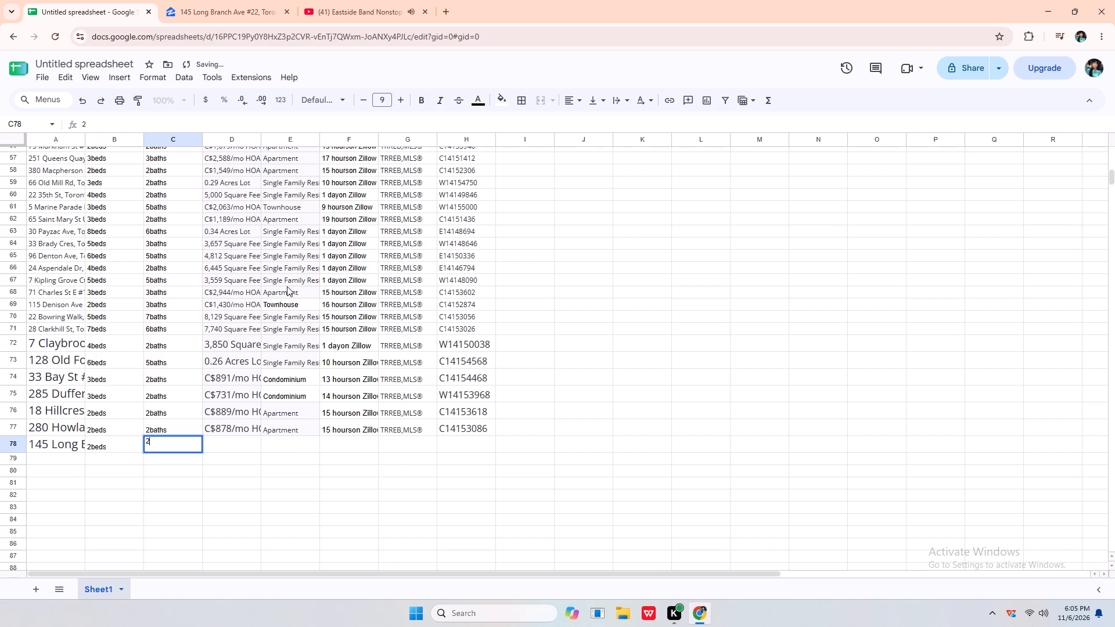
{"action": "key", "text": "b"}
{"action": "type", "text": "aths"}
{"action": "left_click", "coordinate": [215, 15]}
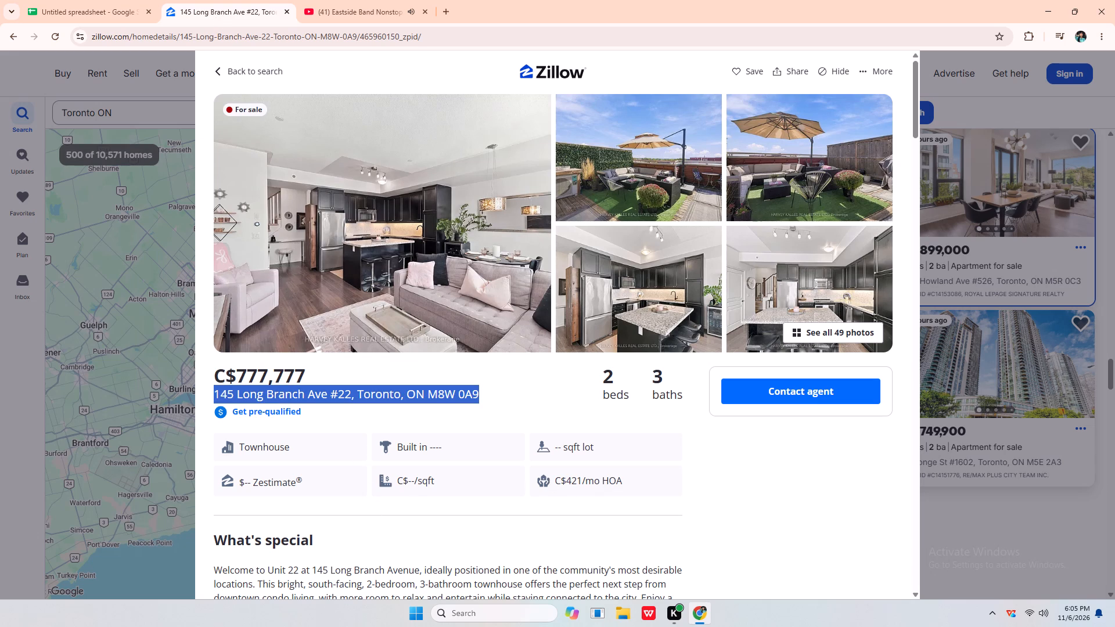
{"action": "left_click_drag", "start_coordinate": [557, 478], "coordinate": [632, 478]}
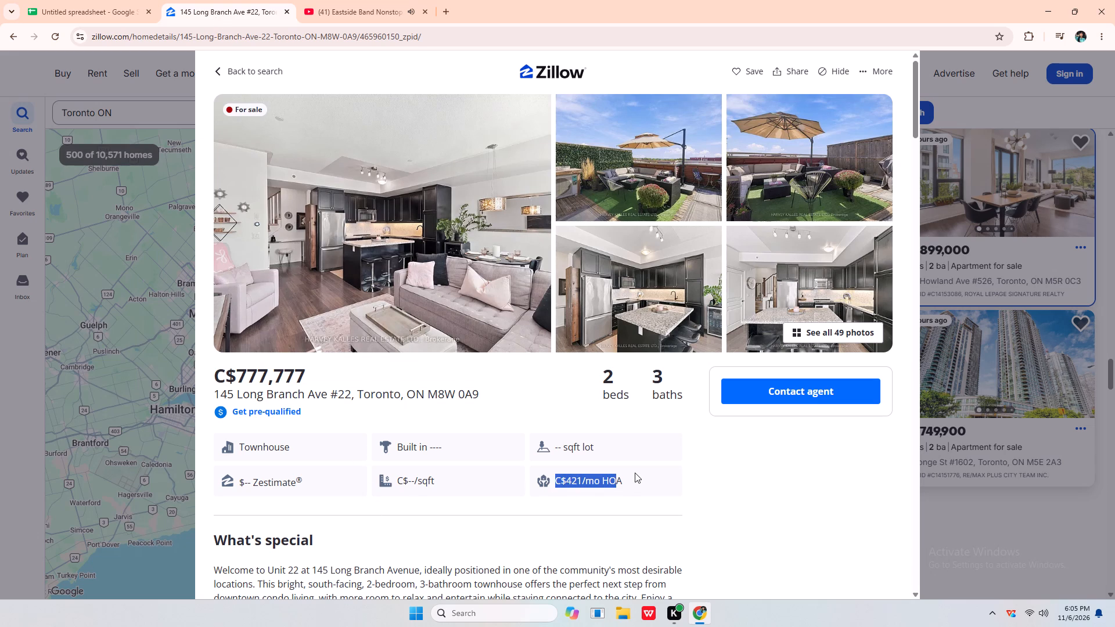
{"action": "key", "text": "ctrl+c"}
{"action": "left_click", "coordinate": [84, 0]}
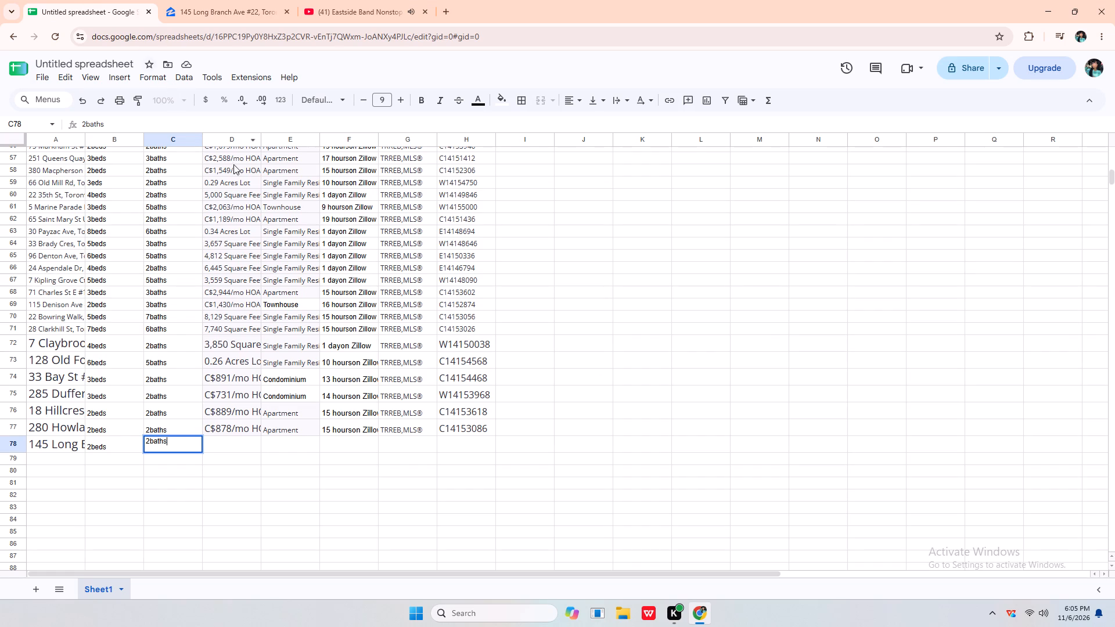
{"action": "left_click", "coordinate": [229, 439]}
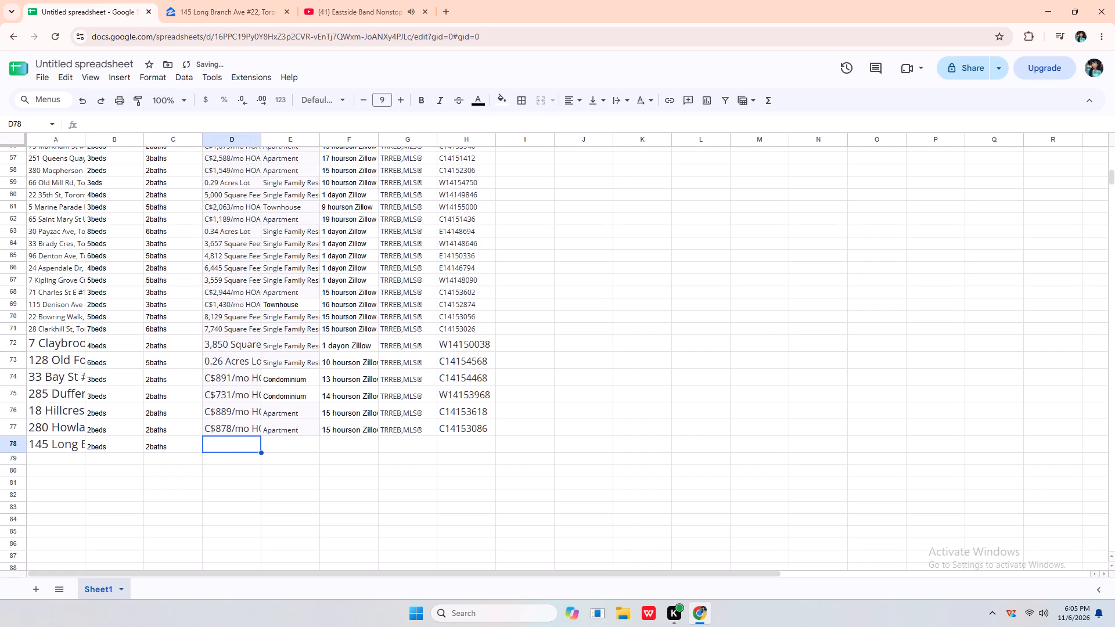
{"action": "key", "text": "ctrl+v"}
Copy the property type "Townhouse" from cell E69 into cell E78.
{"action": "key", "text": "Right"}
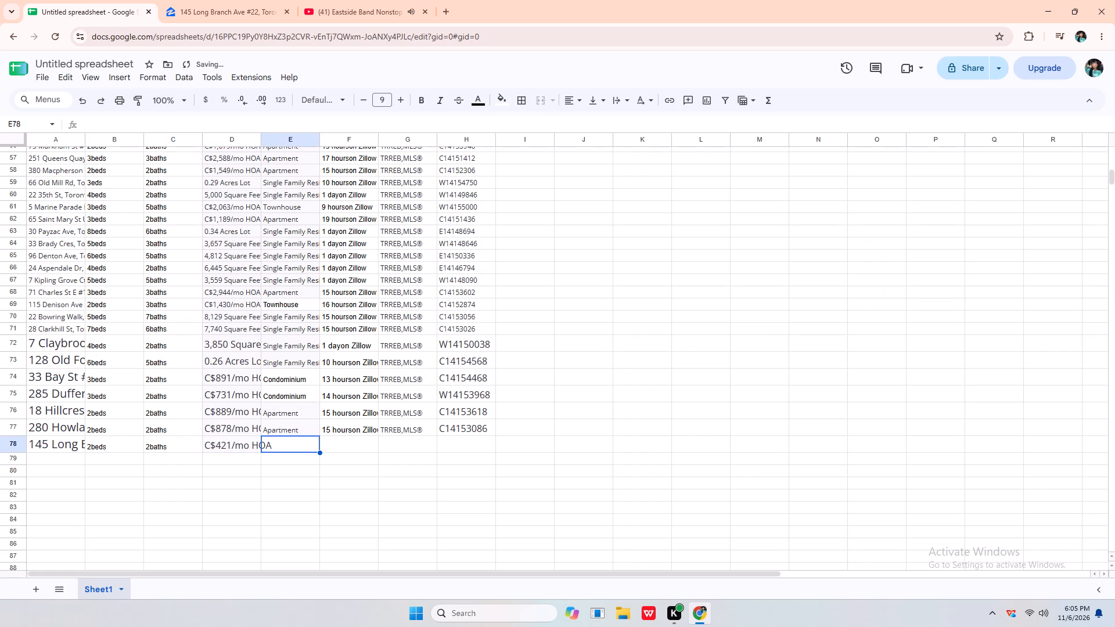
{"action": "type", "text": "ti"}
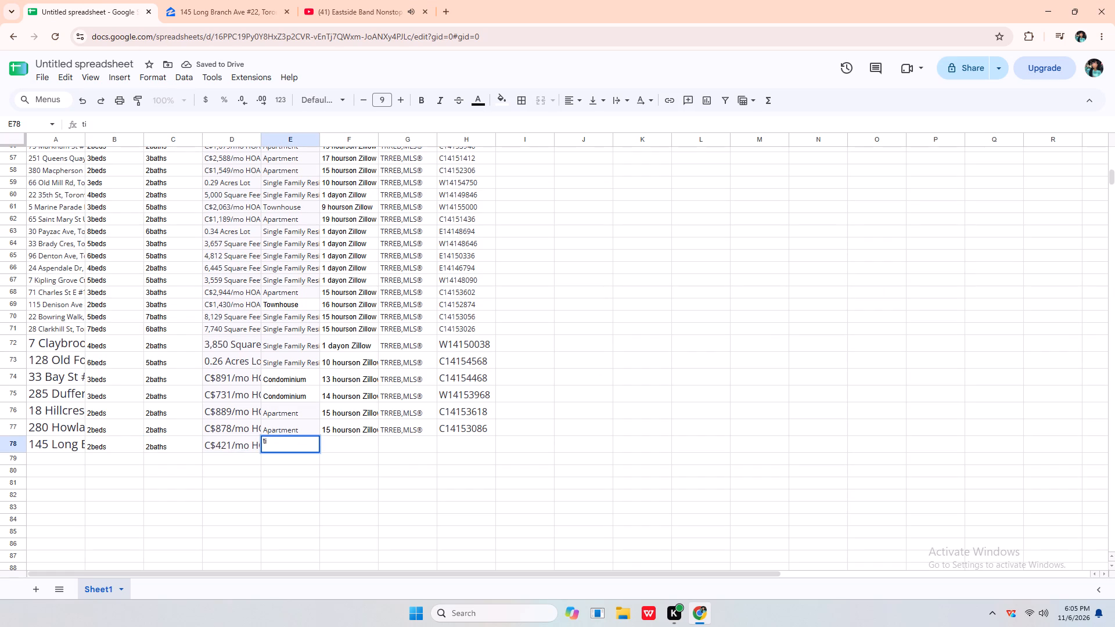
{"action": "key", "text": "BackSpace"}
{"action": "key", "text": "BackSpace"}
{"action": "left_click", "coordinate": [289, 306]}
{"action": "key", "text": "ctrl+c"}
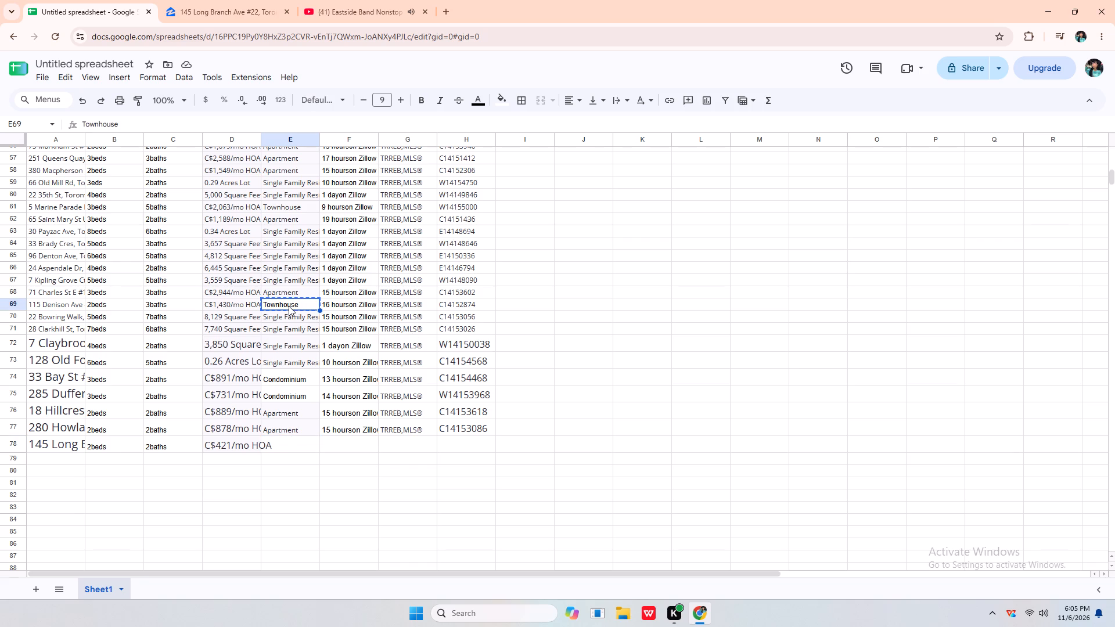
{"action": "key", "text": "Down"}
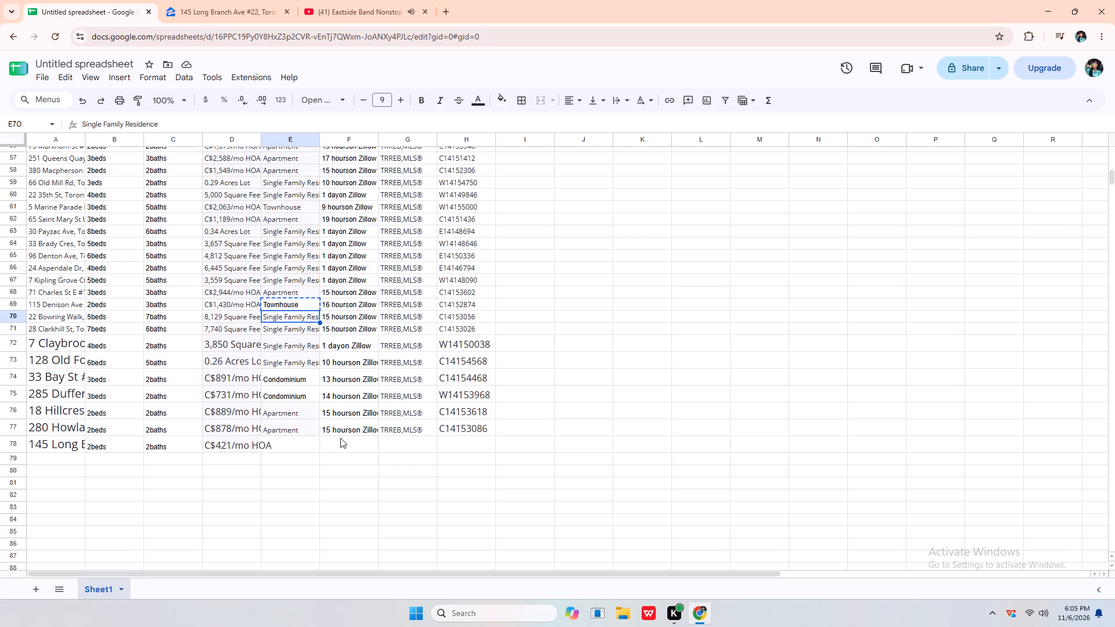
{"action": "key", "text": "Down"}
{"action": "key", "text": "Down"}
{"action": "key", "text": "Down"}
{"action": "key", "text": "Down"}
{"action": "key", "text": "Down"}
{"action": "key", "text": "Down"}
{"action": "key", "text": "Down"}
{"action": "key", "text": "Down"}
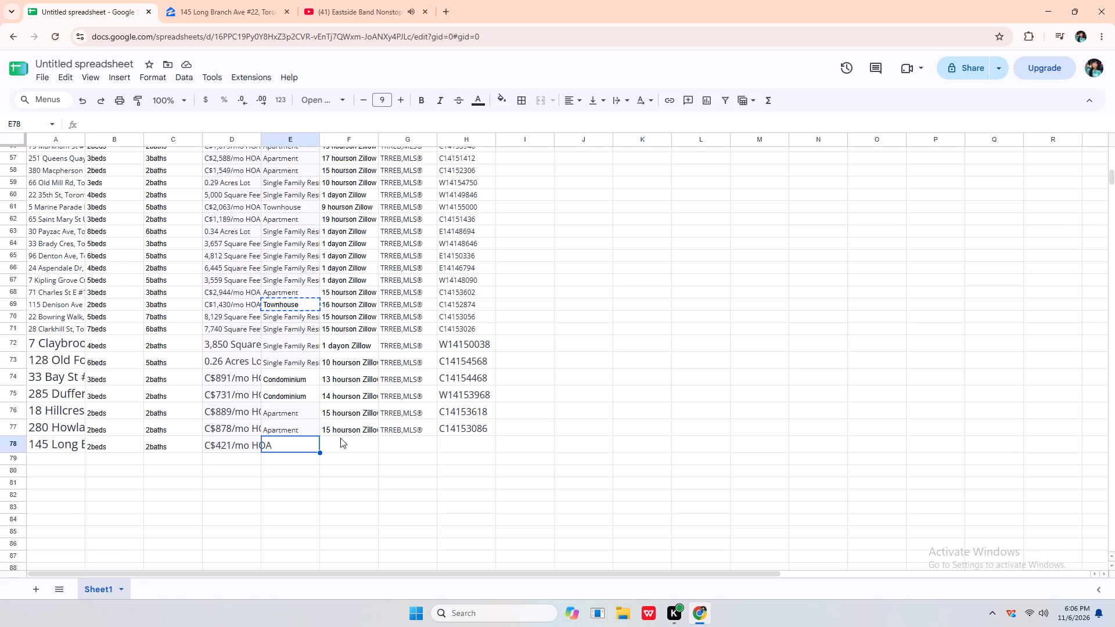
{"action": "key", "text": "ctrl+v"}
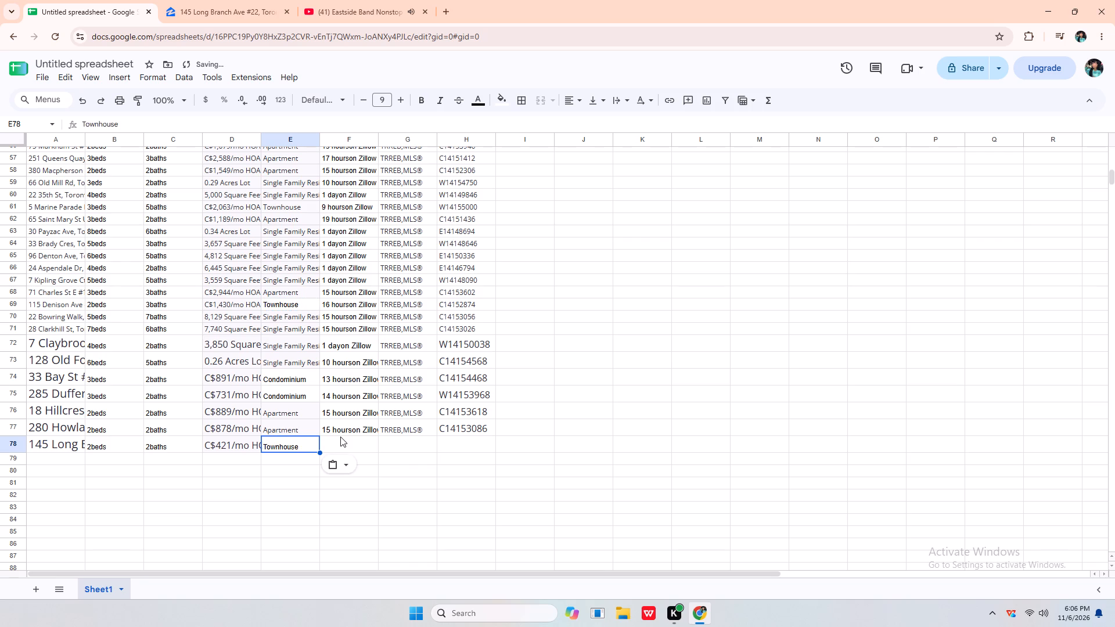
{"action": "left_click", "coordinate": [193, 8]}
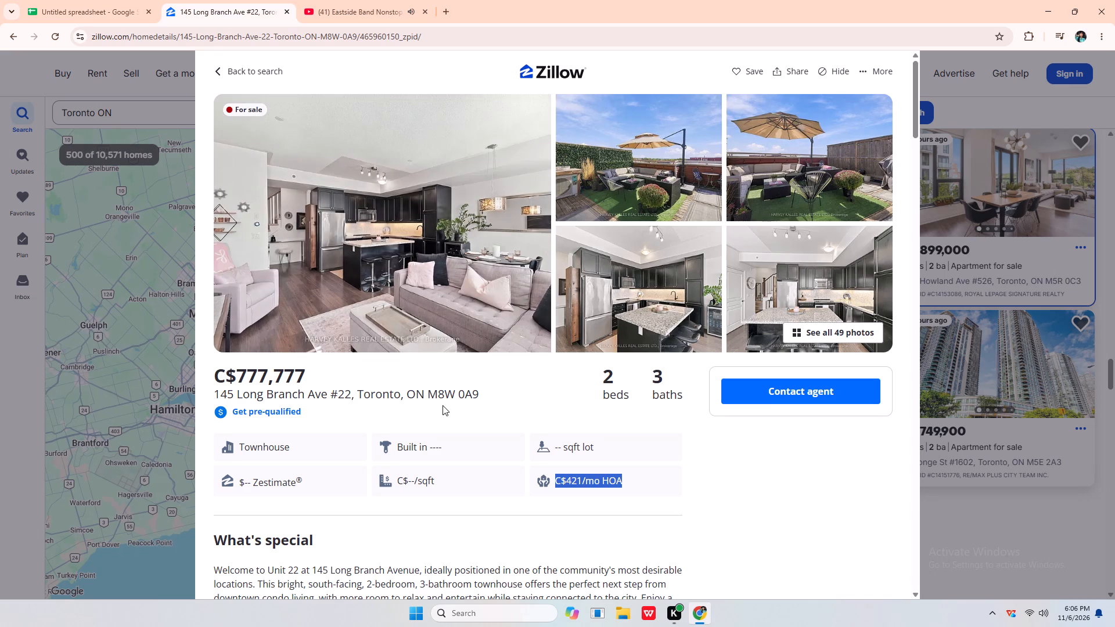
{"action": "scroll", "coordinate": [443, 405], "scroll_direction": "down", "scroll_amount": 4}
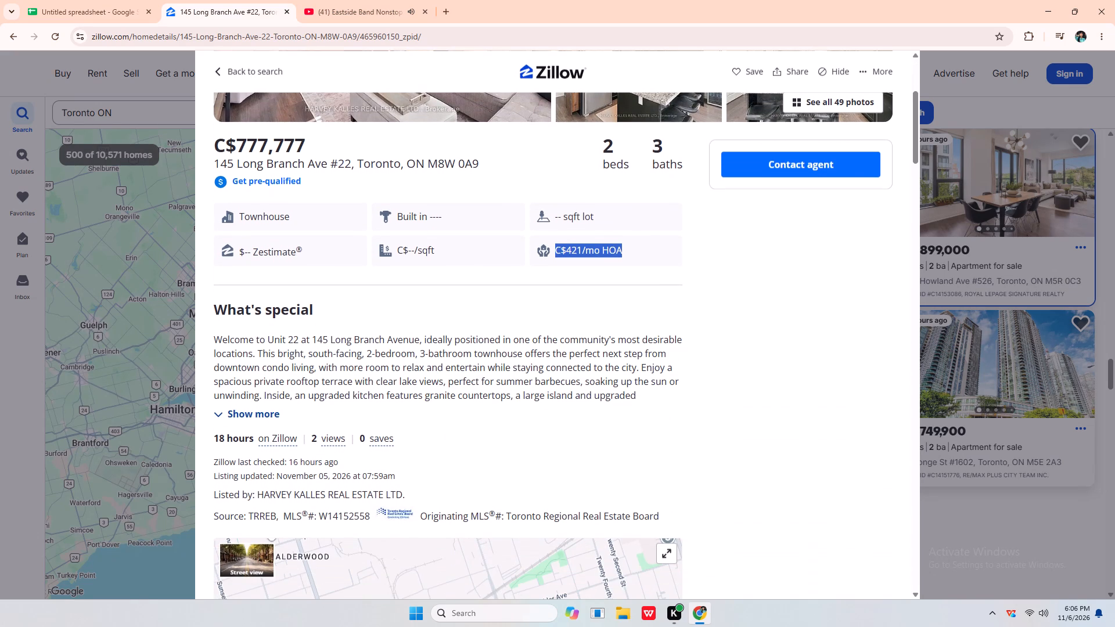
{"action": "left_click_drag", "start_coordinate": [213, 436], "coordinate": [236, 437]}
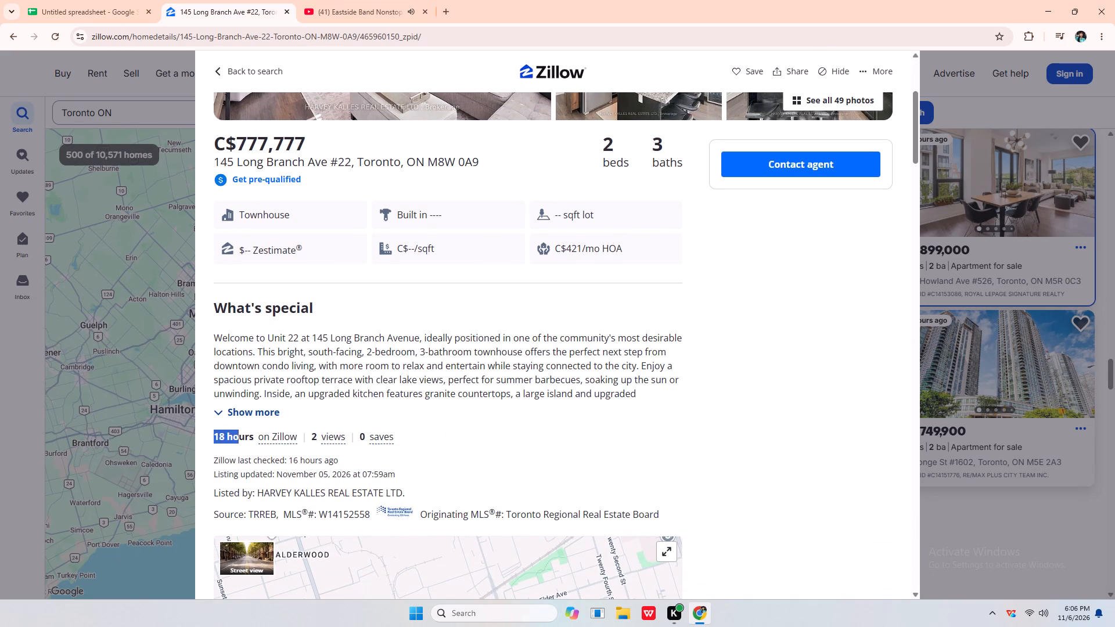
{"action": "left_click_drag", "start_coordinate": [236, 437], "coordinate": [297, 438]}
{"action": "key", "text": "ctrl+c"}
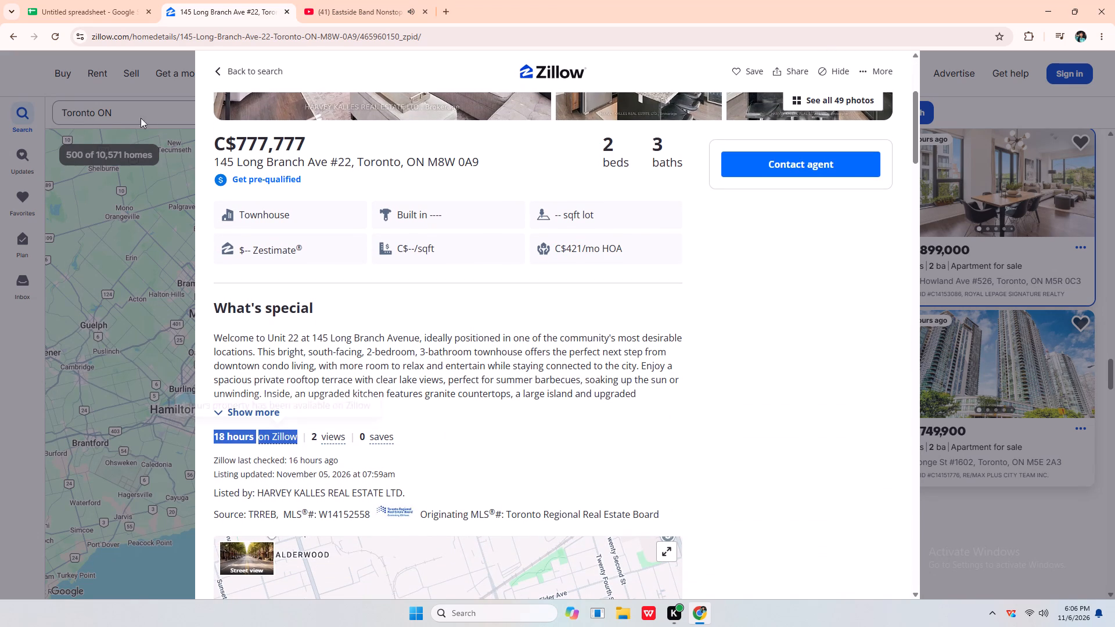
{"action": "left_click", "coordinate": [99, 13]}
{"action": "left_click", "coordinate": [345, 439]}
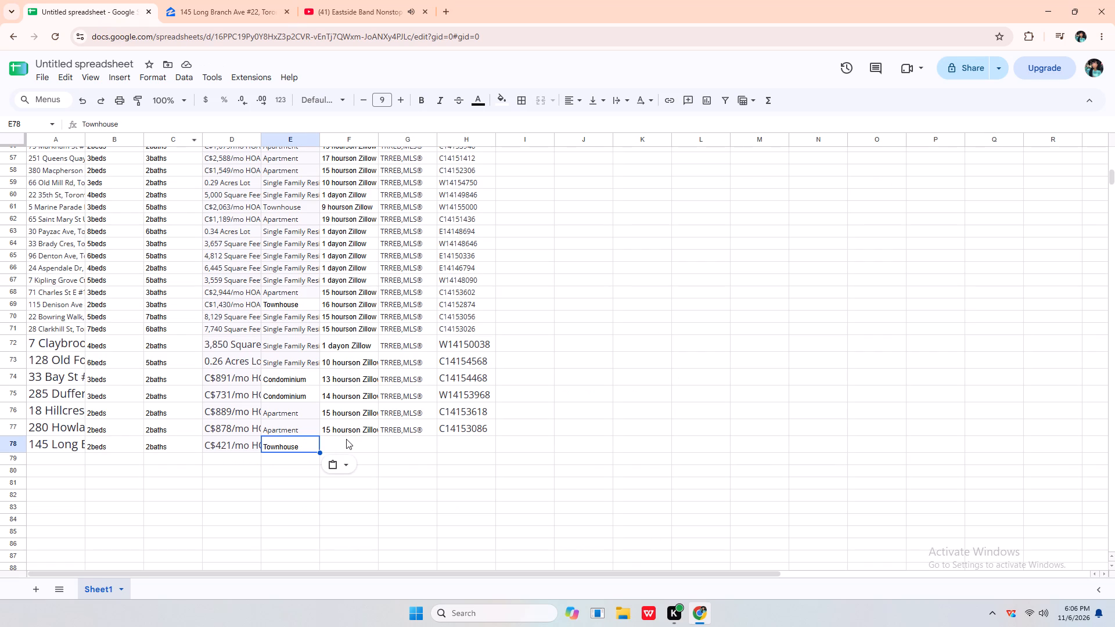
{"action": "key", "text": "ctrl+v"}
Copy the source text "TRREB,MLS®" from cell G77 into cell G78.
{"action": "left_click", "coordinate": [402, 427]}
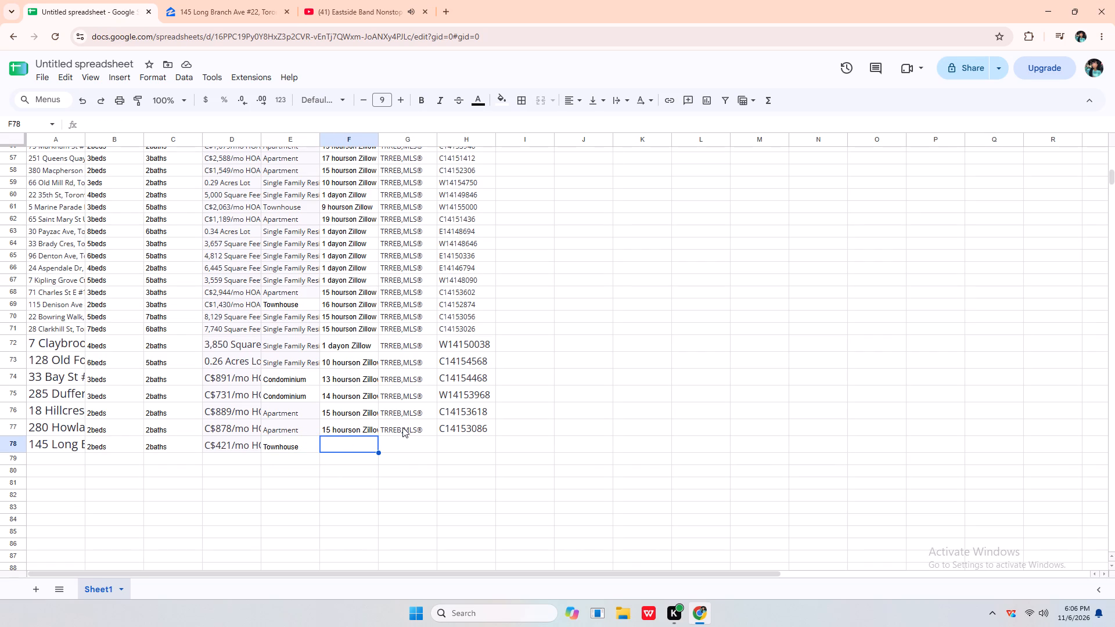
{"action": "key", "text": "ctrl+c"}
{"action": "key", "text": "Down"}
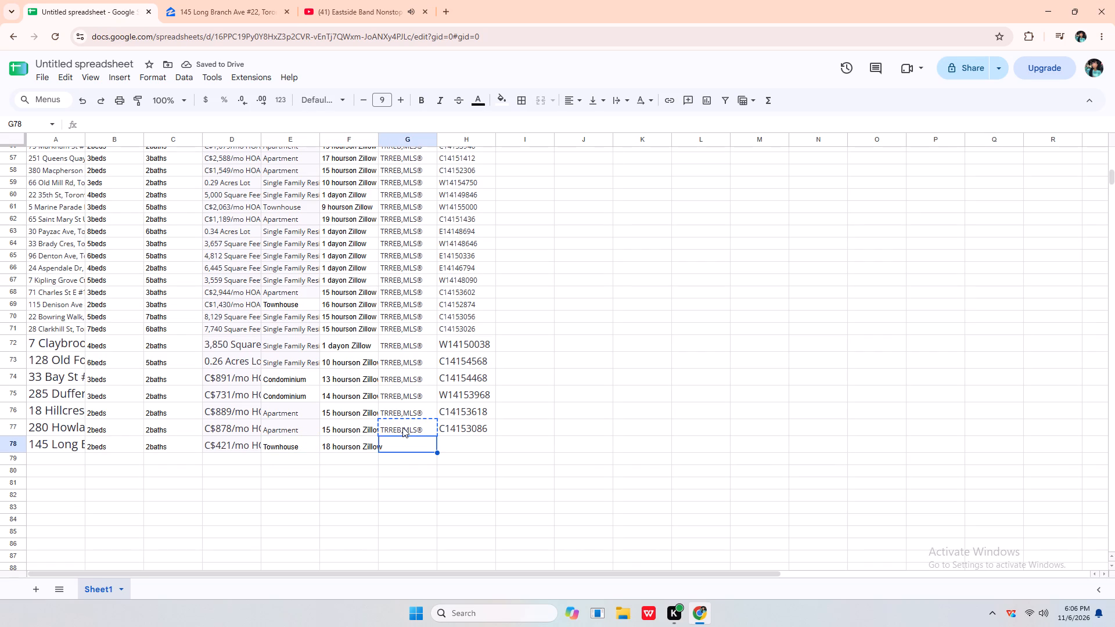
{"action": "key", "text": "ctrl+v"}
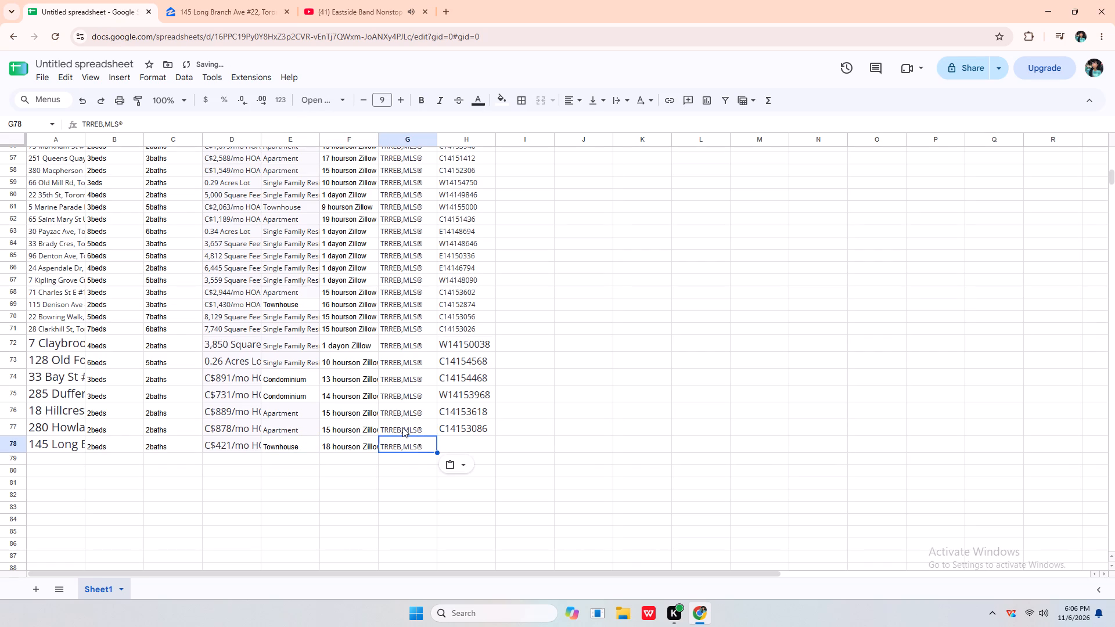
{"action": "left_click", "coordinate": [248, 13]}
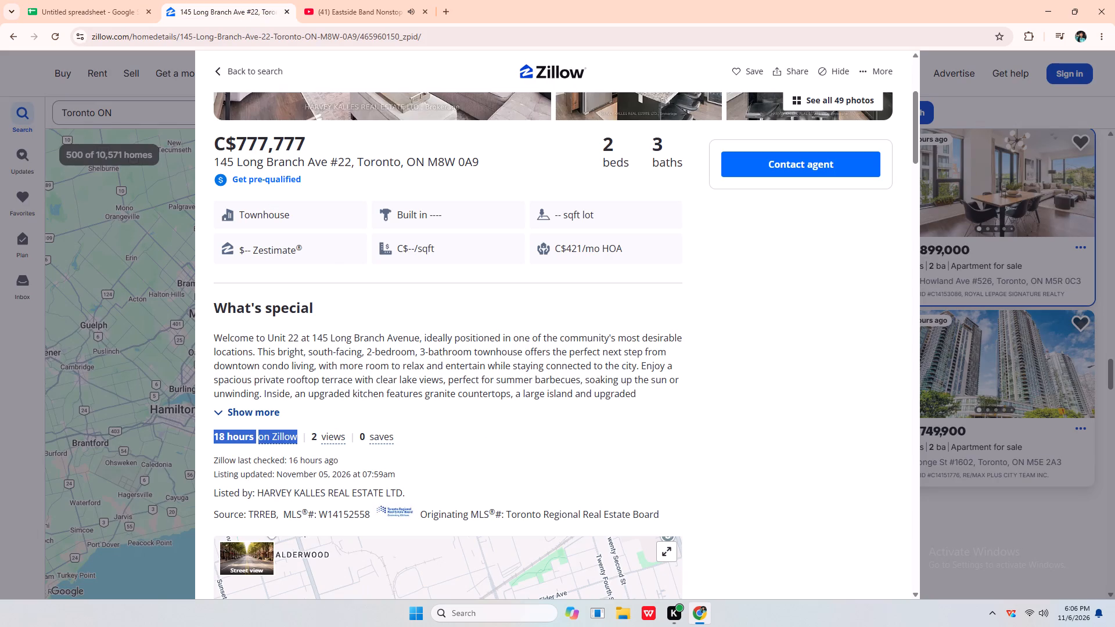
{"action": "left_click_drag", "start_coordinate": [319, 516], "coordinate": [345, 515]}
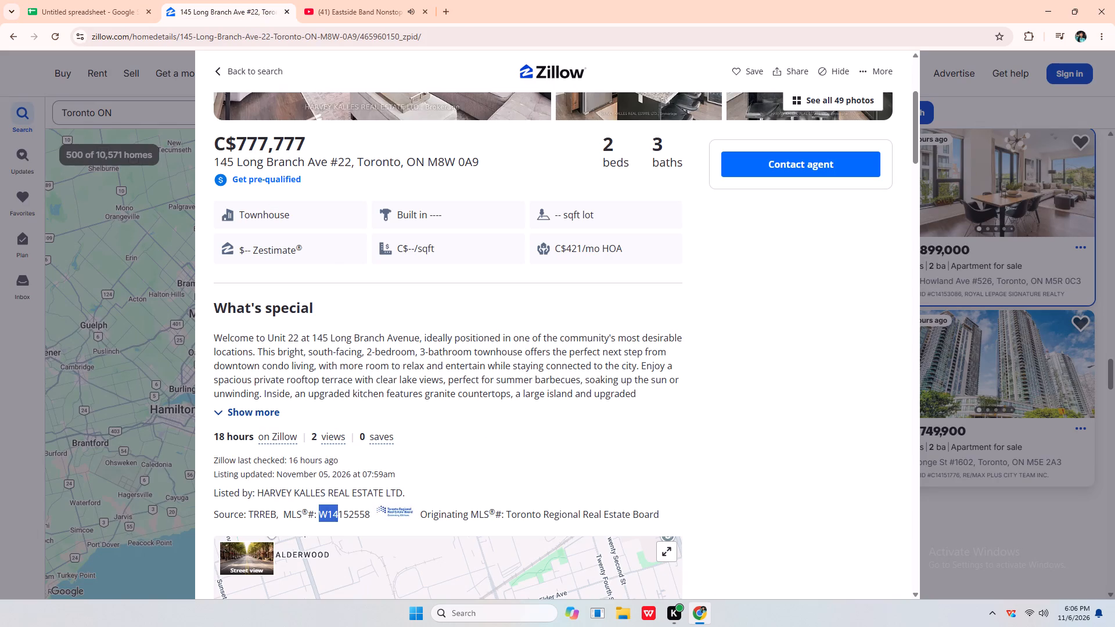
{"action": "left_click_drag", "start_coordinate": [345, 515], "coordinate": [371, 518]}
{"action": "key", "text": "ctrl+c"}
{"action": "left_click", "coordinate": [106, 13]}
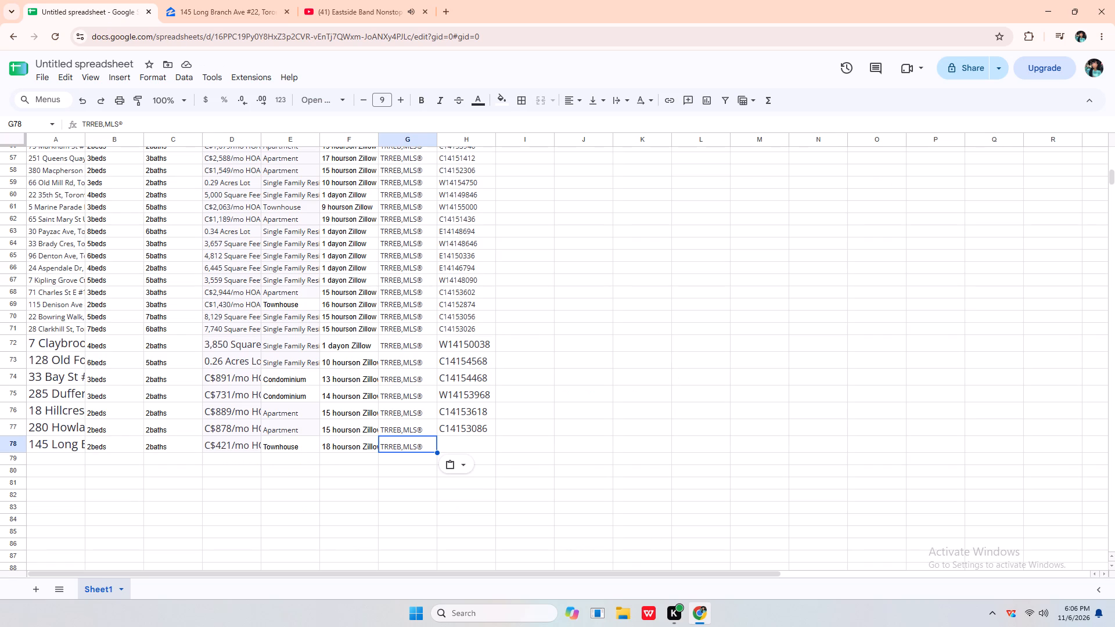
{"action": "key", "text": "Right"}
{"action": "key", "text": "ctrl+v"}
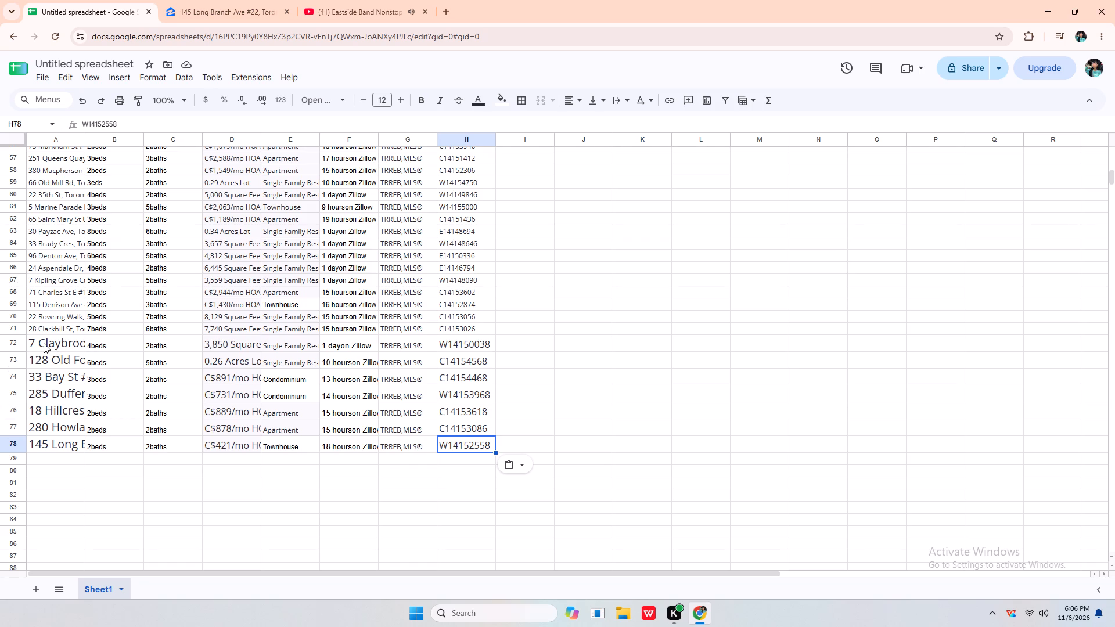
Reduce the font size of the newly added listing rows, A72:H78, to 9.
{"action": "left_click_drag", "start_coordinate": [31, 343], "coordinate": [57, 421]}
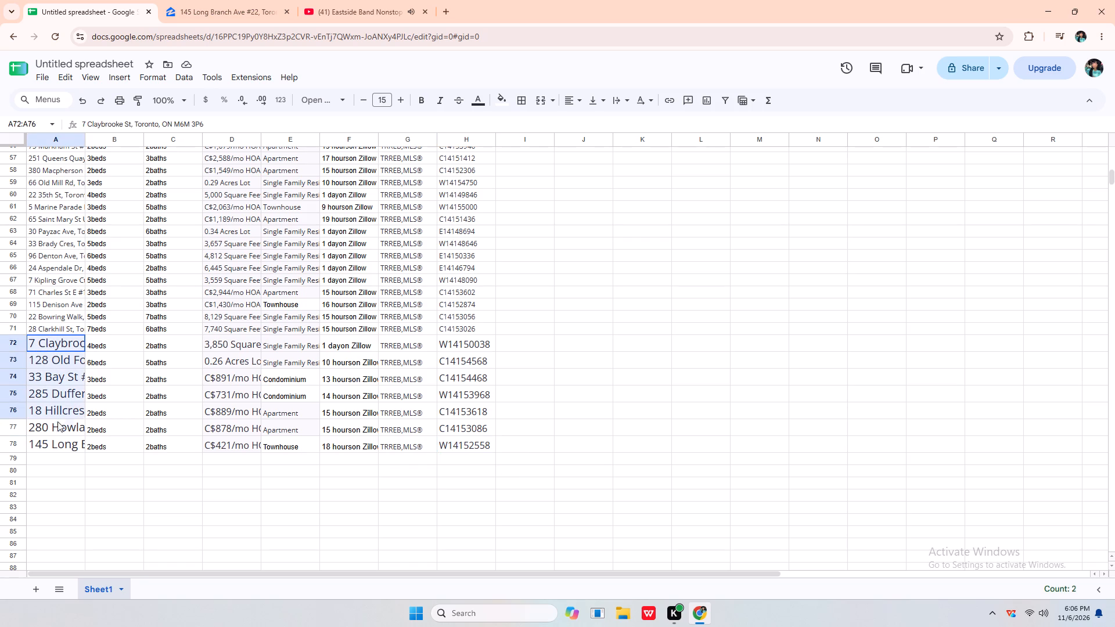
{"action": "left_click_drag", "start_coordinate": [57, 421], "coordinate": [348, 441]}
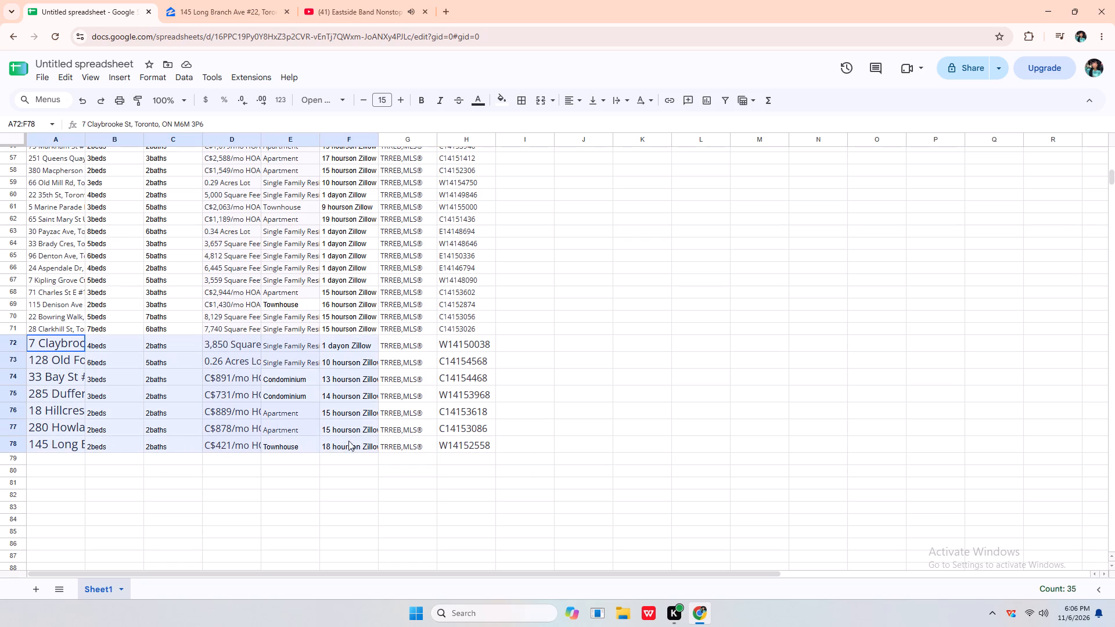
{"action": "left_click_drag", "start_coordinate": [348, 441], "coordinate": [472, 439]}
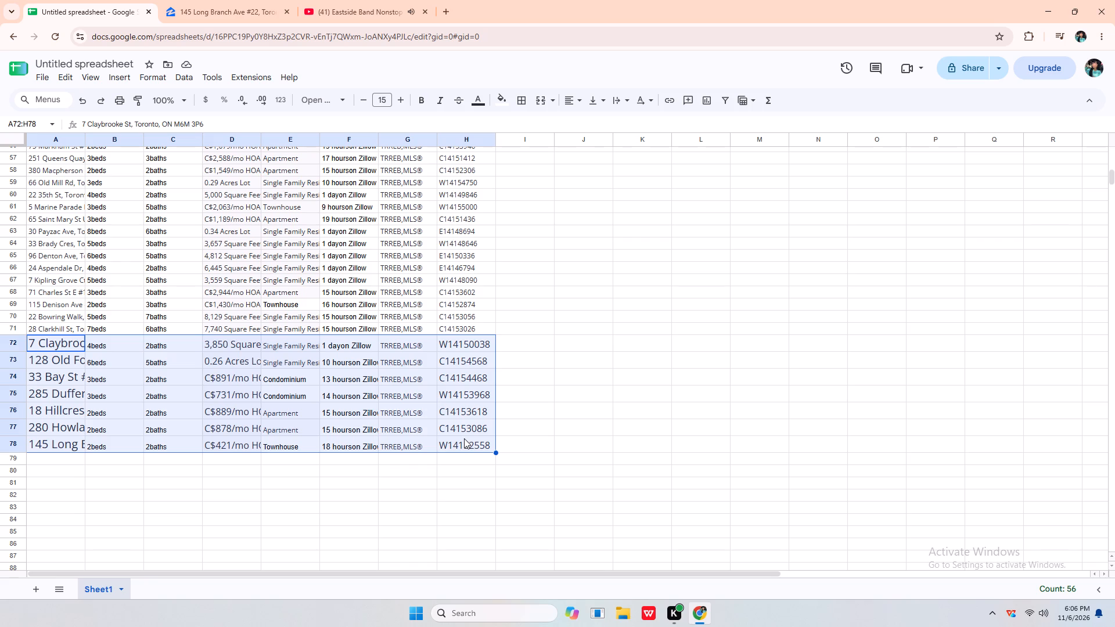
{"action": "triple_click", "coordinate": [358, 98]}
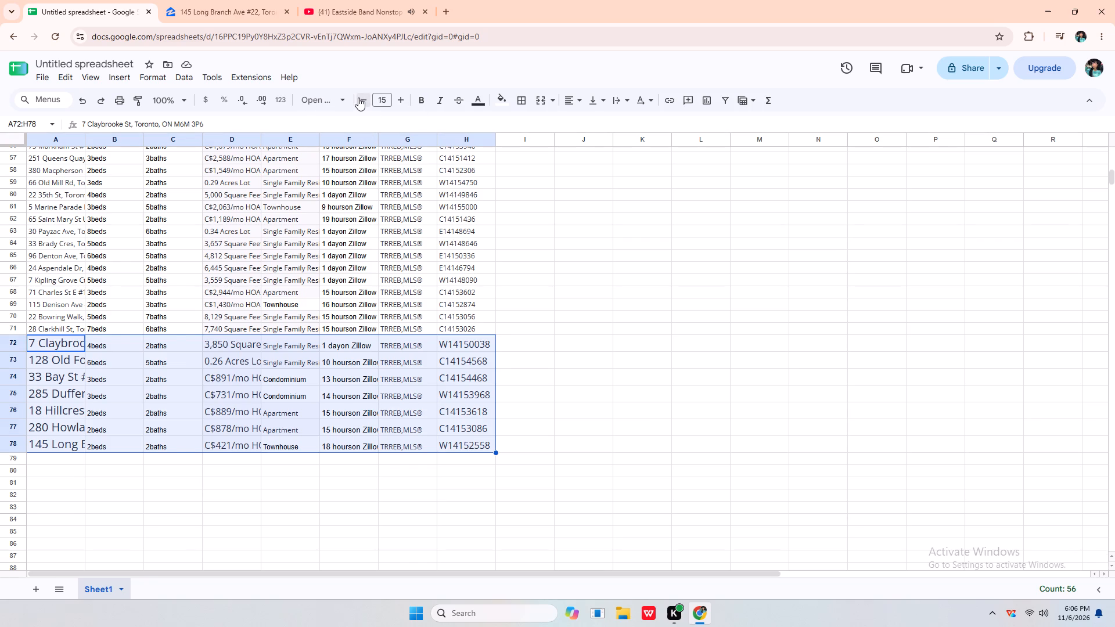
{"action": "triple_click", "coordinate": [358, 98]}
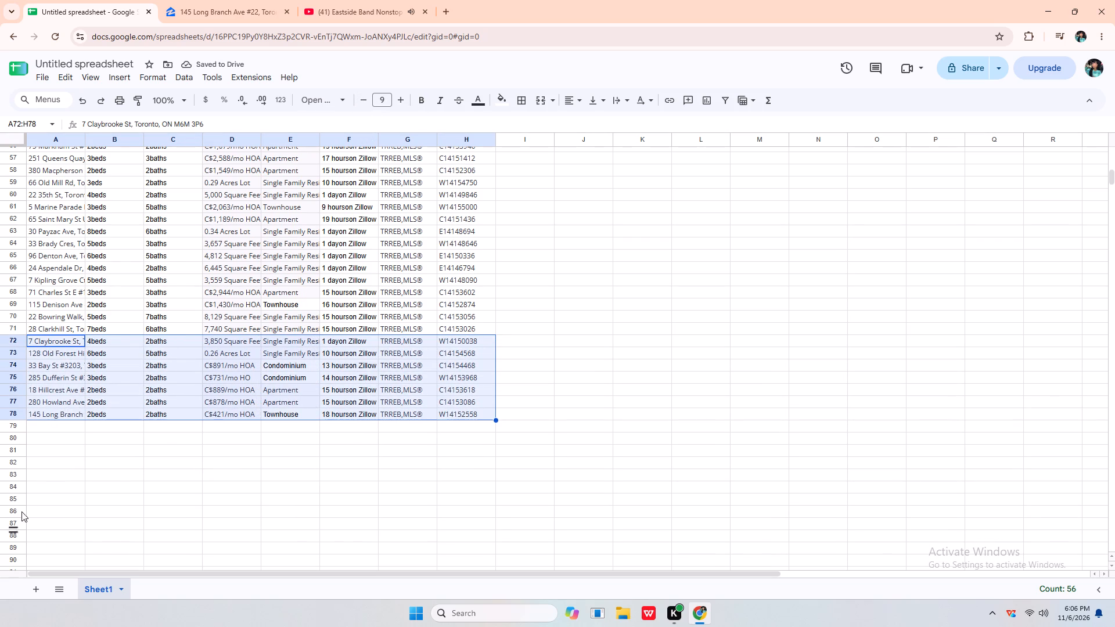
Select empty cell A79 for the next home's address and return to the Zillow listing page.
{"action": "left_click", "coordinate": [46, 433]}
{"action": "scroll", "coordinate": [411, 419], "scroll_direction": "down", "scroll_amount": 3}
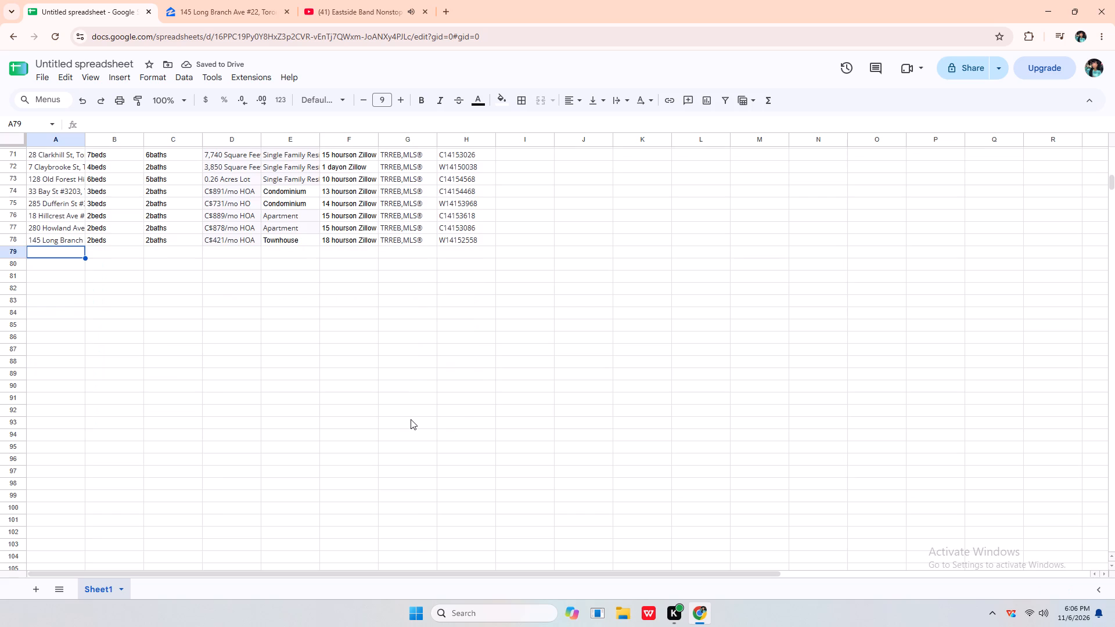
{"action": "scroll", "coordinate": [411, 419], "scroll_direction": "down", "scroll_amount": 2}
{"action": "scroll", "coordinate": [411, 419], "scroll_direction": "up", "scroll_amount": 1}
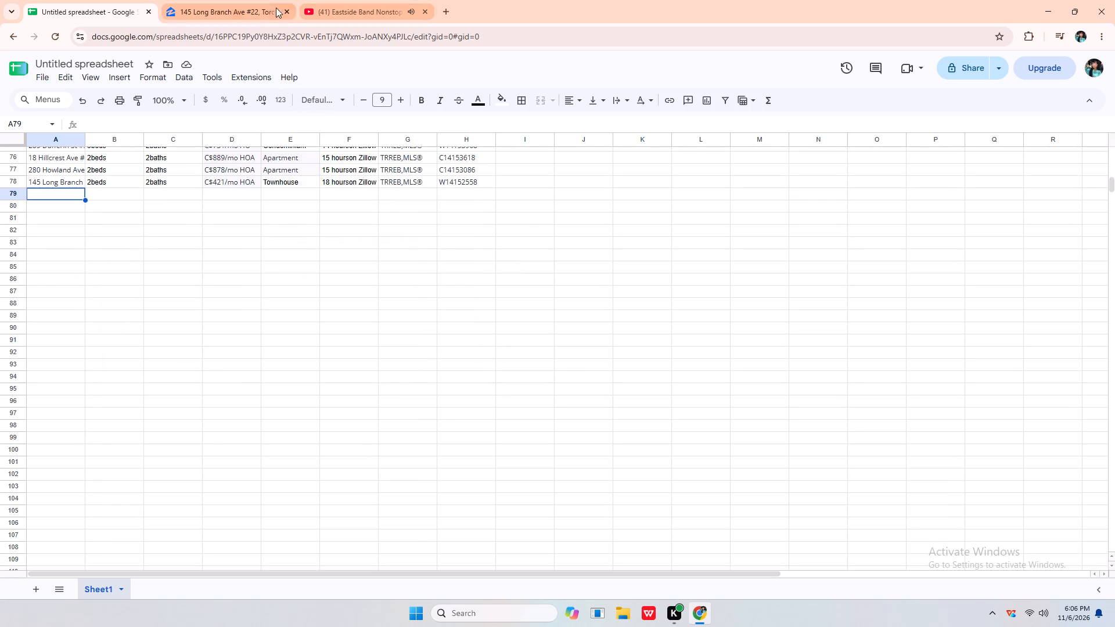
{"action": "left_click", "coordinate": [256, 11]}
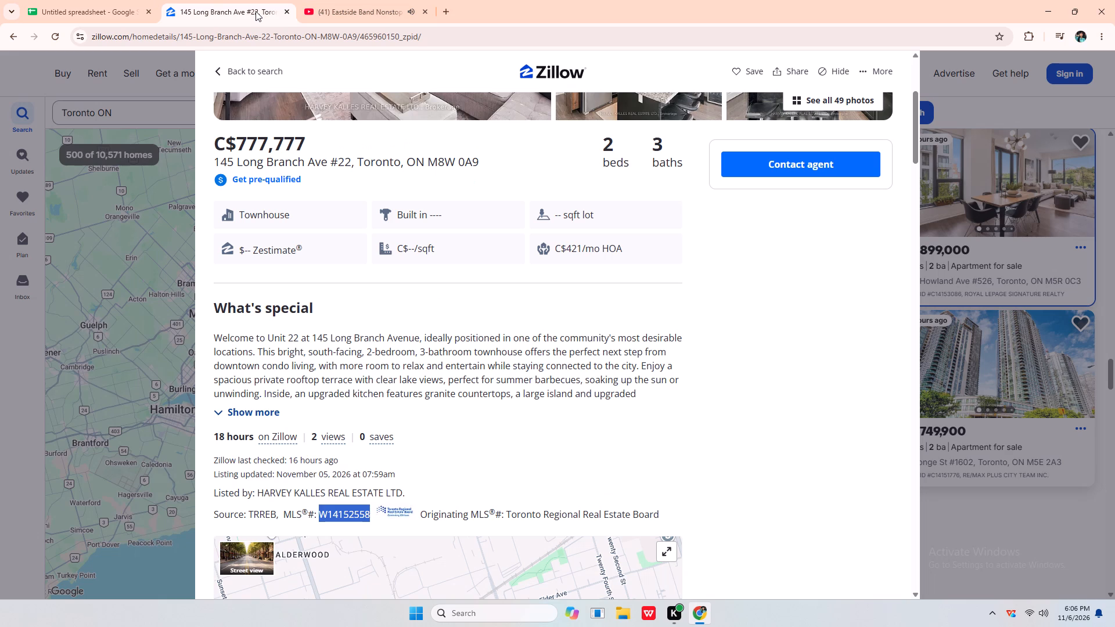
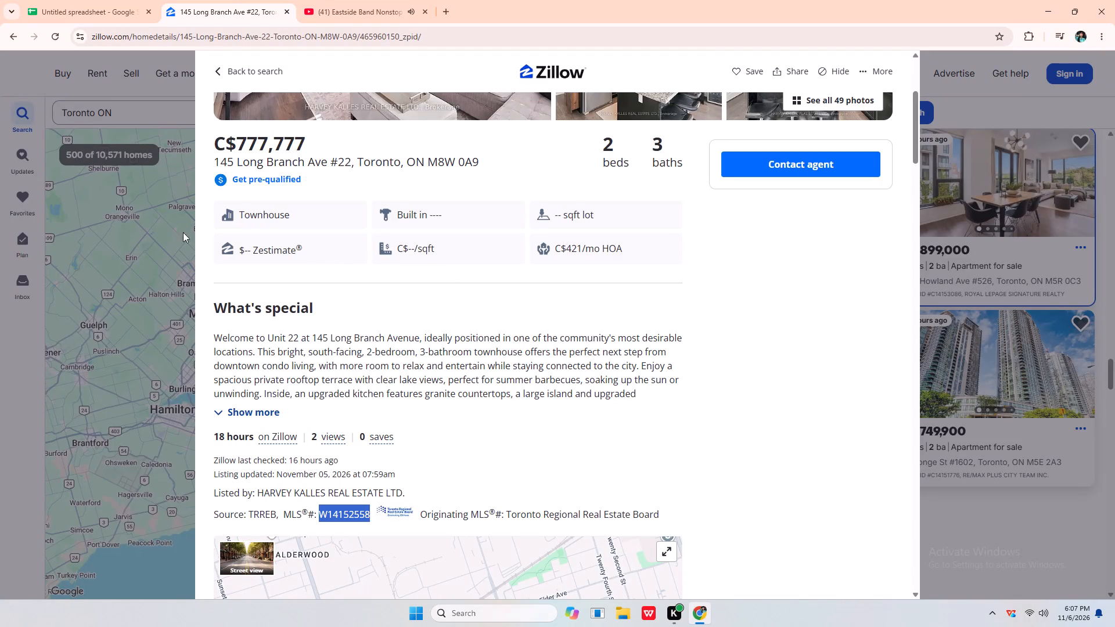
Leave the 145 Long Branch Ave #22 listing and open the 16 Yonge St #1602 listing from the search results.
{"action": "left_click_drag", "start_coordinate": [213, 160], "coordinate": [227, 158]}
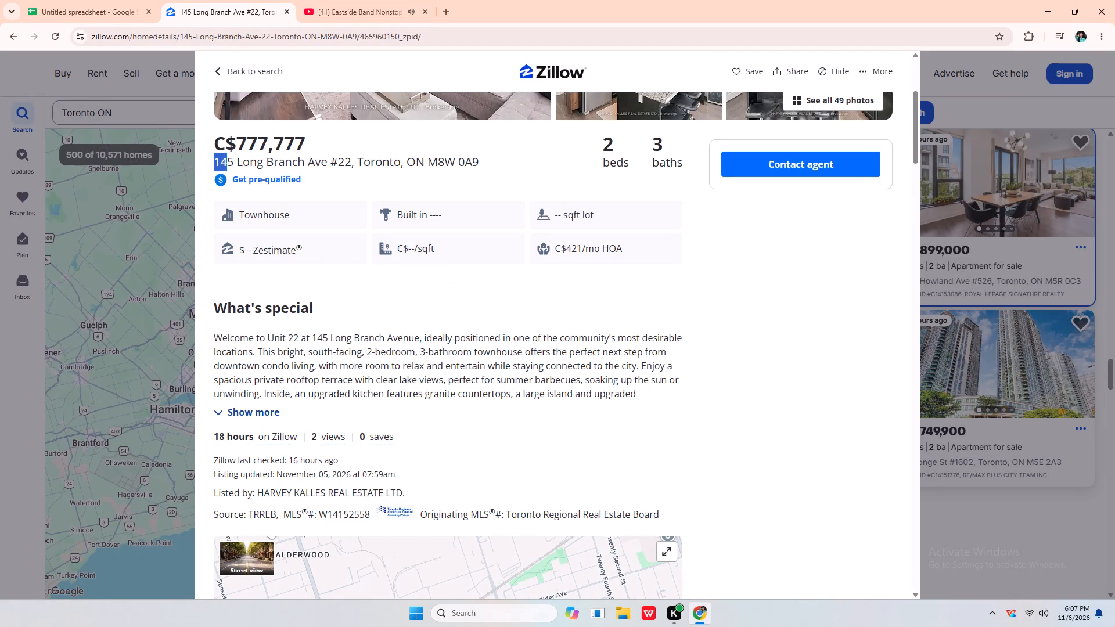
{"action": "left_click_drag", "start_coordinate": [227, 158], "coordinate": [486, 155]}
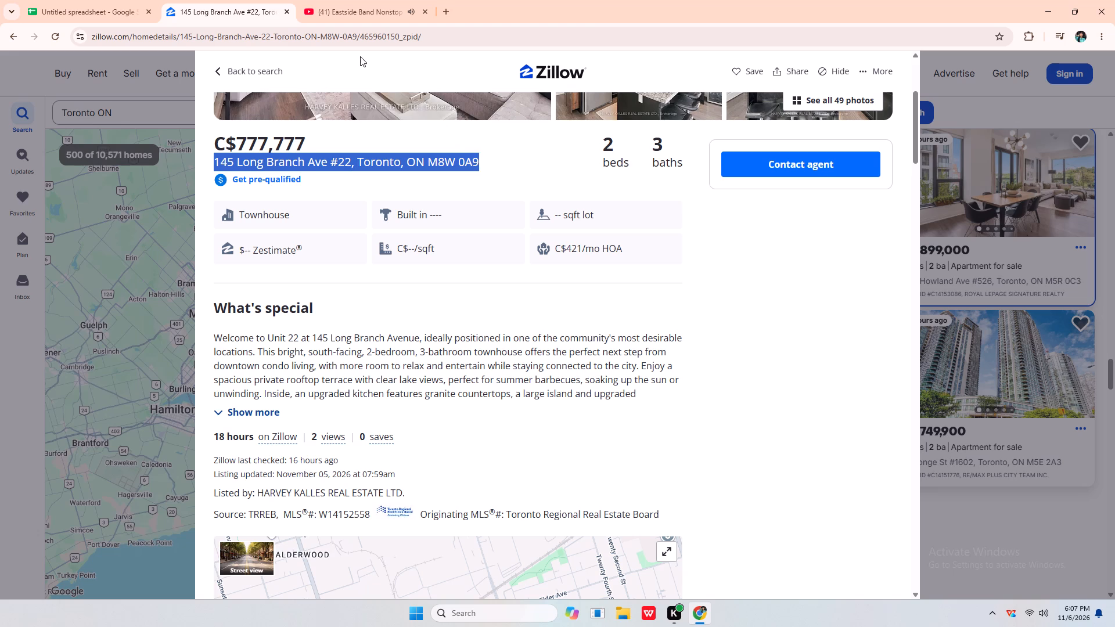
{"action": "left_click", "coordinate": [264, 72]}
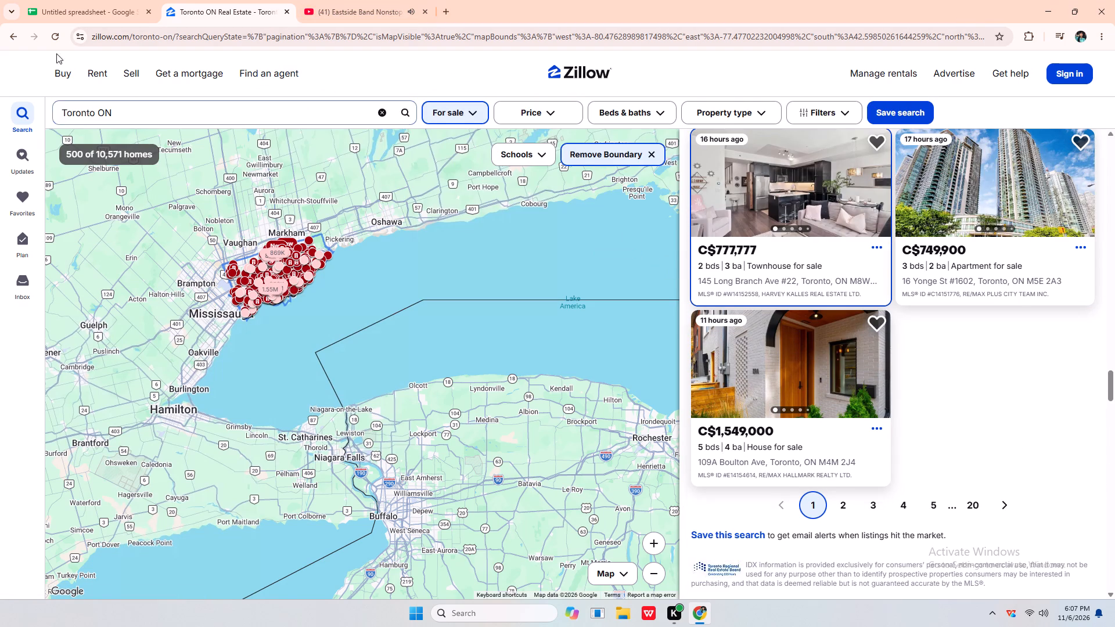
{"action": "left_click", "coordinate": [84, 13]}
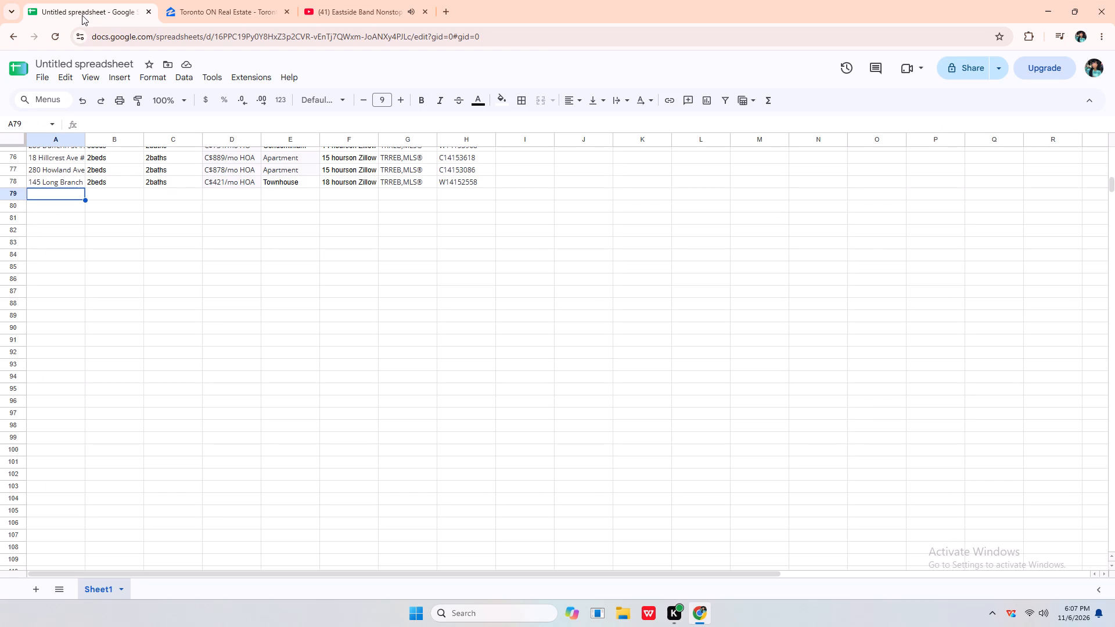
{"action": "left_click", "coordinate": [231, 15]}
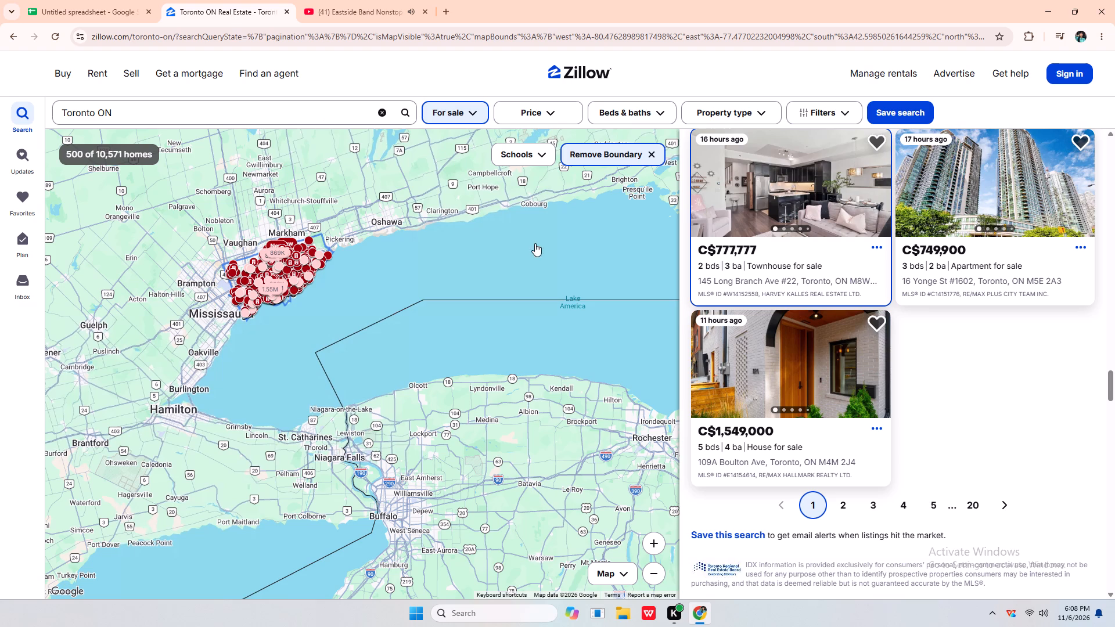
{"action": "left_click", "coordinate": [967, 265]}
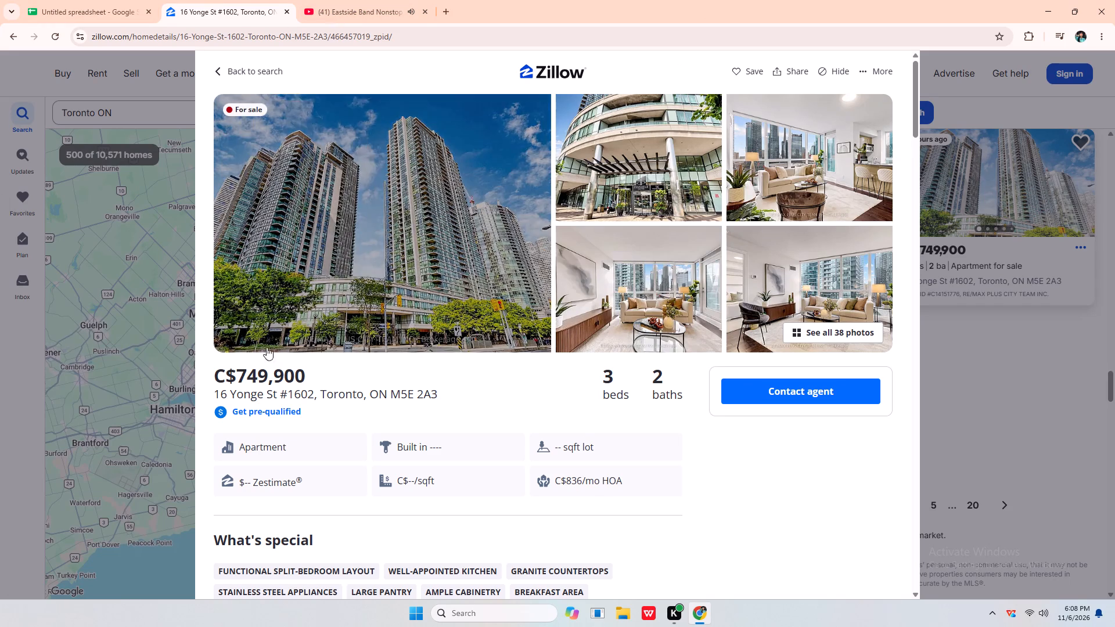
{"action": "left_click_drag", "start_coordinate": [213, 395], "coordinate": [346, 395]}
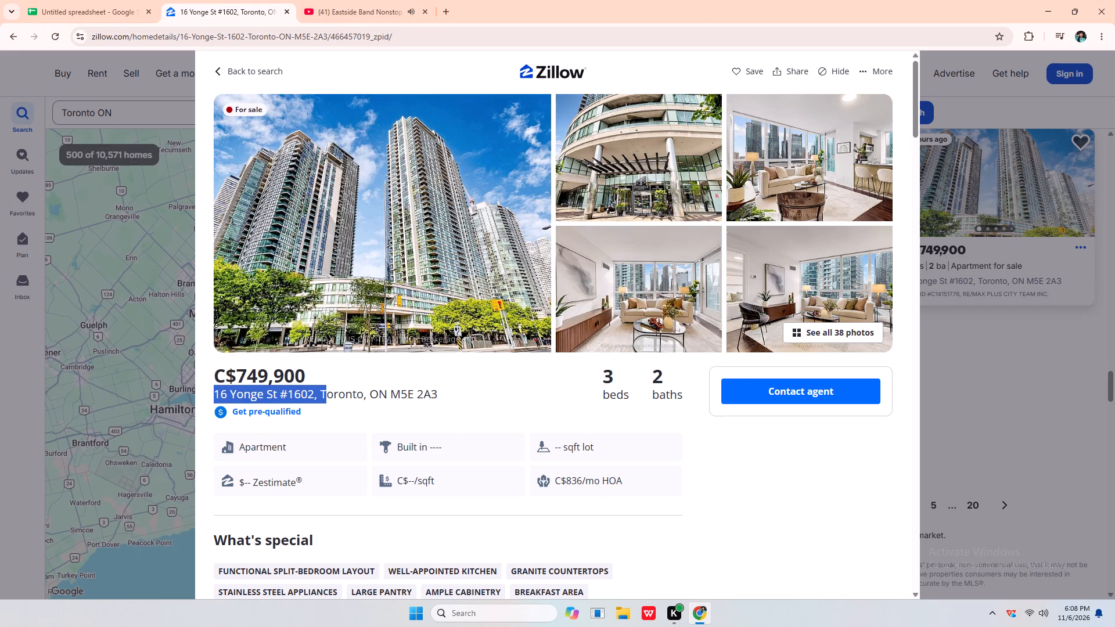
{"action": "left_click_drag", "start_coordinate": [346, 395], "coordinate": [456, 410]}
{"action": "left_click", "coordinate": [474, 386]}
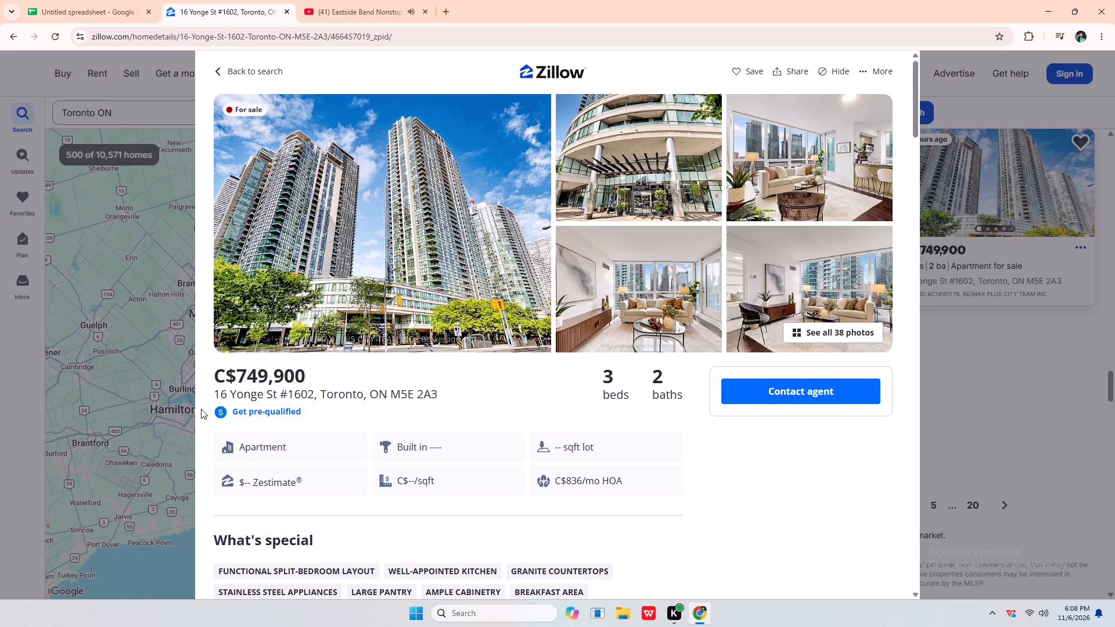
{"action": "left_click_drag", "start_coordinate": [214, 395], "coordinate": [405, 401]}
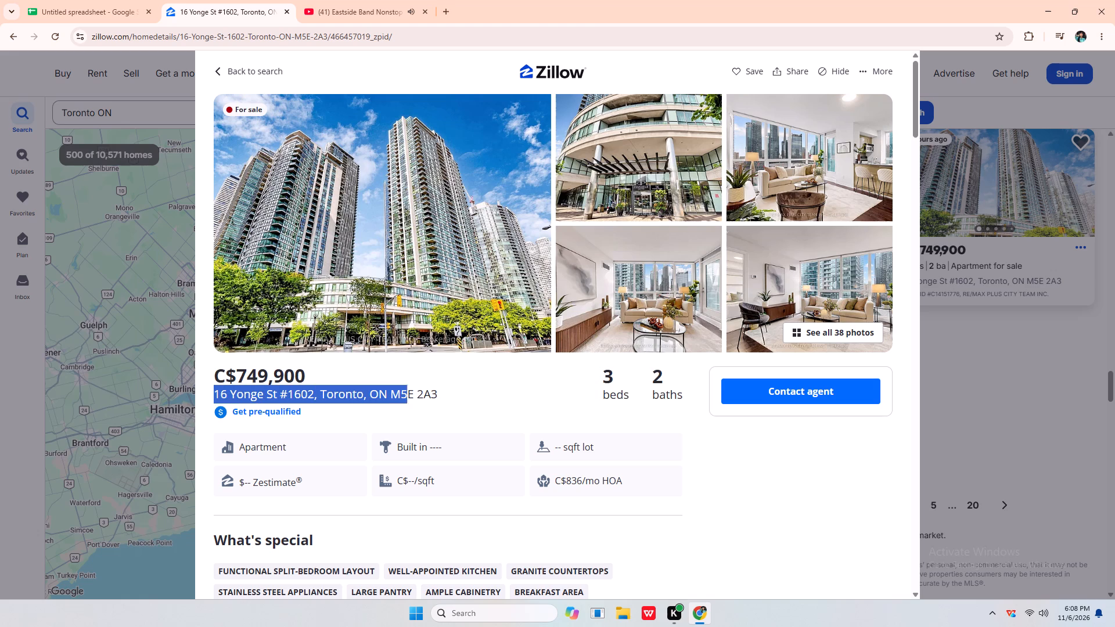
{"action": "left_click_drag", "start_coordinate": [405, 401], "coordinate": [441, 399]}
{"action": "key", "text": "ctrl+c"}
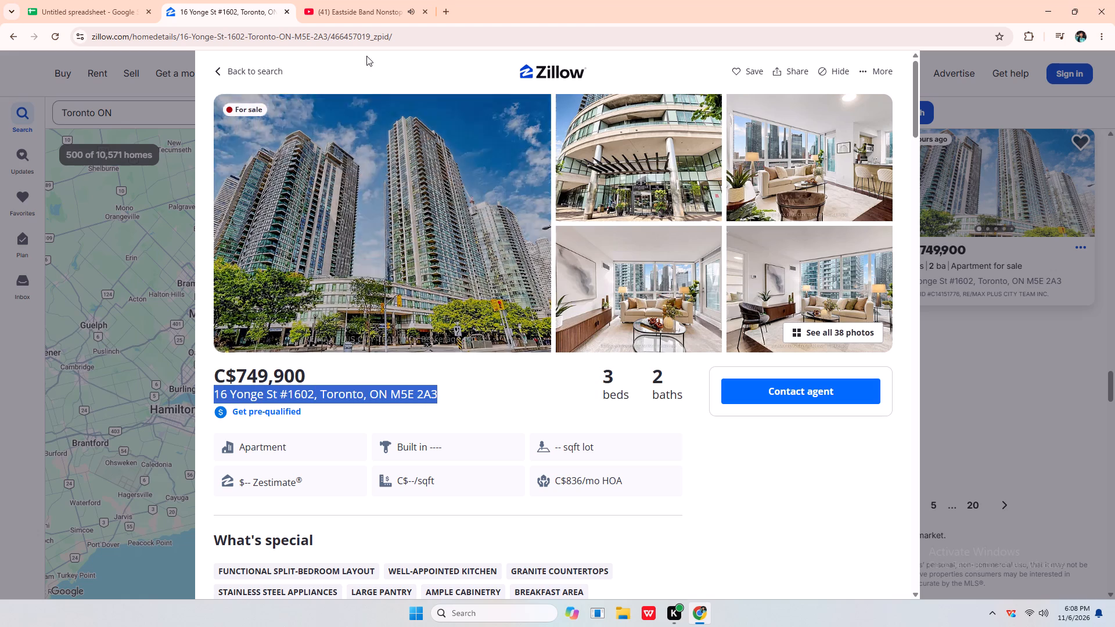
{"action": "left_click", "coordinate": [86, 5]}
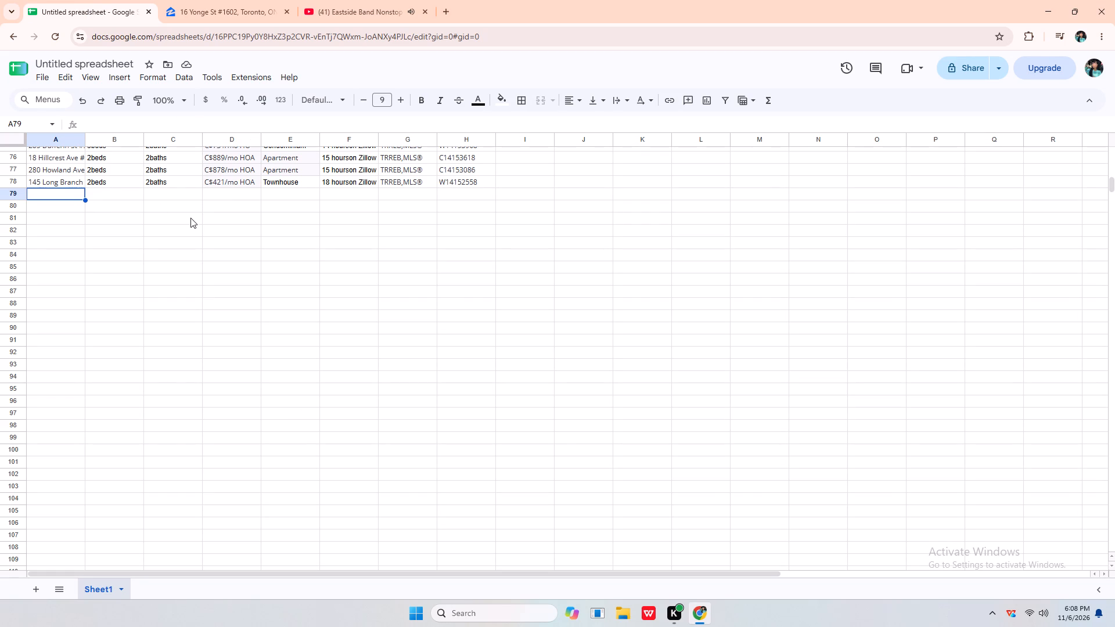
{"action": "key", "text": "ctrl+v"}
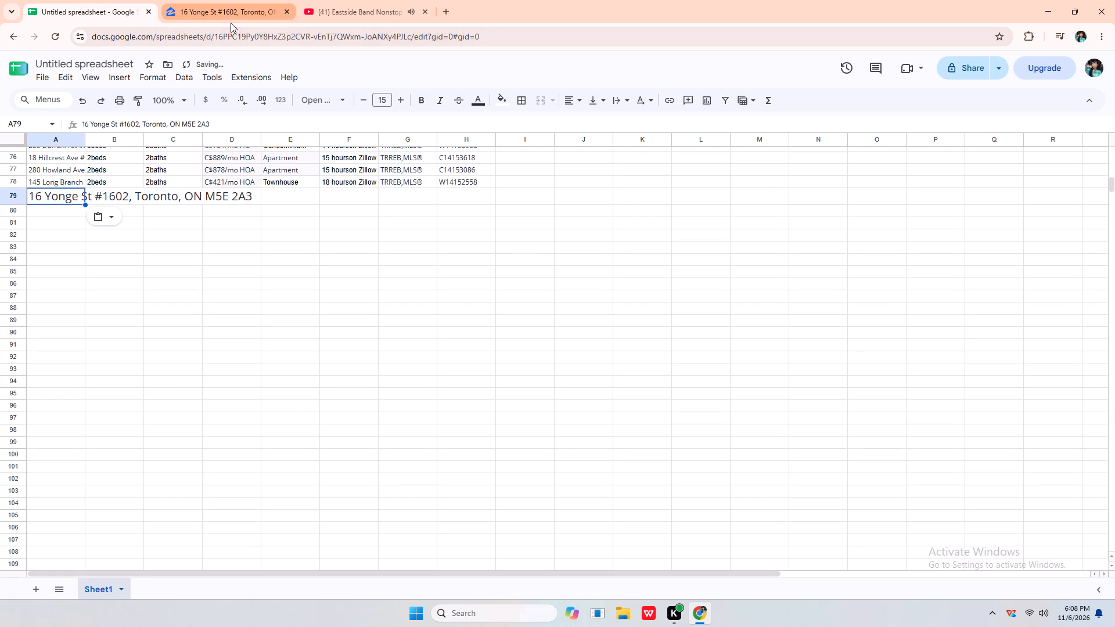
Copy the fee text "C$836/mo HOA" from the 16 Yonge St listing into cell D79 of the spreadsheet.
{"action": "left_click", "coordinate": [231, 10]}
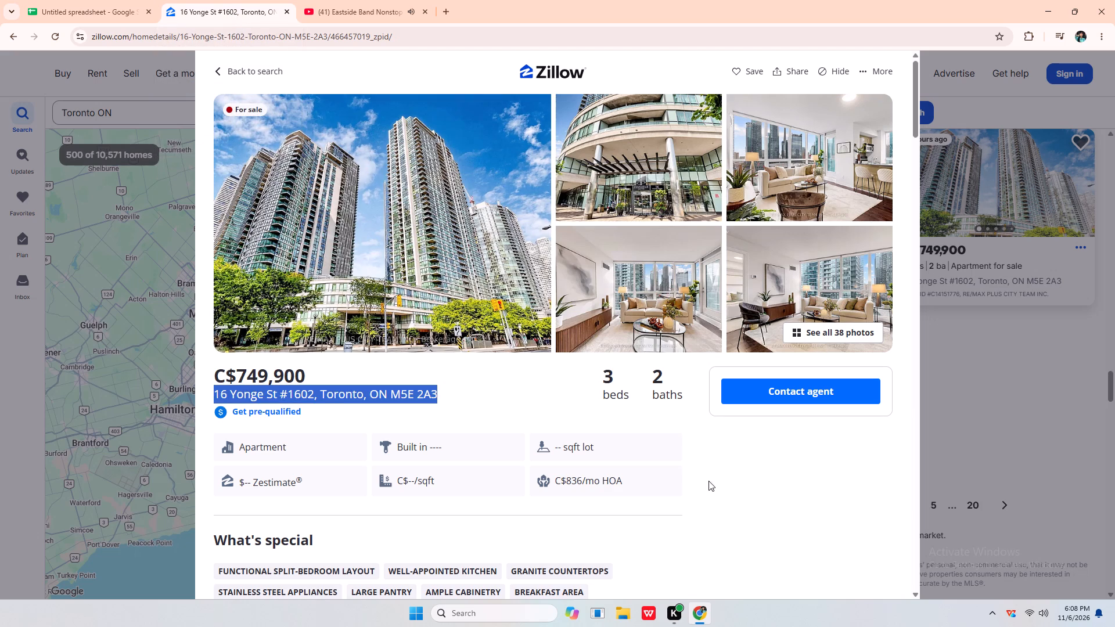
{"action": "left_click_drag", "start_coordinate": [549, 482], "coordinate": [623, 490]}
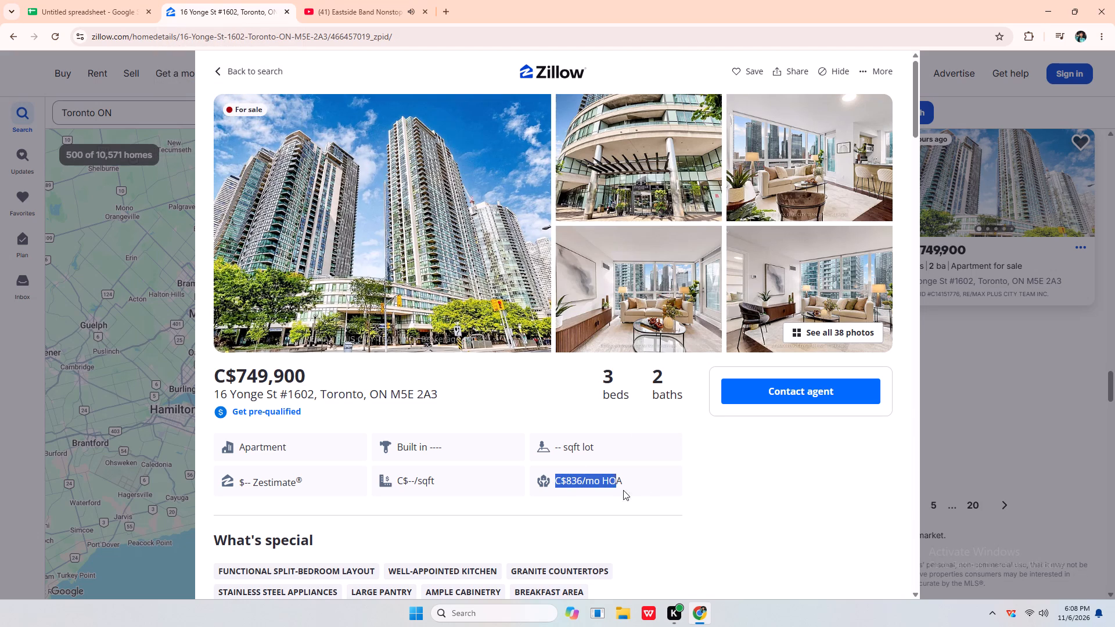
{"action": "left_click_drag", "start_coordinate": [623, 490], "coordinate": [643, 491]}
{"action": "key", "text": "ctrl+c"}
{"action": "left_click", "coordinate": [111, 3]}
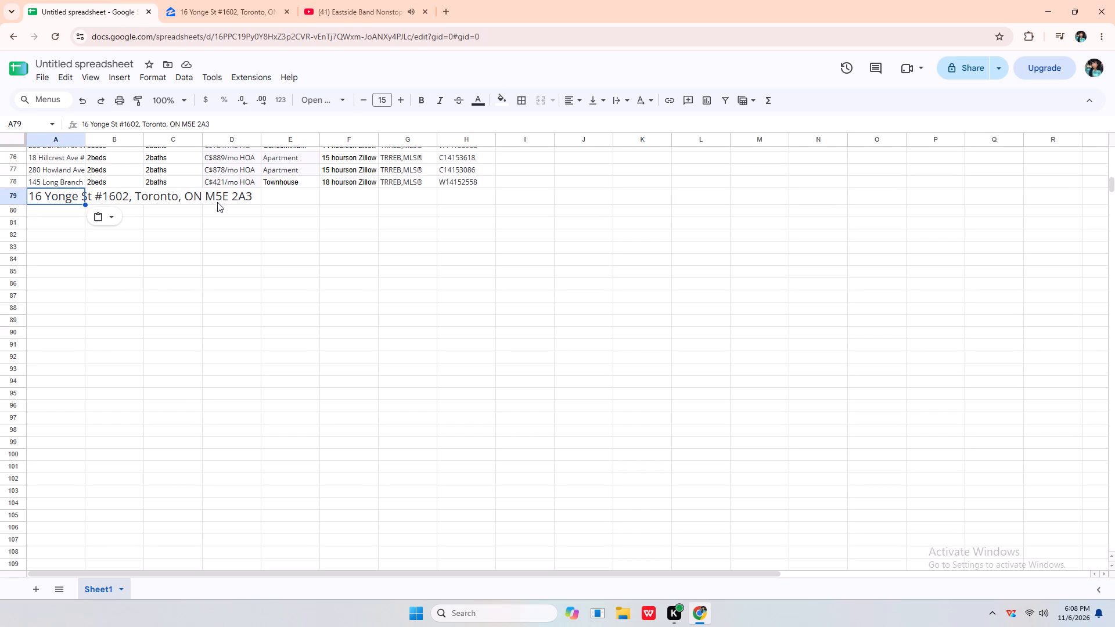
{"action": "left_click", "coordinate": [242, 191]}
{"action": "key", "text": "ctrl+v"}
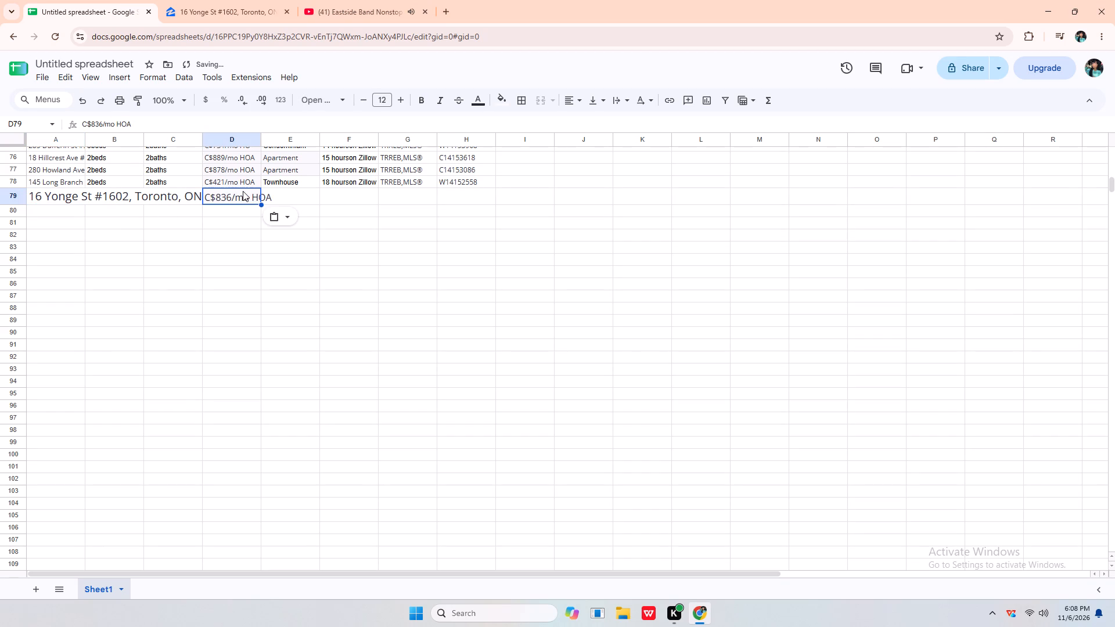
Copy the home type "Apartment" from cell E77 into cell E79.
{"action": "left_click", "coordinate": [283, 168]}
{"action": "key", "text": "ctrl+c"}
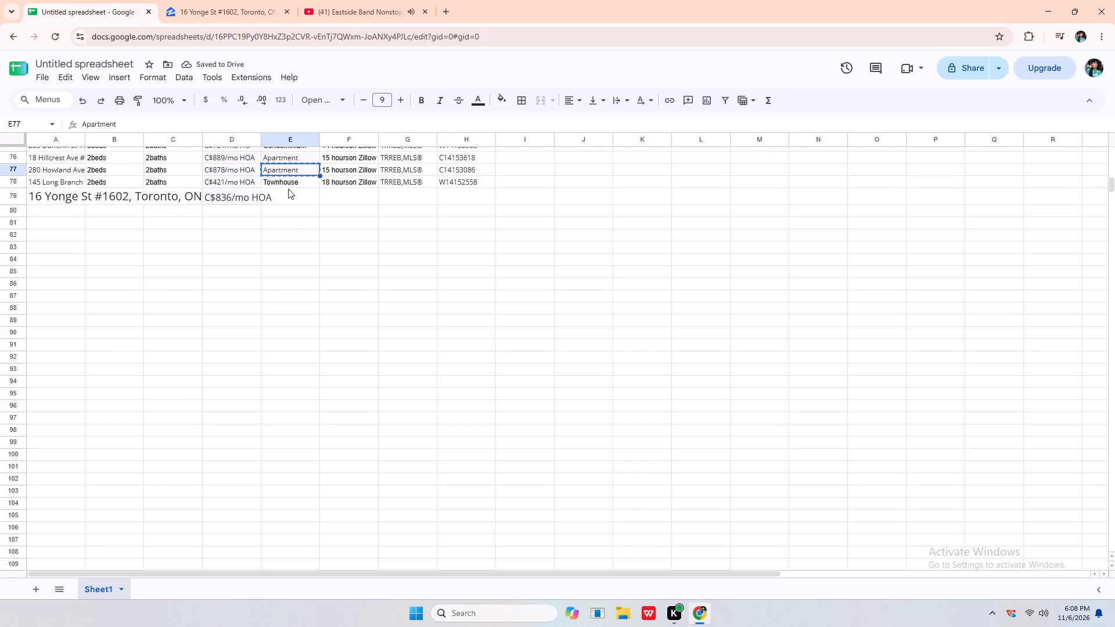
{"action": "left_click", "coordinate": [301, 195]}
{"action": "key", "text": "ctrl+v"}
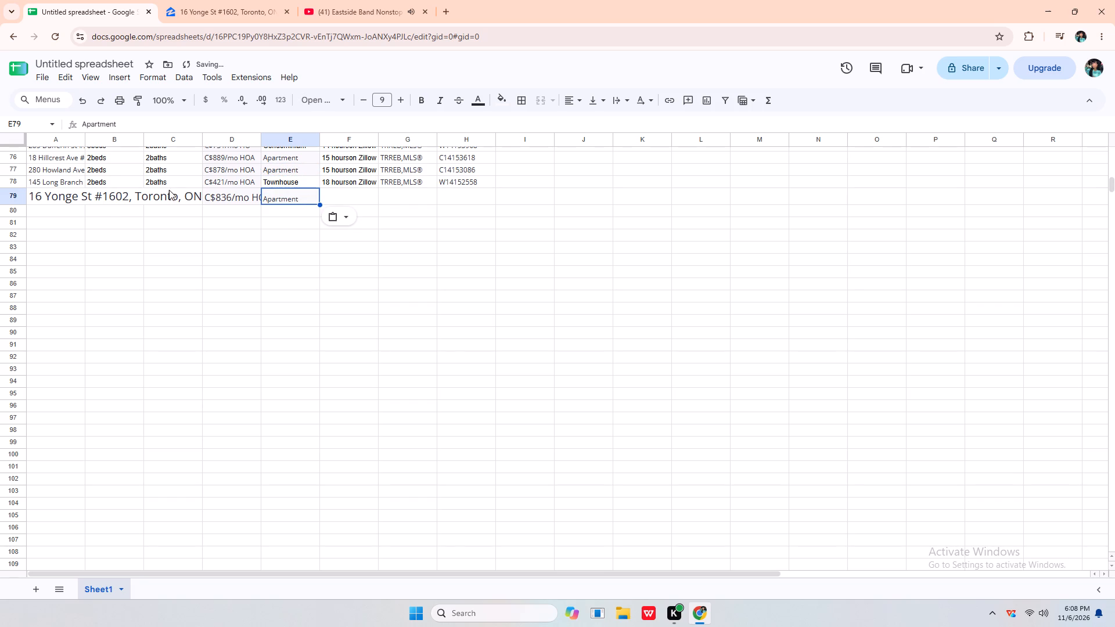
Enter "3beds" in cell B79 and "2baths" in cell C79.
{"action": "left_click", "coordinate": [117, 194]}
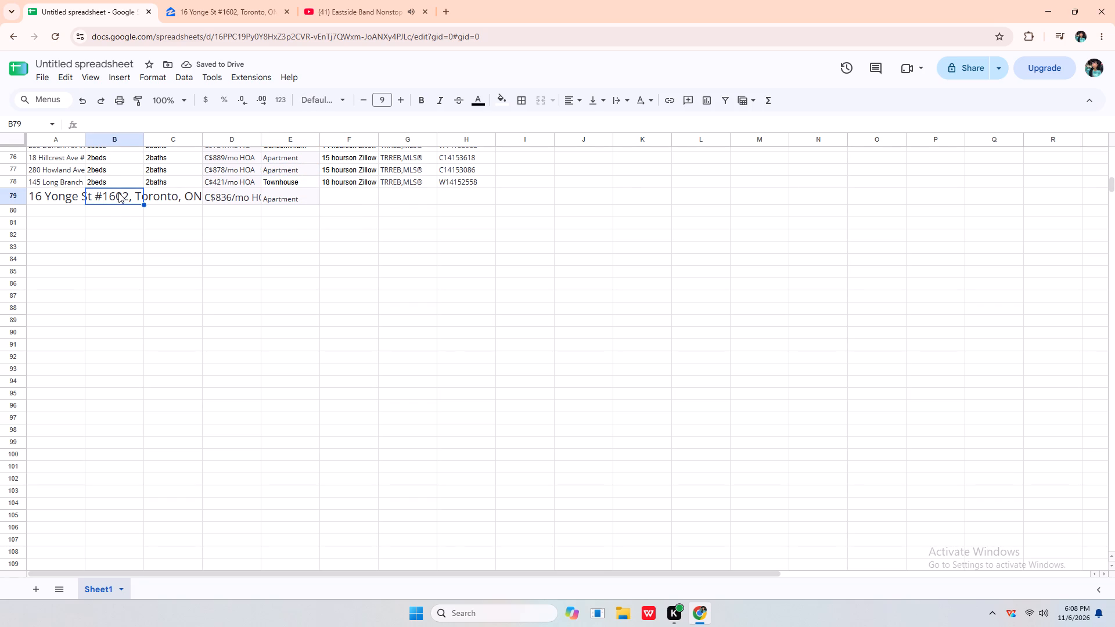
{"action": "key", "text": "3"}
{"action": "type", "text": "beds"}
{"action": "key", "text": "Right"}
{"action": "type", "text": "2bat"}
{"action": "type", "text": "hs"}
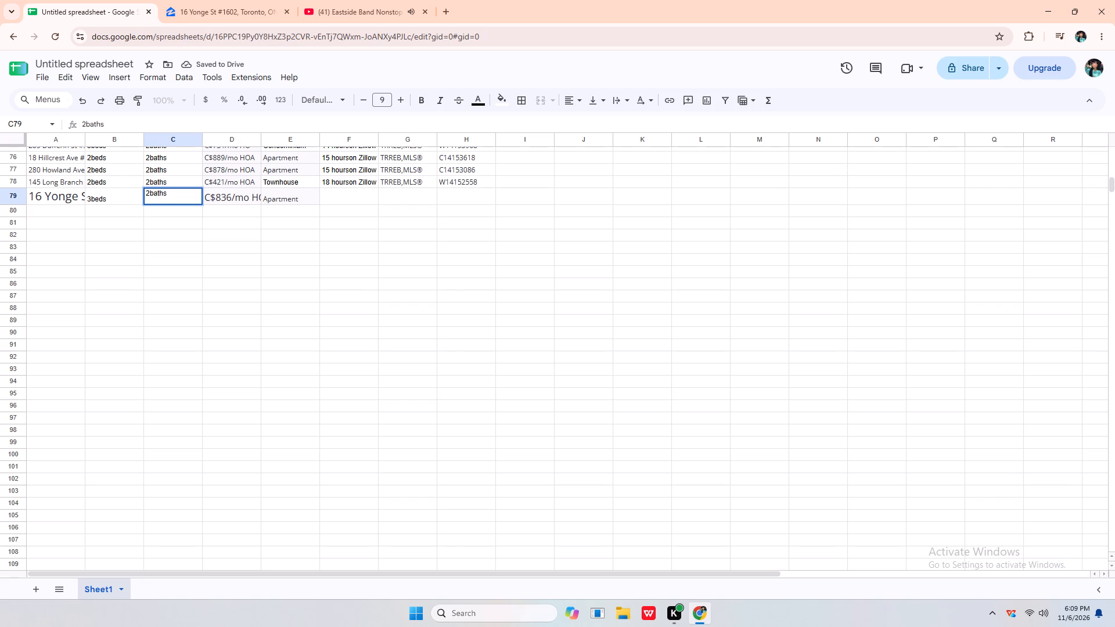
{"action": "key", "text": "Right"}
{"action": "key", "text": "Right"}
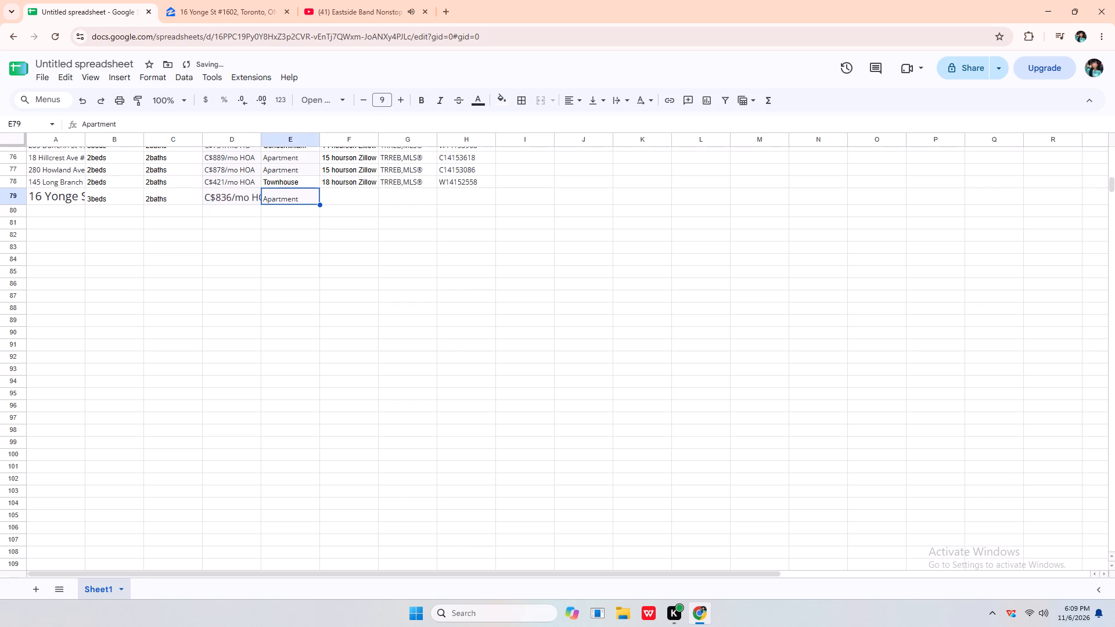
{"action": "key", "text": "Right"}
{"action": "left_click", "coordinate": [228, 16]}
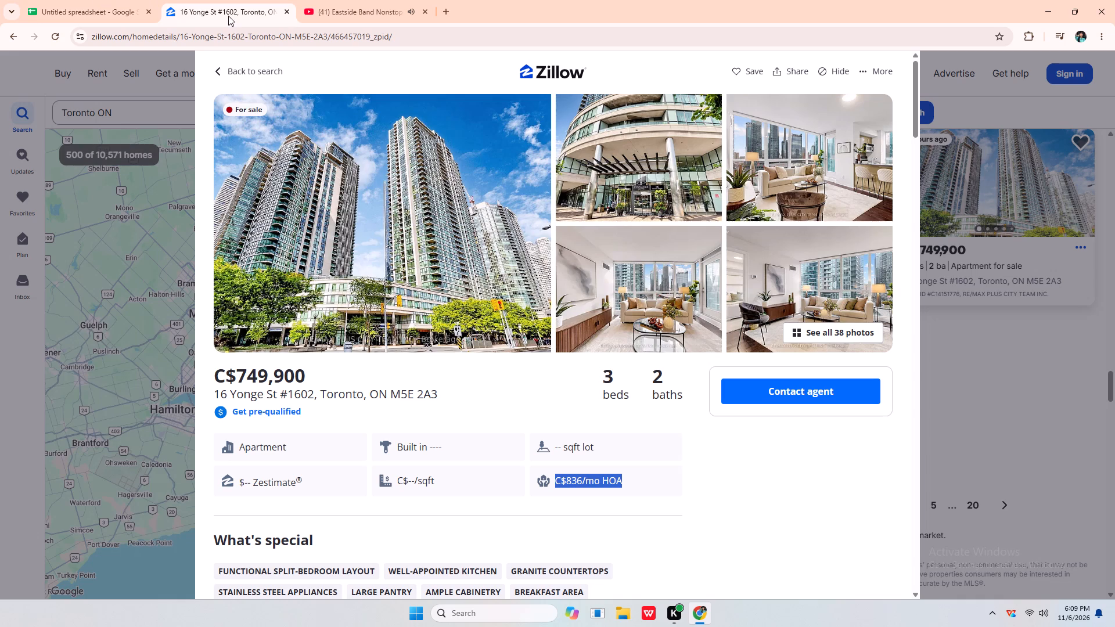
{"action": "scroll", "coordinate": [368, 373], "scroll_direction": "down", "scroll_amount": 5}
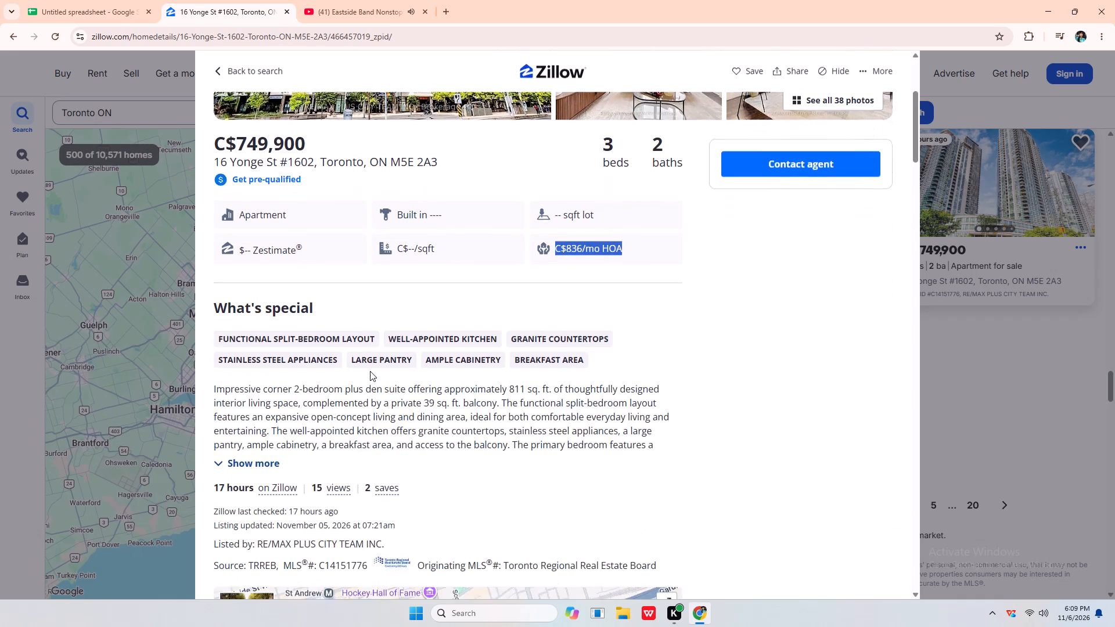
{"action": "scroll", "coordinate": [370, 371], "scroll_direction": "down", "scroll_amount": 1}
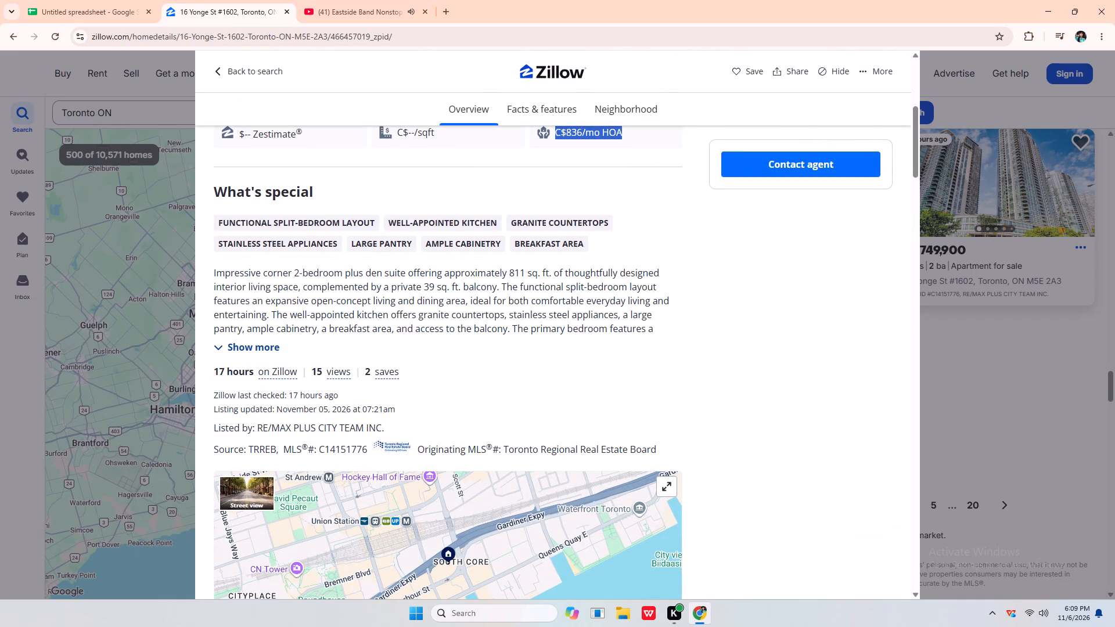
{"action": "left_click_drag", "start_coordinate": [212, 372], "coordinate": [298, 373]}
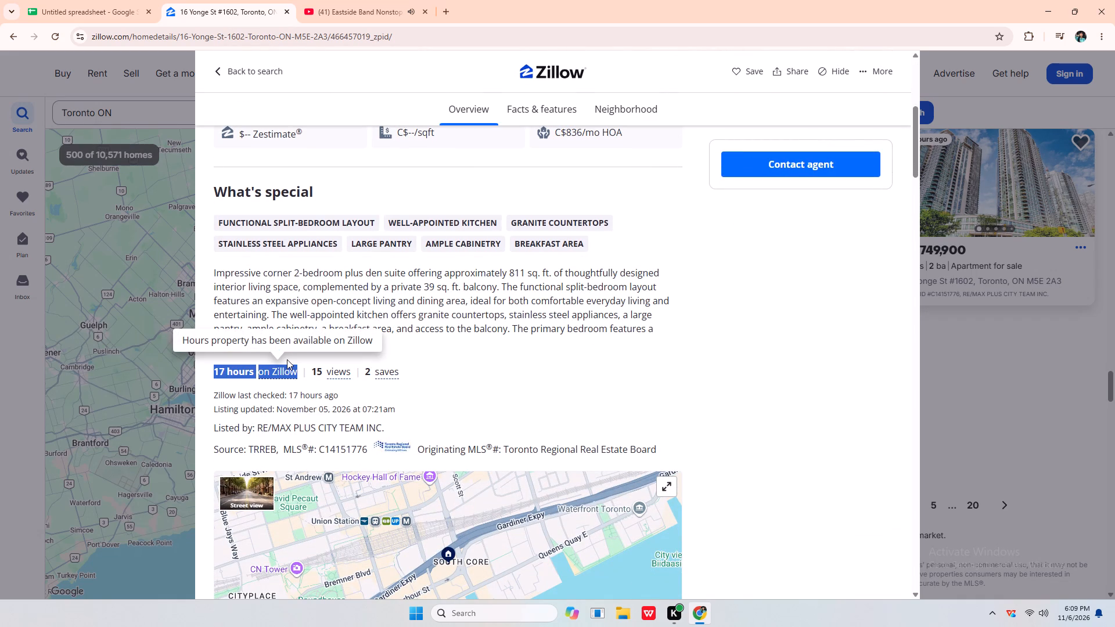
{"action": "key", "text": "ctrl+c"}
{"action": "left_click", "coordinate": [110, 12]}
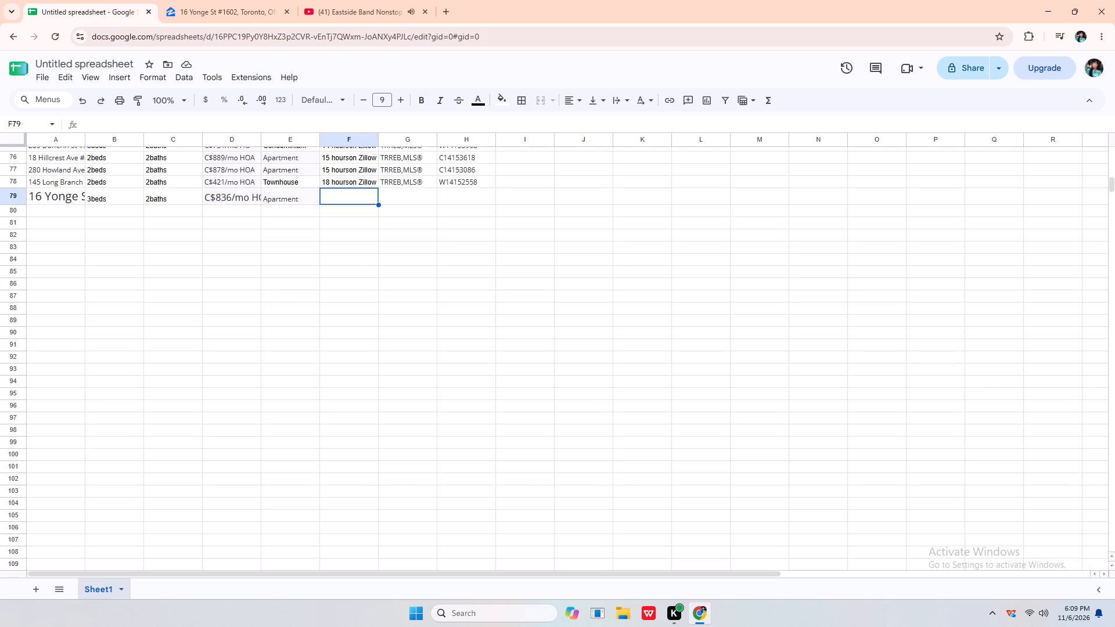
{"action": "key", "text": "ctrl+v"}
Try to copy the MLS number C14151776 from the 16 Yonge St listing into cell H79 of the spreadsheet.
{"action": "left_click", "coordinate": [228, 11]}
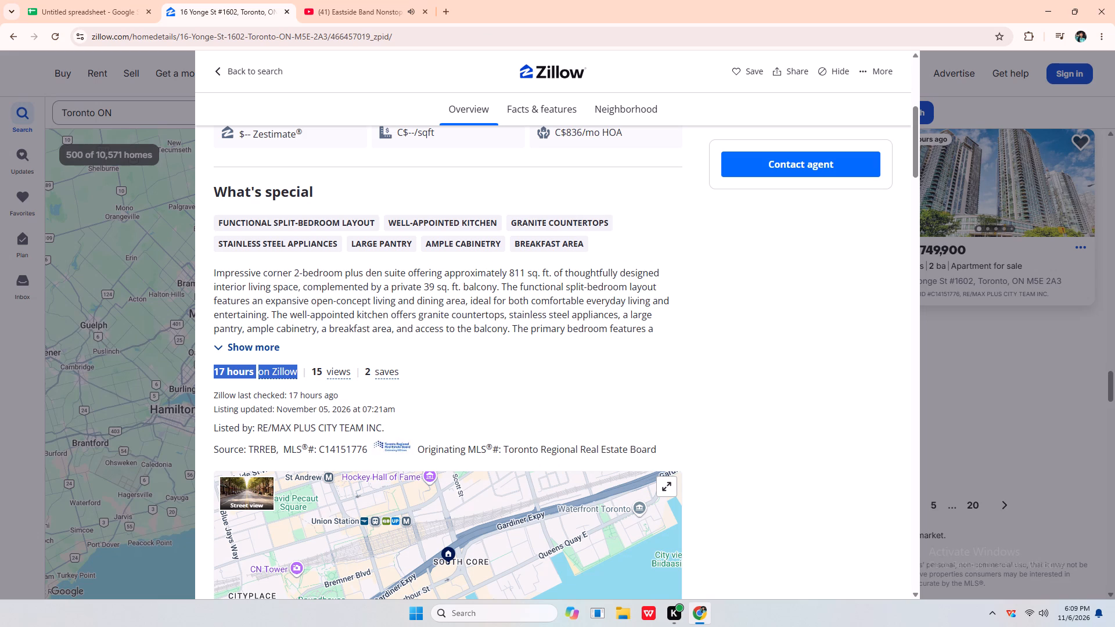
{"action": "left_click_drag", "start_coordinate": [318, 447], "coordinate": [366, 450]}
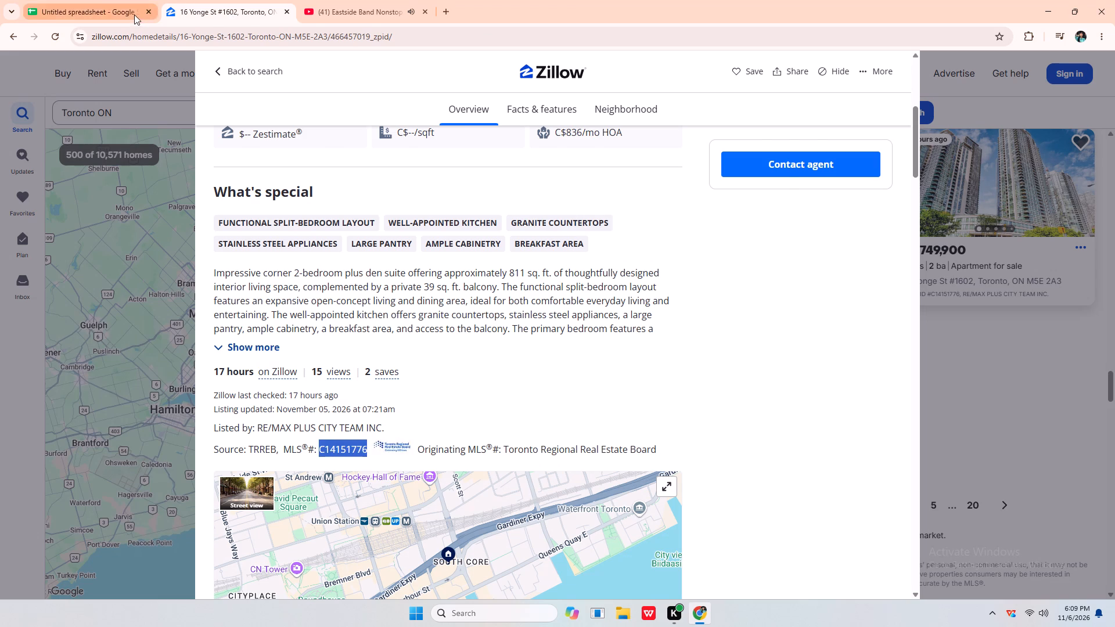
{"action": "left_click", "coordinate": [134, 15]}
{"action": "left_click", "coordinate": [443, 189]}
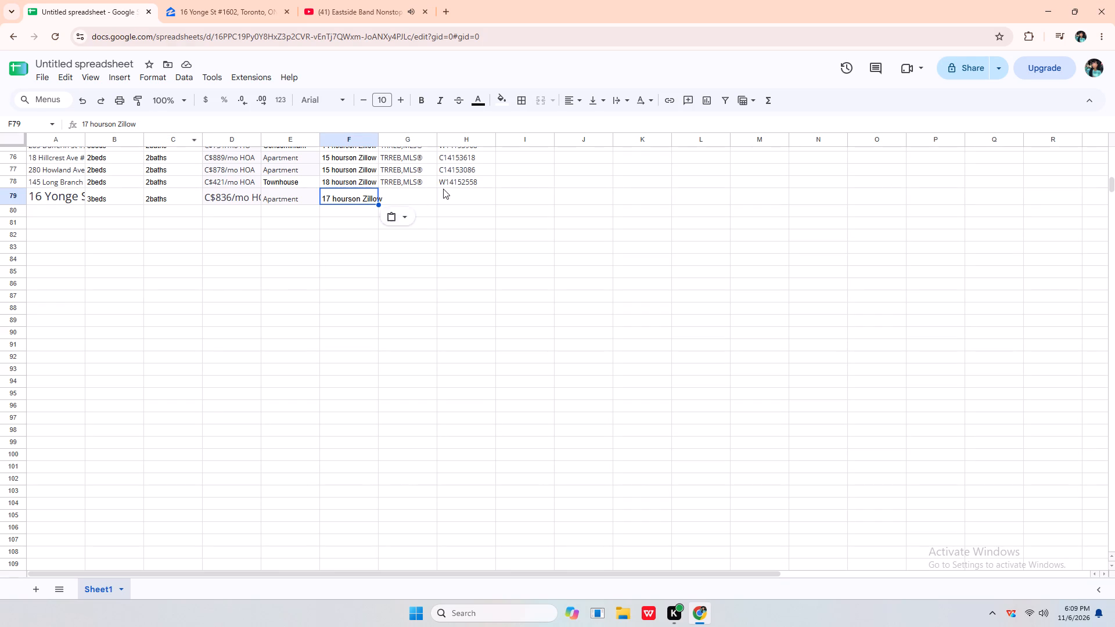
{"action": "key", "text": "ctrl+v"}
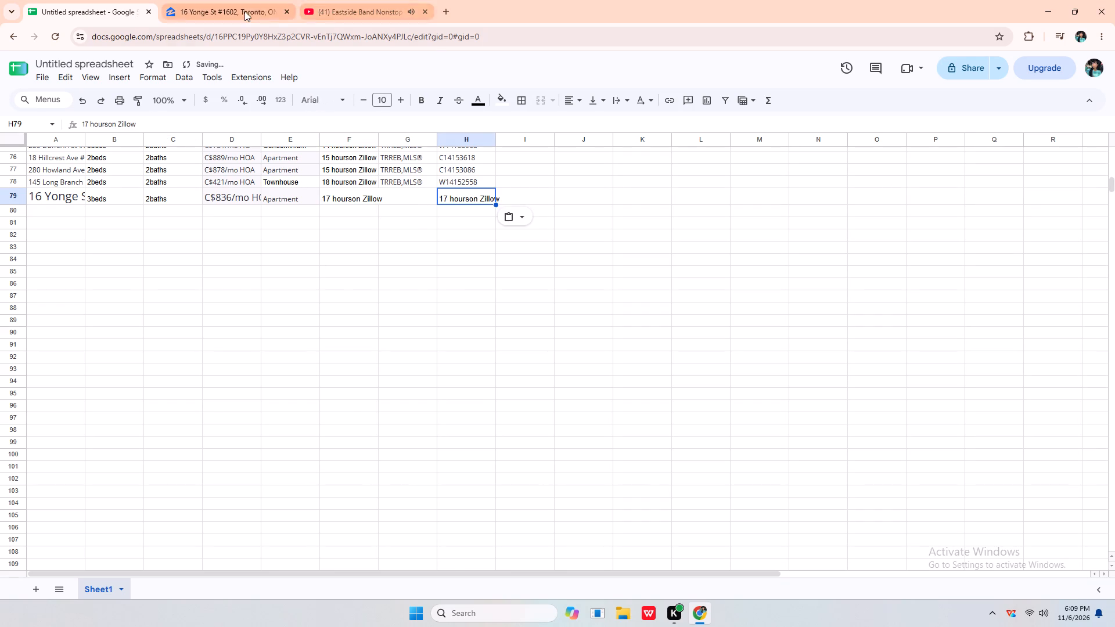
{"action": "left_click", "coordinate": [243, 11]}
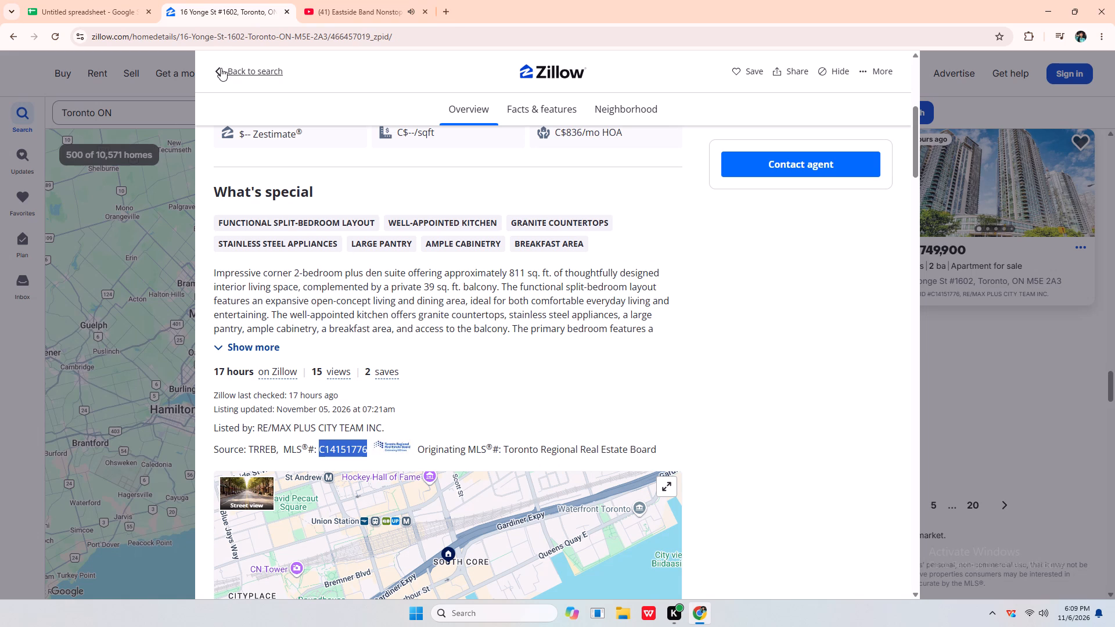
Copy the source text "TRREB,MLS®" from cell G77 of the spreadsheet into cell G79.
{"action": "left_click", "coordinate": [125, 9]}
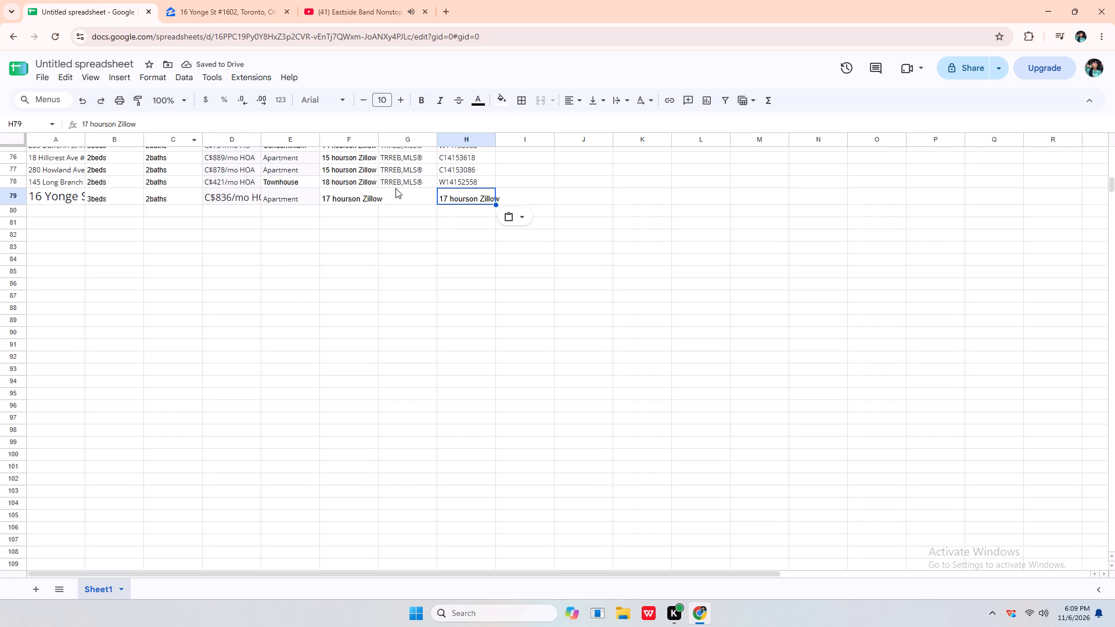
{"action": "left_click", "coordinate": [407, 176]}
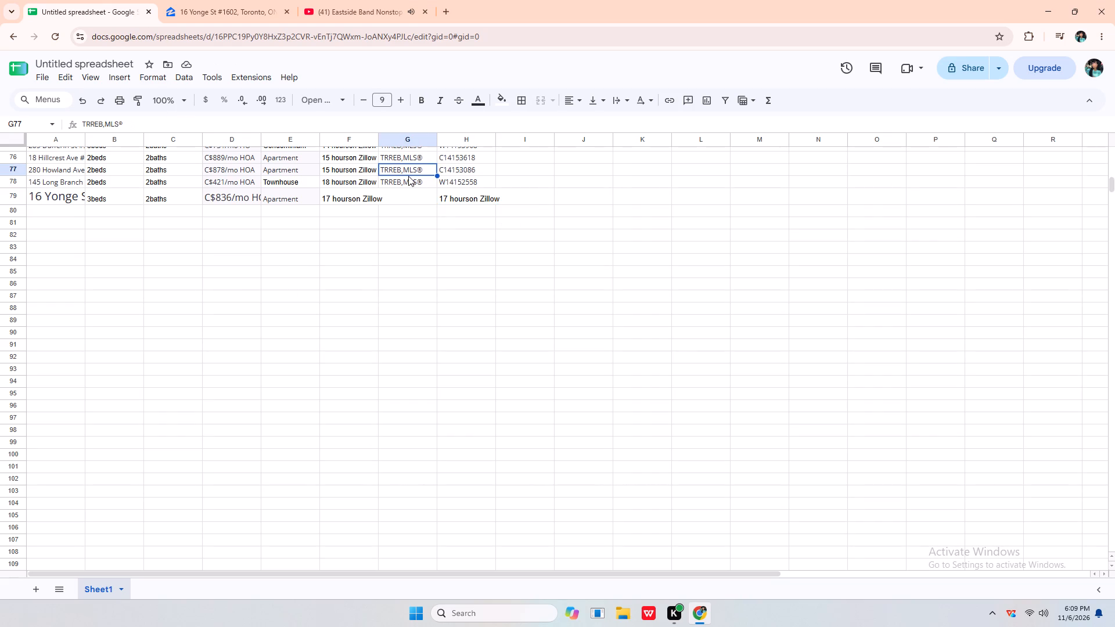
{"action": "key", "text": "ctrl+c"}
{"action": "key", "text": "Down"}
{"action": "key", "text": "Down"}
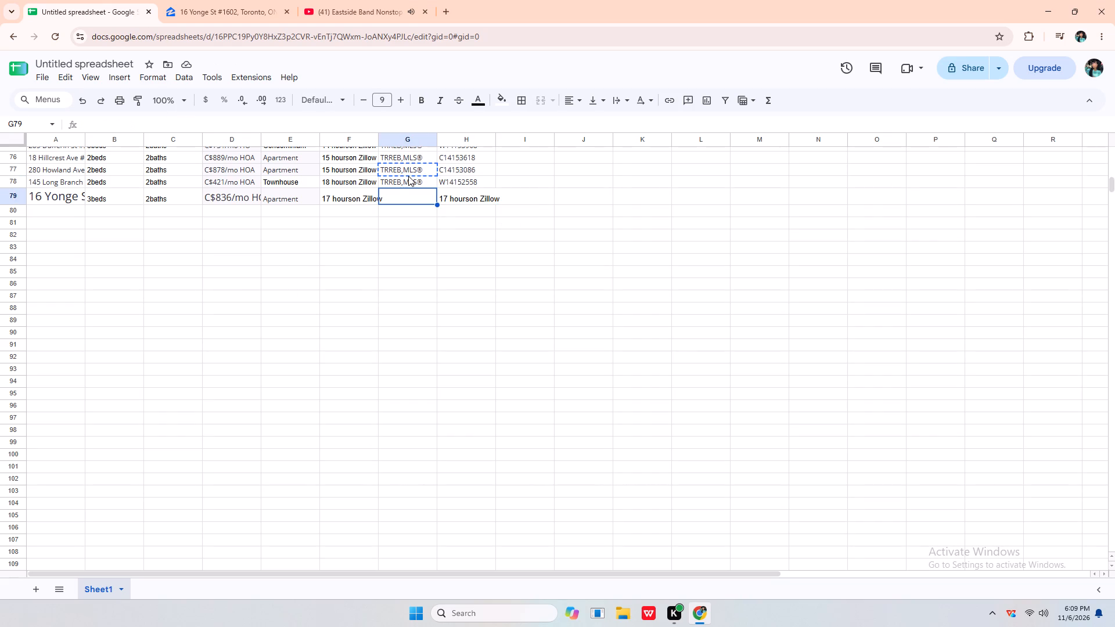
{"action": "key", "text": "ctrl+v"}
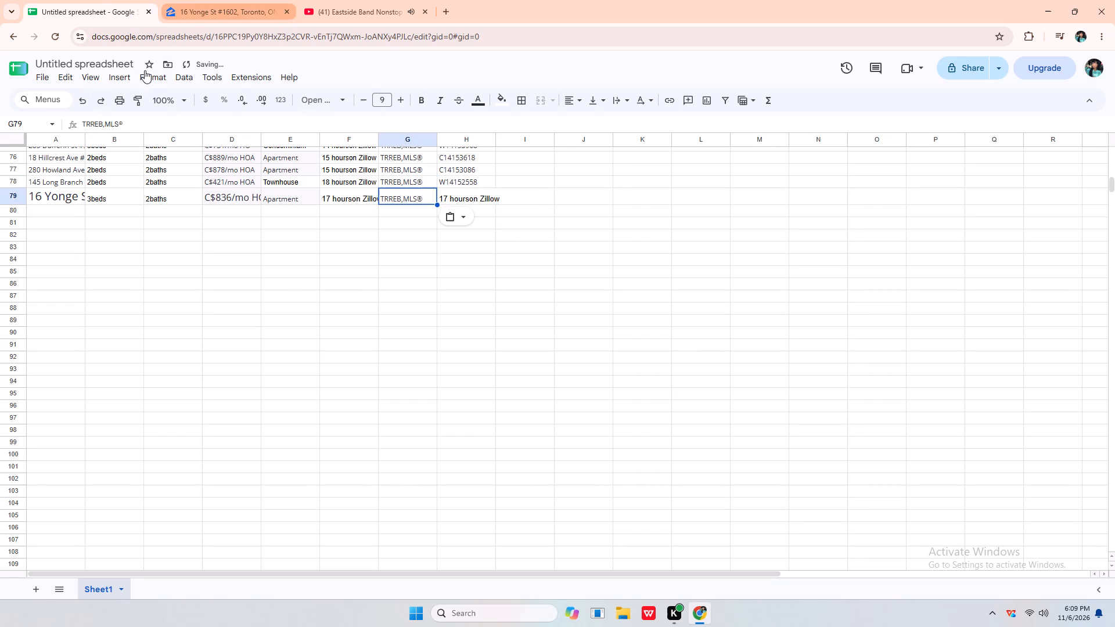
{"action": "left_click", "coordinate": [196, 7]}
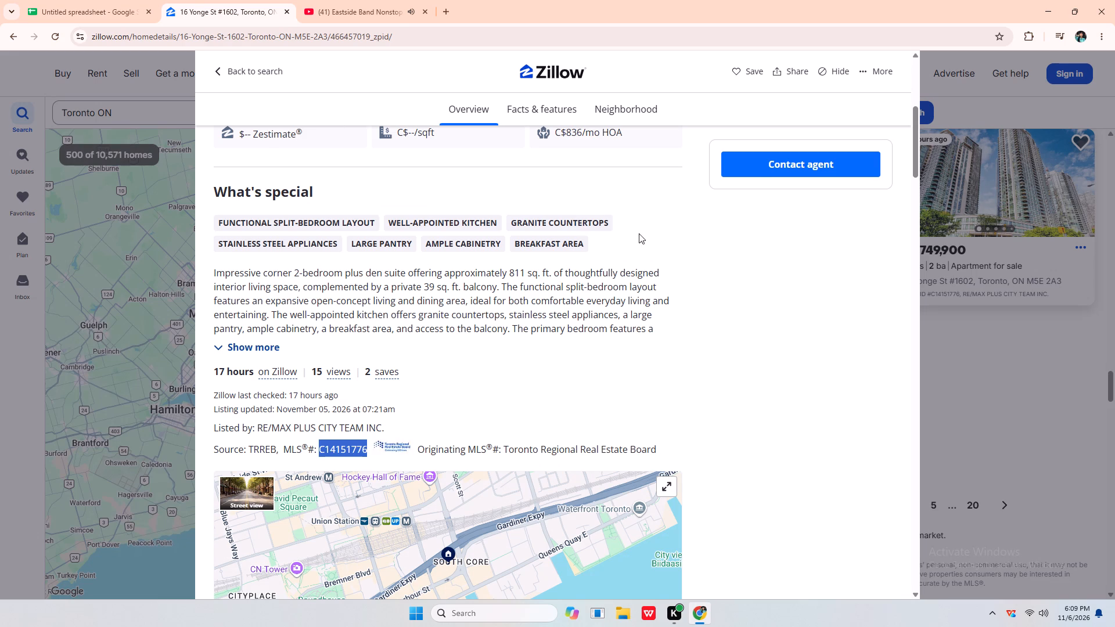
{"action": "left_click", "coordinate": [247, 69]}
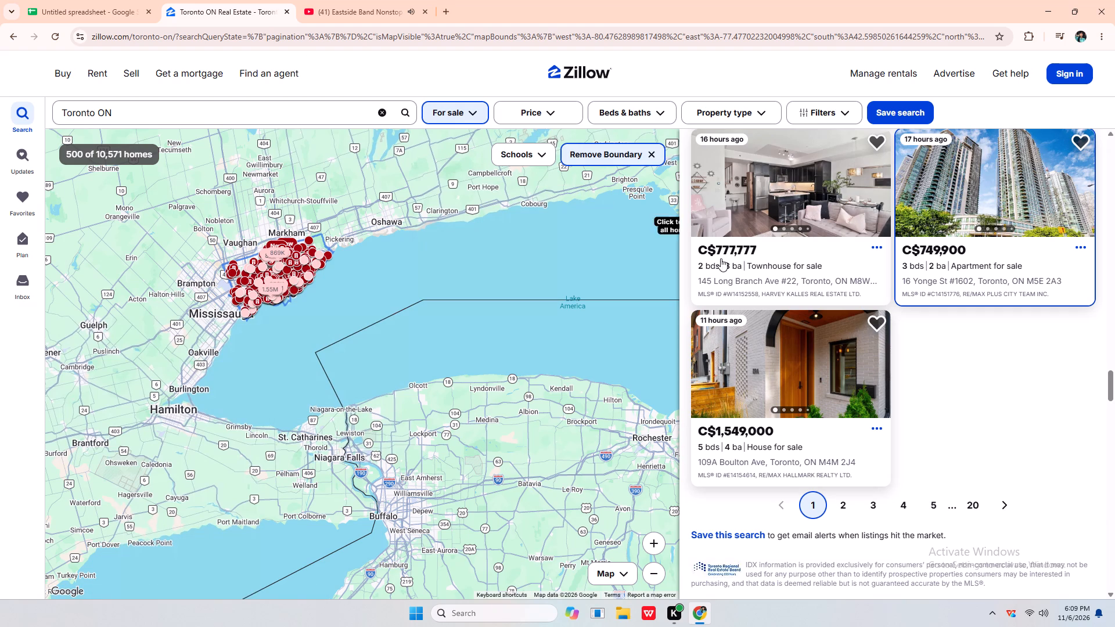
{"action": "left_click", "coordinate": [756, 374]}
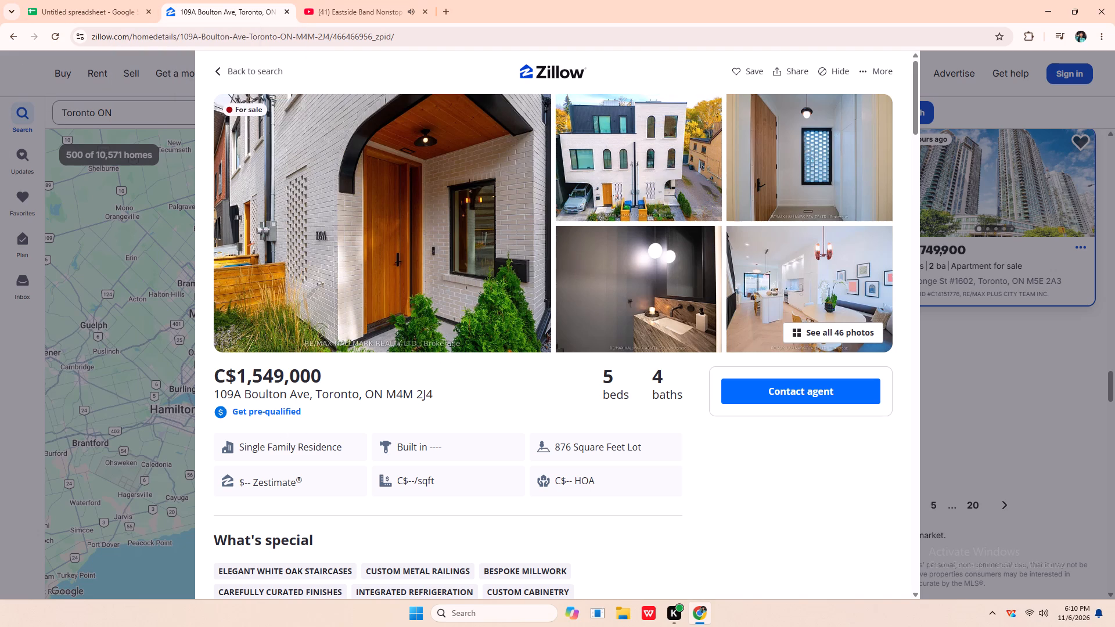
{"action": "left_click_drag", "start_coordinate": [214, 396], "coordinate": [366, 385]}
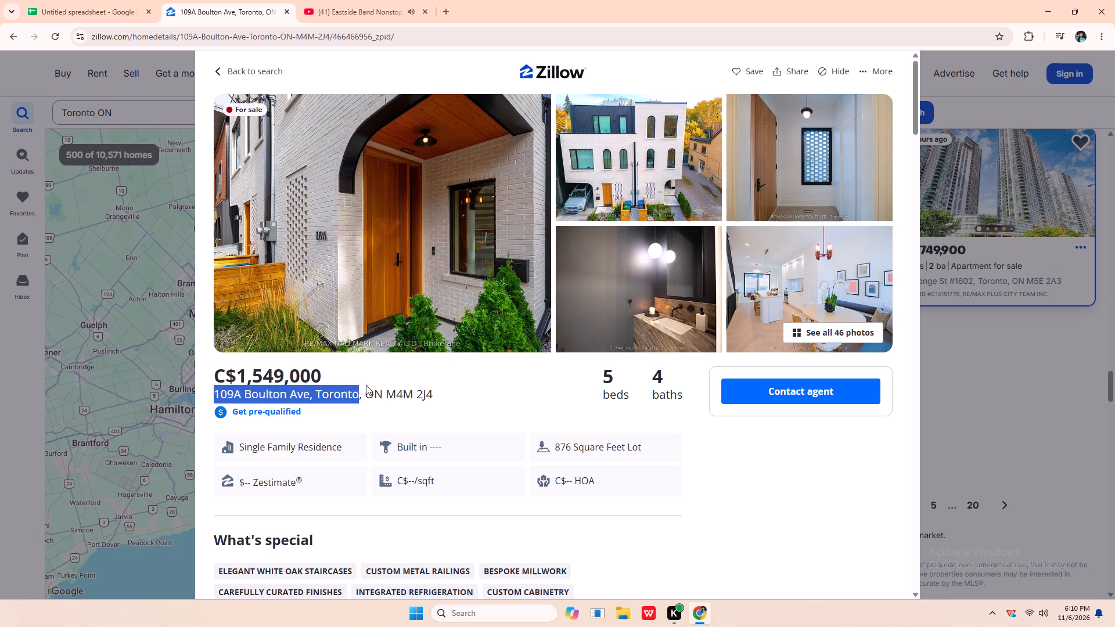
{"action": "left_click_drag", "start_coordinate": [366, 385], "coordinate": [436, 386]}
{"action": "key", "text": "ctrl+c"}
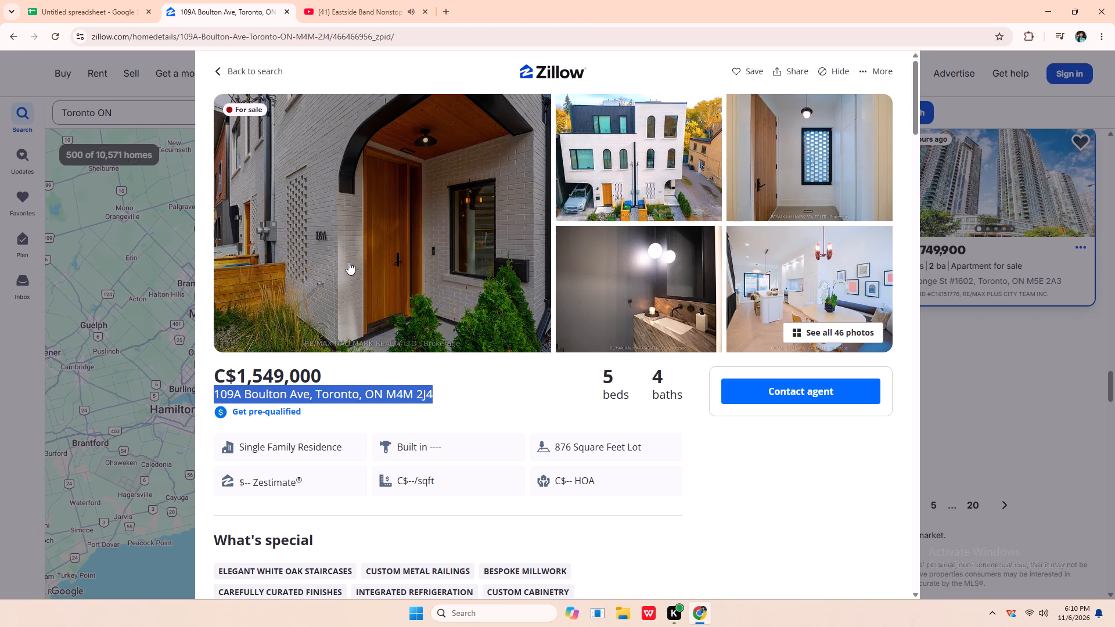
{"action": "left_click", "coordinate": [124, 8]}
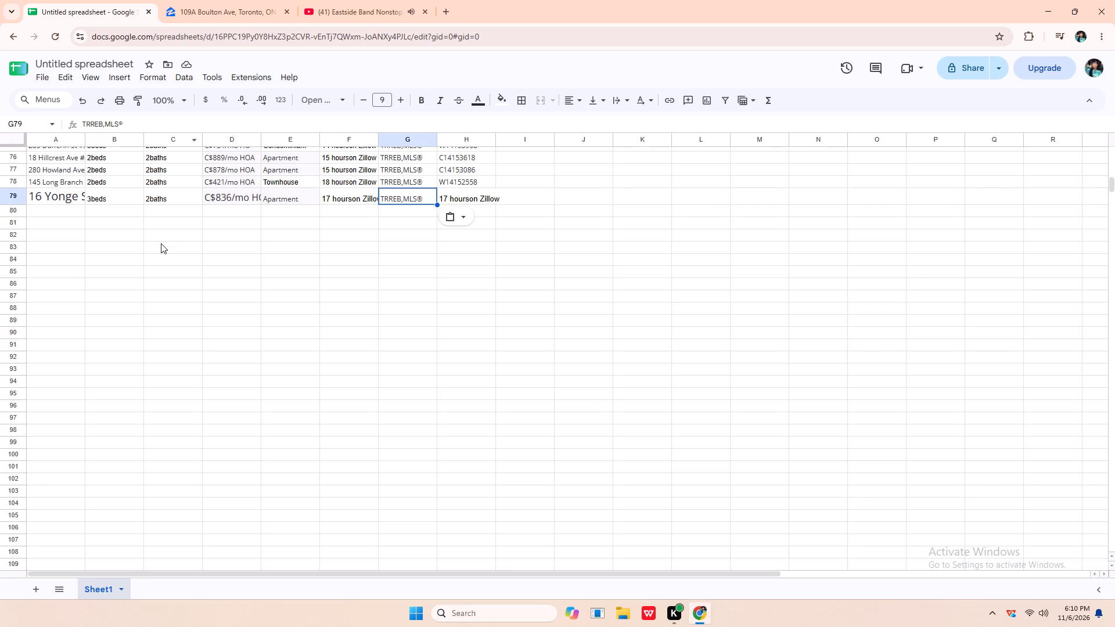
{"action": "left_click", "coordinate": [64, 211]}
{"action": "key", "text": "ctrl+v"}
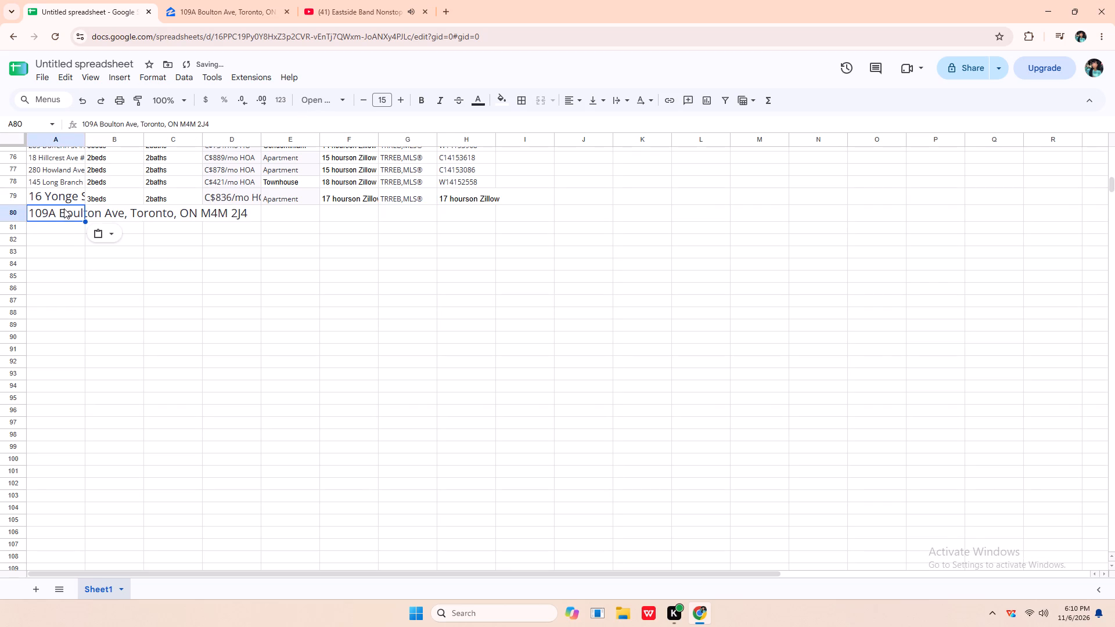
Reopen the 16 Yonge St listing on Zillow and replace the content of cell H79 with its MLS number C14151776.
{"action": "left_click", "coordinate": [203, 8]}
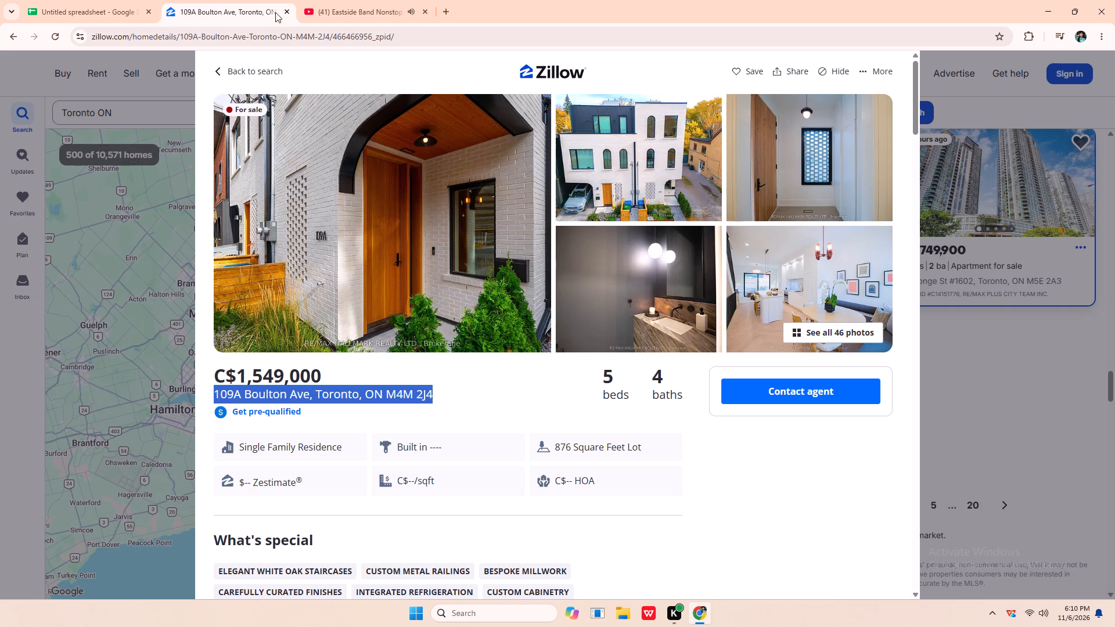
{"action": "left_click", "coordinate": [221, 67]}
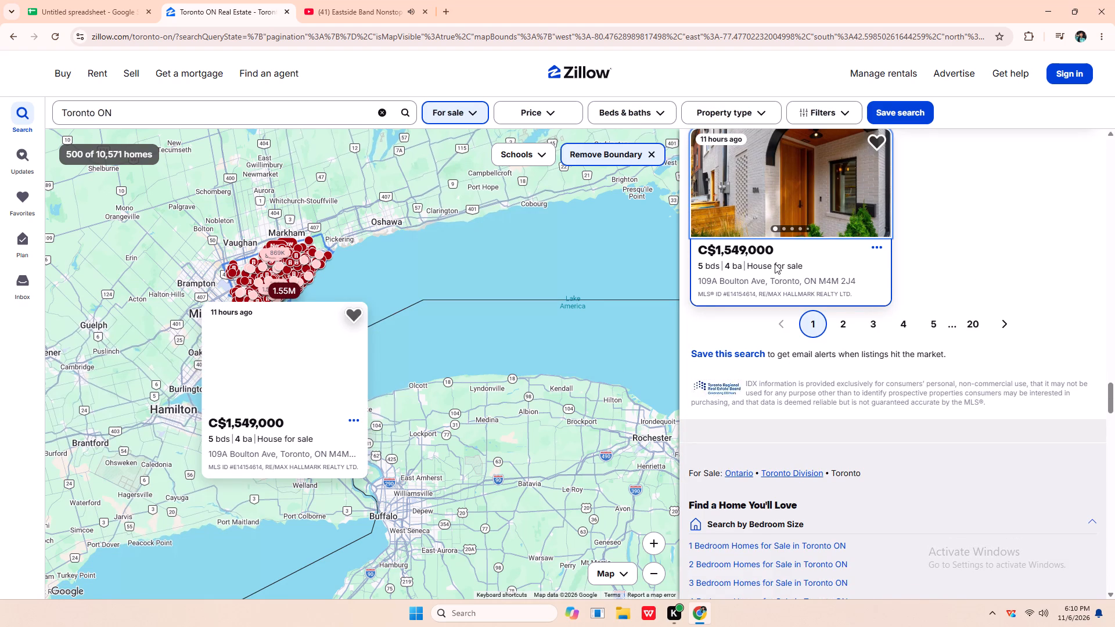
{"action": "scroll", "coordinate": [775, 263], "scroll_direction": "down", "scroll_amount": 1}
{"action": "scroll", "coordinate": [775, 263], "scroll_direction": "up", "scroll_amount": 4}
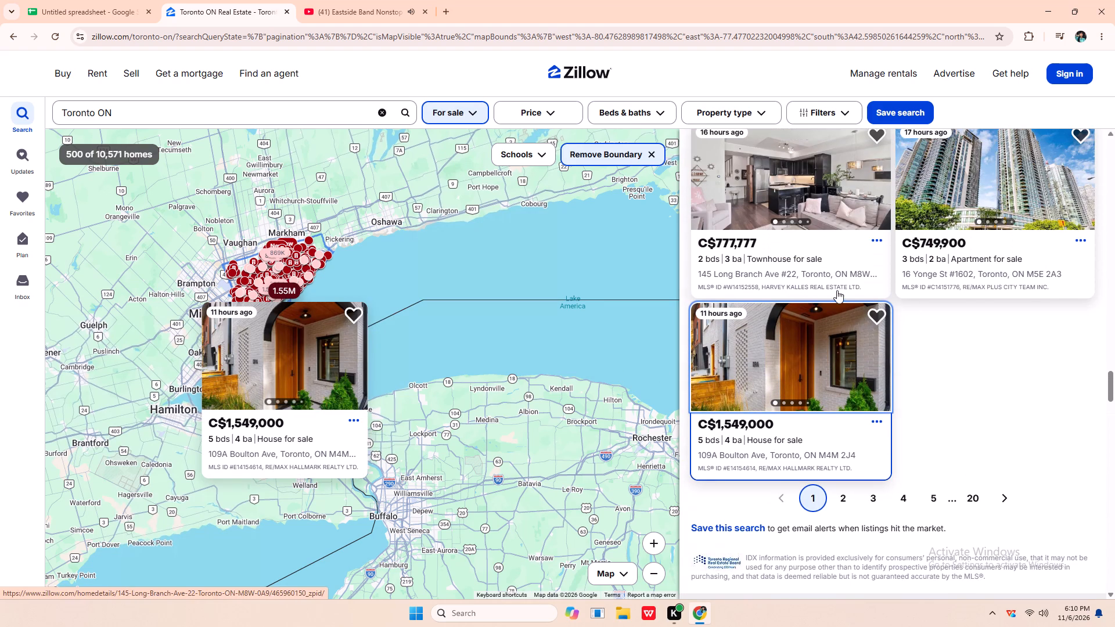
{"action": "left_click", "coordinate": [970, 223]}
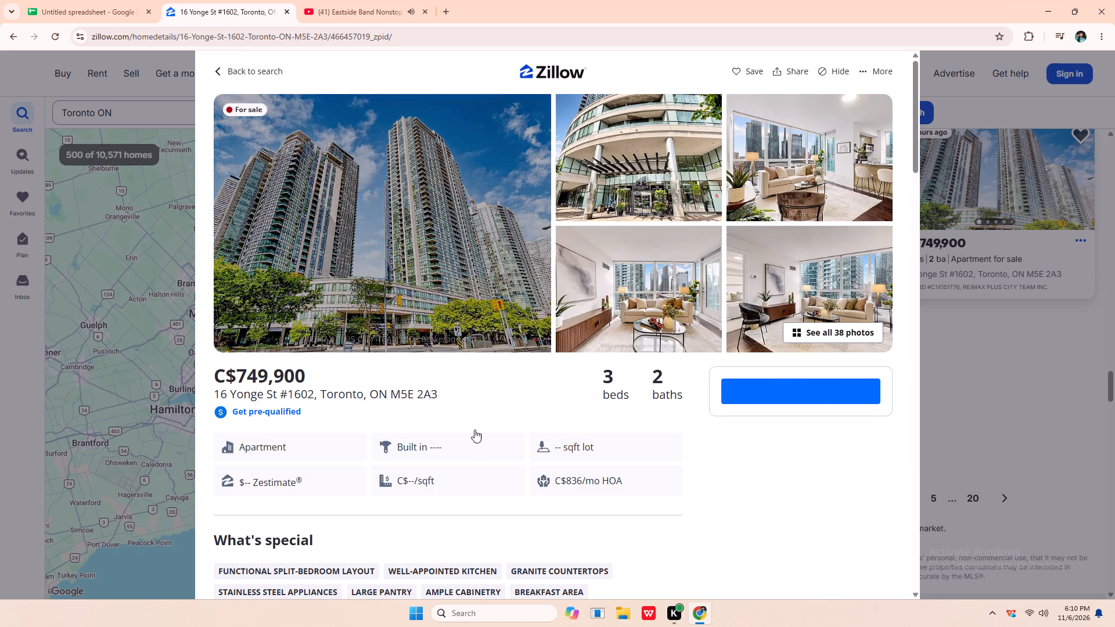
{"action": "scroll", "coordinate": [448, 469], "scroll_direction": "down", "scroll_amount": 8}
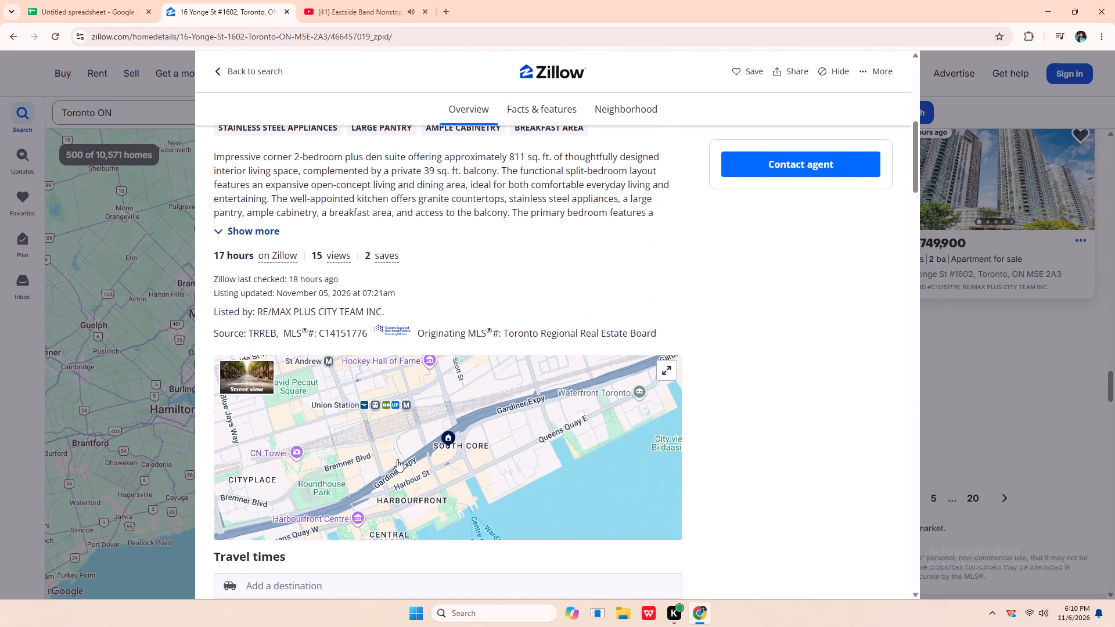
{"action": "scroll", "coordinate": [397, 455], "scroll_direction": "down", "scroll_amount": 4}
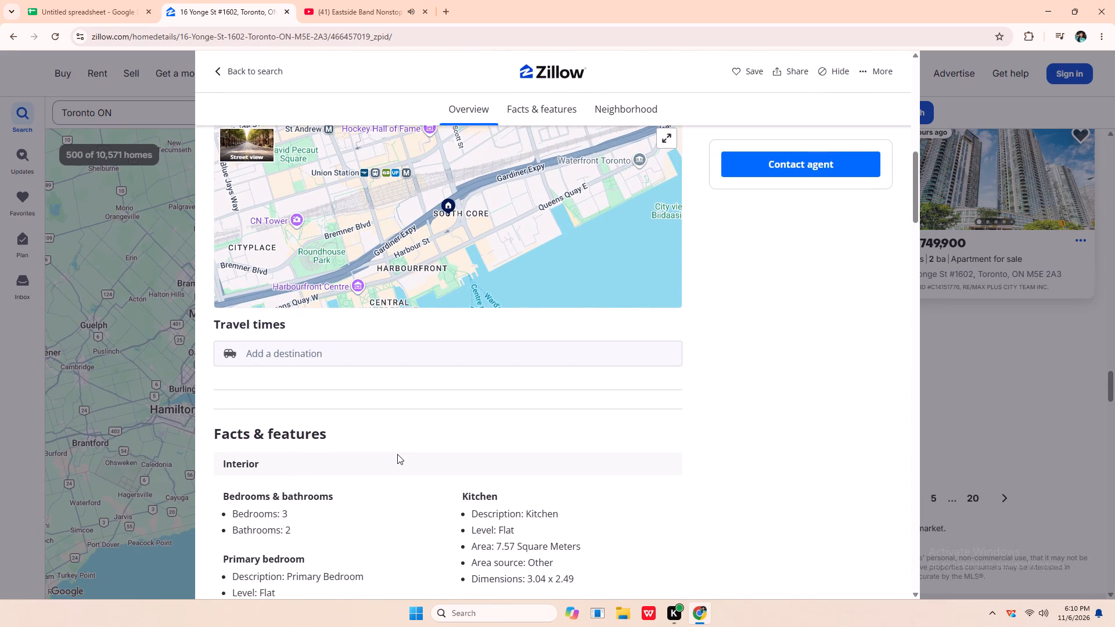
{"action": "scroll", "coordinate": [400, 446], "scroll_direction": "down", "scroll_amount": 2}
{"action": "scroll", "coordinate": [404, 430], "scroll_direction": "up", "scroll_amount": 2}
{"action": "scroll", "coordinate": [402, 417], "scroll_direction": "down", "scroll_amount": 1}
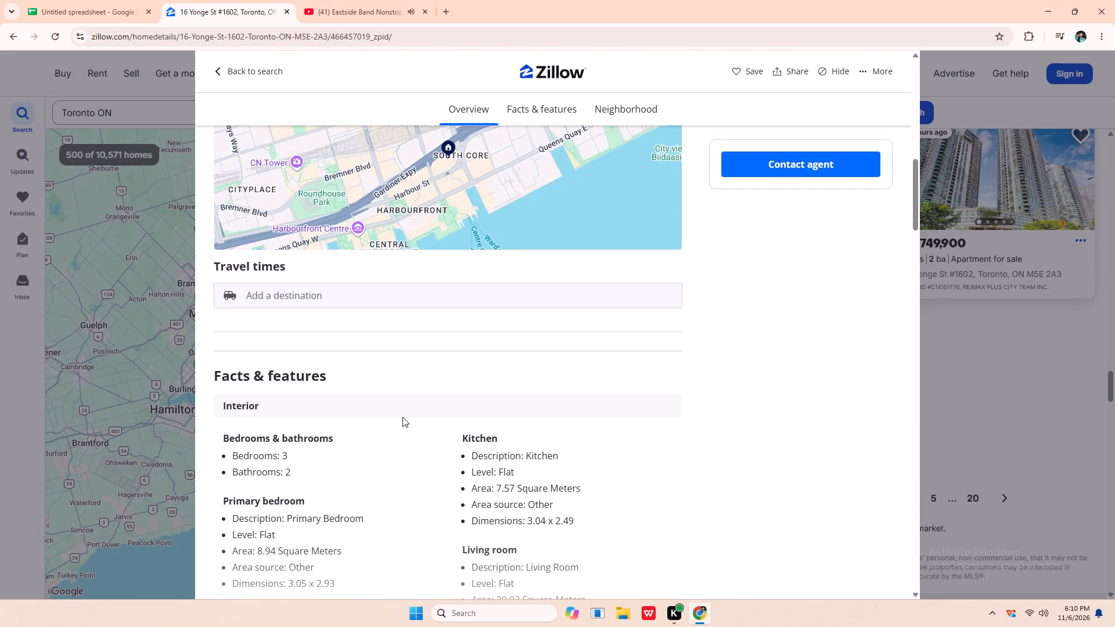
{"action": "key", "text": "Up"}
{"action": "key", "text": "Up"}
{"action": "key", "text": "Up"}
{"action": "key", "text": "Up"}
{"action": "key", "text": "Up"}
{"action": "key", "text": "Up"}
{"action": "key", "text": "Up"}
{"action": "key", "text": "Up"}
{"action": "key", "text": "Up"}
{"action": "key", "text": "Up"}
{"action": "key", "text": "Up"}
{"action": "key", "text": "Up"}
{"action": "key", "text": "Up"}
{"action": "key", "text": "Up"}
{"action": "key", "text": "Up"}
{"action": "key", "text": "Up"}
{"action": "key", "text": "Up"}
{"action": "key", "text": "Up"}
{"action": "key", "text": "Up"}
{"action": "key", "text": "Up"}
{"action": "key", "text": "Up"}
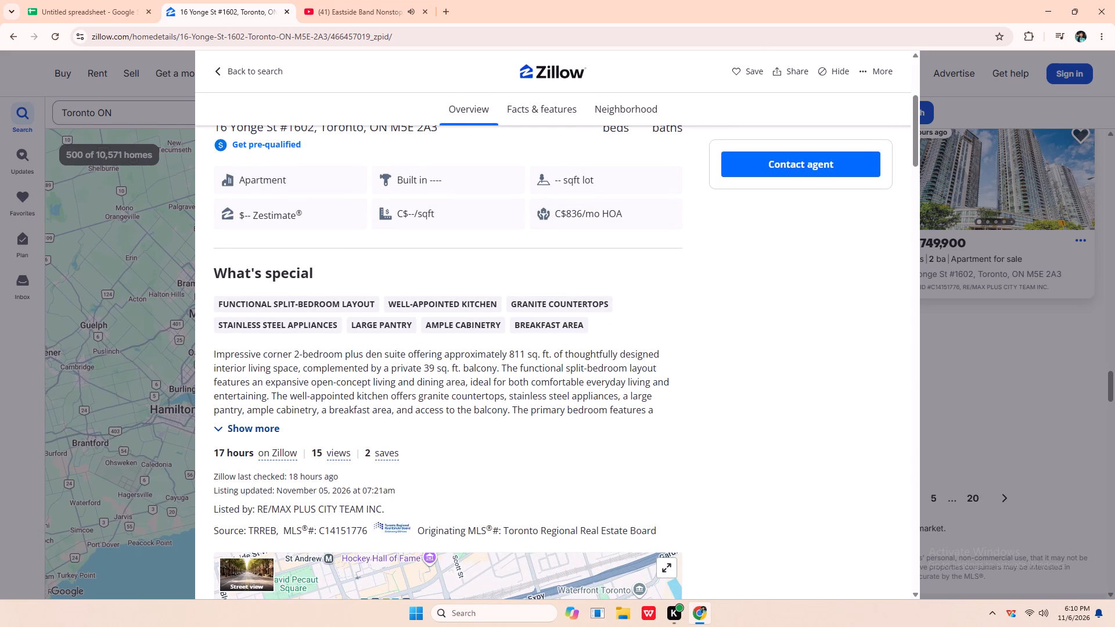
{"action": "left_click_drag", "start_coordinate": [317, 533], "coordinate": [371, 538]}
{"action": "key", "text": "ctrl+c"}
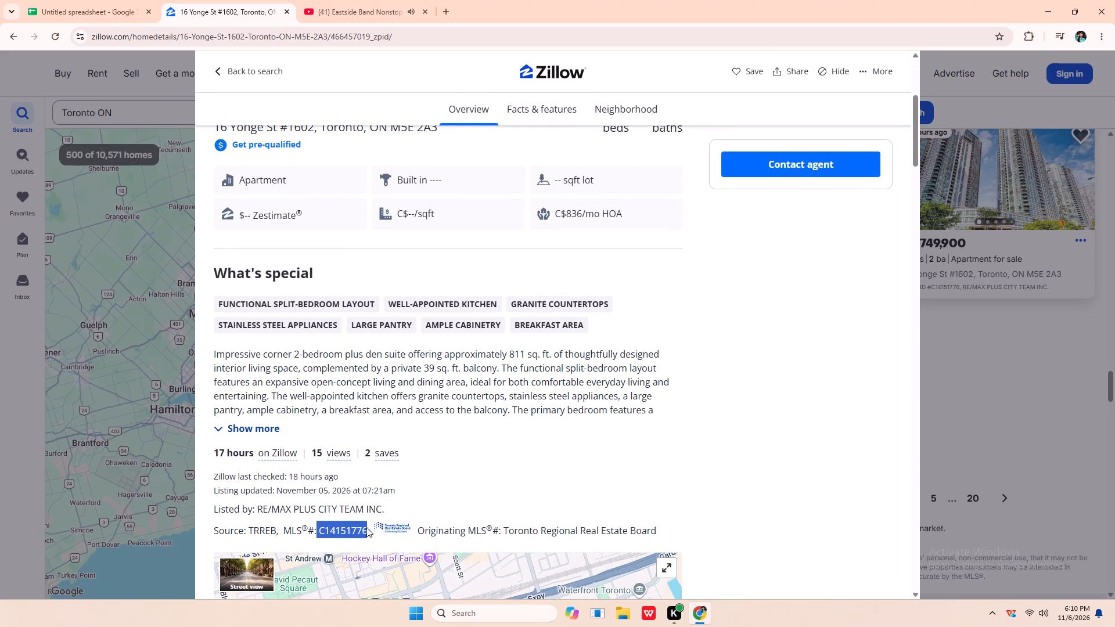
{"action": "left_click", "coordinate": [123, 16]}
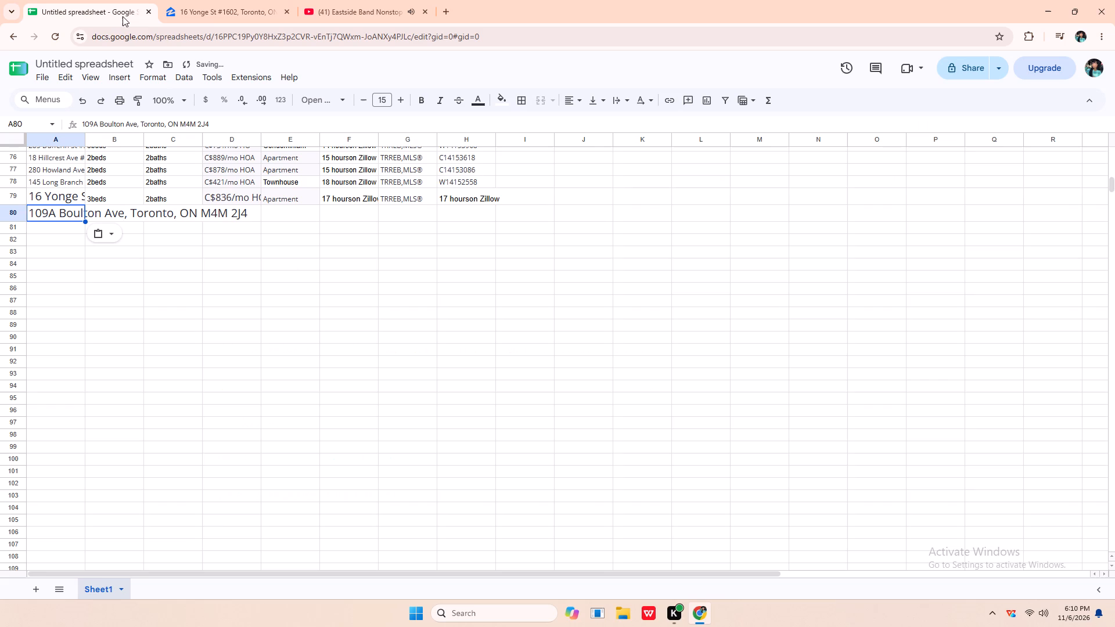
{"action": "left_click", "coordinate": [483, 199]}
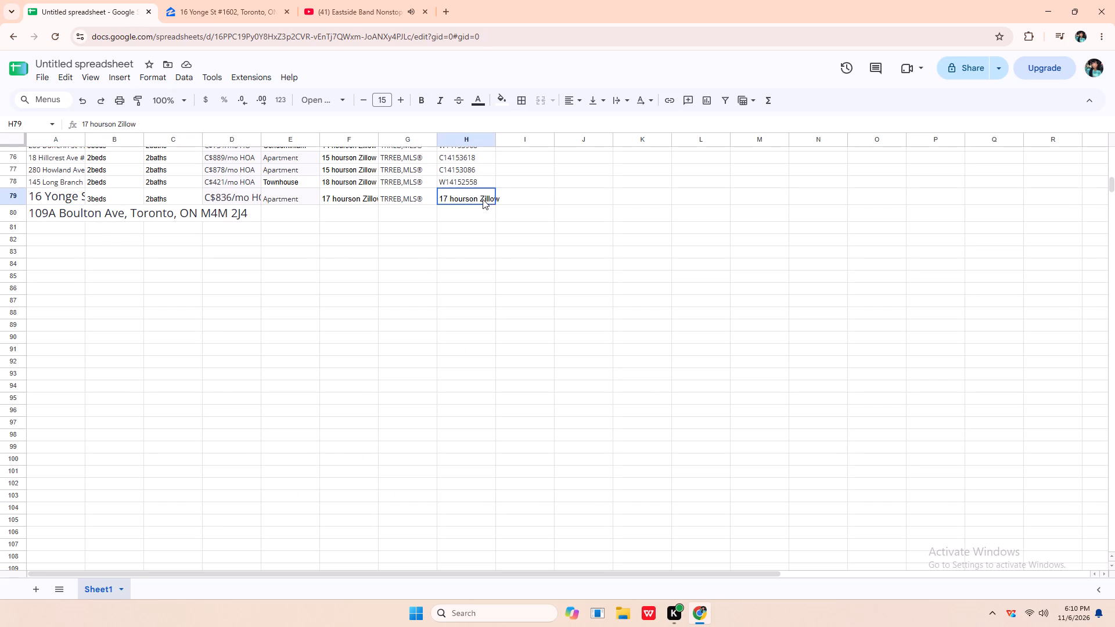
{"action": "key", "text": "BackSpace"}
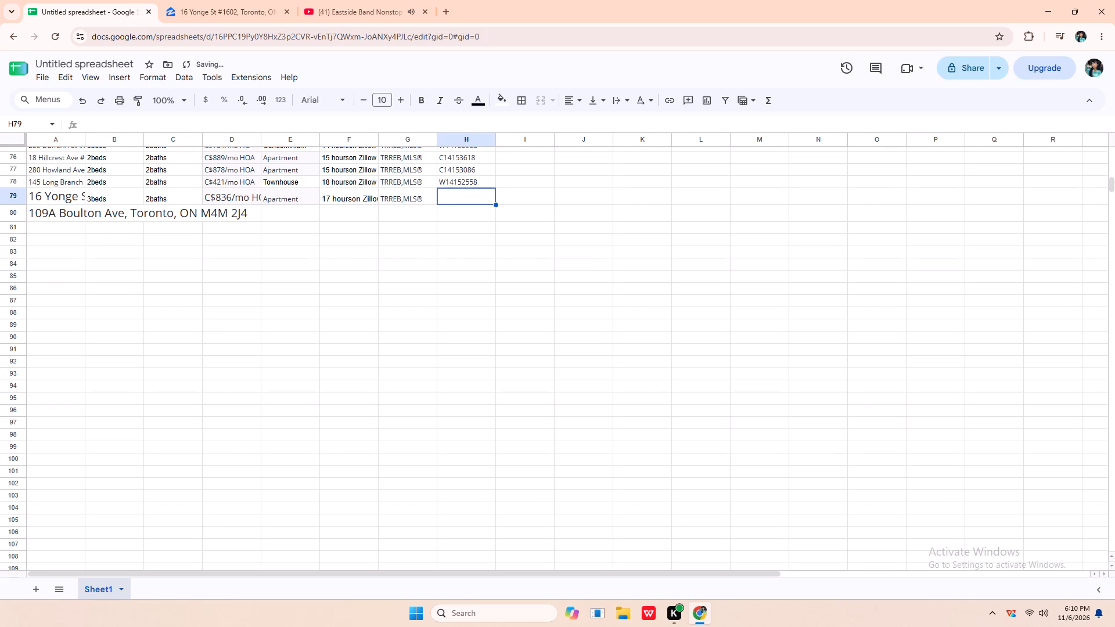
{"action": "key", "text": "ctrl+v"}
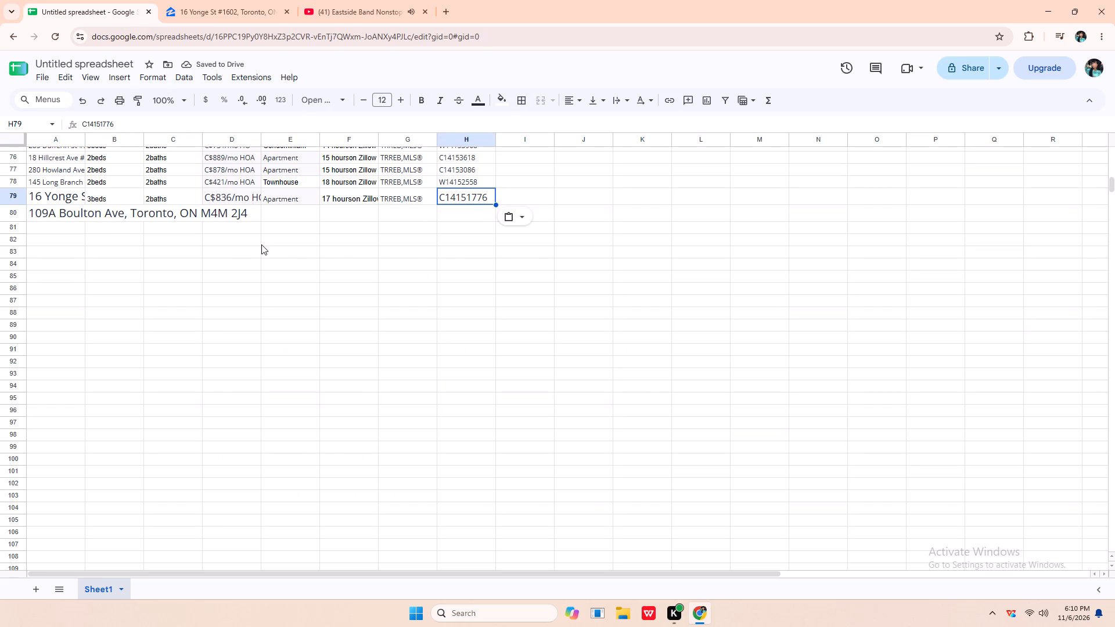
{"action": "left_click", "coordinate": [187, 12]}
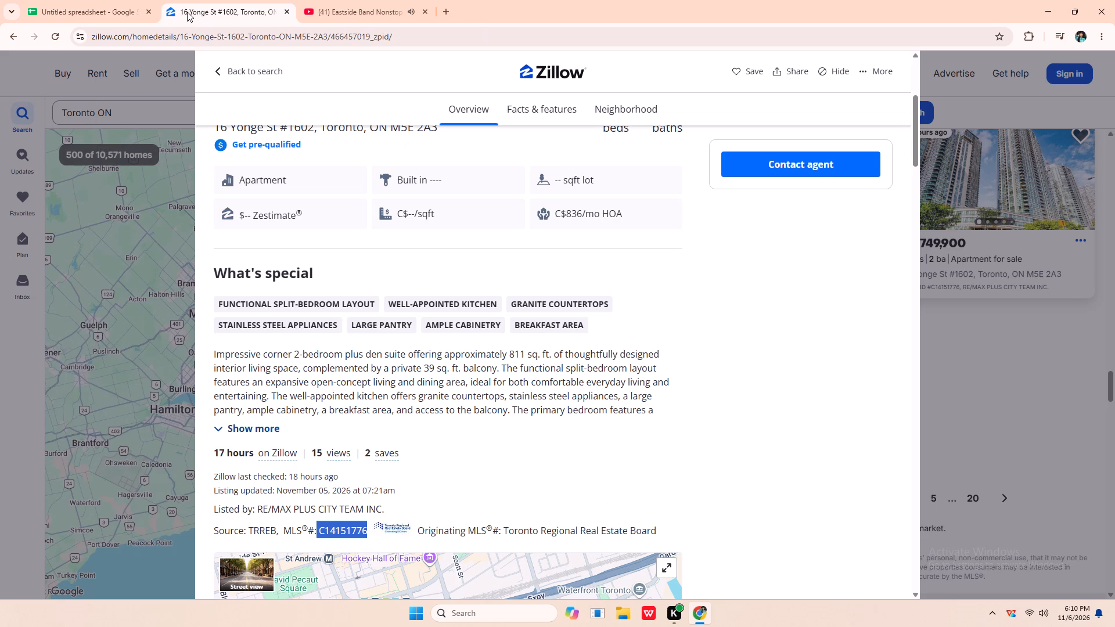
{"action": "left_click", "coordinate": [234, 70]}
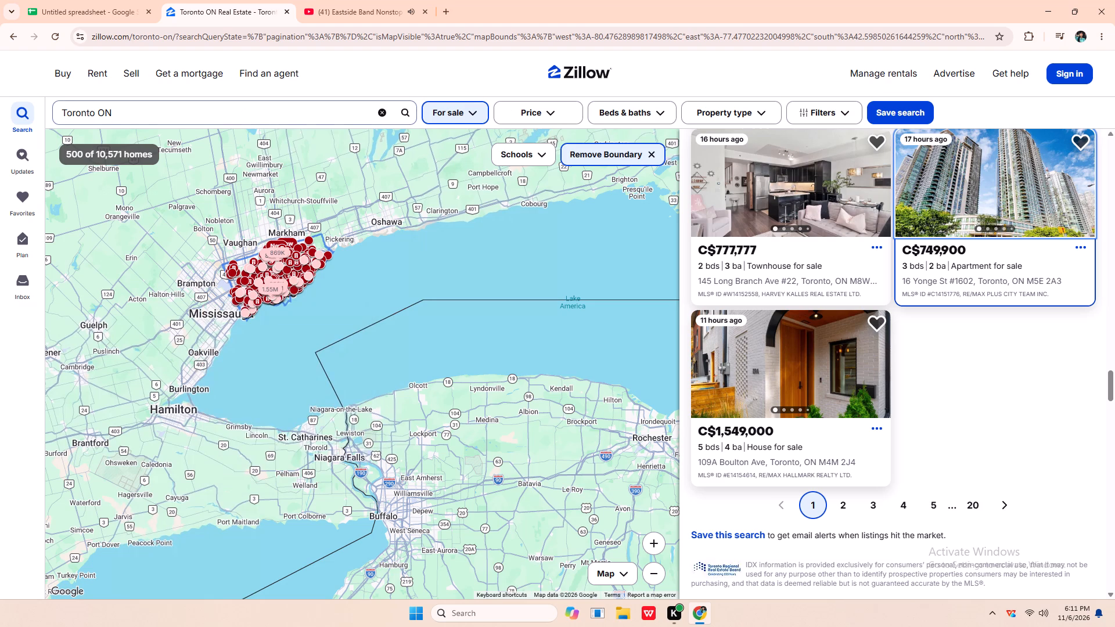
{"action": "left_click", "coordinate": [778, 428]}
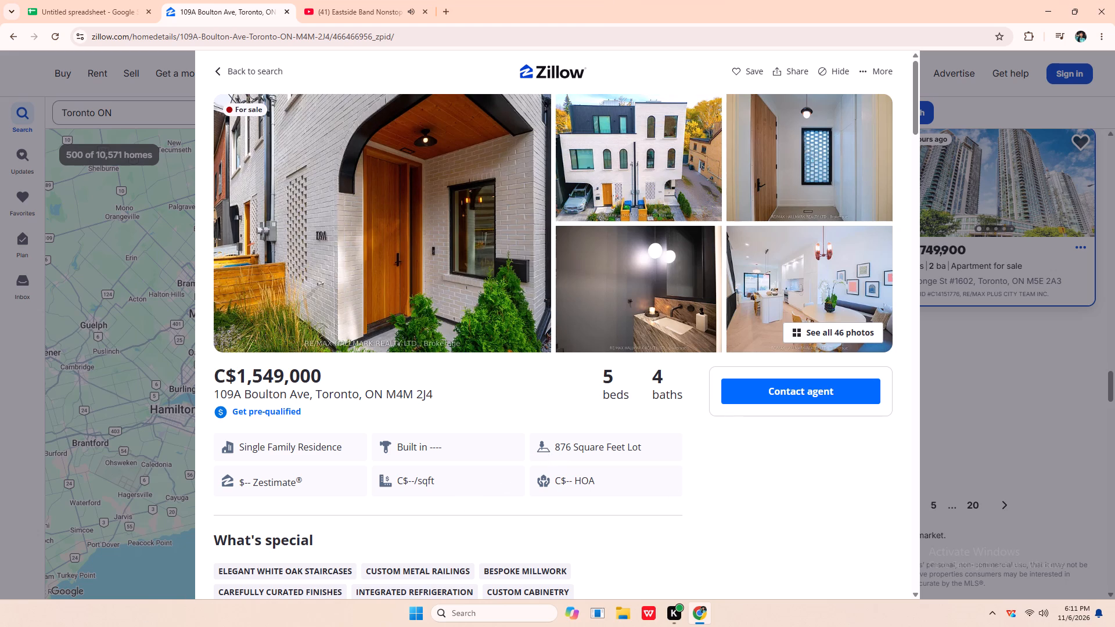
{"action": "left_click_drag", "start_coordinate": [555, 448], "coordinate": [645, 448]}
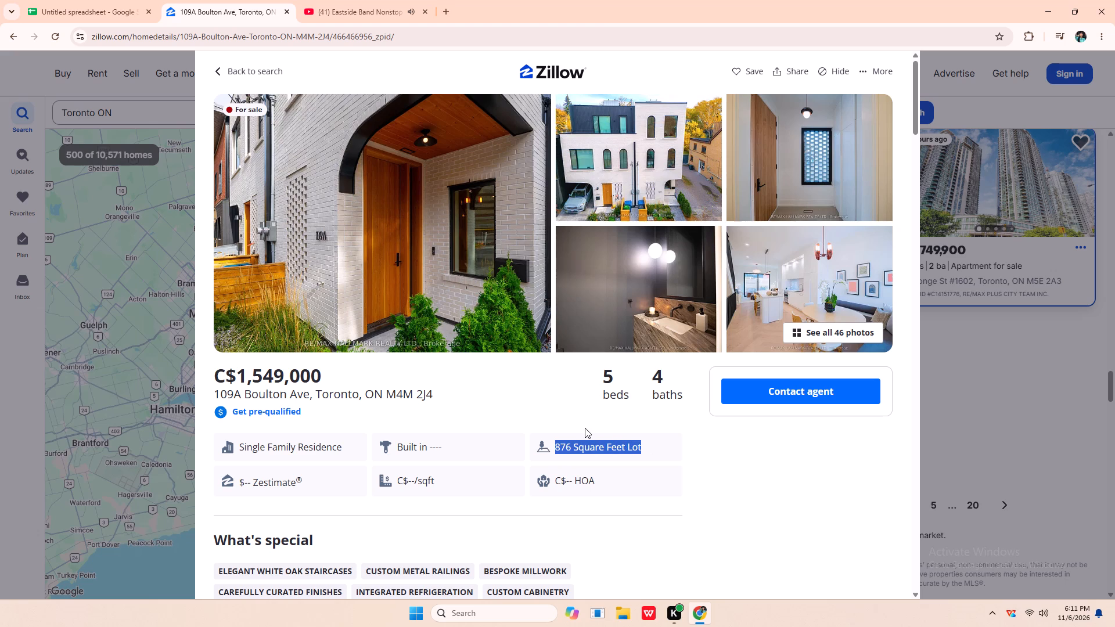
{"action": "key", "text": "ctrl+c"}
{"action": "left_click", "coordinate": [88, 10]}
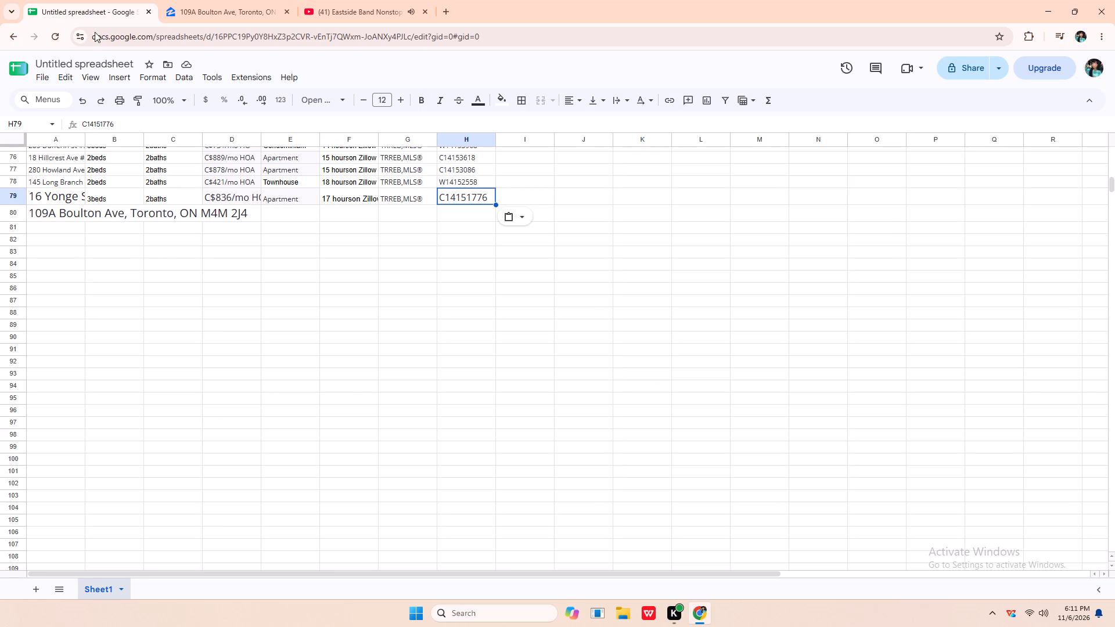
{"action": "left_click", "coordinate": [242, 212]}
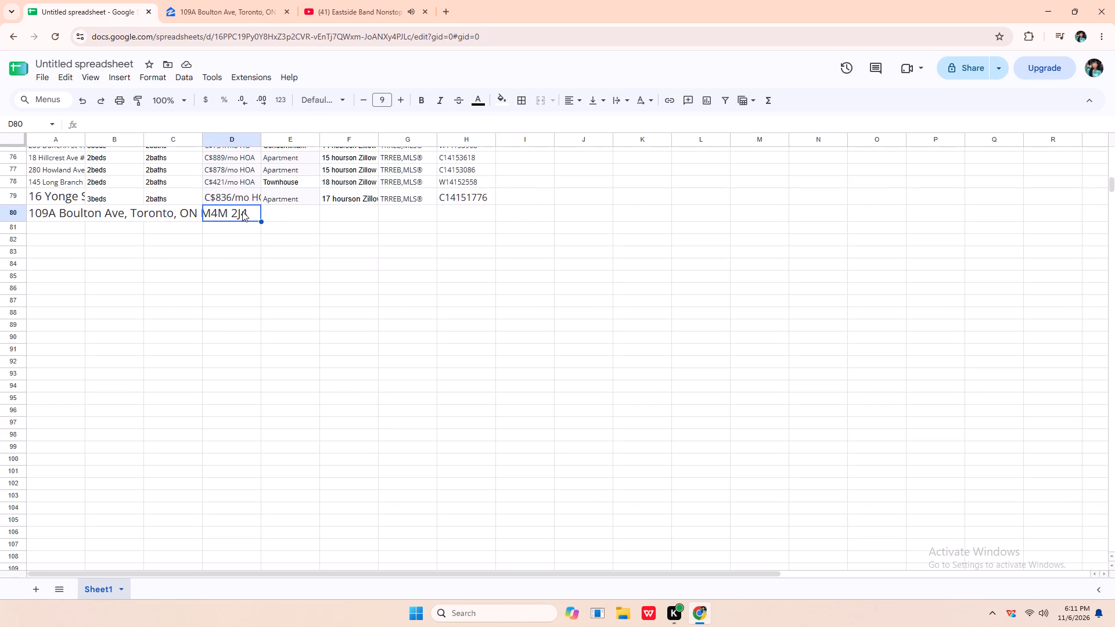
{"action": "key", "text": "ctrl+v"}
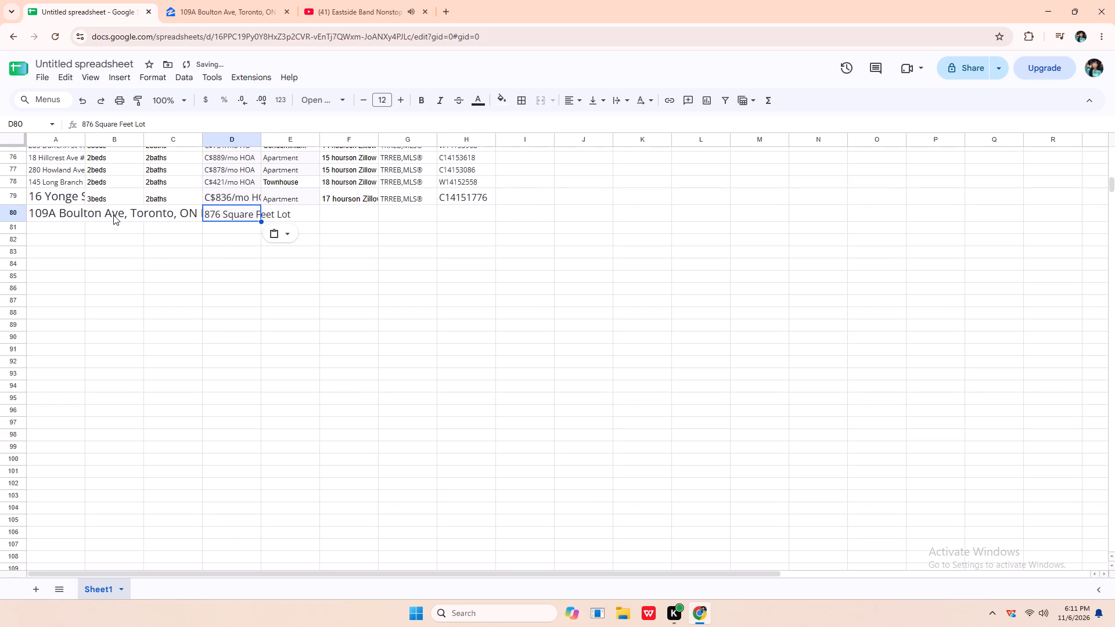
Enter "5beds" in cell B80 and "4baths" in cell C80.
{"action": "key", "text": "Left"}
{"action": "key", "text": "Left"}
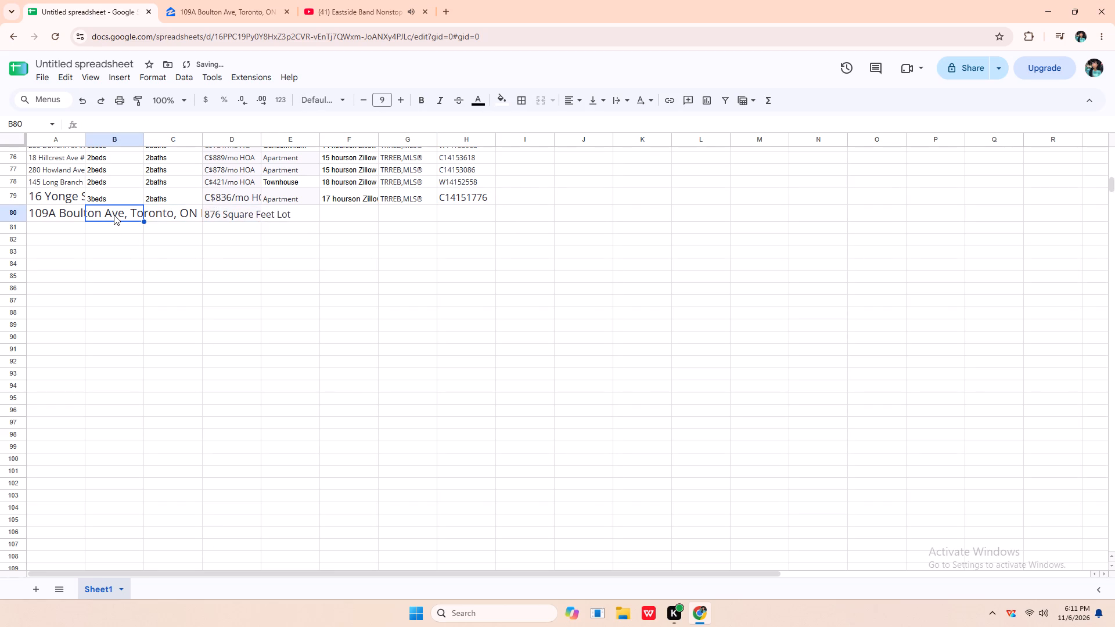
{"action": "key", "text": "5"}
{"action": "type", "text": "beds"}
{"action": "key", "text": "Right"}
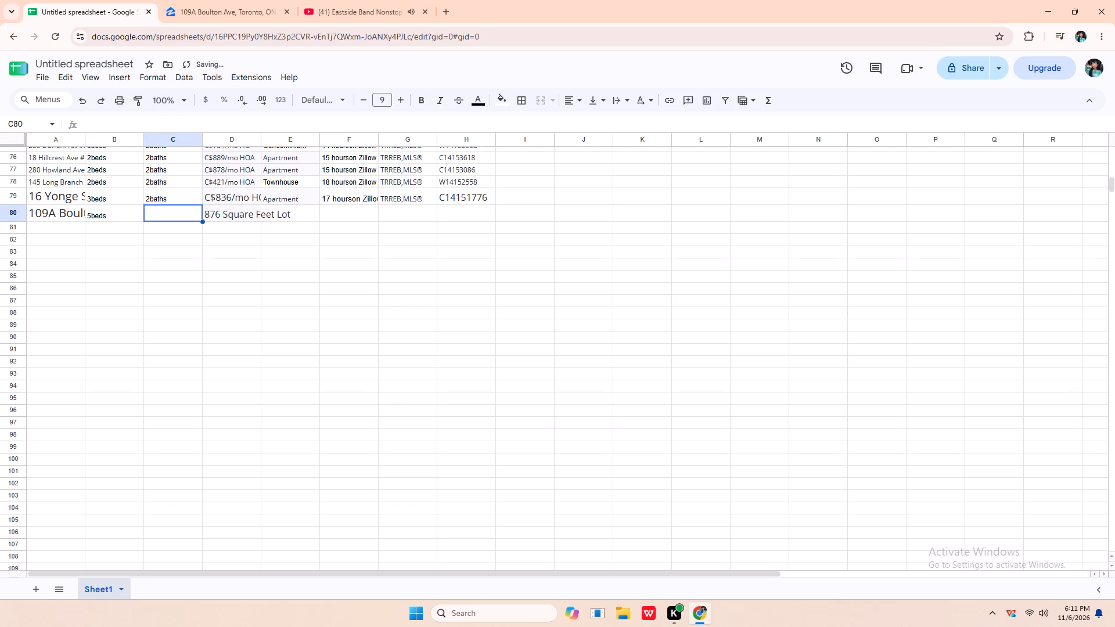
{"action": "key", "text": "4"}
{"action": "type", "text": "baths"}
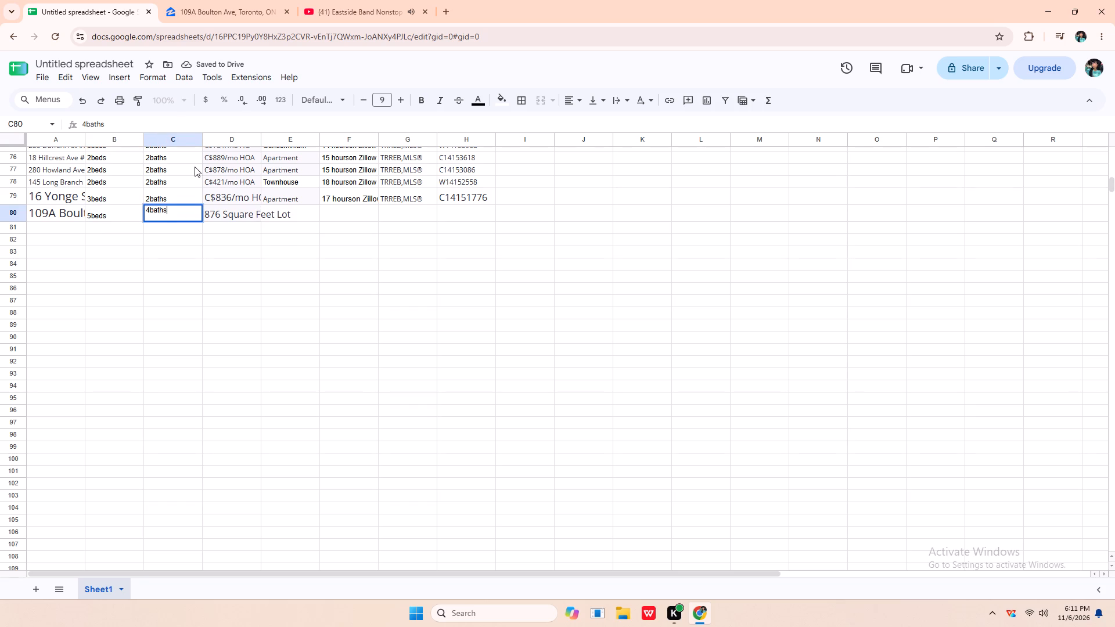
{"action": "left_click", "coordinate": [245, 12]}
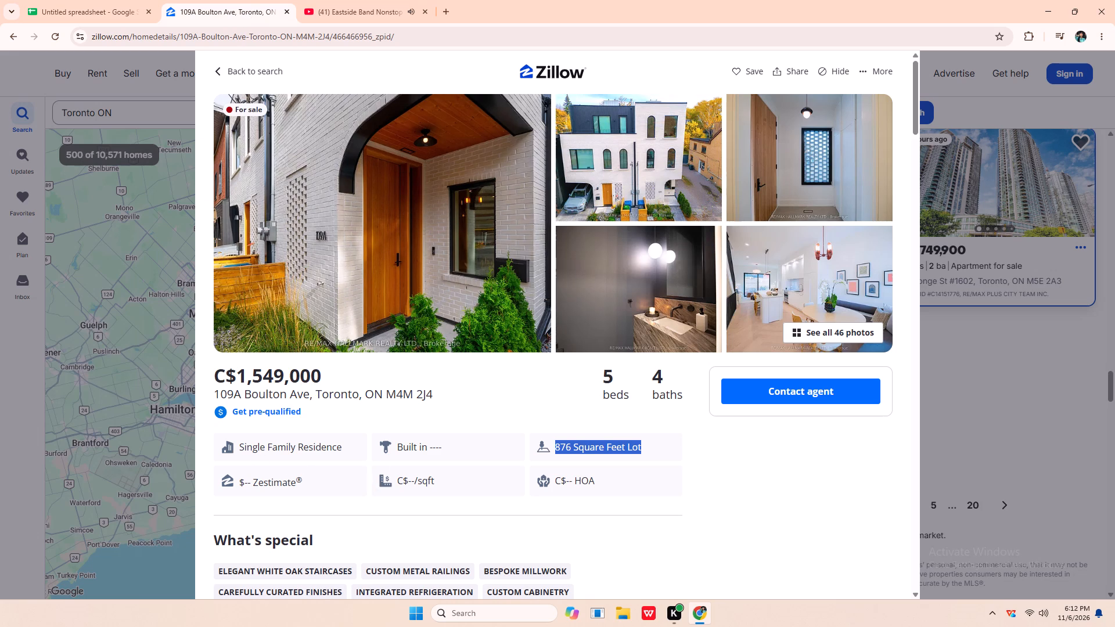
{"action": "left_click_drag", "start_coordinate": [240, 443], "coordinate": [344, 441]}
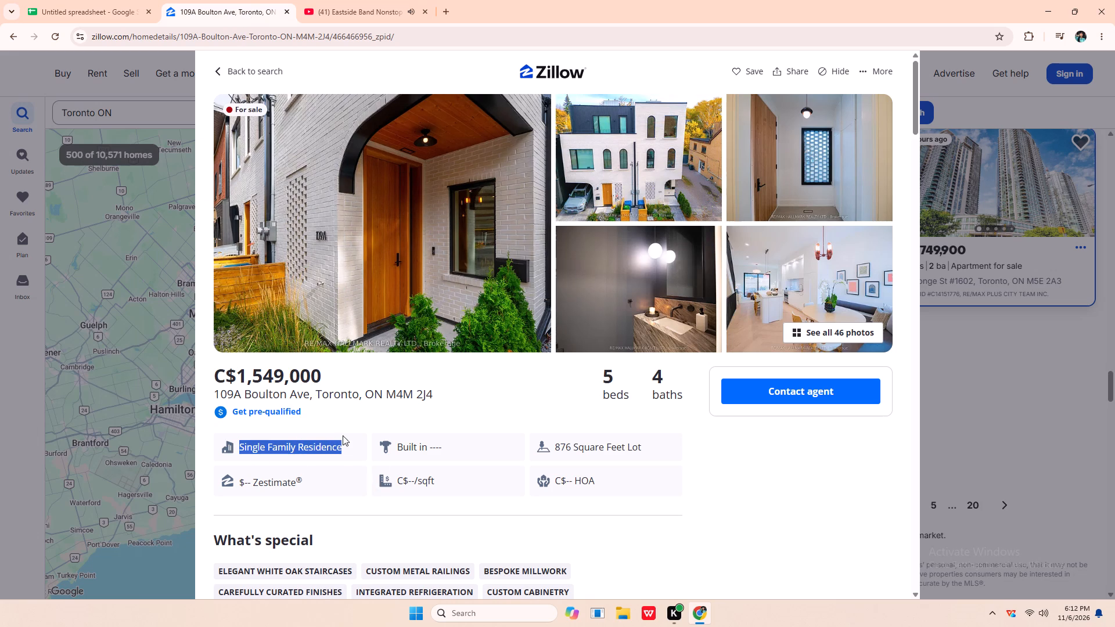
{"action": "key", "text": "ctrl+c"}
{"action": "left_click", "coordinate": [105, 16]}
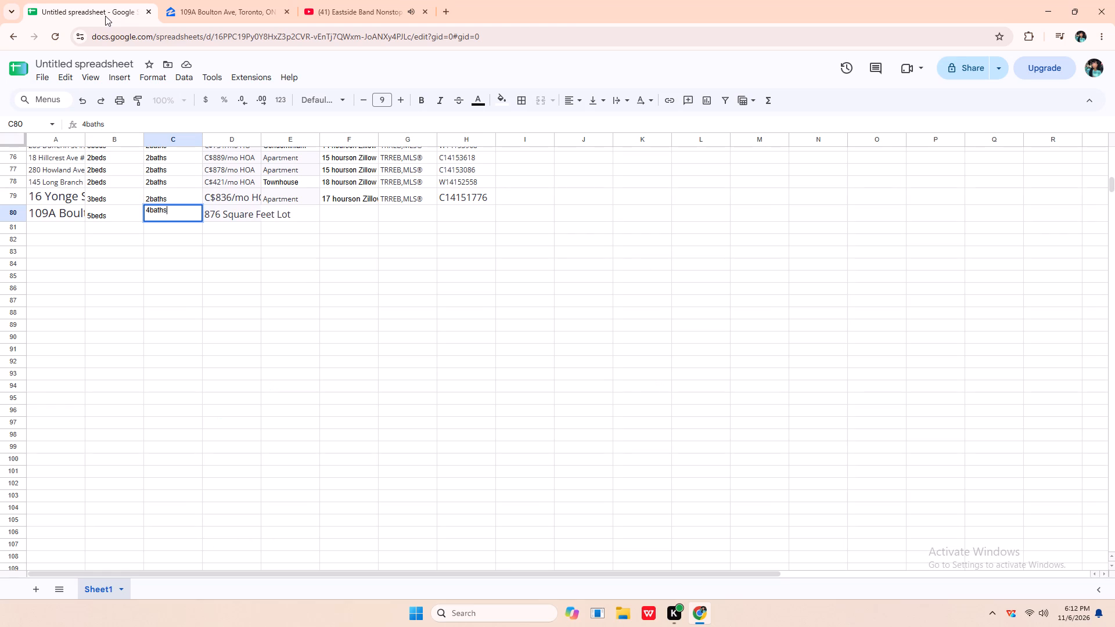
{"action": "left_click", "coordinate": [295, 215]}
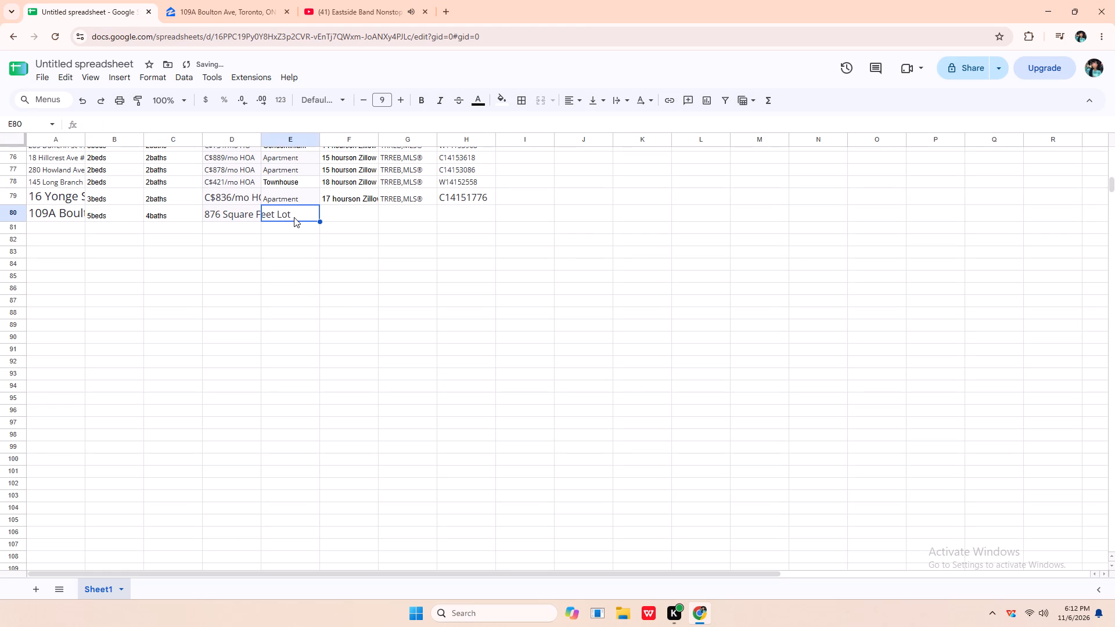
{"action": "key", "text": "ctrl+v"}
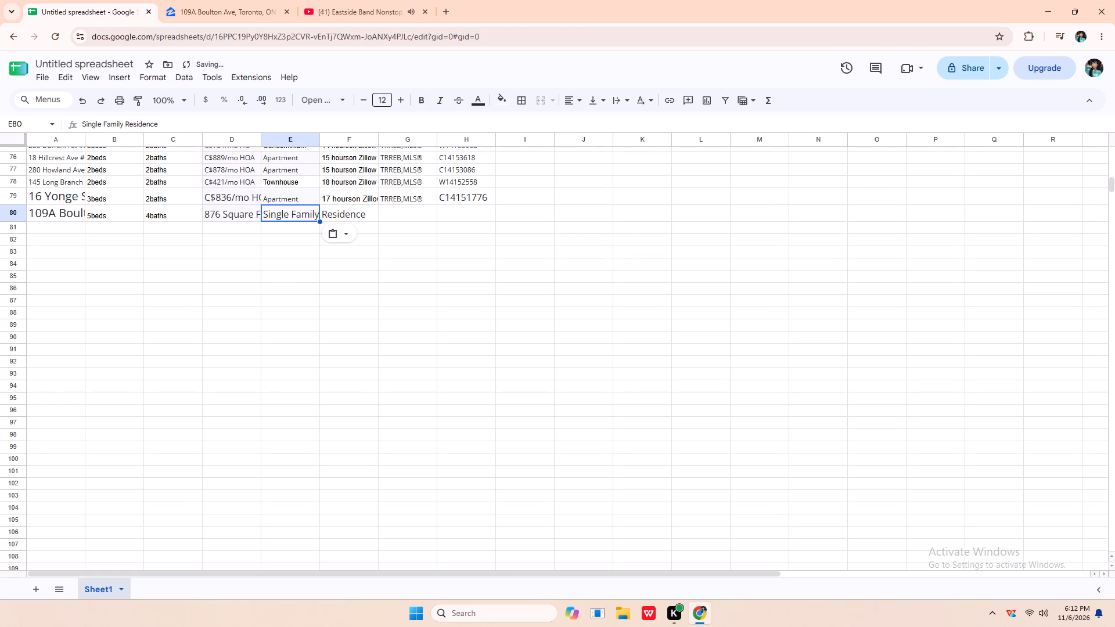
Copy the listing age "13 hours on Zillow" from the 109A Boulton Ave listing on Zillow into cell F80 of the spreadsheet.
{"action": "left_click", "coordinate": [254, 12]}
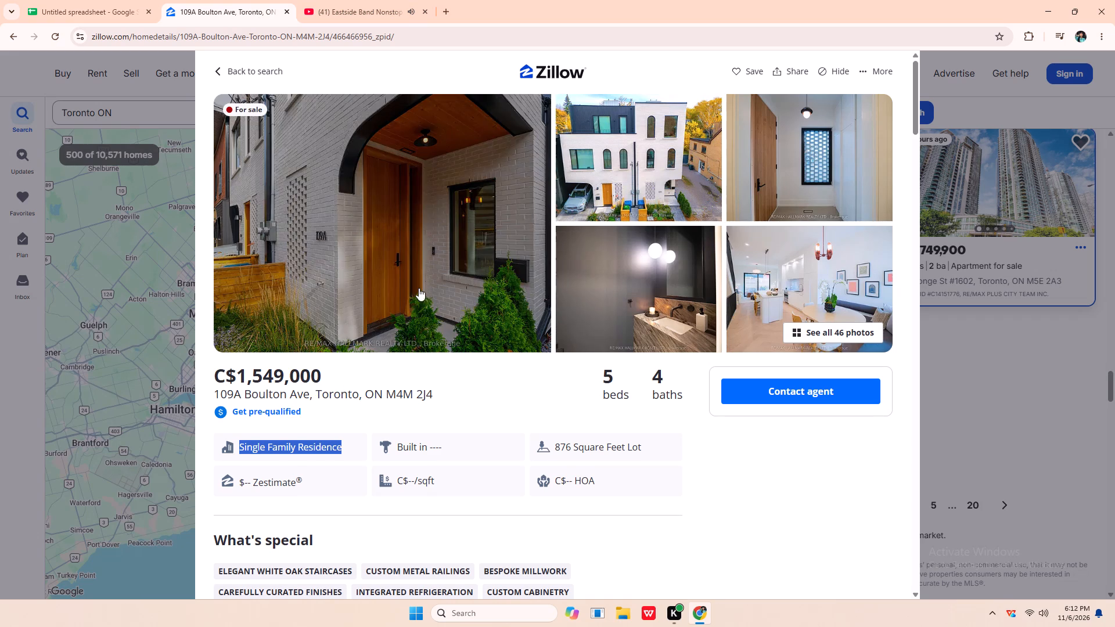
{"action": "scroll", "coordinate": [415, 241], "scroll_direction": "down", "scroll_amount": 8}
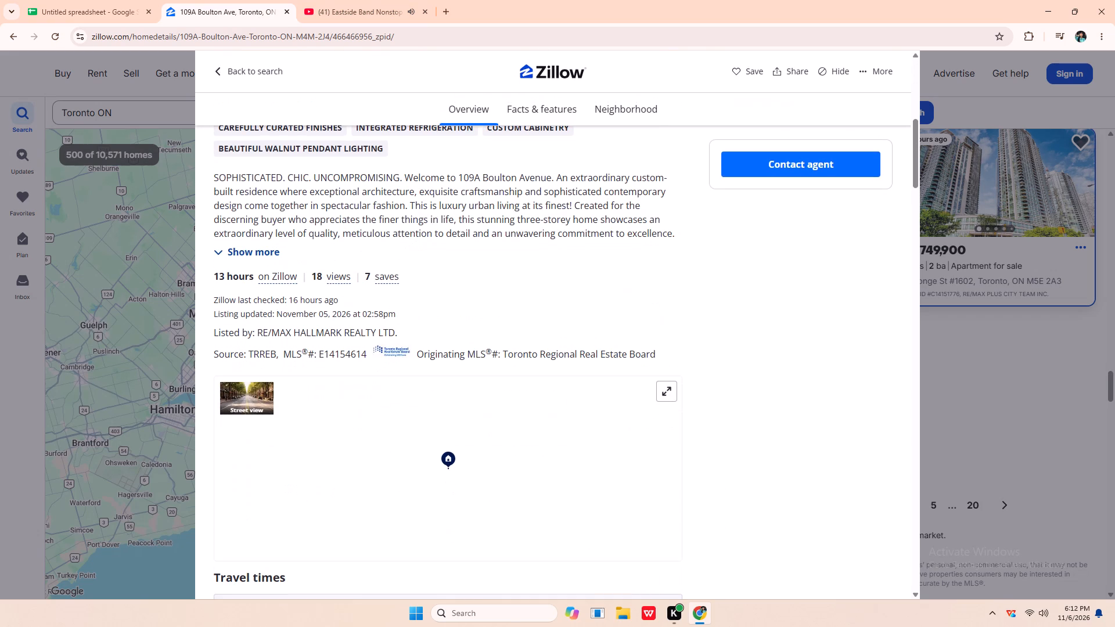
{"action": "scroll", "coordinate": [350, 194], "scroll_direction": "up", "scroll_amount": 2}
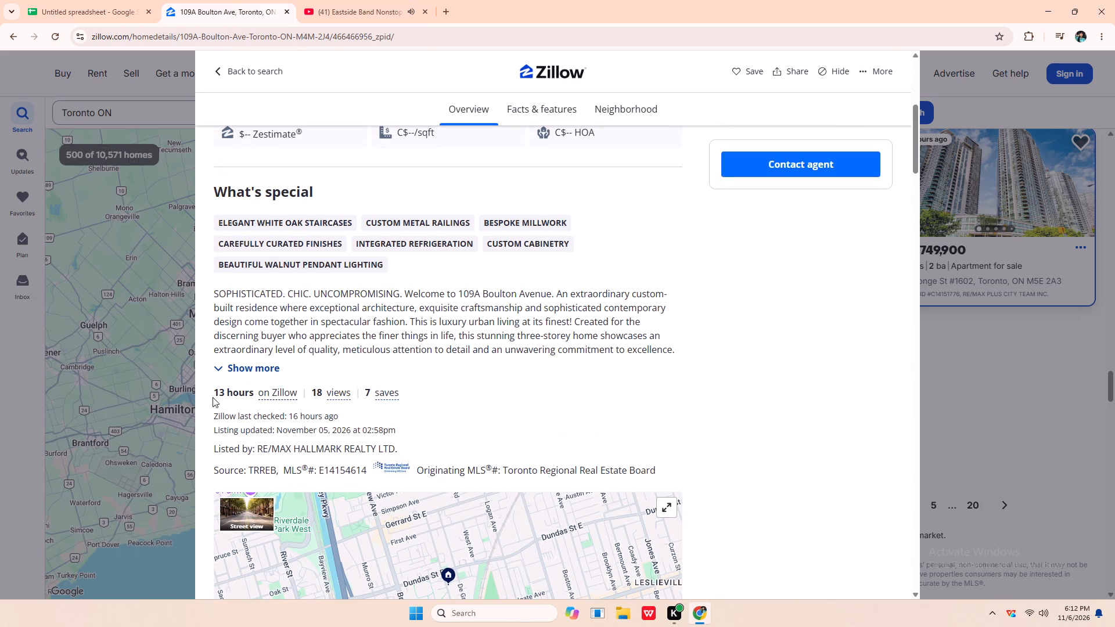
{"action": "left_click_drag", "start_coordinate": [210, 392], "coordinate": [293, 403]}
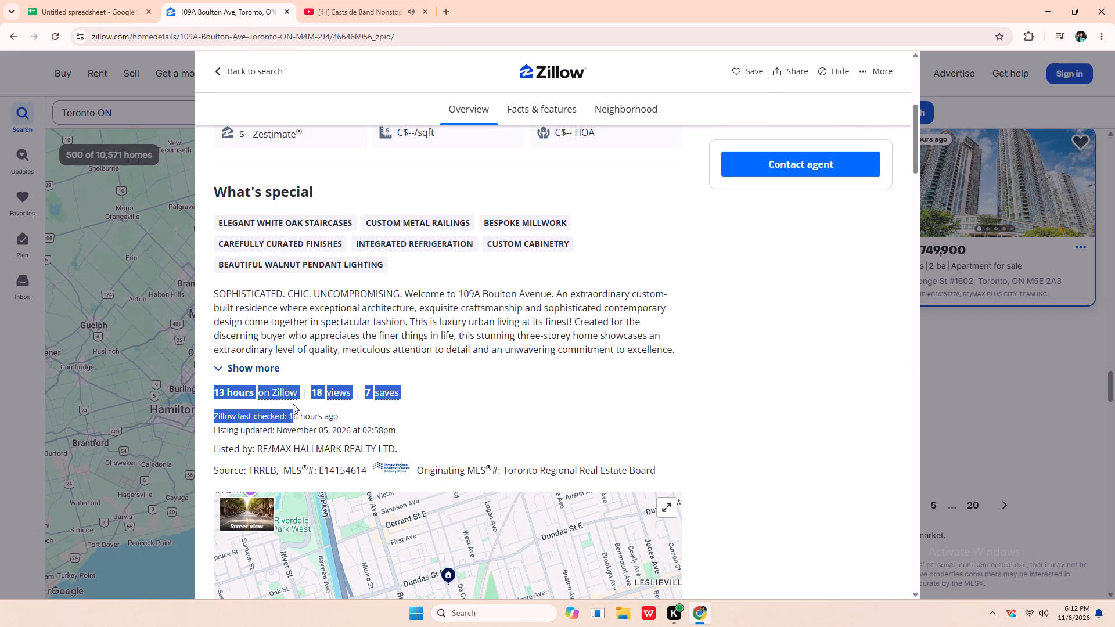
{"action": "left_click_drag", "start_coordinate": [293, 403], "coordinate": [298, 403]}
{"action": "left_click", "coordinate": [509, 390]}
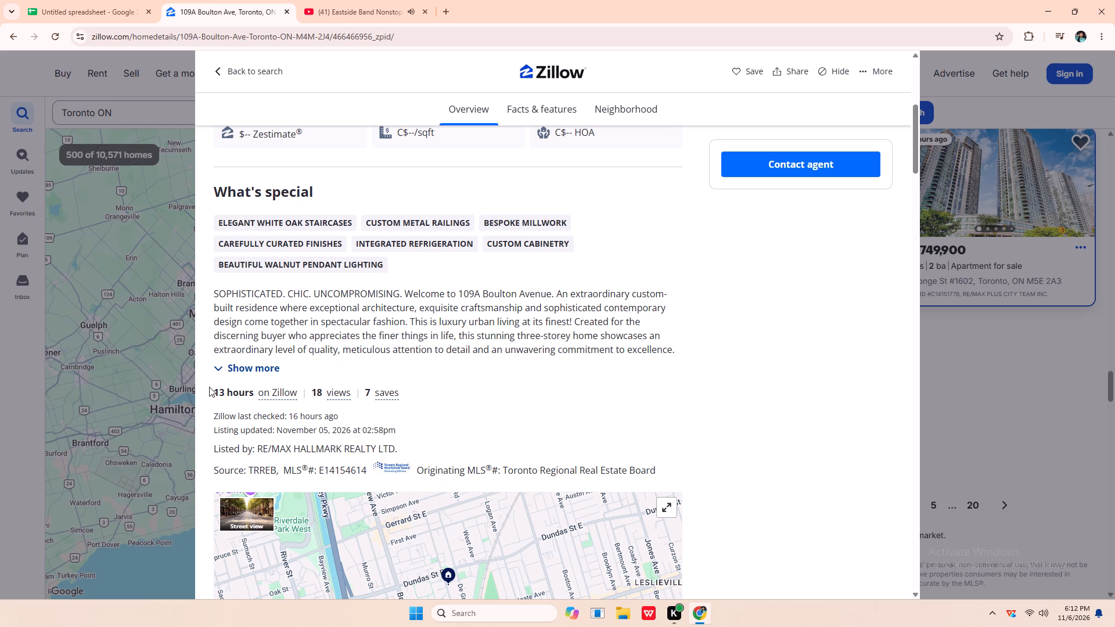
{"action": "left_click_drag", "start_coordinate": [213, 387], "coordinate": [300, 390]}
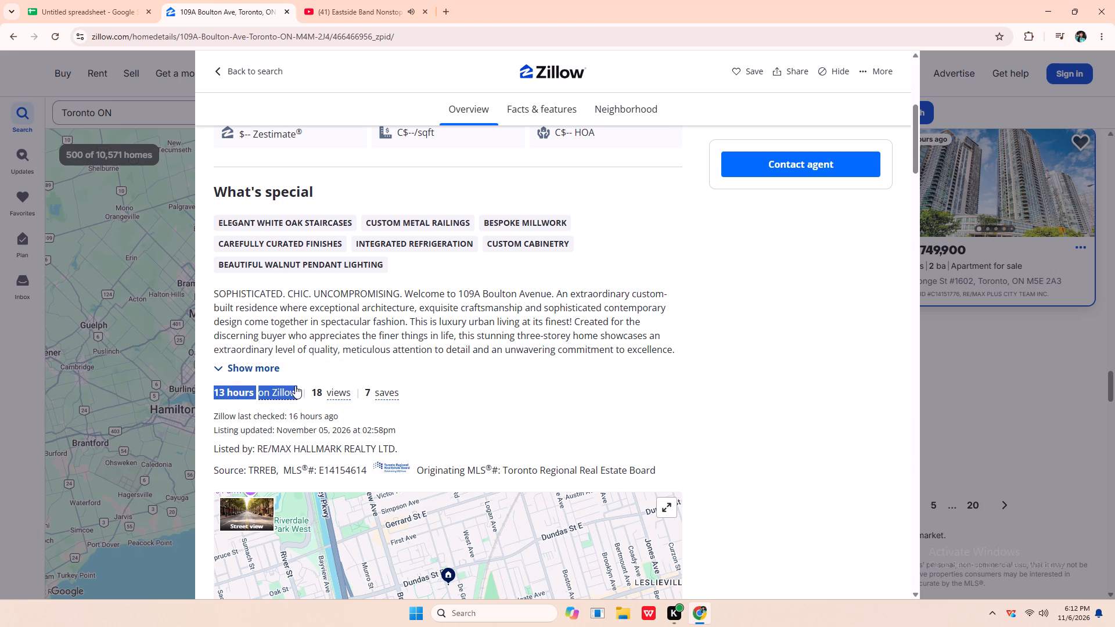
{"action": "key", "text": "ctrl+c"}
{"action": "left_click", "coordinate": [96, 12]}
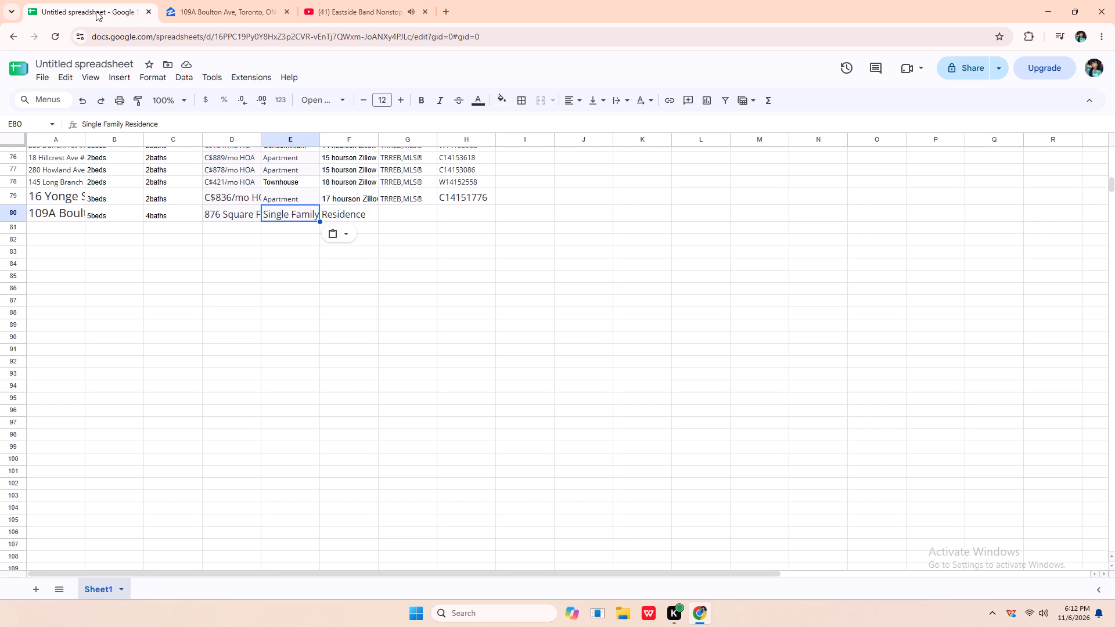
{"action": "left_click", "coordinate": [365, 214]}
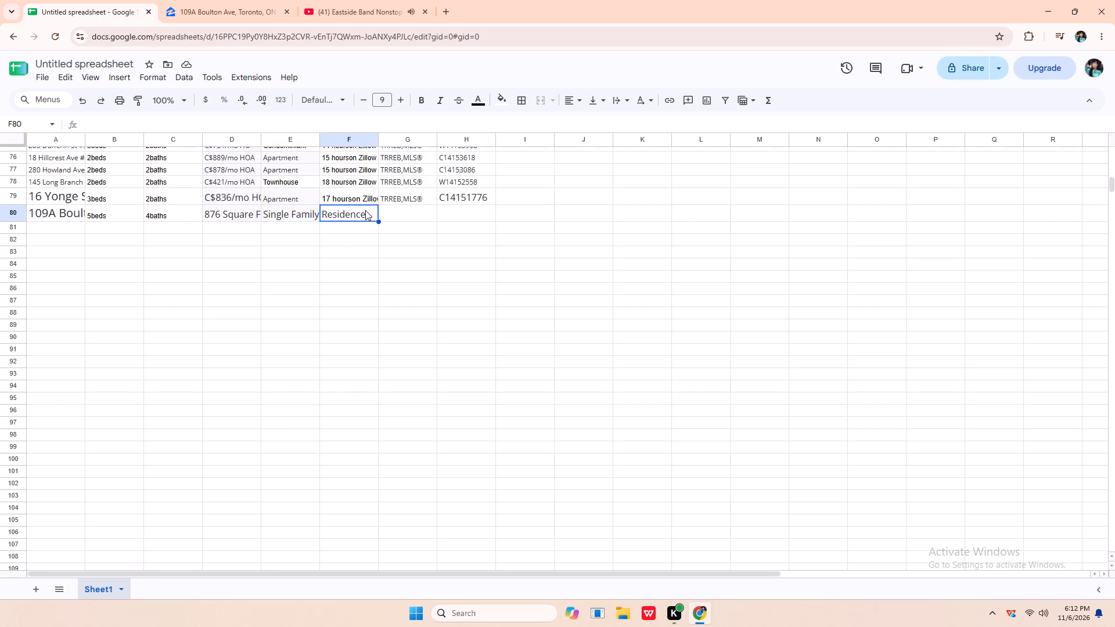
{"action": "key", "text": "ctrl+v"}
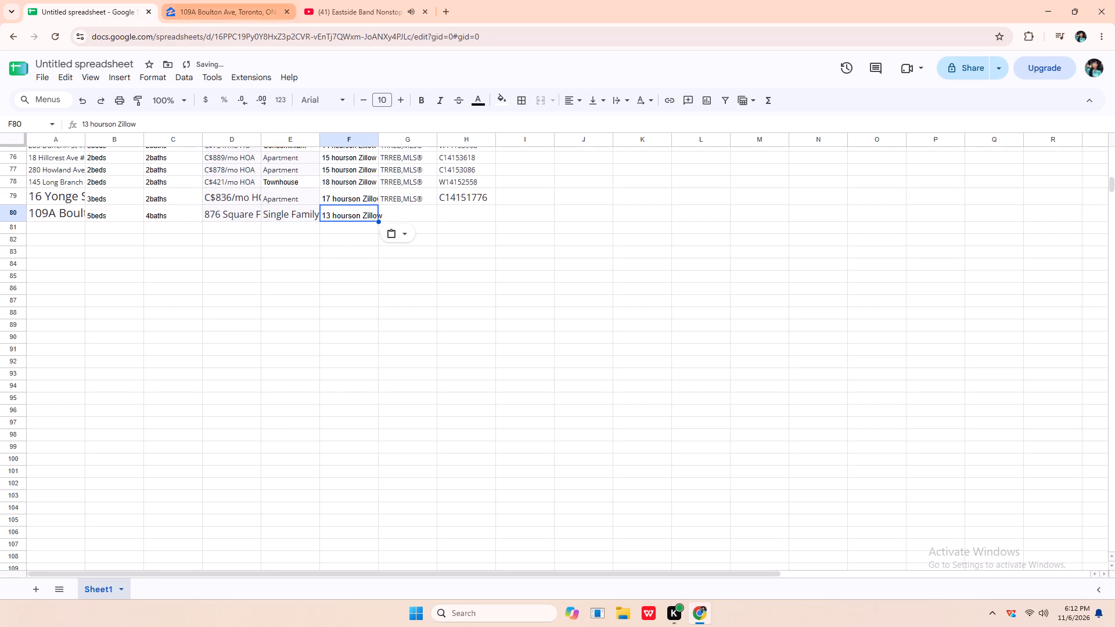
Copy the source text "TRREB,MLS®" from cell G79 into cell G80.
{"action": "left_click", "coordinate": [412, 194]}
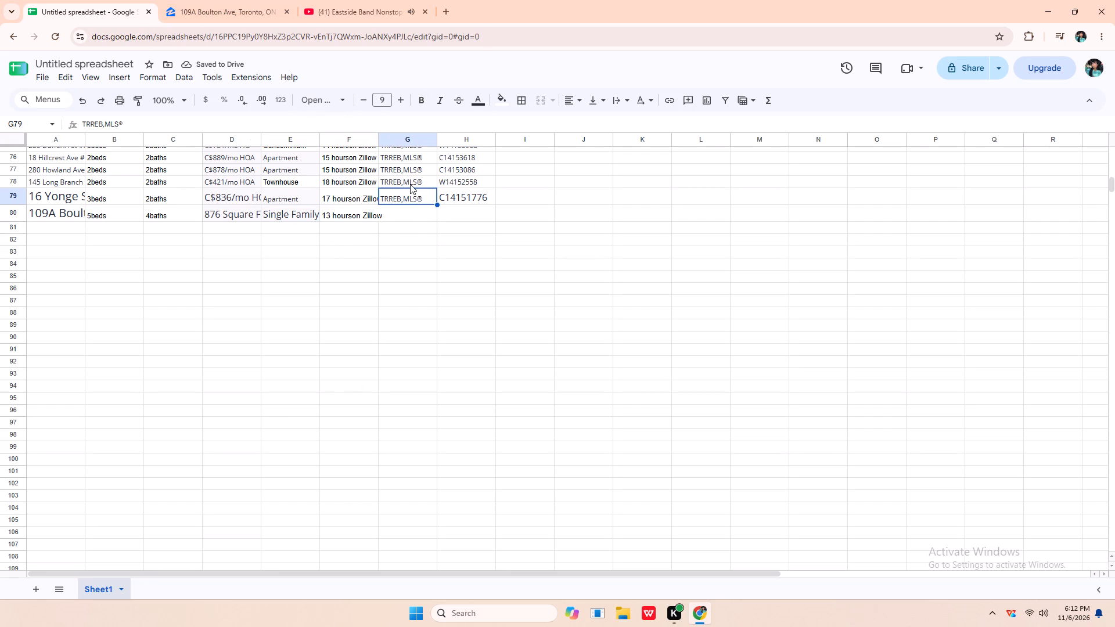
{"action": "key", "text": "ctrl+c"}
{"action": "key", "text": "Down"}
{"action": "key", "text": "ctrl+v"}
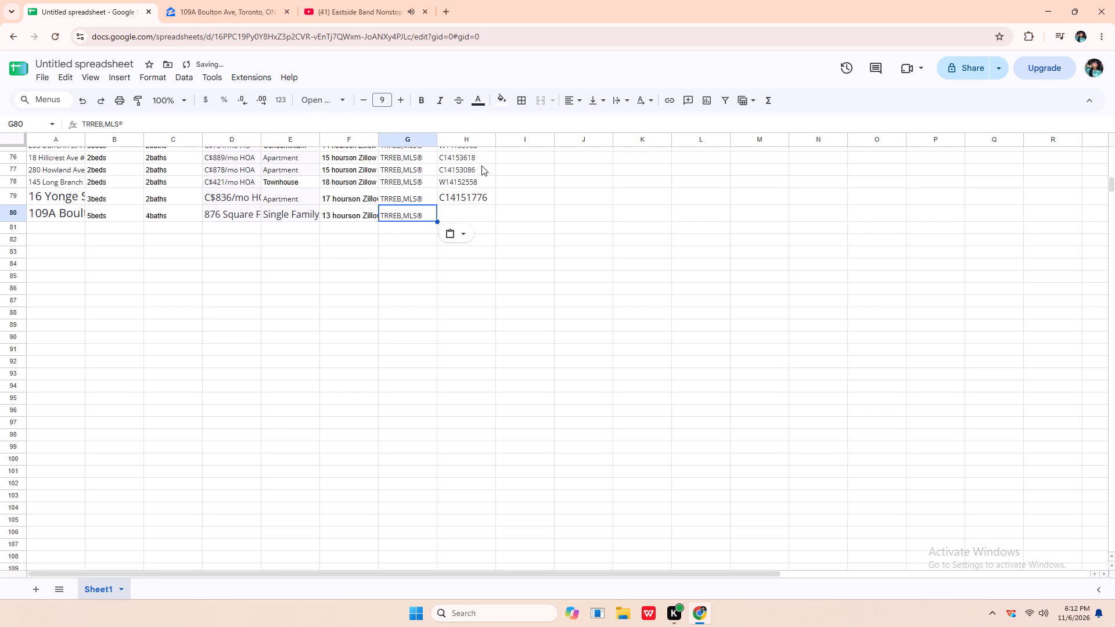
Copy the MLS number E14154614 from the 109A Boulton Ave listing on Zillow into cell H80 of the spreadsheet.
{"action": "left_click", "coordinate": [243, 5]}
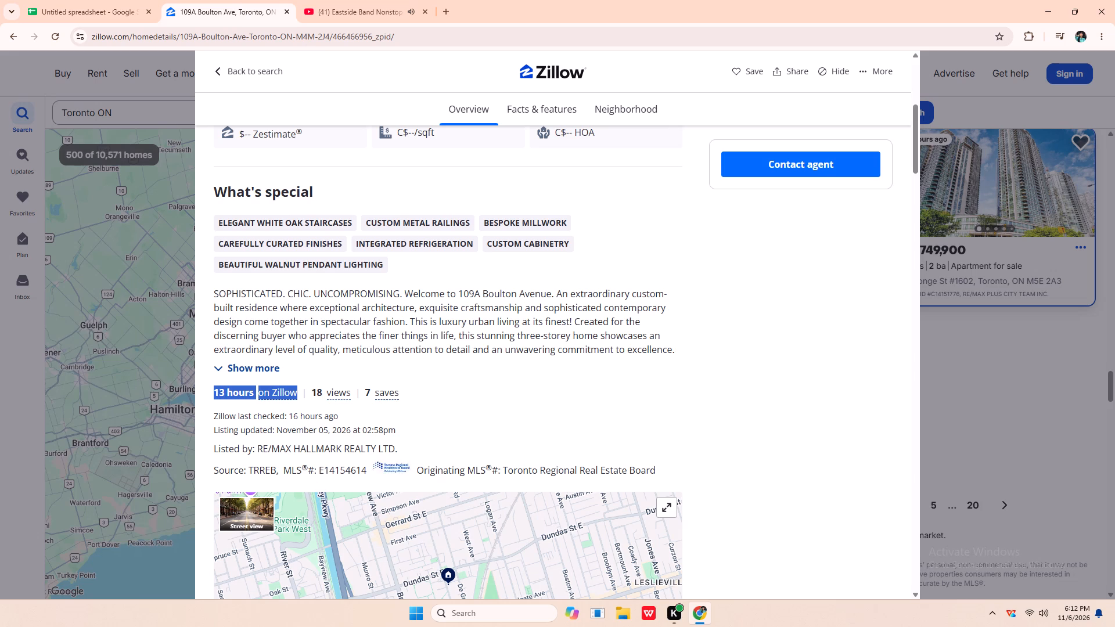
{"action": "left_click_drag", "start_coordinate": [318, 470], "coordinate": [375, 470]}
{"action": "key", "text": "ctrl+c"}
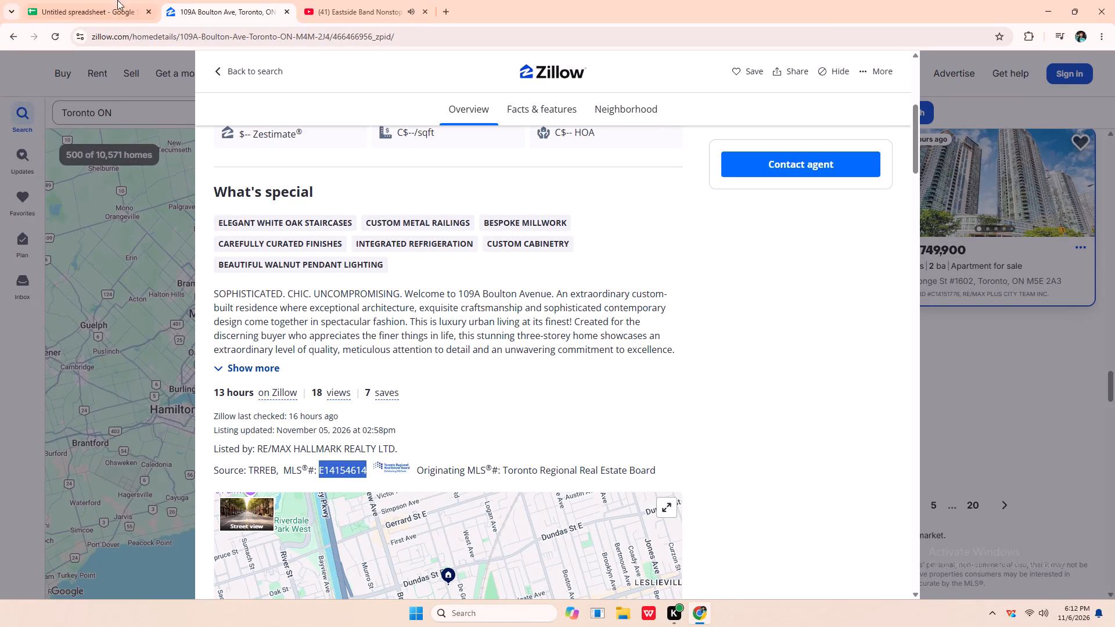
{"action": "left_click", "coordinate": [90, 11]}
{"action": "left_click", "coordinate": [469, 203]}
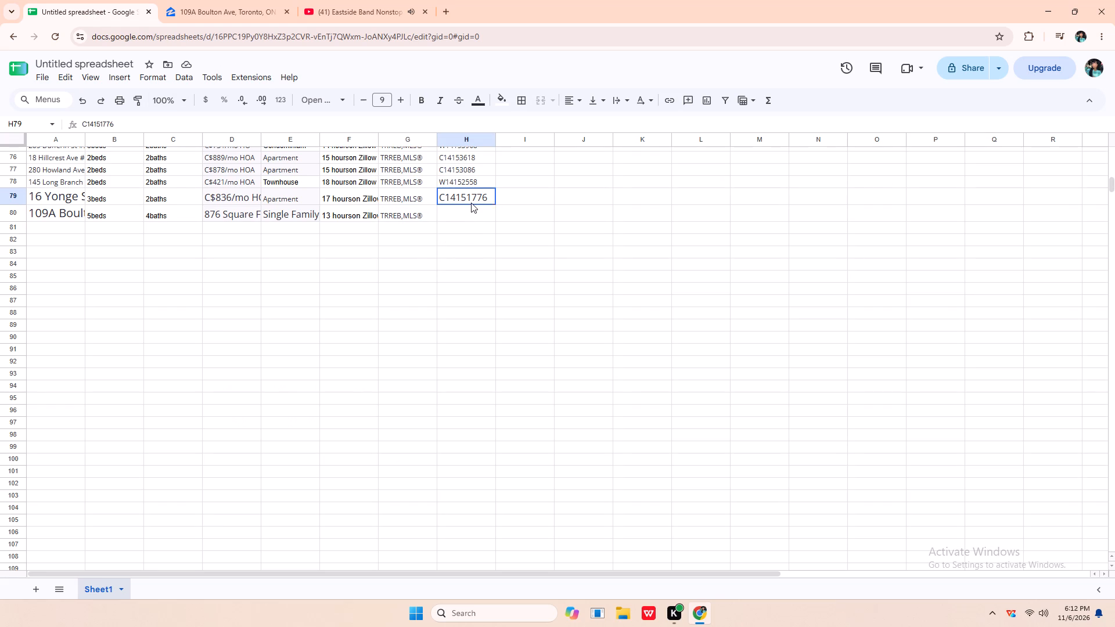
{"action": "left_click", "coordinate": [472, 208]}
{"action": "key", "text": "ctrl+v"}
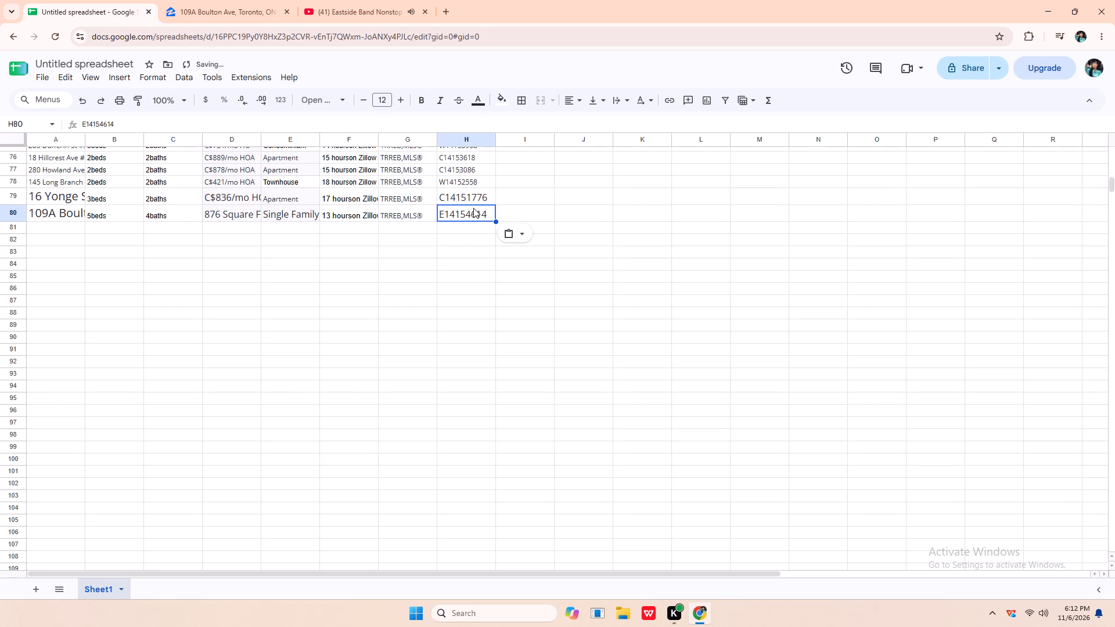
Return to the Toronto search results on Zillow and widen the search beyond the city boundary to all homes in the map area.
{"action": "left_click", "coordinate": [213, 18]}
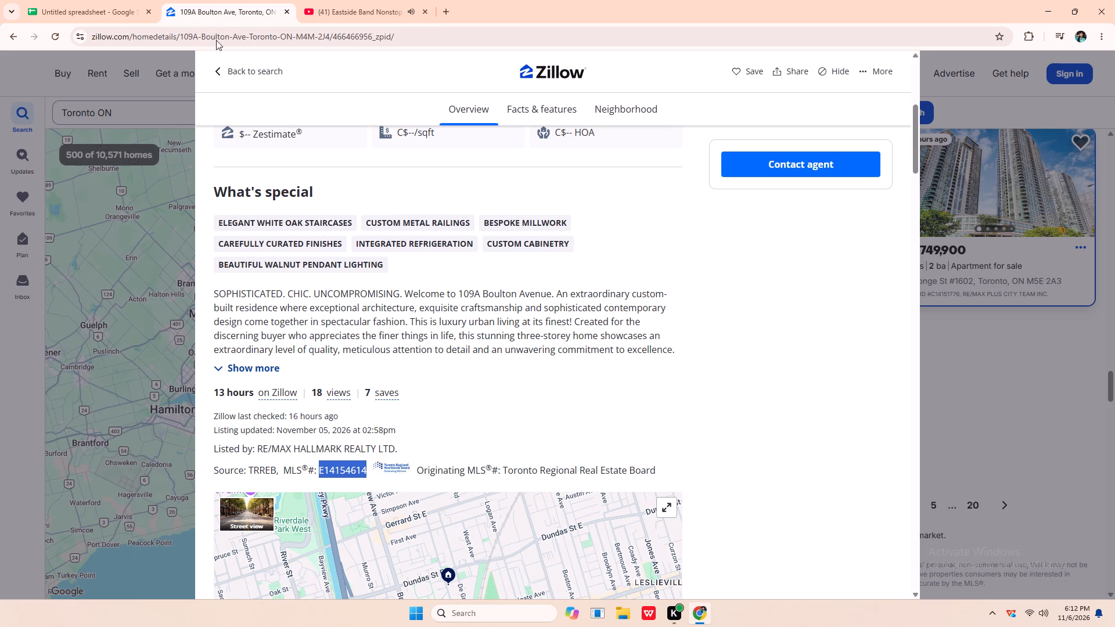
{"action": "left_click", "coordinate": [219, 71]}
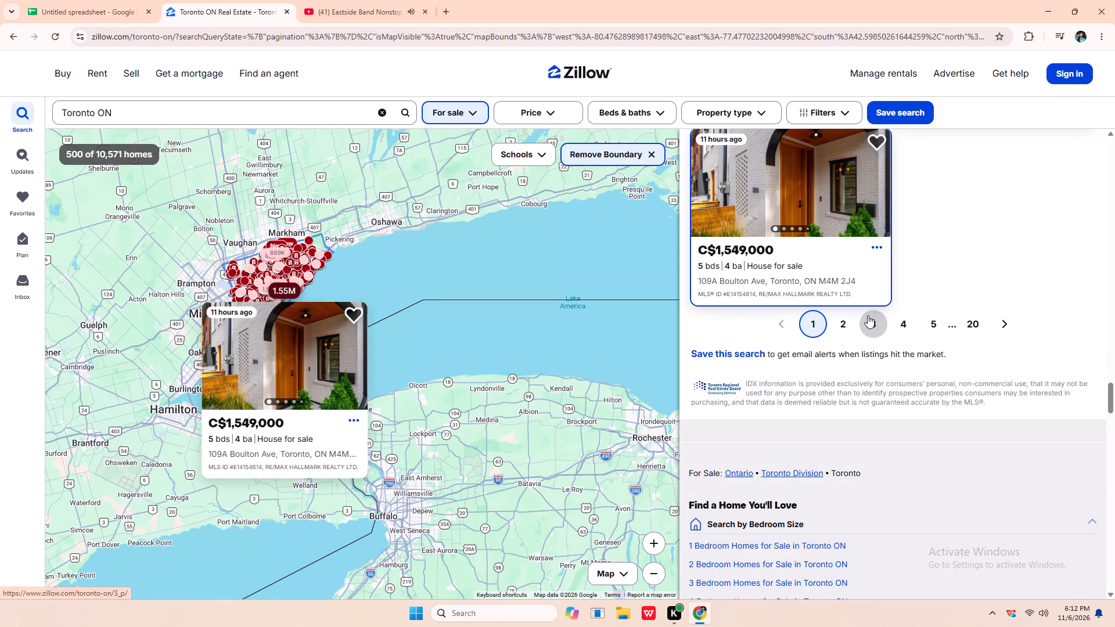
{"action": "scroll", "coordinate": [868, 315], "scroll_direction": "up", "scroll_amount": 5}
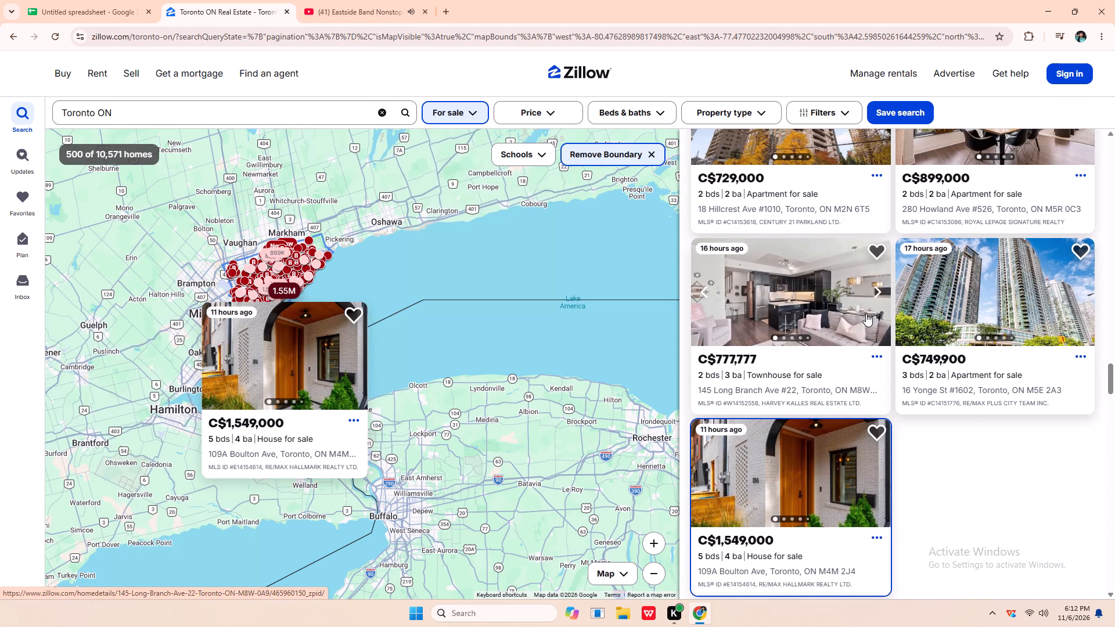
{"action": "scroll", "coordinate": [866, 313], "scroll_direction": "up", "scroll_amount": 4}
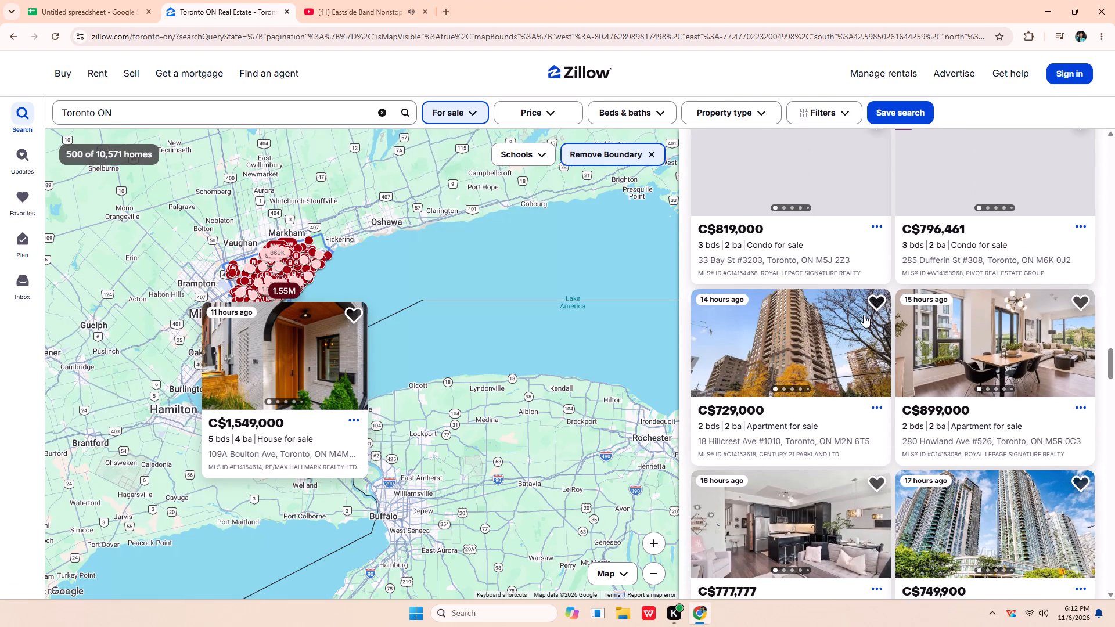
{"action": "scroll", "coordinate": [863, 315], "scroll_direction": "up", "scroll_amount": 6}
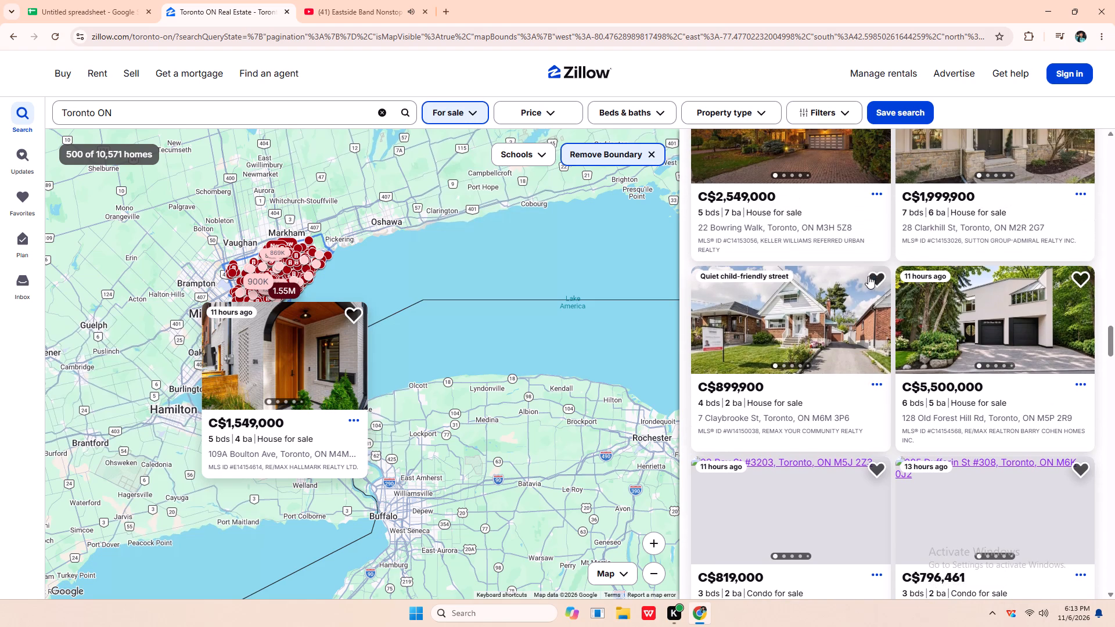
{"action": "left_click", "coordinate": [1107, 135]}
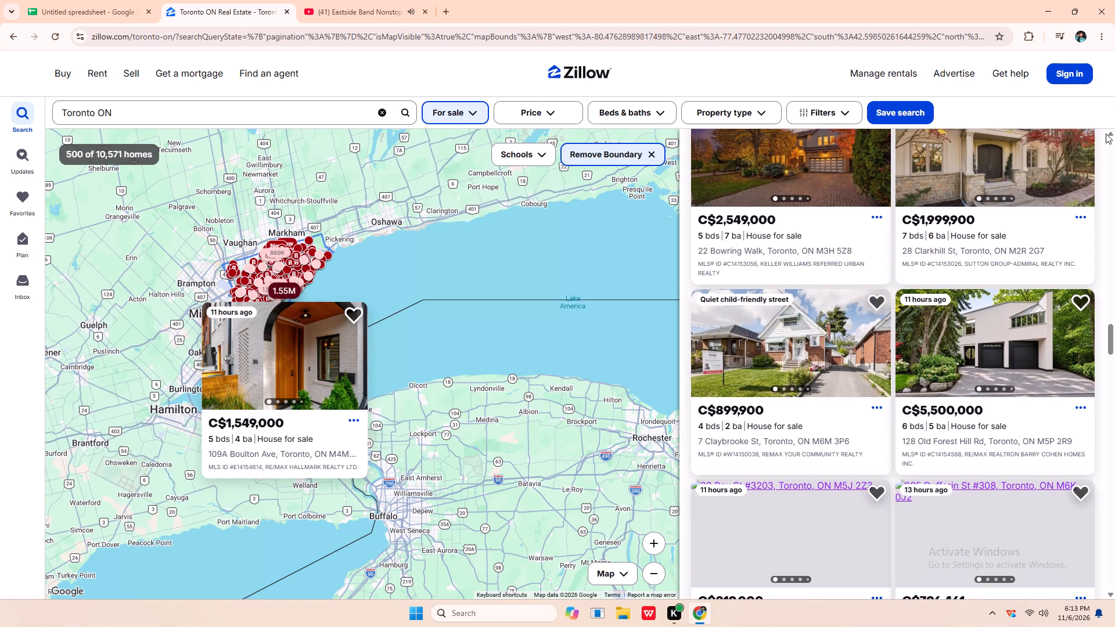
{"action": "triple_click", "coordinate": [1106, 134]}
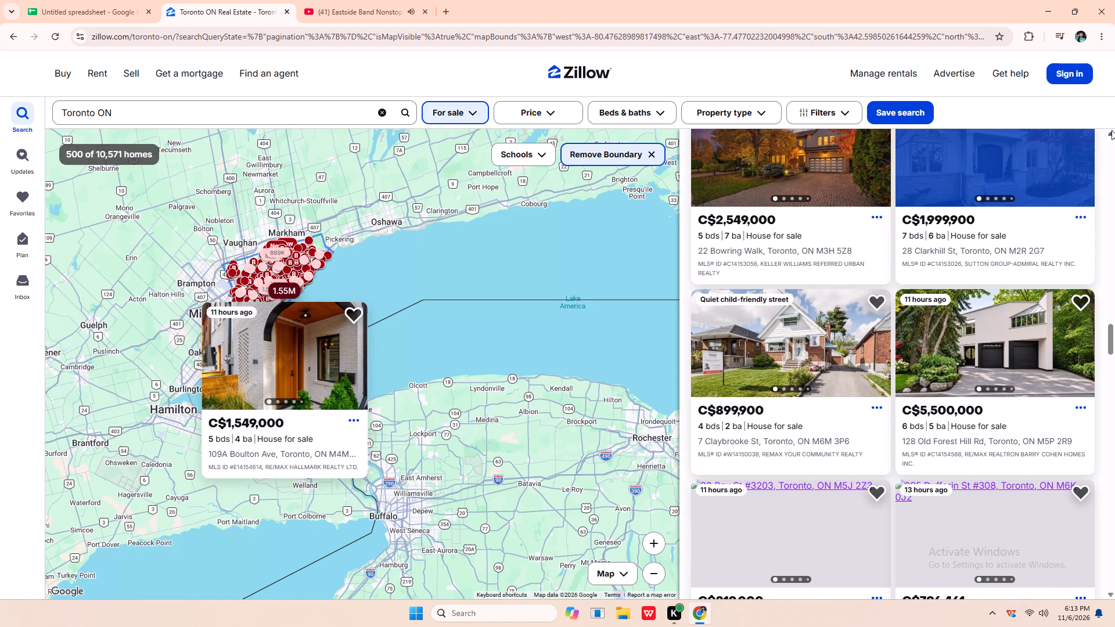
{"action": "double_click", "coordinate": [1112, 130]}
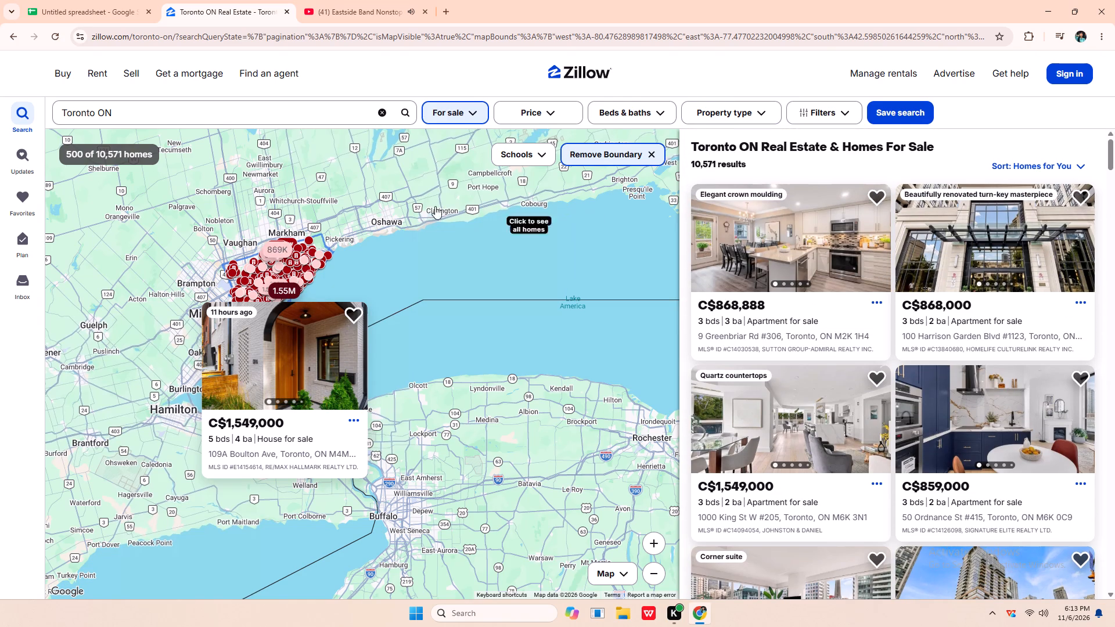
{"action": "left_click_drag", "start_coordinate": [308, 253], "coordinate": [352, 237]}
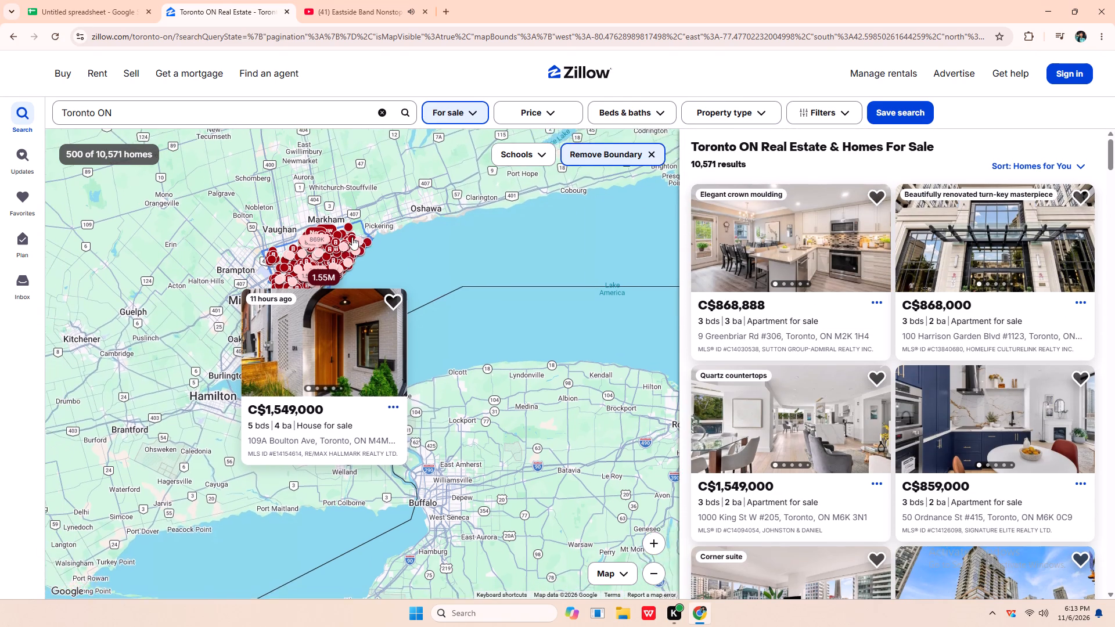
{"action": "left_click_drag", "start_coordinate": [352, 237], "coordinate": [363, 264]}
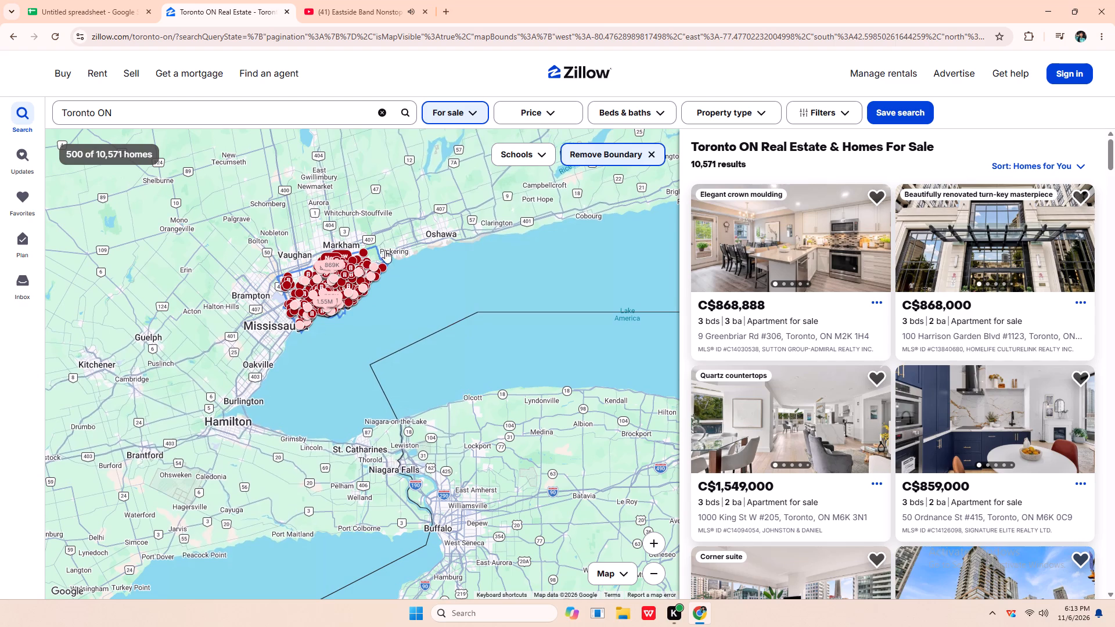
{"action": "left_click", "coordinate": [445, 236]}
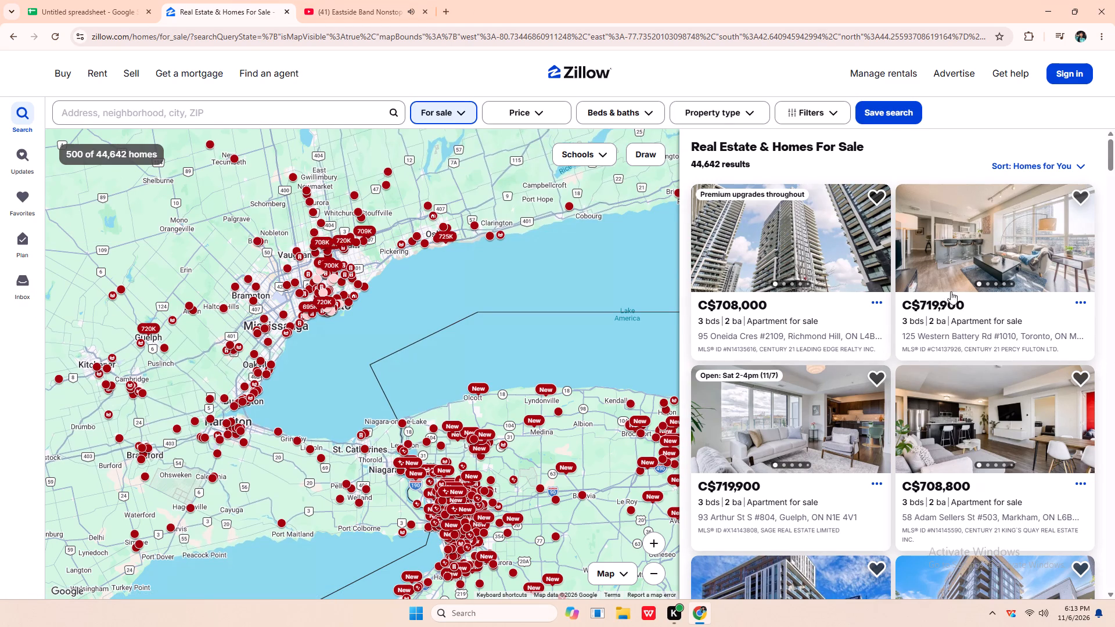
Open the C$708,000 listing for 95 Oneida Cres #2109 on Zillow and copy its full address into cell A81 of the spreadsheet.
{"action": "left_click", "coordinate": [812, 307]}
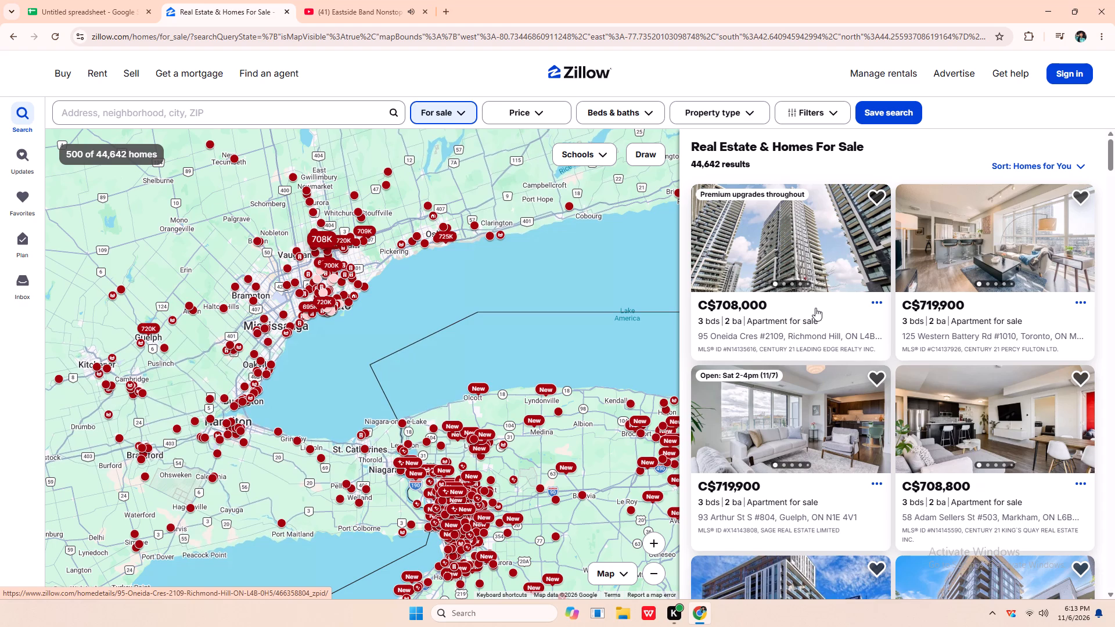
{"action": "left_click", "coordinate": [797, 316]}
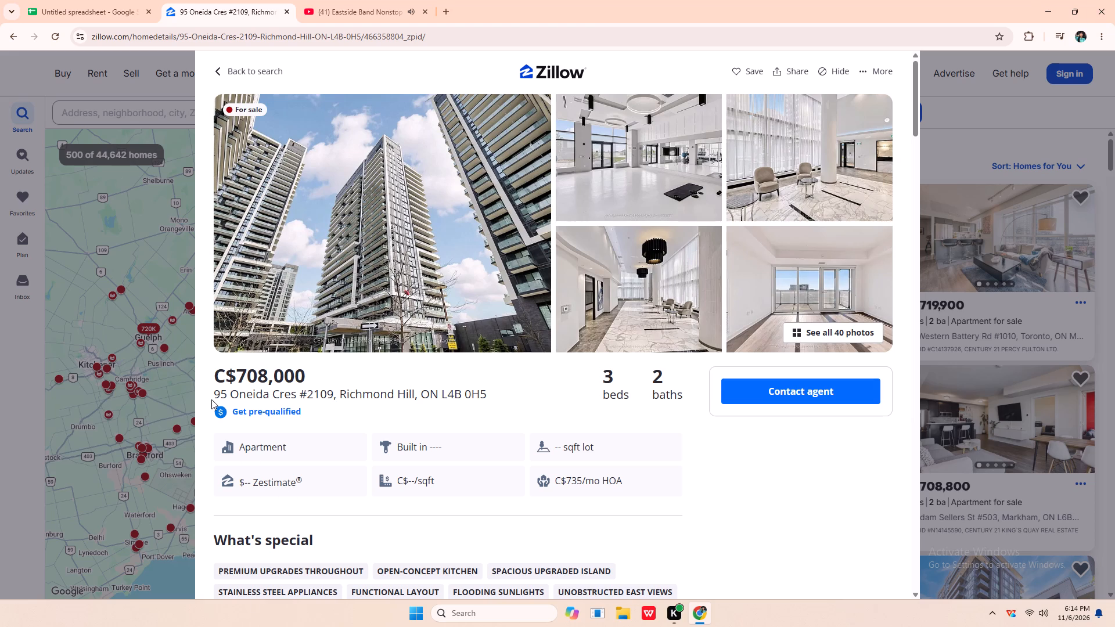
{"action": "left_click_drag", "start_coordinate": [213, 399], "coordinate": [517, 387]}
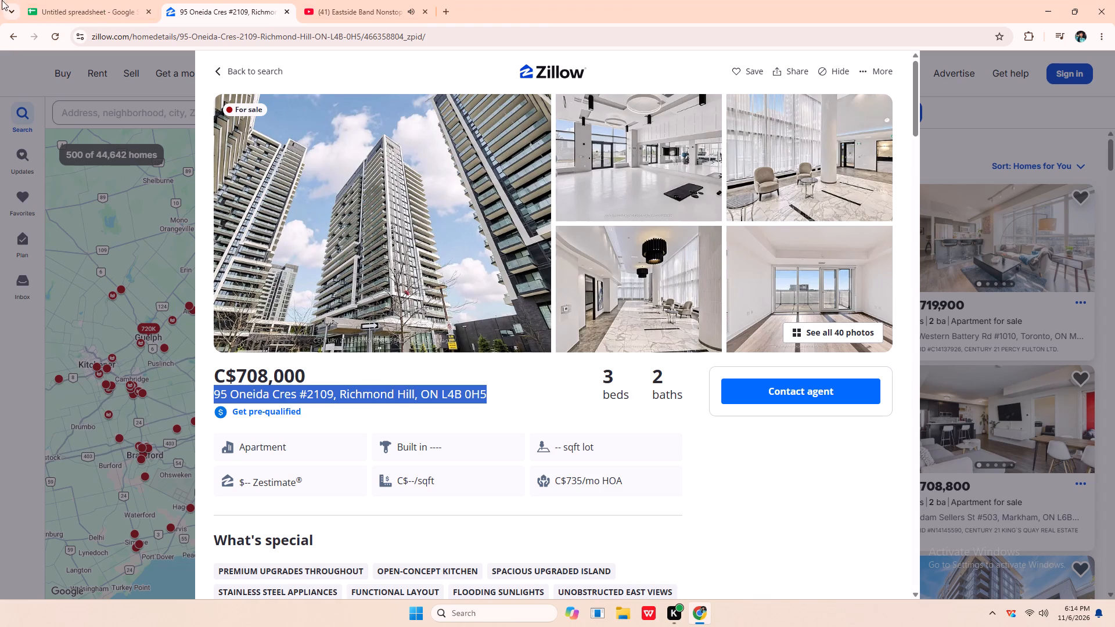
{"action": "left_click", "coordinate": [80, 18]}
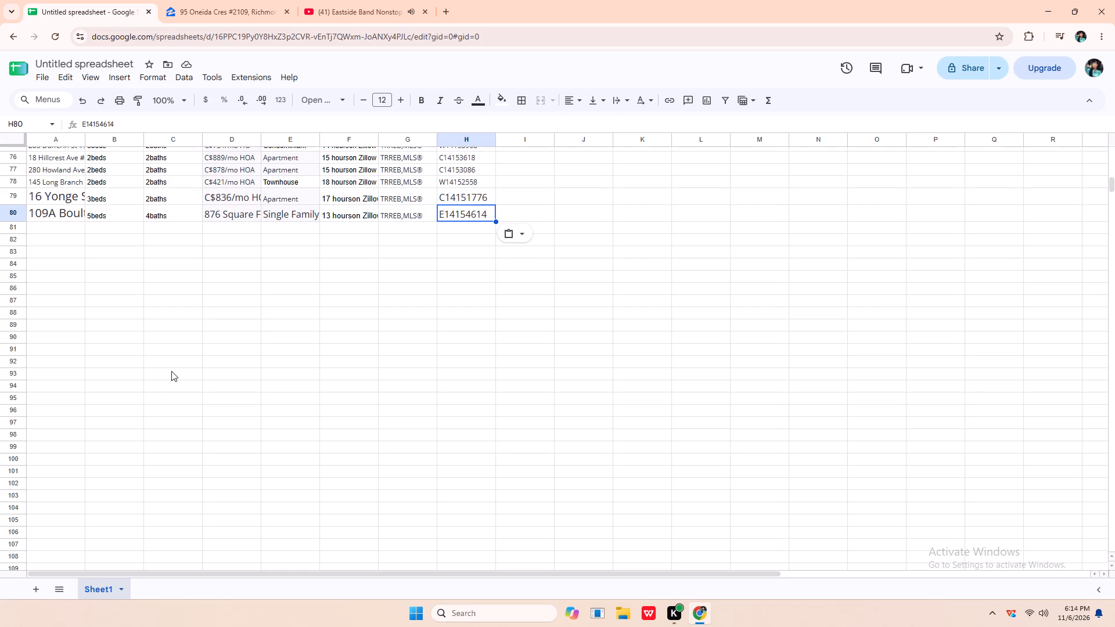
{"action": "left_click", "coordinate": [57, 229]}
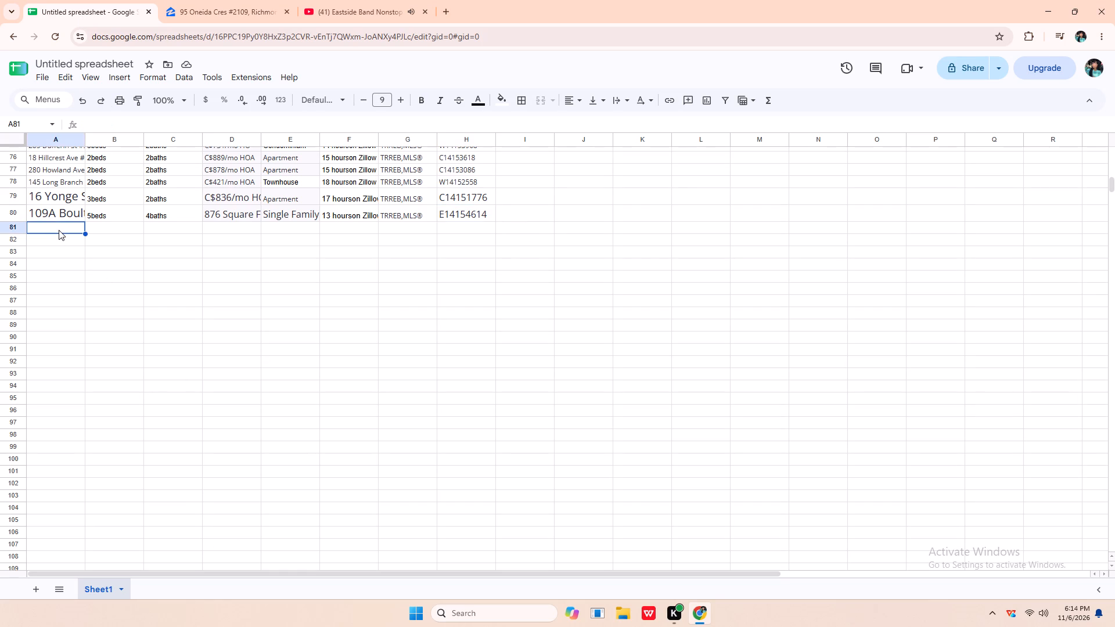
{"action": "key", "text": "ctrl+c"}
{"action": "left_click", "coordinate": [240, 11]}
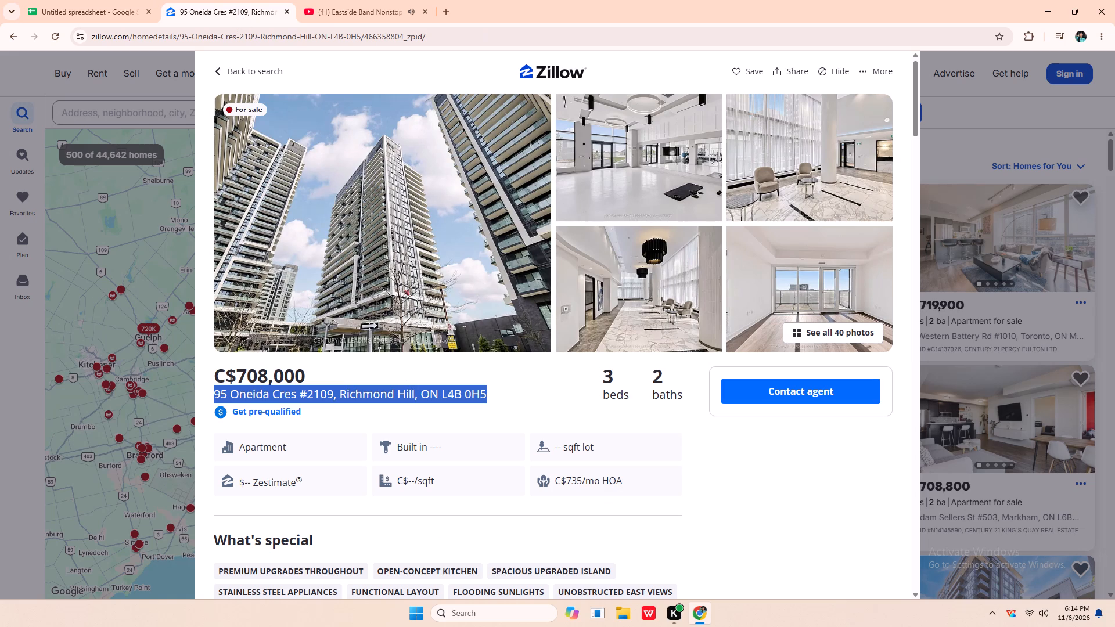
{"action": "key", "text": "ctrl+c"}
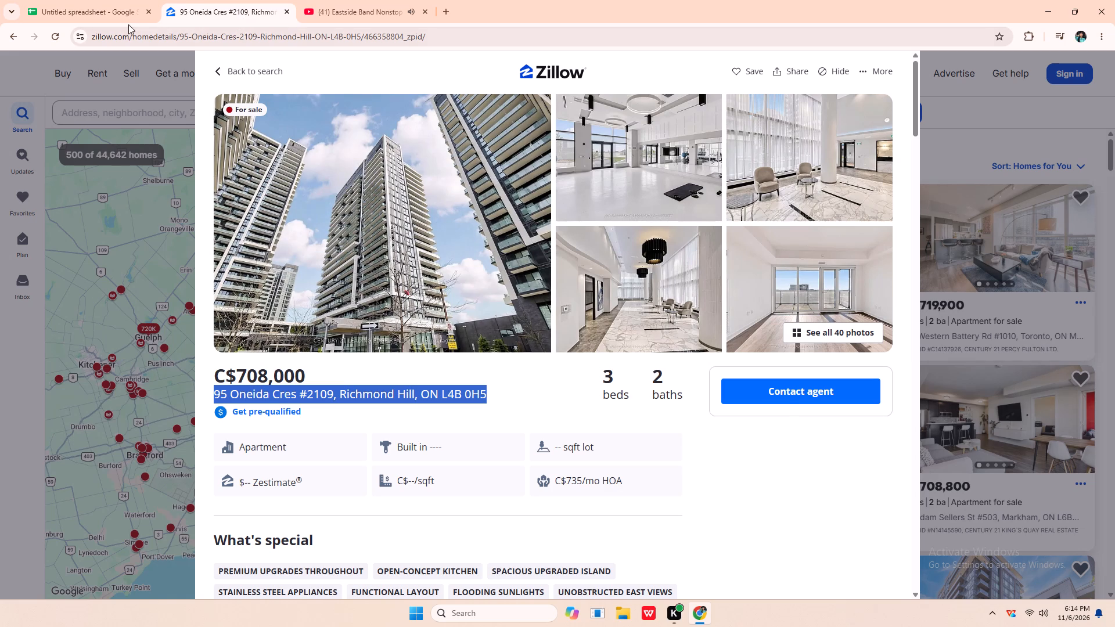
{"action": "left_click", "coordinate": [125, 16]}
{"action": "key", "text": "ctrl+v"}
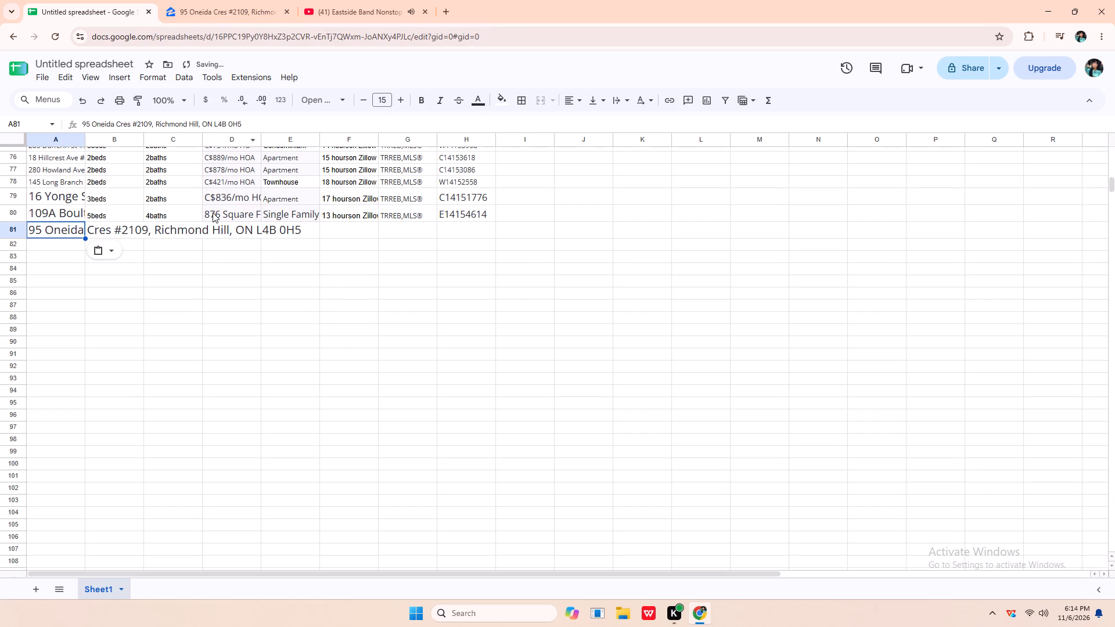
{"action": "key", "text": "Right"}
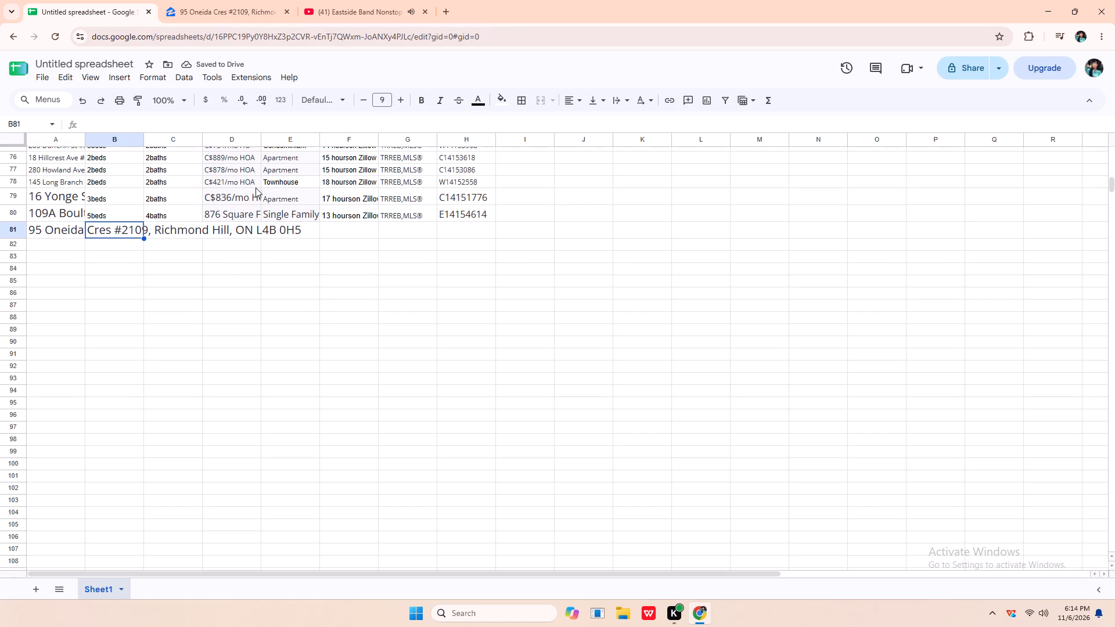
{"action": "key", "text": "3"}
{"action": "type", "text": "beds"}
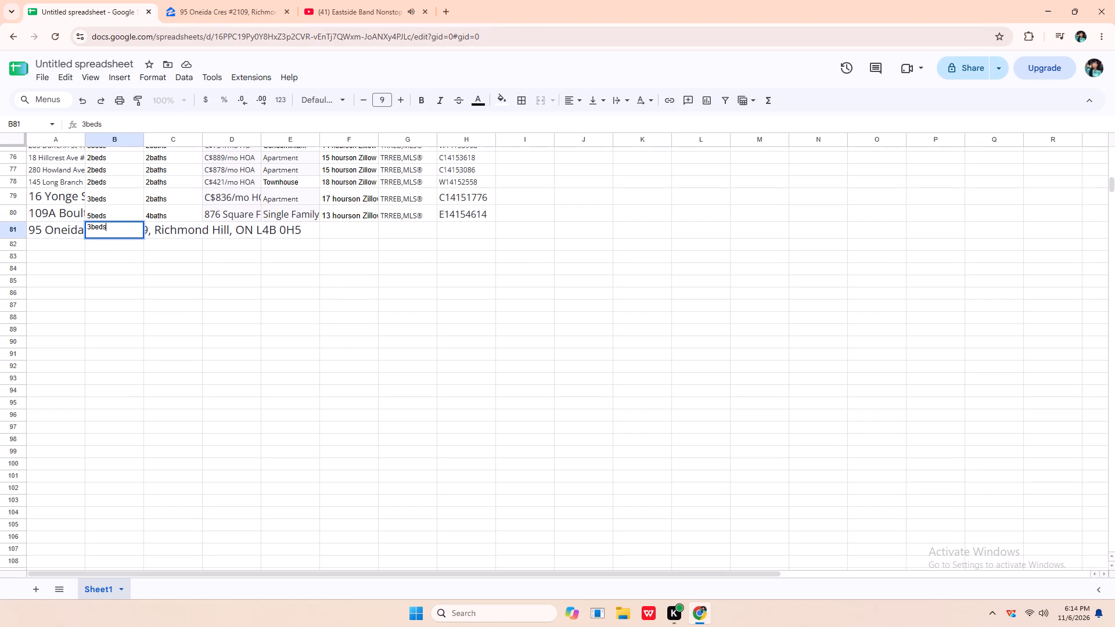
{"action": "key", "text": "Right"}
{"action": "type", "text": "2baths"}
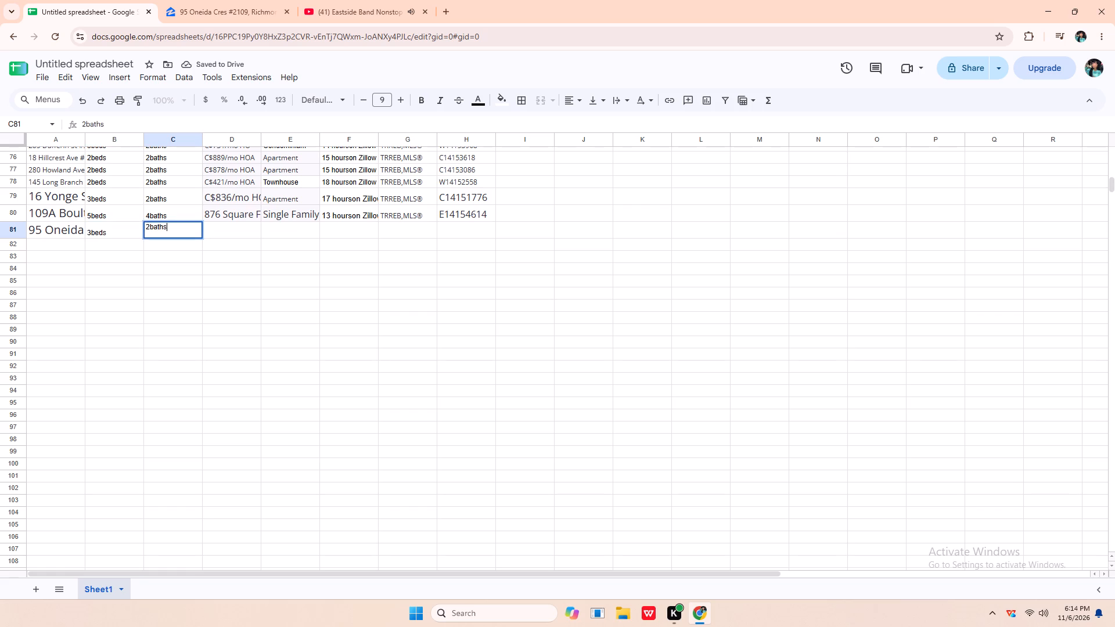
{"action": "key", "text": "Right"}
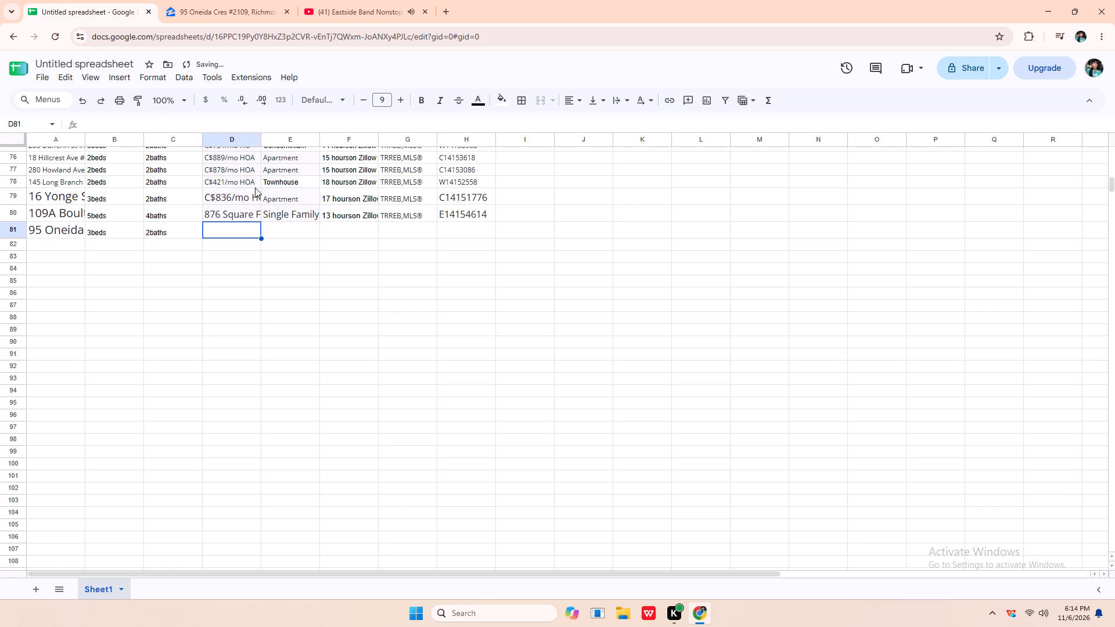
{"action": "left_click", "coordinate": [254, 15]}
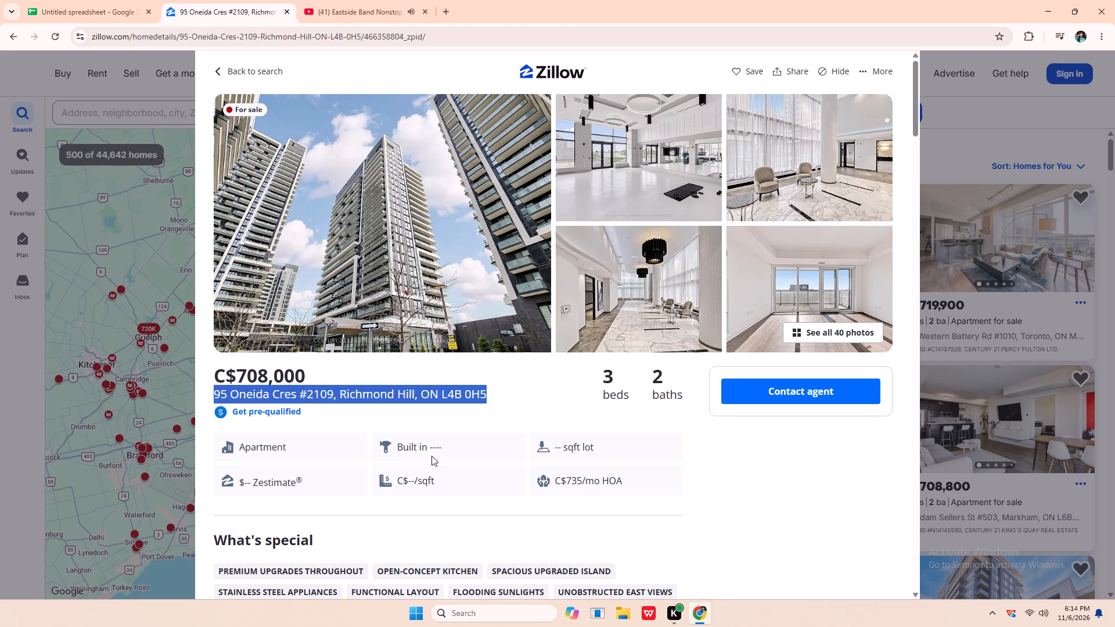
{"action": "left_click_drag", "start_coordinate": [556, 480], "coordinate": [627, 492]}
{"action": "key", "text": "ctrl+c"}
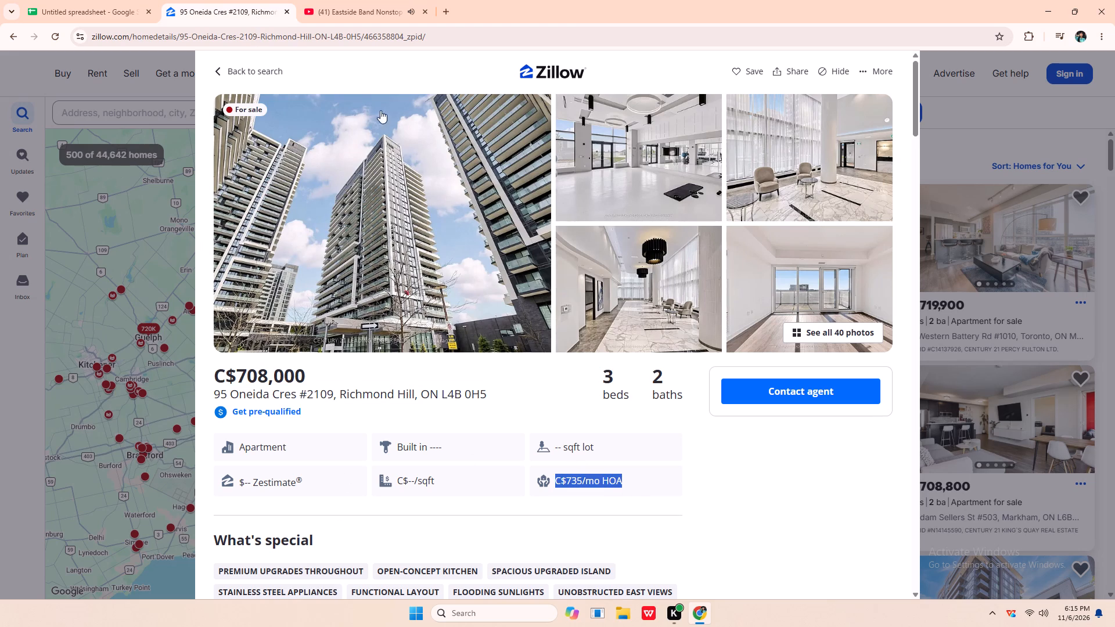
{"action": "left_click", "coordinate": [89, 10]}
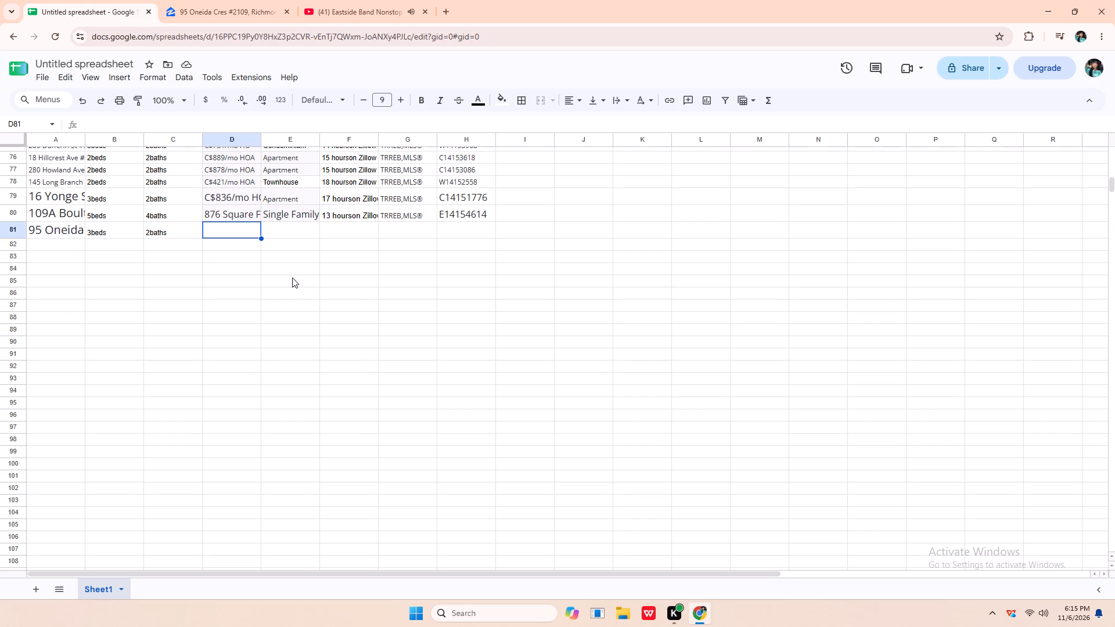
{"action": "key", "text": "ctrl+v"}
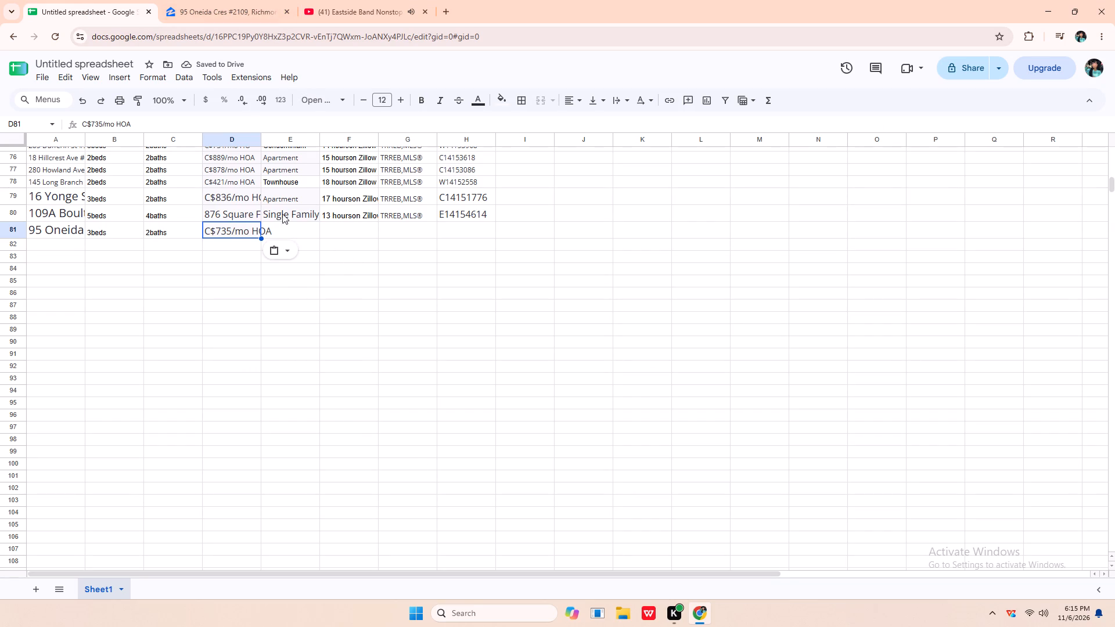
Copy the property type "Apartment" from cell E79 into cell E81.
{"action": "left_click", "coordinate": [290, 198]}
{"action": "left_click", "coordinate": [287, 229]}
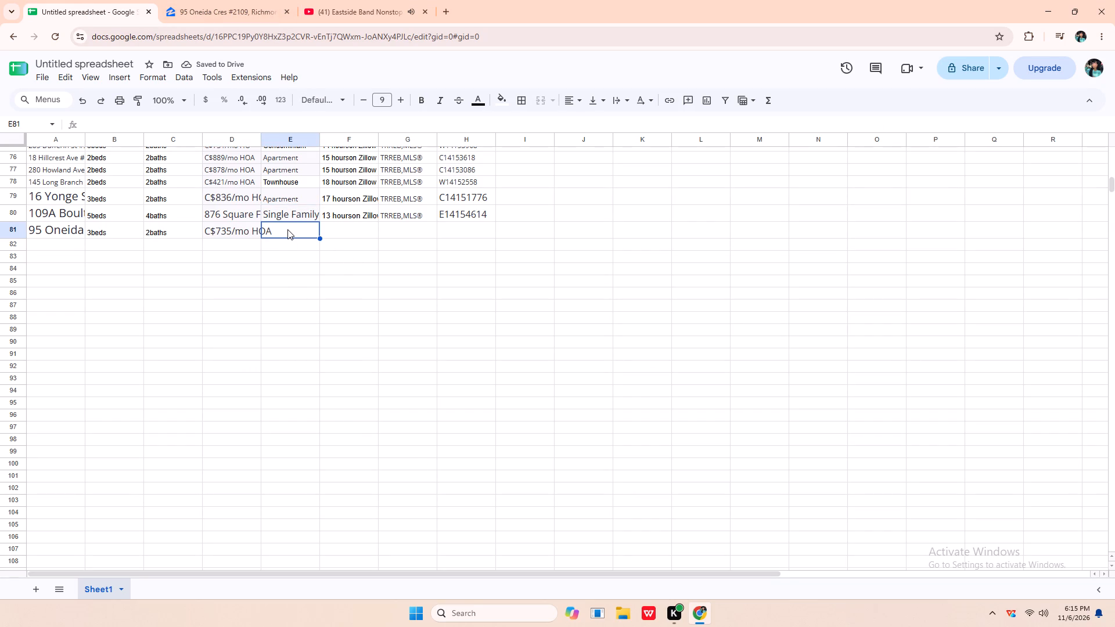
{"action": "left_click", "coordinate": [300, 197]}
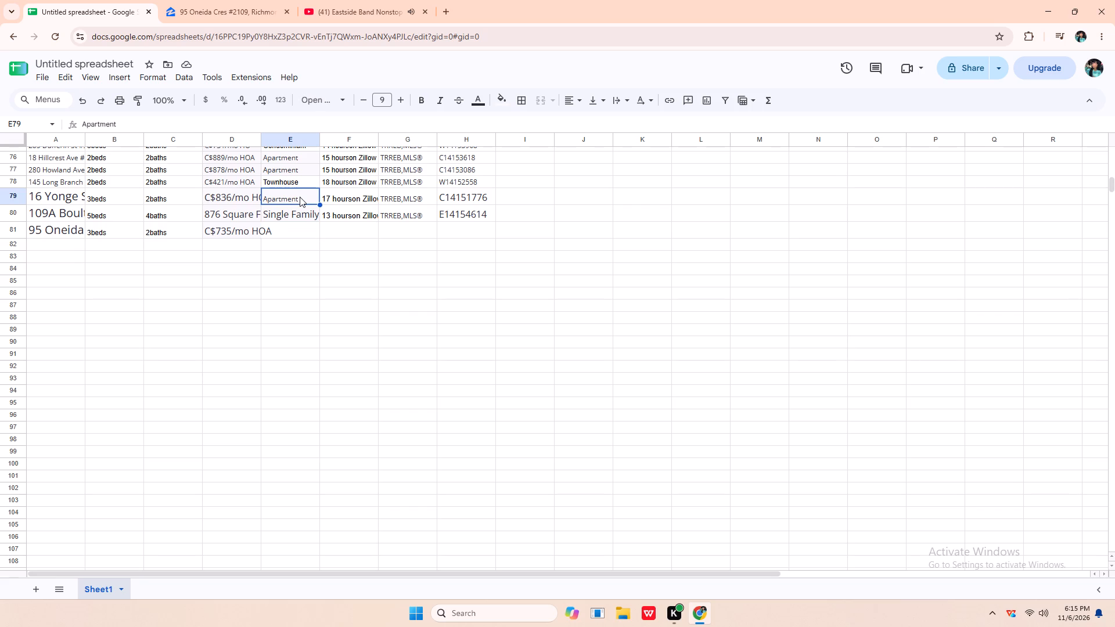
{"action": "key", "text": "ctrl+c"}
{"action": "left_click", "coordinate": [304, 236]}
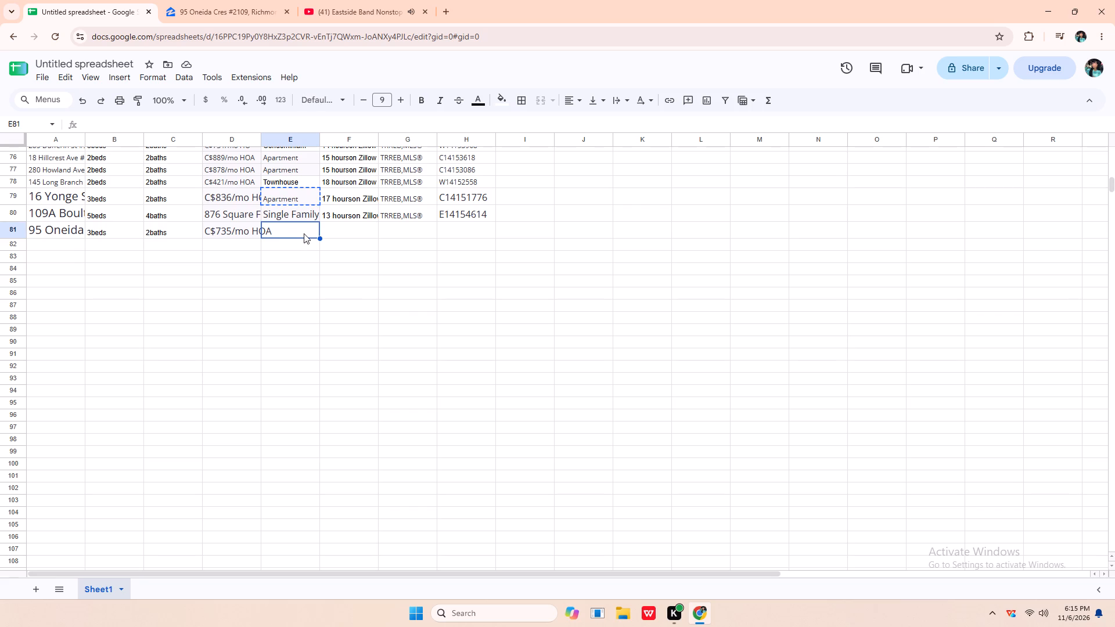
{"action": "key", "text": "ctrl+v"}
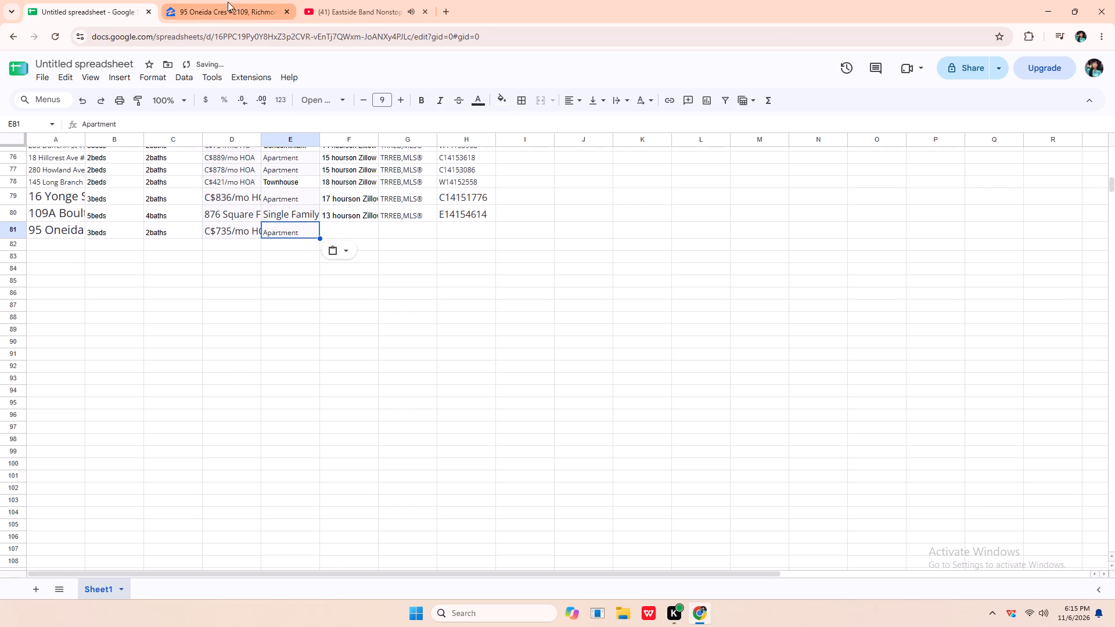
{"action": "left_click", "coordinate": [219, 7]}
{"action": "scroll", "coordinate": [595, 312], "scroll_direction": "down", "scroll_amount": 1}
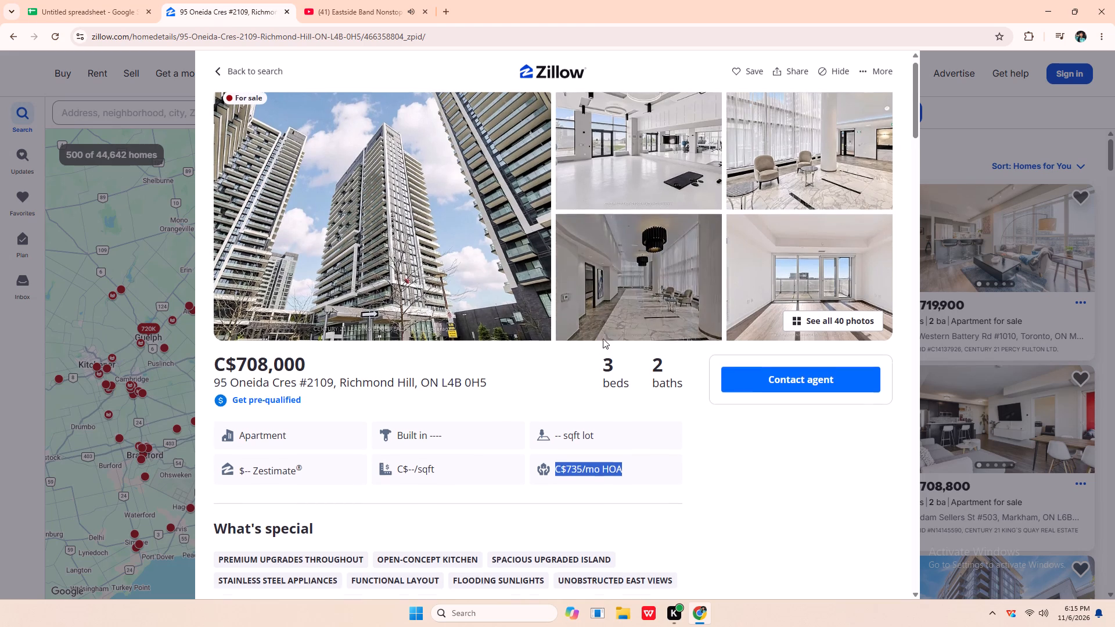
{"action": "scroll", "coordinate": [603, 338], "scroll_direction": "down", "scroll_amount": 4}
{"action": "scroll", "coordinate": [537, 363], "scroll_direction": "down", "scroll_amount": 3}
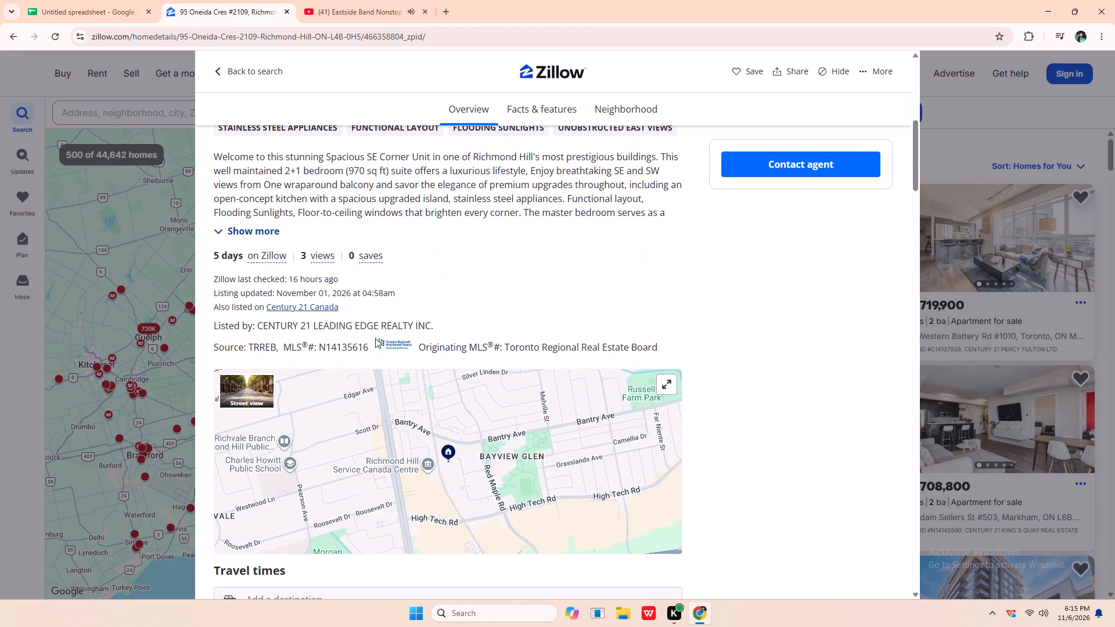
{"action": "left_click_drag", "start_coordinate": [212, 254], "coordinate": [255, 257]}
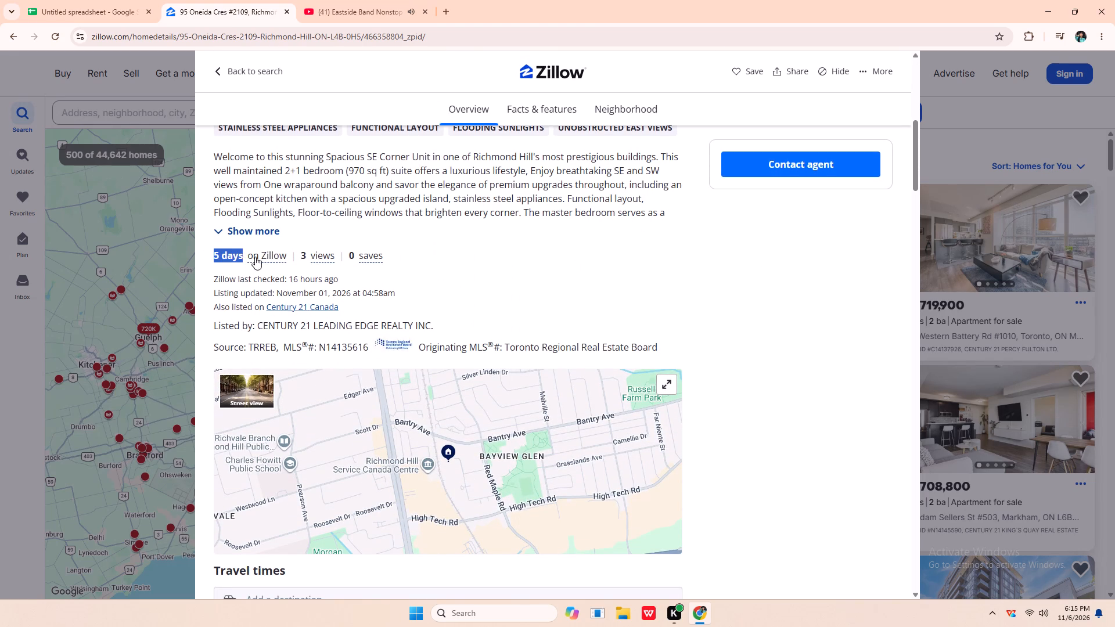
{"action": "left_click_drag", "start_coordinate": [255, 257], "coordinate": [290, 261]}
{"action": "key", "text": "ctrl+c"}
{"action": "left_click", "coordinate": [107, 7]}
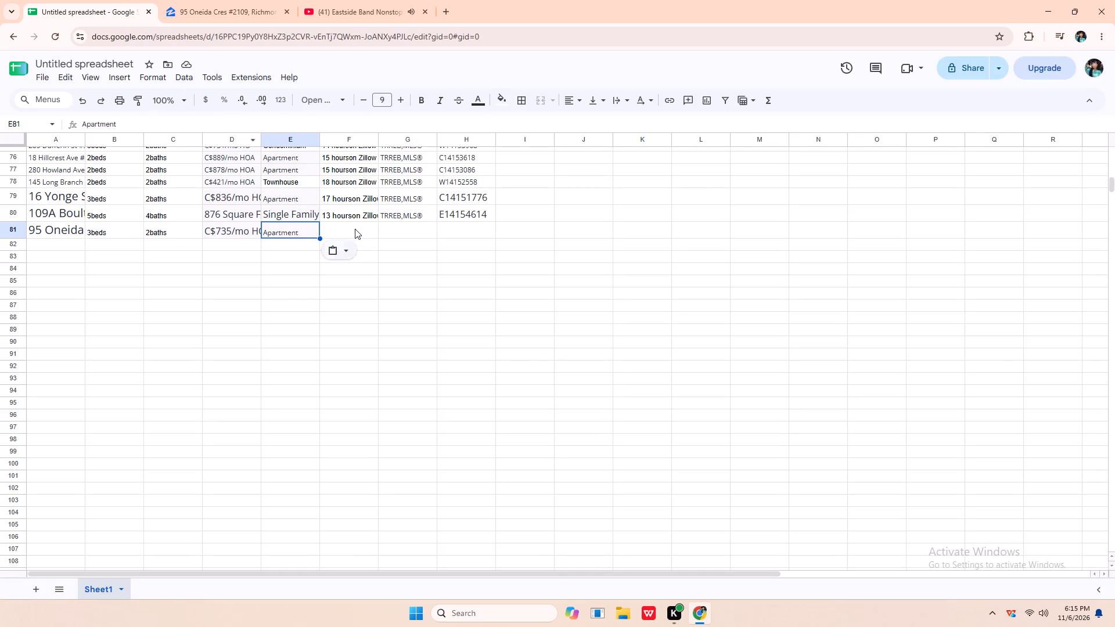
{"action": "left_click", "coordinate": [355, 229]}
{"action": "key", "text": "ctrl+v"}
Copy the source text "TRREB,MLS®" from cell G80 into cell G81.
{"action": "left_click", "coordinate": [419, 209]}
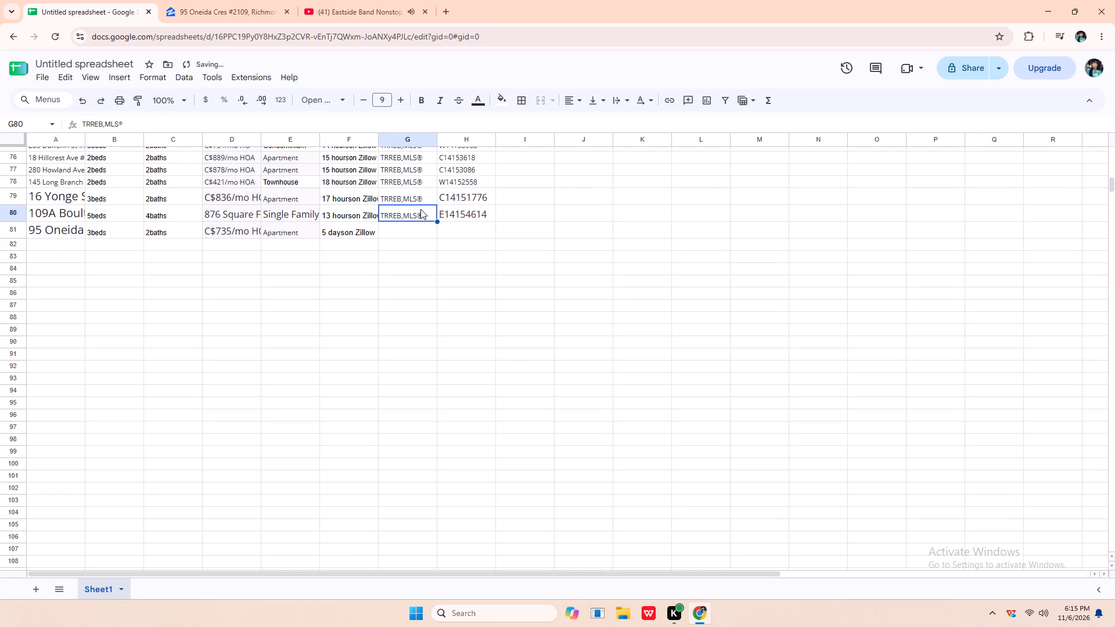
{"action": "key", "text": "ctrl+c"}
{"action": "key", "text": "Down"}
{"action": "key", "text": "ctrl+v"}
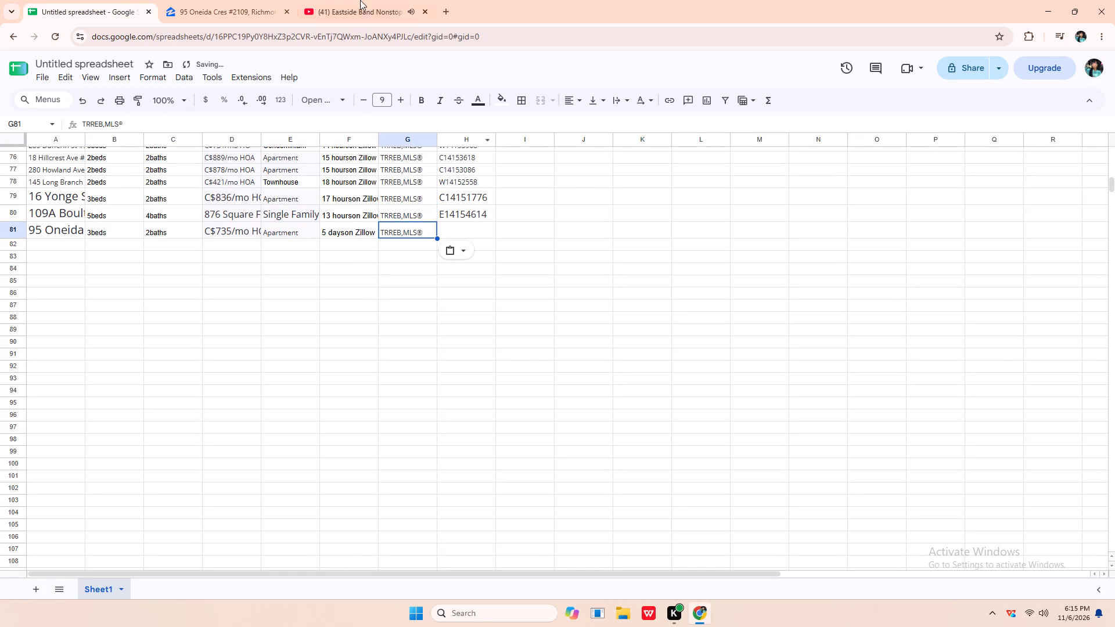
Copy the MLS number N14135616 from the 95 Oneida Cres listing on Zillow into cell H81 of the spreadsheet.
{"action": "left_click", "coordinate": [193, 9]}
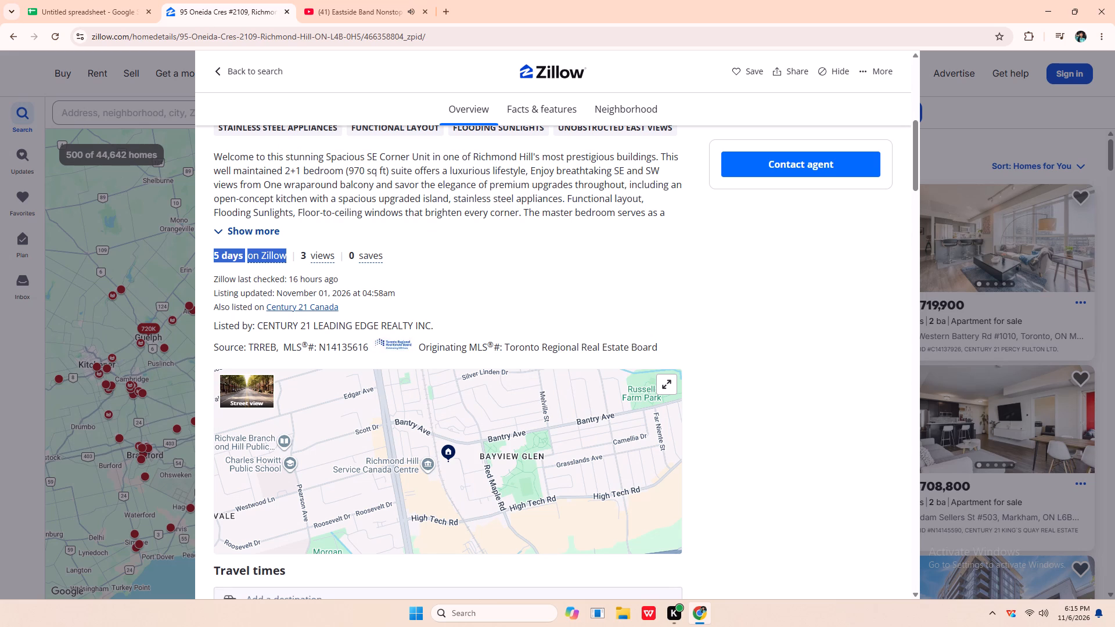
{"action": "left_click_drag", "start_coordinate": [318, 345], "coordinate": [382, 347]}
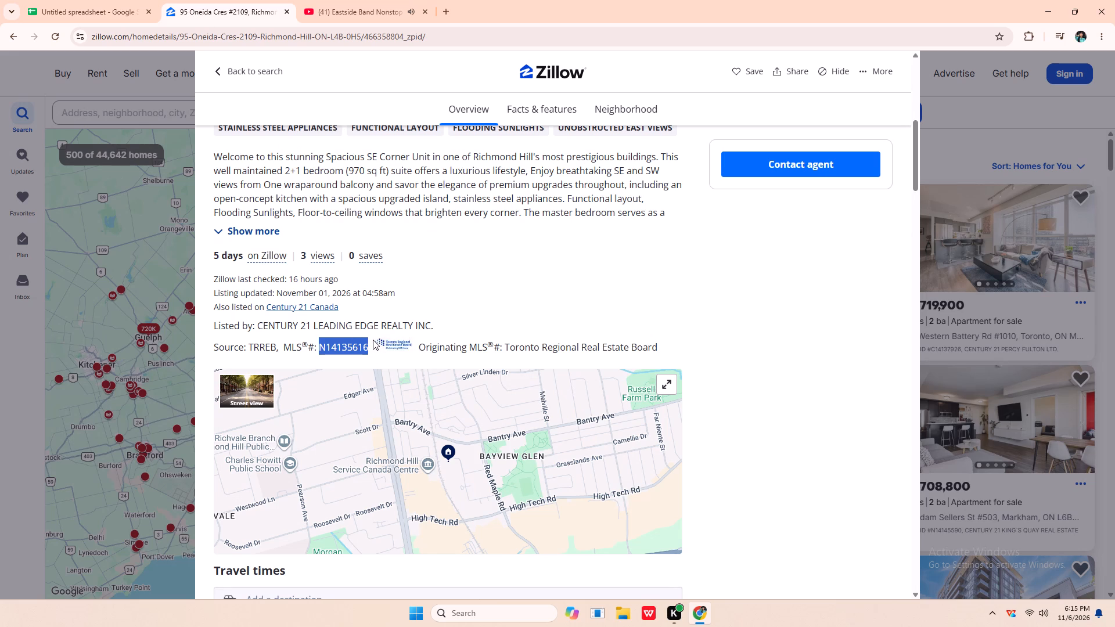
{"action": "key", "text": "ctrl+c"}
{"action": "left_click", "coordinate": [64, 11]}
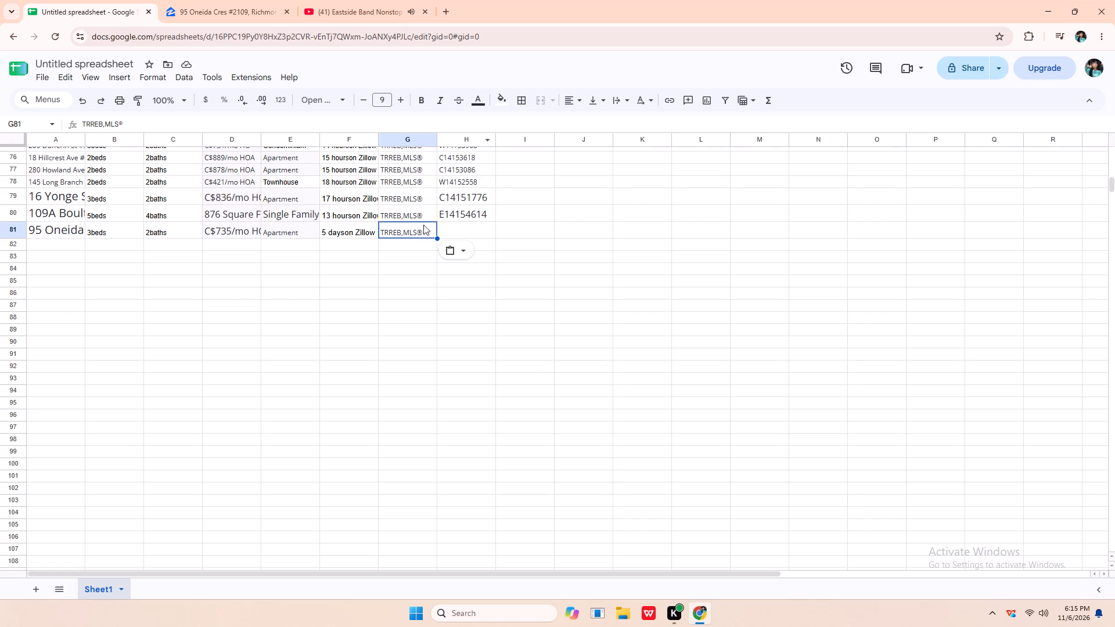
{"action": "left_click", "coordinate": [480, 240]}
{"action": "left_click", "coordinate": [481, 238]}
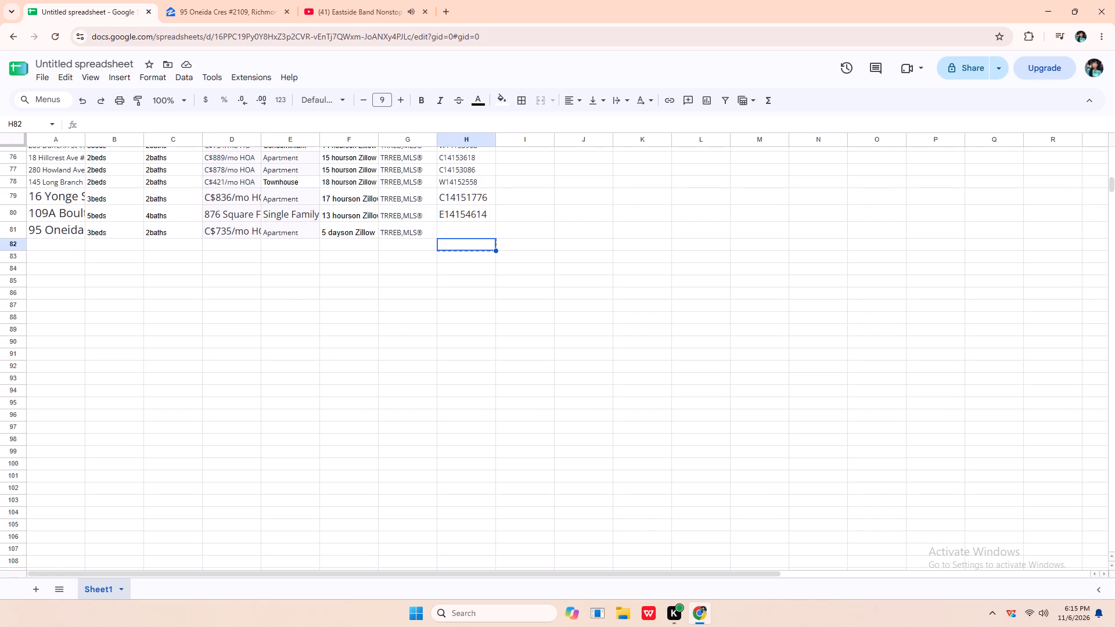
{"action": "left_click", "coordinate": [482, 237]}
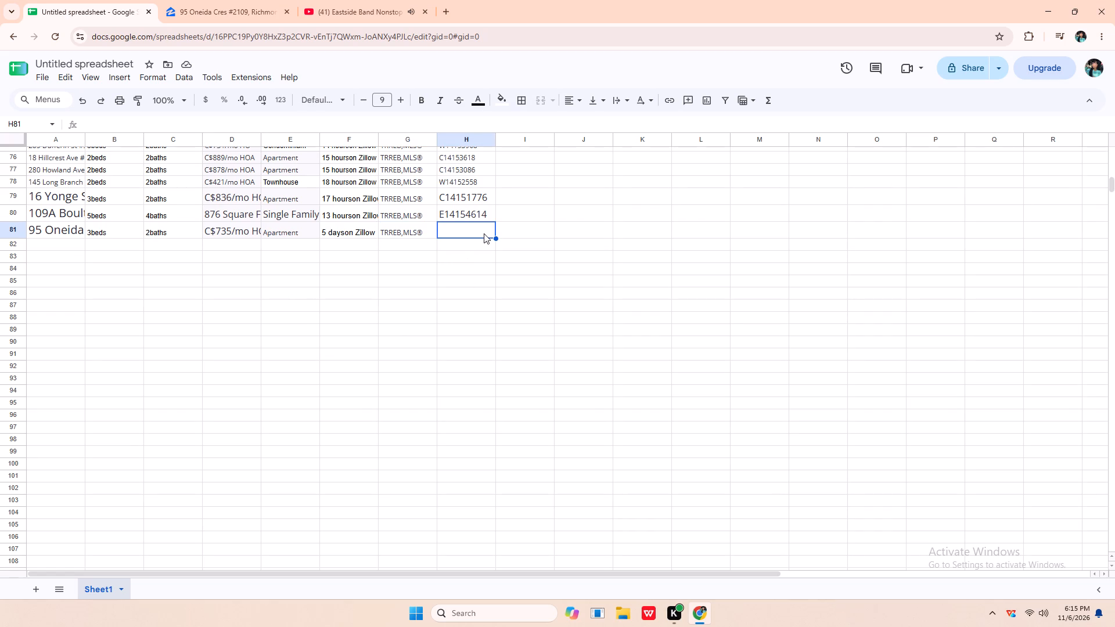
{"action": "key", "text": "ctrl+v"}
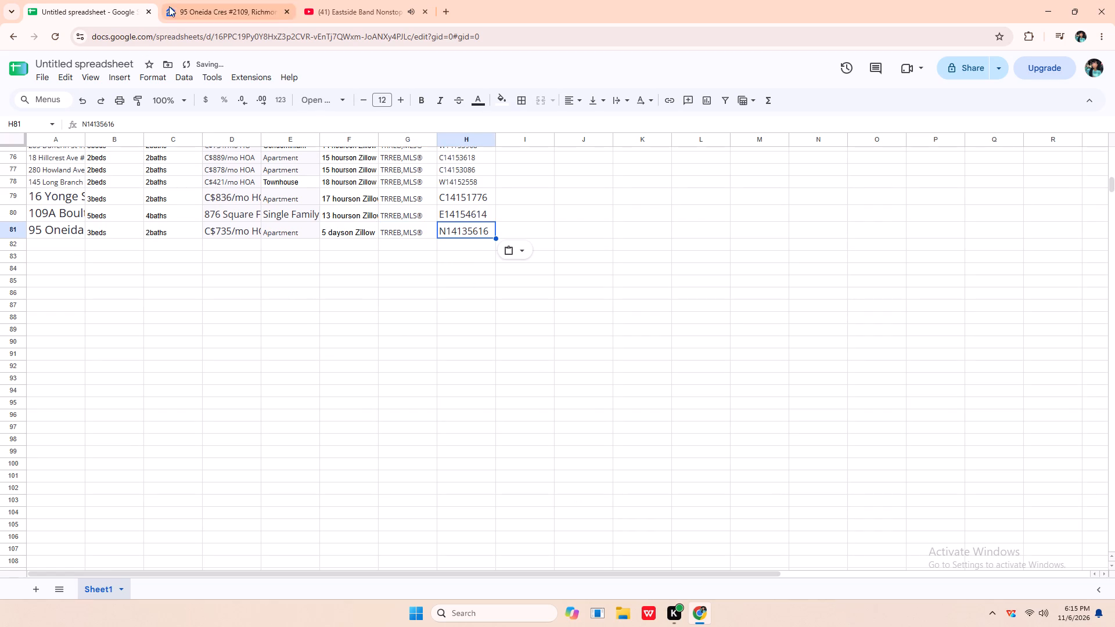
Return to the Zillow search results and open the C$719,900 apartment listing at 125 Western Battery Rd #1010, Toronto.
{"action": "left_click", "coordinate": [193, 8]}
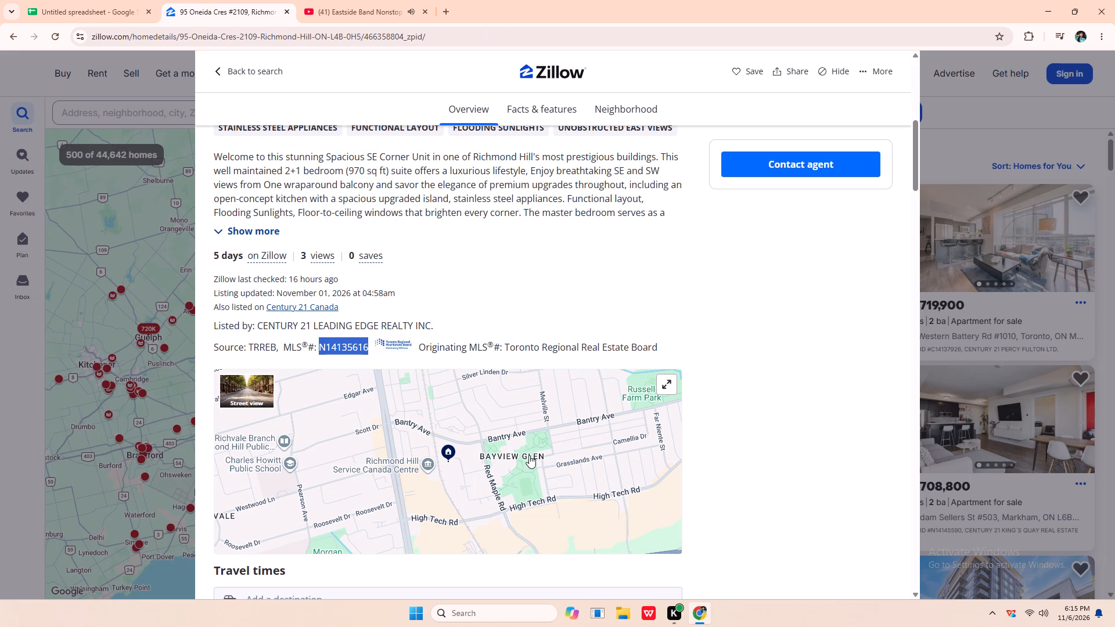
{"action": "left_click", "coordinate": [238, 74]}
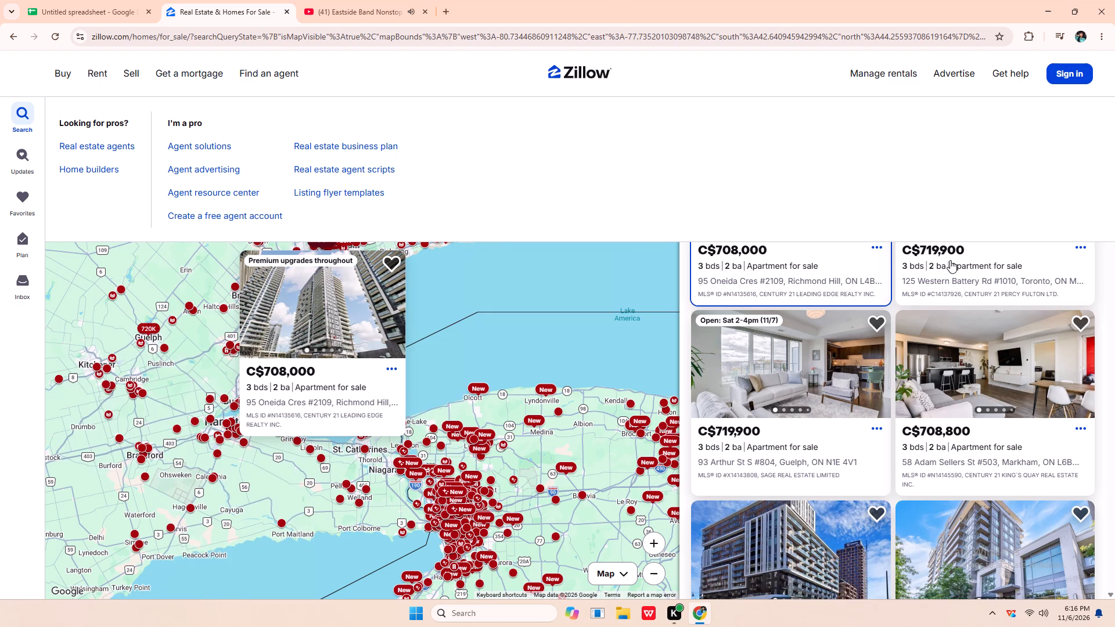
{"action": "left_click", "coordinate": [946, 278]}
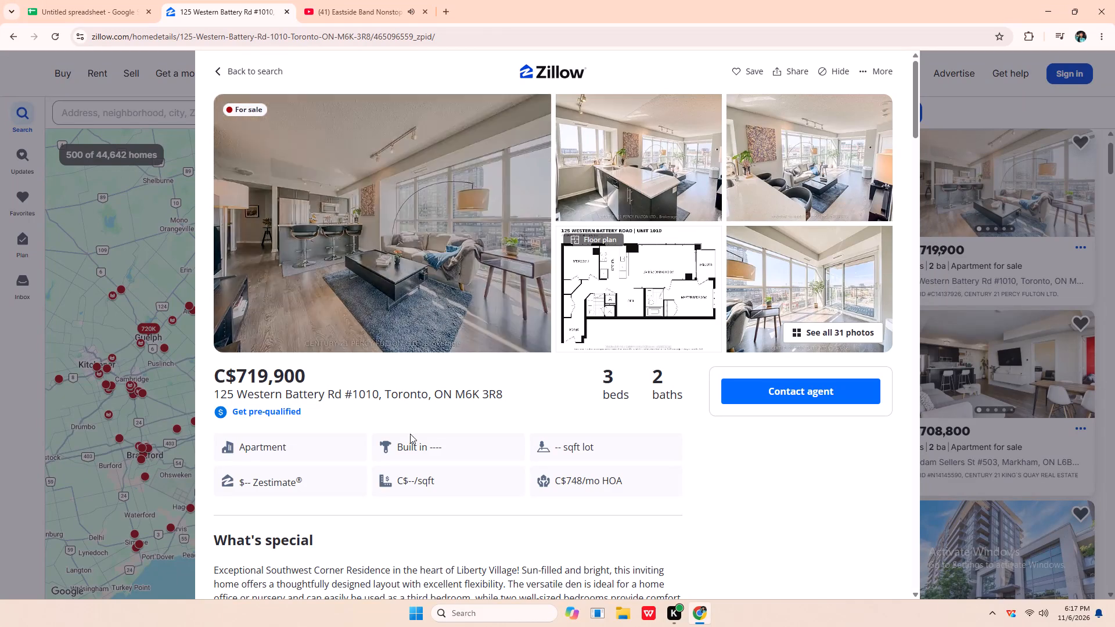
{"action": "left_click_drag", "start_coordinate": [218, 398], "coordinate": [522, 366]}
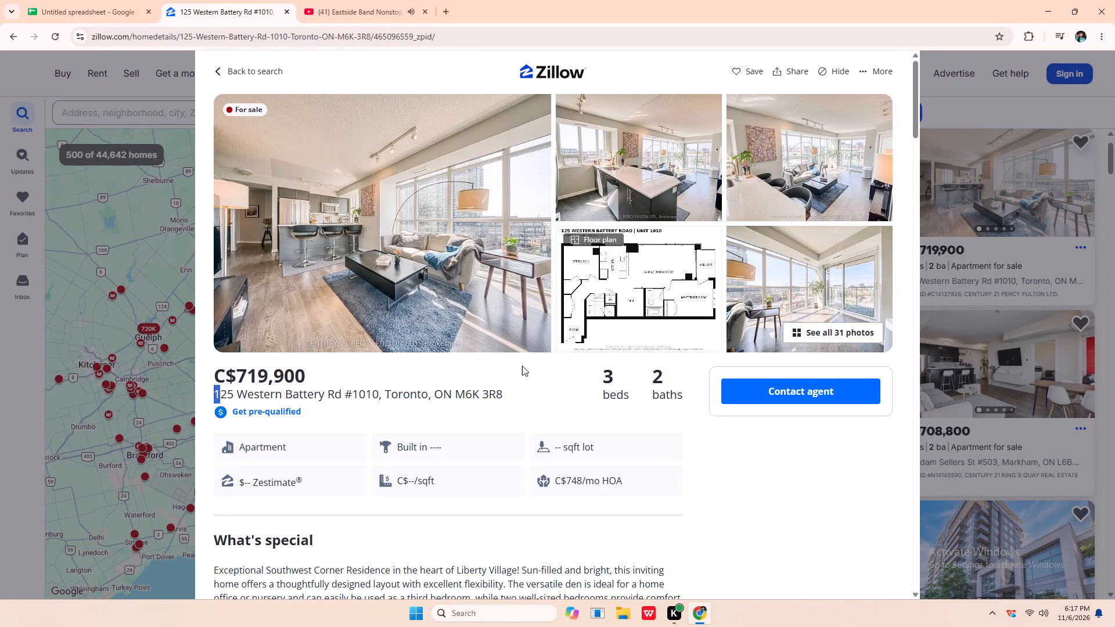
{"action": "left_click_drag", "start_coordinate": [522, 366], "coordinate": [510, 391]}
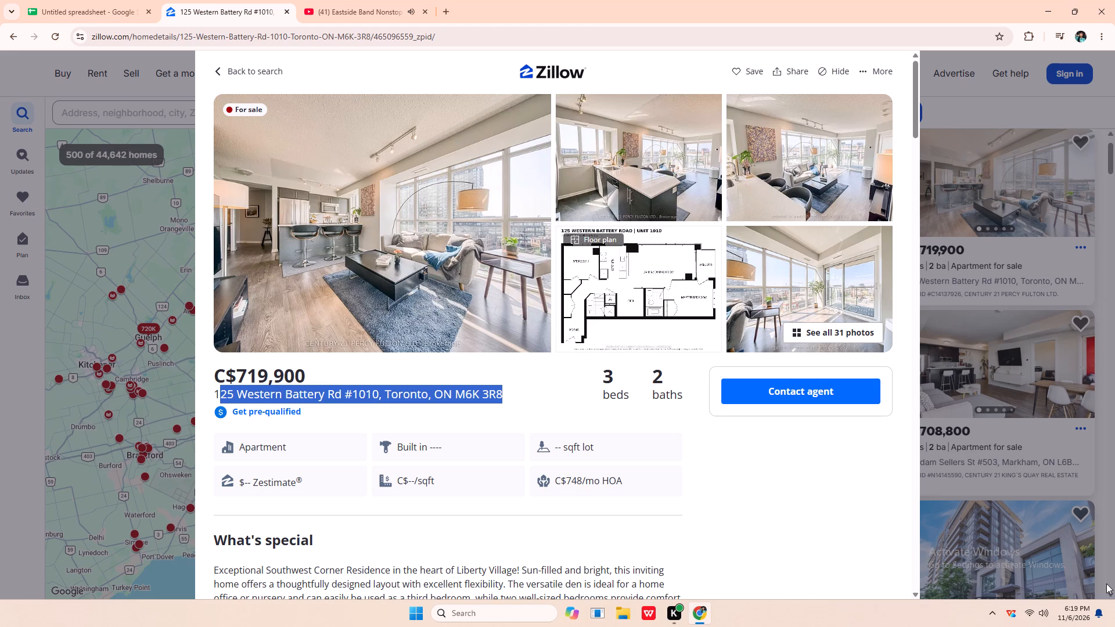
{"action": "key", "text": "ctrl+c"}
{"action": "left_click", "coordinate": [70, 8]}
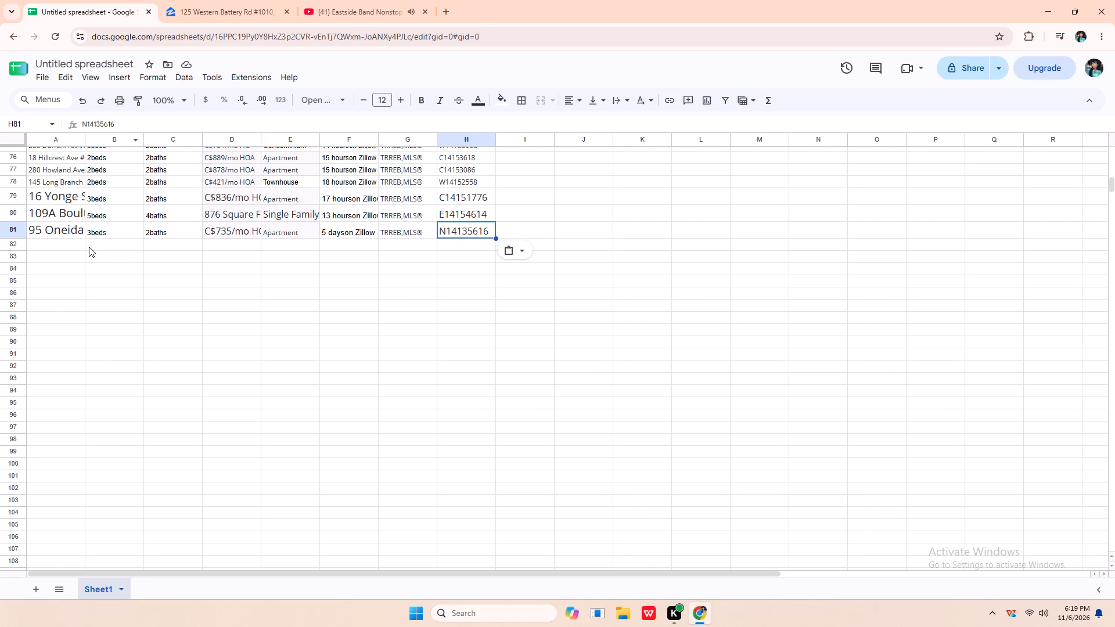
{"action": "left_click", "coordinate": [64, 240]}
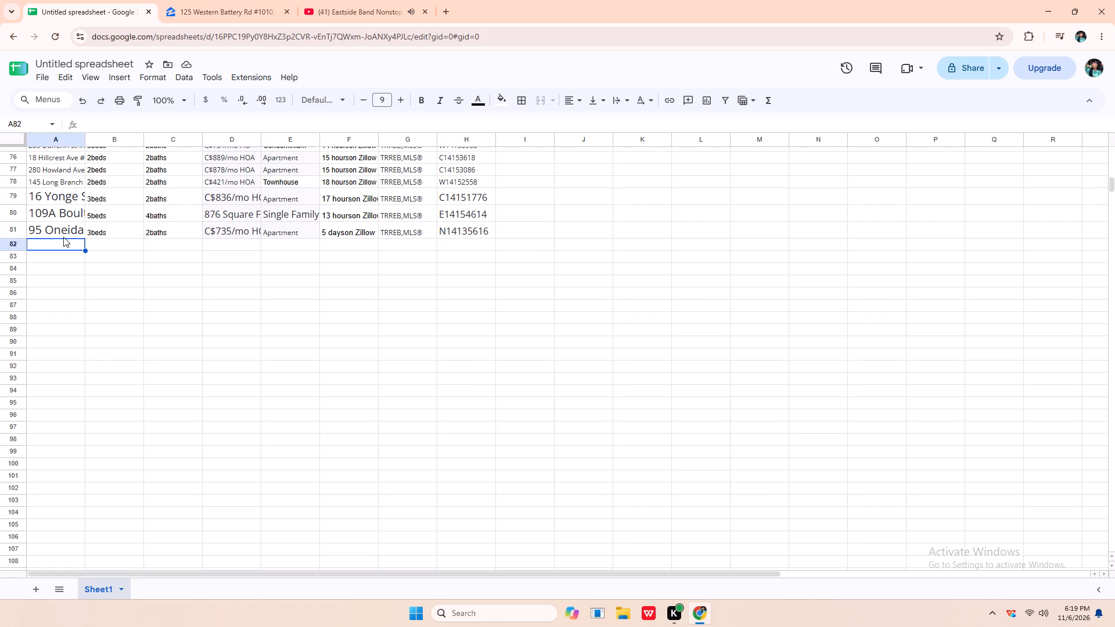
{"action": "key", "text": "ctrl+v"}
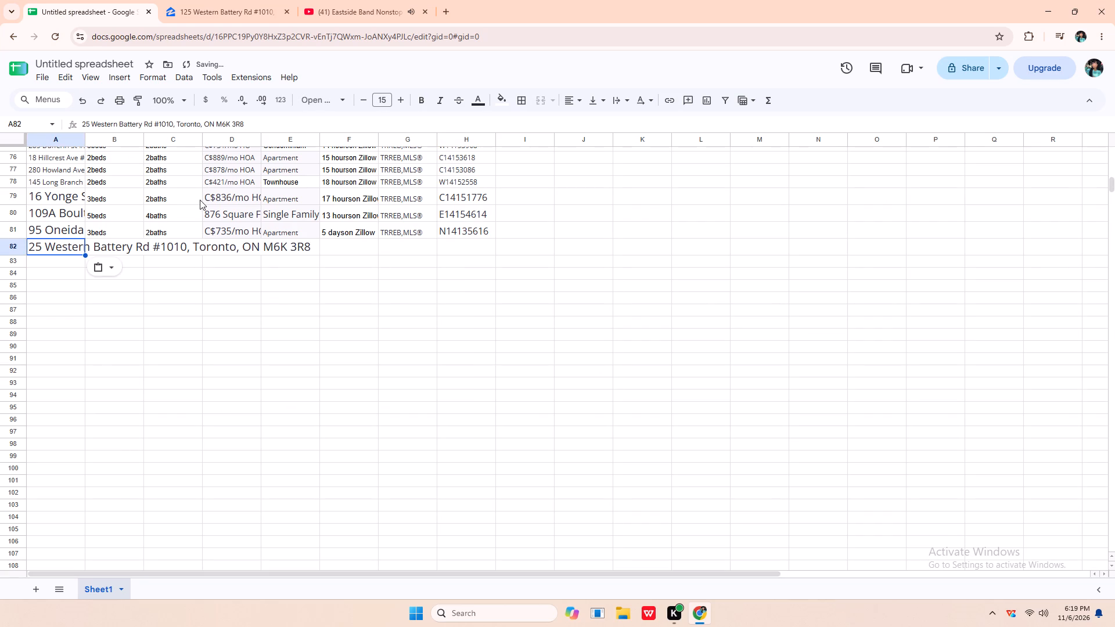
Copy the HOA fee "C$748/mo HOA" from the 125 Western Battery Rd listing on Zillow into cell D82 of the spreadsheet.
{"action": "left_click", "coordinate": [246, 12]}
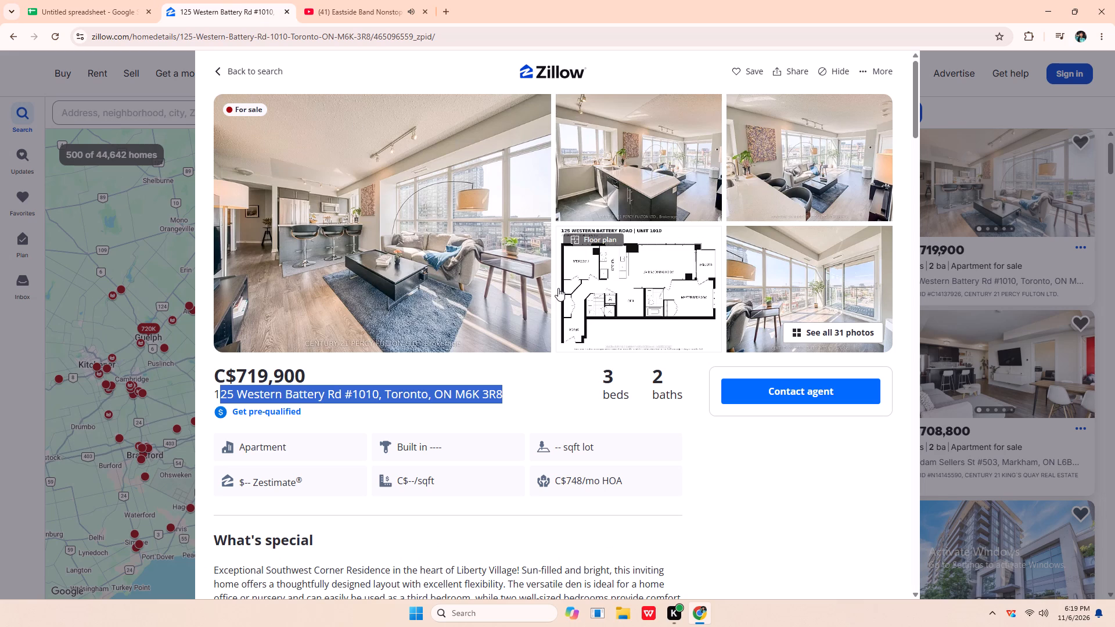
{"action": "left_click_drag", "start_coordinate": [552, 480], "coordinate": [656, 482]}
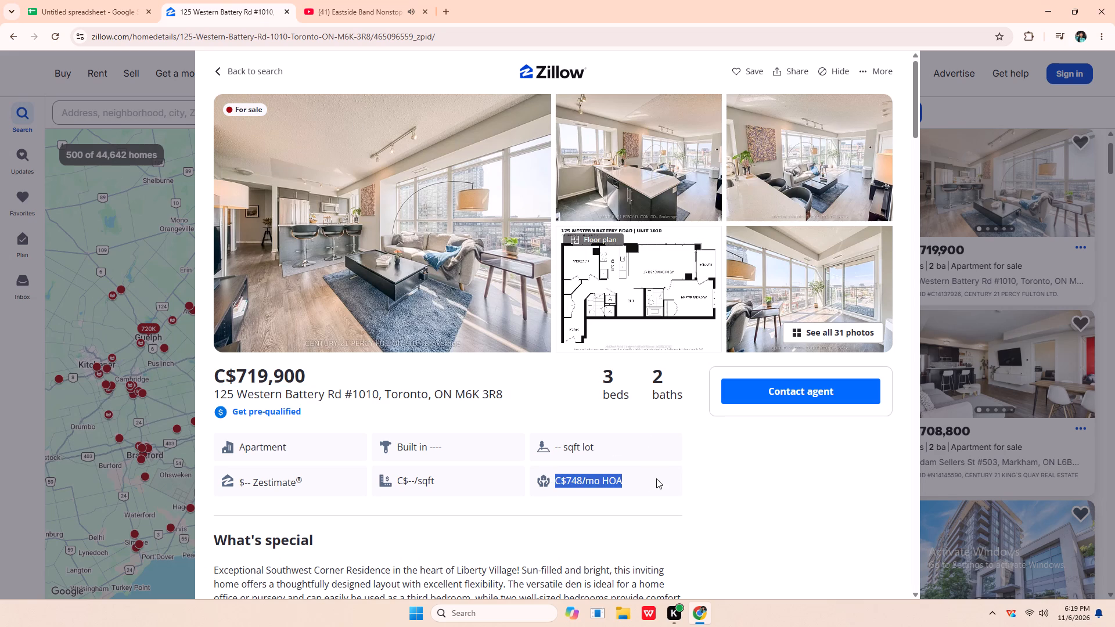
{"action": "key", "text": "ctrl+c"}
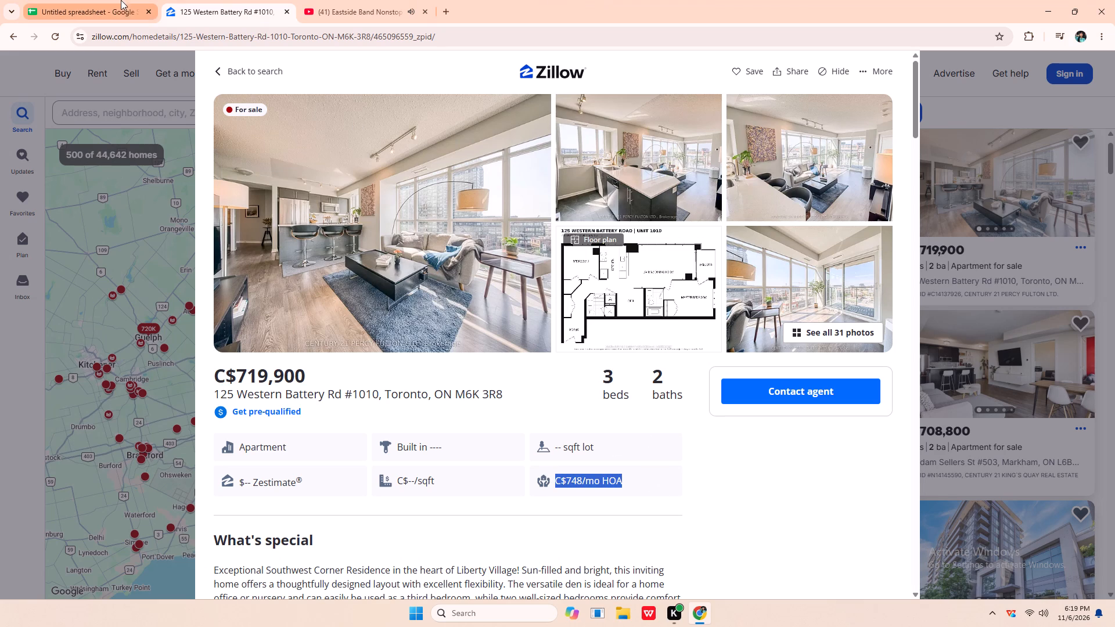
{"action": "left_click", "coordinate": [118, 10]}
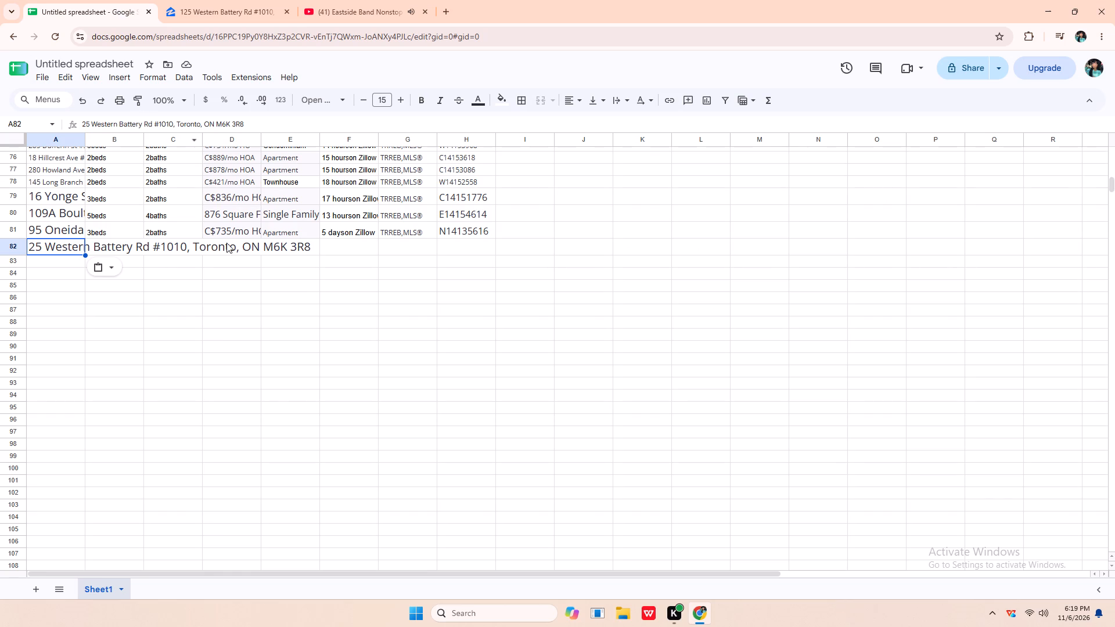
{"action": "left_click", "coordinate": [230, 243]}
{"action": "key", "text": "ctrl+v"}
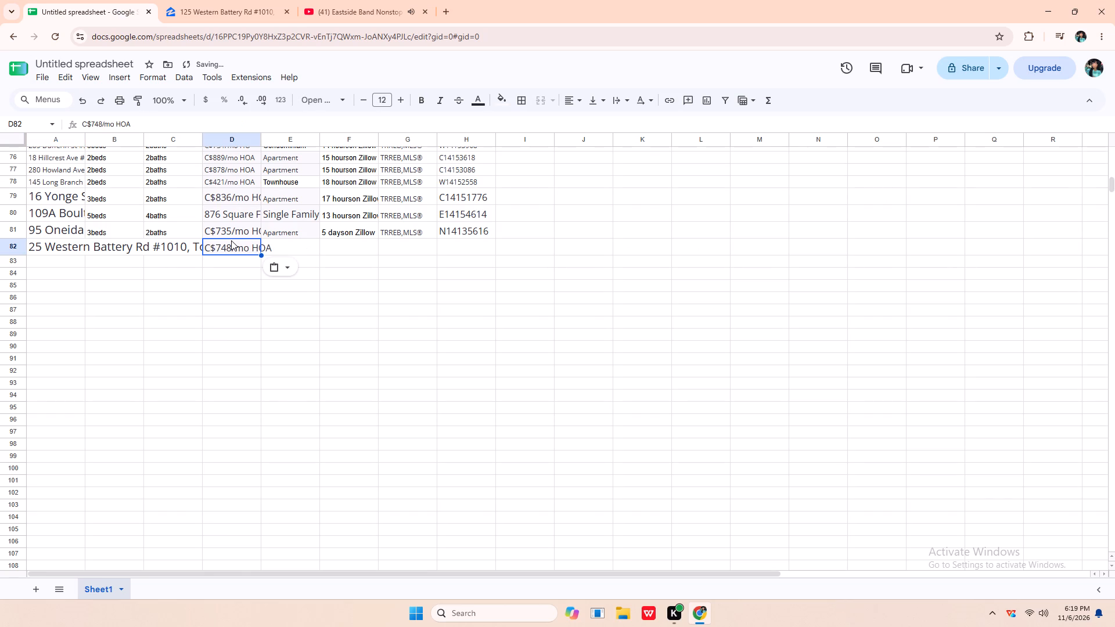
Enter "3beds" in cell B82 and "2baths" in cell C82.
{"action": "key", "text": "Left"}
{"action": "key", "text": "Left"}
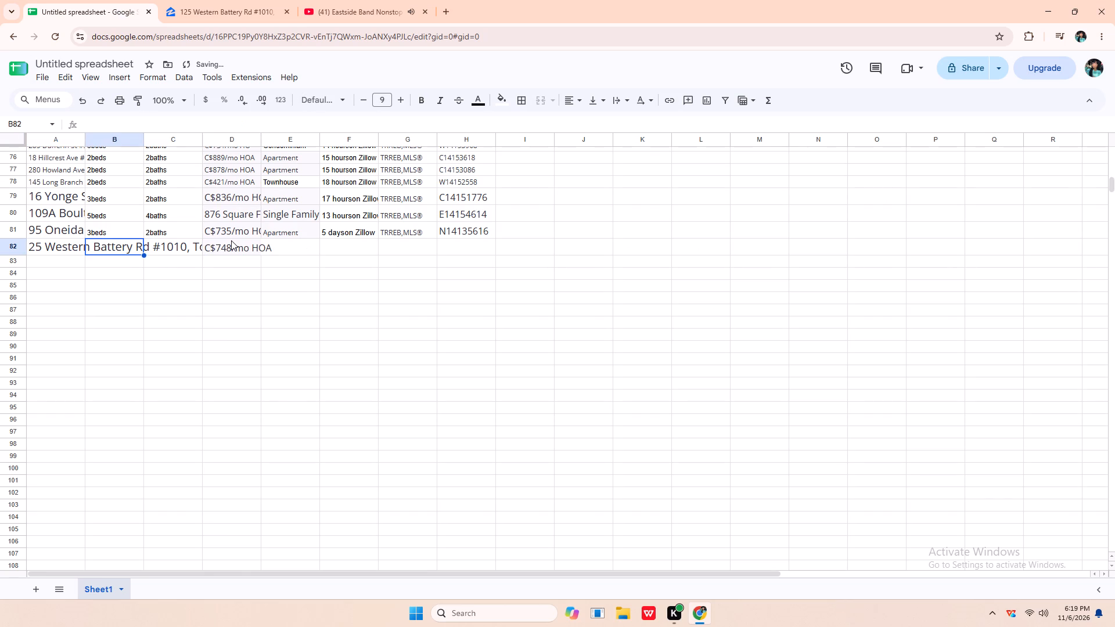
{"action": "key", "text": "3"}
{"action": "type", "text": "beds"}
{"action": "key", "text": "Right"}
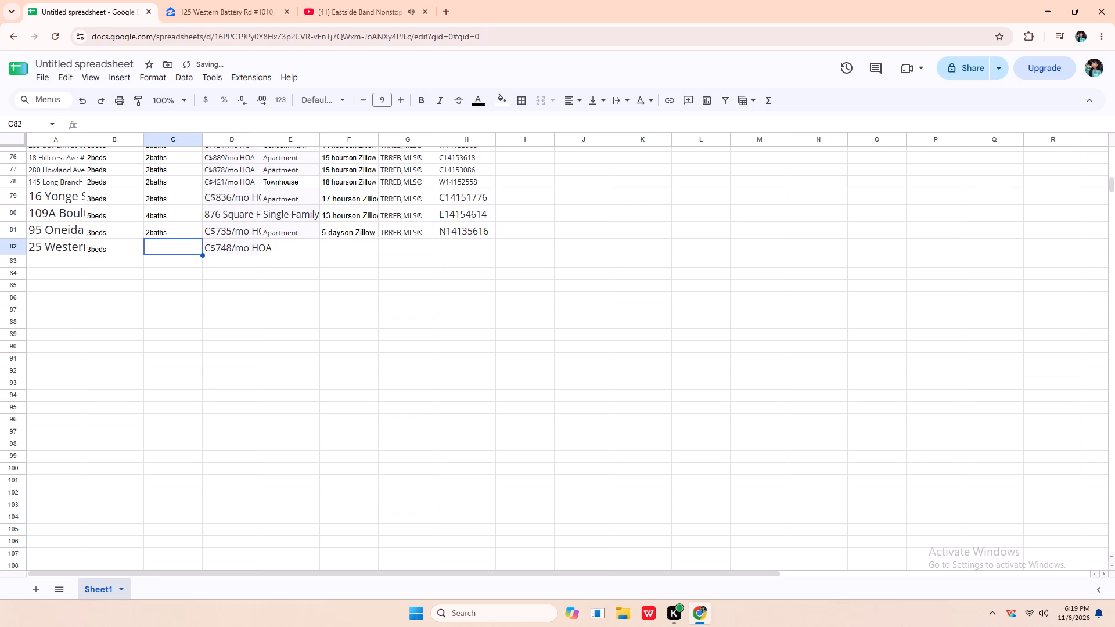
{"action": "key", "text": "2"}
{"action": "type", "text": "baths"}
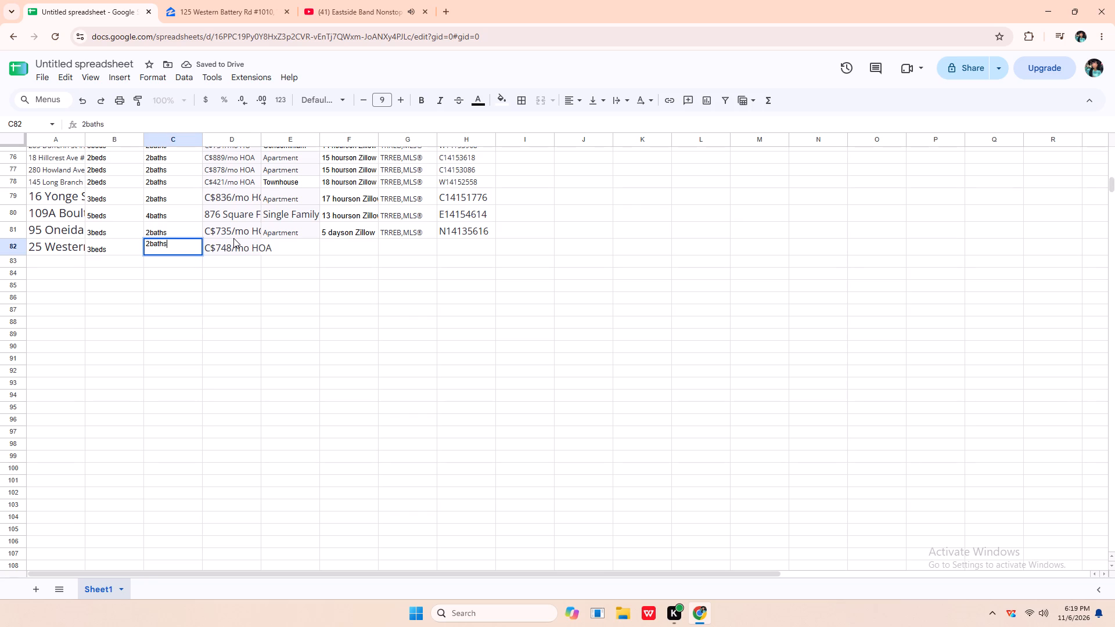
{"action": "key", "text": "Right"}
Copy the property type "Apartment" from cell E81 into cell E82.
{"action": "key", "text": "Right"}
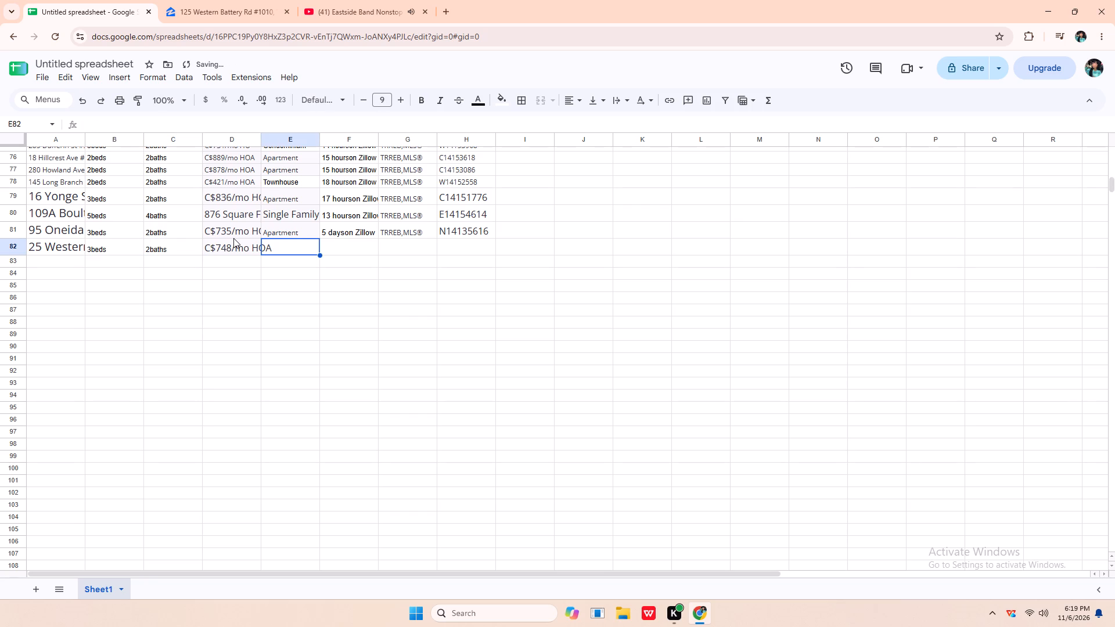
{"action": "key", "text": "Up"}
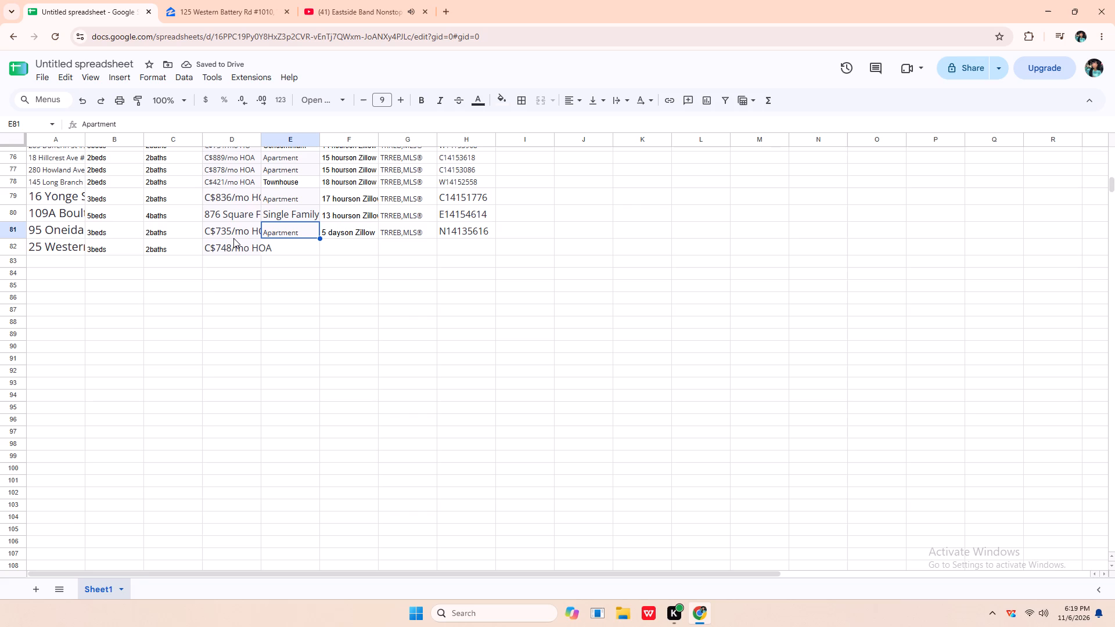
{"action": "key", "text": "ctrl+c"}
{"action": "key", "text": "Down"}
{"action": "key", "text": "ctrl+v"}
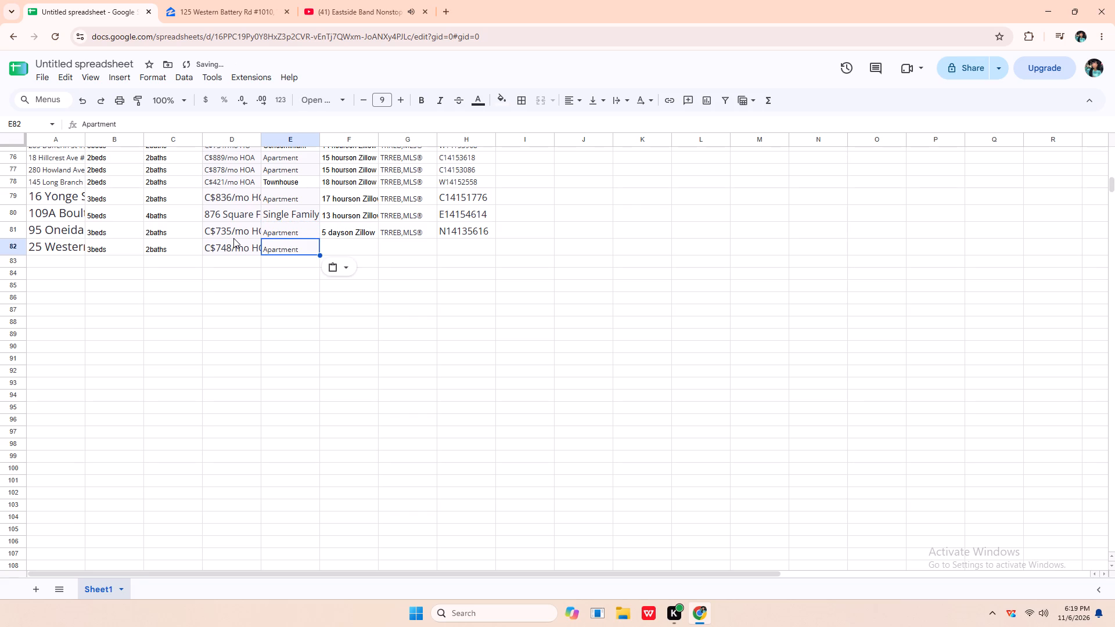
Copy the listing age "3 days on Zillow" from the 125 Western Battery Rd listing on Zillow into cell F82 of the spreadsheet.
{"action": "left_click", "coordinate": [244, 3]}
{"action": "scroll", "coordinate": [506, 567], "scroll_direction": "down", "scroll_amount": 4}
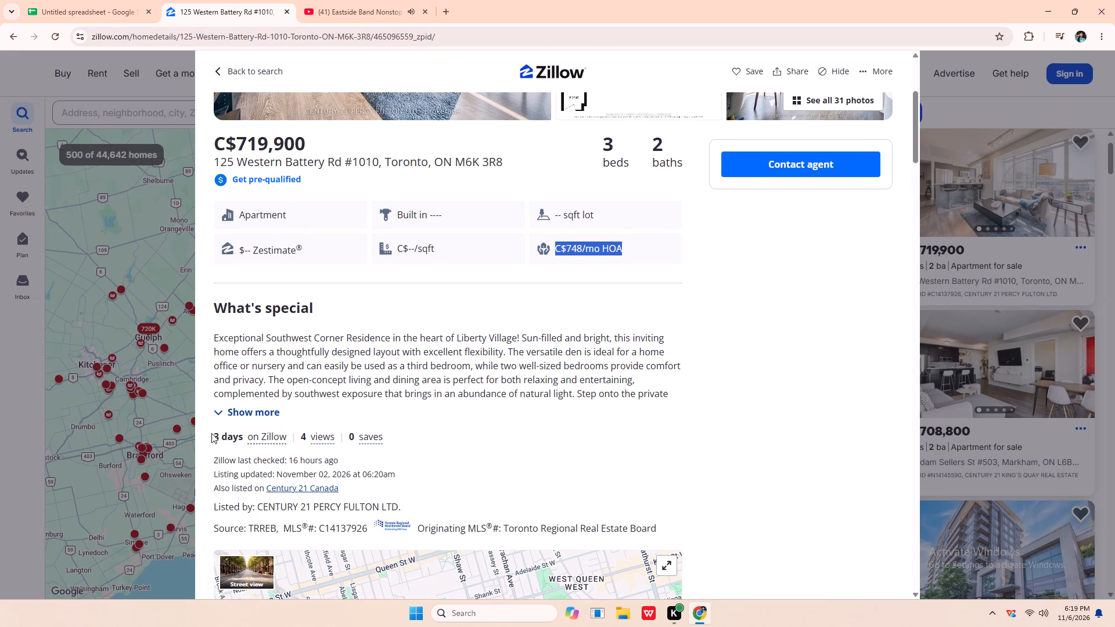
{"action": "left_click_drag", "start_coordinate": [211, 433], "coordinate": [288, 442]}
{"action": "key", "text": "ctrl+c"}
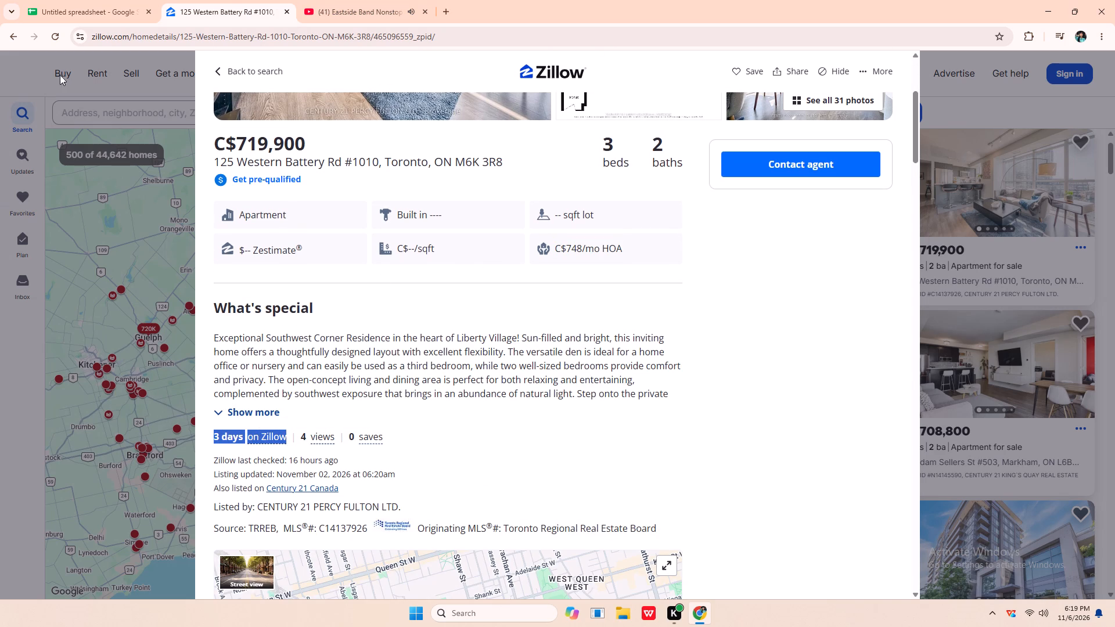
{"action": "left_click", "coordinate": [66, 16]}
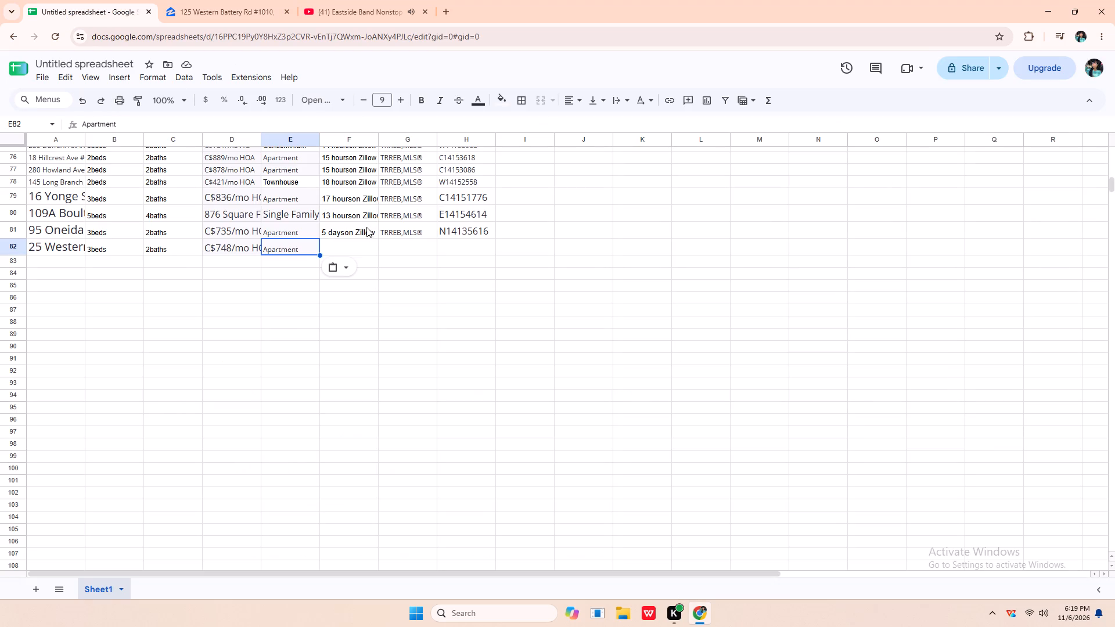
{"action": "left_click", "coordinate": [350, 244]}
{"action": "key", "text": "ctrl+v"}
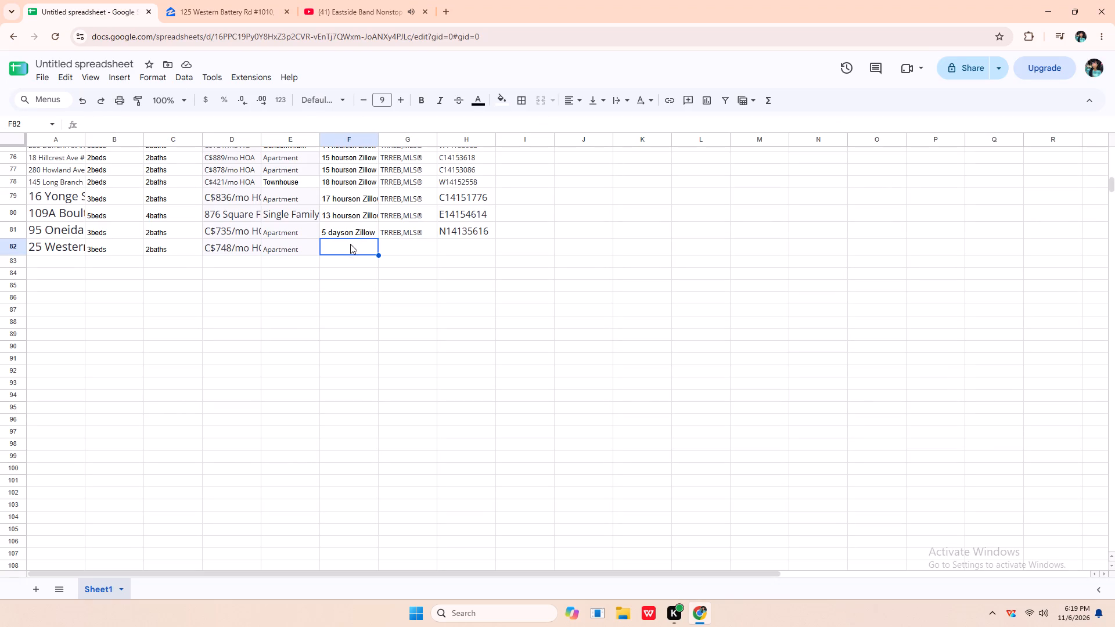
Copy the source text "TRREB,MLS®" from cell G81 into cell G82.
{"action": "left_click", "coordinate": [408, 237]}
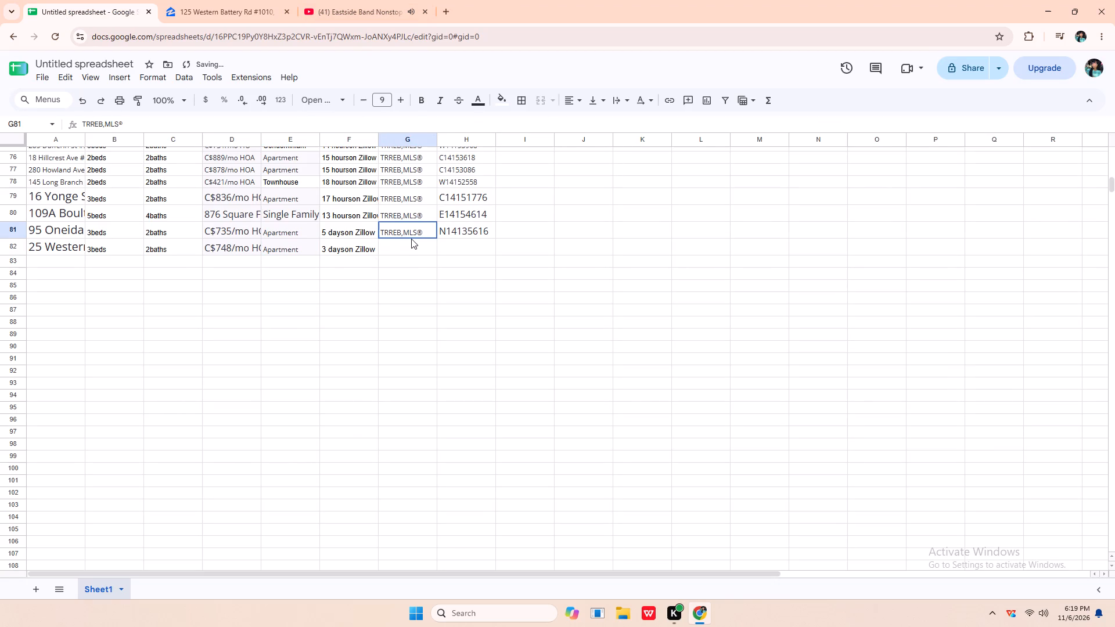
{"action": "key", "text": "ctrl+c"}
{"action": "left_click", "coordinate": [427, 247]}
{"action": "key", "text": "ctrl+v"}
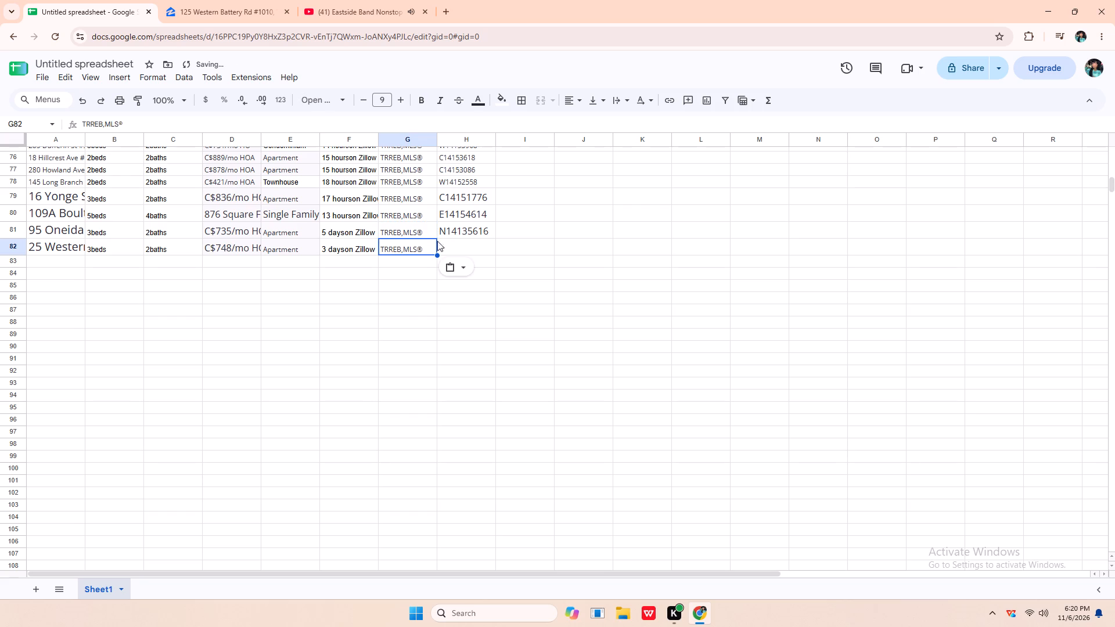
{"action": "left_click", "coordinate": [242, 15]}
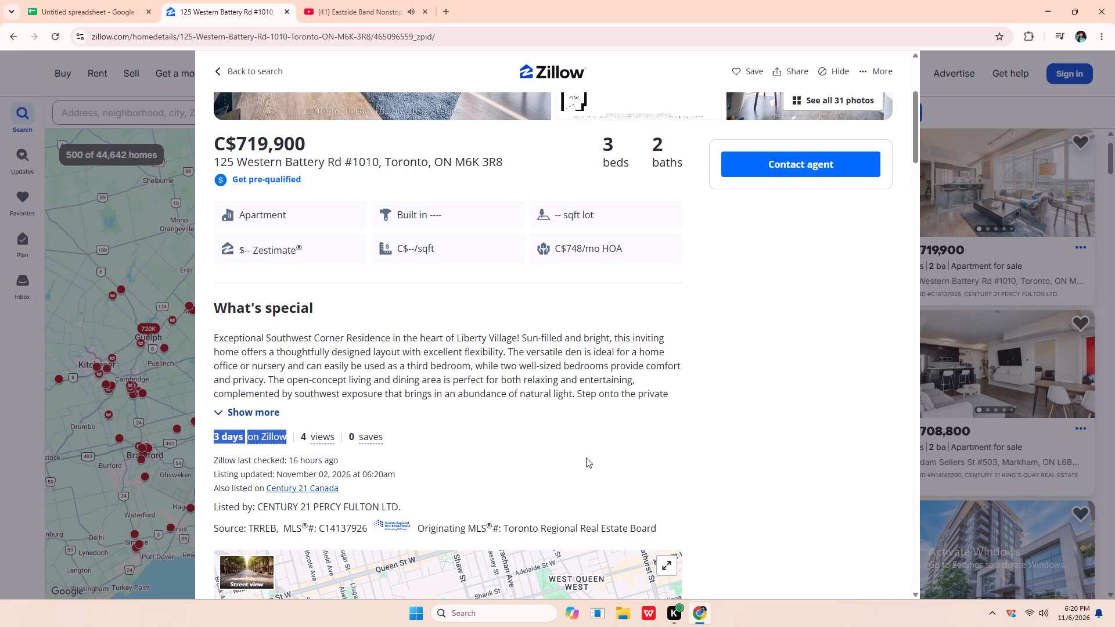
{"action": "scroll", "coordinate": [586, 457], "scroll_direction": "down", "scroll_amount": 2}
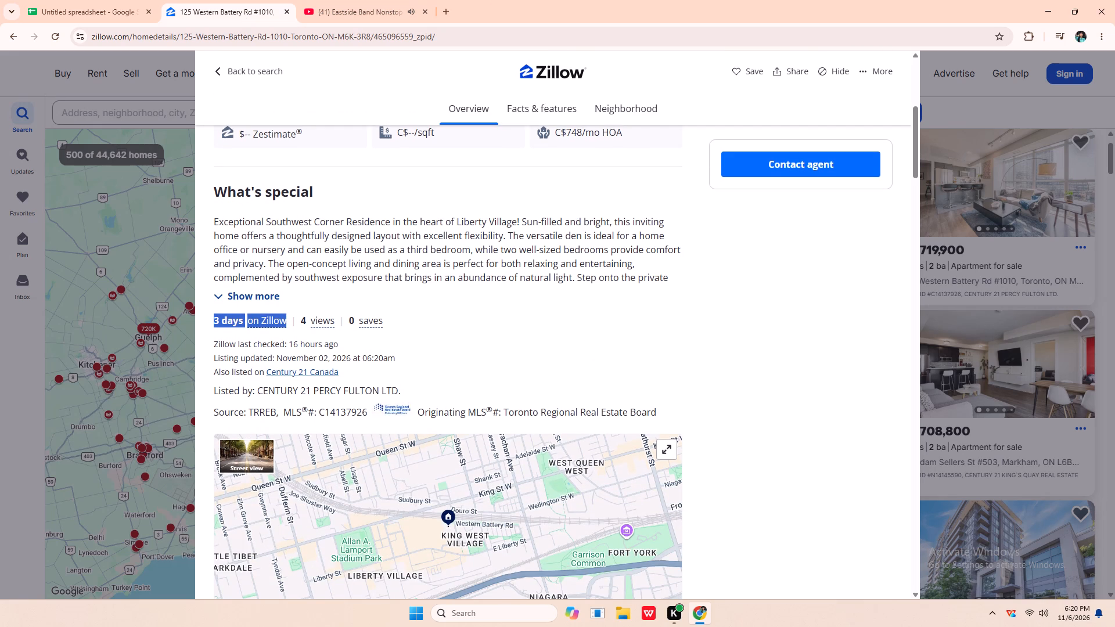
{"action": "left_click_drag", "start_coordinate": [318, 410], "coordinate": [382, 417]}
{"action": "key", "text": "ctrl+c"}
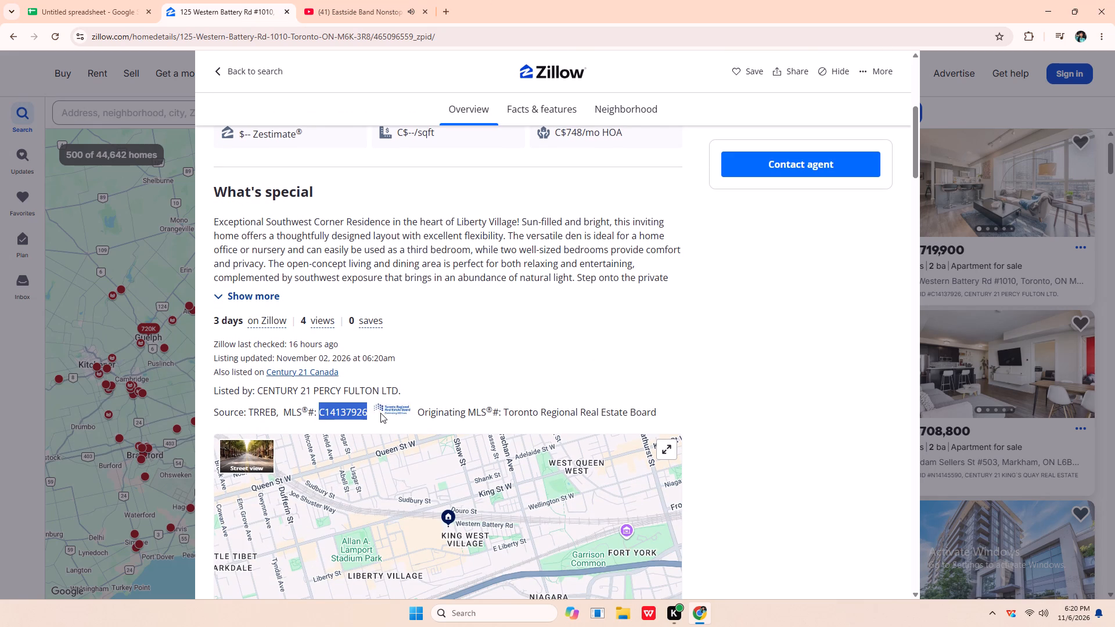
{"action": "left_click", "coordinate": [124, 13]}
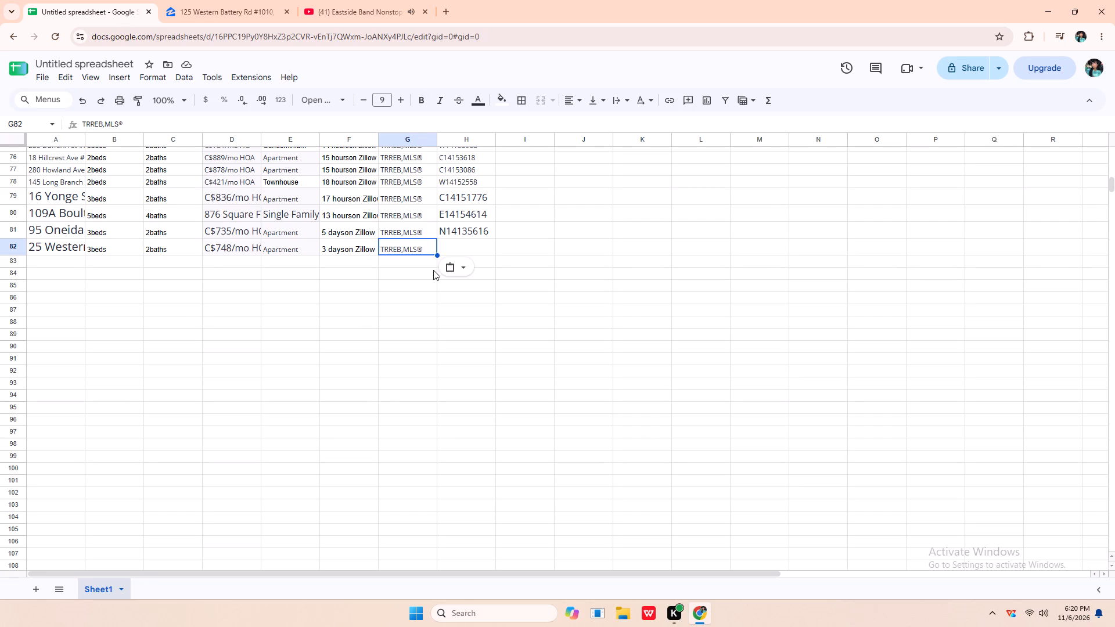
{"action": "left_click", "coordinate": [457, 251]}
{"action": "key", "text": "ctrl+v"}
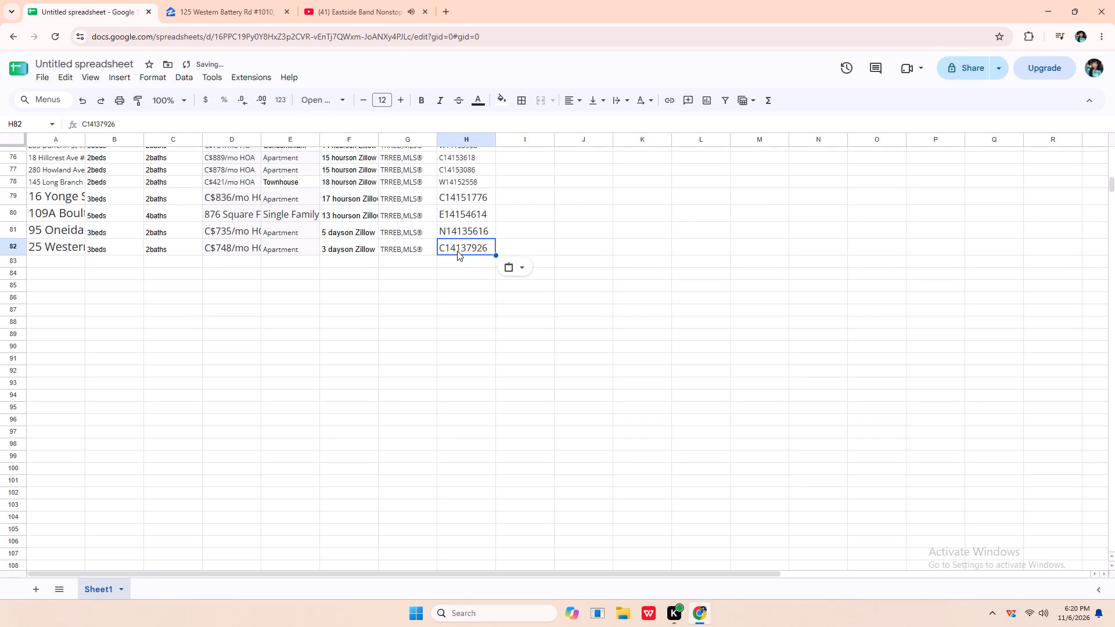
{"action": "left_click", "coordinate": [208, 12]}
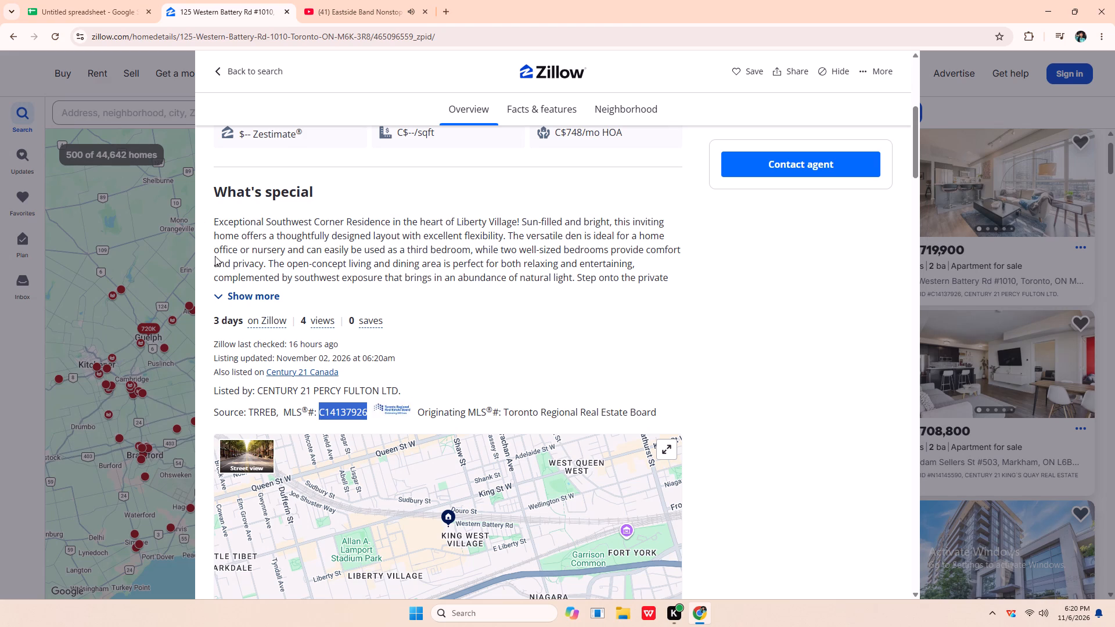
{"action": "left_click", "coordinate": [240, 71]}
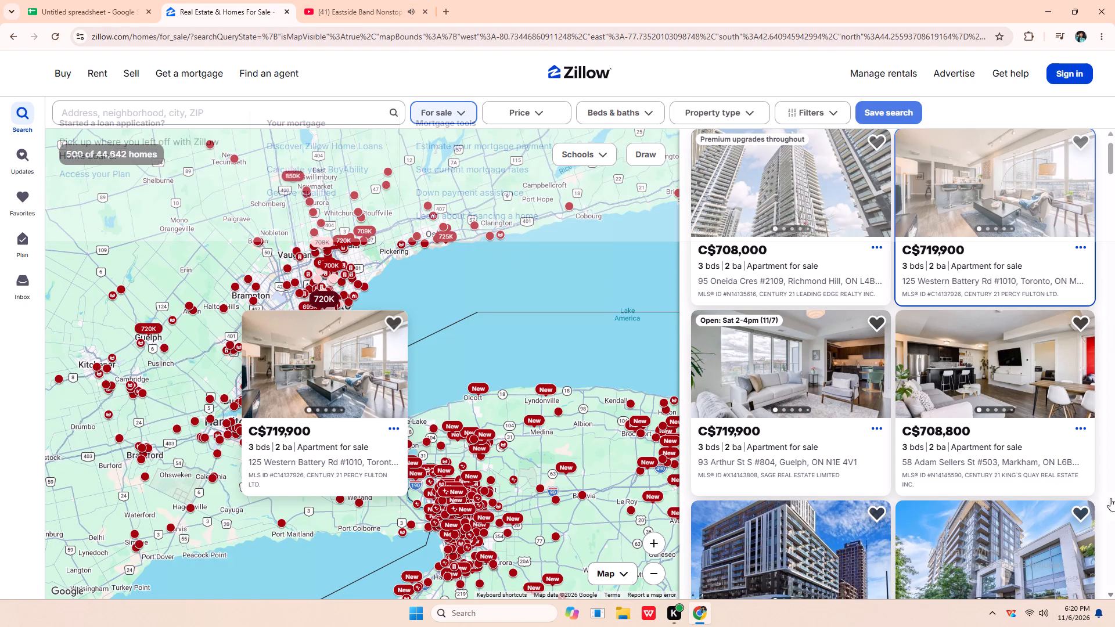
{"action": "left_click", "coordinate": [818, 435]}
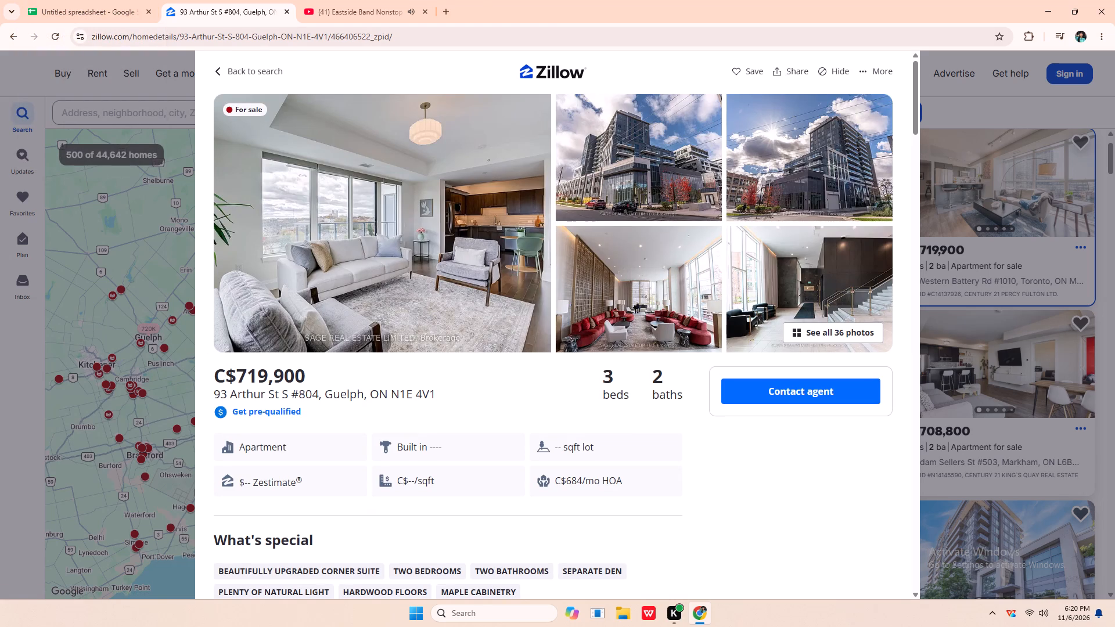
{"action": "left_click_drag", "start_coordinate": [211, 394], "coordinate": [457, 392]}
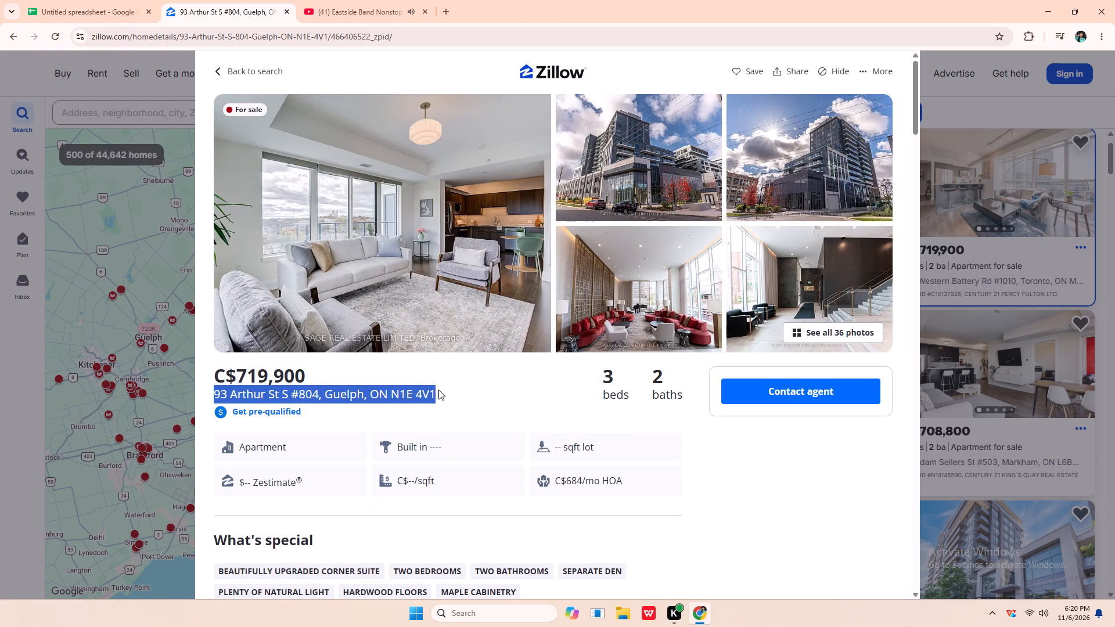
{"action": "key", "text": "ctrl+c"}
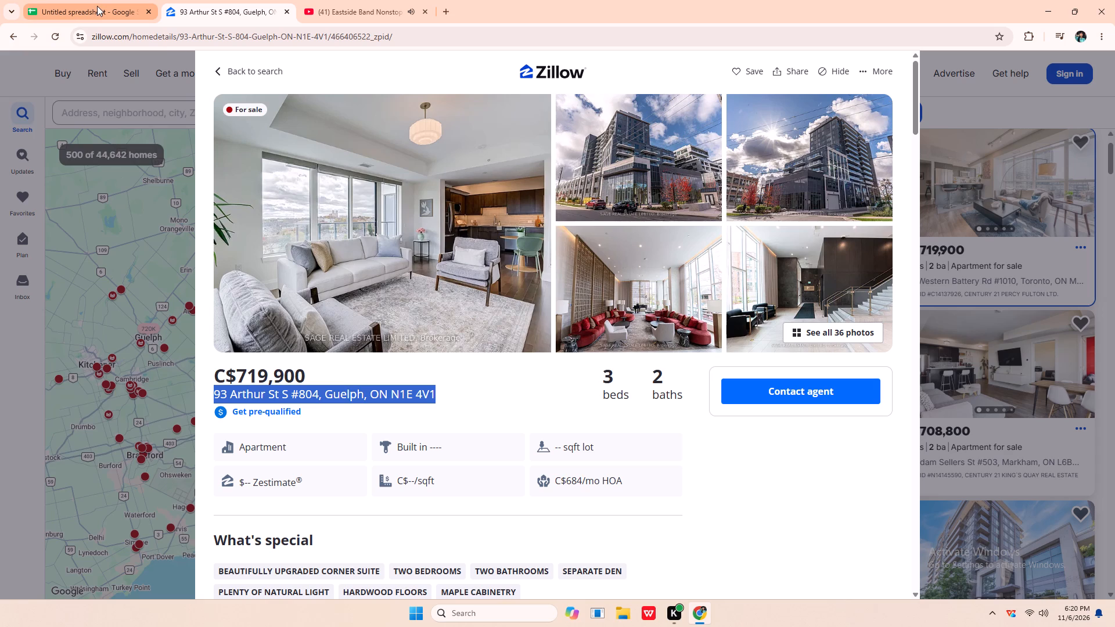
{"action": "left_click", "coordinate": [103, 13]}
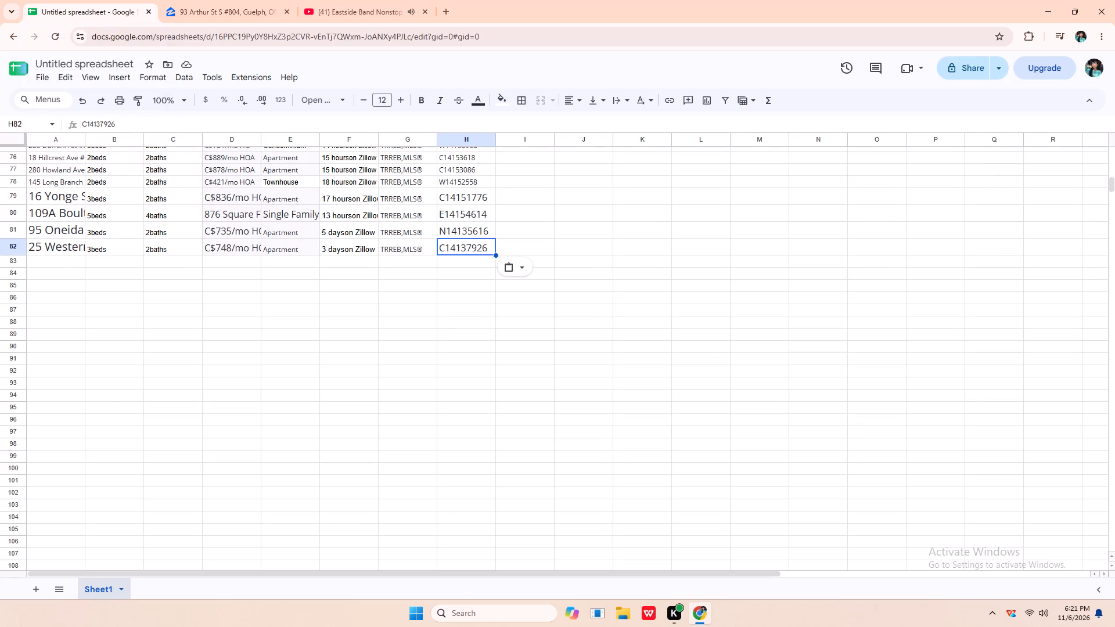
{"action": "left_click", "coordinate": [71, 261]}
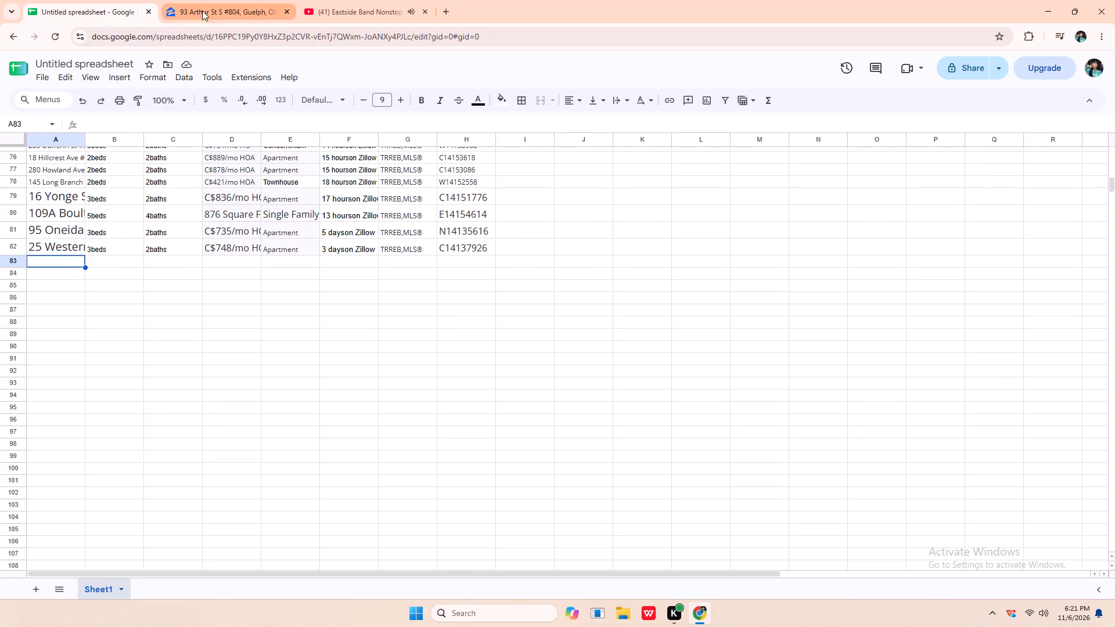
{"action": "left_click", "coordinate": [208, 8]}
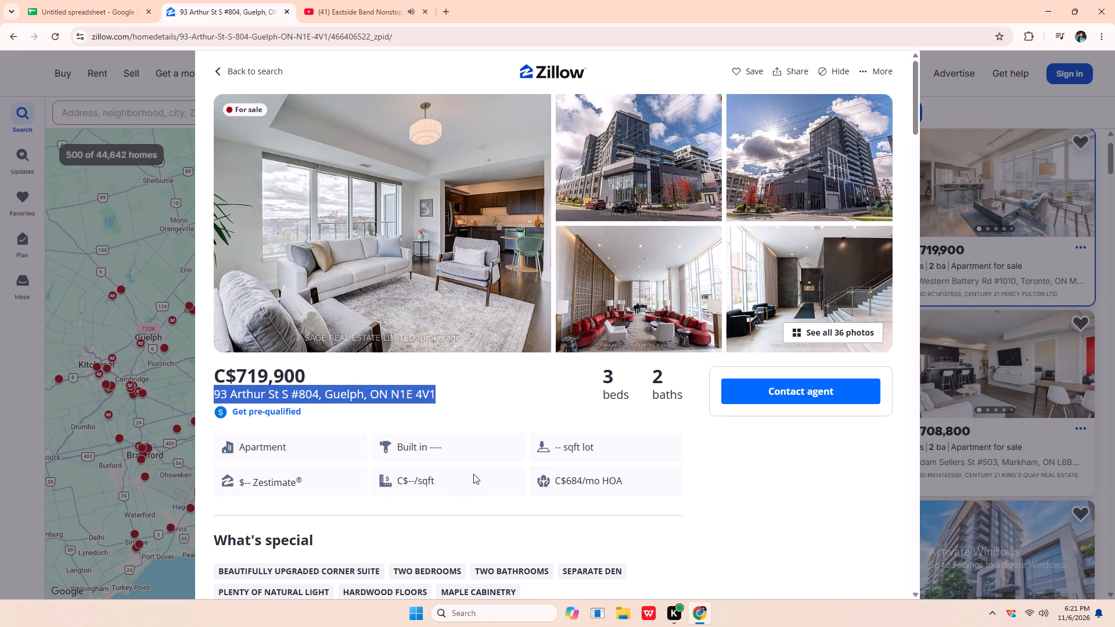
{"action": "left_click", "coordinate": [102, 18]}
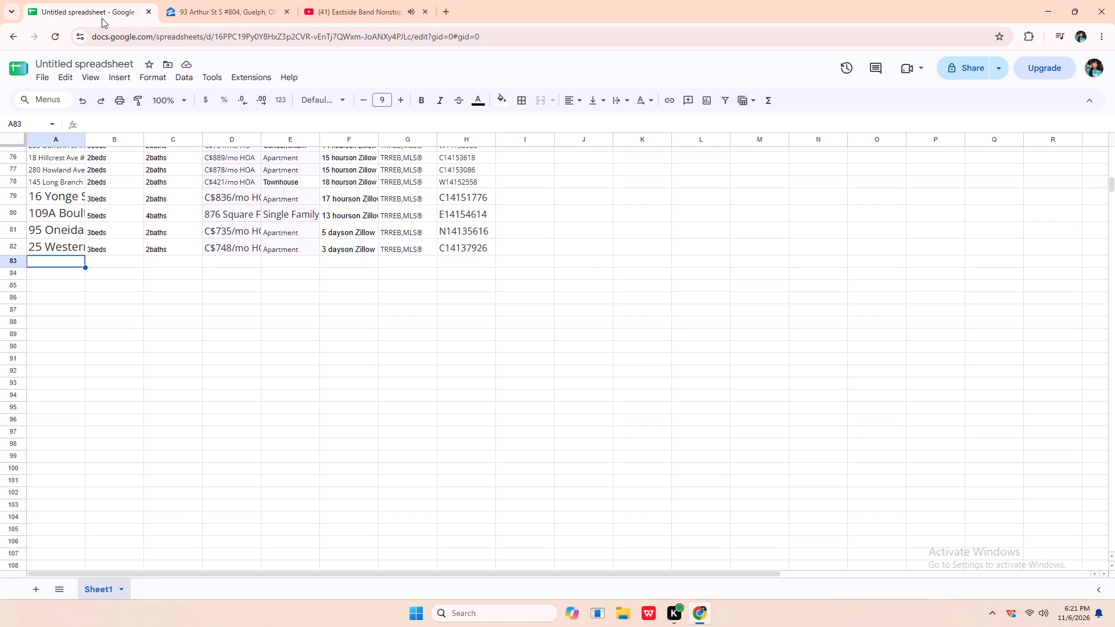
{"action": "left_click", "coordinate": [269, 10]}
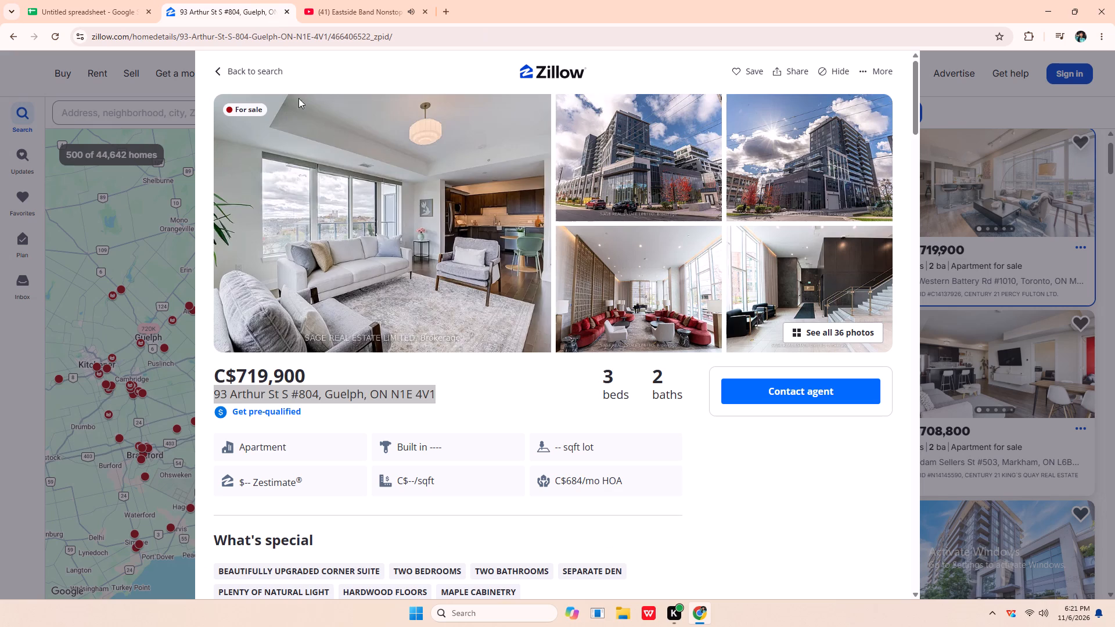
{"action": "key", "text": "ctrl+c"}
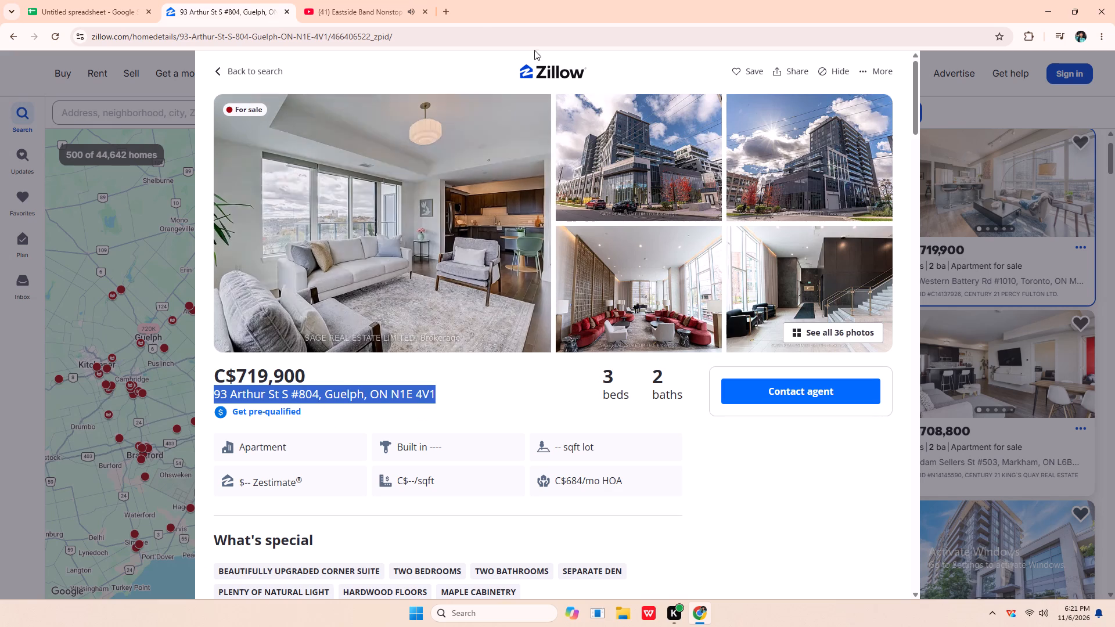
{"action": "left_click", "coordinate": [116, 15]}
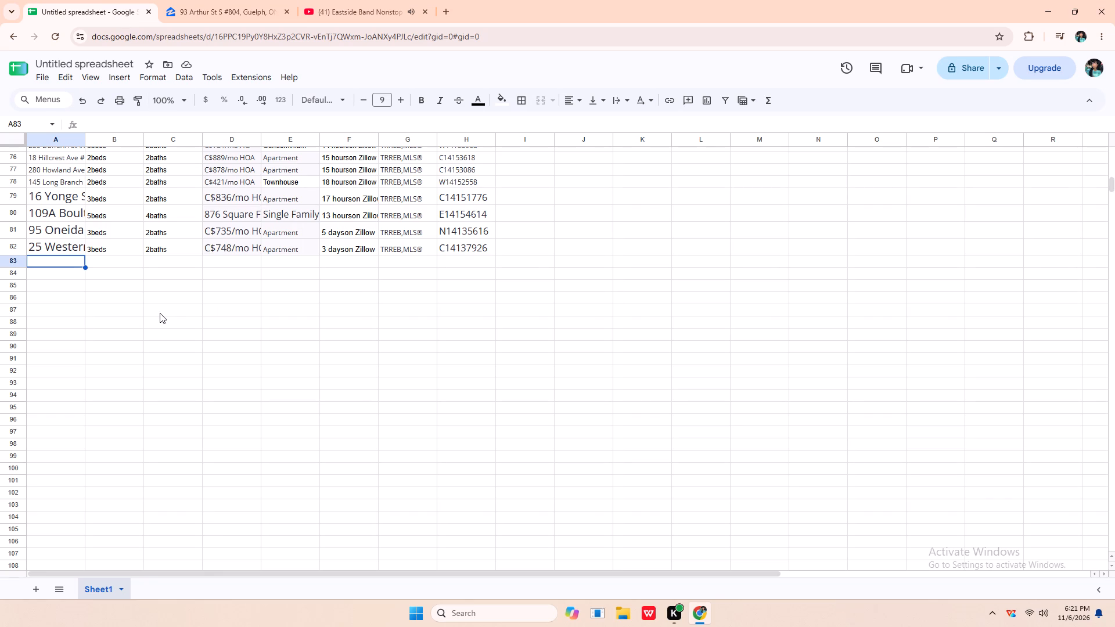
{"action": "key", "text": "ctrl+v"}
Copy the fee "C$684/mo HOA" from the 93 Arthur St S listing on Zillow into cell D83 of the spreadsheet.
{"action": "left_click", "coordinate": [221, 13]}
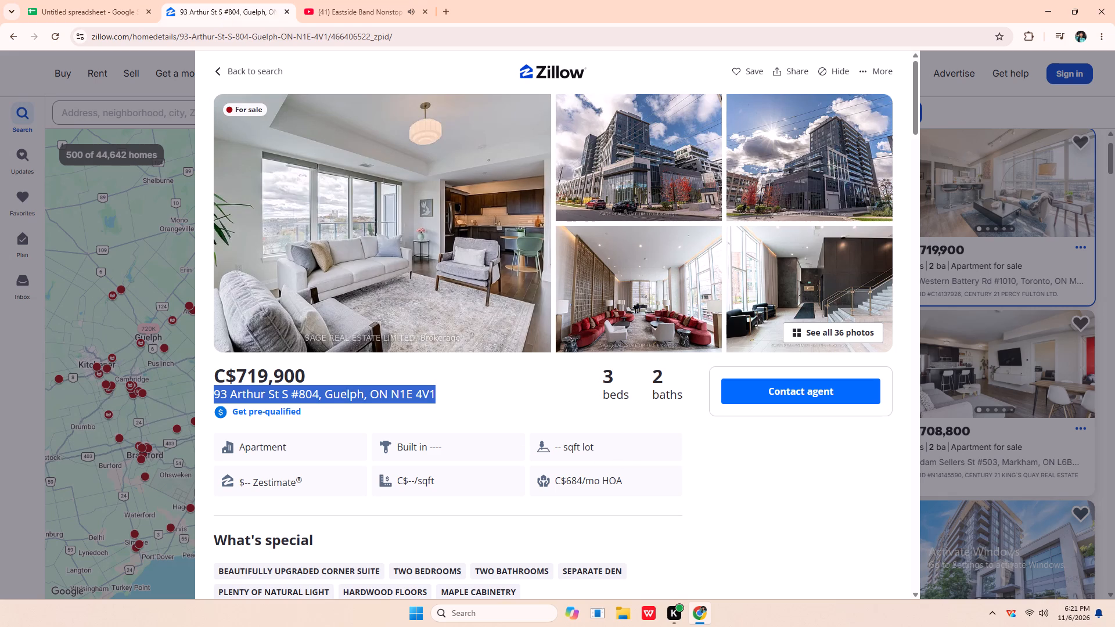
{"action": "left_click_drag", "start_coordinate": [555, 478], "coordinate": [625, 474]}
{"action": "key", "text": "ctrl+c"}
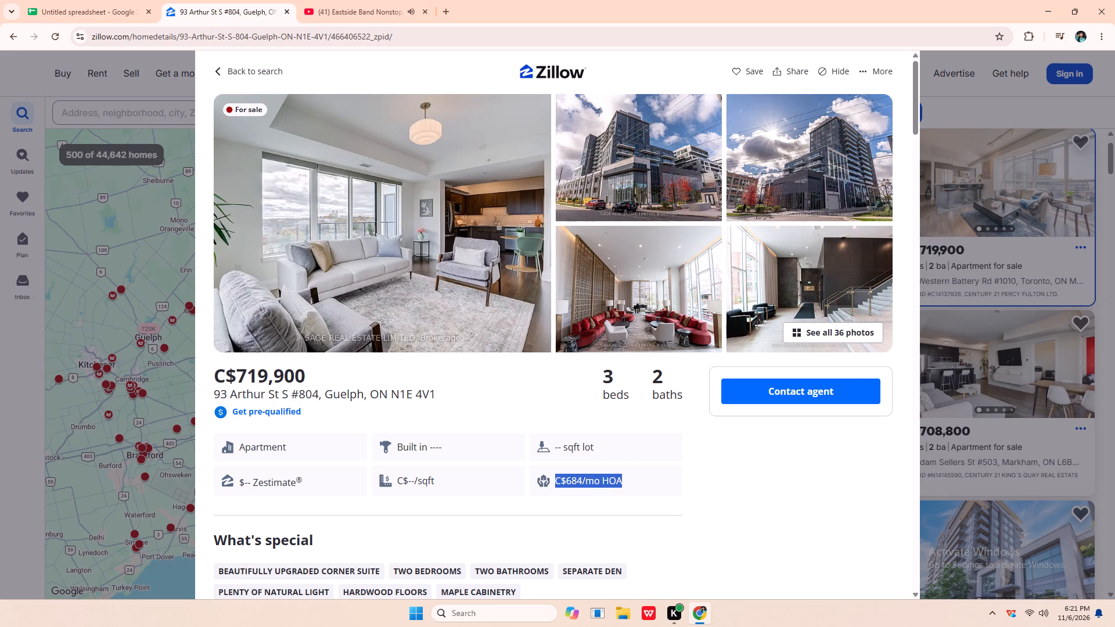
{"action": "left_click", "coordinate": [76, 9]}
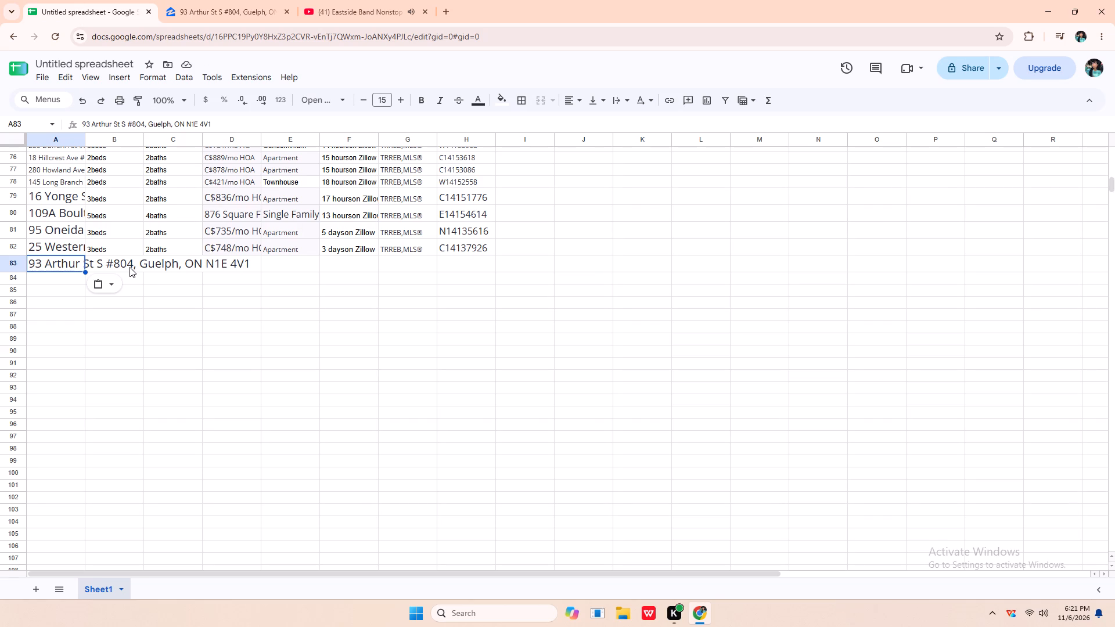
{"action": "left_click", "coordinate": [240, 259]}
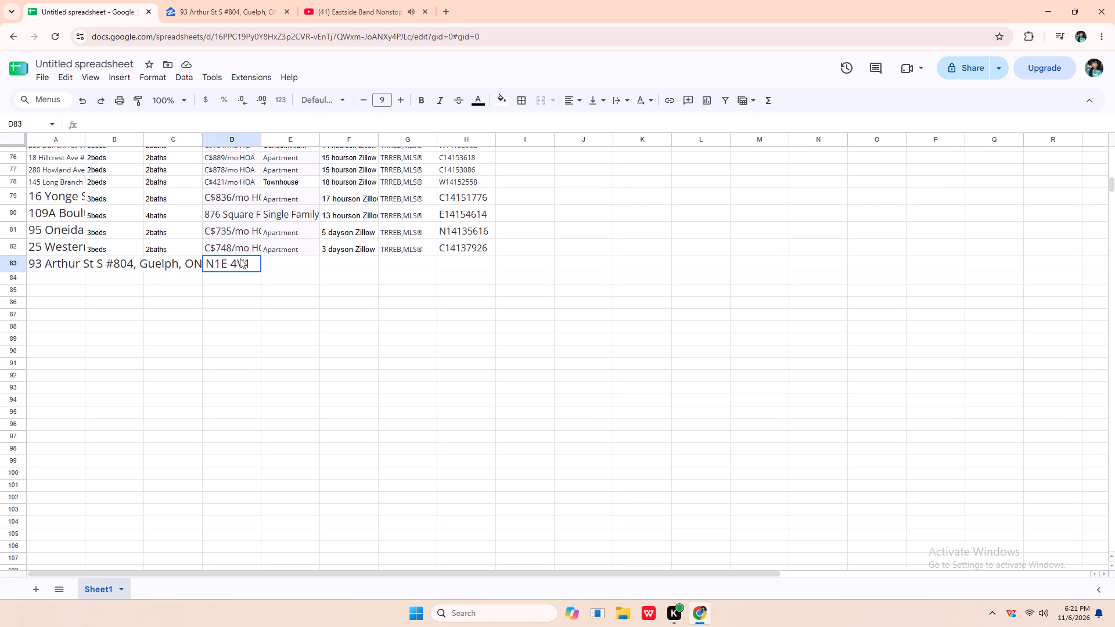
{"action": "key", "text": "ctrl+v"}
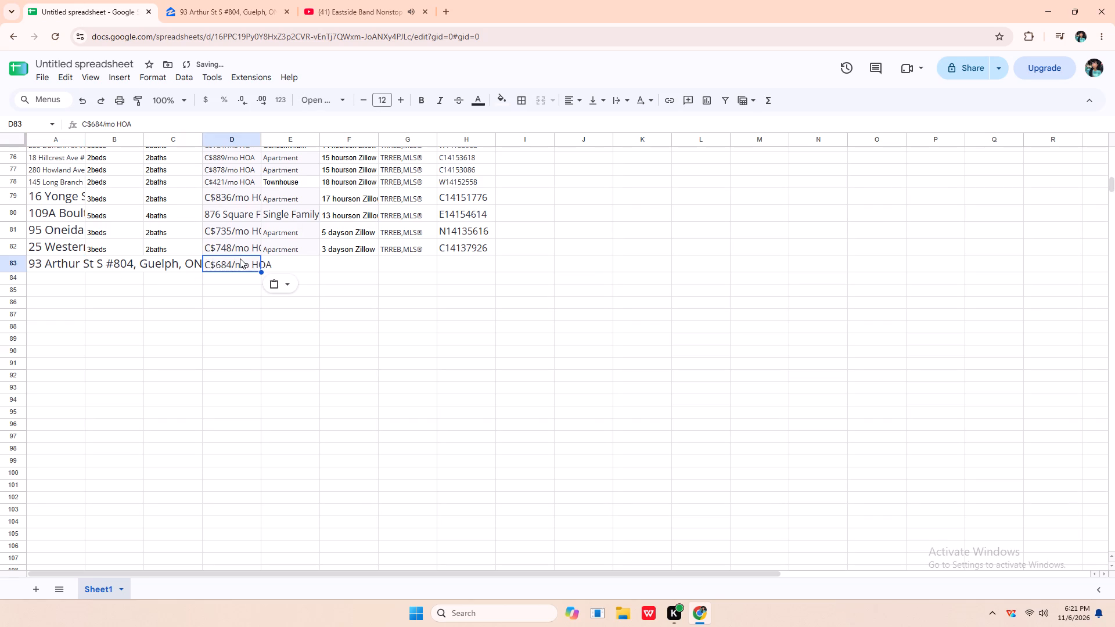
{"action": "left_click", "coordinate": [246, 8]}
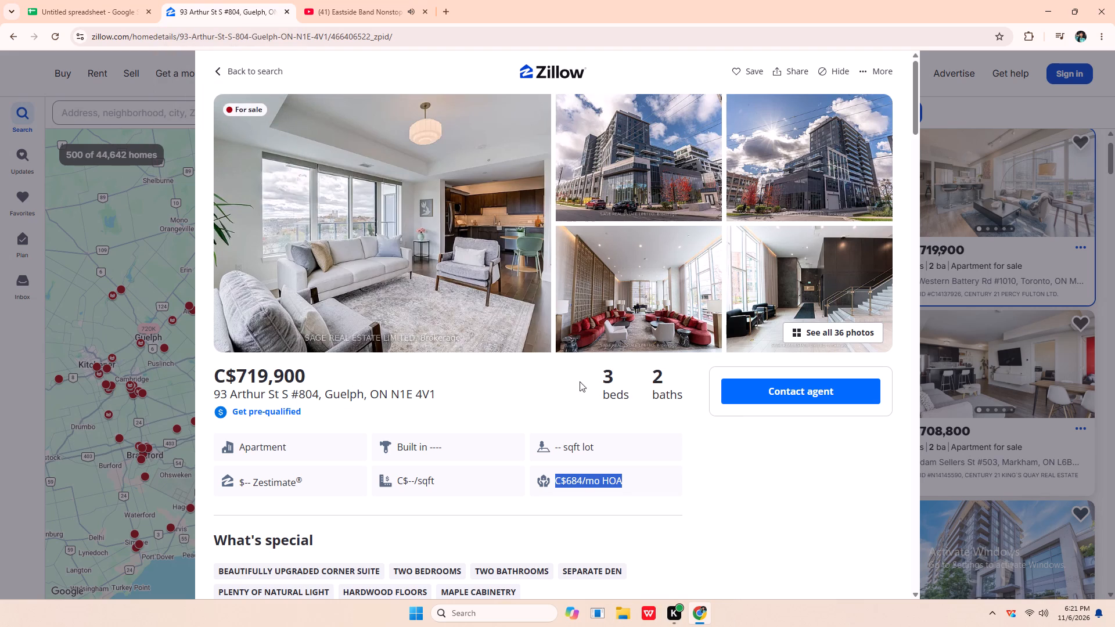
{"action": "scroll", "coordinate": [580, 578], "scroll_direction": "down", "scroll_amount": 3}
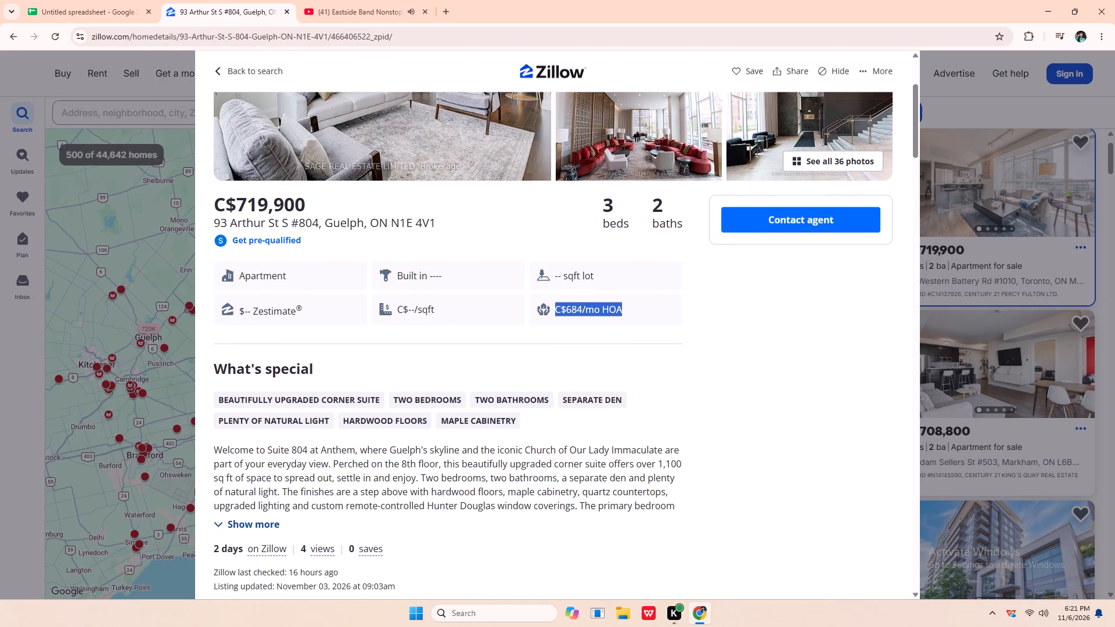
{"action": "left_click_drag", "start_coordinate": [213, 543], "coordinate": [287, 540]}
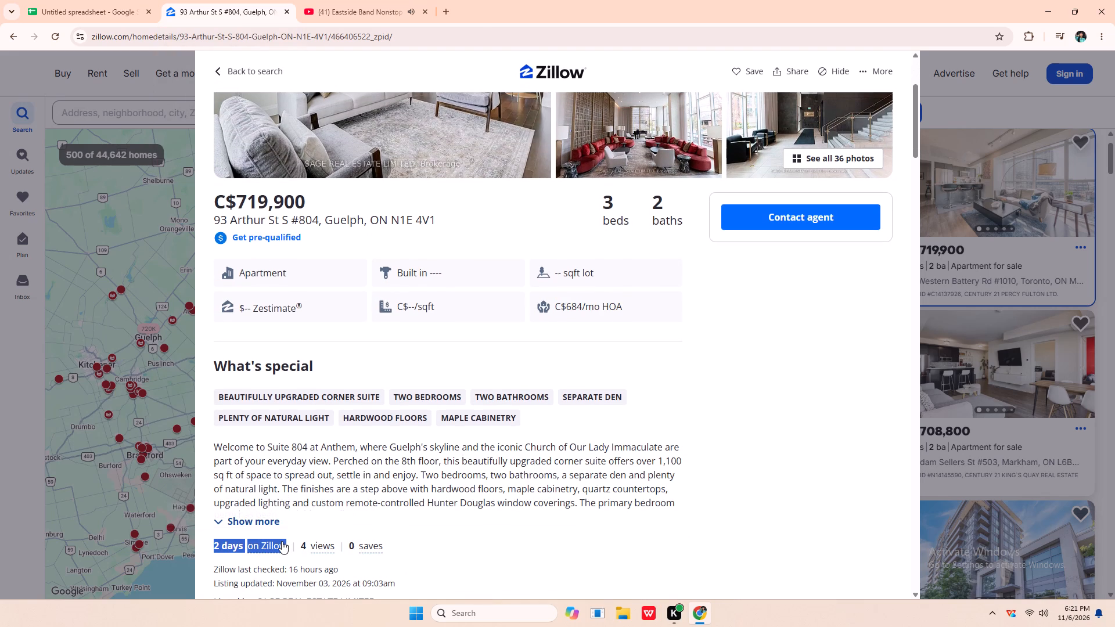
{"action": "key", "text": "ctrl+c"}
{"action": "left_click", "coordinate": [109, 1]}
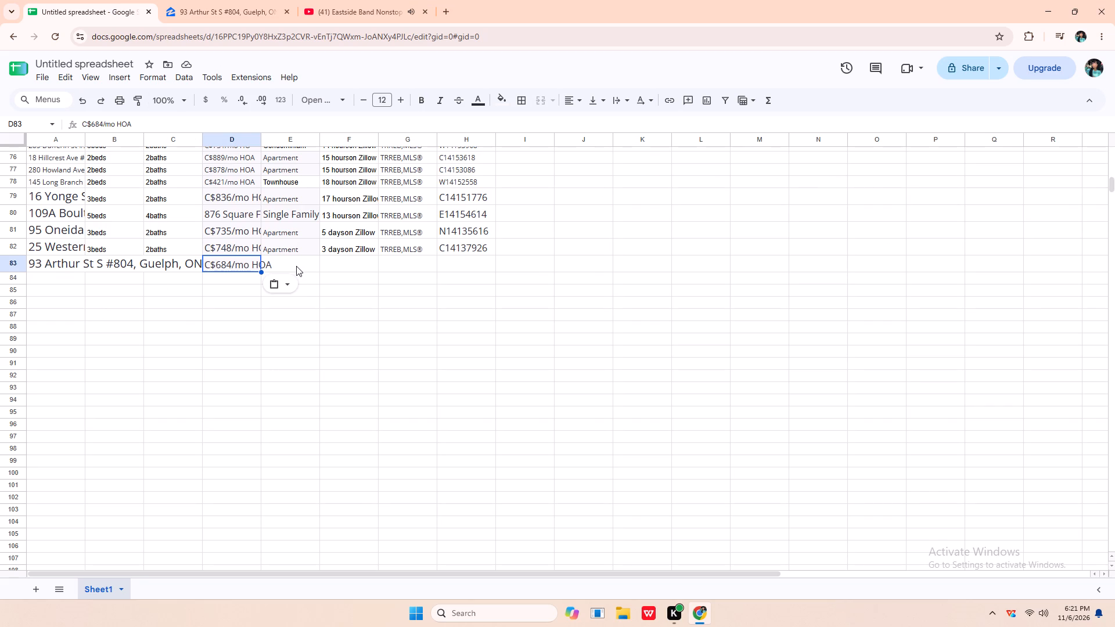
{"action": "left_click", "coordinate": [330, 259]}
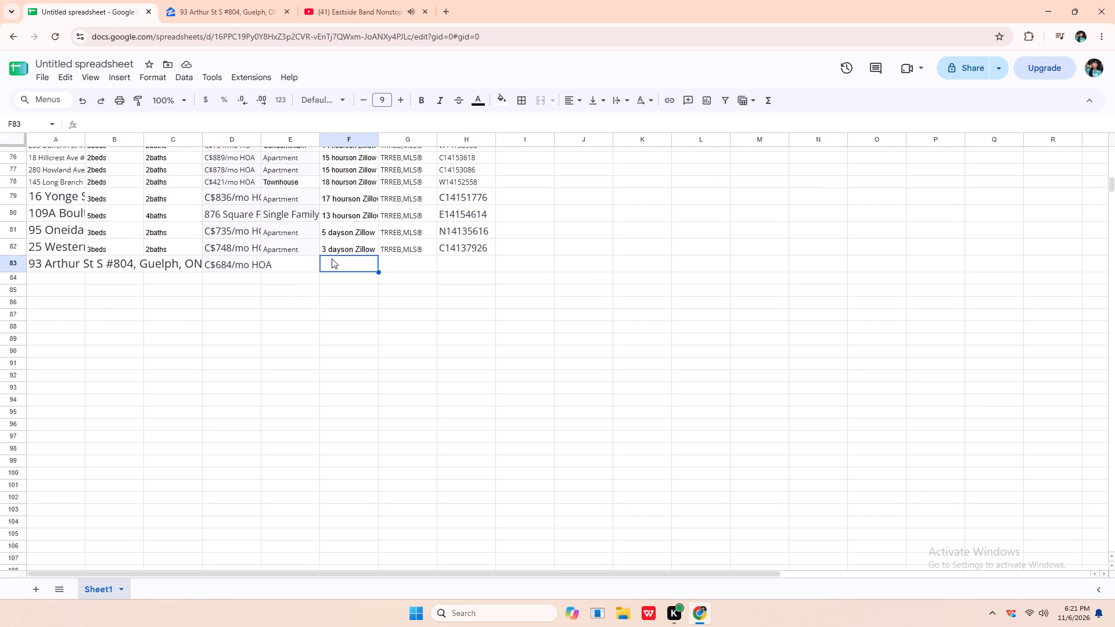
{"action": "key", "text": "ctrl+v"}
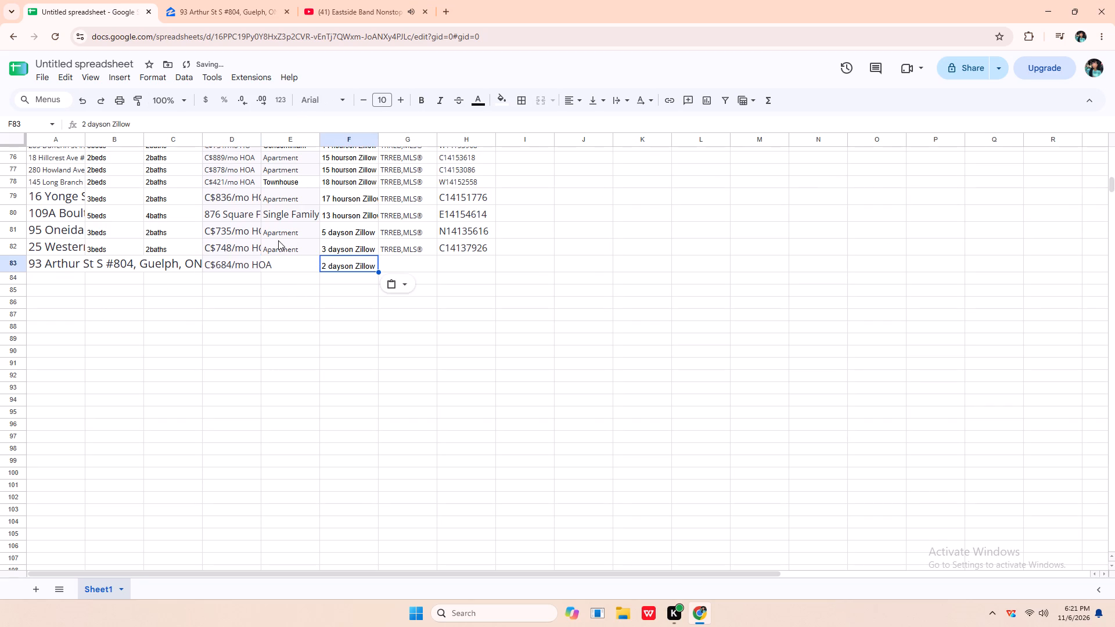
Copy the property type "Apartment" from cell E82 into cell E83.
{"action": "left_click", "coordinate": [280, 240]}
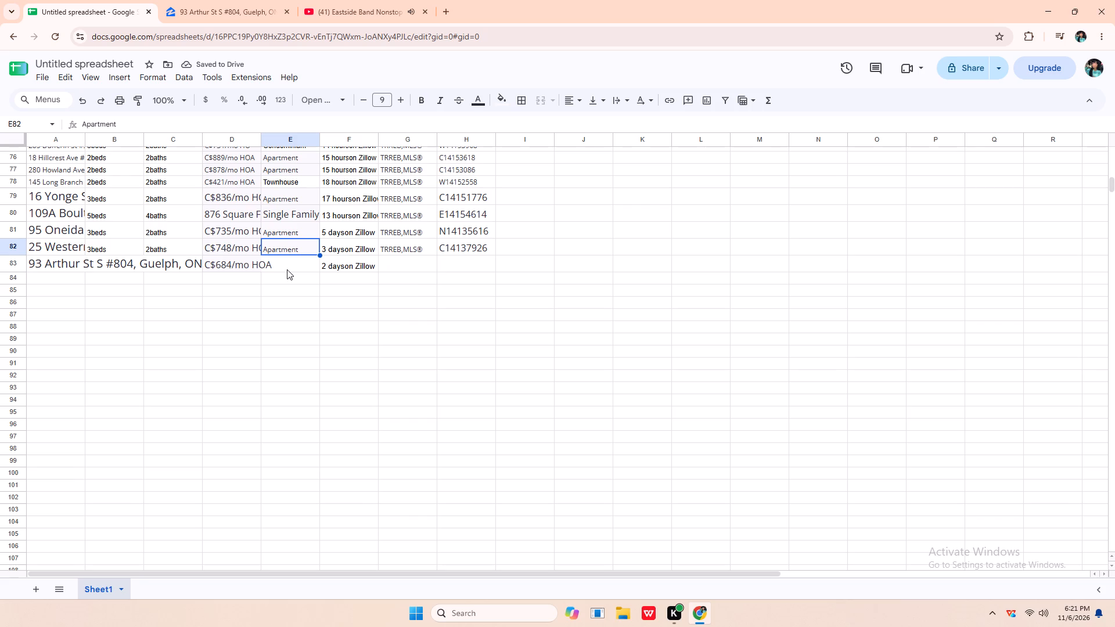
{"action": "key", "text": "ctrl+c"}
{"action": "key", "text": "Down"}
{"action": "key", "text": "ctrl+v"}
Enter "3beds" in cell B83 and "2baths" in cell C83.
{"action": "key", "text": "Left"}
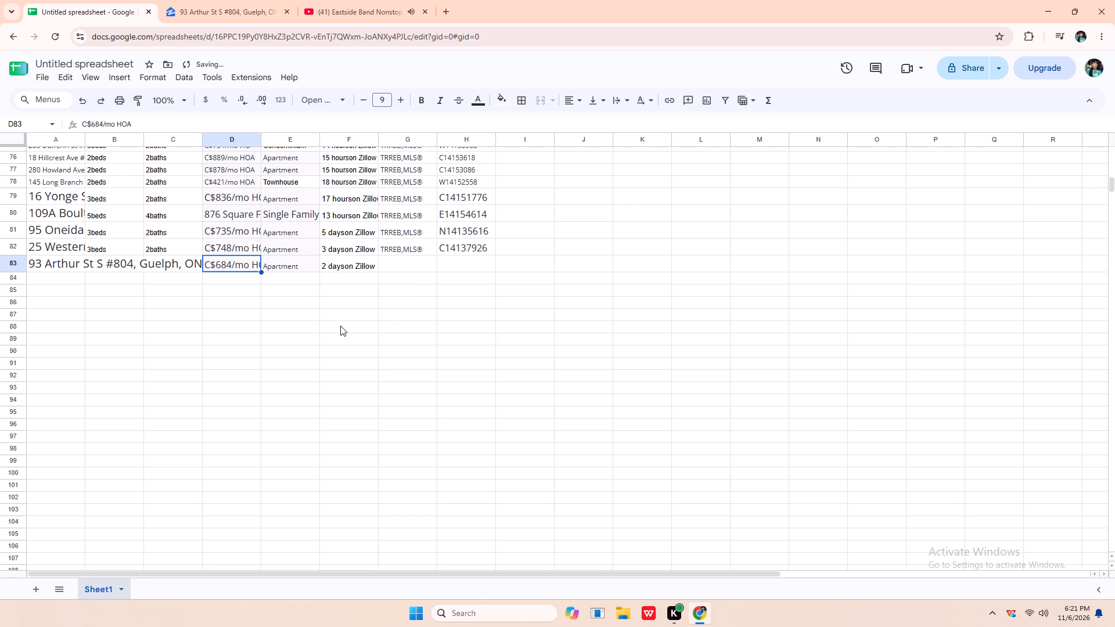
{"action": "key", "text": "Left"}
{"action": "key", "text": "Left"}
{"action": "key", "text": "Left"}
{"action": "key", "text": "Right"}
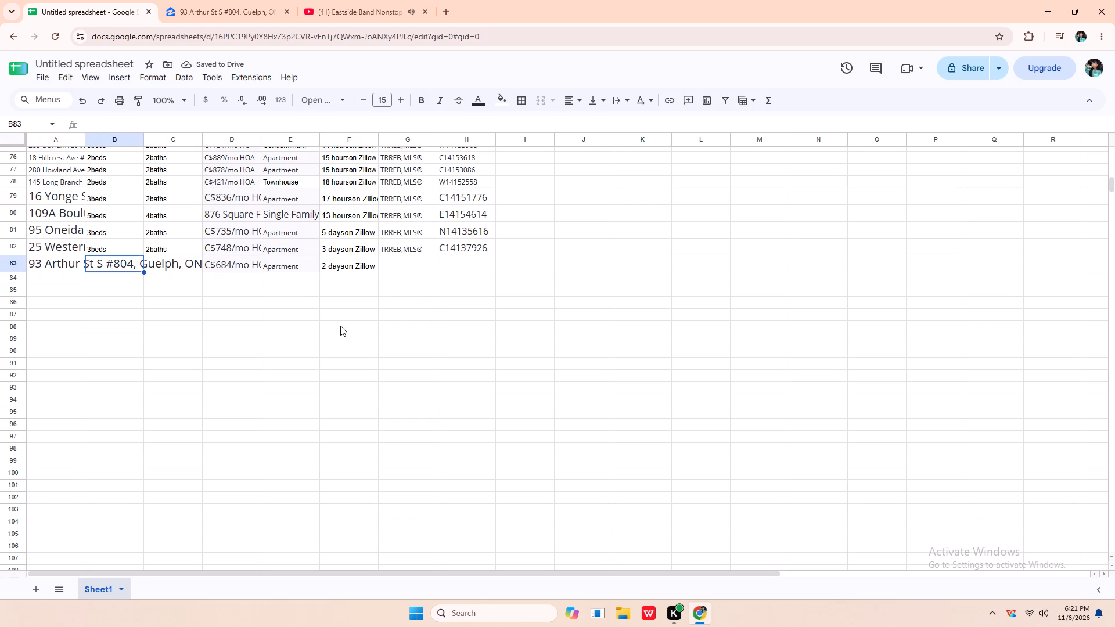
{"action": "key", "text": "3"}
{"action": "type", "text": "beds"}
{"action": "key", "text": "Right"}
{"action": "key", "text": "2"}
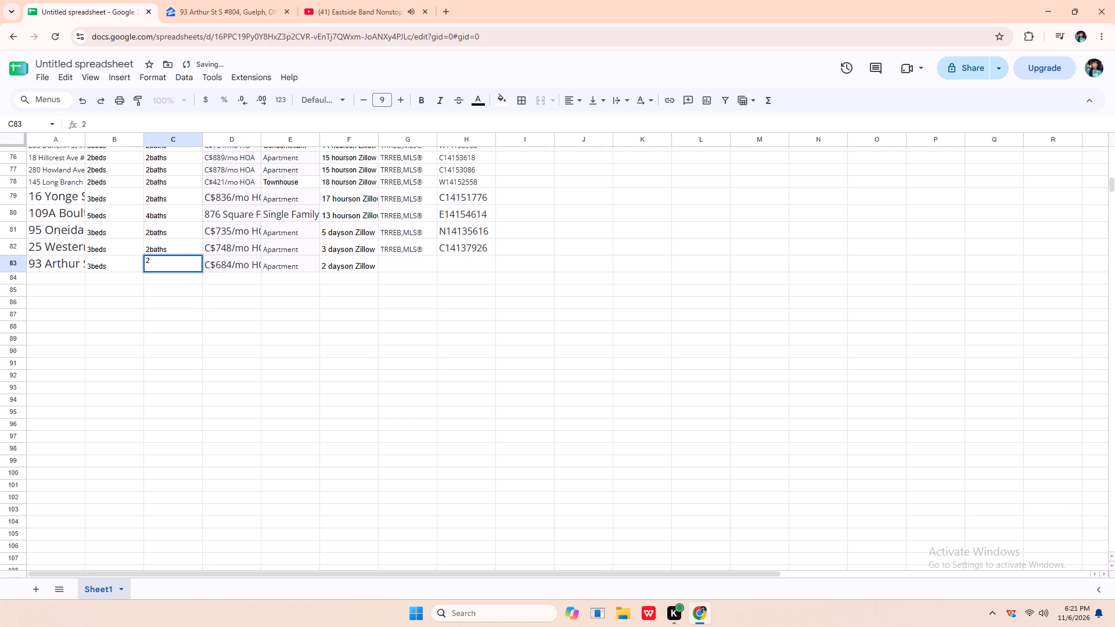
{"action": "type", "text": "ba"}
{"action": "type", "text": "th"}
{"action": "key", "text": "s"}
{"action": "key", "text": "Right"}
Copy the MLS number "X14143808" from the 93 Arthur St S listing on Zillow into cell H83 of the spreadsheet.
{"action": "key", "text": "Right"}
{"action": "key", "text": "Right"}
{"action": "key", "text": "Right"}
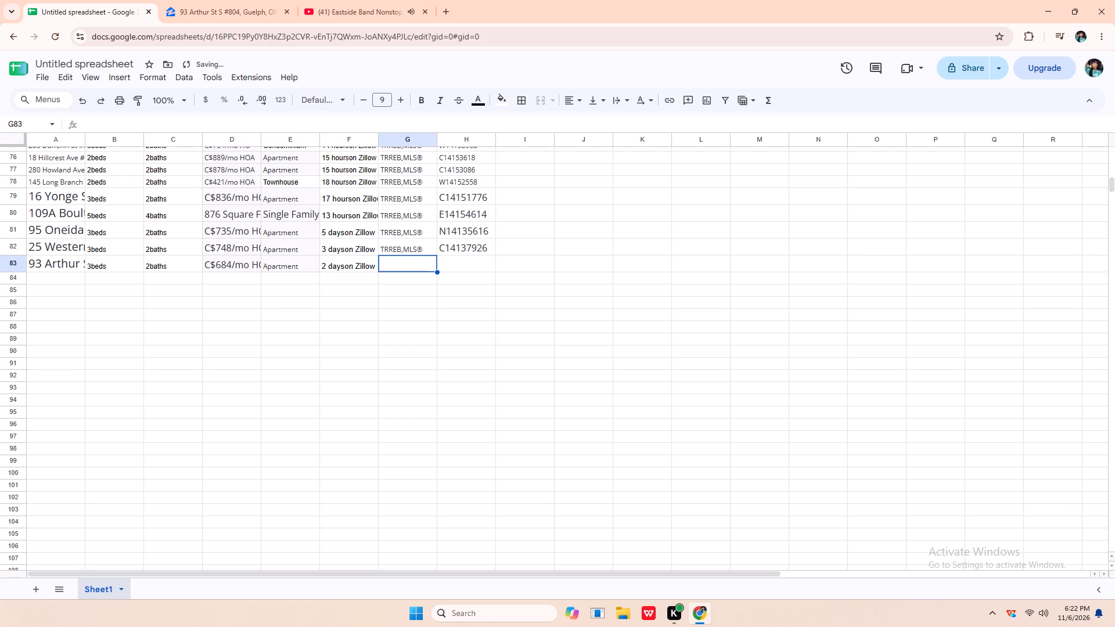
{"action": "left_click", "coordinate": [252, 12]}
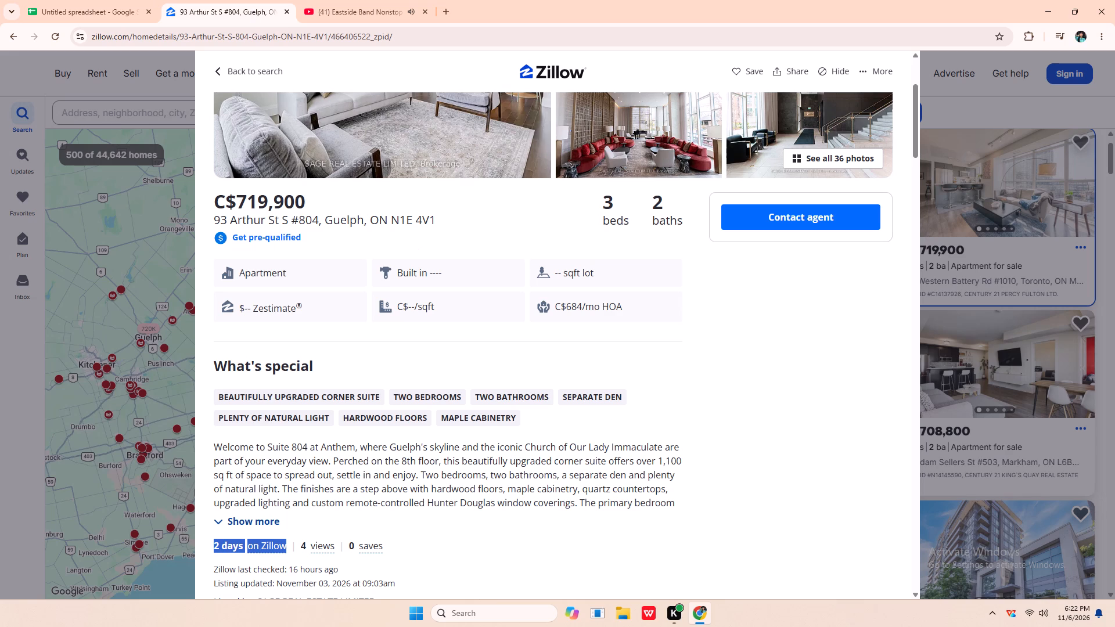
{"action": "scroll", "coordinate": [421, 494], "scroll_direction": "down", "scroll_amount": 3}
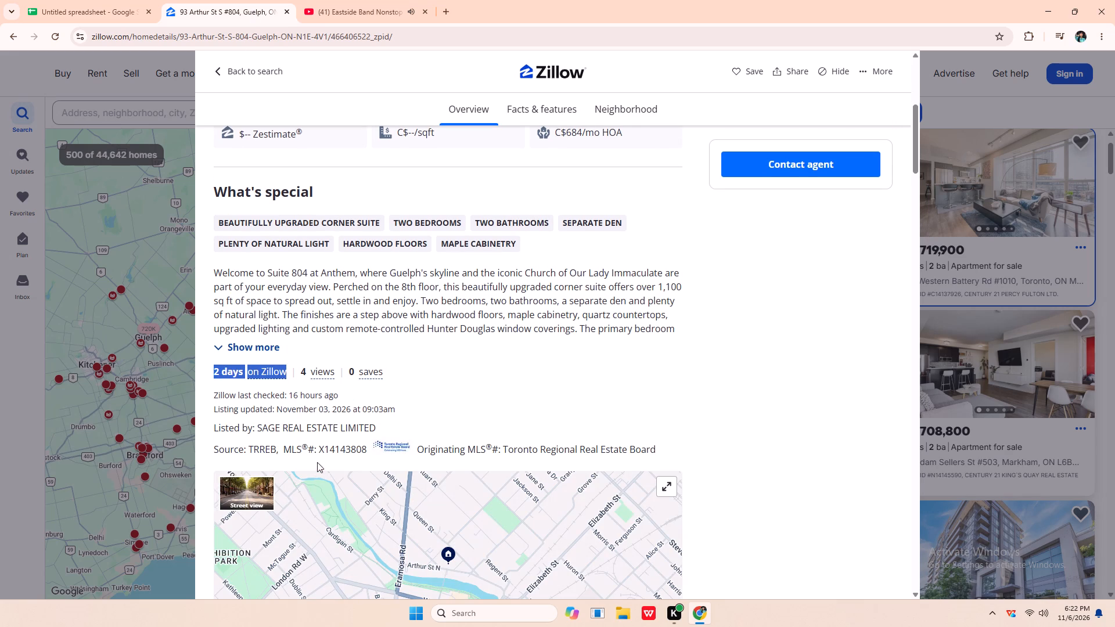
{"action": "left_click_drag", "start_coordinate": [318, 451], "coordinate": [340, 449]}
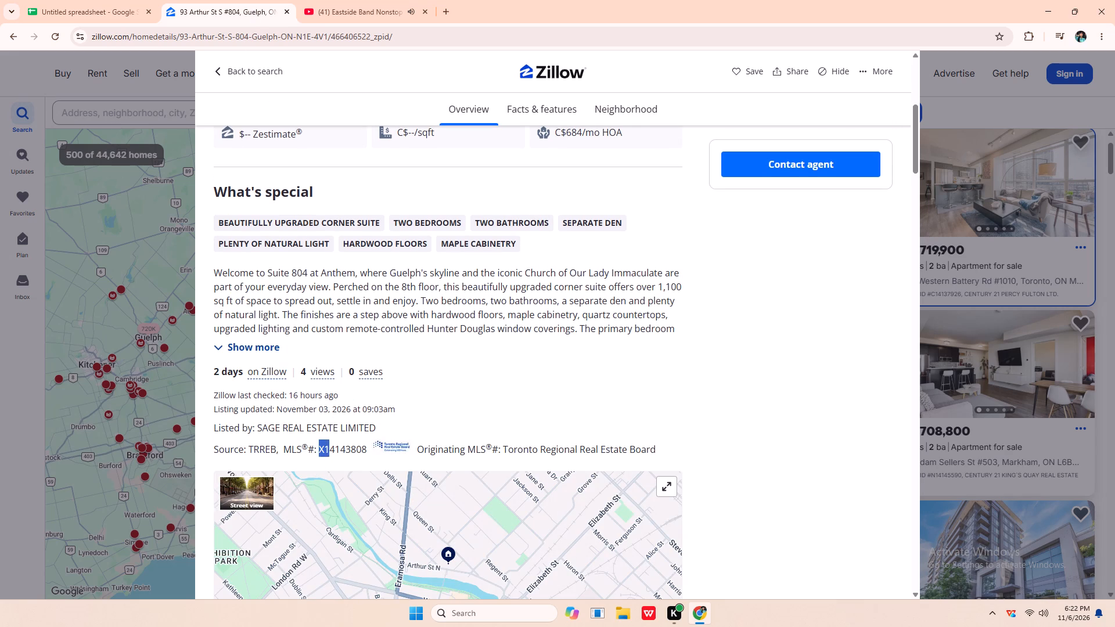
{"action": "left_click_drag", "start_coordinate": [340, 449], "coordinate": [370, 453]}
{"action": "key", "text": "ctrl+c"}
{"action": "scroll", "coordinate": [380, 282], "scroll_direction": "up", "scroll_amount": 2}
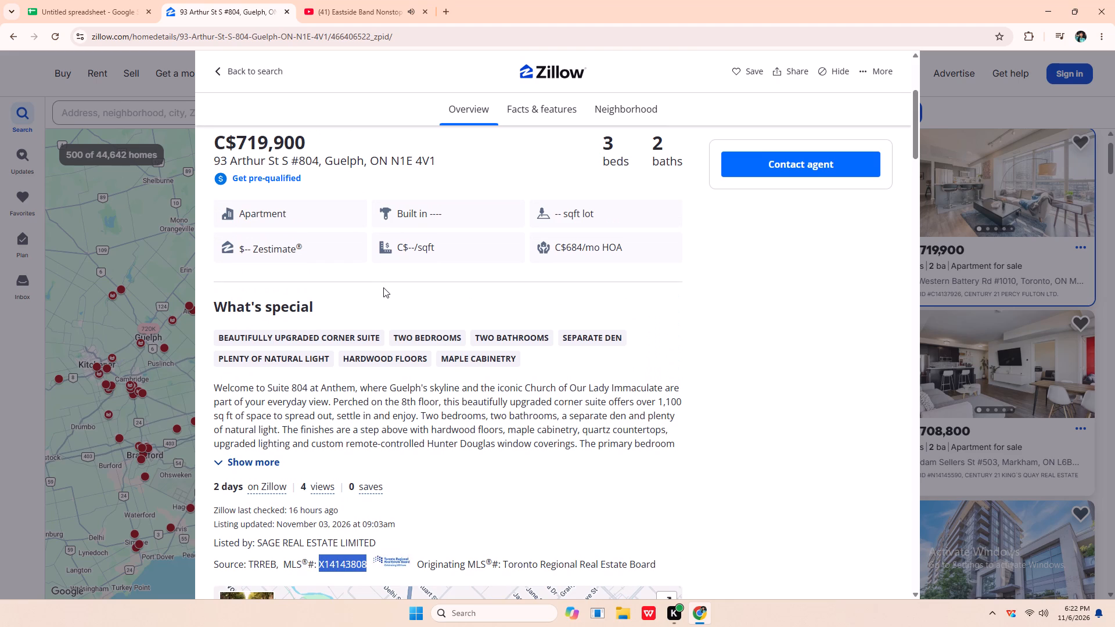
{"action": "scroll", "coordinate": [383, 287], "scroll_direction": "up", "scroll_amount": 4}
{"action": "scroll", "coordinate": [381, 289], "scroll_direction": "down", "scroll_amount": 1}
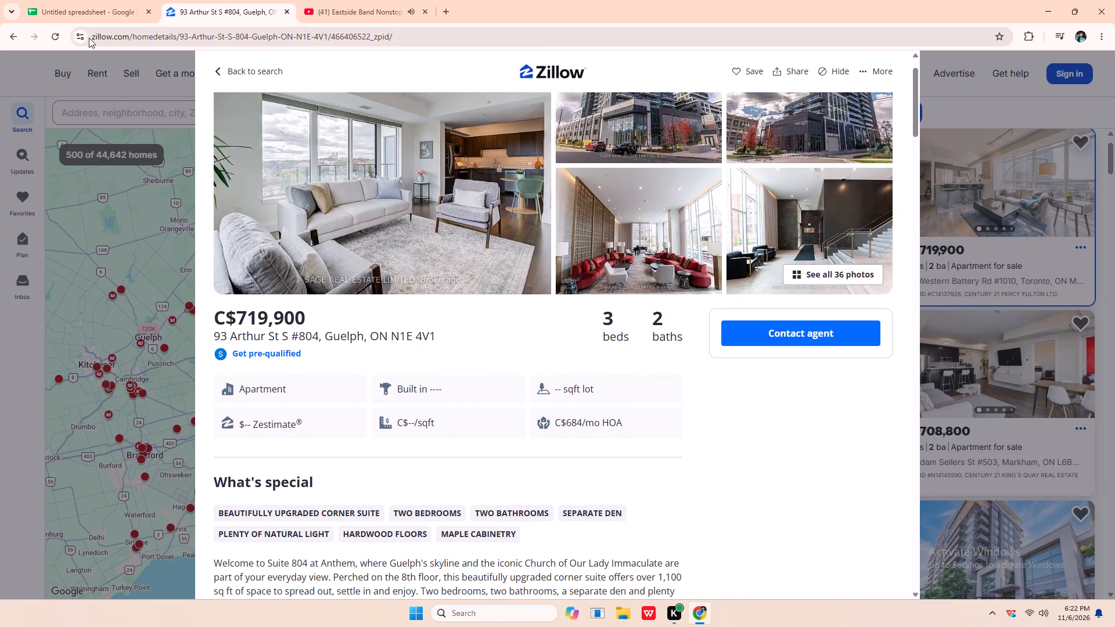
{"action": "left_click", "coordinate": [81, 10]}
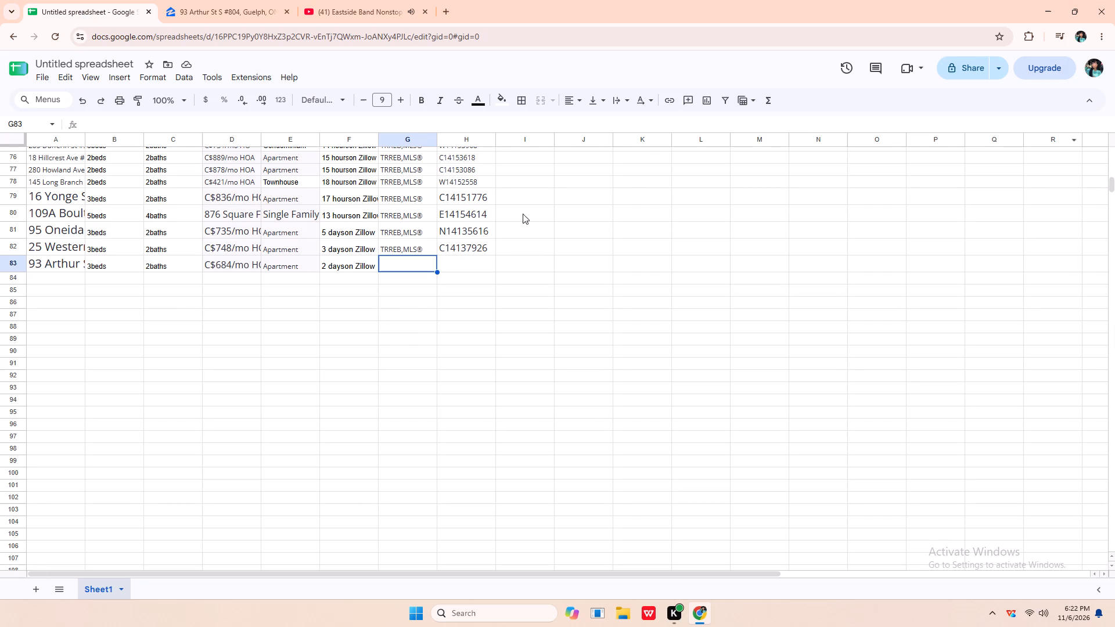
{"action": "left_click", "coordinate": [480, 254]}
{"action": "left_click", "coordinate": [488, 267]}
{"action": "key", "text": "ctrl+c"}
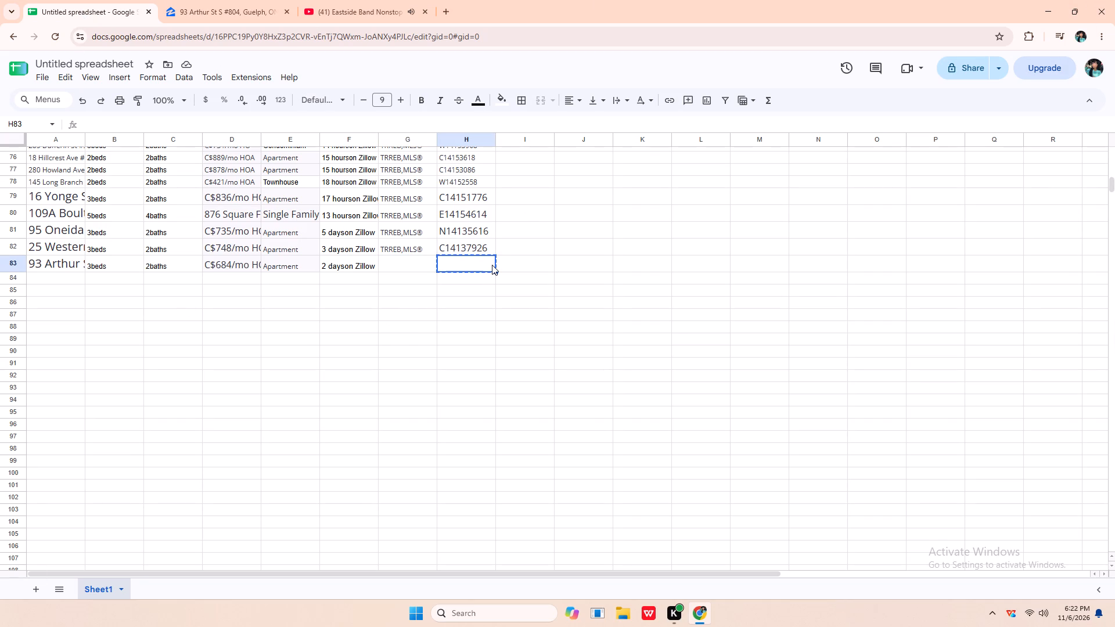
{"action": "left_click", "coordinate": [228, 2]}
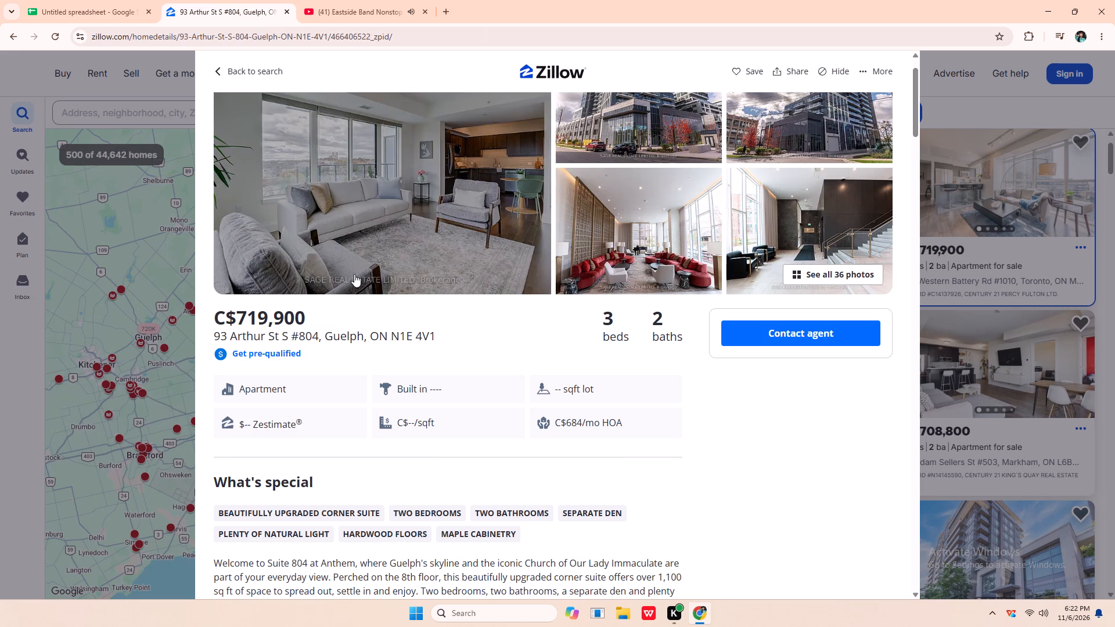
{"action": "key", "text": "ctrl+c"}
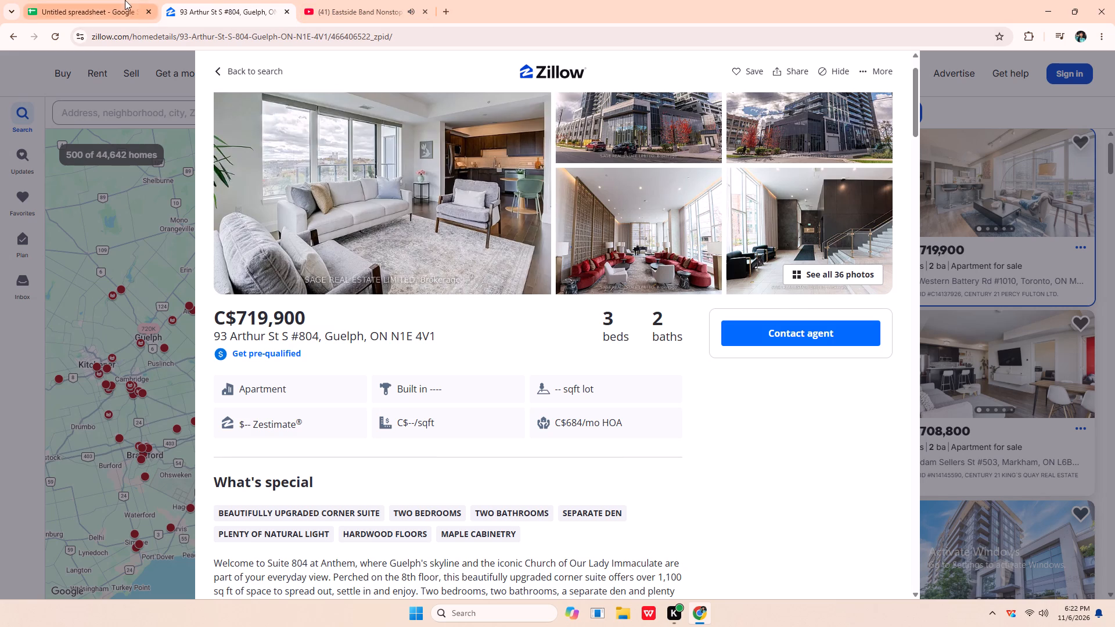
{"action": "left_click", "coordinate": [123, 0]}
{"action": "key", "text": "ctrl+v"}
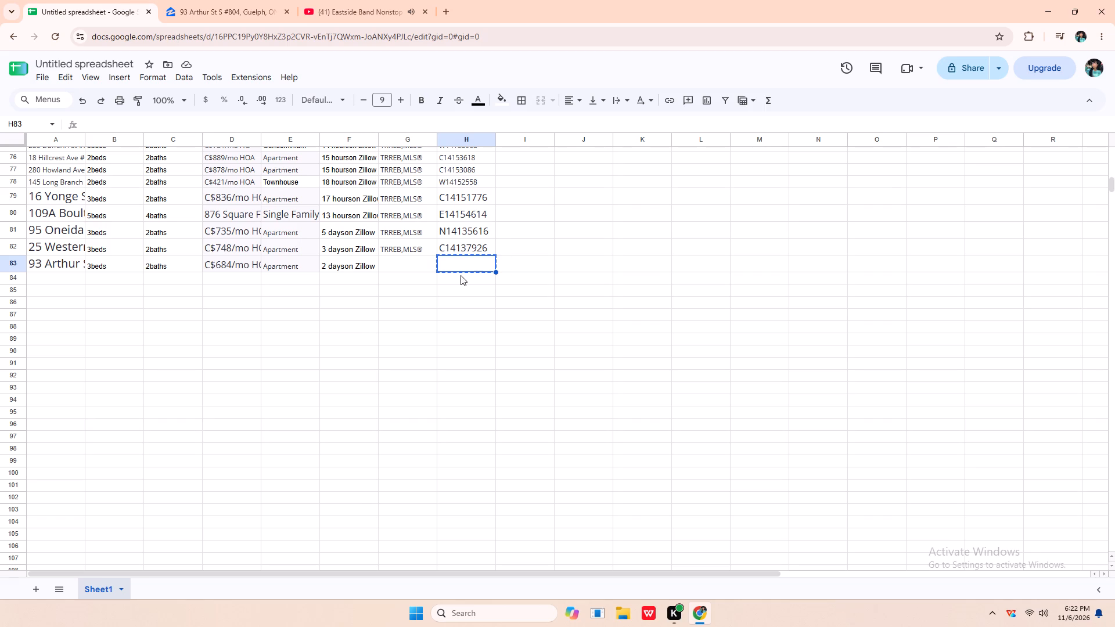
Copy the source text "TRREB,MLS®" from cell G82 into cell G83.
{"action": "left_click", "coordinate": [412, 242]}
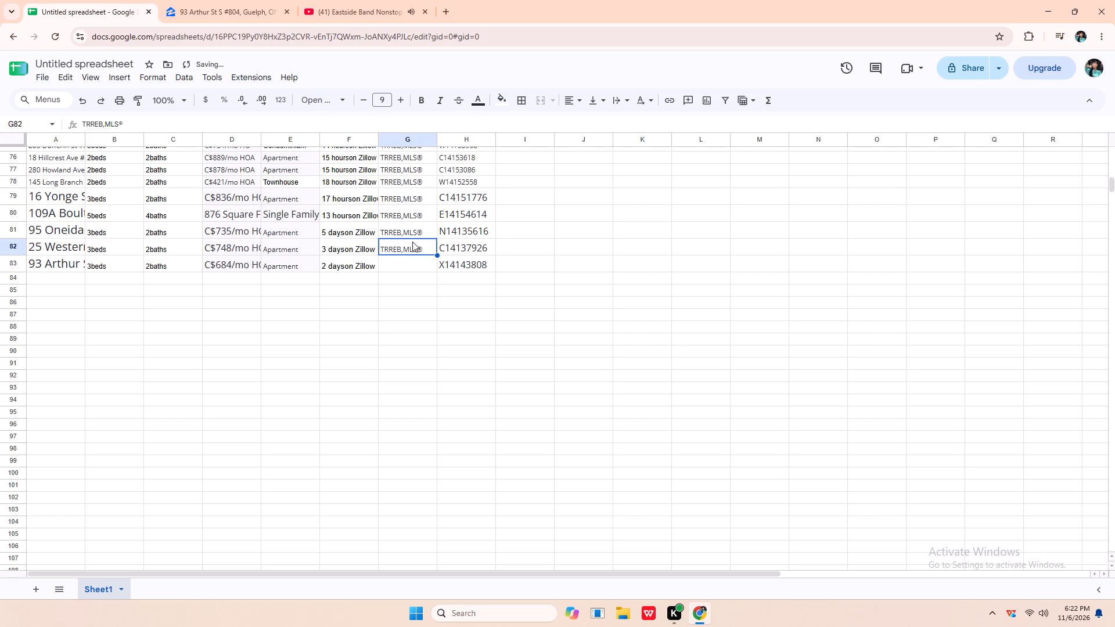
{"action": "key", "text": "ctrl+c"}
{"action": "key", "text": "Down"}
{"action": "key", "text": "ctrl+v"}
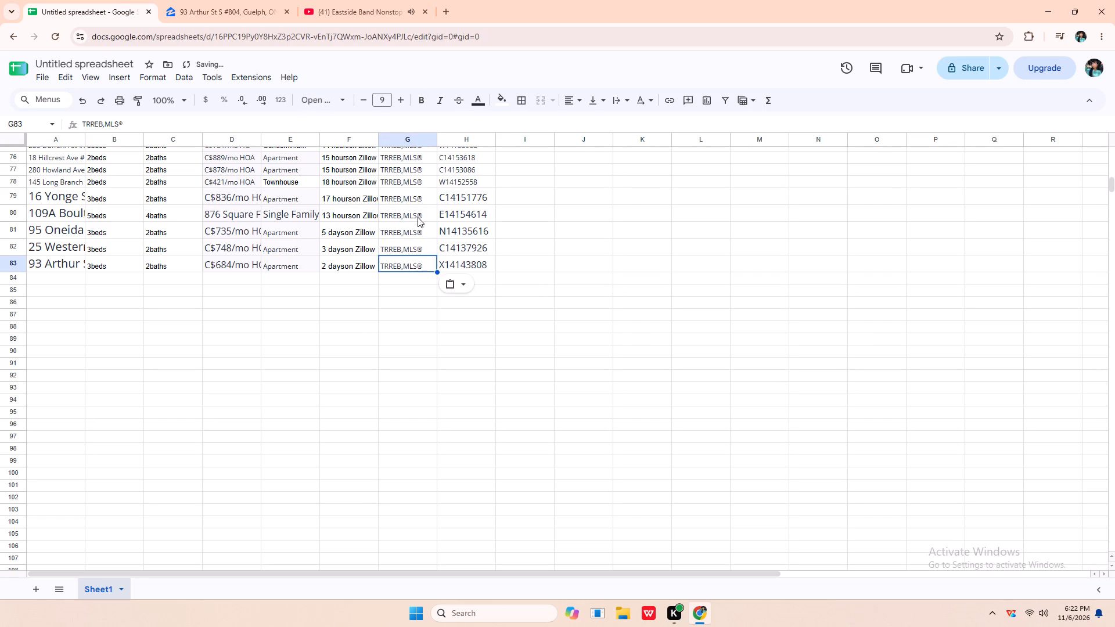
{"action": "left_click", "coordinate": [203, 1]}
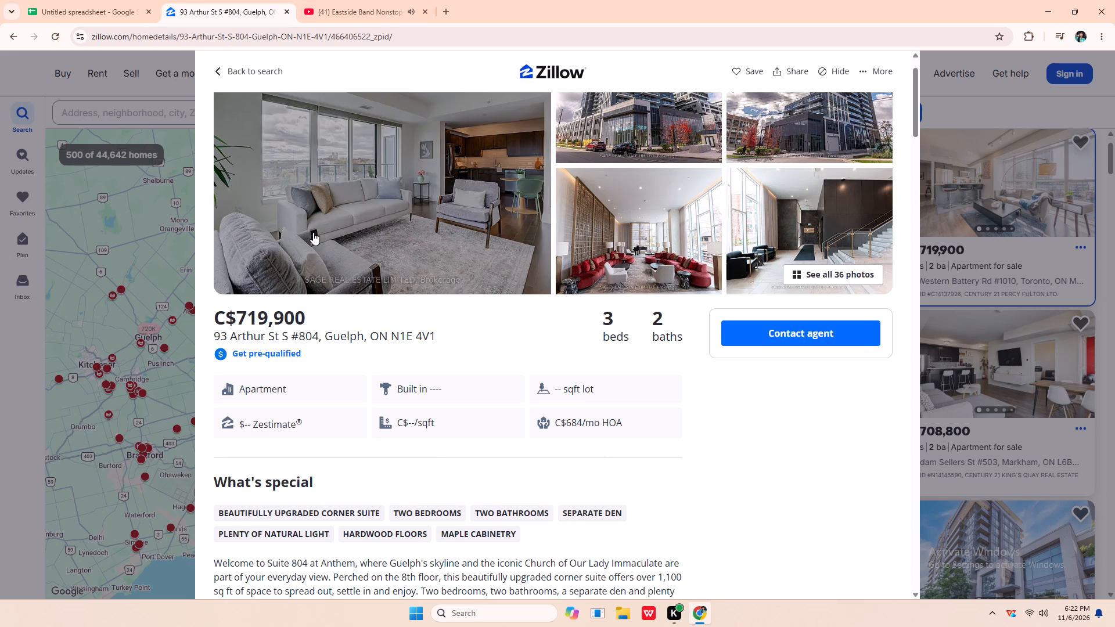
{"action": "scroll", "coordinate": [313, 235], "scroll_direction": "down", "scroll_amount": 5}
{"action": "left_click", "coordinate": [246, 67]}
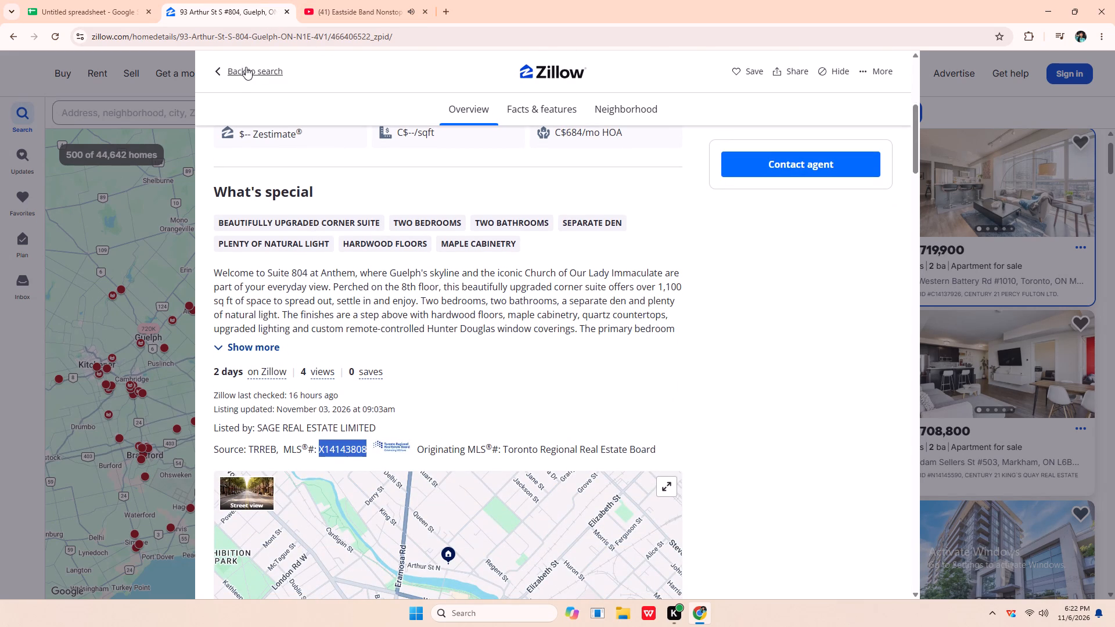
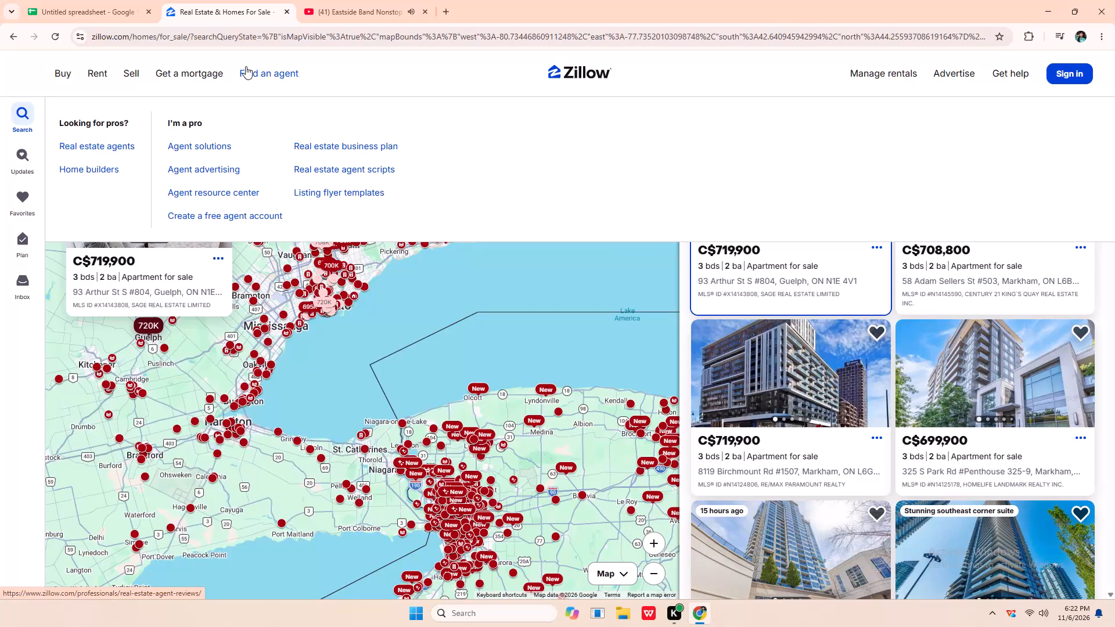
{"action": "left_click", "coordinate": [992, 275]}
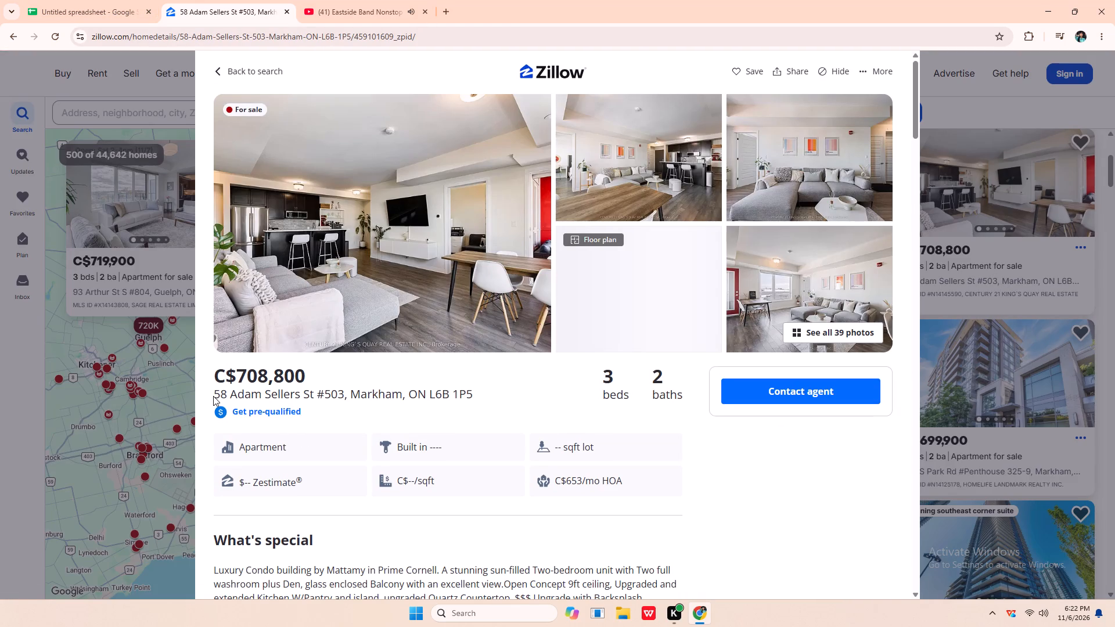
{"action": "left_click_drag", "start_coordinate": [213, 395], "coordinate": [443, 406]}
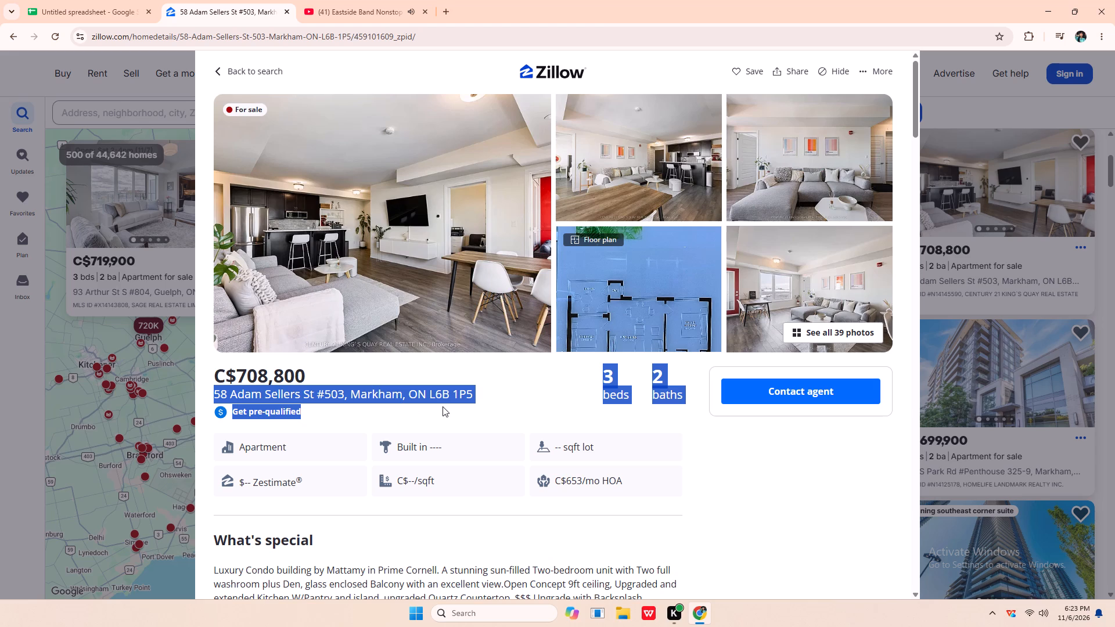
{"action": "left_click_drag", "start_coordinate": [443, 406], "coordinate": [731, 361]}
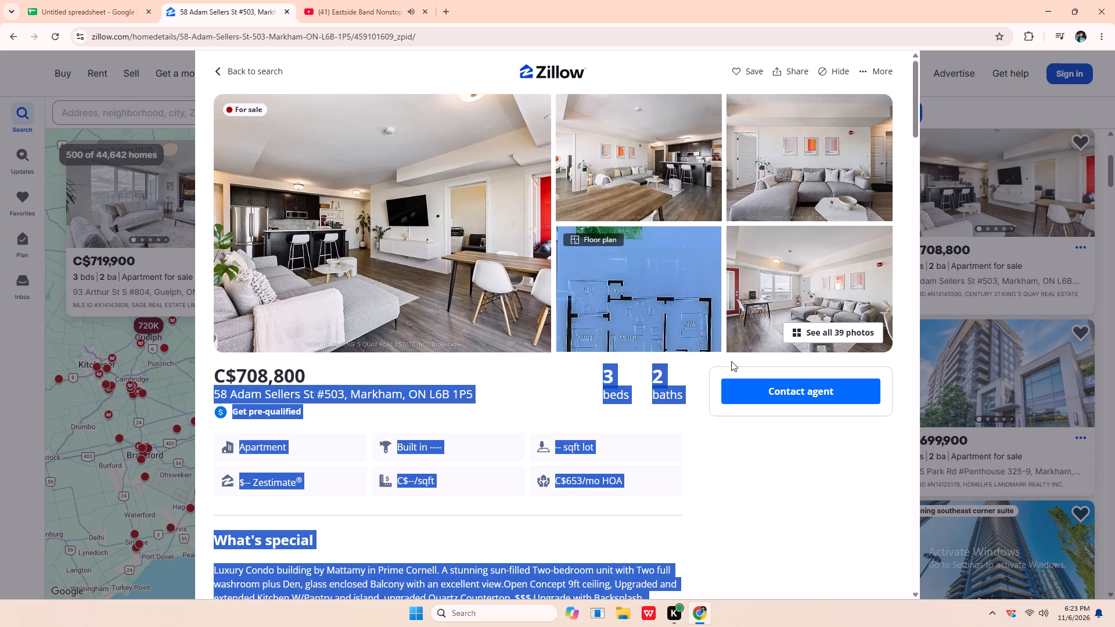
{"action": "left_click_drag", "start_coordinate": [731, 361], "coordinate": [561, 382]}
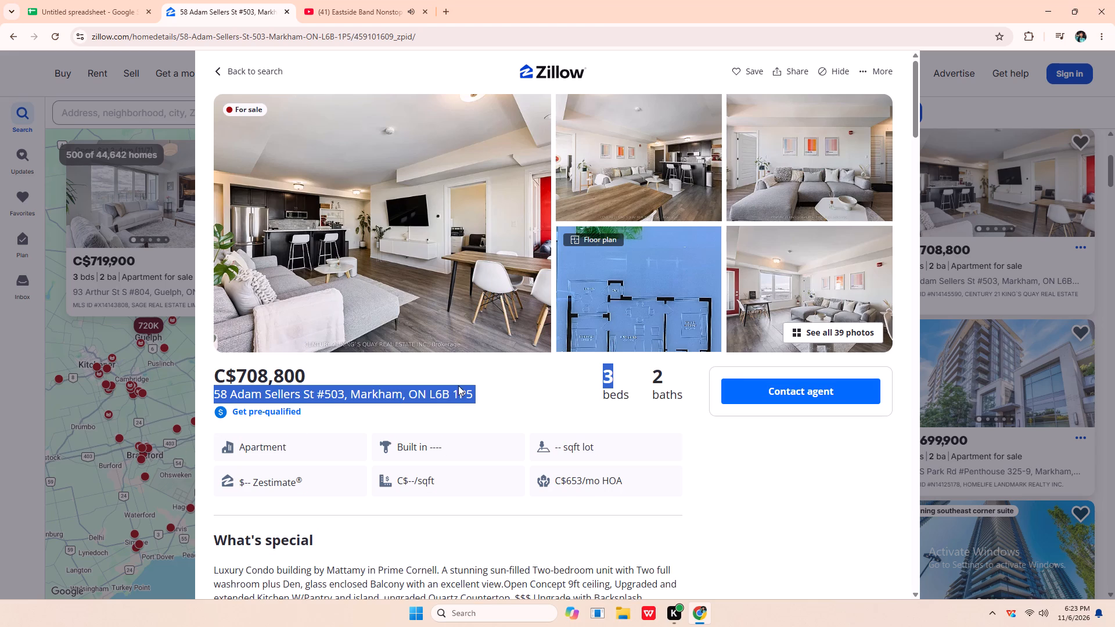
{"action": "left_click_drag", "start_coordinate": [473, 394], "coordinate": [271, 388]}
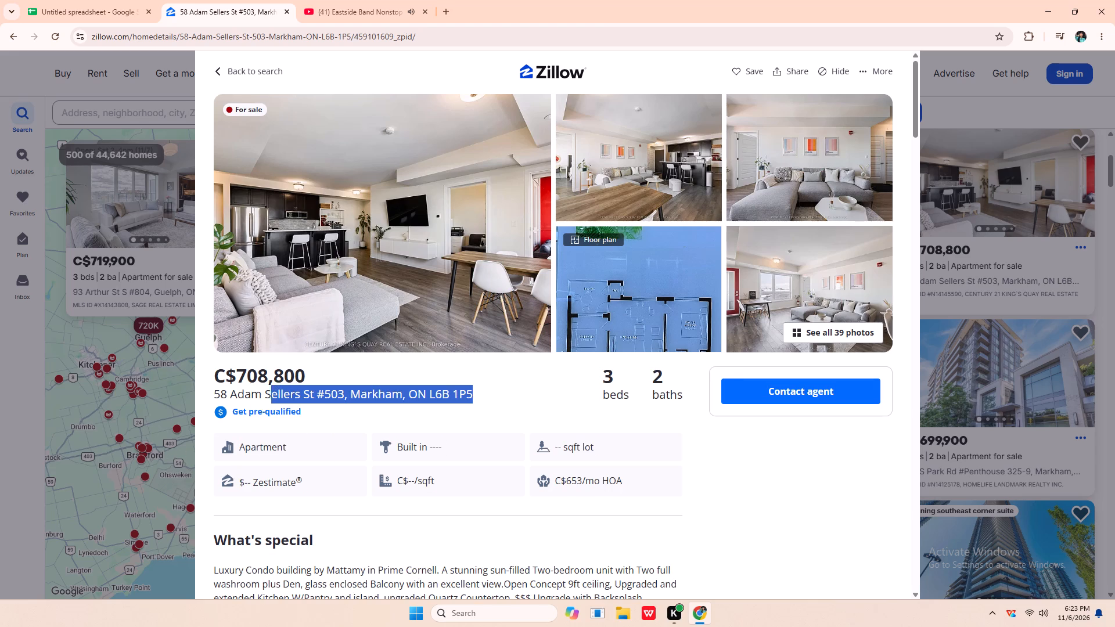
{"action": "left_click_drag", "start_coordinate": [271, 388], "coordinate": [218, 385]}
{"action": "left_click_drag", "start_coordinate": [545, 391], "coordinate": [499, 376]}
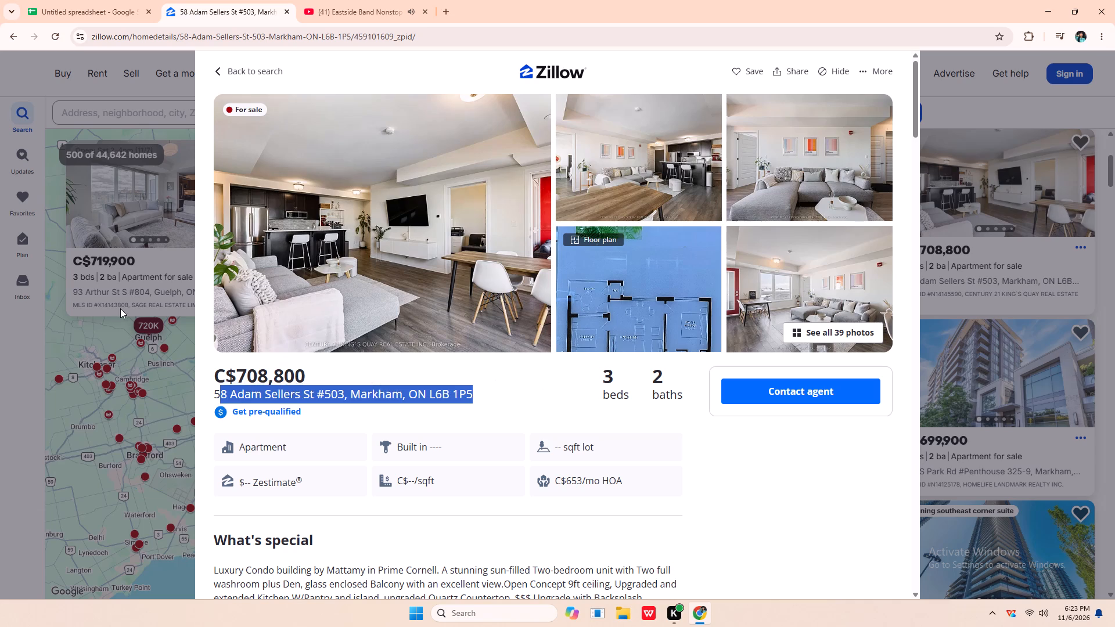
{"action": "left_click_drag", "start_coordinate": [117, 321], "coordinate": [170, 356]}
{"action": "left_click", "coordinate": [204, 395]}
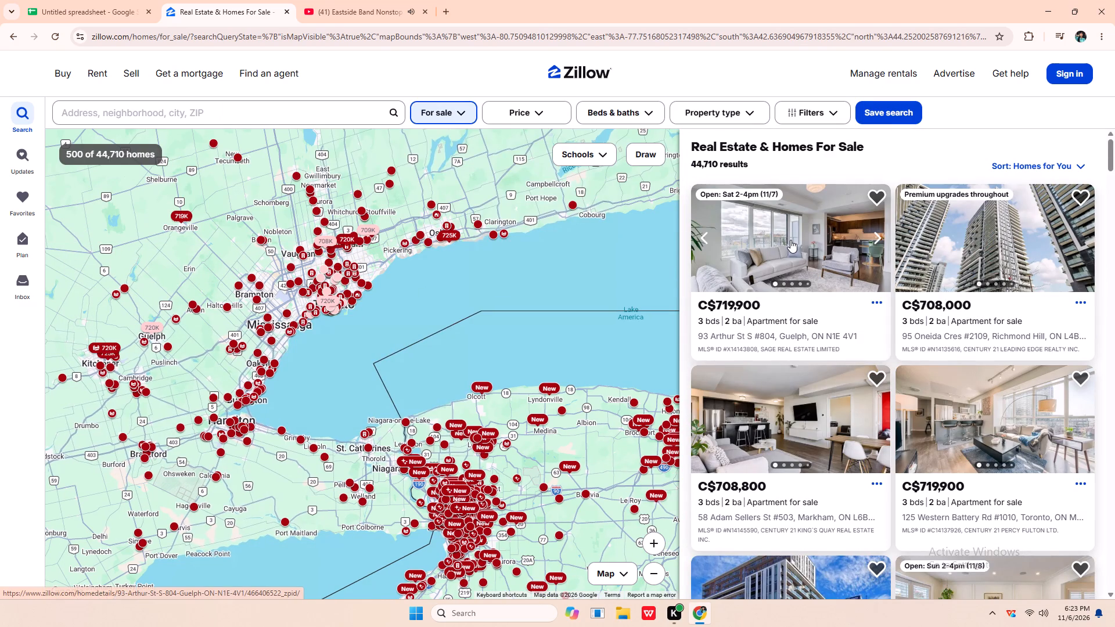
{"action": "scroll", "coordinate": [790, 240], "scroll_direction": "down", "scroll_amount": 1}
{"action": "scroll", "coordinate": [790, 240], "scroll_direction": "up", "scroll_amount": 1}
{"action": "scroll", "coordinate": [790, 240], "scroll_direction": "down", "scroll_amount": 2}
{"action": "scroll", "coordinate": [790, 240], "scroll_direction": "up", "scroll_amount": 2}
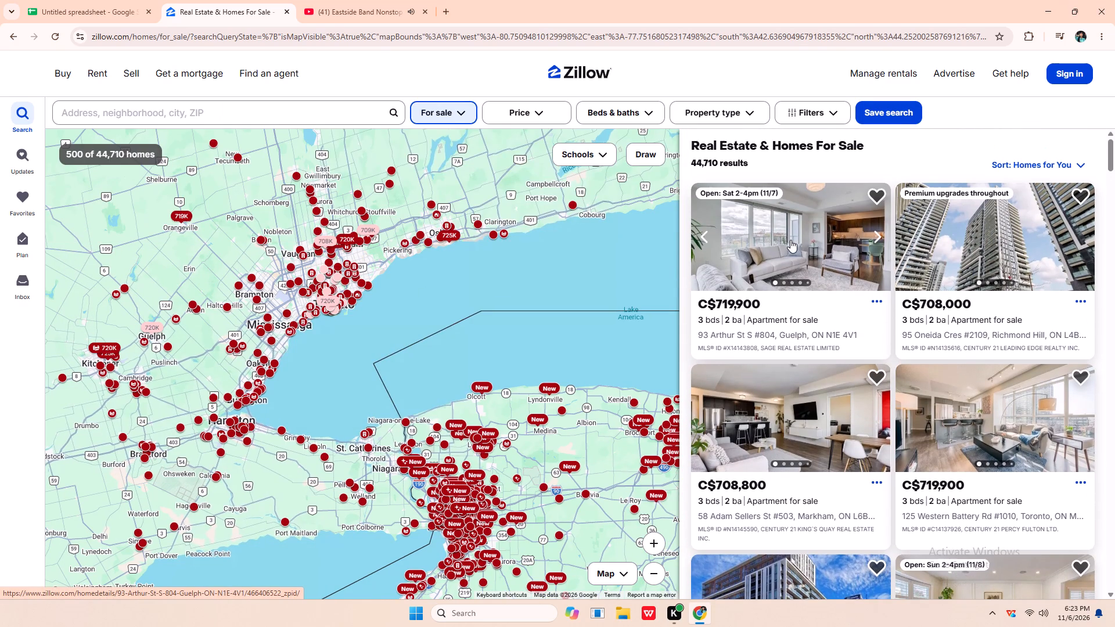
{"action": "scroll", "coordinate": [790, 240], "scroll_direction": "down", "scroll_amount": 1}
{"action": "scroll", "coordinate": [790, 240], "scroll_direction": "up", "scroll_amount": 2}
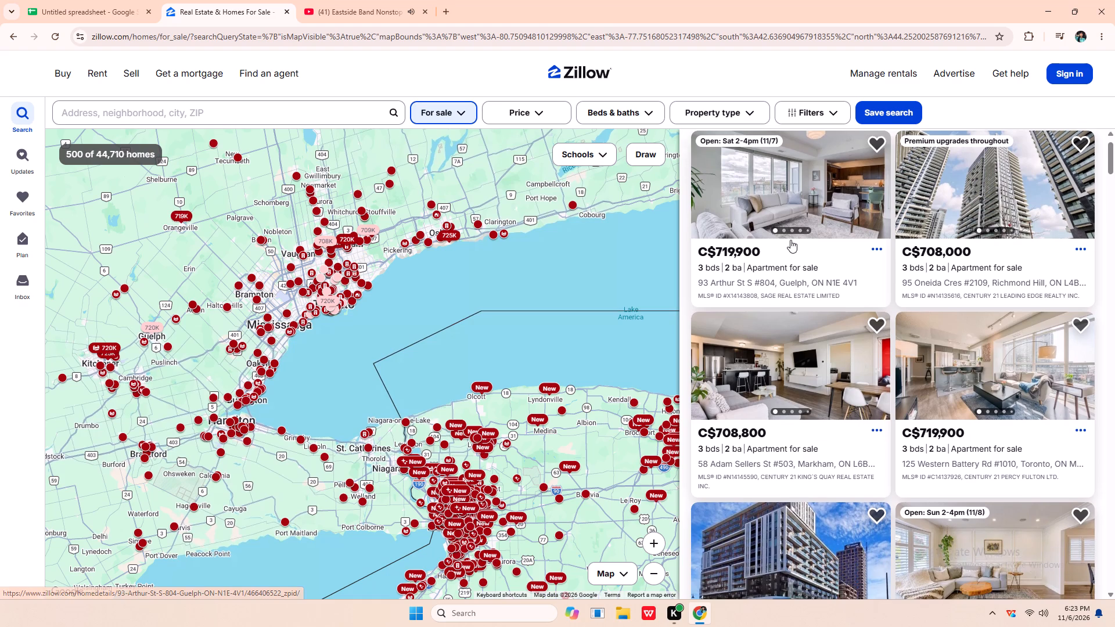
{"action": "scroll", "coordinate": [790, 240], "scroll_direction": "down", "scroll_amount": 5}
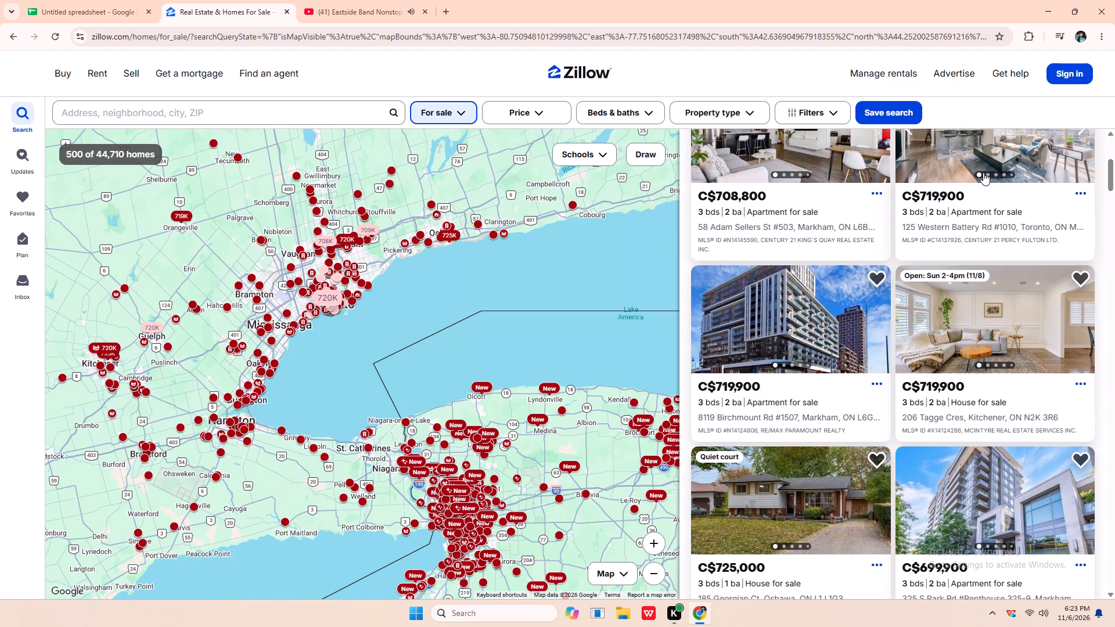
{"action": "left_click", "coordinate": [771, 225]}
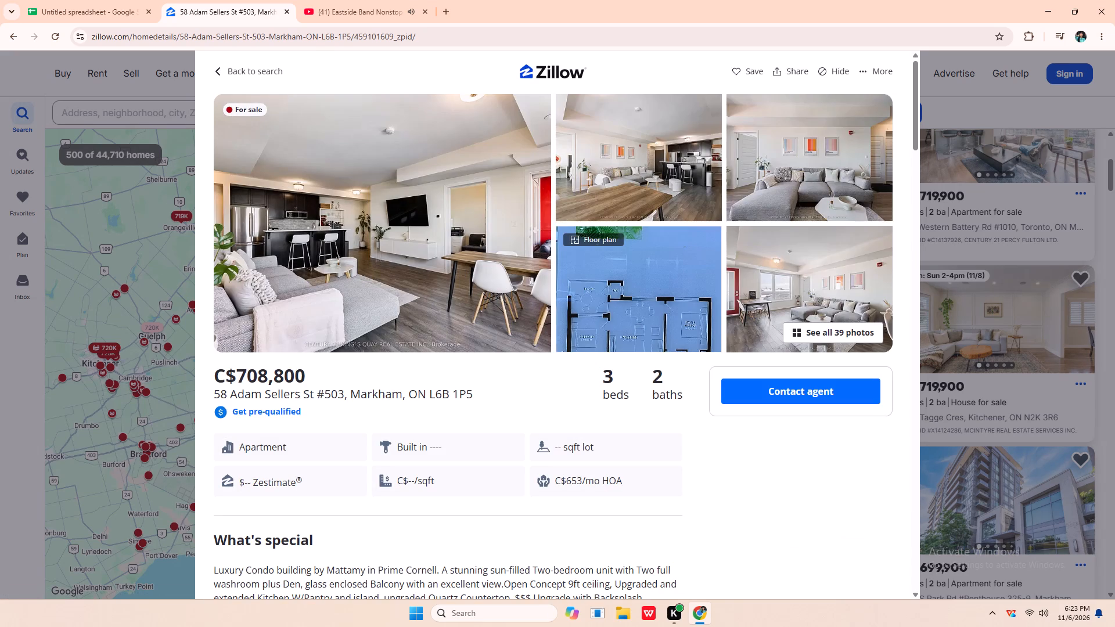
{"action": "left_click_drag", "start_coordinate": [213, 392], "coordinate": [318, 392]}
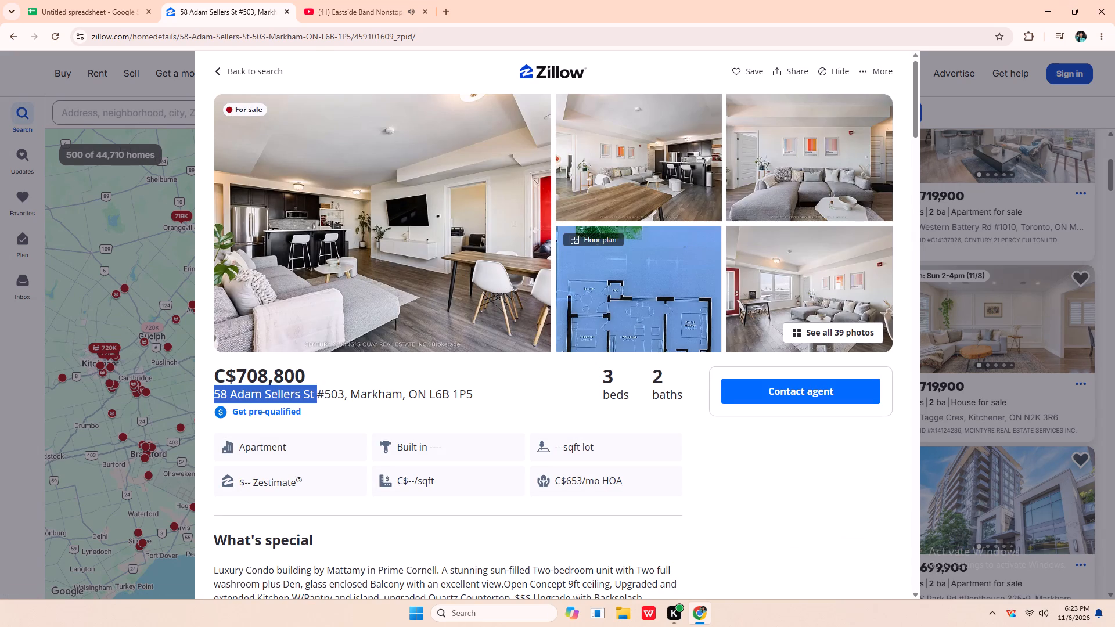
{"action": "left_click_drag", "start_coordinate": [318, 392], "coordinate": [483, 392]}
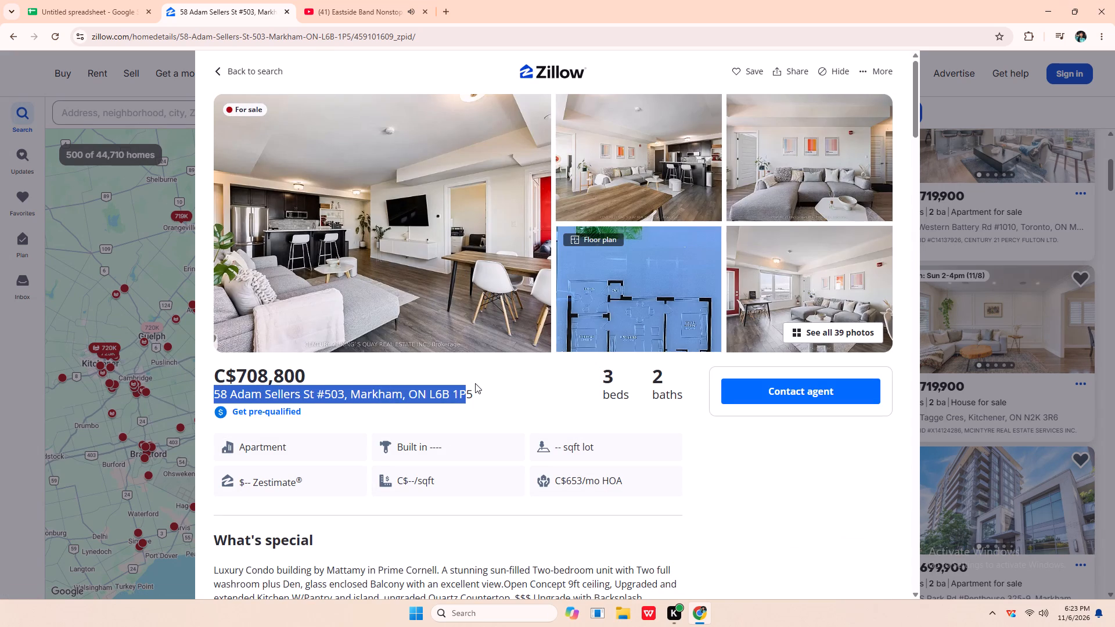
{"action": "key", "text": "ctrl+c"}
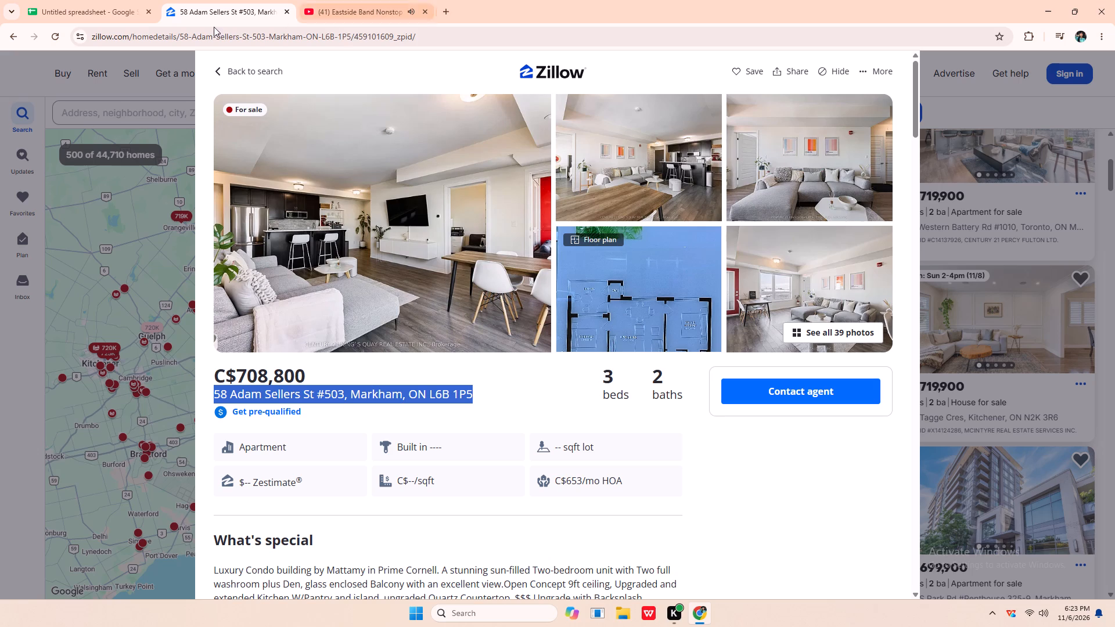
{"action": "left_click", "coordinate": [78, 13]}
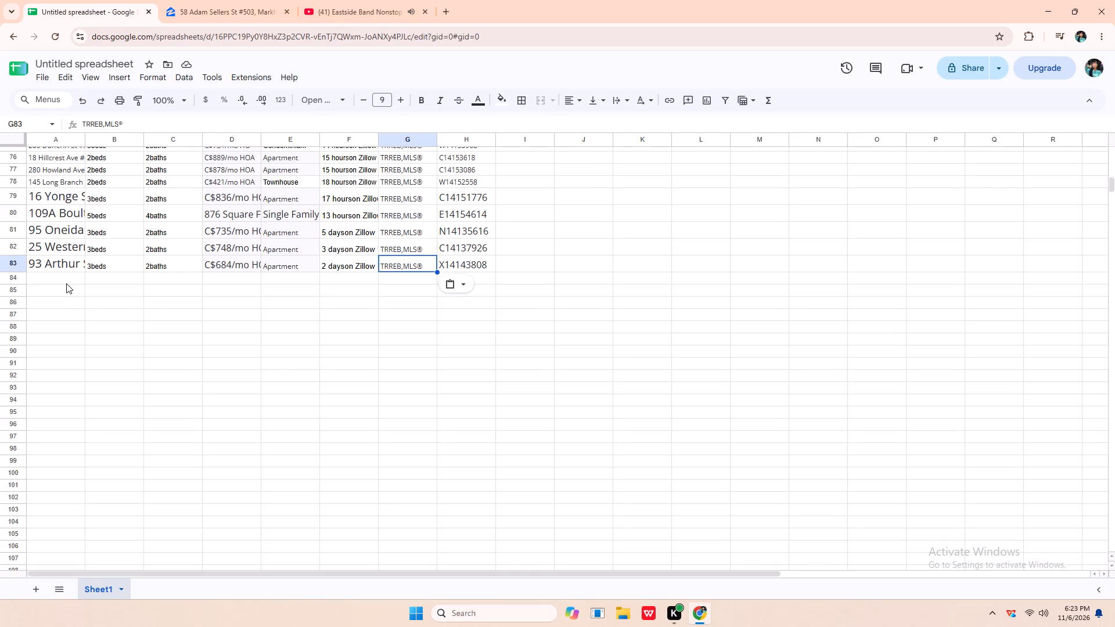
{"action": "left_click", "coordinate": [65, 281]}
{"action": "key", "text": "ctrl+v"}
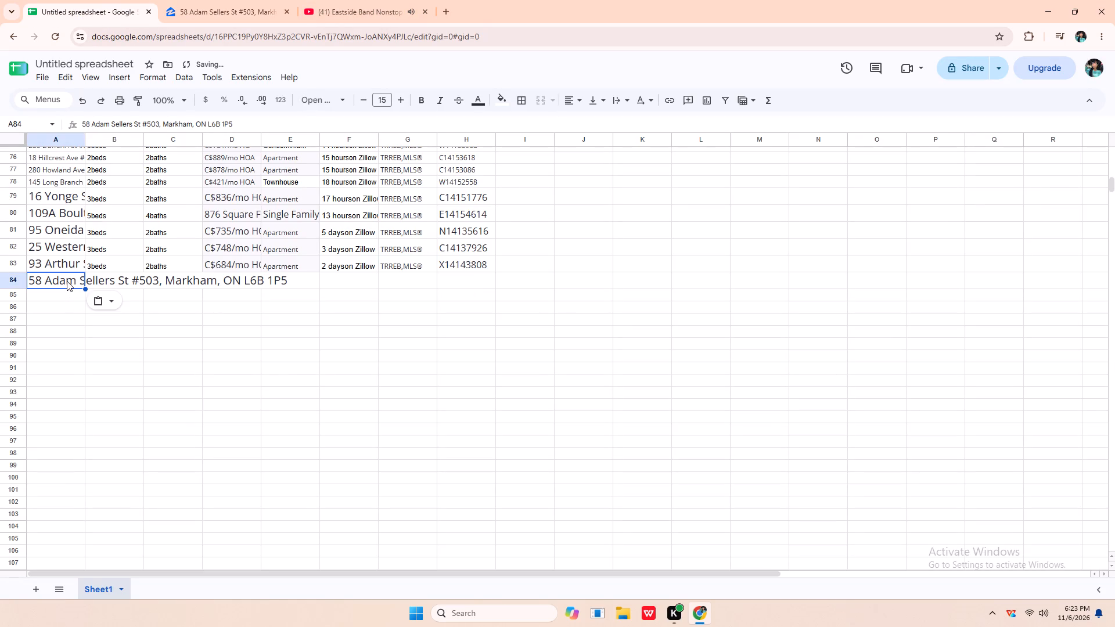
Copy the fee "C$653/mo HOA" from the 58 Adam Sellers St listing on Zillow into cell D84 of the spreadsheet.
{"action": "left_click", "coordinate": [225, 10]}
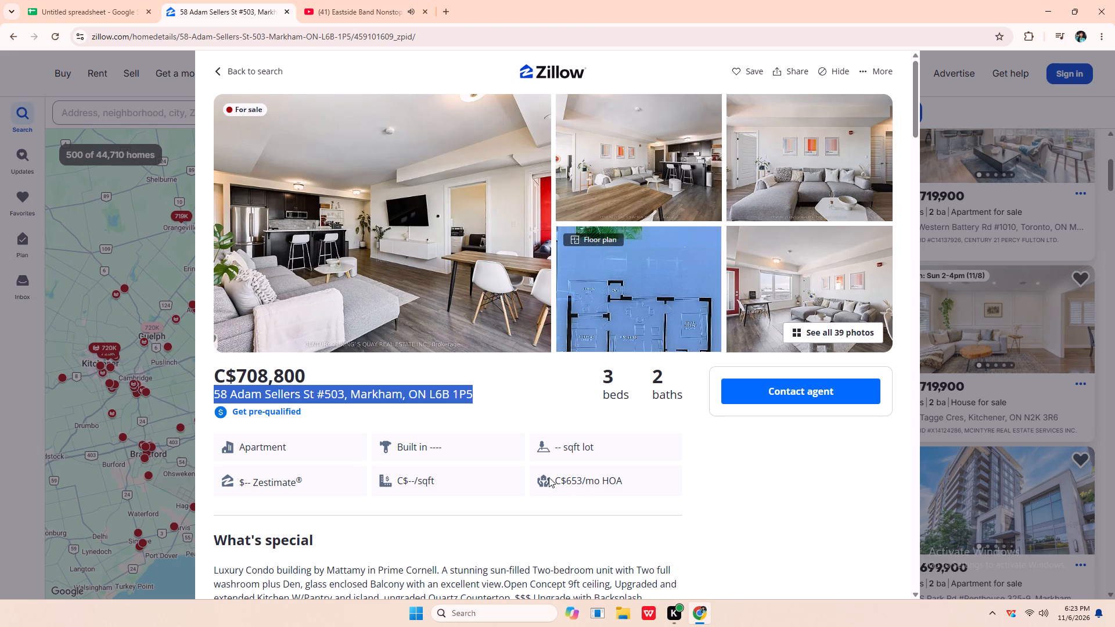
{"action": "left_click_drag", "start_coordinate": [553, 477], "coordinate": [632, 482]}
{"action": "key", "text": "ctrl+c"}
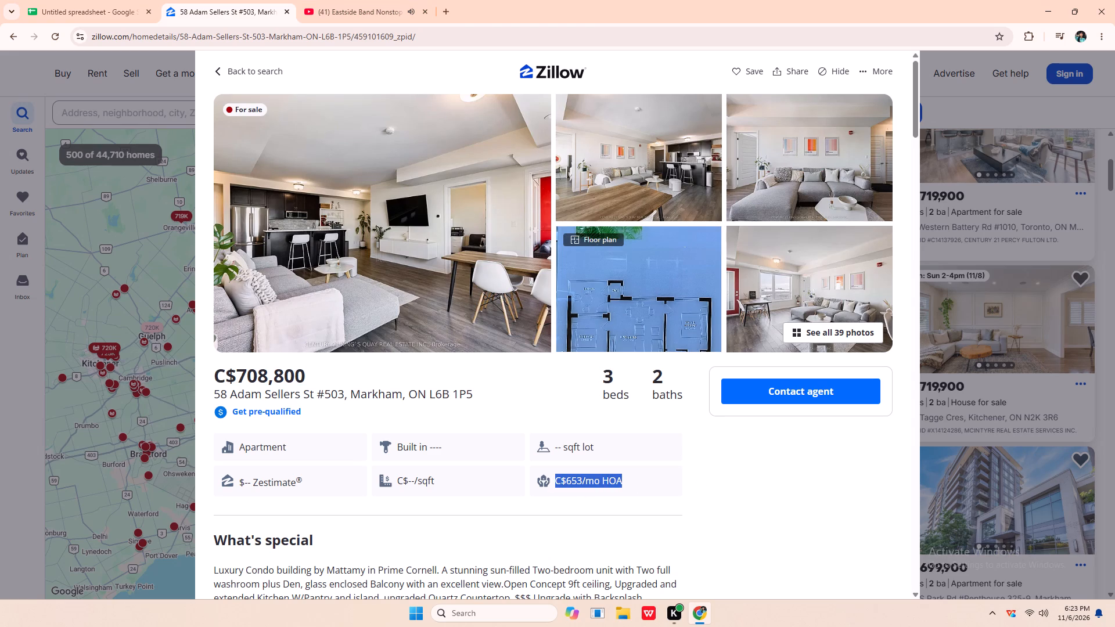
{"action": "left_click", "coordinate": [93, 14]}
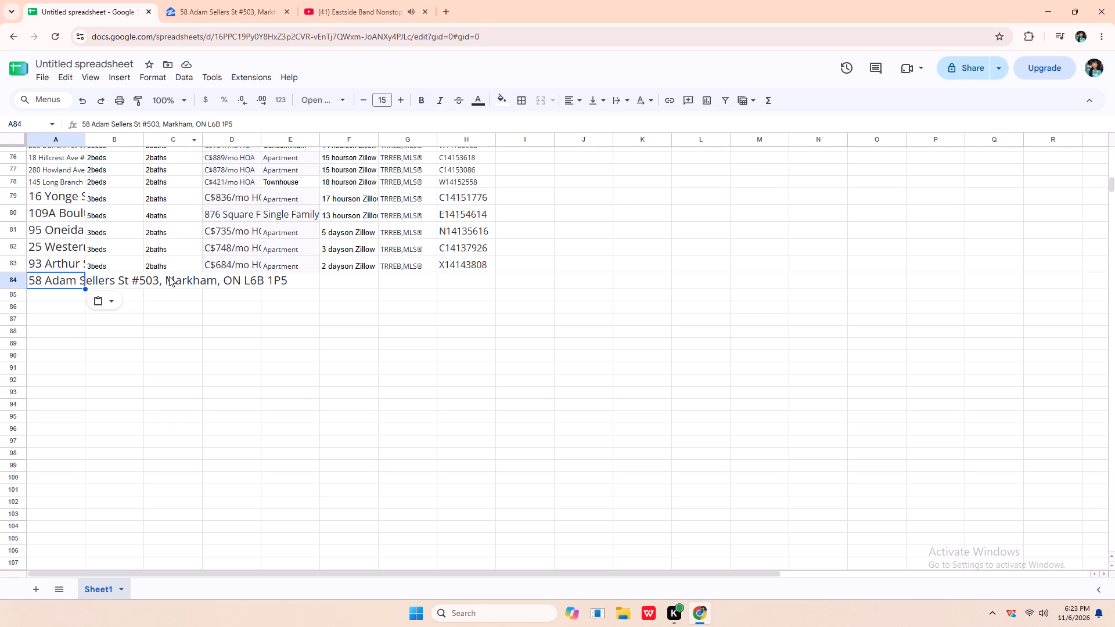
{"action": "left_click", "coordinate": [234, 276]}
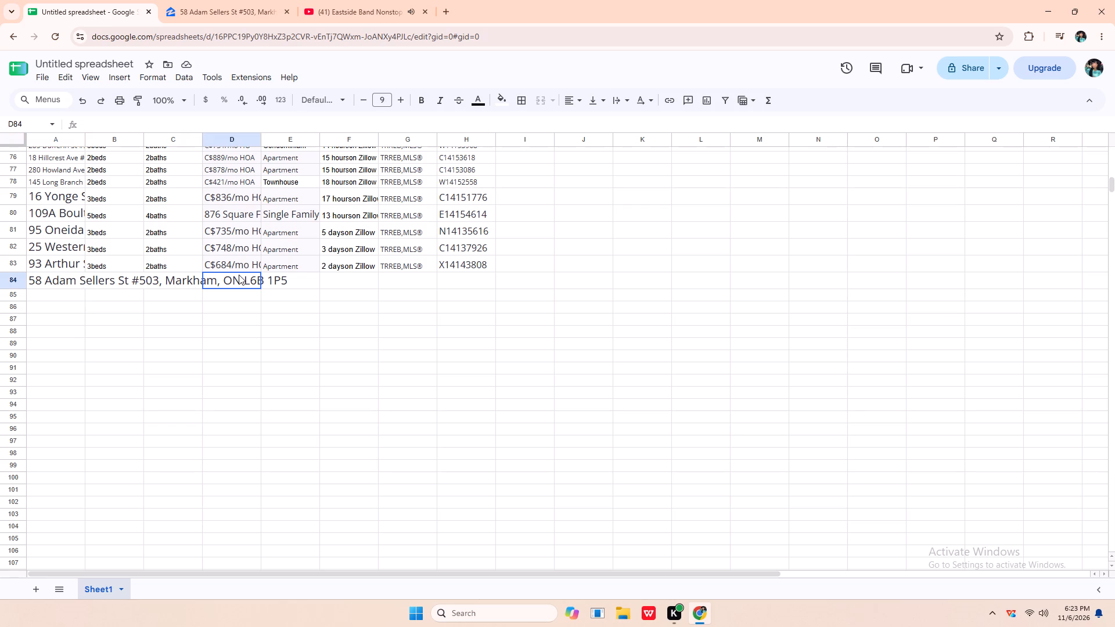
{"action": "key", "text": "ctrl+v"}
Enter "3beds" in cell B84 and "2baths" in cell C84.
{"action": "key", "text": "Left"}
{"action": "key", "text": "Left"}
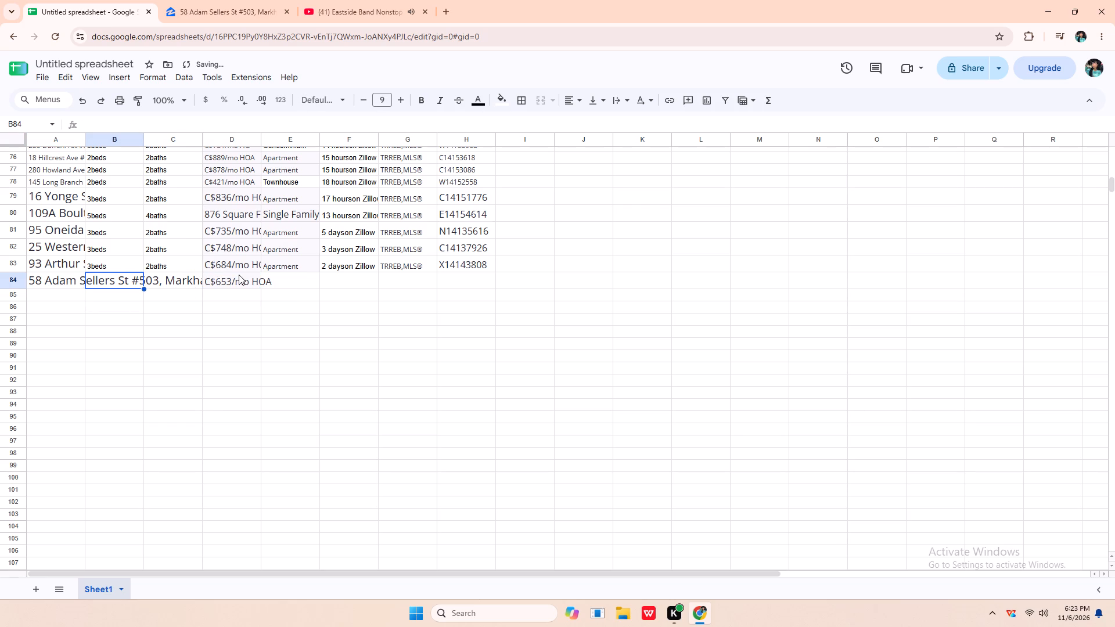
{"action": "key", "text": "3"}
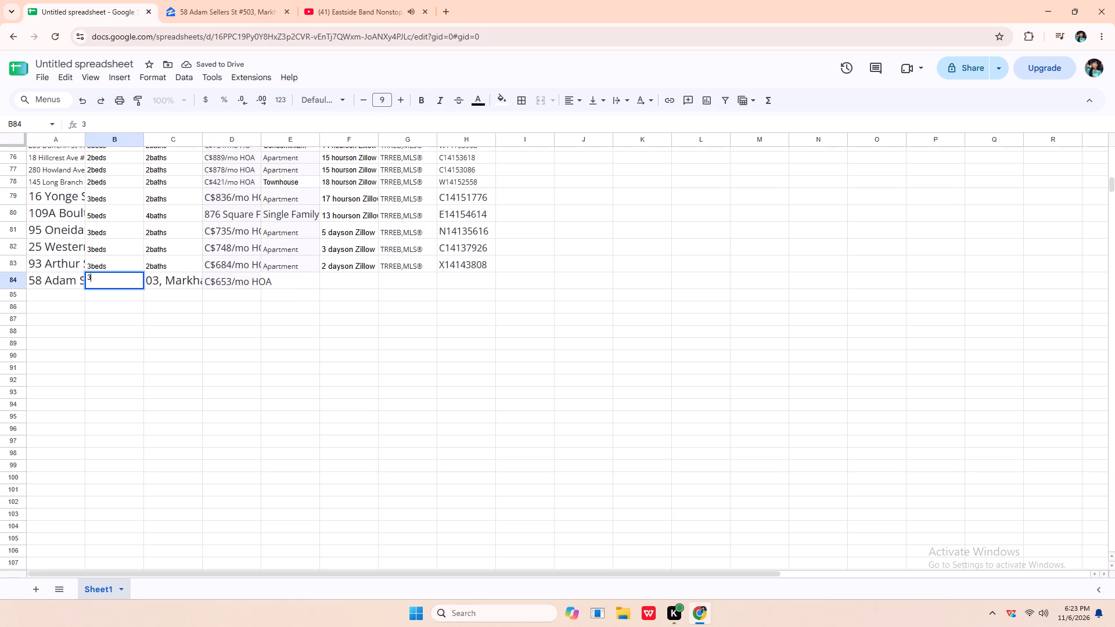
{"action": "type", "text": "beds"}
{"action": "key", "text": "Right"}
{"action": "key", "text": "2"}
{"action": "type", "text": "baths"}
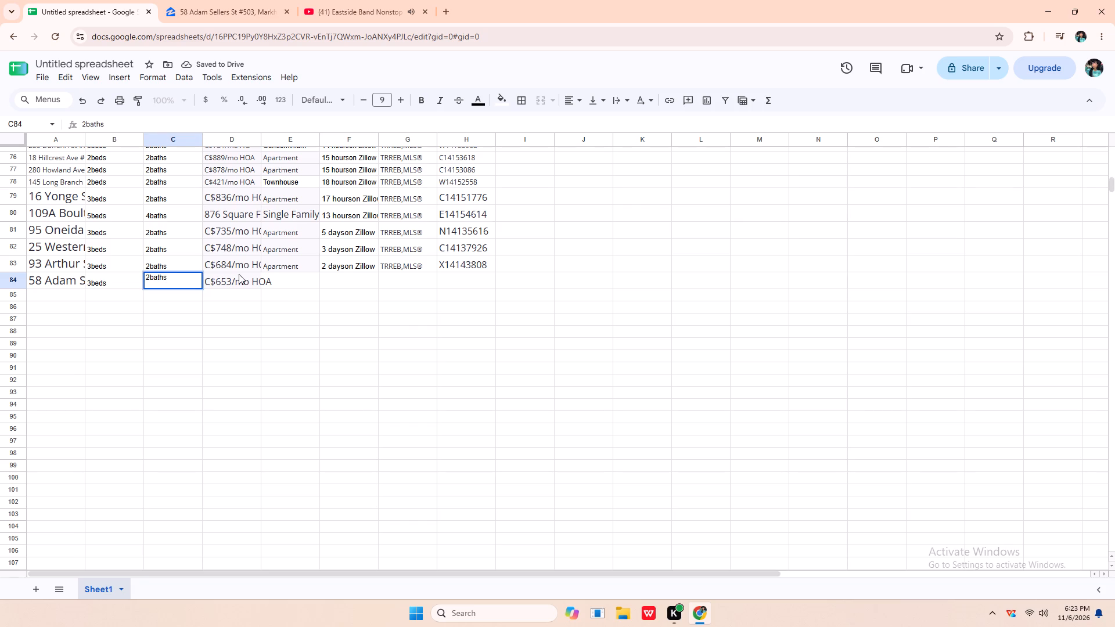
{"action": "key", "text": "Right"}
Copy the property type "Apartment" from cell E83 into cell E84.
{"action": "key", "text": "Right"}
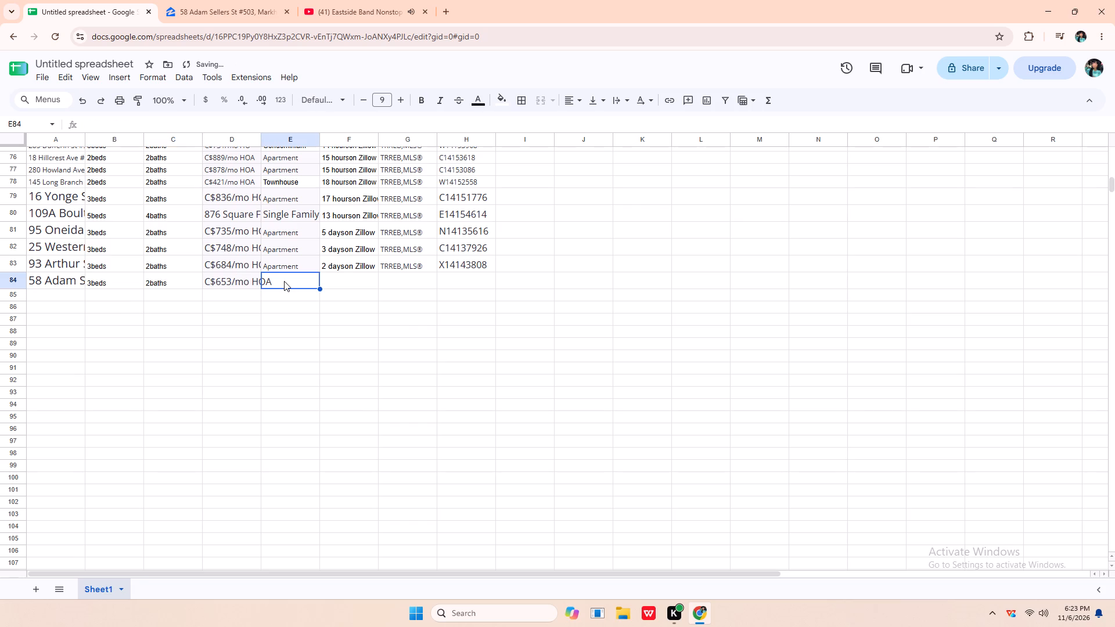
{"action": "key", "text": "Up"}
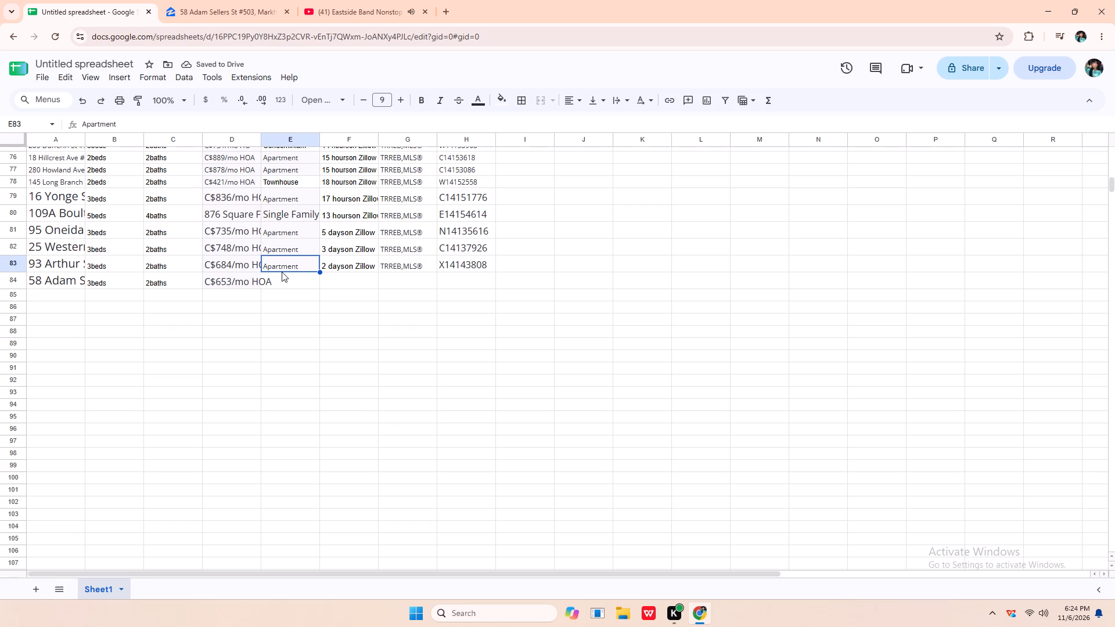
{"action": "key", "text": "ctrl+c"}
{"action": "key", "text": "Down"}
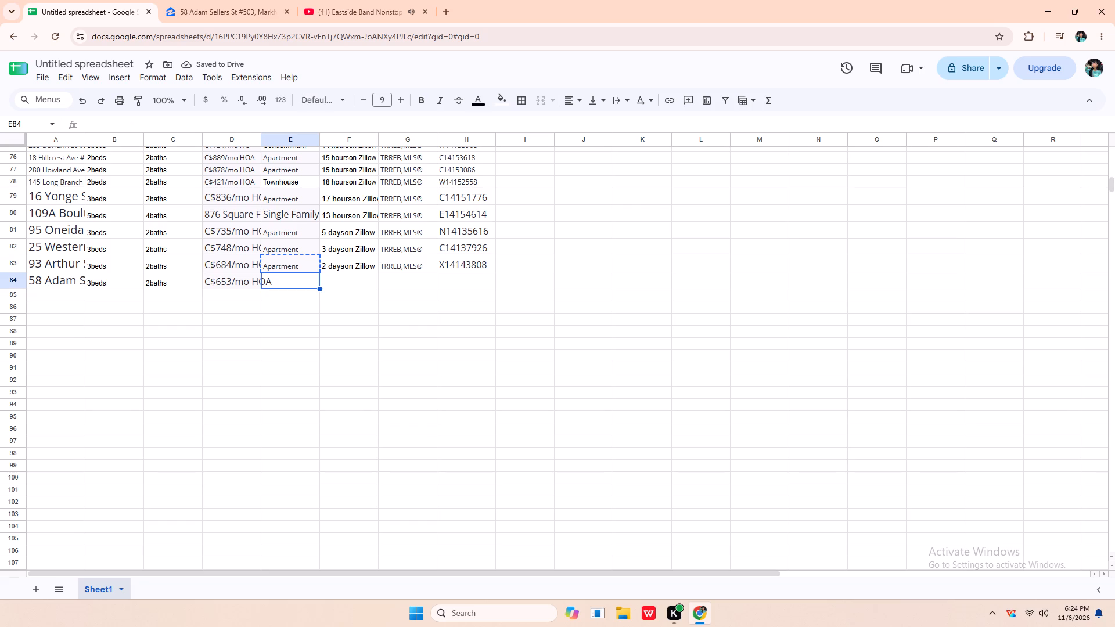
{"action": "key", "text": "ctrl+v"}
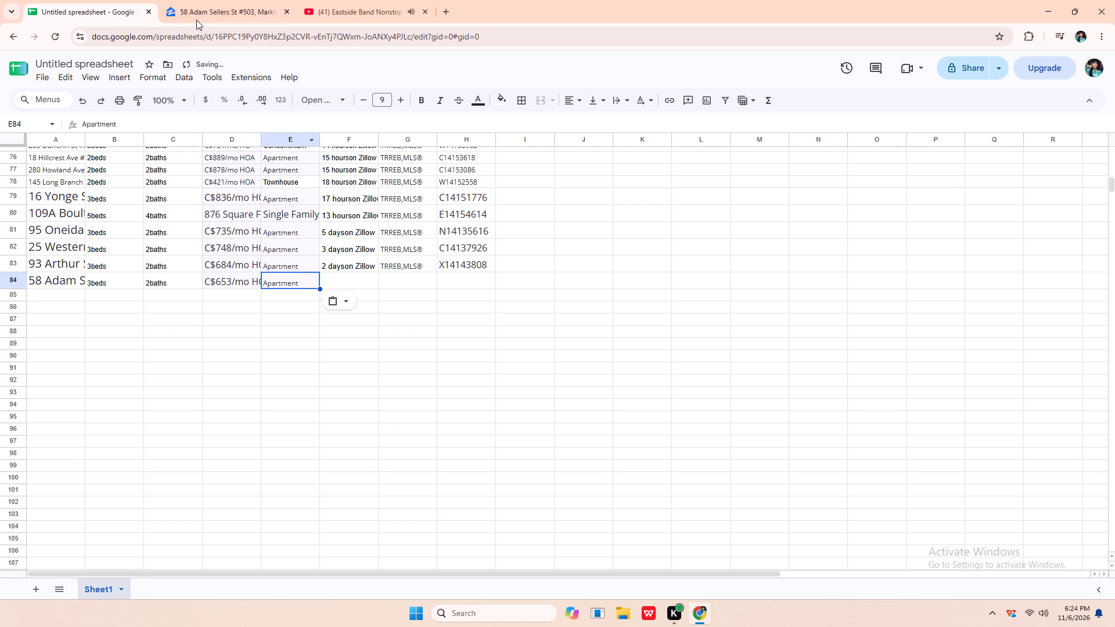
Copy the listing age "2 days on Zillow" from the 58 Adam Sellers St listing into cell F84 of the spreadsheet.
{"action": "left_click", "coordinate": [205, 15]}
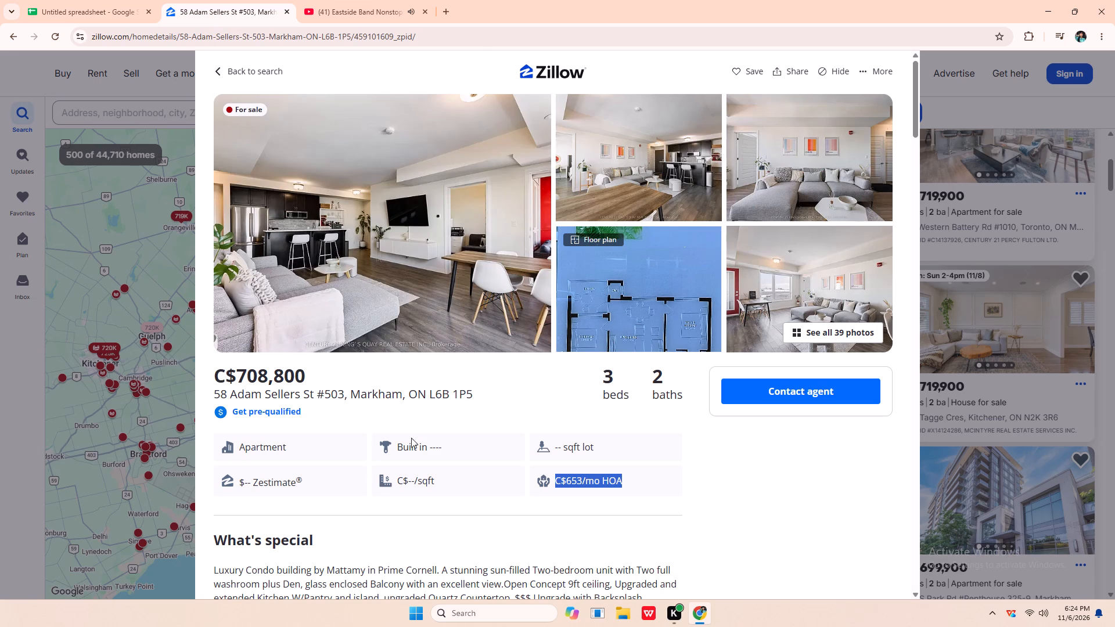
{"action": "scroll", "coordinate": [428, 503], "scroll_direction": "down", "scroll_amount": 6}
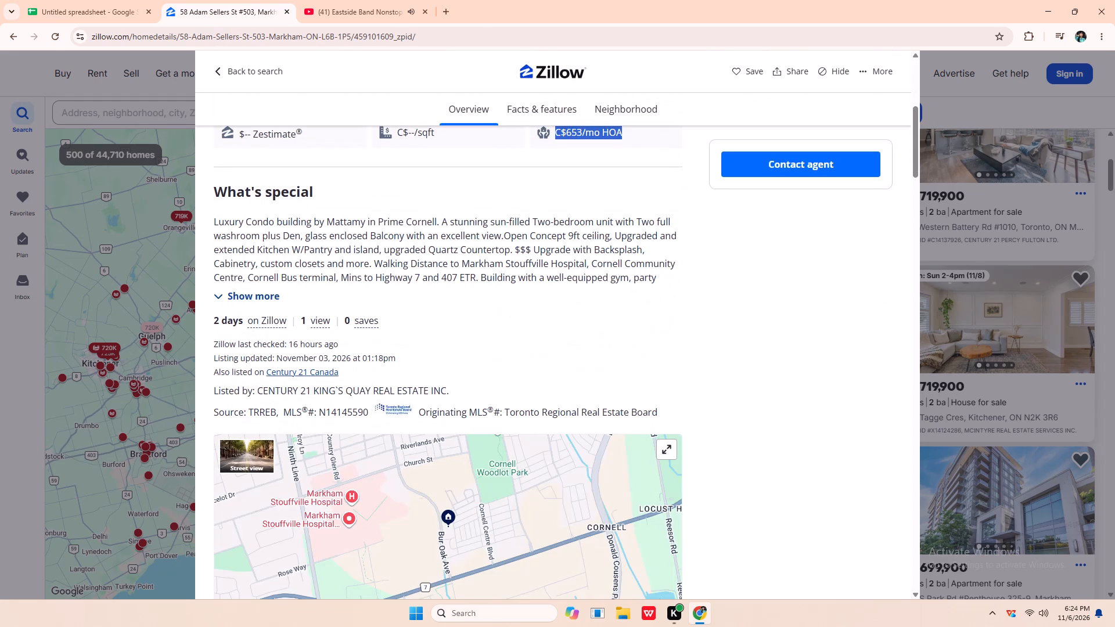
{"action": "left_click_drag", "start_coordinate": [209, 321], "coordinate": [287, 326]}
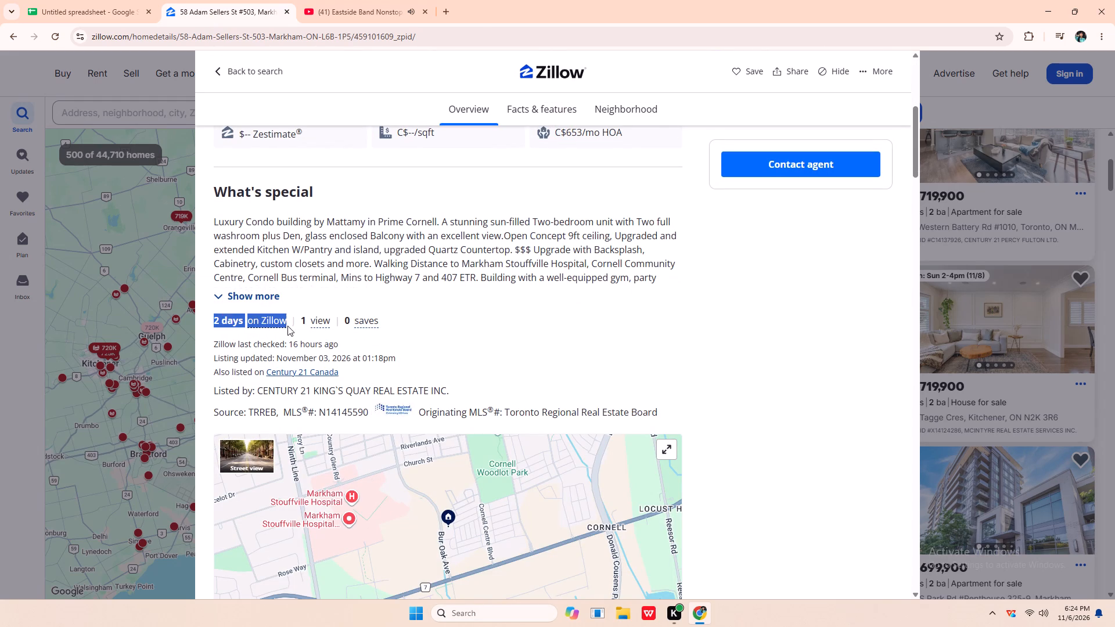
{"action": "left_click_drag", "start_coordinate": [287, 326], "coordinate": [293, 326]}
{"action": "key", "text": "ctrl+c"}
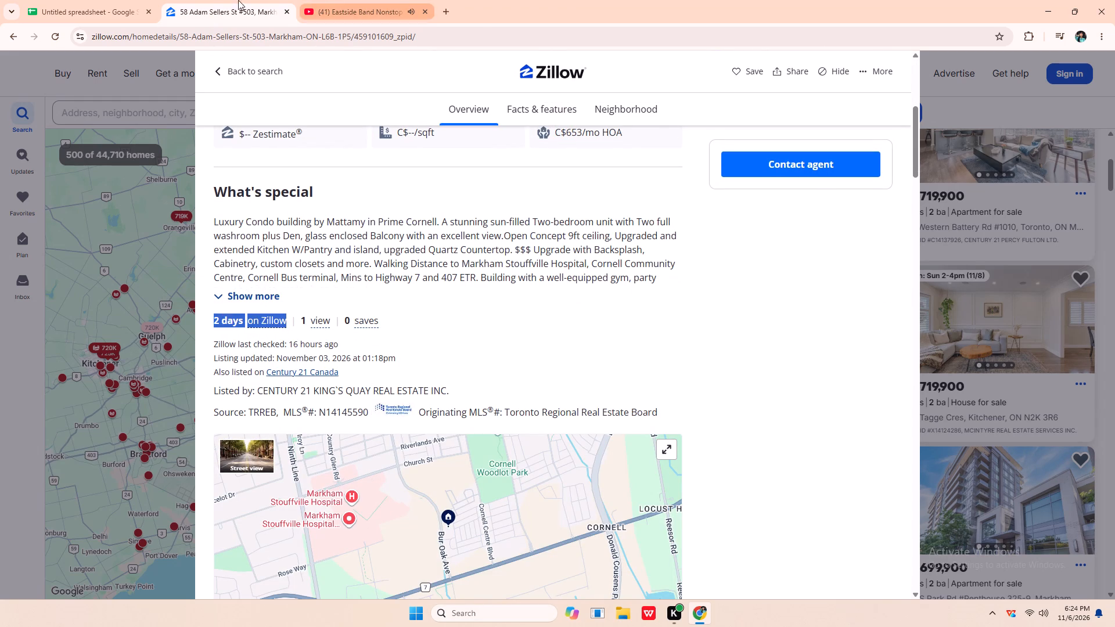
{"action": "left_click", "coordinate": [116, 9]}
{"action": "left_click", "coordinate": [358, 283]}
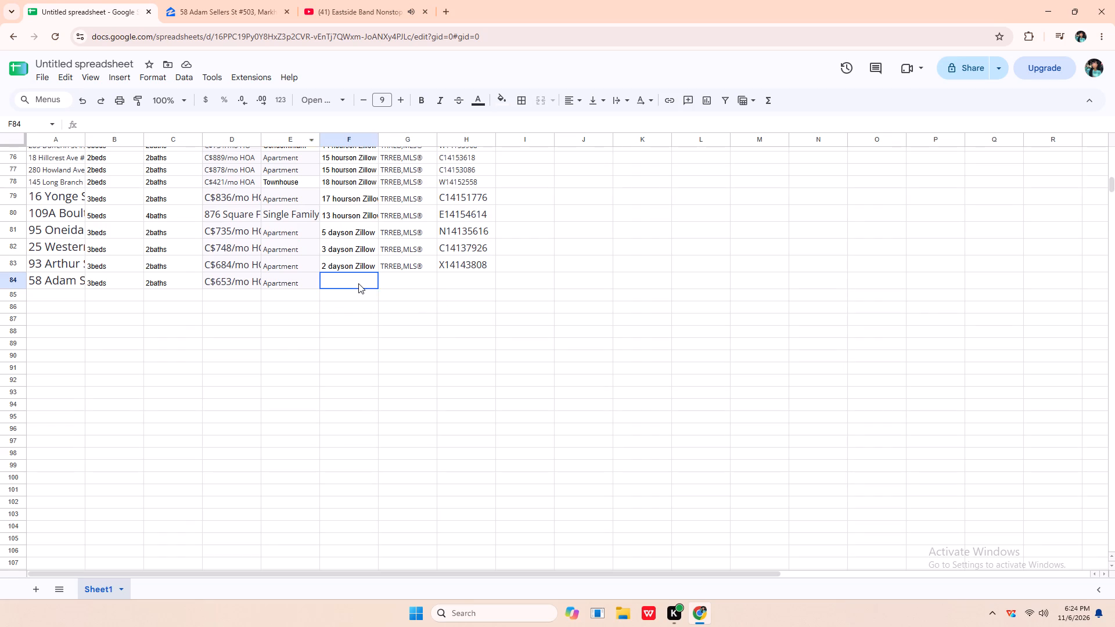
{"action": "key", "text": "ctrl+v"}
Copy the source "TRREB,MLS®" from cell G83 into cell G84.
{"action": "left_click", "coordinate": [402, 260]}
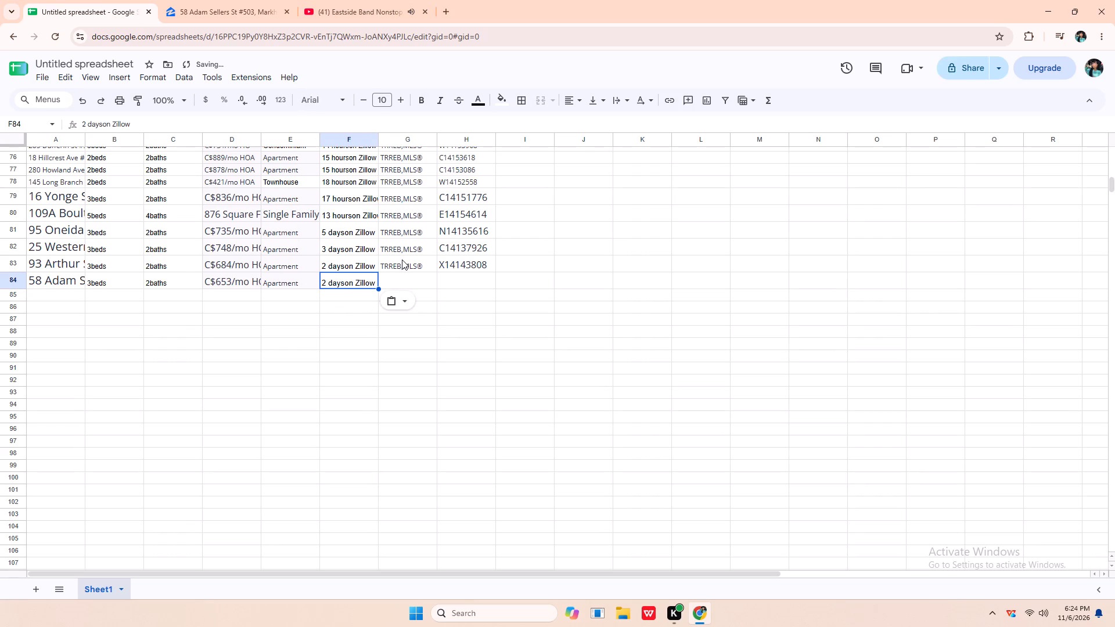
{"action": "key", "text": "ctrl+c"}
{"action": "key", "text": "Down"}
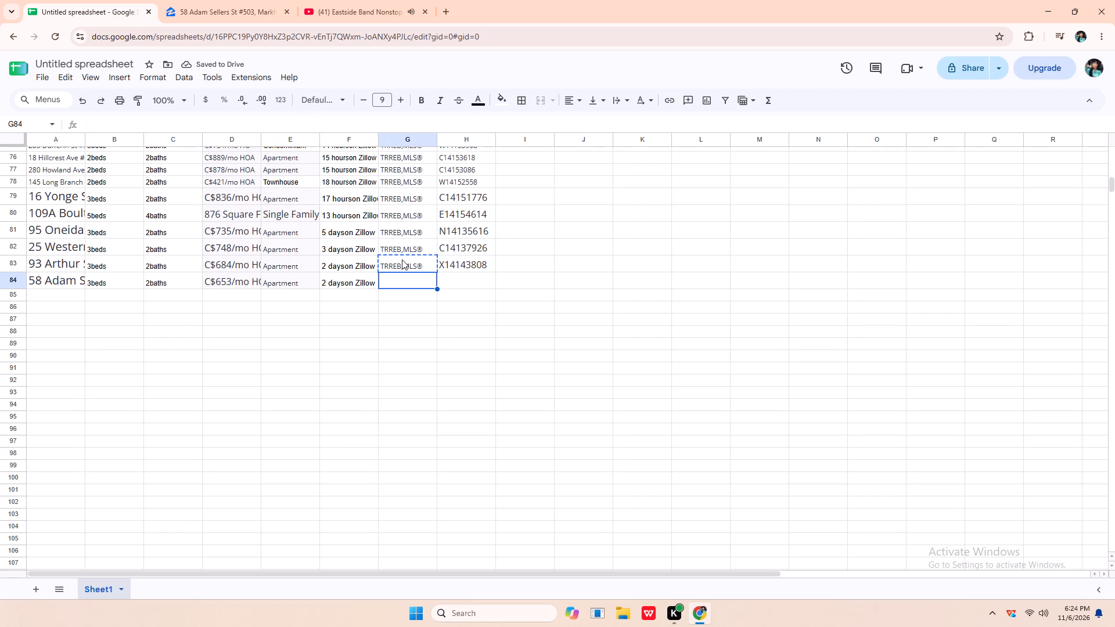
{"action": "key", "text": "ctrl+v"}
Copy the MLS number N14145590 from the 58 Adam Sellers St listing on Zillow into cell H84 of the spreadsheet.
{"action": "left_click", "coordinate": [215, 11]}
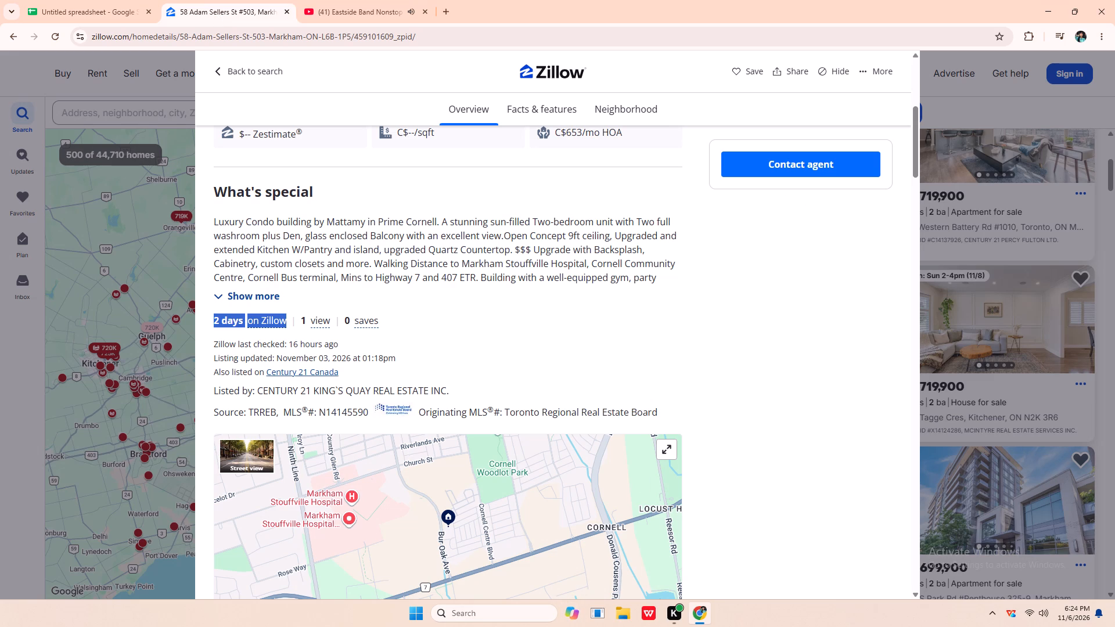
{"action": "left_click_drag", "start_coordinate": [315, 413], "coordinate": [380, 412]}
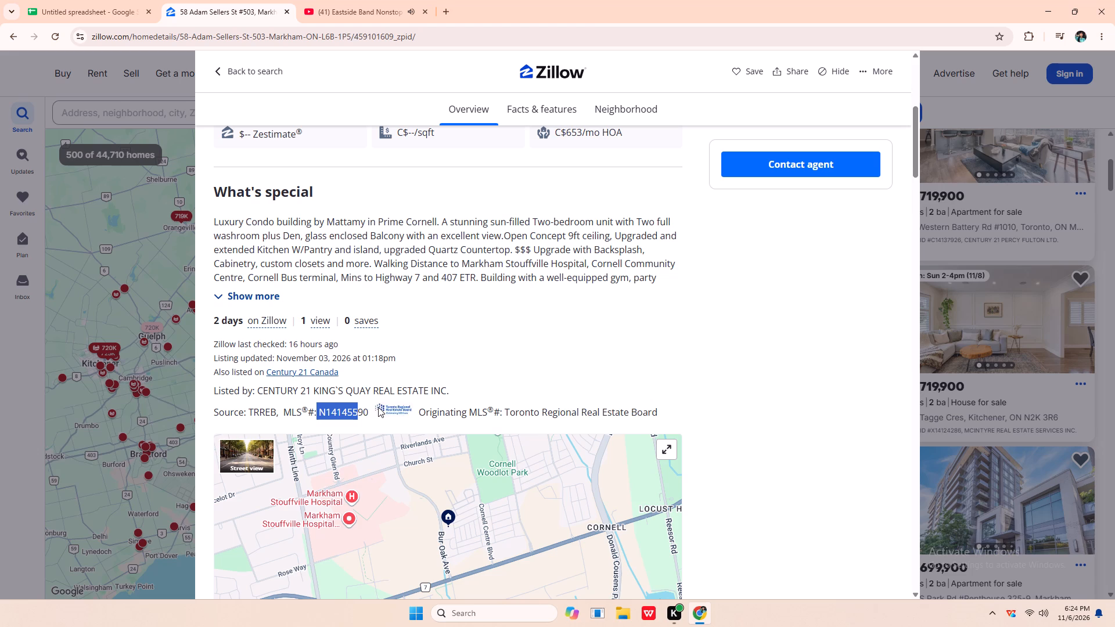
{"action": "key", "text": "ctrl+c"}
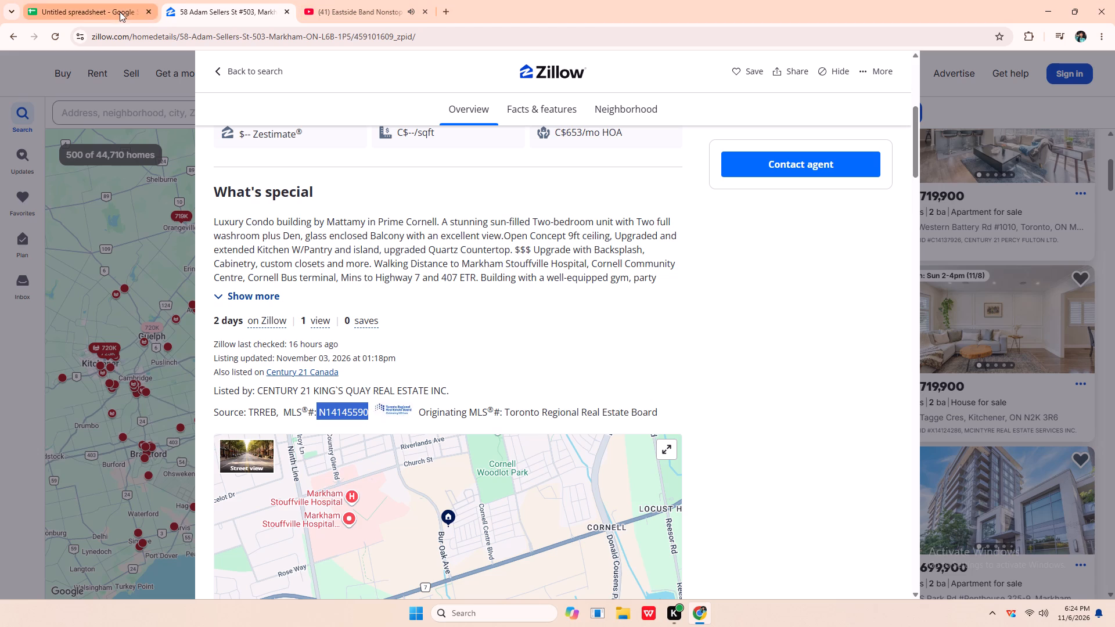
{"action": "left_click", "coordinate": [119, 10]}
{"action": "left_click", "coordinate": [470, 279]}
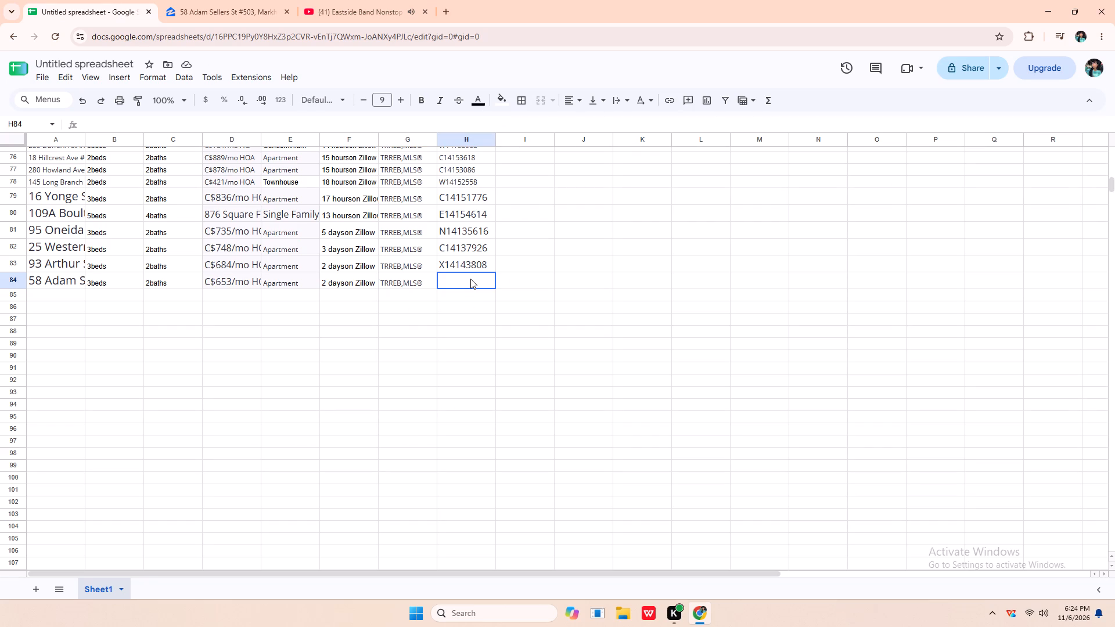
{"action": "key", "text": "ctrl+v"}
Return to the Zillow search results and open the C$719,900 apartment listing at 125 Western Battery Rd, Toronto.
{"action": "left_click", "coordinate": [214, 9]}
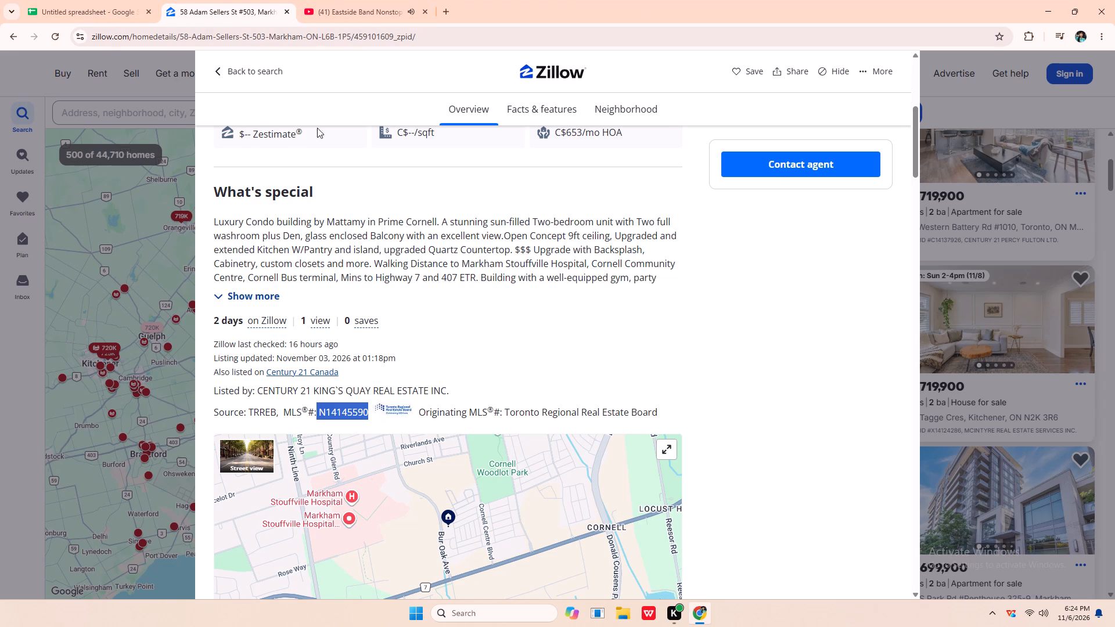
{"action": "left_click", "coordinate": [231, 69]}
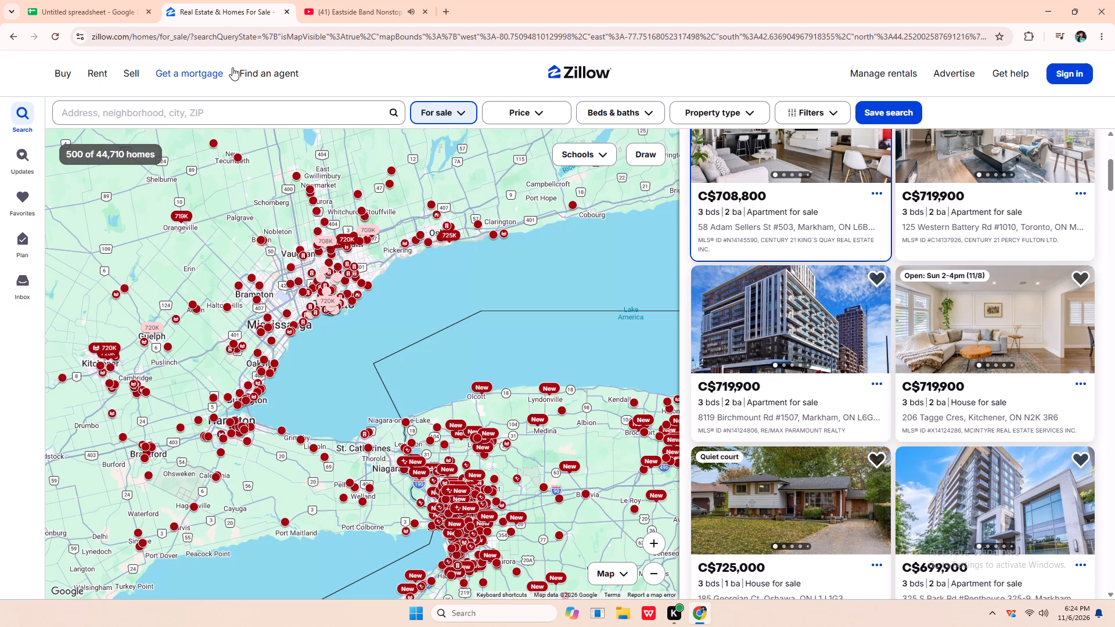
{"action": "left_click", "coordinate": [1021, 224]}
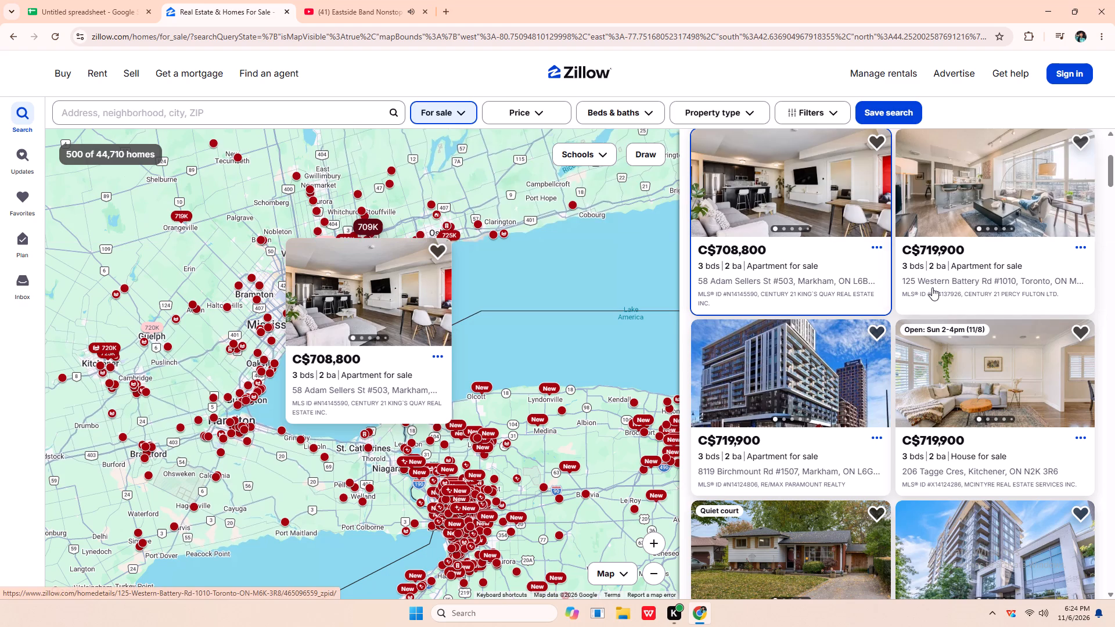
{"action": "left_click", "coordinate": [966, 265]}
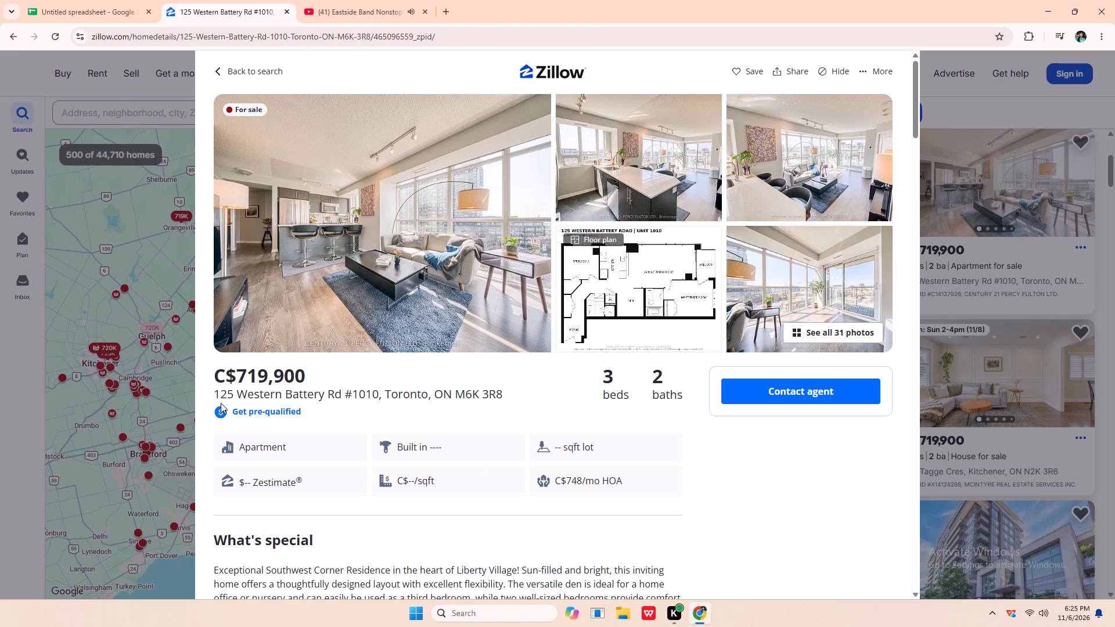
{"action": "left_click_drag", "start_coordinate": [214, 392], "coordinate": [545, 384]}
{"action": "left_click_drag", "start_coordinate": [211, 394], "coordinate": [230, 391]}
{"action": "left_click_drag", "start_coordinate": [230, 391], "coordinate": [258, 391]}
{"action": "left_click_drag", "start_coordinate": [508, 392], "coordinate": [343, 391]}
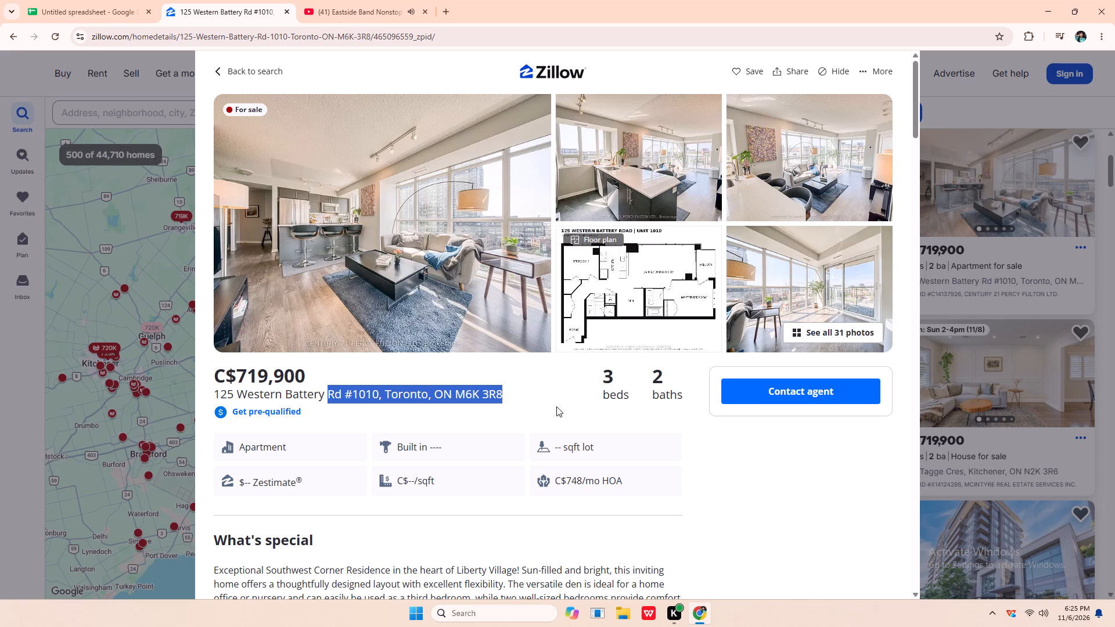
{"action": "left_click", "coordinate": [498, 370]}
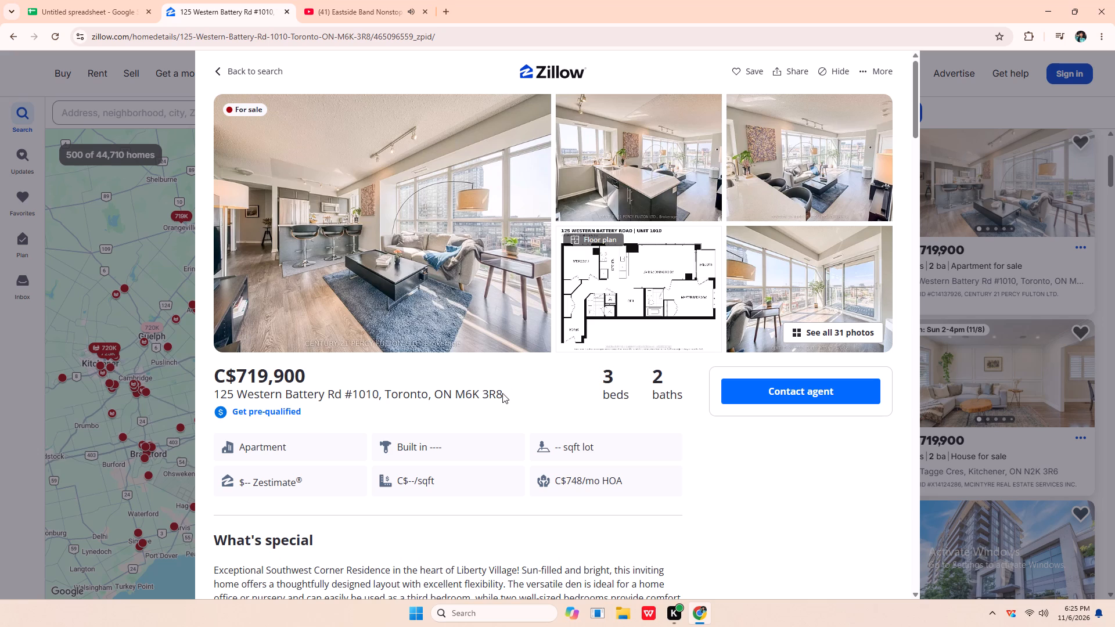
{"action": "left_click_drag", "start_coordinate": [502, 393], "coordinate": [218, 390]}
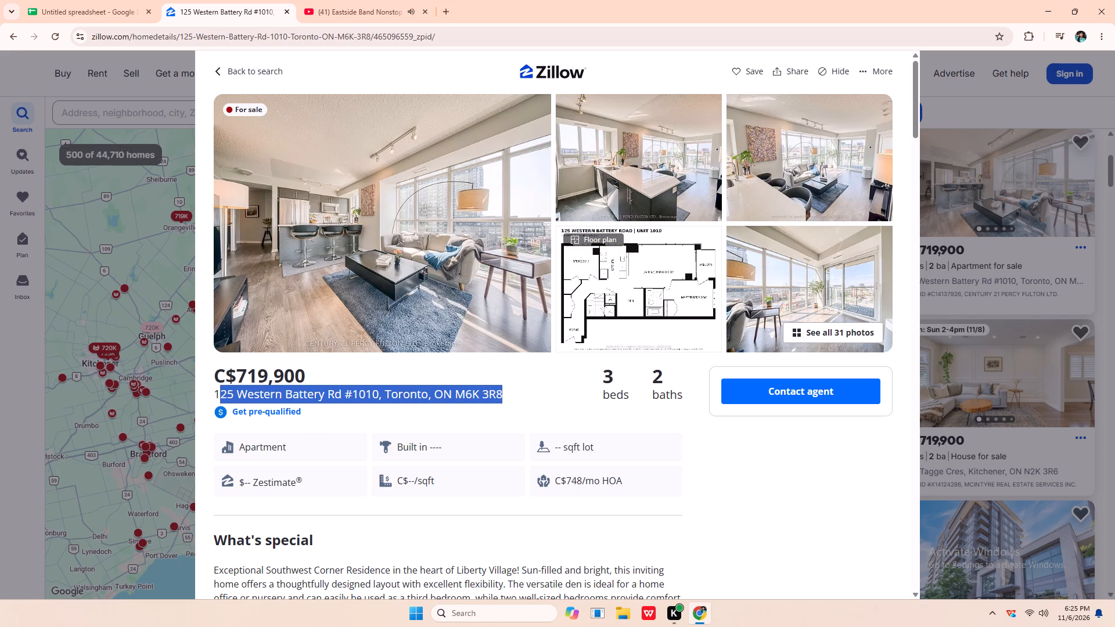
{"action": "left_click_drag", "start_coordinate": [218, 390], "coordinate": [217, 390]}
{"action": "key", "text": "ctrl+c"}
{"action": "left_click", "coordinate": [118, 10]}
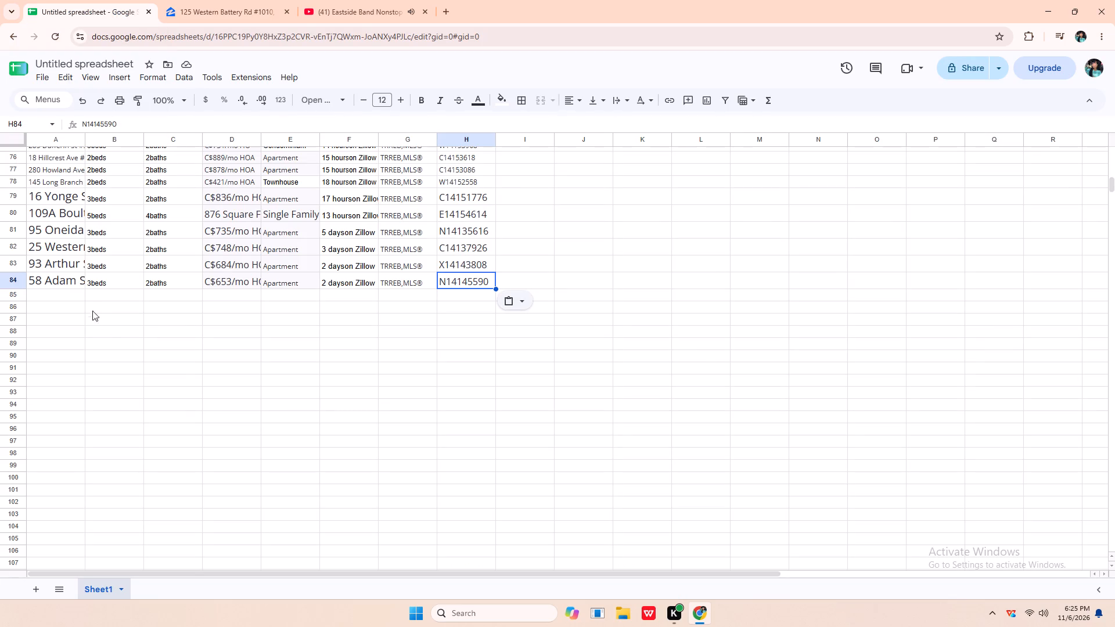
{"action": "left_click", "coordinate": [69, 288]}
{"action": "left_click", "coordinate": [74, 297]}
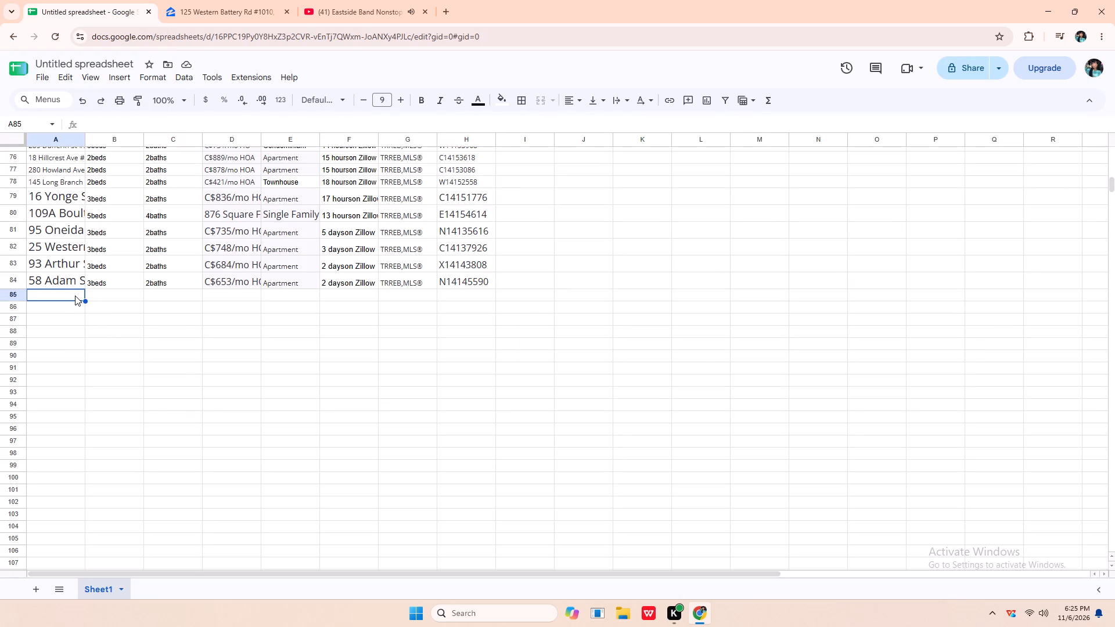
{"action": "key", "text": "ctrl+v"}
Copy the fee "C$748/mo HOA" from the 125 Western Battery Rd listing on Zillow into cell D85 of the spreadsheet.
{"action": "left_click", "coordinate": [224, 9]}
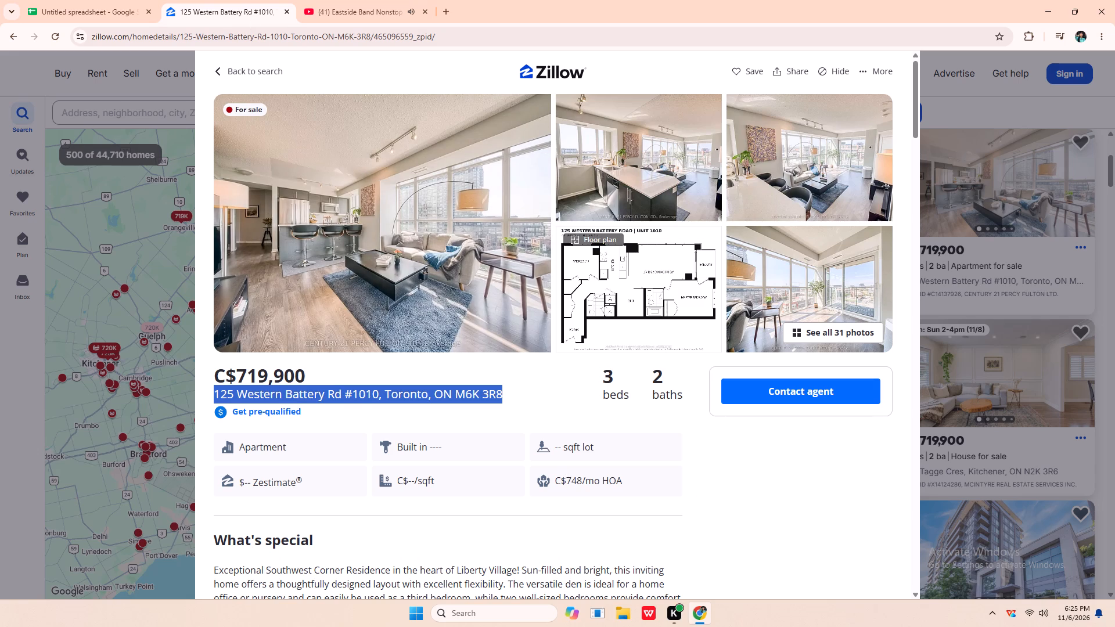
{"action": "left_click_drag", "start_coordinate": [554, 476], "coordinate": [627, 475]}
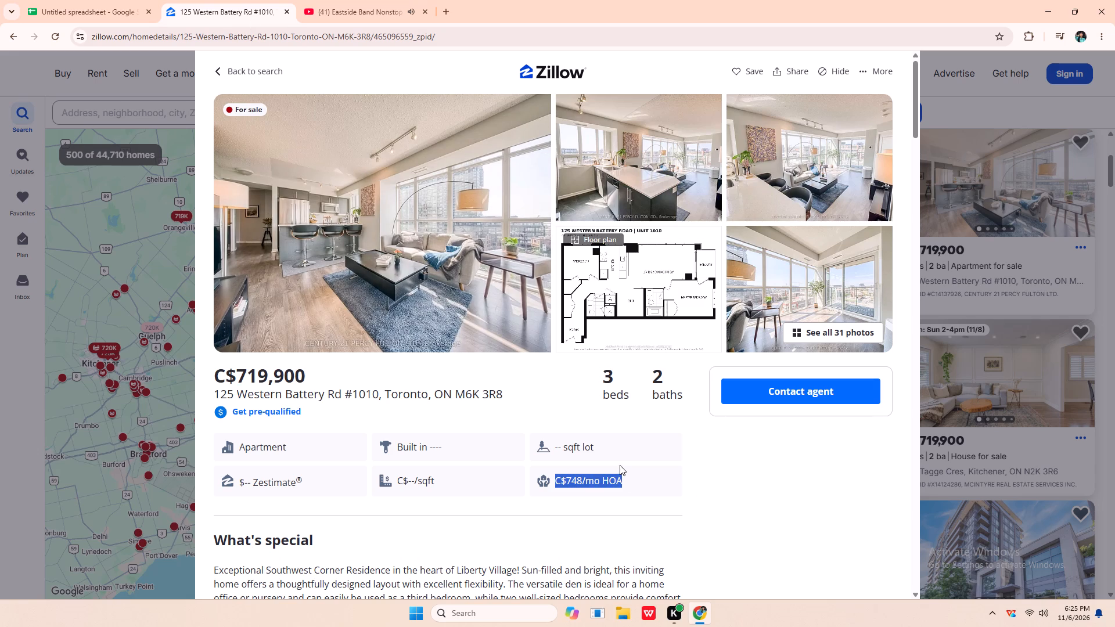
{"action": "key", "text": "ctrl+c"}
{"action": "left_click", "coordinate": [113, 13]}
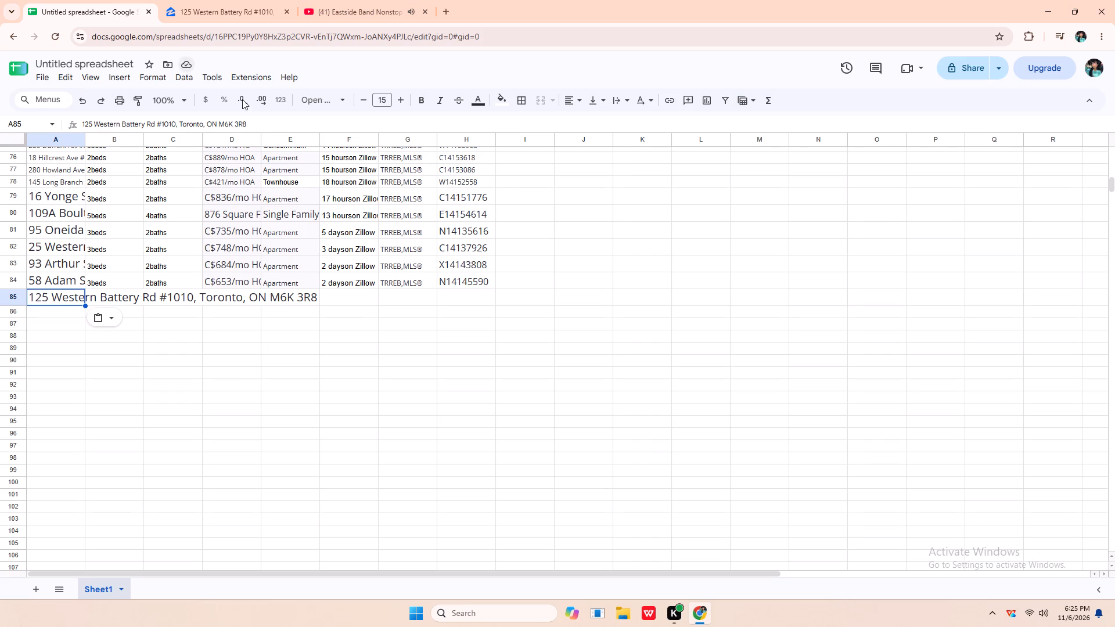
{"action": "left_click", "coordinate": [240, 298]}
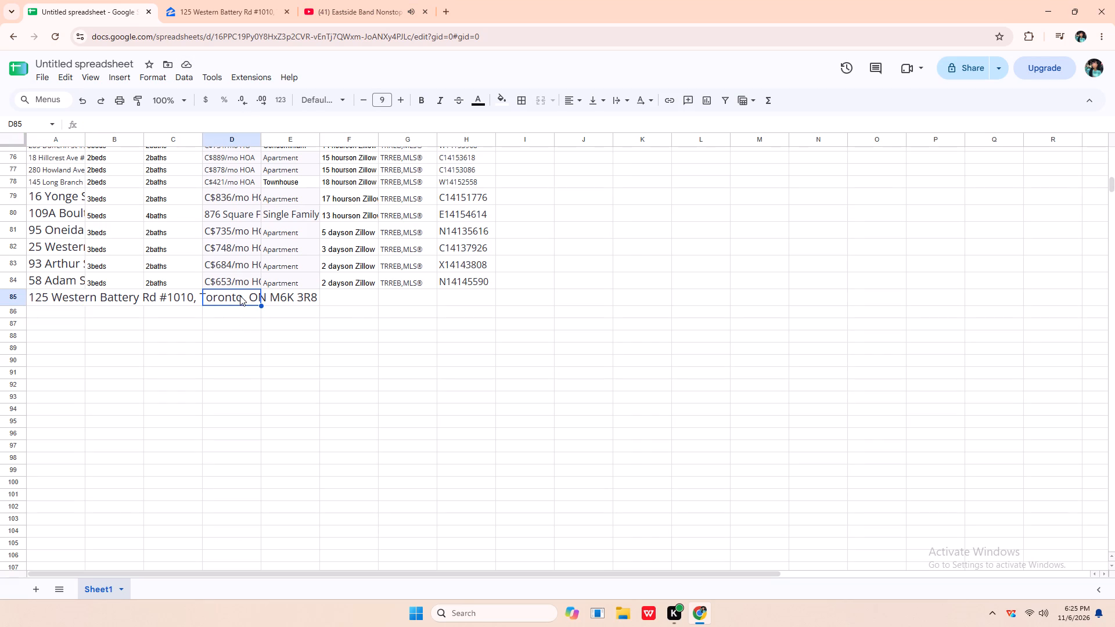
{"action": "key", "text": "ctrl+v"}
Enter "3beds" in cell B85 and "2baths" in cell C85.
{"action": "key", "text": "Left"}
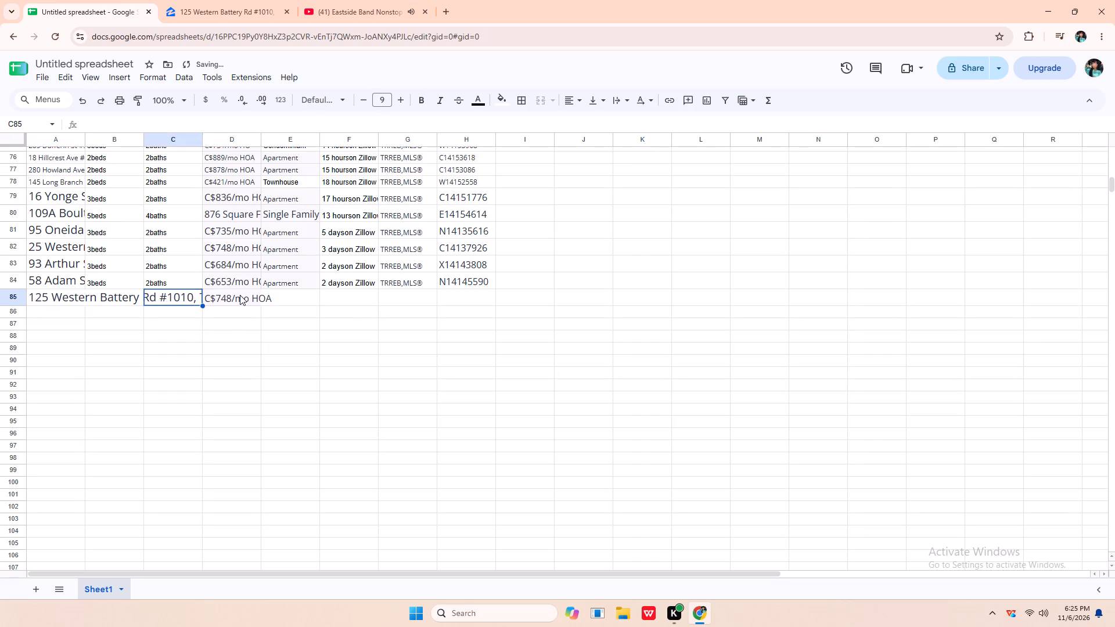
{"action": "key", "text": "Left"}
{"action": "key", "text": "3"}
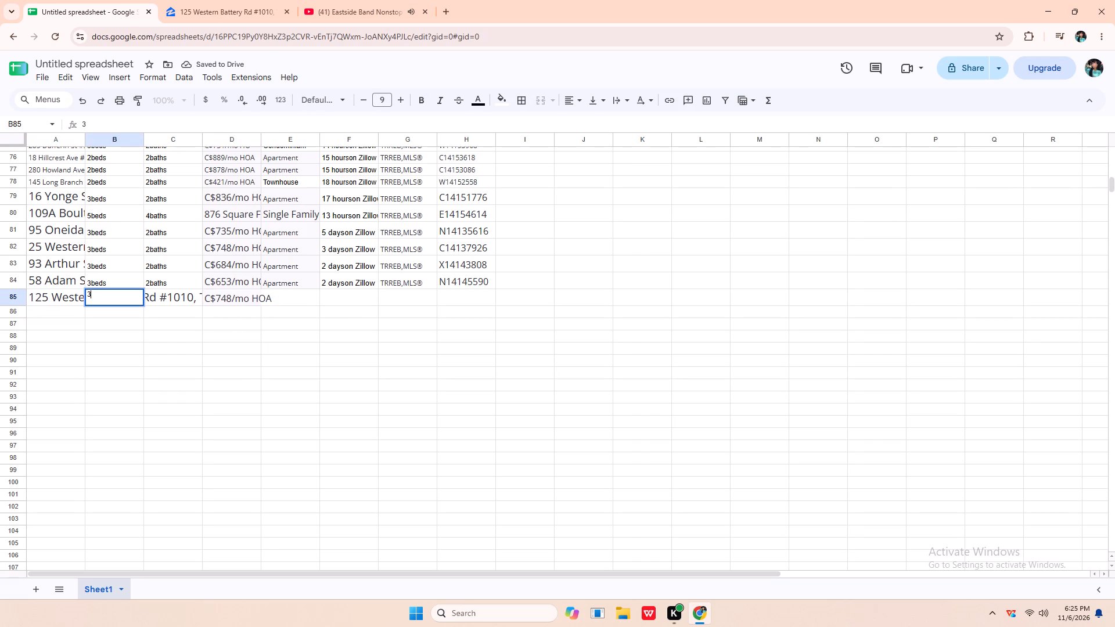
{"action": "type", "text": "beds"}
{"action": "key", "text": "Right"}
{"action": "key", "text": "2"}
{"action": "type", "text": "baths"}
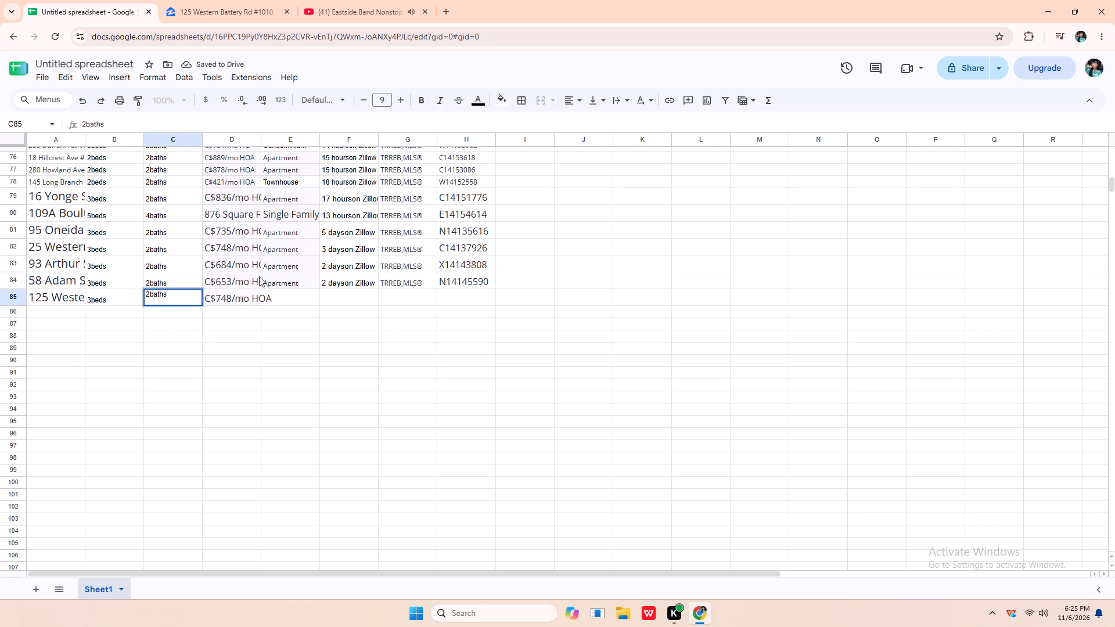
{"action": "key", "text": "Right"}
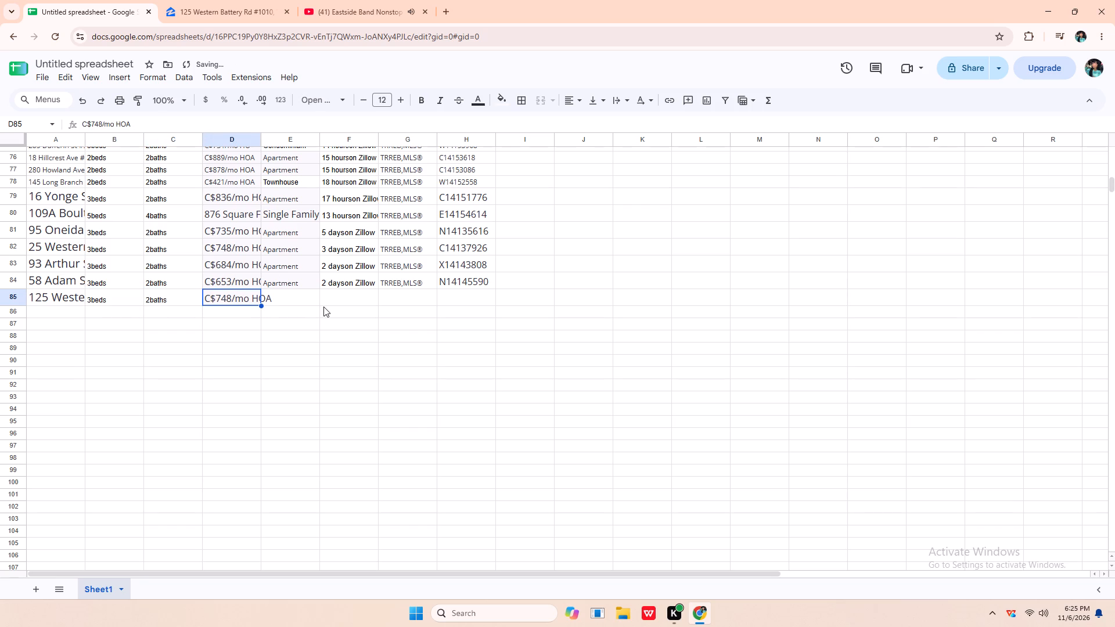
Copy the property type "Apartment" from cell E84 into cell E85.
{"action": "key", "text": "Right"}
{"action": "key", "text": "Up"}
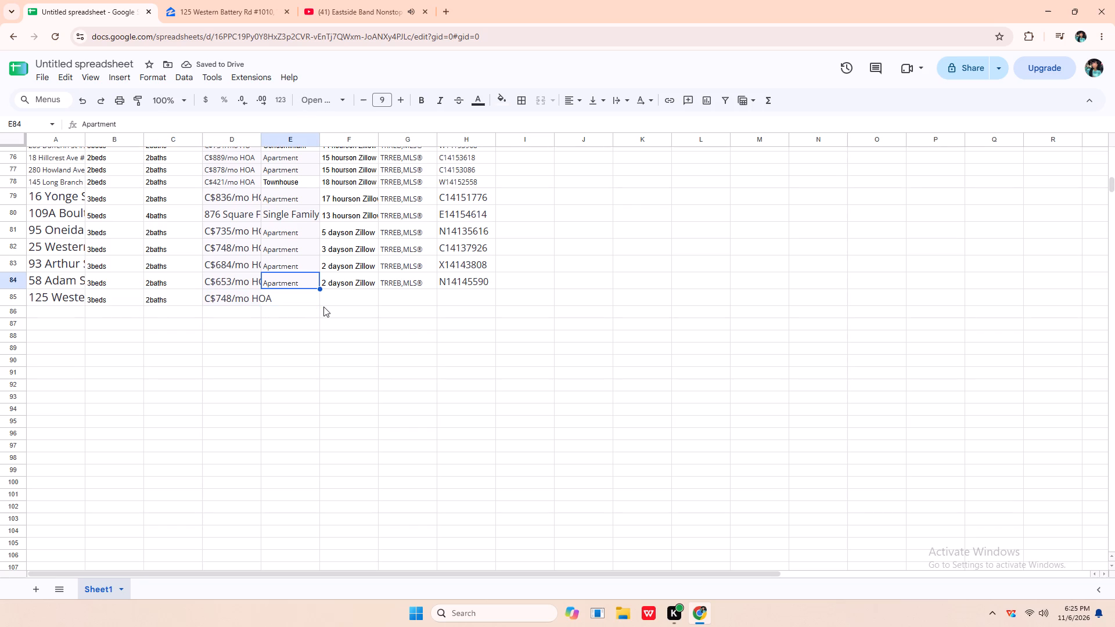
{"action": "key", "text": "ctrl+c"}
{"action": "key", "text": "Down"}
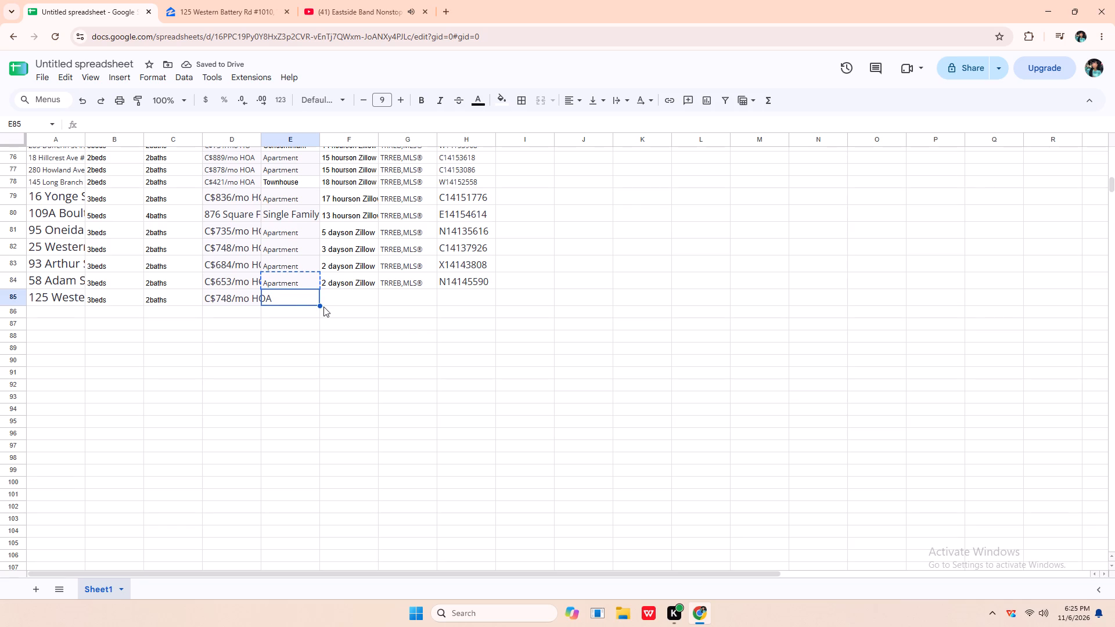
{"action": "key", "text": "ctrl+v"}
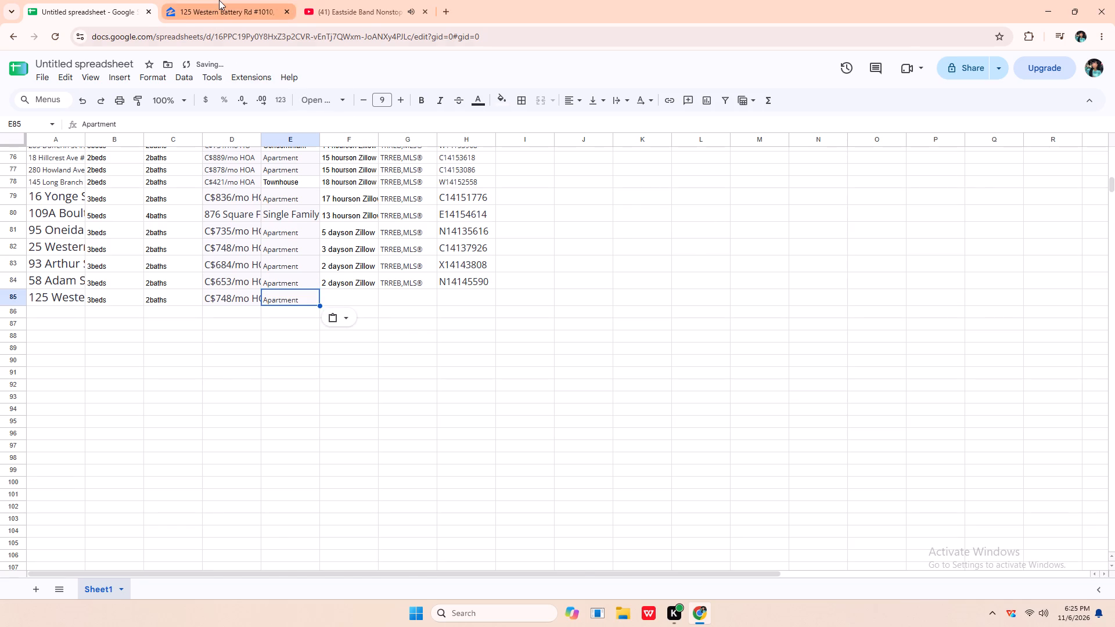
{"action": "left_click", "coordinate": [219, 0]}
{"action": "scroll", "coordinate": [527, 403], "scroll_direction": "down", "scroll_amount": 6}
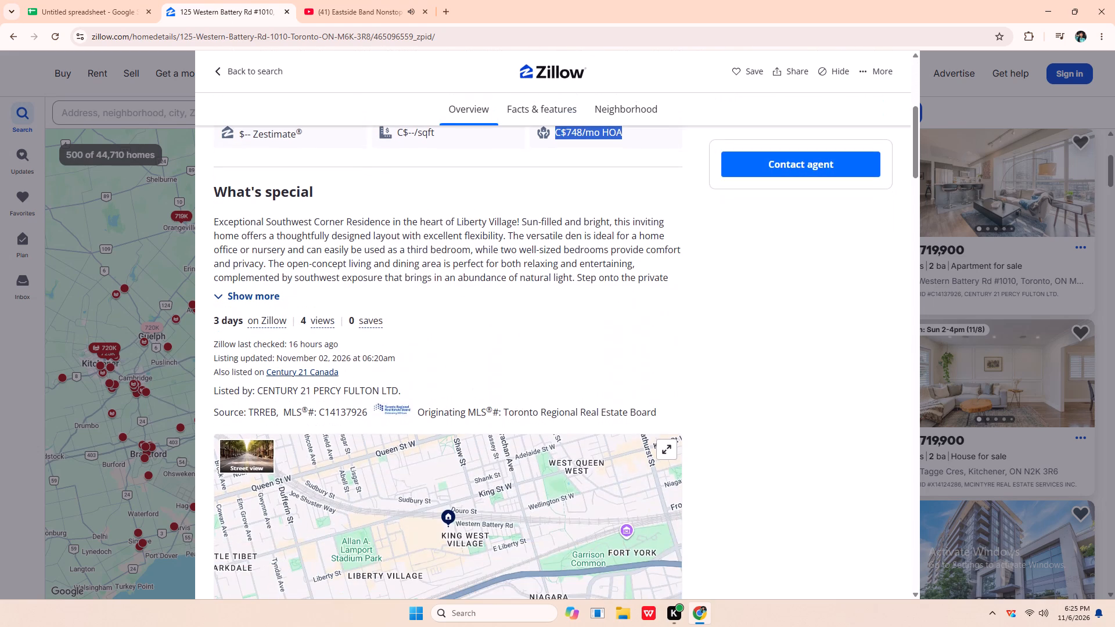
{"action": "left_click_drag", "start_coordinate": [208, 320], "coordinate": [245, 313]}
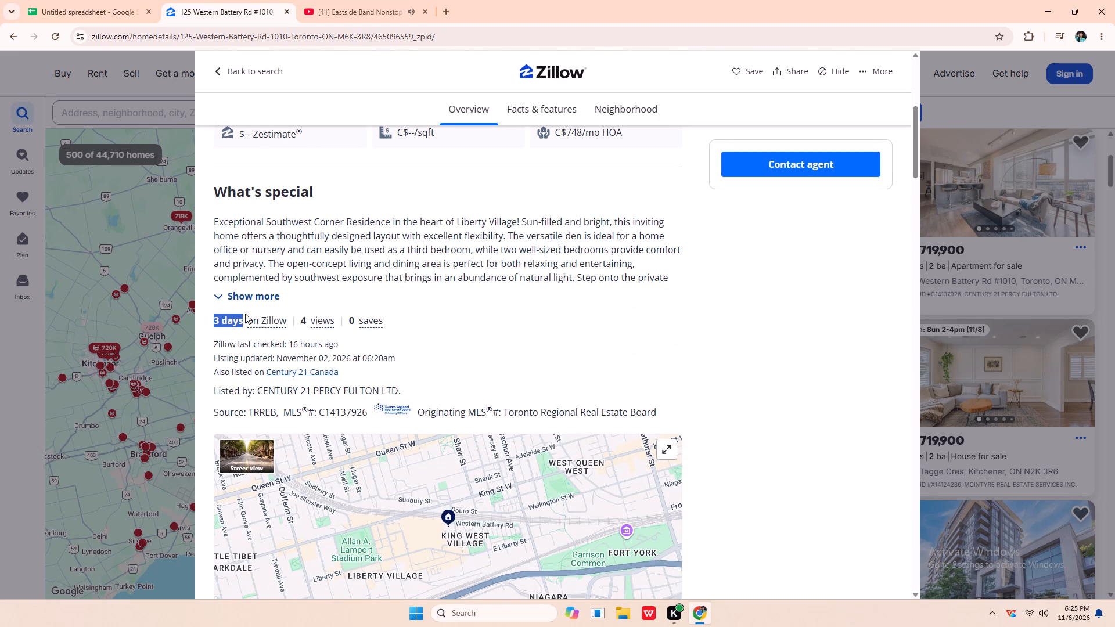
{"action": "left_click_drag", "start_coordinate": [245, 313], "coordinate": [290, 318]}
{"action": "key", "text": "ctrl+c"}
{"action": "left_click", "coordinate": [118, 7]}
{"action": "left_click", "coordinate": [362, 294]}
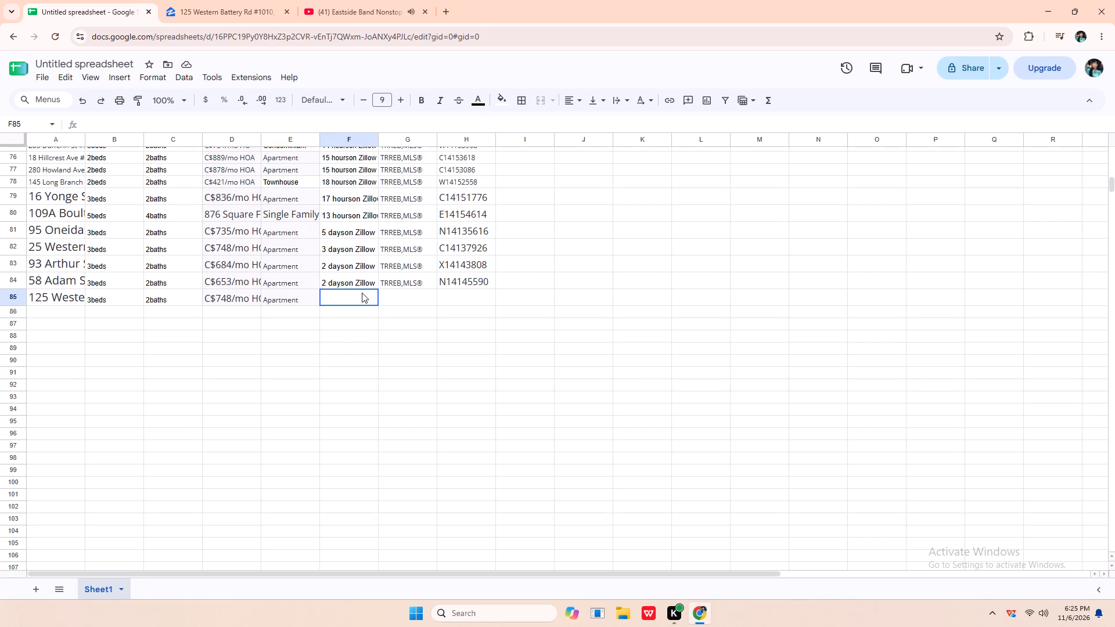
{"action": "key", "text": "ctrl+v"}
Copy the source "TRREB,MLS®" from cell G84 into cell G85.
{"action": "left_click", "coordinate": [404, 283]}
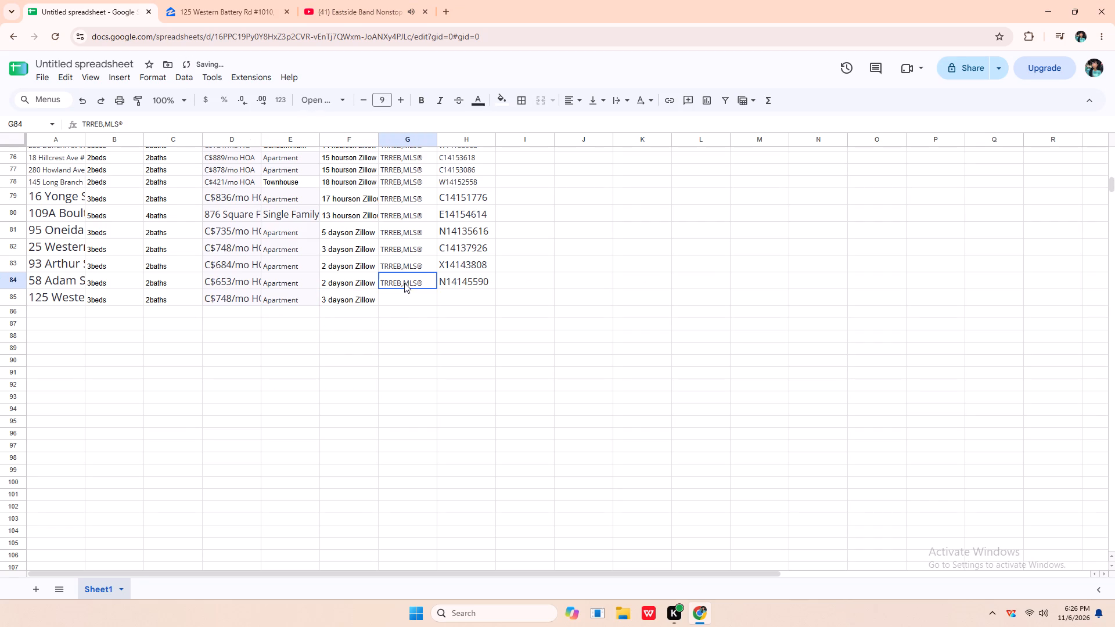
{"action": "key", "text": "ctrl+c"}
{"action": "key", "text": "Down"}
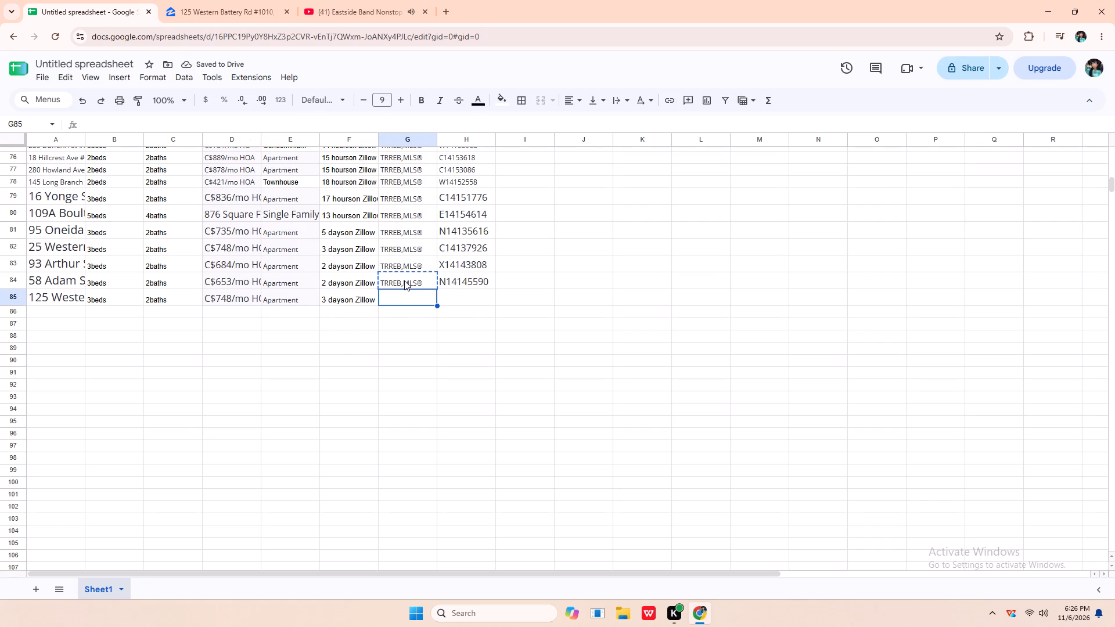
{"action": "key", "text": "ctrl+v"}
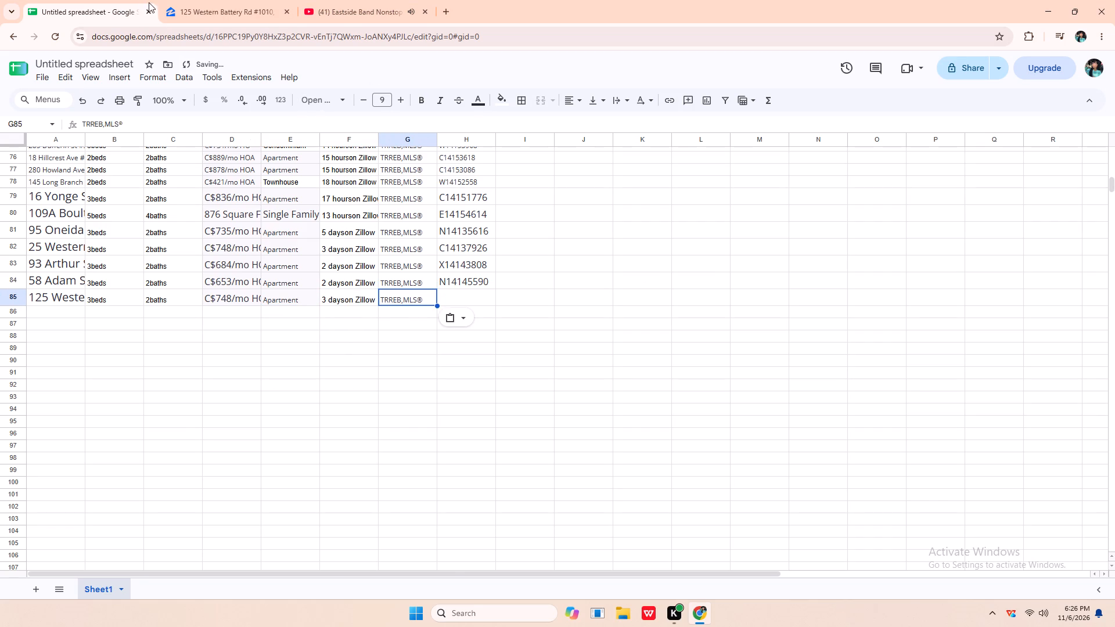
{"action": "left_click", "coordinate": [213, 2]}
{"action": "scroll", "coordinate": [556, 434], "scroll_direction": "down", "scroll_amount": 3}
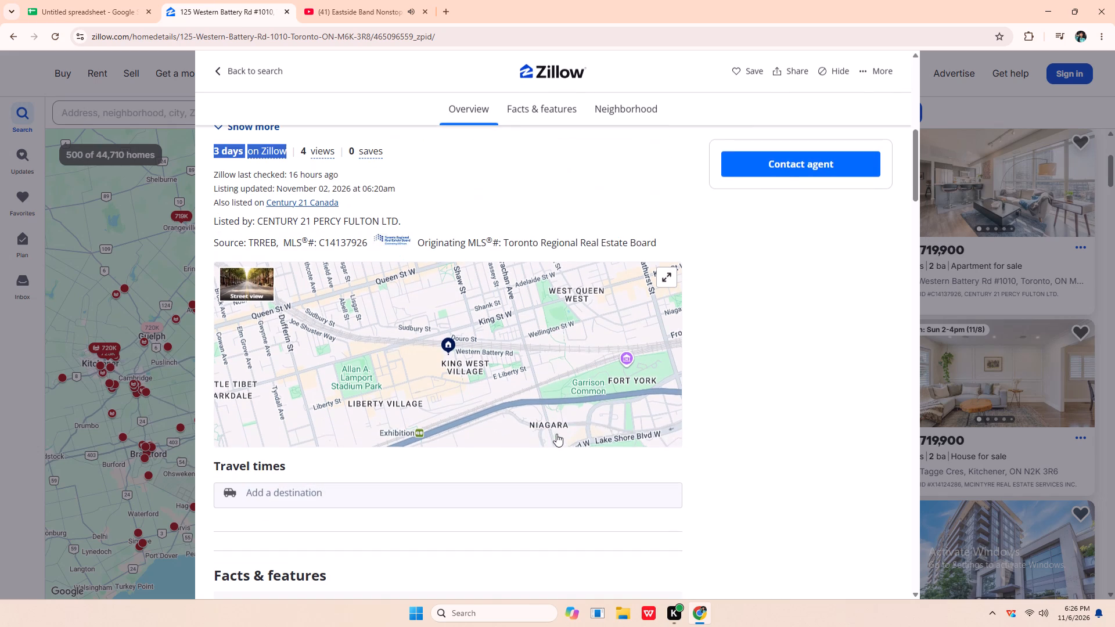
{"action": "left_click_drag", "start_coordinate": [318, 237], "coordinate": [363, 250]}
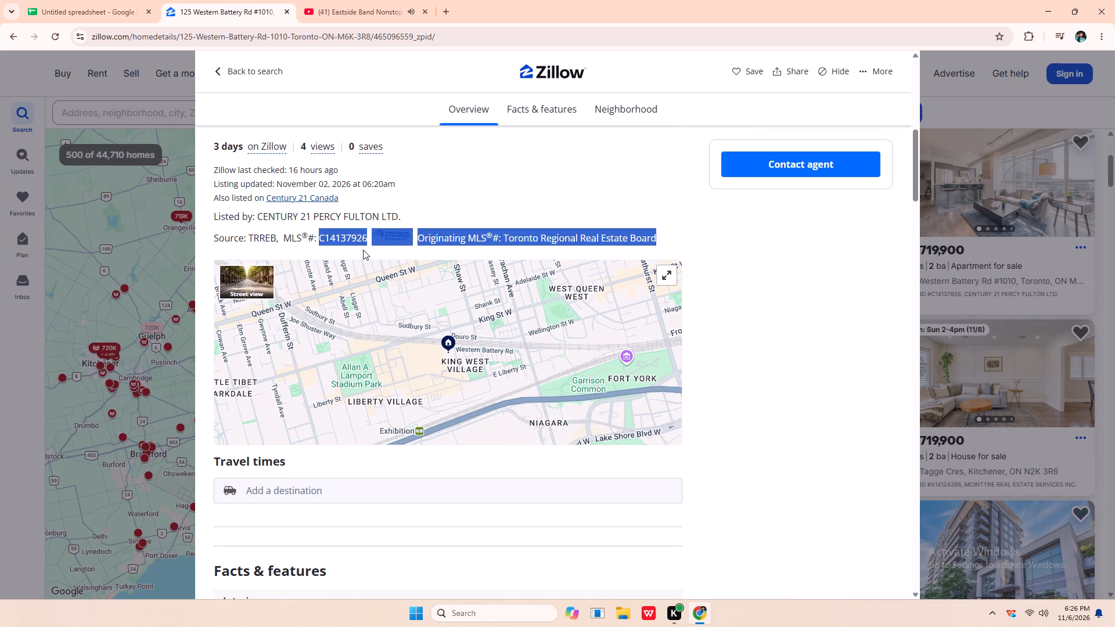
{"action": "left_click_drag", "start_coordinate": [363, 250], "coordinate": [365, 251]}
{"action": "left_click", "coordinate": [527, 172]}
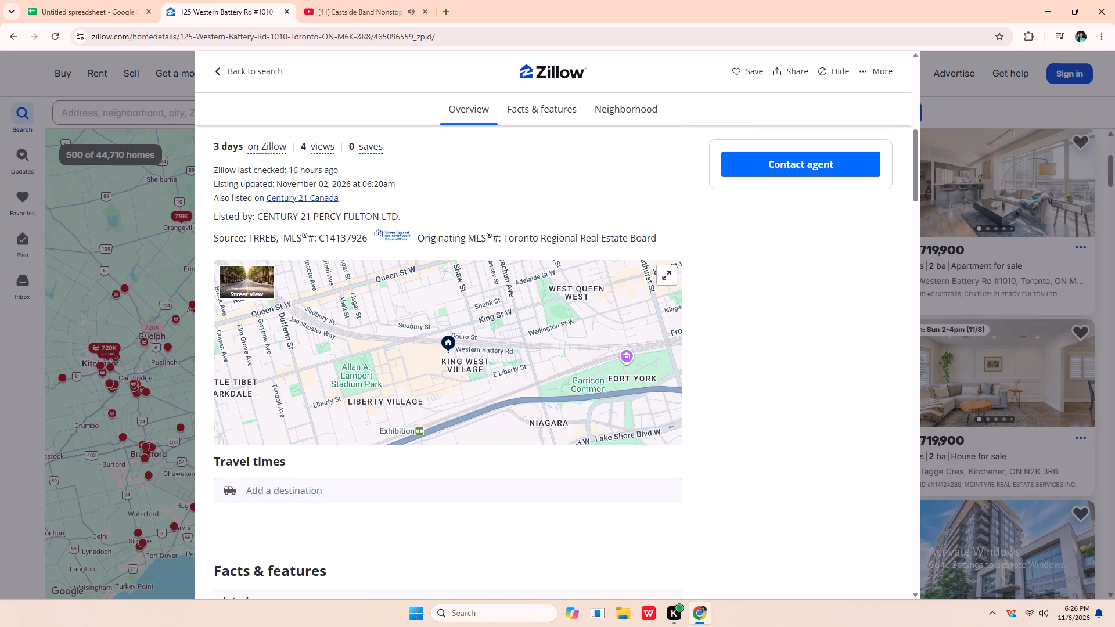
{"action": "left_click_drag", "start_coordinate": [318, 236], "coordinate": [369, 239]}
{"action": "key", "text": "ctrl+c"}
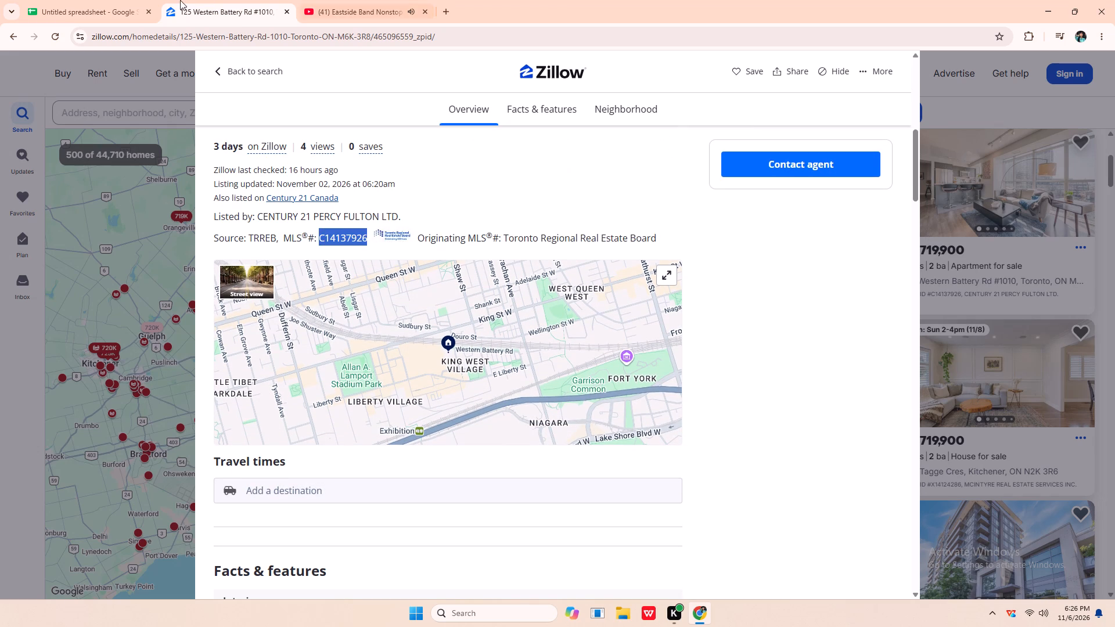
{"action": "left_click", "coordinate": [113, 12]}
{"action": "left_click", "coordinate": [466, 295]}
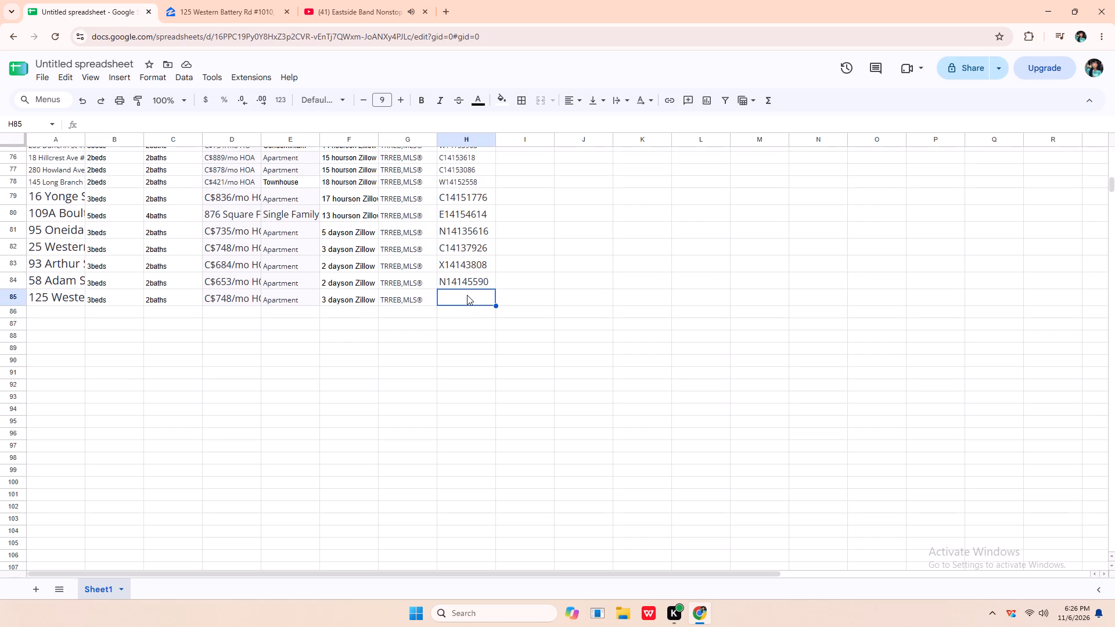
{"action": "key", "text": "ctrl+v"}
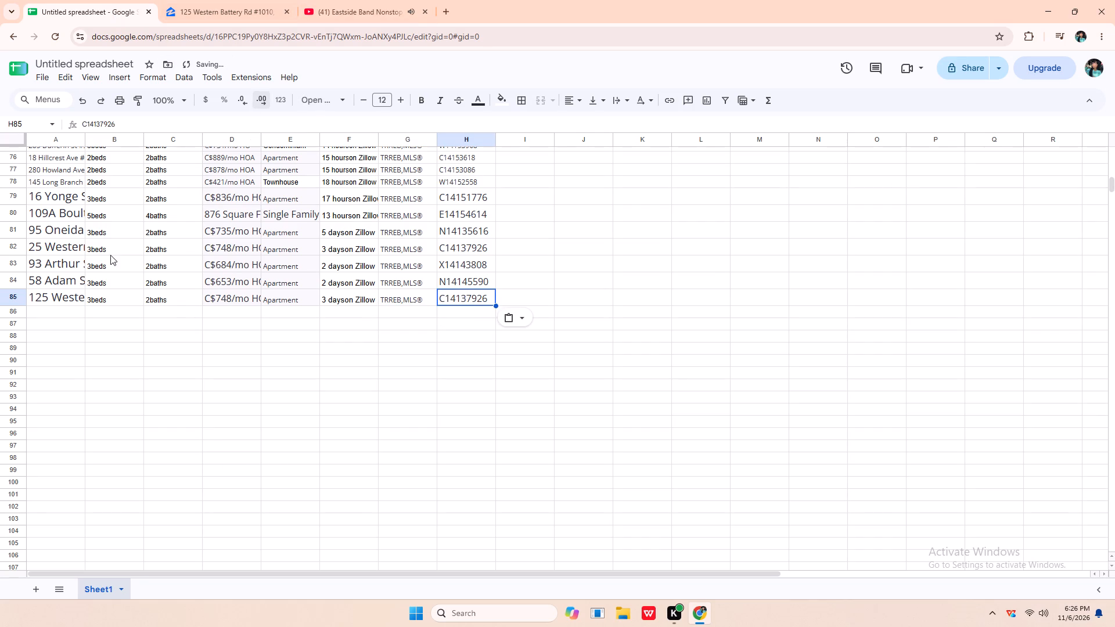
{"action": "left_click", "coordinate": [186, 10]}
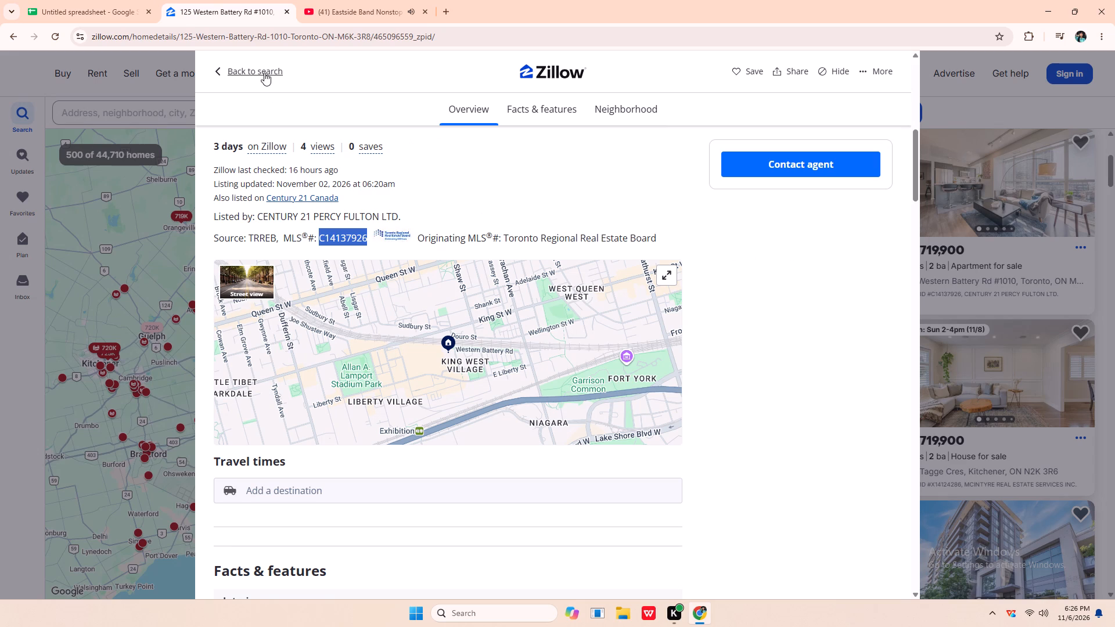
{"action": "left_click", "coordinate": [264, 70]}
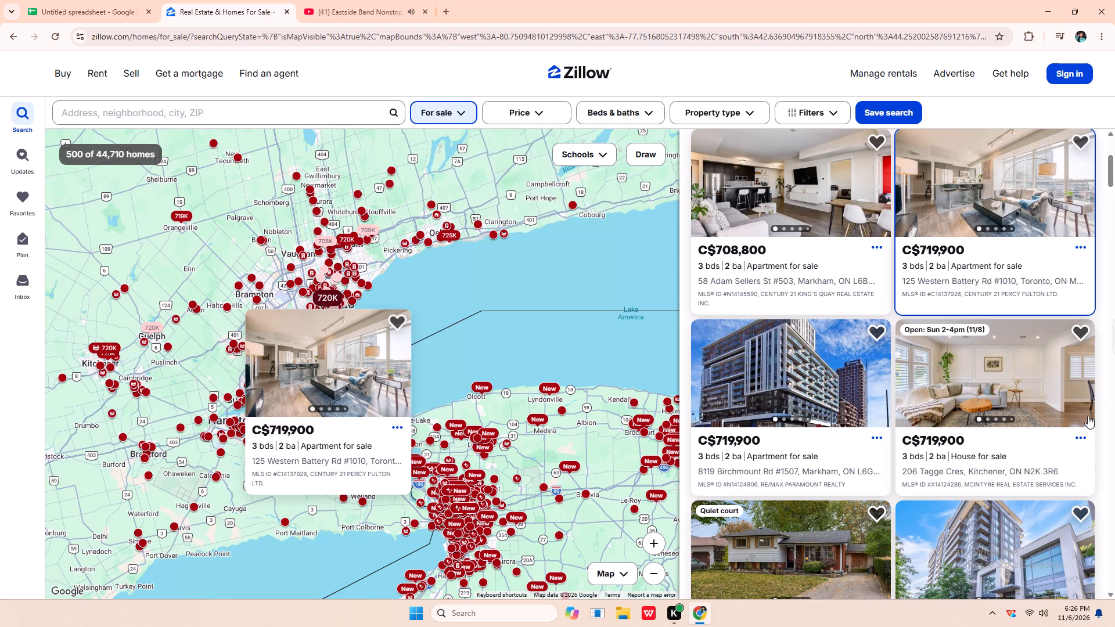
{"action": "left_click", "coordinate": [839, 448]}
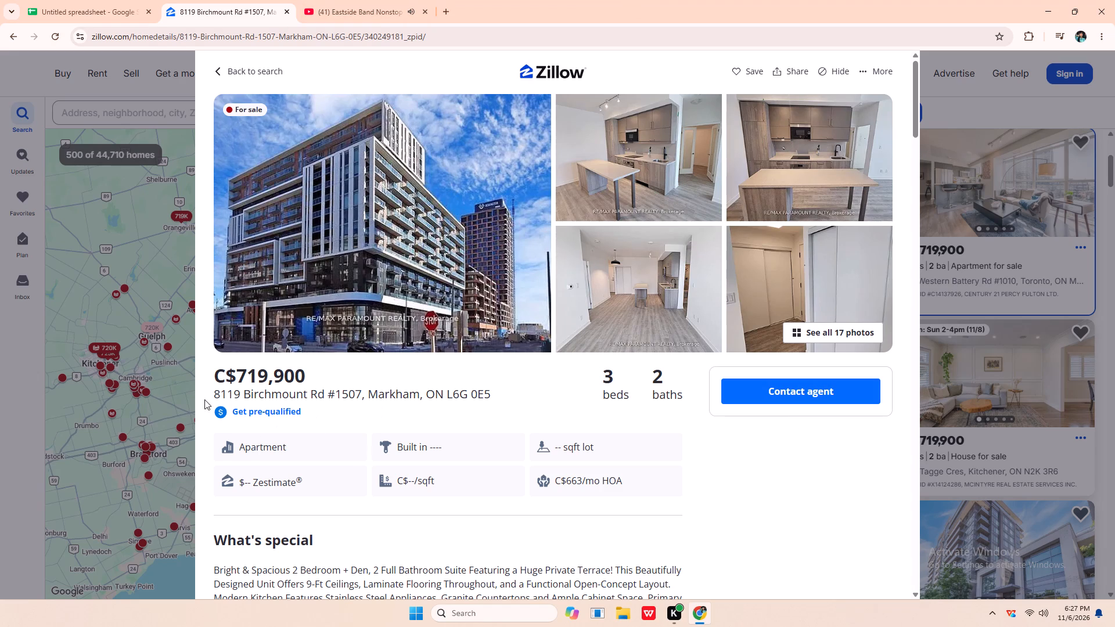
{"action": "left_click_drag", "start_coordinate": [206, 395], "coordinate": [499, 421]}
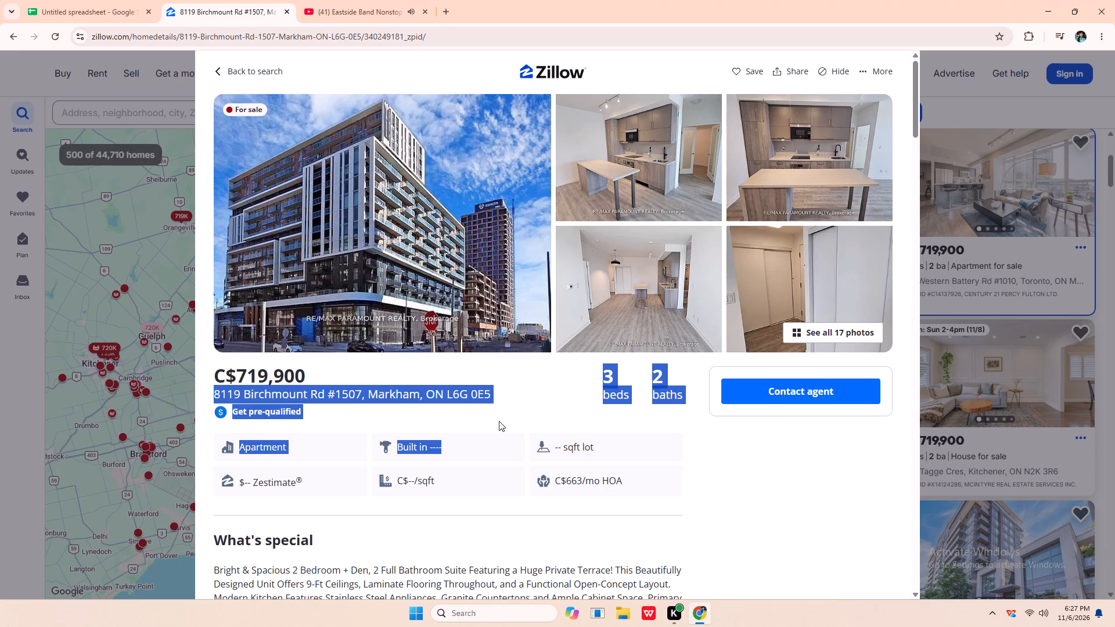
{"action": "left_click_drag", "start_coordinate": [499, 421], "coordinate": [523, 415]}
{"action": "left_click", "coordinate": [563, 400]}
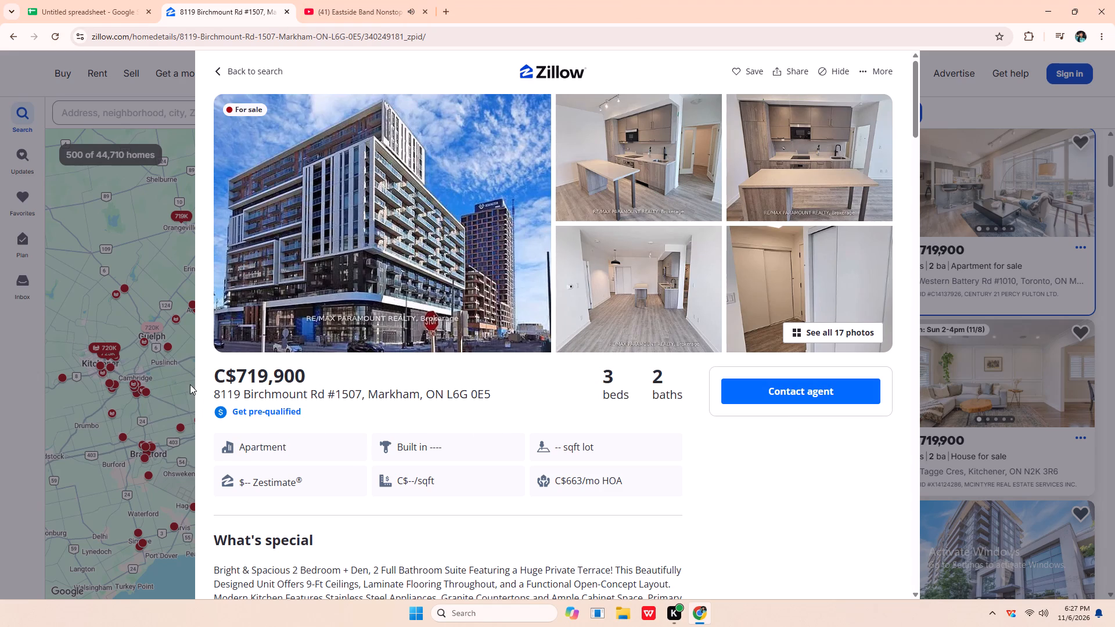
{"action": "left_click_drag", "start_coordinate": [214, 391], "coordinate": [292, 398]}
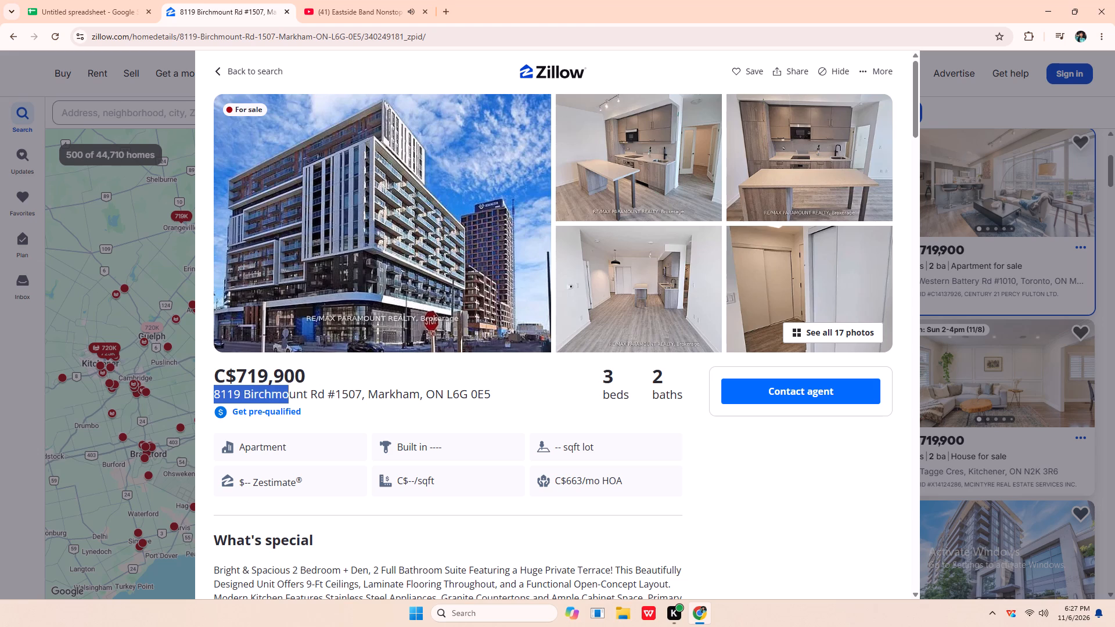
{"action": "left_click_drag", "start_coordinate": [292, 398], "coordinate": [512, 401]}
{"action": "key", "text": "ctrl+c"}
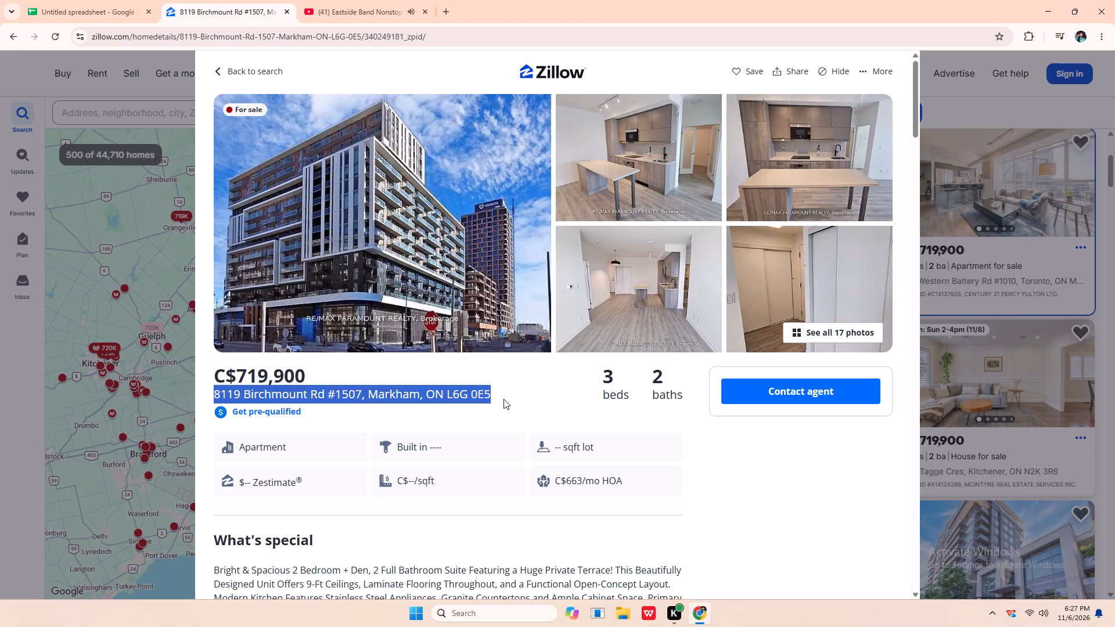
{"action": "left_click", "coordinate": [86, 10]}
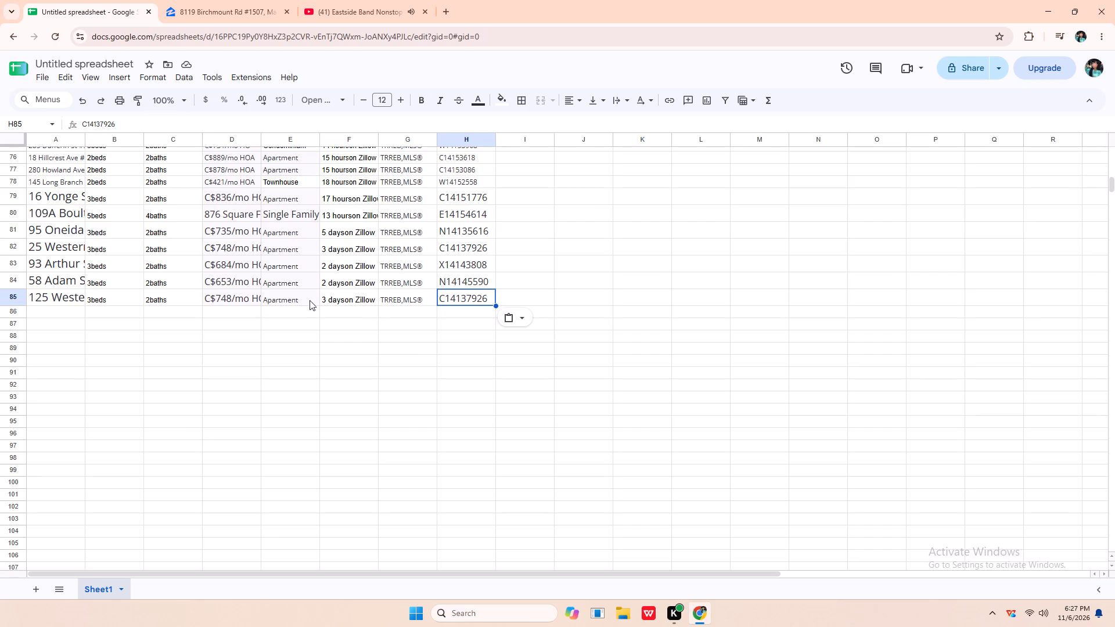
{"action": "left_click", "coordinate": [60, 313]}
{"action": "key", "text": "ctrl+v"}
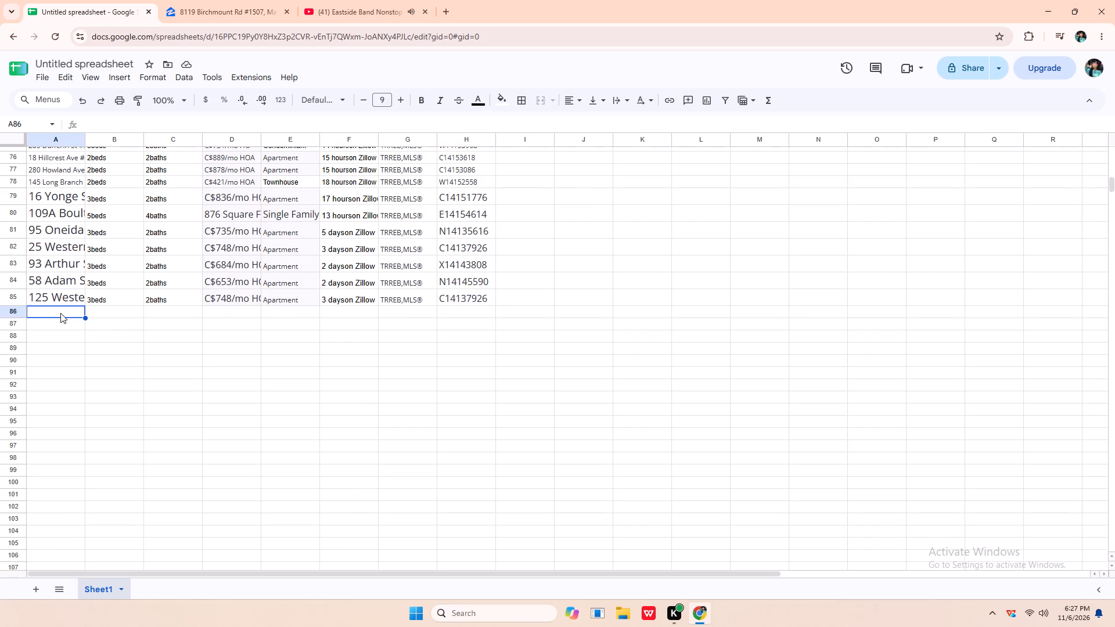
{"action": "left_click", "coordinate": [240, 9]}
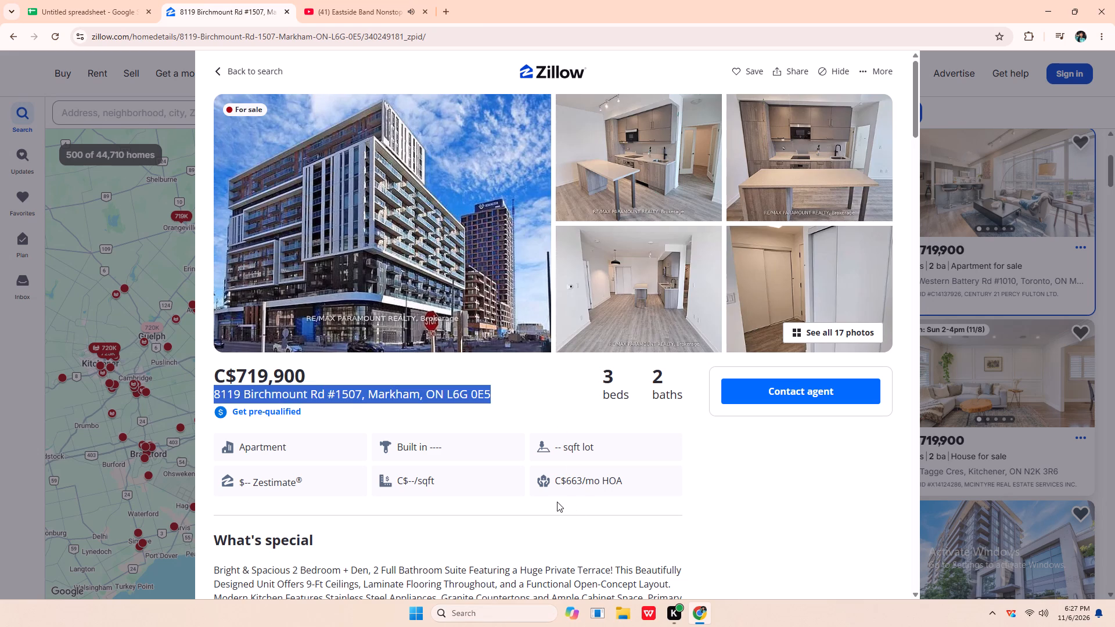
{"action": "left_click_drag", "start_coordinate": [556, 483], "coordinate": [621, 480]}
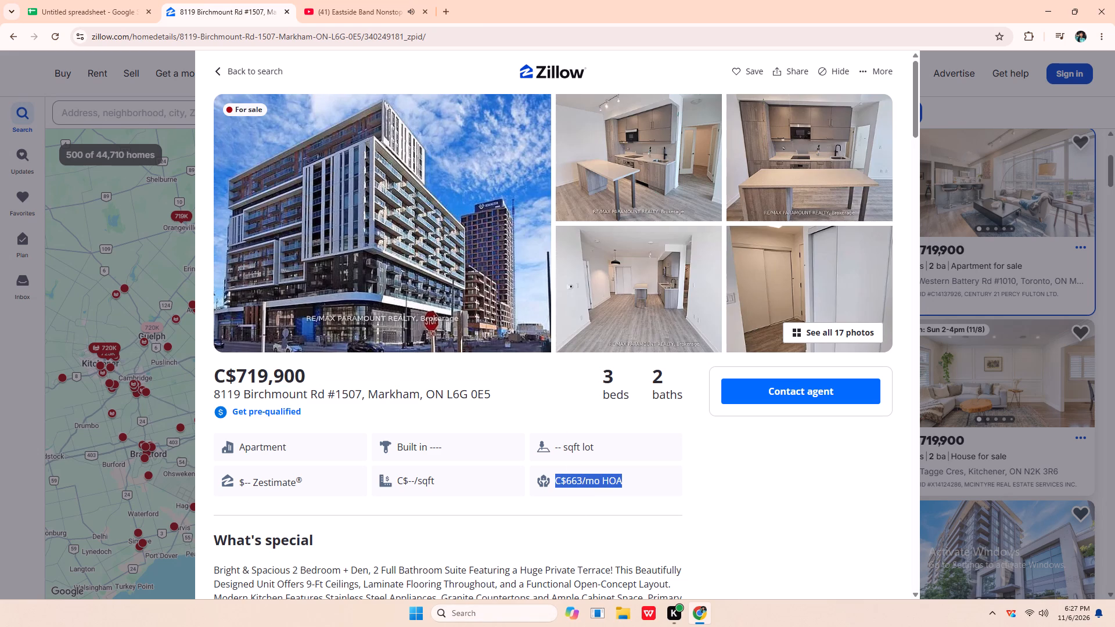
{"action": "key", "text": "ctrl+c"}
{"action": "left_click", "coordinate": [81, 12]}
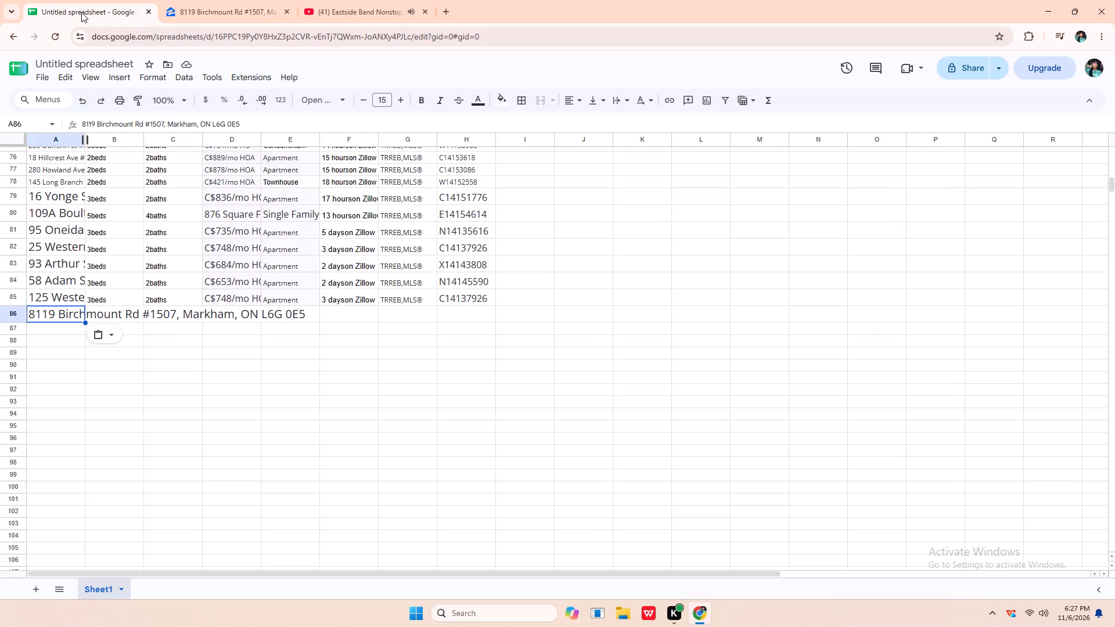
{"action": "left_click", "coordinate": [244, 315]}
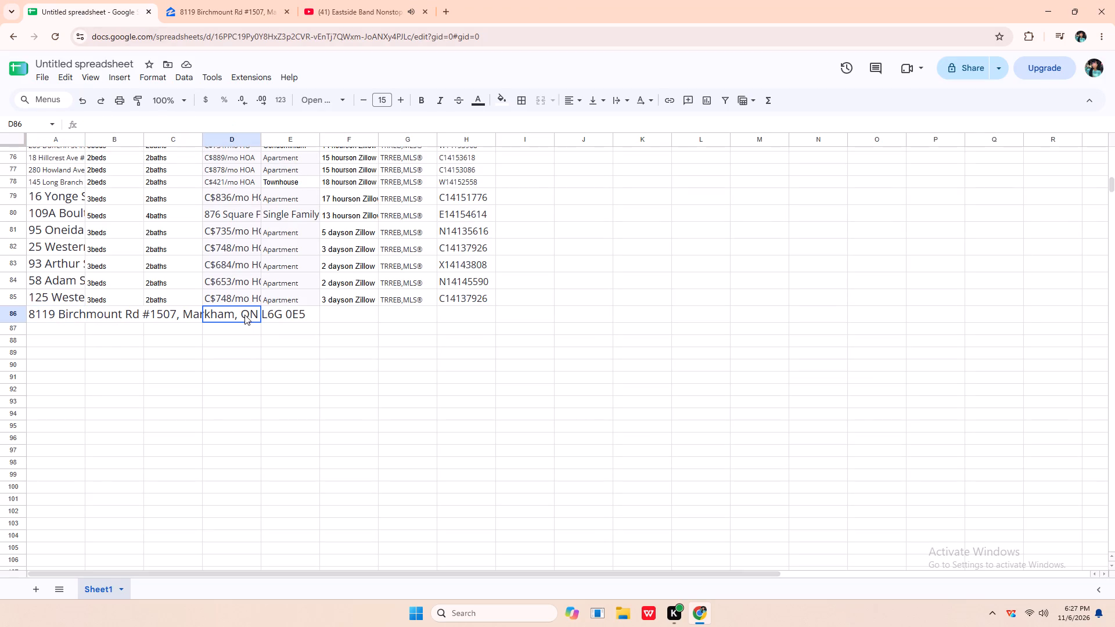
{"action": "key", "text": "ctrl+v"}
{"action": "key", "text": "Left"}
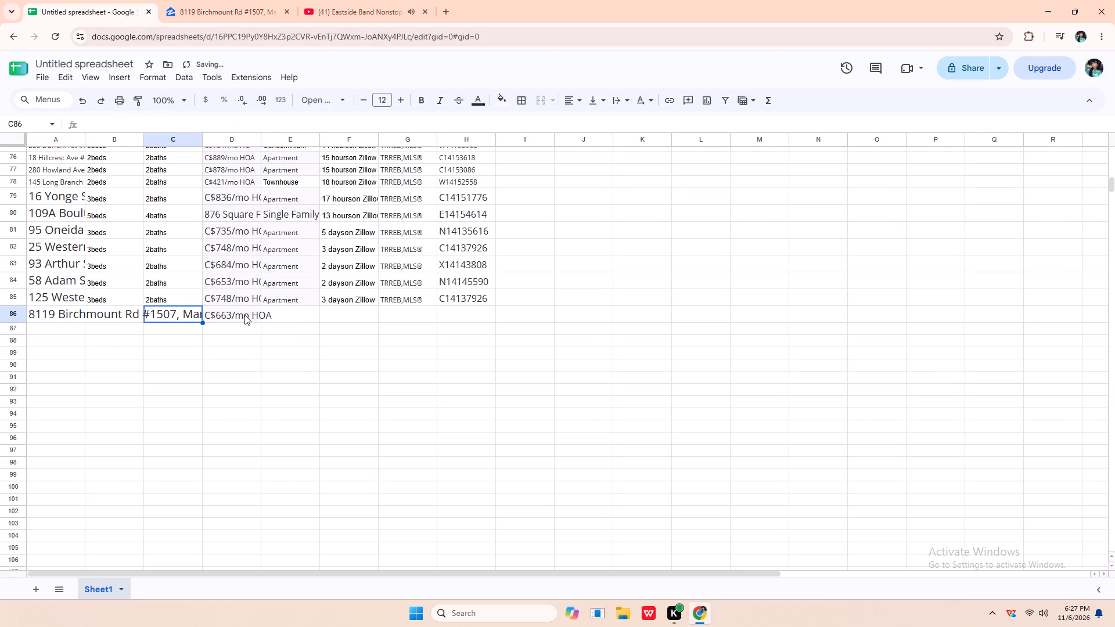
{"action": "key", "text": "Left"}
{"action": "key", "text": "Left"}
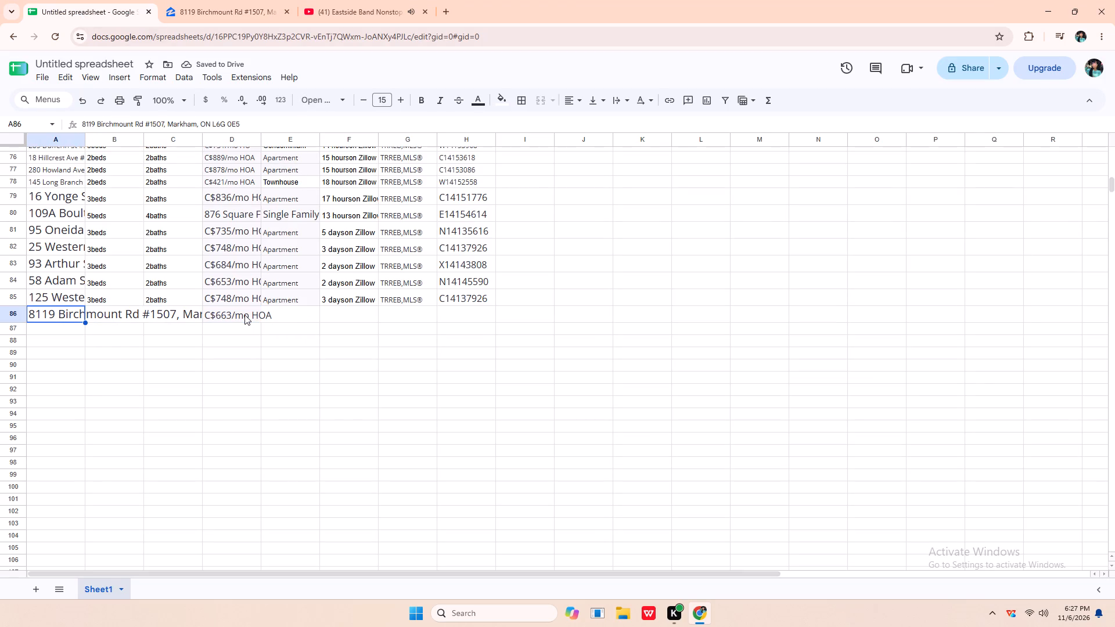
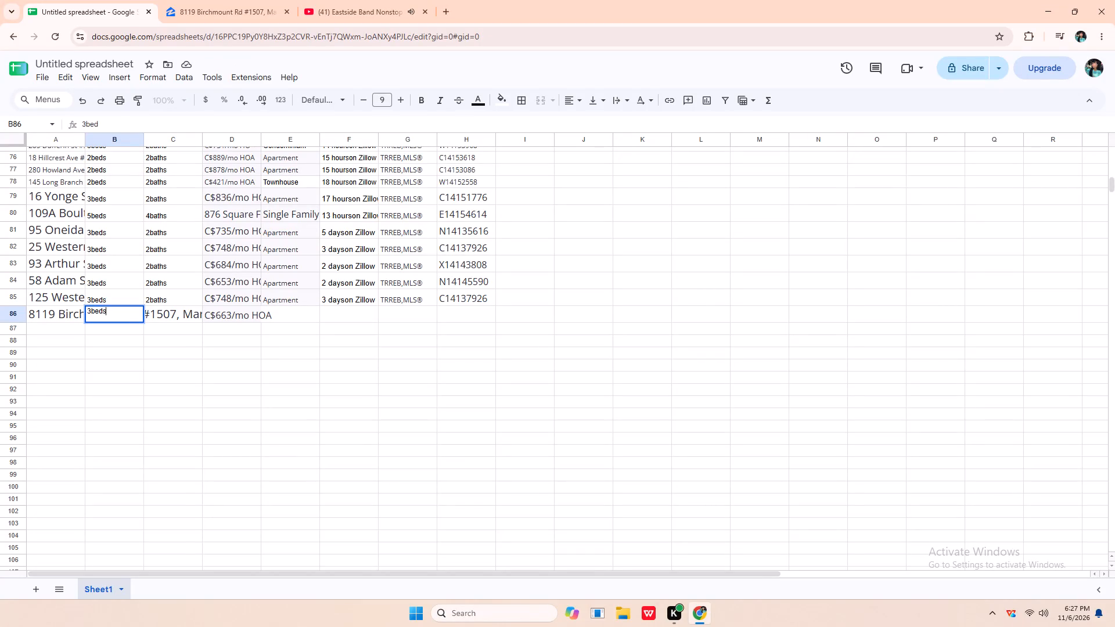
Enter 2baths in row 86's baths column and copy the Apartment property type from row 85 into E86.
{"action": "key", "text": "Right"}
{"action": "type", "text": "2baths"}
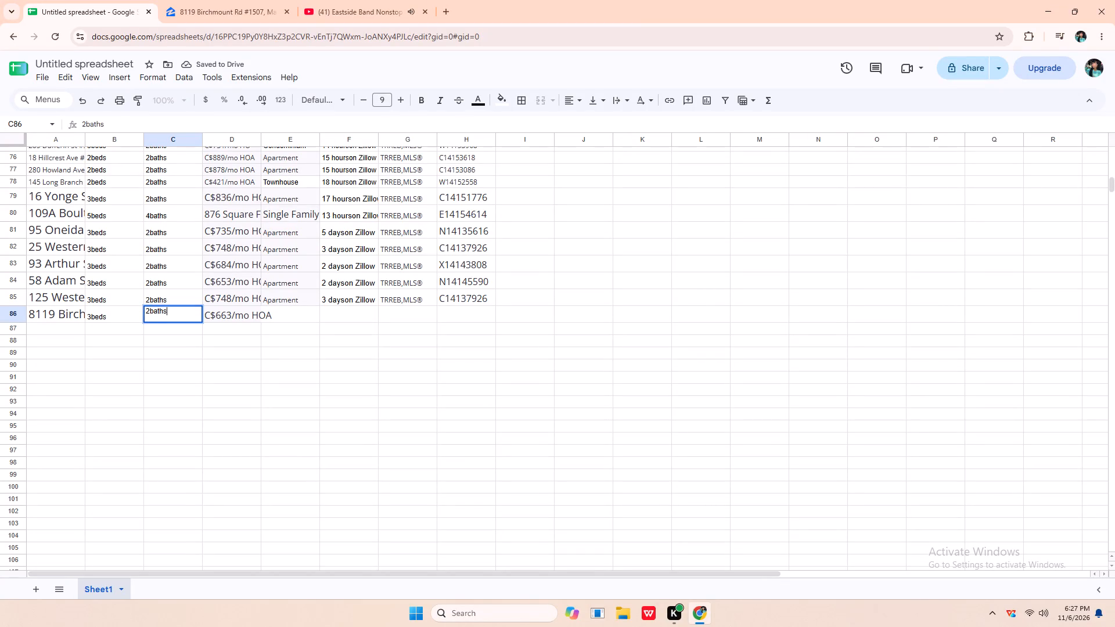
{"action": "key", "text": "Right"}
{"action": "key", "text": "Right"}
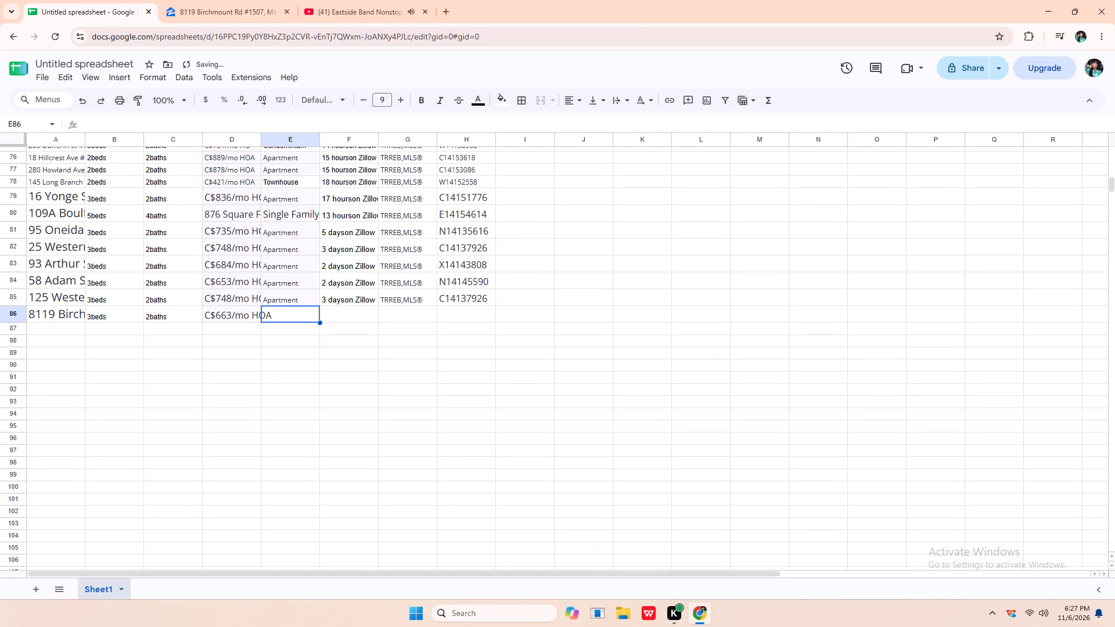
{"action": "key", "text": "Up"}
{"action": "key", "text": "ctrl+c"}
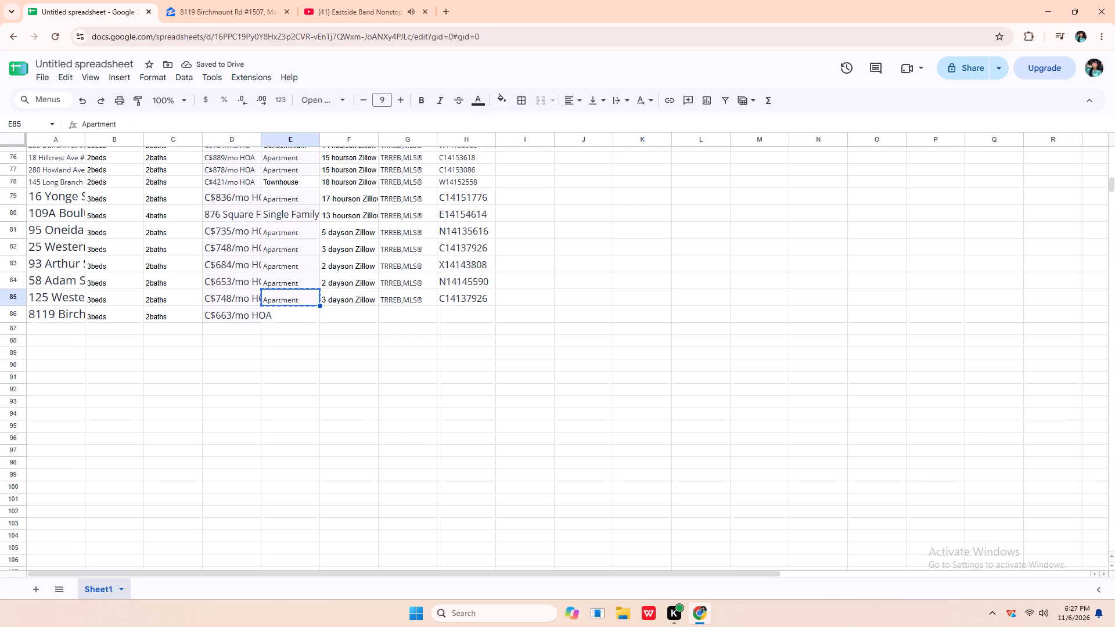
{"action": "key", "text": "Down"}
{"action": "key", "text": "ctrl+v"}
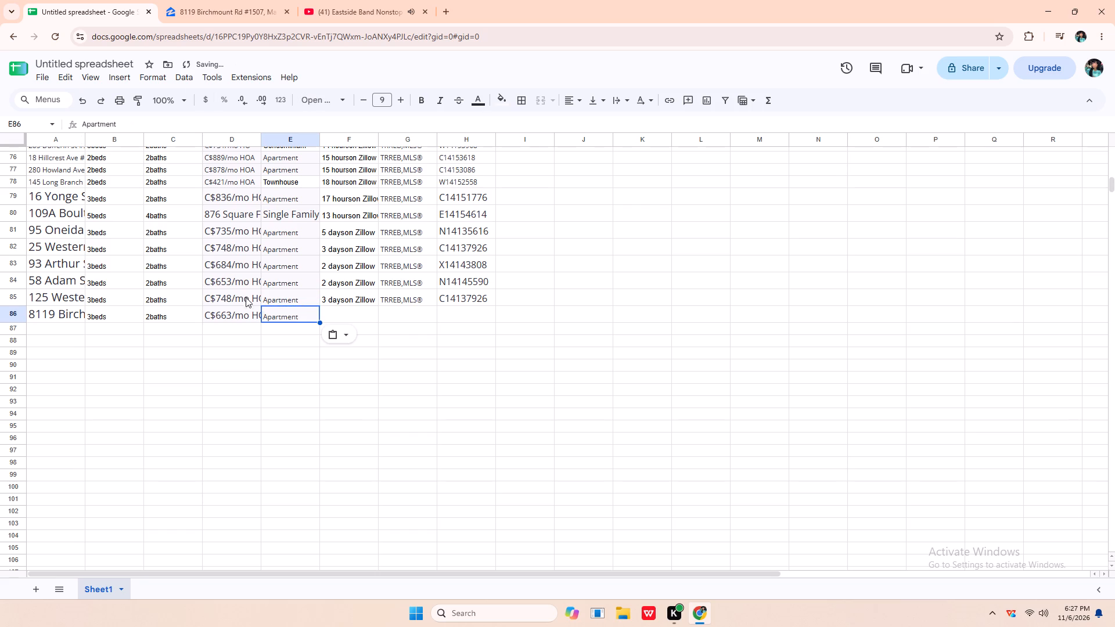
Copy the "8 days on Zillow" text from the Markham apartment's Zillow listing into cell F86 of the spreadsheet.
{"action": "left_click", "coordinate": [204, 9]}
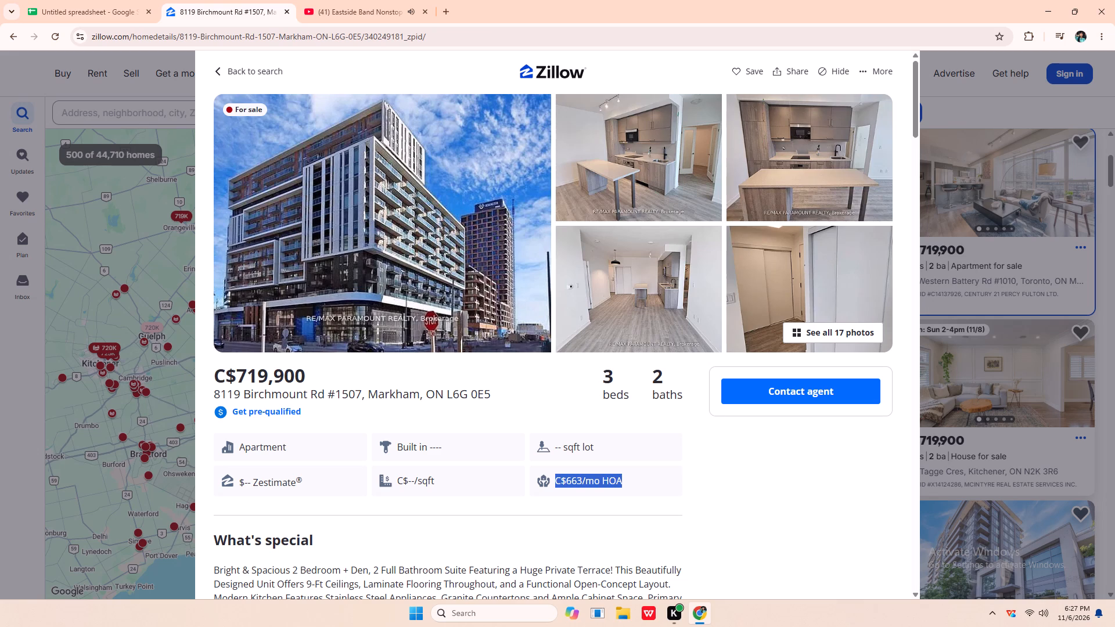
{"action": "scroll", "coordinate": [495, 410], "scroll_direction": "down", "scroll_amount": 6}
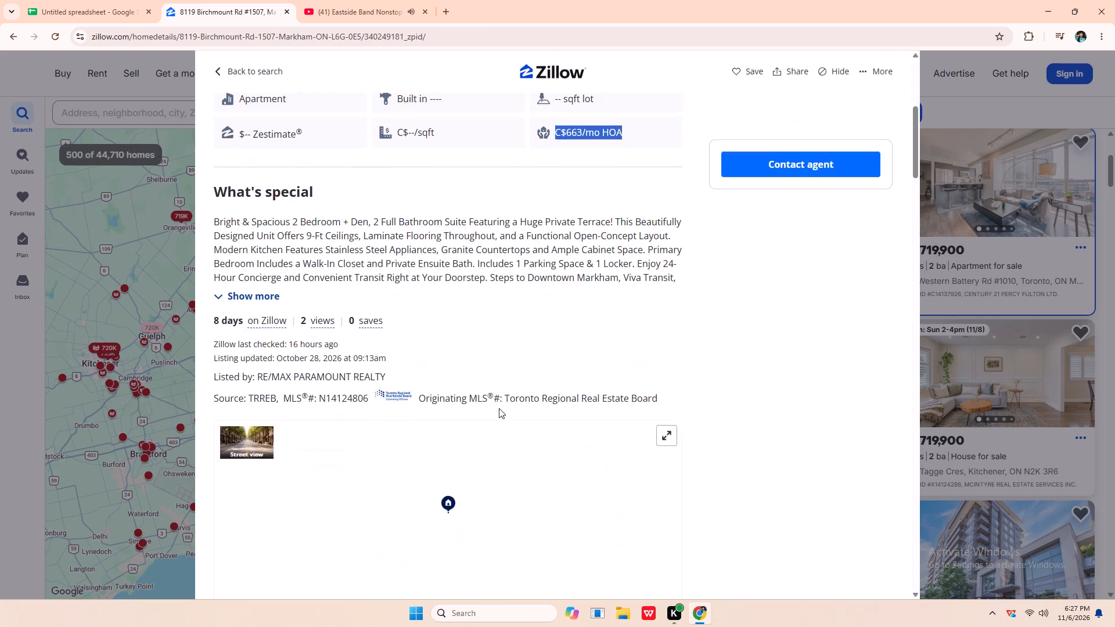
{"action": "left_click_drag", "start_coordinate": [212, 318], "coordinate": [213, 318]}
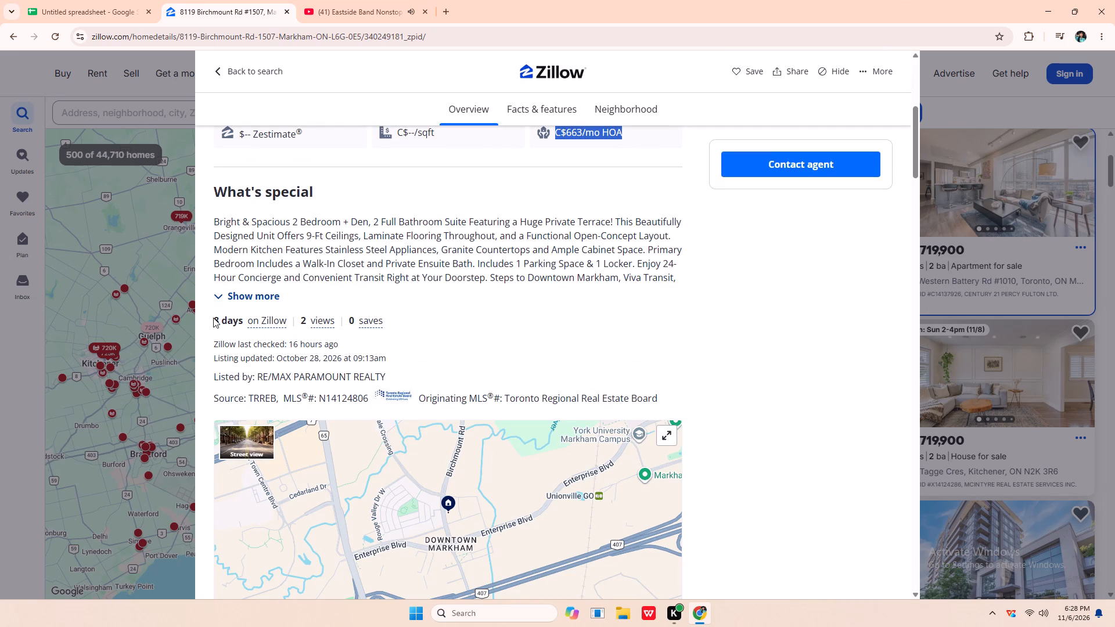
{"action": "left_click_drag", "start_coordinate": [213, 318], "coordinate": [246, 325]}
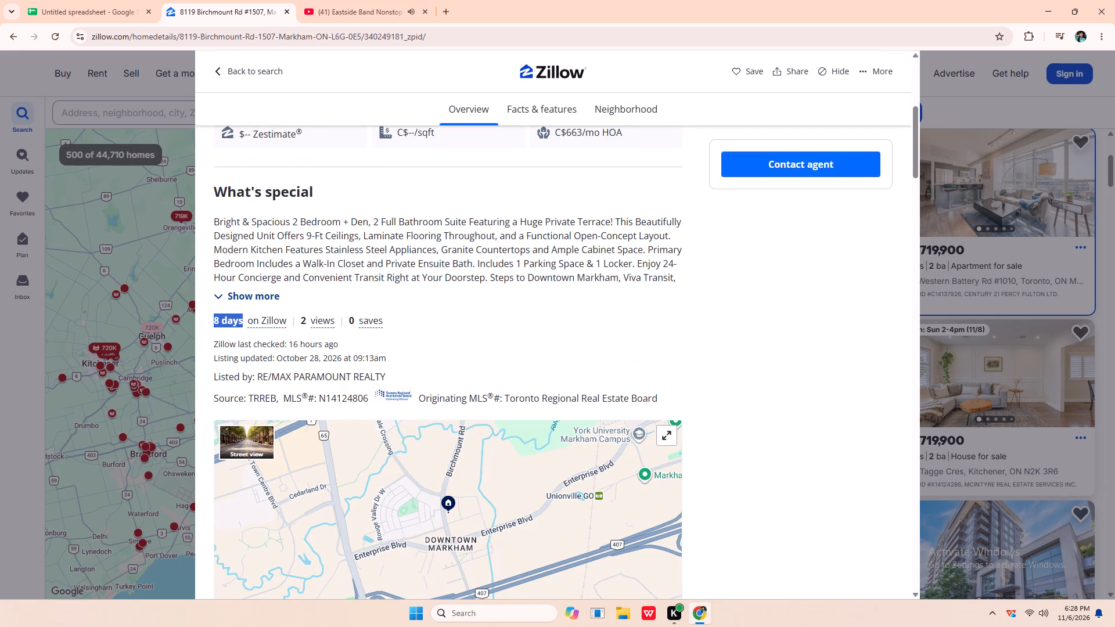
{"action": "left_click_drag", "start_coordinate": [222, 320], "coordinate": [281, 319]}
{"action": "left_click", "coordinate": [517, 354]}
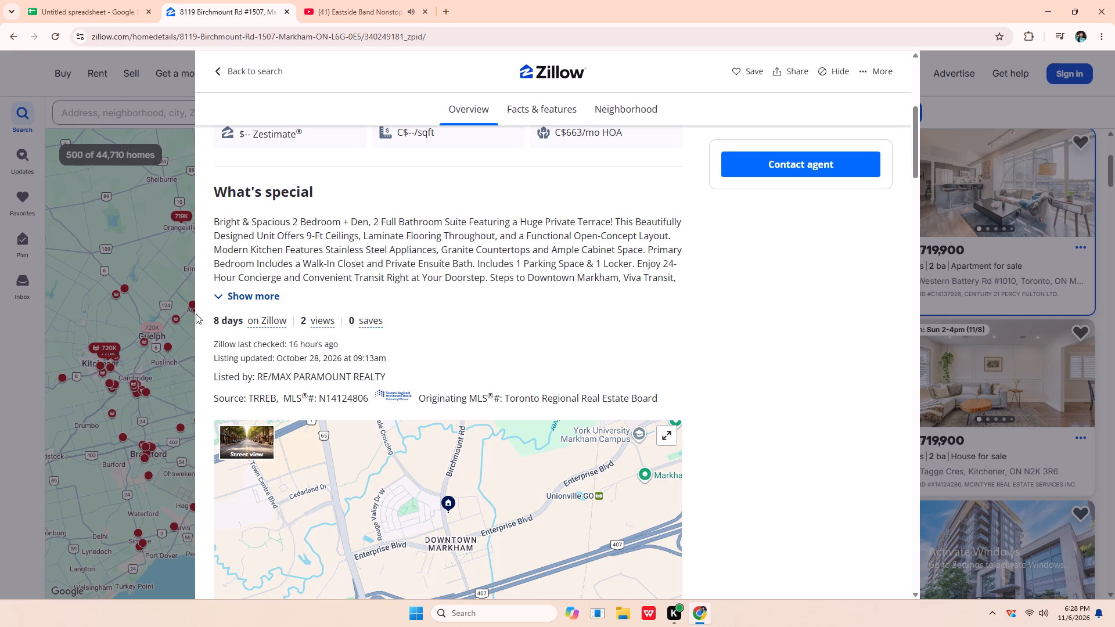
{"action": "left_click_drag", "start_coordinate": [210, 316], "coordinate": [289, 323]}
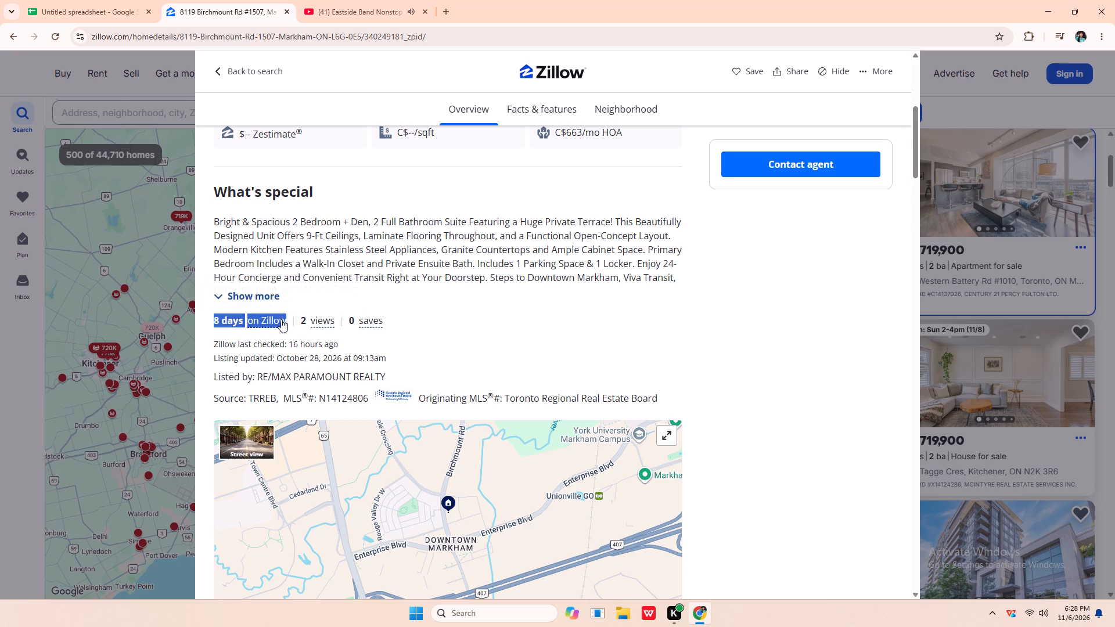
{"action": "key", "text": "ctrl+c"}
{"action": "left_click", "coordinate": [56, 12]}
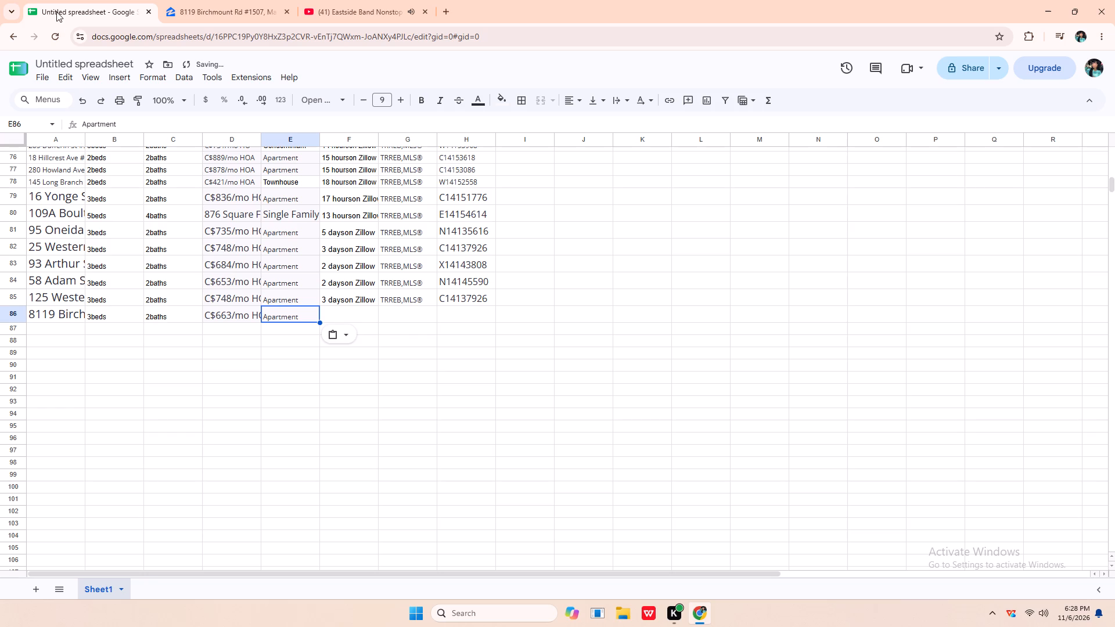
{"action": "left_click", "coordinate": [346, 320]}
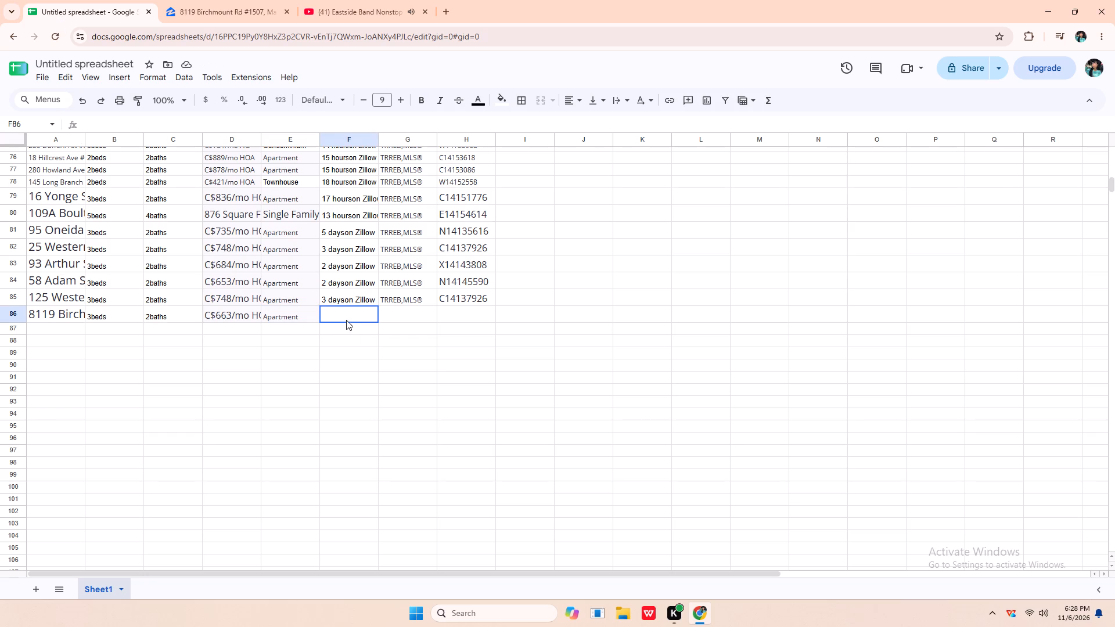
{"action": "key", "text": "ctrl+v"}
Copy the source entry TRREB,MLS® from row 85 into cell G86.
{"action": "key", "text": "Right"}
{"action": "key", "text": "Up"}
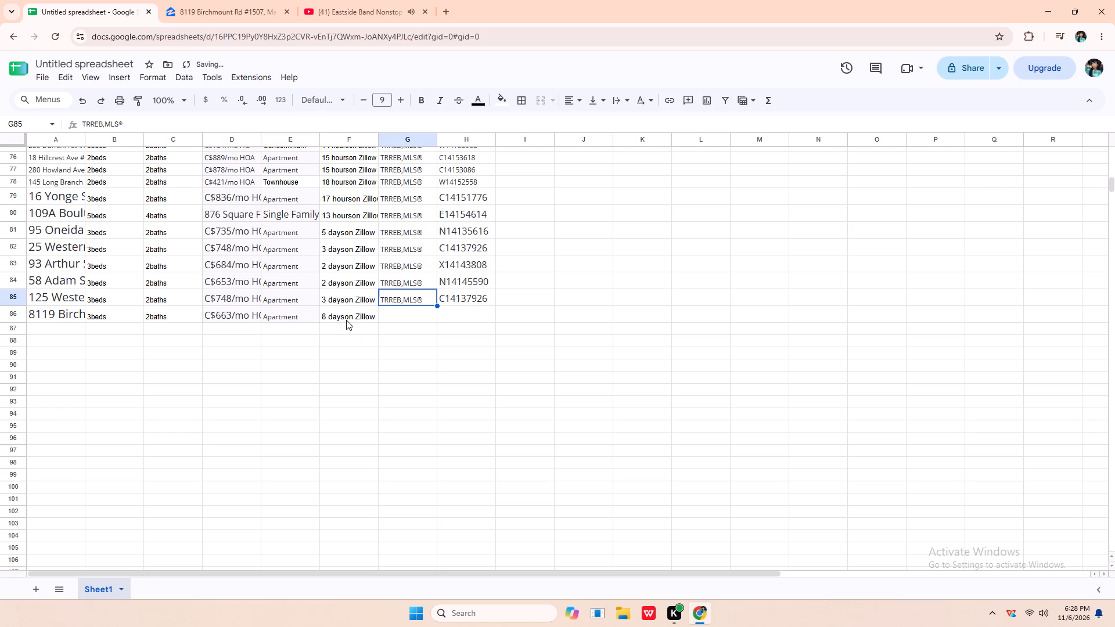
{"action": "key", "text": "ctrl+c"}
{"action": "key", "text": "Down"}
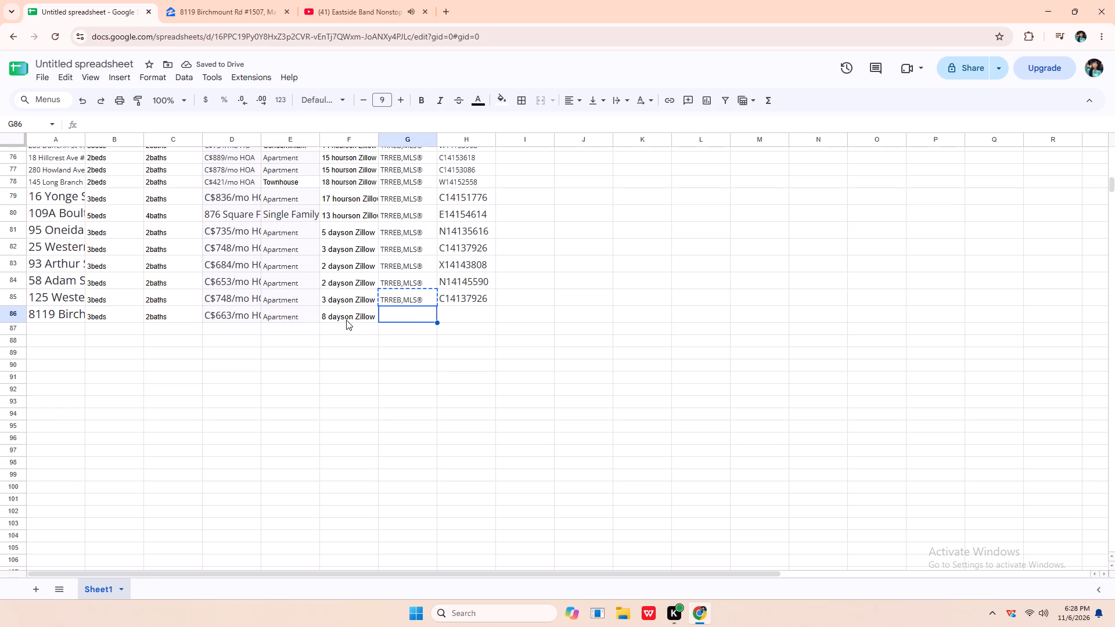
{"action": "key", "text": "ctrl+v"}
Copy the MLS number N14124806 from the Zillow listing into cell H86 of the spreadsheet.
{"action": "left_click", "coordinate": [249, 7]}
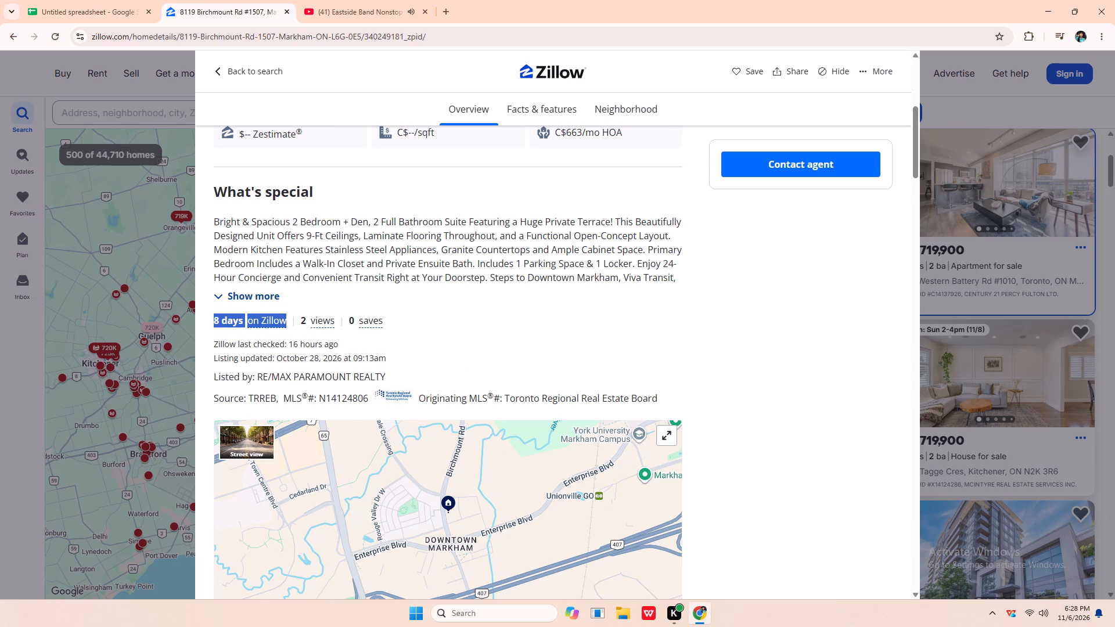
{"action": "left_click_drag", "start_coordinate": [320, 397], "coordinate": [375, 386]}
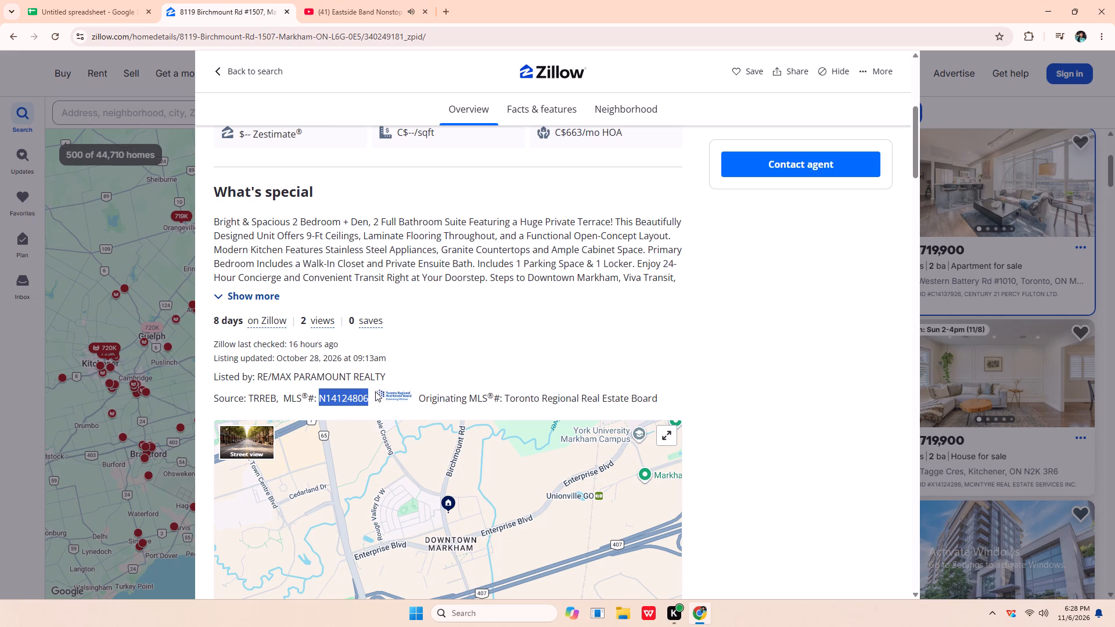
{"action": "key", "text": "ctrl+c"}
{"action": "left_click", "coordinate": [99, 2]}
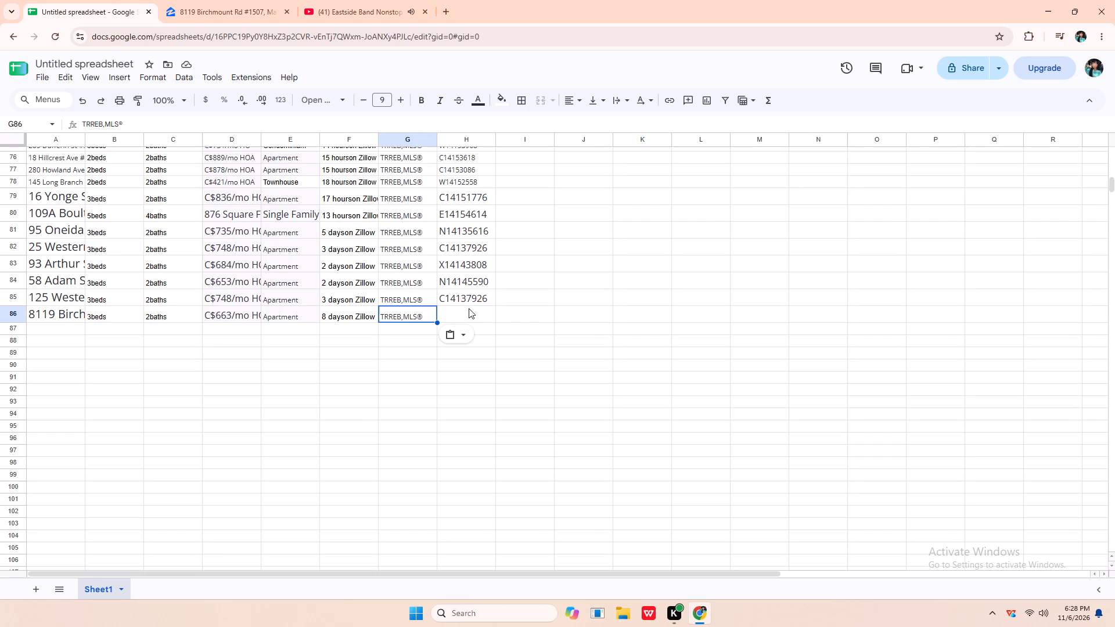
{"action": "left_click", "coordinate": [469, 309]}
{"action": "key", "text": "ctrl+v"}
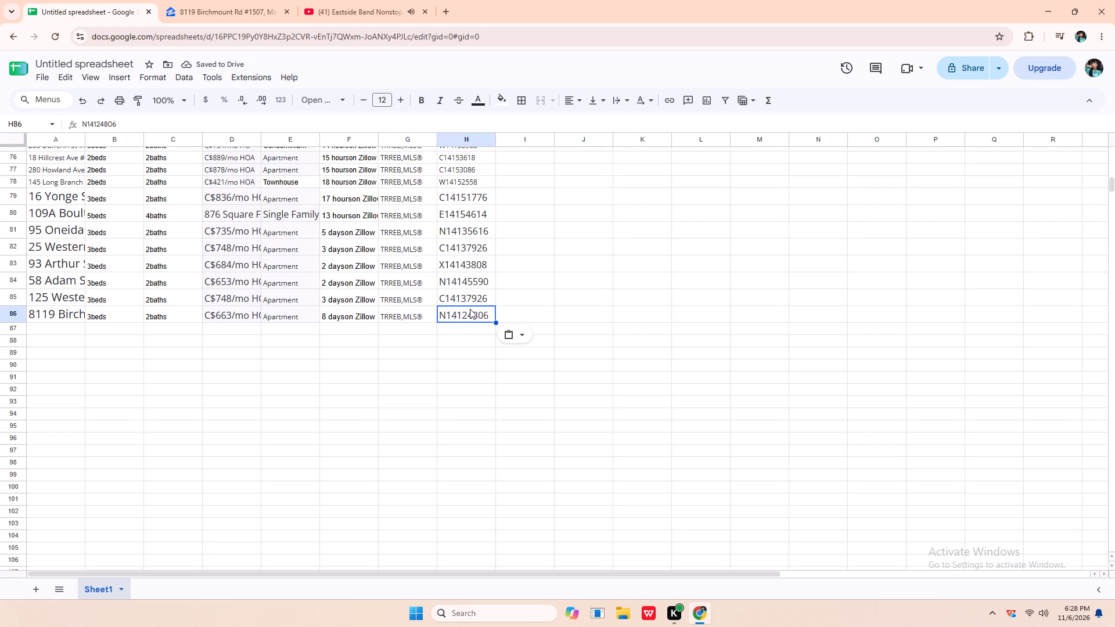
Return to the Zillow search results and open the C$719,900 three-bedroom house listing in Kitchener.
{"action": "left_click", "coordinate": [229, 9]}
{"action": "left_click", "coordinate": [247, 71]}
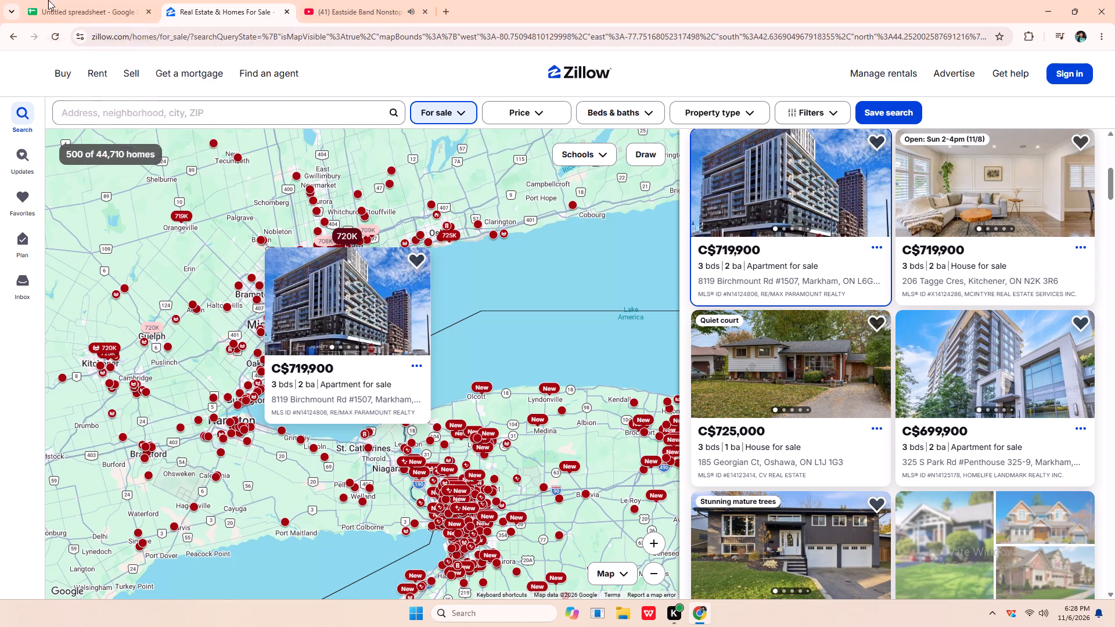
{"action": "left_click", "coordinate": [996, 273]}
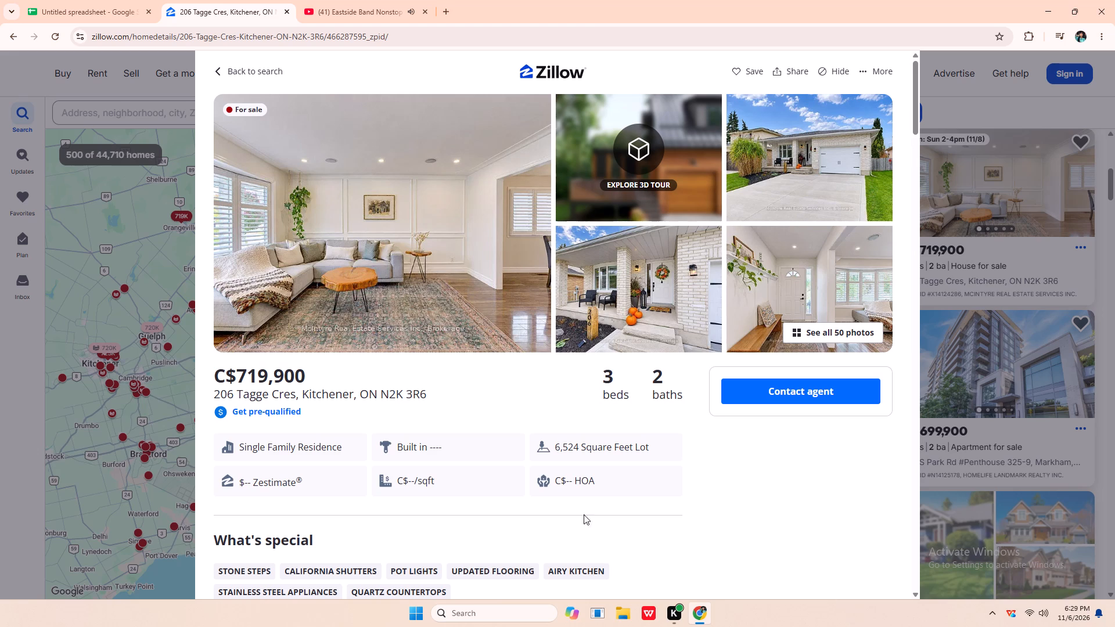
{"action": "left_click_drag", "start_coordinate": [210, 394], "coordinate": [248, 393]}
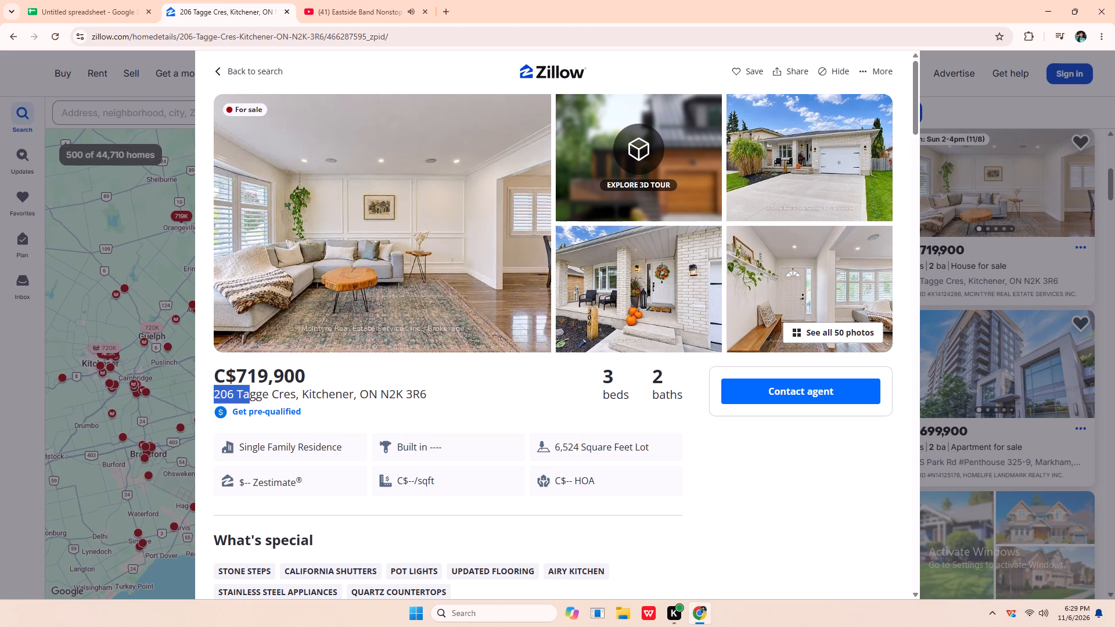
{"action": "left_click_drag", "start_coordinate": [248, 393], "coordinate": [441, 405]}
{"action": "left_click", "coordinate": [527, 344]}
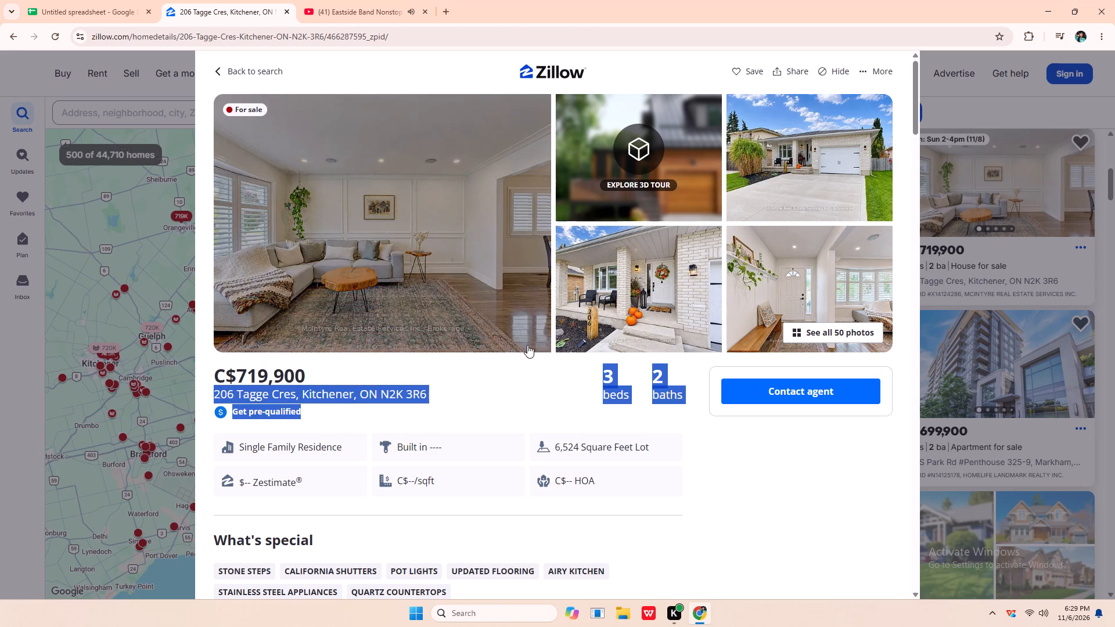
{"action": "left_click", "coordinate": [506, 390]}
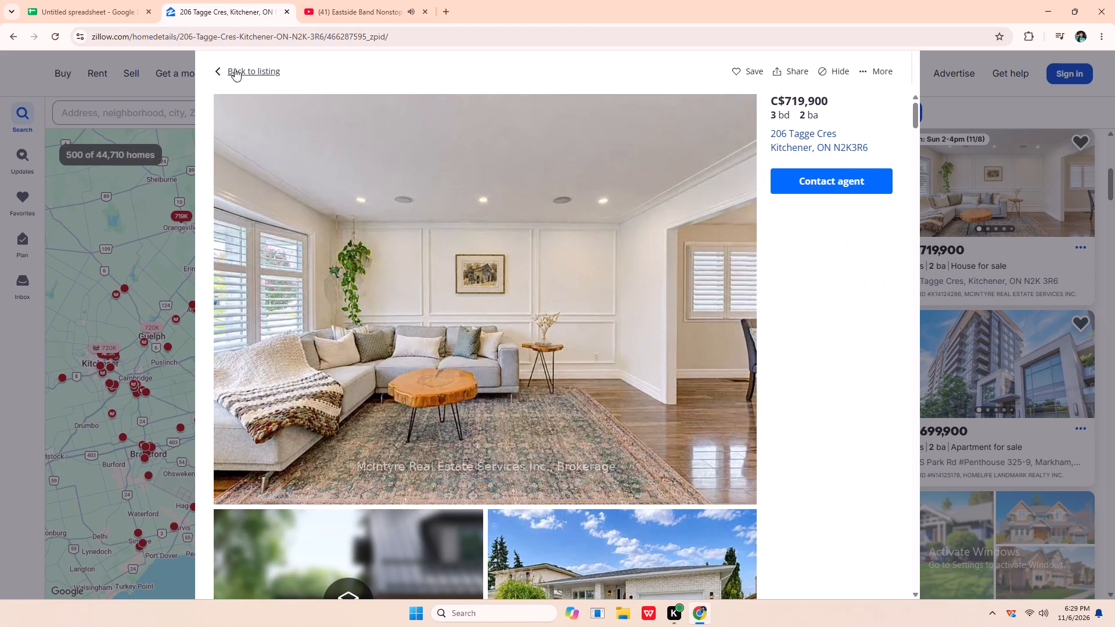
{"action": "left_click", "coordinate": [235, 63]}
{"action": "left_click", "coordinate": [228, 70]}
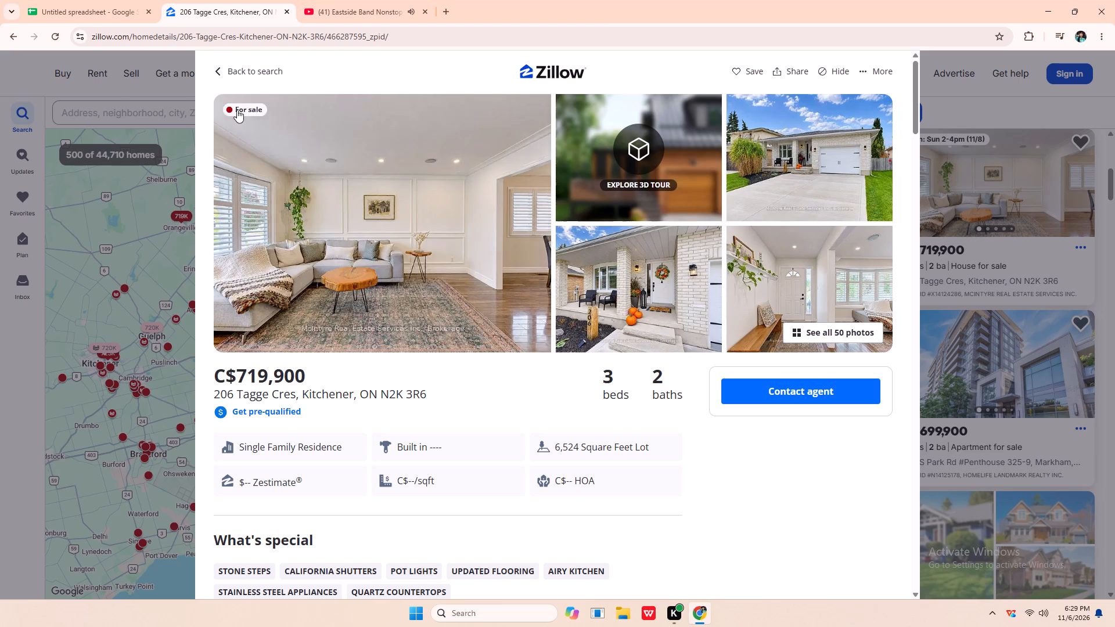
Copy the Kitchener house's full address from its Zillow listing into the spreadsheet, pasting at cell A87 below the last entry.
{"action": "left_click_drag", "start_coordinate": [215, 395], "coordinate": [408, 409]}
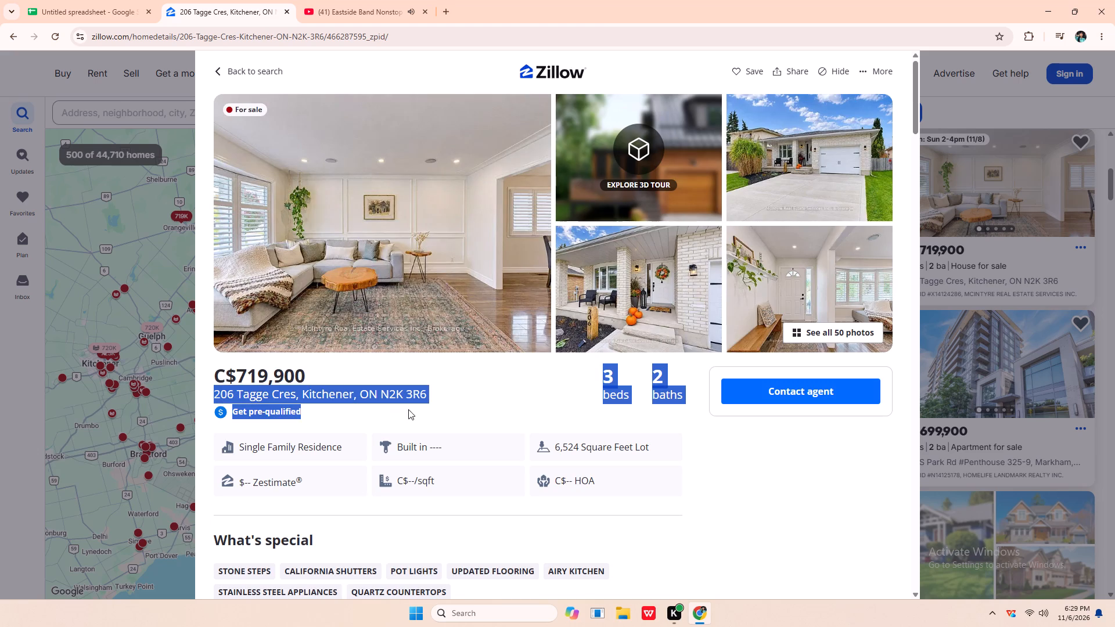
{"action": "left_click_drag", "start_coordinate": [408, 409], "coordinate": [160, 405]}
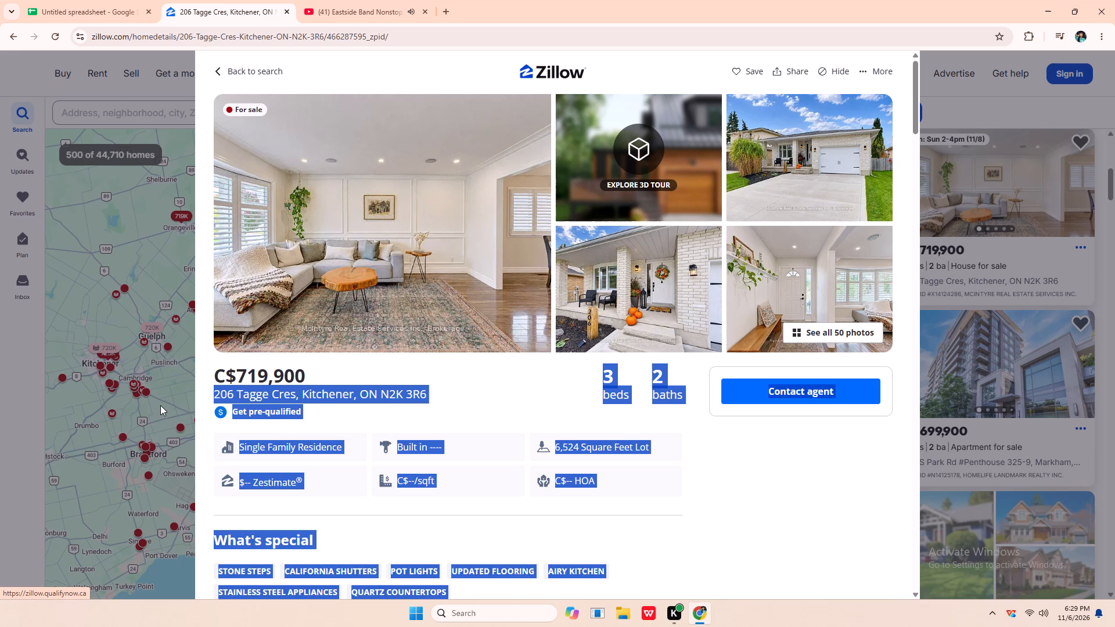
{"action": "left_click_drag", "start_coordinate": [160, 405], "coordinate": [362, 392]}
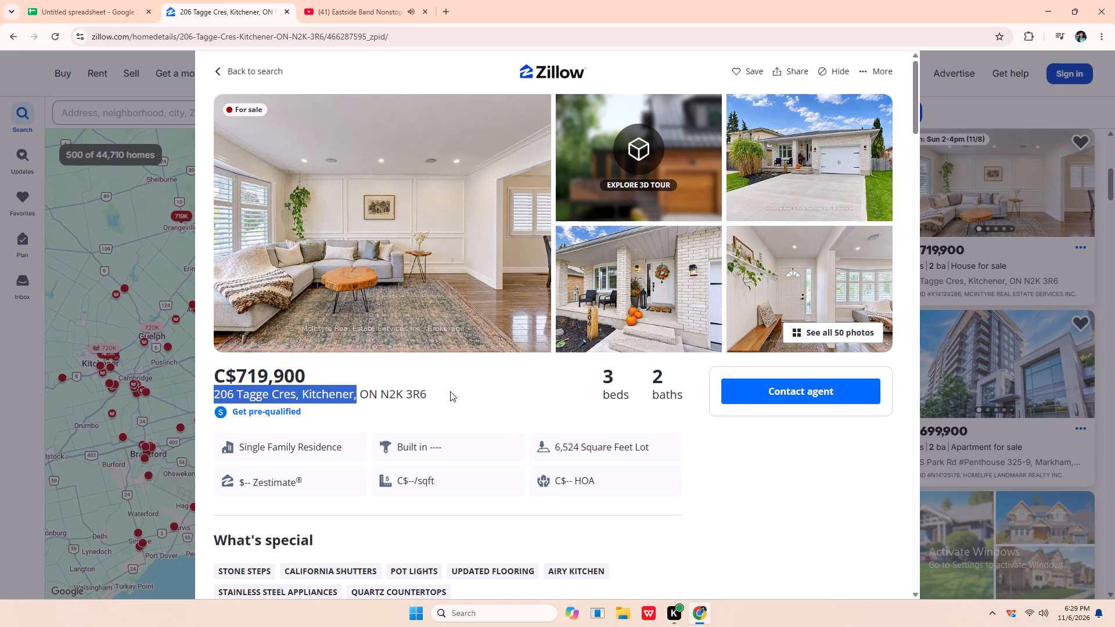
{"action": "left_click", "coordinate": [431, 391]}
{"action": "left_click_drag", "start_coordinate": [415, 388], "coordinate": [211, 367]}
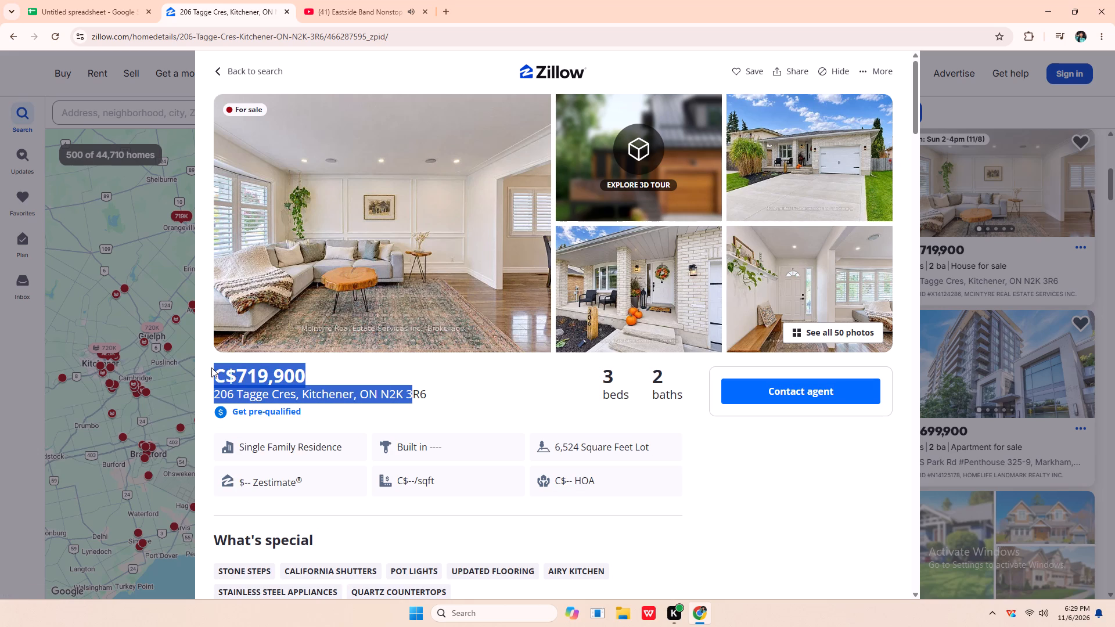
{"action": "left_click_drag", "start_coordinate": [211, 367], "coordinate": [610, 397]}
{"action": "left_click", "coordinate": [515, 374]}
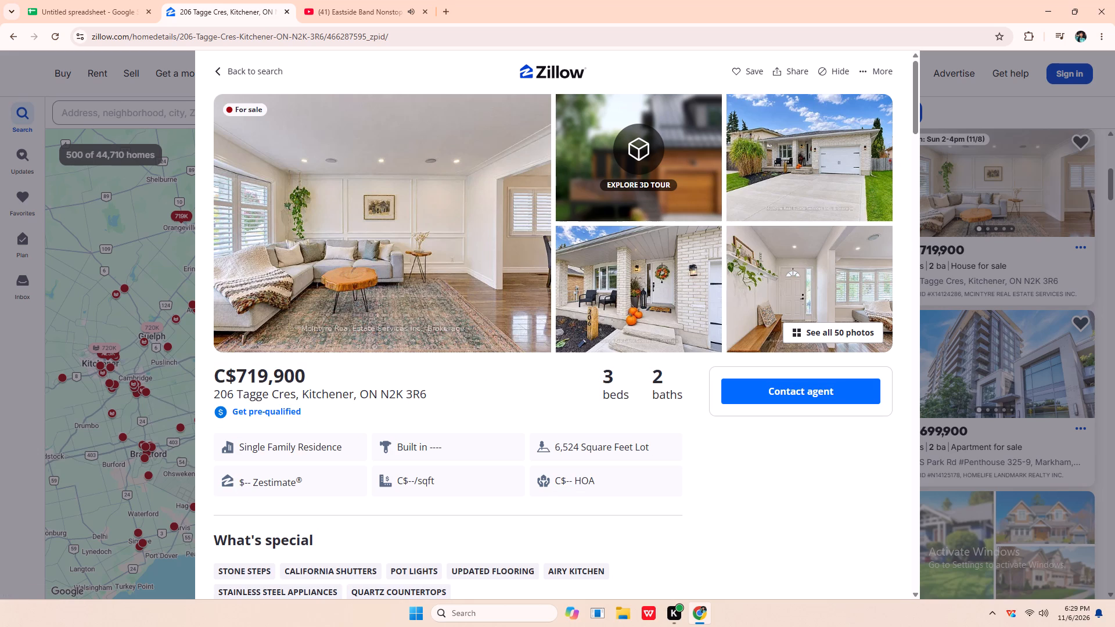
{"action": "left_click_drag", "start_coordinate": [207, 387], "coordinate": [427, 413]}
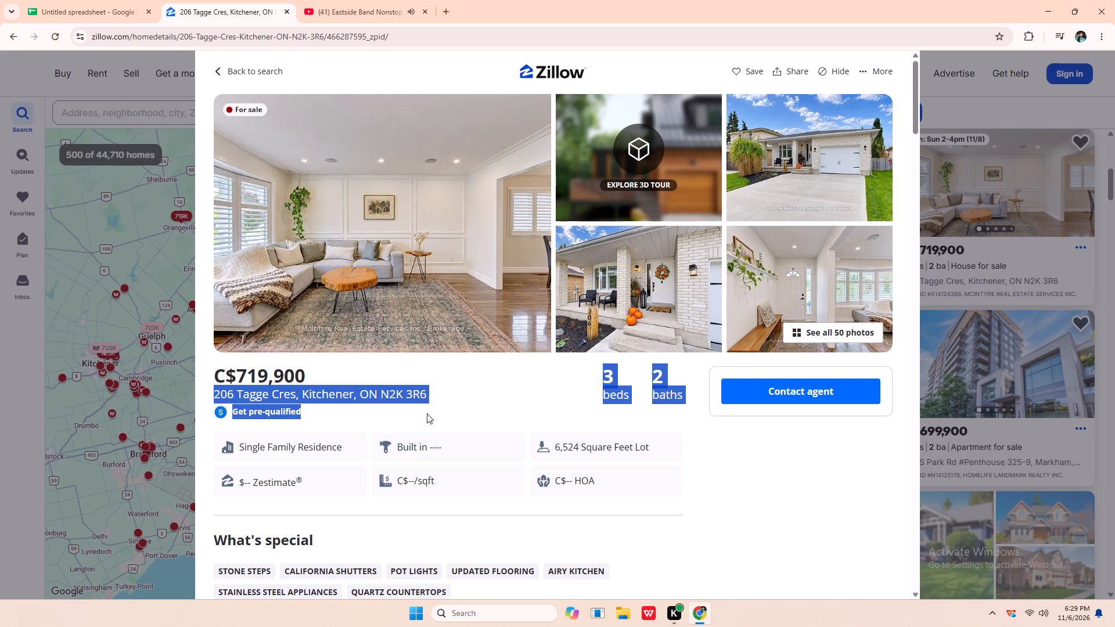
{"action": "left_click_drag", "start_coordinate": [427, 413], "coordinate": [386, 413]}
{"action": "left_click", "coordinate": [545, 387]}
{"action": "left_click", "coordinate": [600, 373]}
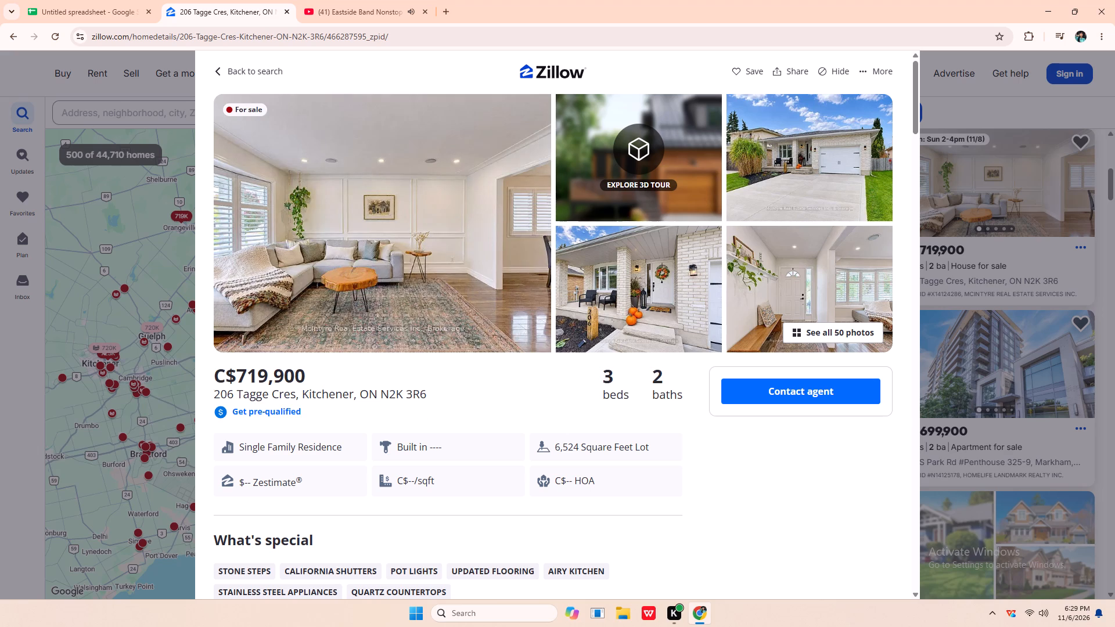
{"action": "left_click_drag", "start_coordinate": [213, 390], "coordinate": [425, 411]}
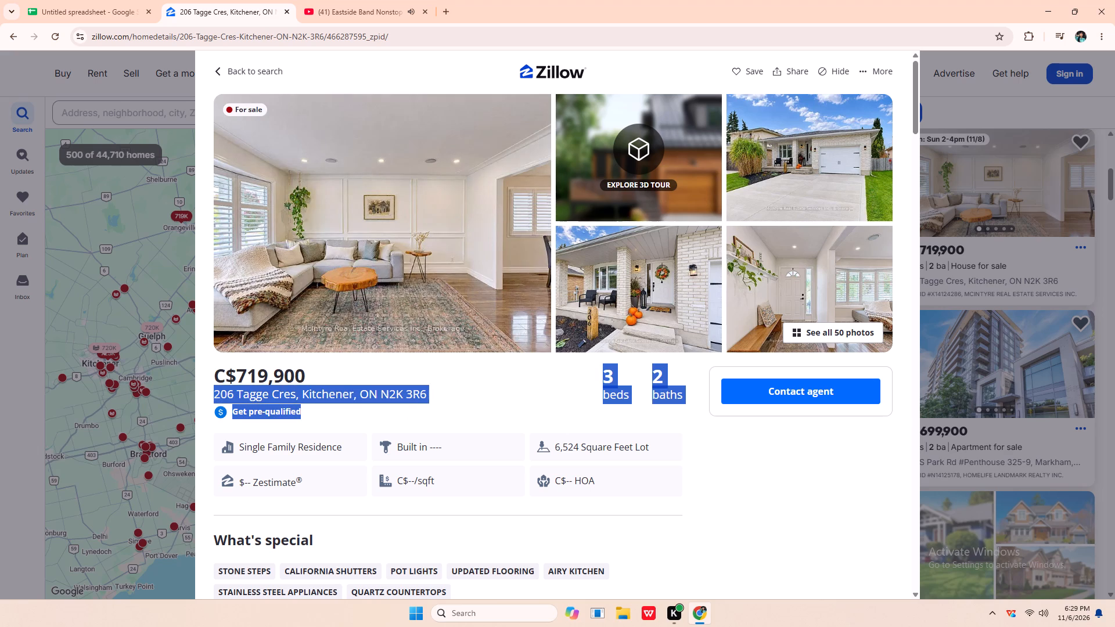
{"action": "left_click", "coordinate": [436, 384]}
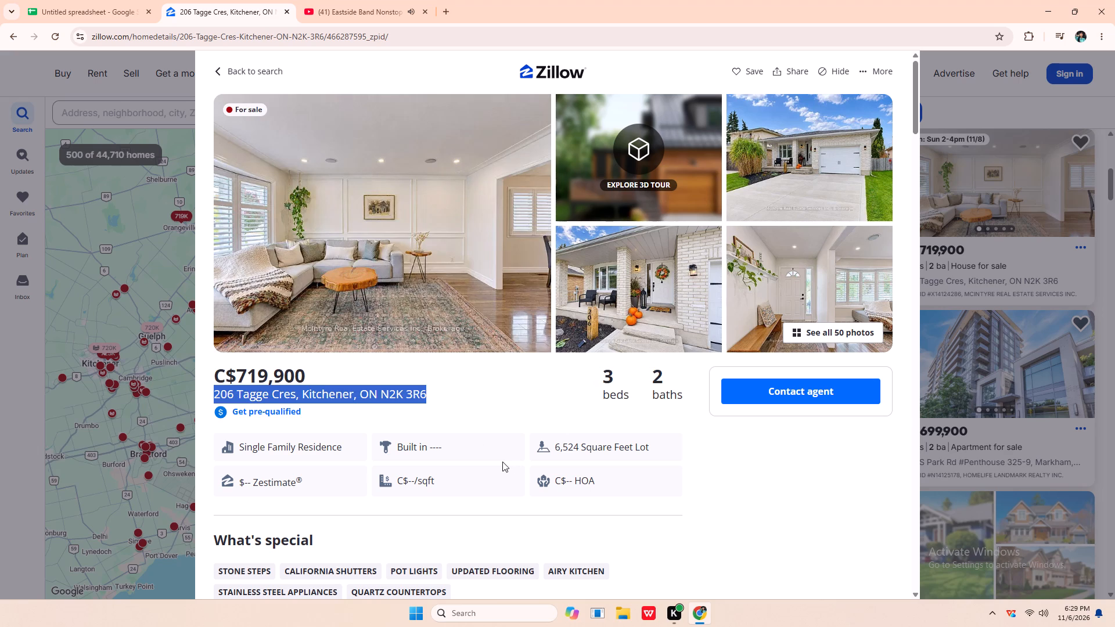
{"action": "key", "text": "ctrl+c"}
{"action": "left_click", "coordinate": [96, 8]}
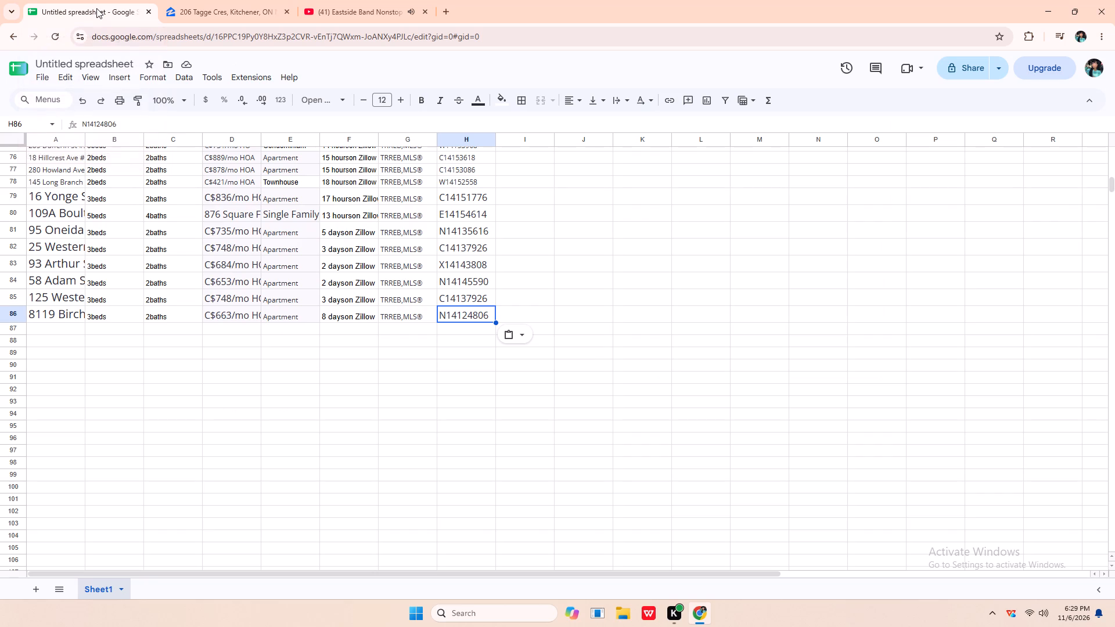
{"action": "left_click", "coordinate": [63, 323]}
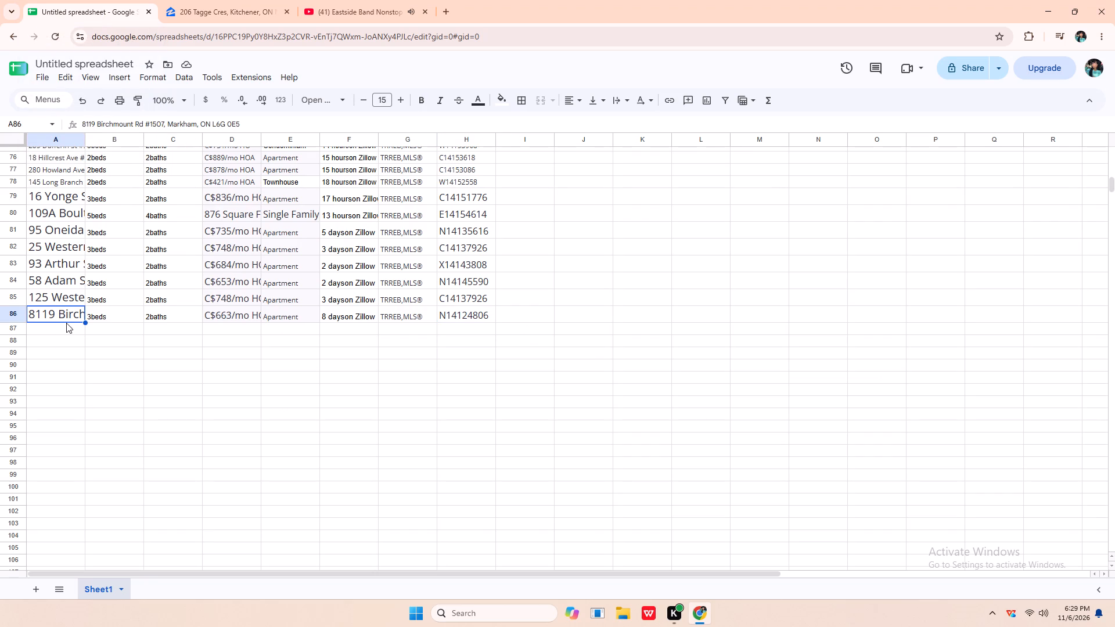
{"action": "left_click", "coordinate": [52, 333]}
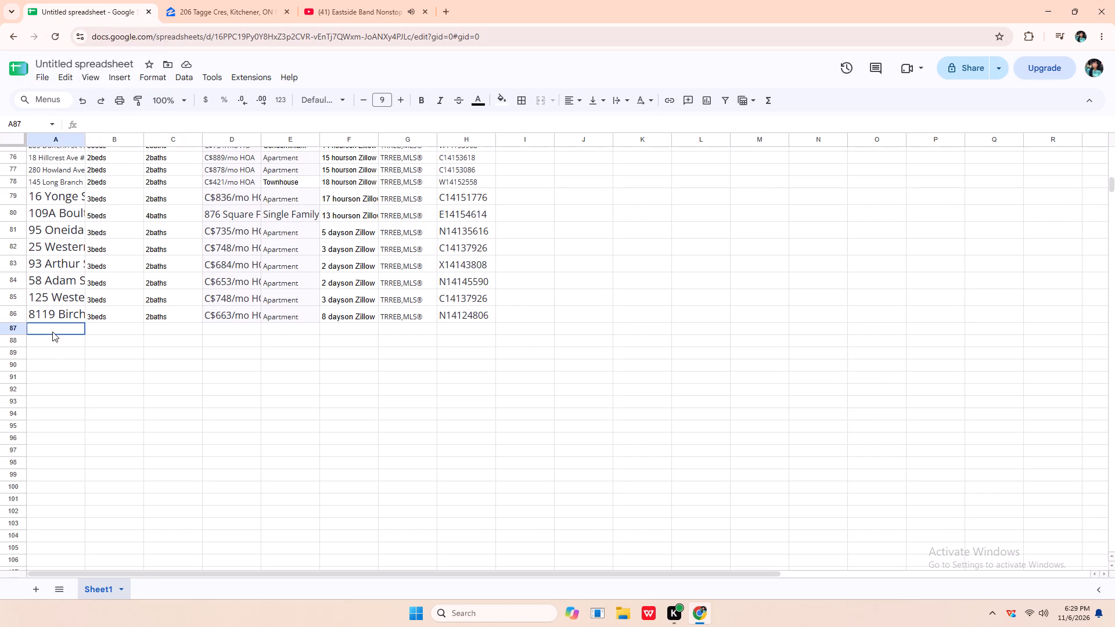
{"action": "key", "text": "ctrl+v"}
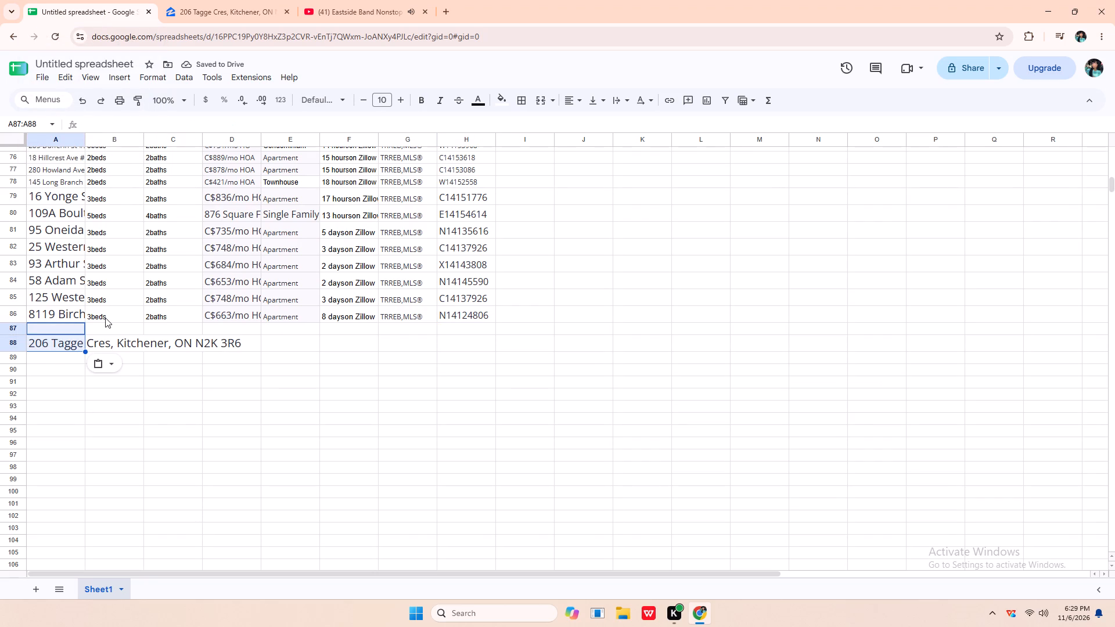
Enter 3beds in cell B88 and 2baths in cell C88 for the Kitchener house.
{"action": "key", "text": "Left"}
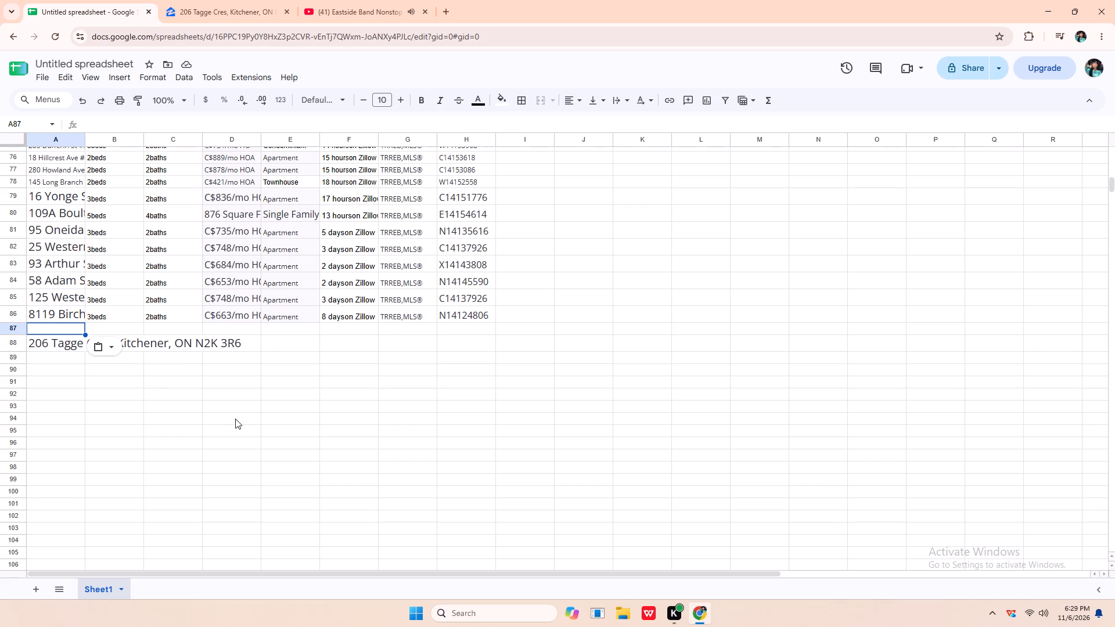
{"action": "key", "text": "Right"}
{"action": "key", "text": "Down"}
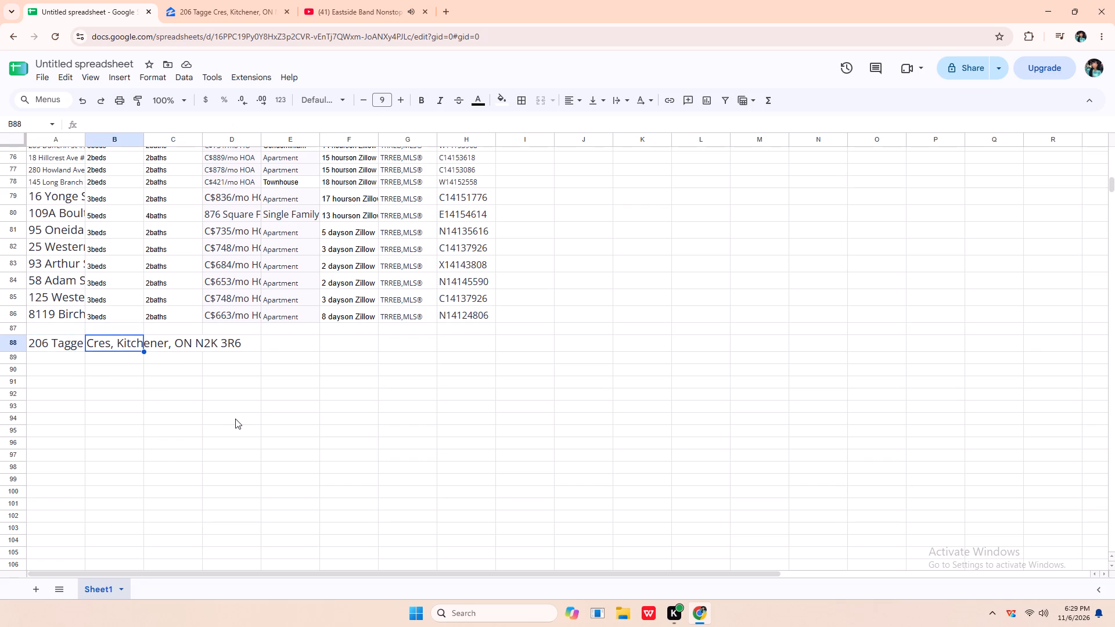
{"action": "key", "text": "3"}
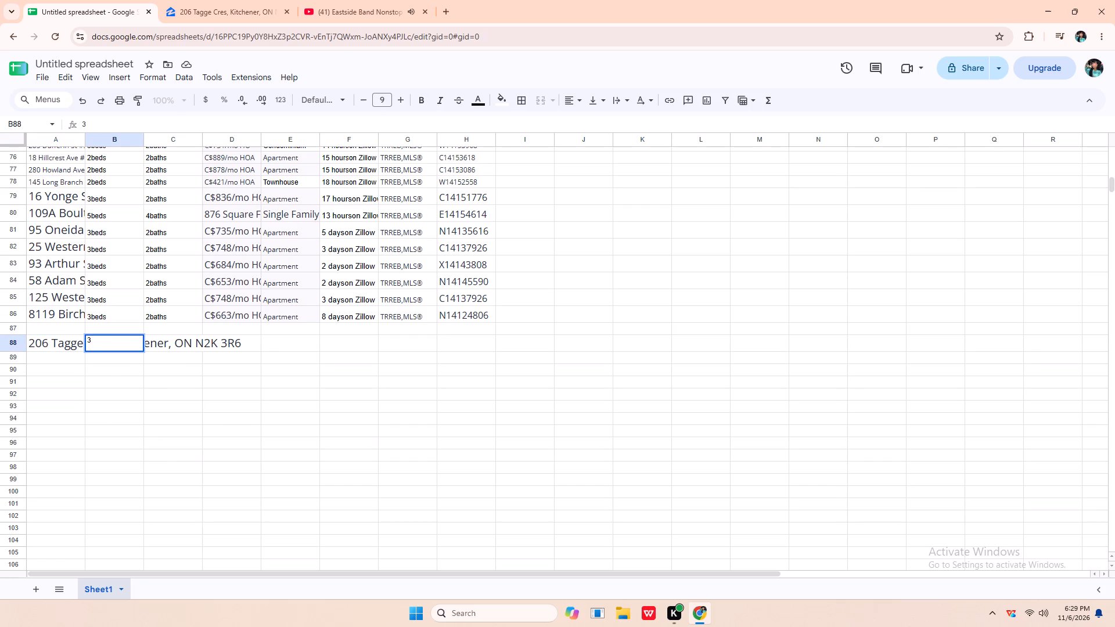
{"action": "type", "text": "beds"}
{"action": "key", "text": "Right"}
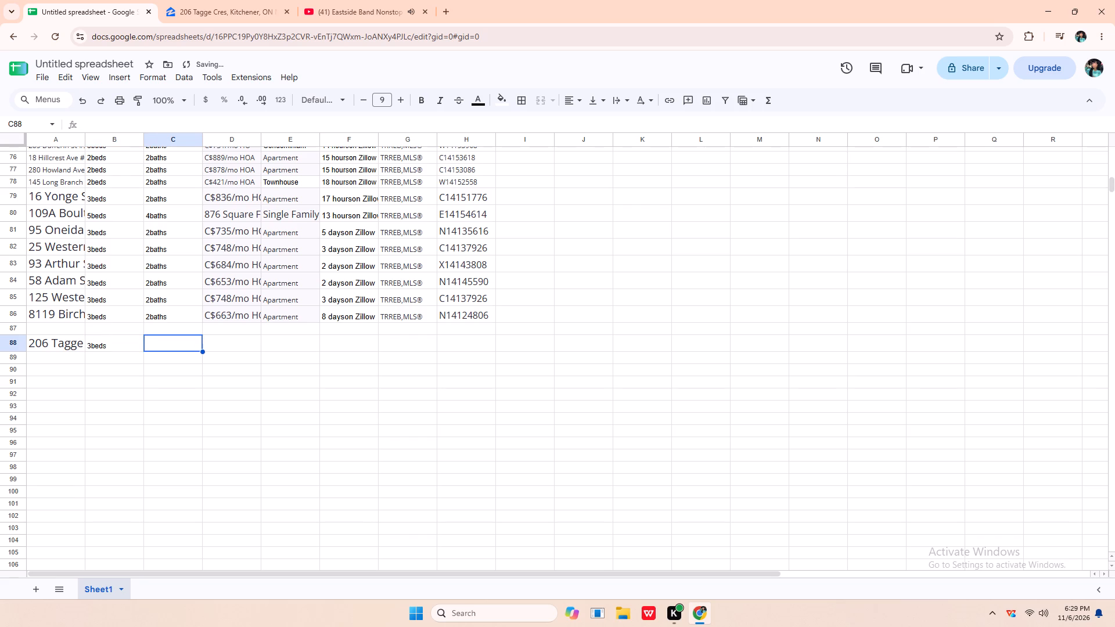
{"action": "key", "text": "2"}
{"action": "type", "text": "baths"}
{"action": "key", "text": "Right"}
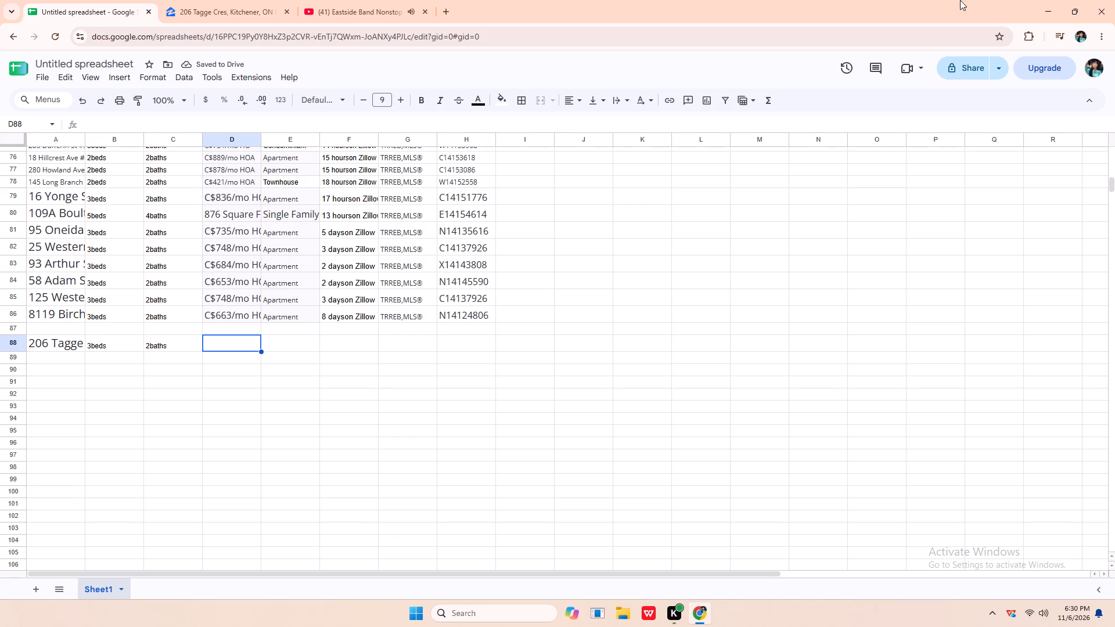
Copy the lot size "6,524 Square Feet Lot" from the Zillow listing into cell D88 of the spreadsheet.
{"action": "left_click", "coordinate": [249, 16]}
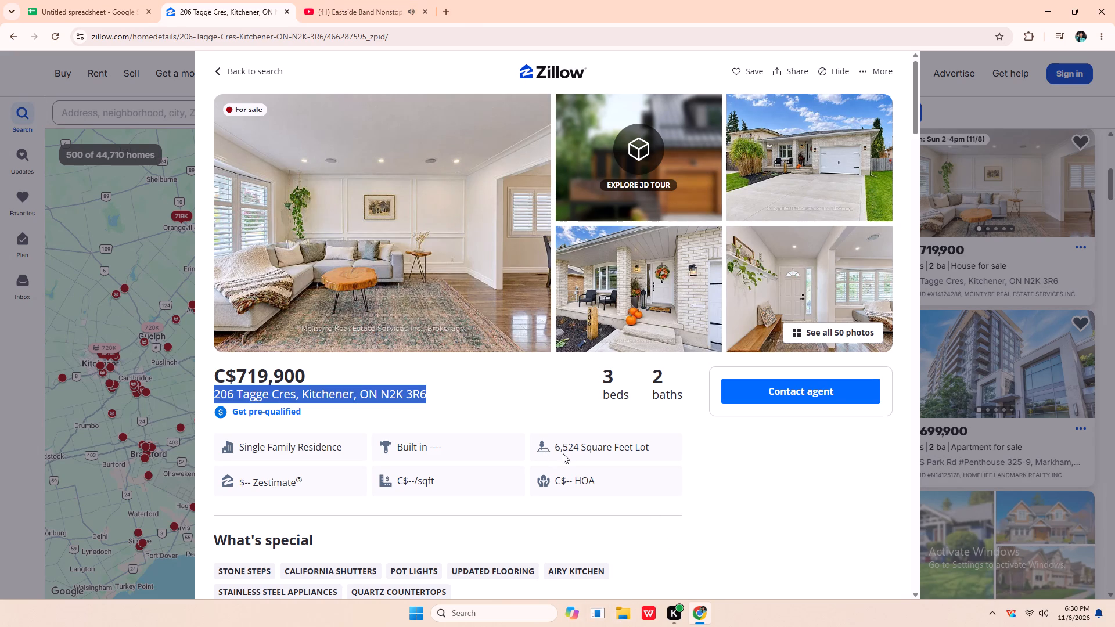
{"action": "left_click_drag", "start_coordinate": [556, 444], "coordinate": [654, 442]}
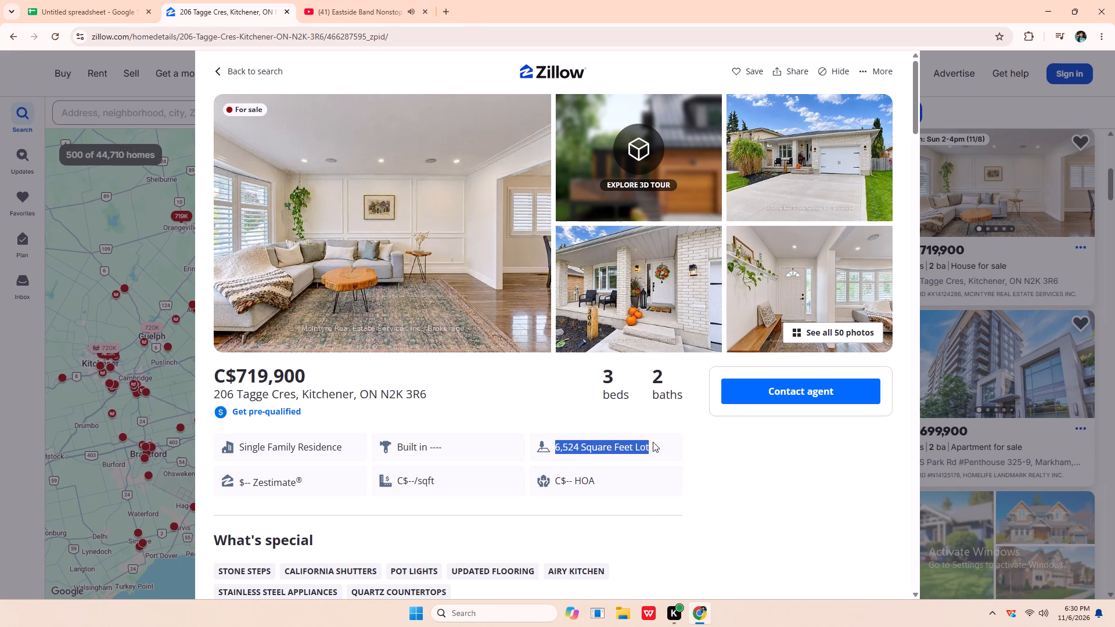
{"action": "key", "text": "ctrl+c"}
{"action": "left_click", "coordinate": [69, 5]}
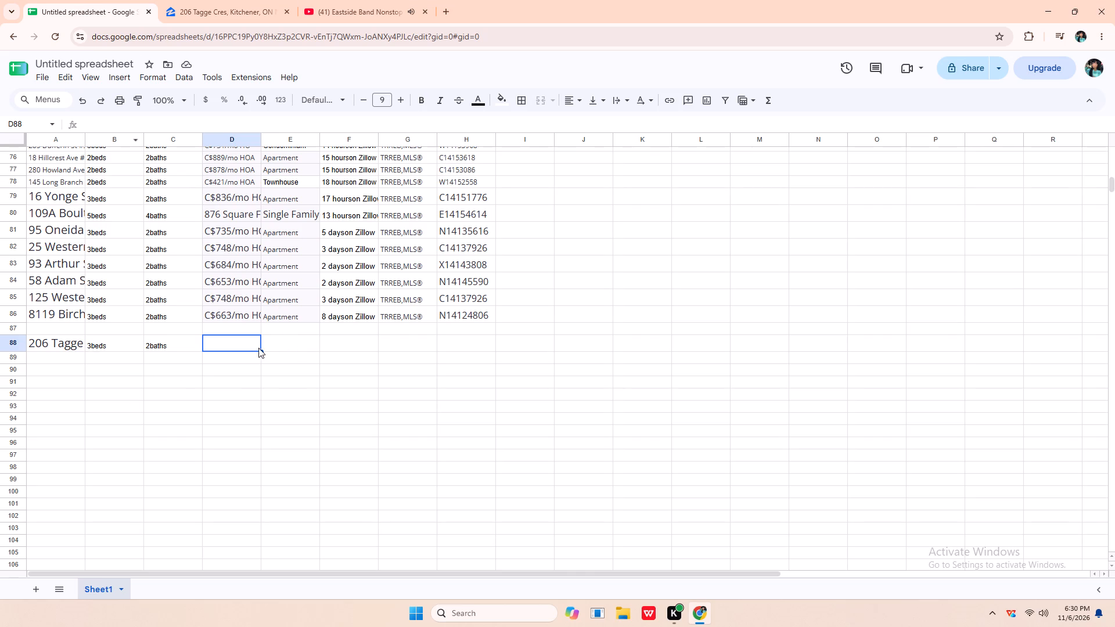
{"action": "key", "text": "ctrl+v"}
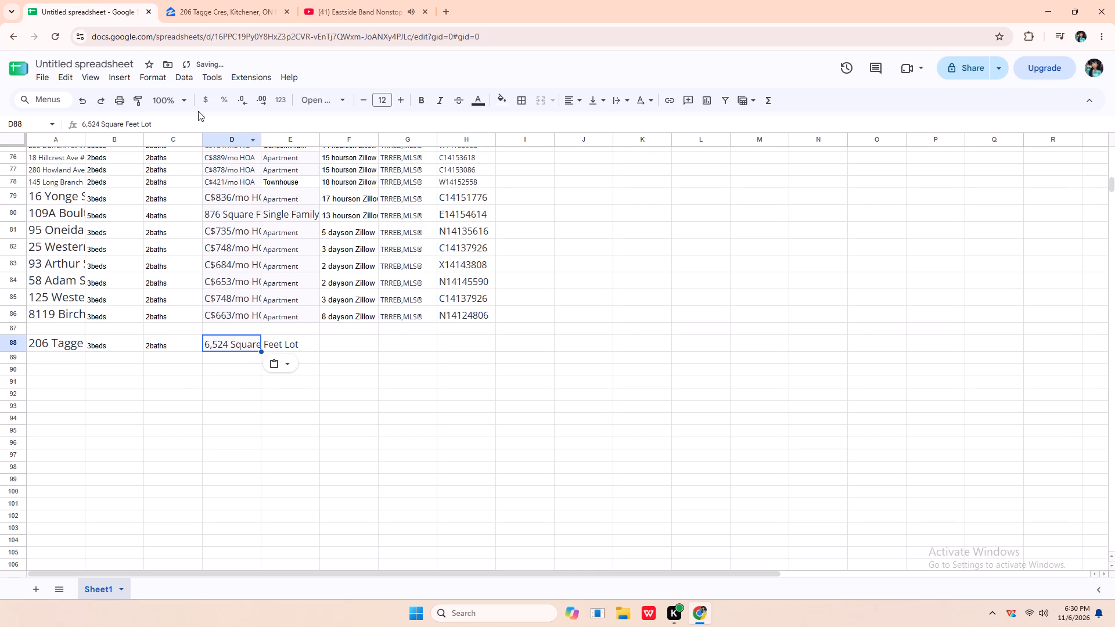
Copy the property type "Single Family Residence" from the Zillow listing into cell E88 of the spreadsheet.
{"action": "left_click", "coordinate": [202, 10]}
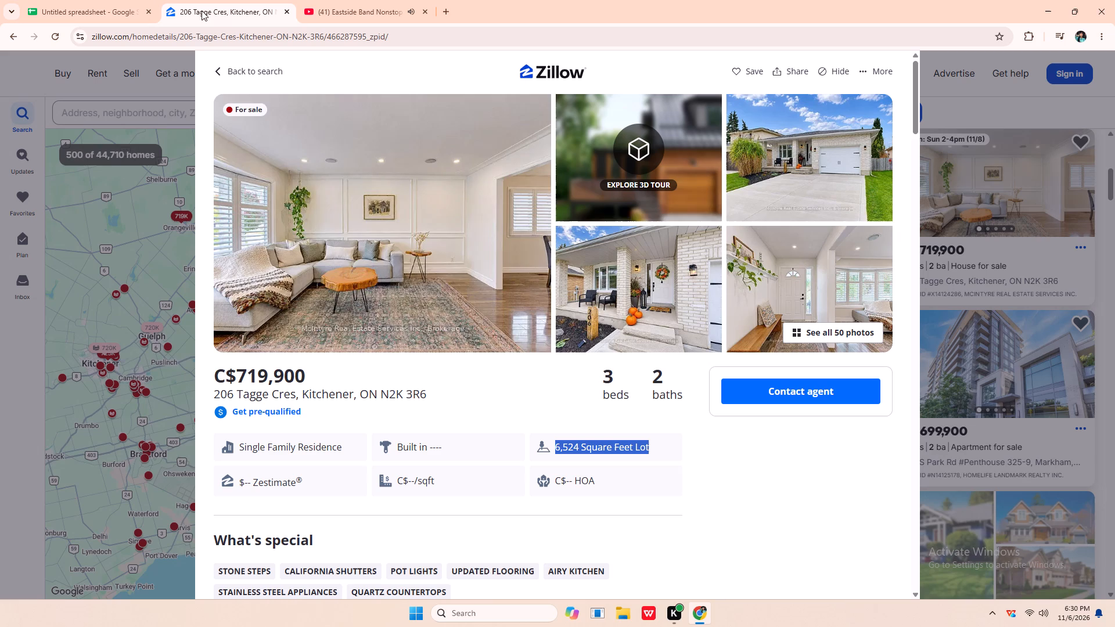
{"action": "left_click_drag", "start_coordinate": [239, 447], "coordinate": [239, 446]}
{"action": "left_click_drag", "start_coordinate": [239, 446], "coordinate": [345, 437]}
{"action": "key", "text": "ctrl+c"}
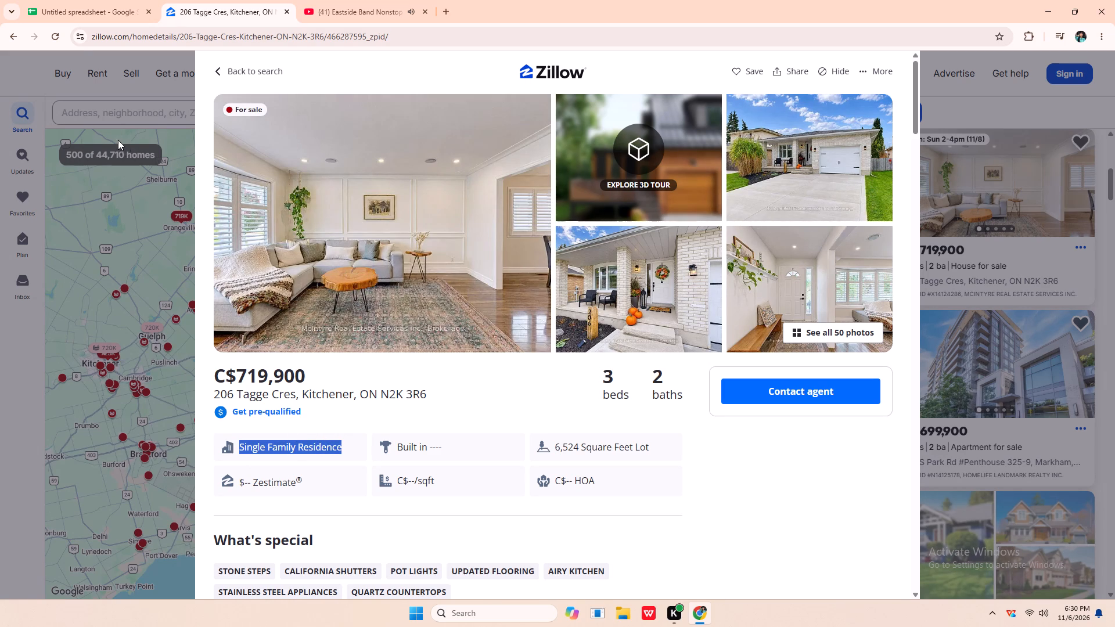
{"action": "left_click", "coordinate": [82, 5]}
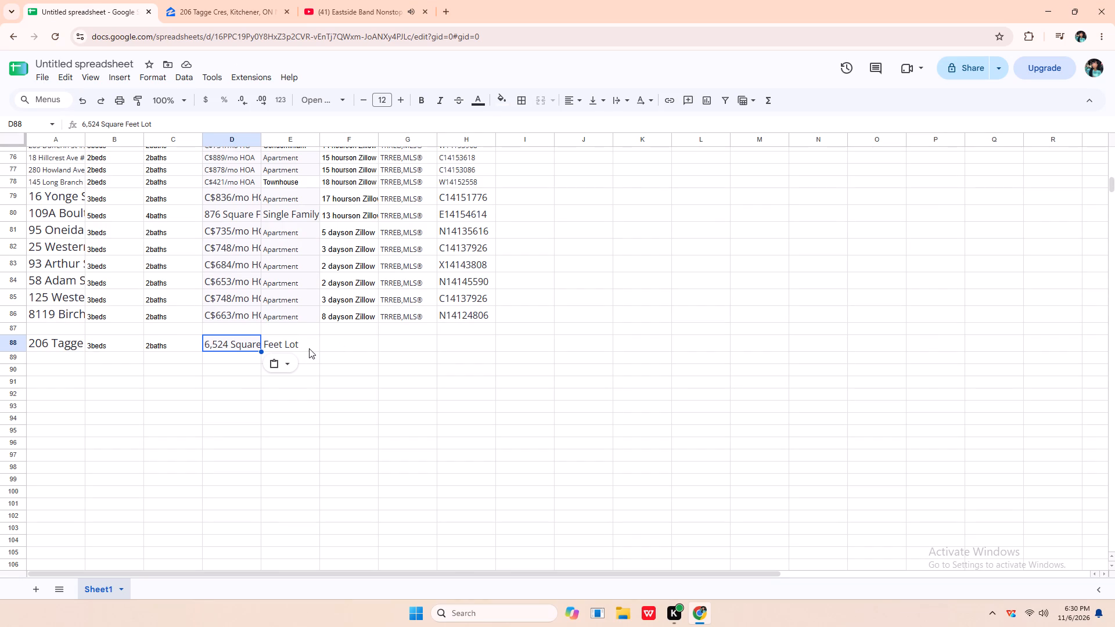
{"action": "left_click", "coordinate": [306, 344]}
{"action": "key", "text": "ctrl+v"}
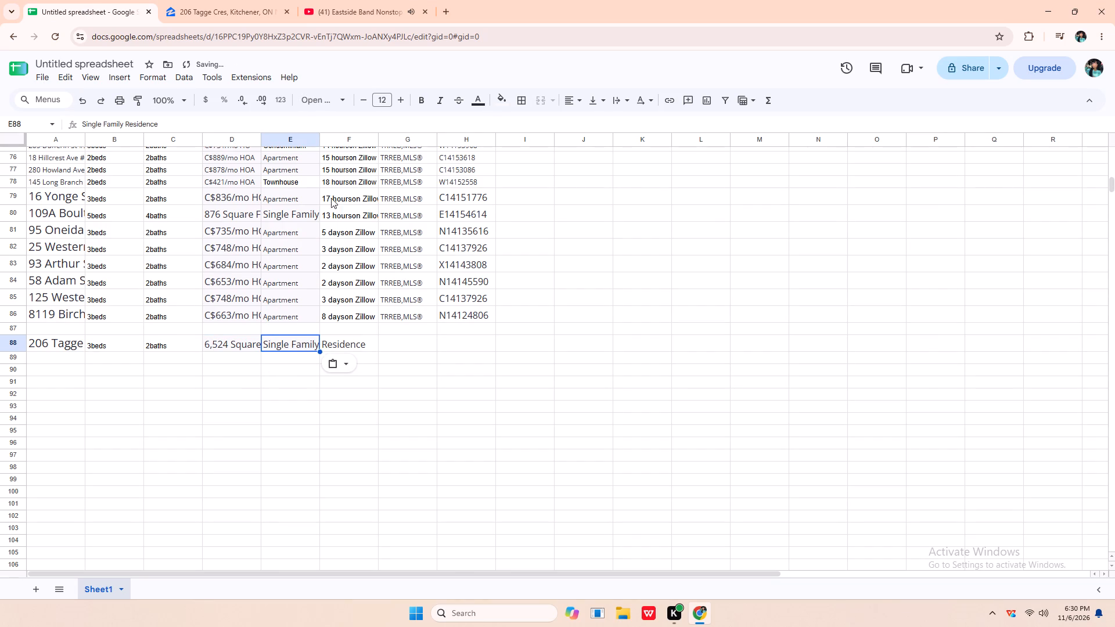
Copy the "8 days on Zillow" text from the Kitchener house's Zillow listing into cell F88 of the spreadsheet.
{"action": "left_click", "coordinate": [233, 14]}
{"action": "scroll", "coordinate": [452, 479], "scroll_direction": "down", "scroll_amount": 2}
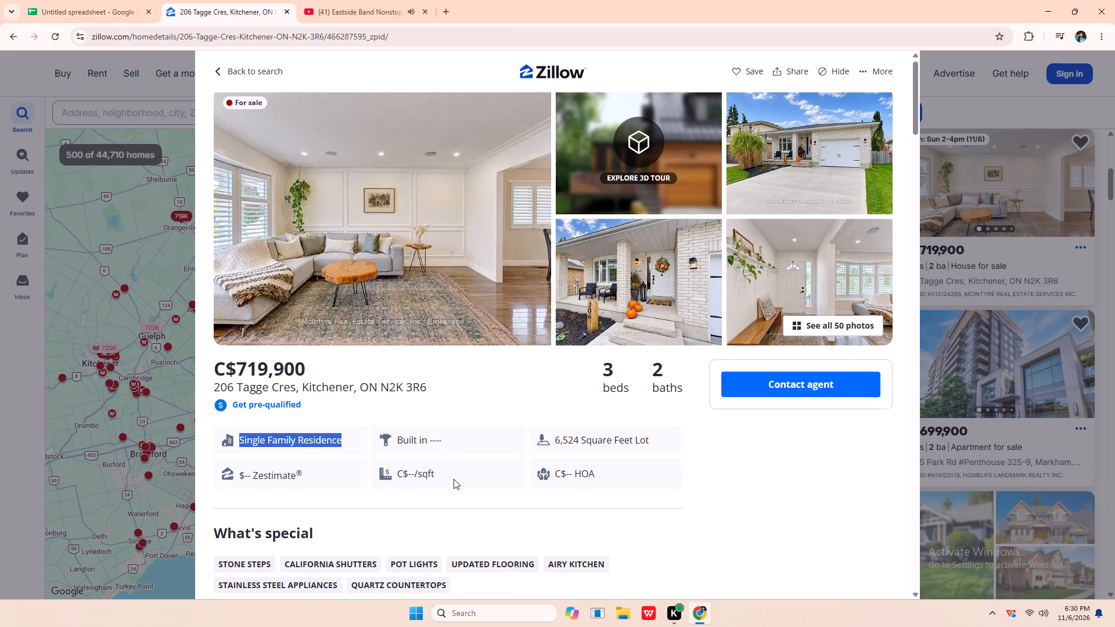
{"action": "scroll", "coordinate": [454, 479], "scroll_direction": "down", "scroll_amount": 2}
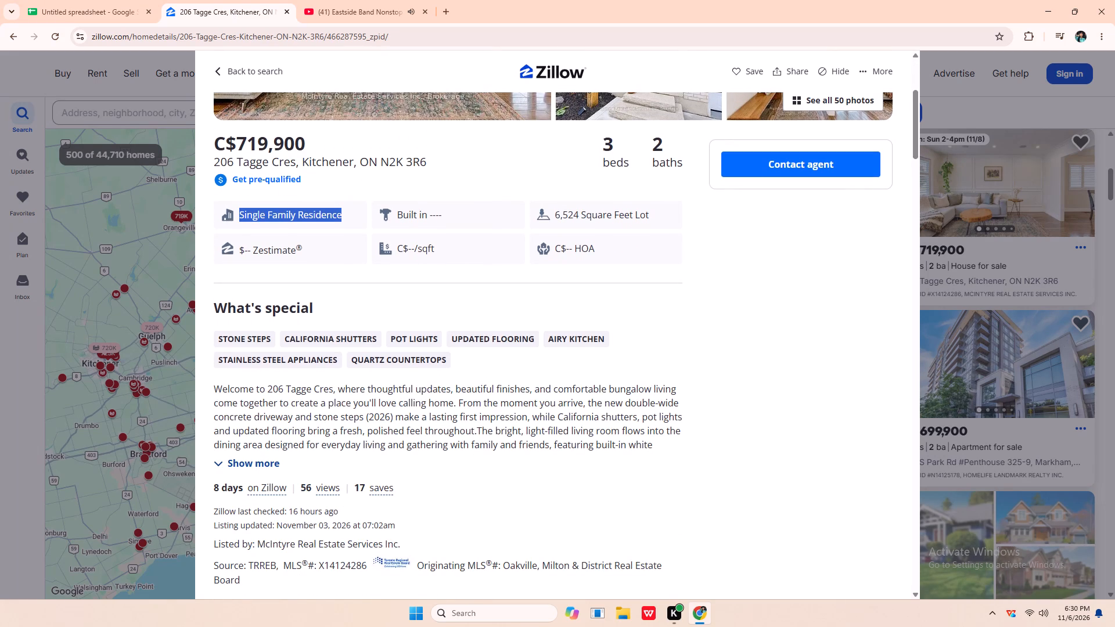
{"action": "left_click_drag", "start_coordinate": [212, 487], "coordinate": [285, 488]}
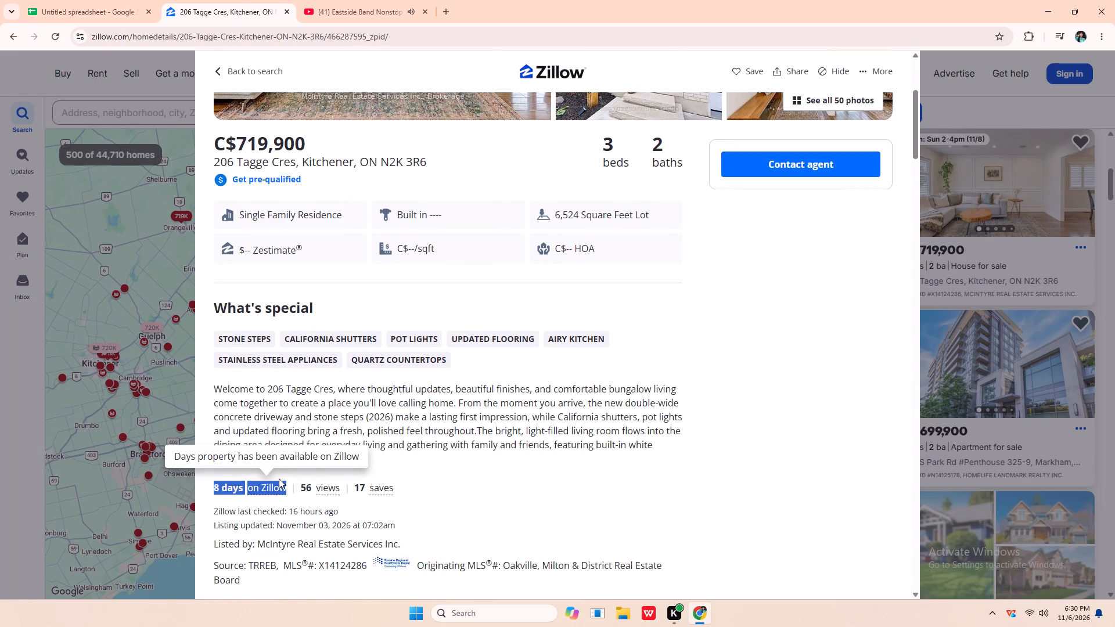
{"action": "key", "text": "ctrl+c"}
{"action": "left_click", "coordinate": [108, 6]}
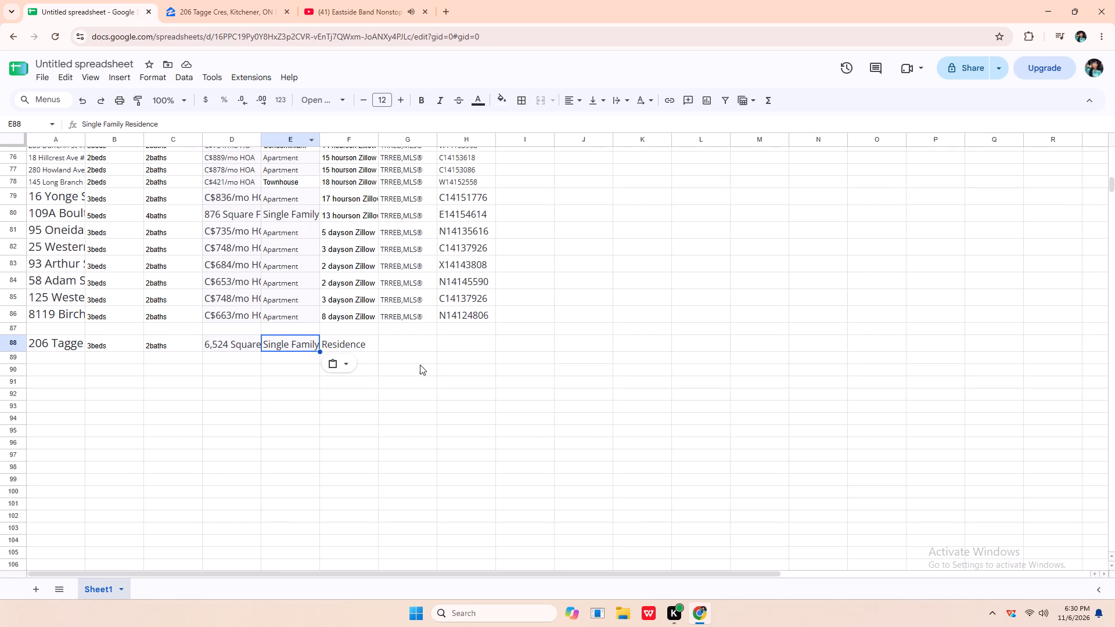
{"action": "left_click", "coordinate": [355, 345]}
{"action": "key", "text": "ctrl+v"}
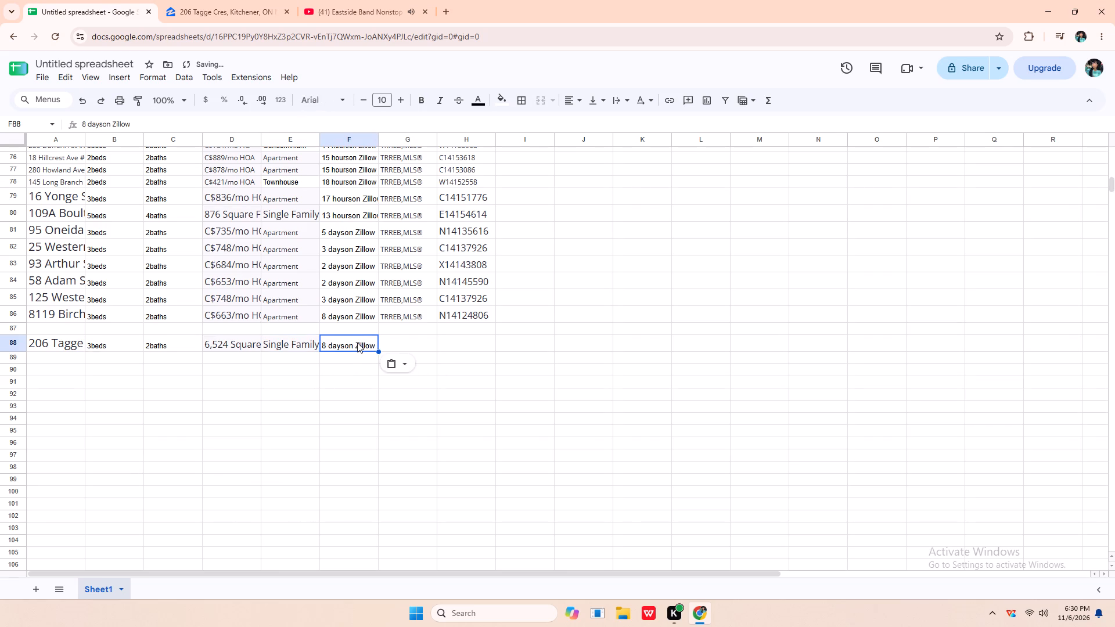
Copy the source entry TRREB,MLS® from cell G86 into cell G87.
{"action": "left_click", "coordinate": [416, 311]}
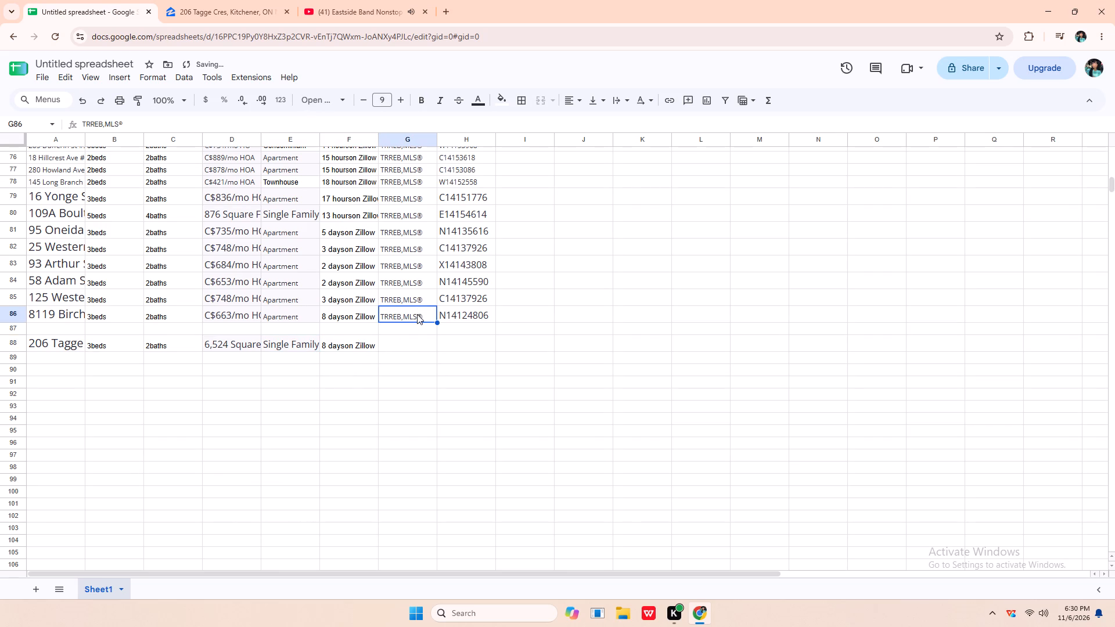
{"action": "key", "text": "ctrl+c"}
{"action": "key", "text": "Down"}
{"action": "key", "text": "ctrl+v"}
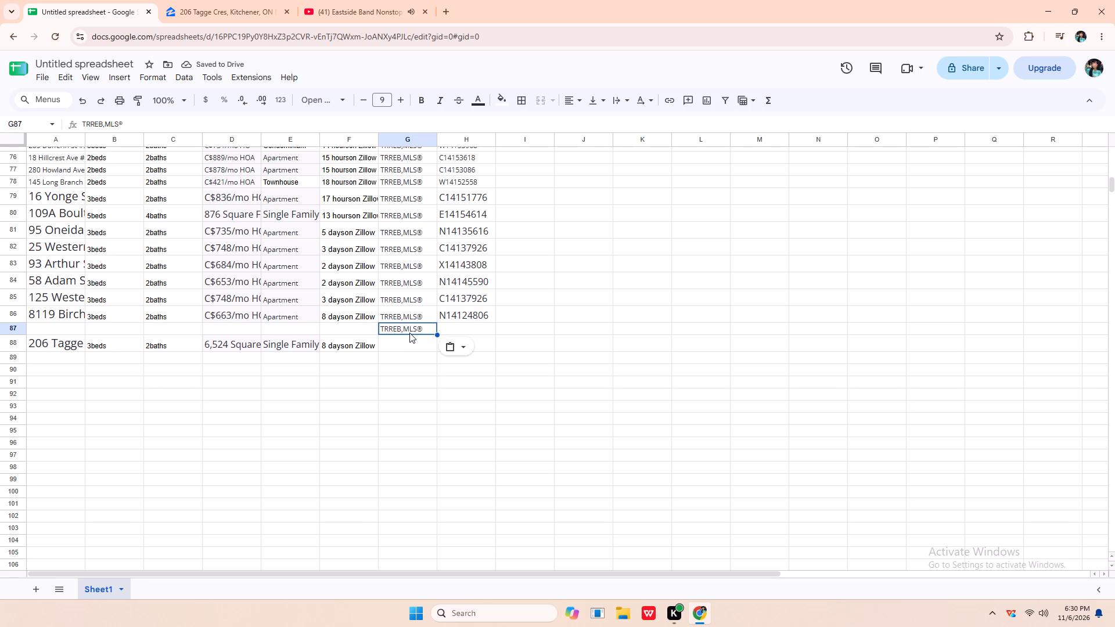
Paste the source entry TRREB,MLS® into cell G88 of the Kitchener house's row.
{"action": "key", "text": "Down"}
{"action": "key", "text": "ctrl+v"}
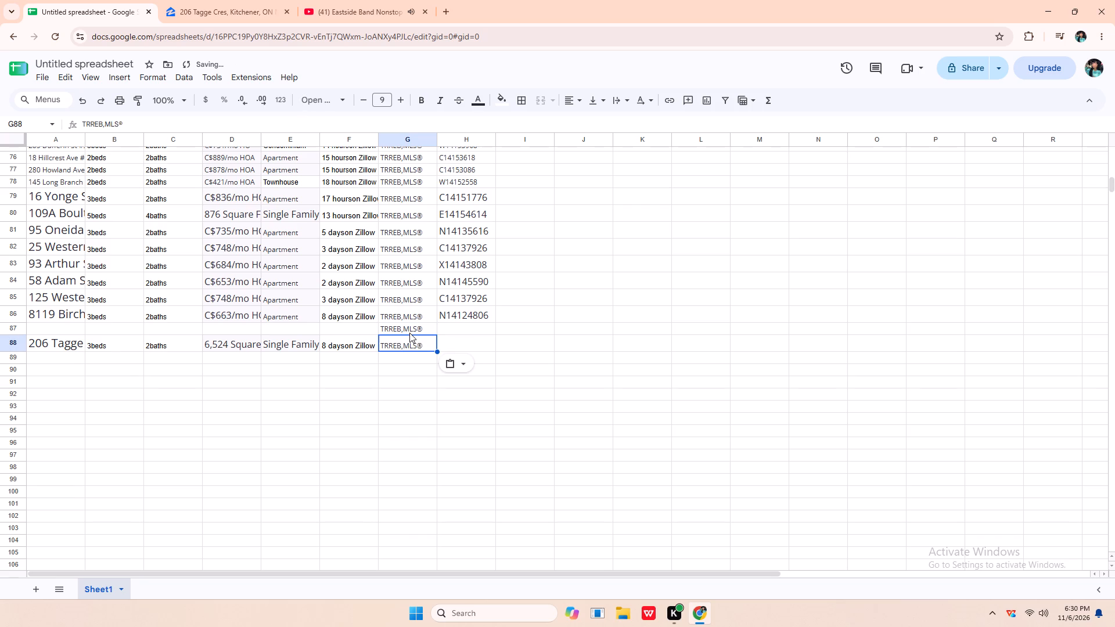
Copy the MLS number X14124286 from the Kitchener house's Zillow listing into cell H88 of the spreadsheet.
{"action": "left_click", "coordinate": [197, 8]}
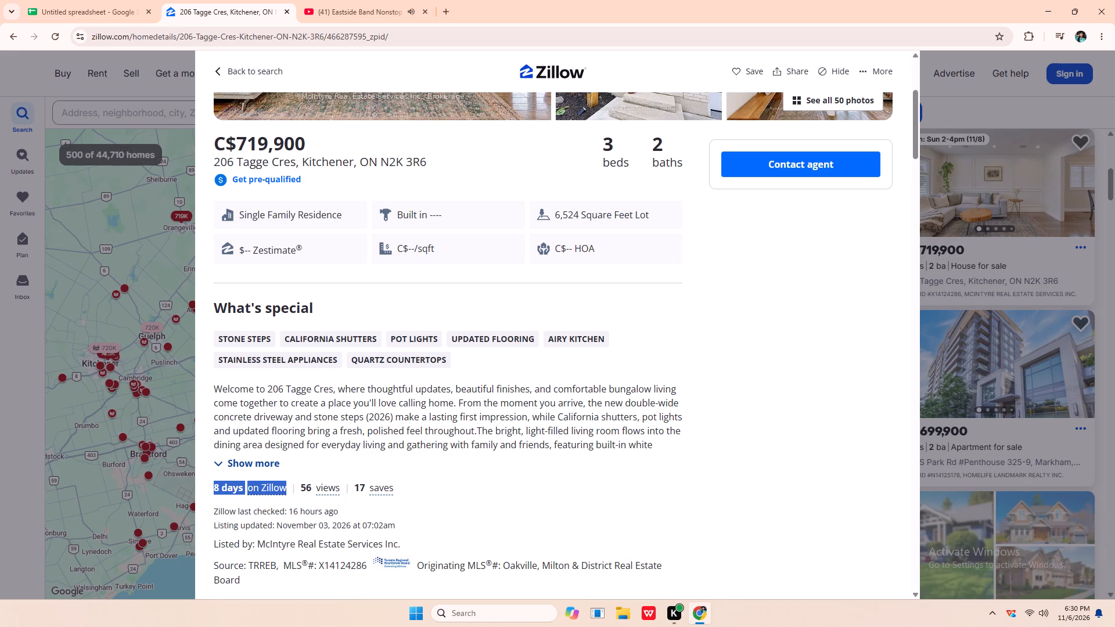
{"action": "scroll", "coordinate": [621, 444], "scroll_direction": "down", "scroll_amount": 3}
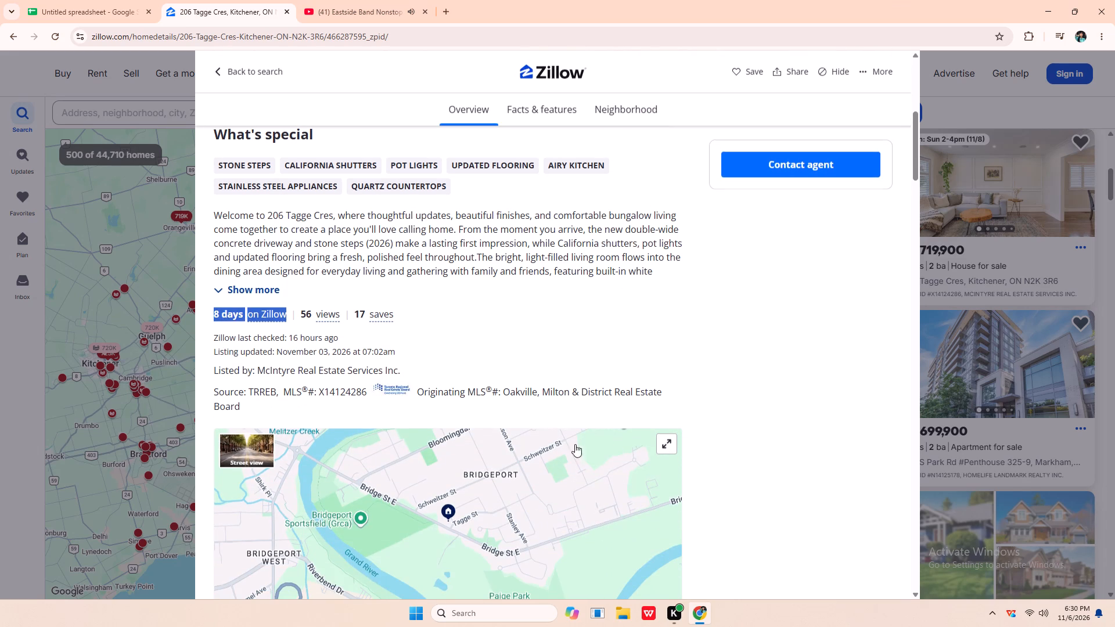
{"action": "left_click_drag", "start_coordinate": [321, 389], "coordinate": [328, 390]}
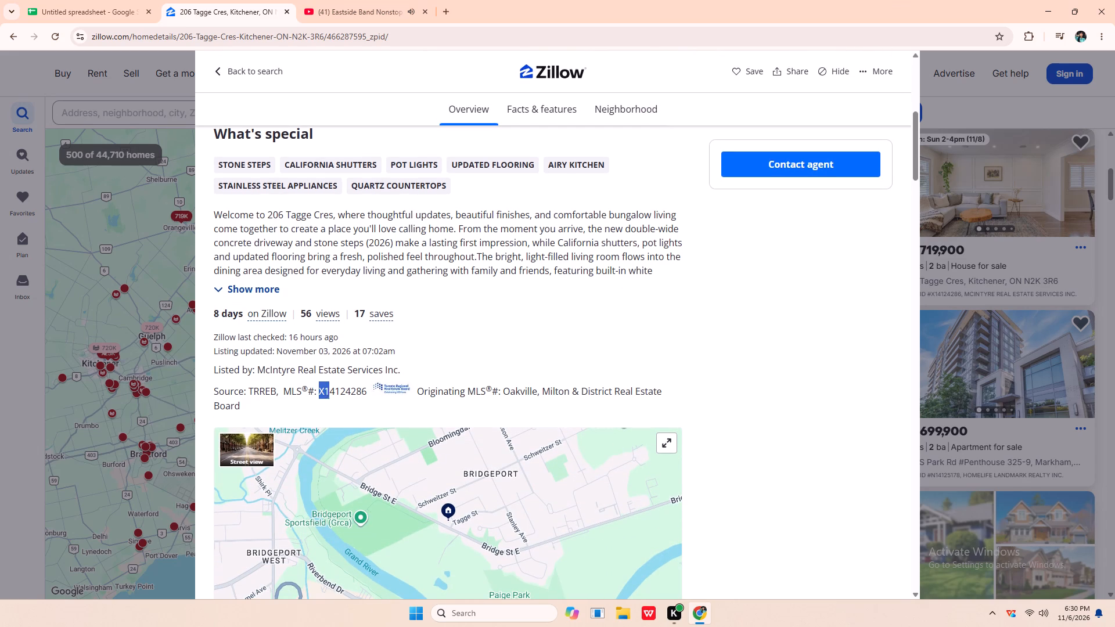
{"action": "left_click_drag", "start_coordinate": [328, 390], "coordinate": [379, 398]}
{"action": "key", "text": "ctrl+c"}
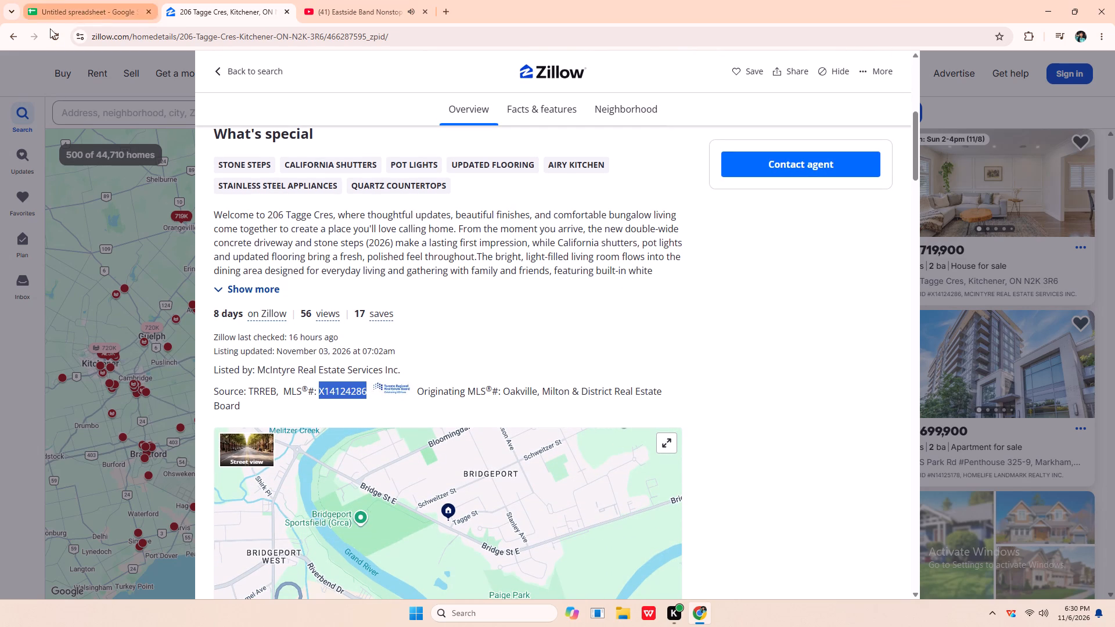
{"action": "left_click", "coordinate": [97, 9]}
{"action": "left_click", "coordinate": [487, 349]}
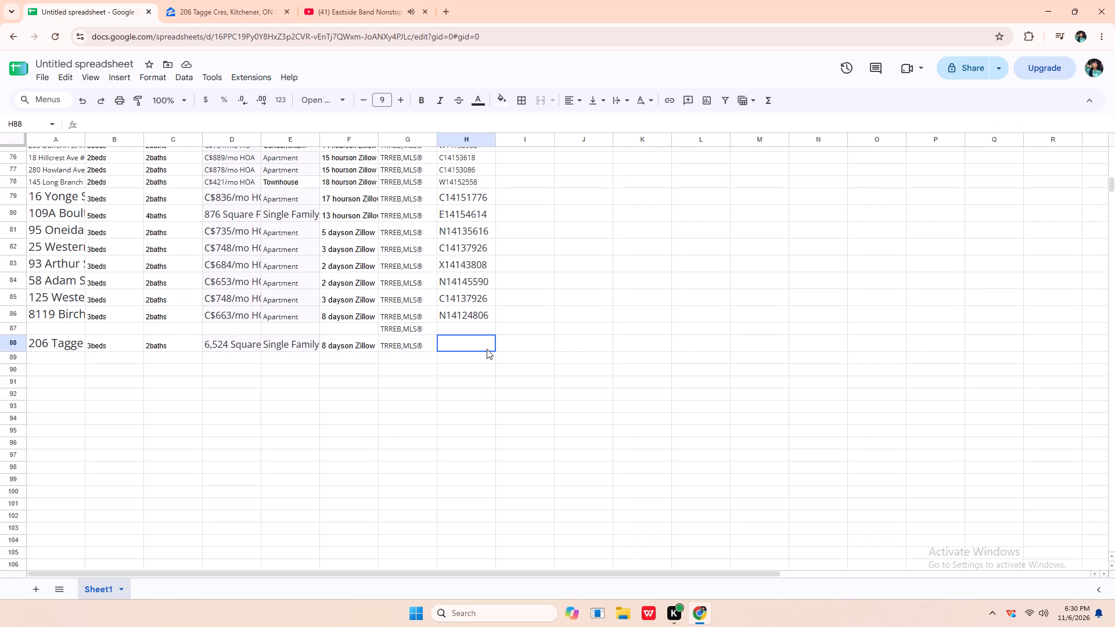
{"action": "key", "text": "ctrl+v"}
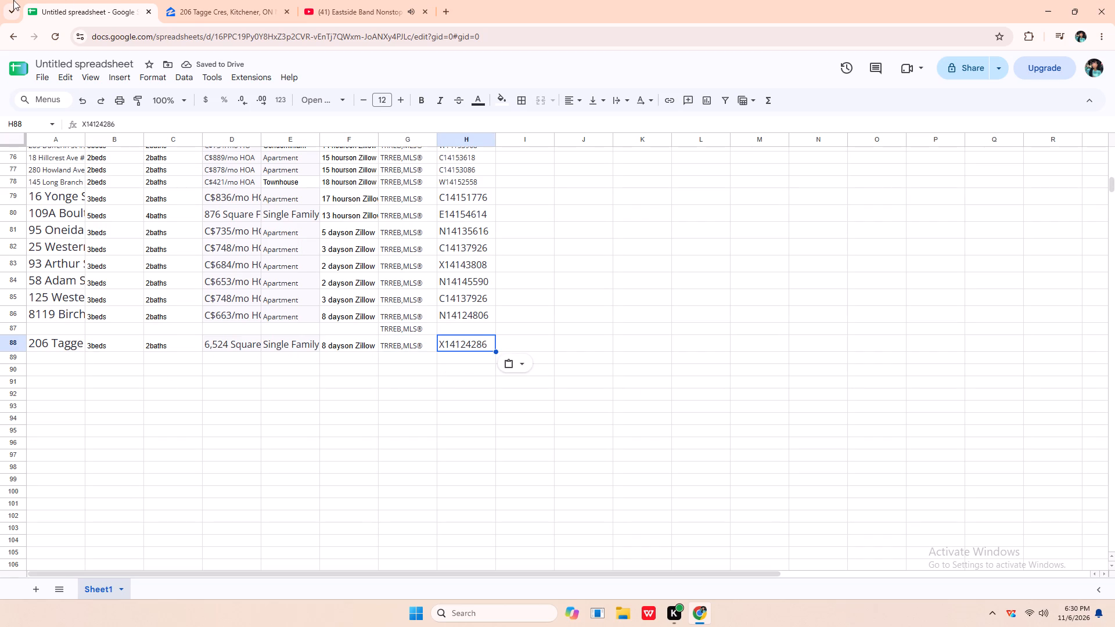
Open the C$725,000 Oshawa house listing from the Zillow search results and copy its full address into cell A87 of the spreadsheet.
{"action": "left_click", "coordinate": [190, 7]}
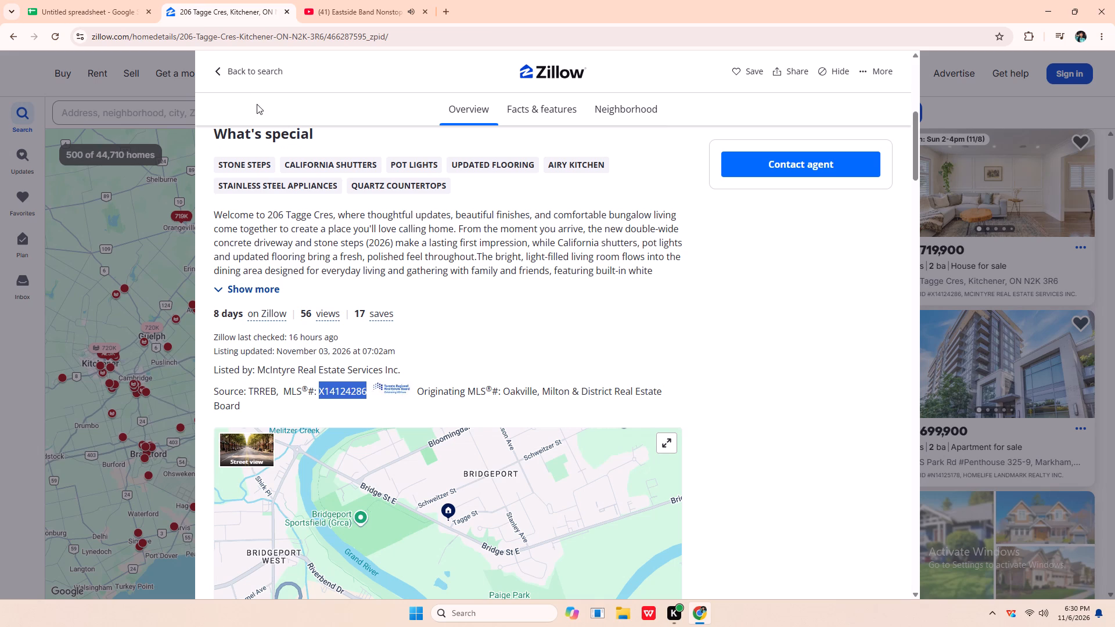
{"action": "left_click", "coordinate": [247, 67]}
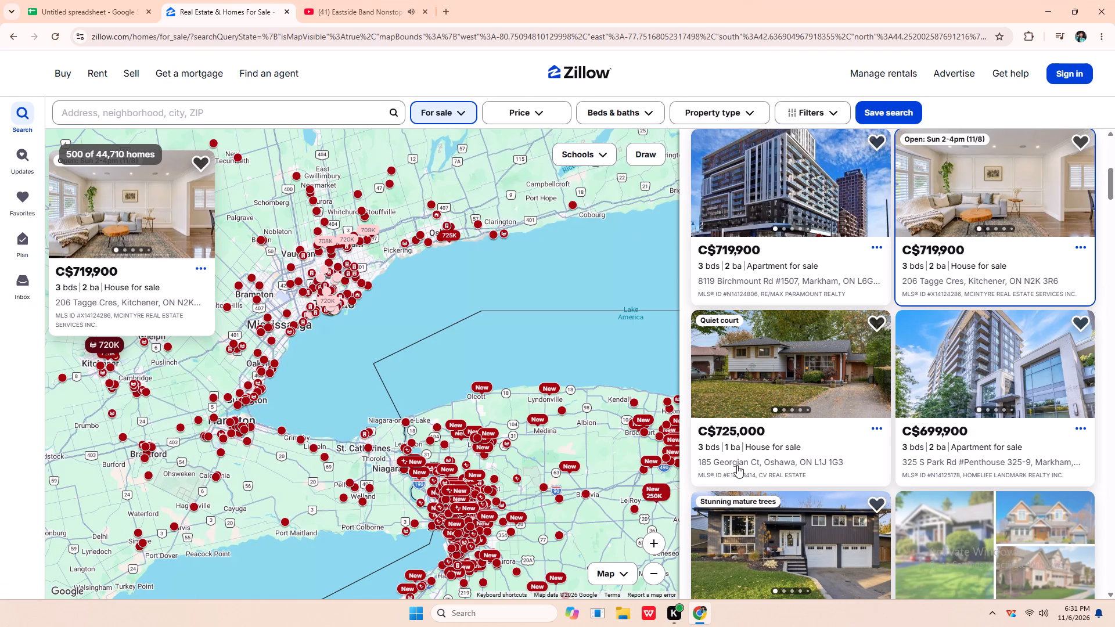
{"action": "left_click", "coordinate": [738, 463]}
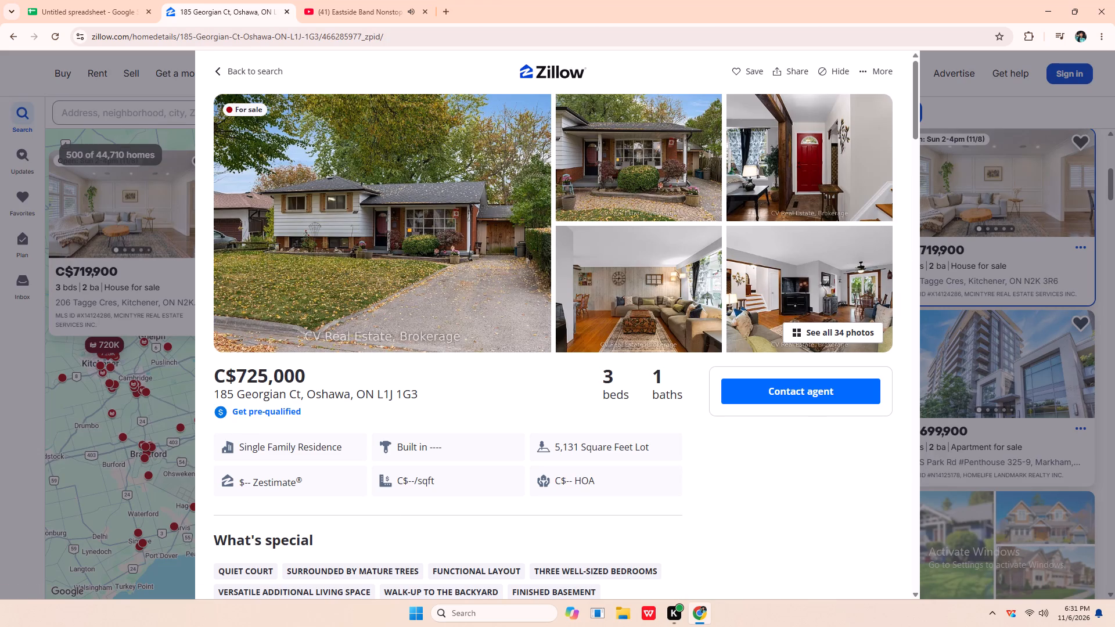
{"action": "left_click_drag", "start_coordinate": [213, 392], "coordinate": [278, 392]}
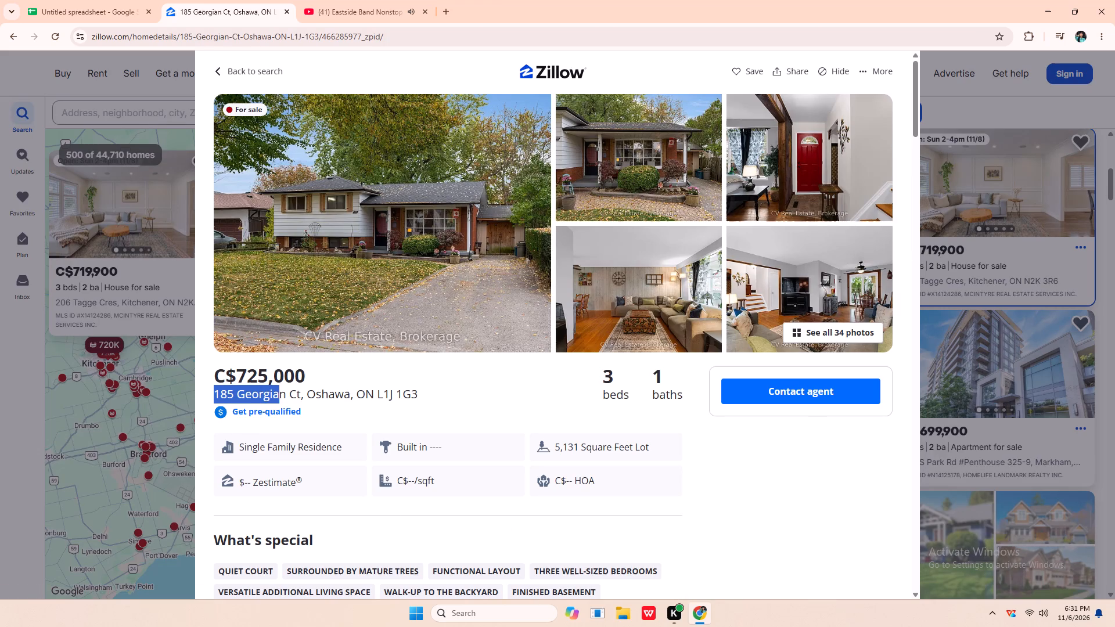
{"action": "left_click_drag", "start_coordinate": [278, 392], "coordinate": [426, 388]}
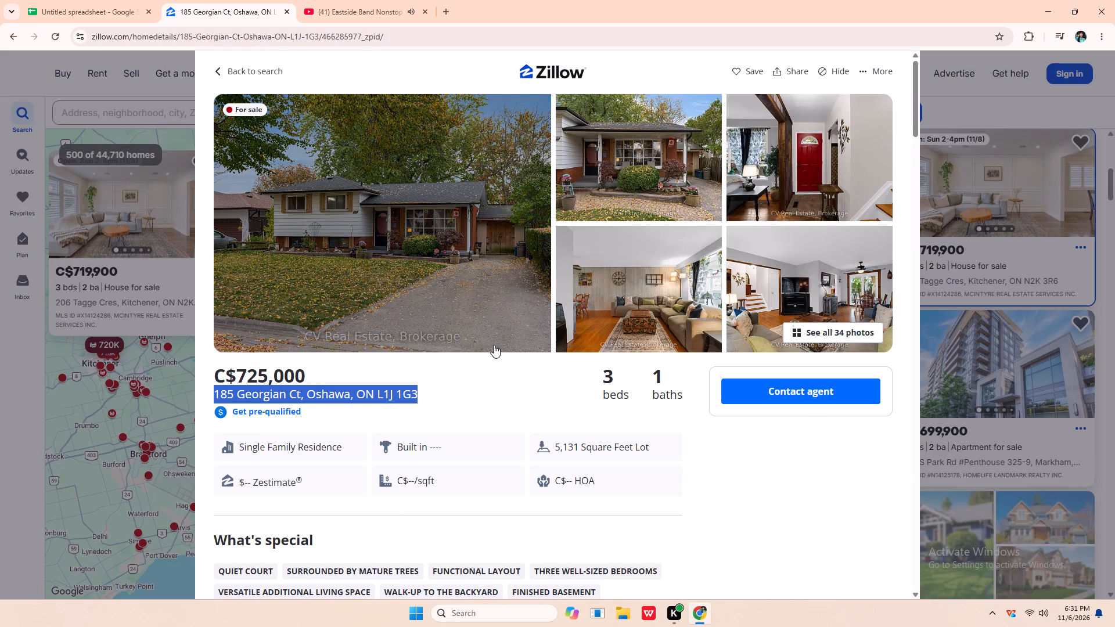
{"action": "key", "text": "ctrl+c"}
{"action": "left_click", "coordinate": [75, 12]}
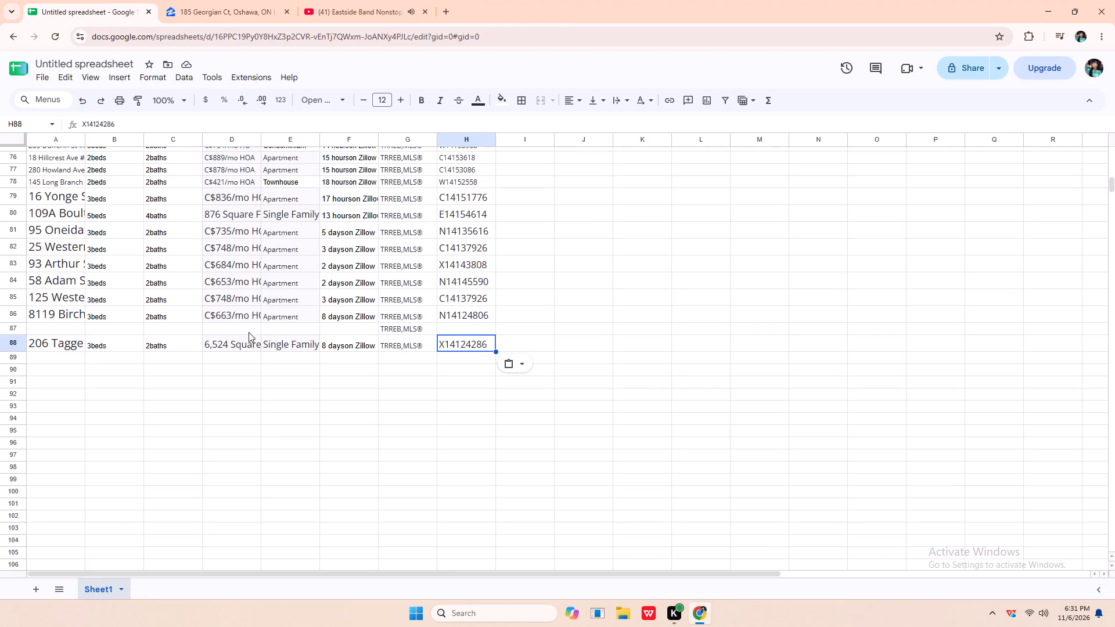
{"action": "left_click", "coordinate": [47, 323]}
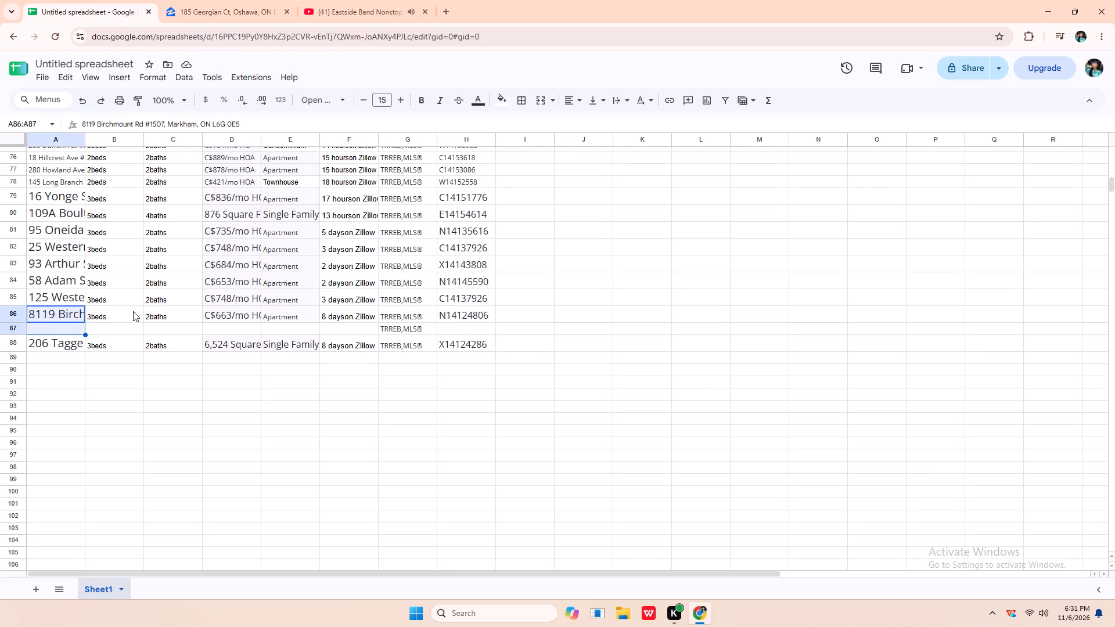
{"action": "left_click", "coordinate": [131, 322]}
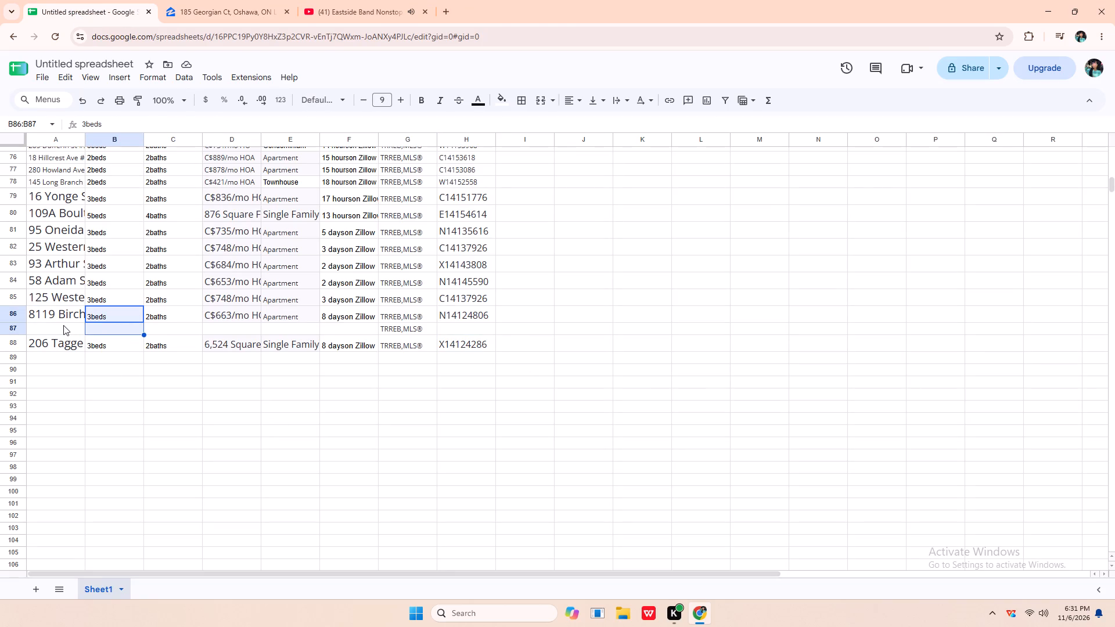
{"action": "left_click", "coordinate": [63, 325]}
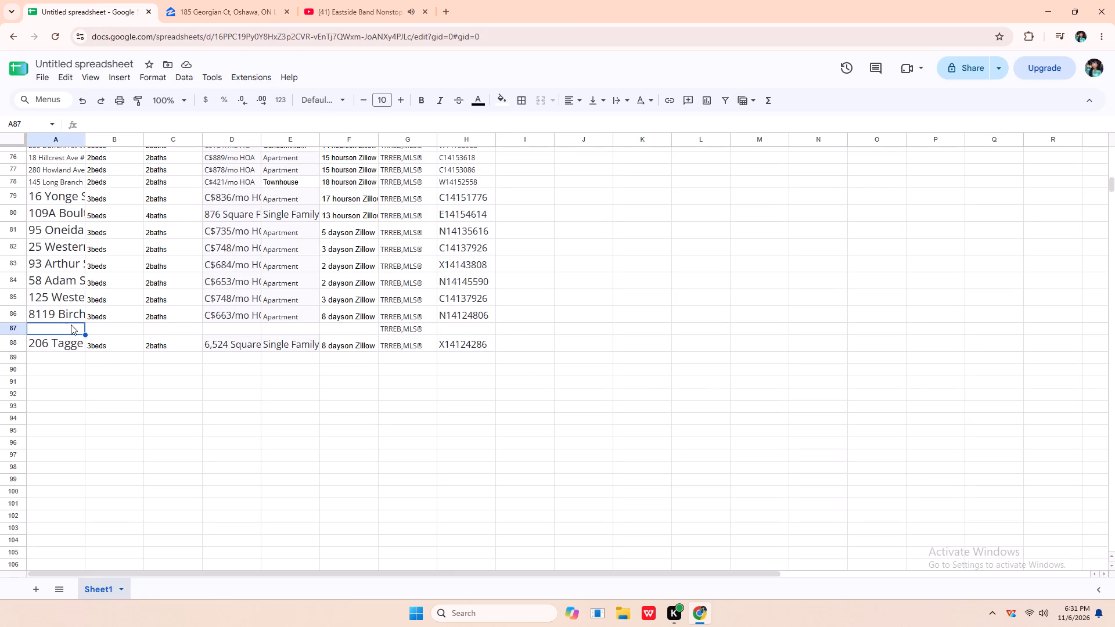
{"action": "key", "text": "ctrl+v"}
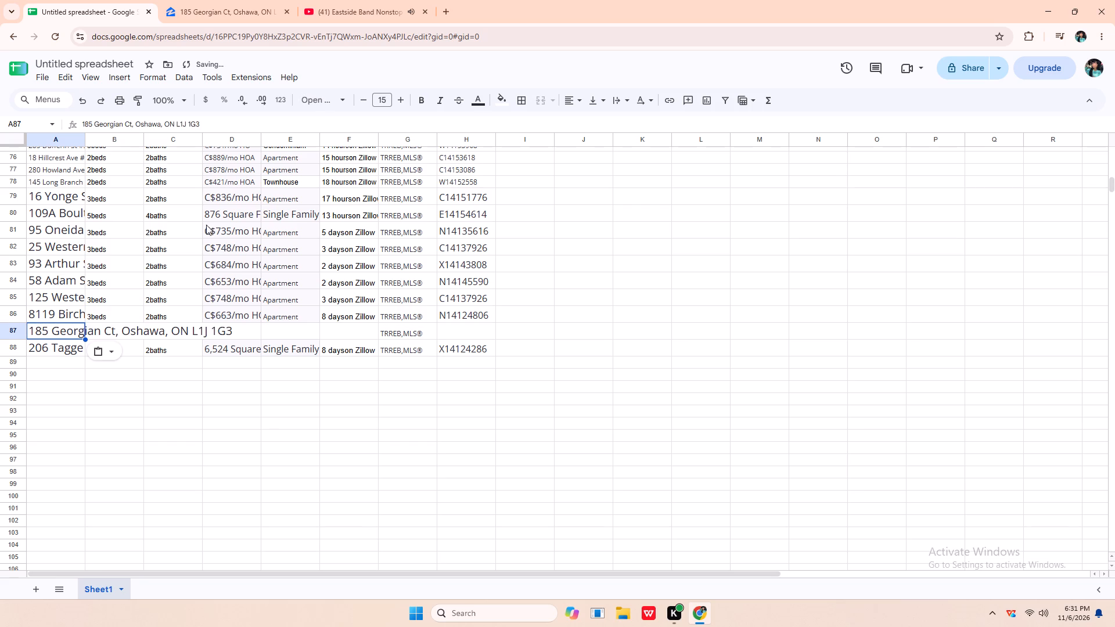
Copy the lot size "5,131 Square Feet Lot" from the Oshawa house's Zillow listing into cell D87 of the spreadsheet.
{"action": "left_click", "coordinate": [224, 9]}
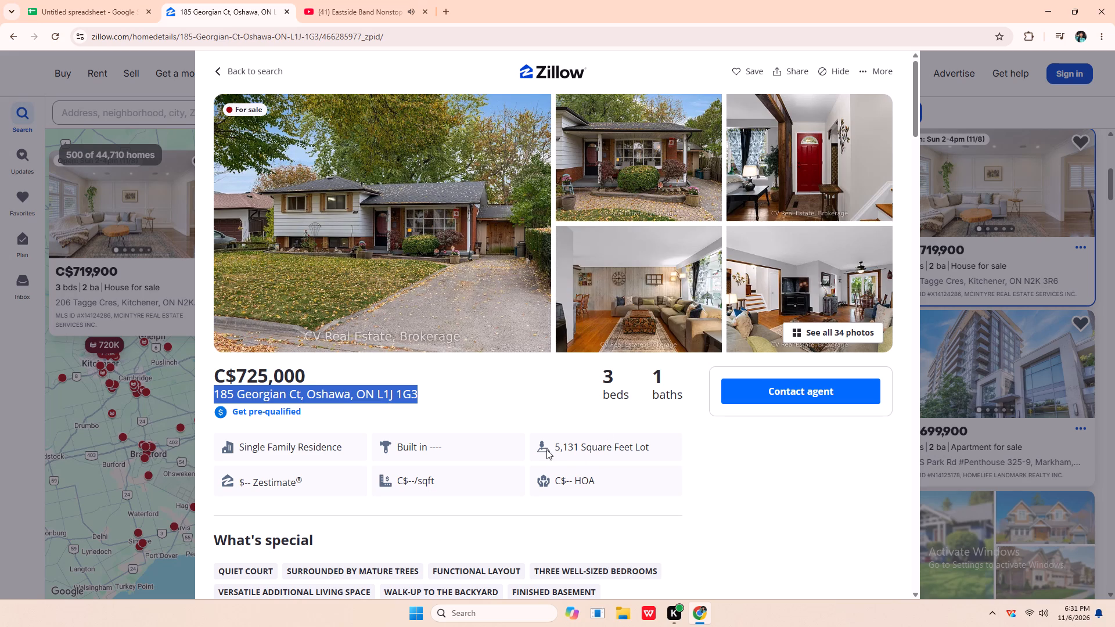
{"action": "left_click_drag", "start_coordinate": [551, 447], "coordinate": [654, 455]}
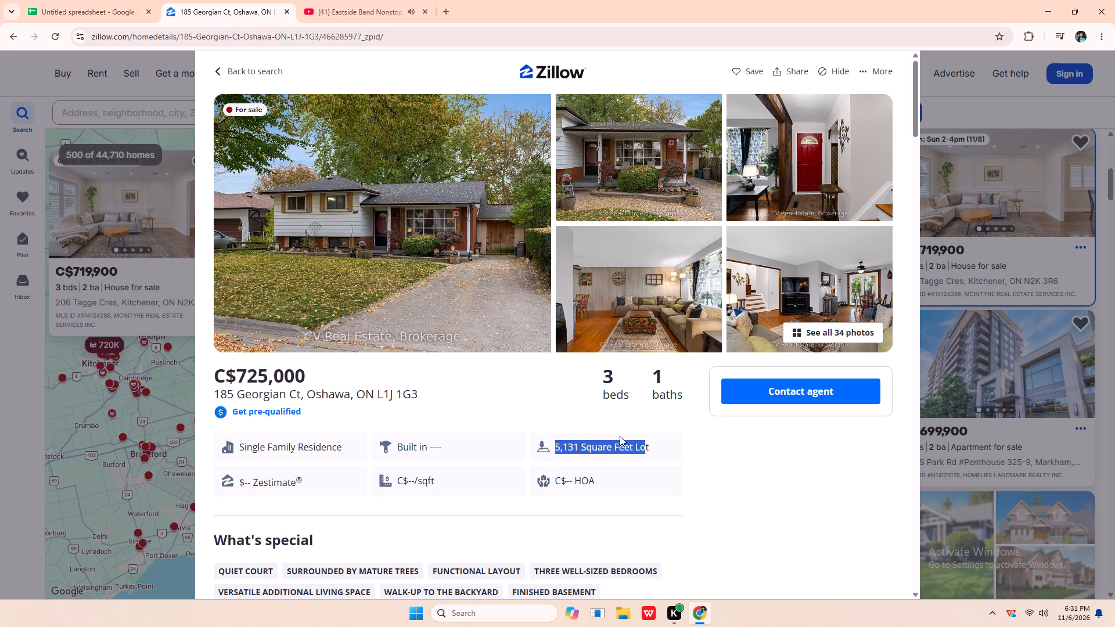
{"action": "key", "text": "ctrl+c"}
{"action": "left_click", "coordinate": [122, 10]}
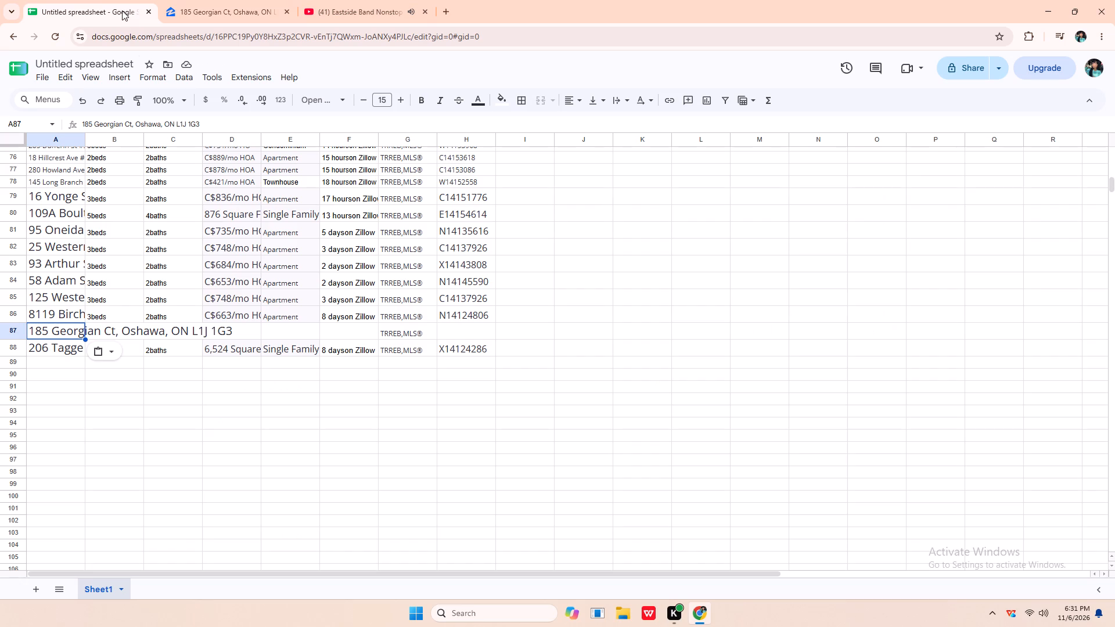
{"action": "left_click", "coordinate": [240, 332]}
{"action": "key", "text": "ctrl+v"}
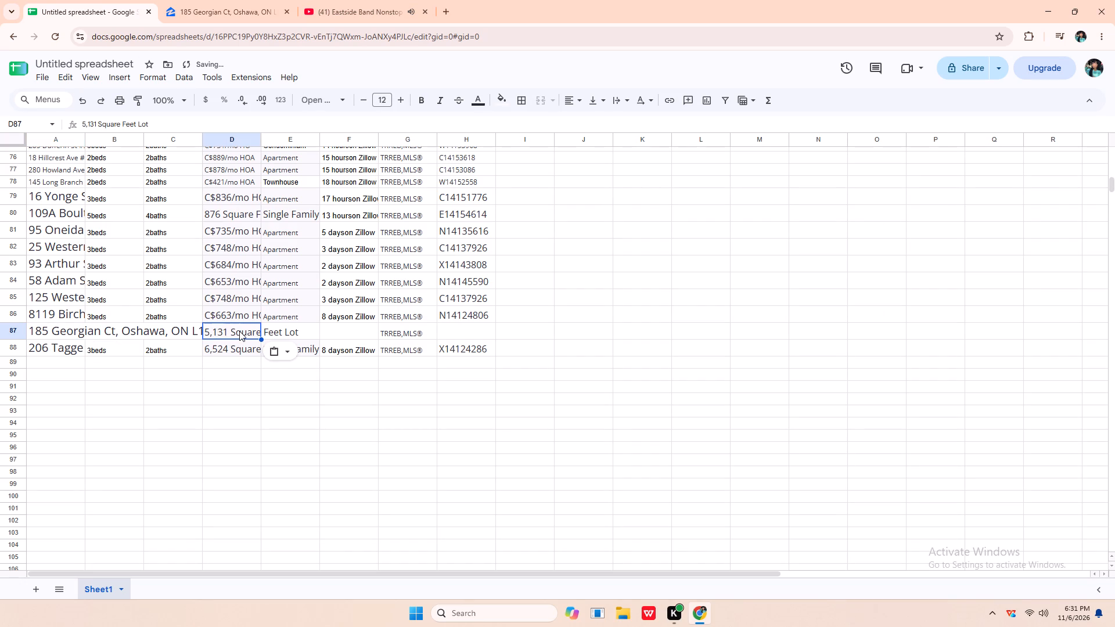
Enter 3beds in cell B87 and 2baths in cell C87 for the Oshawa house.
{"action": "key", "text": "Left"}
{"action": "key", "text": "Left"}
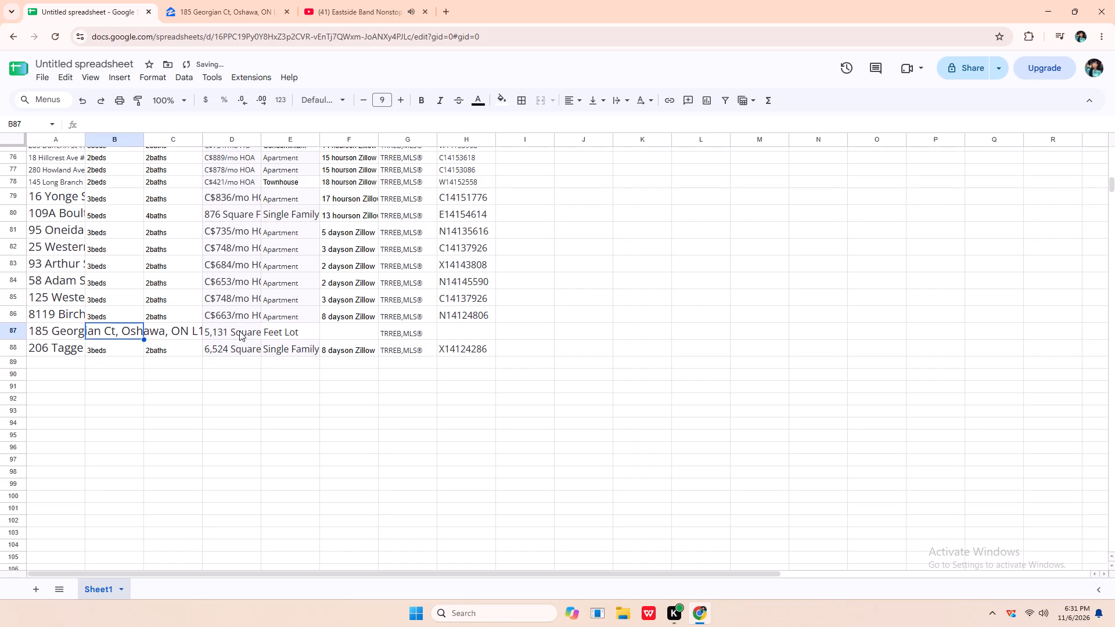
{"action": "key", "text": "3"}
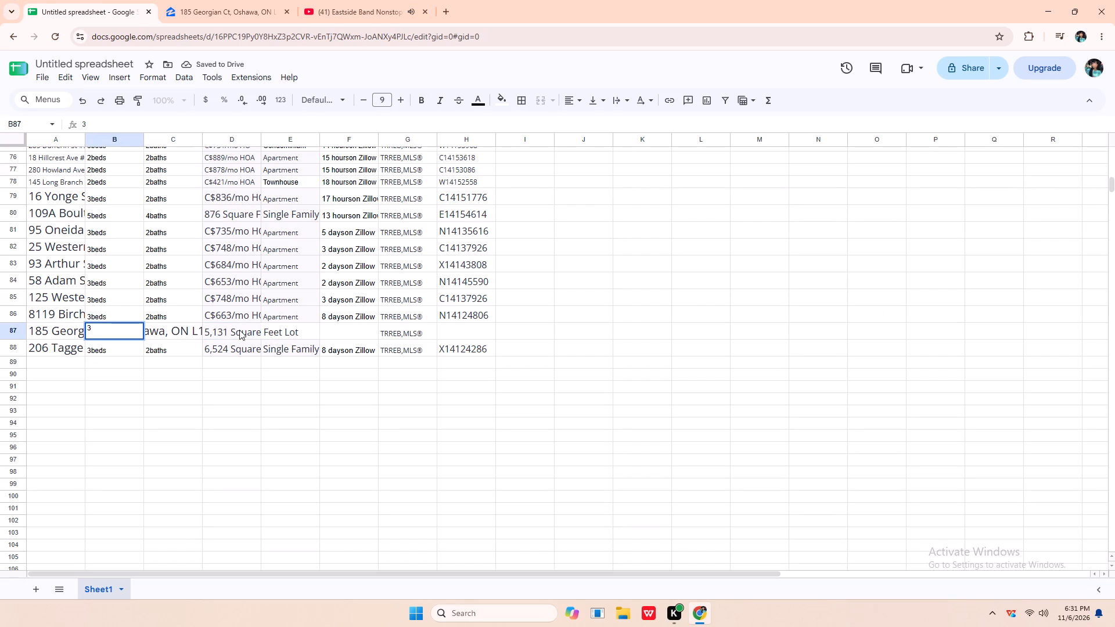
{"action": "type", "text": "beds"}
{"action": "key", "text": "Right"}
{"action": "key", "text": "2"}
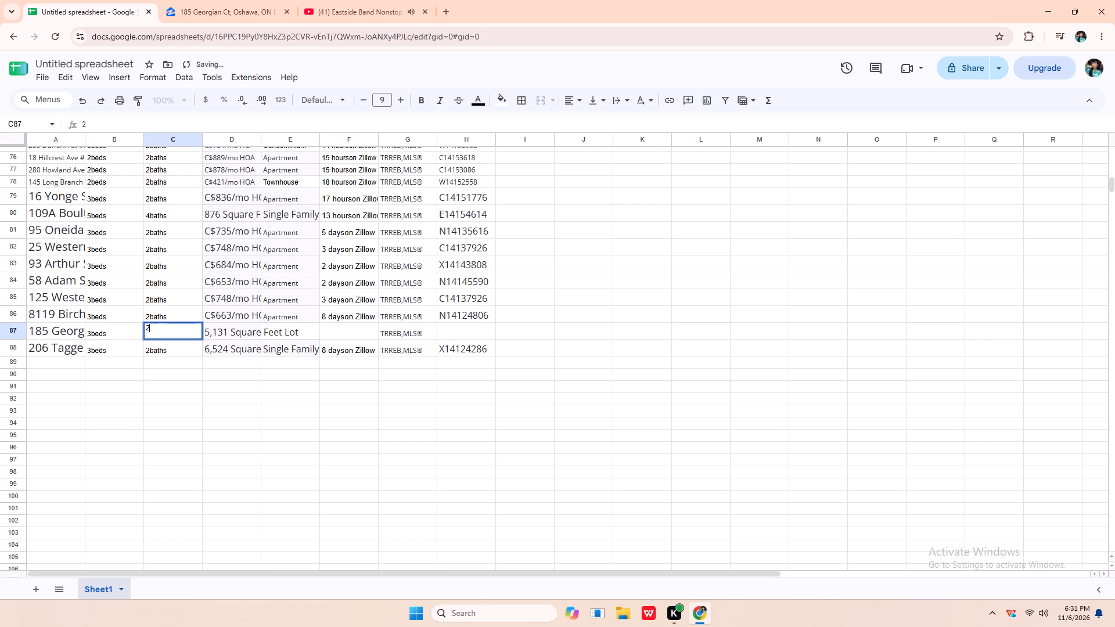
{"action": "type", "text": "baths"}
{"action": "left_click", "coordinate": [342, 336]}
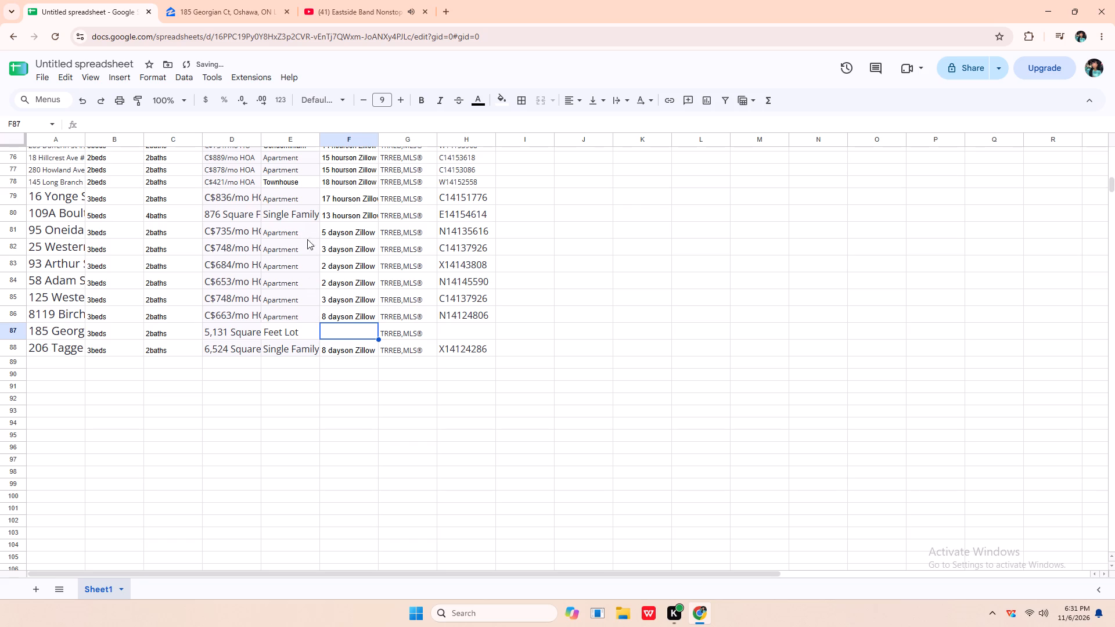
Copy the property type "Single Family Residence" from the Oshawa house's Zillow listing into cell E87 of the spreadsheet.
{"action": "left_click", "coordinate": [228, 13]}
{"action": "left_click_drag", "start_coordinate": [239, 446], "coordinate": [344, 453]}
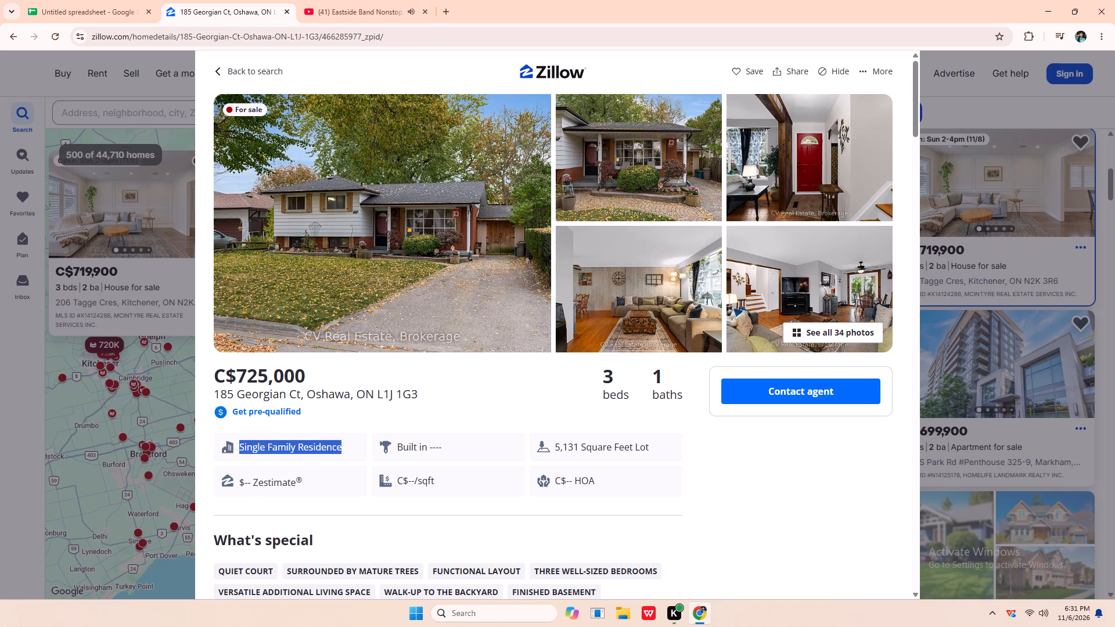
{"action": "key", "text": "ctrl+c"}
{"action": "left_click", "coordinate": [59, 5]}
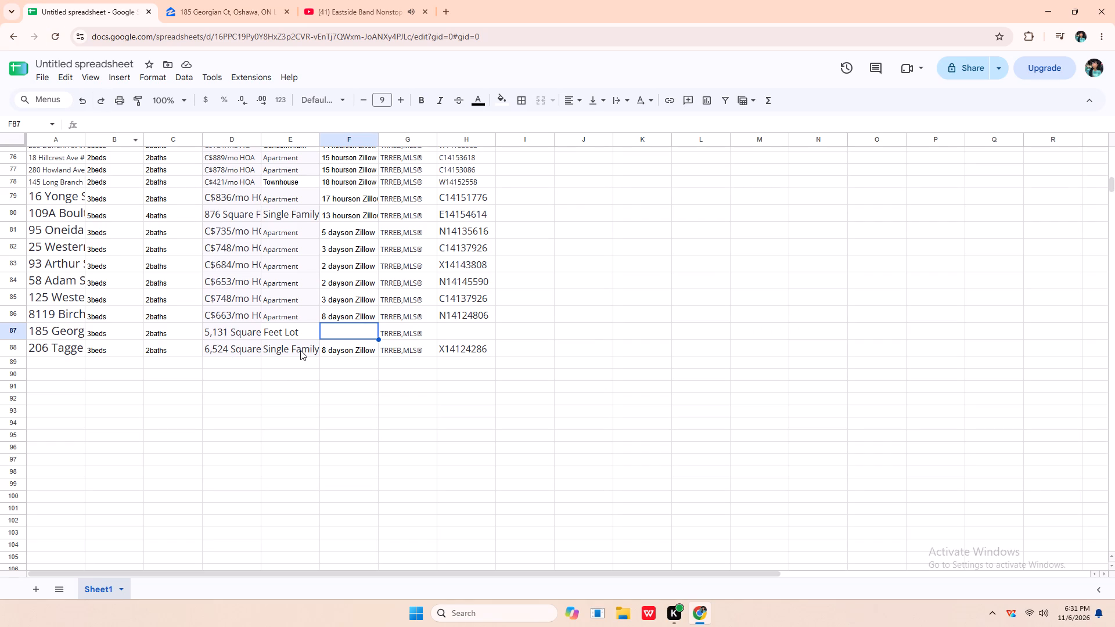
{"action": "left_click", "coordinate": [296, 331]}
{"action": "key", "text": "ctrl+v"}
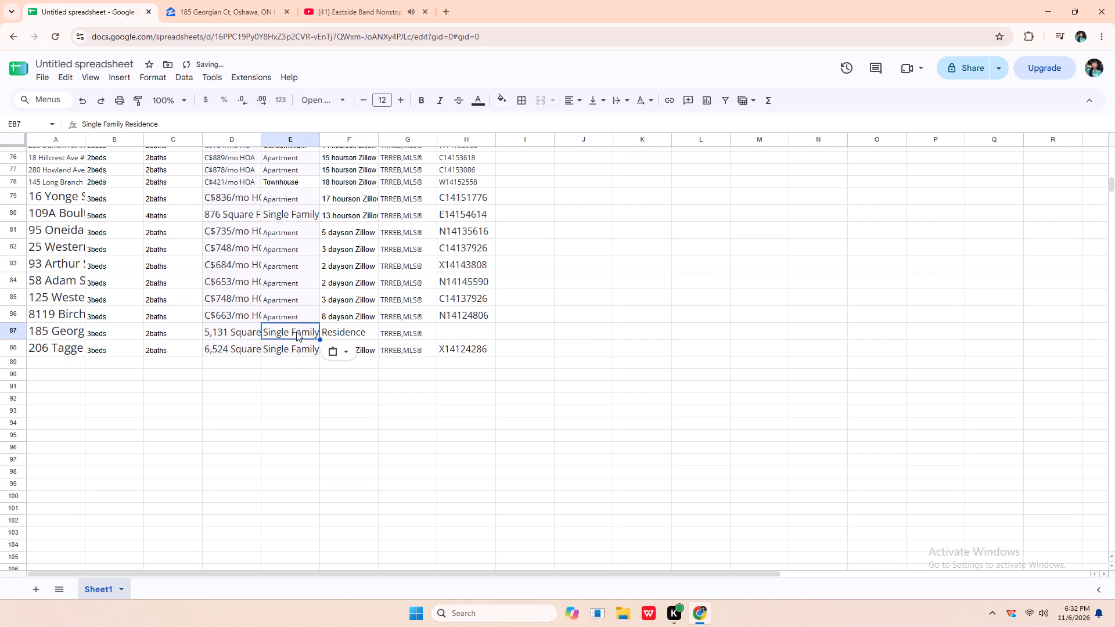
Copy the listing age "8 days on Zillow" from the Oshawa house's Zillow listing into cell F87 of the spreadsheet.
{"action": "left_click", "coordinate": [265, 11]}
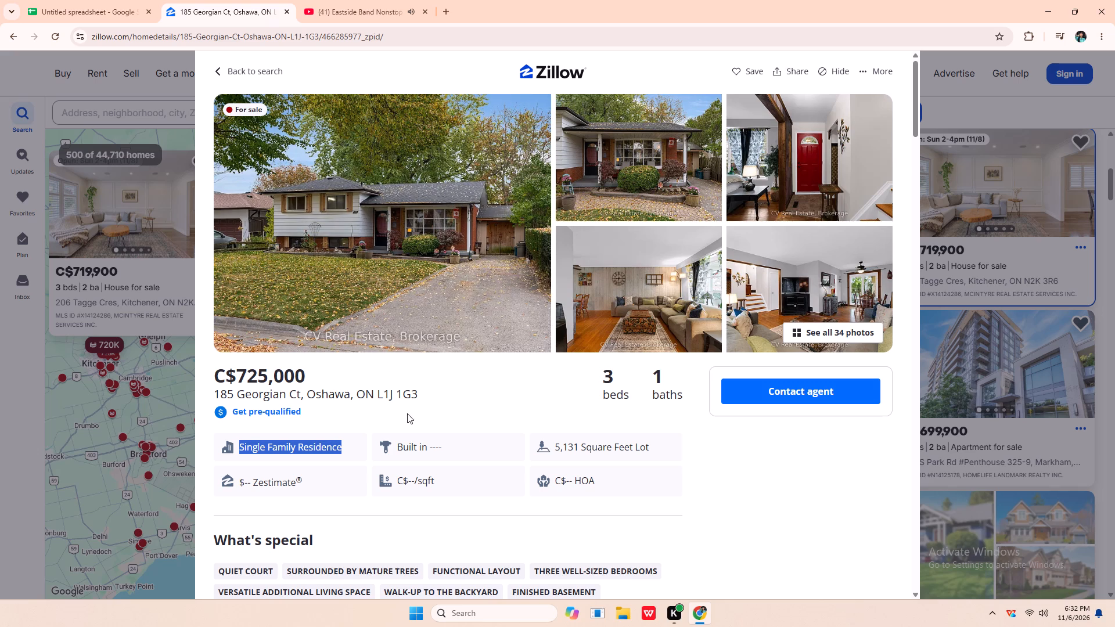
{"action": "scroll", "coordinate": [407, 415], "scroll_direction": "down", "scroll_amount": 5}
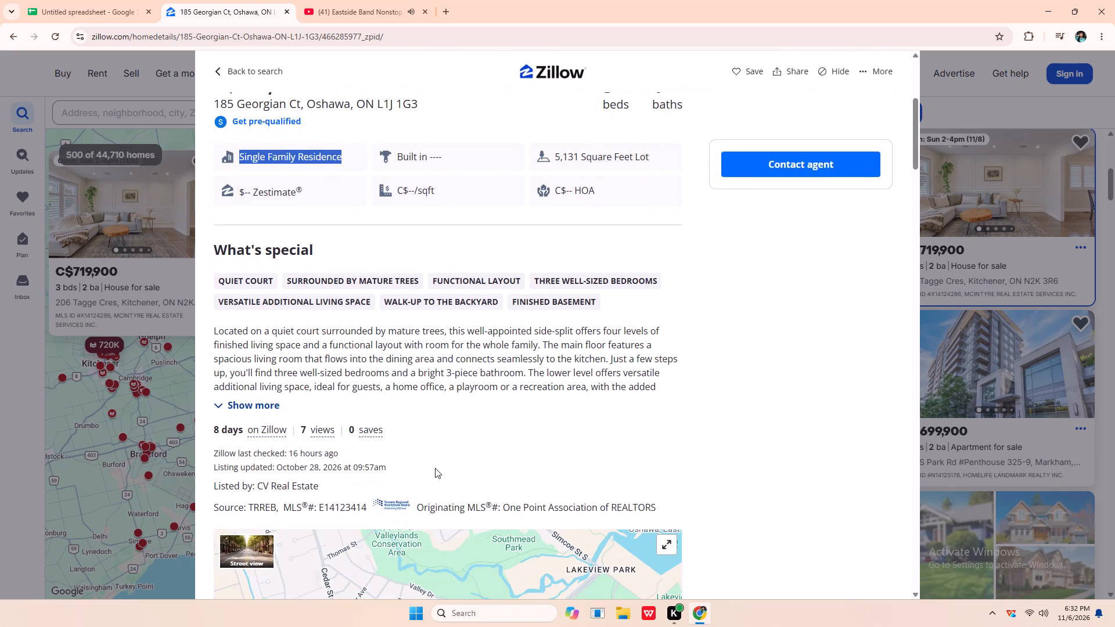
{"action": "scroll", "coordinate": [435, 468], "scroll_direction": "down", "scroll_amount": 2}
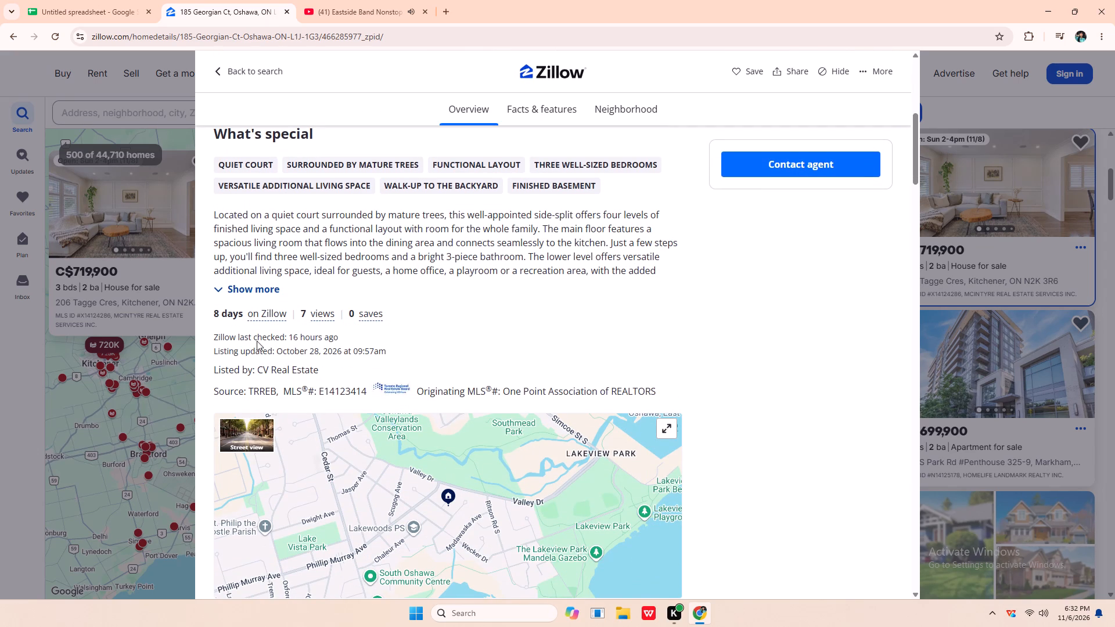
{"action": "left_click_drag", "start_coordinate": [211, 315], "coordinate": [269, 305]}
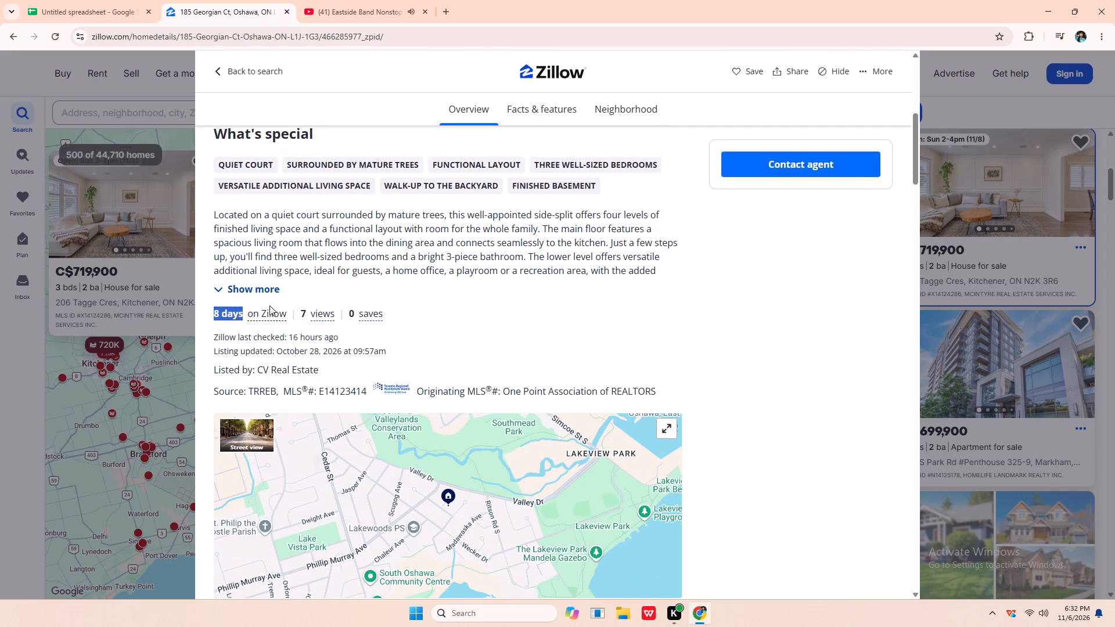
{"action": "left_click_drag", "start_coordinate": [269, 305], "coordinate": [289, 309]}
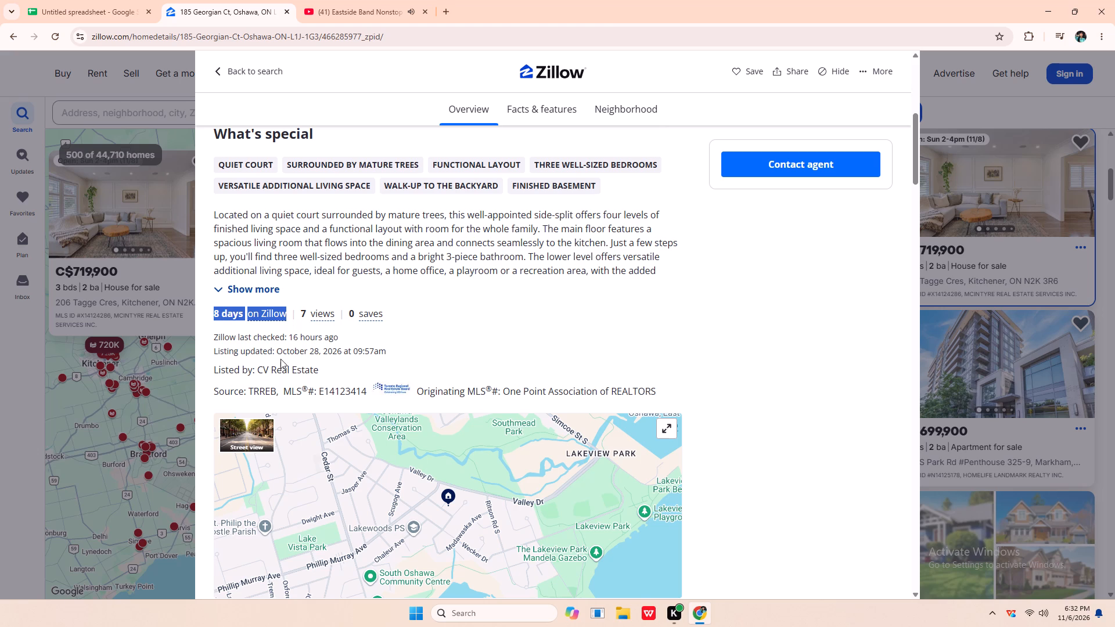
{"action": "key", "text": "ctrl+c"}
{"action": "left_click", "coordinate": [120, 15]}
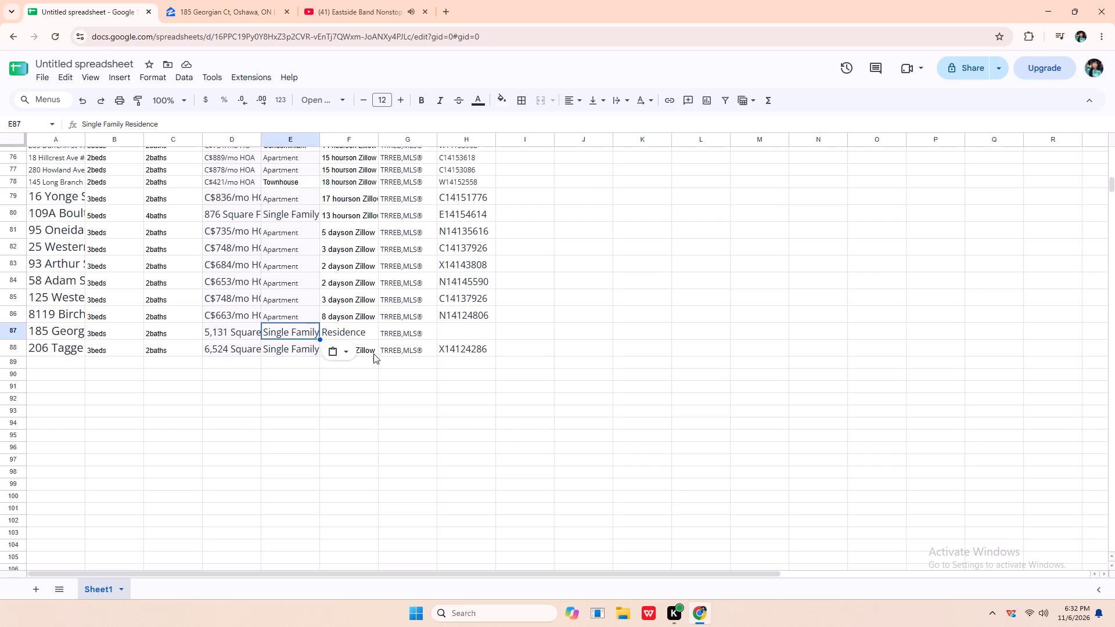
{"action": "left_click", "coordinate": [359, 329]}
{"action": "key", "text": "ctrl+v"}
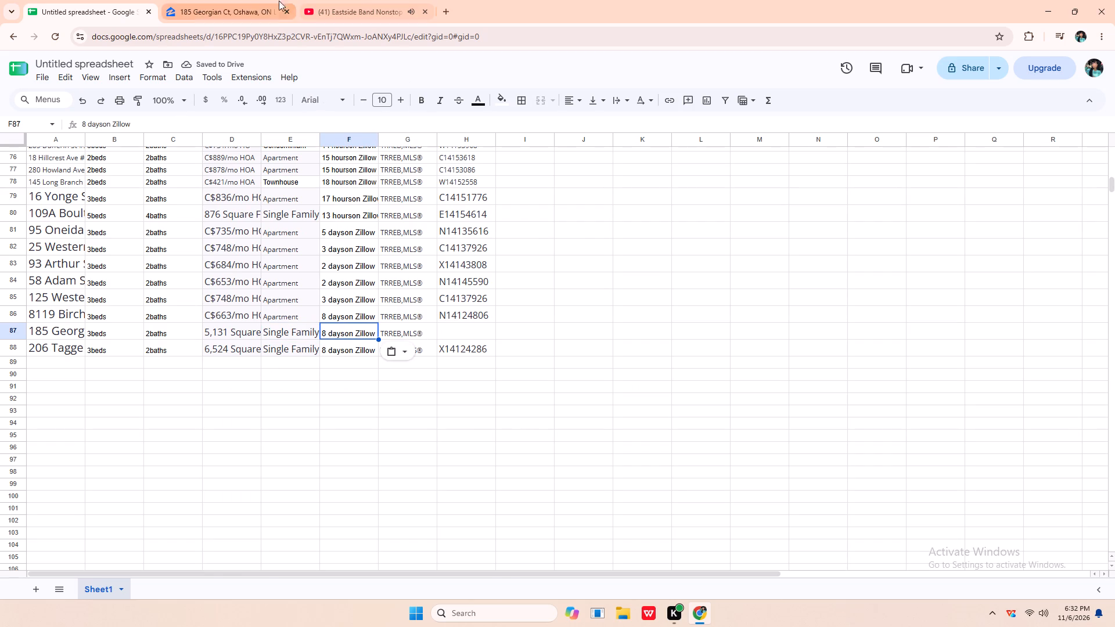
Copy the MLS number E14123414 from the Oshawa house's Zillow listing into cell H87 of the spreadsheet.
{"action": "left_click", "coordinate": [250, 11]}
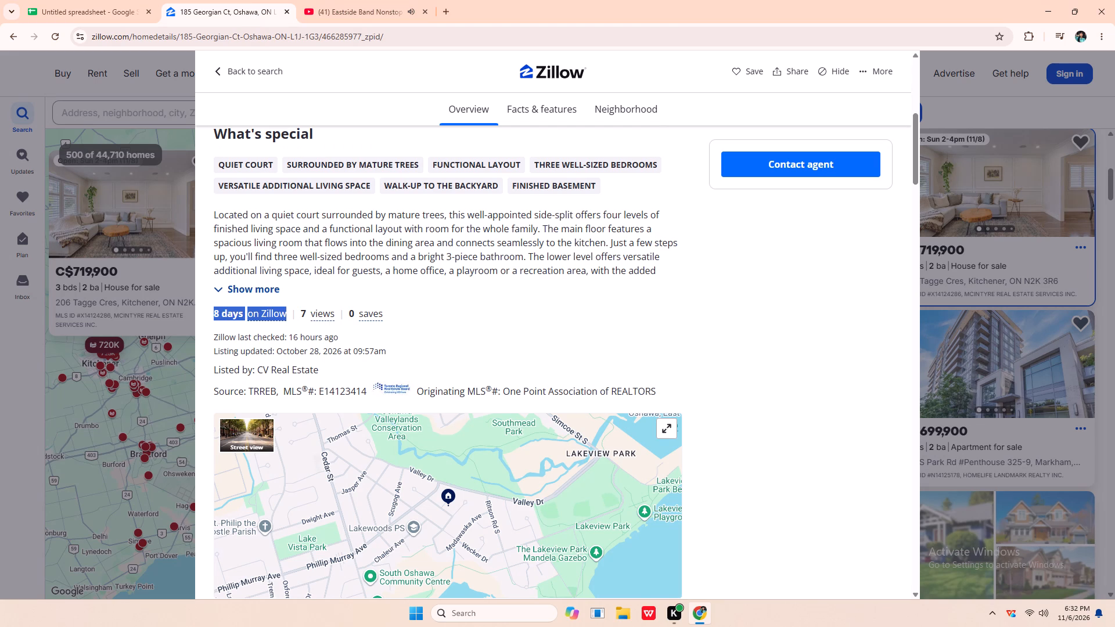
{"action": "left_click_drag", "start_coordinate": [318, 390], "coordinate": [366, 388]}
{"action": "key", "text": "ctrl+c"}
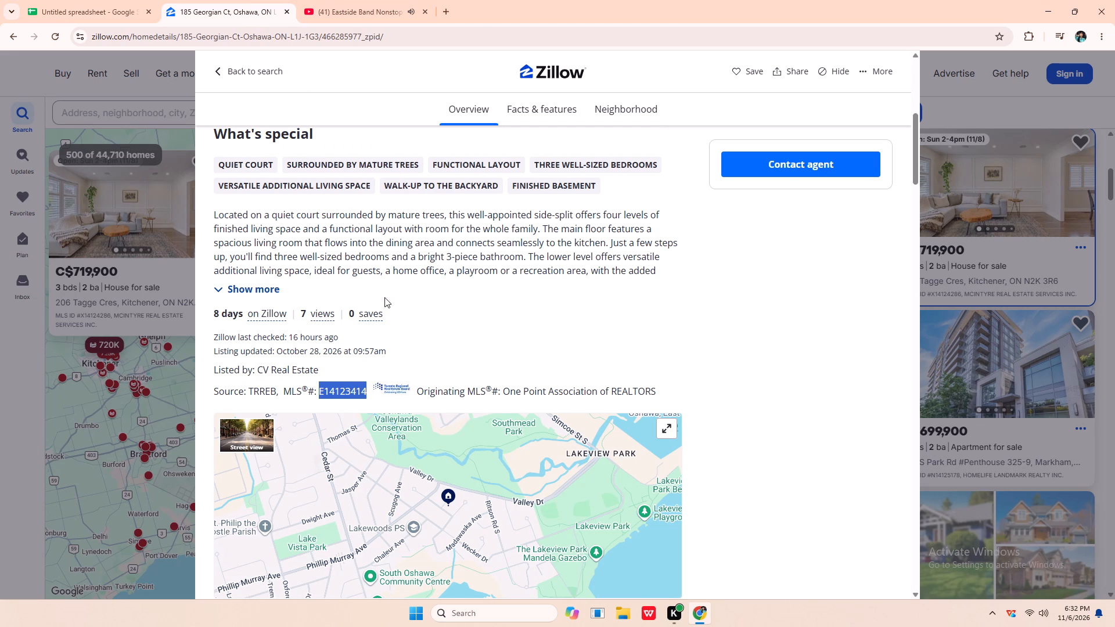
{"action": "left_click", "coordinate": [112, 2]}
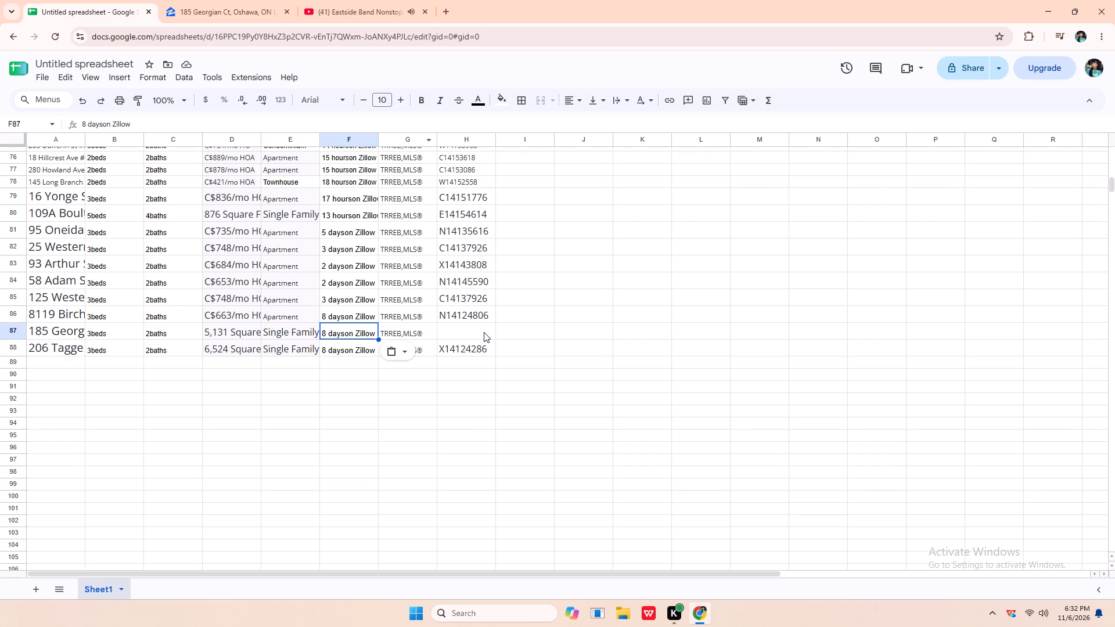
{"action": "left_click", "coordinate": [484, 332]}
{"action": "key", "text": "ctrl+v"}
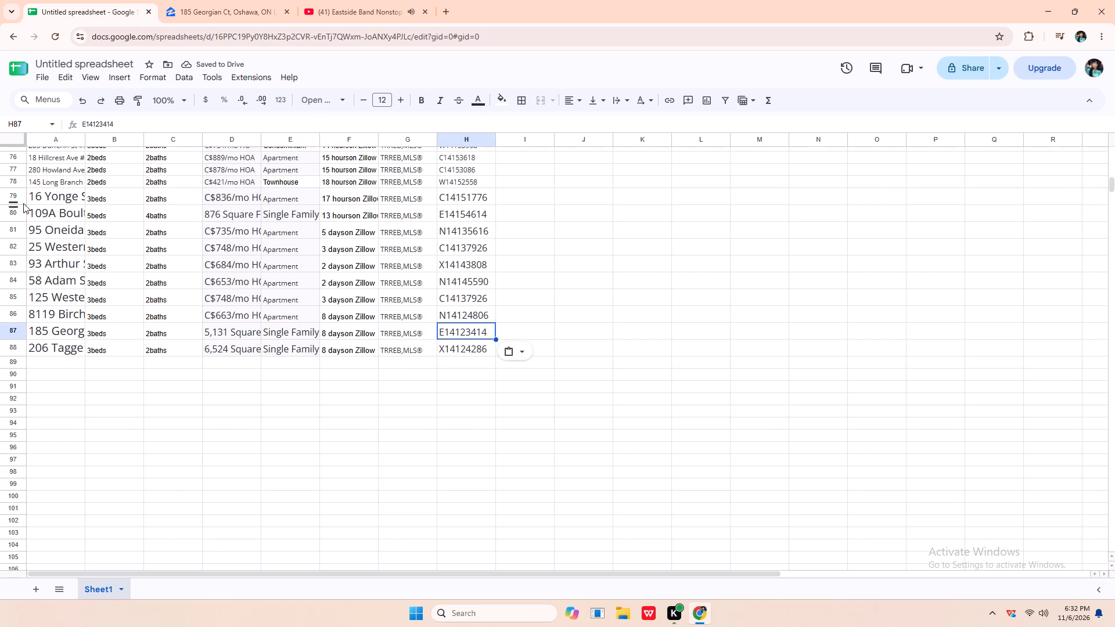
Reduce the font size of the listing rows in range A79:H88 to 9.
{"action": "left_click_drag", "start_coordinate": [34, 196], "coordinate": [102, 208]}
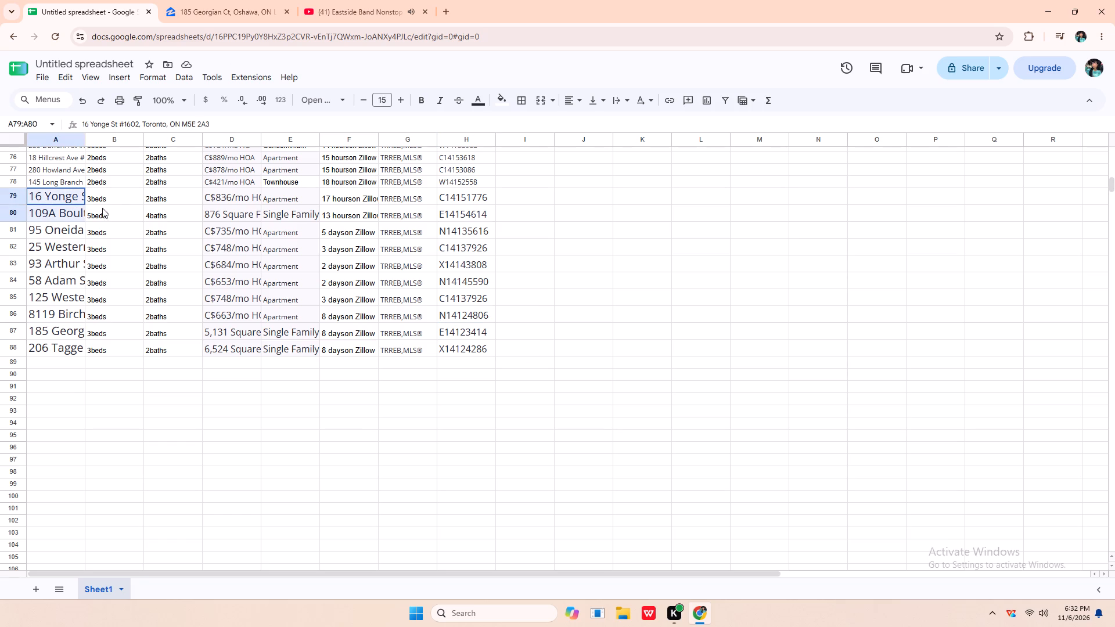
{"action": "left_click_drag", "start_coordinate": [102, 208], "coordinate": [443, 249]}
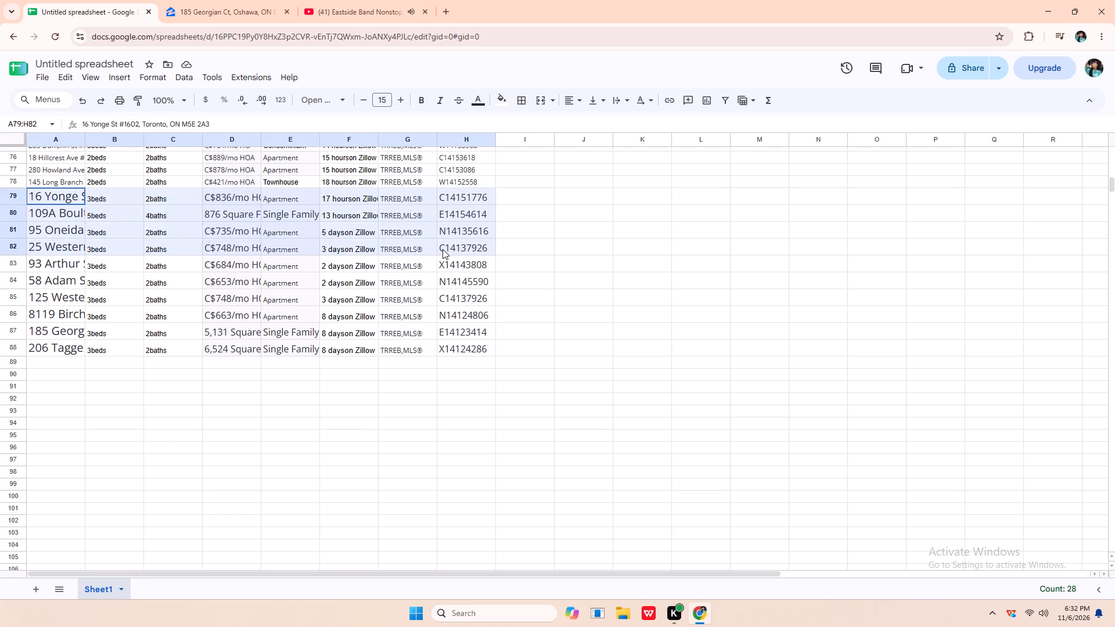
{"action": "left_click_drag", "start_coordinate": [443, 249], "coordinate": [479, 348]}
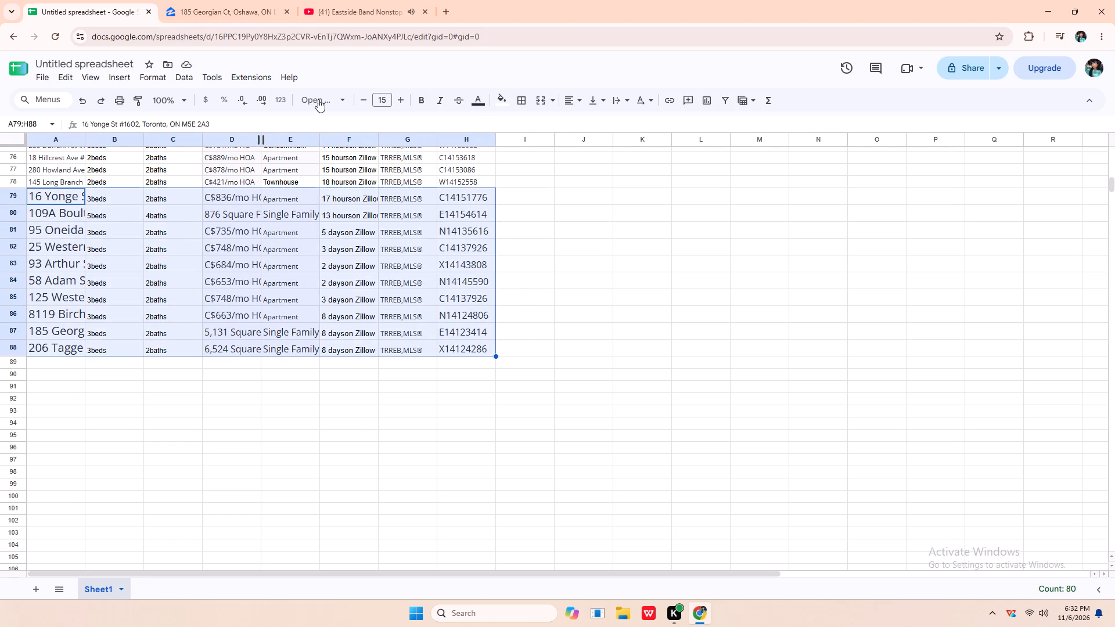
{"action": "triple_click", "coordinate": [365, 98]}
{"action": "triple_click", "coordinate": [365, 100]}
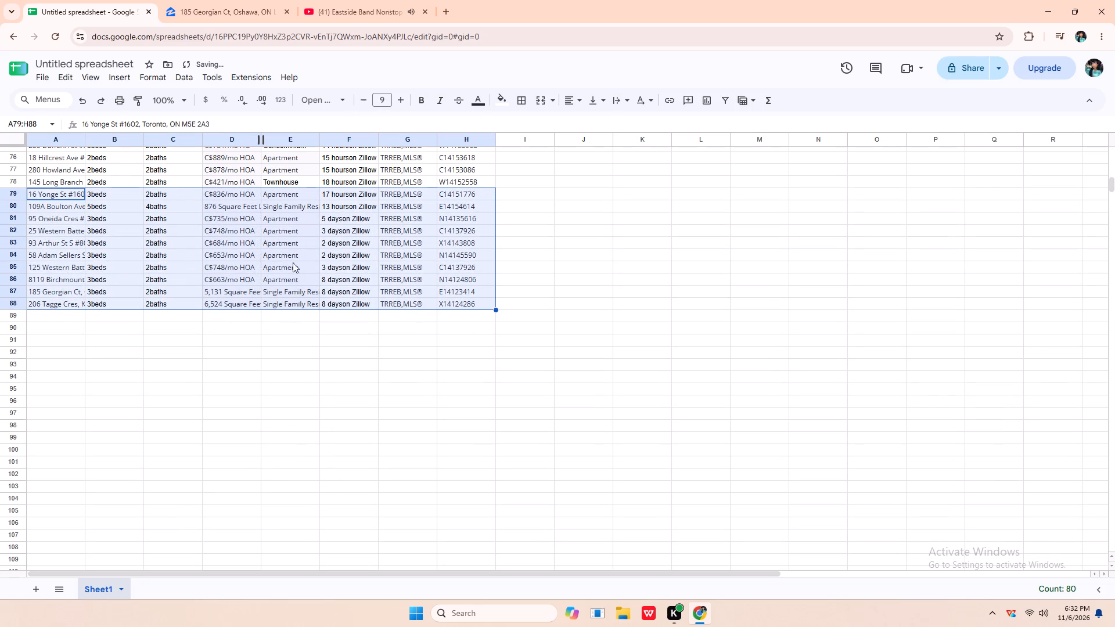
Open the C$699,900 Markham penthouse listing from the Zillow search results and copy its full address into cell A89 of the spreadsheet.
{"action": "left_click", "coordinate": [69, 316]}
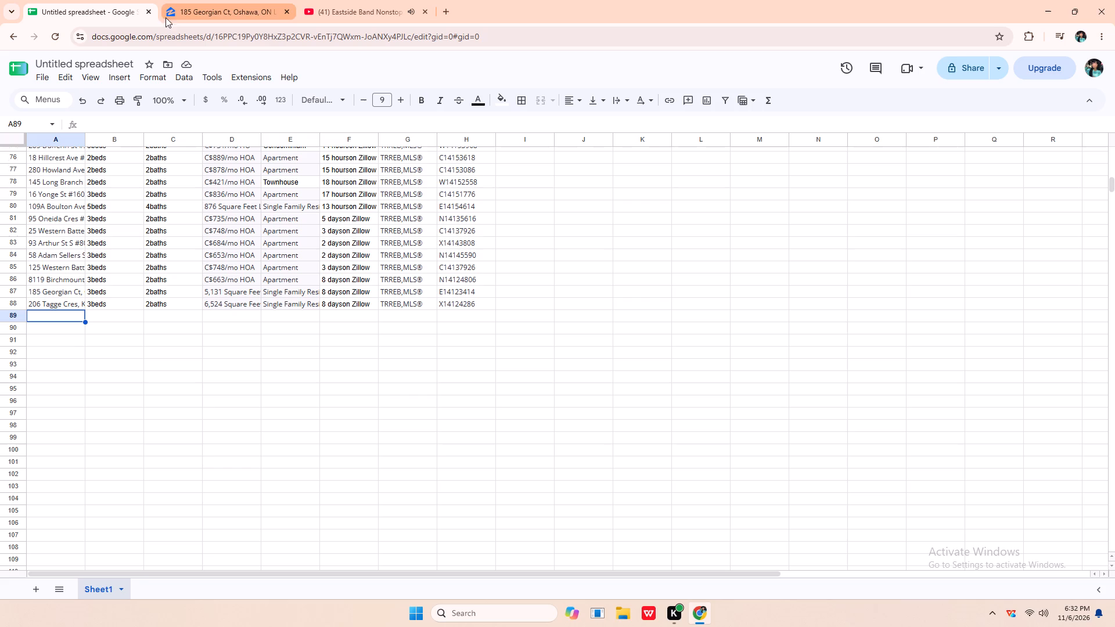
{"action": "left_click", "coordinate": [208, 11]}
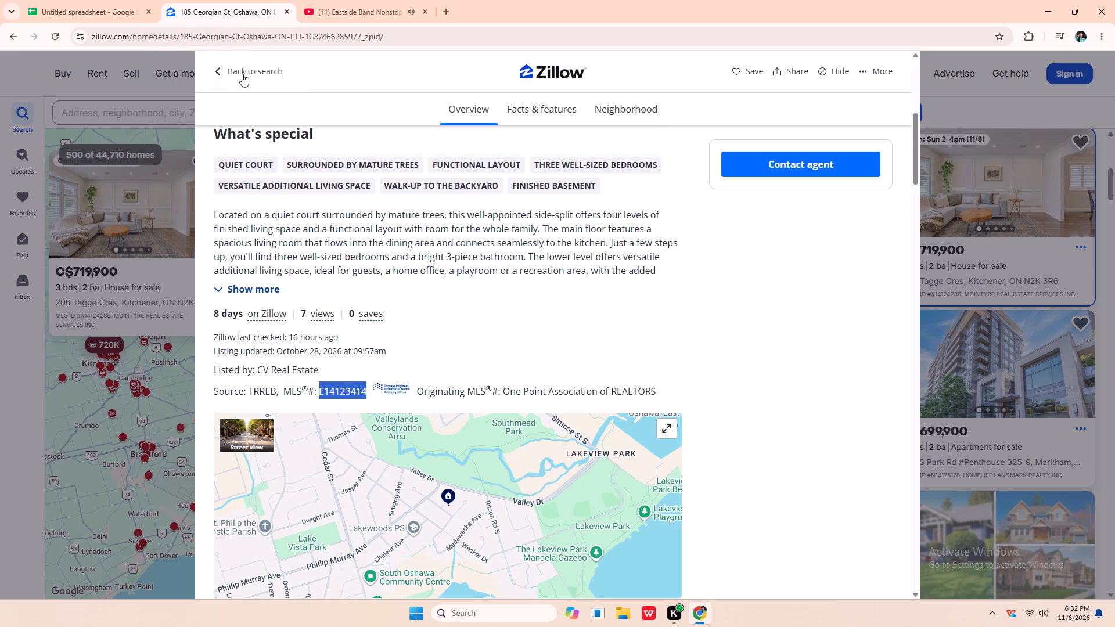
{"action": "left_click", "coordinate": [242, 74]}
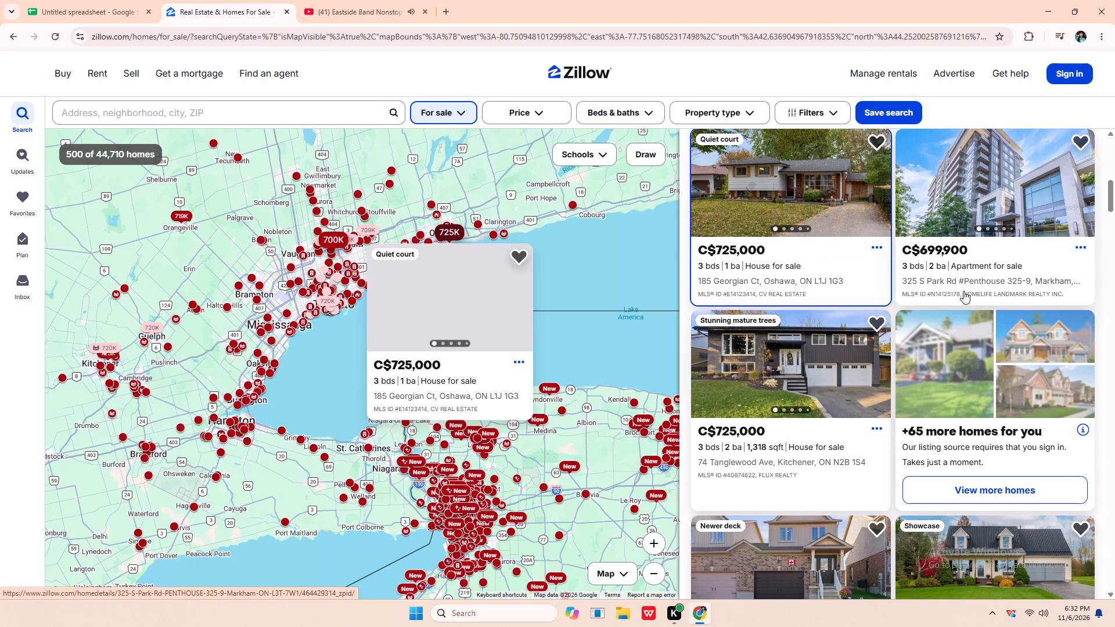
{"action": "left_click", "coordinate": [963, 291]}
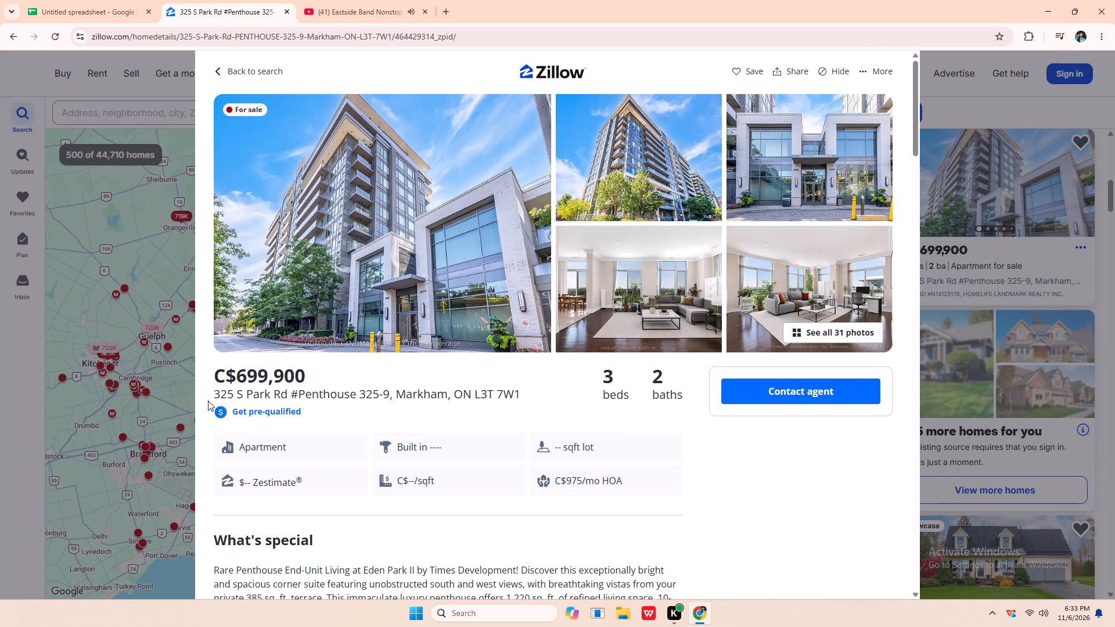
{"action": "left_click_drag", "start_coordinate": [210, 393], "coordinate": [231, 392]}
{"action": "left_click_drag", "start_coordinate": [213, 399], "coordinate": [256, 397]}
{"action": "left_click", "coordinate": [202, 355]}
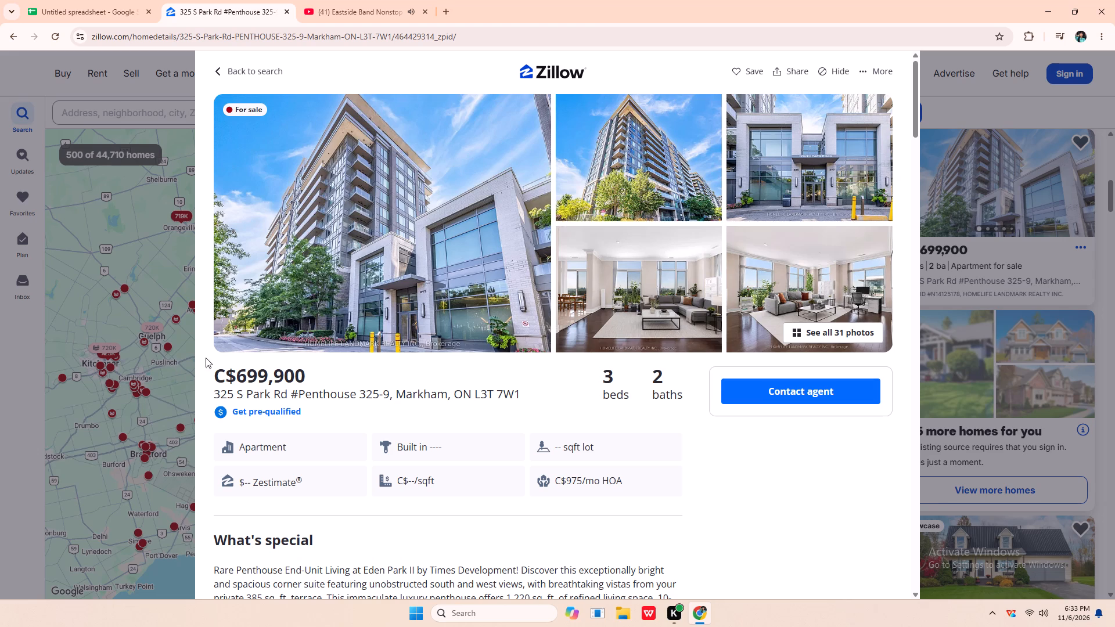
{"action": "left_click_drag", "start_coordinate": [213, 395], "coordinate": [430, 403]}
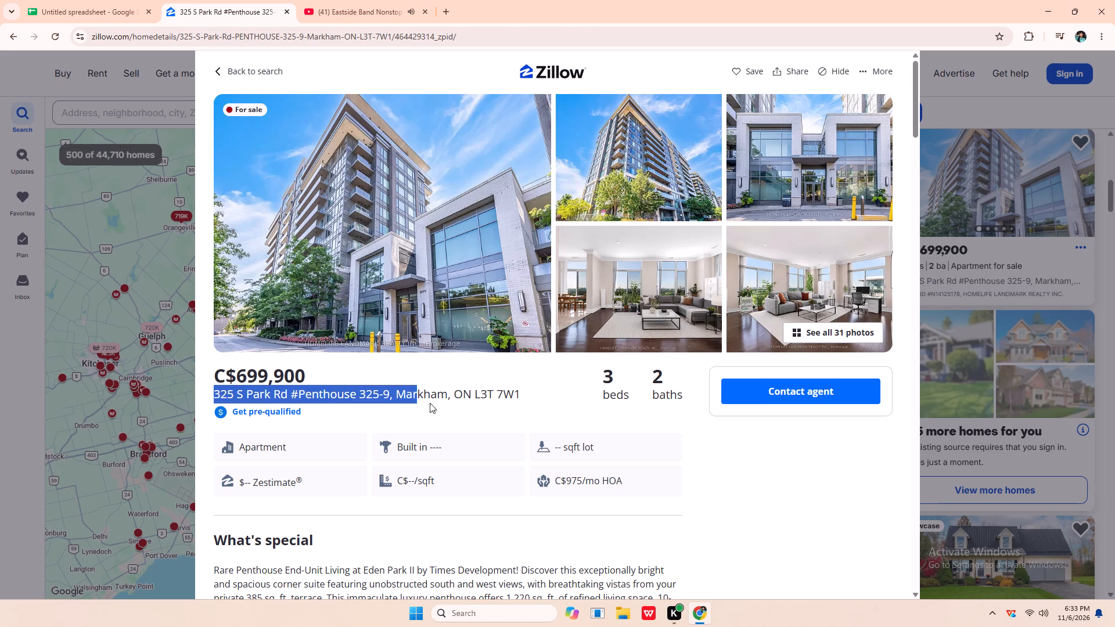
{"action": "left_click_drag", "start_coordinate": [430, 403], "coordinate": [543, 408]}
{"action": "left_click_drag", "start_coordinate": [584, 391], "coordinate": [577, 397]}
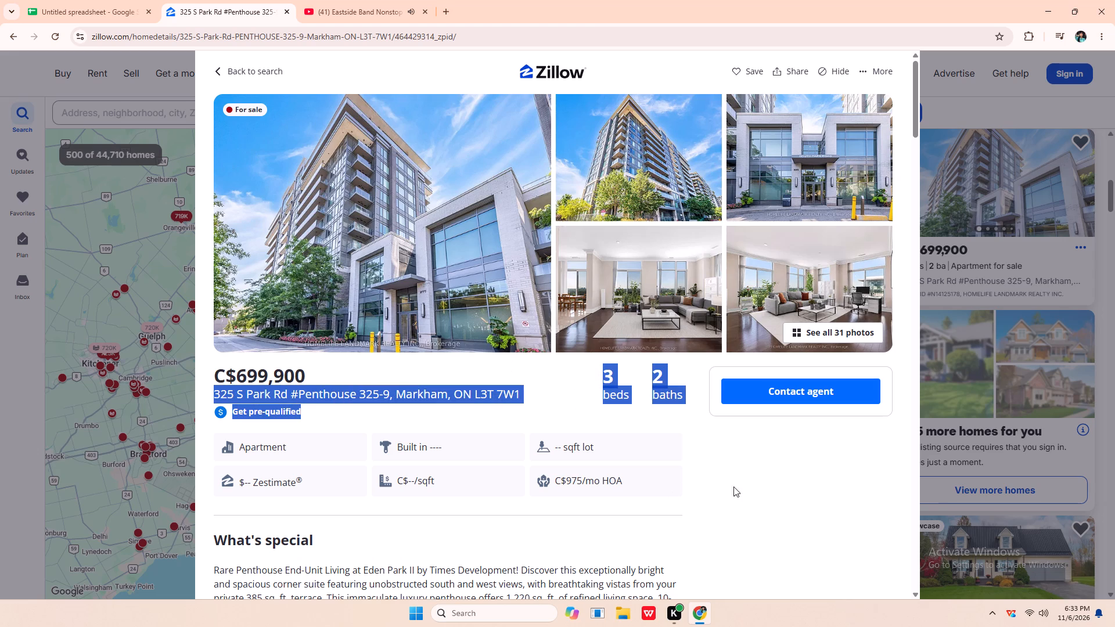
{"action": "left_click_drag", "start_coordinate": [744, 473], "coordinate": [746, 480]}
{"action": "left_click_drag", "start_coordinate": [210, 394], "coordinate": [215, 394]}
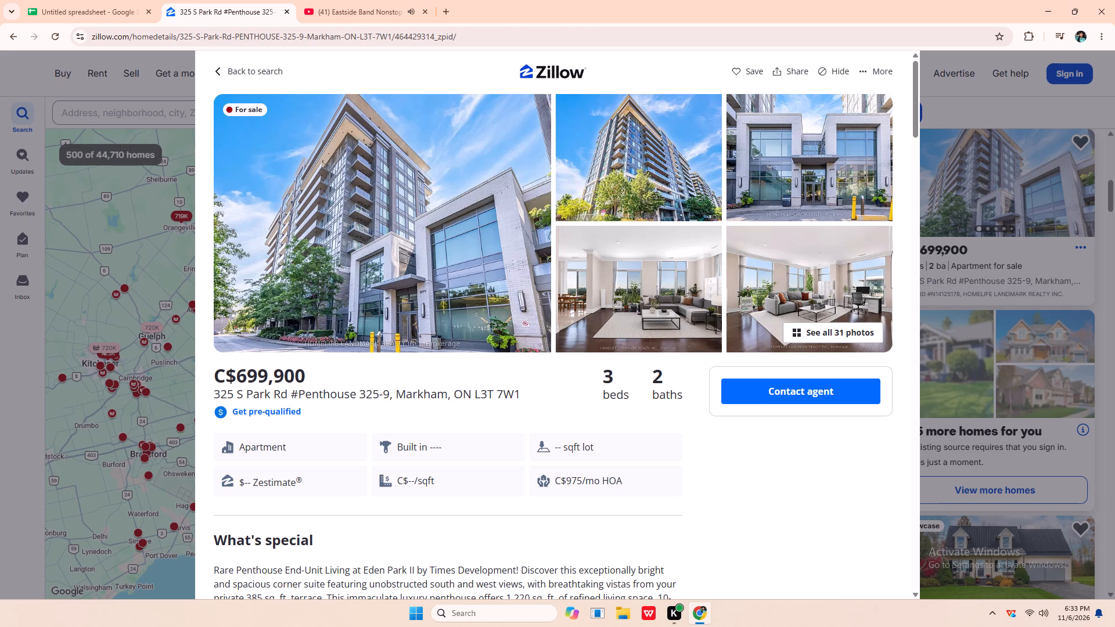
{"action": "left_click_drag", "start_coordinate": [215, 394], "coordinate": [459, 399]}
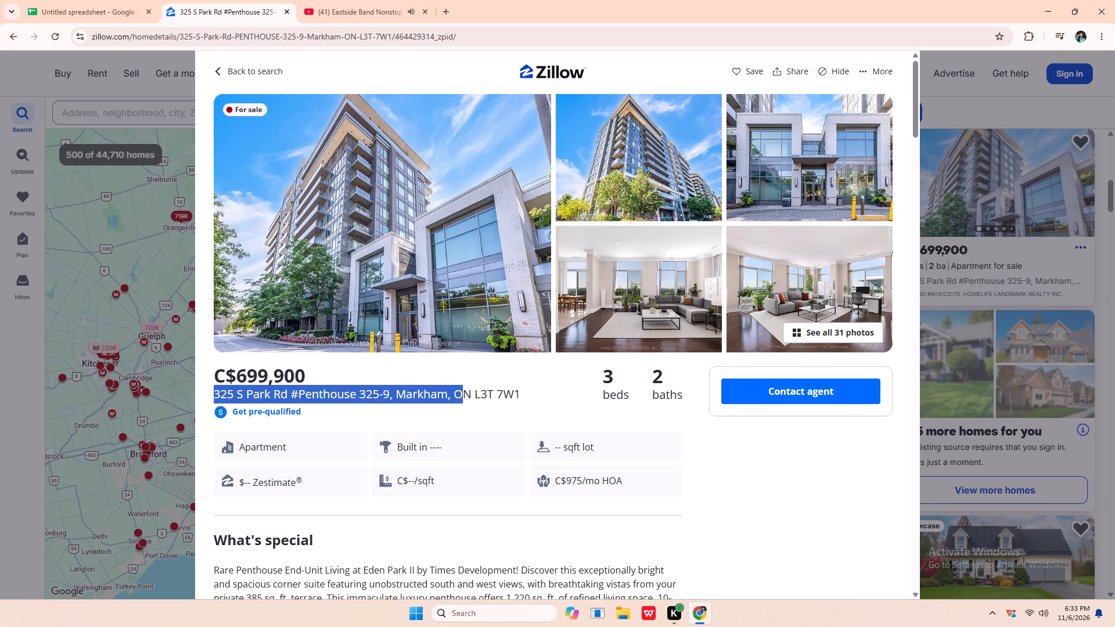
{"action": "left_click_drag", "start_coordinate": [459, 399], "coordinate": [519, 401]}
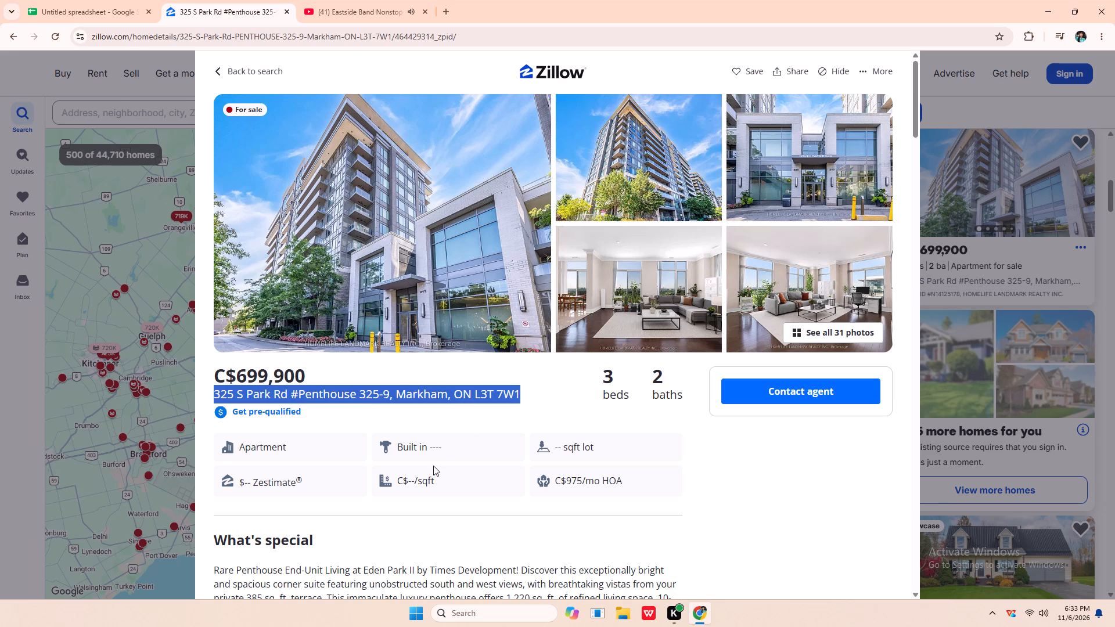
{"action": "key", "text": "ctrl+c"}
{"action": "left_click", "coordinate": [54, 13]}
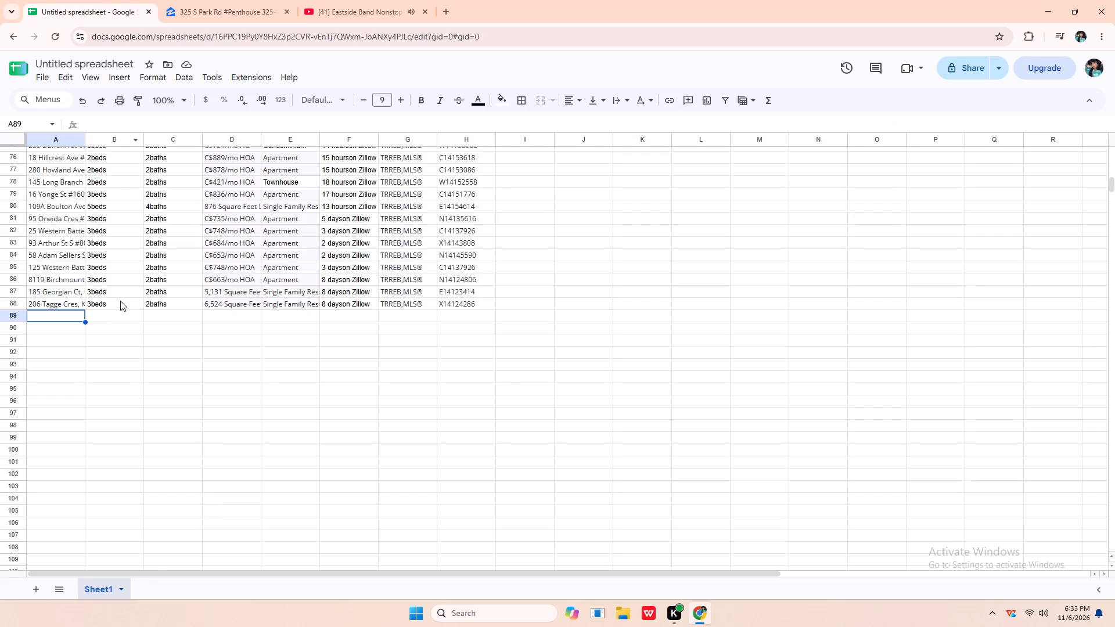
{"action": "key", "text": "ctrl+v"}
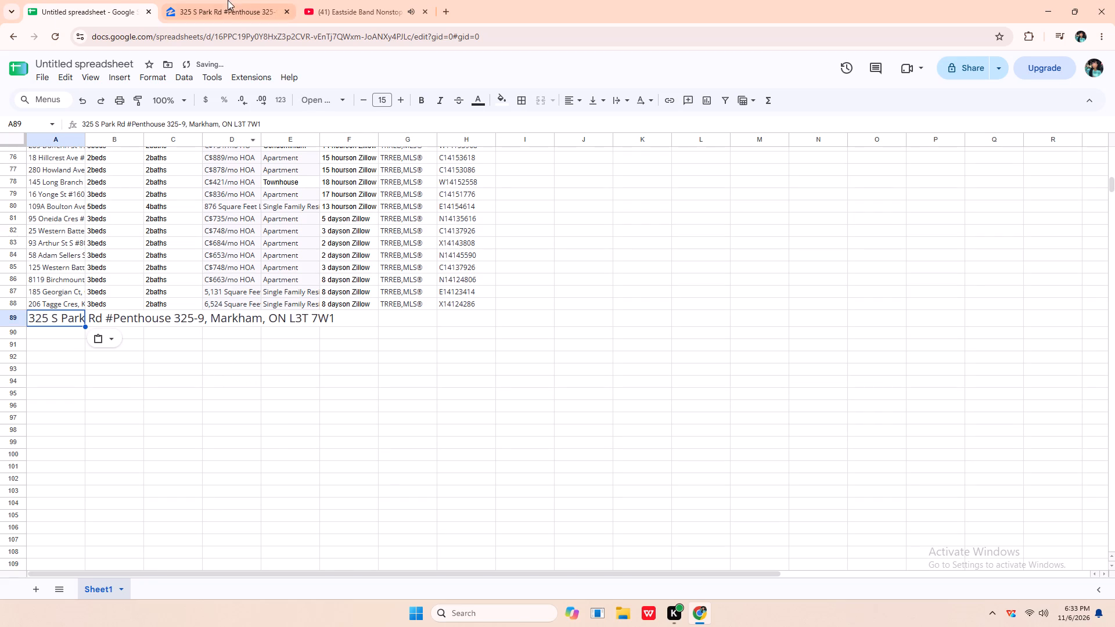
Copy the HOA fee "C$975/mo HOA" from the Markham penthouse's Zillow listing into cell D89 of the spreadsheet.
{"action": "left_click", "coordinate": [232, 11]}
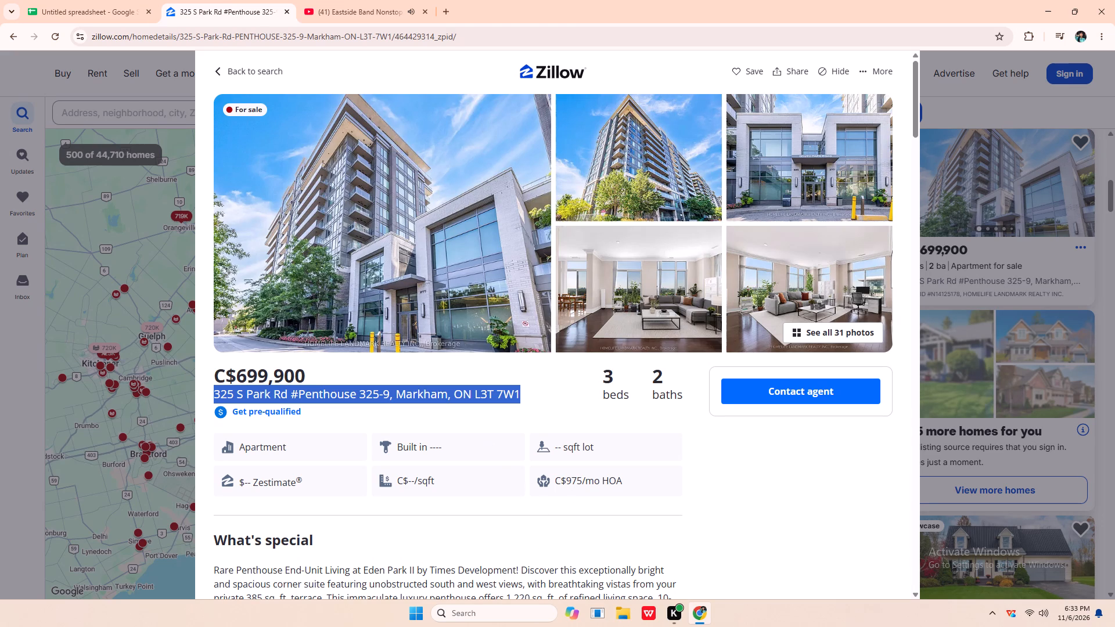
{"action": "left_click_drag", "start_coordinate": [554, 481], "coordinate": [629, 463]}
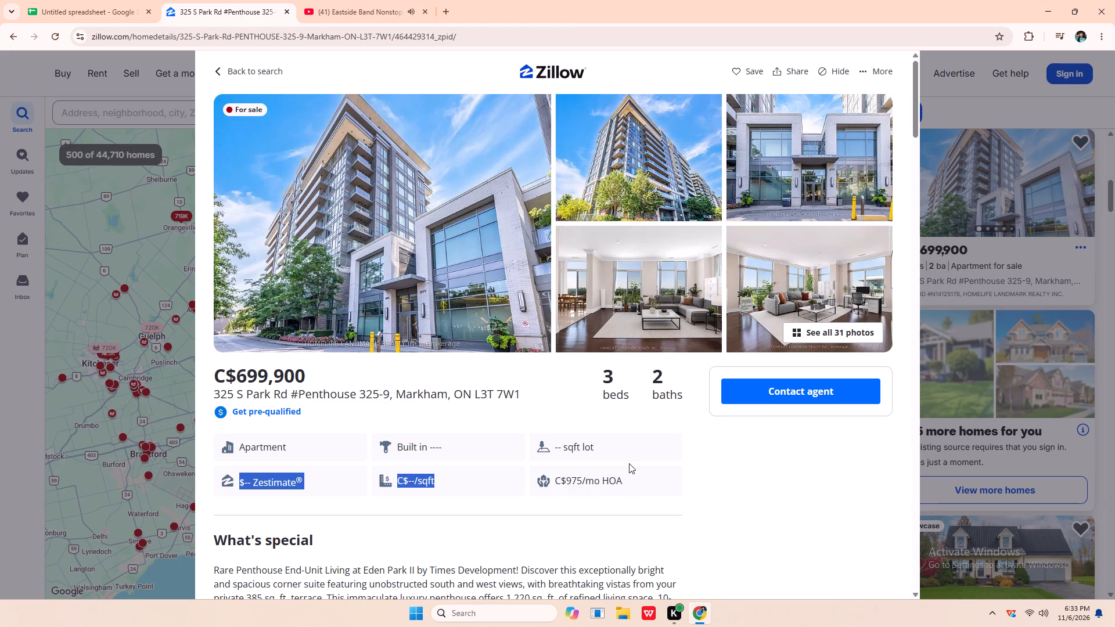
{"action": "left_click_drag", "start_coordinate": [629, 463], "coordinate": [625, 482]}
{"action": "key", "text": "ctrl+c"}
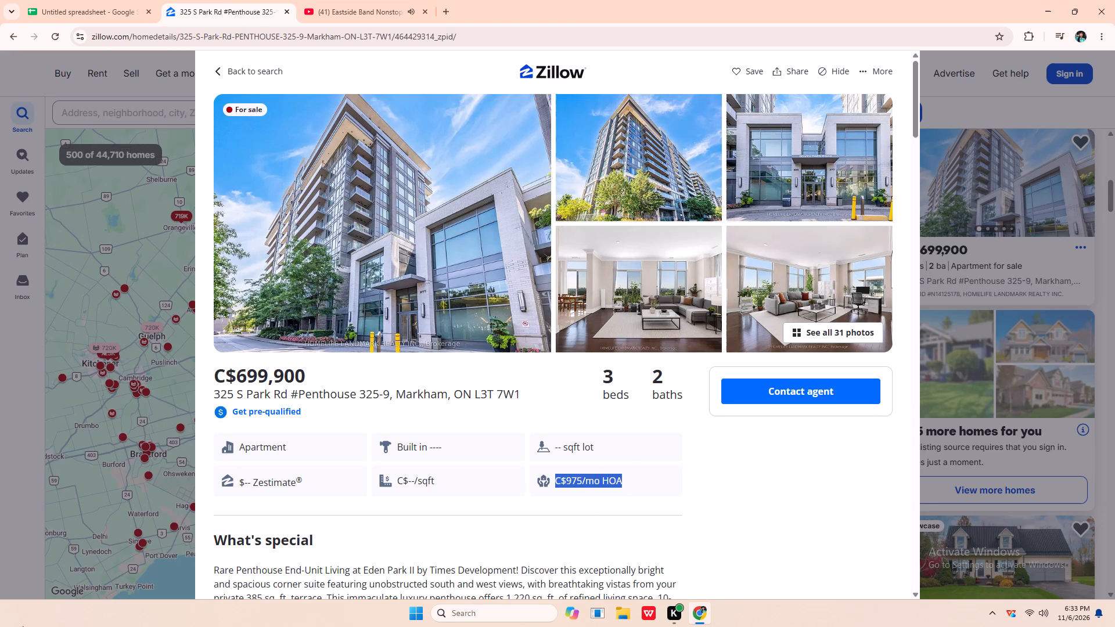
{"action": "left_click", "coordinate": [98, 9]}
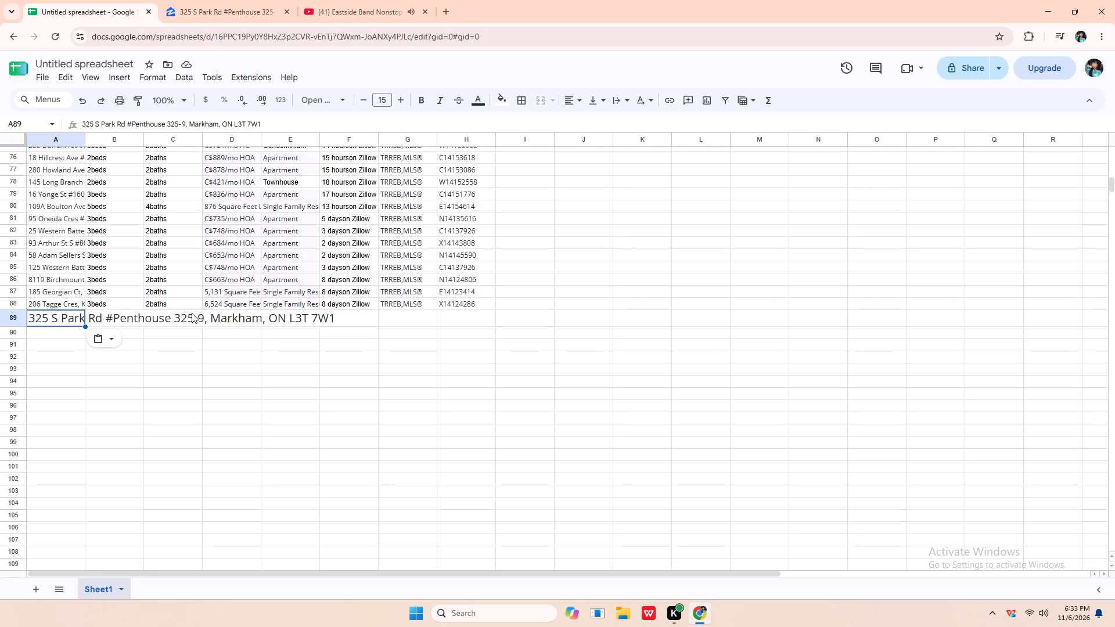
{"action": "left_click", "coordinate": [259, 316]}
{"action": "key", "text": "ctrl+v"}
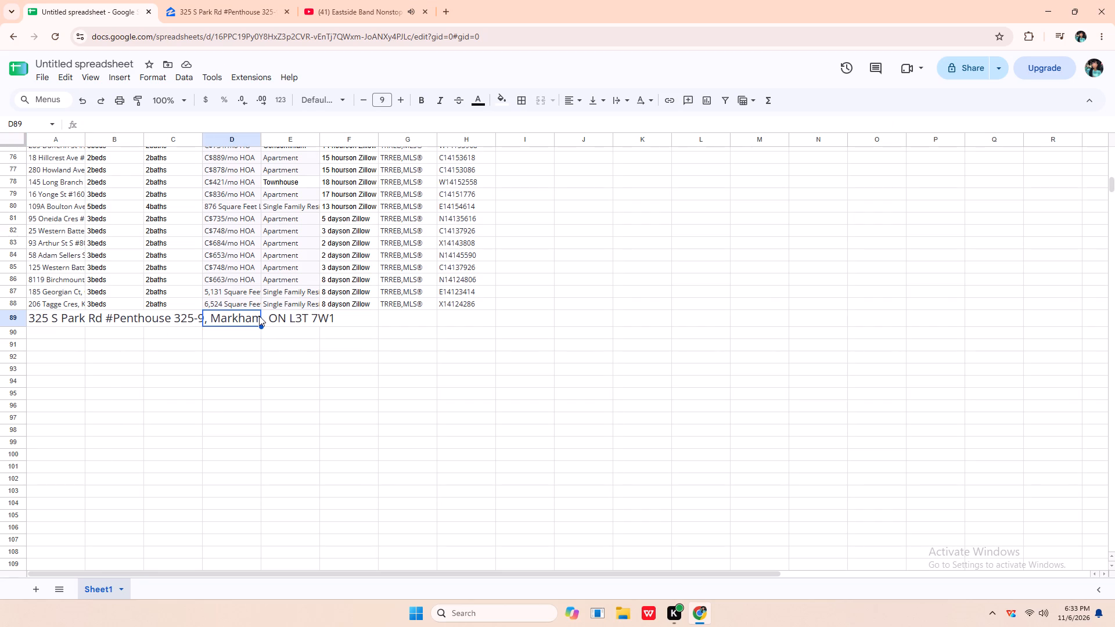
Enter 3beds in cell B89 and 2baths in cell C89 for the Markham penthouse.
{"action": "key", "text": "Left"}
{"action": "key", "text": "Left"}
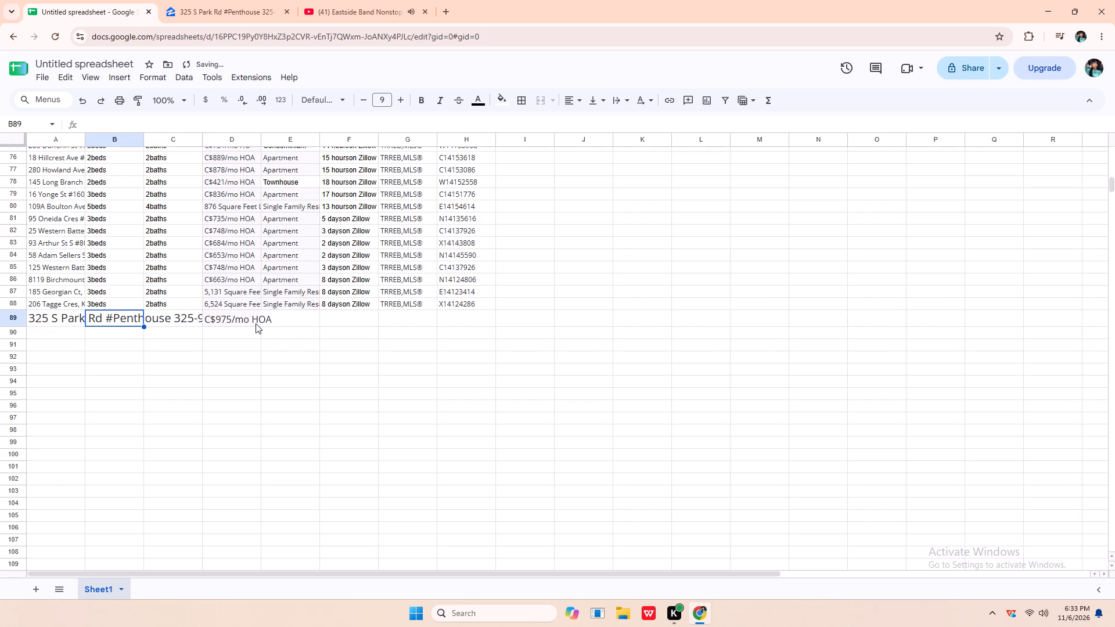
{"action": "key", "text": "3"}
{"action": "type", "text": "beds"}
{"action": "key", "text": "Right"}
{"action": "type", "text": "2baths"}
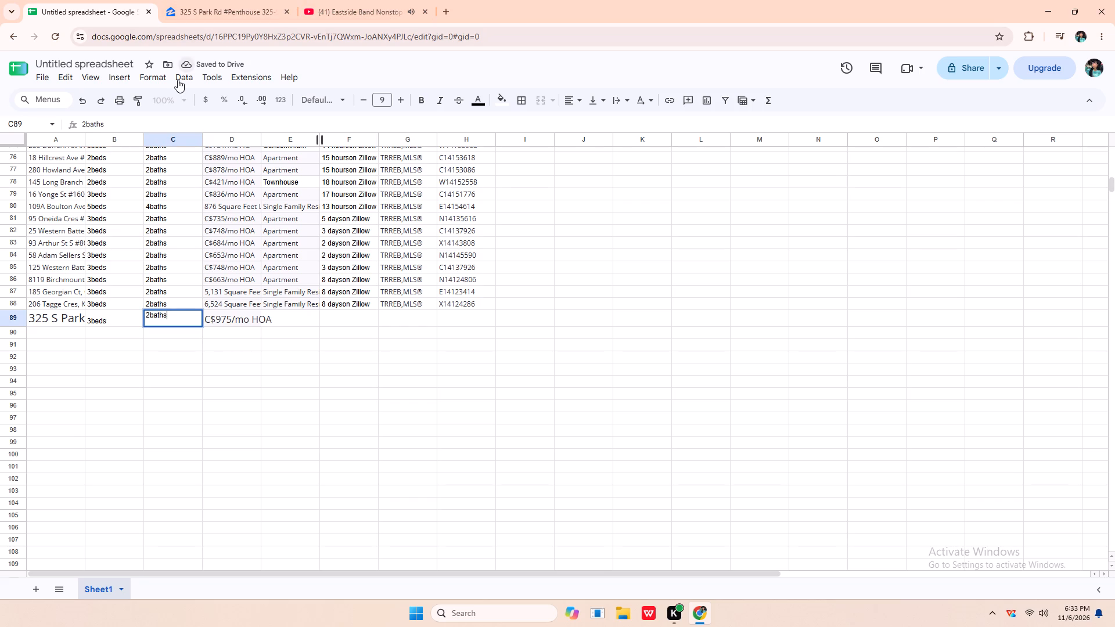
Copy "8 days on Zillow" from the Markham penthouse's Zillow listing into cell F89 of the spreadsheet.
{"action": "left_click", "coordinate": [241, 13]}
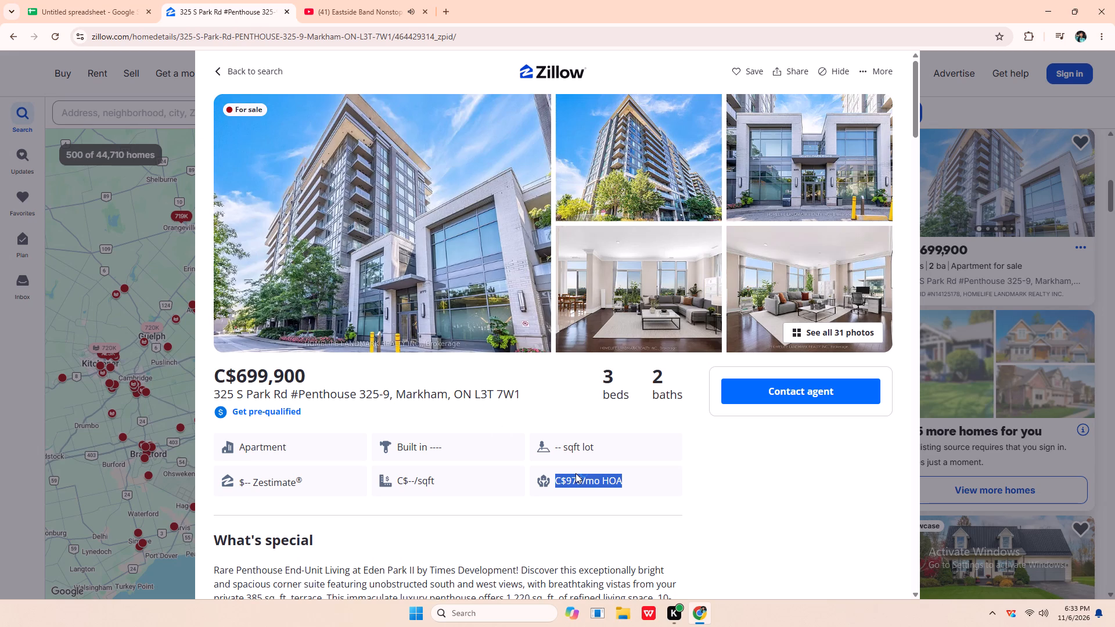
{"action": "scroll", "coordinate": [576, 472], "scroll_direction": "down", "scroll_amount": 5}
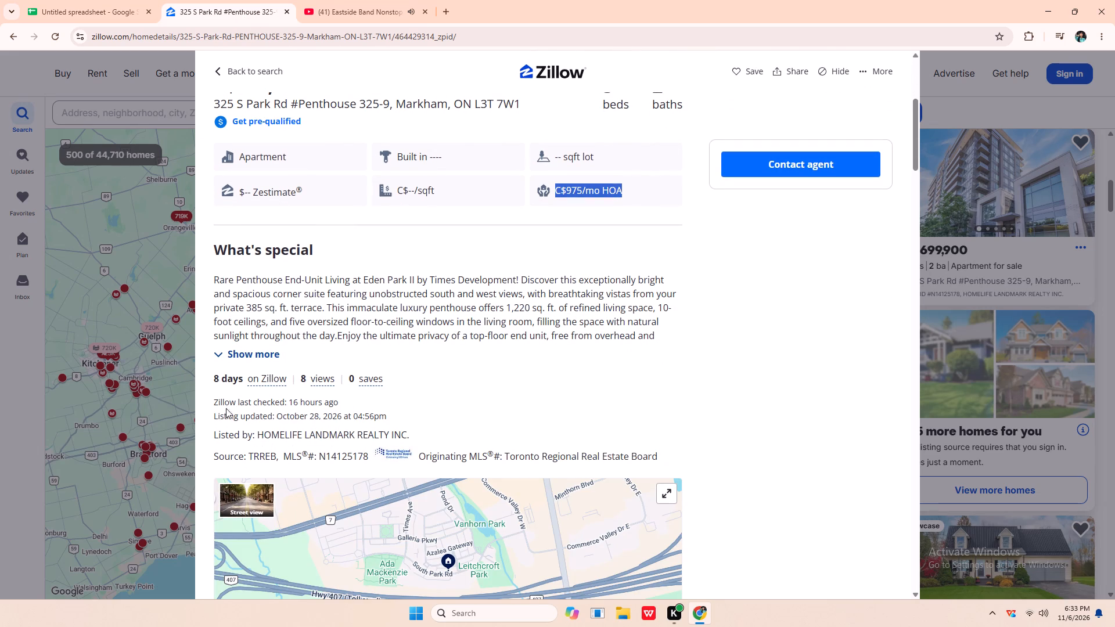
{"action": "left_click_drag", "start_coordinate": [207, 377], "coordinate": [283, 377]}
{"action": "key", "text": "ctrl+c"}
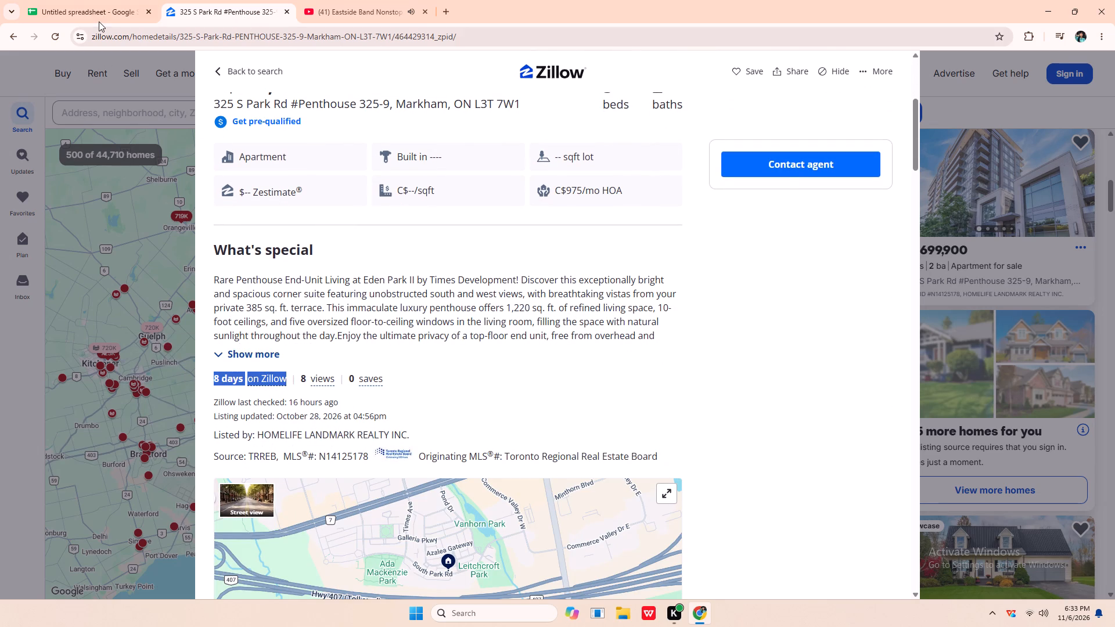
{"action": "left_click", "coordinate": [98, 19]}
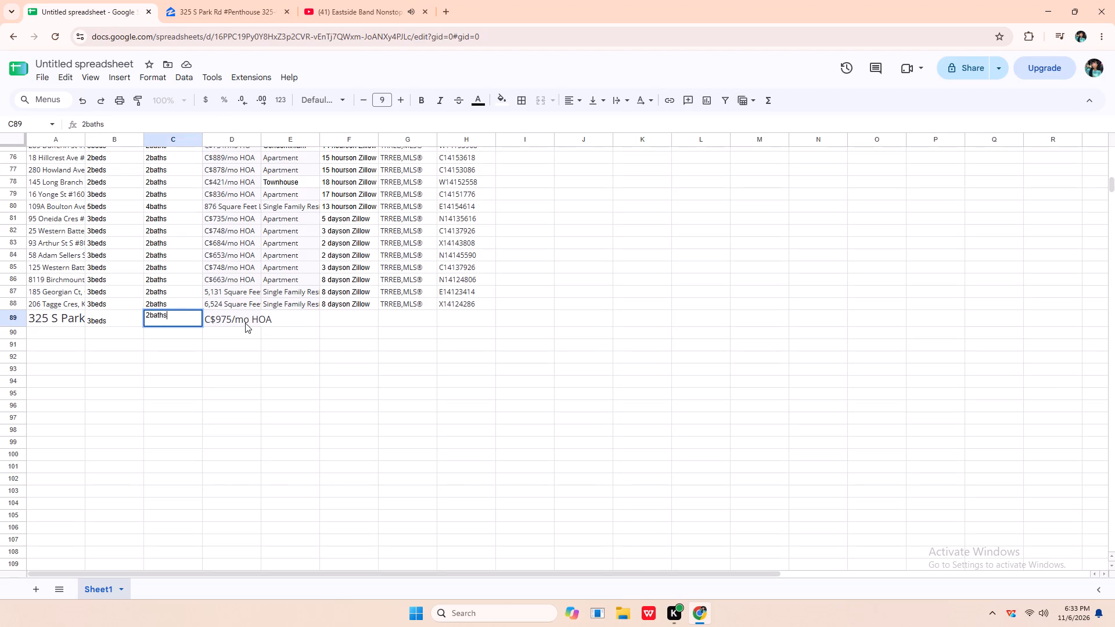
{"action": "left_click", "coordinate": [355, 323]}
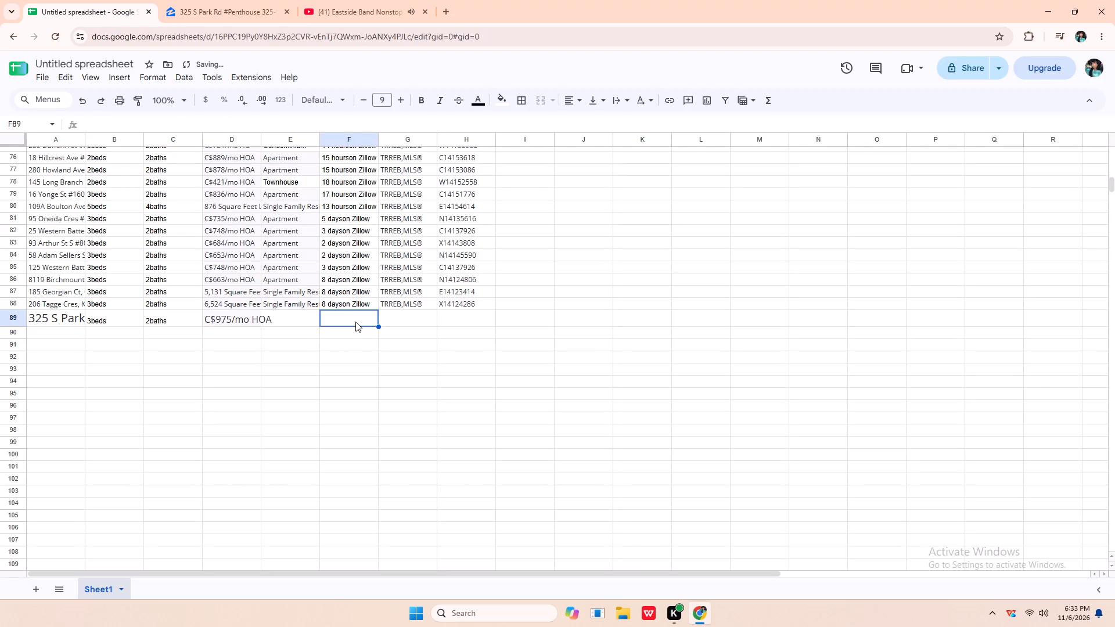
{"action": "key", "text": "ctrl+v"}
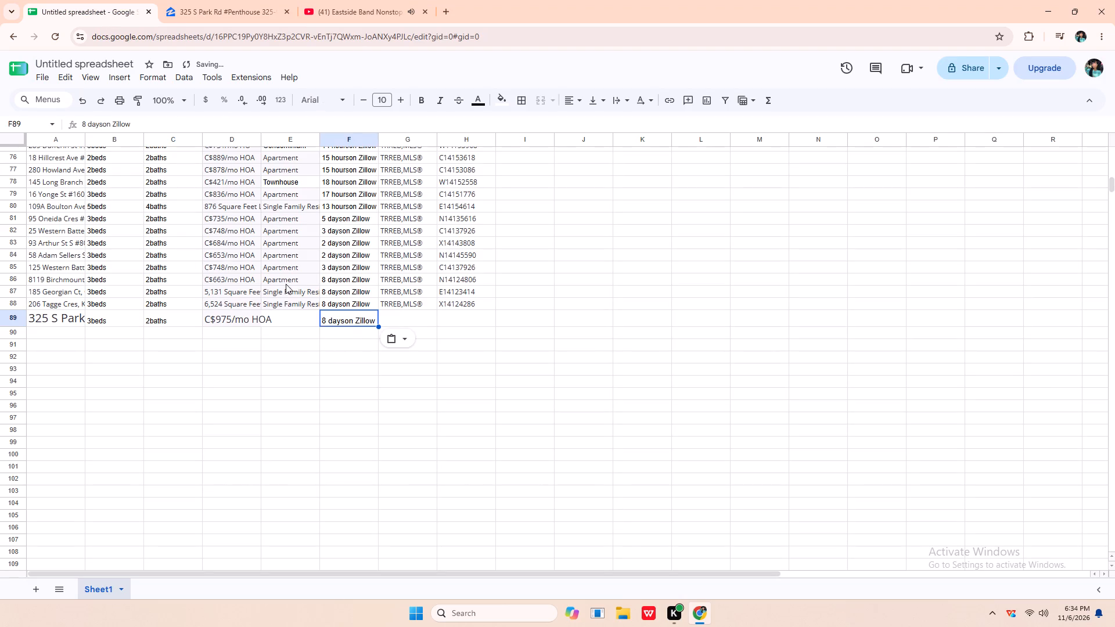
Copy the property type Apartment from cell E86 into cell E89 for the Markham penthouse.
{"action": "left_click", "coordinate": [287, 279]}
{"action": "key", "text": "ctrl+c"}
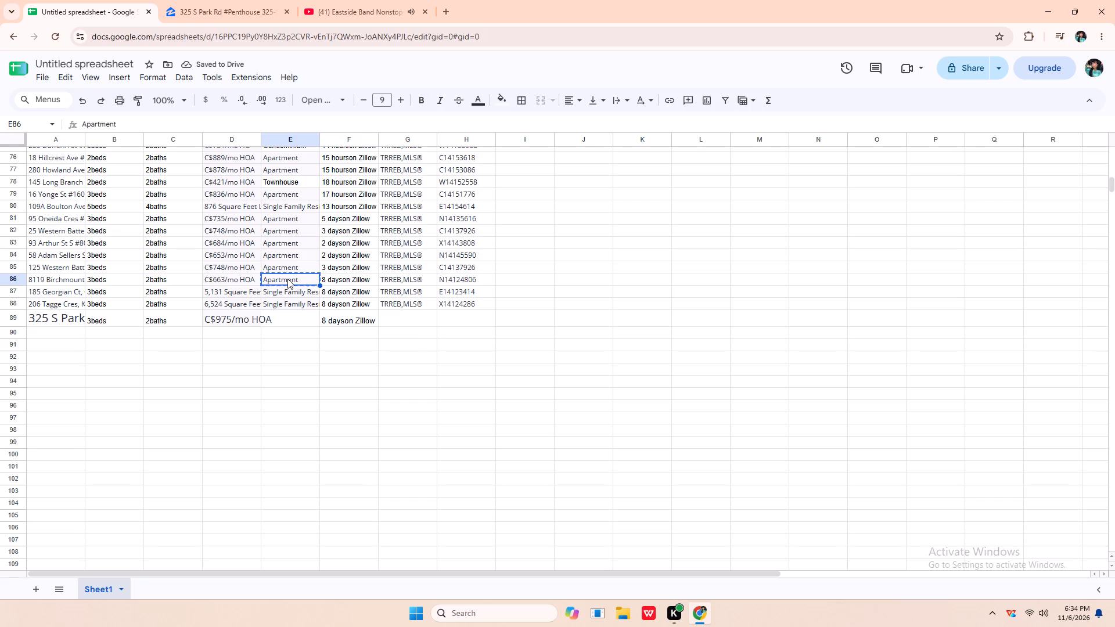
{"action": "key", "text": "Down"}
{"action": "key", "text": "Down"}
{"action": "key", "text": "Down"}
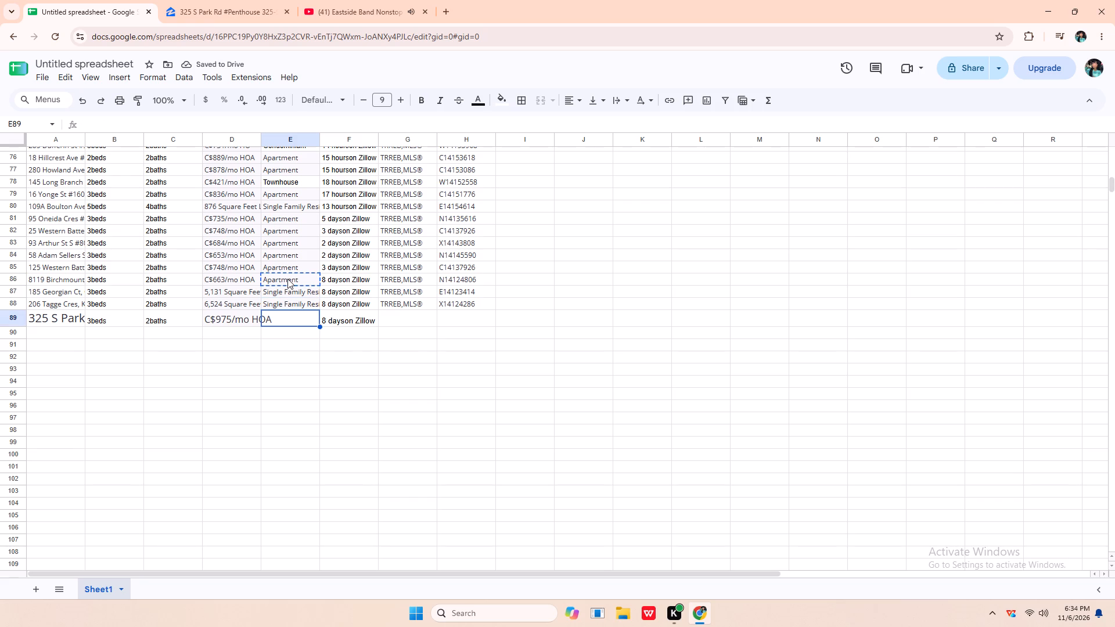
{"action": "key", "text": "ctrl+v"}
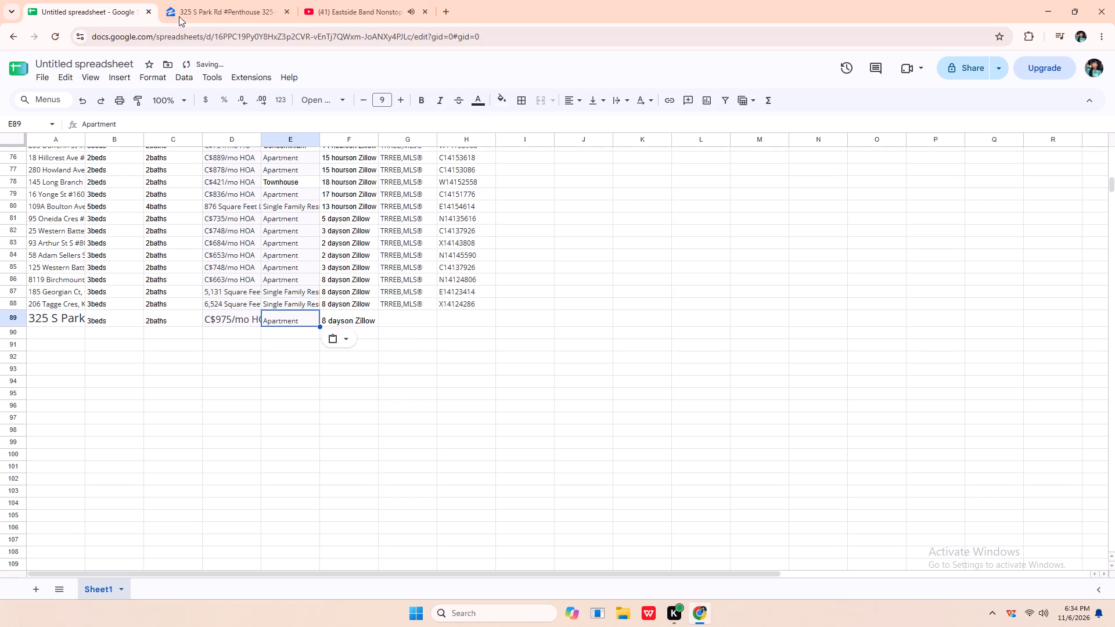
Try to copy the MLS number N14125178 from the Markham penthouse's Zillow listing into cell H89 of the spreadsheet.
{"action": "left_click", "coordinate": [222, 15]}
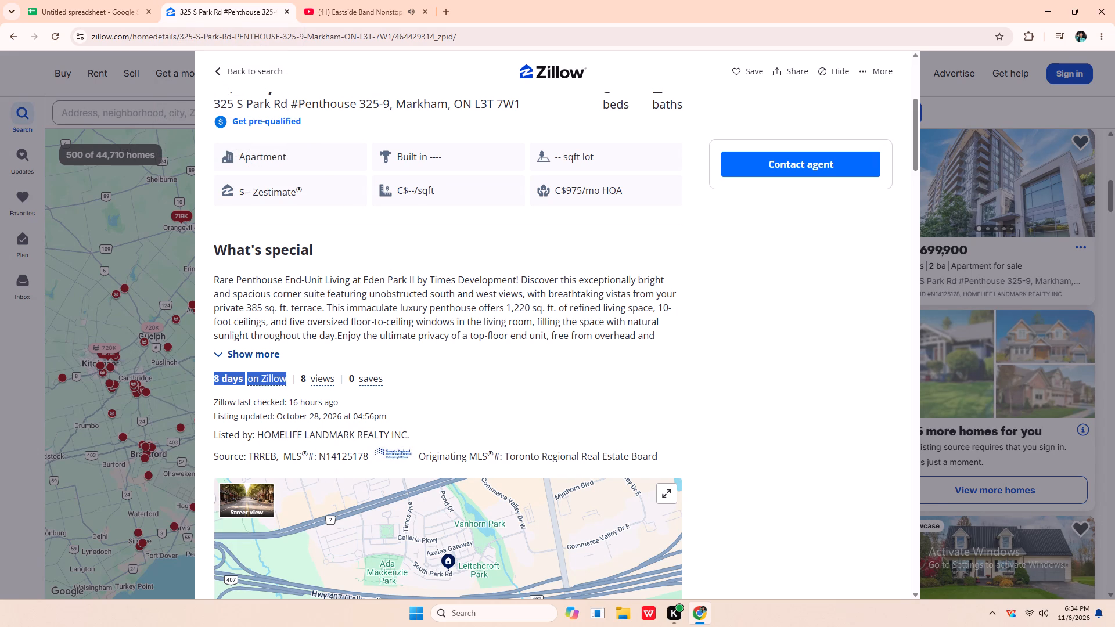
{"action": "left_click_drag", "start_coordinate": [318, 454], "coordinate": [361, 457]}
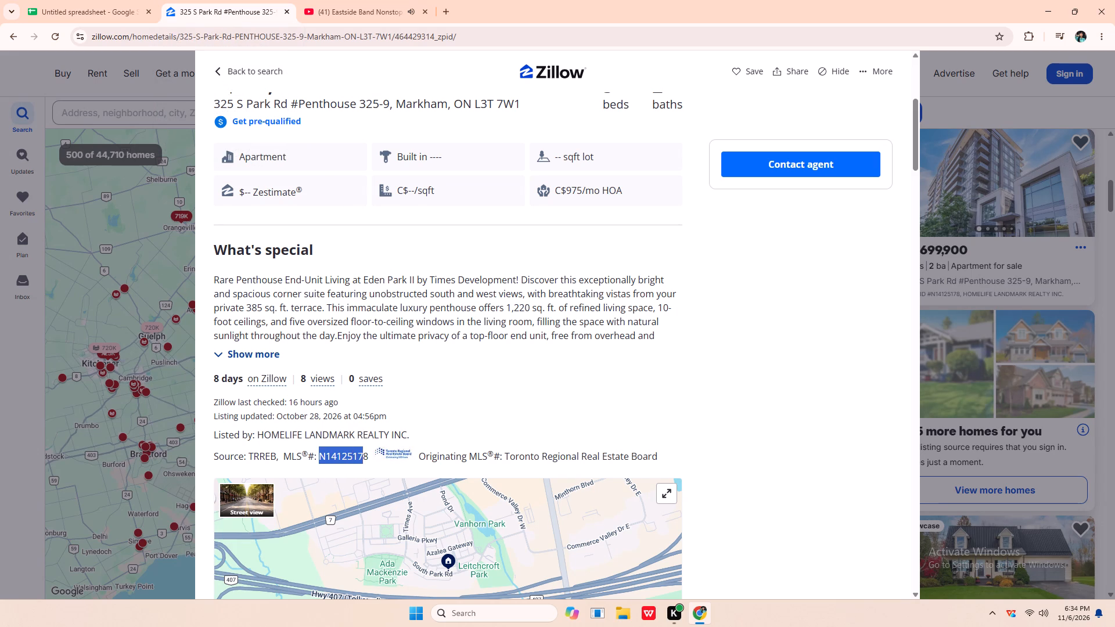
{"action": "left_click_drag", "start_coordinate": [361, 457], "coordinate": [371, 455]}
{"action": "left_click", "coordinate": [105, 14]}
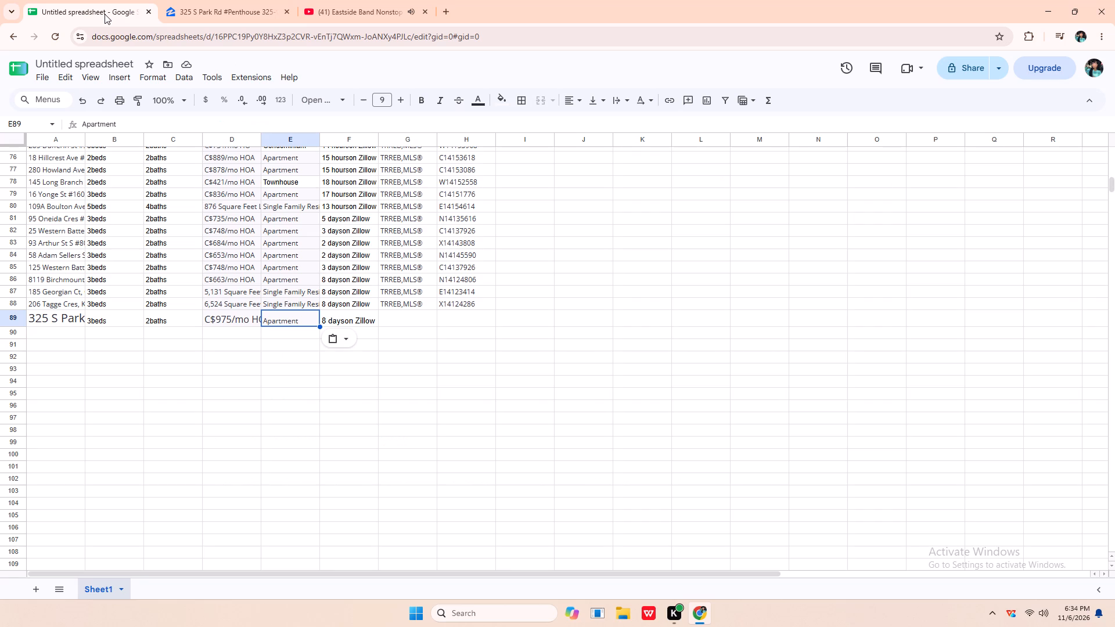
{"action": "left_click", "coordinate": [447, 320]}
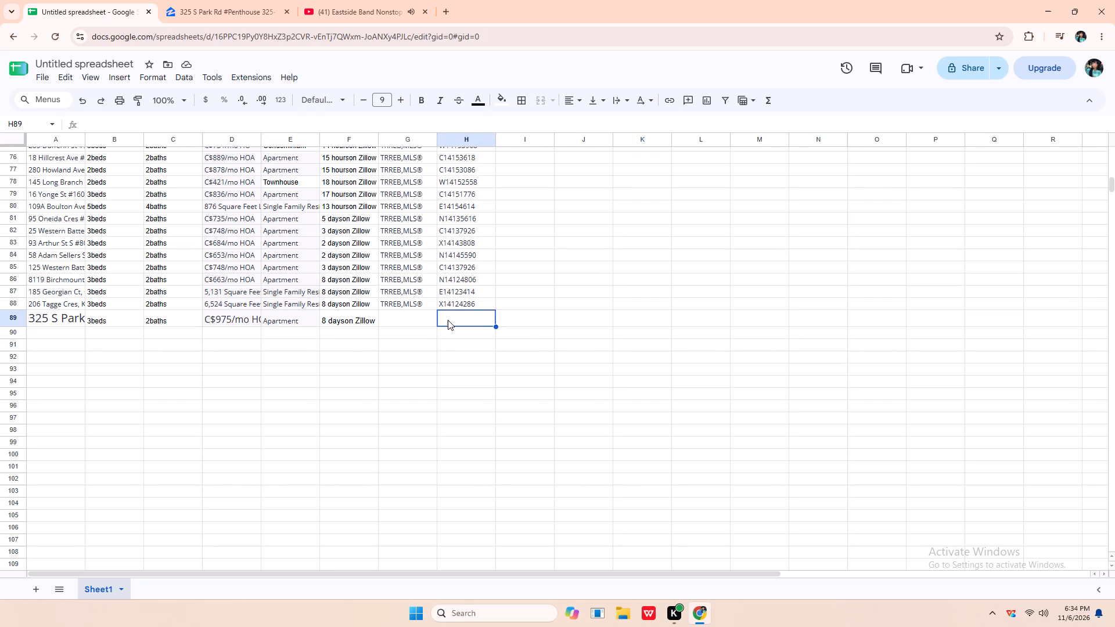
{"action": "key", "text": "ctrl+v"}
Copy the source text "TRREB,MLS®" from cell G87 into cell G89.
{"action": "left_click", "coordinate": [409, 298]}
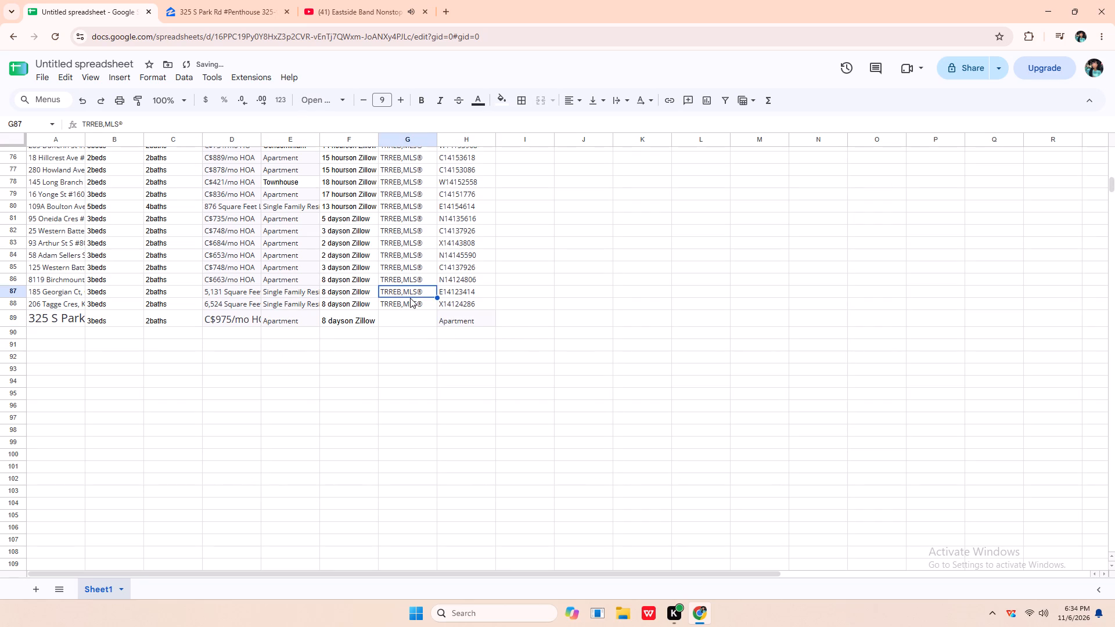
{"action": "key", "text": "ctrl+c"}
{"action": "left_click", "coordinate": [411, 311]}
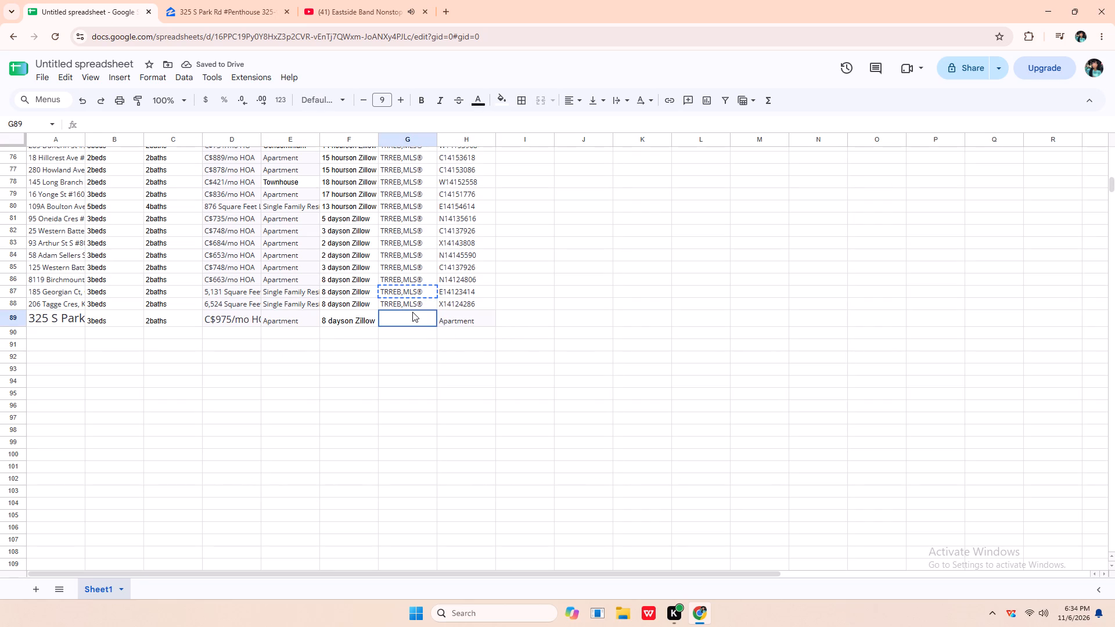
{"action": "key", "text": "ctrl+v"}
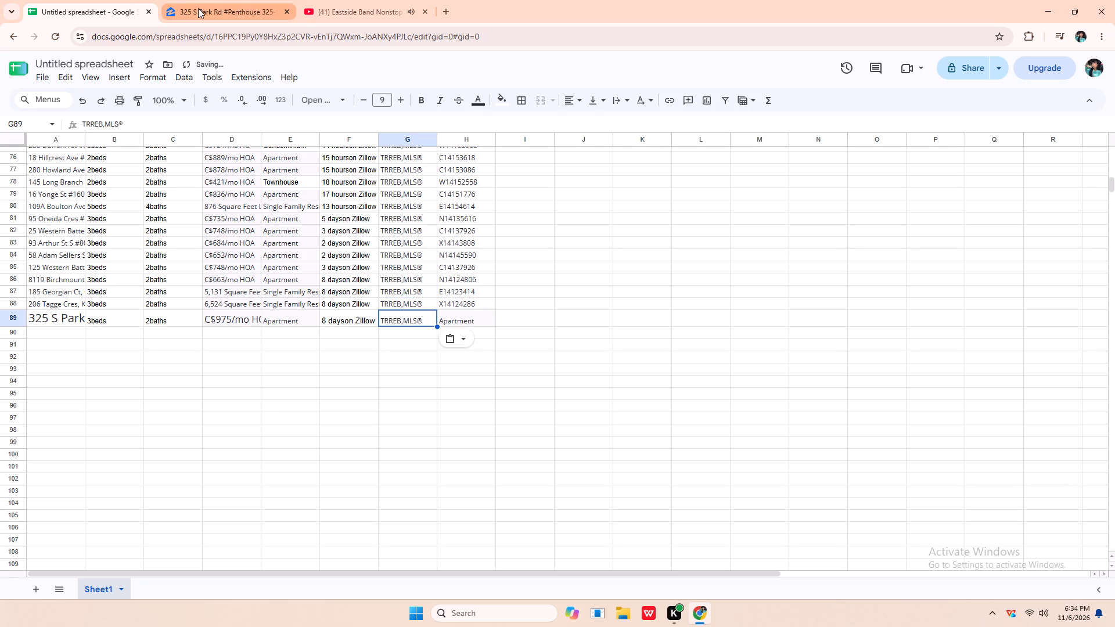
Open the C$725,000 Kitchener house listing from the Zillow search results and copy its full address into cell A90 of the spreadsheet.
{"action": "left_click", "coordinate": [198, 9]}
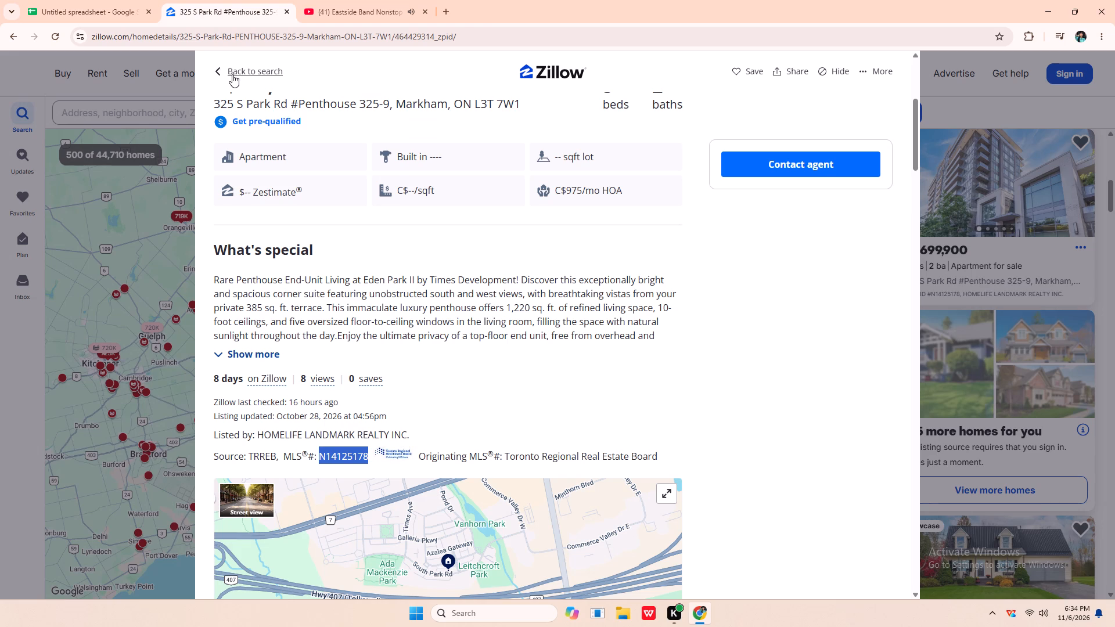
{"action": "left_click", "coordinate": [232, 70]}
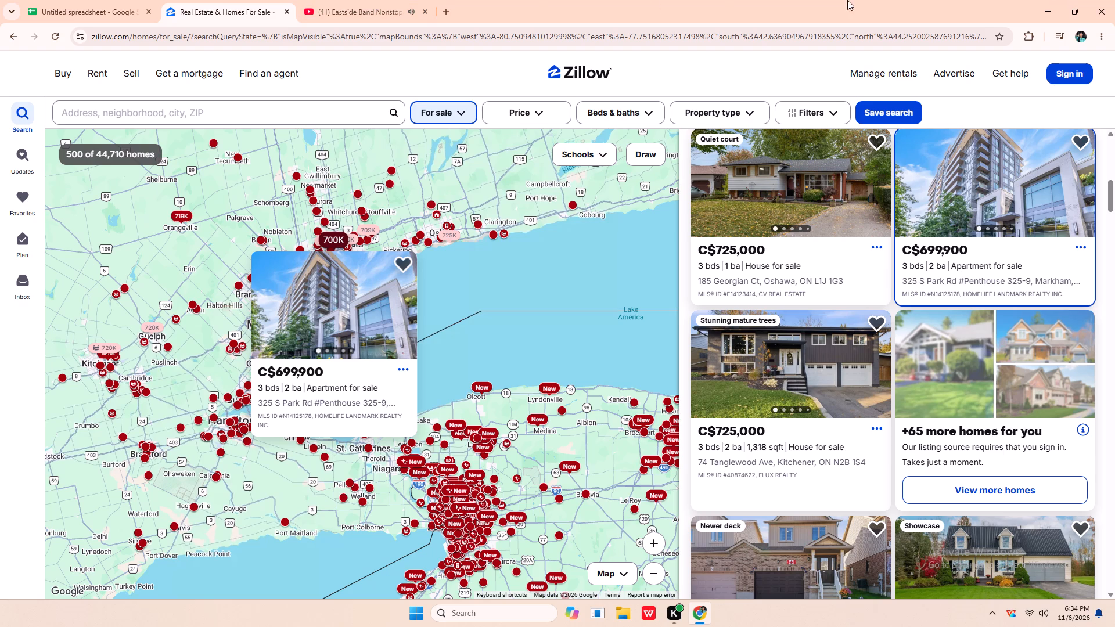
{"action": "left_click", "coordinate": [832, 459]}
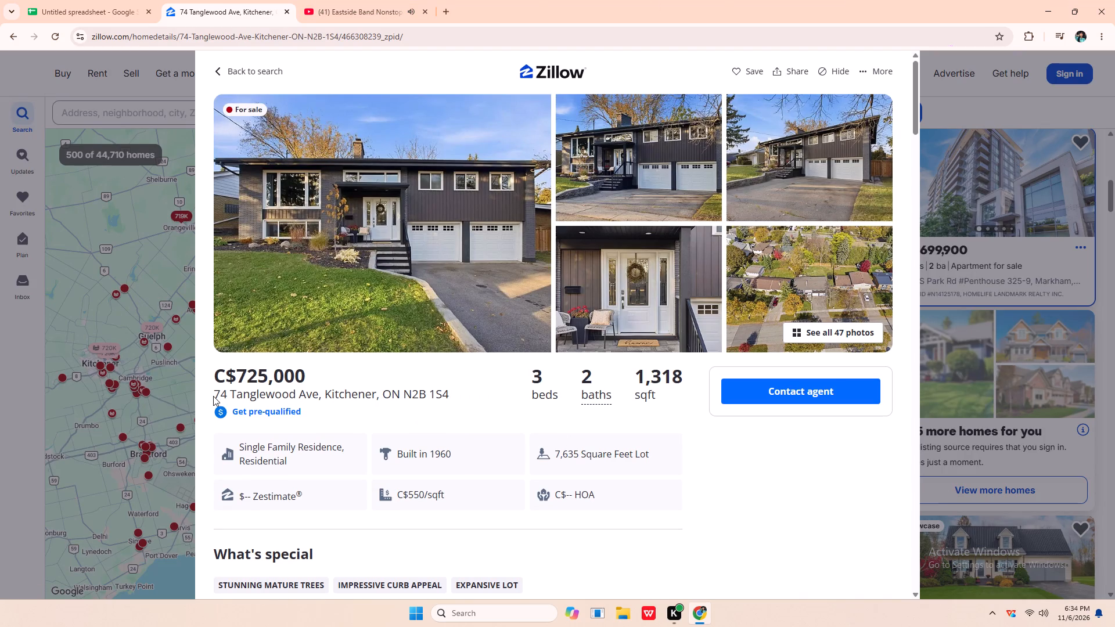
{"action": "left_click_drag", "start_coordinate": [213, 395], "coordinate": [470, 399]}
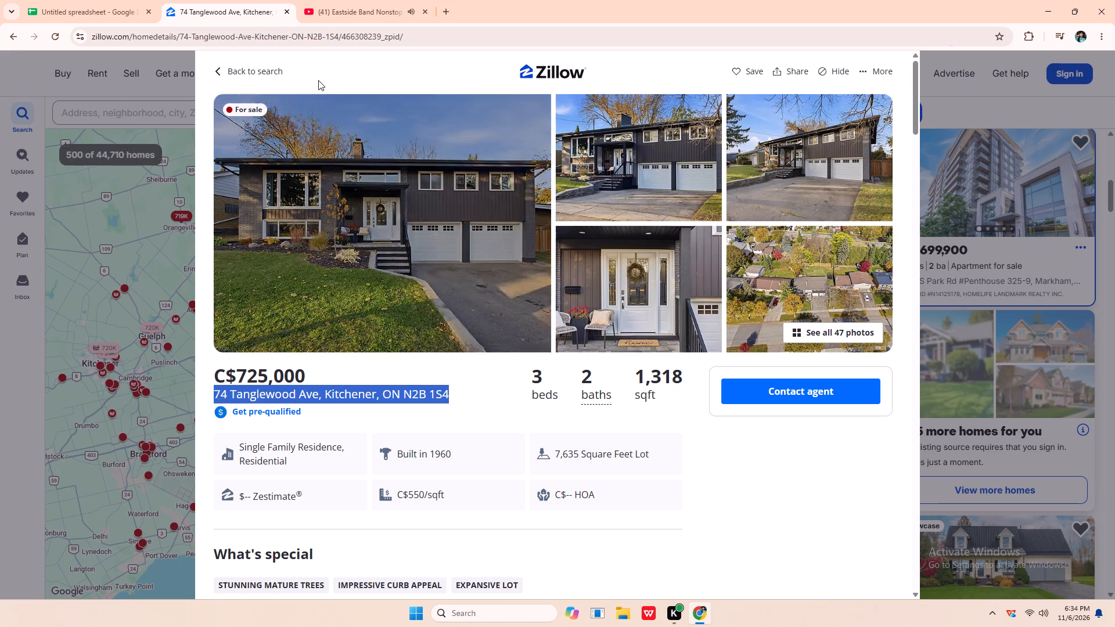
{"action": "key", "text": "ctrl+c"}
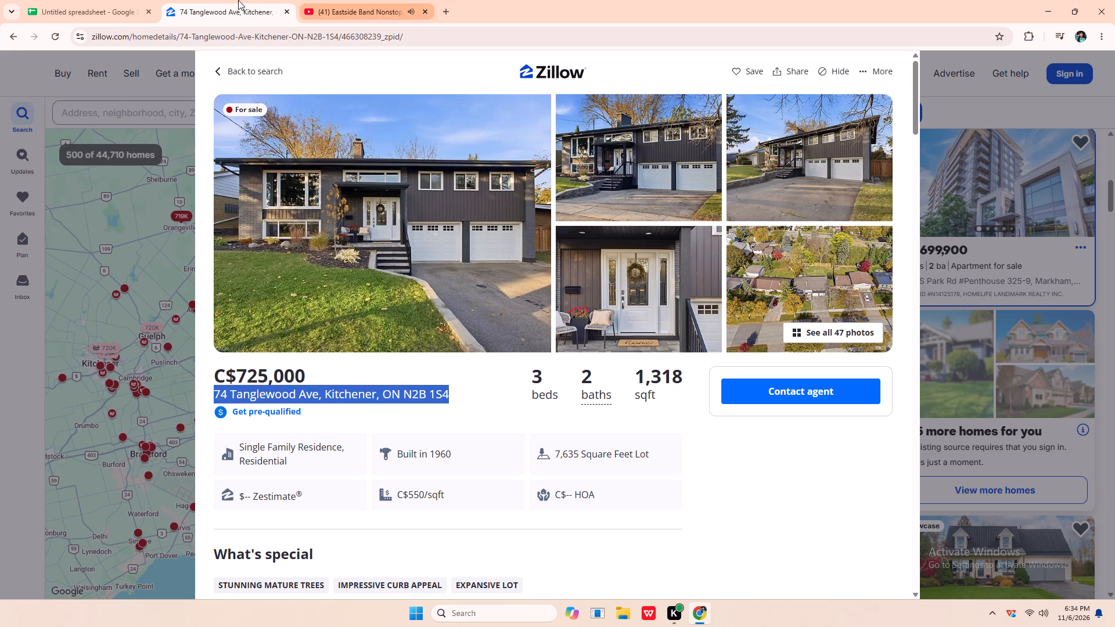
{"action": "left_click", "coordinate": [113, 12]}
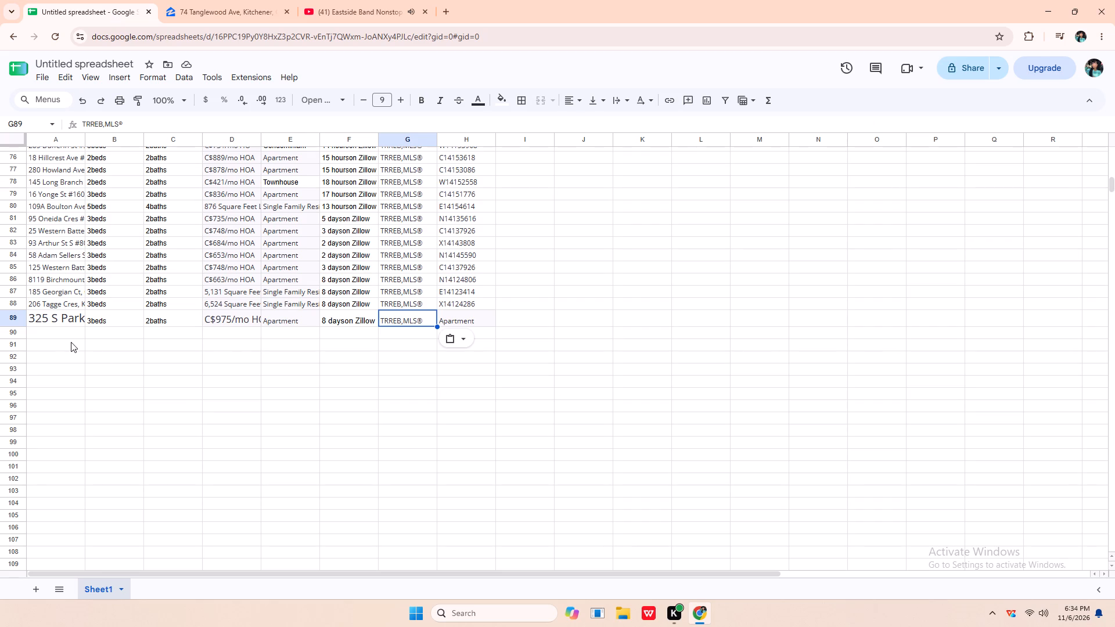
{"action": "left_click", "coordinate": [57, 331]}
{"action": "key", "text": "ctrl+v"}
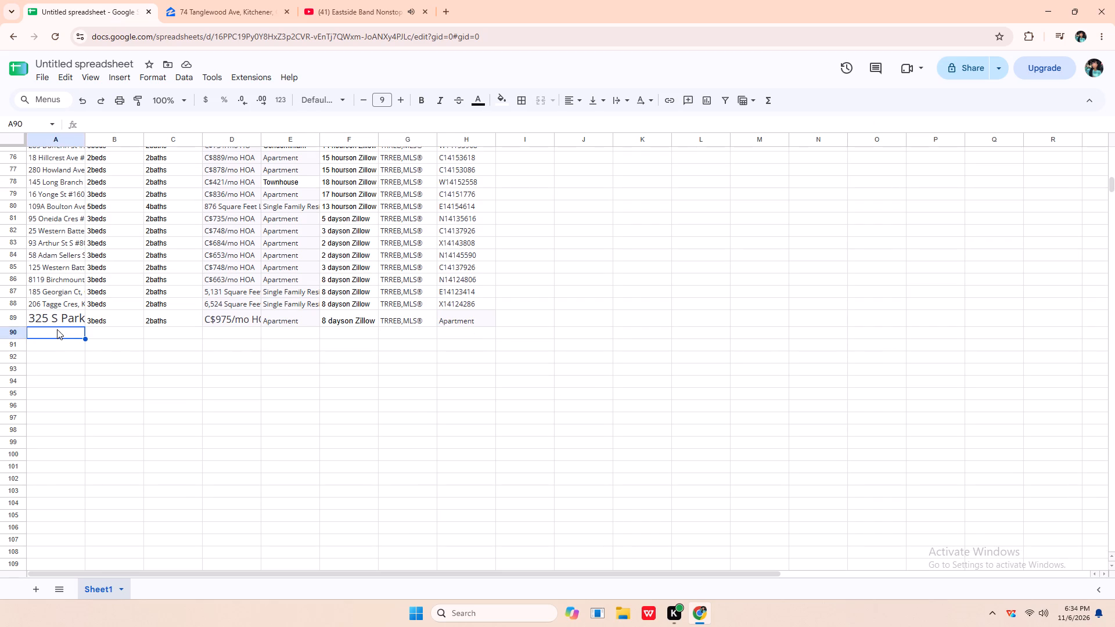
Copy the lot size "7,635 Square Feet Lot" from the Kitchener house's Zillow listing into cell D90 of the spreadsheet.
{"action": "left_click", "coordinate": [249, 18]}
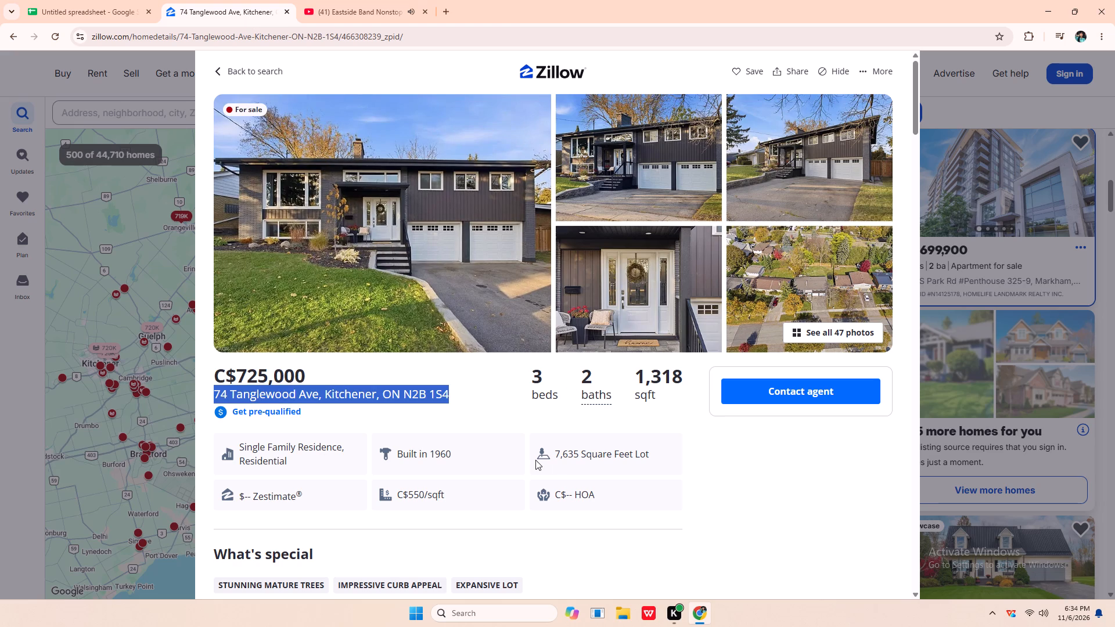
{"action": "left_click_drag", "start_coordinate": [536, 460], "coordinate": [667, 467]}
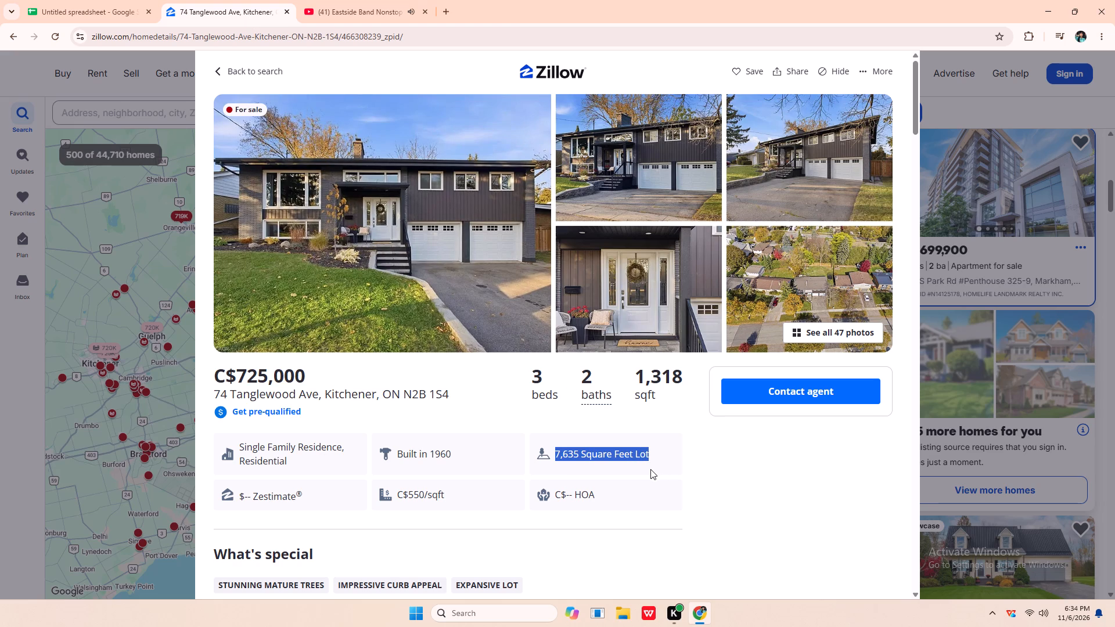
{"action": "key", "text": "ctrl+c"}
{"action": "left_click", "coordinate": [132, 13]}
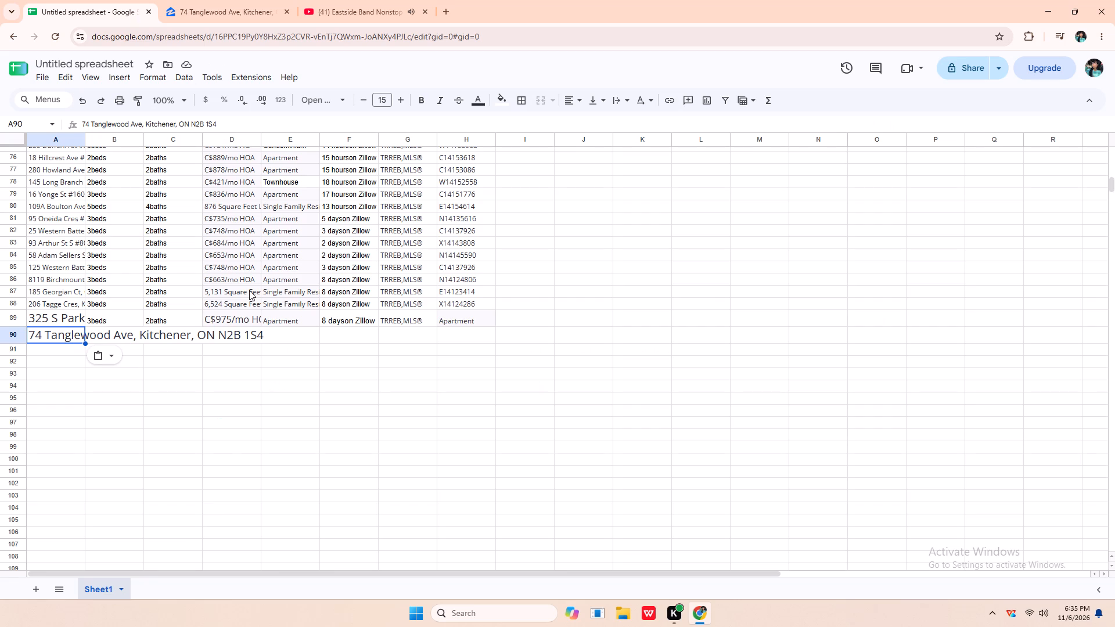
{"action": "left_click", "coordinate": [244, 333]}
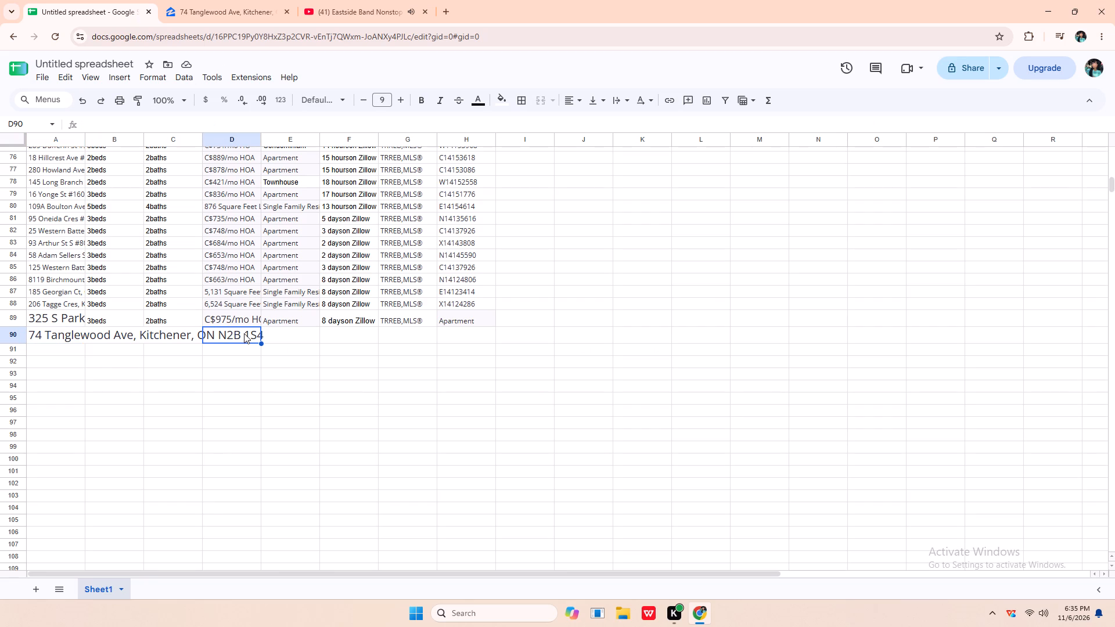
{"action": "key", "text": "ctrl+v"}
Enter 3beds in cell B90 and 2baths in cell C90 for the Kitchener house.
{"action": "key", "text": "Left"}
{"action": "key", "text": "Left"}
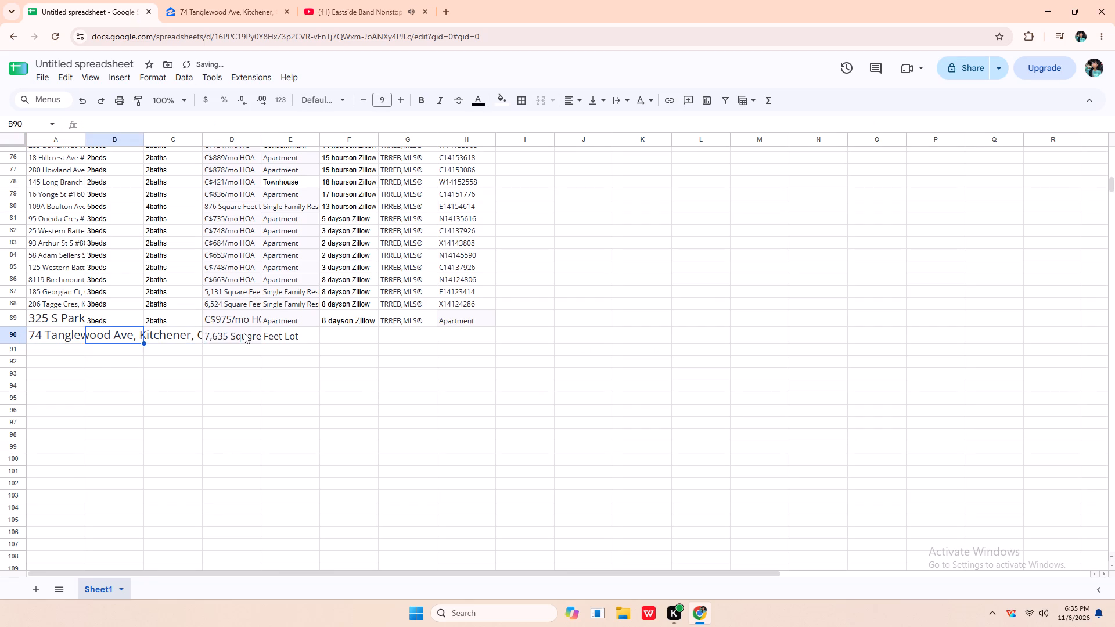
{"action": "key", "text": "3"}
{"action": "type", "text": "beds"}
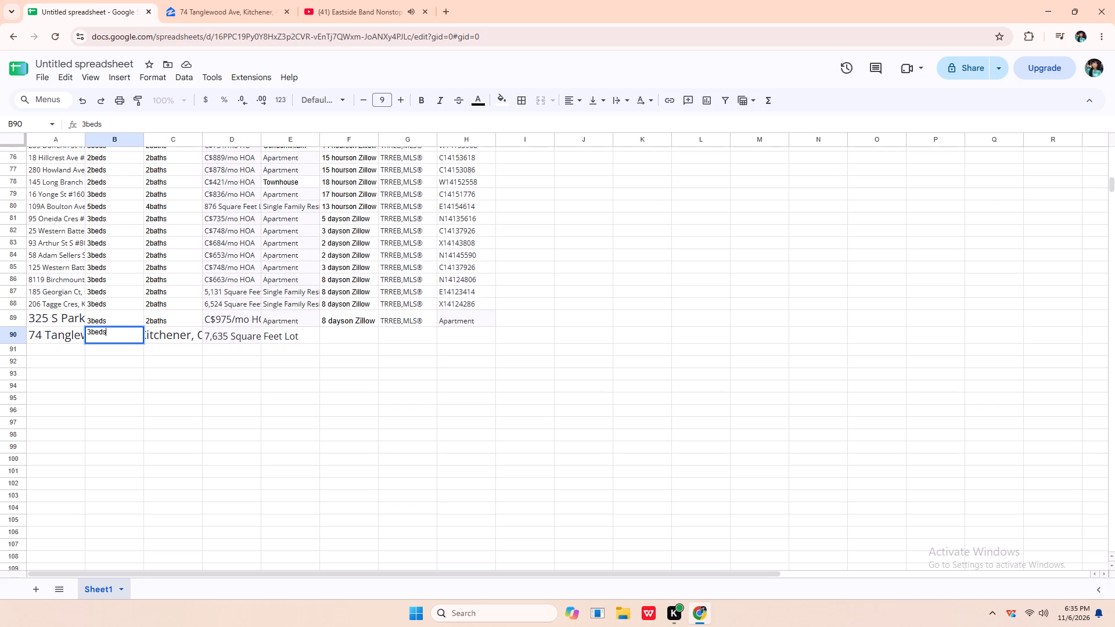
{"action": "key", "text": "Right"}
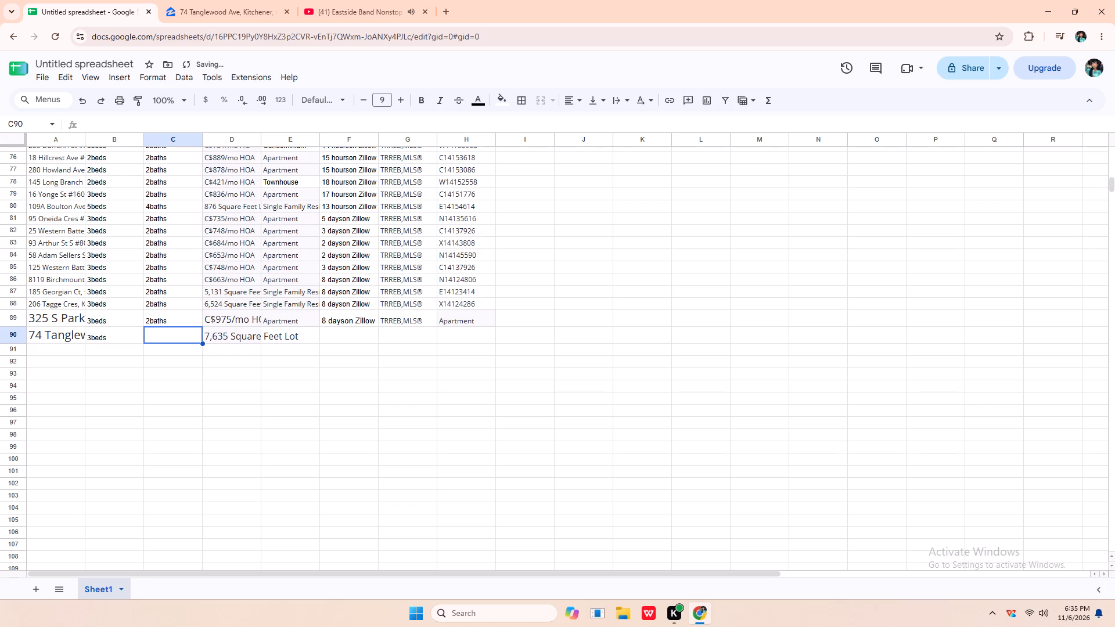
{"action": "key", "text": "2"}
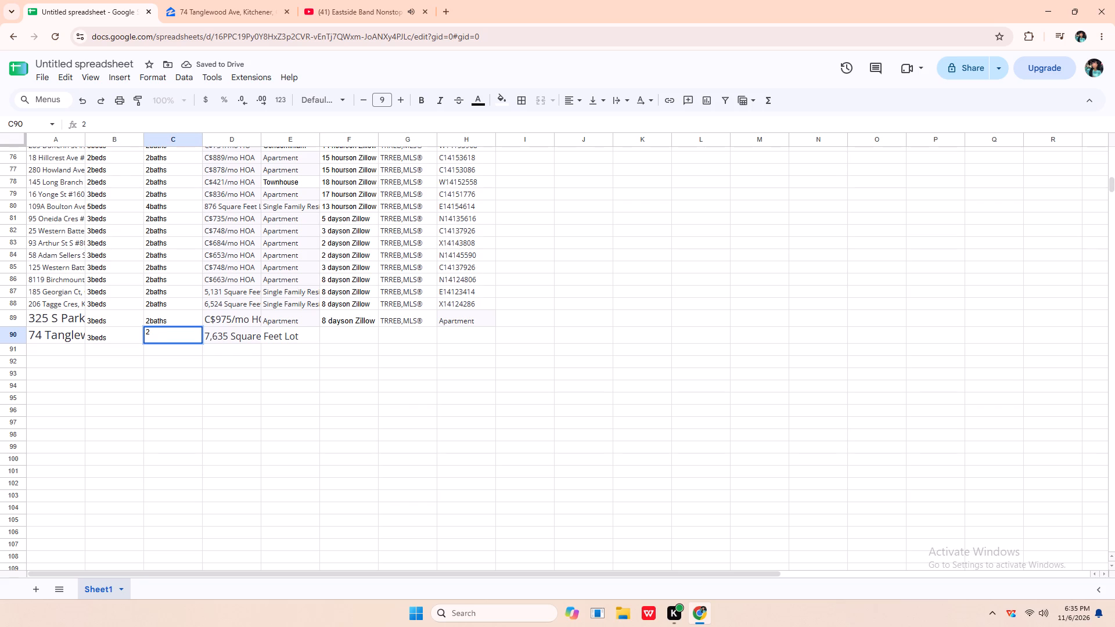
{"action": "type", "text": "baths"}
{"action": "key", "text": "Right"}
Copy the property type "Single Family Residence, Residential" from the Kitchener house's Zillow listing into cell E90 of the spreadsheet.
{"action": "key", "text": "Right"}
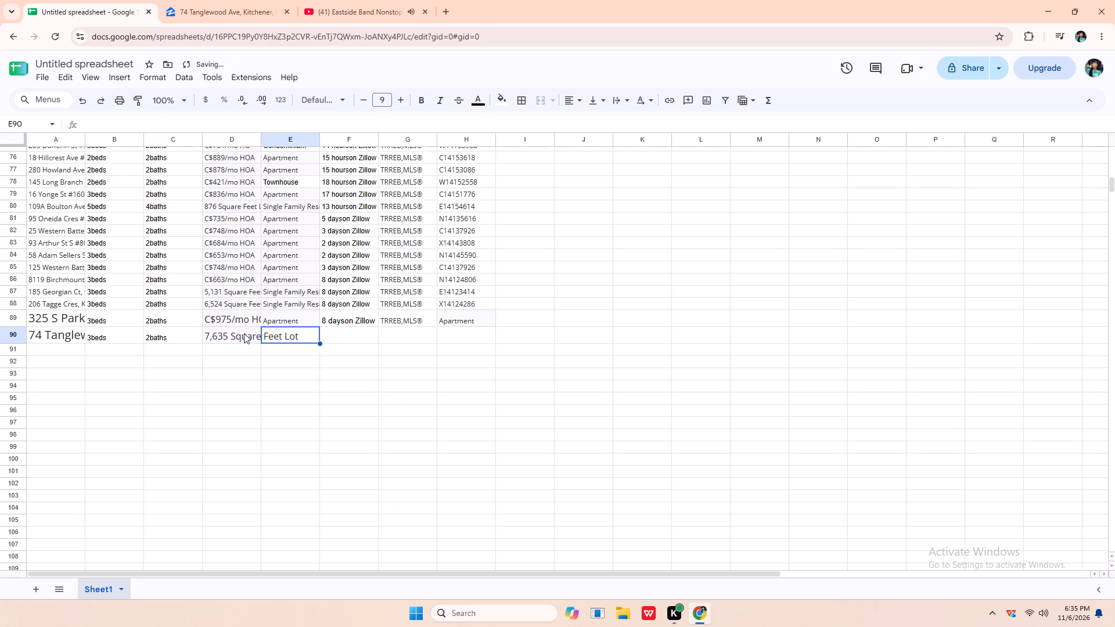
{"action": "key", "text": "Right"}
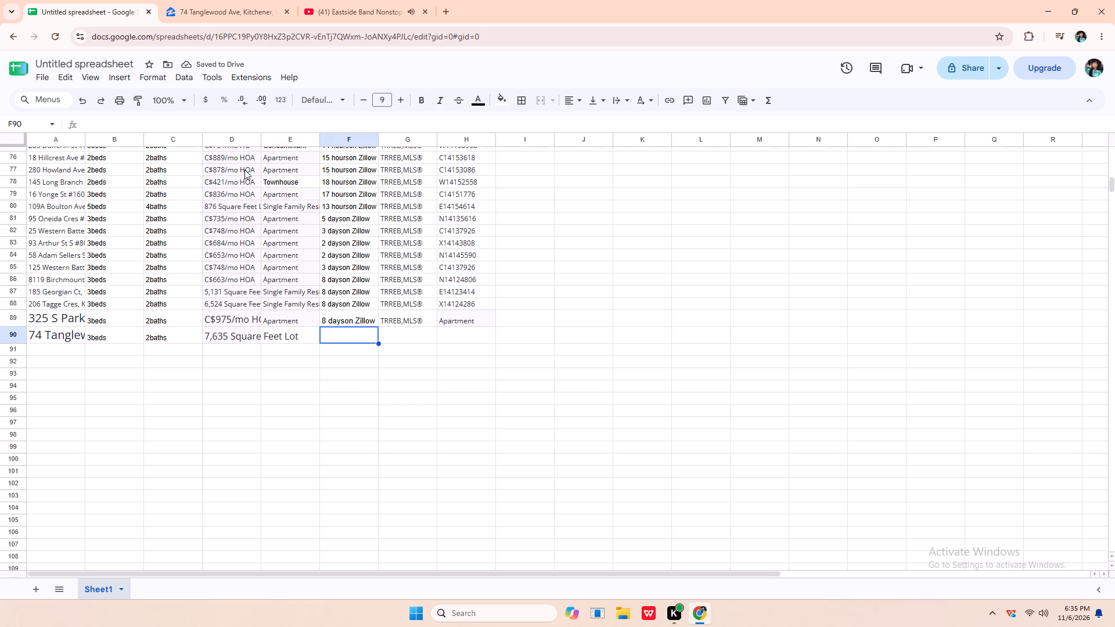
{"action": "left_click", "coordinate": [243, 6]}
{"action": "scroll", "coordinate": [326, 477], "scroll_direction": "down", "scroll_amount": 2}
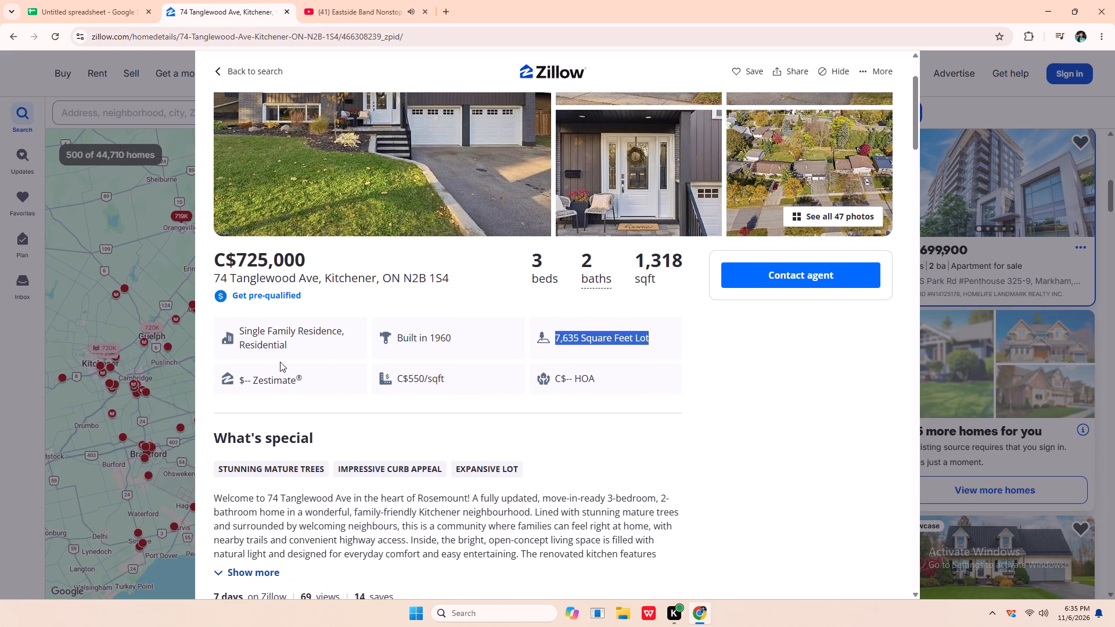
{"action": "left_click_drag", "start_coordinate": [244, 331], "coordinate": [309, 343]}
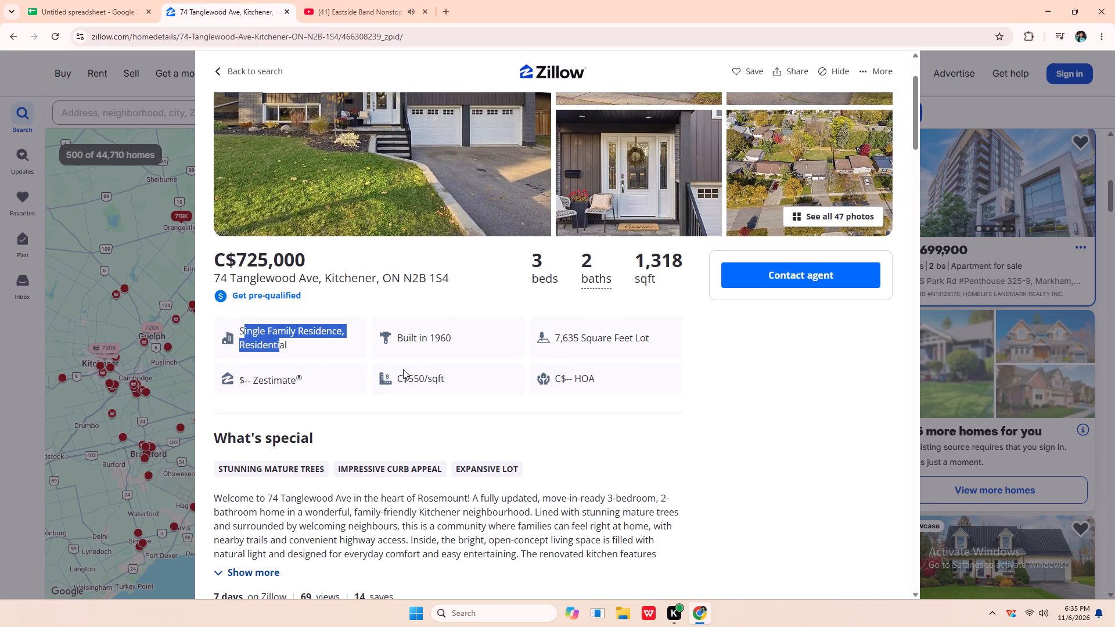
{"action": "key", "text": "ctrl+c"}
{"action": "left_click", "coordinate": [124, 15]}
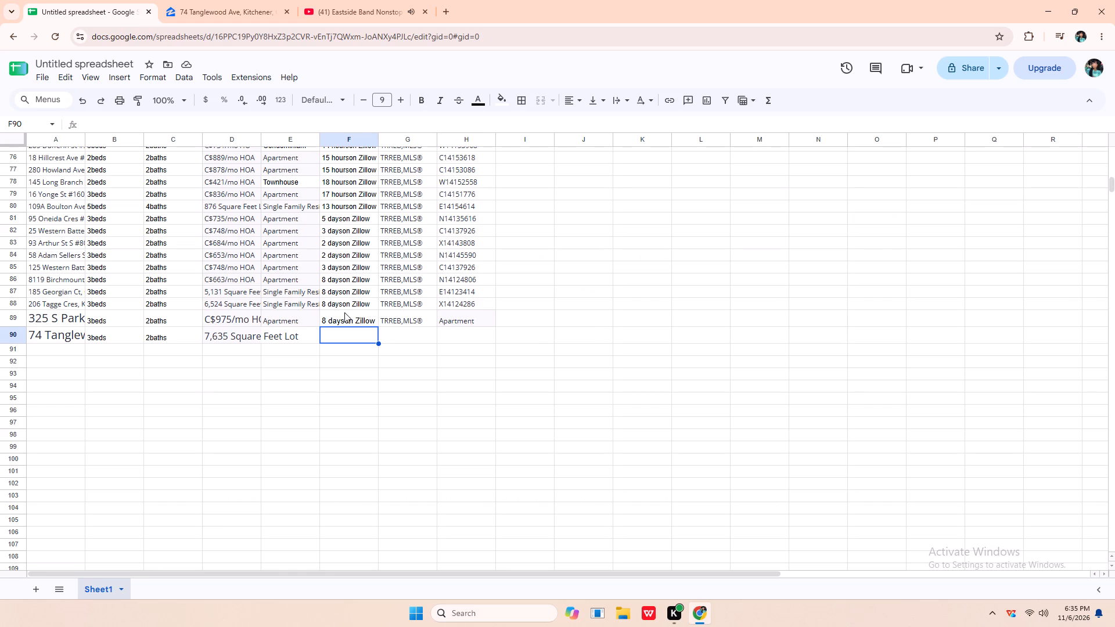
{"action": "left_click", "coordinate": [286, 333]}
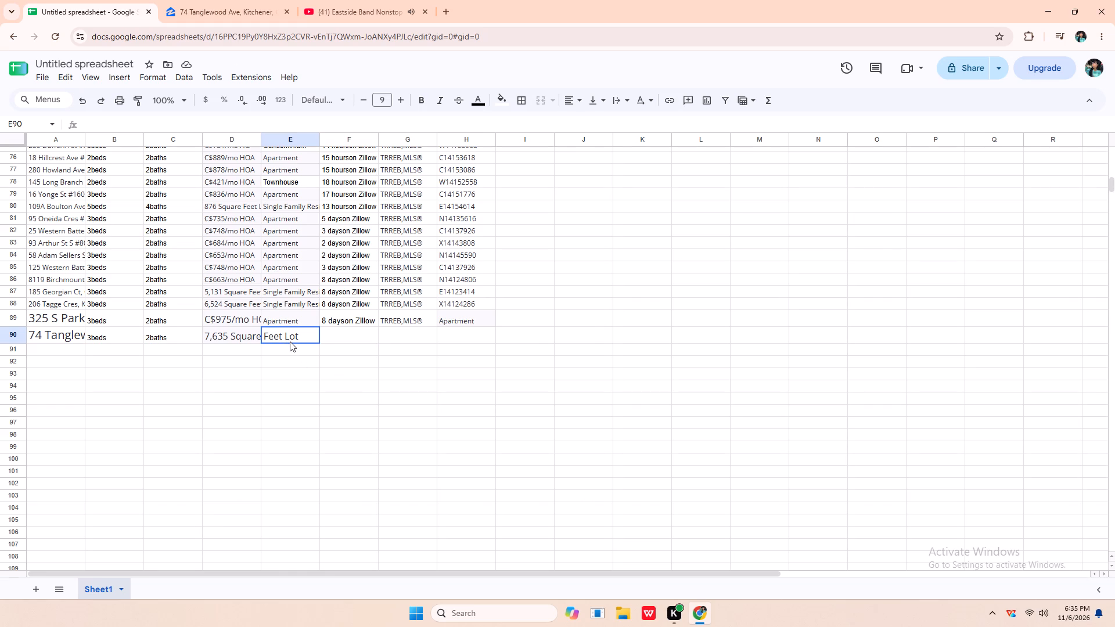
{"action": "key", "text": "ctrl+v"}
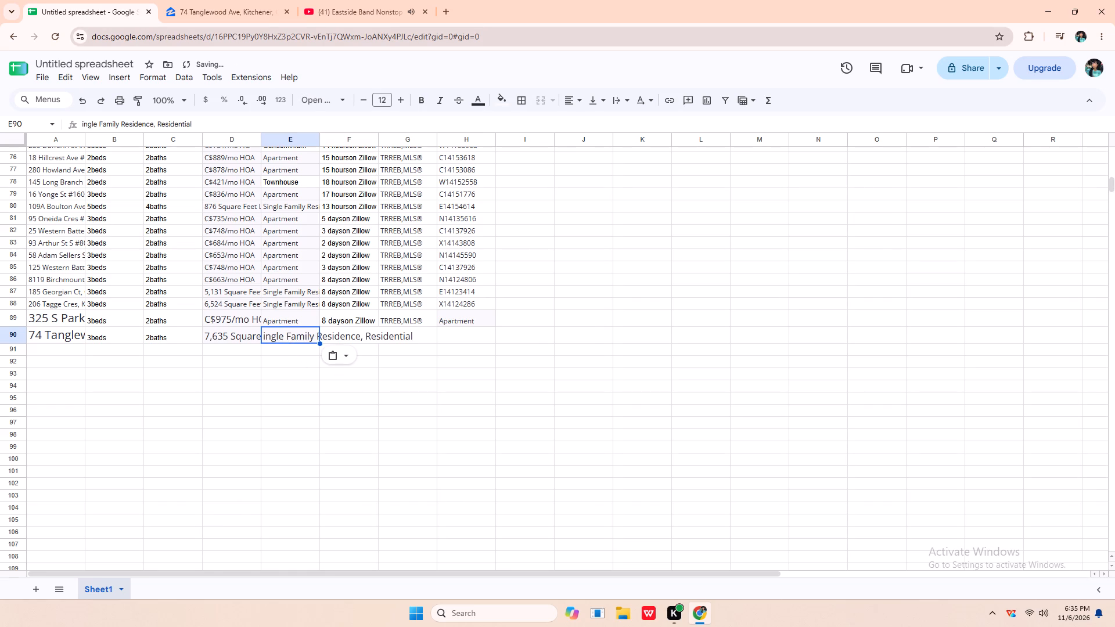
Copy "7 days on Zillow" from the Kitchener house's listing into cell F90 of the spreadsheet.
{"action": "left_click", "coordinate": [259, 13]}
{"action": "scroll", "coordinate": [404, 387], "scroll_direction": "down", "scroll_amount": 5}
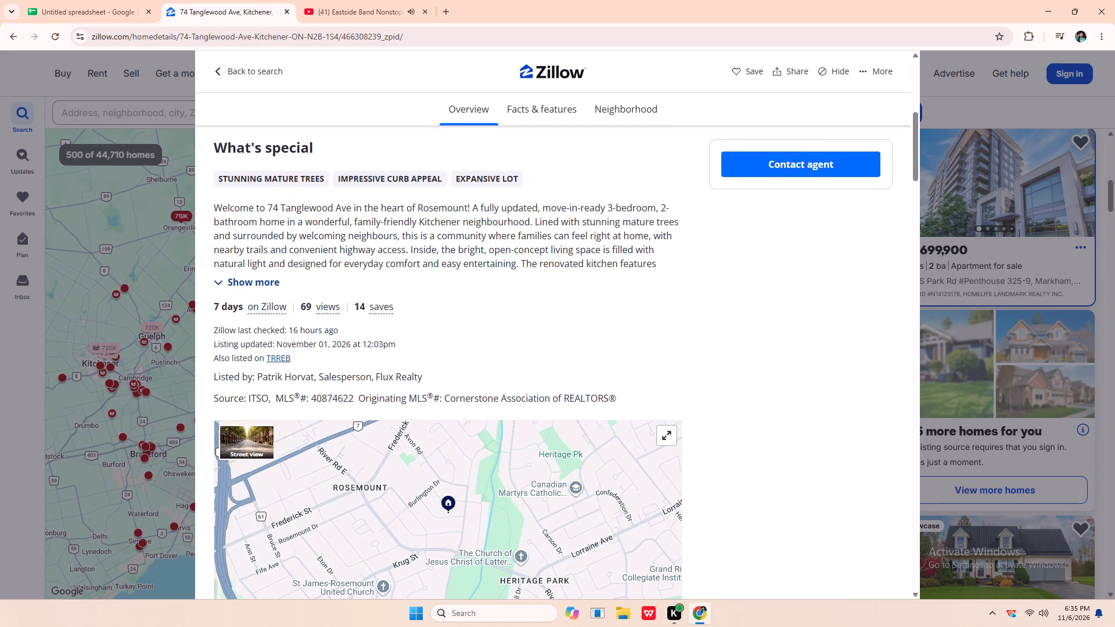
{"action": "left_click_drag", "start_coordinate": [213, 305], "coordinate": [285, 307]}
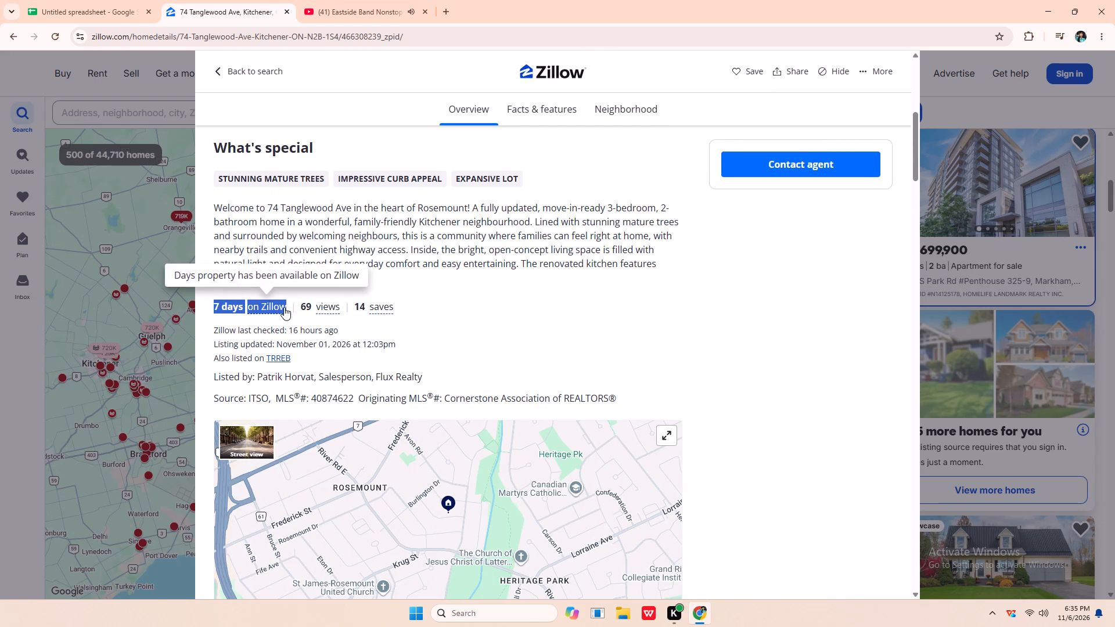
{"action": "key", "text": "ctrl+c"}
{"action": "left_click", "coordinate": [87, 13]}
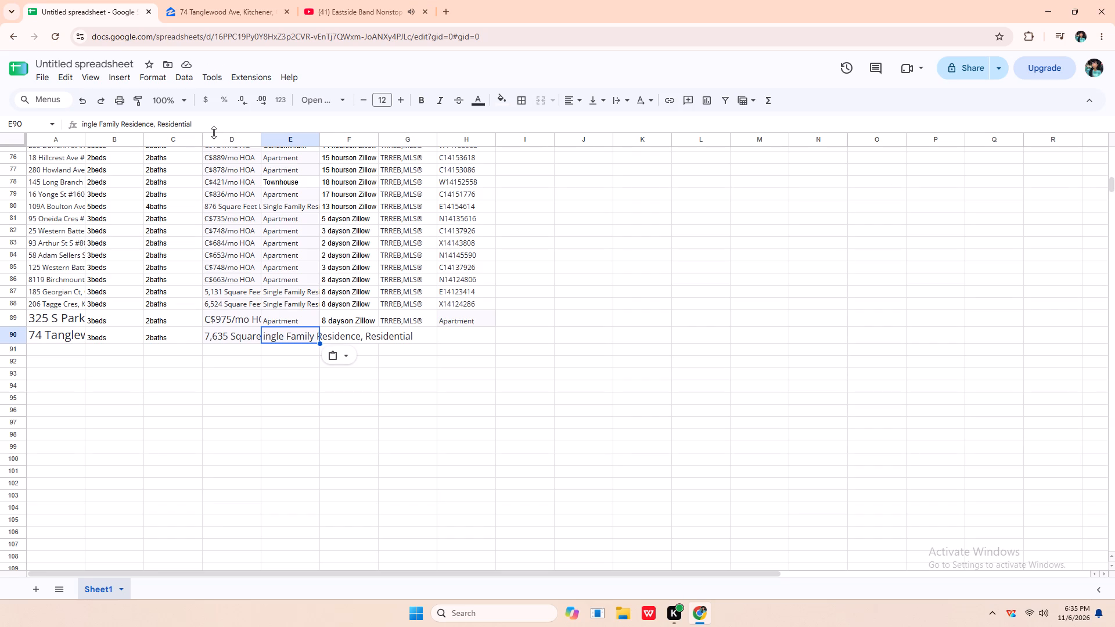
{"action": "left_click", "coordinate": [366, 336]}
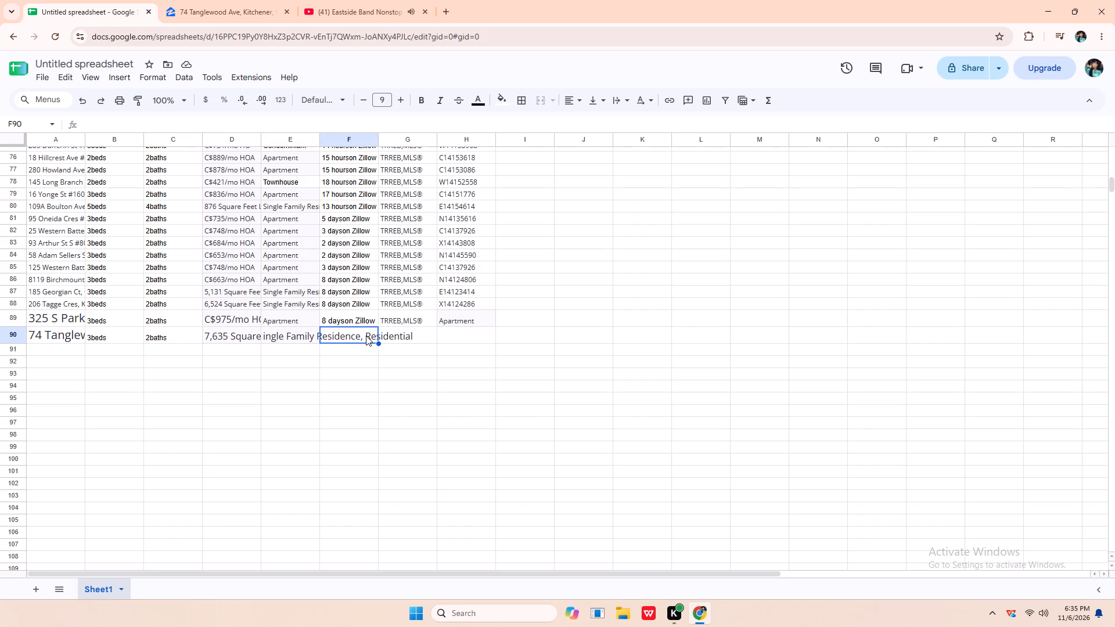
{"action": "key", "text": "ctrl+v"}
Clear the source and MLS number cells G89 and H89 in the Markham penthouse's row.
{"action": "left_click", "coordinate": [404, 320]}
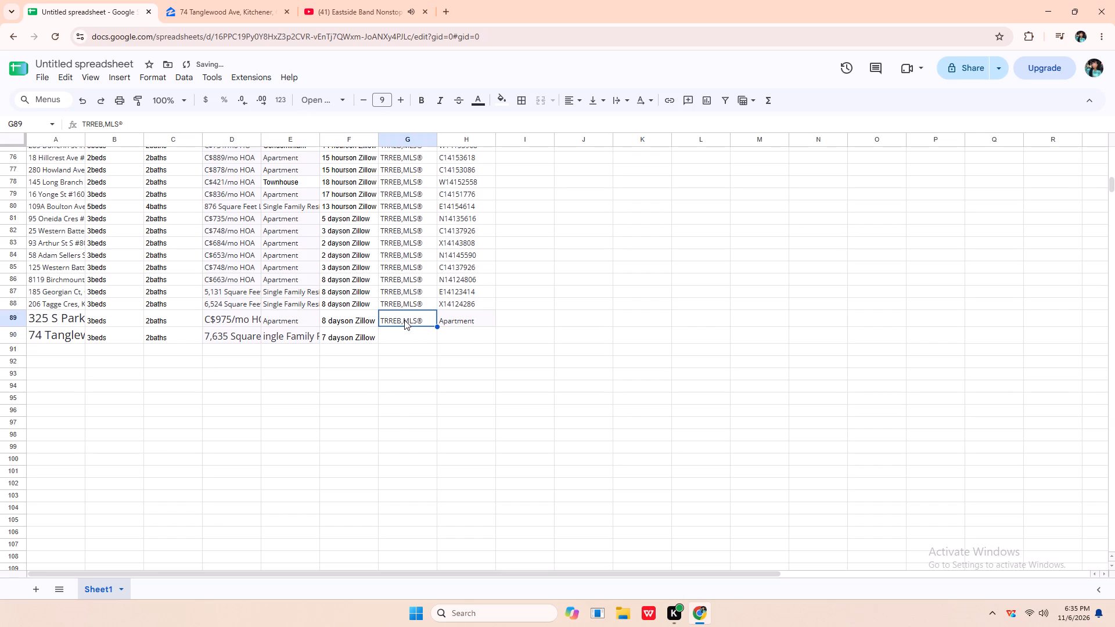
{"action": "key", "text": "ctrl+v"}
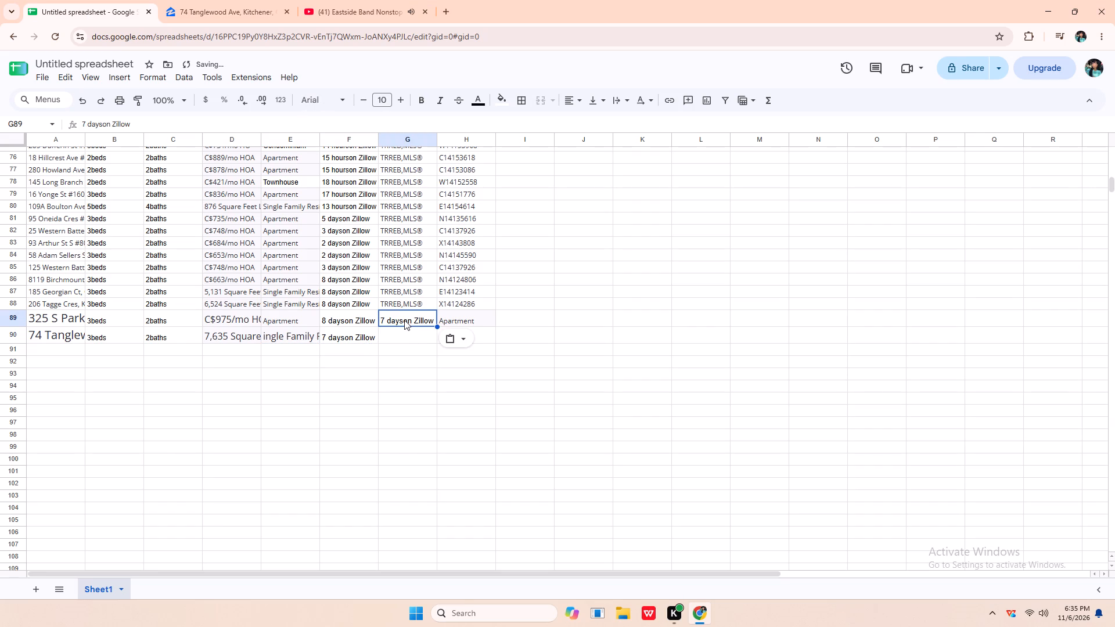
{"action": "key", "text": "BackSpace"}
{"action": "left_click", "coordinate": [474, 322]}
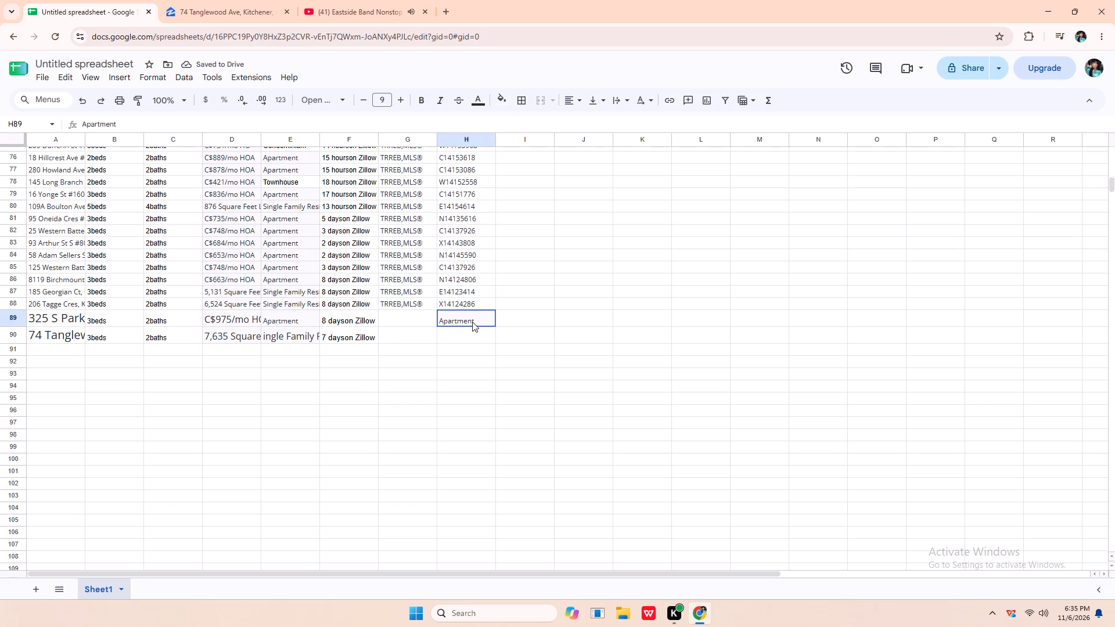
{"action": "key", "text": "BackSpace"}
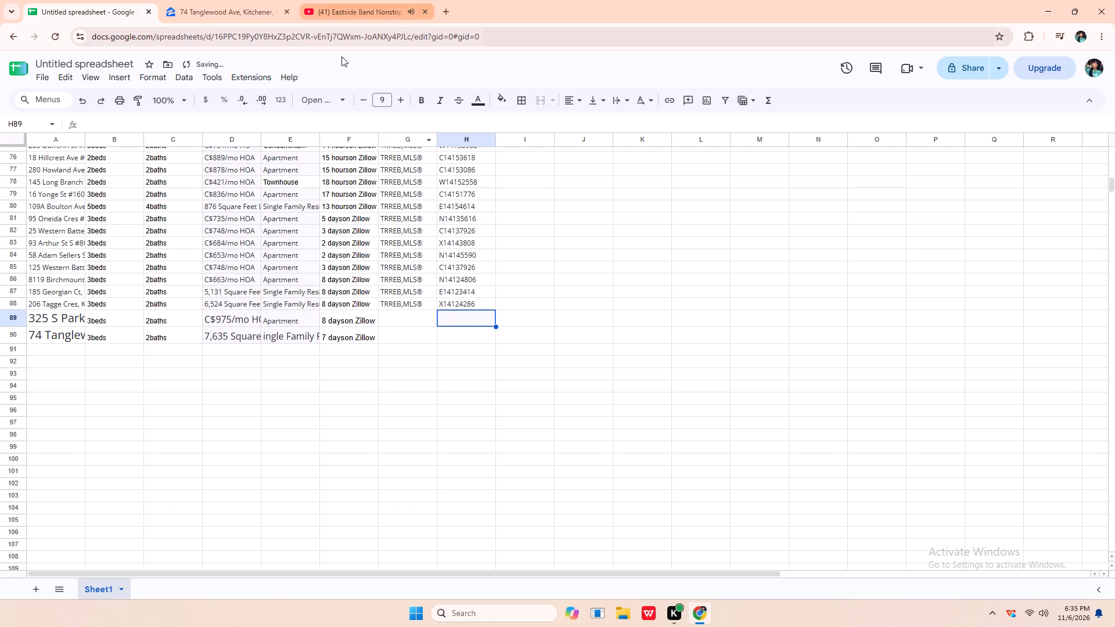
Copy the source text "TRREB,MLS®" from cell G88 into cells G89 and G90.
{"action": "left_click", "coordinate": [401, 305]}
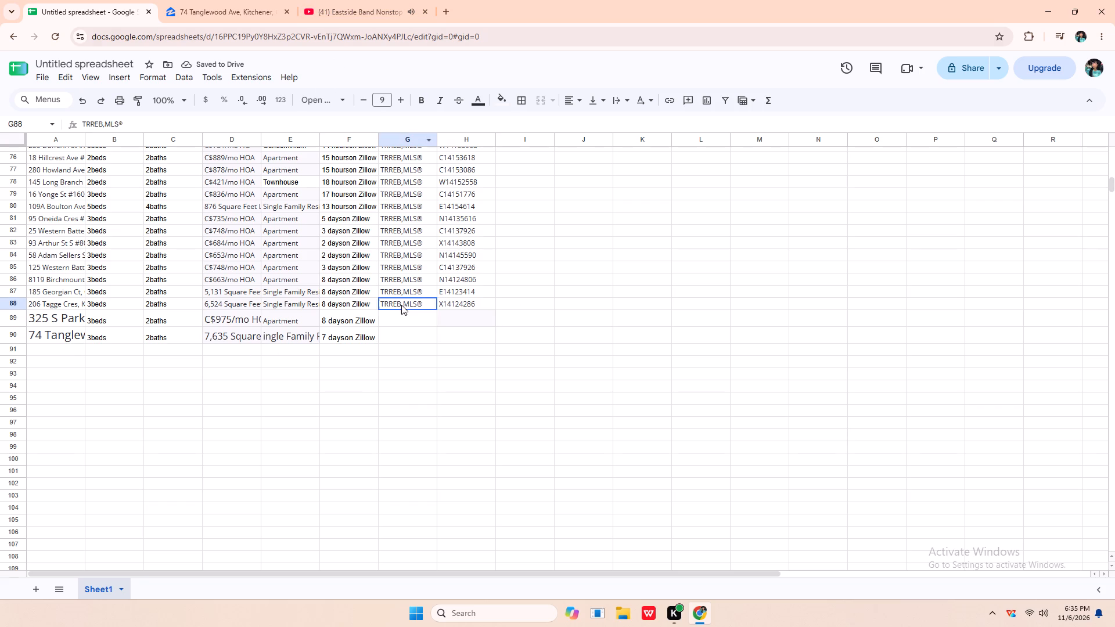
{"action": "key", "text": "ctrl+c"}
{"action": "key", "text": "Down"}
{"action": "key", "text": "ctrl+v"}
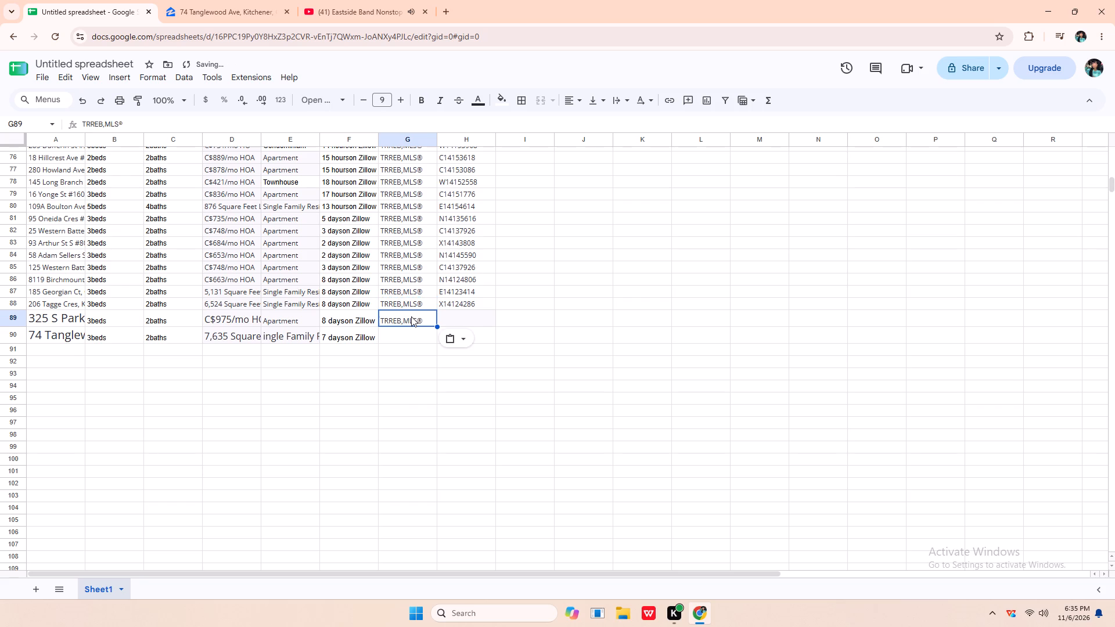
{"action": "key", "text": "Down"}
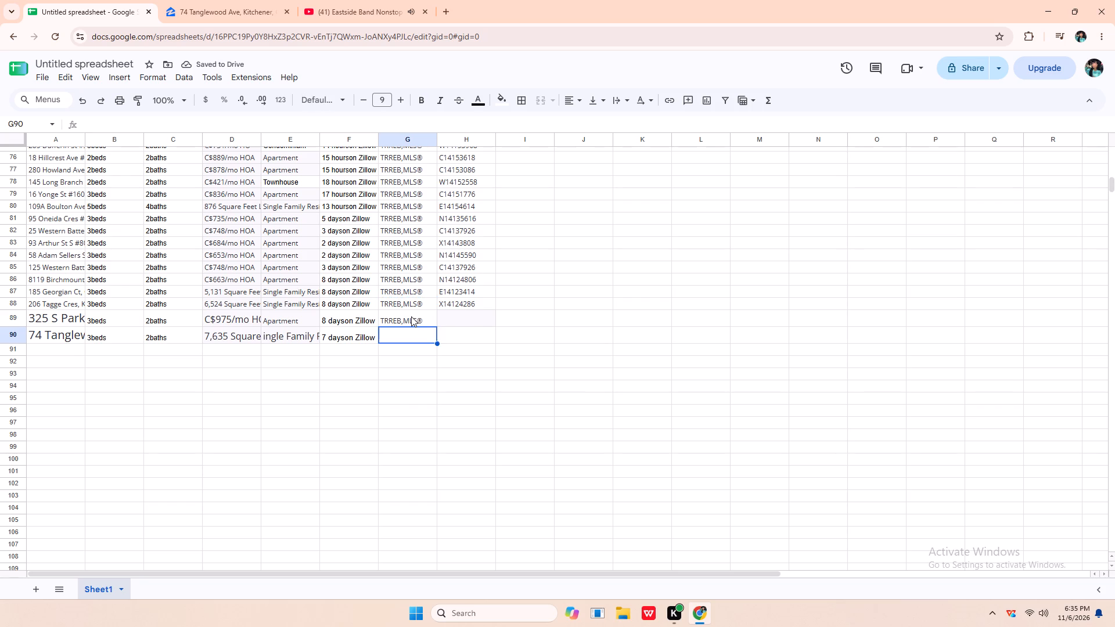
{"action": "key", "text": "ctrl+v"}
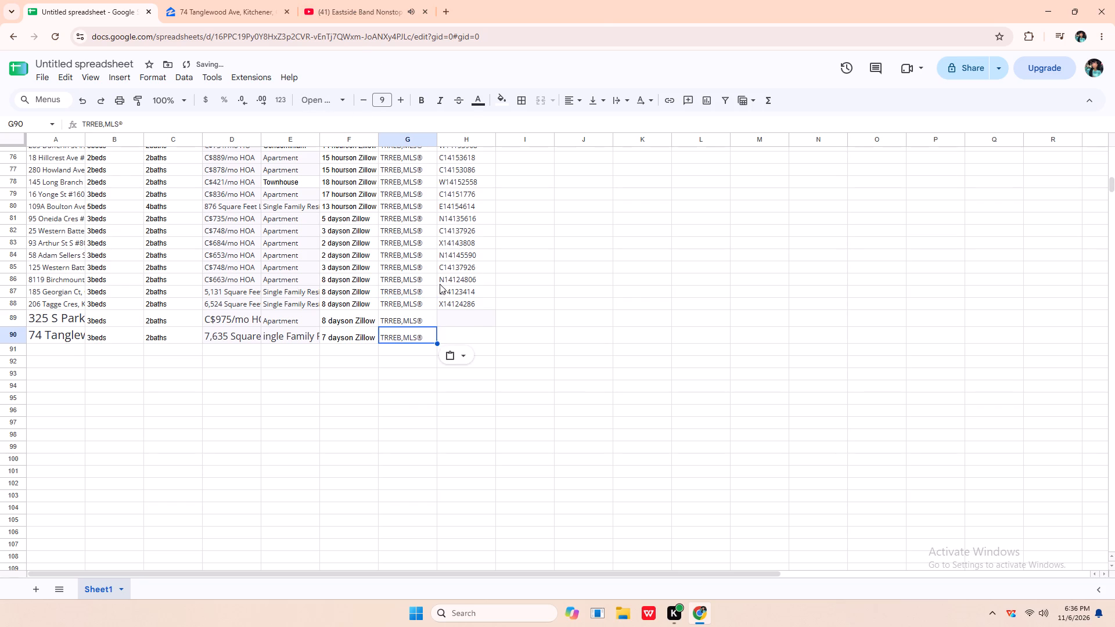
Replace the source in cell G90 with "ITSO,MLS®" copied from the Kitchener house's Zillow listing.
{"action": "left_click", "coordinate": [205, 12]}
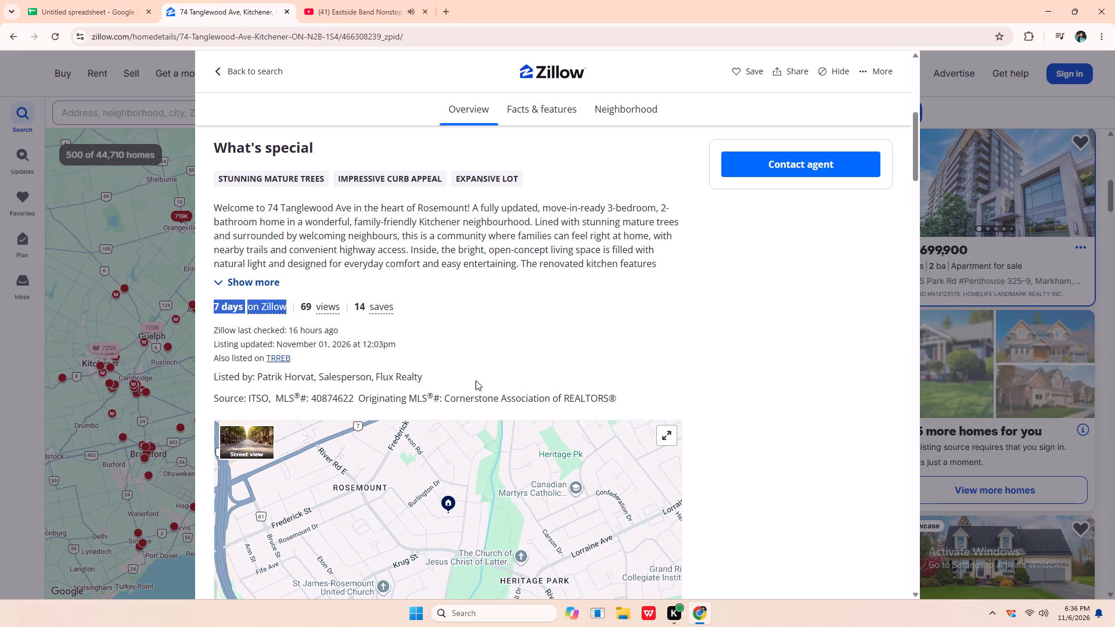
{"action": "scroll", "coordinate": [481, 462], "scroll_direction": "down", "scroll_amount": 2}
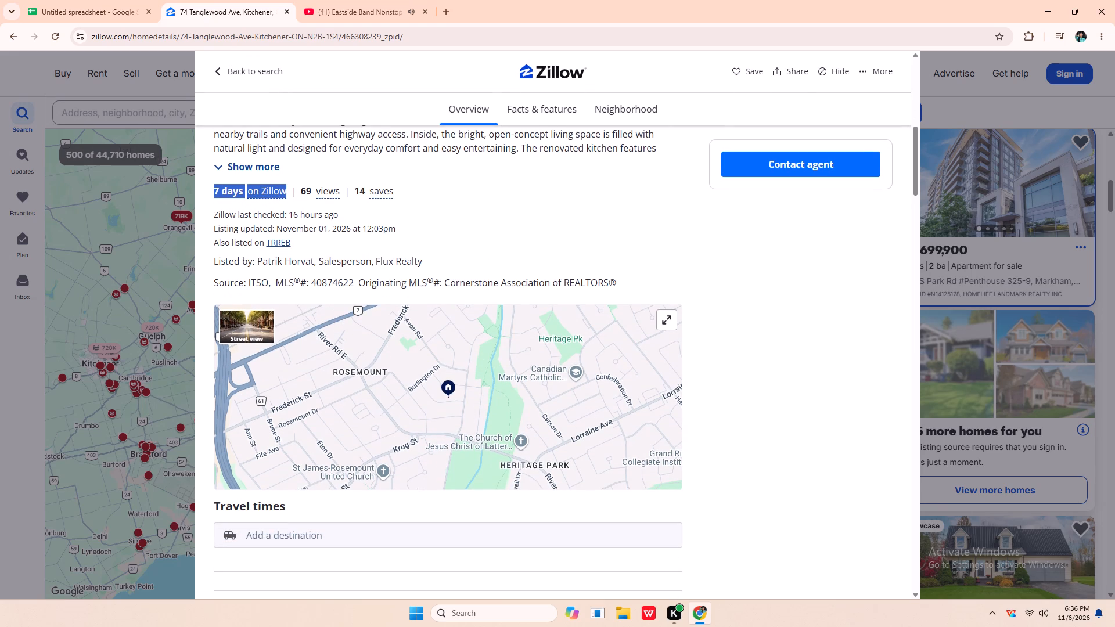
{"action": "left_click_drag", "start_coordinate": [245, 279], "coordinate": [260, 278]}
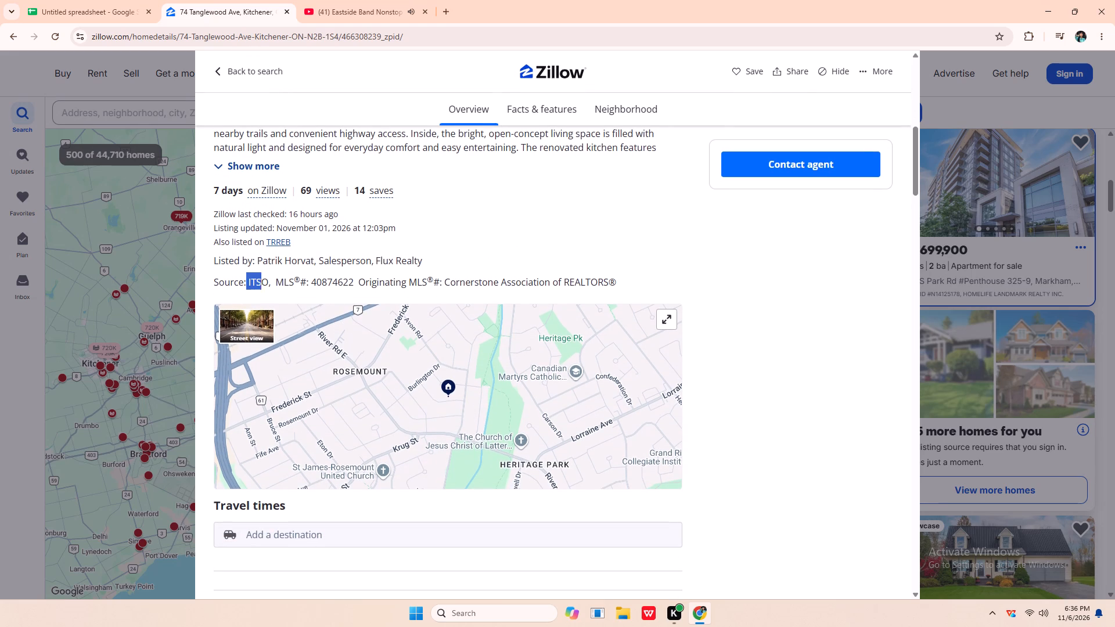
{"action": "left_click_drag", "start_coordinate": [260, 278], "coordinate": [299, 280]}
{"action": "key", "text": "ctrl+c"}
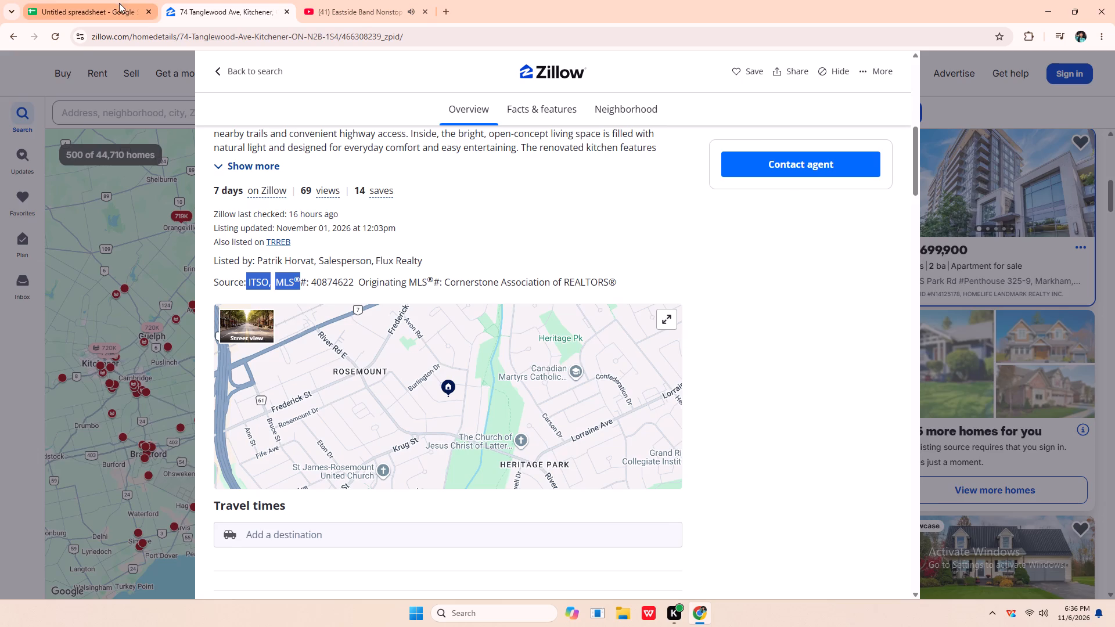
{"action": "left_click", "coordinate": [119, 3]}
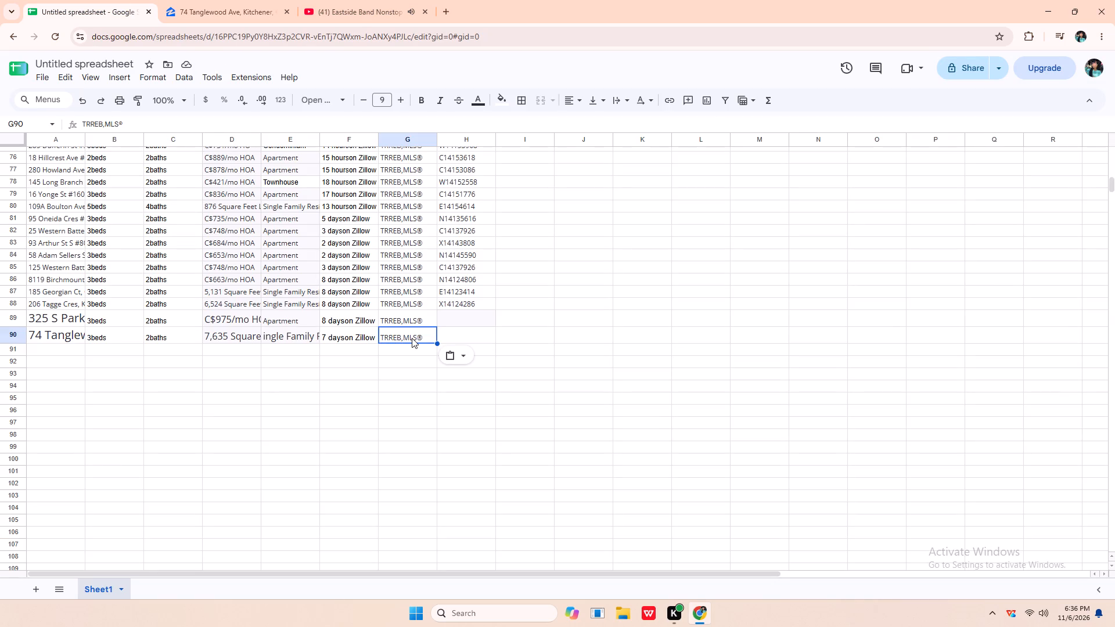
{"action": "key", "text": "BackSpace"}
{"action": "key", "text": "ctrl+v"}
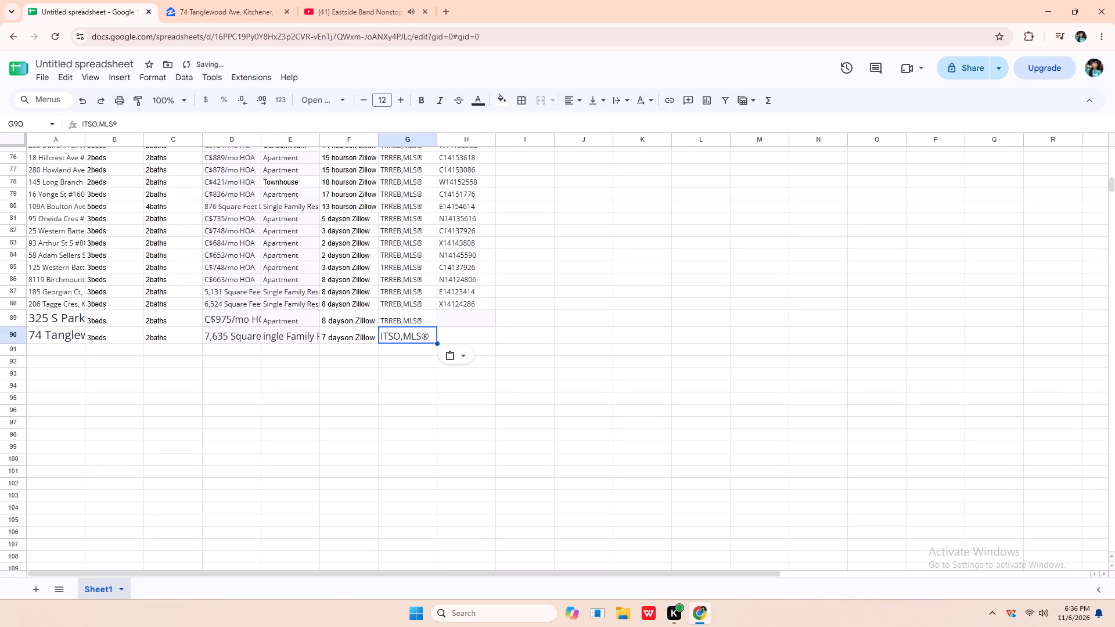
Copy the MLS number 40874622 from the Kitchener house's Zillow listing into cell H90 of the spreadsheet.
{"action": "left_click", "coordinate": [262, 12]}
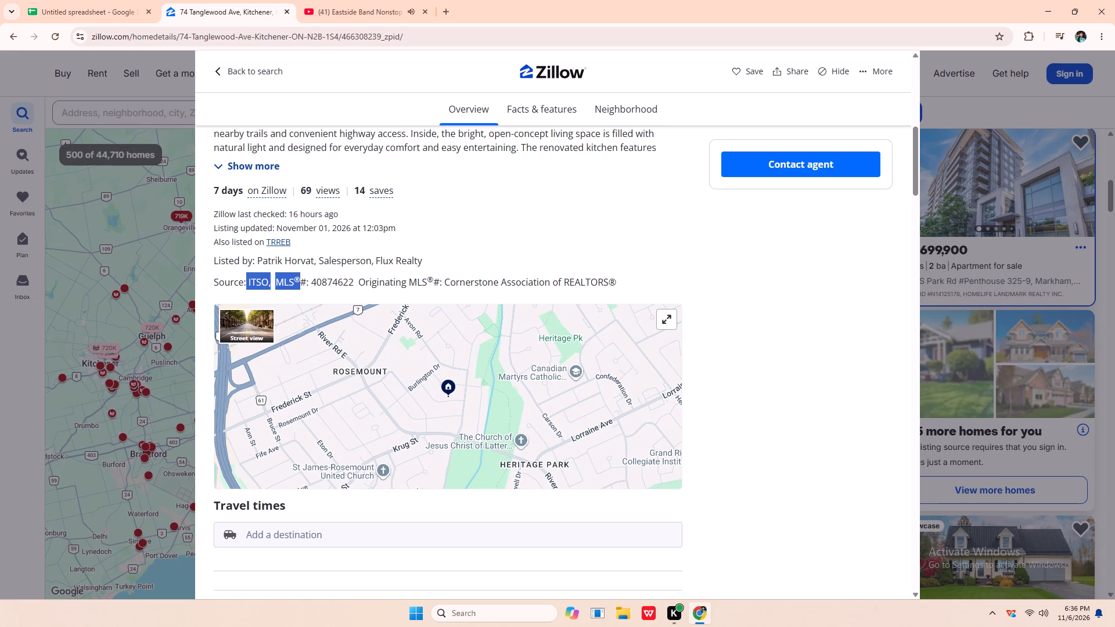
{"action": "left_click_drag", "start_coordinate": [308, 280], "coordinate": [355, 280]}
{"action": "key", "text": "ctrl+c"}
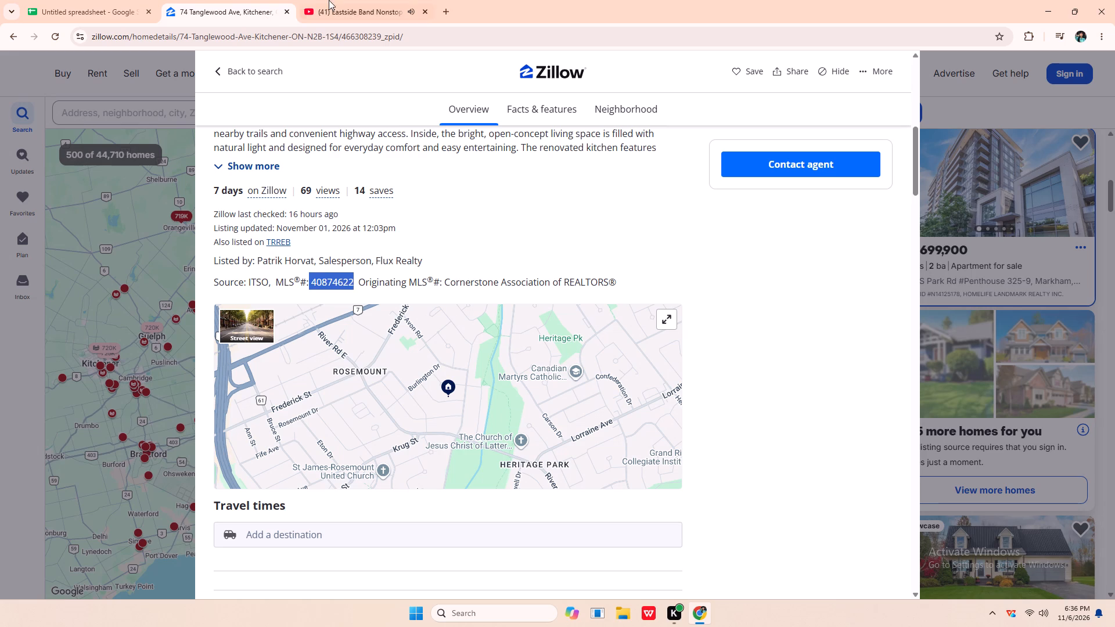
{"action": "left_click", "coordinate": [106, 10]}
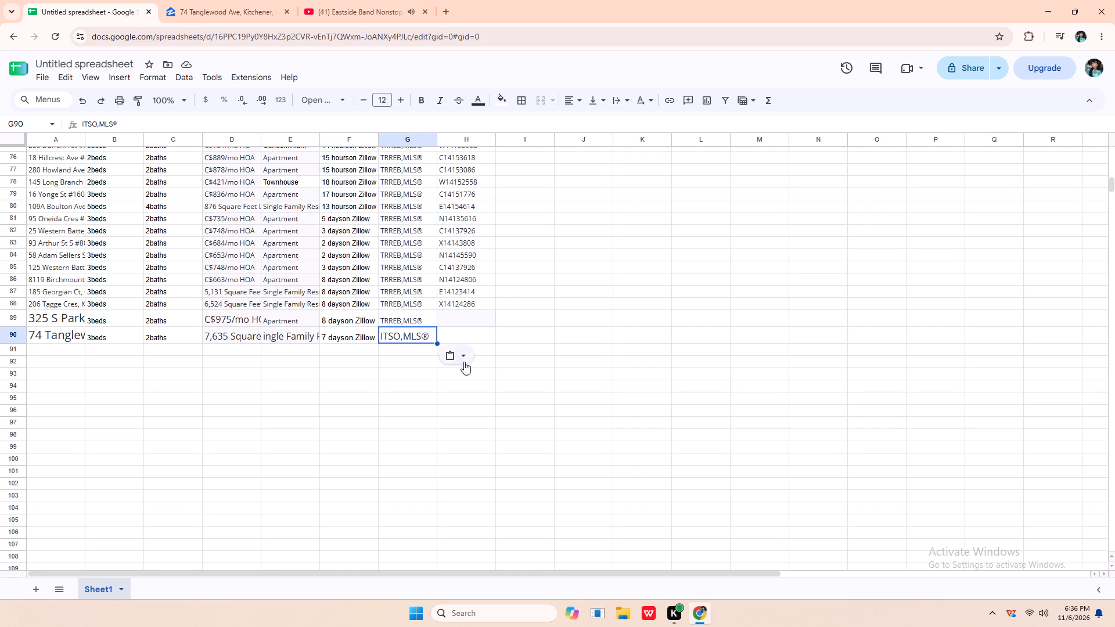
{"action": "left_click", "coordinate": [464, 336]}
{"action": "key", "text": "ctrl+v"}
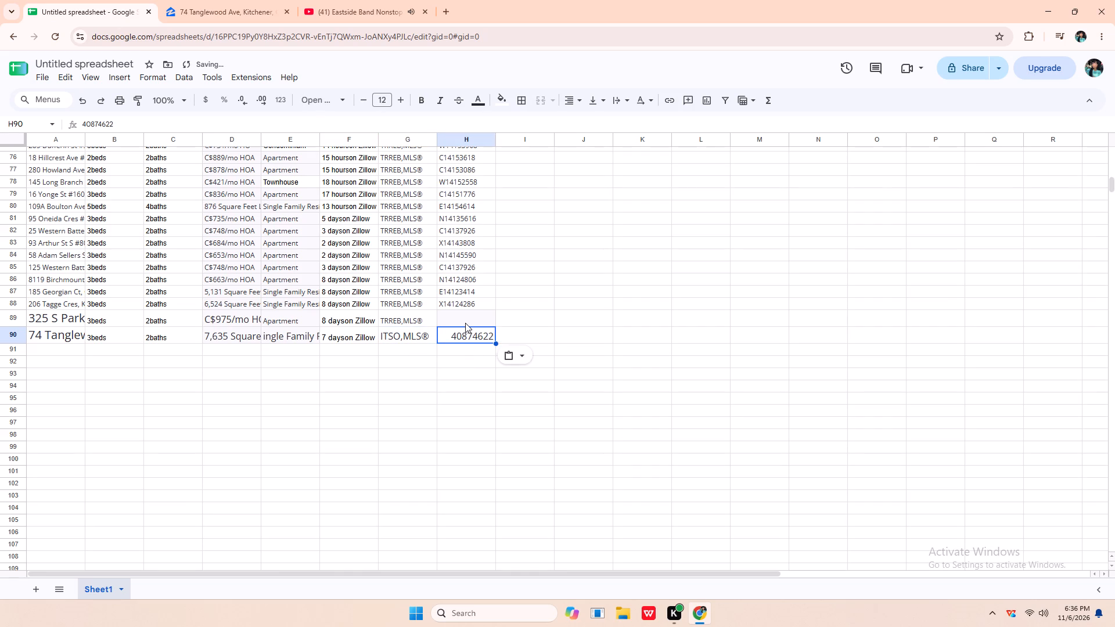
Copy the MLS number N14125178 from the Markham penthouse's Zillow listing into cell H89 of the spreadsheet.
{"action": "left_click", "coordinate": [216, 10]}
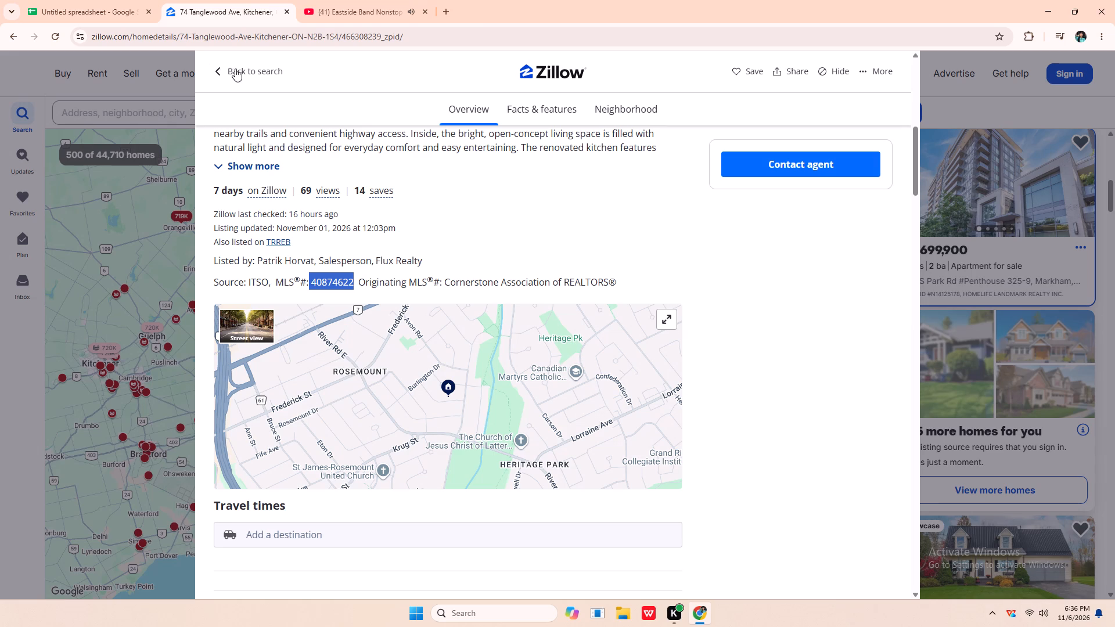
{"action": "left_click", "coordinate": [235, 68]}
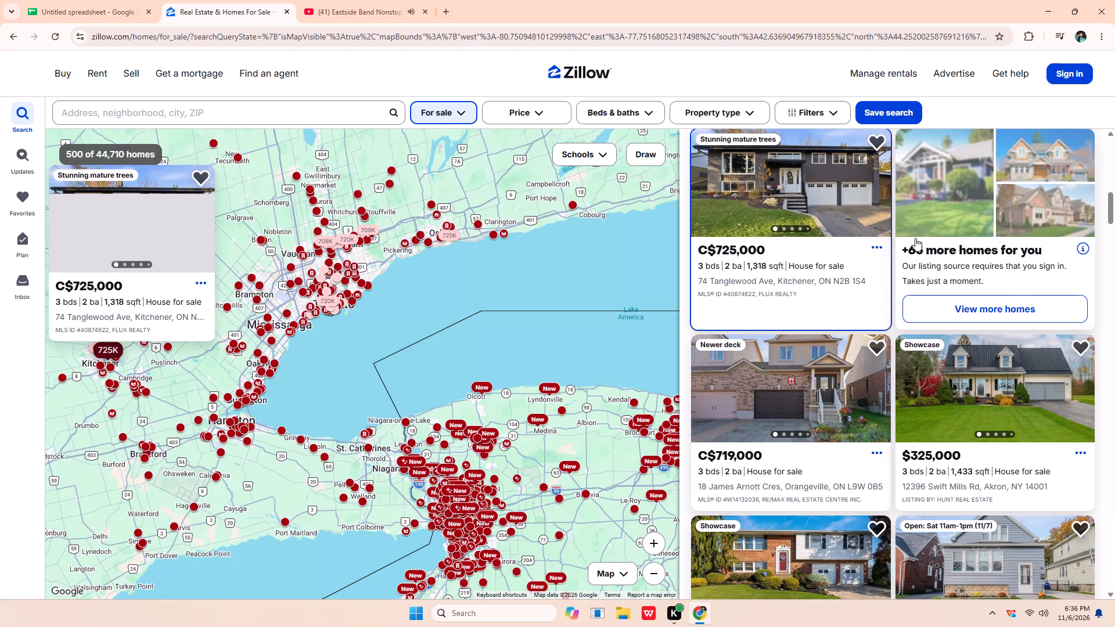
{"action": "scroll", "coordinate": [898, 207], "scroll_direction": "up", "scroll_amount": 3}
{"action": "left_click", "coordinate": [969, 244]}
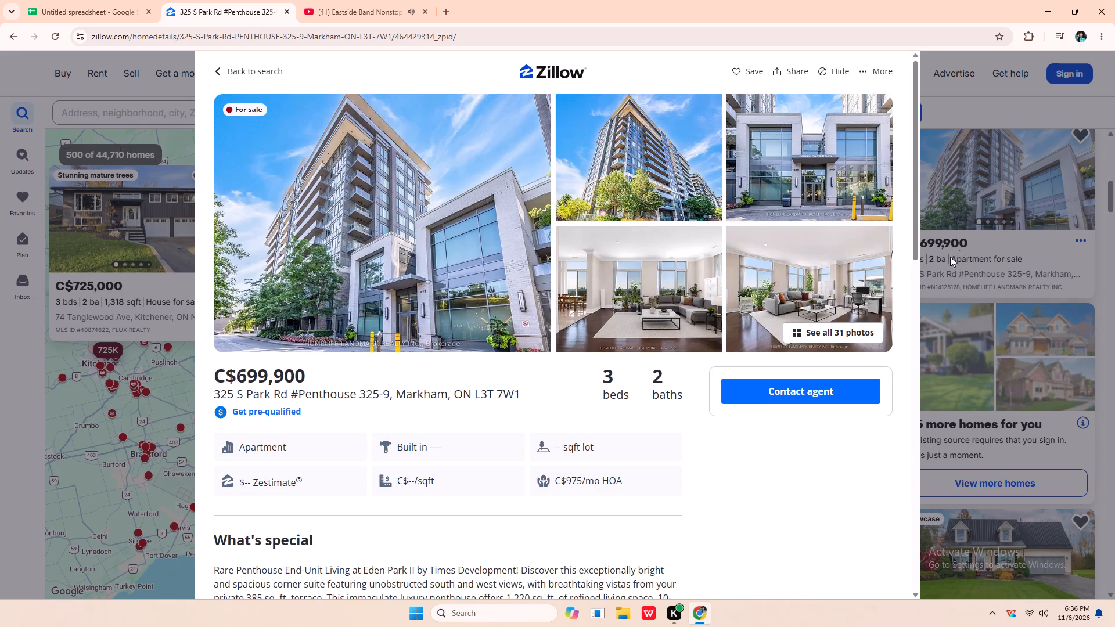
{"action": "scroll", "coordinate": [594, 511], "scroll_direction": "down", "scroll_amount": 1}
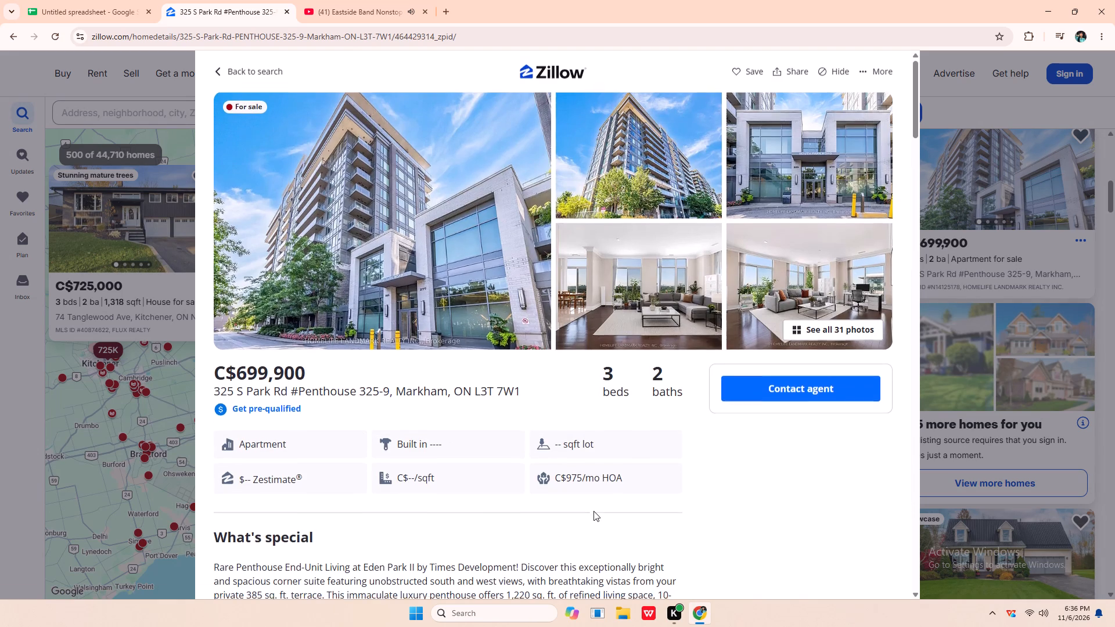
{"action": "scroll", "coordinate": [594, 511], "scroll_direction": "down", "scroll_amount": 4}
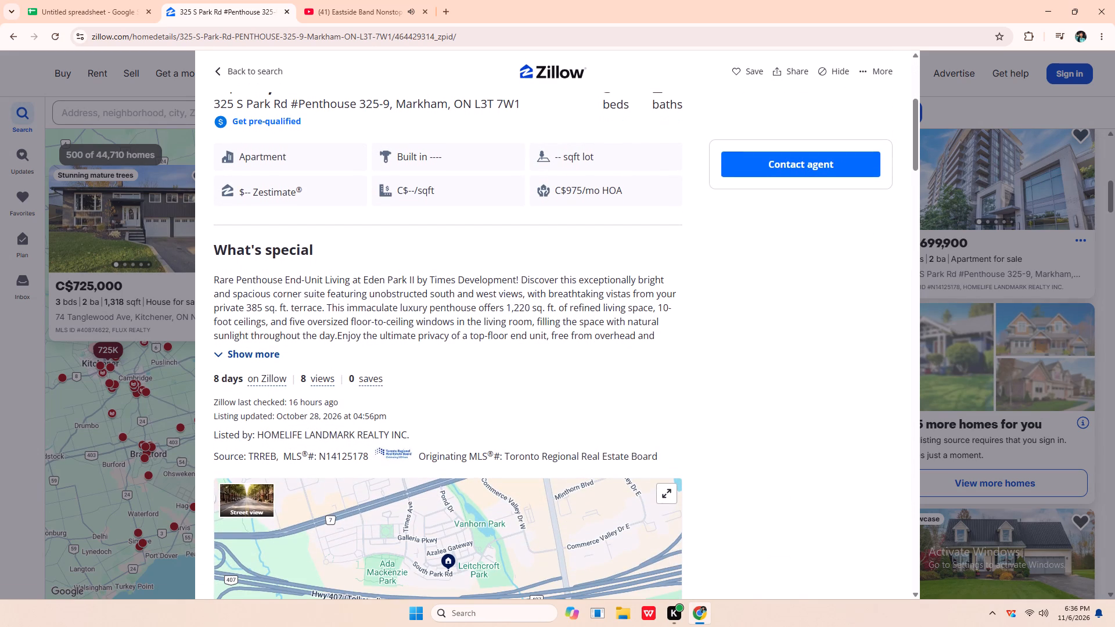
{"action": "left_click_drag", "start_coordinate": [316, 455], "coordinate": [370, 462]}
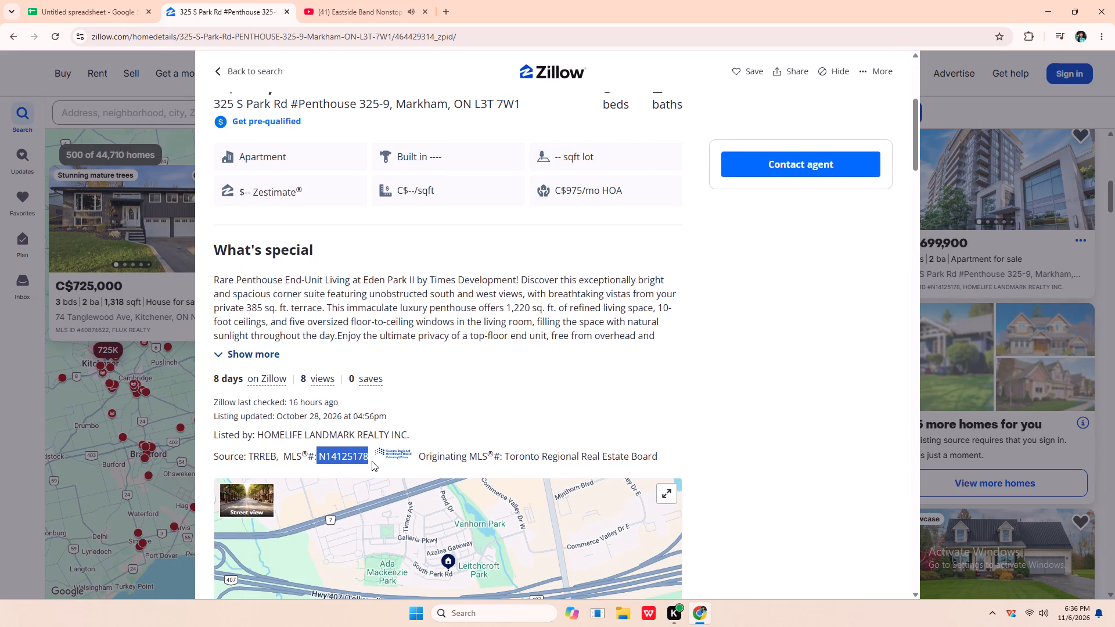
{"action": "key", "text": "ctrl+c"}
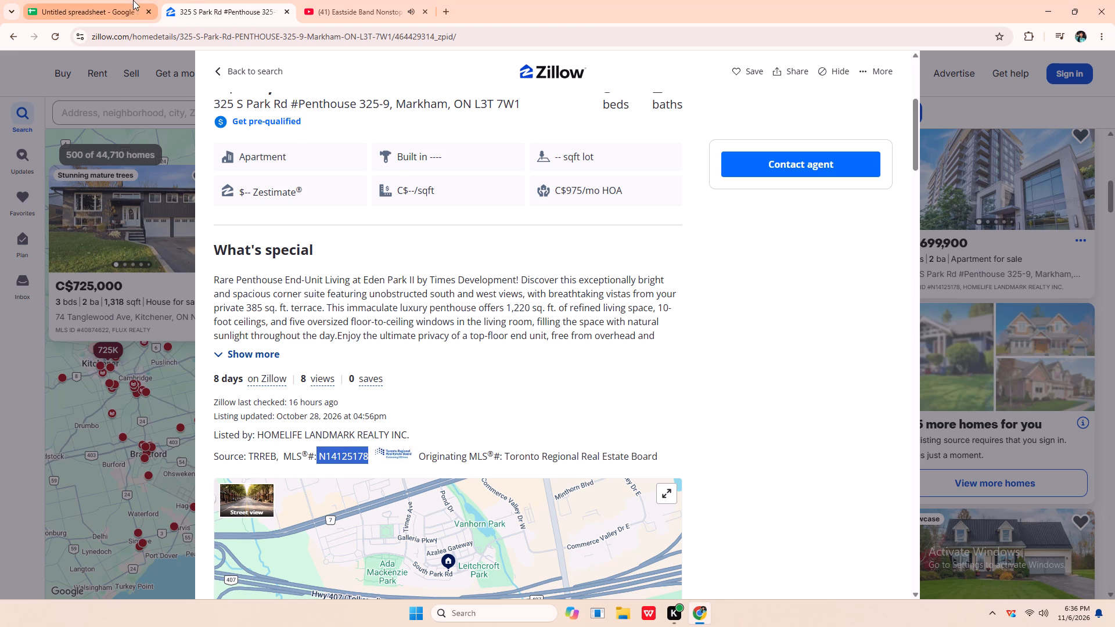
{"action": "left_click", "coordinate": [123, 9]}
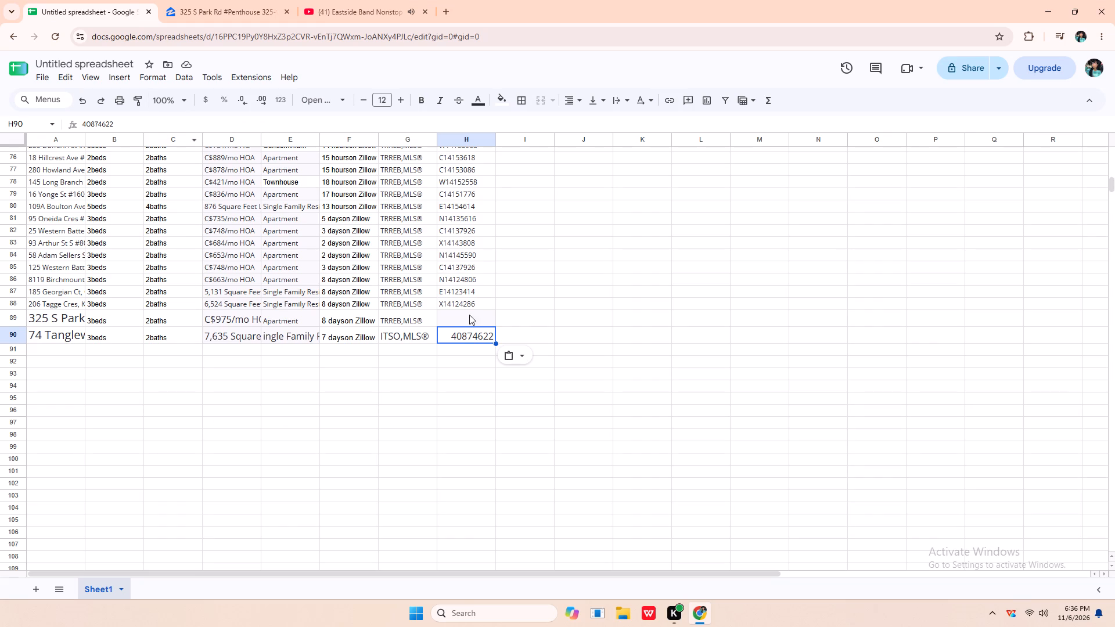
{"action": "left_click", "coordinate": [472, 316]}
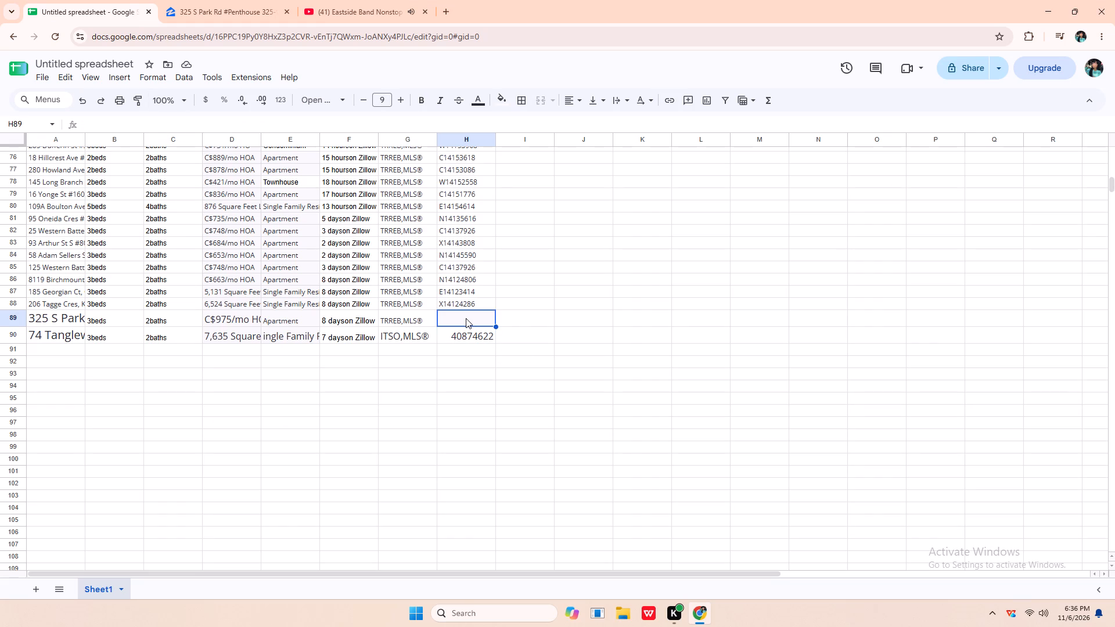
{"action": "key", "text": "ctrl+v"}
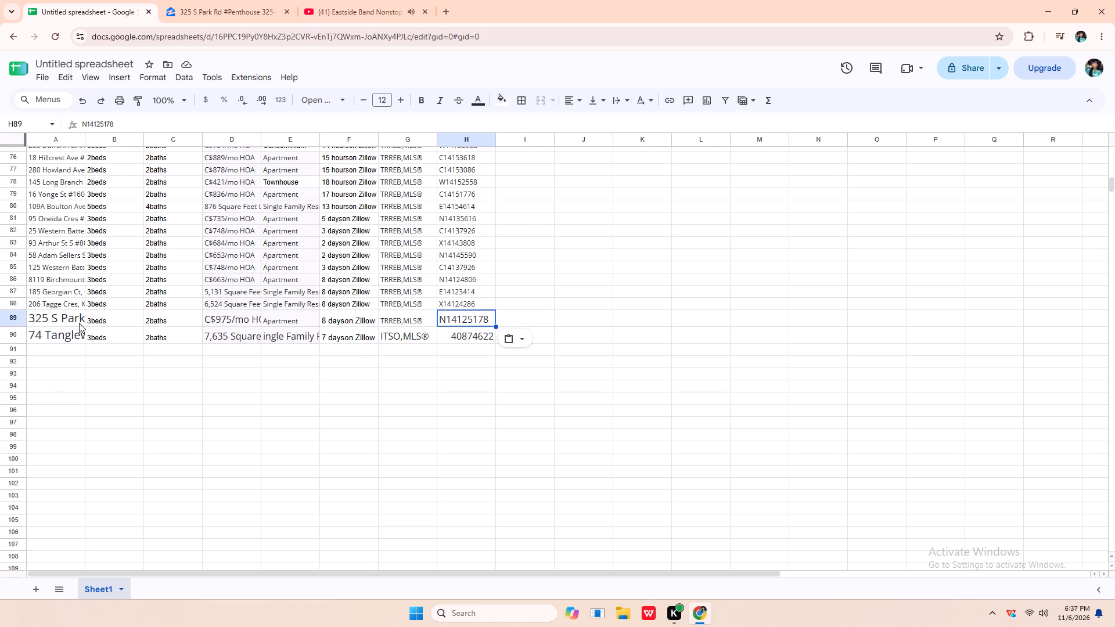
Reduce the font size of the two newest listing rows, range A89:I90, to 9.
{"action": "left_click_drag", "start_coordinate": [31, 313], "coordinate": [34, 323]}
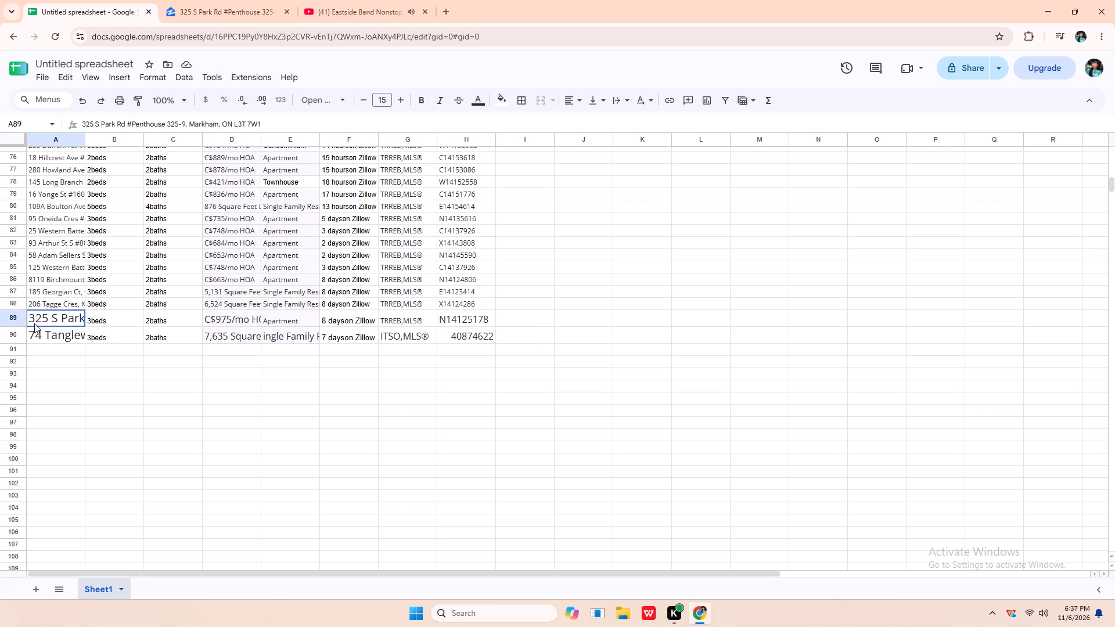
{"action": "left_click_drag", "start_coordinate": [34, 323], "coordinate": [238, 327]}
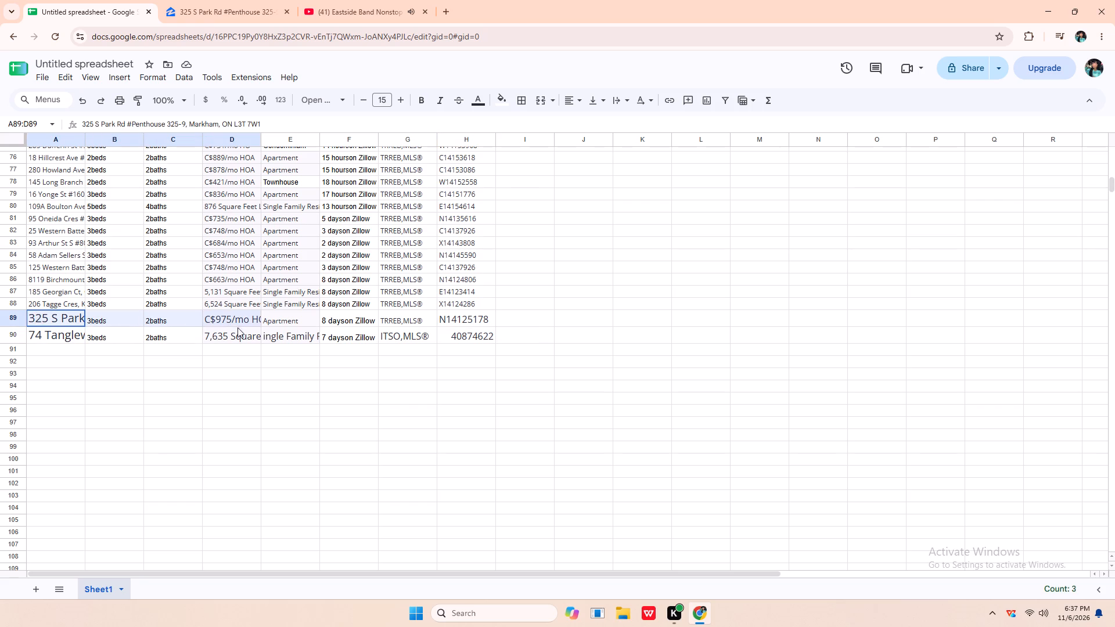
{"action": "left_click_drag", "start_coordinate": [238, 327], "coordinate": [497, 329]}
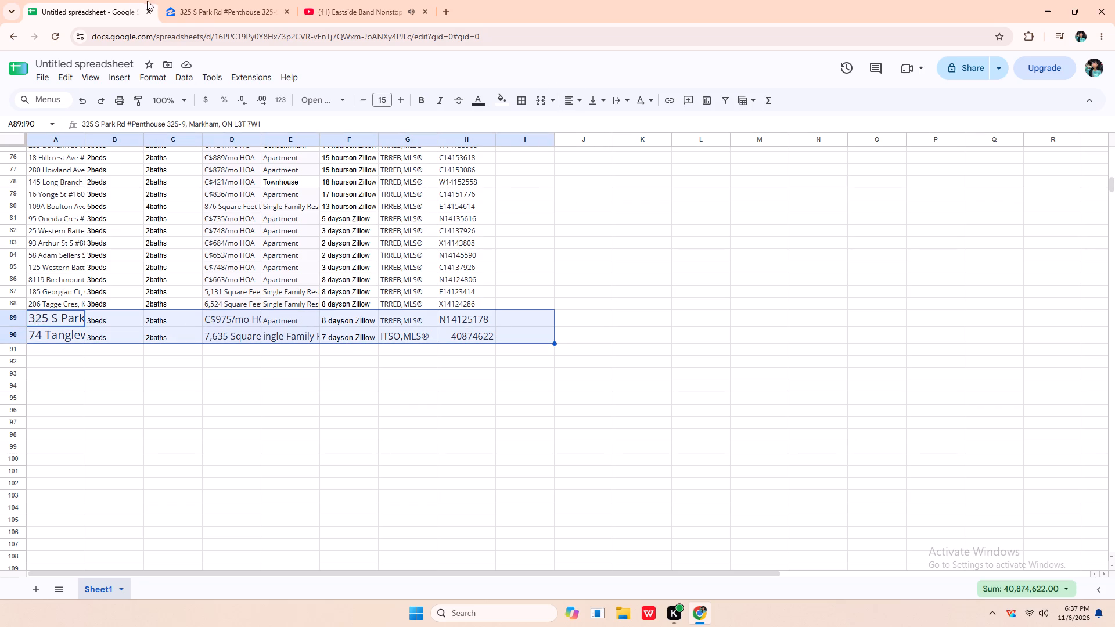
{"action": "left_click", "coordinate": [366, 99]}
{"action": "left_click", "coordinate": [366, 99]}
{"action": "left_click", "coordinate": [366, 99]}
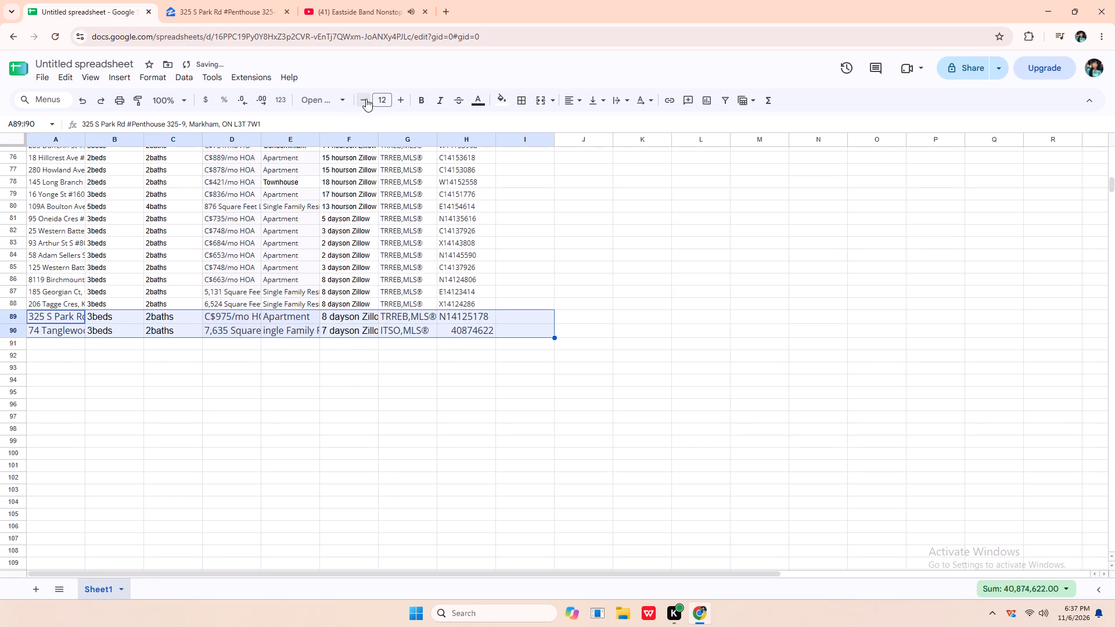
{"action": "left_click", "coordinate": [366, 99]}
{"action": "double_click", "coordinate": [366, 99]}
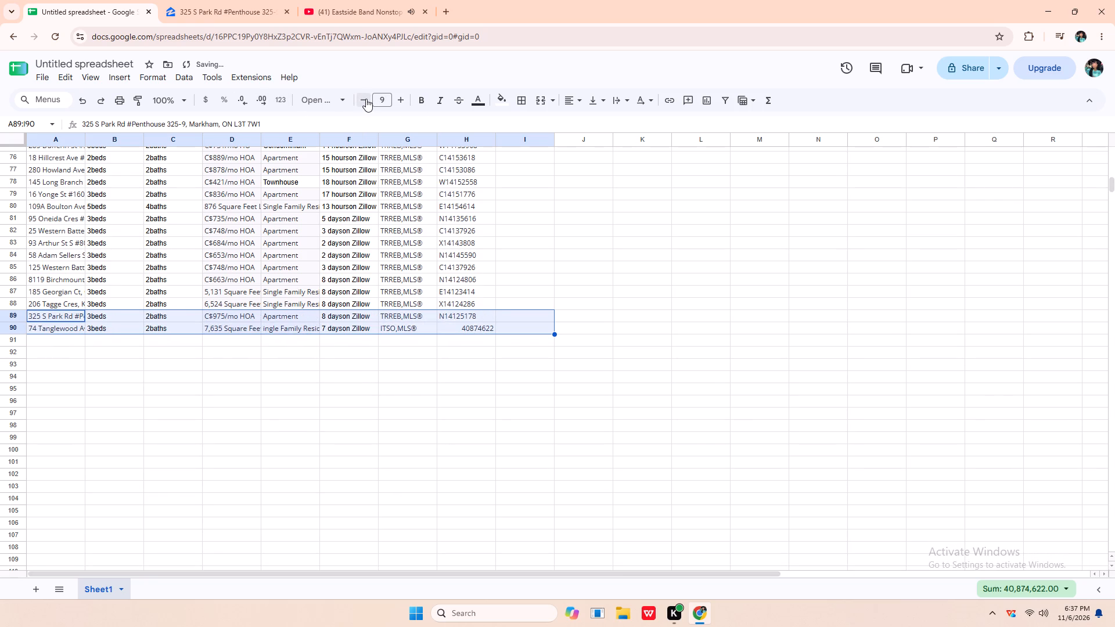
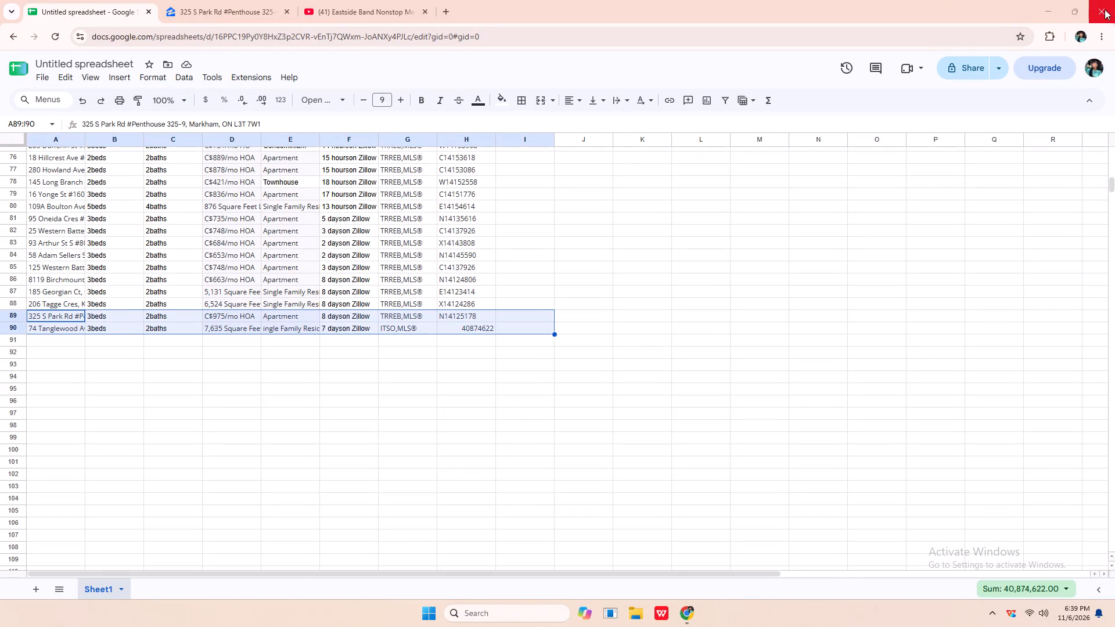
Close the browser window containing the spreadsheet, the Zillow listing and the YouTube video.
{"action": "left_click", "coordinate": [1105, 9]}
{"action": "double_click", "coordinate": [715, 290]}
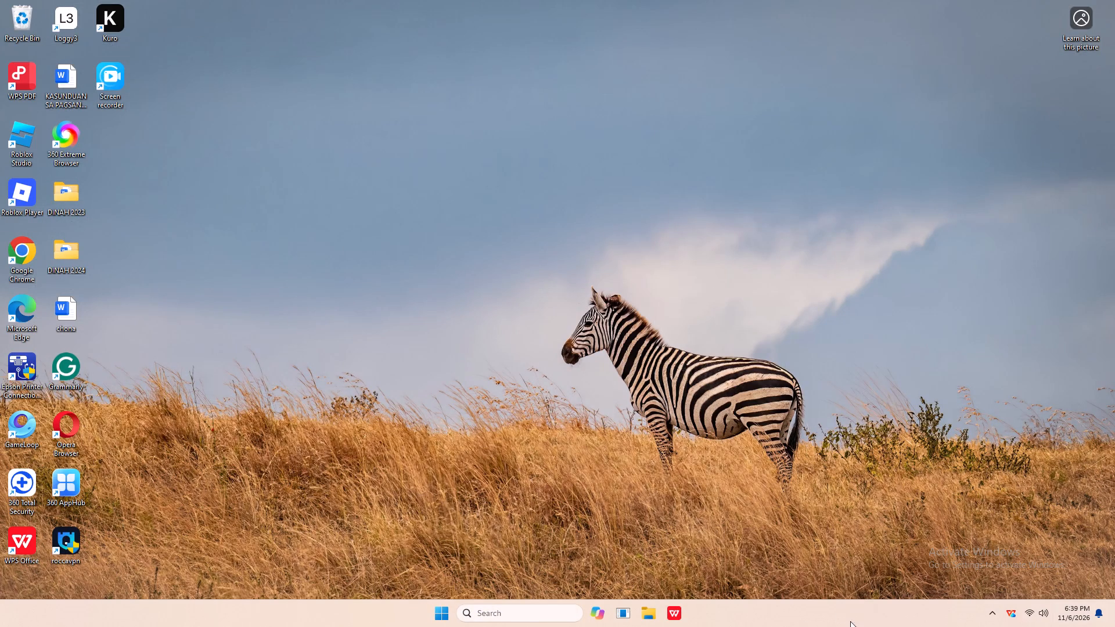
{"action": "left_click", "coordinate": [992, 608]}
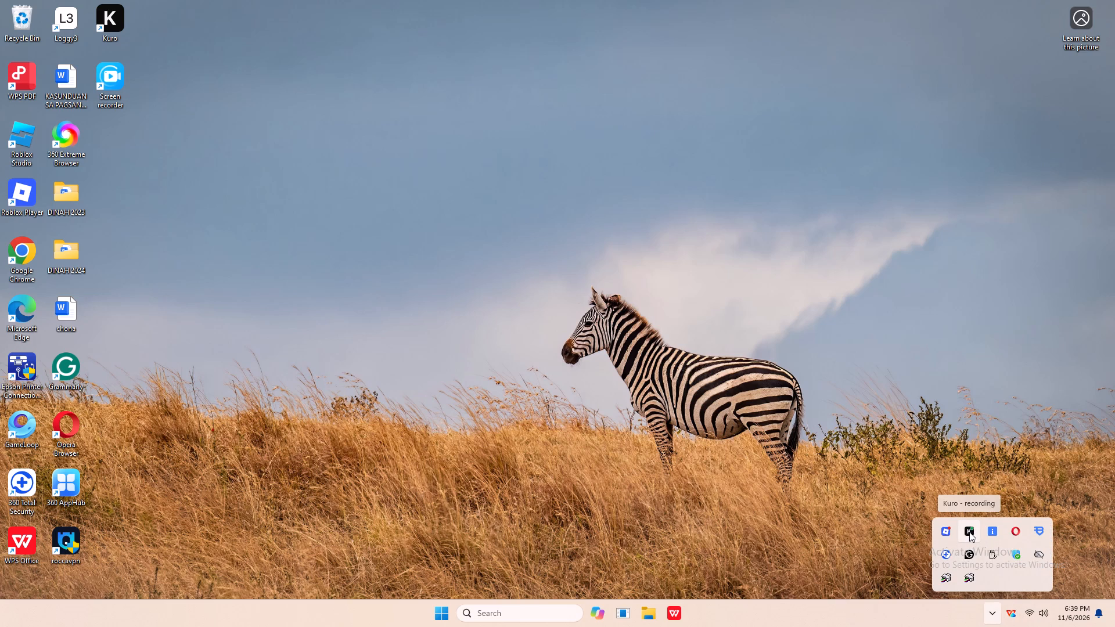
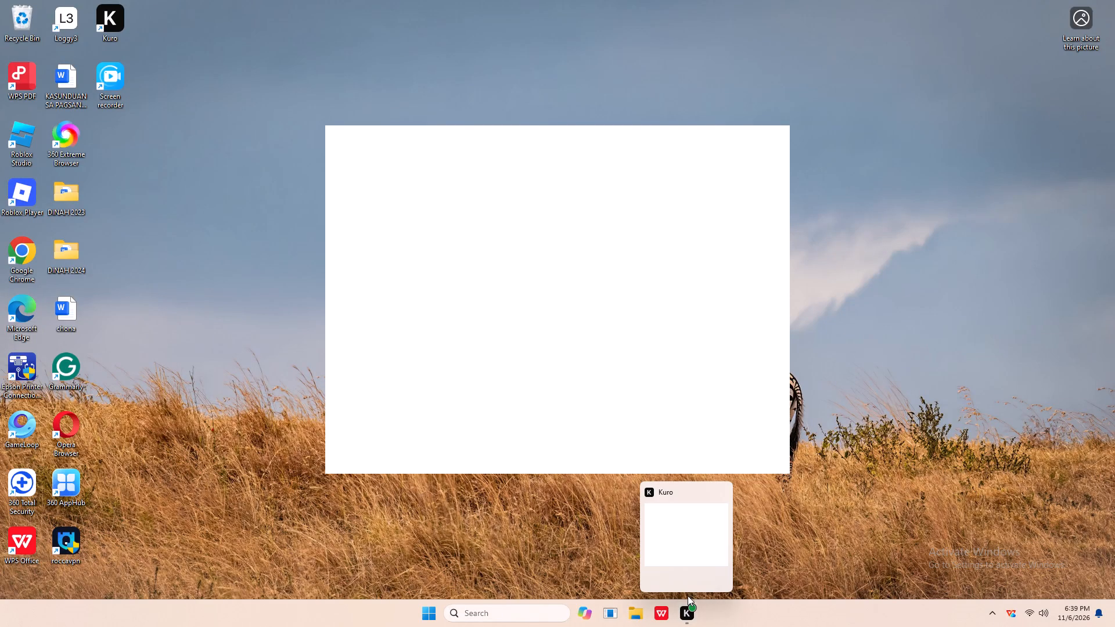
Close the blank Kuro window.
{"action": "left_click", "coordinate": [721, 492]}
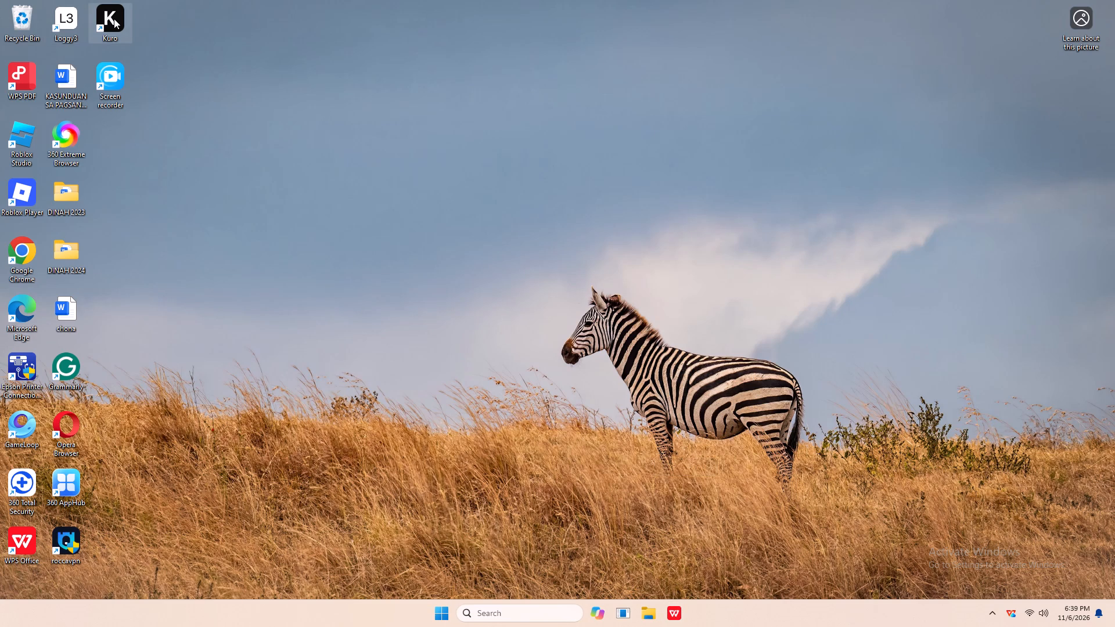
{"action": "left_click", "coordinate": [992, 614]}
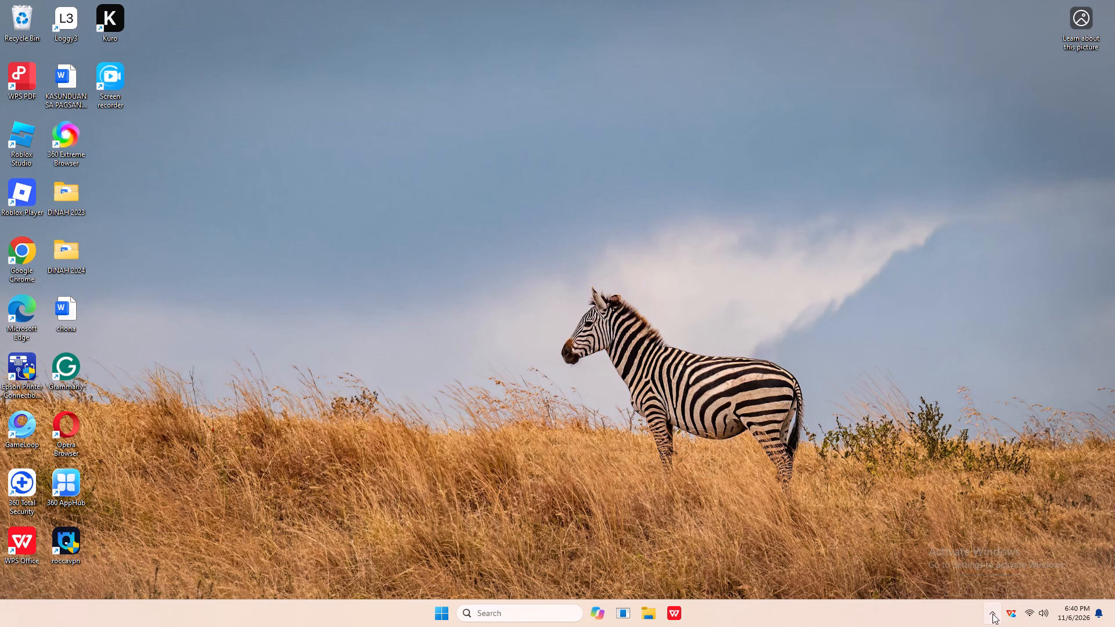
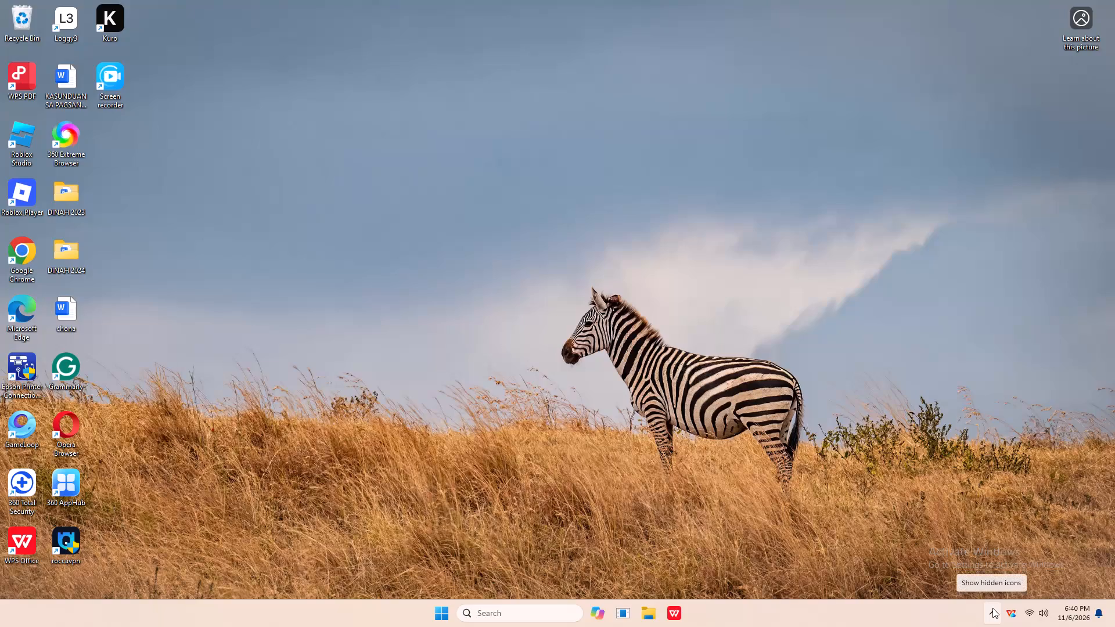
Show the hidden background apps in the system tray.
{"action": "left_click", "coordinate": [992, 609]}
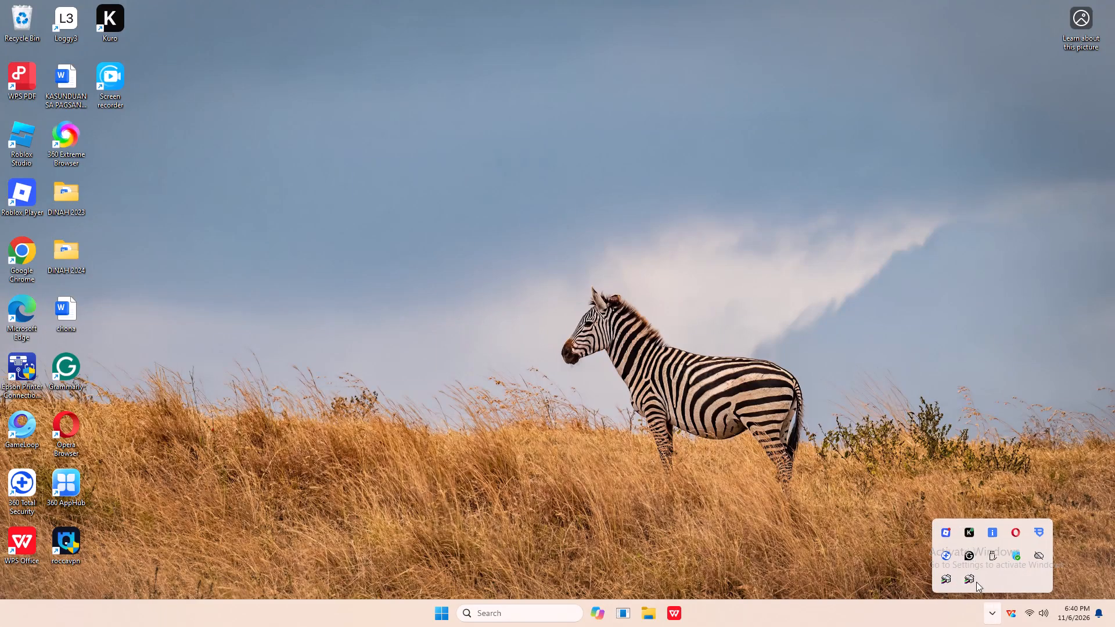
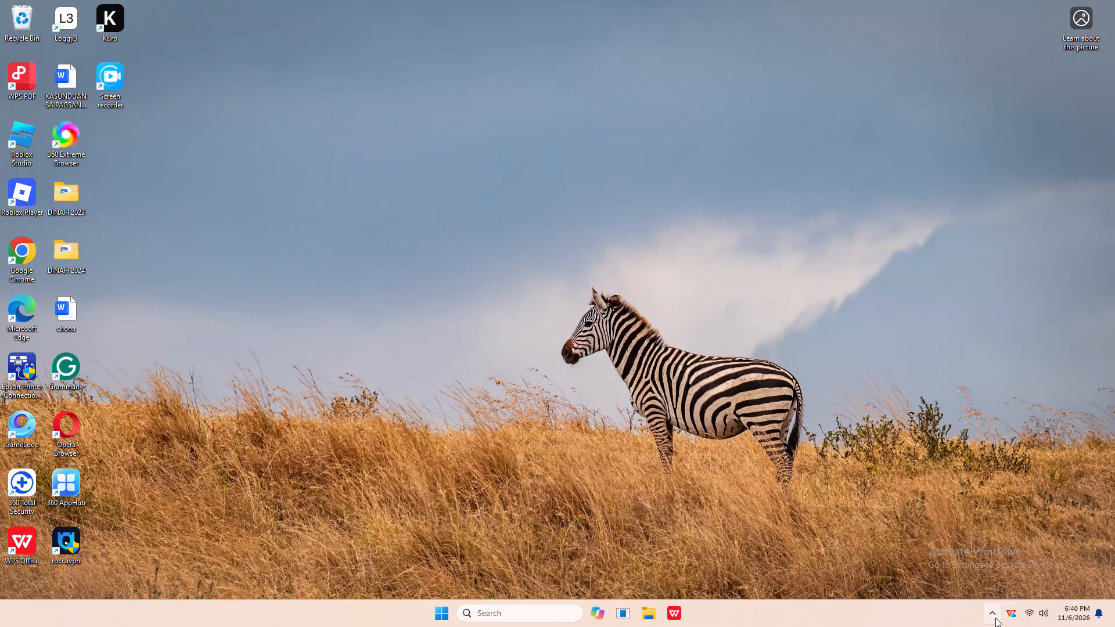
Launch the Kuro application from its desktop shortcut.
{"action": "left_click", "coordinate": [994, 617]}
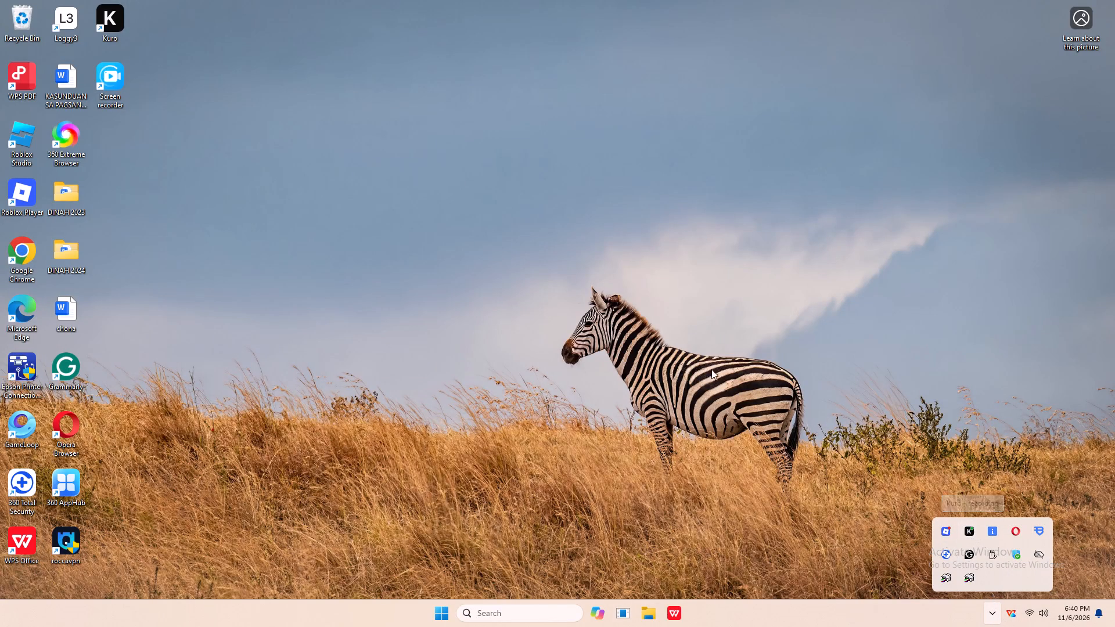
{"action": "left_click", "coordinate": [105, 31]}
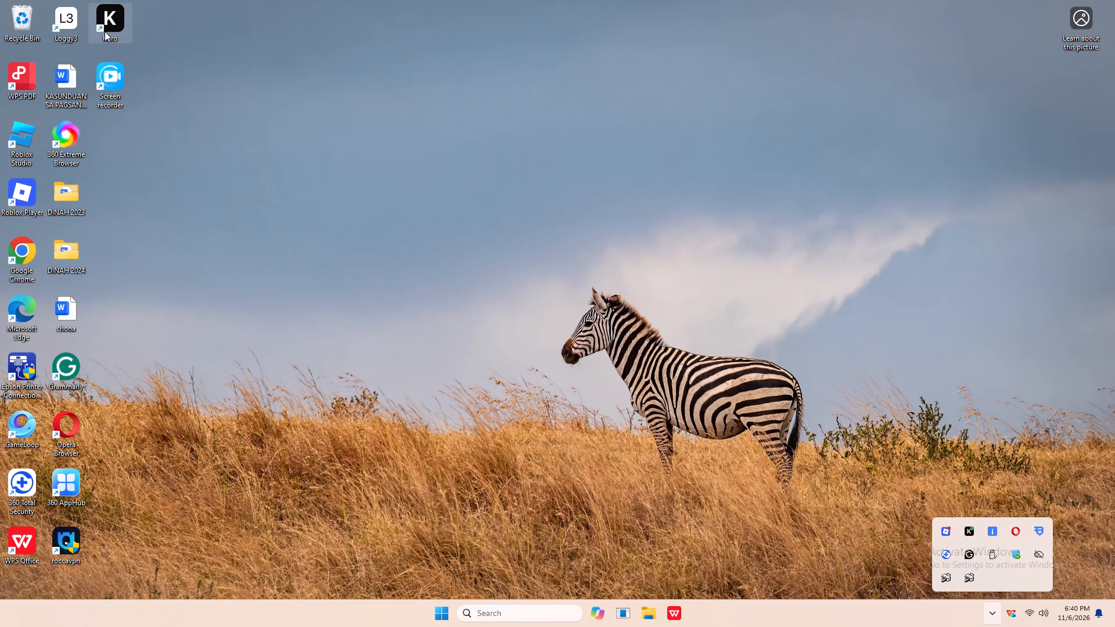
{"action": "double_click", "coordinate": [105, 31]}
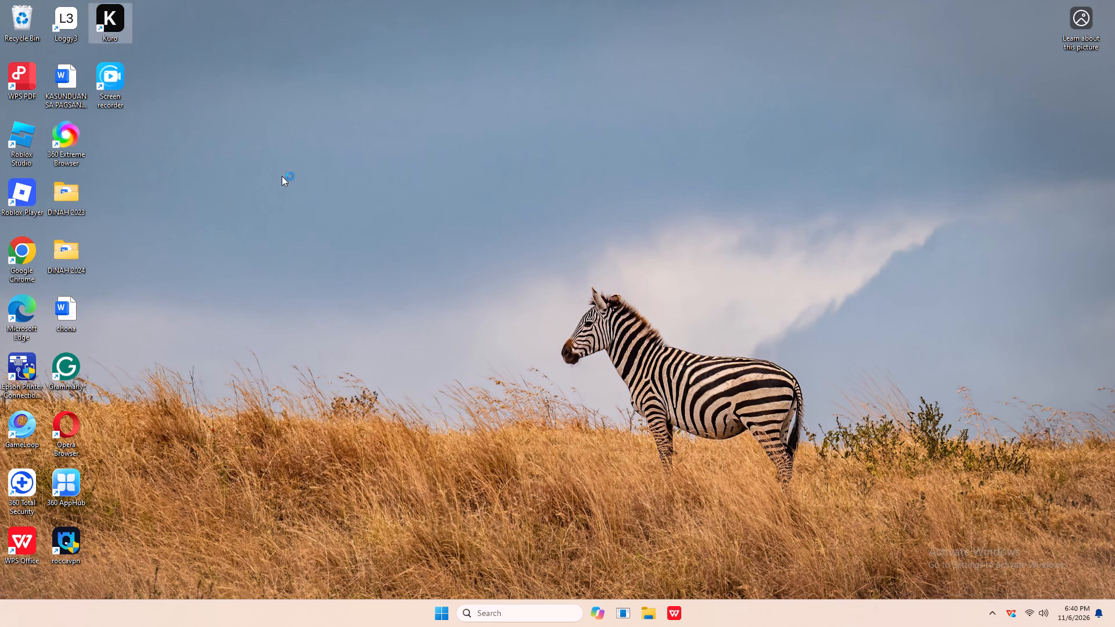